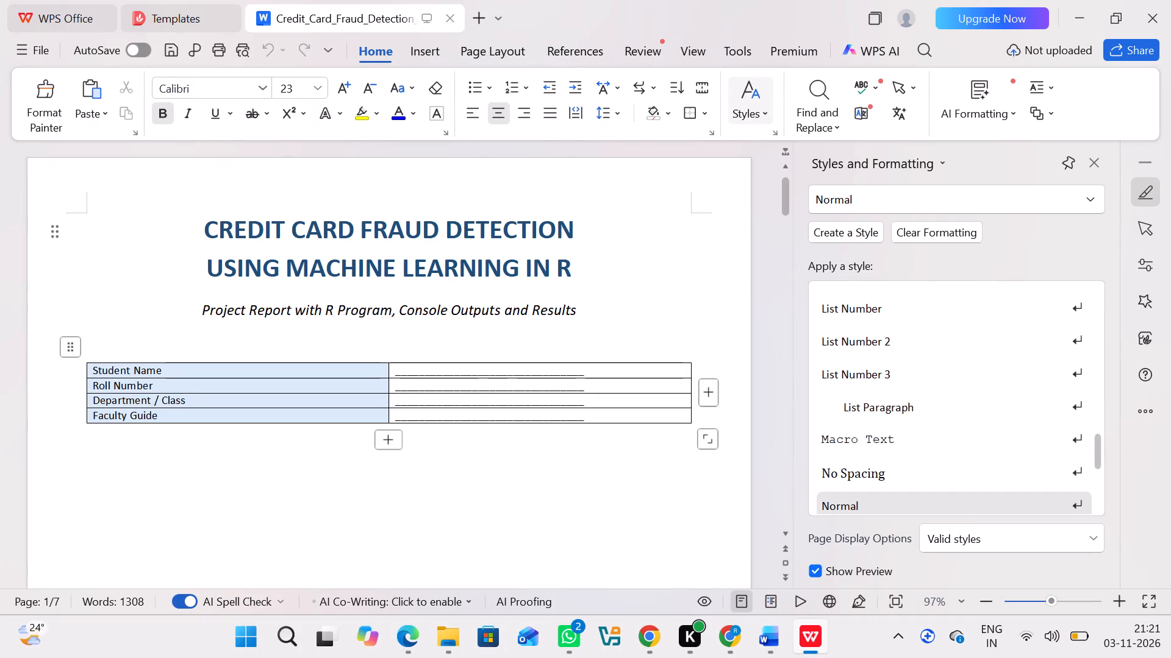
Skim the credit card fraud detection project report from its title page to its last page.
scroll(611, 283, "down", 2)
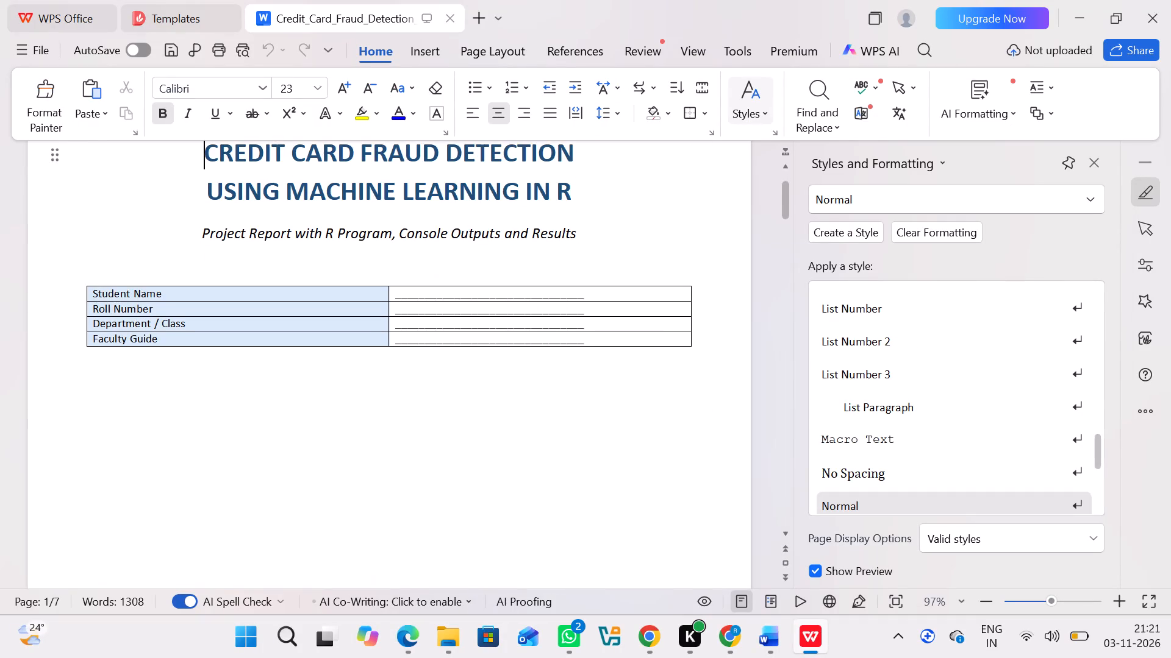
scroll(611, 283, "down", 9)
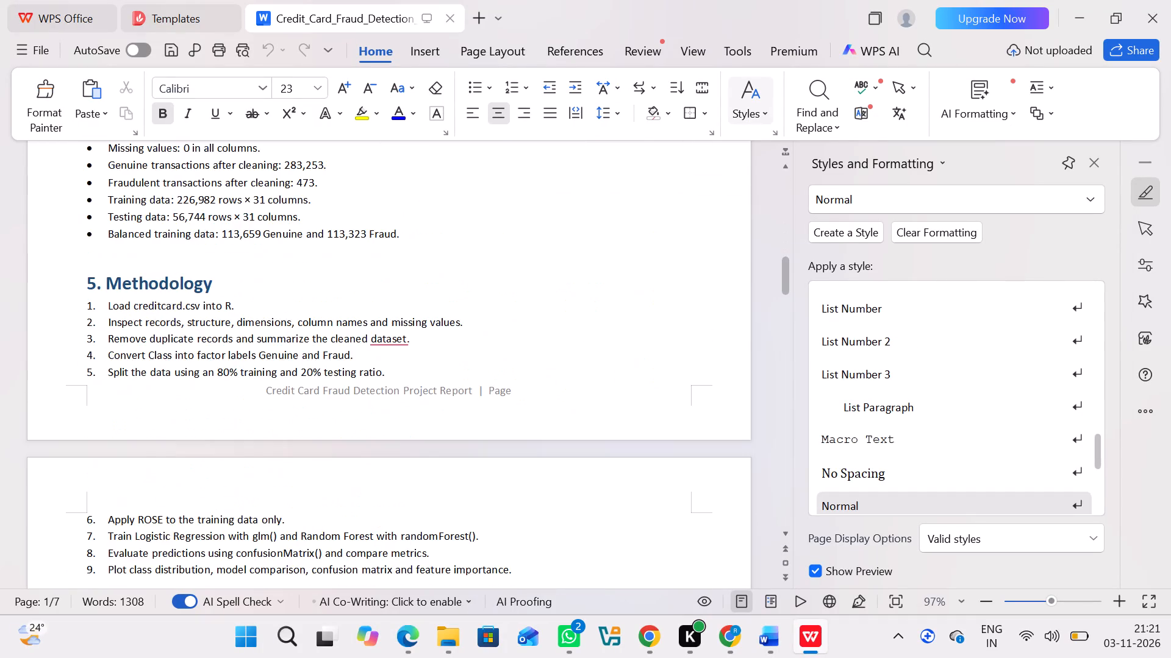
scroll(611, 283, "down", 10)
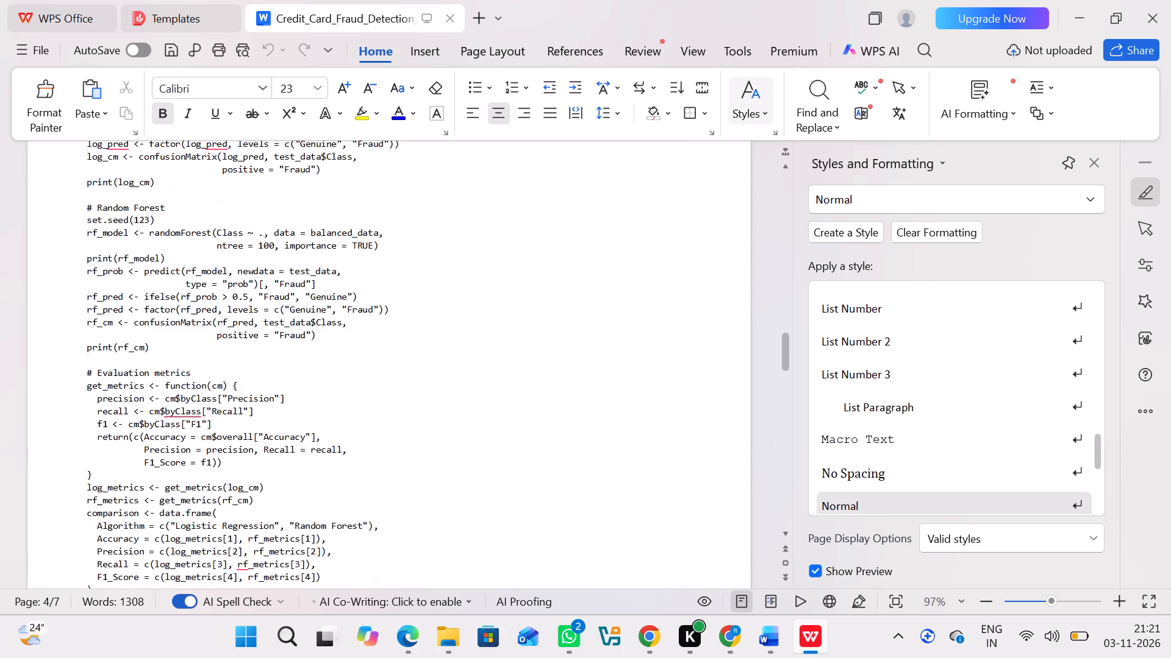
scroll(611, 283, "down", 7)
Review the report's console outputs, model results, algorithm comparison, interpretation and conclusion sections.
scroll(611, 283, "up", 3)
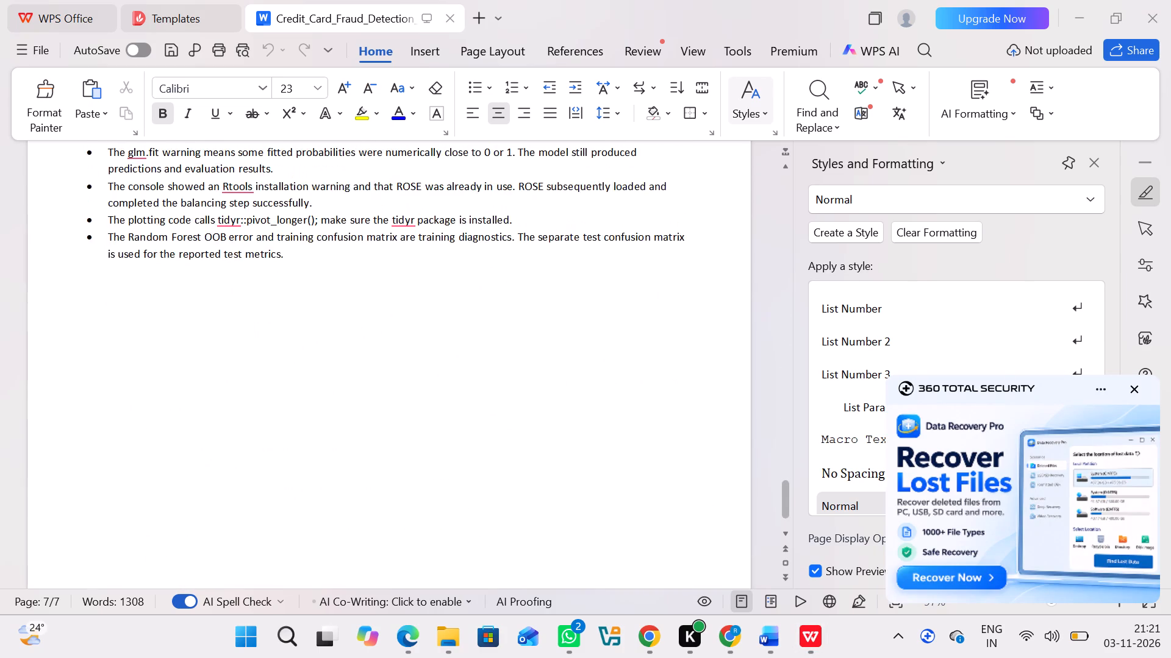
scroll(611, 283, "up", 7)
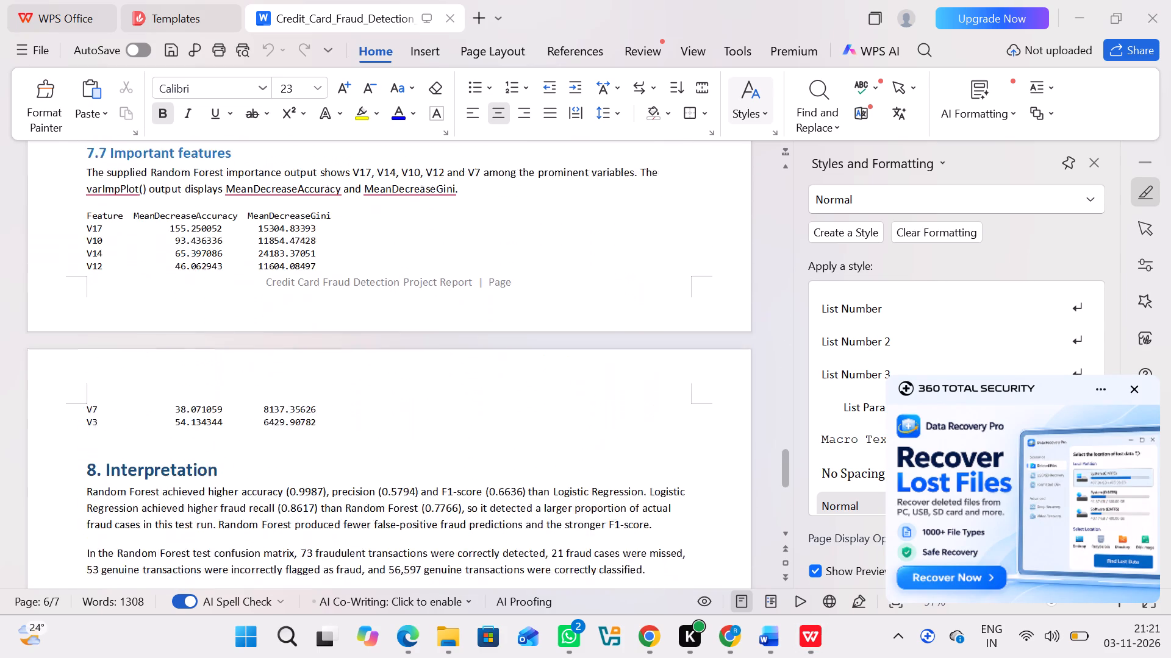
scroll(611, 283, "up", 7)
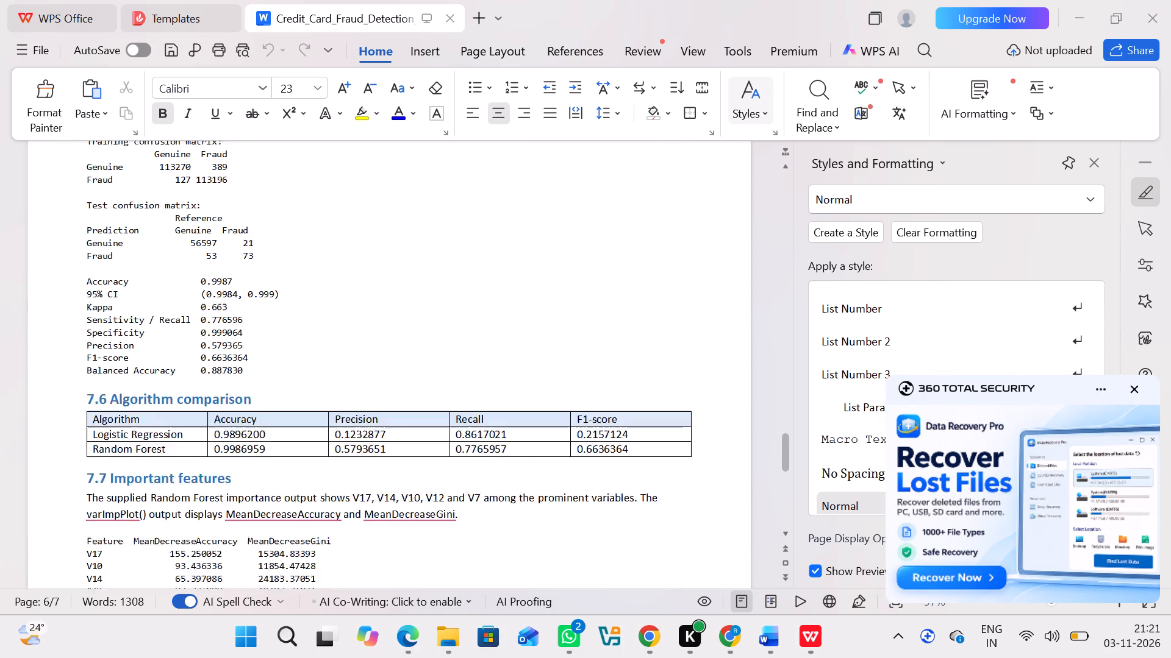
scroll(611, 283, "up", 3)
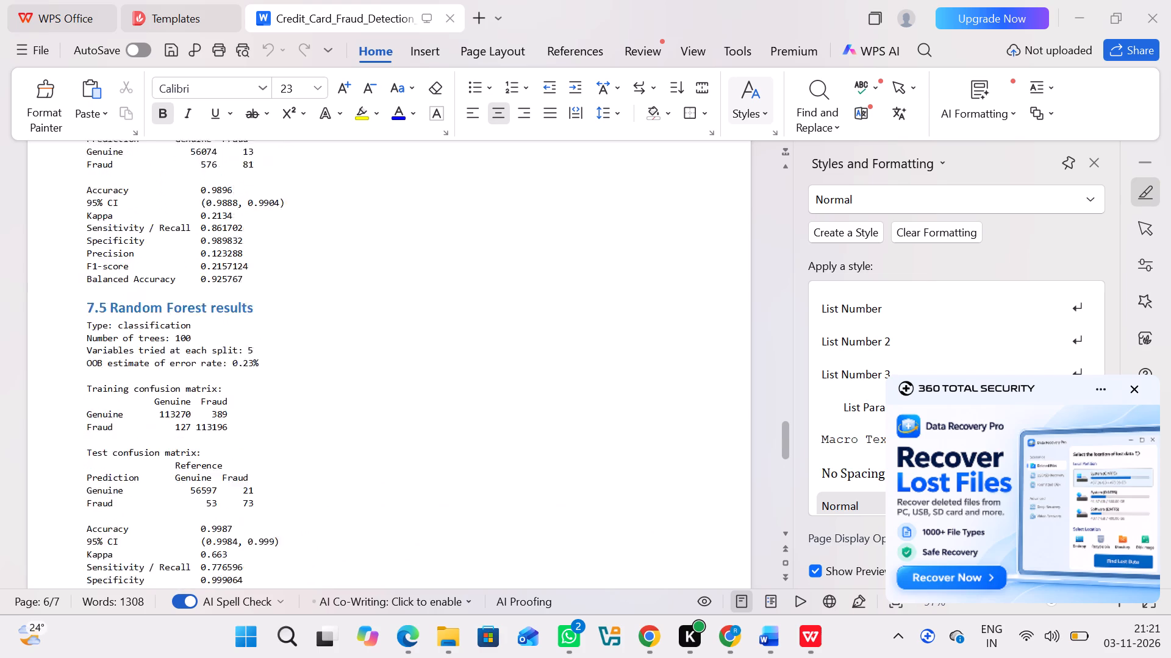
scroll(611, 283, "up", 5)
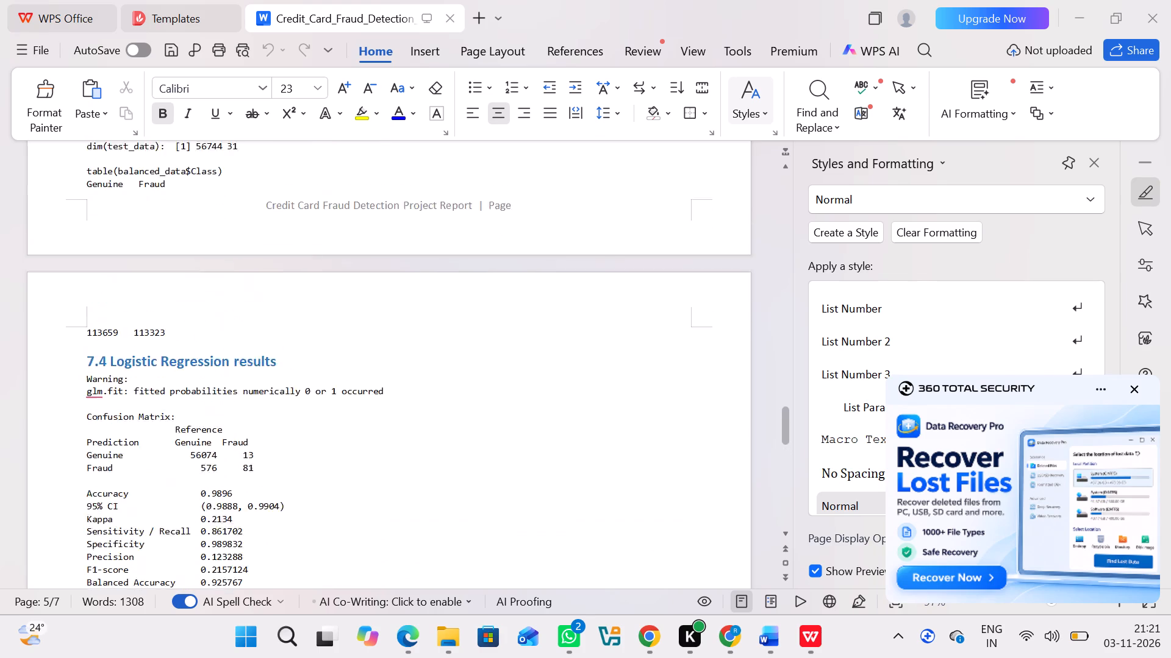
scroll(611, 283, "up", 5)
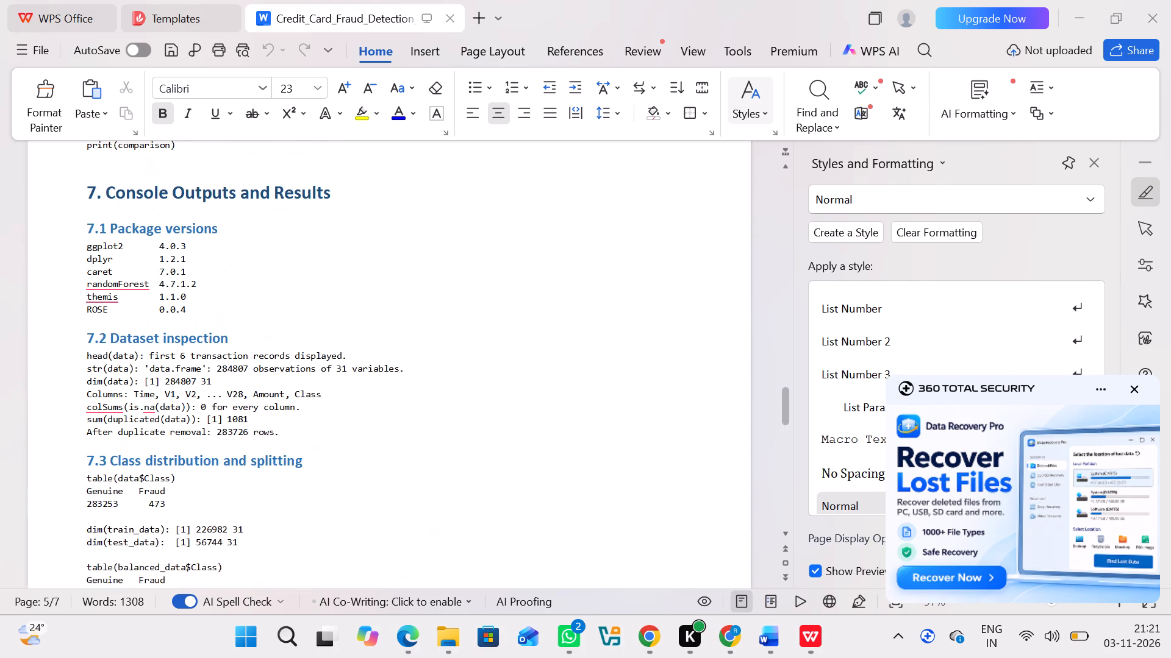
scroll(611, 283, "up", 3)
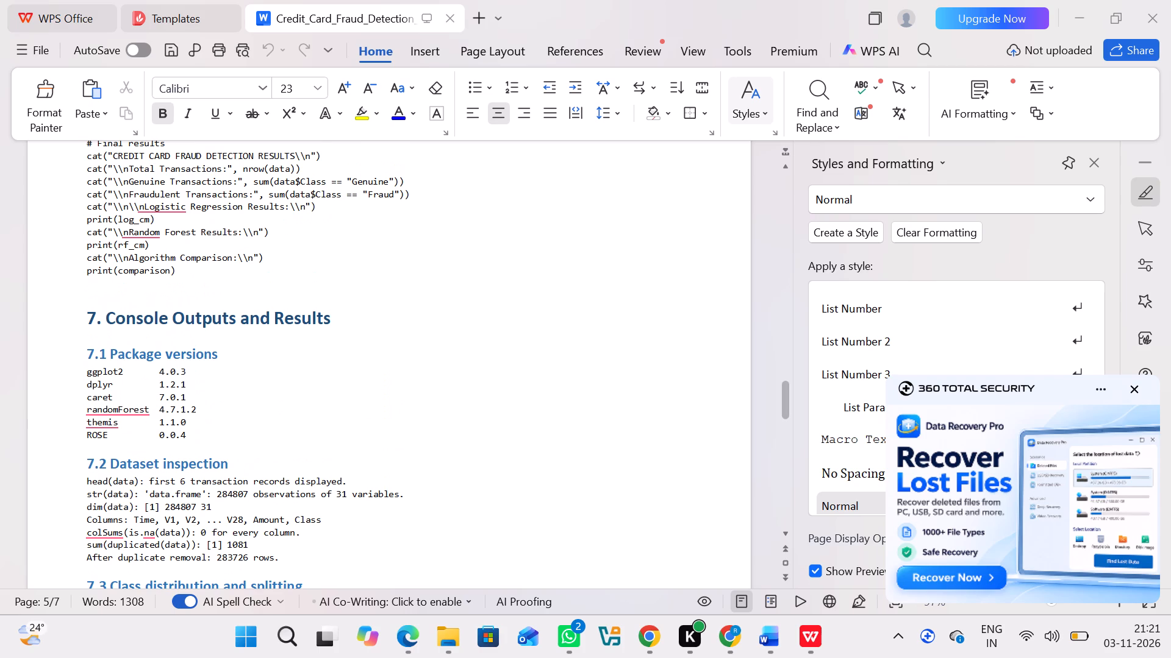
scroll(611, 283, "down", 3)
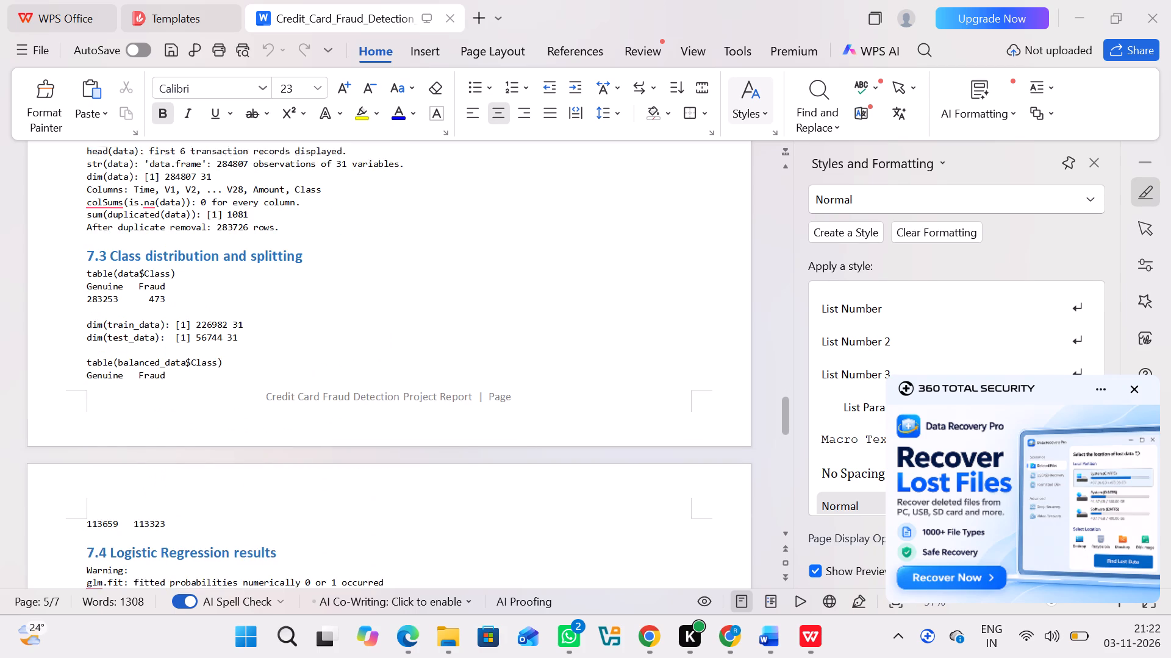
scroll(611, 283, "down", 6)
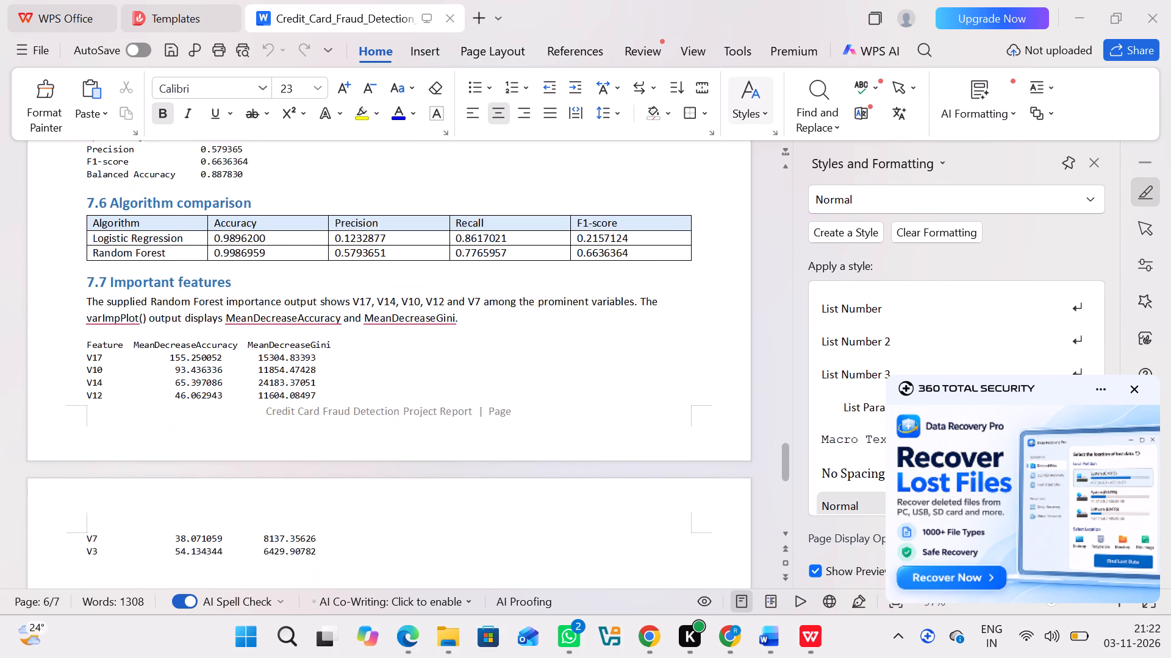
scroll(611, 283, "down", 3)
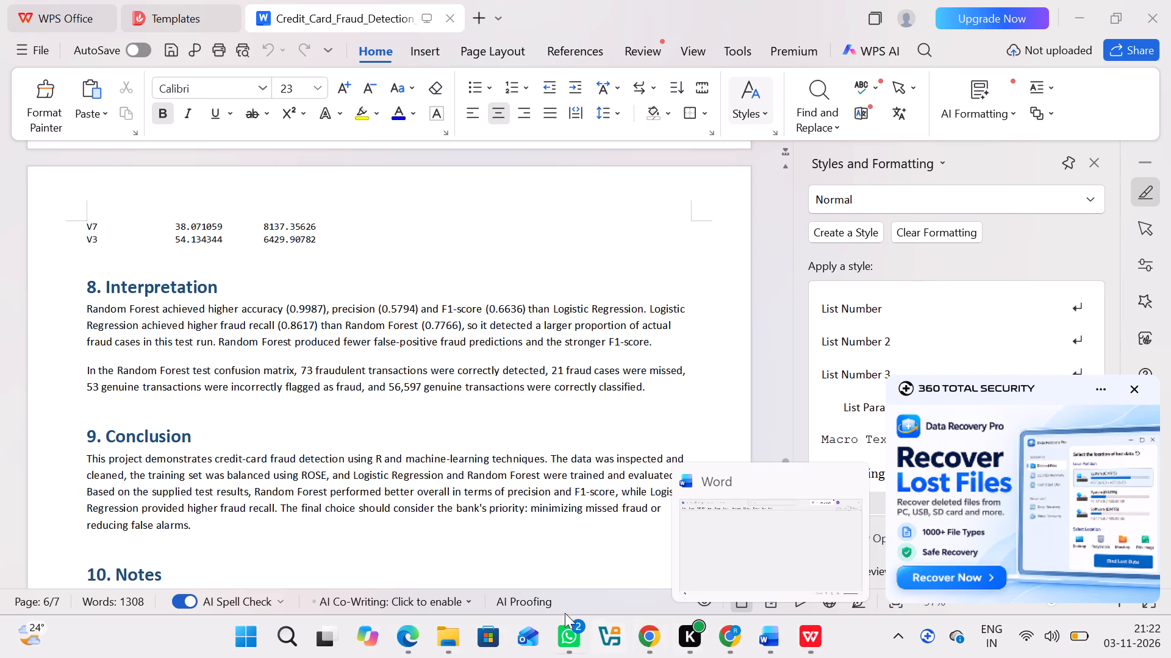
Open the Downloads document "Credit Card Fraud Detection using Logistic Regression and Random Forest in R" in Microsoft Word.
left_click(449, 637)
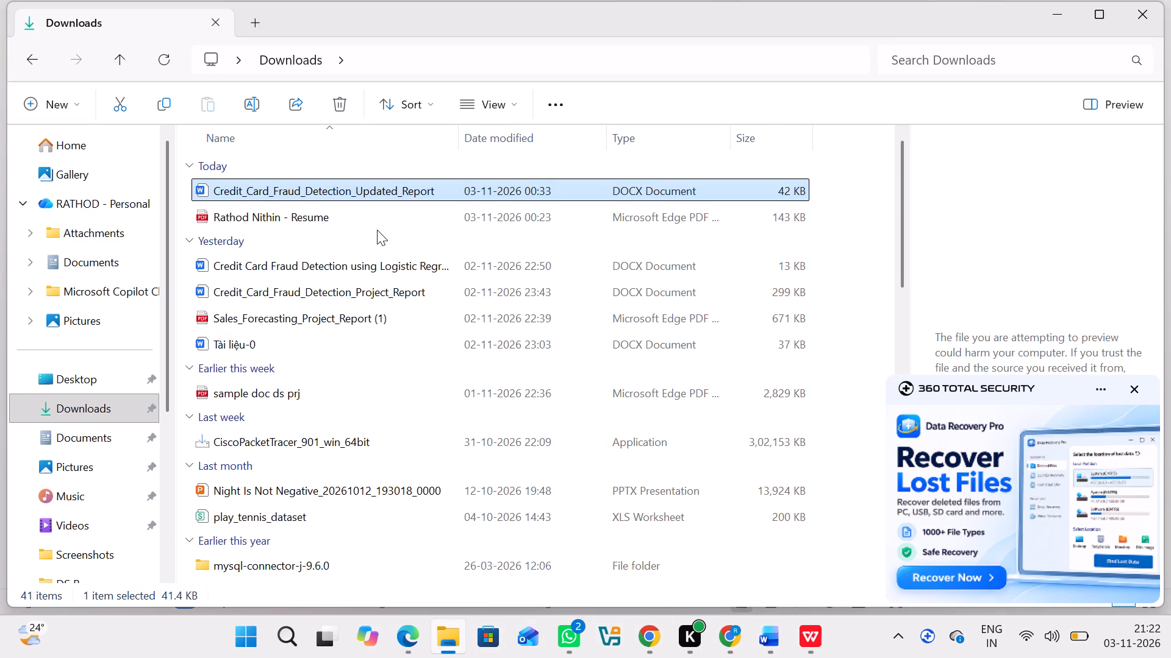
left_click(330, 272)
right_click(330, 272)
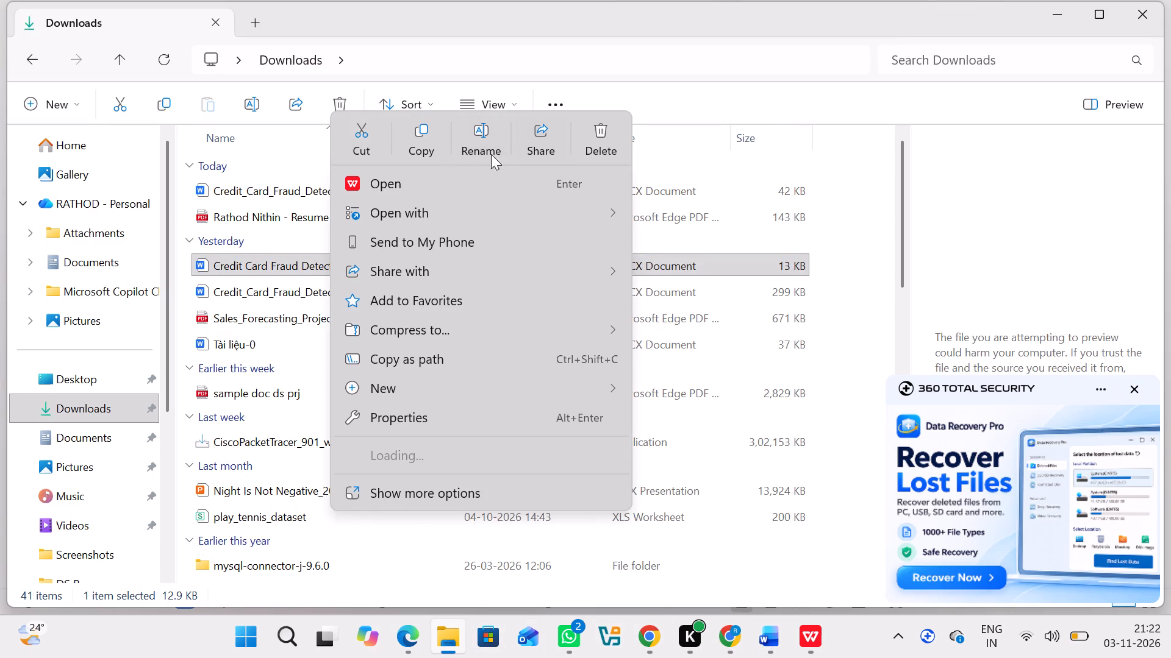
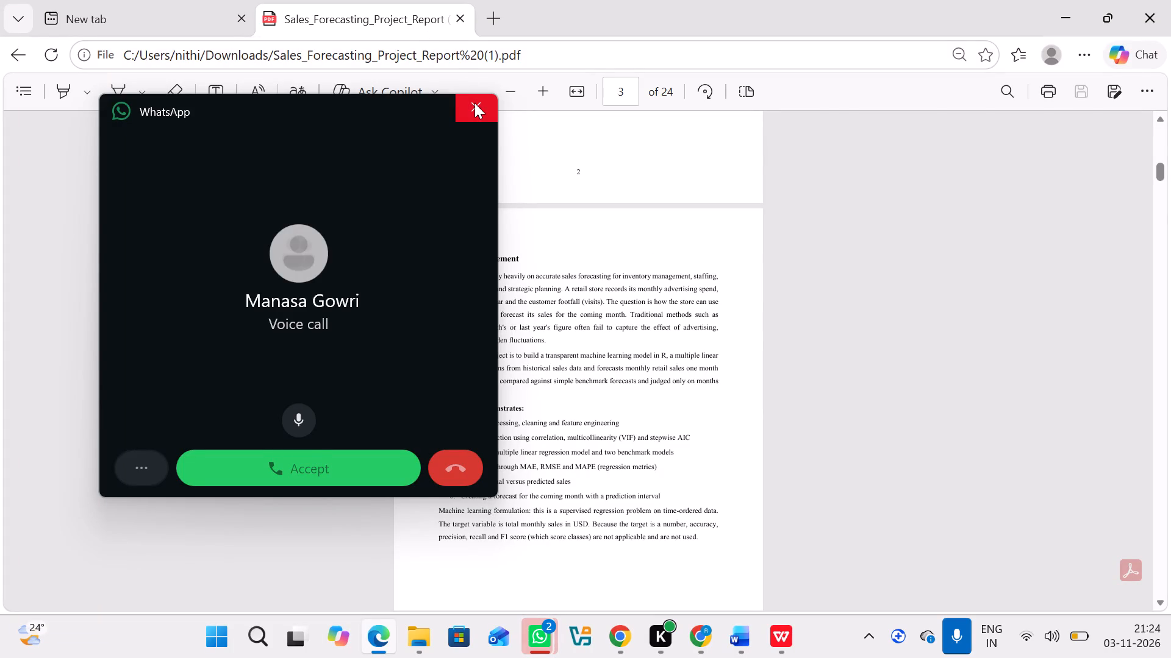
Examine the sales forecasting report's title page, table of contents, problem statement and data set description as a reference for structure and formatting.
scroll(510, 126, "up", 2)
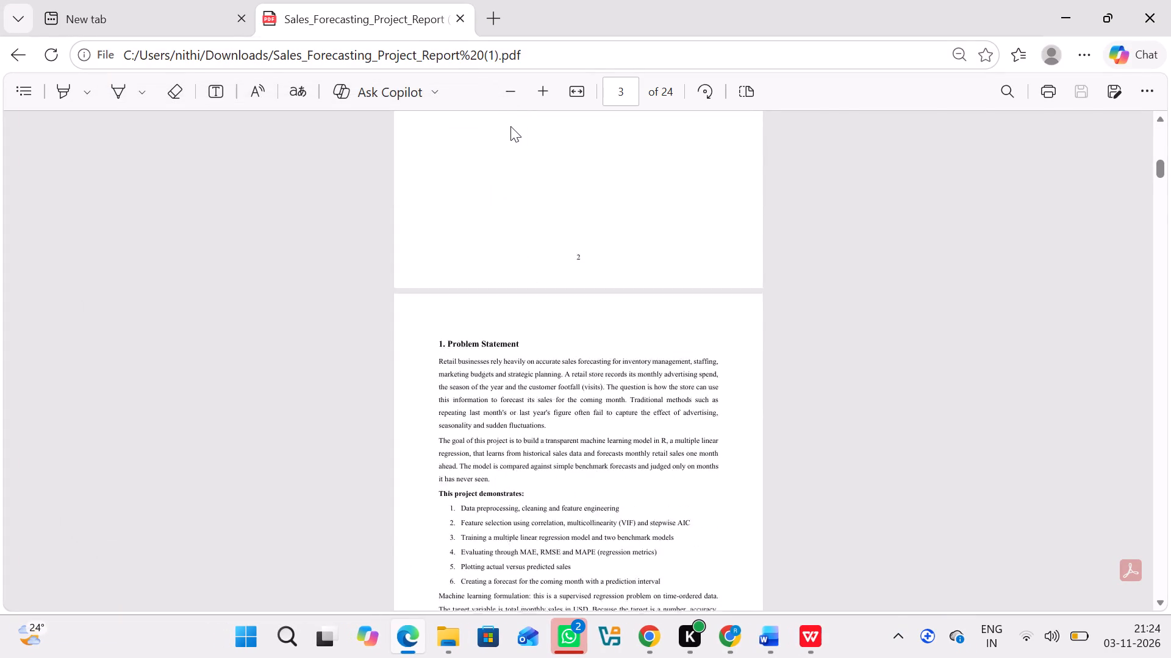
scroll(510, 126, "up", 3)
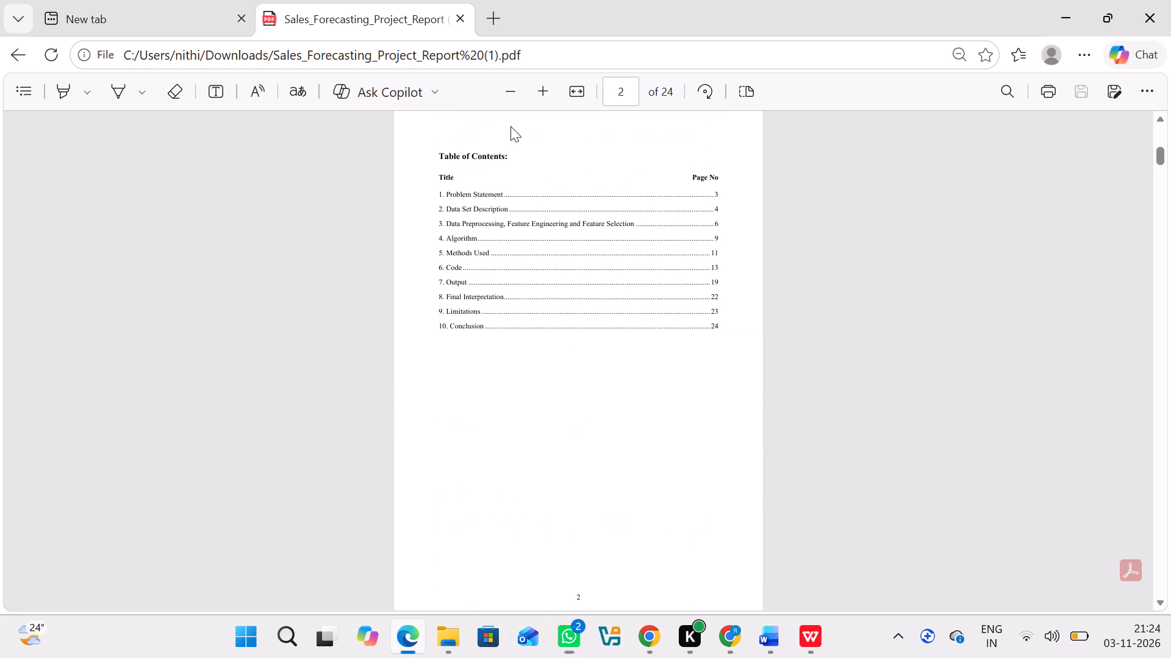
scroll(510, 126, "up", 4)
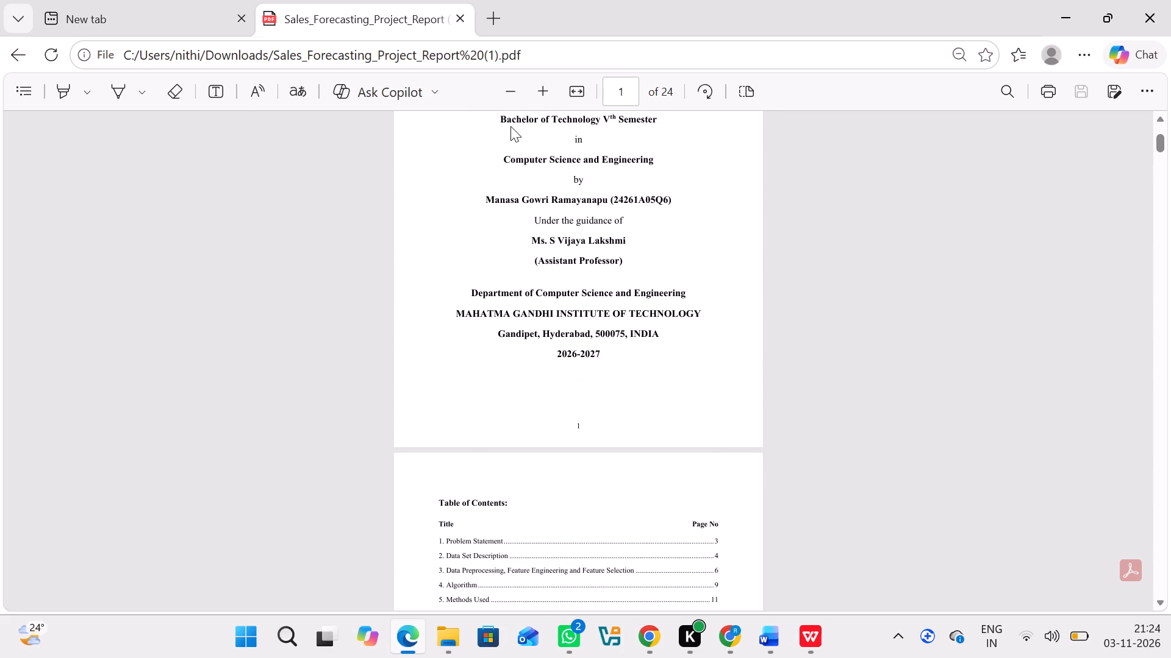
scroll(510, 126, "down", 4)
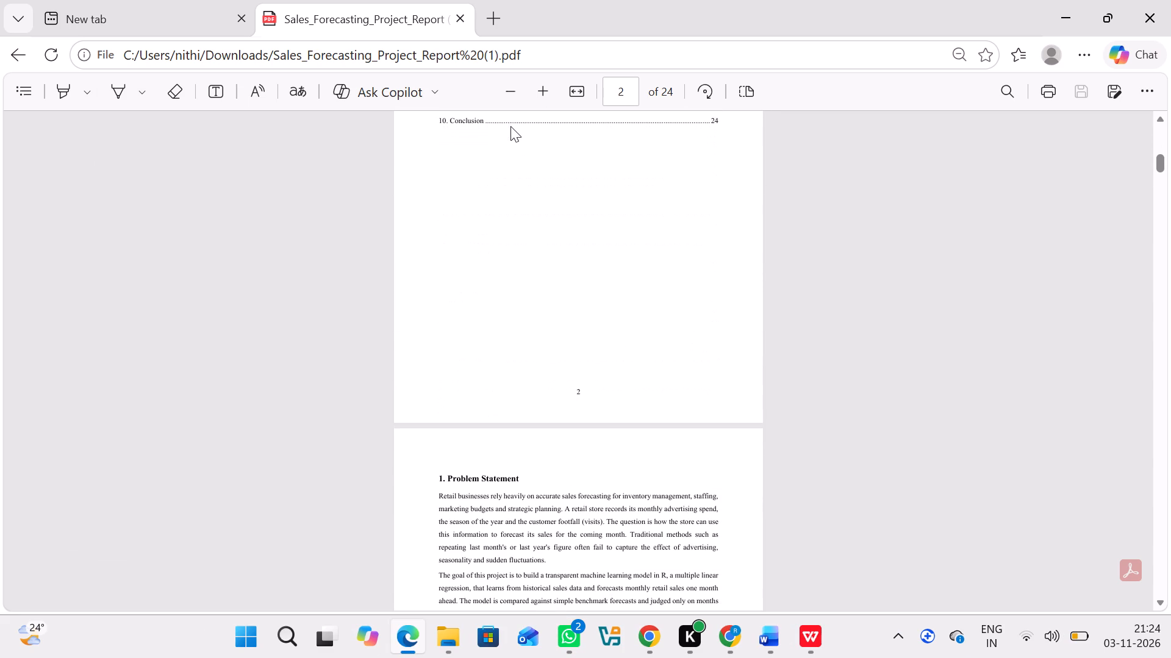
scroll(510, 126, "down", 2)
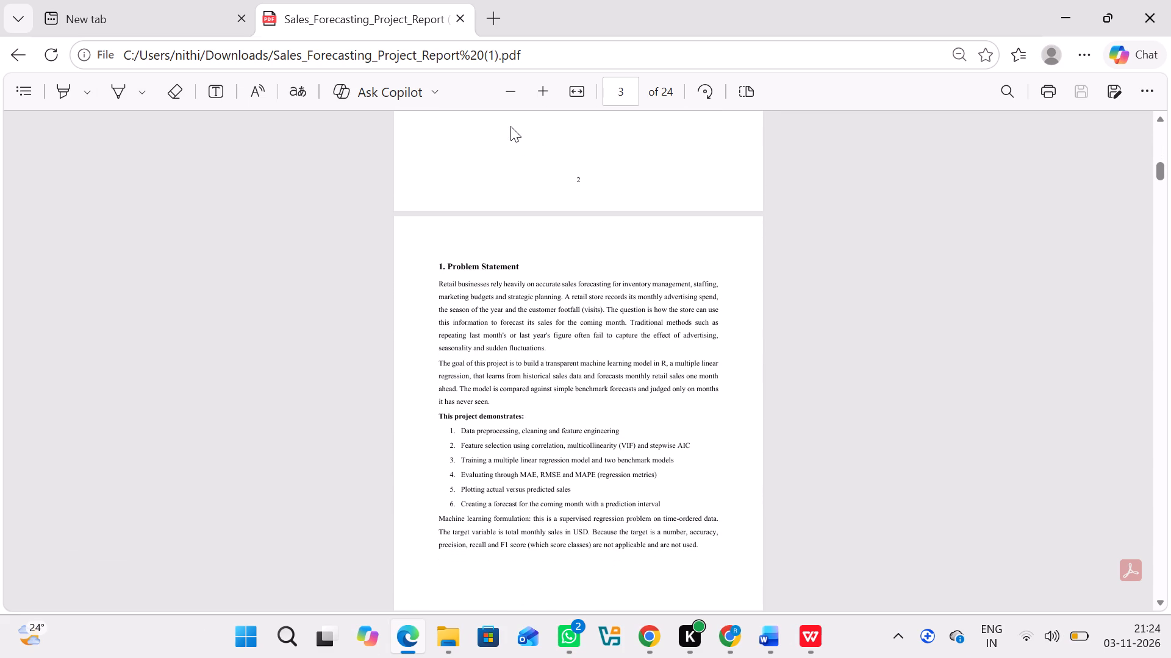
scroll(510, 126, "down", 4)
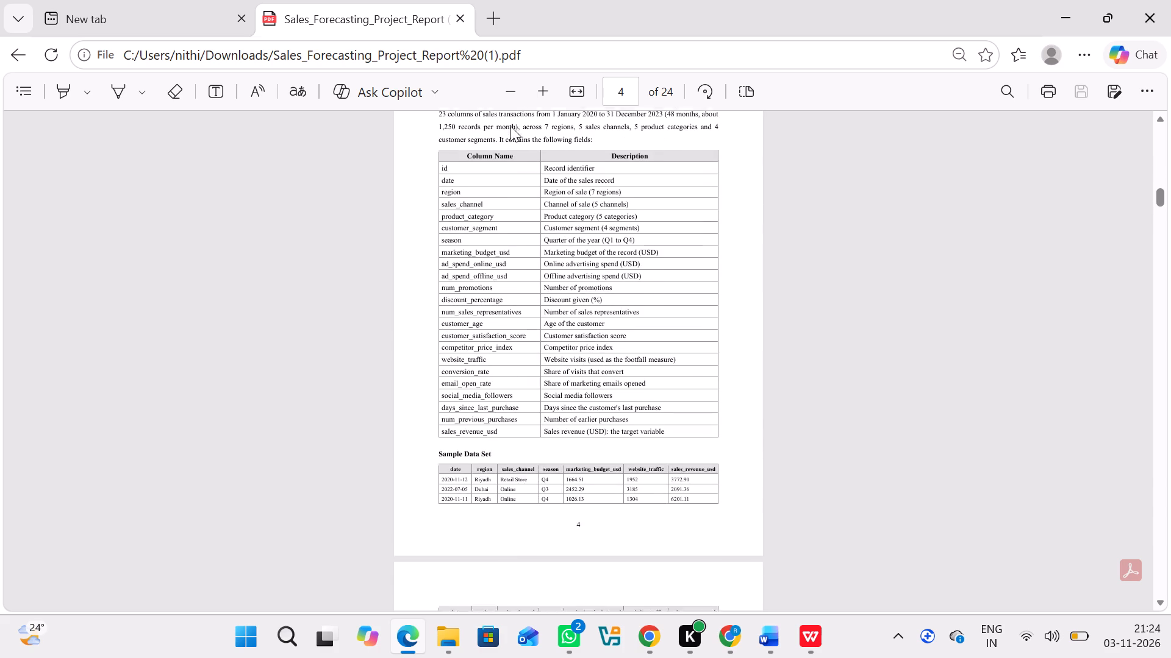
scroll(510, 126, "down", 2)
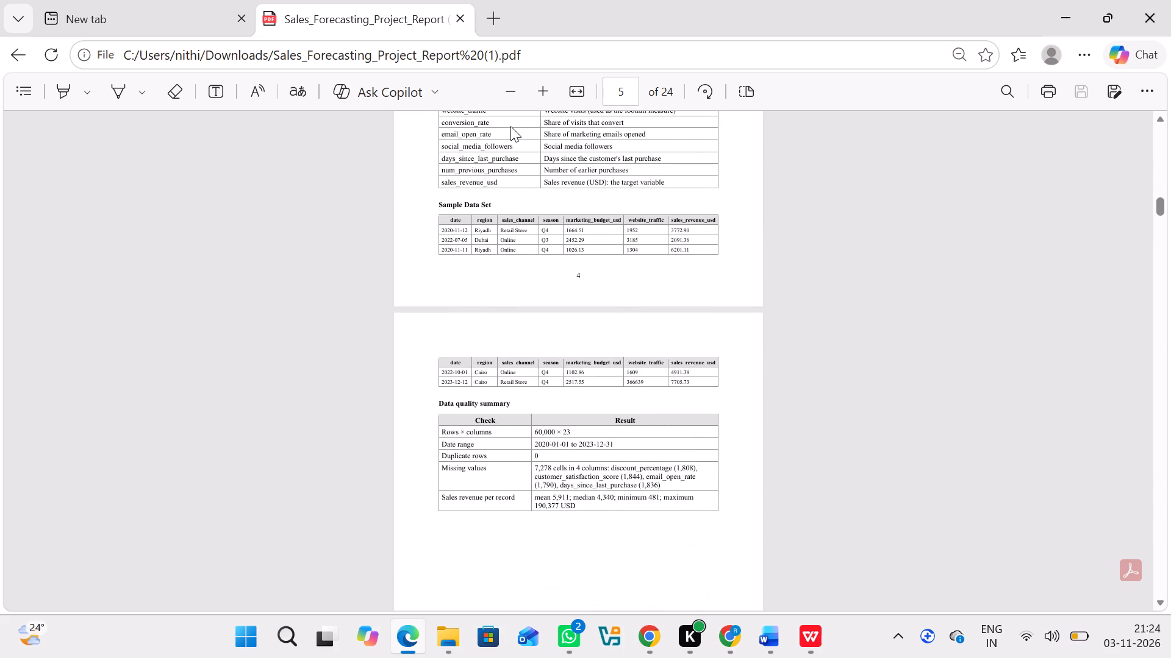
scroll(510, 126, "up", 2)
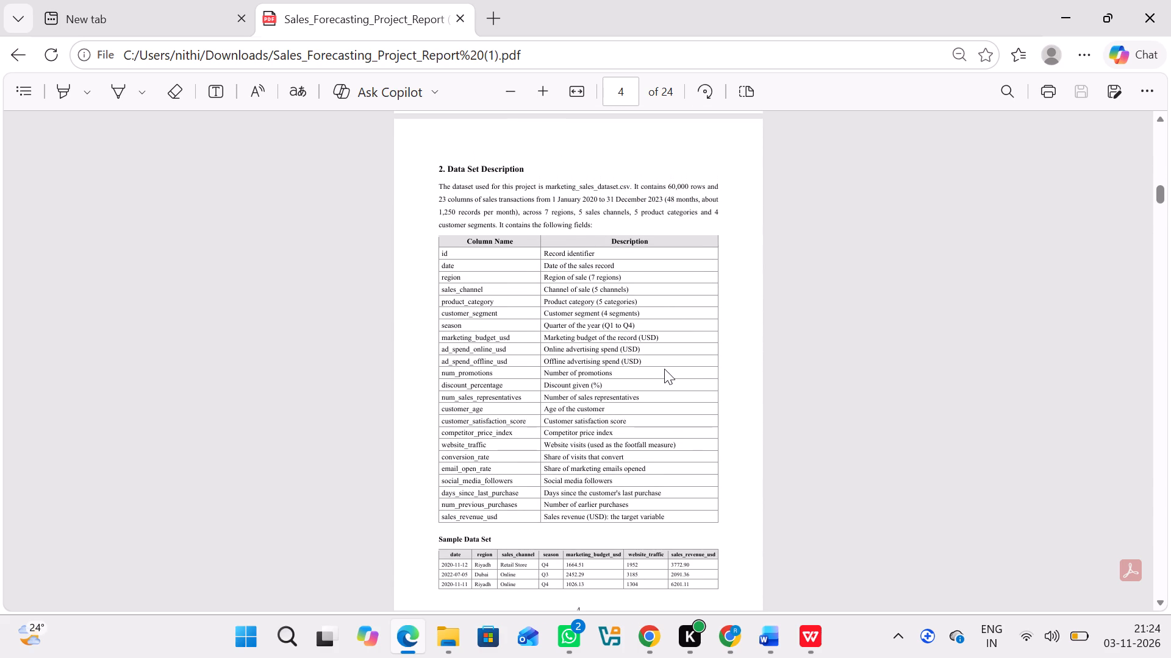
Switch to Word, back to the Credit Card Fraud Detection using Logistic Regression and Random Forest document.
left_click(771, 633)
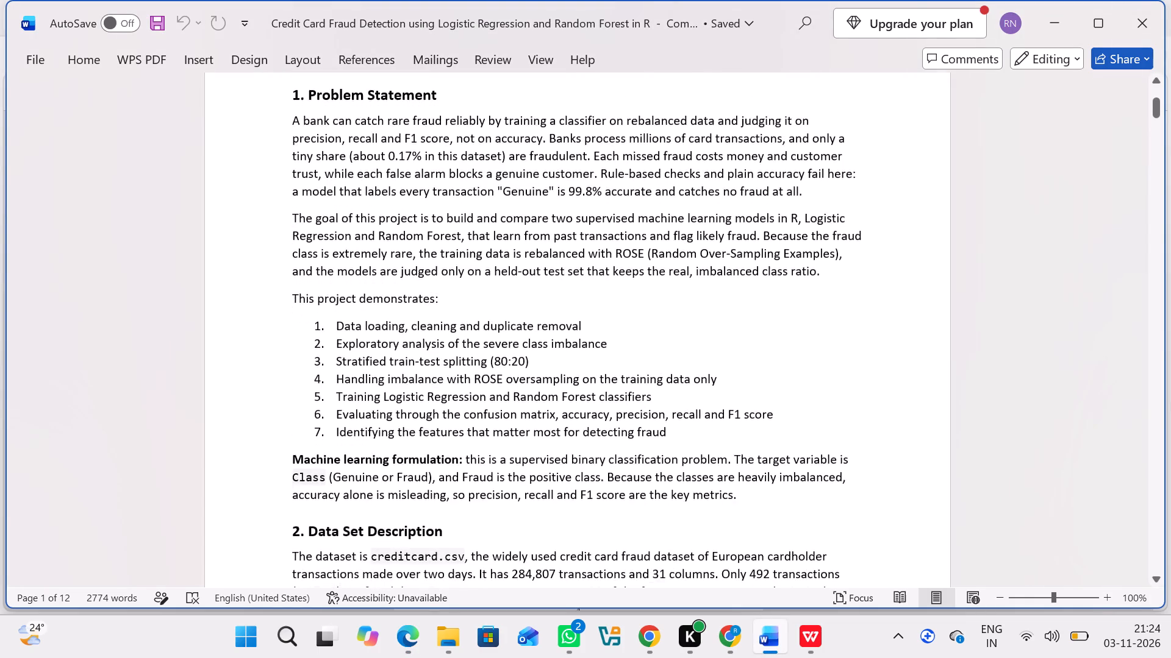
Examine the fraud detection report from the problem statement through data preprocessing and class imbalance handling, then return to the subtitle beneath its title.
scroll(618, 338, "down", 2)
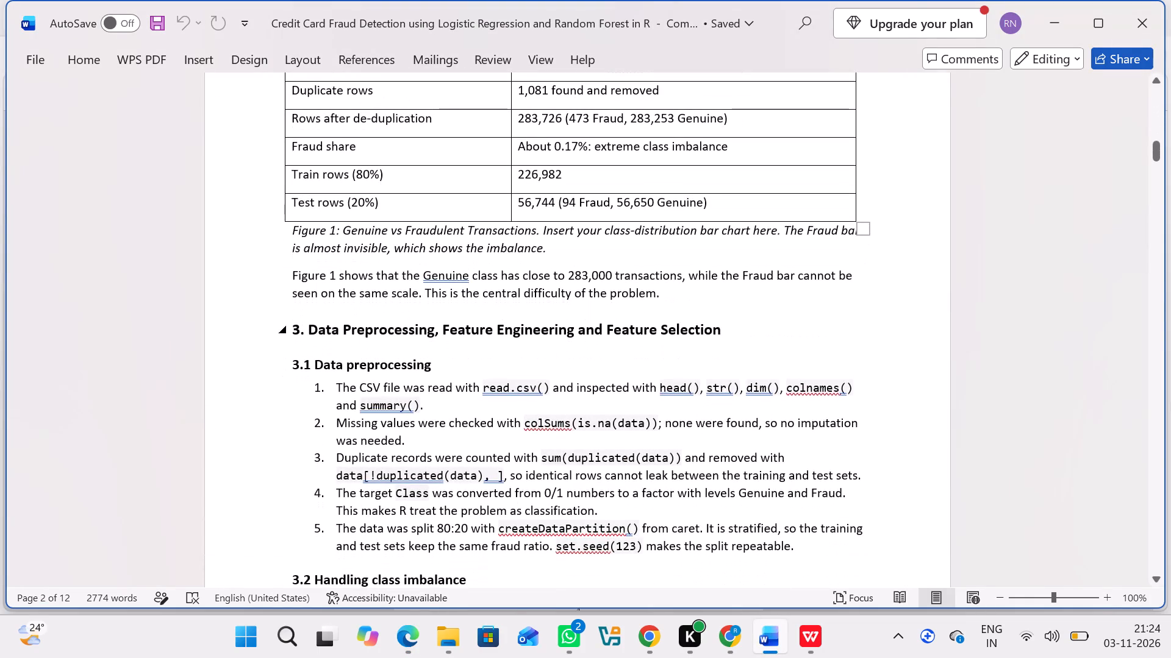
scroll(618, 338, "down", 1)
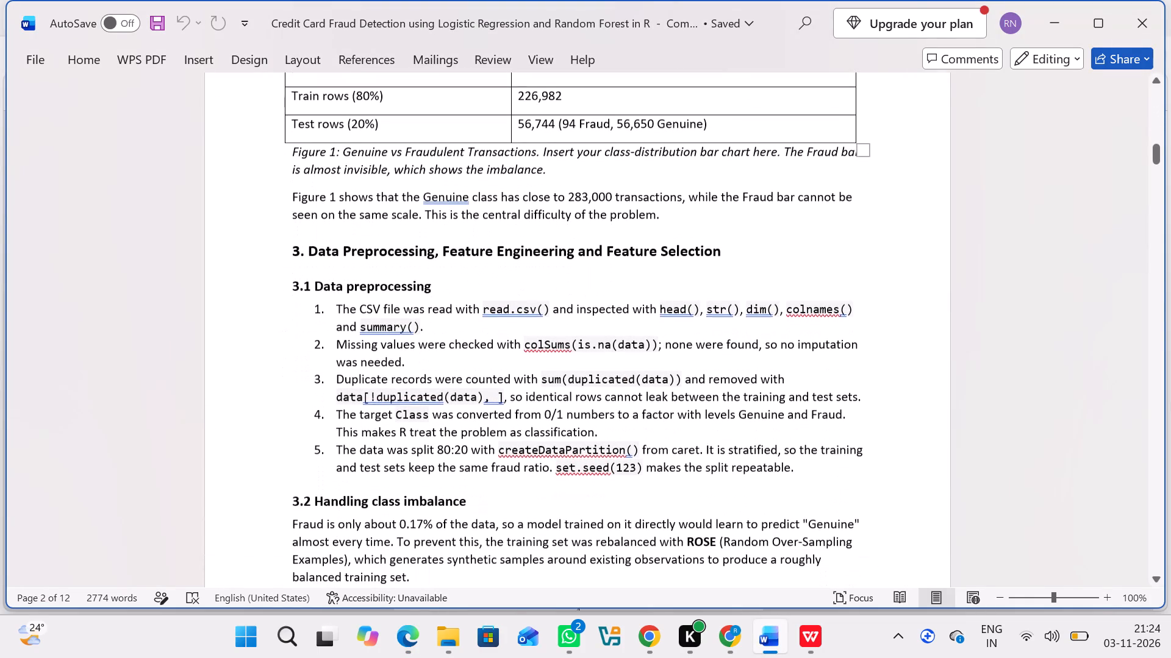
scroll(618, 338, "down", 1)
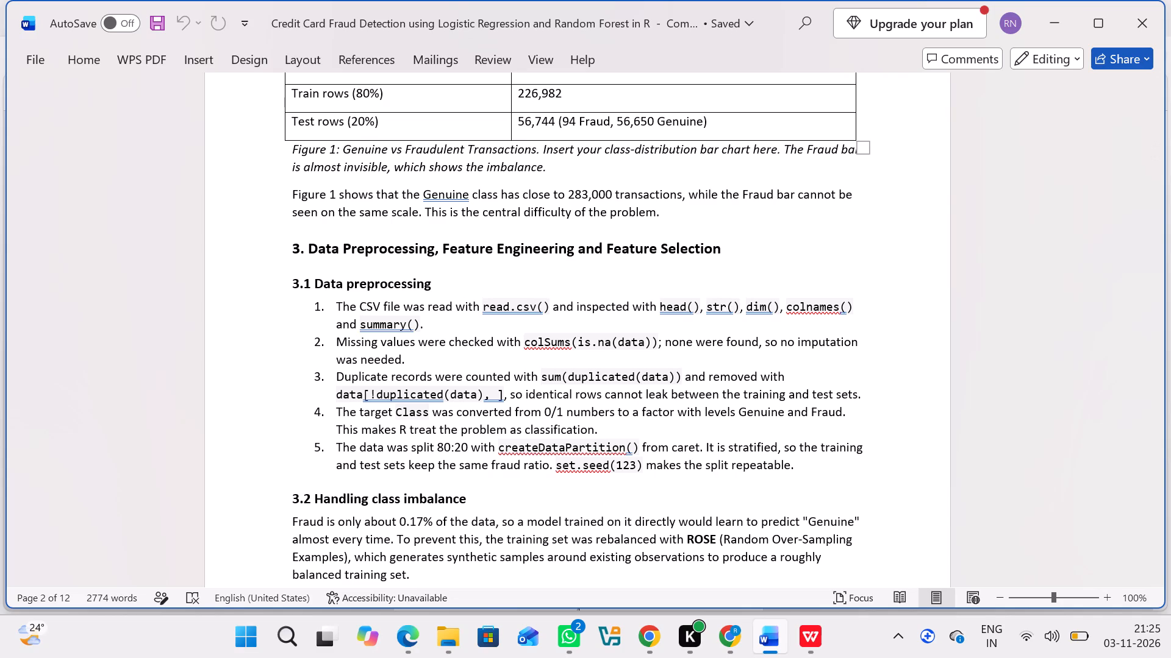
scroll(740, 271, "up", 5)
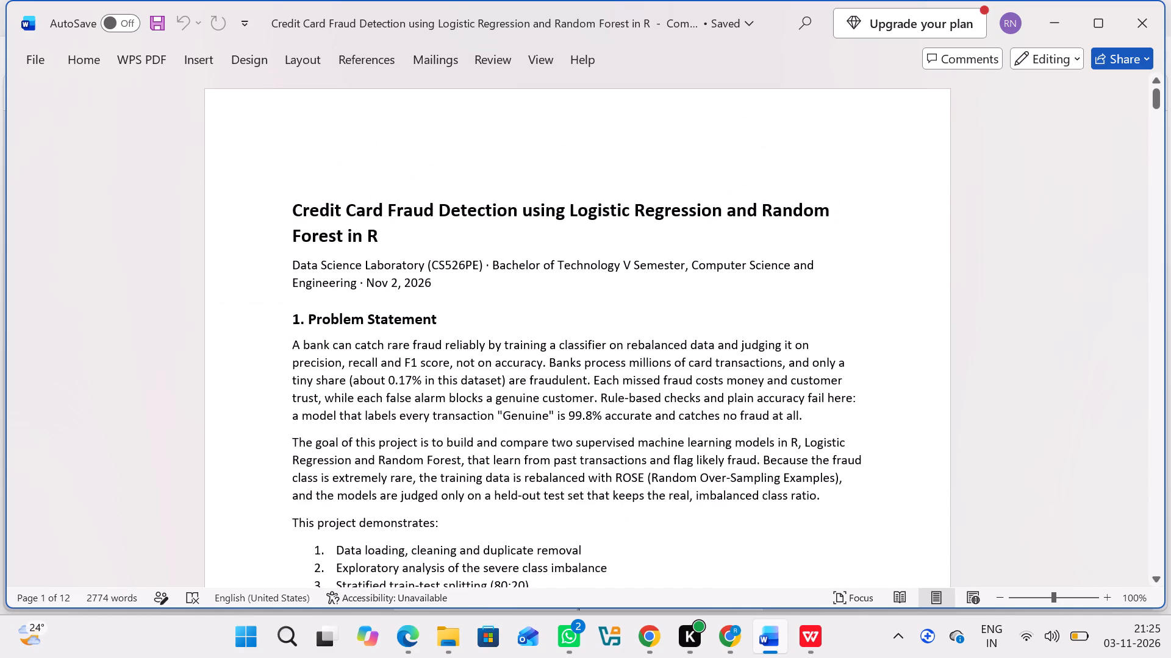
left_click(445, 289)
Switch to the sales forecasting report PDF in Edge and examine its title page, table of contents and problem statement layout.
left_click(406, 632)
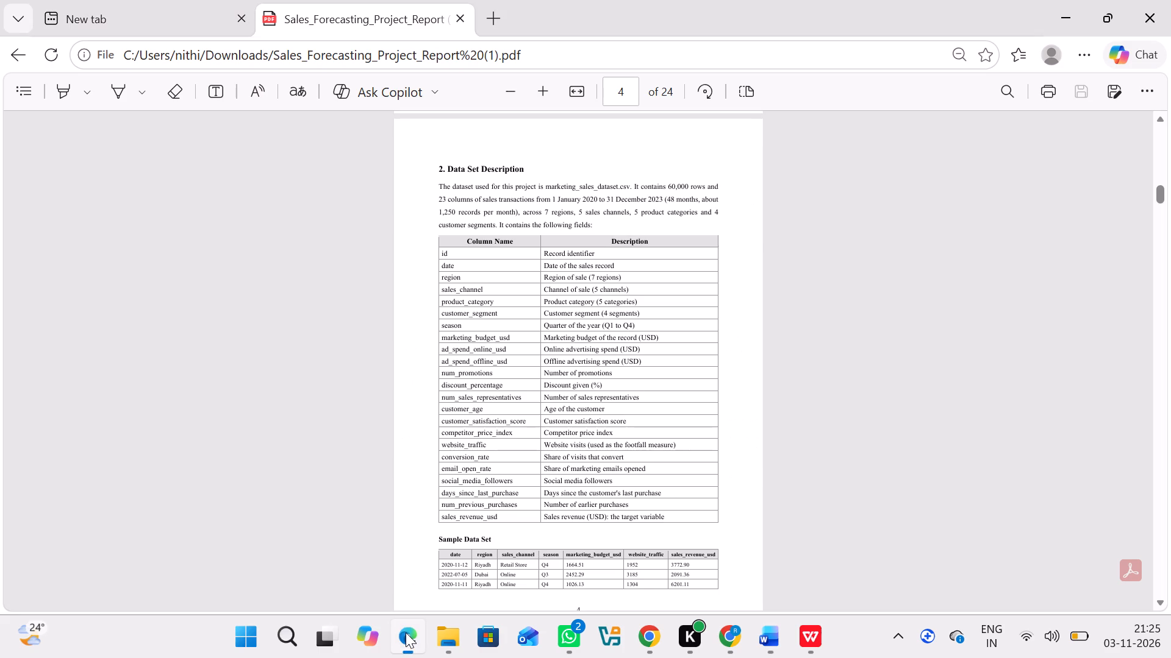
scroll(582, 382, "up", 5)
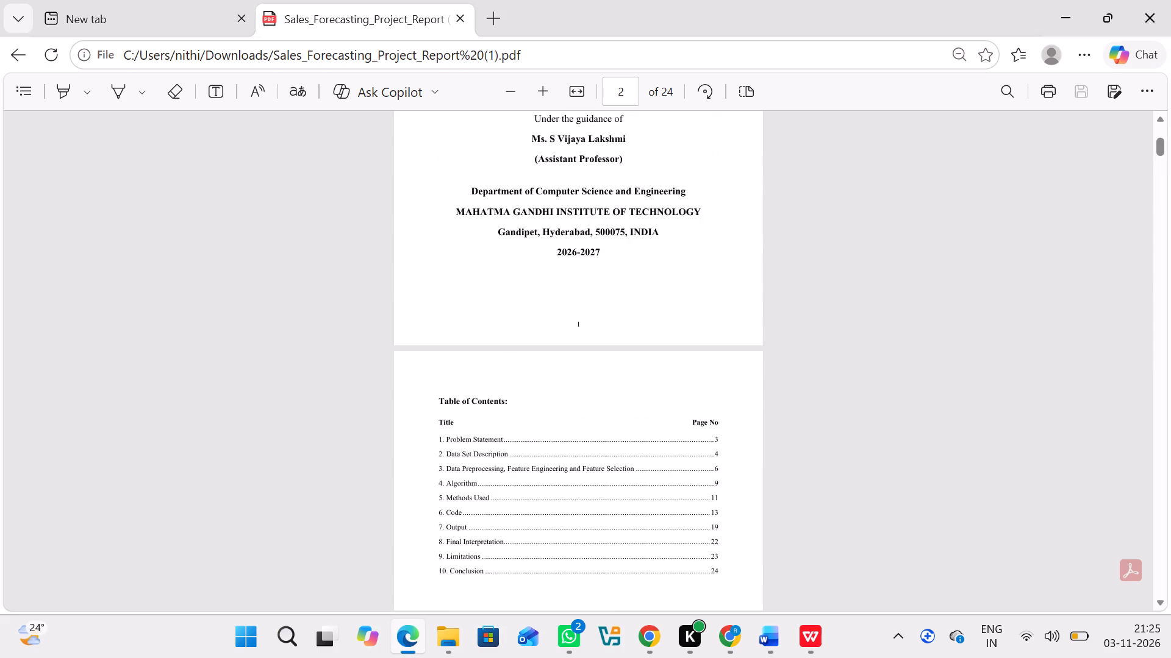
scroll(582, 382, "up", 1)
scroll(582, 382, "down", 2)
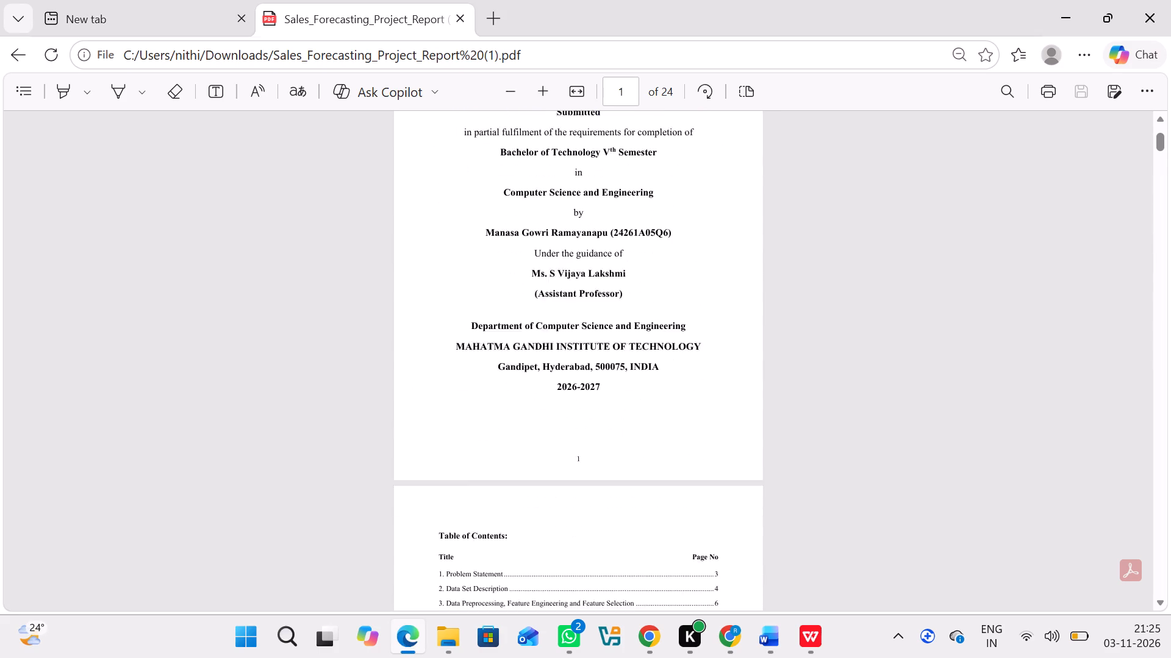
scroll(582, 382, "down", 2)
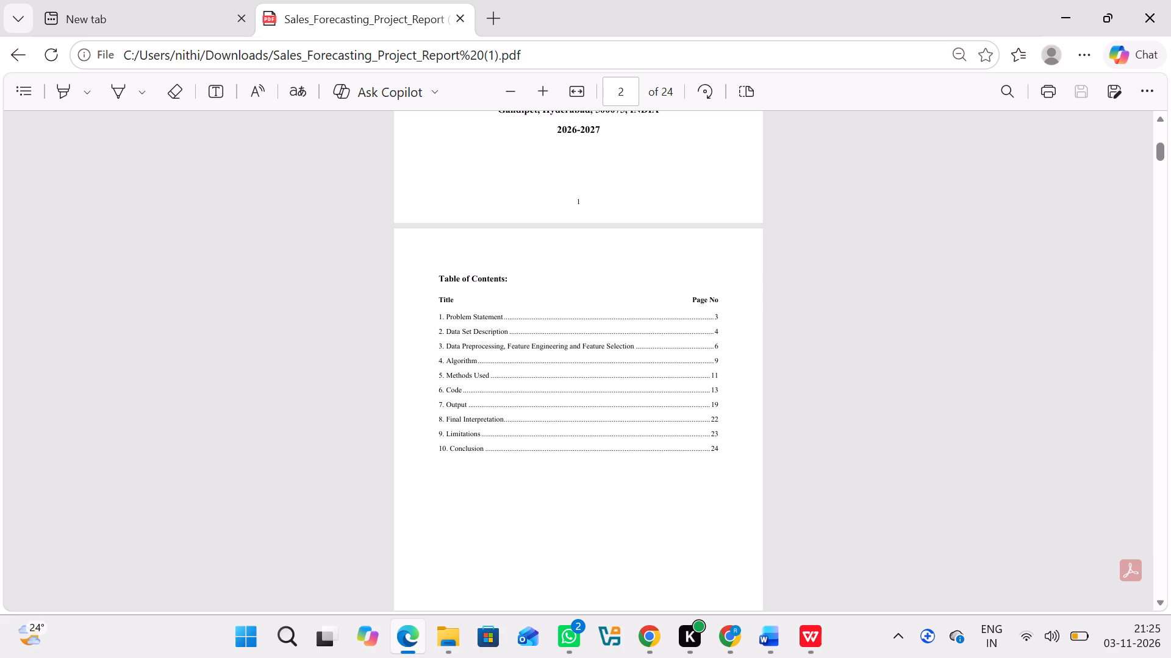
scroll(582, 382, "up", 3)
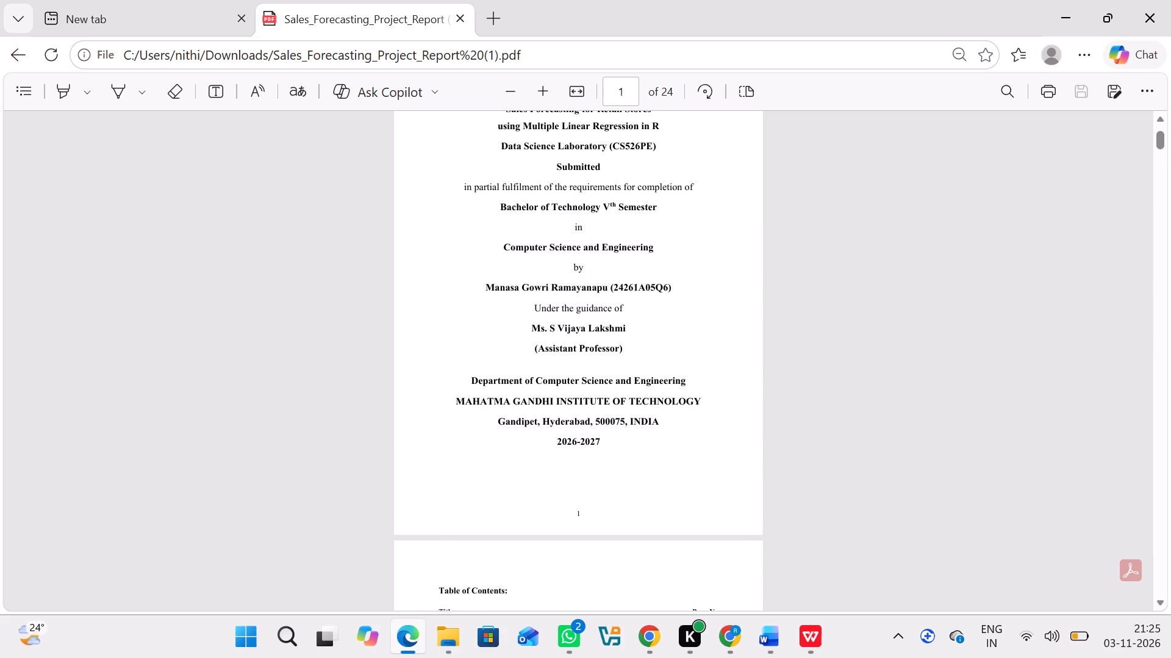
scroll(582, 382, "up", 2)
scroll(582, 382, "down", 8)
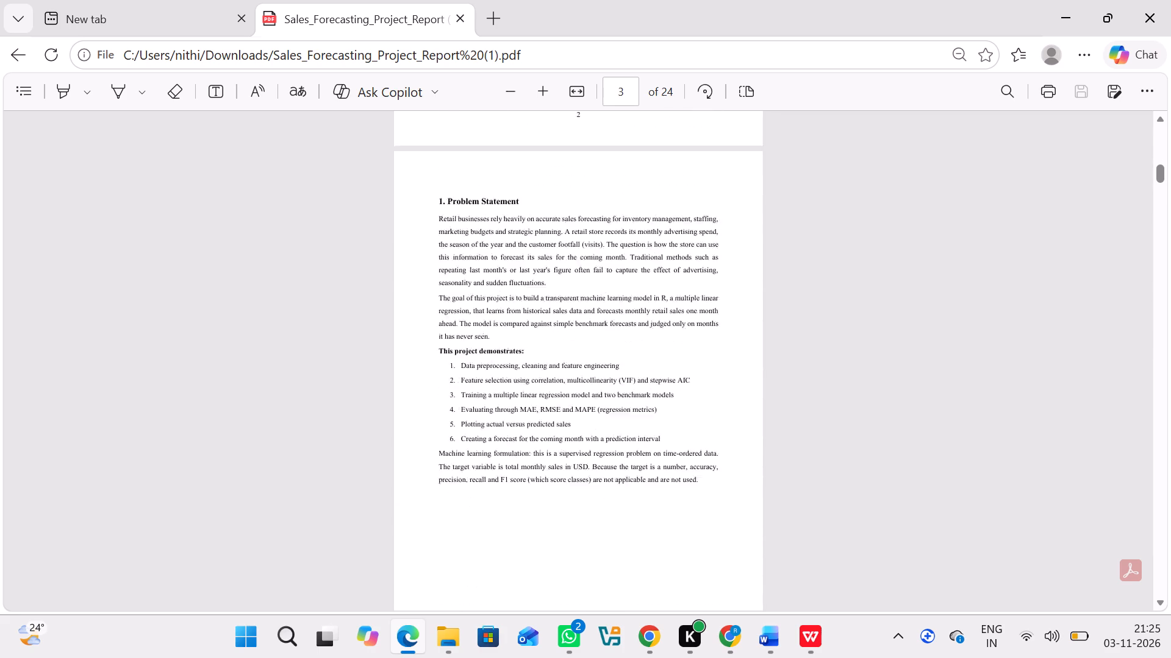
scroll(582, 382, "up", 5)
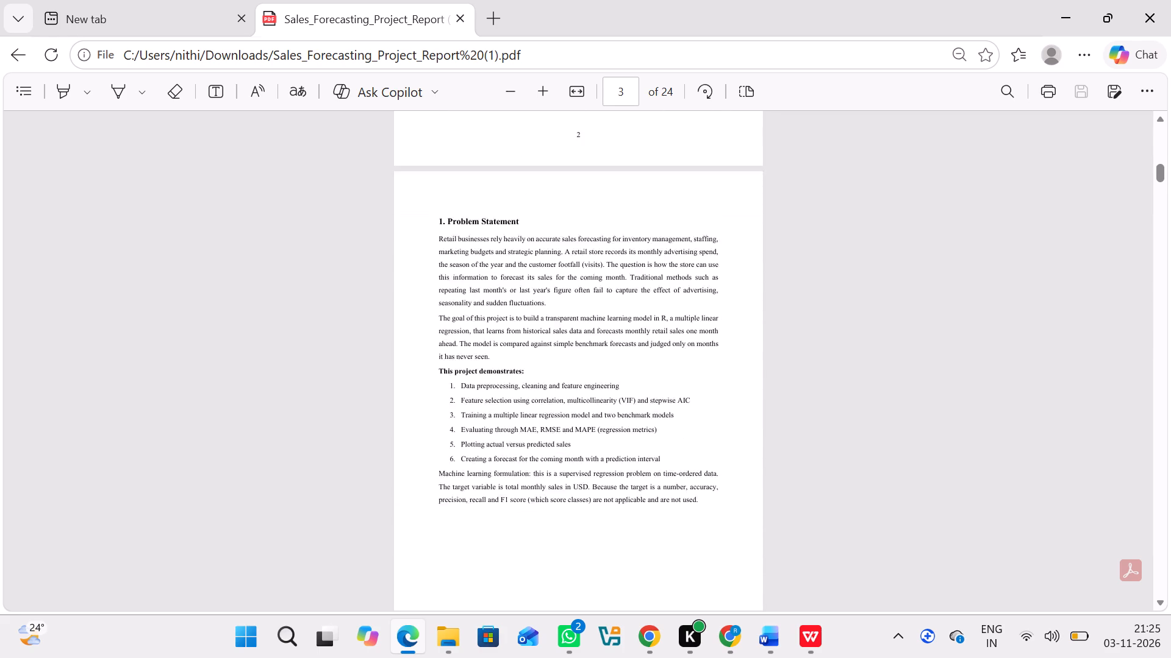
scroll(582, 382, "up", 3)
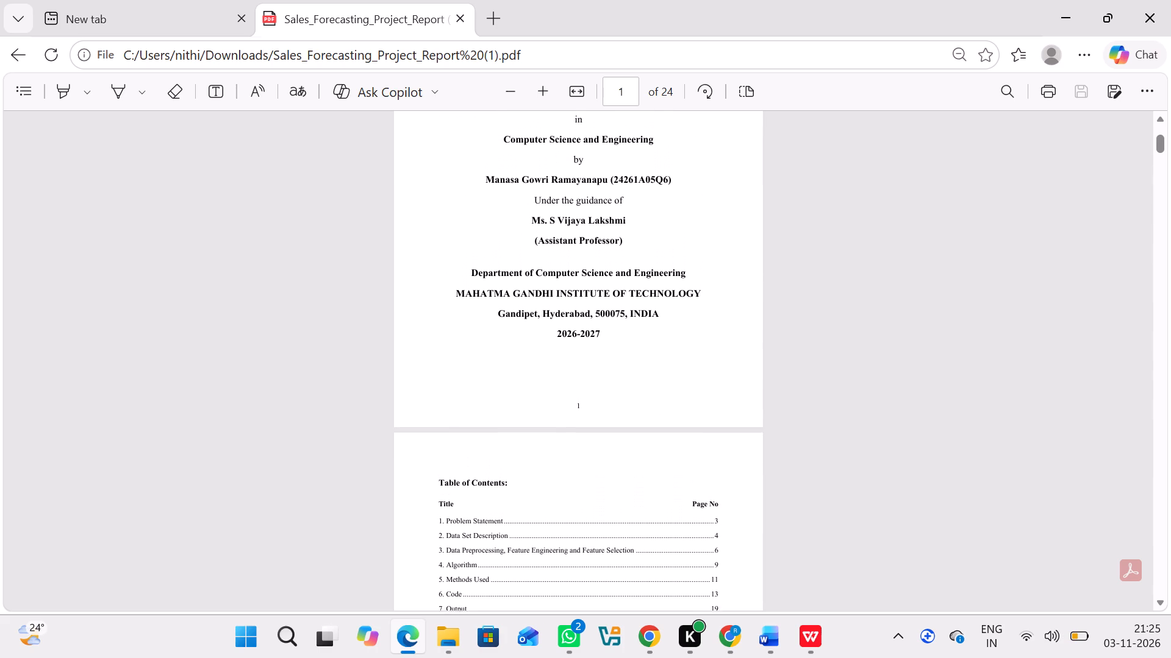
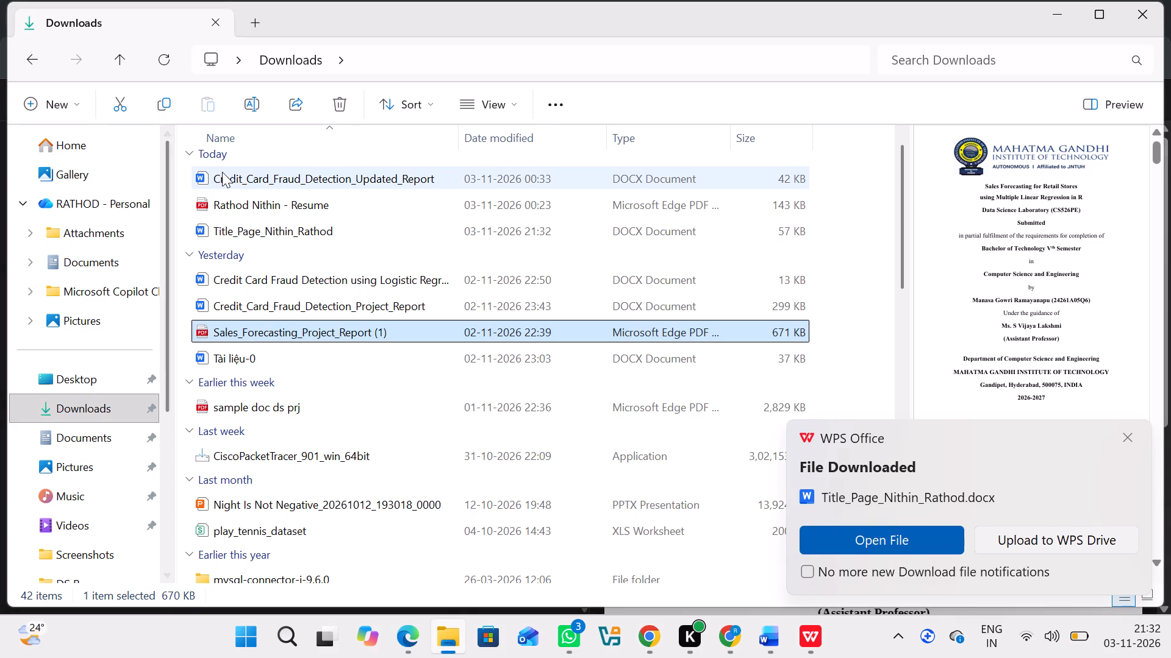
scroll(240, 178, "up", 6)
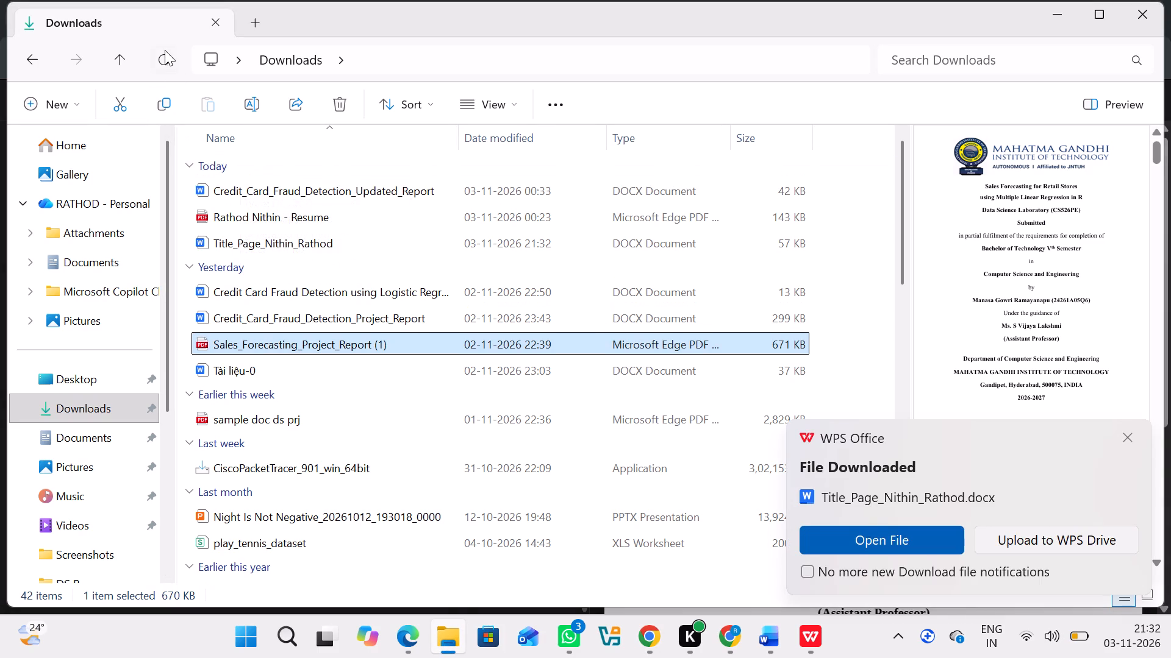
left_click(165, 46)
left_click(165, 51)
left_click(349, 184)
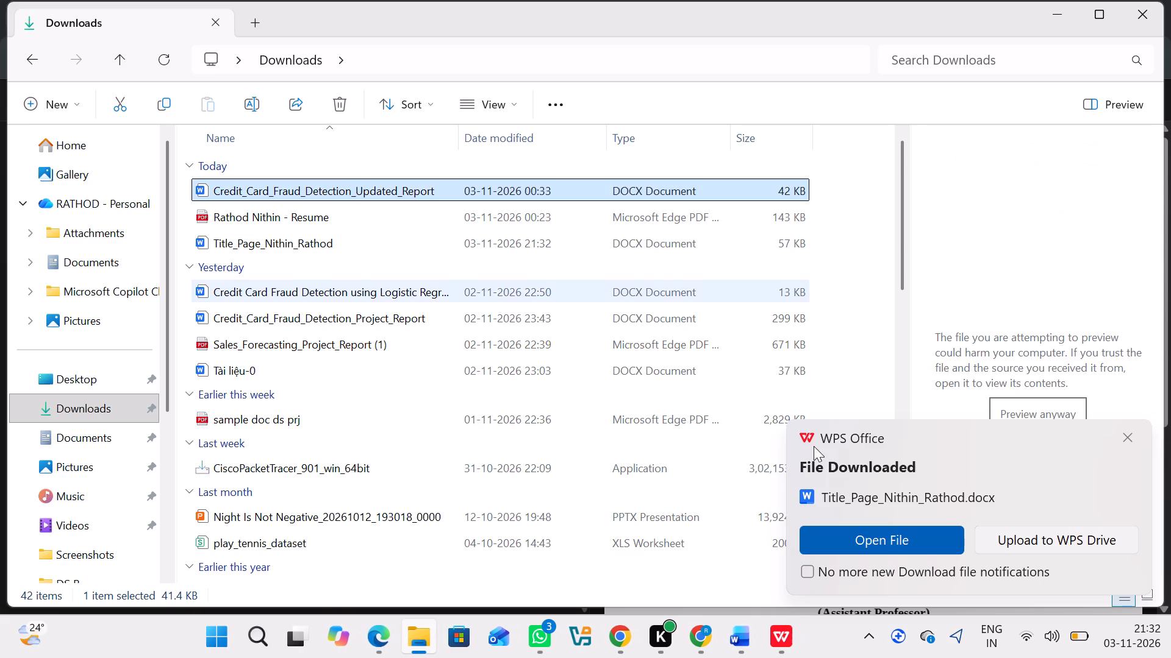
left_click(1135, 441)
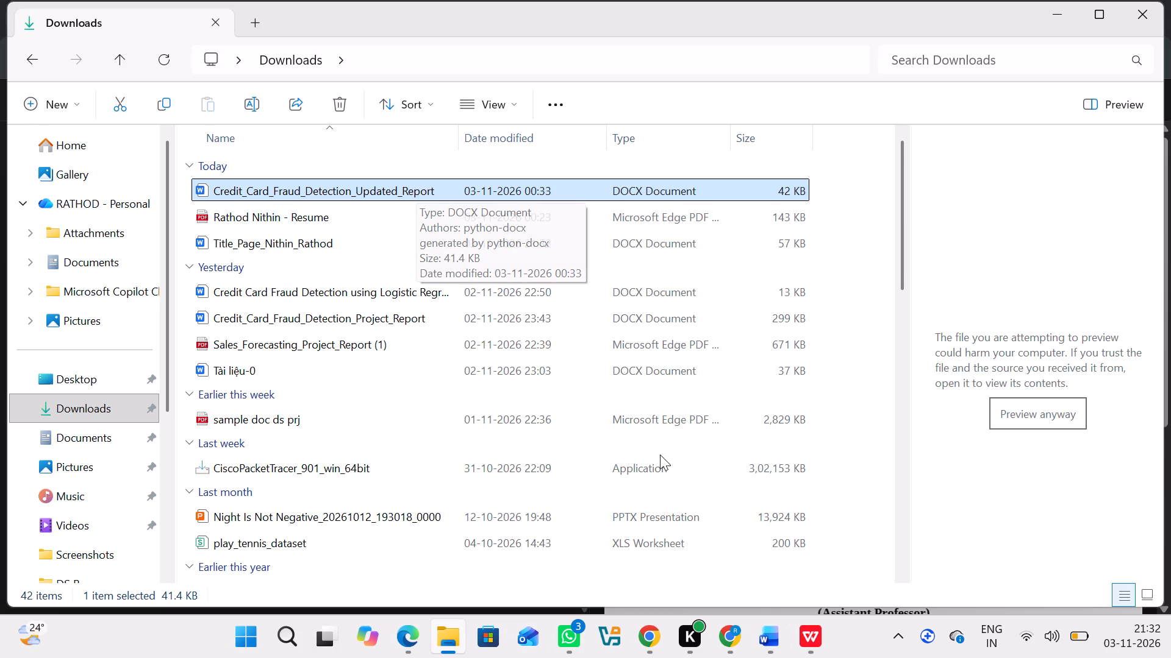
Return to Claude in Chrome and open the downloaded title page DOCX in WPS Office.
left_click(649, 632)
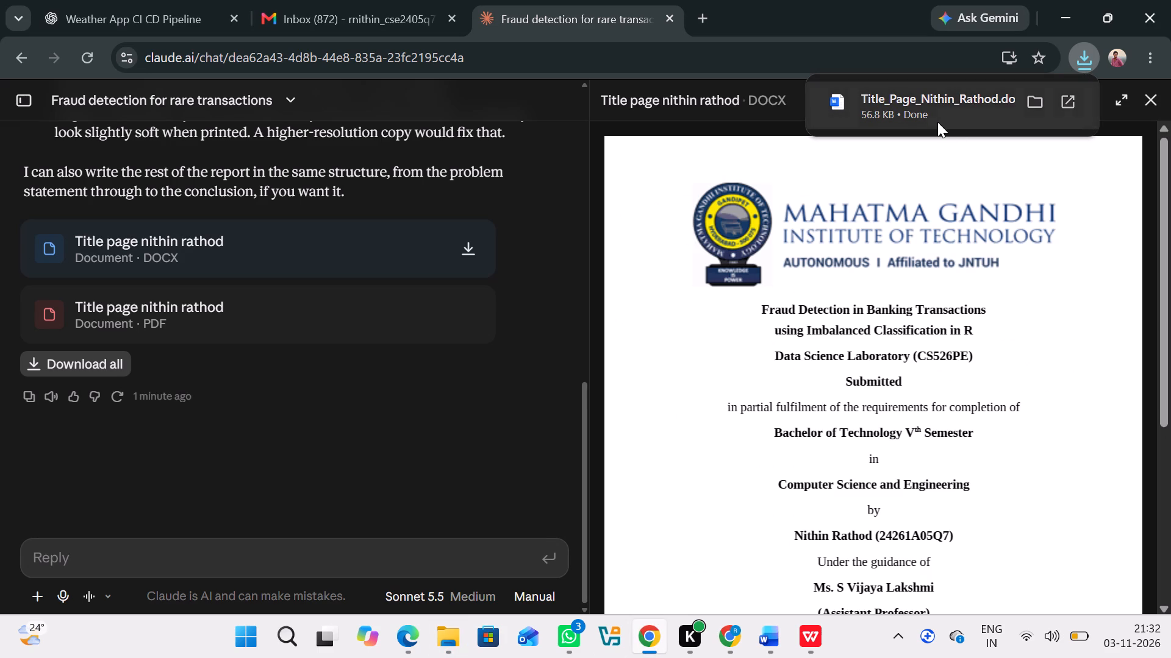
left_click(930, 118)
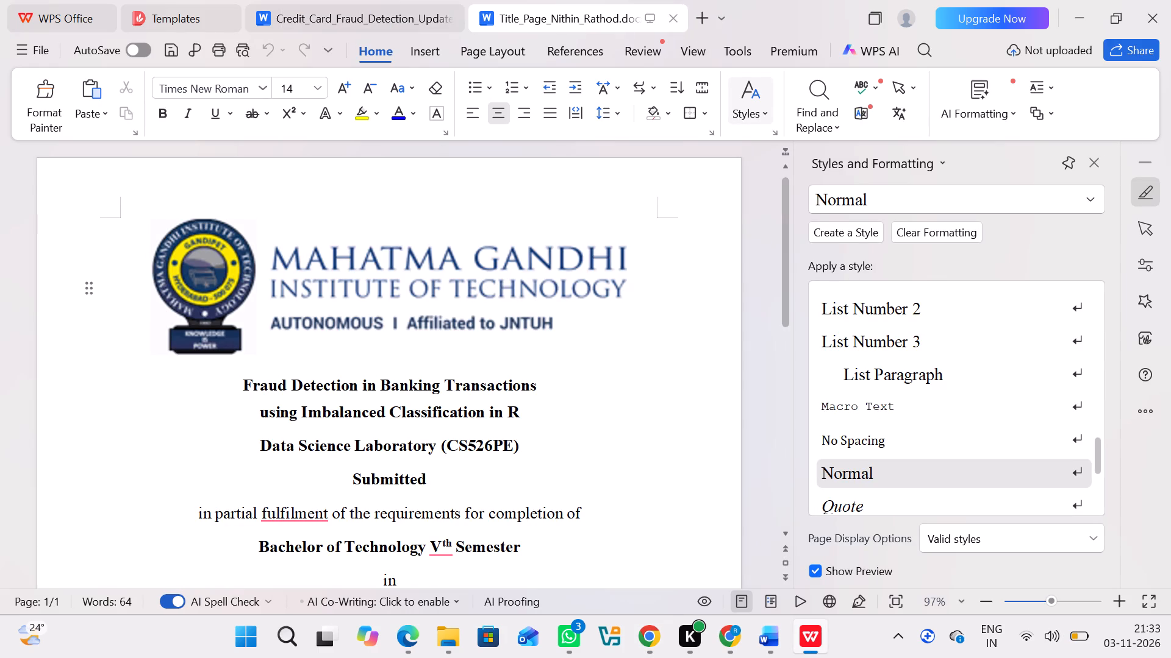
Copy all the title page text below the logo, from the project title to the academic year 2026-2027.
left_click(199, 269)
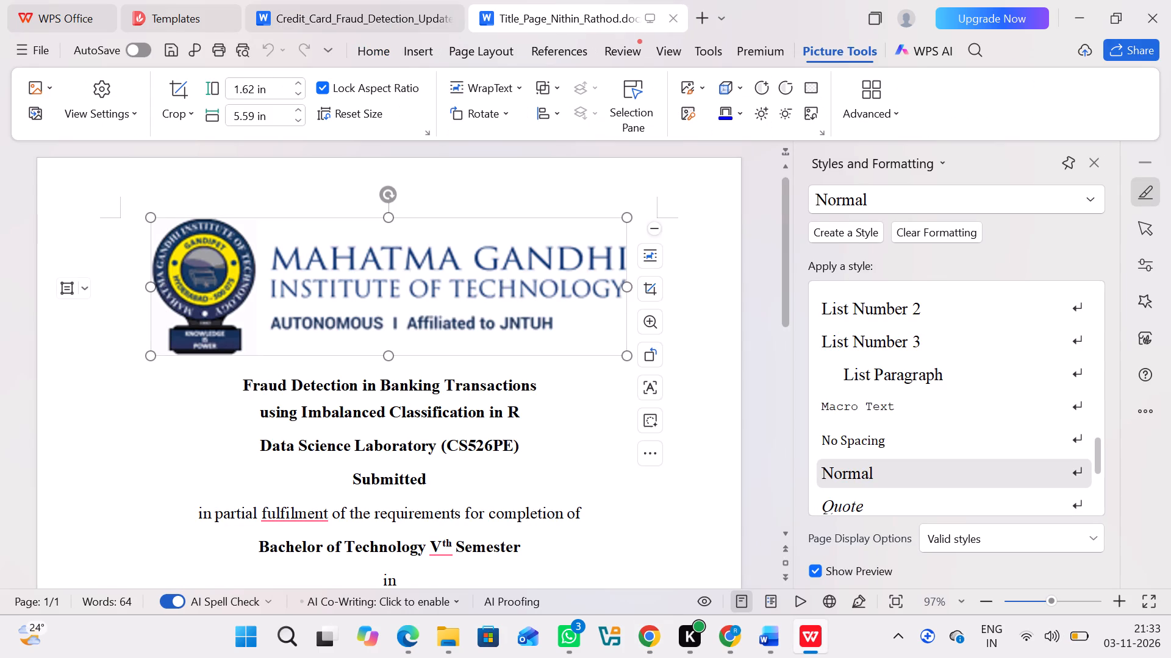
scroll(263, 380, "down", 1)
left_click_drag(240, 365, 419, 390)
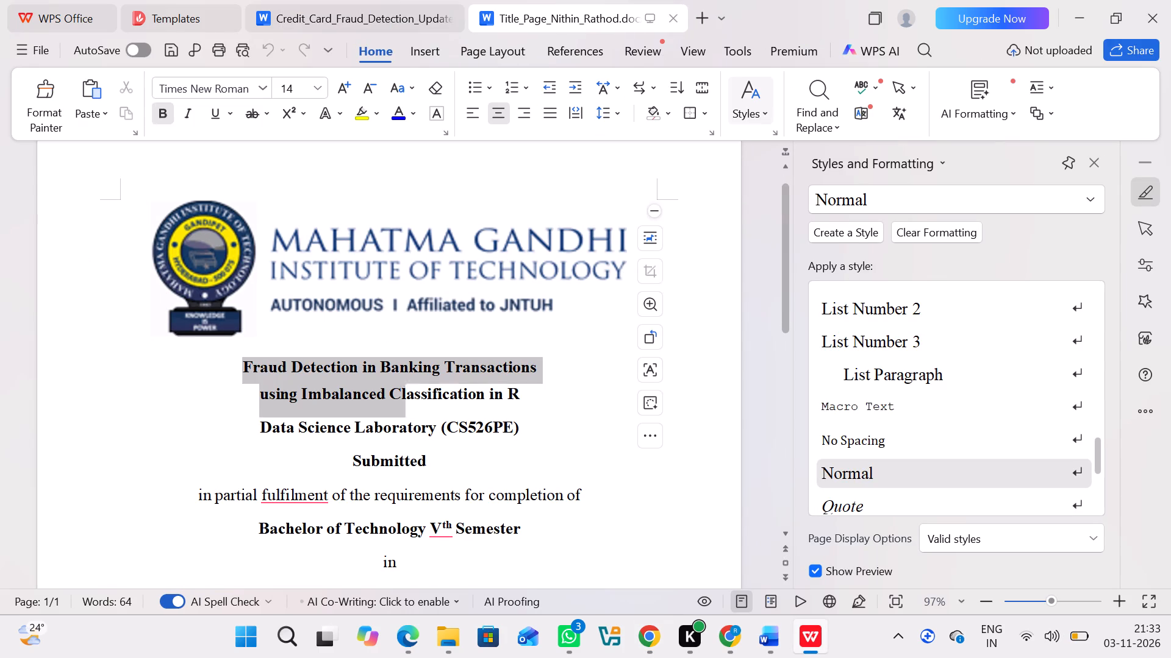
left_click_drag(419, 390, 549, 587)
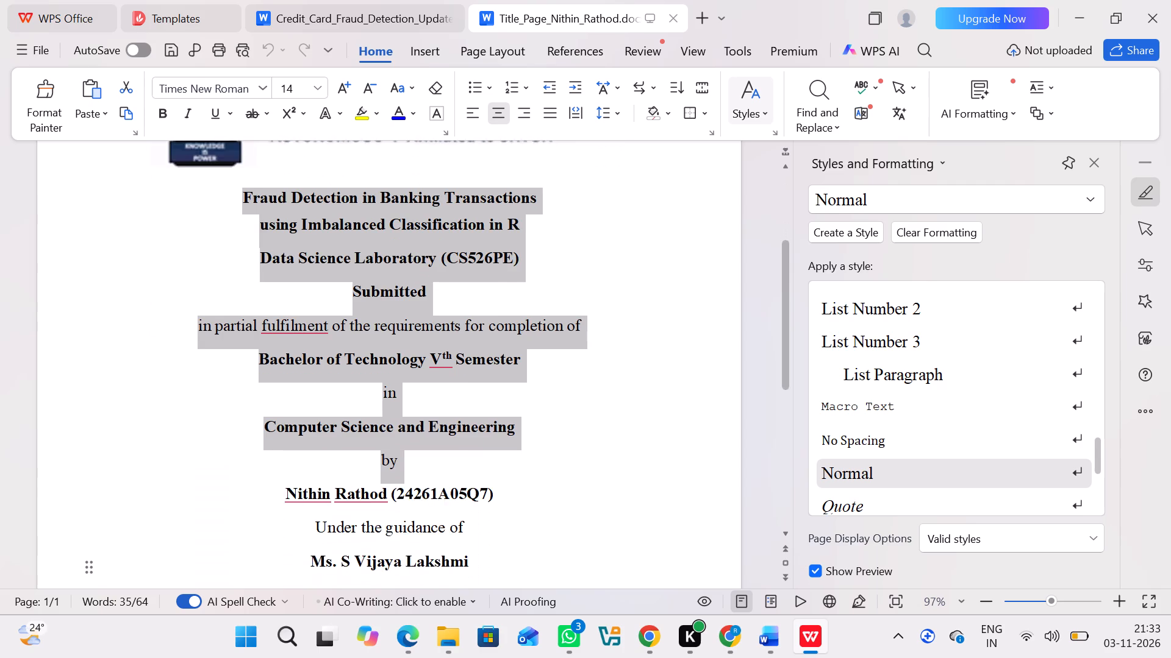
left_click_drag(549, 587, 542, 523)
key("ctrl+c")
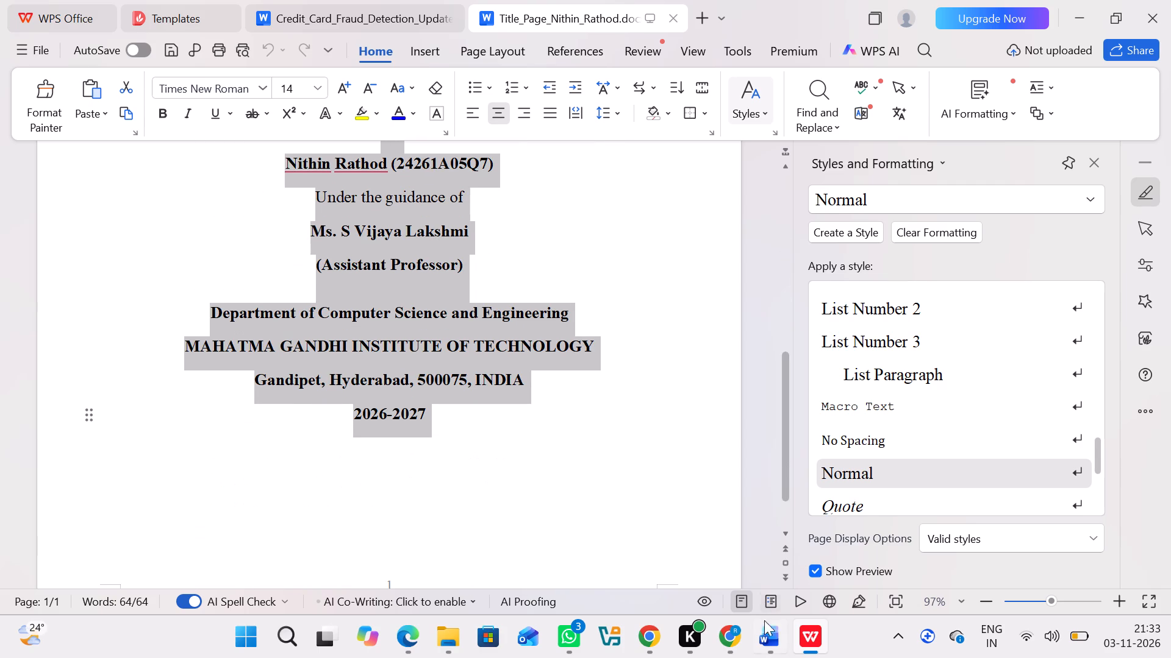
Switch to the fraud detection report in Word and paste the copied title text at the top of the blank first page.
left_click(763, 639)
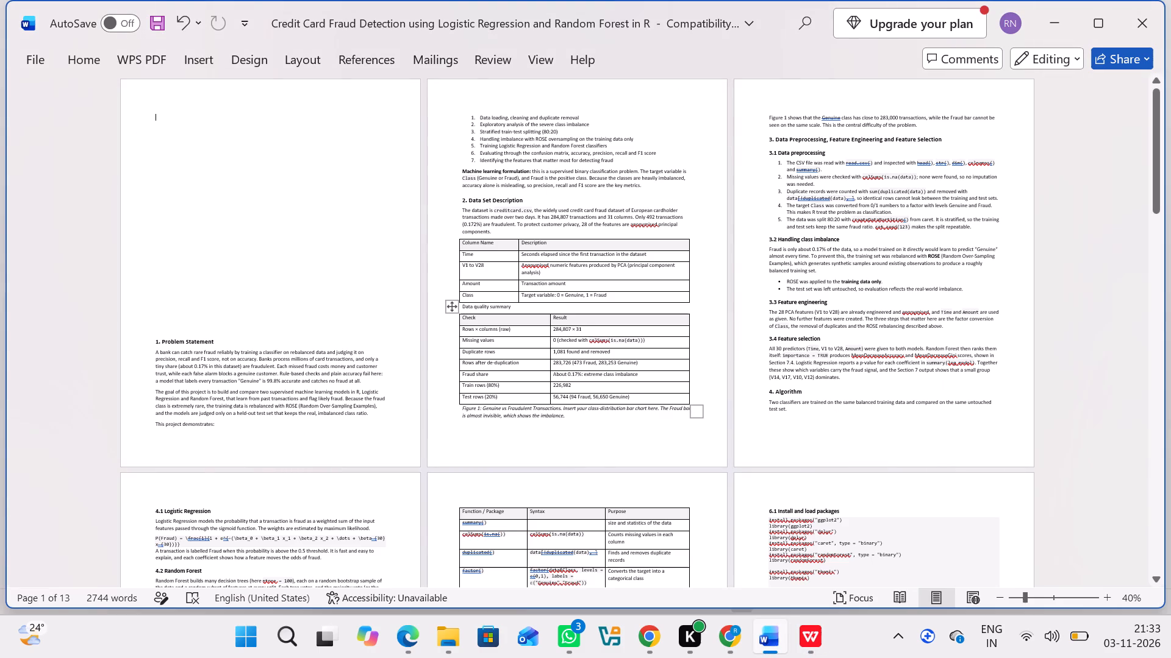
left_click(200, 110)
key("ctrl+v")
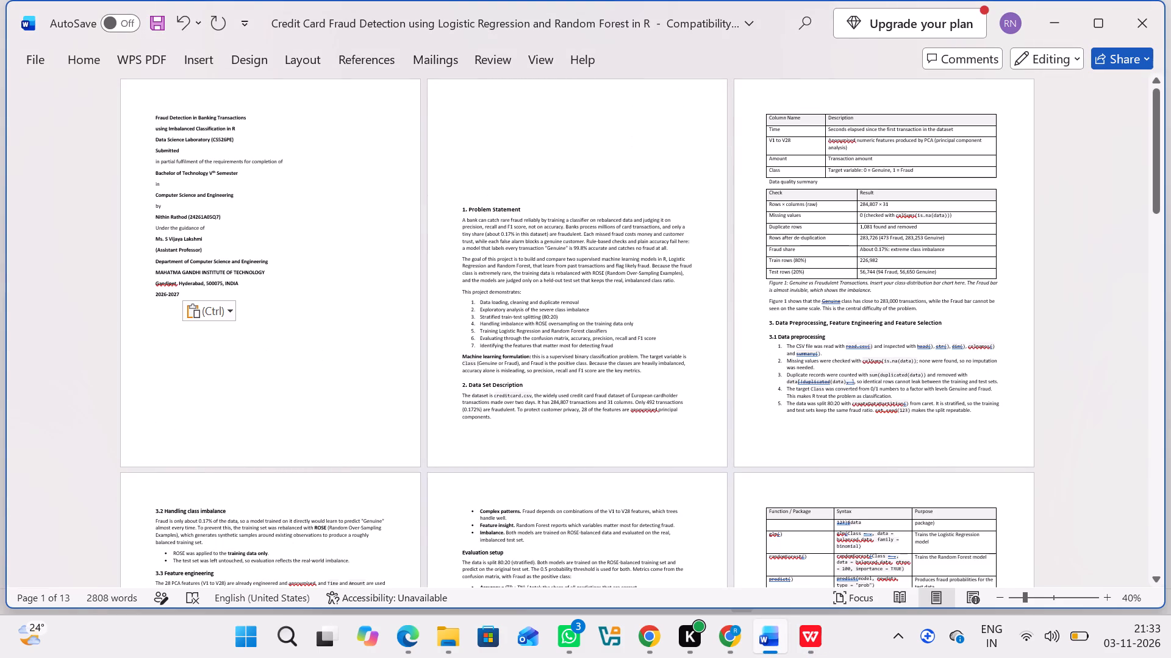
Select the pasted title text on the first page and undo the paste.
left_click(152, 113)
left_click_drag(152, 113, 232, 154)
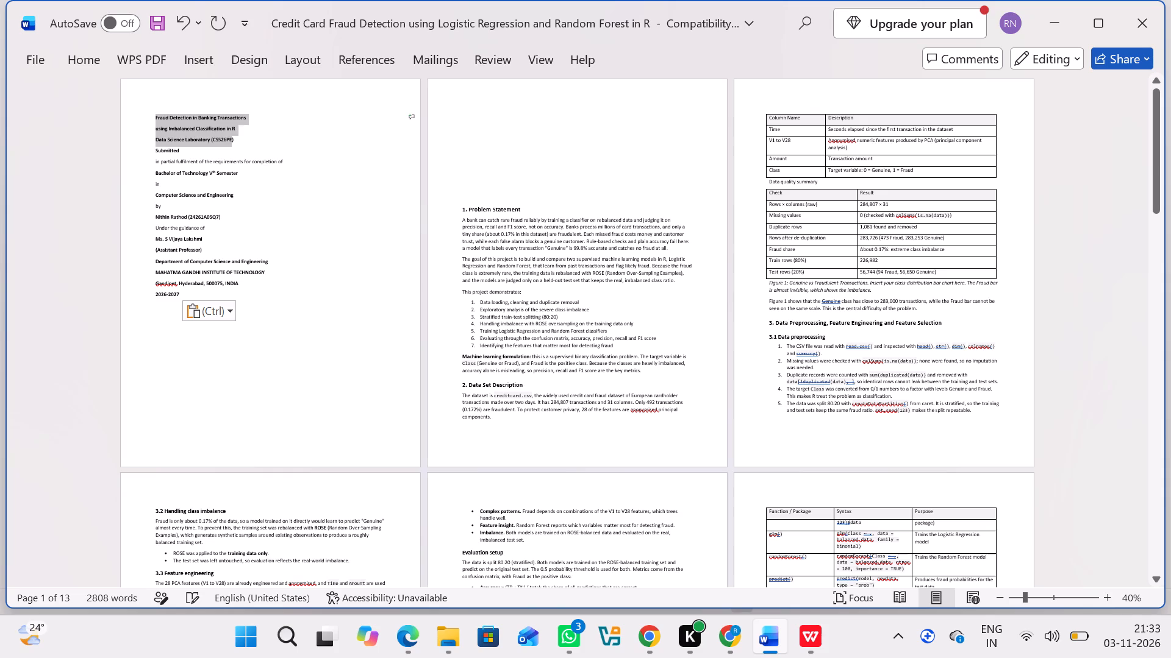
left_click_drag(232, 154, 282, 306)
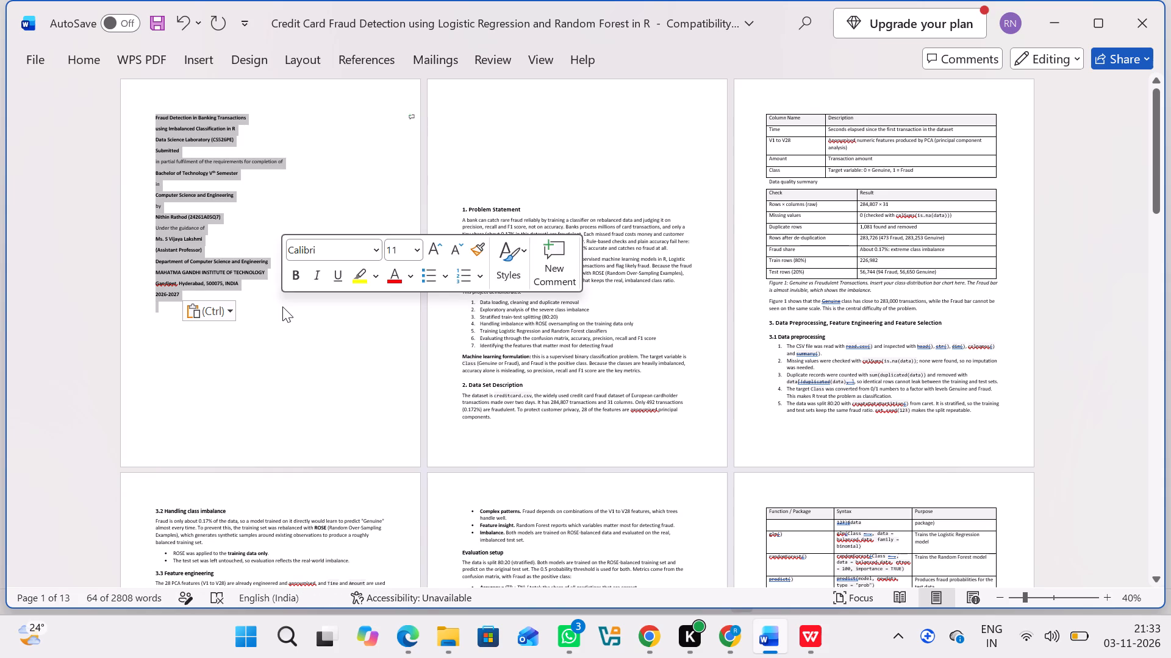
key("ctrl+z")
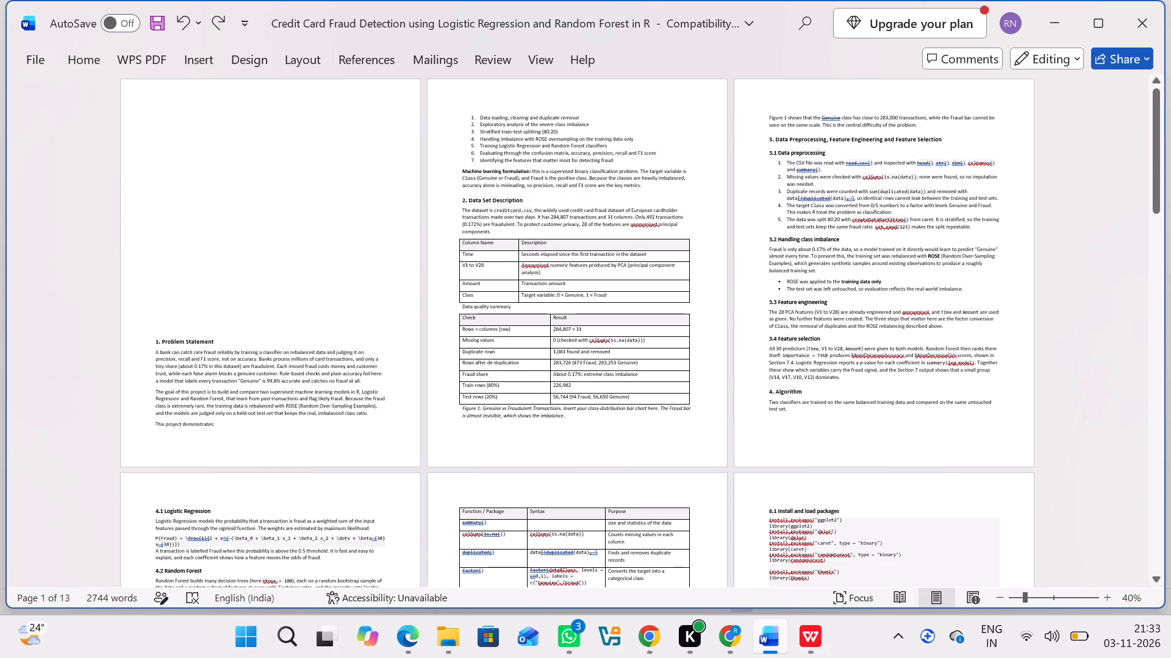
Place the insertion point in the blank space just above the Problem Statement heading on the first page.
left_click(206, 299)
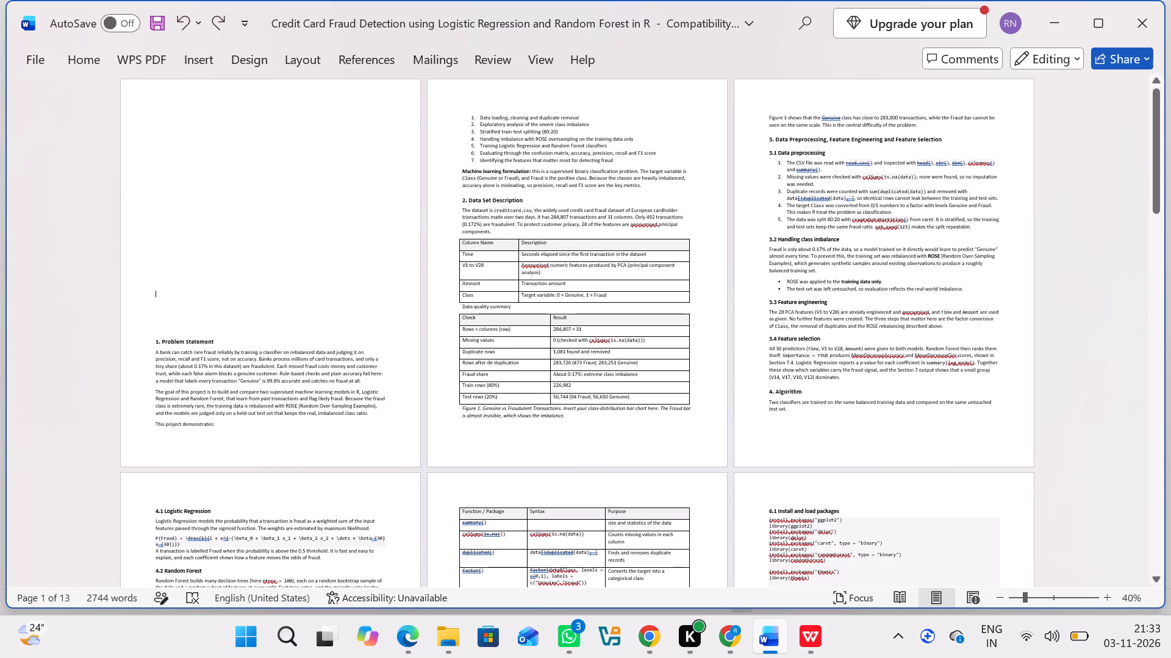
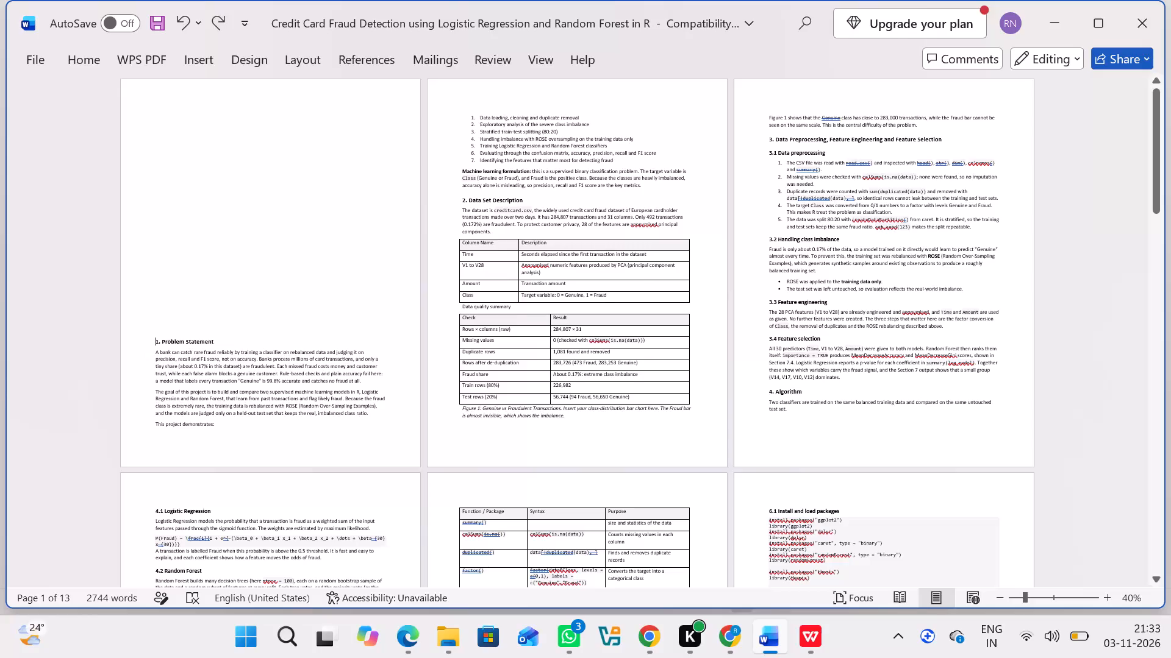
Insert four blank lines above the Problem Statement heading to move it farther down the first page.
key("Return")
key("Return")
key("Return")
key("Return")
key("Return")
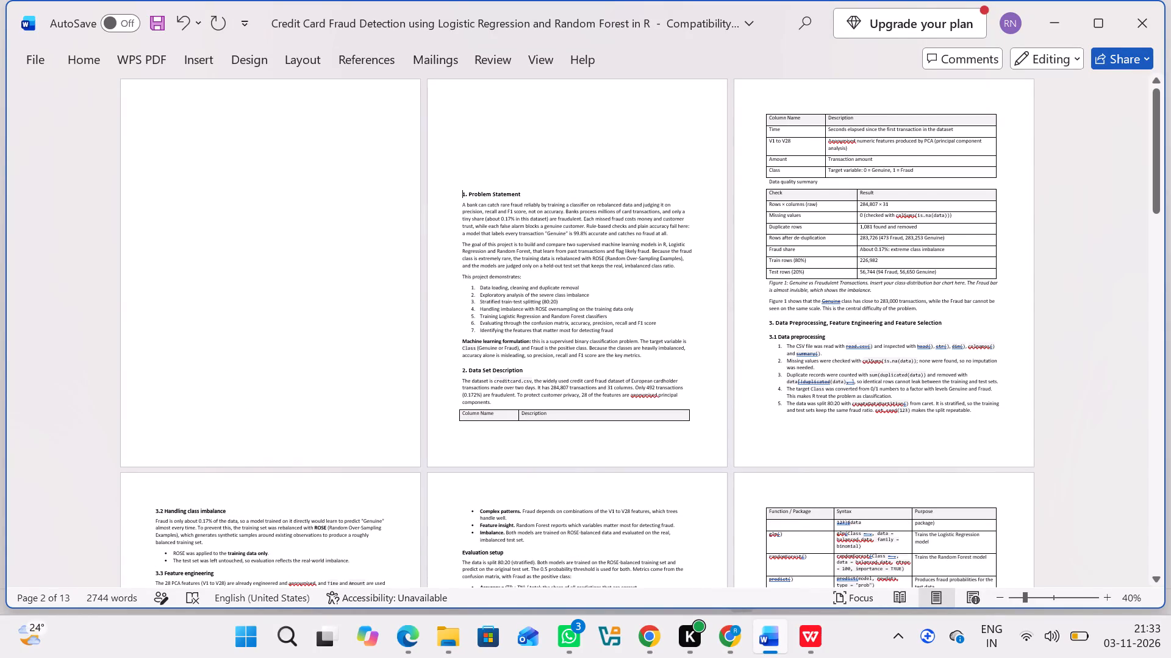
key("BackSpace")
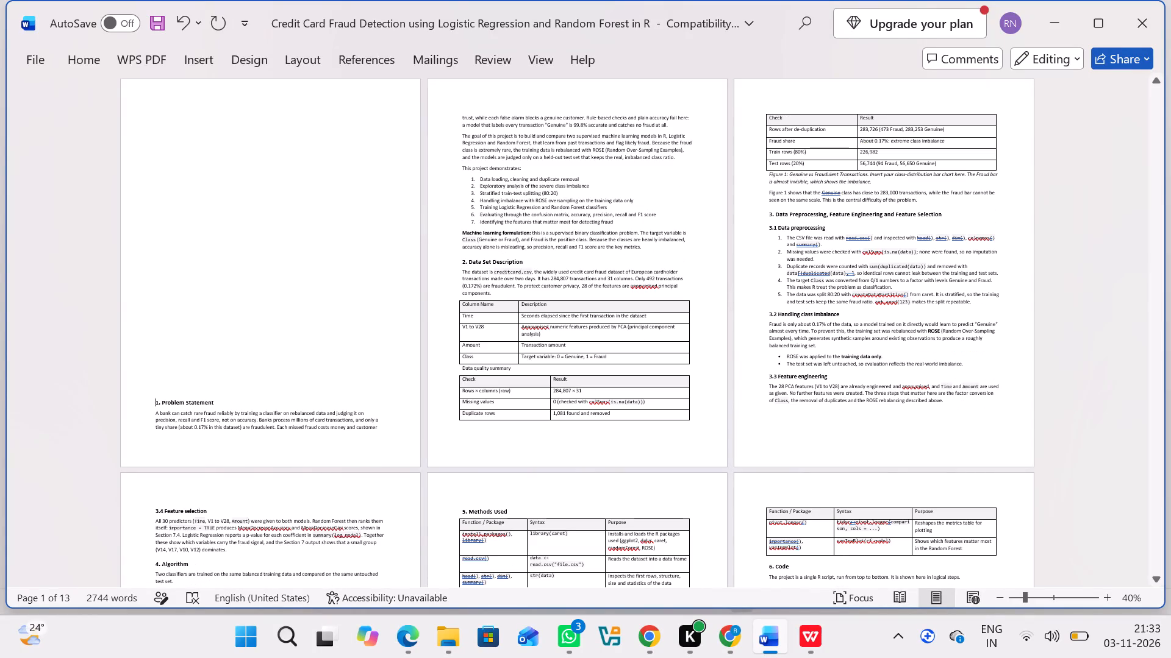
Insert four blank lines at the top of the second page, before the text beginning "trust, while each false alarm".
left_click(459, 111)
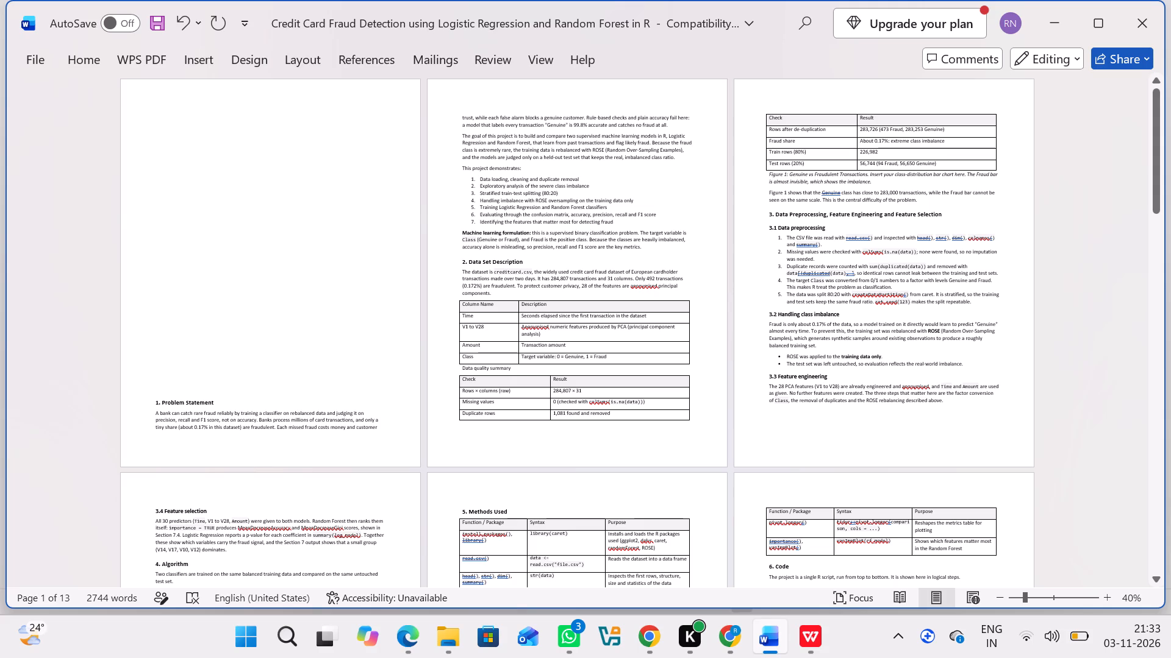
key("Return")
key("Return")
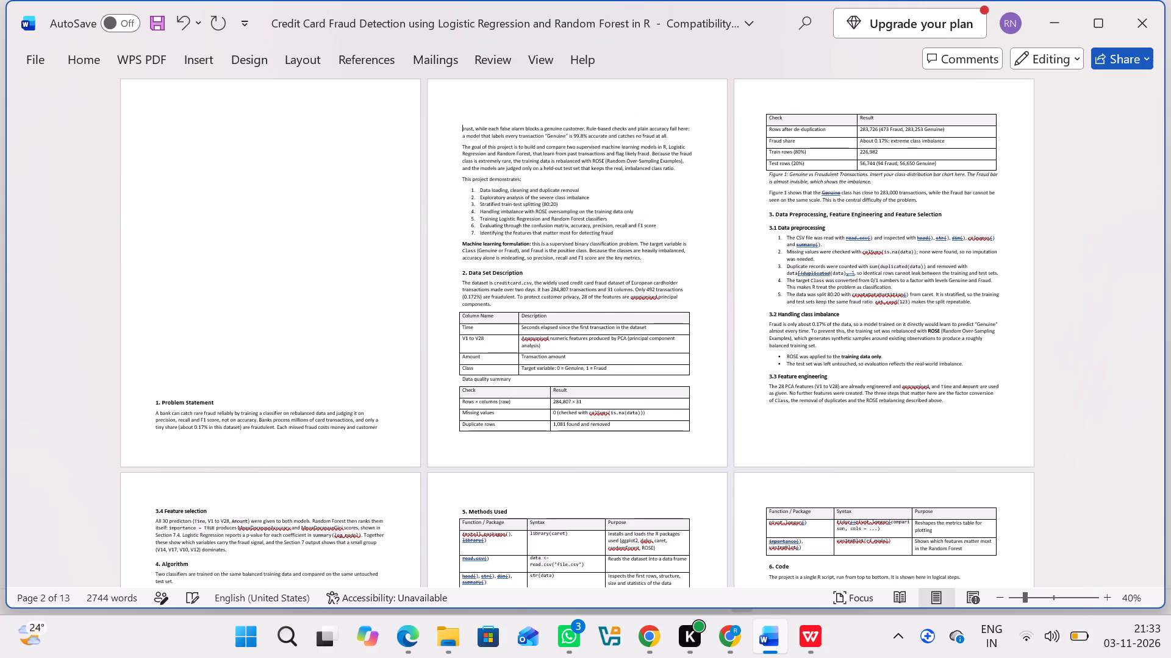
key("Return")
key("Return")
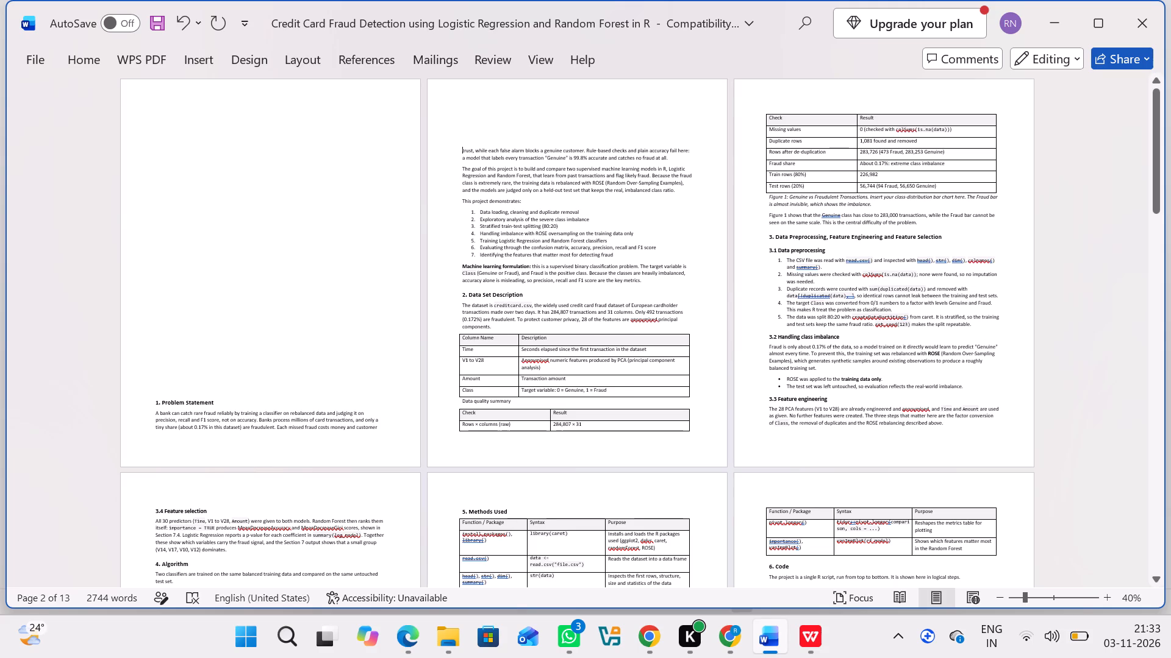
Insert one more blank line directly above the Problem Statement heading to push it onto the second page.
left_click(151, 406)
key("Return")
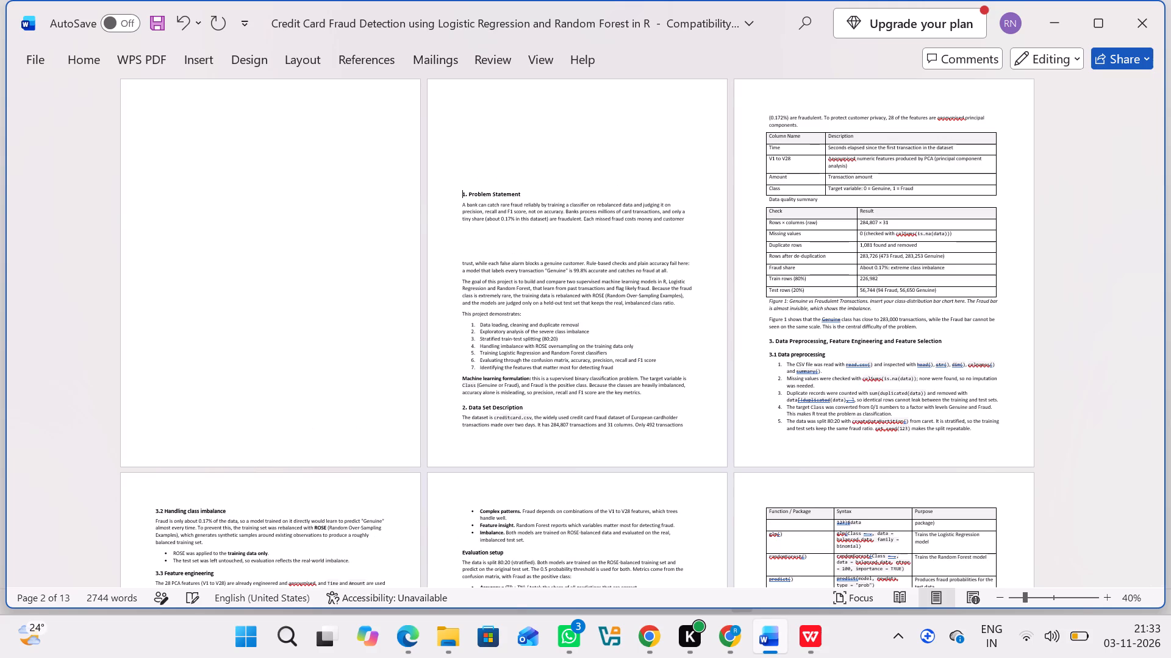
Delete two blank lines above the Problem Statement heading to bring it back onto the first page.
left_click(495, 135)
key("Delete")
key("Delete")
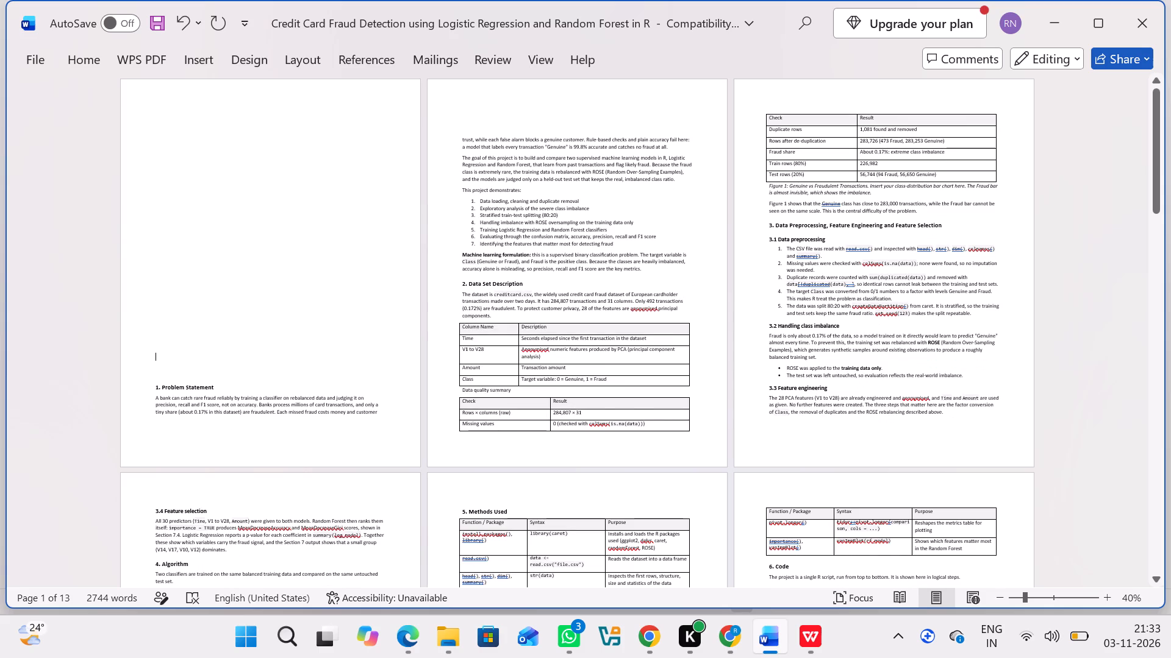
Skim the whole report from the Problem Statement through to the Conclusion to review its page layout.
scroll(495, 135, "up", 4)
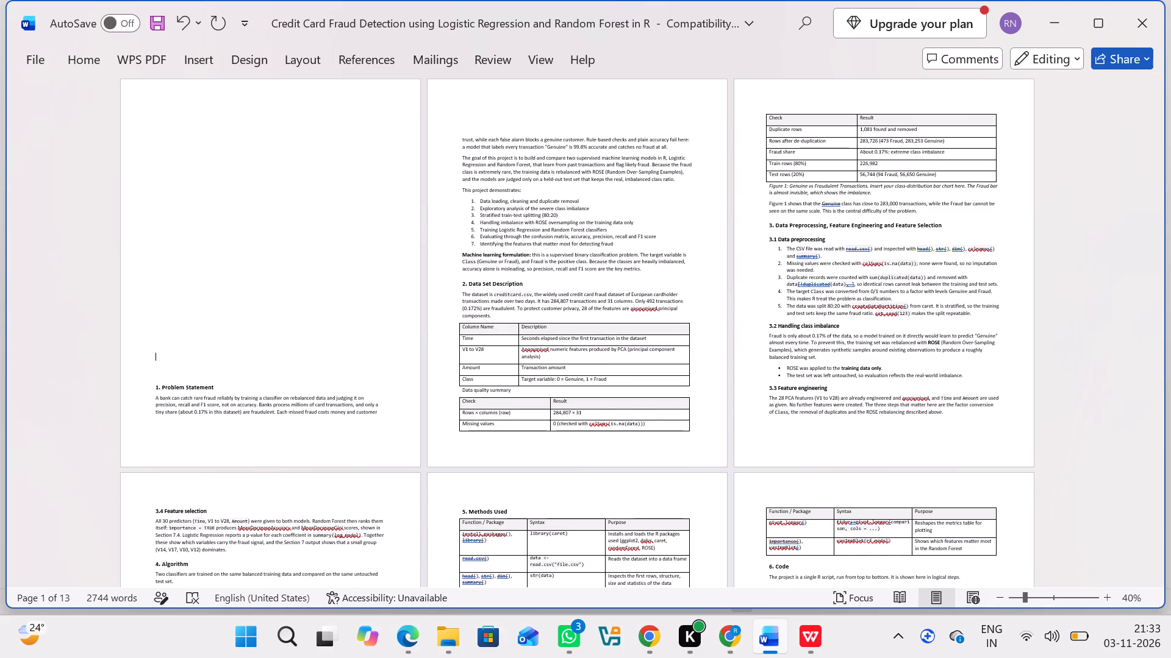
scroll(318, 190, "down", 9)
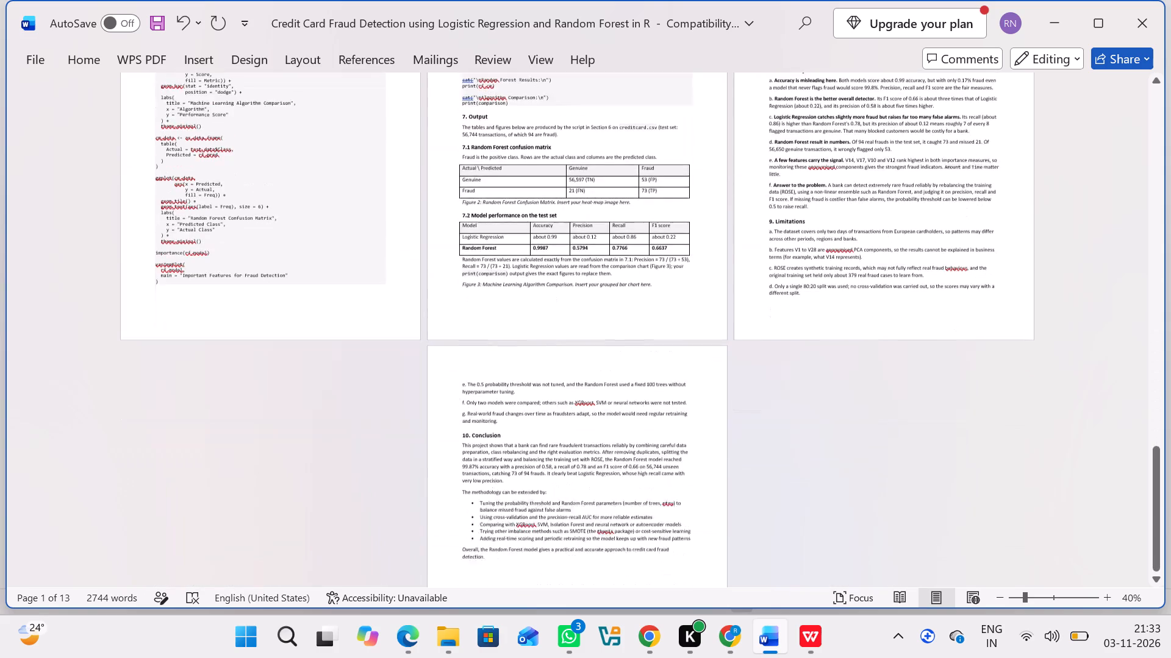
scroll(318, 190, "up", 6)
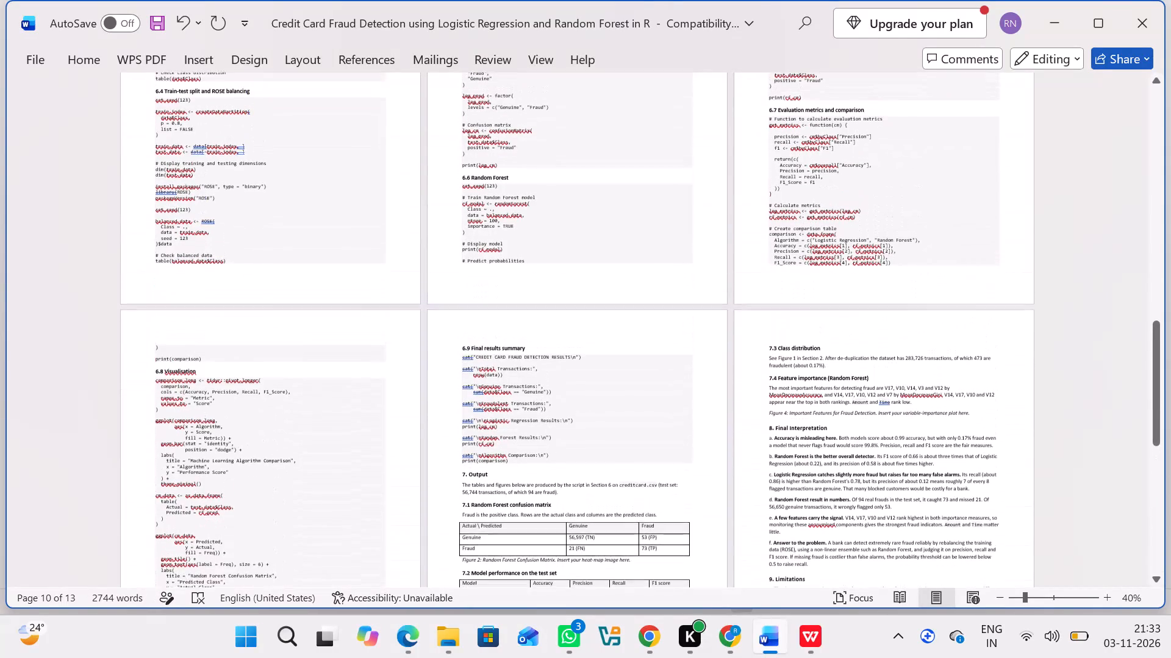
scroll(318, 190, "up", 11)
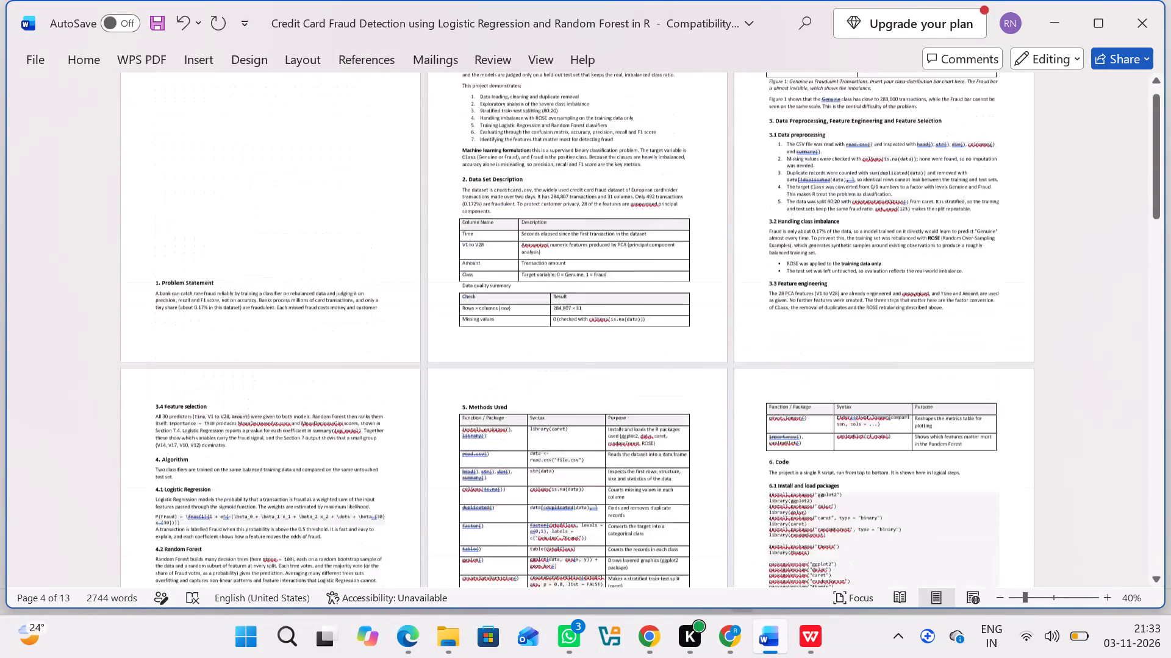
scroll(318, 190, "down", 11)
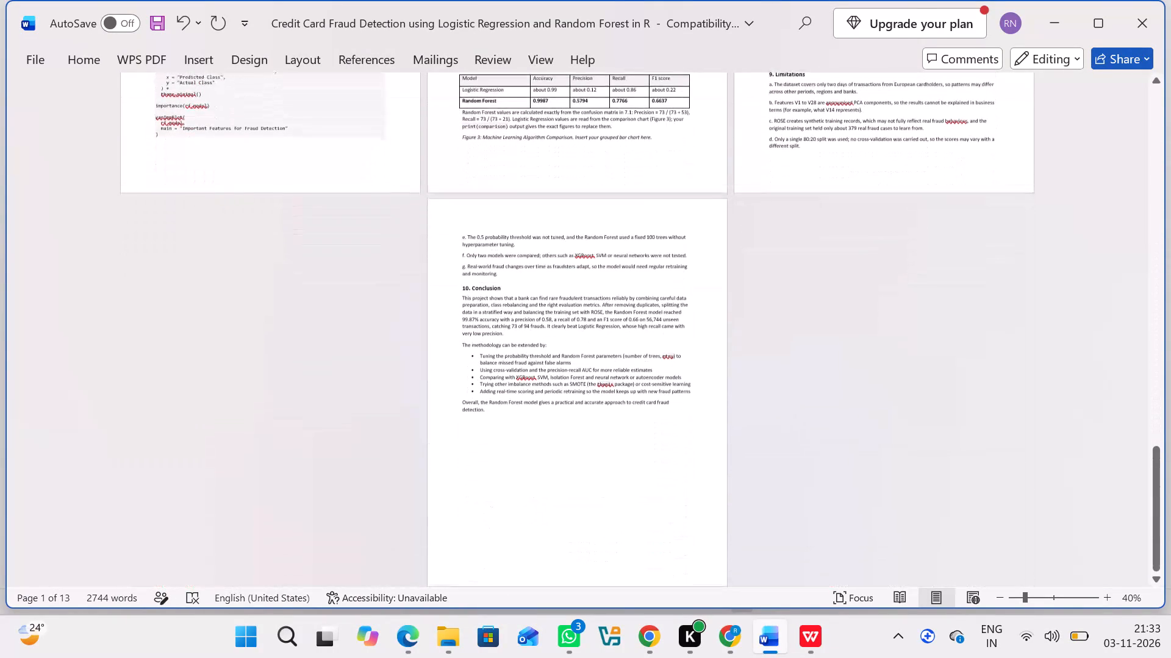
scroll(318, 190, "down", 3)
scroll(318, 190, "up", 11)
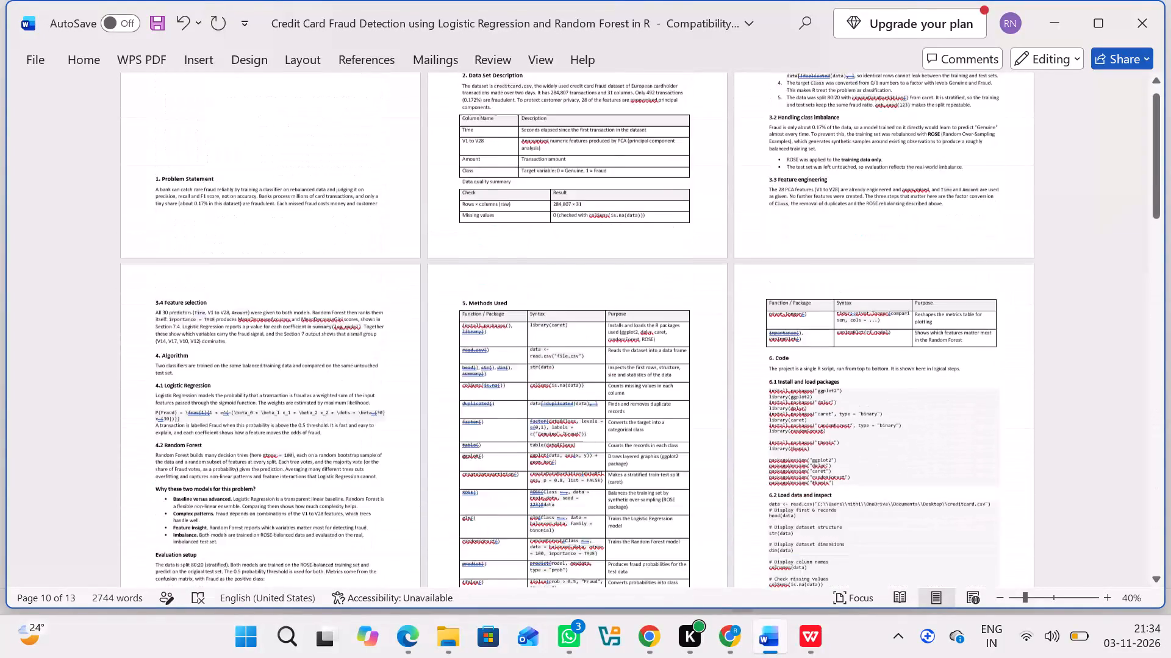
scroll(318, 190, "down", 5)
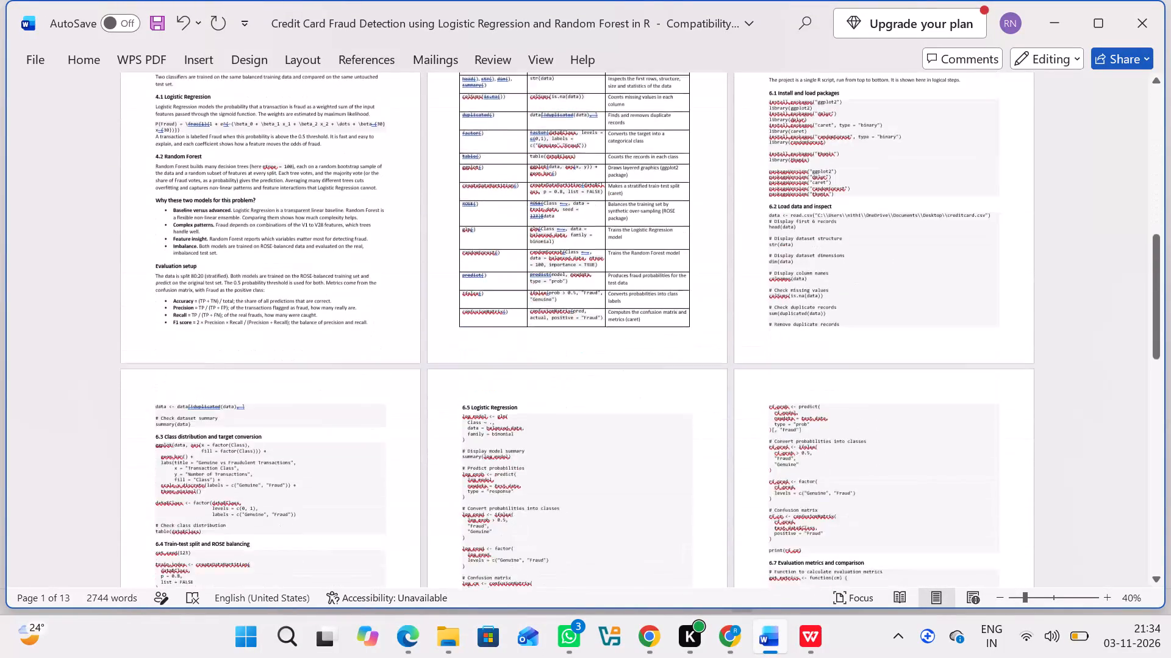
scroll(318, 190, "down", 5)
scroll(611, 179, "up", 3)
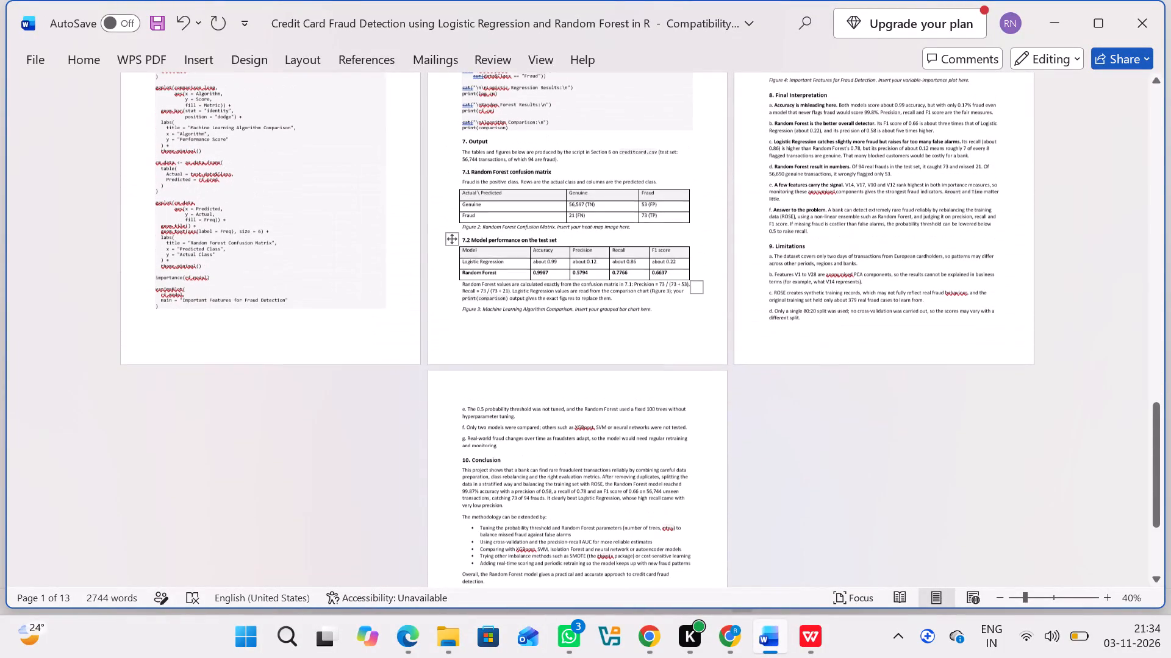
Switch to File Explorer and open the Credit_Card_Fraud_Detection_Project_Report document from the Downloads folder.
left_click(446, 644)
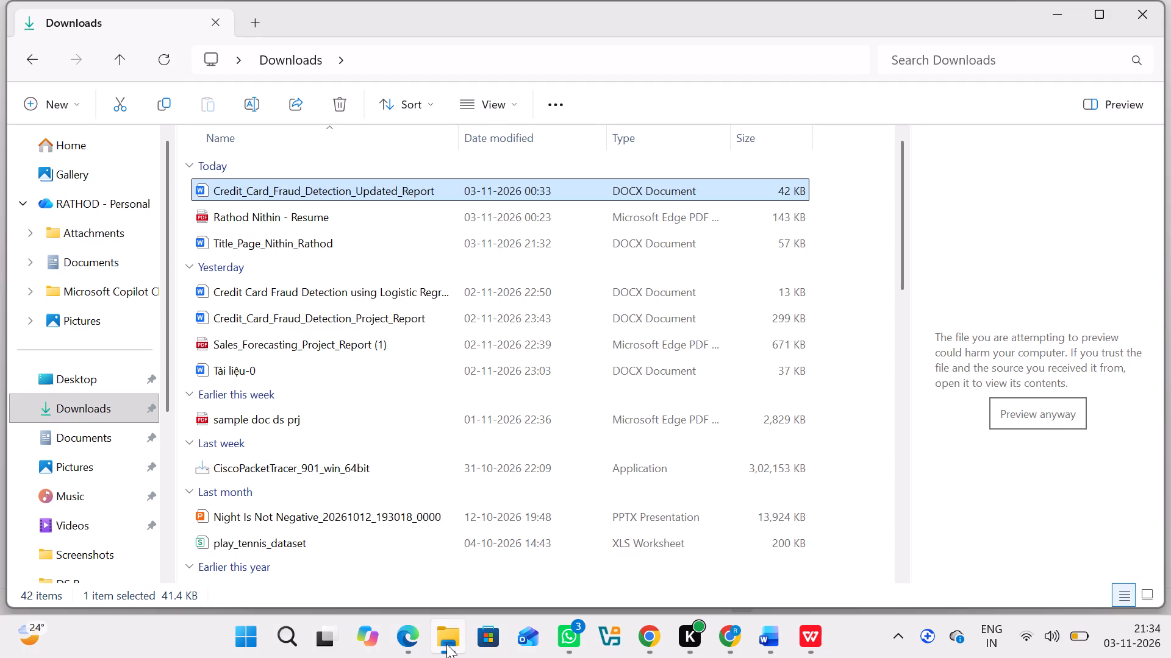
double_click(316, 316)
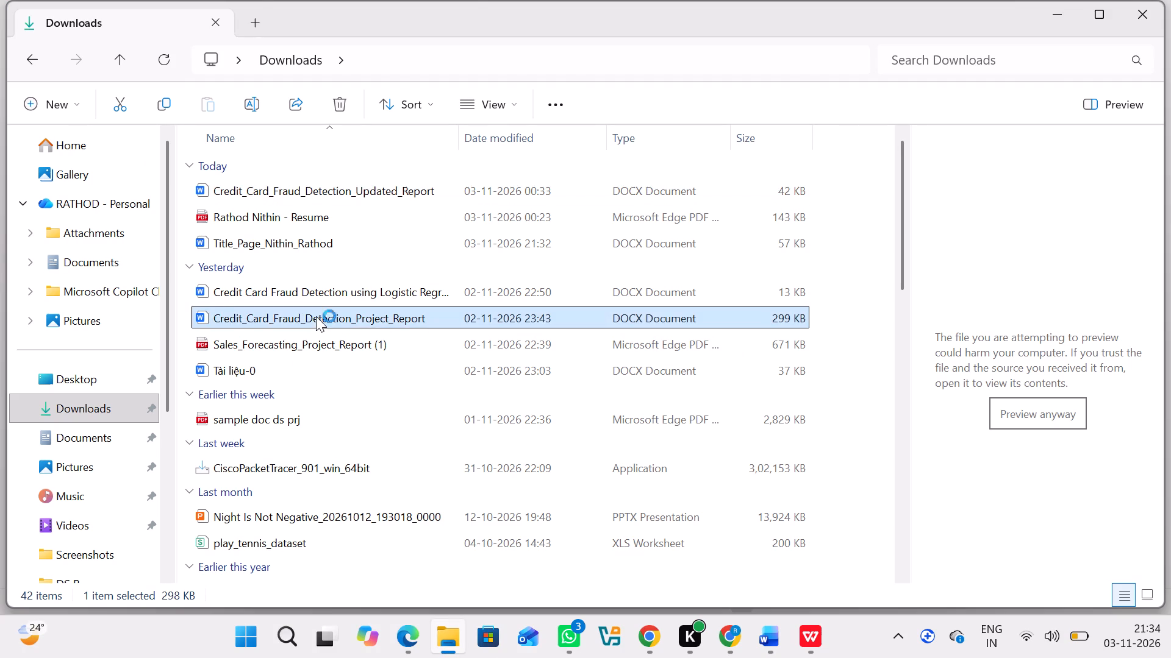
Examine the title page and the contents table of the project report.
scroll(383, 396, "down", 5)
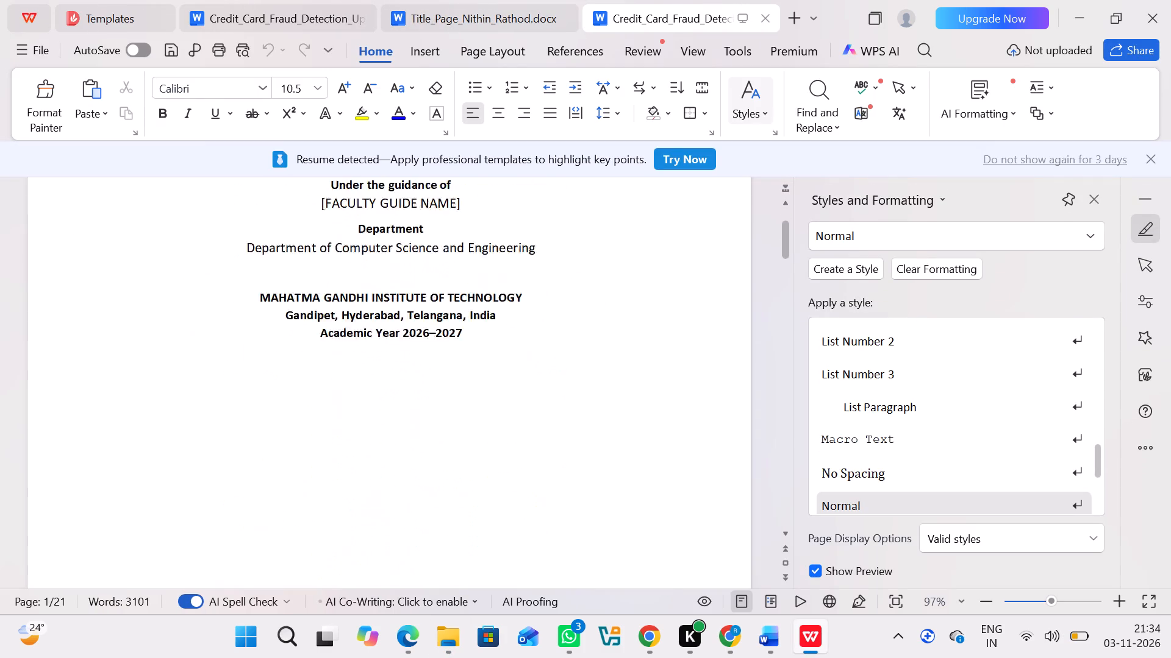
scroll(383, 396, "down", 4)
scroll(383, 396, "up", 10)
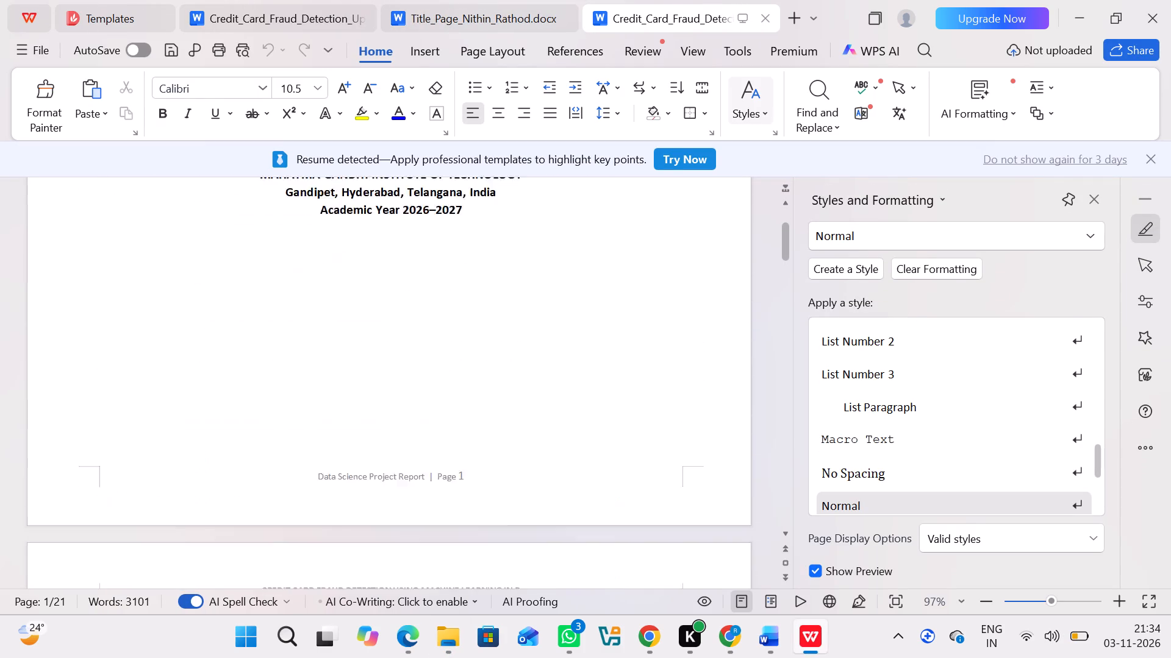
scroll(383, 396, "down", 1)
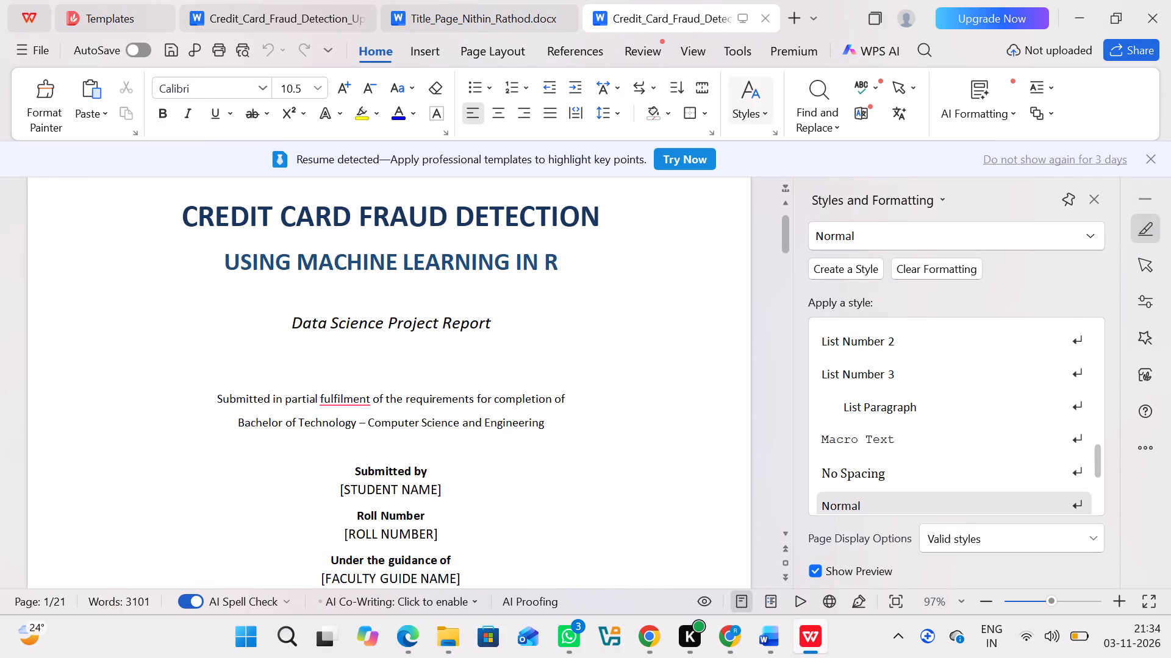
scroll(383, 396, "down", 5)
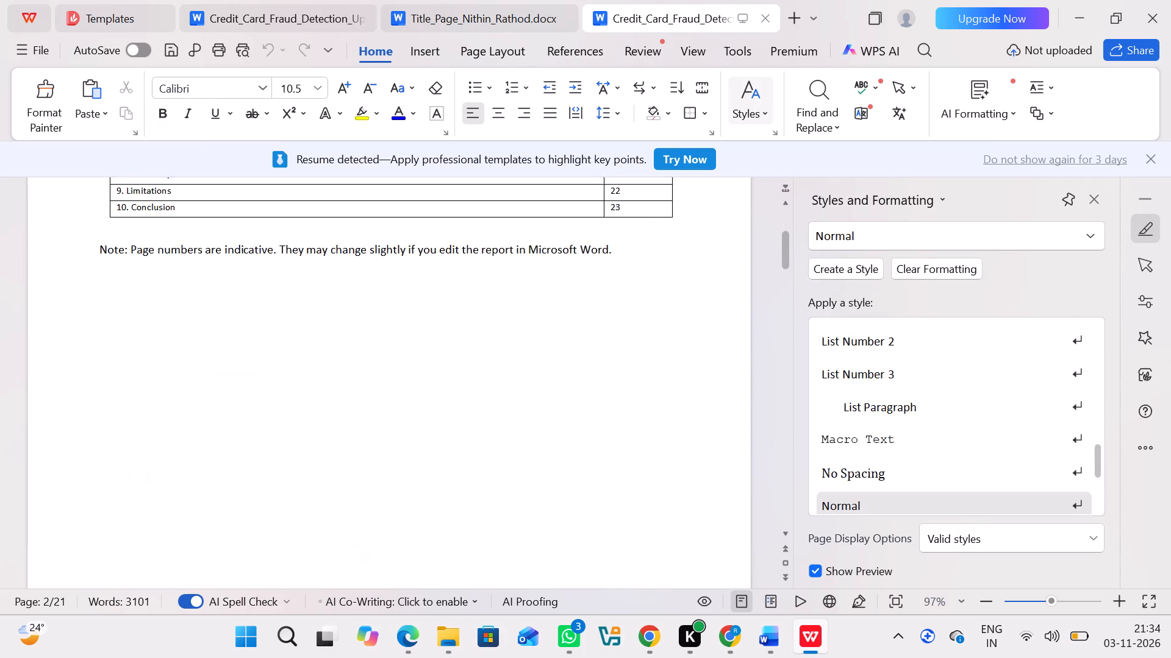
scroll(383, 396, "down", 2)
scroll(383, 396, "up", 8)
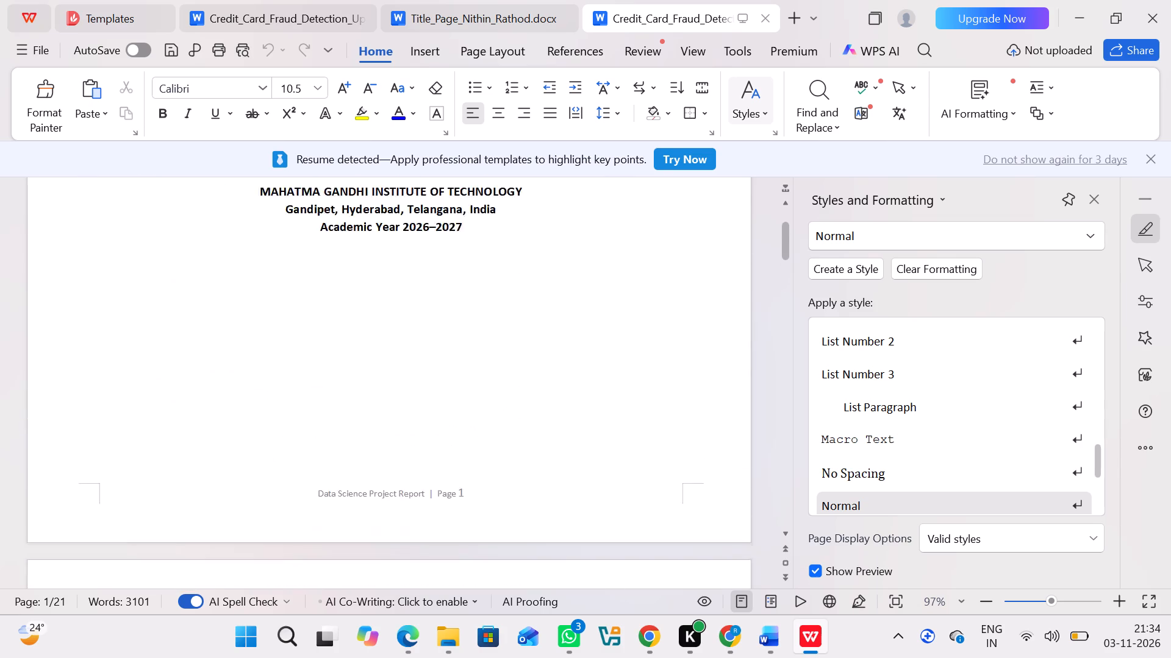
Read through the project report's body from the Problem Statement section to the R Programming Code section.
scroll(383, 396, "down", 3)
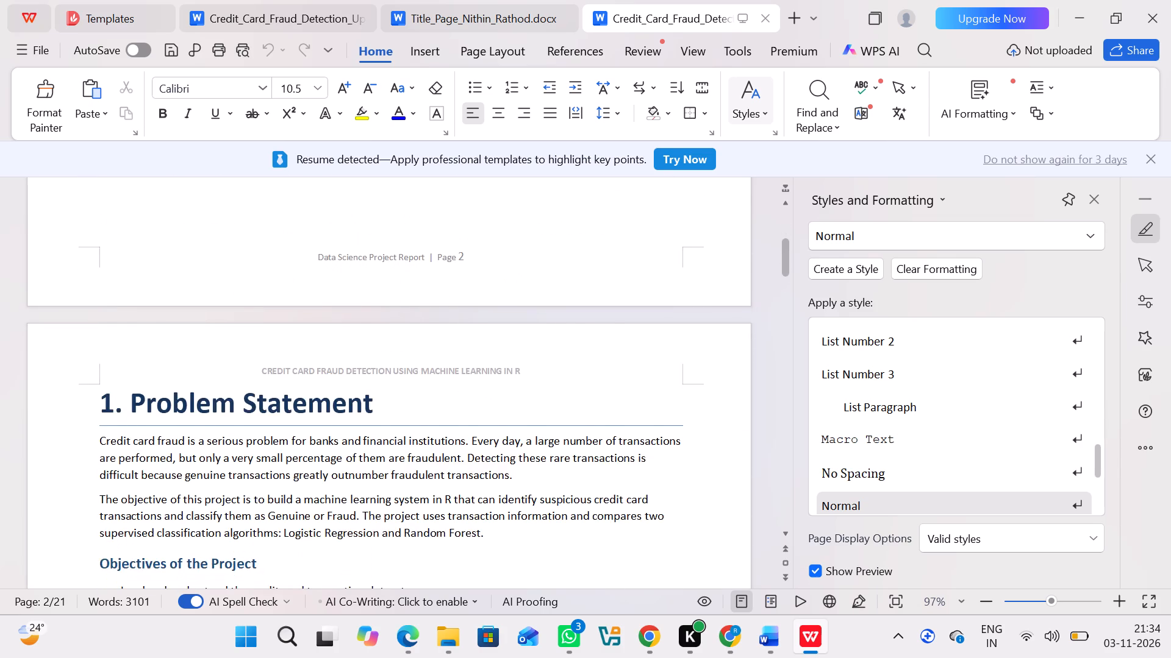
scroll(383, 396, "down", 4)
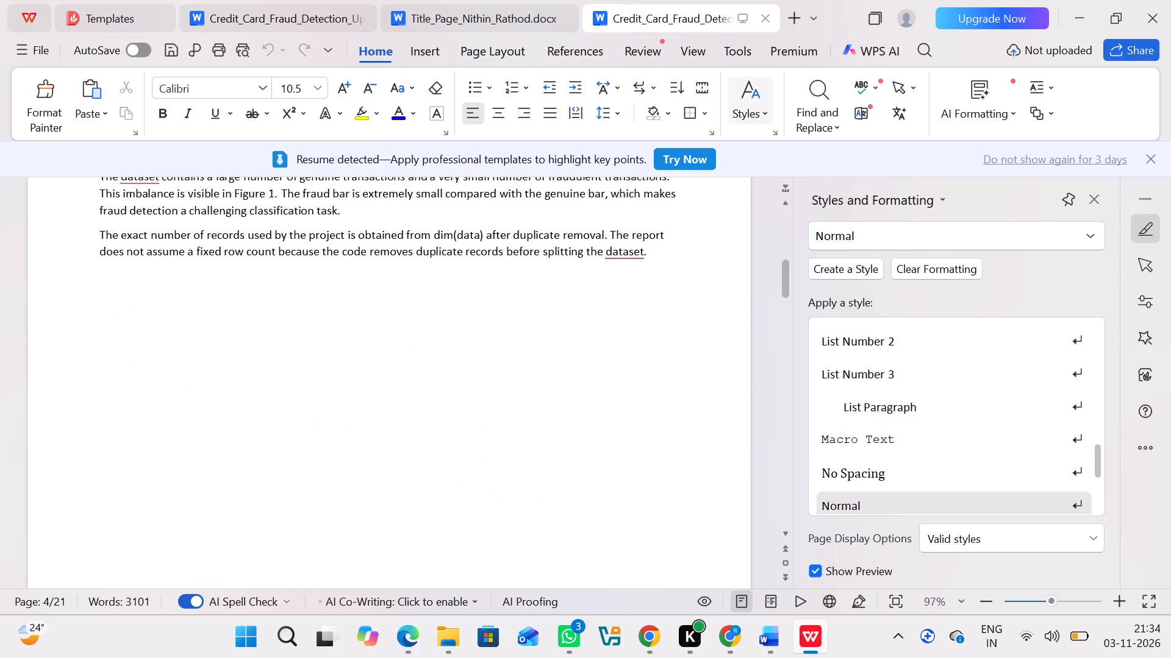
scroll(383, 396, "down", 5)
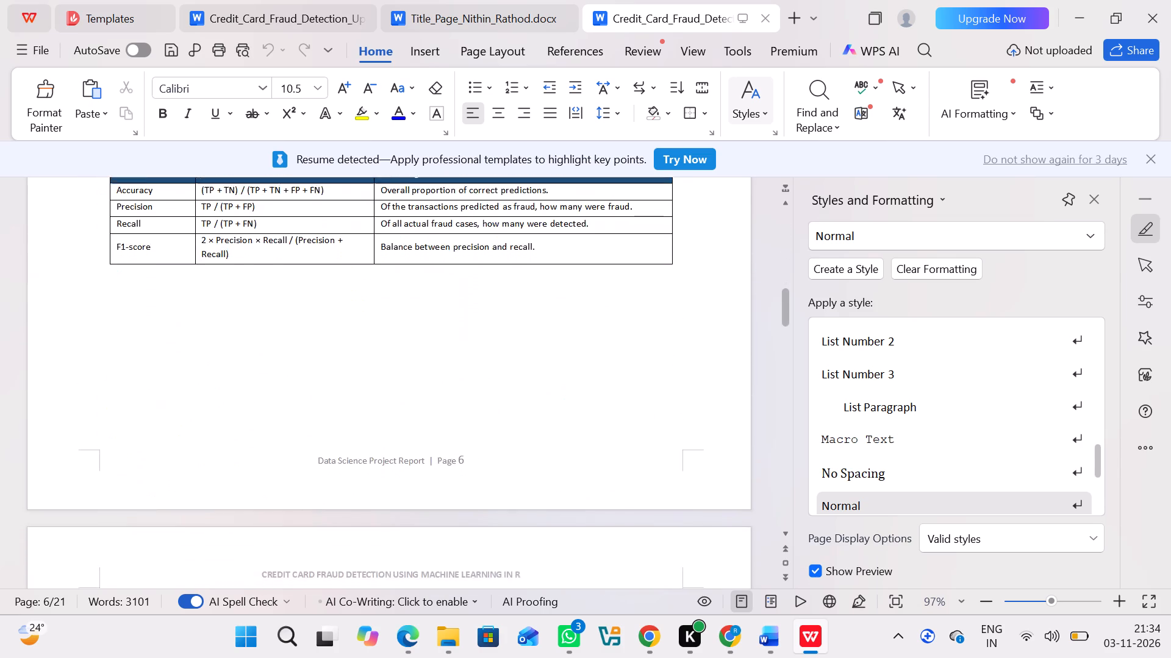
scroll(383, 396, "down", 4)
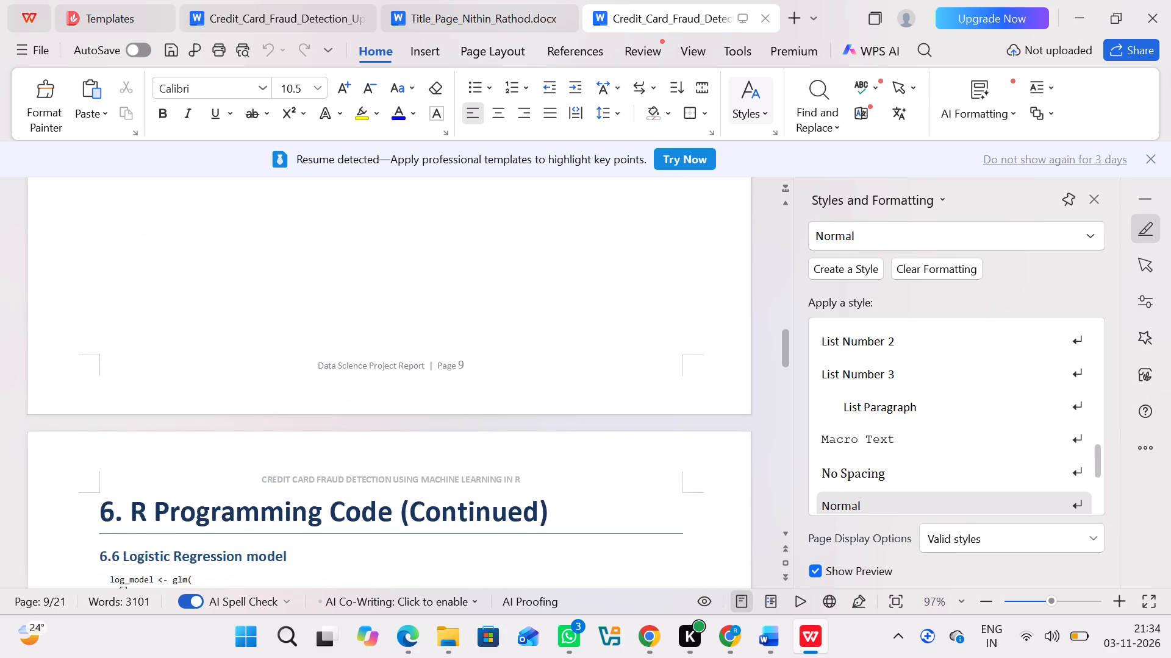
Read through the continued R Programming Code section of the project report, from the Logistic Regression model to the final printed results code.
scroll(383, 396, "down", 5)
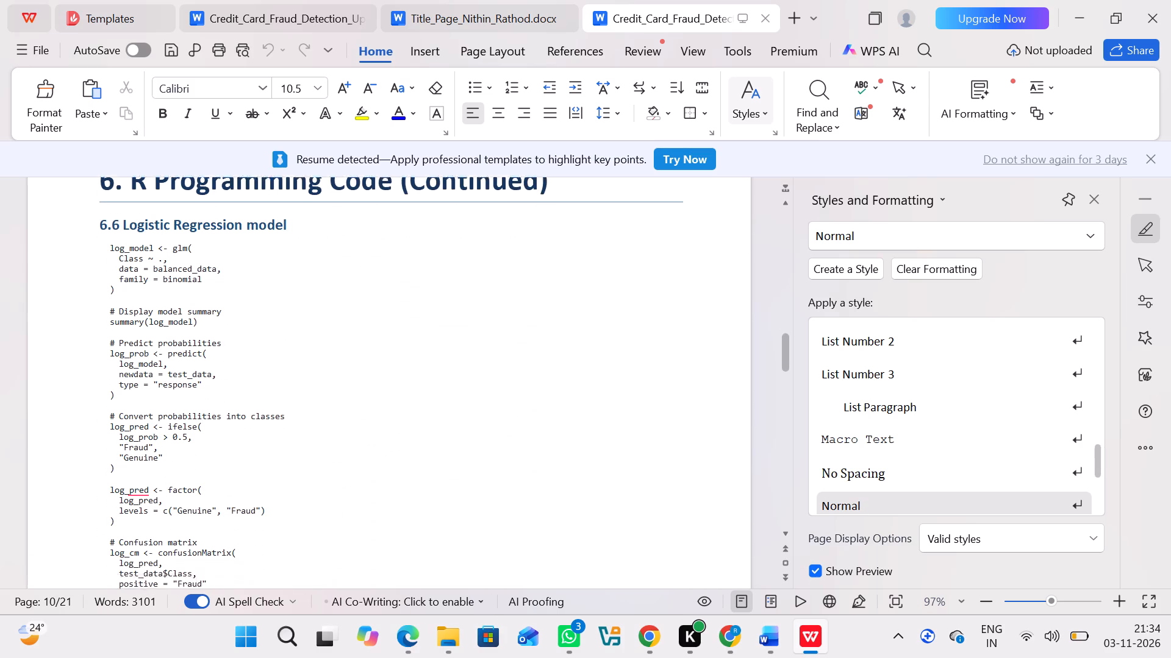
scroll(383, 396, "down", 2)
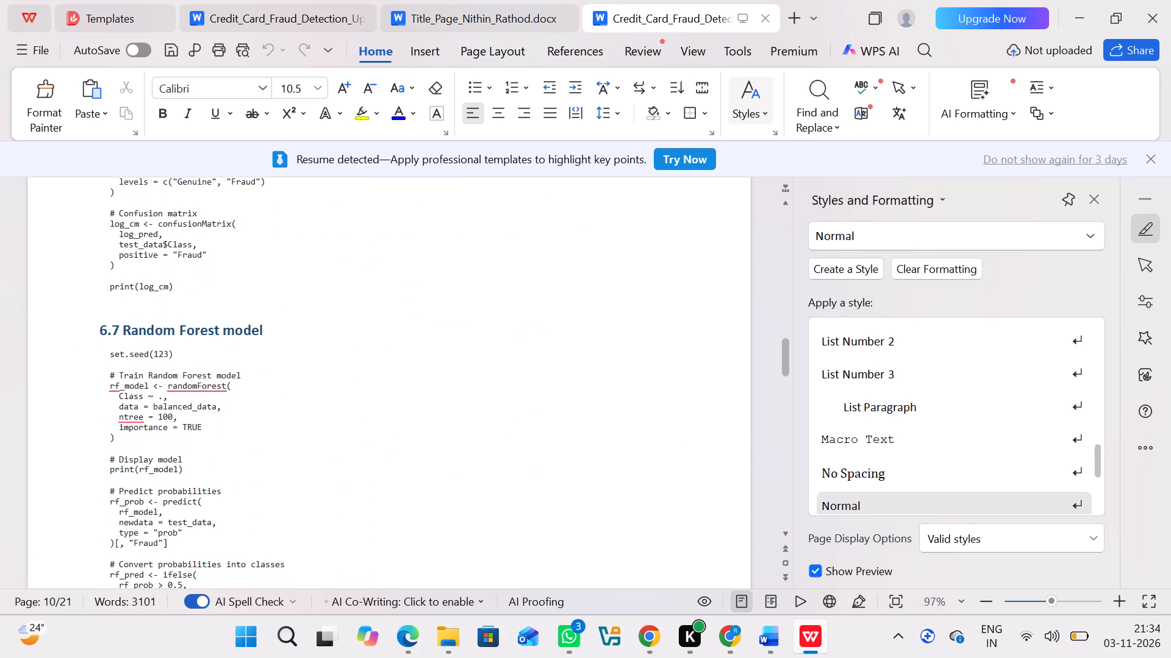
scroll(383, 396, "down", 6)
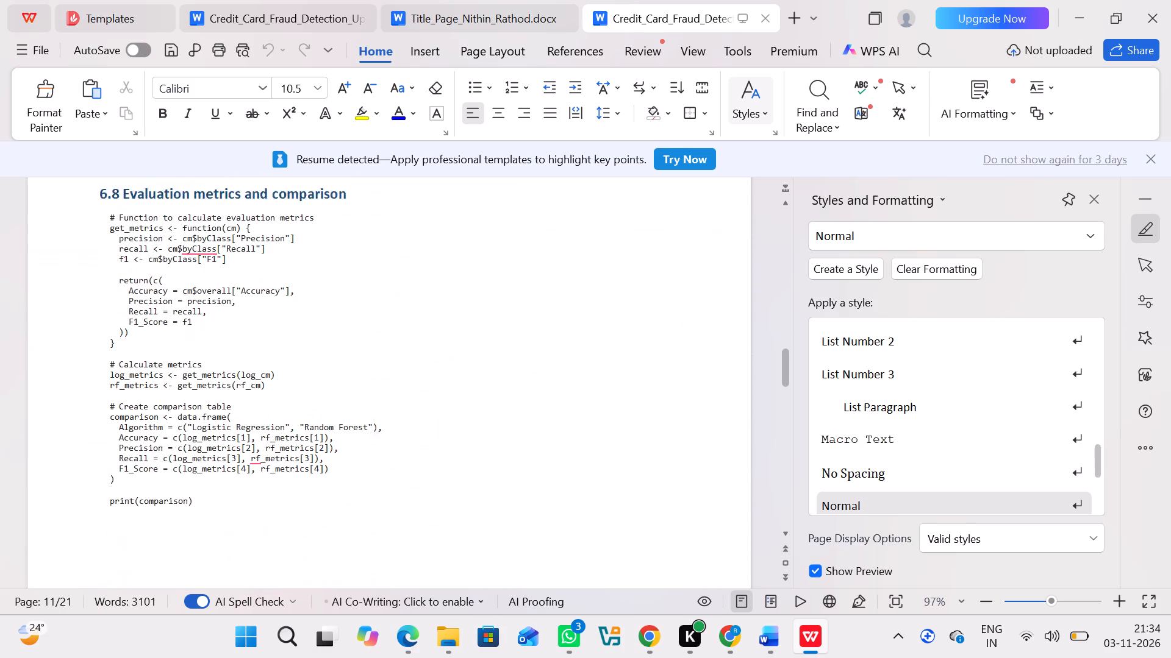
scroll(383, 396, "down", 5)
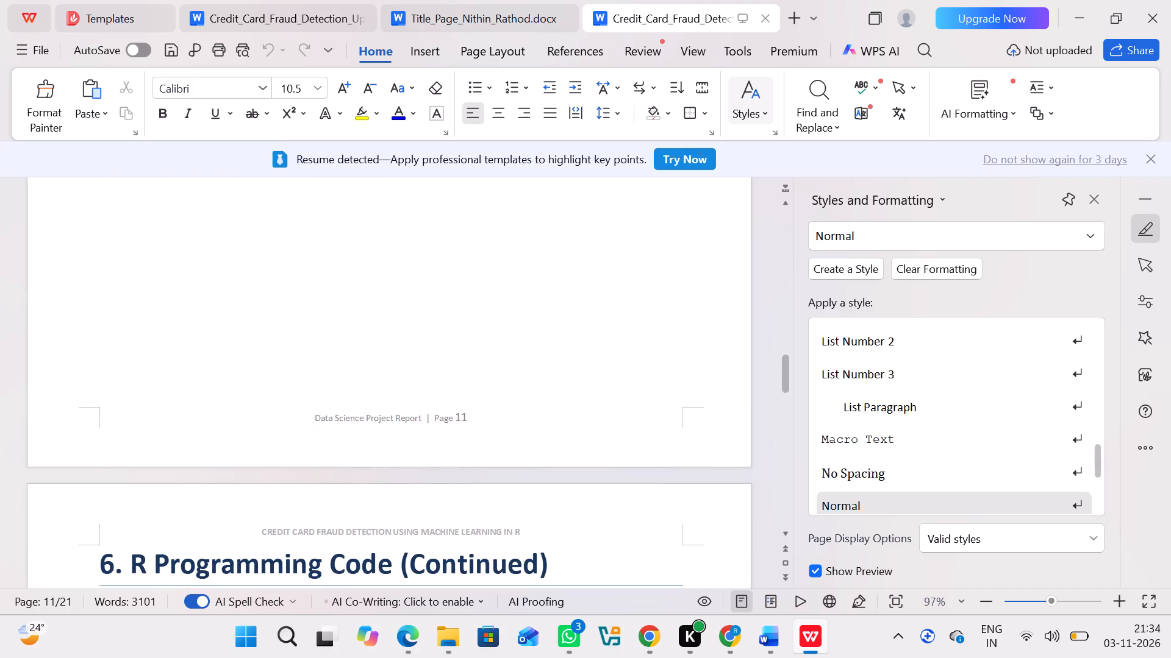
scroll(383, 396, "down", 2)
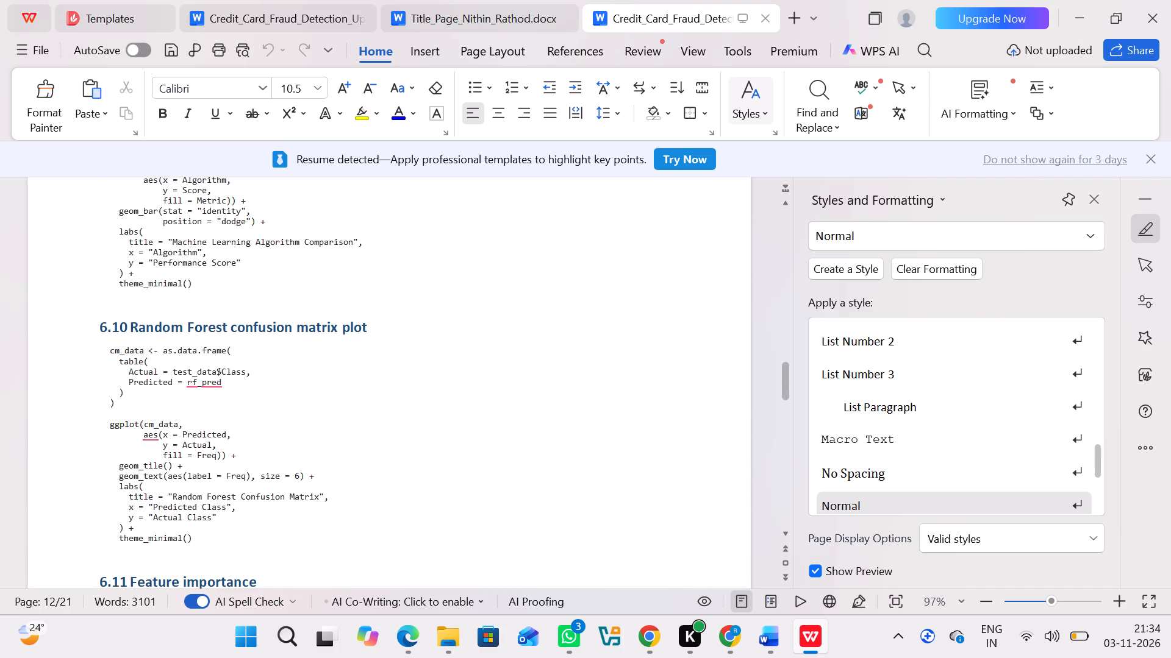
scroll(383, 396, "down", 7)
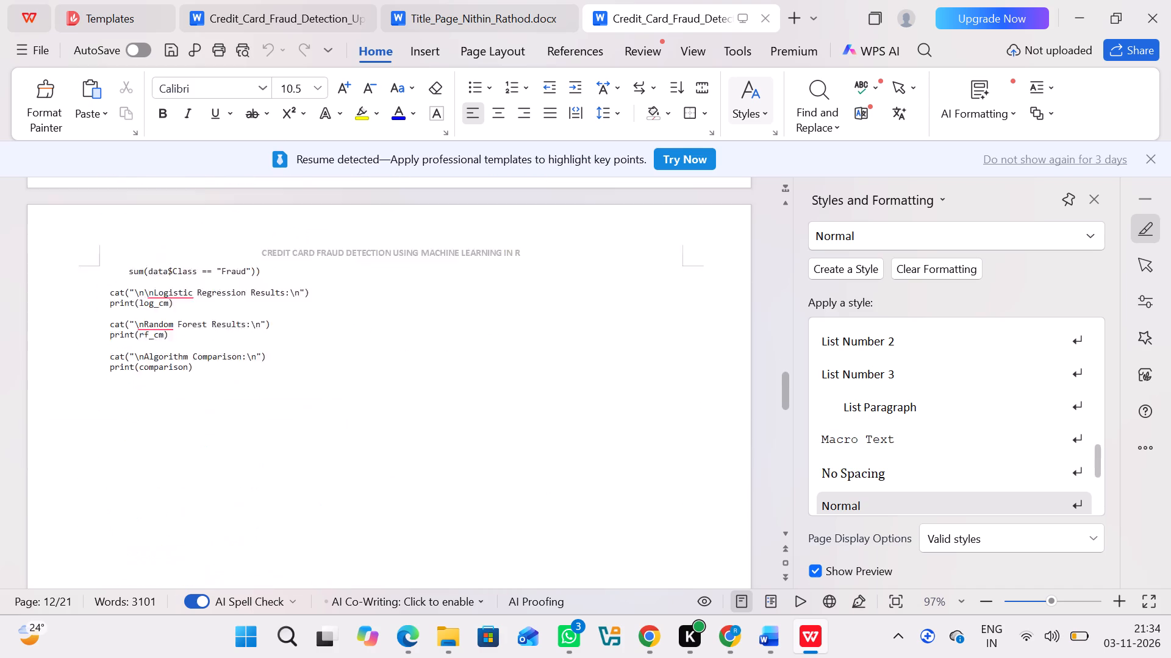
scroll(383, 396, "down", 3)
scroll(383, 396, "up", 3)
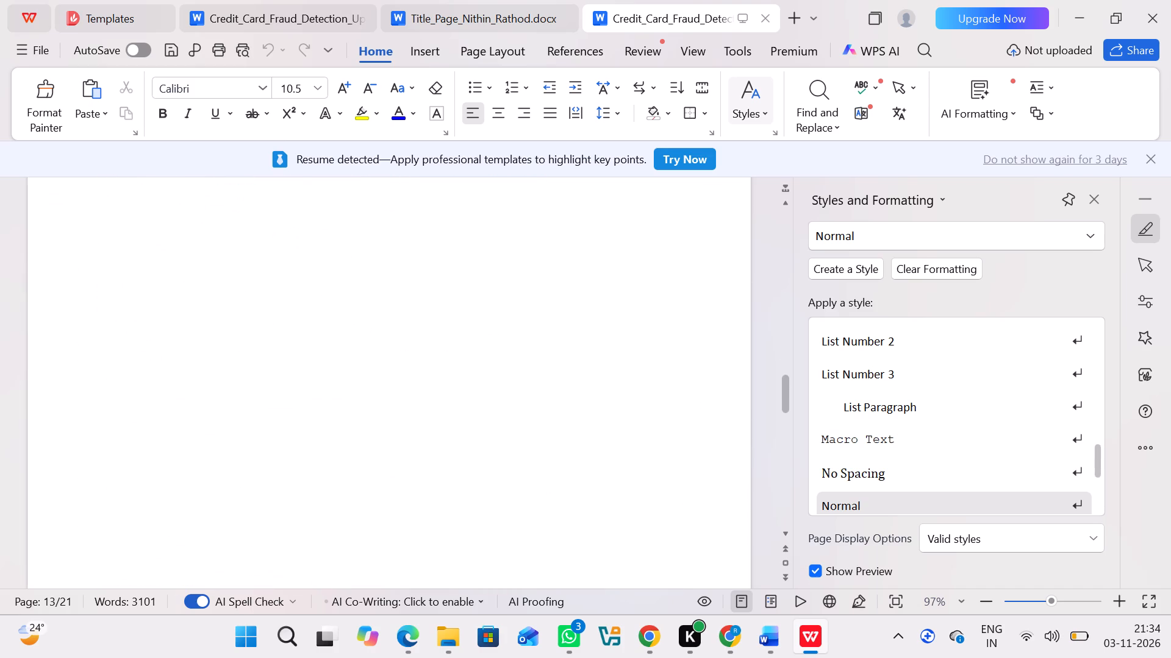
scroll(383, 396, "up", 3)
Read the project report from the Output and Results section through to the References page.
scroll(383, 396, "down", 8)
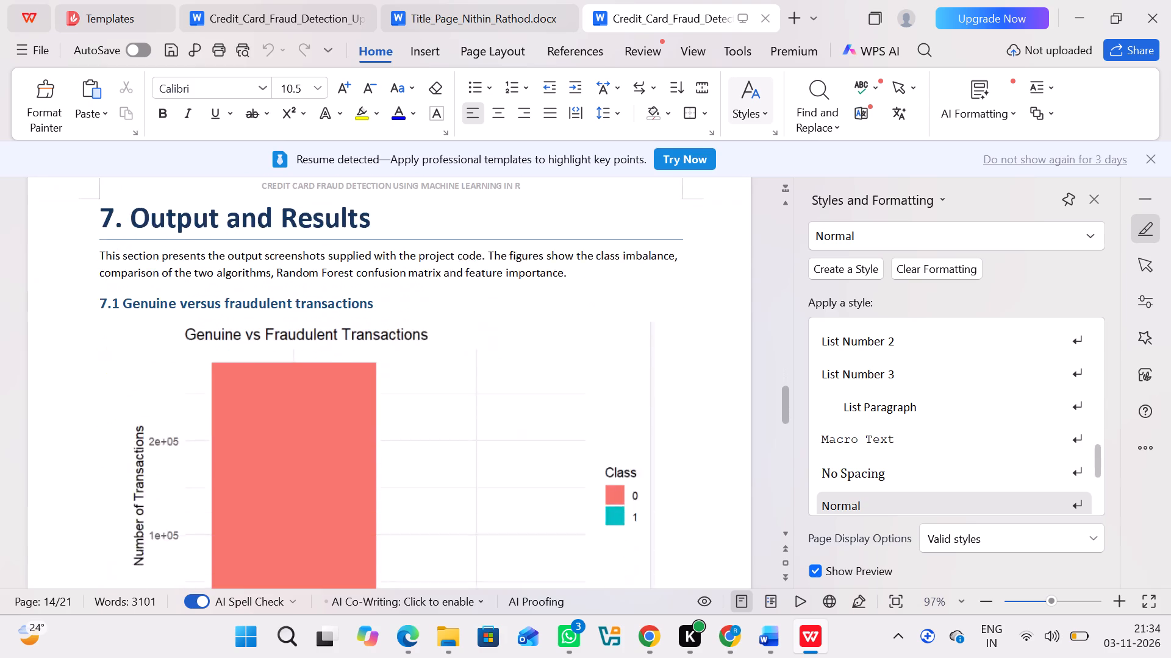
scroll(383, 396, "down", 8)
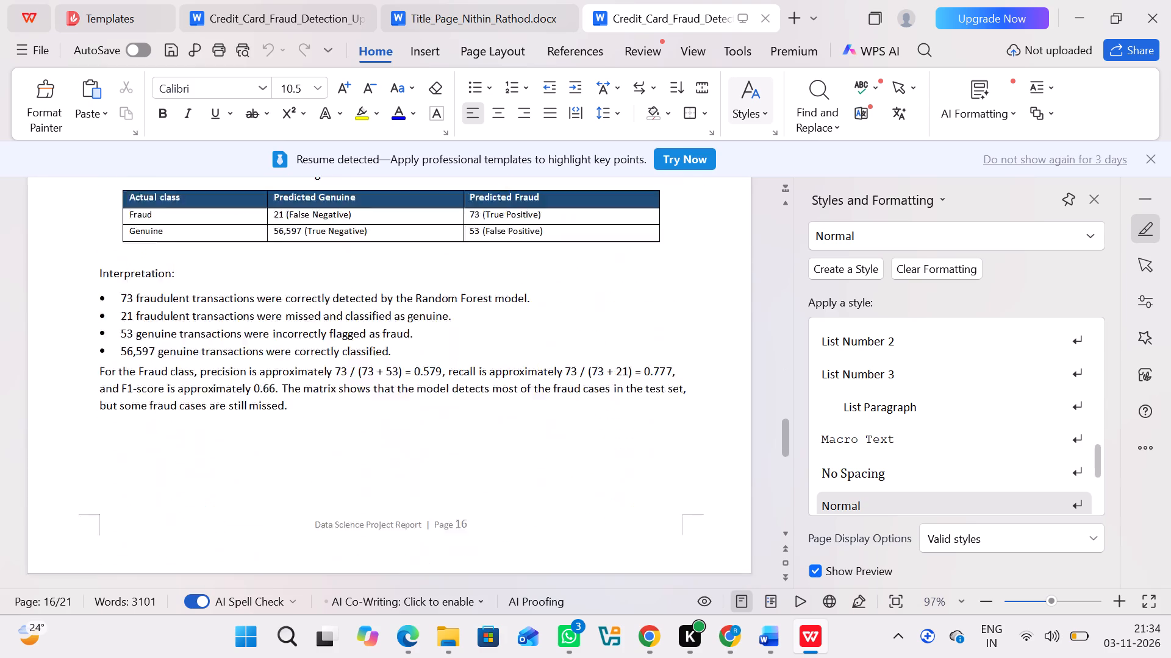
scroll(383, 396, "down", 7)
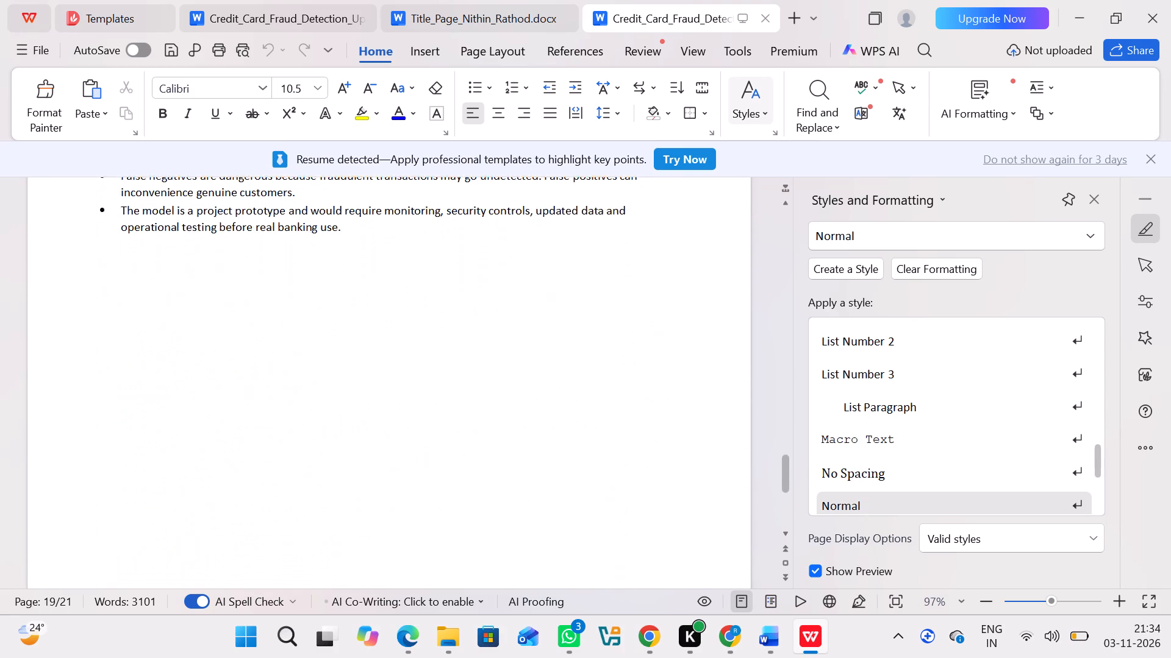
scroll(383, 396, "down", 8)
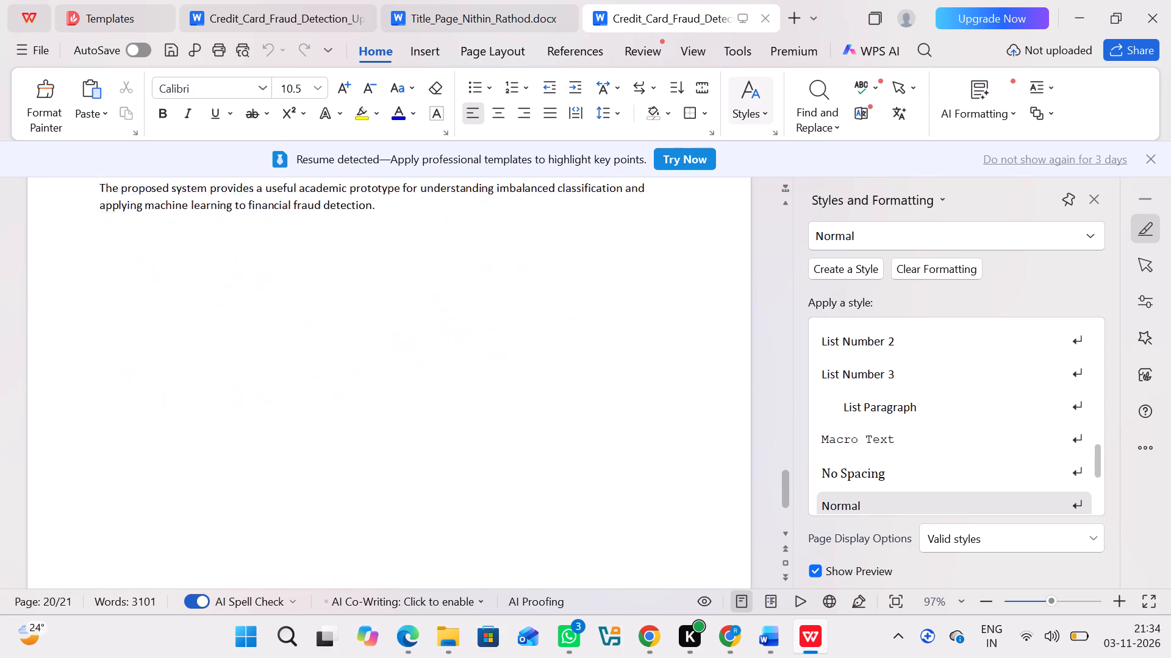
scroll(383, 396, "down", 3)
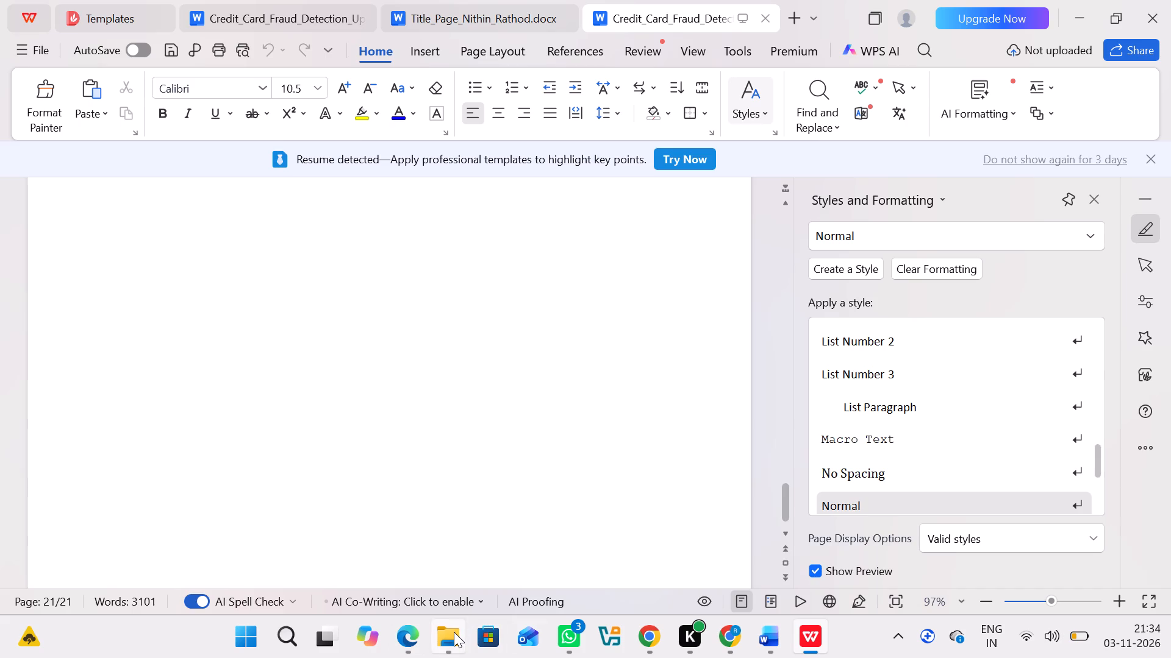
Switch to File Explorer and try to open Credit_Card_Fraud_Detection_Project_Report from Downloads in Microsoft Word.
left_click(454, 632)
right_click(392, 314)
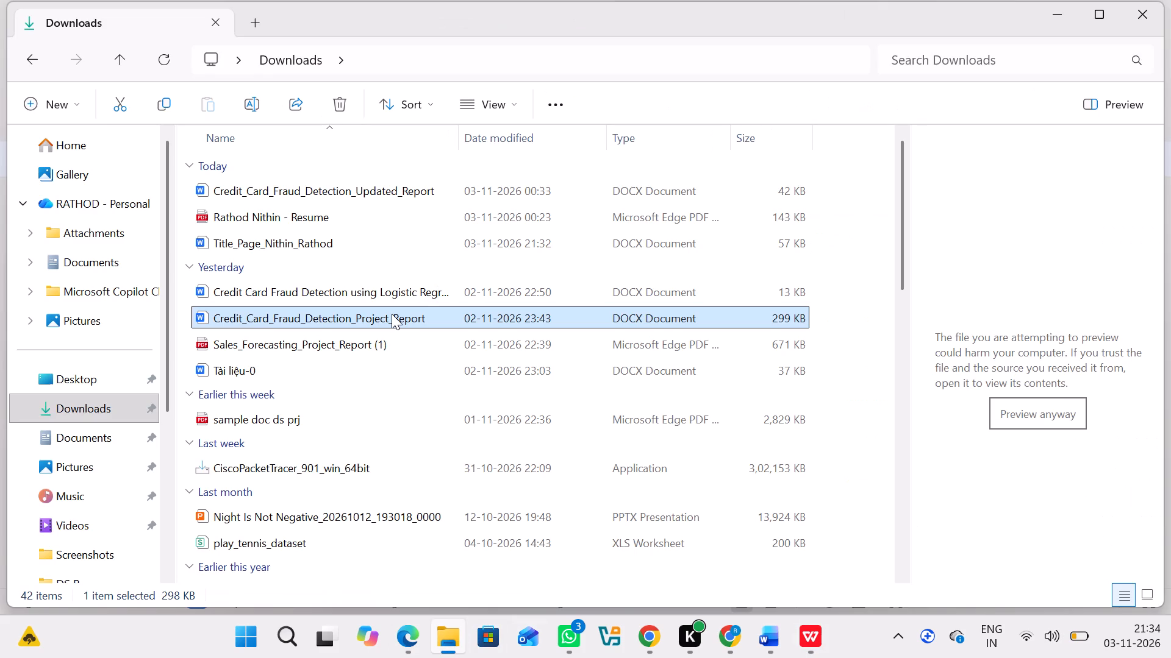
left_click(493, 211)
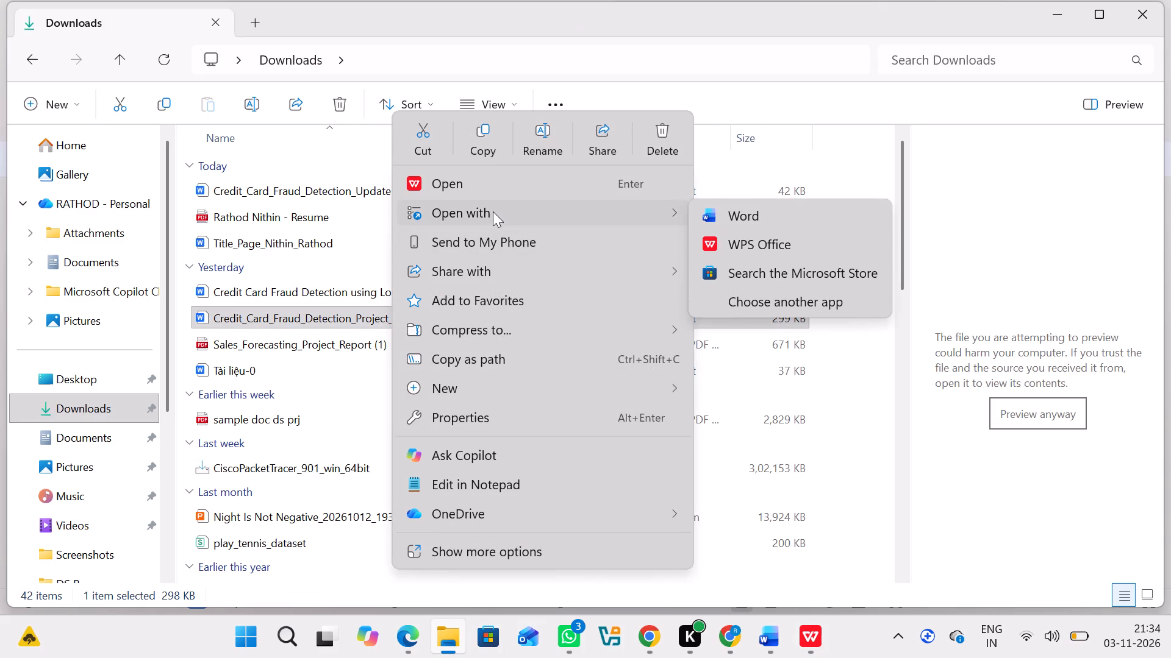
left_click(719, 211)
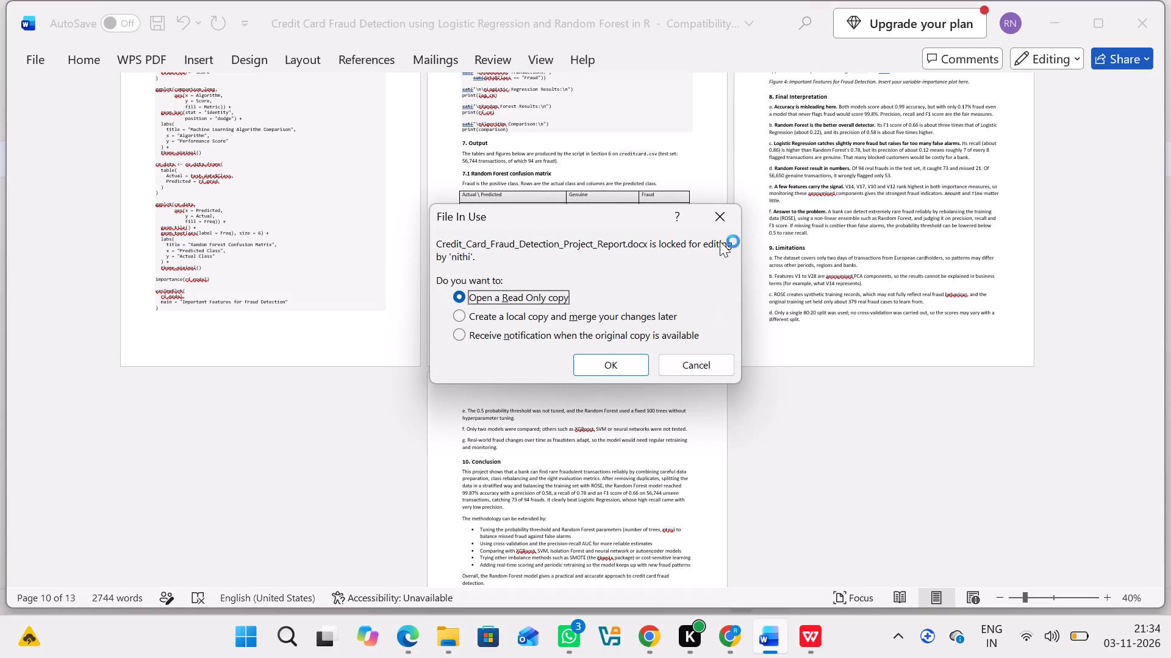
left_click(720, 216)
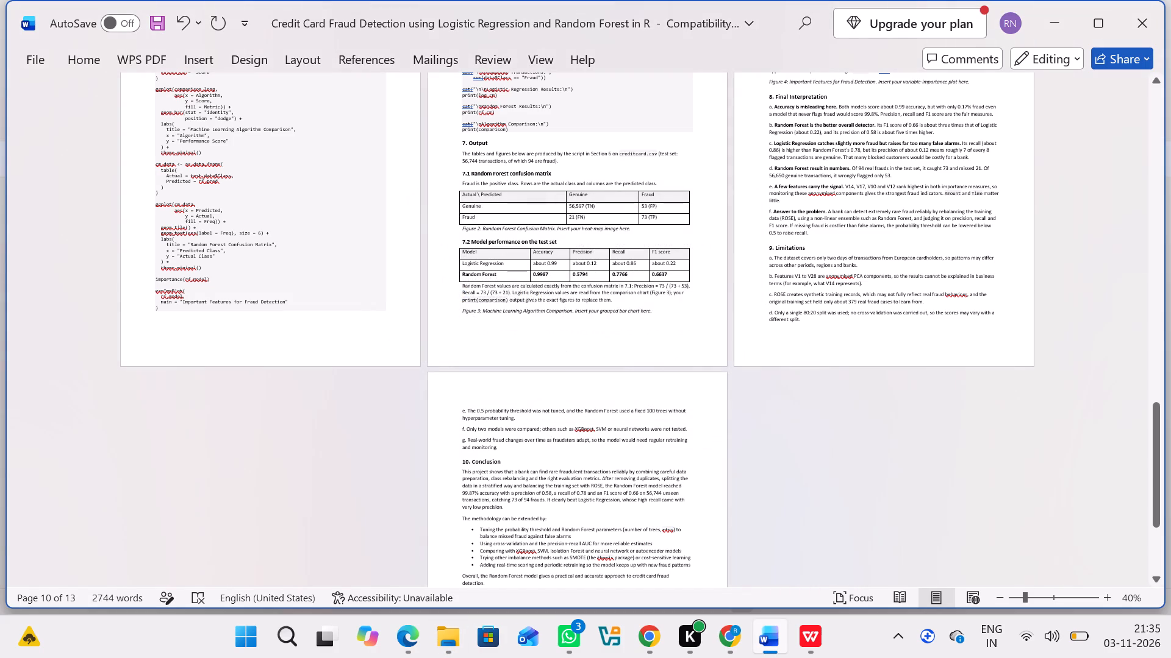
Close the Word document on credit card fraud detection using Logistic Regression and Random Forest without saving its changes.
scroll(870, 216, "up", 7)
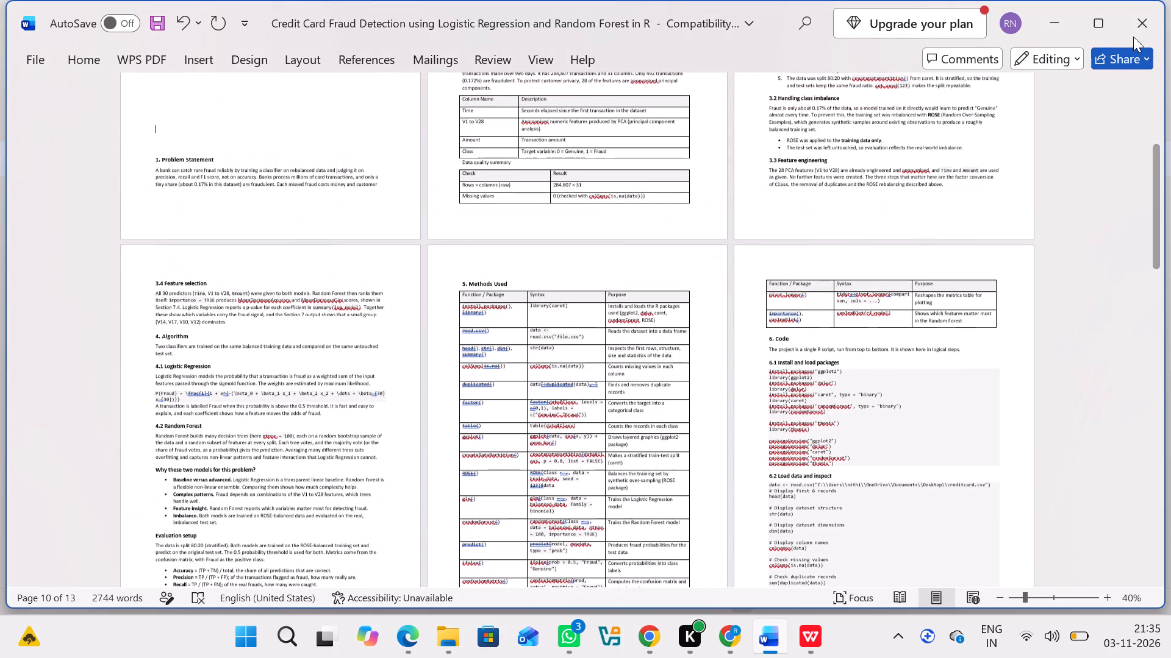
left_click(1159, 14)
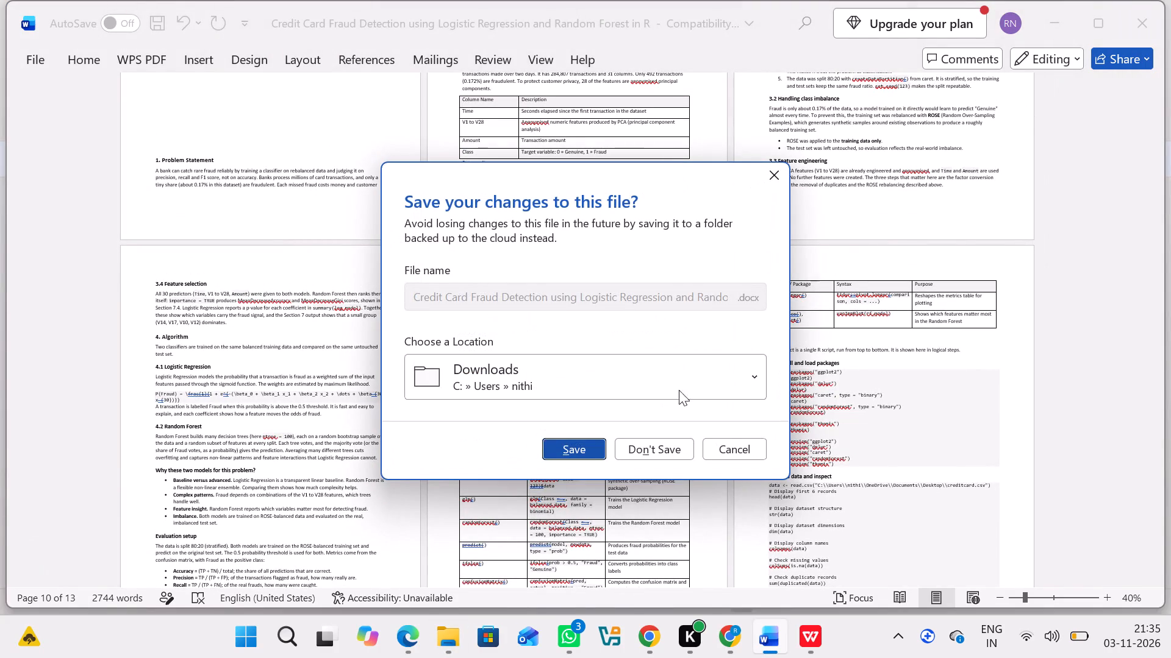
left_click(640, 445)
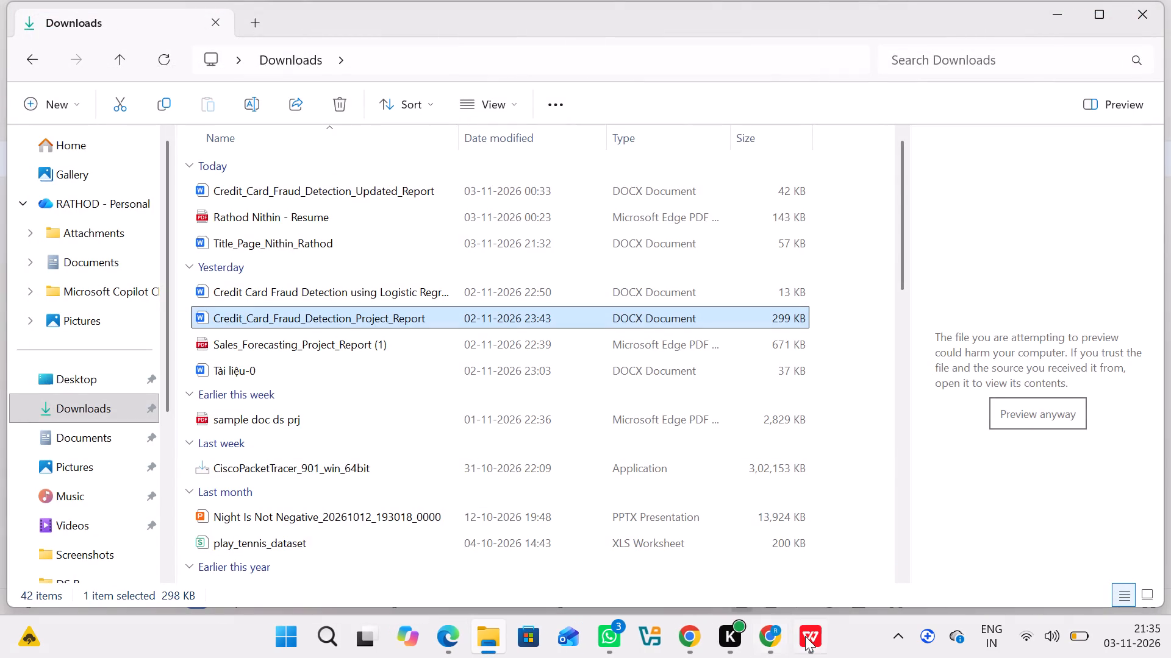
Switch to WPS Office and close it together with its open report documents.
left_click(805, 636)
scroll(594, 339, "up", 4)
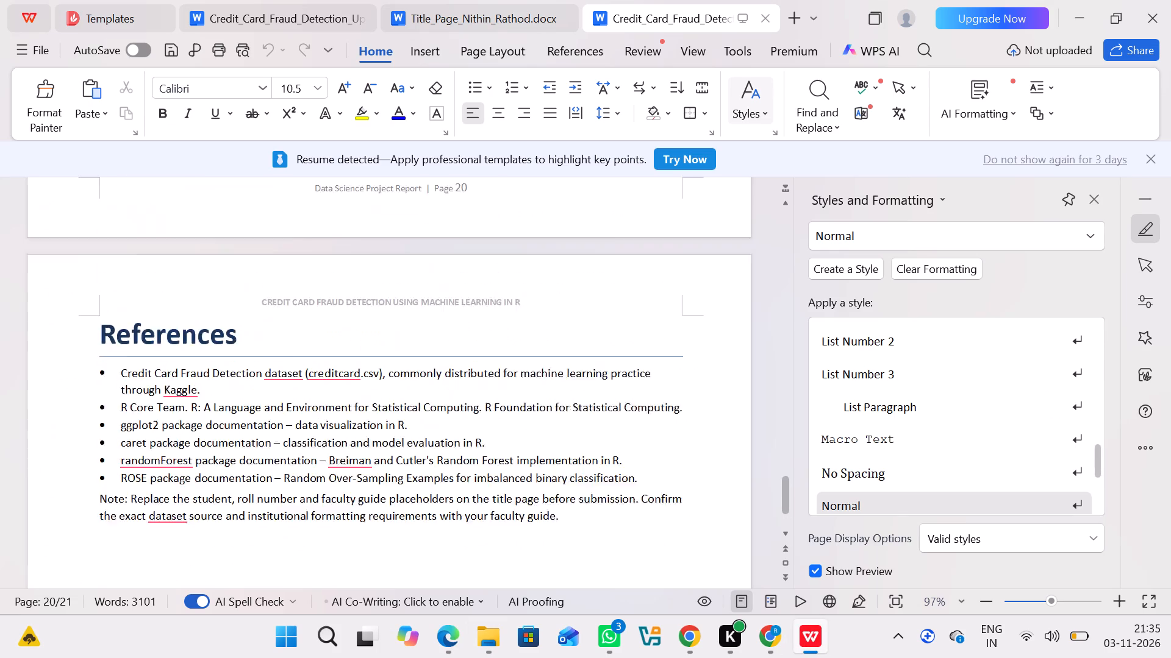
left_click(1147, 18)
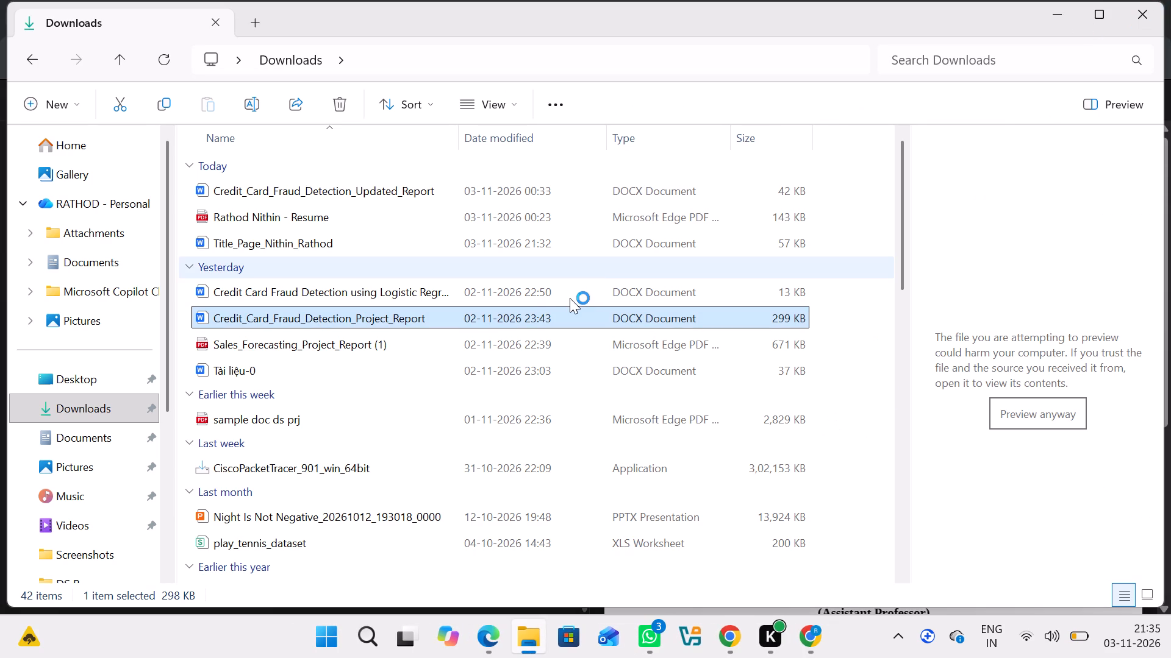
Open Credit_Card_Fraud_Detection_Project_Report from the Downloads folder in Microsoft Word.
right_click(506, 322)
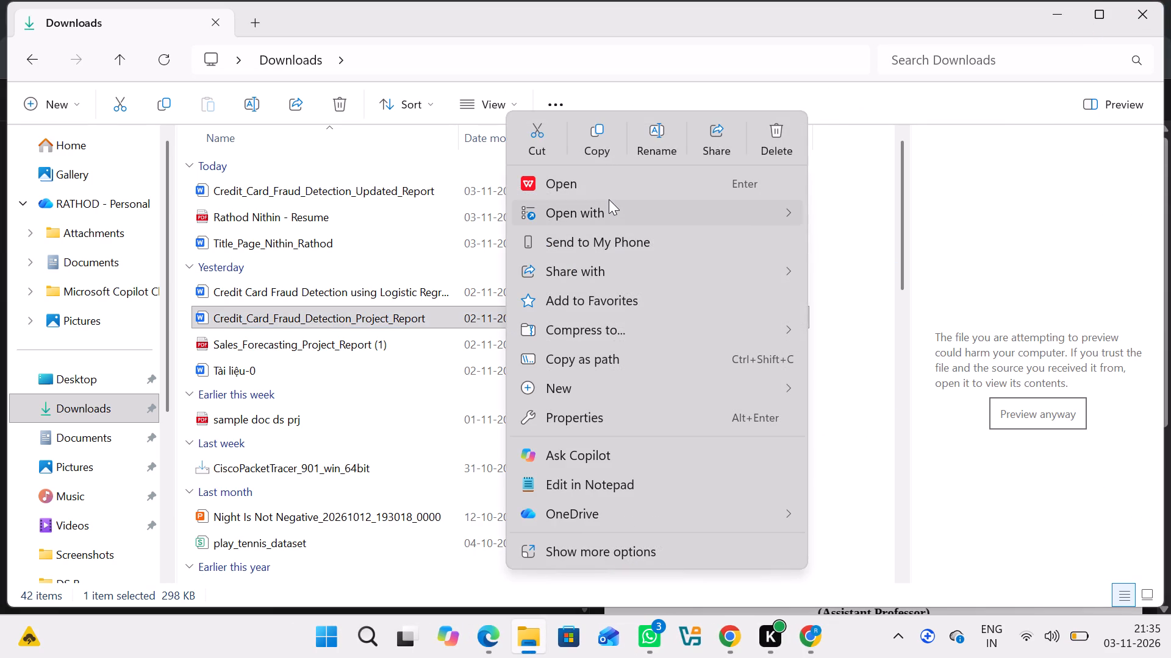
left_click(606, 207)
left_click(851, 207)
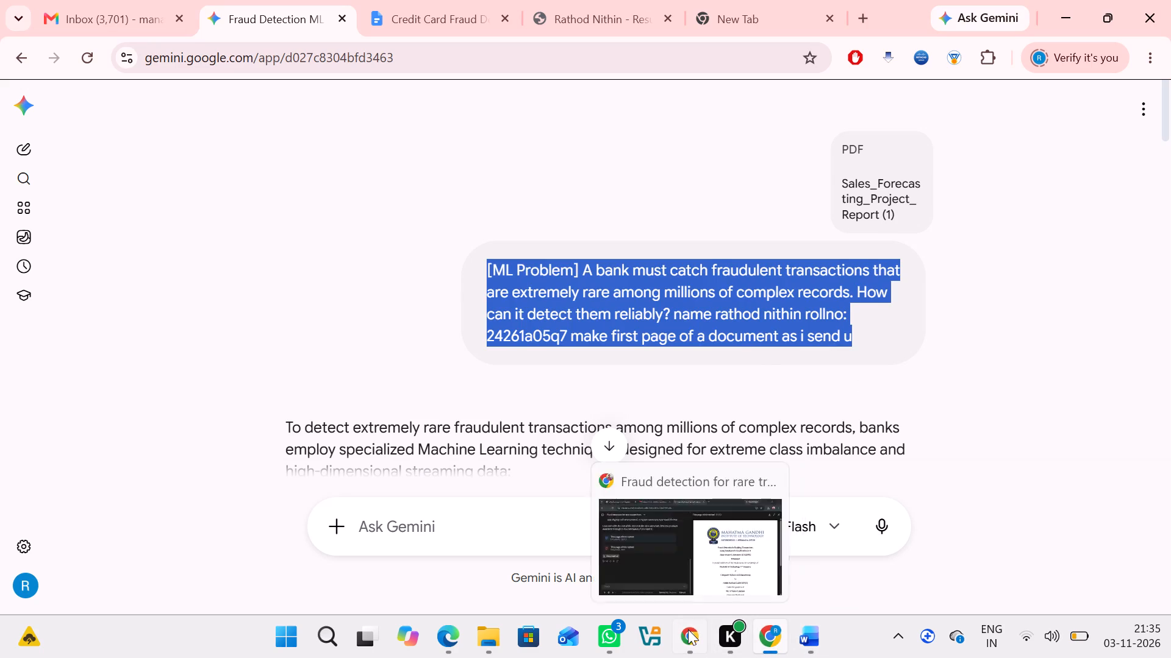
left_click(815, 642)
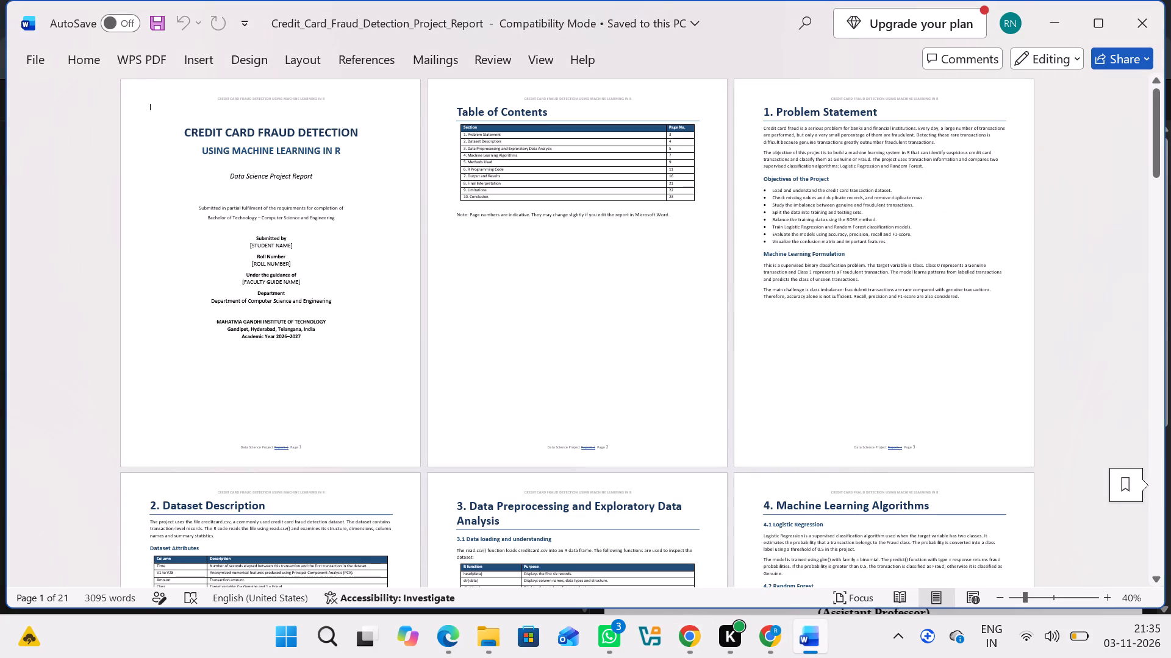
Switch to File Explorer, look over the literature survey quiz game document from Downloads, and close it.
left_click(482, 645)
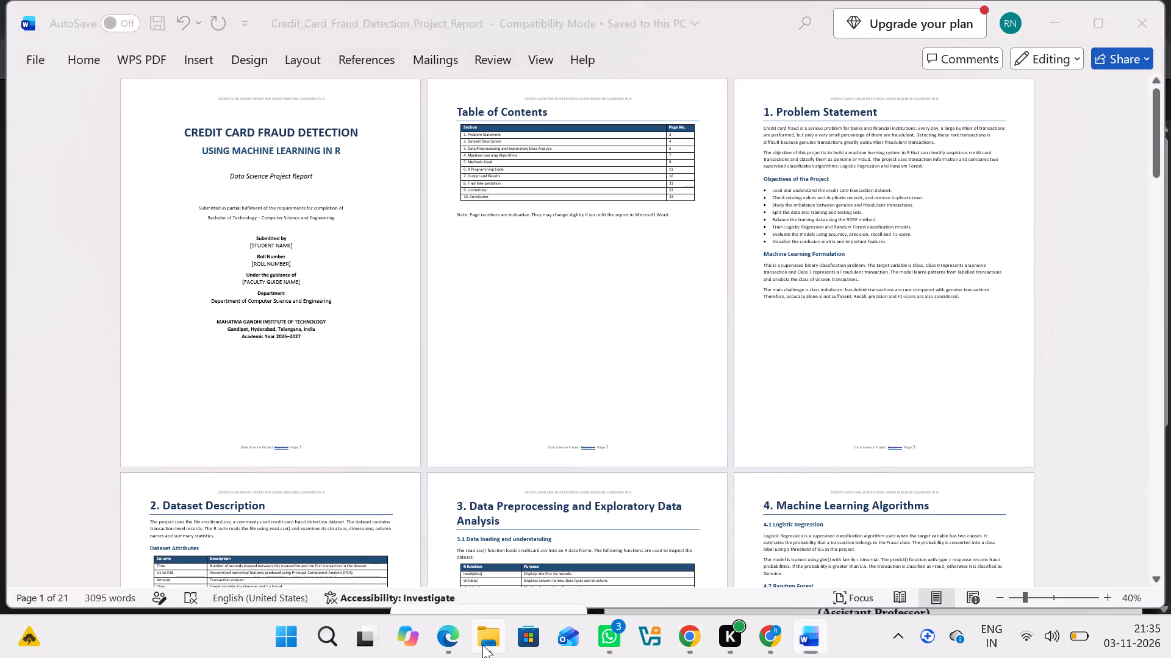
scroll(375, 461, "down", 3)
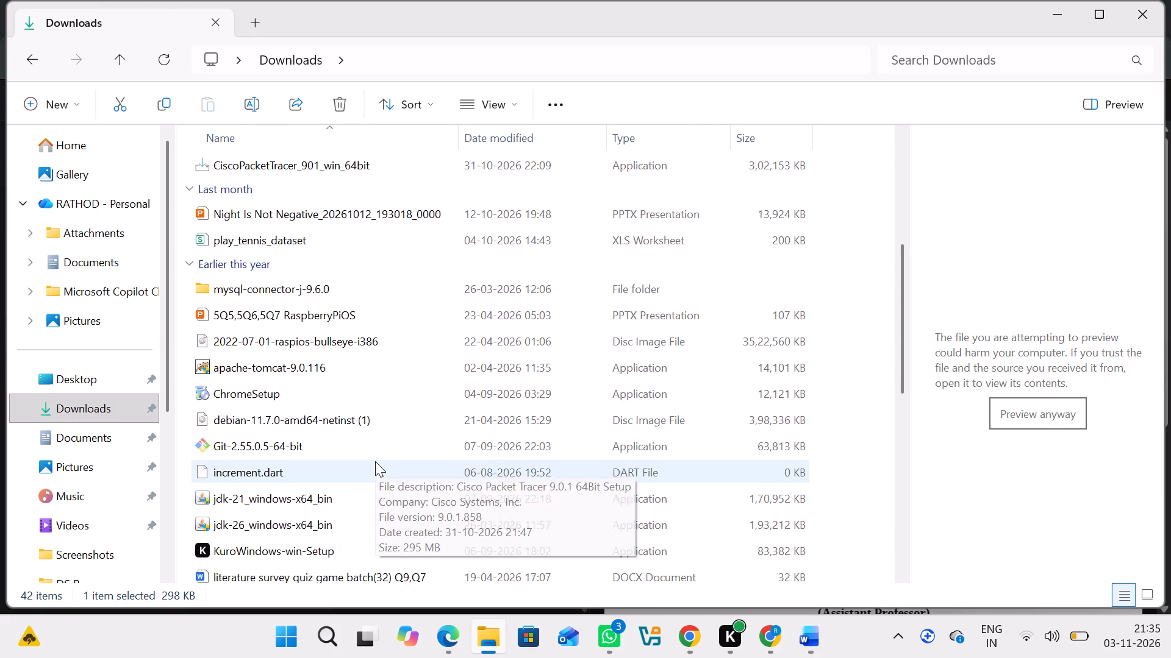
scroll(375, 461, "down", 4)
scroll(375, 461, "up", 3)
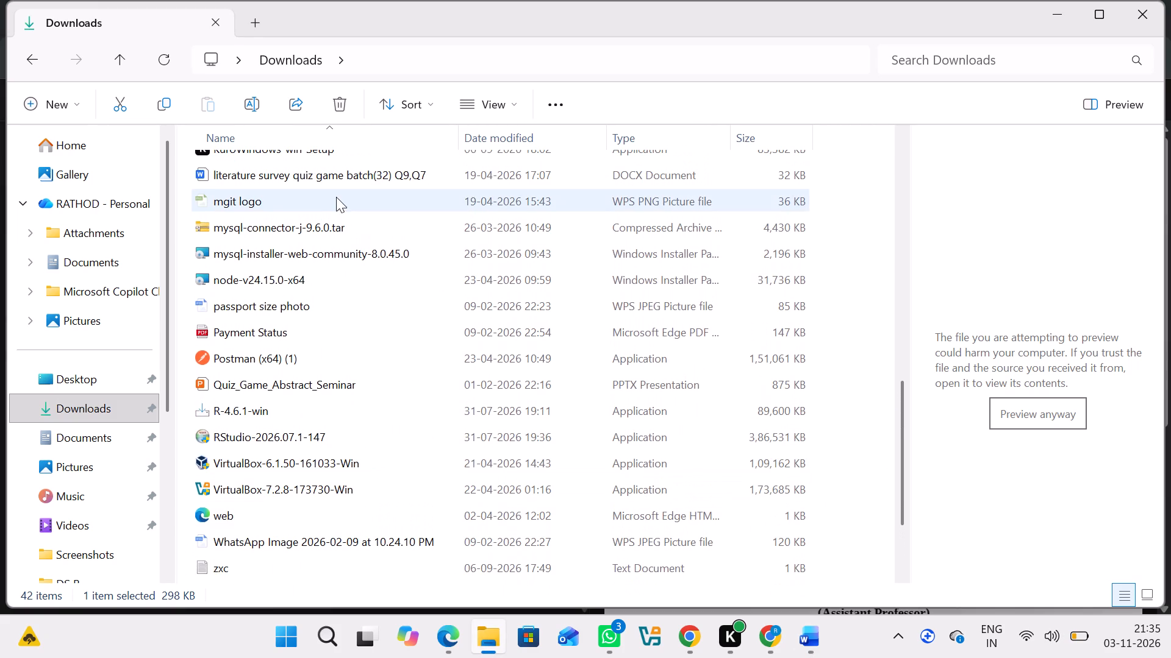
double_click(303, 182)
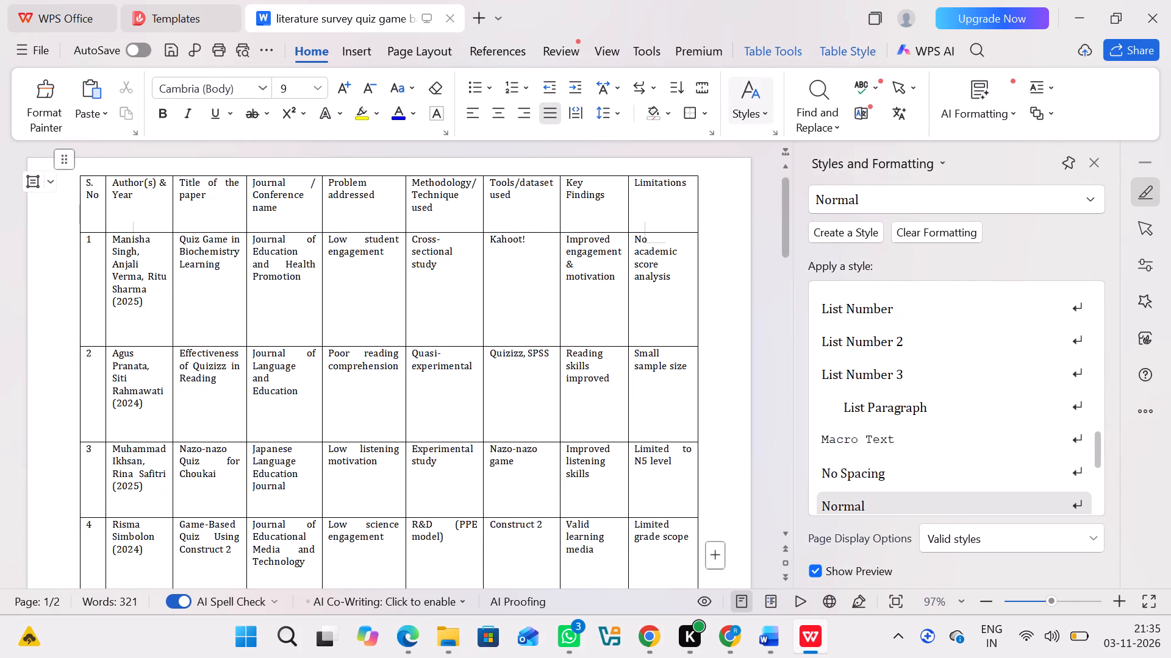
scroll(279, 199, "up", 4)
scroll(279, 199, "down", 4)
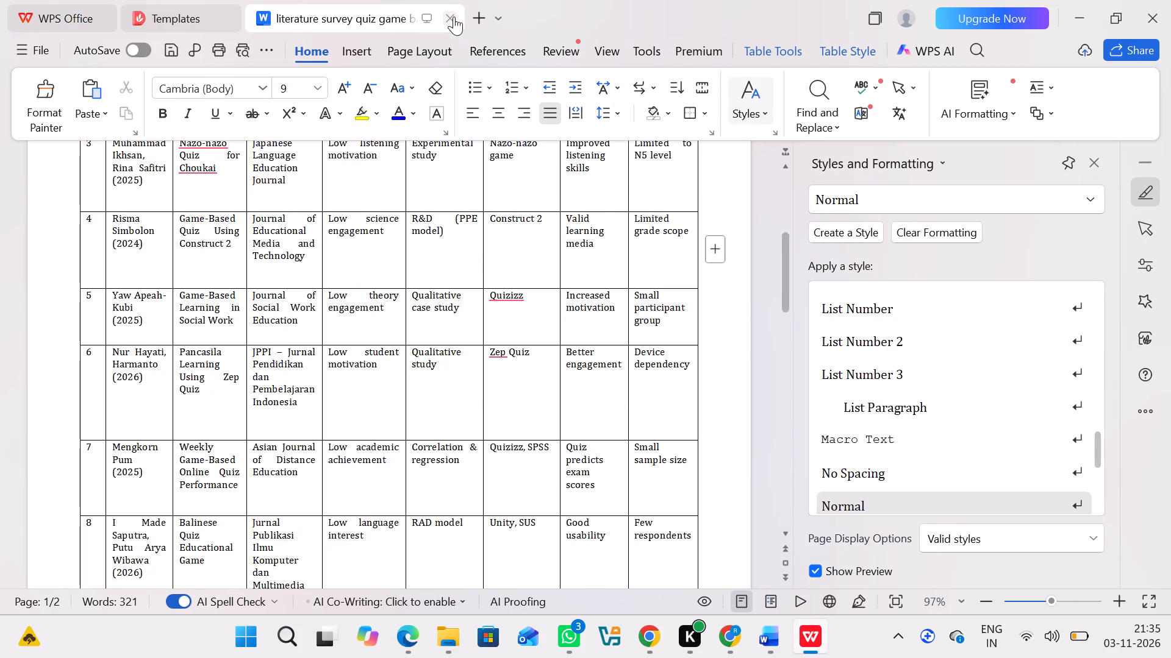
left_click(1153, 19)
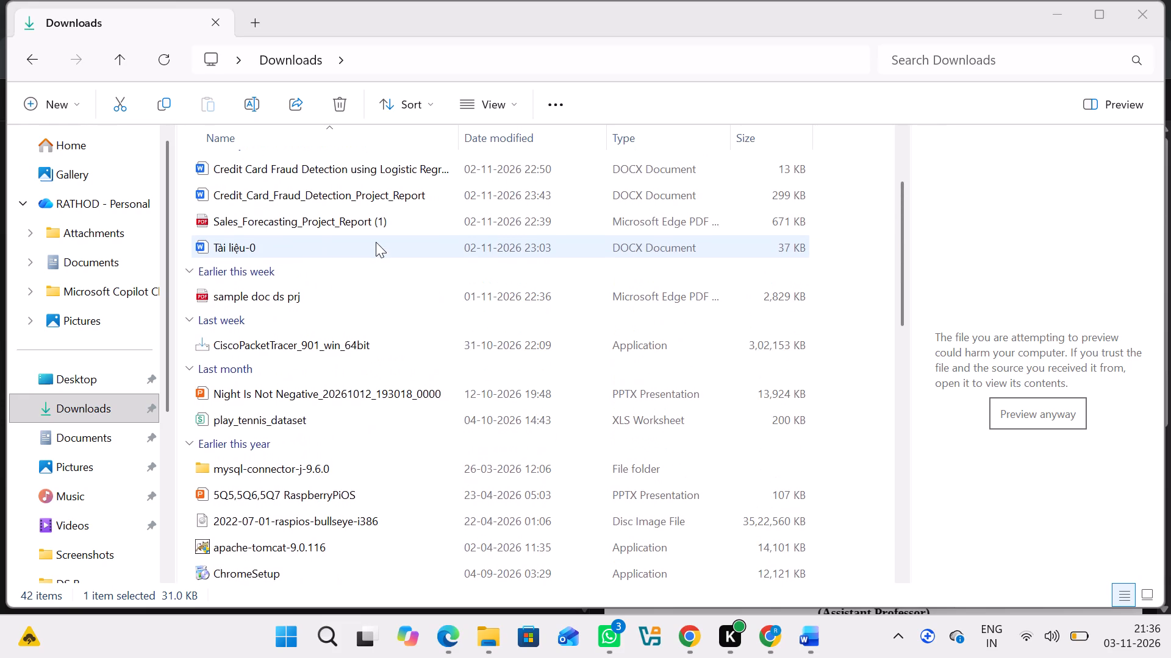
Open the m71 (1) document from the Documents folder.
left_click(61, 440)
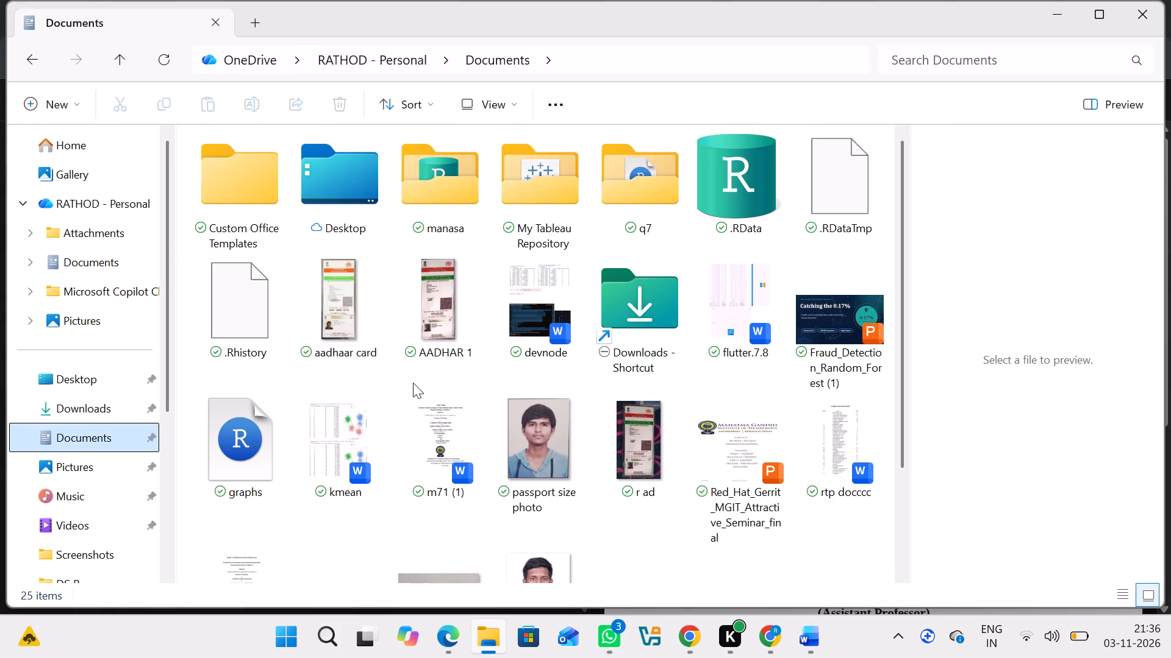
scroll(413, 383, "down", 1)
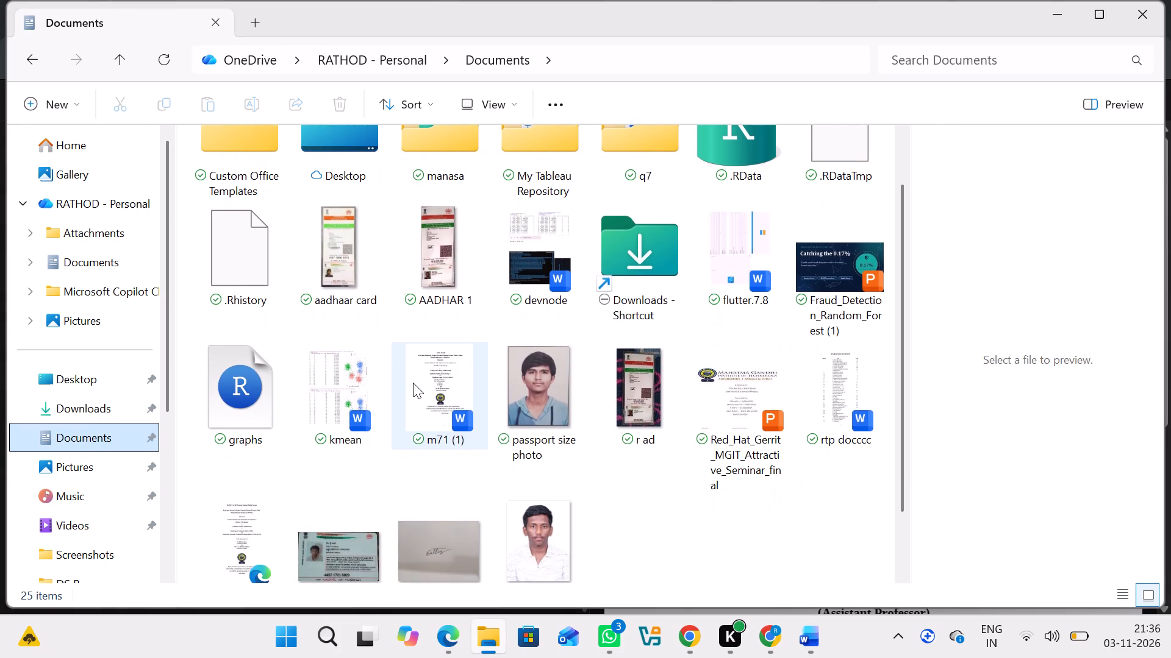
scroll(413, 383, "down", 1)
double_click(428, 376)
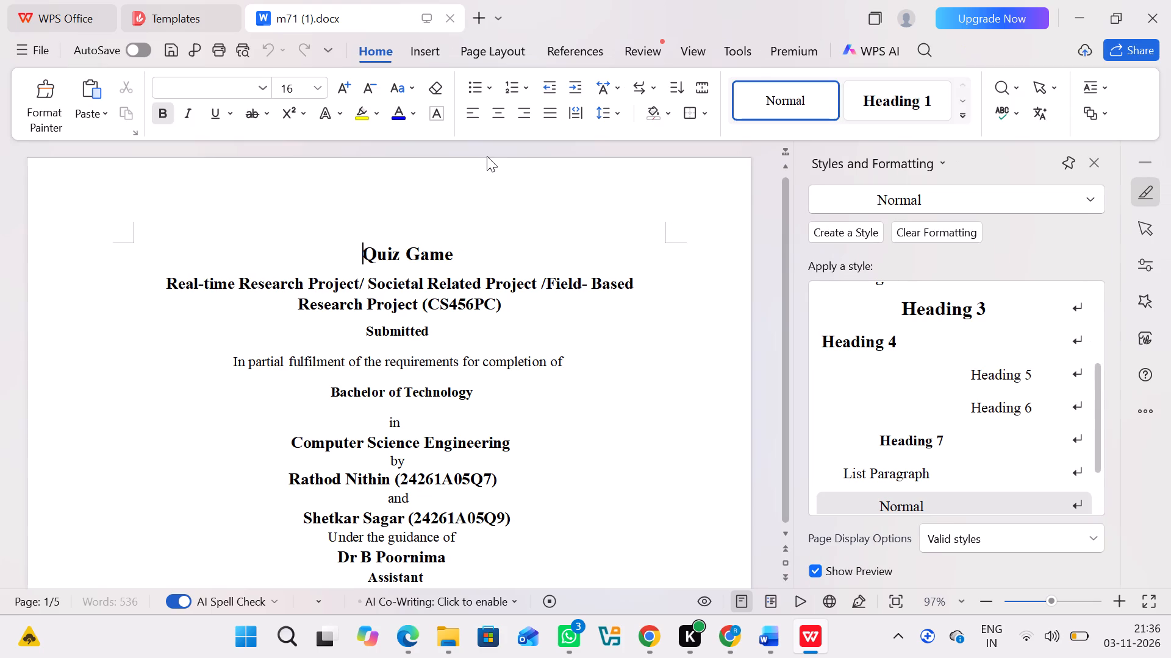
Look over the front page of the m71 (1) quiz game document, from the title down to the college logo and academic year.
scroll(213, 349, "down", 1)
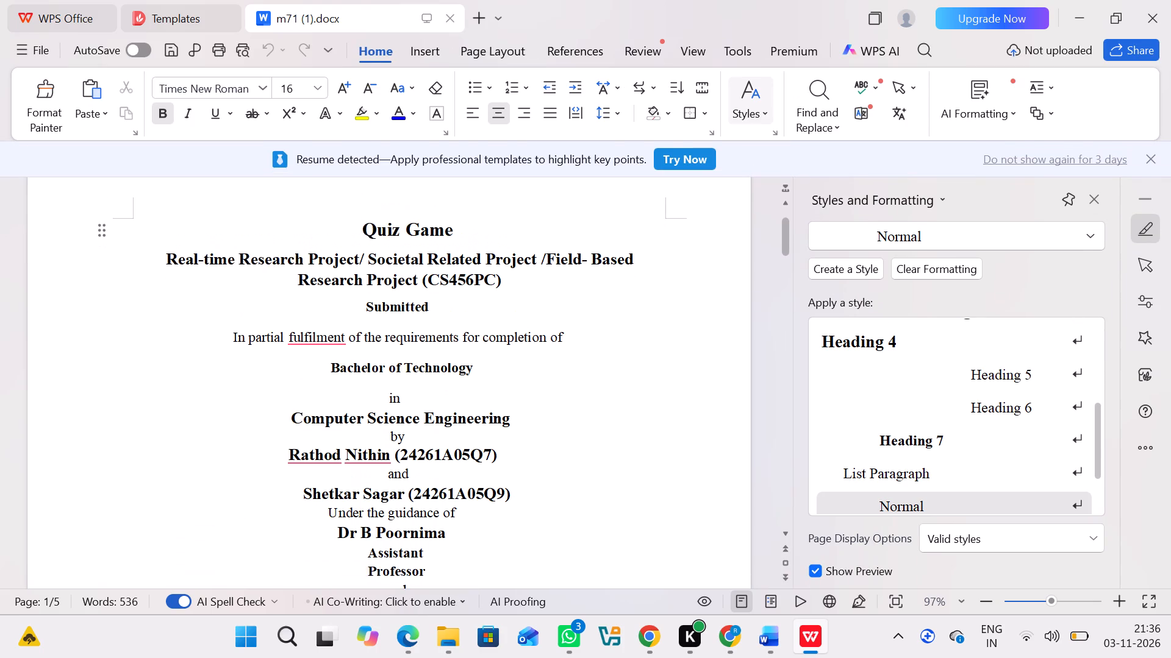
scroll(213, 349, "down", 5)
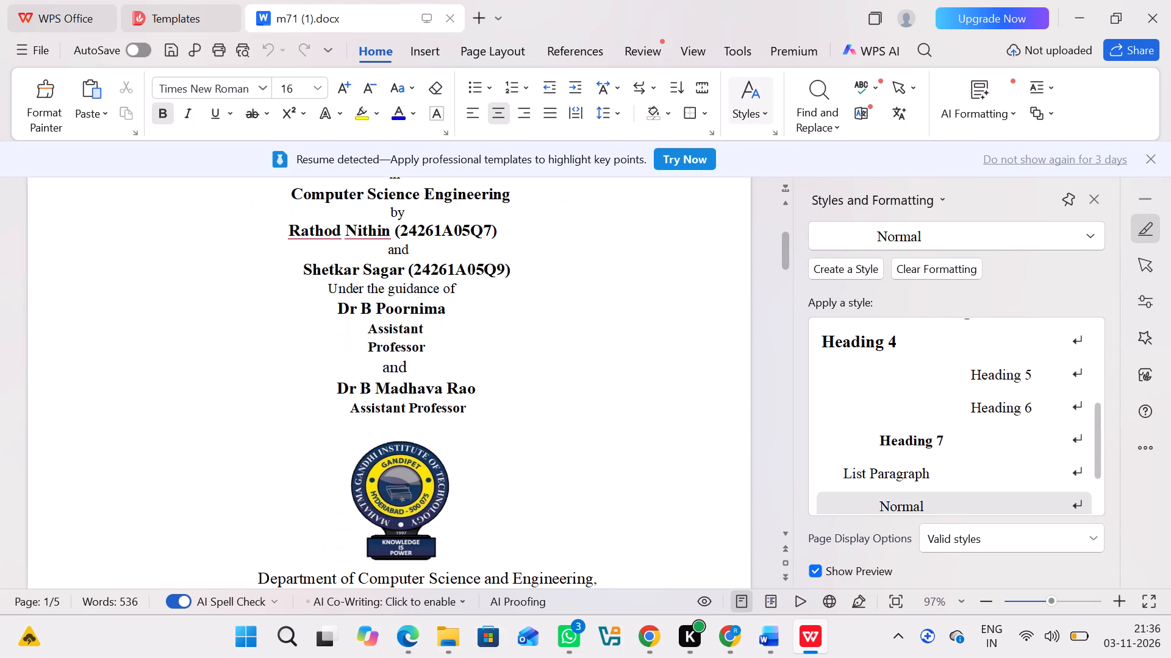
scroll(213, 349, "down", 1)
scroll(213, 349, "up", 7)
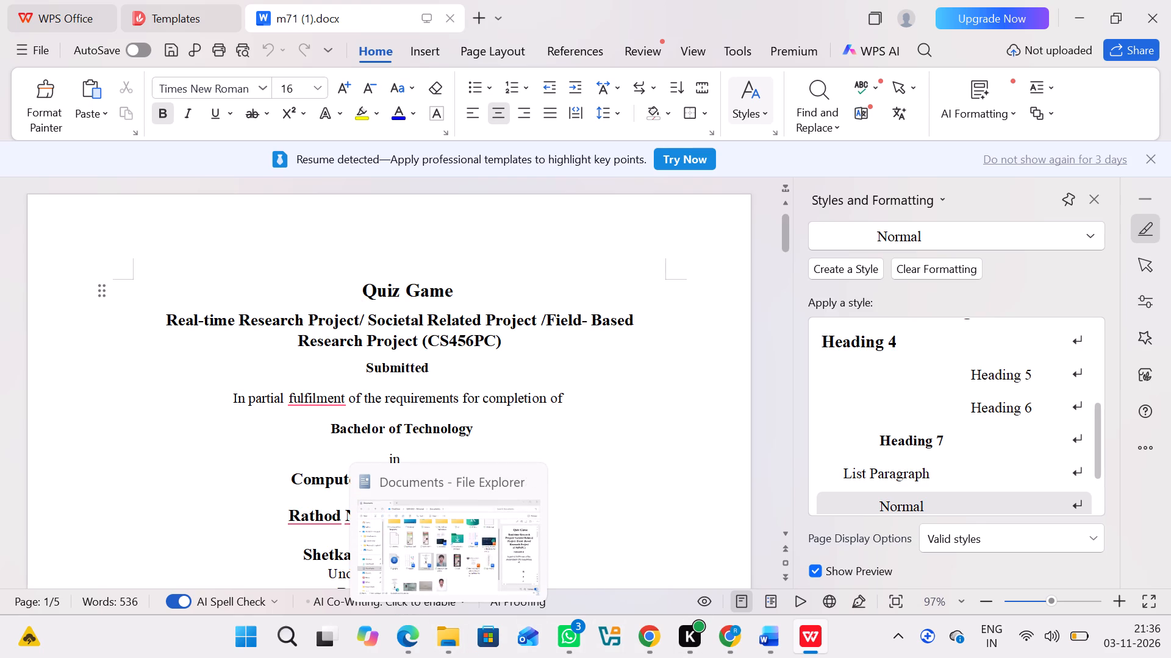
scroll(583, 425, "down", 2)
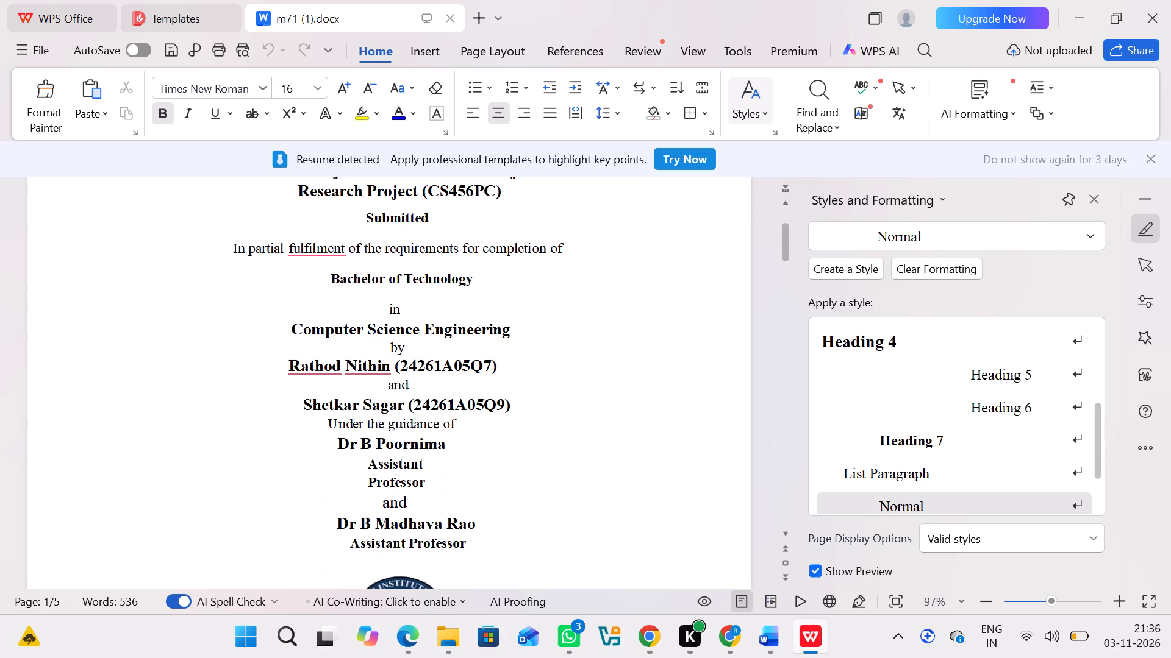
scroll(583, 425, "down", 1)
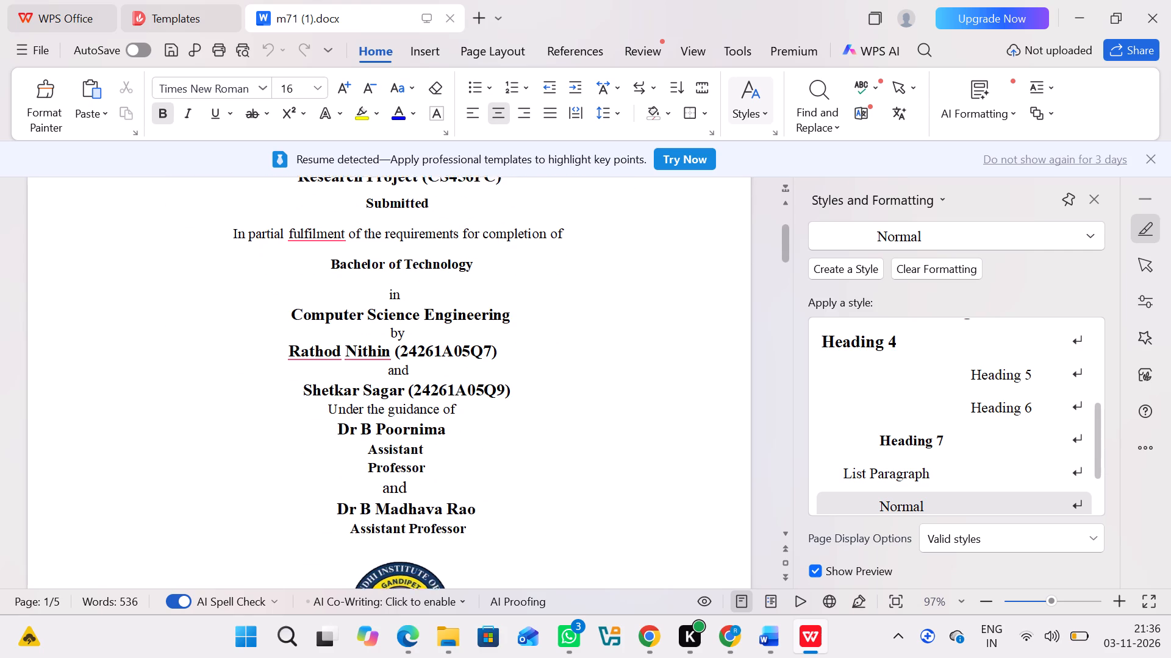
scroll(583, 425, "down", 1)
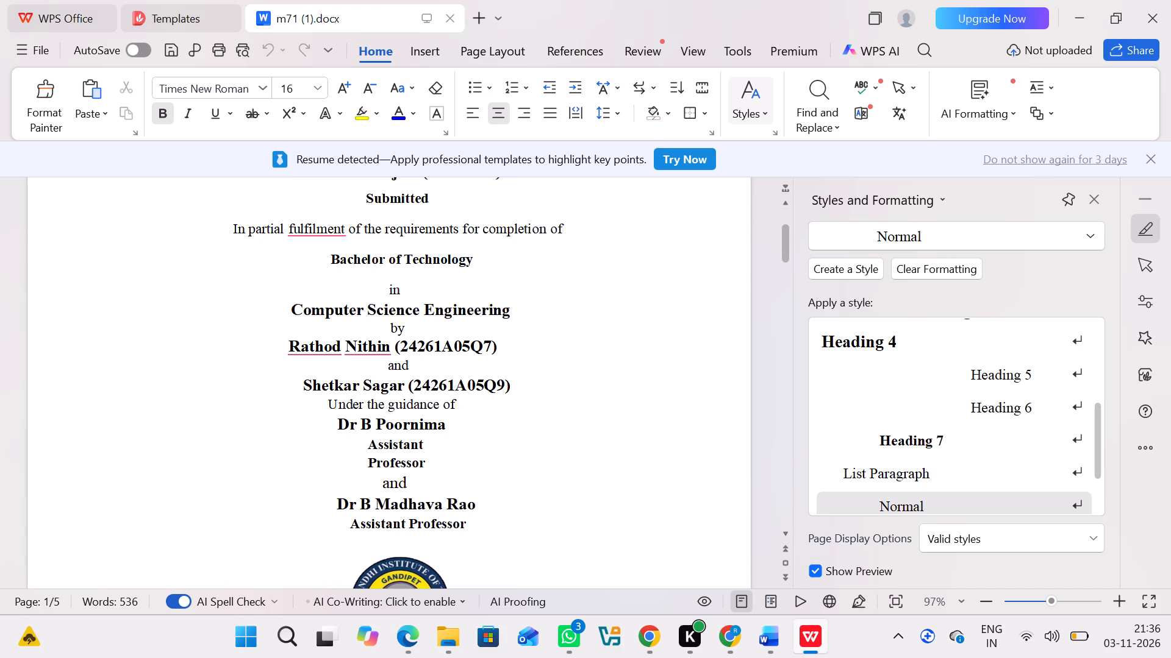
scroll(583, 425, "up", 1)
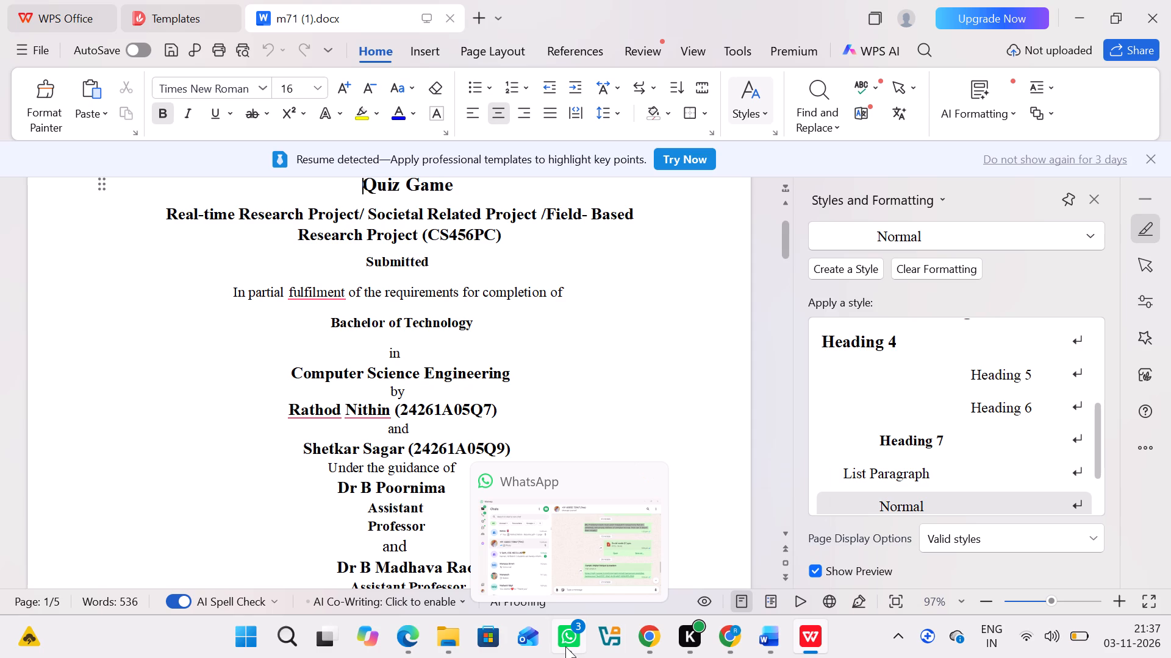
scroll(443, 308, "up", 1)
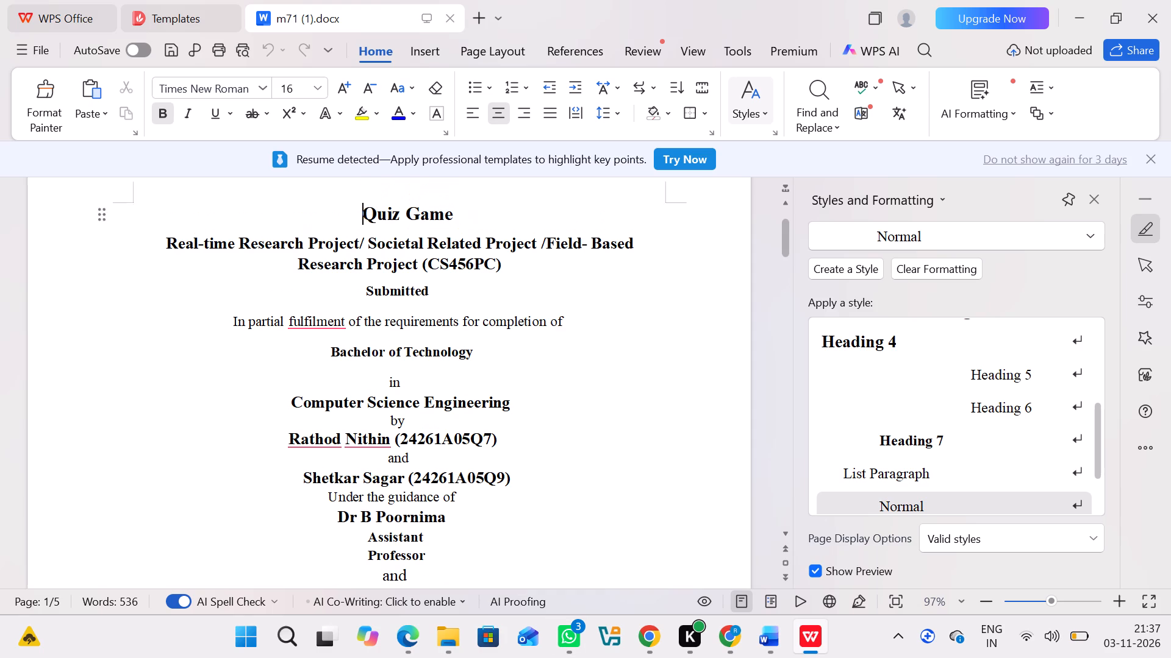
scroll(443, 308, "up", 2)
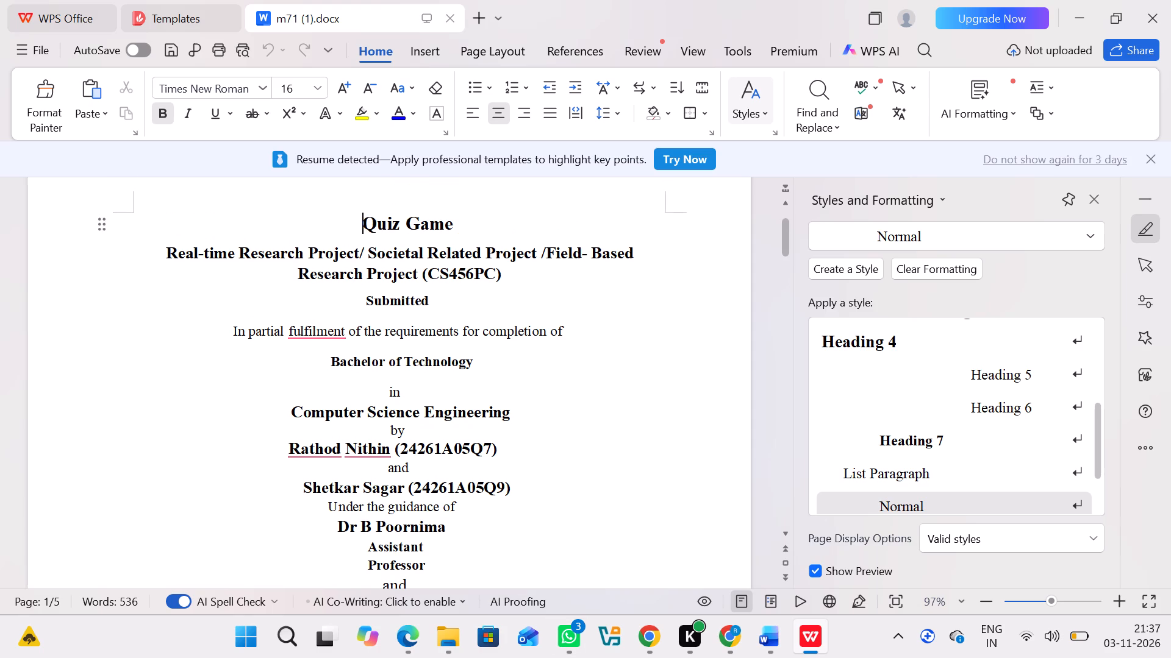
left_click_drag(303, 486, 515, 490)
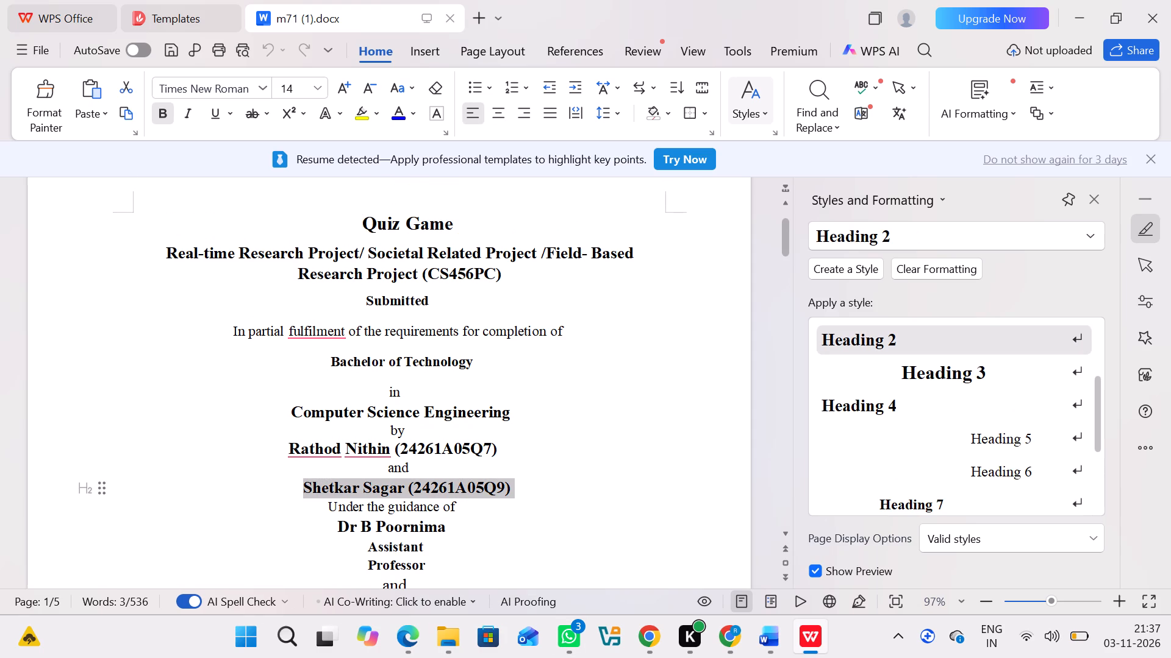
left_click_drag(515, 490, 515, 490)
left_click(626, 359)
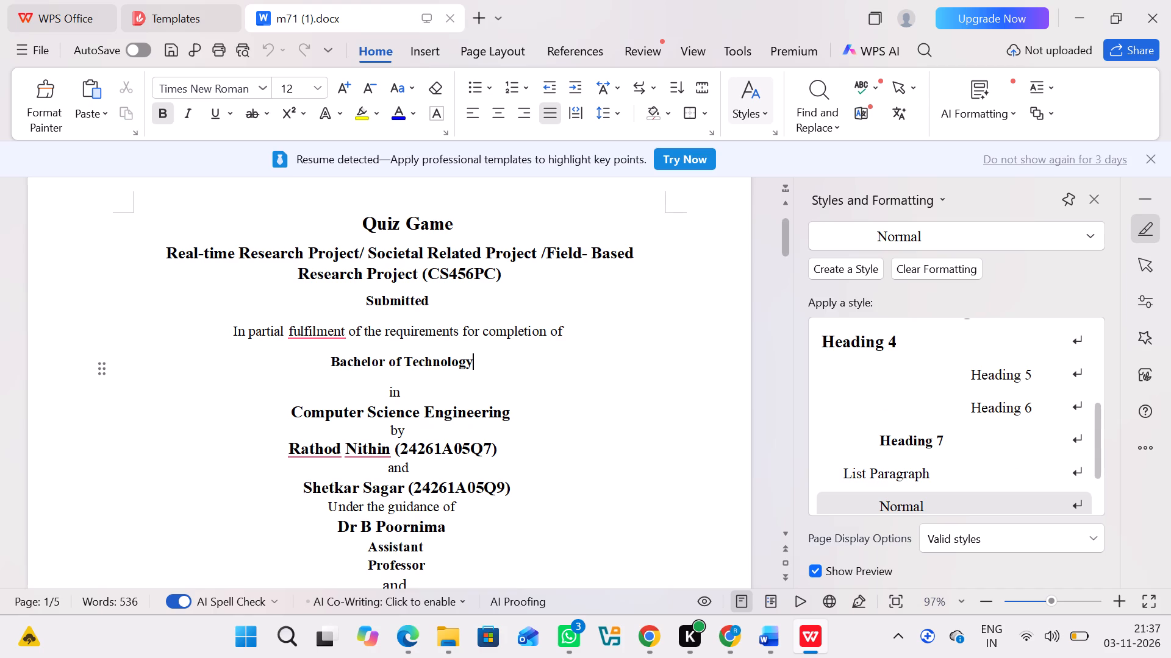
scroll(367, 334, "down", 4)
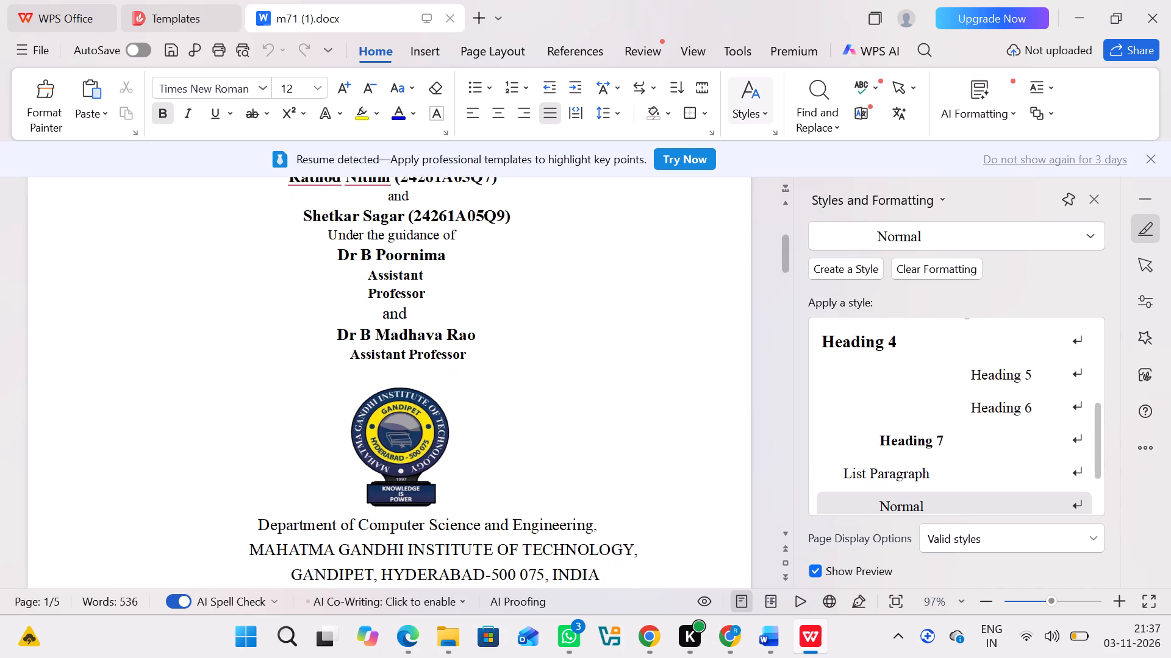
scroll(367, 334, "down", 1)
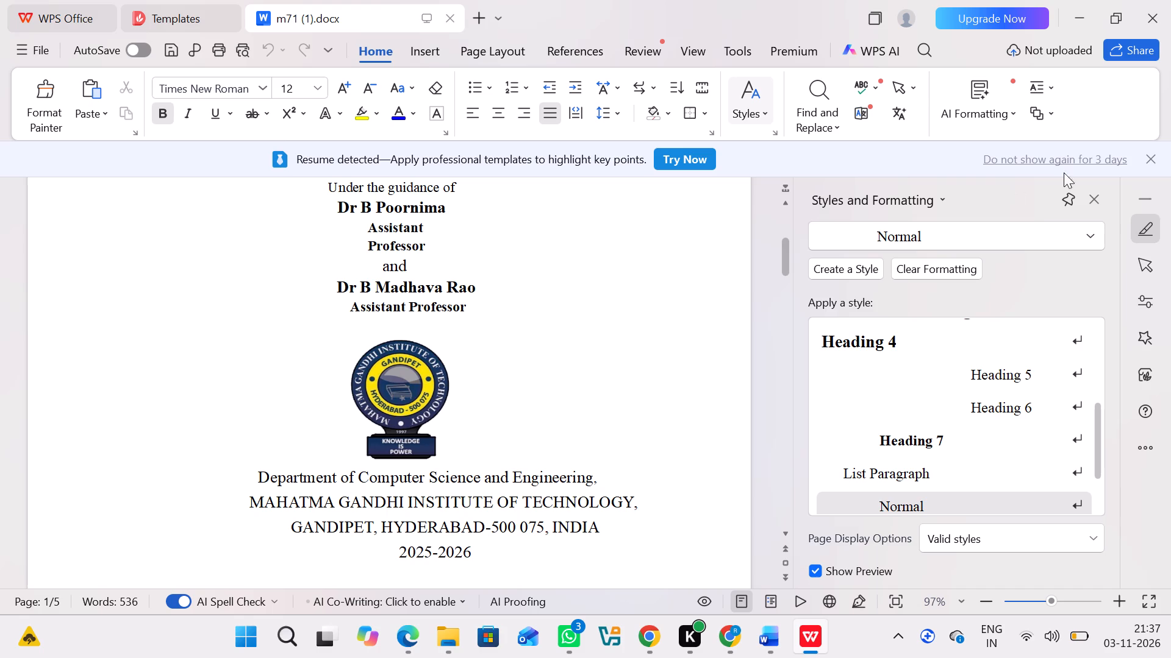
left_click(1161, 149)
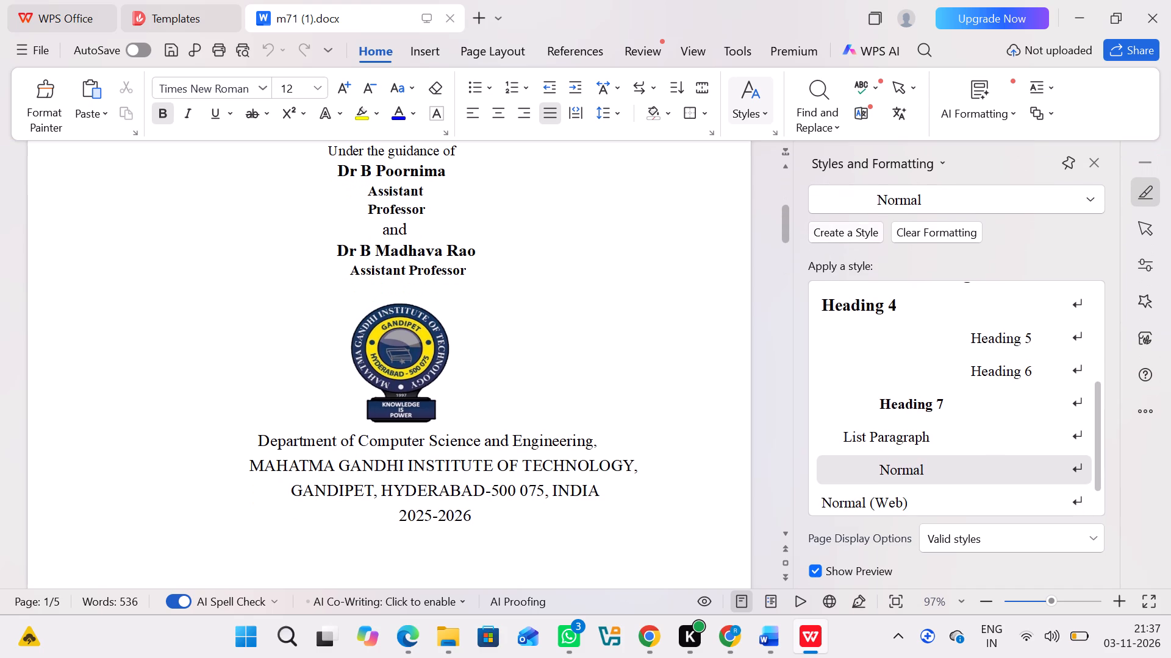
scroll(617, 311, "up", 1)
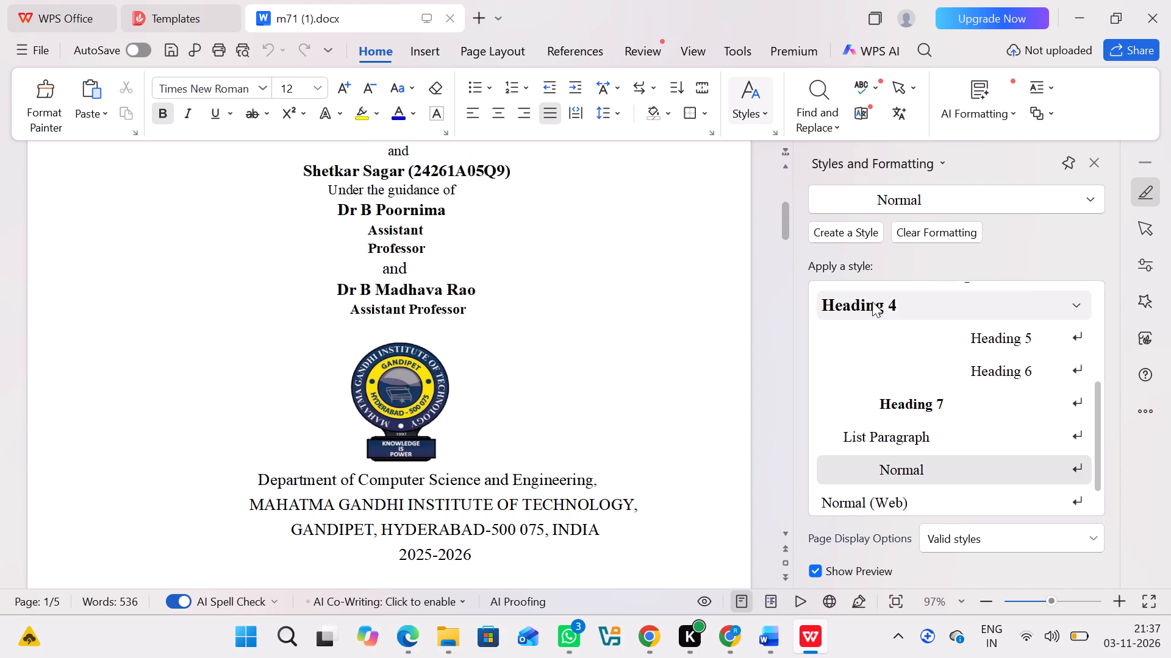
scroll(575, 334, "up", 1)
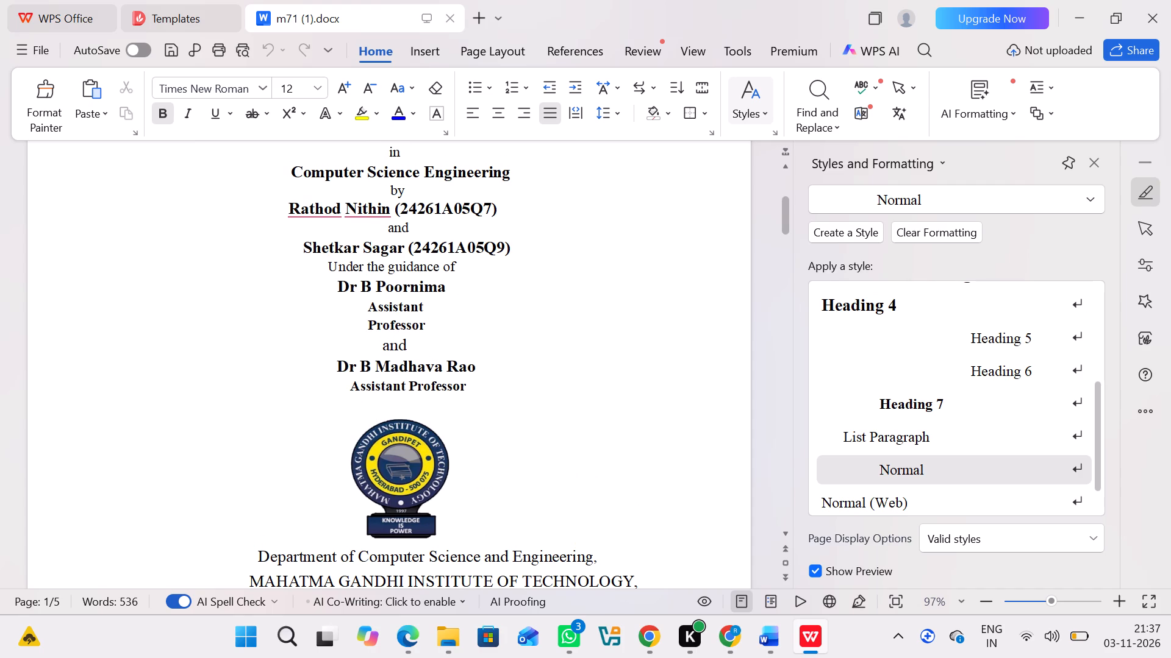
Switch to the fraud detection report in Word and insert six blank lines above the institute name on the cover page.
left_click(769, 644)
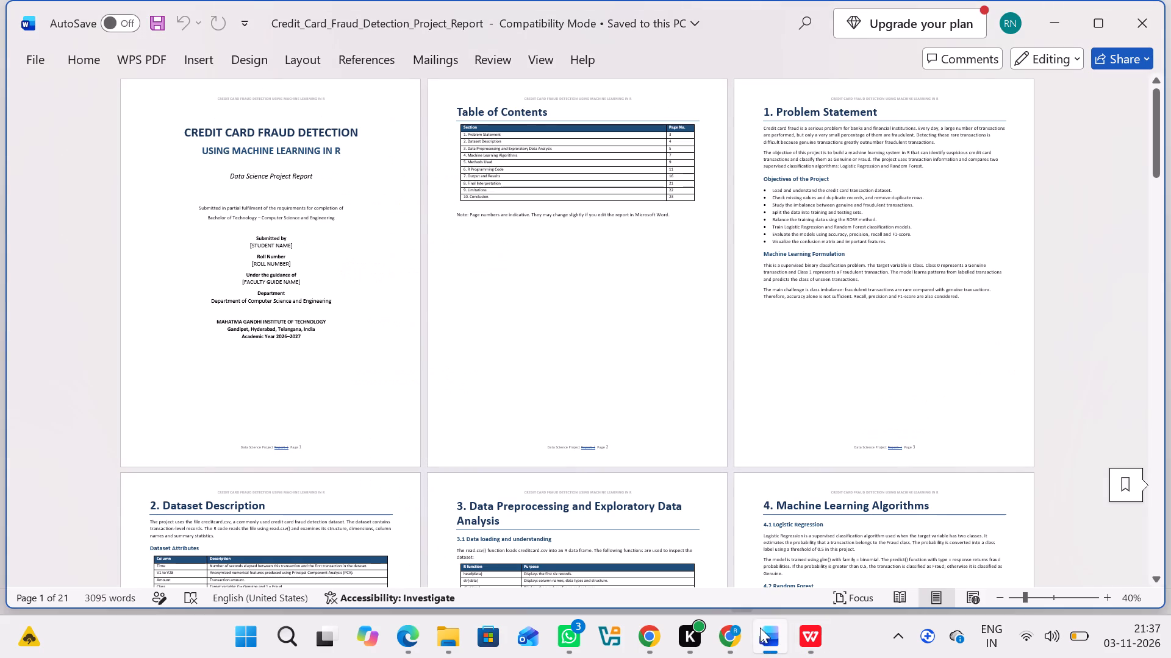
scroll(586, 300, "up", 2)
scroll(586, 300, "down", 1)
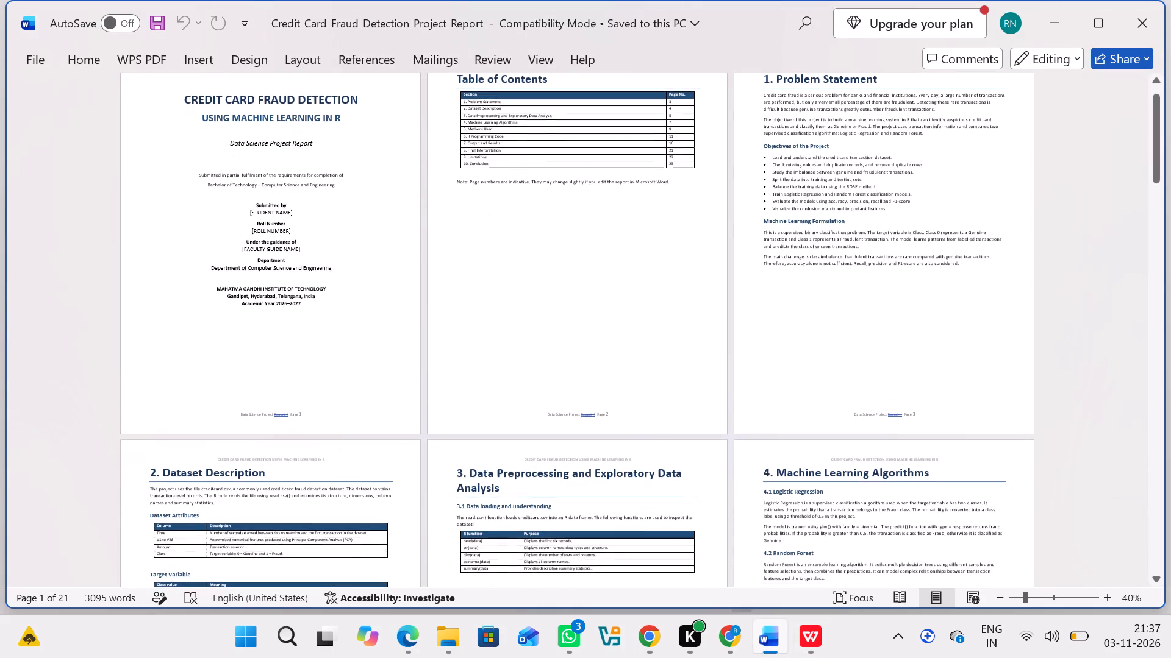
scroll(586, 300, "up", 1)
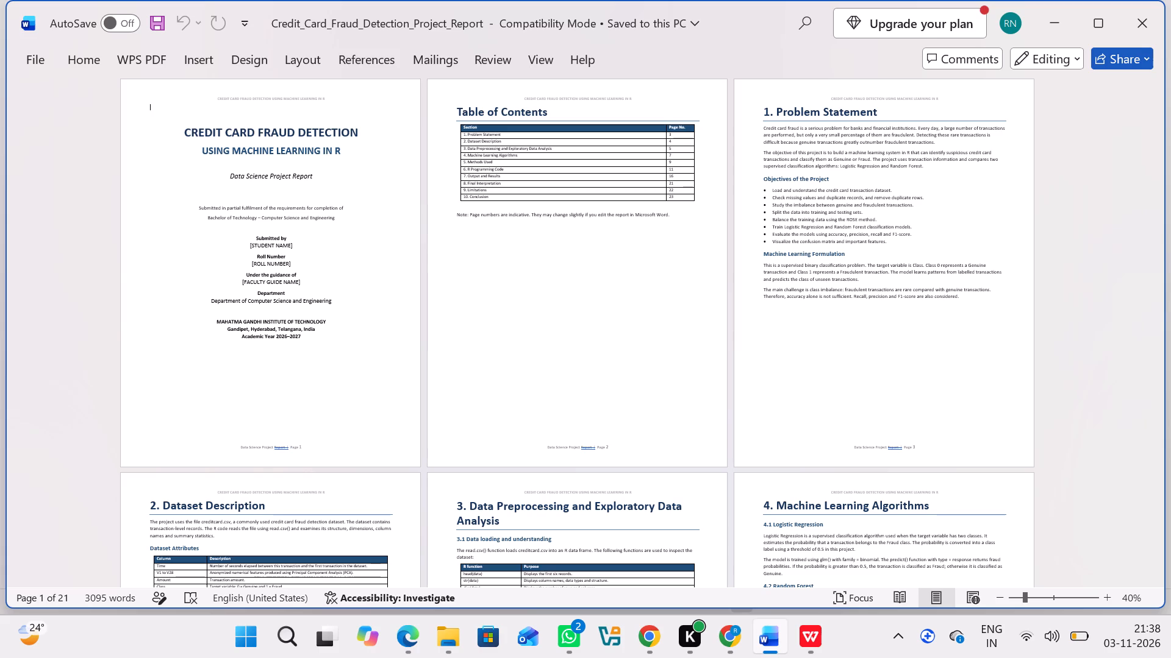
scroll(368, 221, "up", 1)
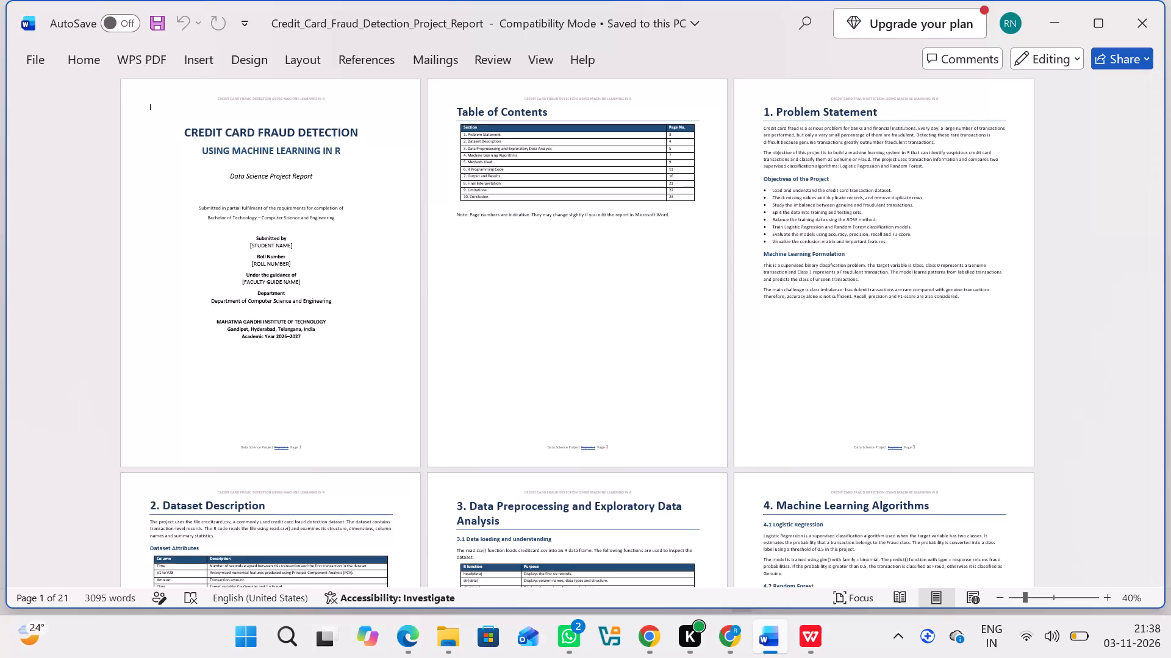
left_click(262, 303)
left_click(267, 314)
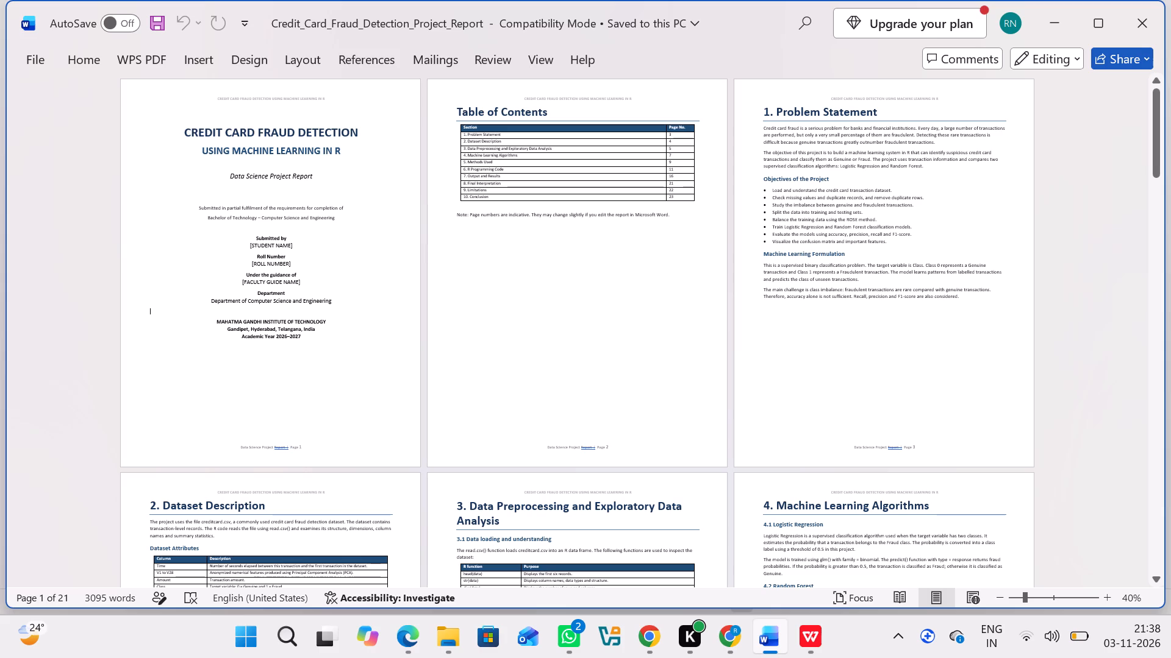
key("Return")
key("Return")
key("Return")
key("Return")
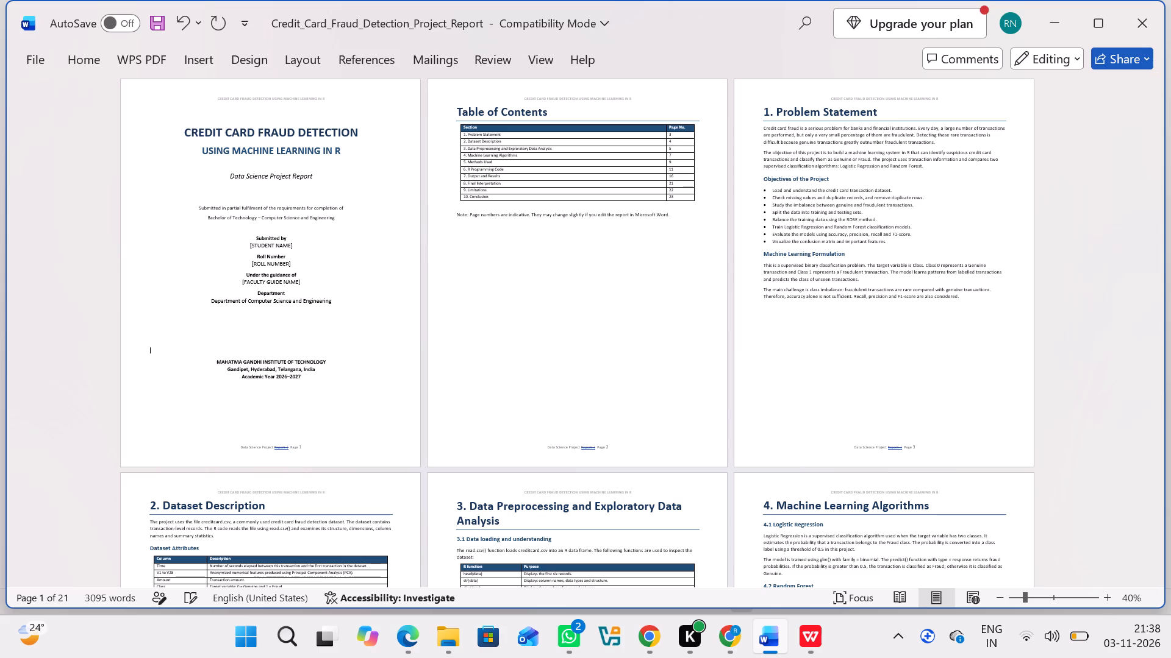
key("Return")
key("Return")
Copy the college logo from the m71 (1) document in WPS Office and paste it into the blank space on the Word report's cover.
key("alt+Tab")
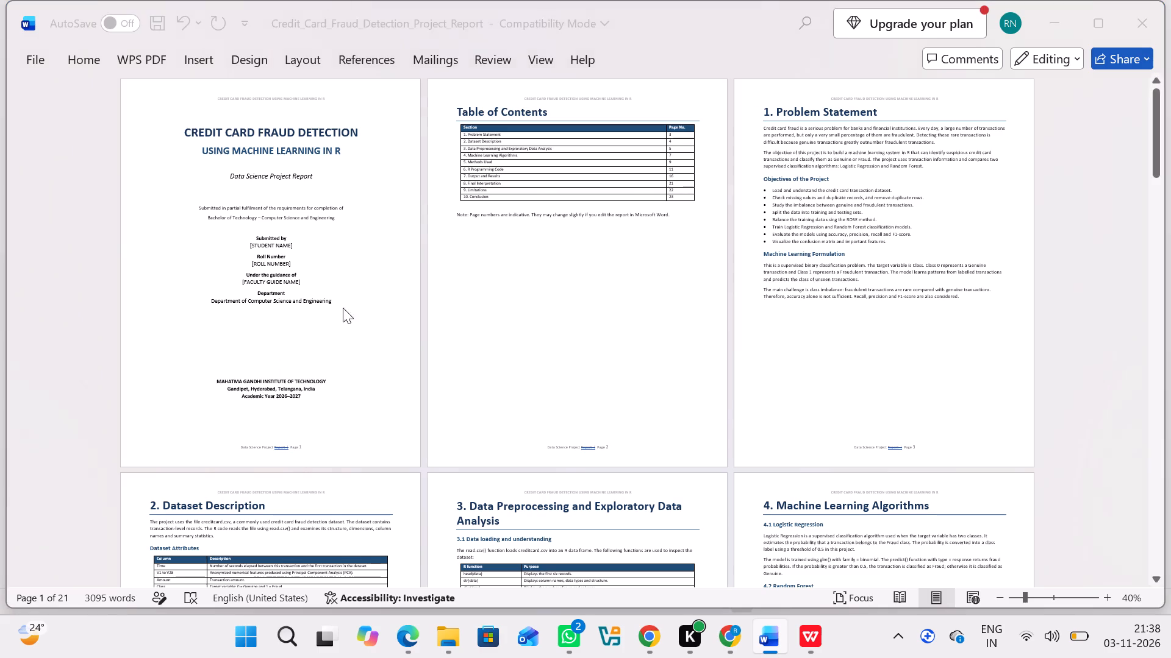
left_click(401, 444)
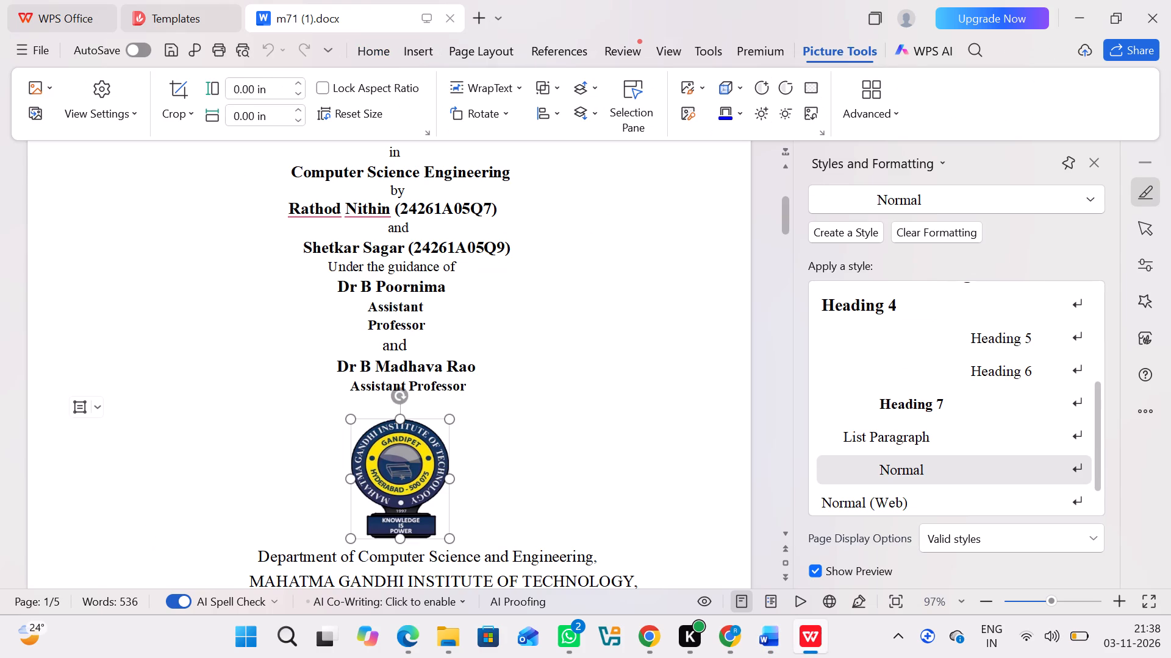
right_click(401, 444)
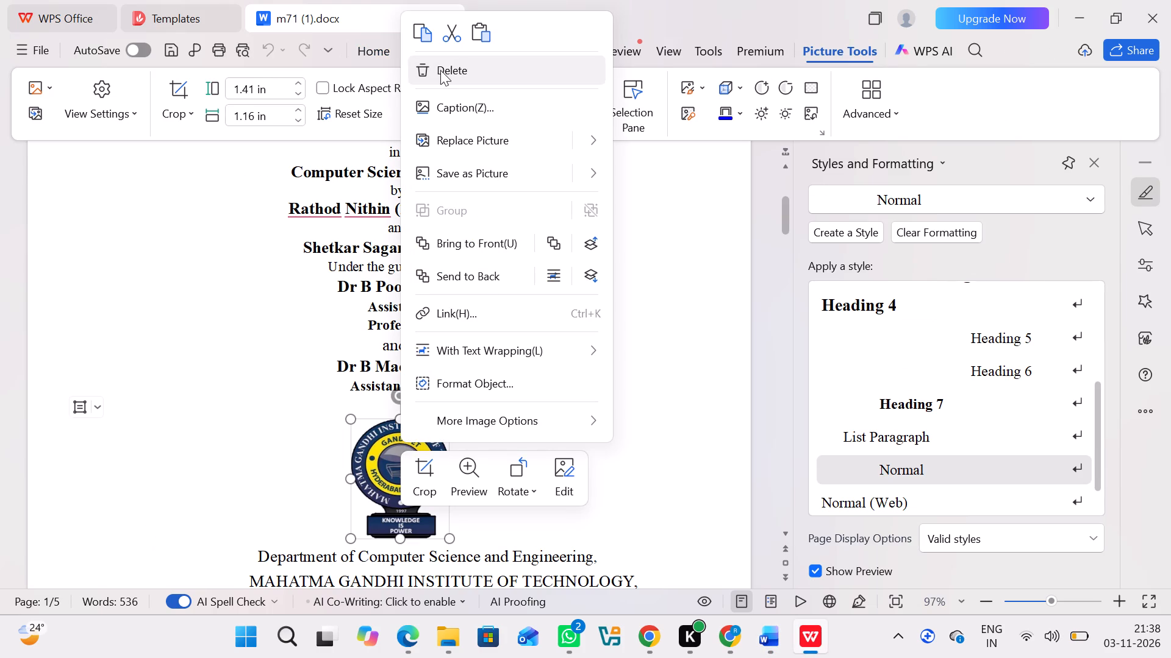
left_click(423, 34)
key("alt+Tab")
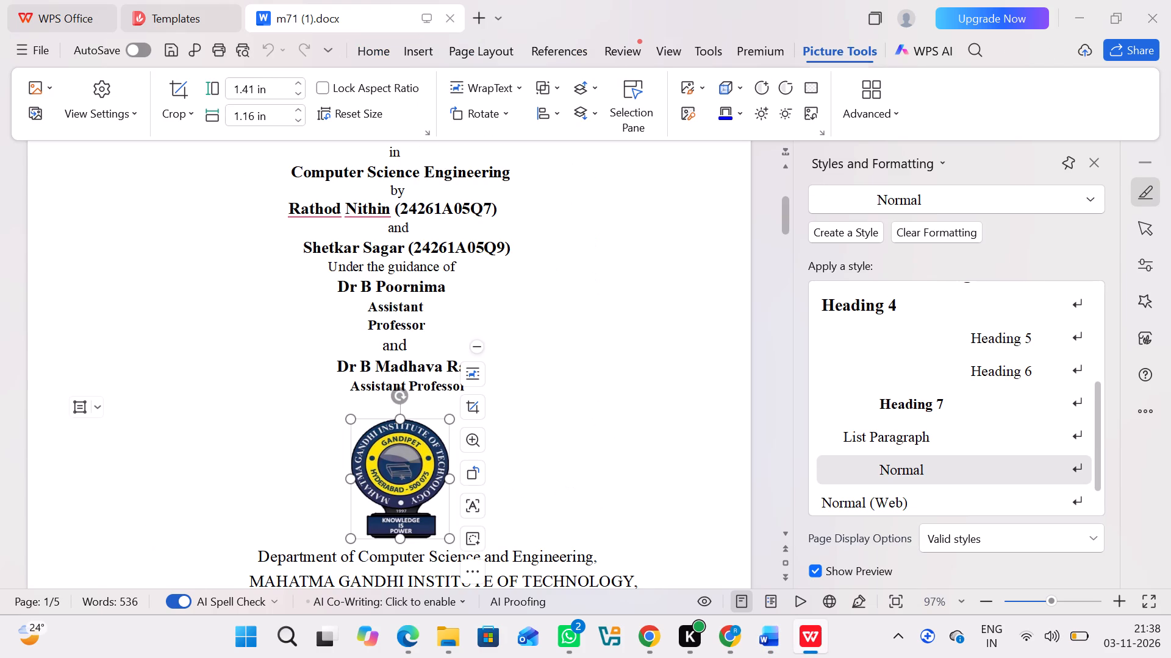
left_click(270, 336)
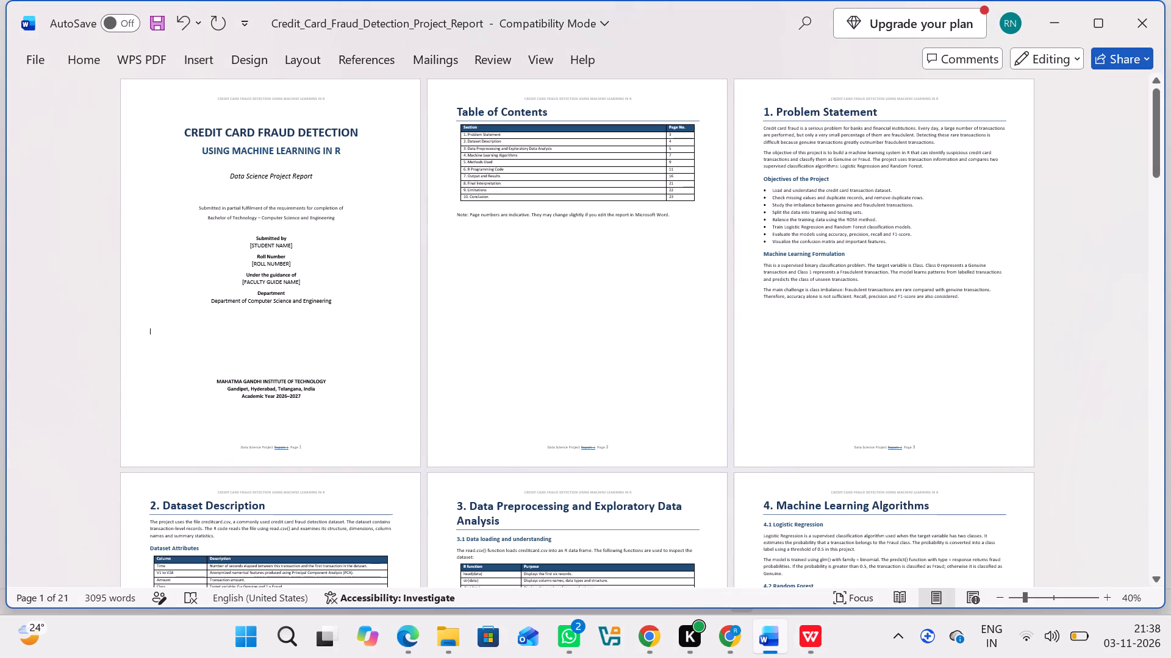
key("ctrl+v")
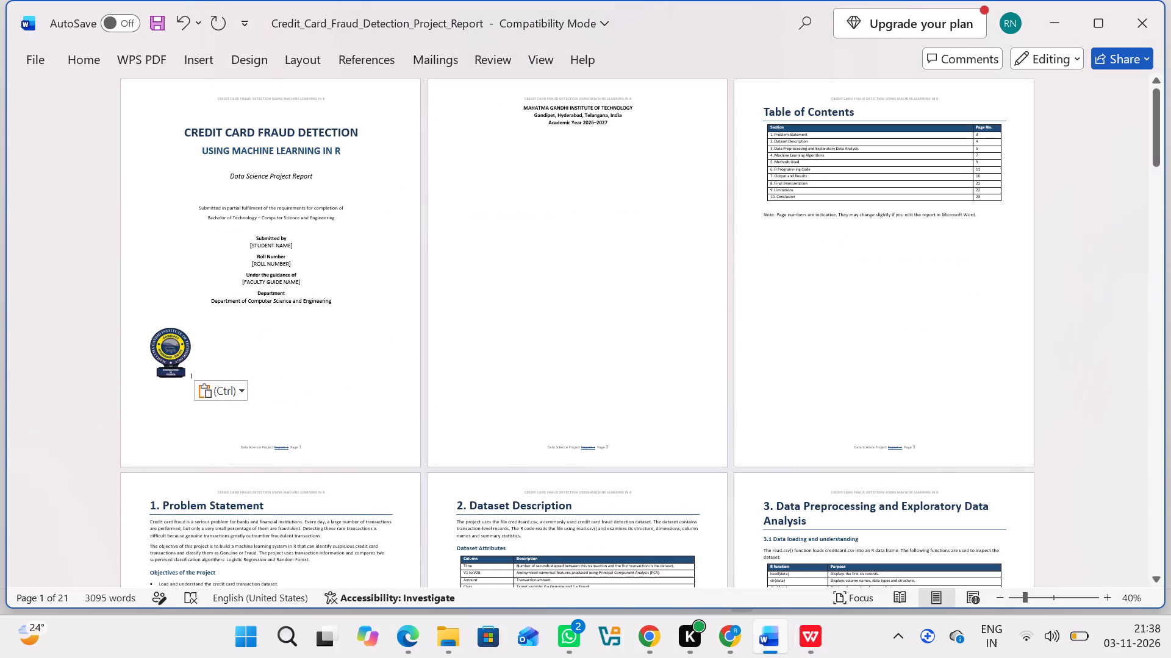
Set the pasted logo's text wrapping to Tight and centre it between the department line and the institute name.
left_click_drag(156, 345, 231, 328)
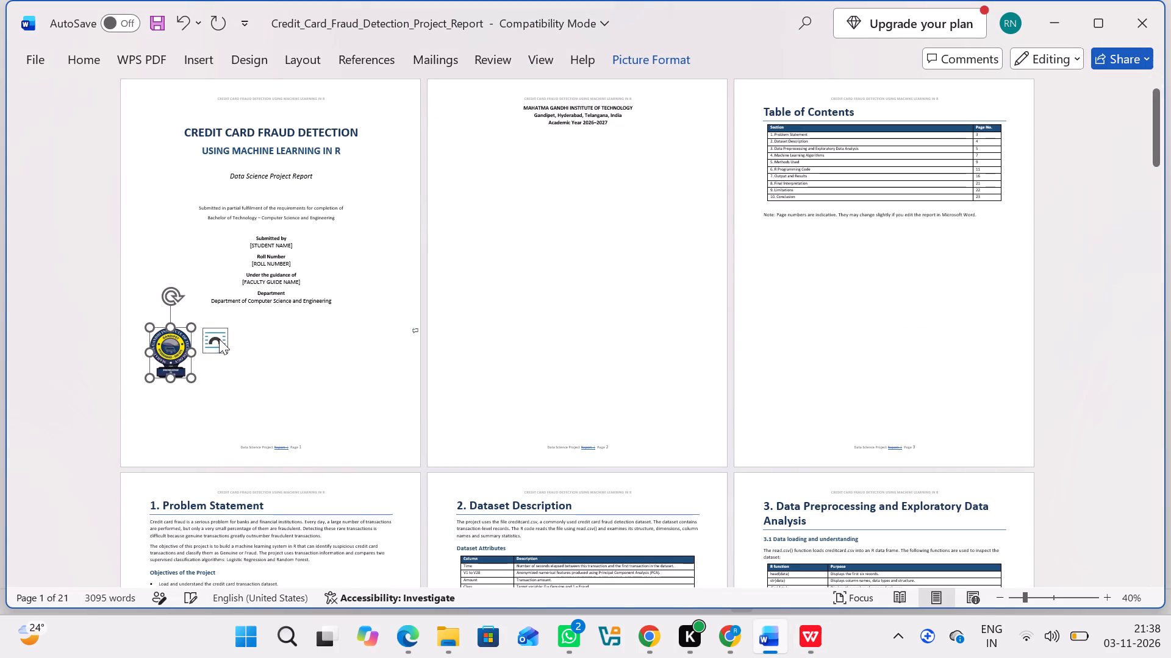
left_click(216, 340)
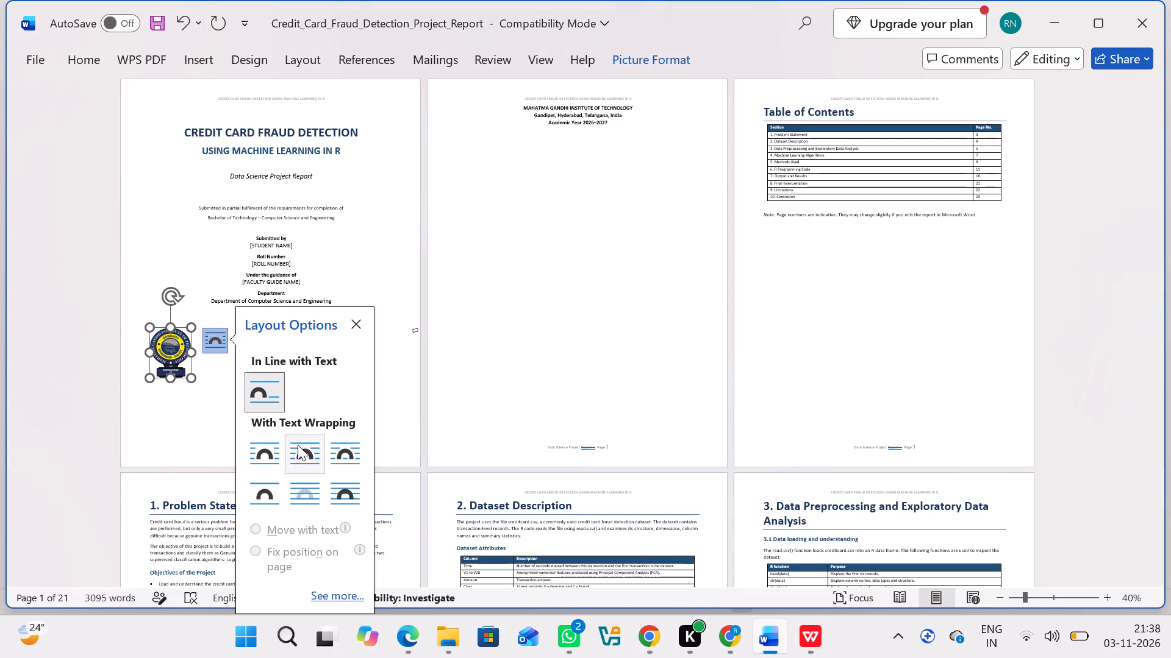
left_click(298, 445)
left_click(476, 334)
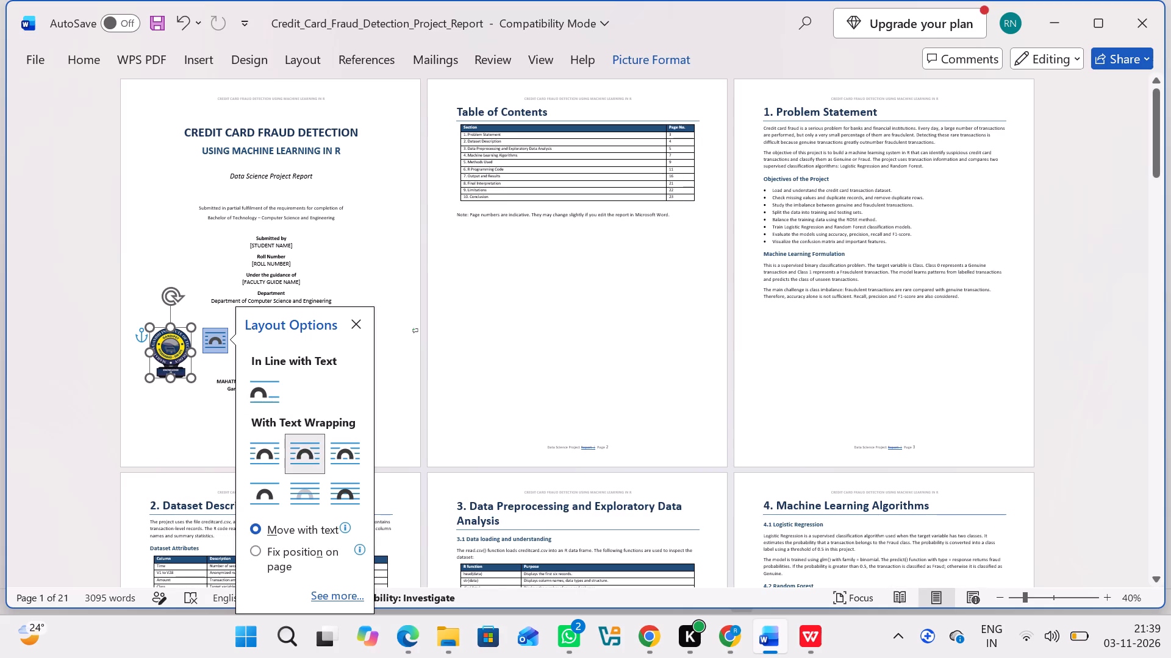
left_click_drag(167, 348, 216, 342)
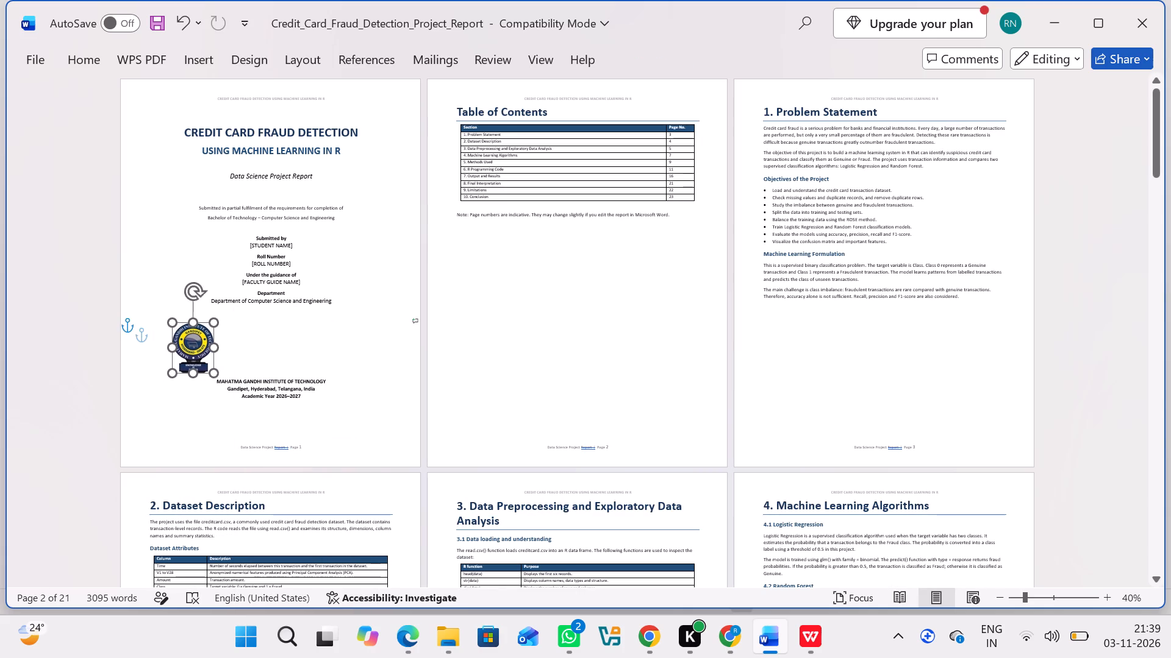
left_click_drag(216, 342, 264, 334)
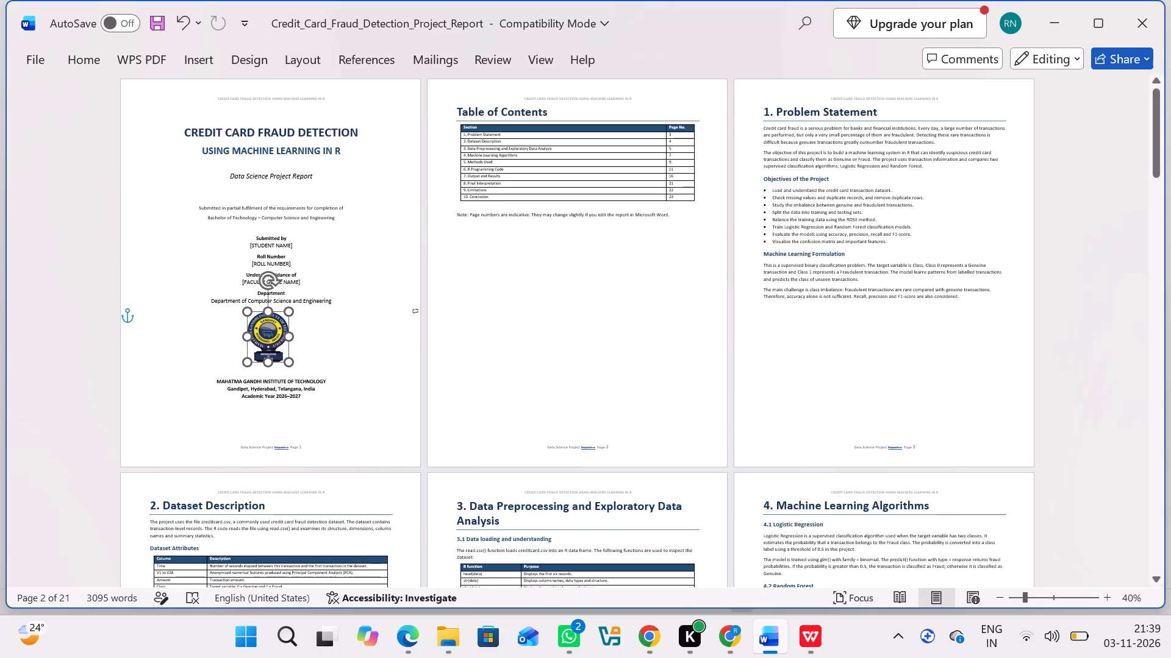
left_click_drag(264, 334, 264, 339)
left_click(204, 386)
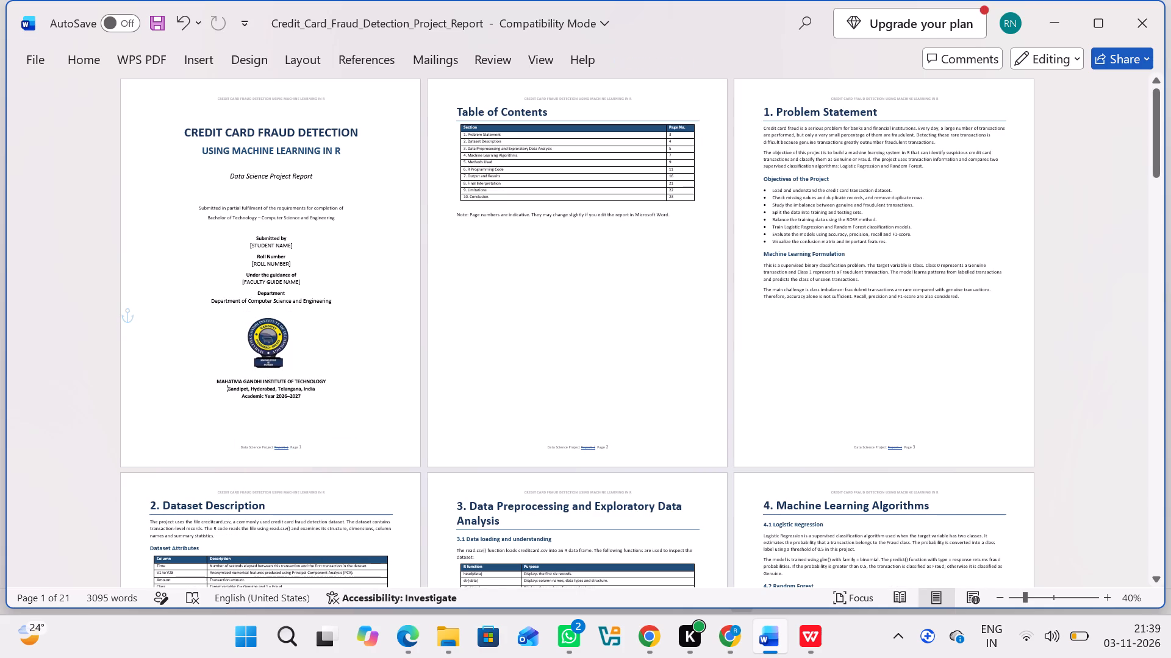
left_click(216, 383)
Insert two more blank lines above the institute name on the cover and move the logo down close to it.
key("Return")
key("Return")
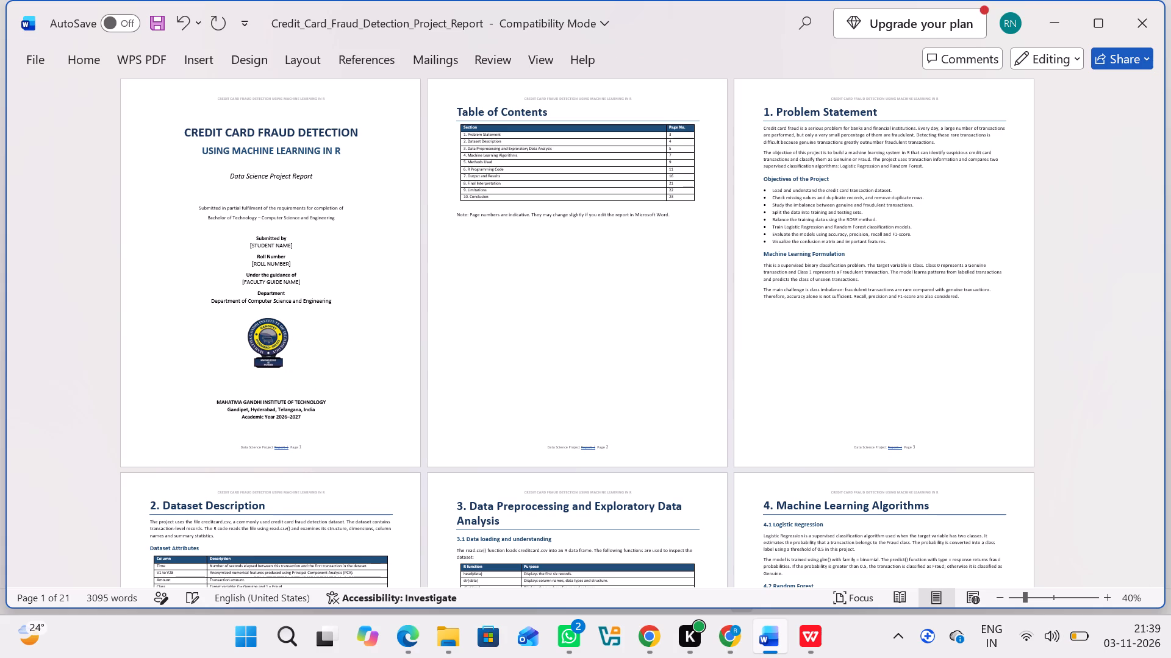
scroll(225, 377, "right", 1)
double_click(274, 338)
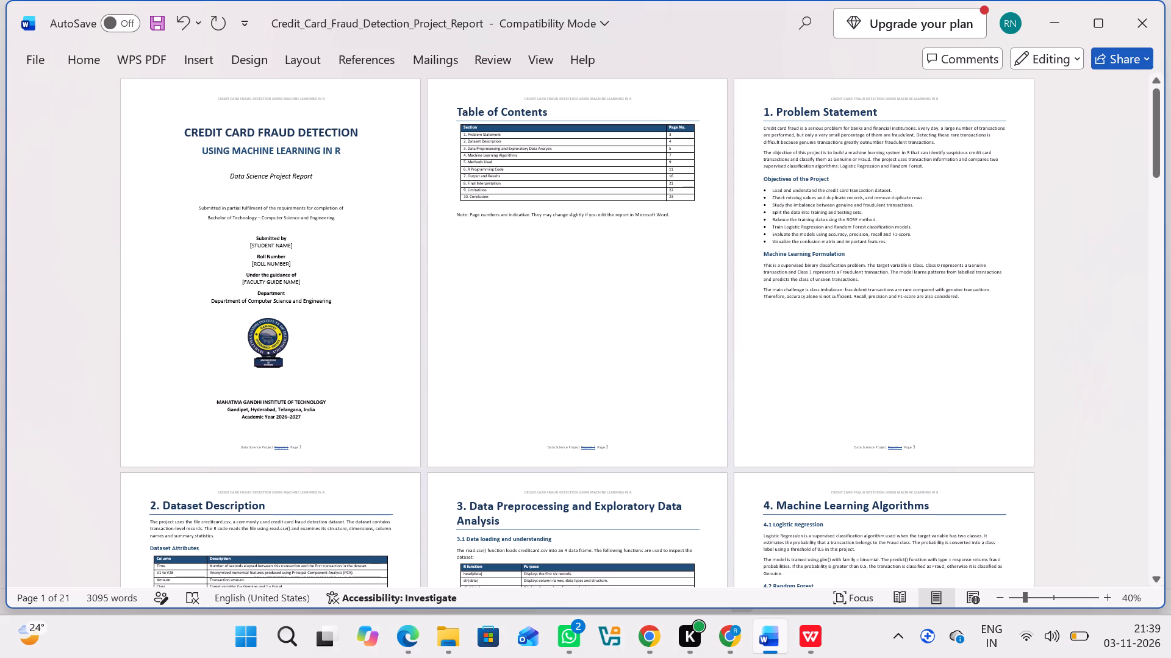
left_click_drag(274, 338, 281, 355)
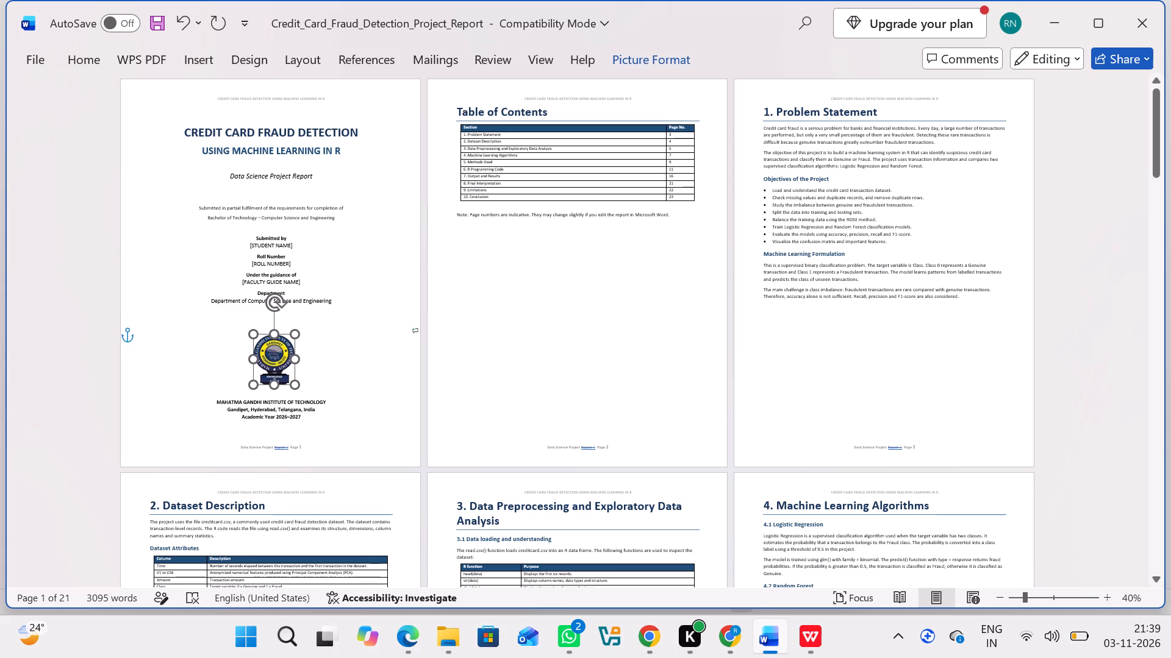
left_click_drag(281, 355, 280, 355)
left_click(349, 308)
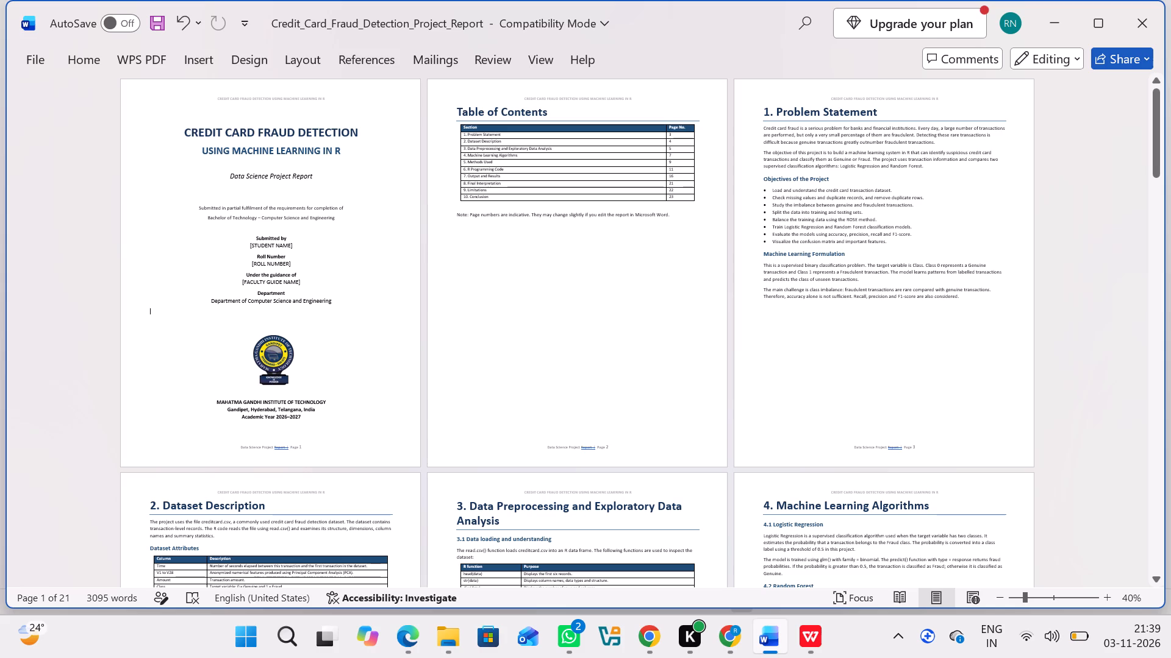
Copy the "Department of Computer Science and Engineering" line above the logo, then delete it together with its "Department" heading.
left_click_drag(209, 297, 338, 302)
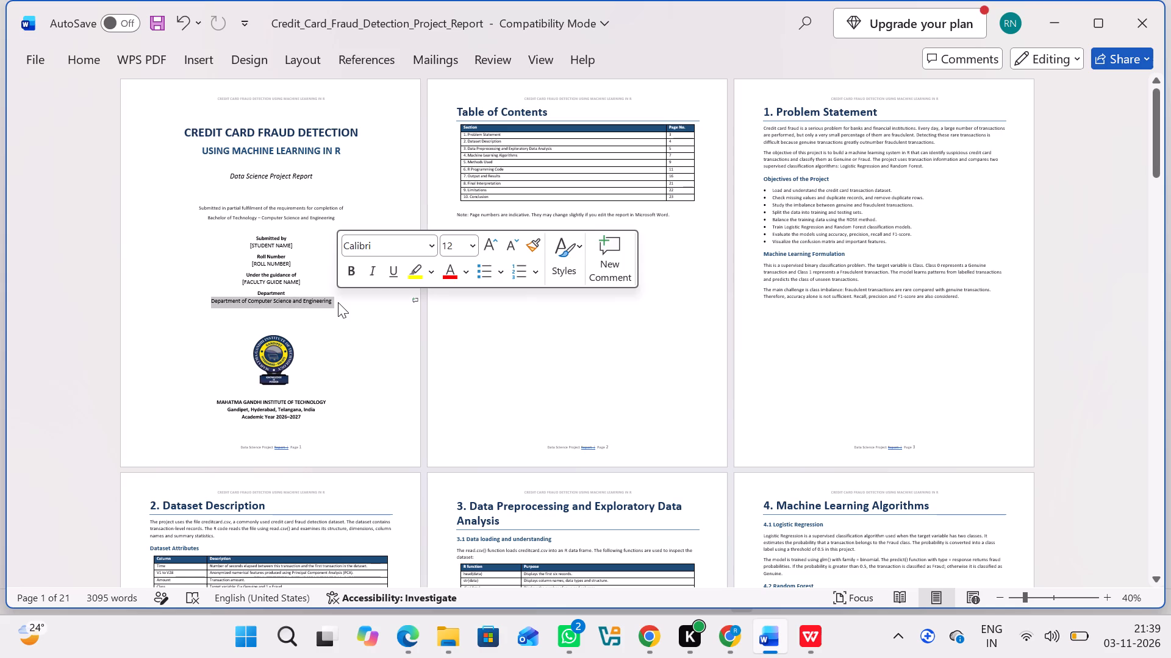
left_click(343, 323)
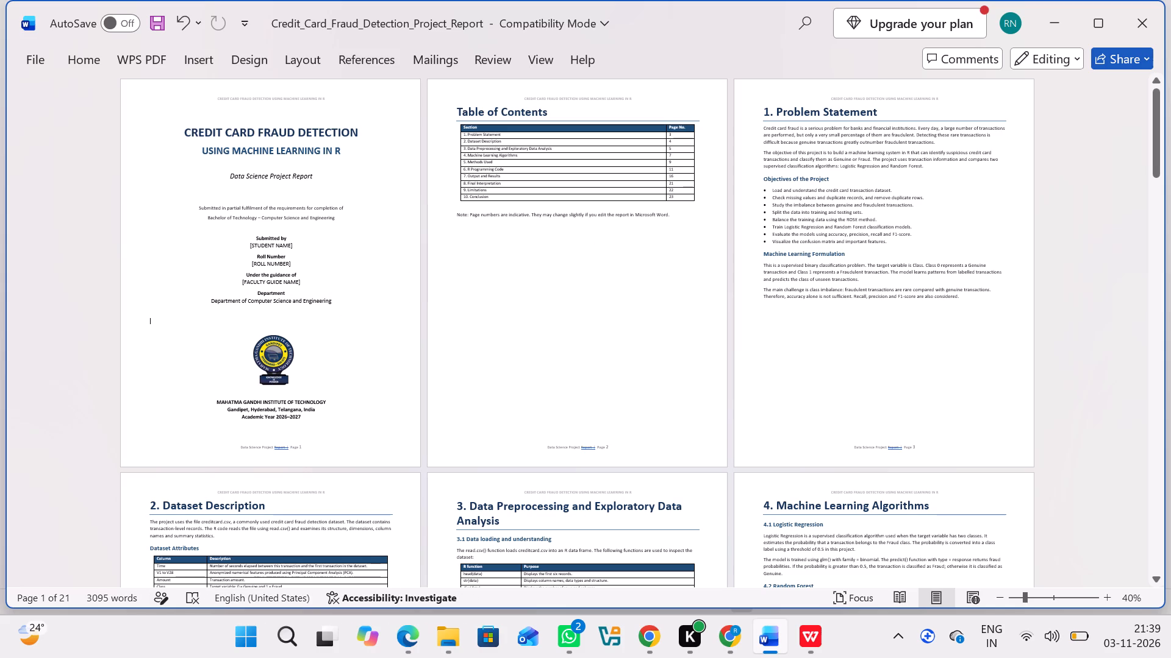
left_click_drag(209, 299, 339, 305)
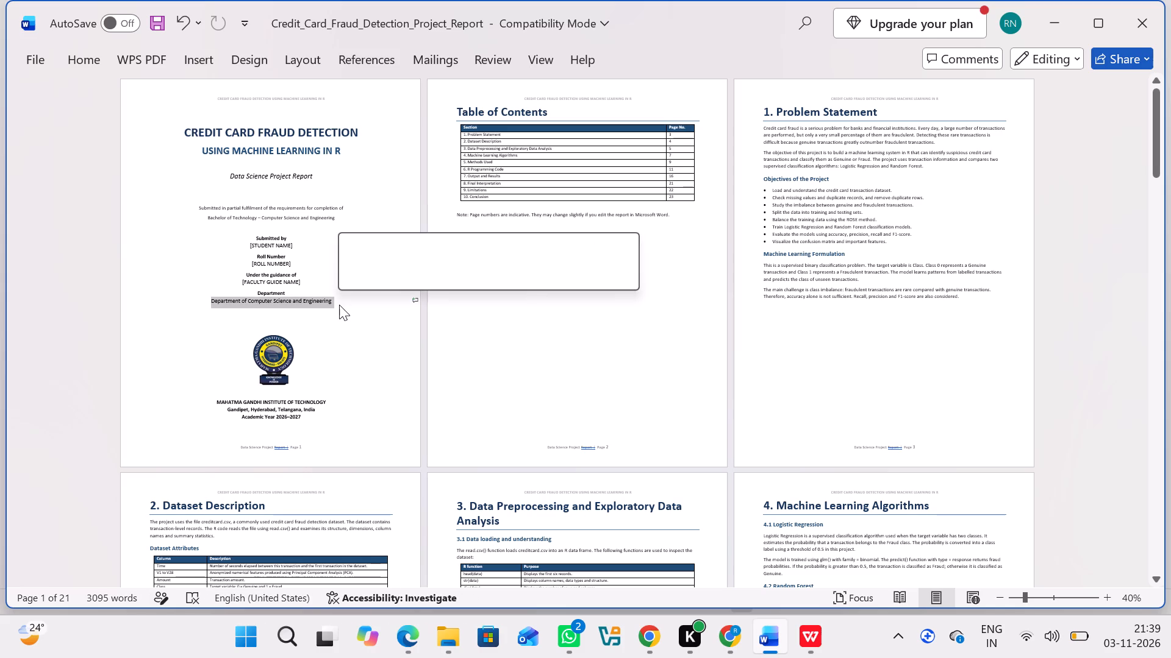
key("ctrl+c")
left_click(342, 312)
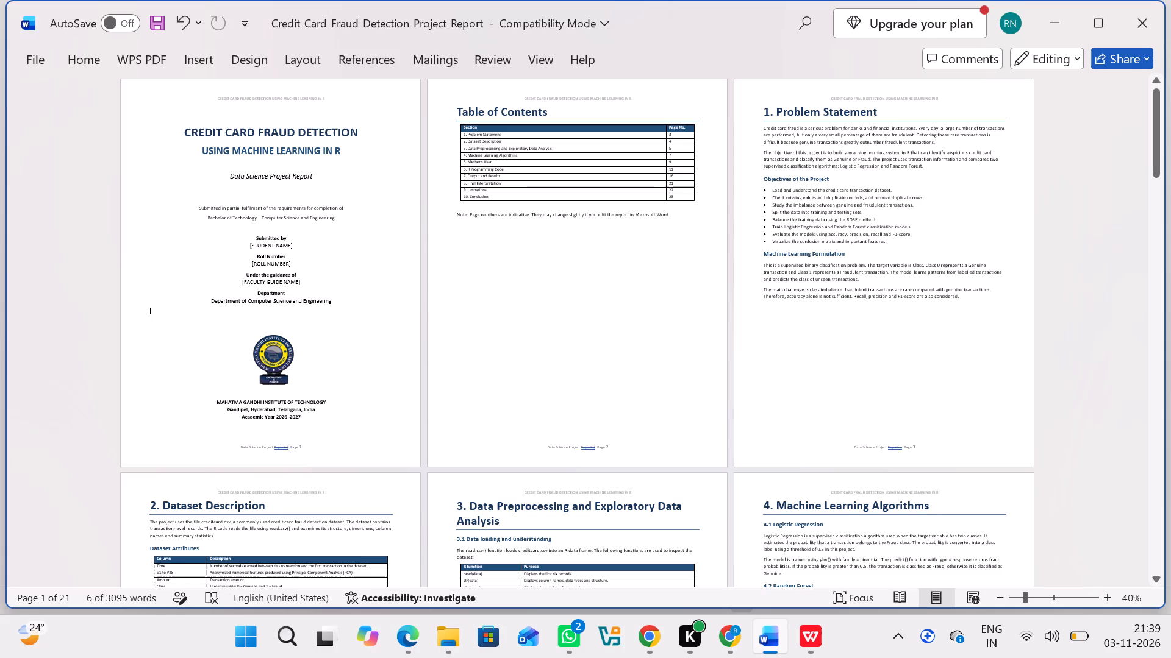
left_click_drag(349, 300, 206, 297)
key("BackSpace")
key("BackSpace")
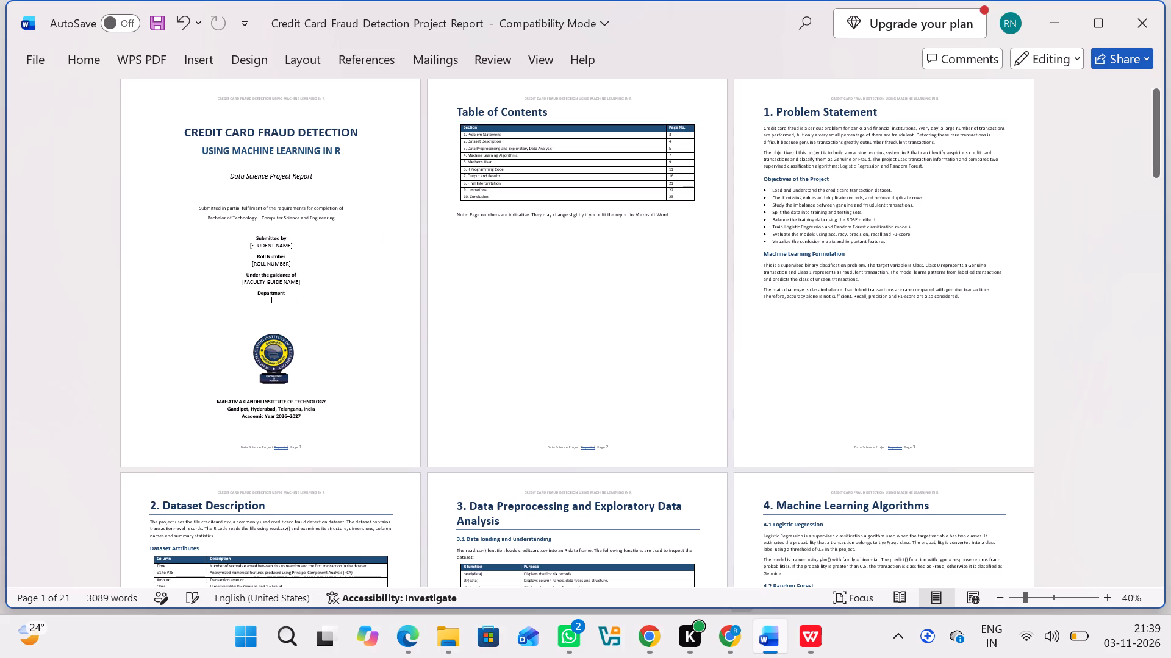
key("BackSpace")
key("BackSpace")
key("BackSpace")
key("BackSpace")
key("BackSpace")
key("BackSpace")
key("BackSpace")
key("BackSpace")
key("BackSpace")
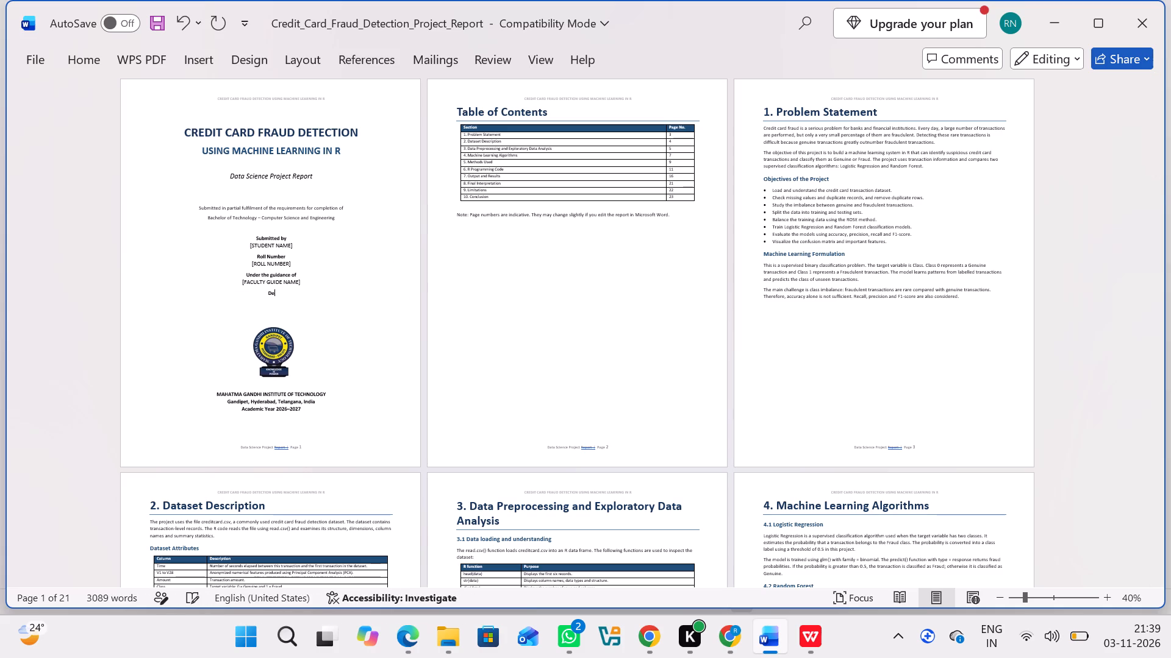
key("BackSpace")
key("BackSpace")
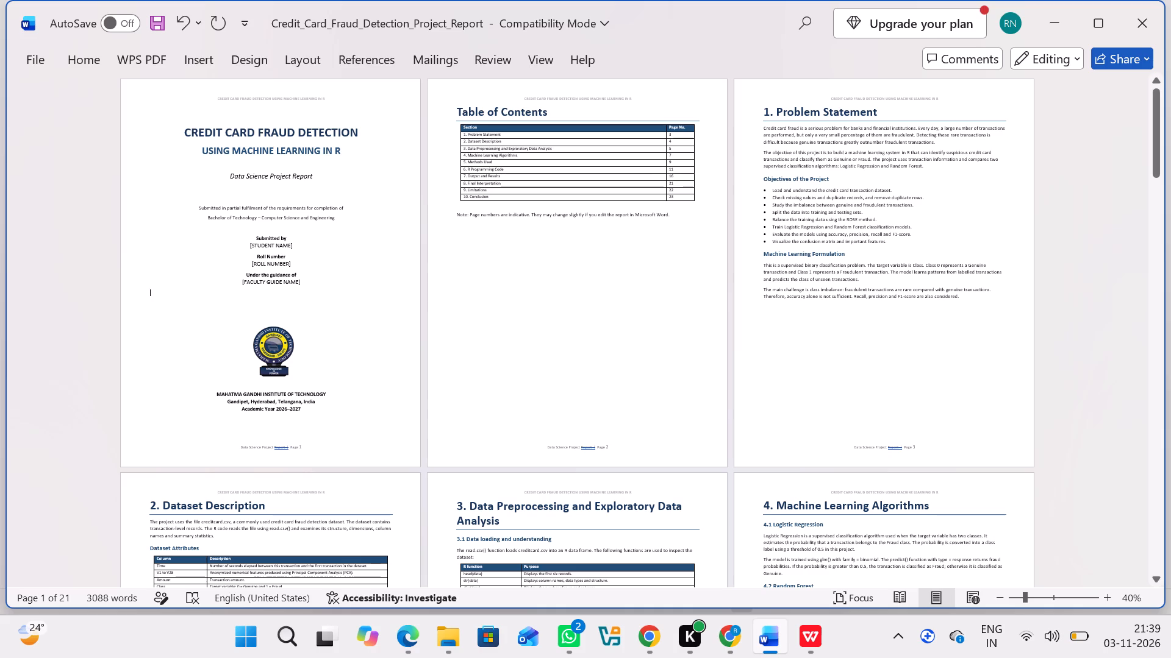
Remove two blank lines between the faculty guide placeholder and the logo.
left_click(256, 316)
key("BackSpace")
key("BackSpace")
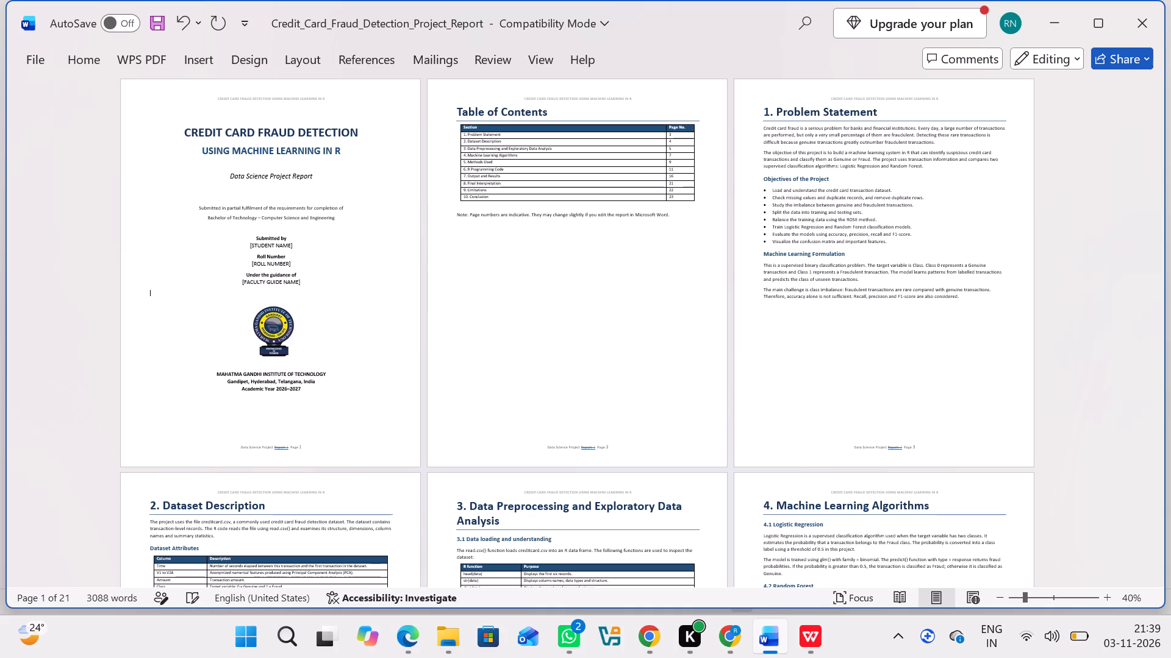
Paste the department line below the logo, add a blank line above it and remove the gap before the institute name.
left_click(306, 358)
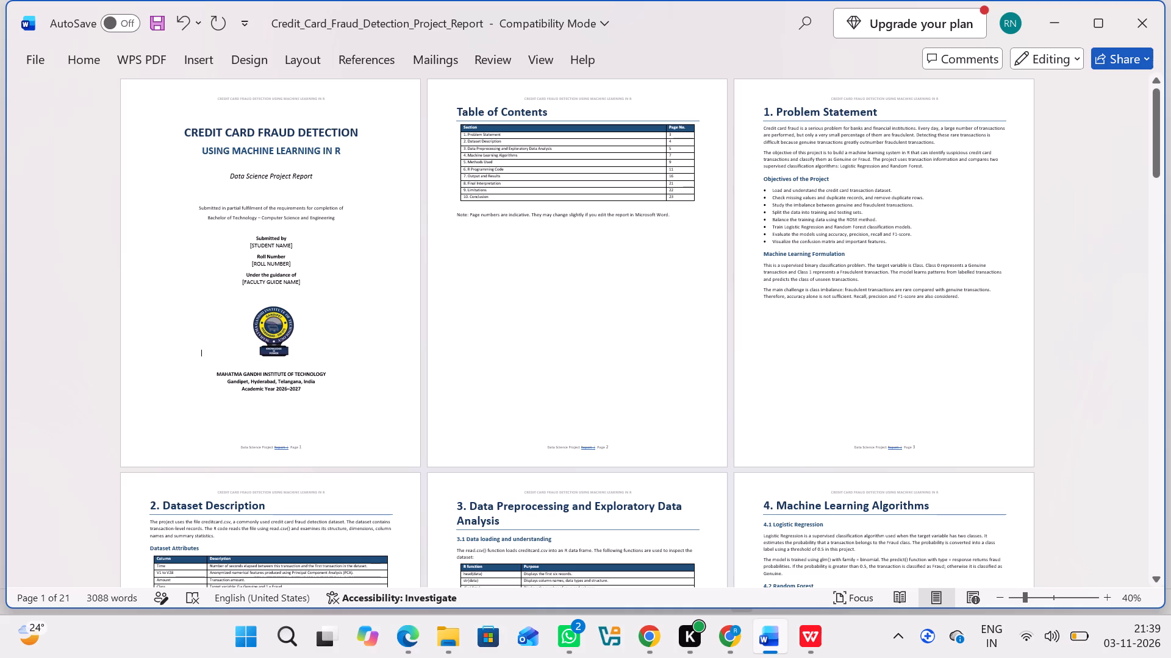
left_click(272, 366)
key("Return")
key("ctrl+v")
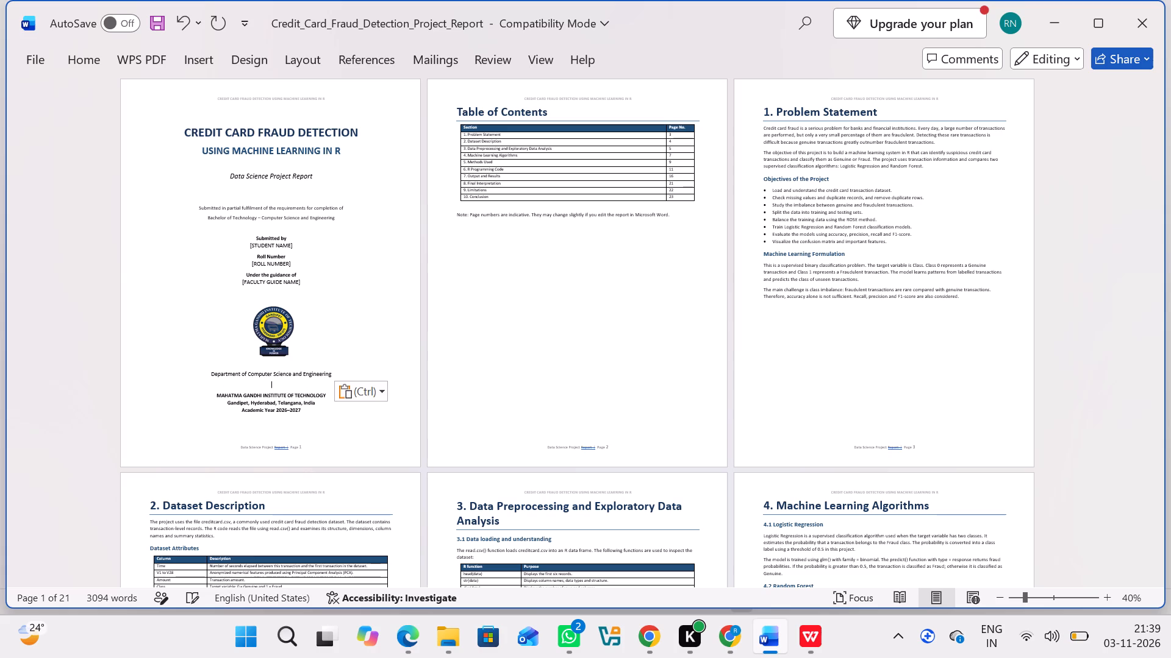
left_click(207, 372)
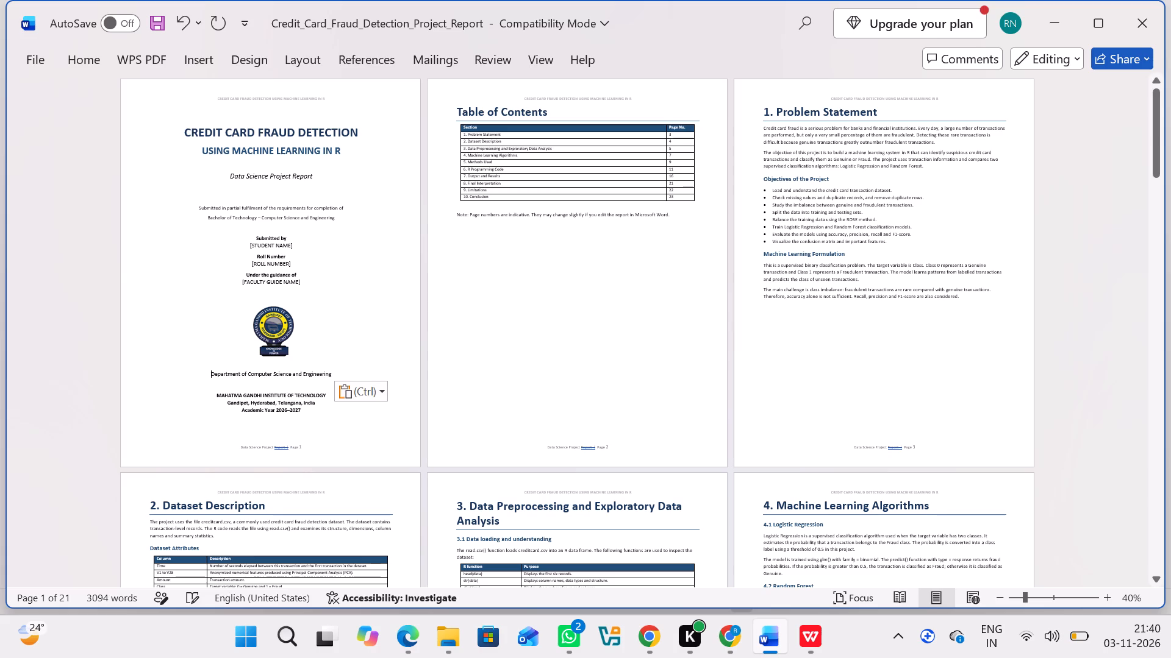
key("Return")
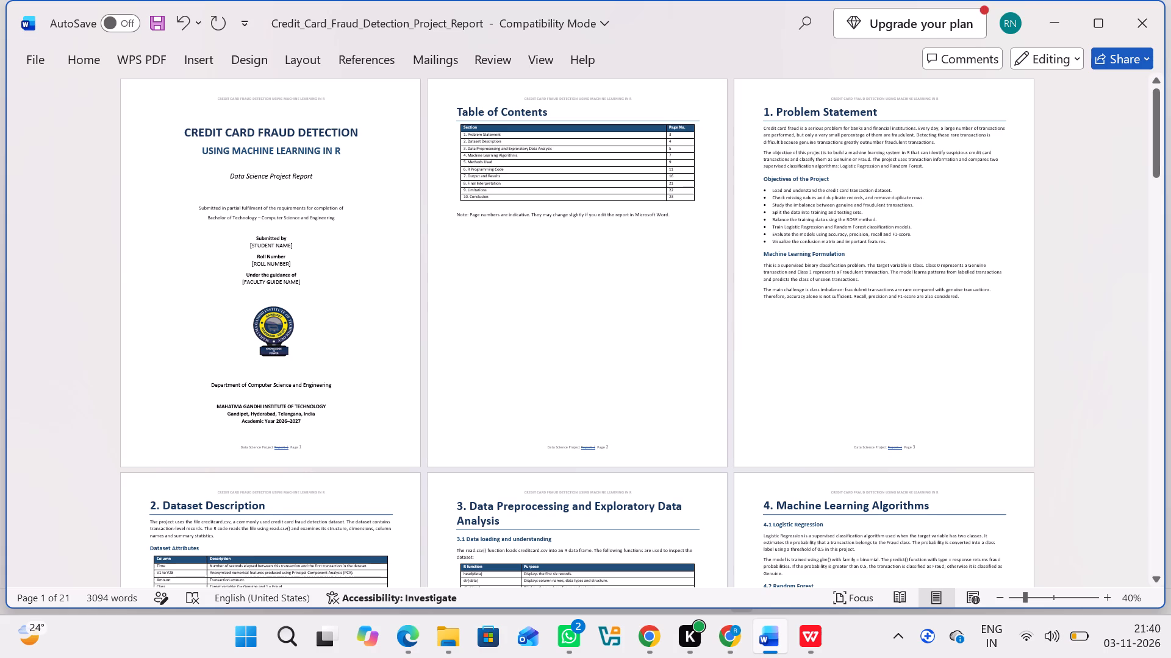
left_click(278, 397)
key("BackSpace")
key("BackSpace")
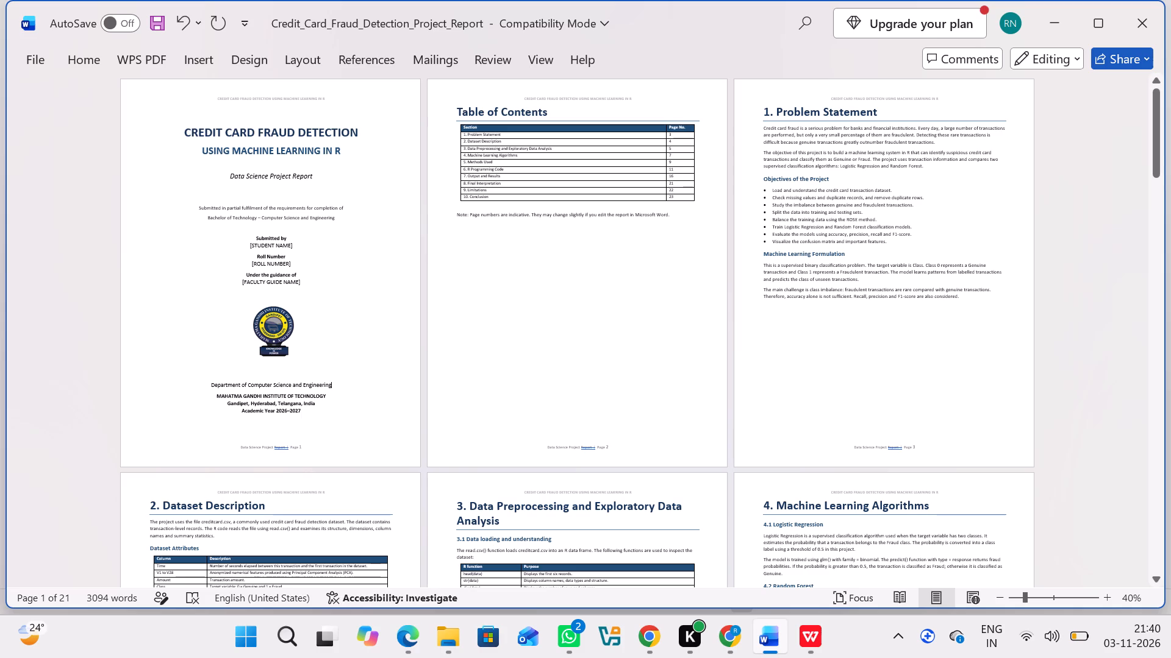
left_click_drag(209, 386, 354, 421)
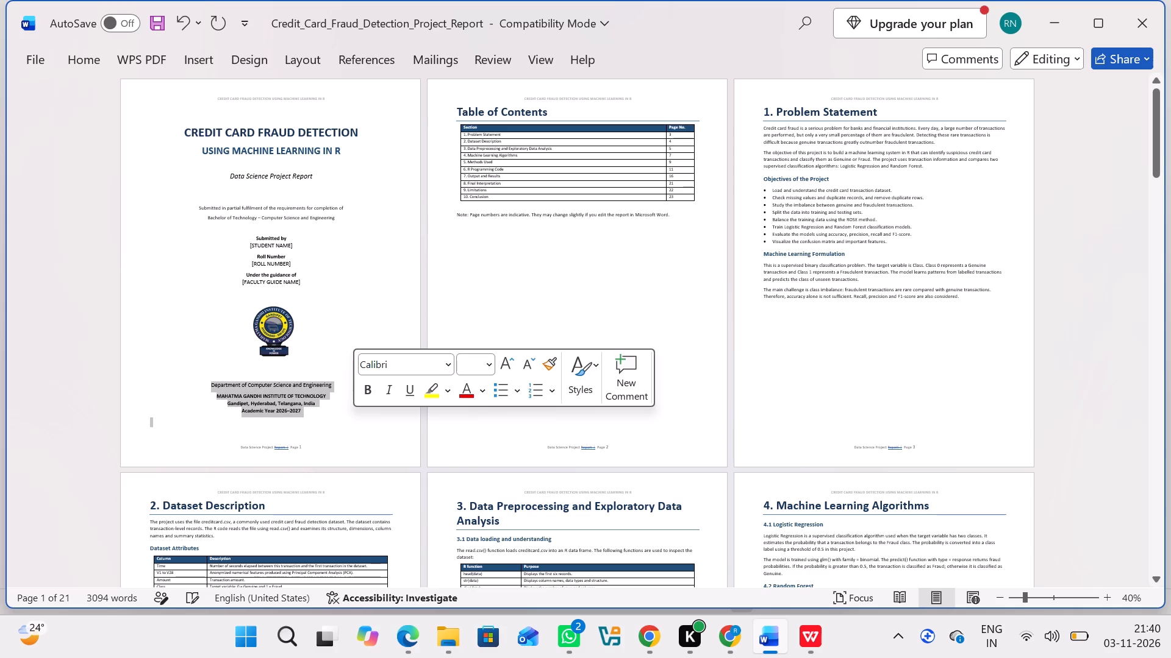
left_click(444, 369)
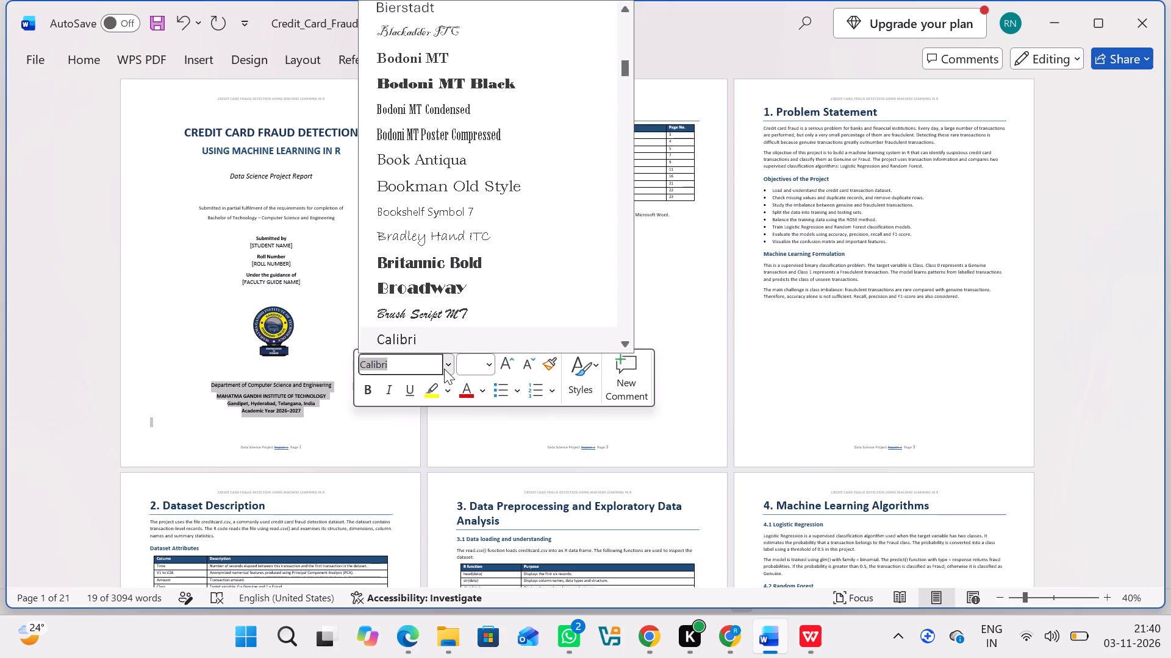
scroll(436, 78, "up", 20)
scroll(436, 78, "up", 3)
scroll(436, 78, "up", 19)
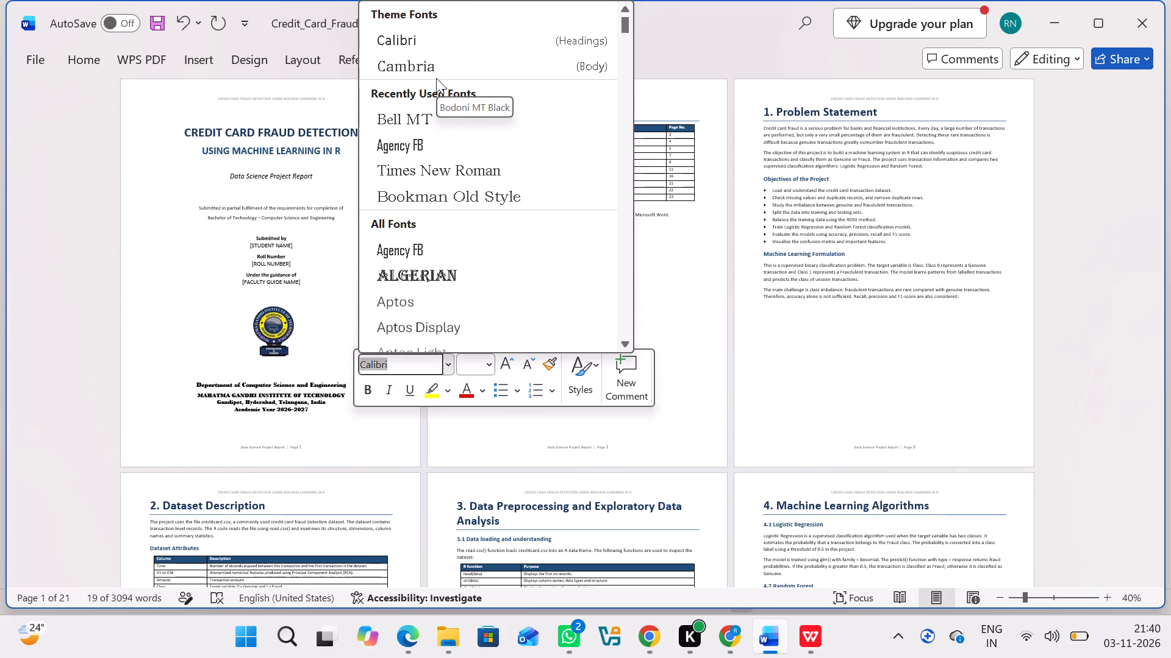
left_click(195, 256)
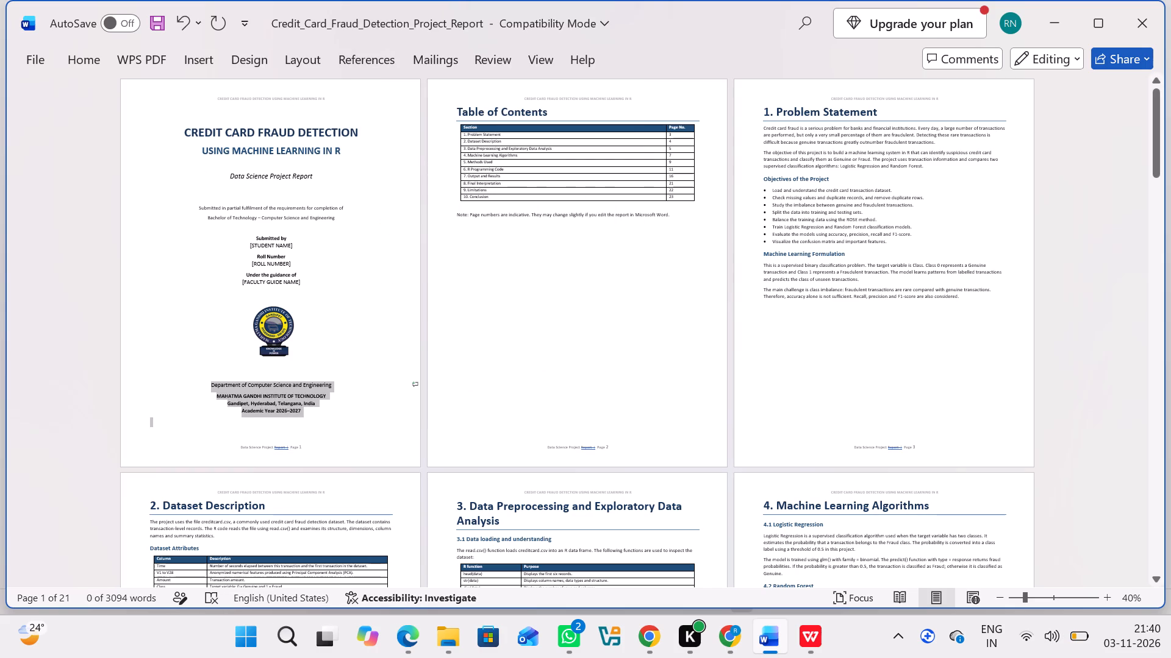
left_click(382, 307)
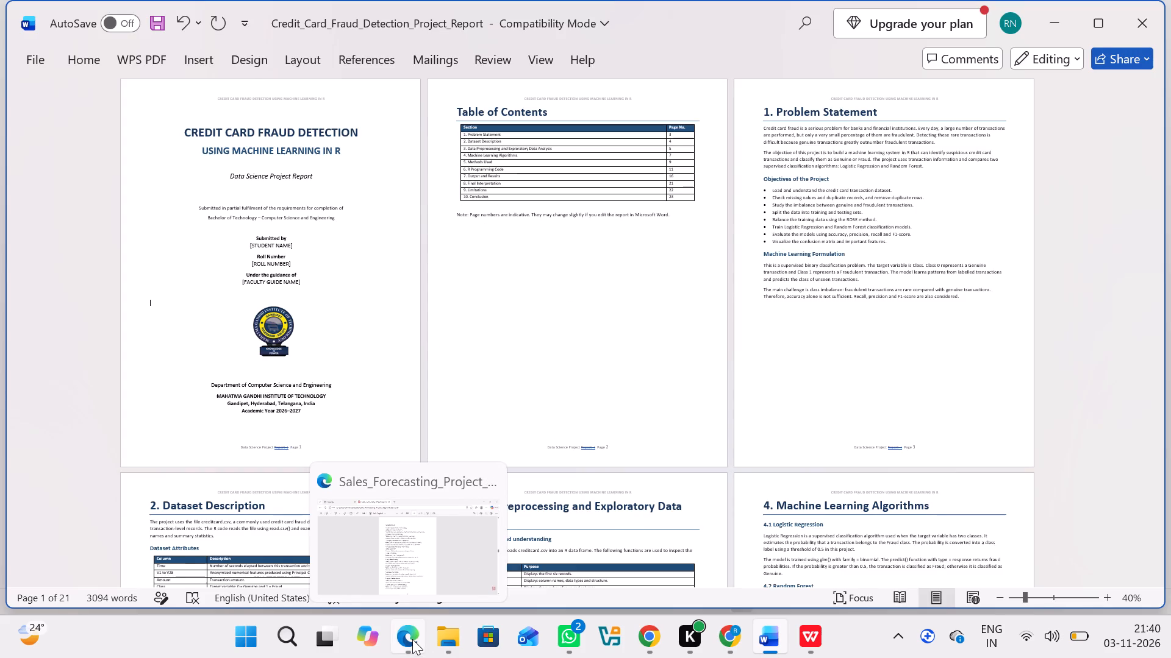
Copy the three guidance lines from the Sales Forecasting PDF's front page in Edge and paste them over the Word cover's guidance heading and guide placeholder.
left_click(412, 639)
scroll(590, 361, "up", 15)
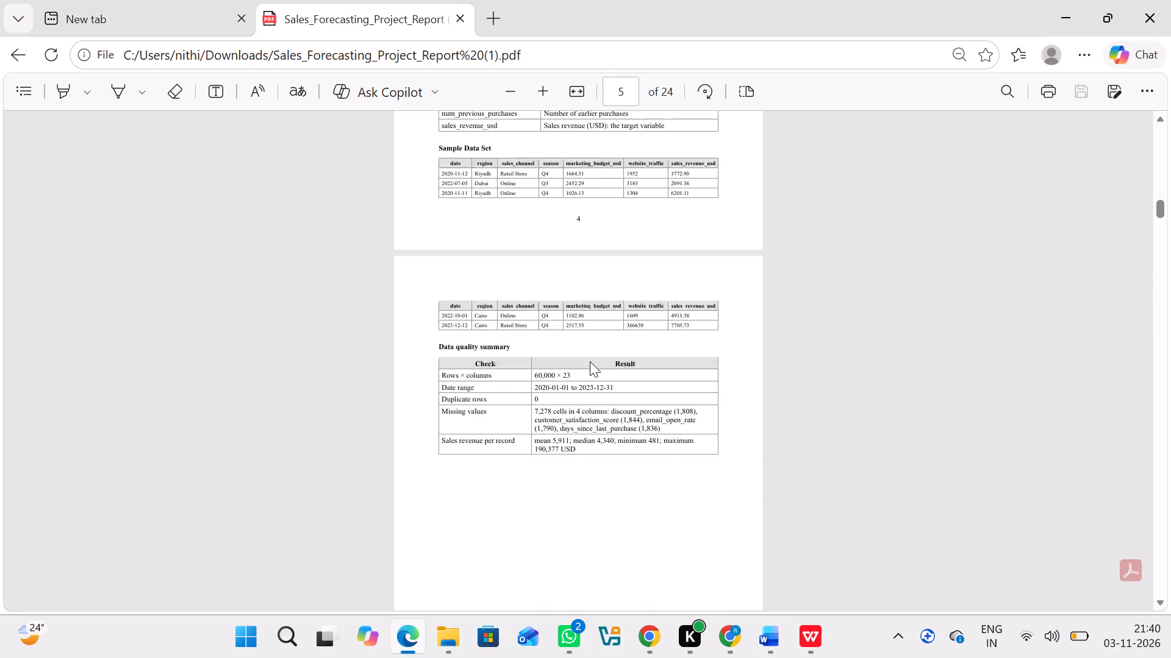
scroll(590, 361, "up", 7)
scroll(590, 361, "up", 14)
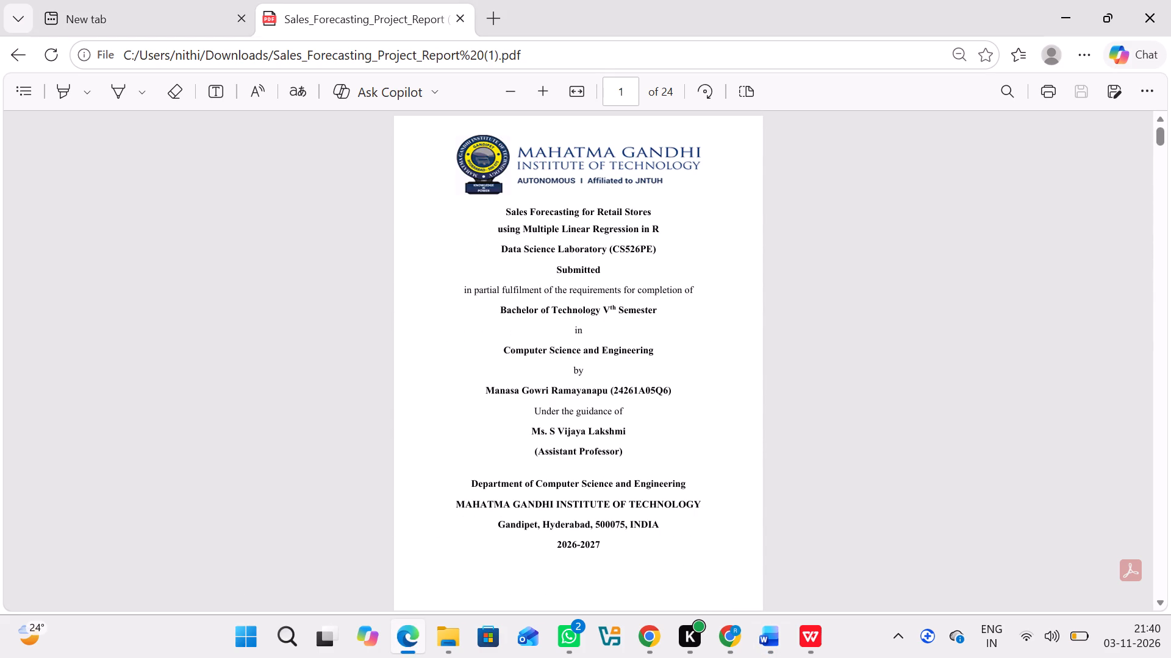
left_click_drag(535, 411, 609, 416)
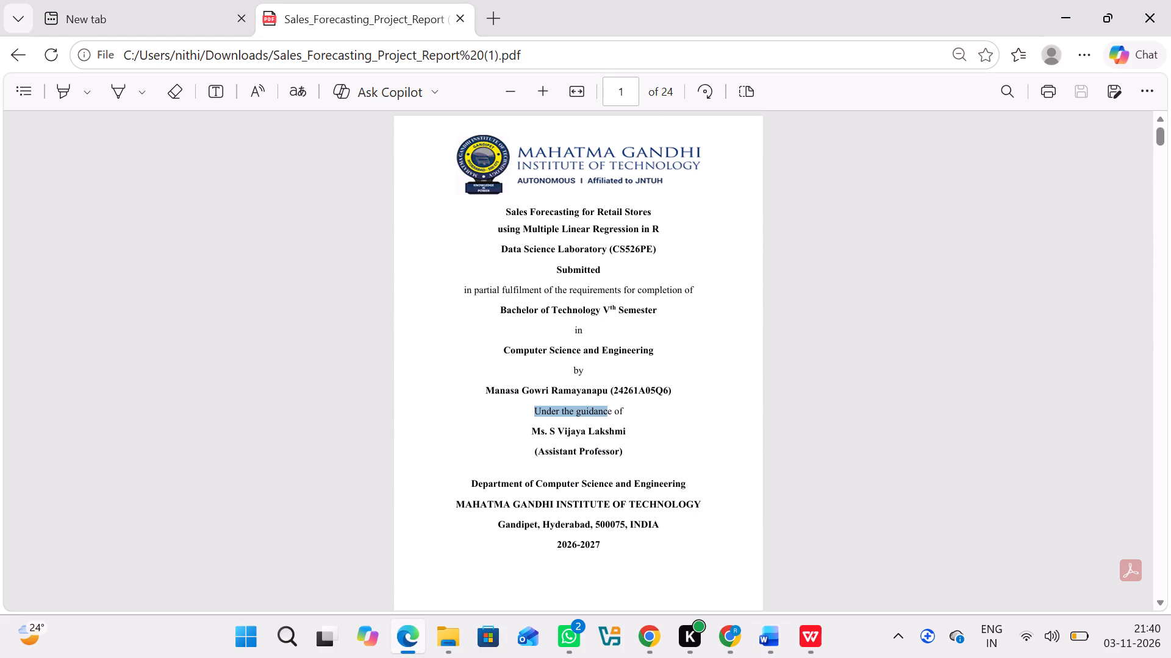
left_click_drag(609, 416, 632, 456)
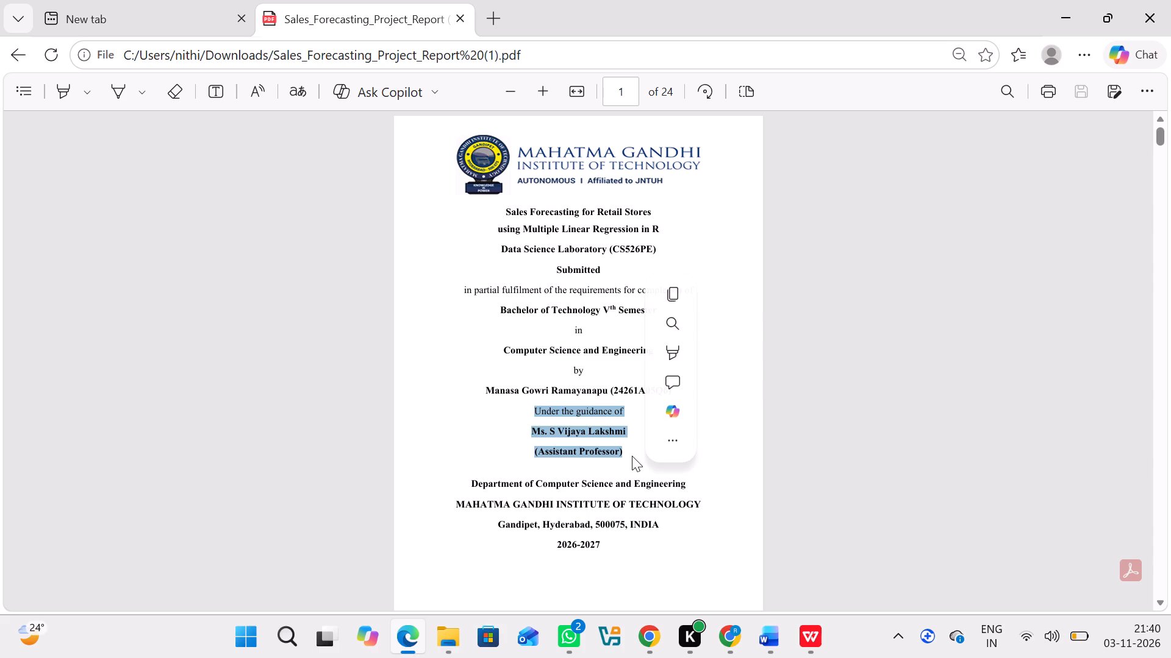
key("ctrl+c")
key("alt+Tab")
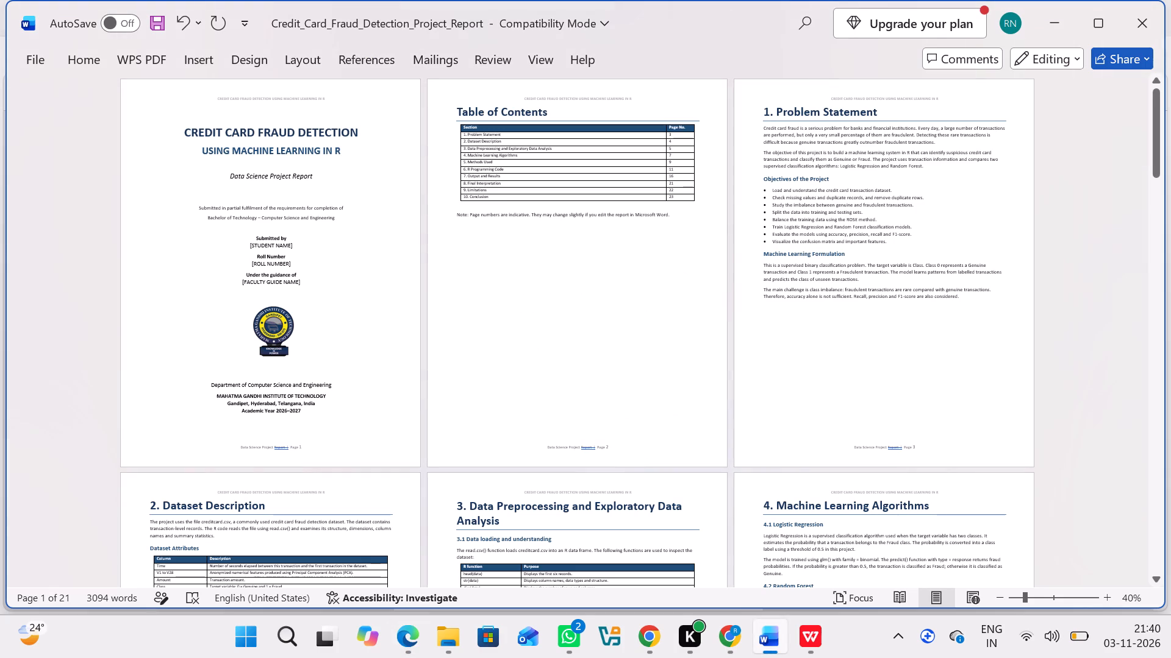
left_click_drag(304, 280, 247, 271)
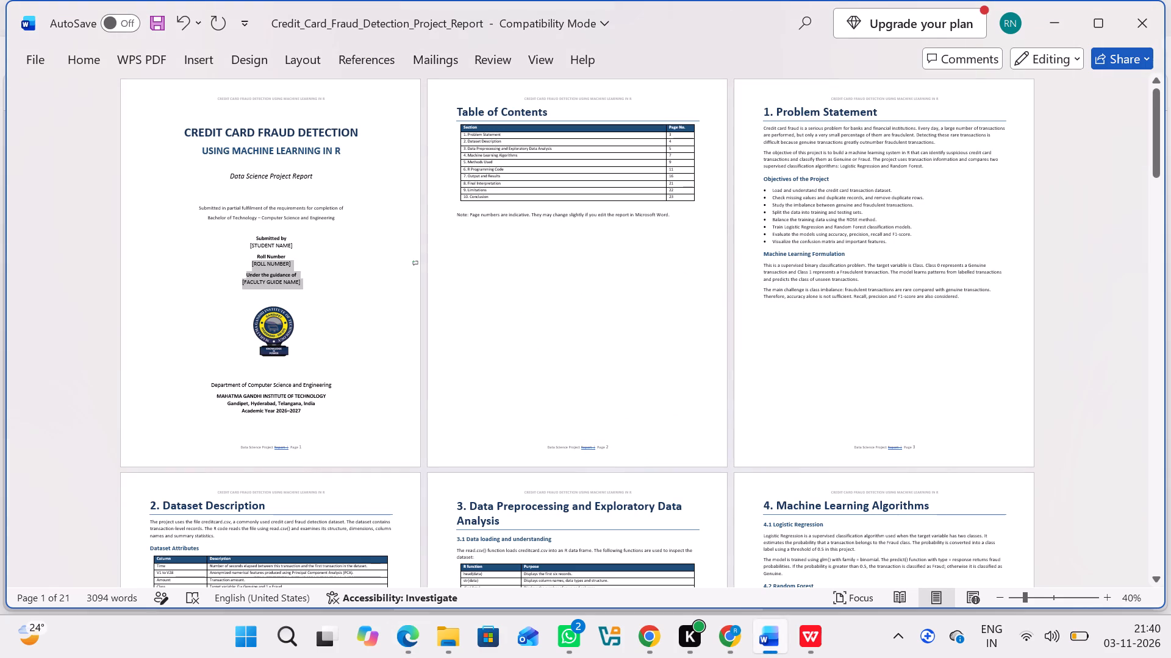
left_click_drag(247, 271, 245, 275)
key("ctrl+v")
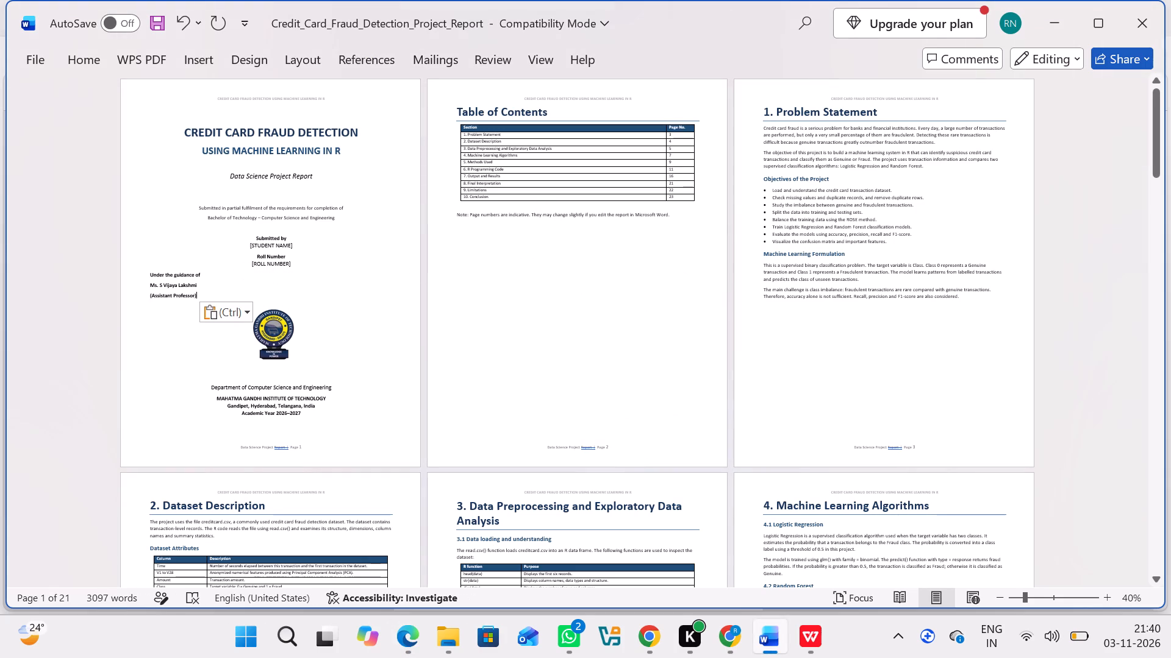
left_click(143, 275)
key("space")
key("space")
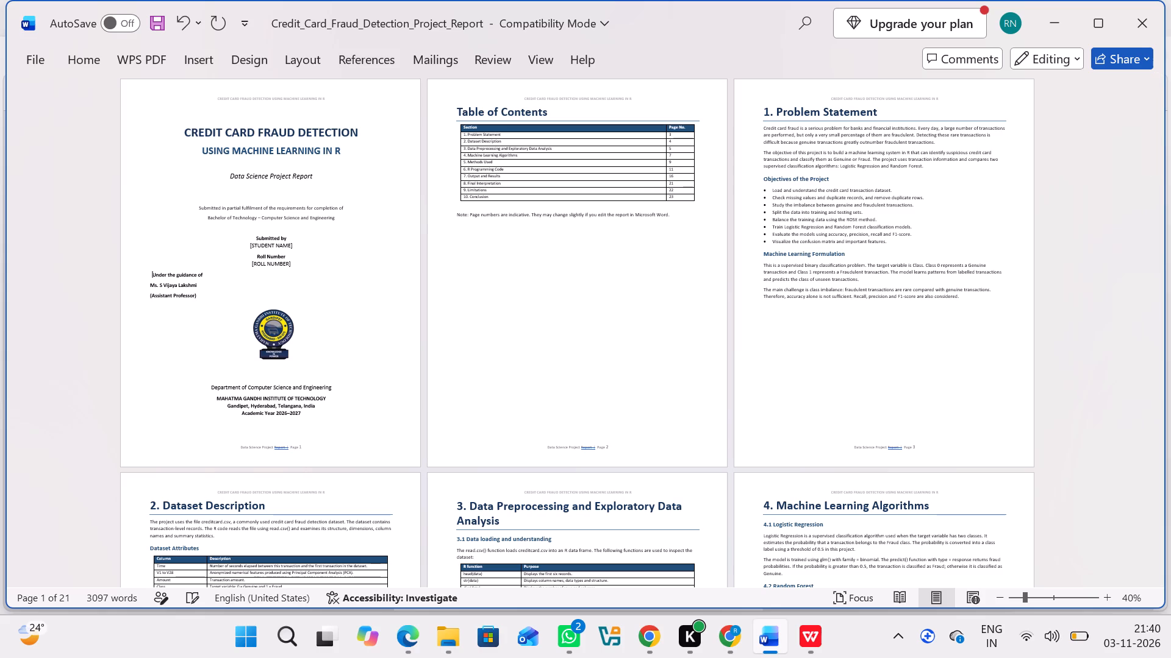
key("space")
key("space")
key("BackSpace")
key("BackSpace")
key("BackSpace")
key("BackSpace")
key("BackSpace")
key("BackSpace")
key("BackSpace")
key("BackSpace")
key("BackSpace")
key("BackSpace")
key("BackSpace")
Centre the "Under the guidance of" line by rejoining it to the centred roll number line and splitting it off again.
key("BackSpace")
key("Return")
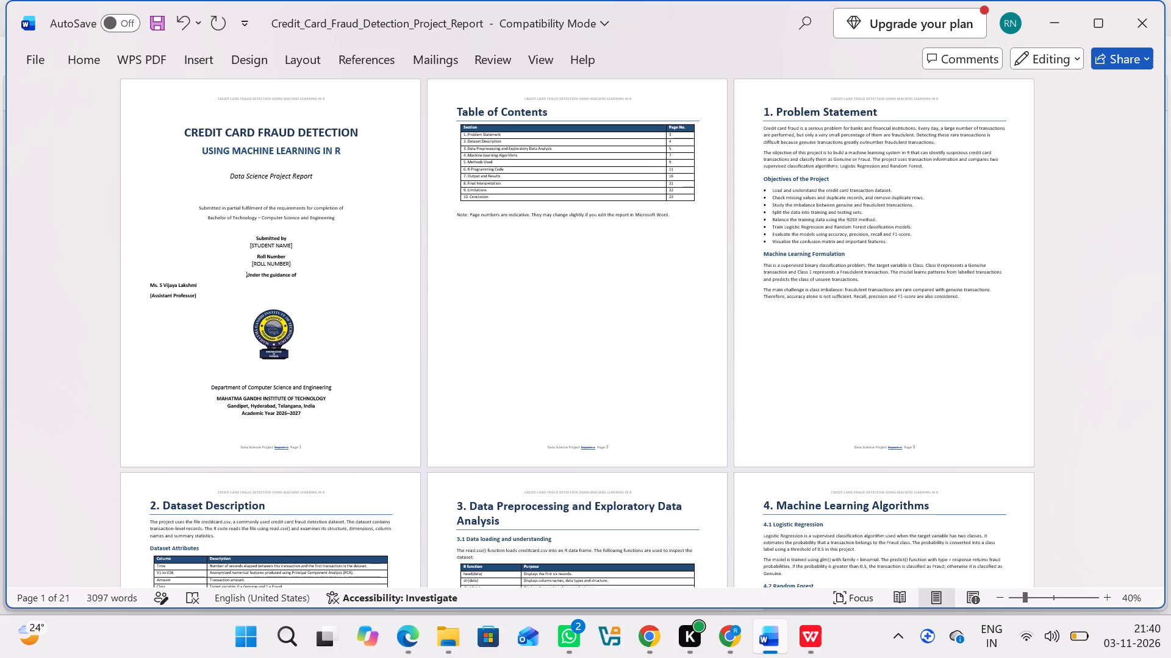
Centre the three guidance lines above the college logo on the cover page.
key("BackSpace")
left_click_drag(147, 277, 192, 306)
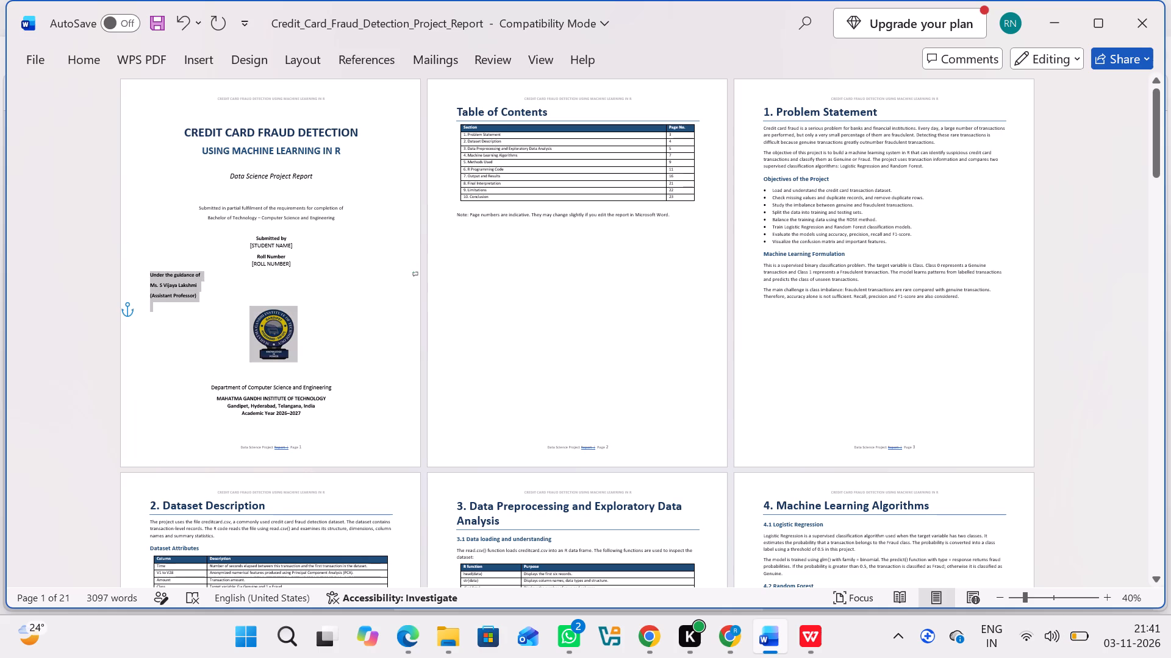
left_click_drag(192, 306, 194, 310)
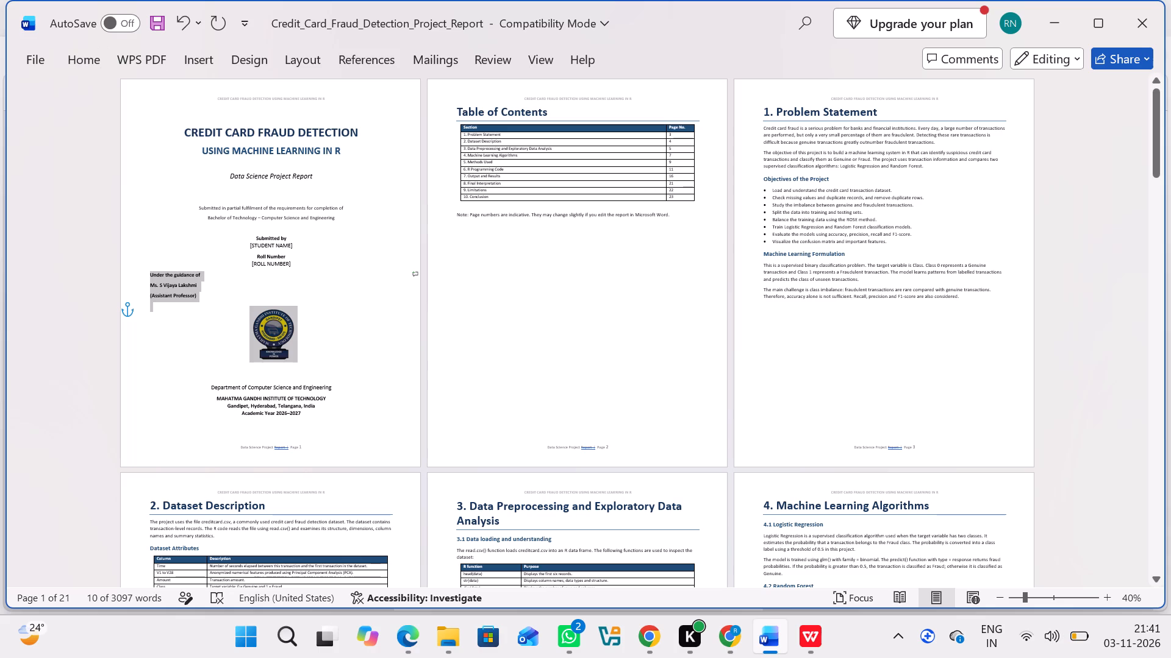
left_click(79, 54)
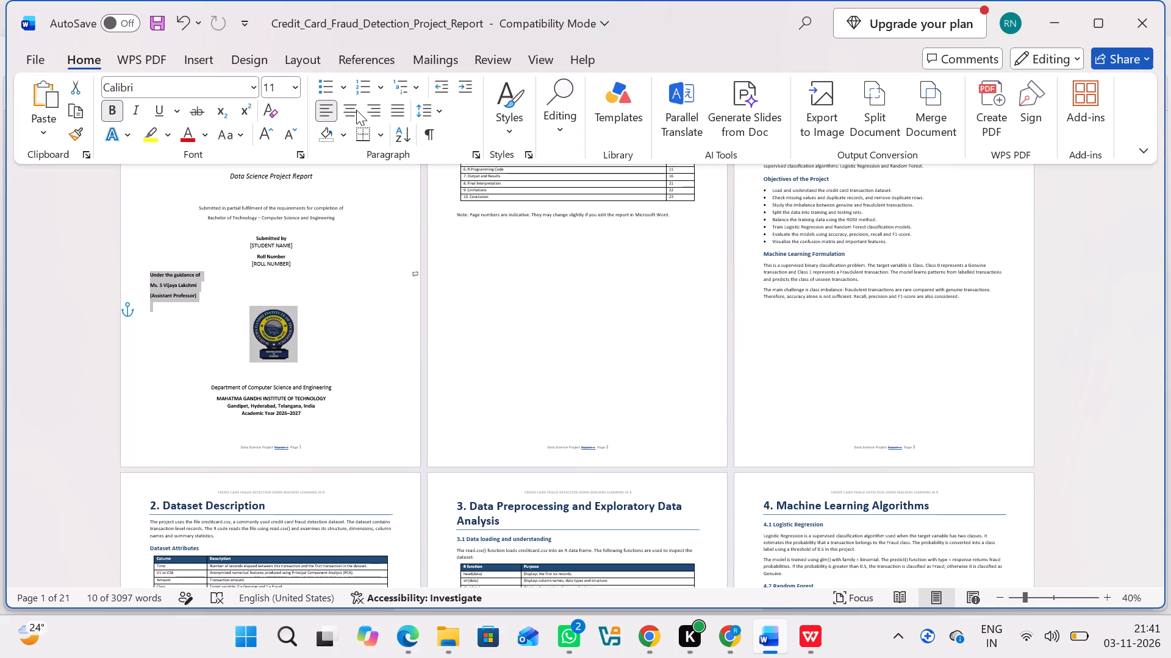
left_click(355, 108)
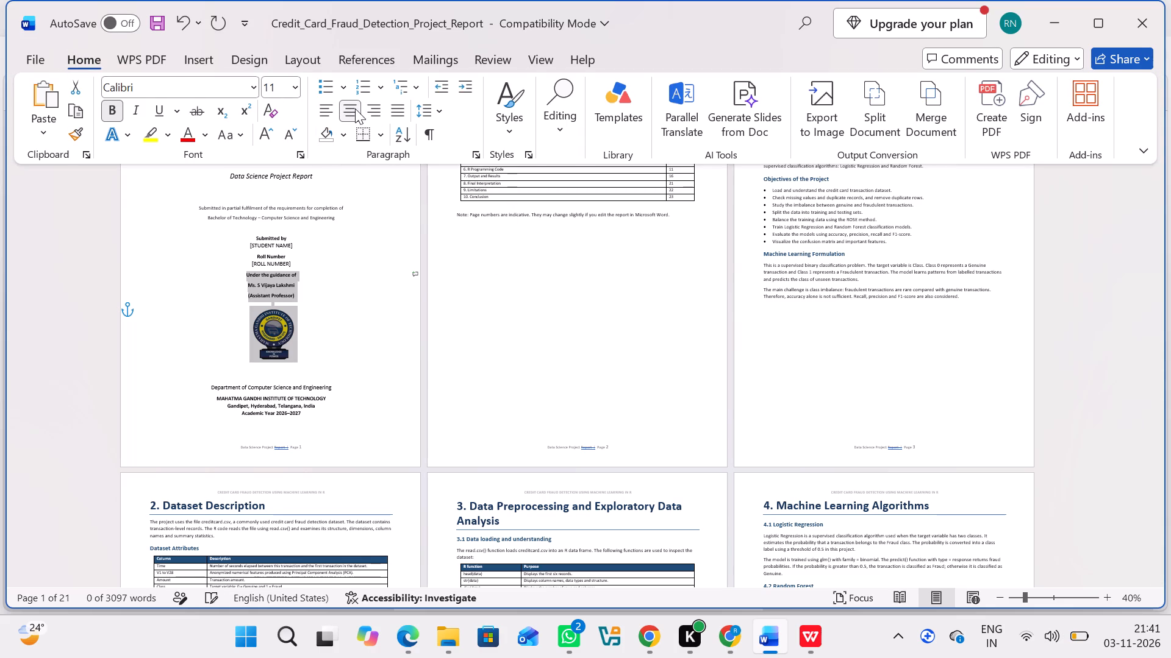
left_click(358, 294)
left_click(342, 289)
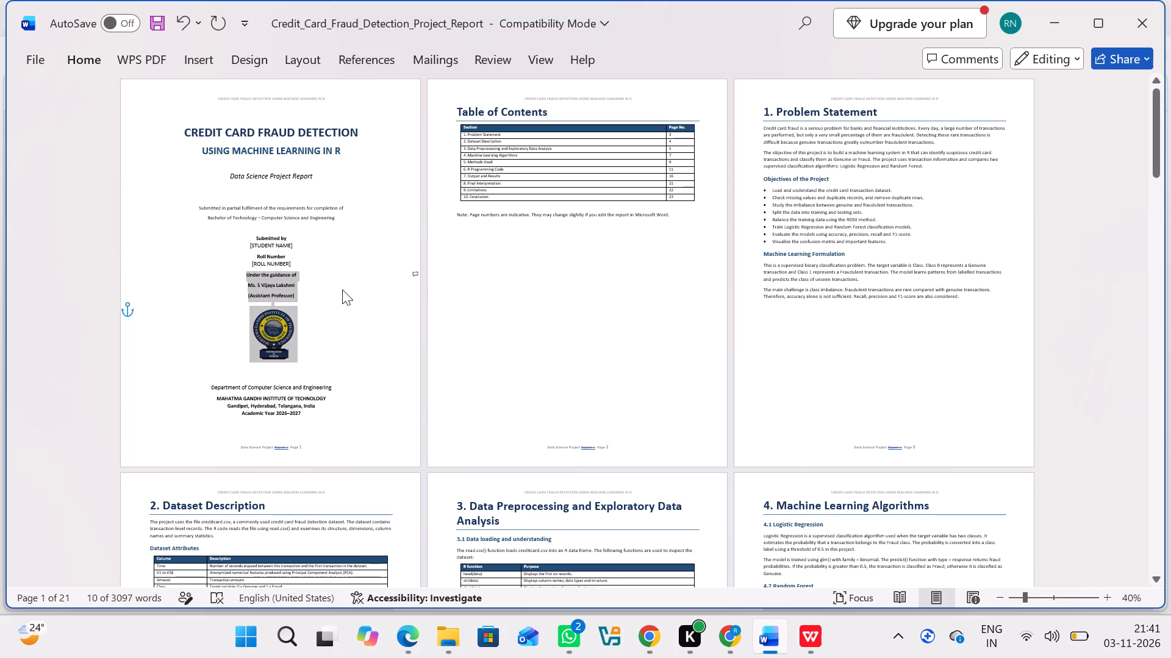
Delete the "Submitted by" and "Roll Number" headings together with their student name and roll number placeholders from the cover.
scroll(342, 289, "up", 1)
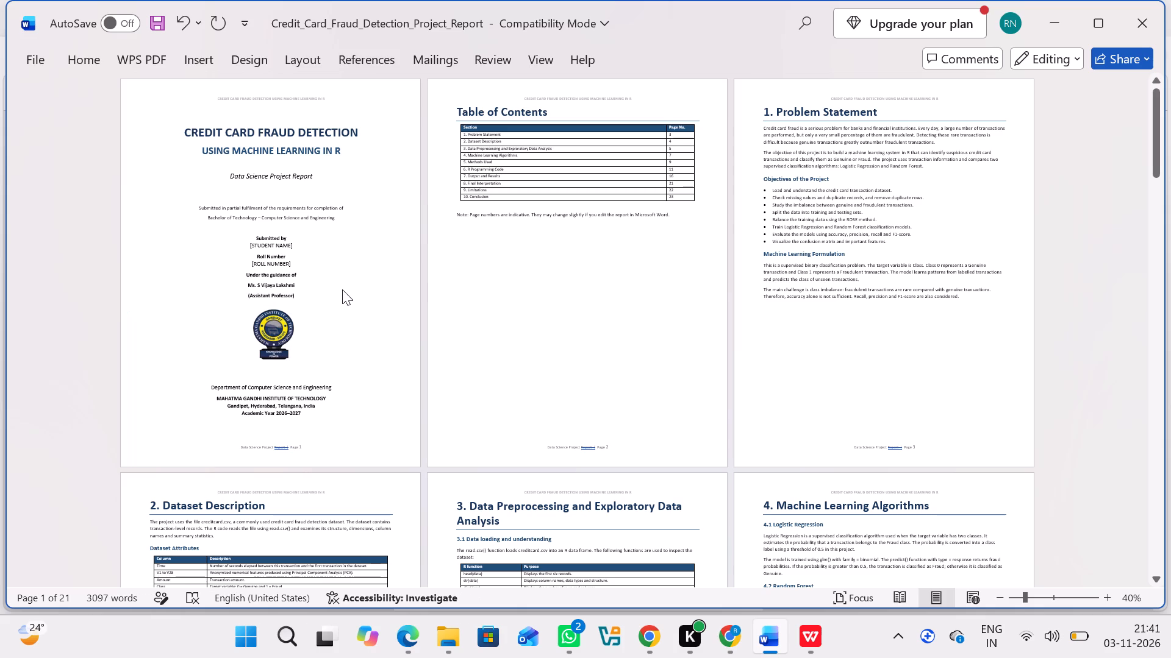
scroll(342, 289, "up", 1)
scroll(342, 289, "up", 7, "ctrl")
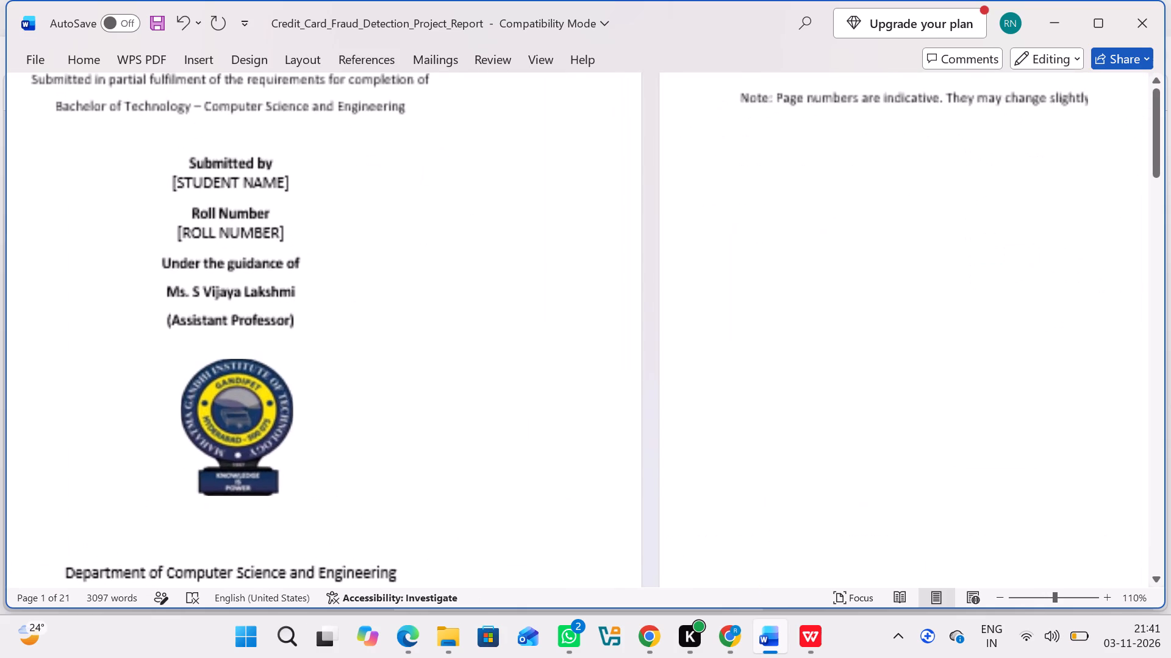
scroll(471, 308, "up", 1)
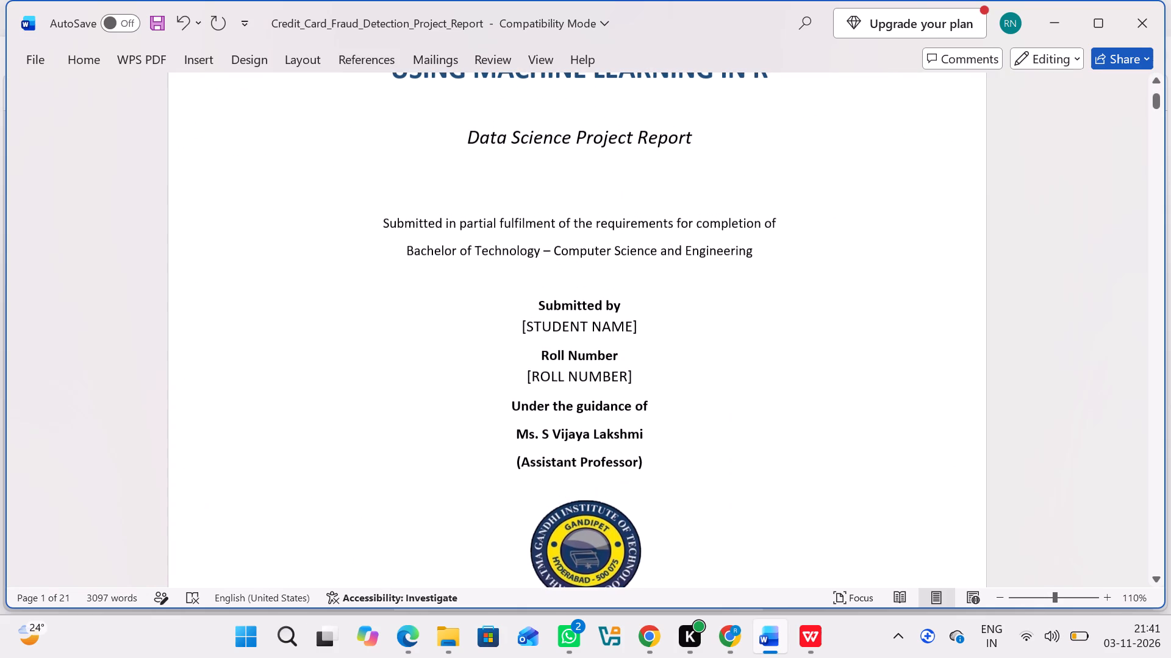
key("alt+Tab")
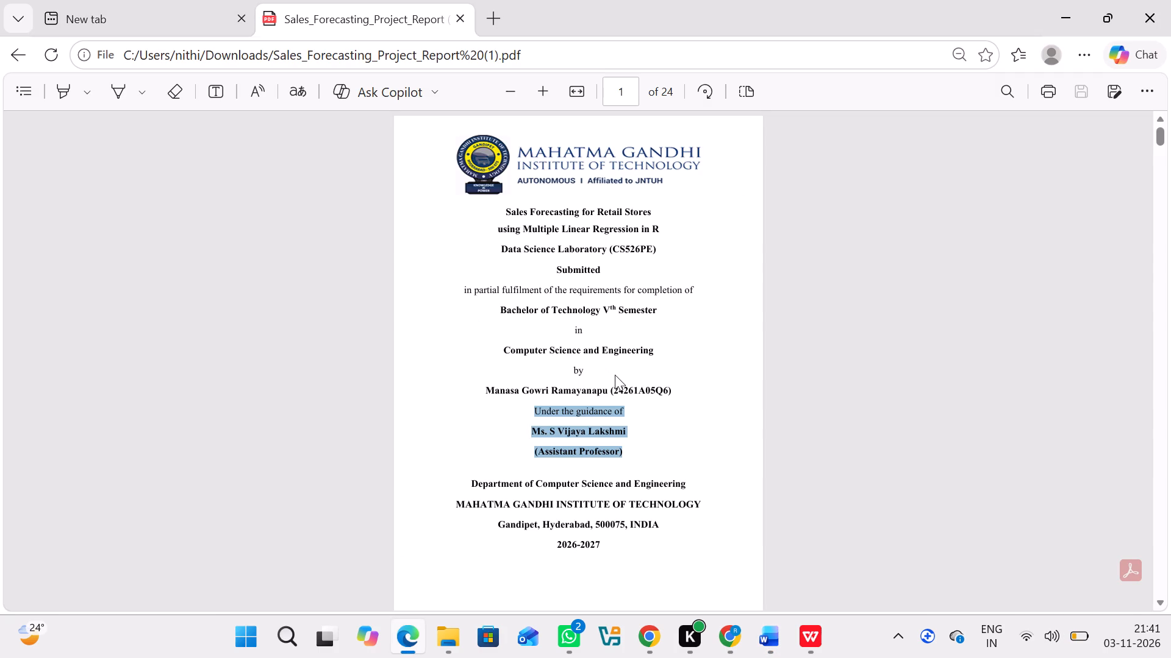
left_click(662, 360)
key("alt+Tab")
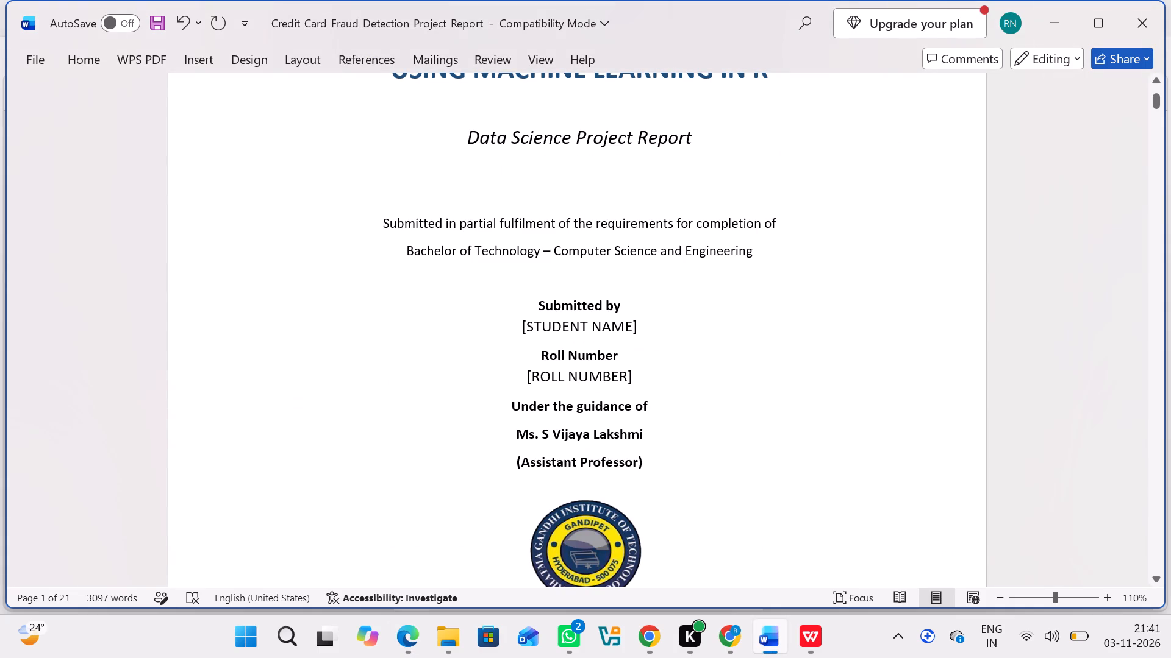
left_click_drag(535, 306, 661, 368)
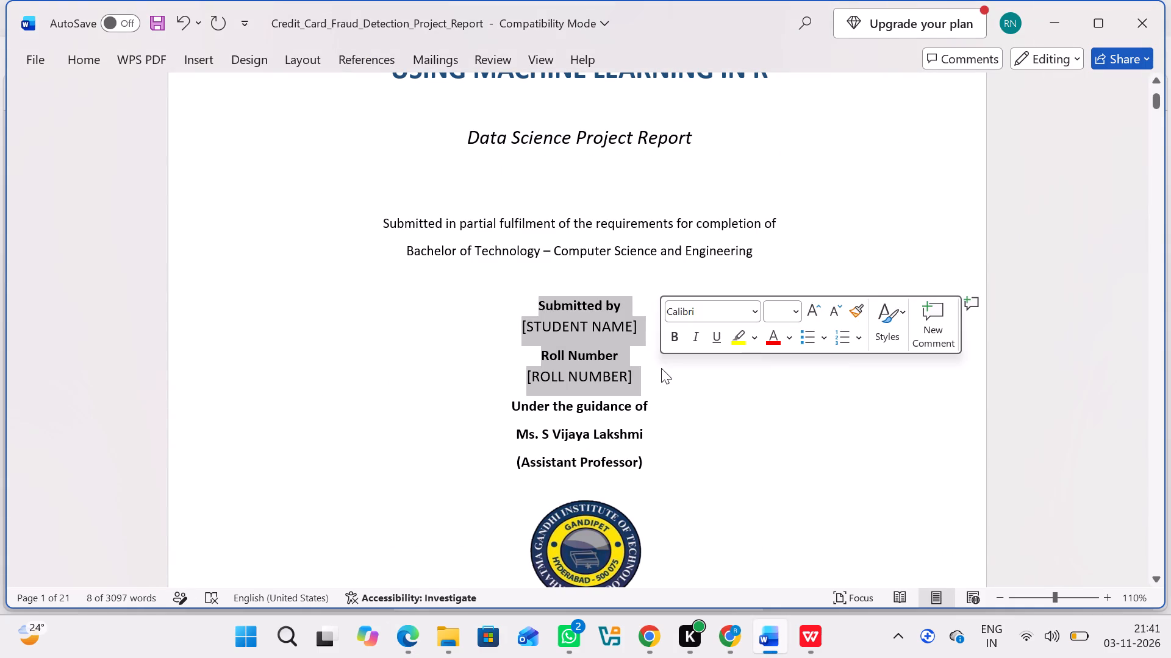
key("BackSpace")
Copy the text from "Submitted" to the student's roll number in the Sales Forecasting PDF in Edge and paste it above the Word cover's guidance lines.
key("alt+Tab")
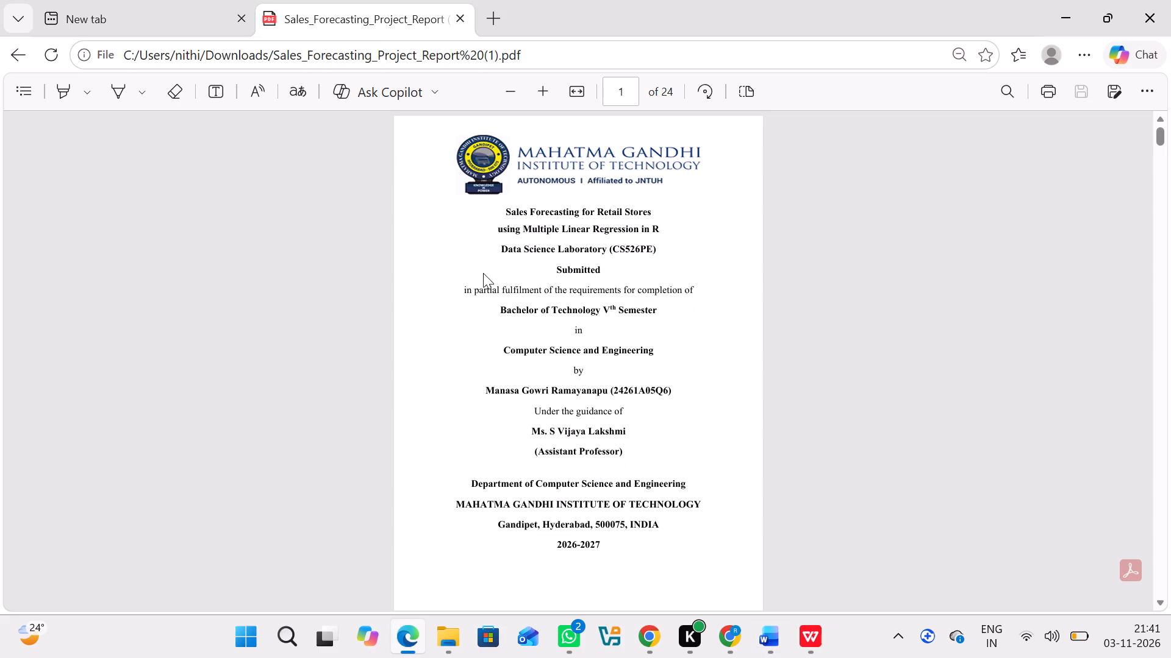
left_click(559, 266)
left_click_drag(555, 267, 658, 310)
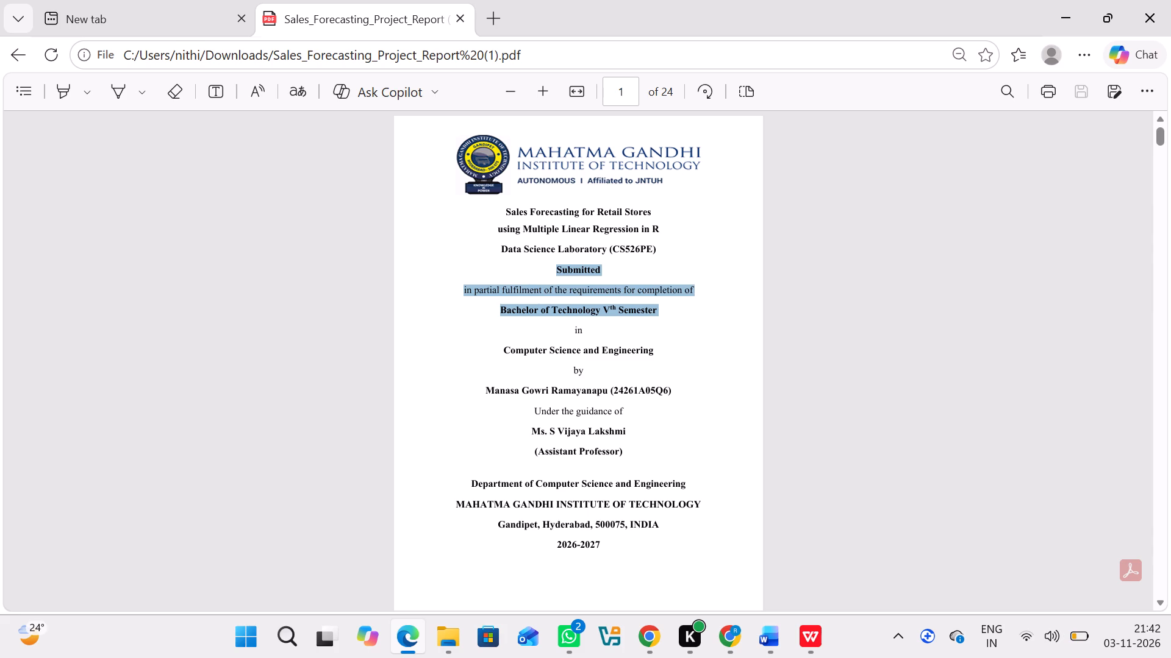
left_click_drag(658, 310, 675, 371)
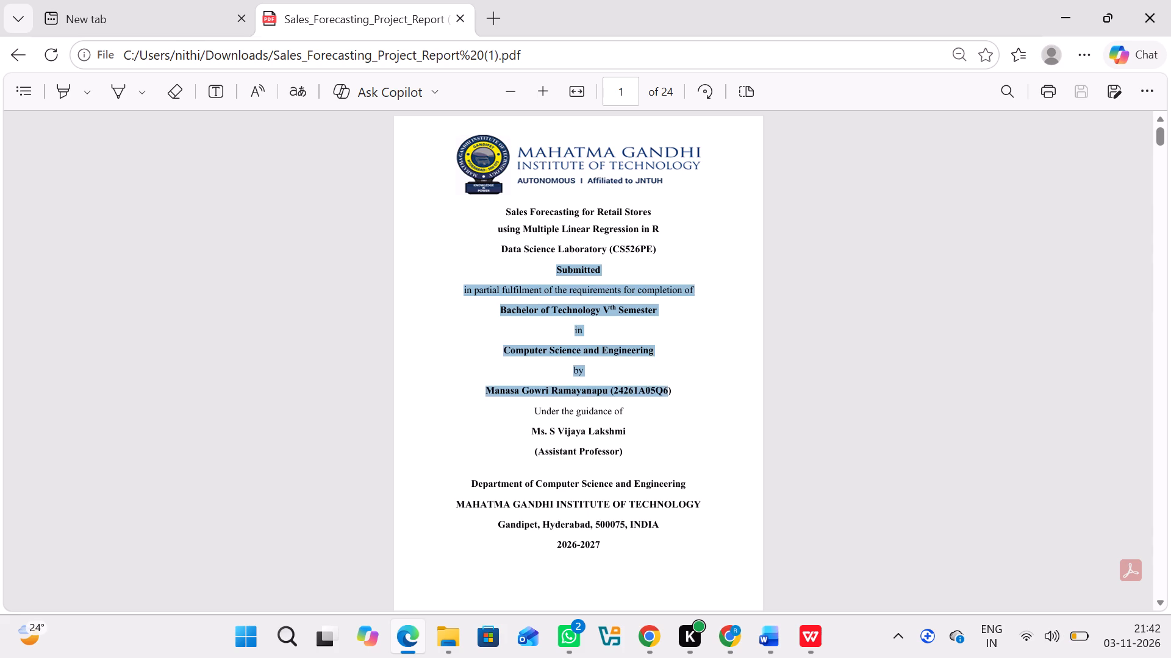
left_click_drag(675, 371, 679, 383)
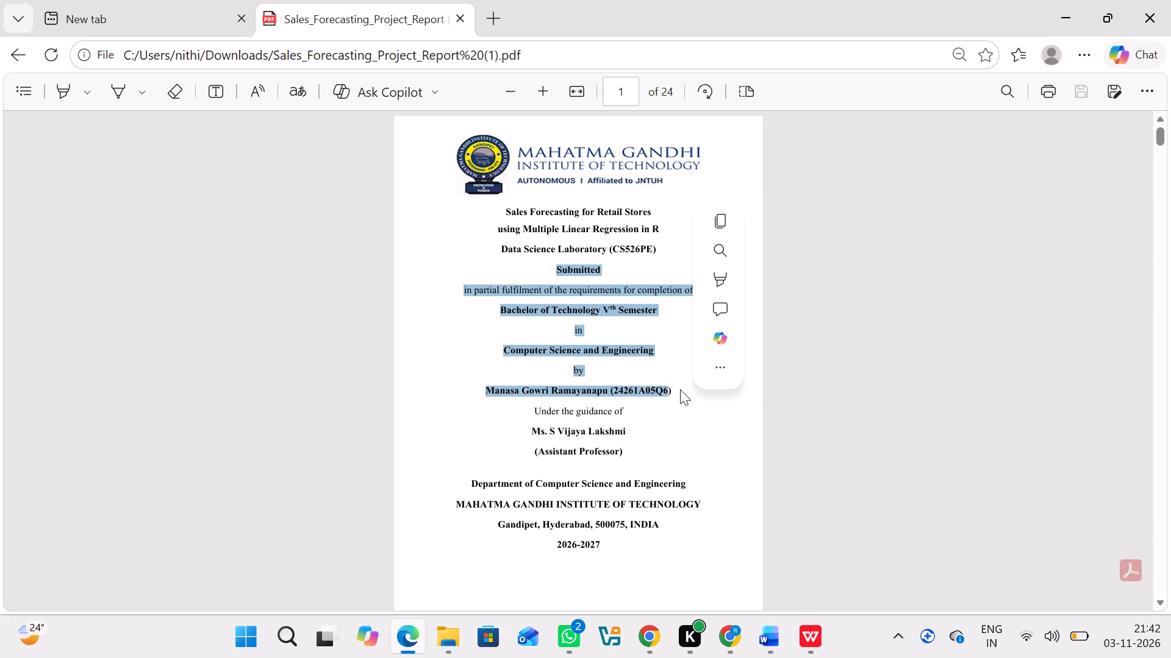
key("ctrl+c")
key("alt+Tab")
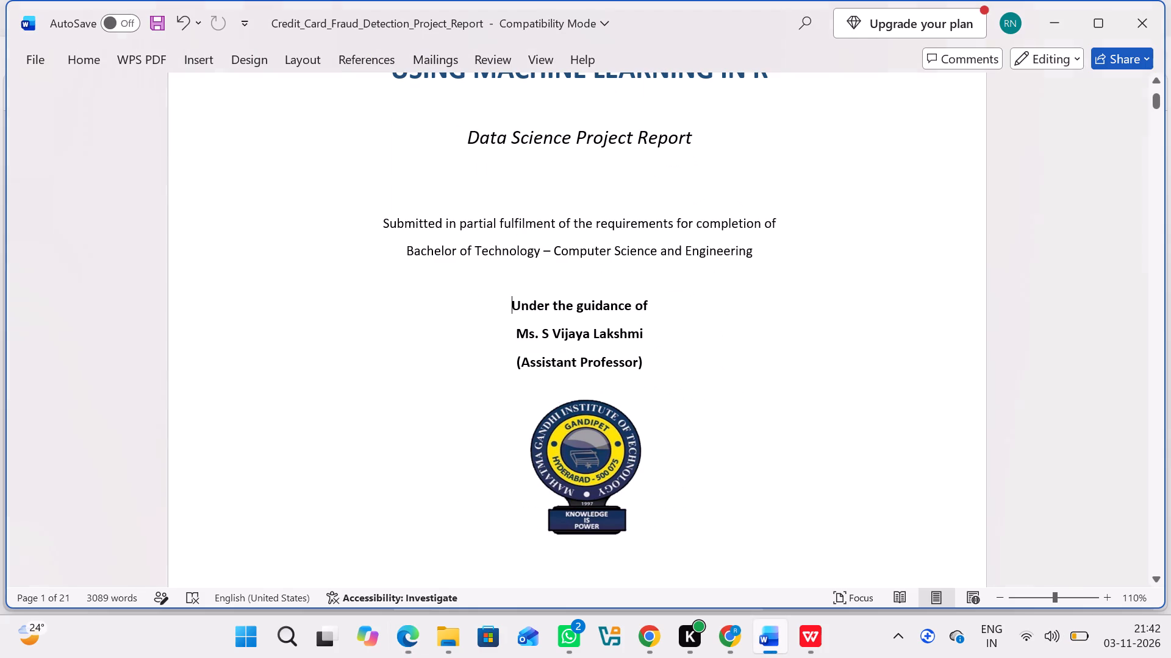
left_click(561, 284)
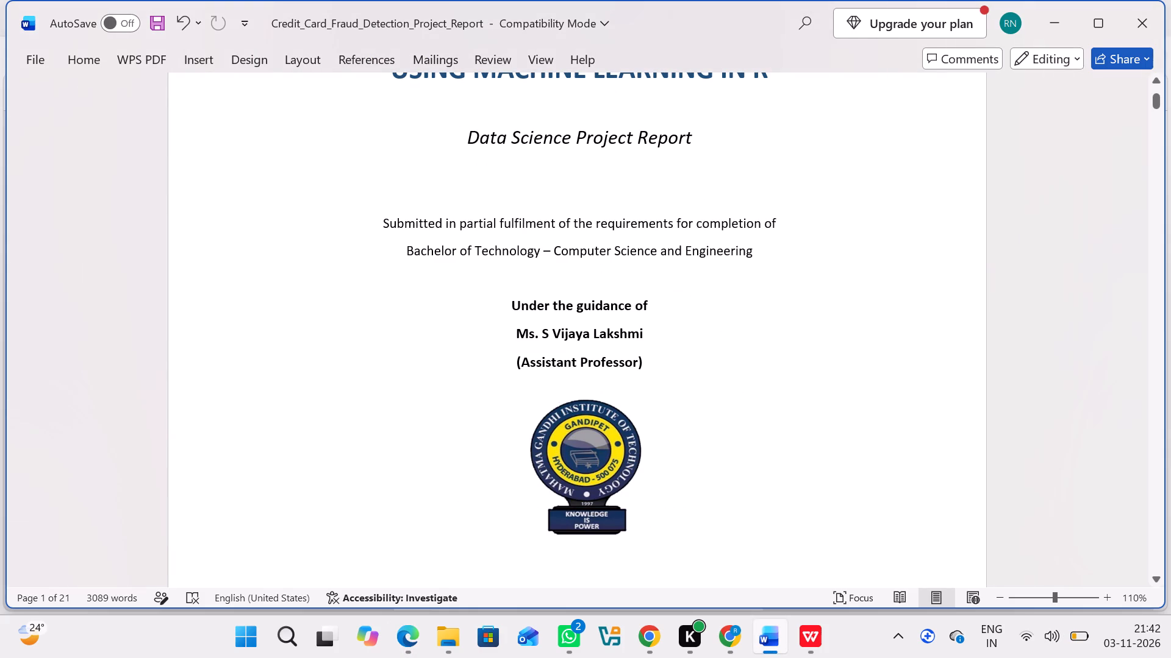
key("ctrl+v")
Add the closing bracket after the pasted roll number and change its last digit to 7.
left_click(561, 284)
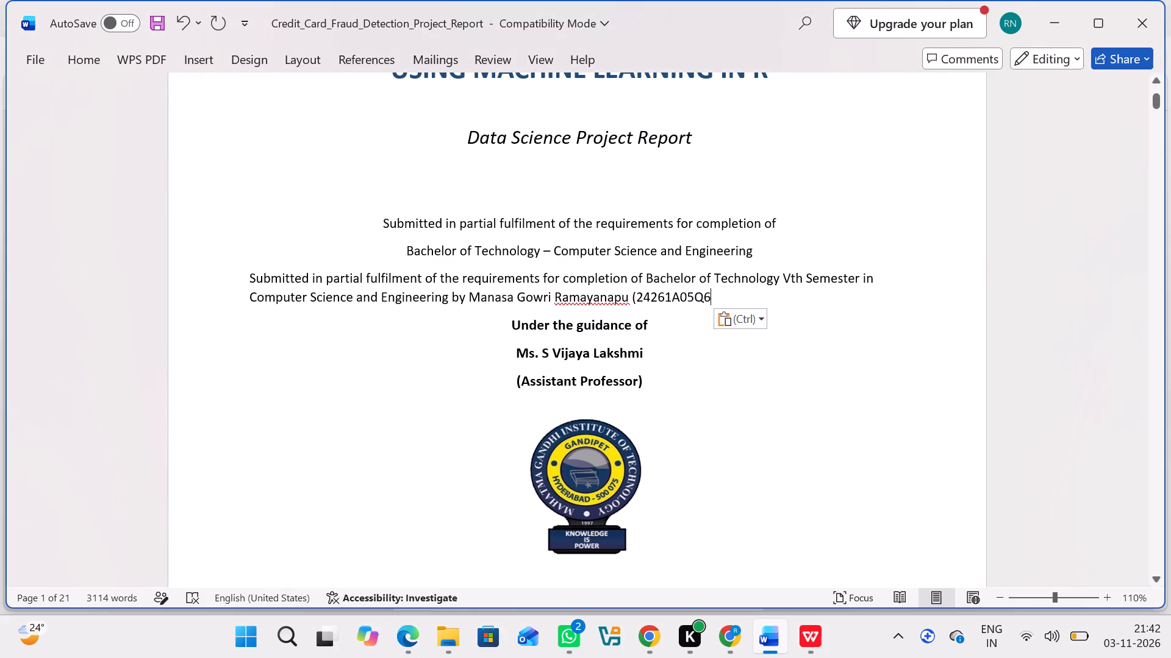
key("shift+parenright")
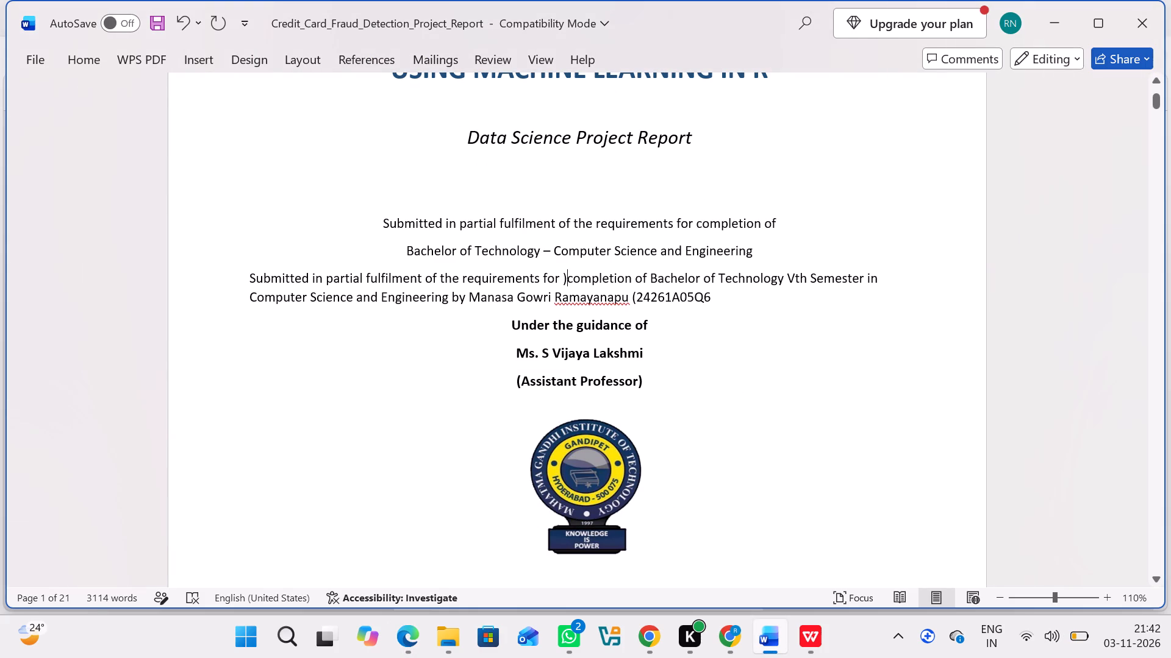
key("BackSpace")
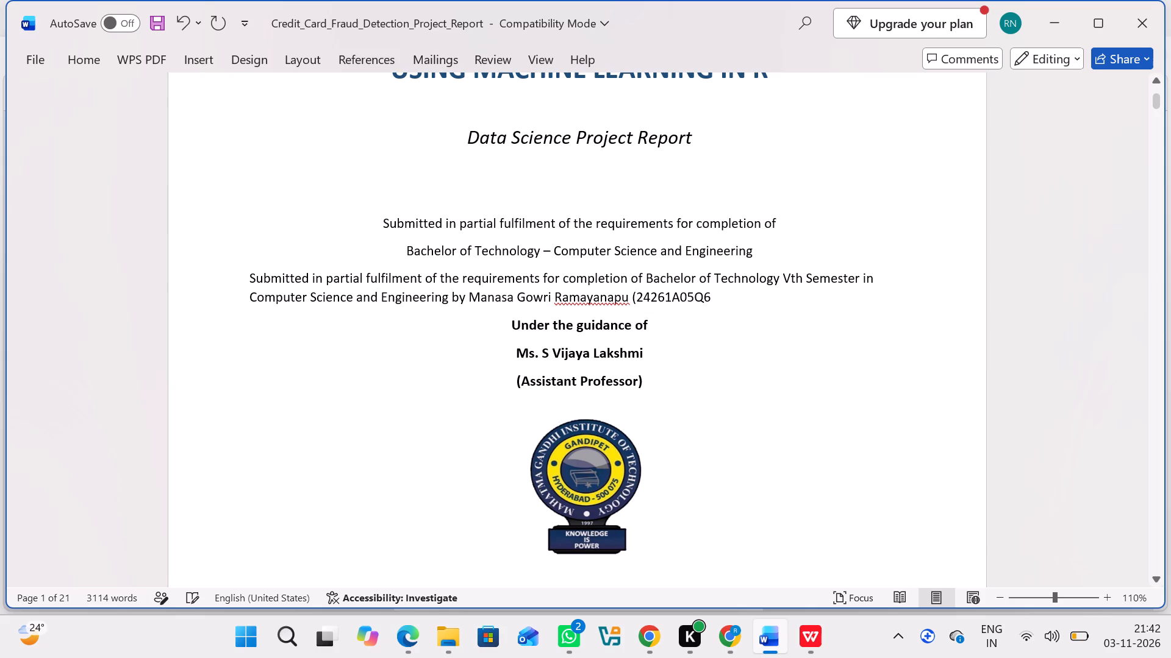
left_click(728, 296)
key("shift+parenright")
key("Left")
key("BackSpace")
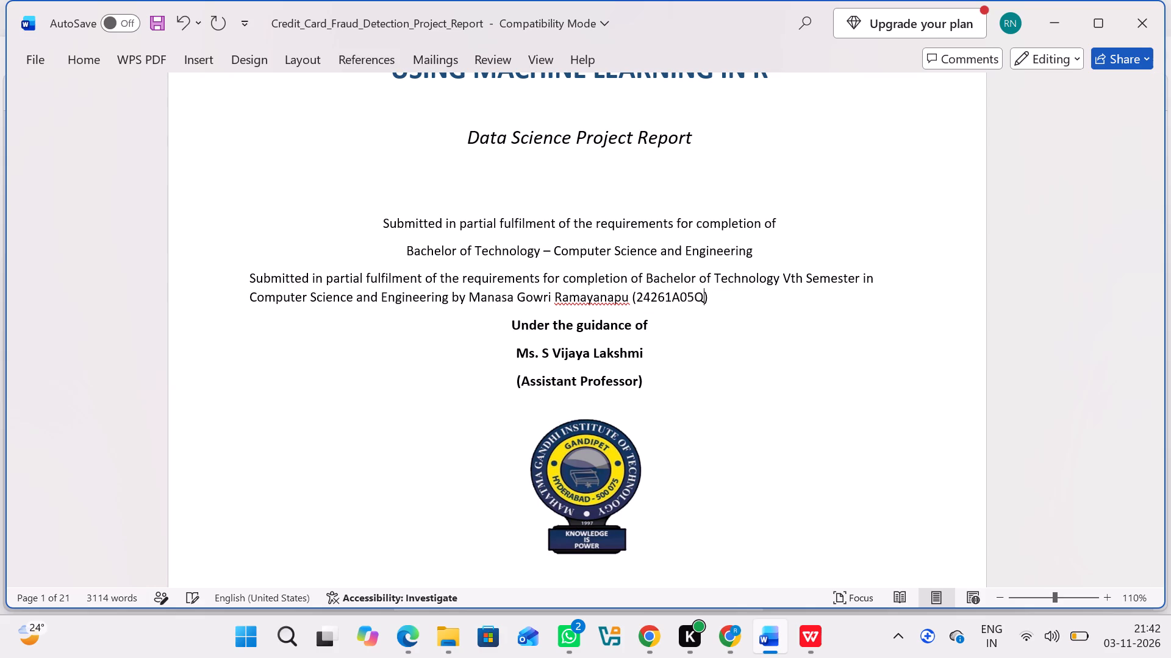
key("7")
Break the pasted paragraph into seven lines, starting new ones at "in partial", "Bachelor" (dropping the preceding "of"), "in", "Computer", "by" and the student name.
left_click(310, 275)
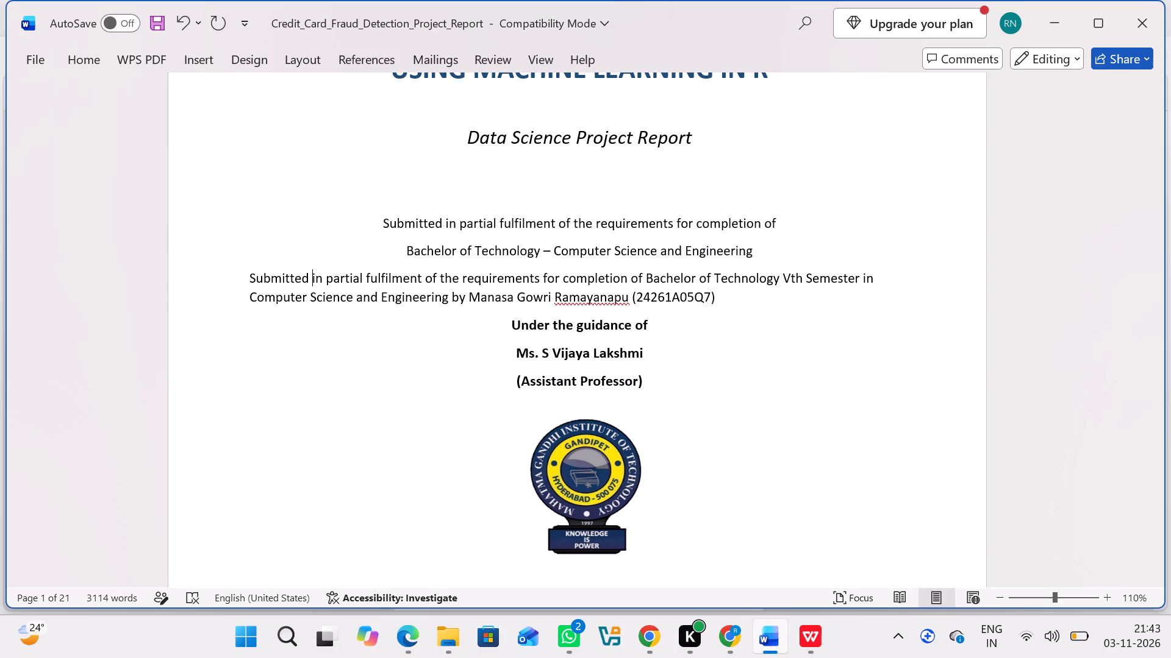
key("Return")
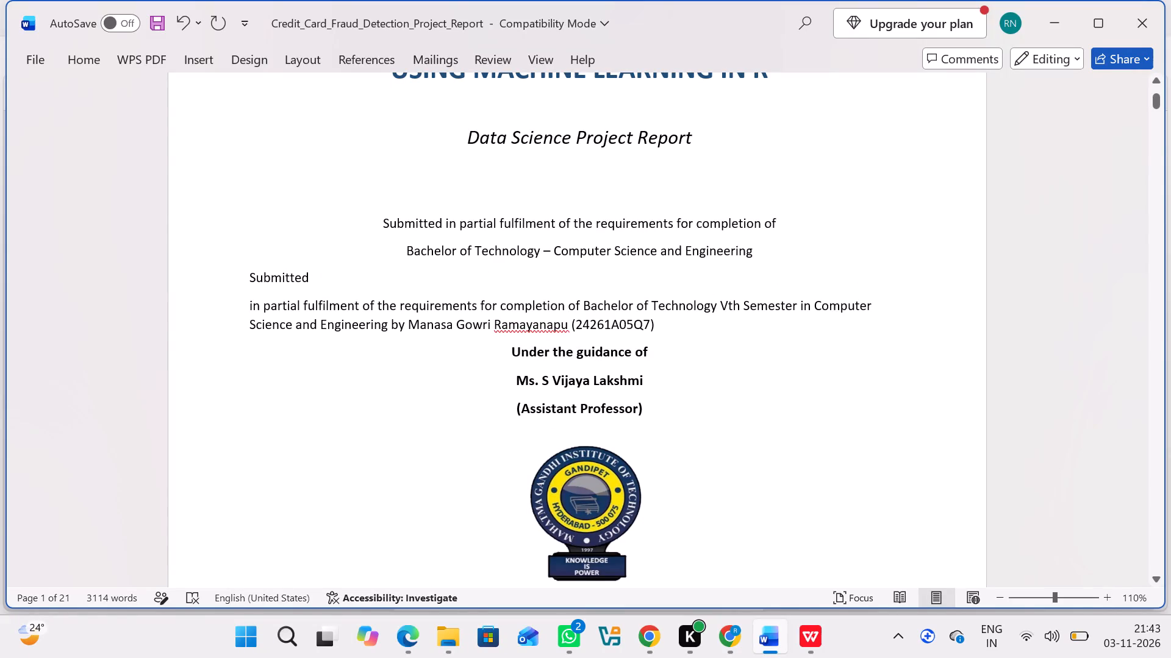
double_click(581, 307)
key("Return")
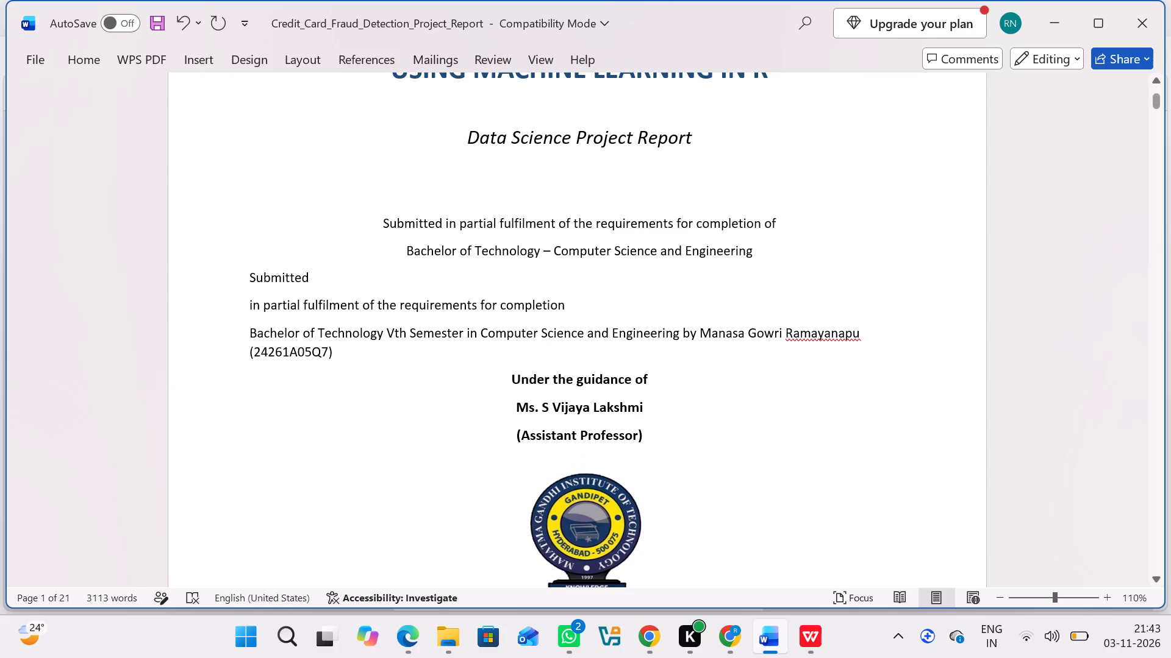
left_click(464, 334)
key("Return")
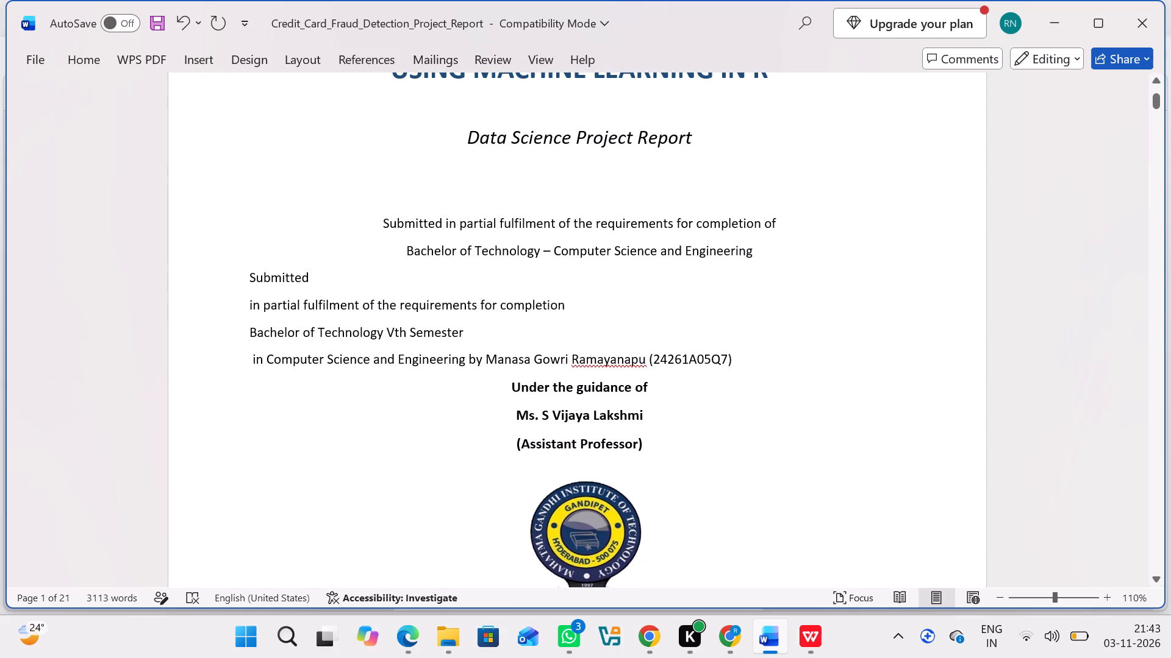
left_click(265, 361)
key("Return")
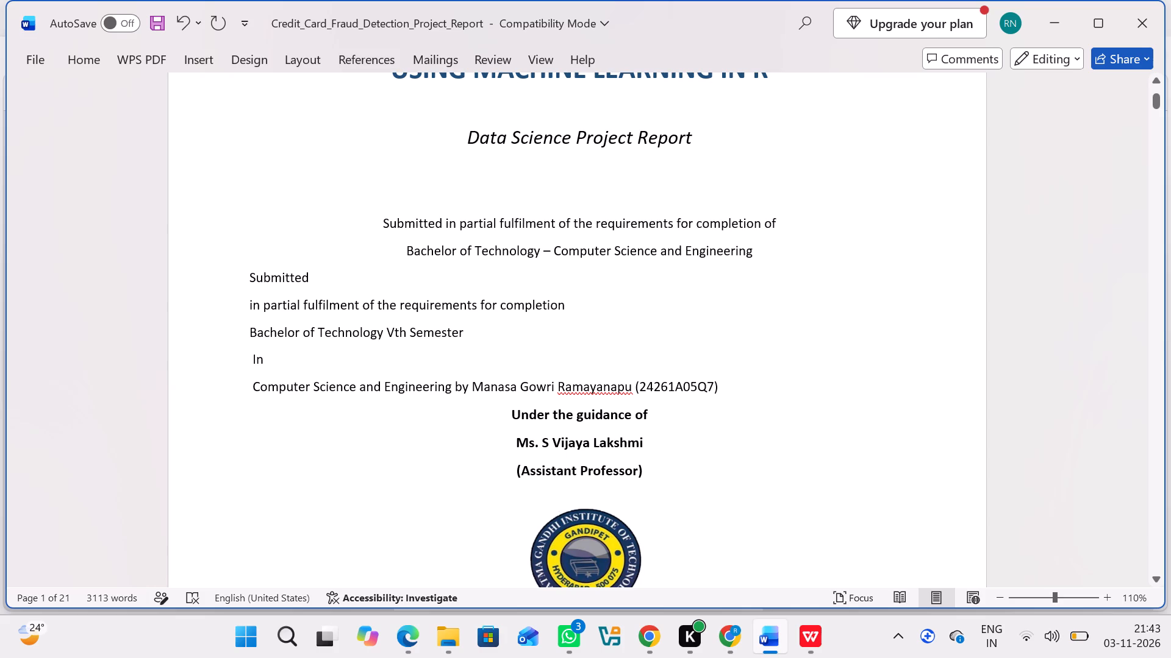
left_click(453, 391)
key("Return")
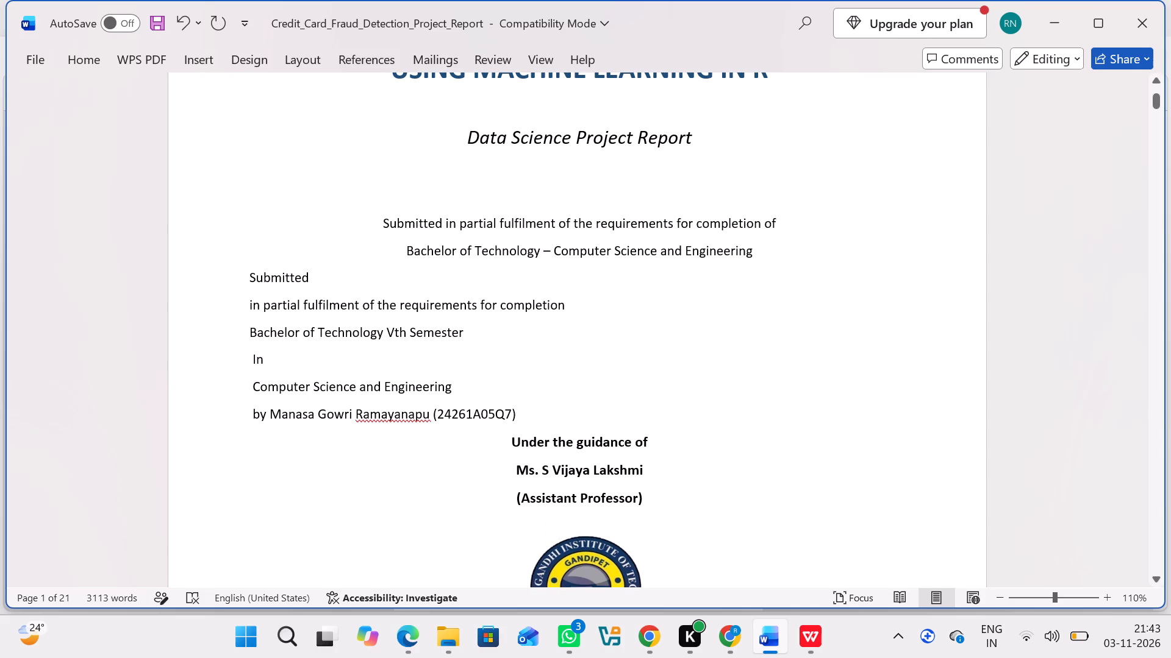
left_click(267, 417)
key("Return")
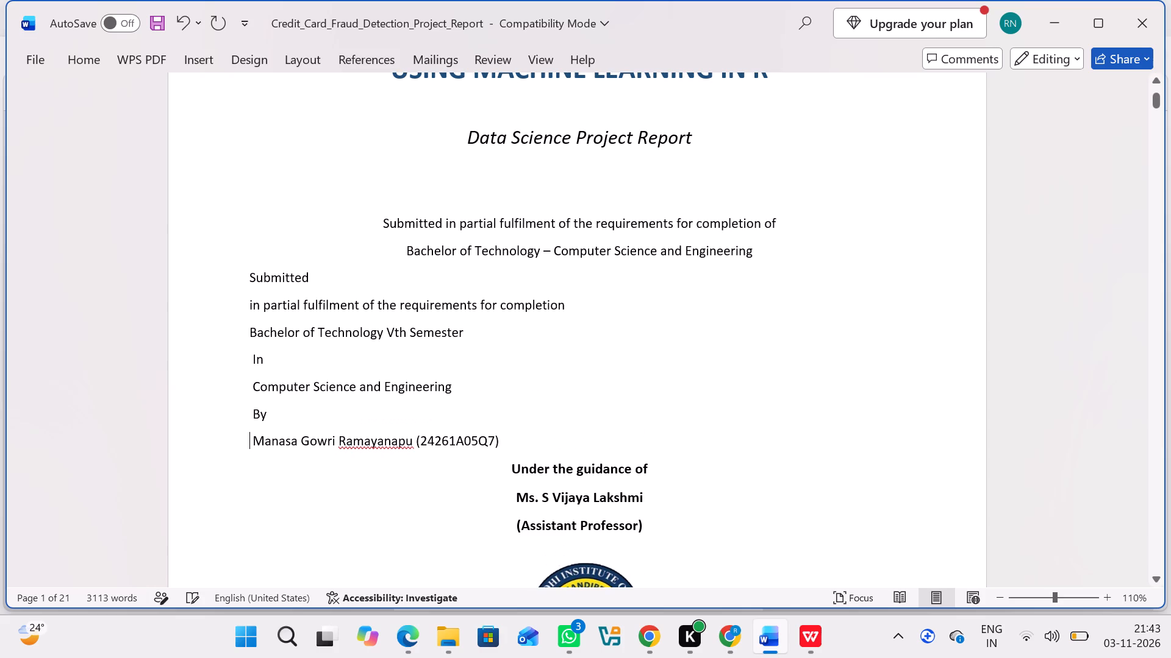
Replace the student name before the roll number on the cover with the report author's own name in capitals.
left_click(414, 439)
left_click_drag(252, 440, 418, 450)
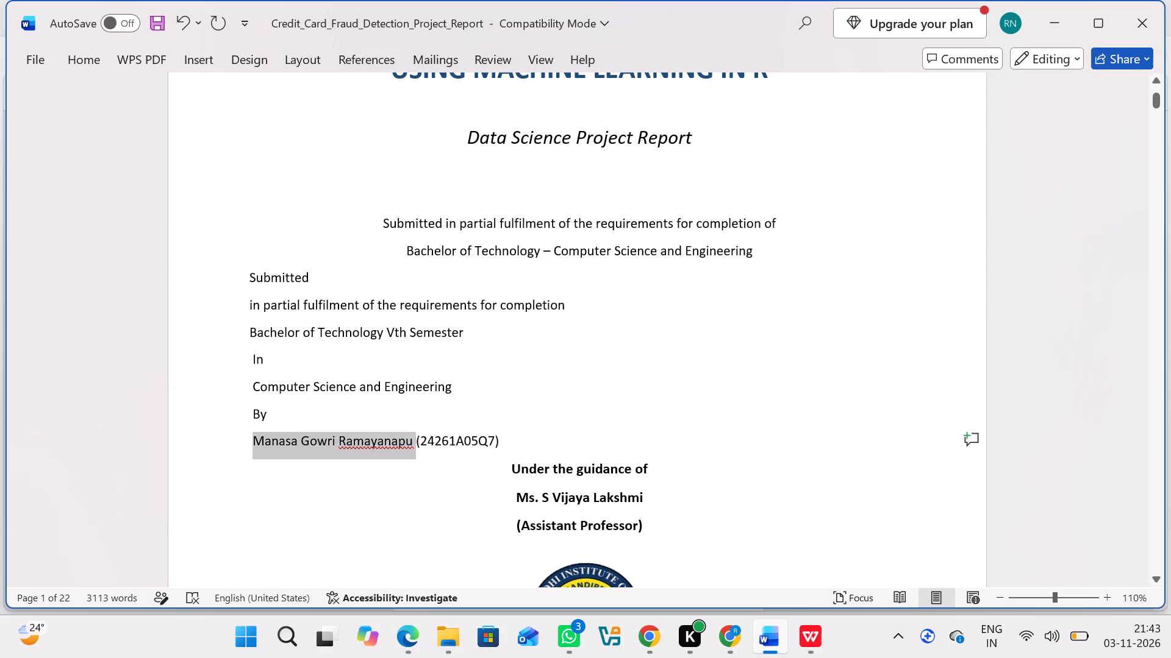
key("BackSpace")
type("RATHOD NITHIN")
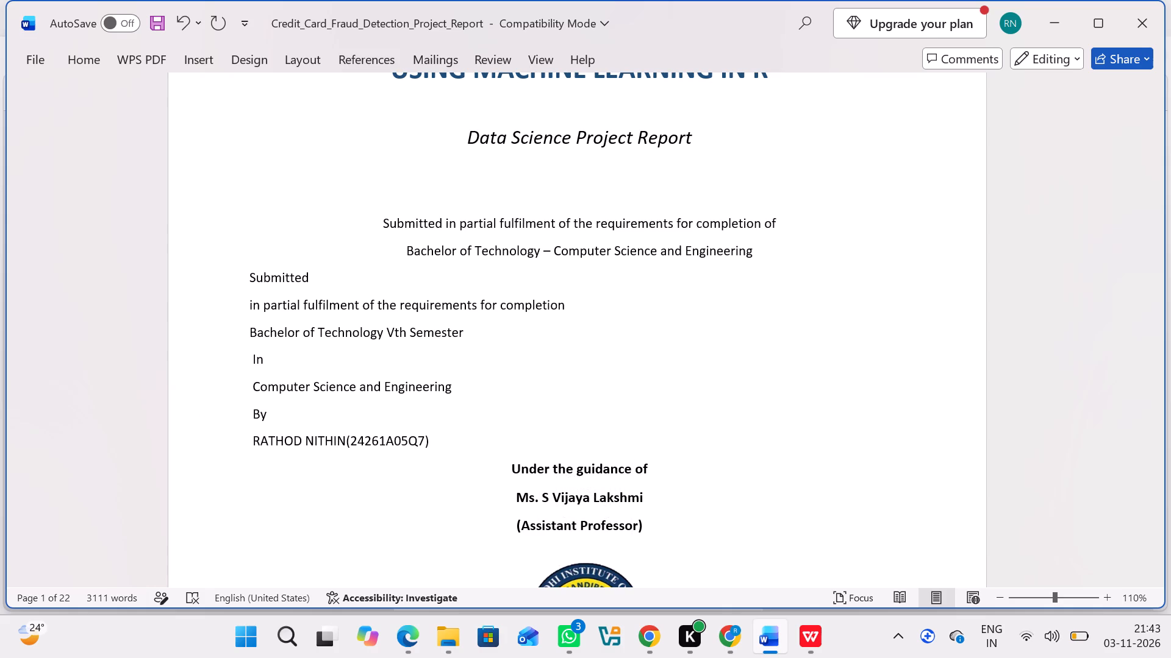
Centre the seven pasted lines from "Submitted" to the student's name and roll number.
left_click_drag(249, 276, 449, 444)
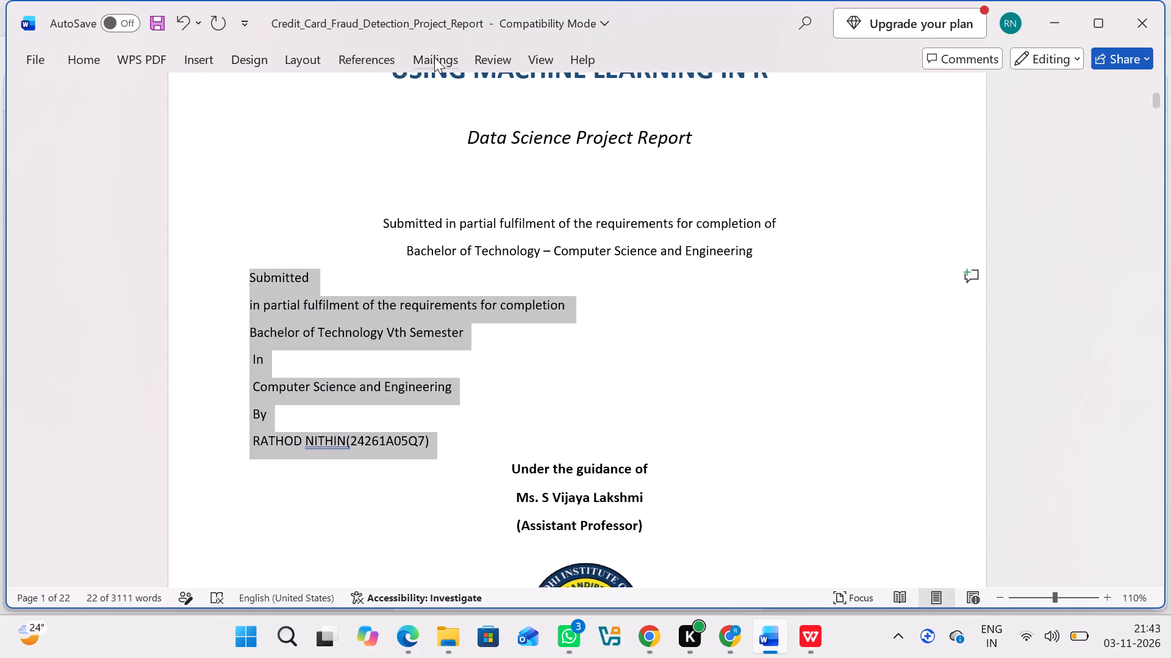
left_click(82, 61)
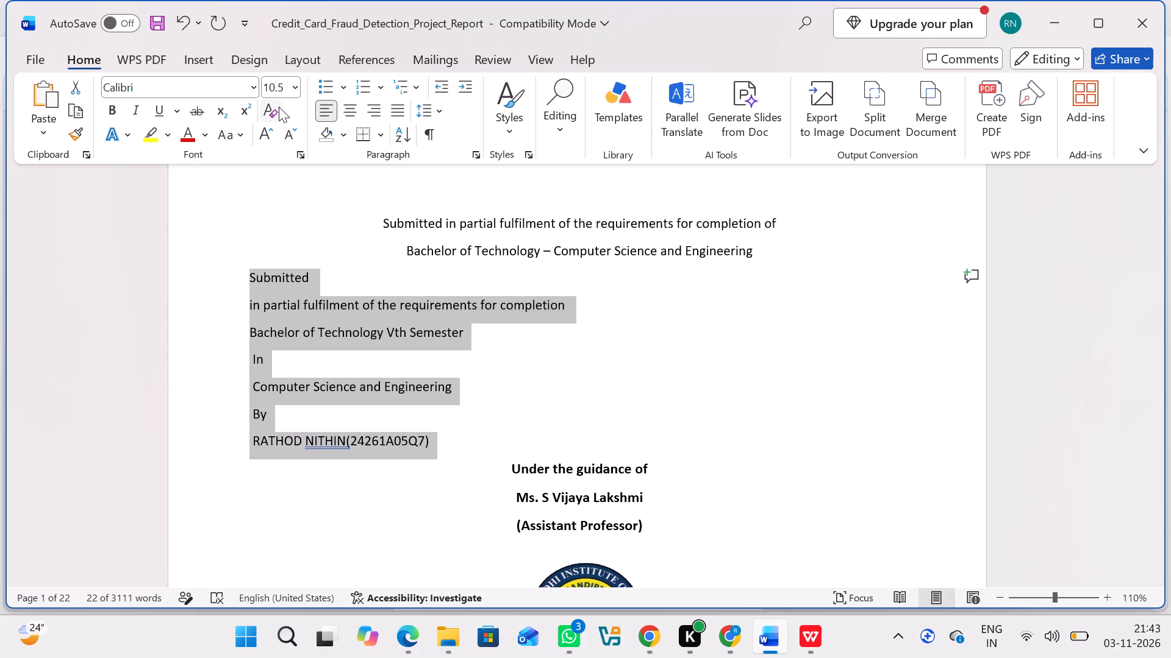
left_click(349, 109)
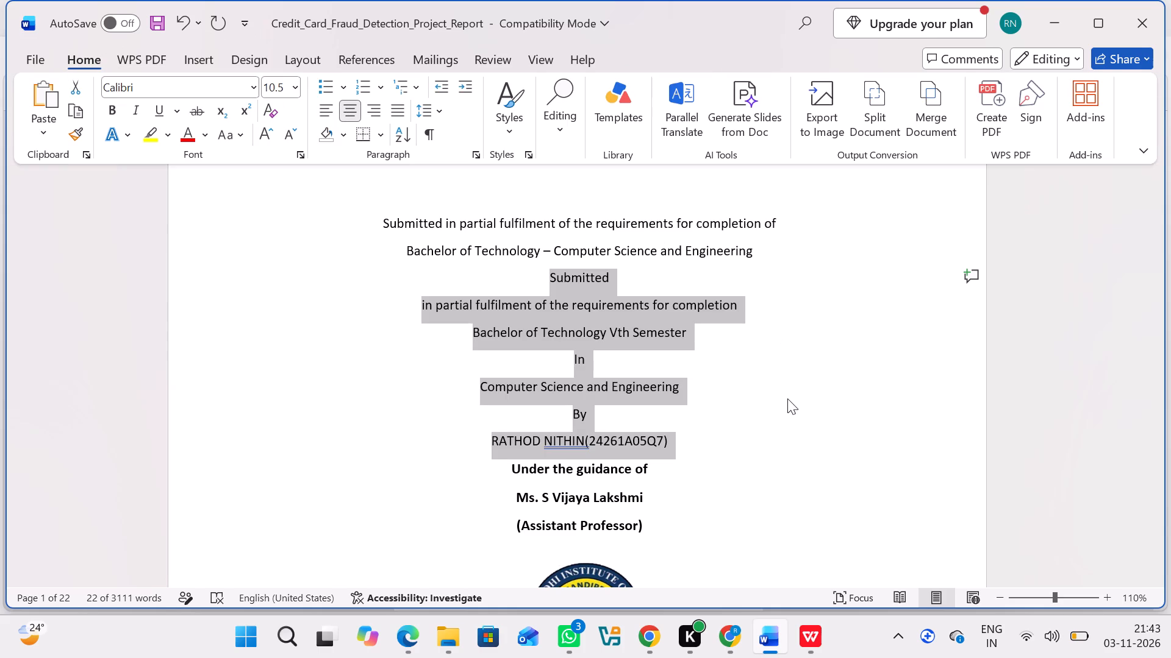
left_click(787, 398)
left_click(787, 398)
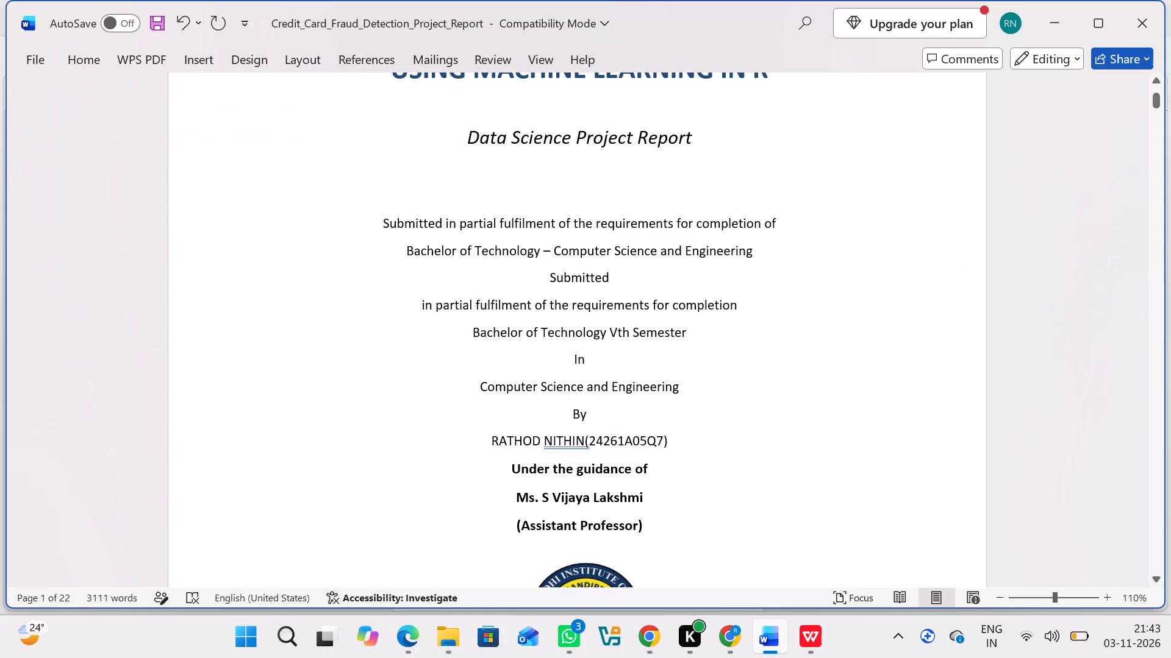
Change the capitalised "By" above the student's name to lowercase "by".
left_click(582, 414)
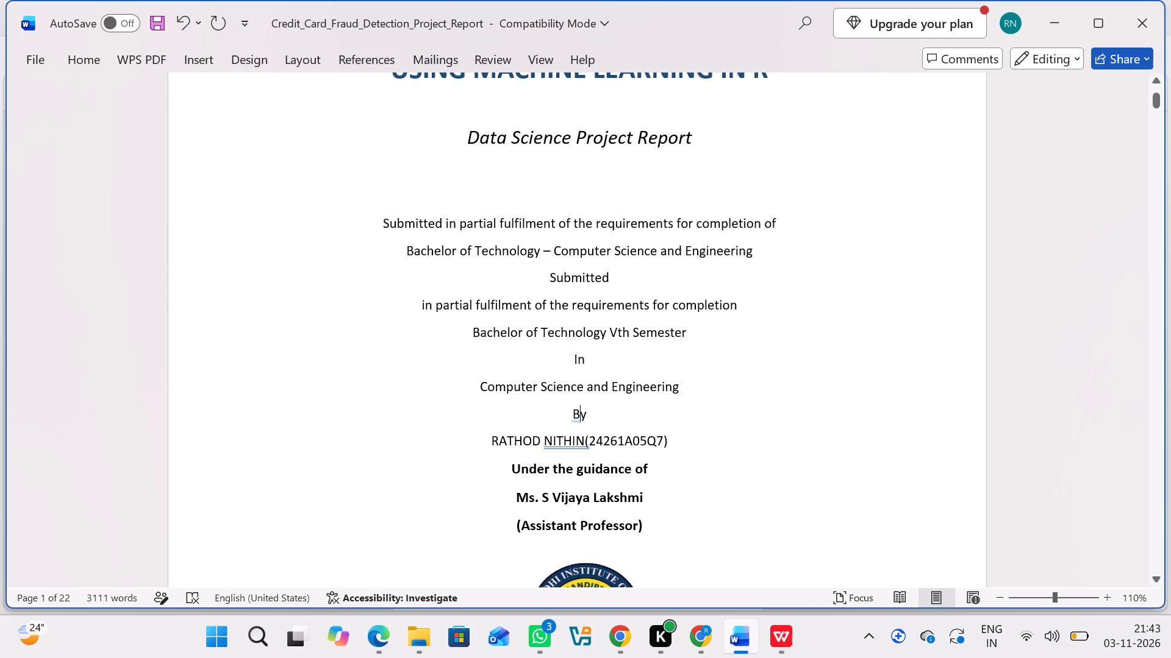
key("BackSpace")
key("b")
key("BackSpace")
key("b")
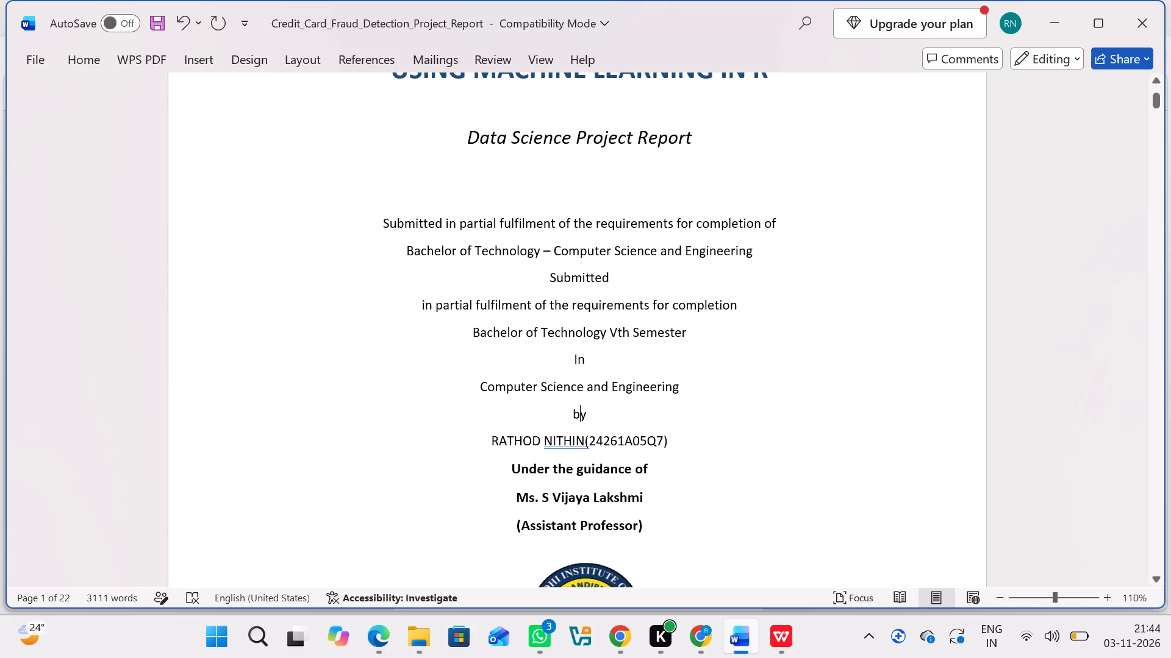
Delete the old two-line submission statement above "Submitted", including the "Bachelor of Technology – Computer Science and Engineering" line.
left_click_drag(379, 222, 778, 228)
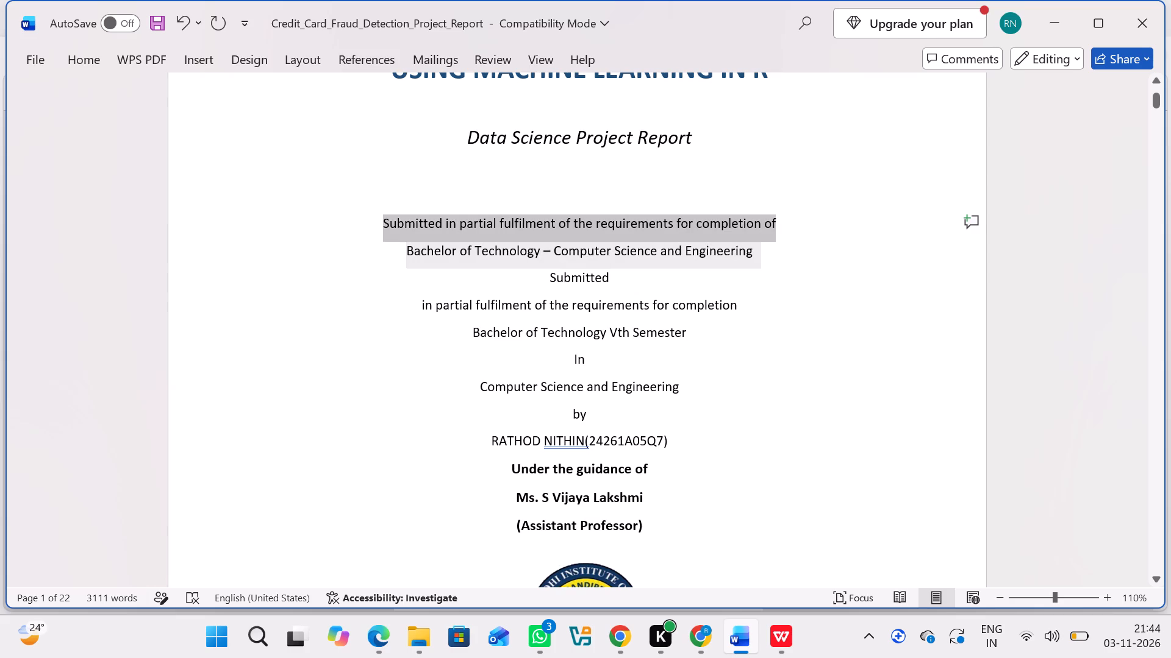
key("BackSpace")
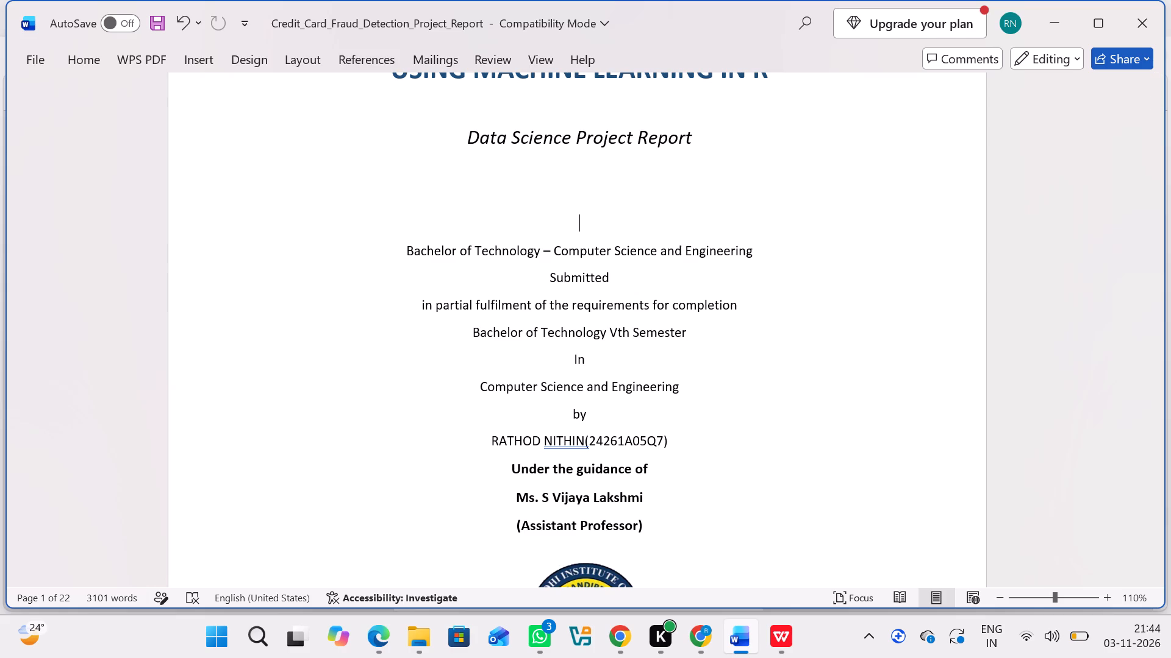
left_click_drag(389, 249, 410, 249)
left_click_drag(410, 249, 766, 244)
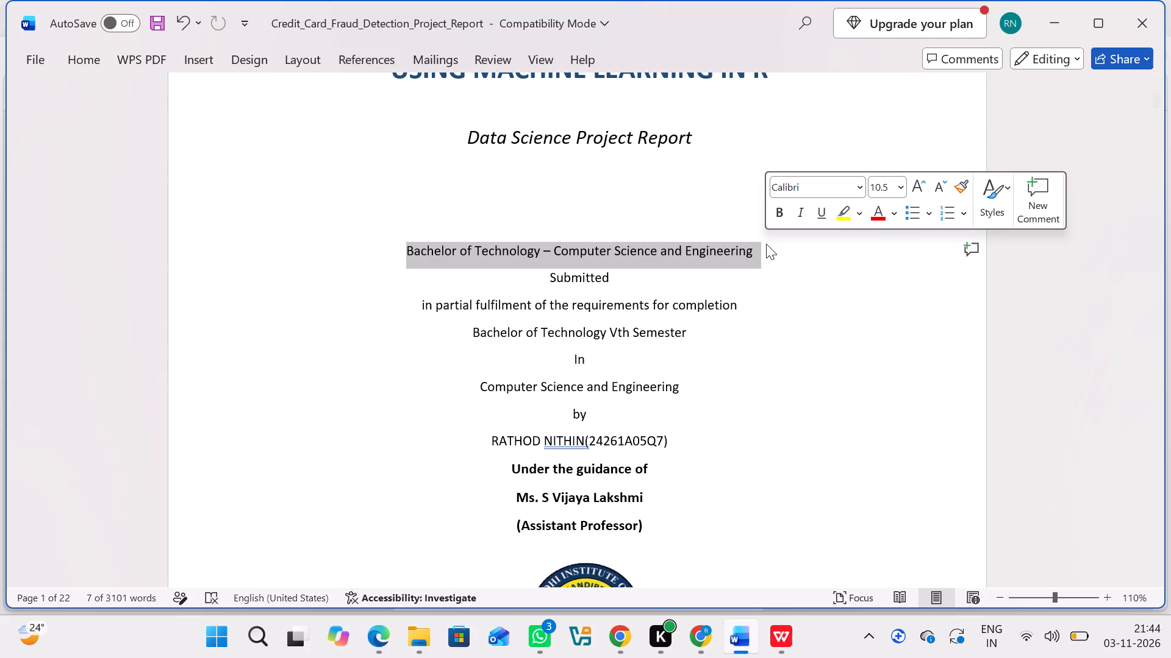
key("BackSpace")
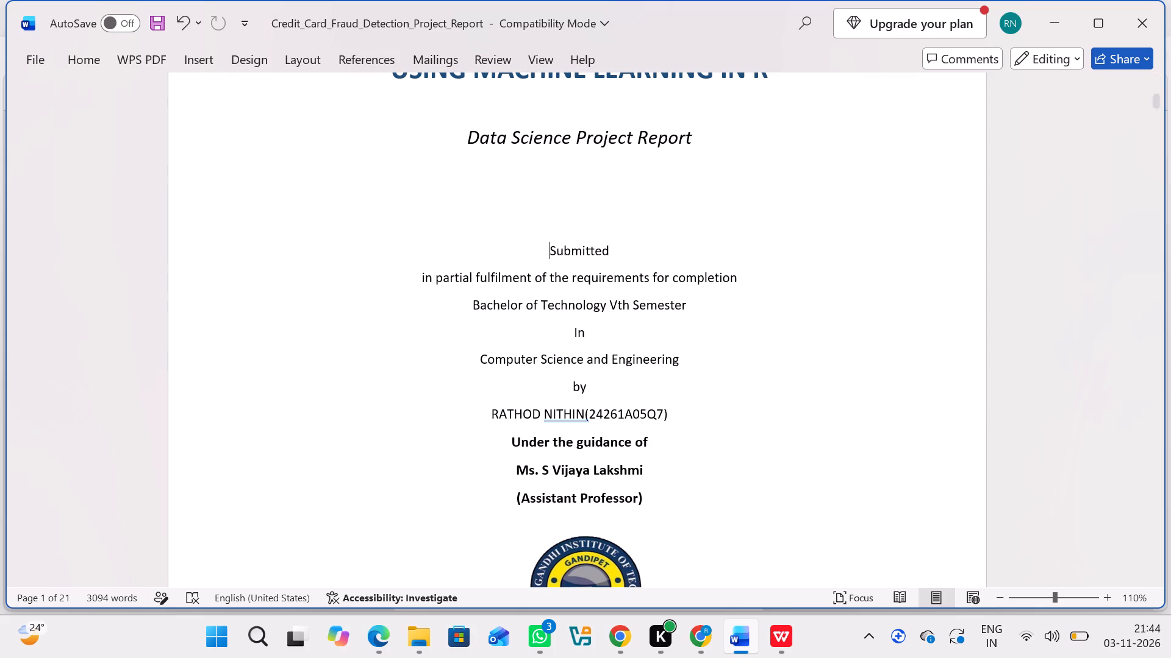
Delete the italic "Data Science Project Report" subtitle below the cover title.
scroll(766, 244, "up", 2)
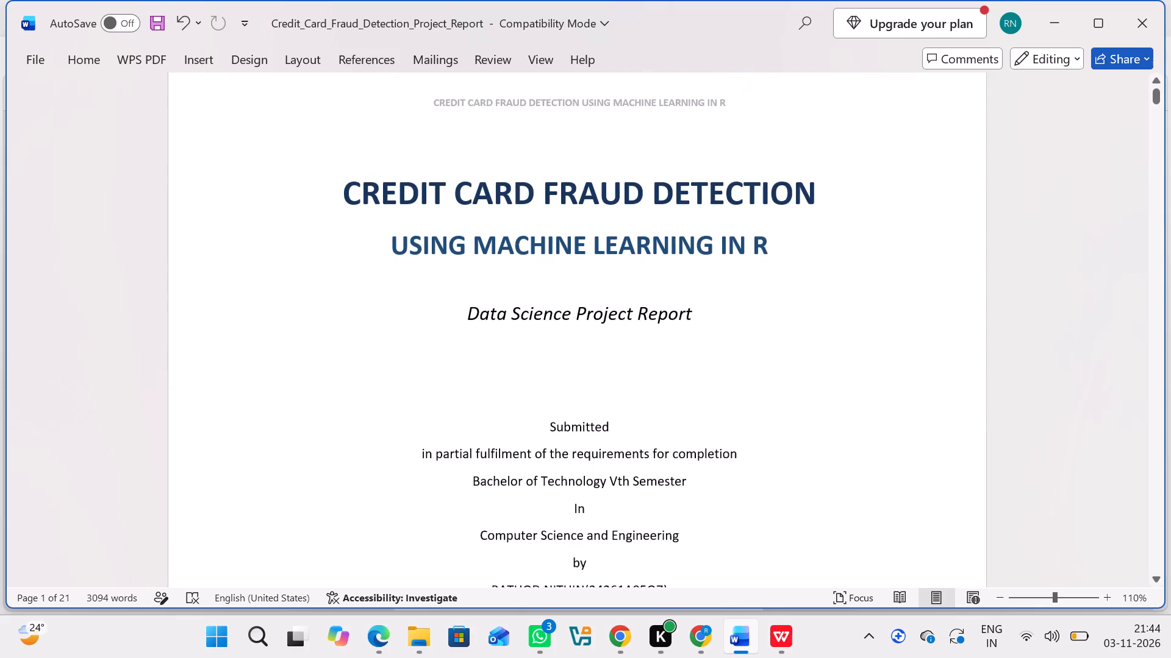
left_click_drag(473, 353, 725, 349)
key("BackSpace")
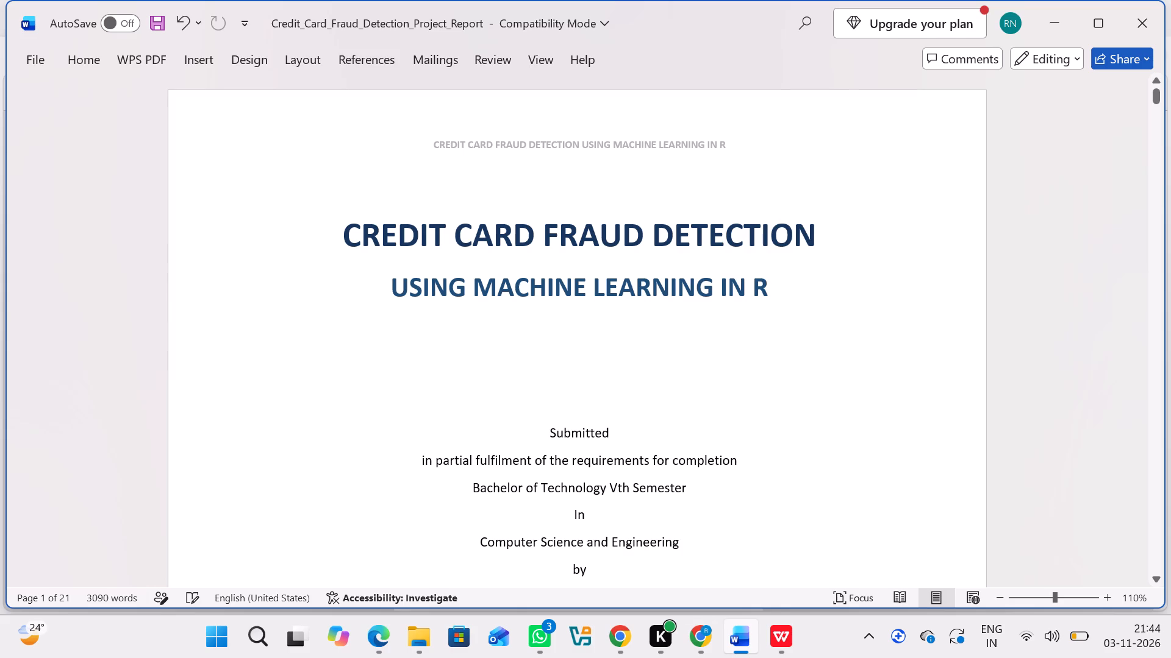
Copy "Data Science Laboratory (CS526PE)" from the Sales Forecasting PDF in Edge and paste it between the Word cover's title and "Submitted".
key("alt+Tab")
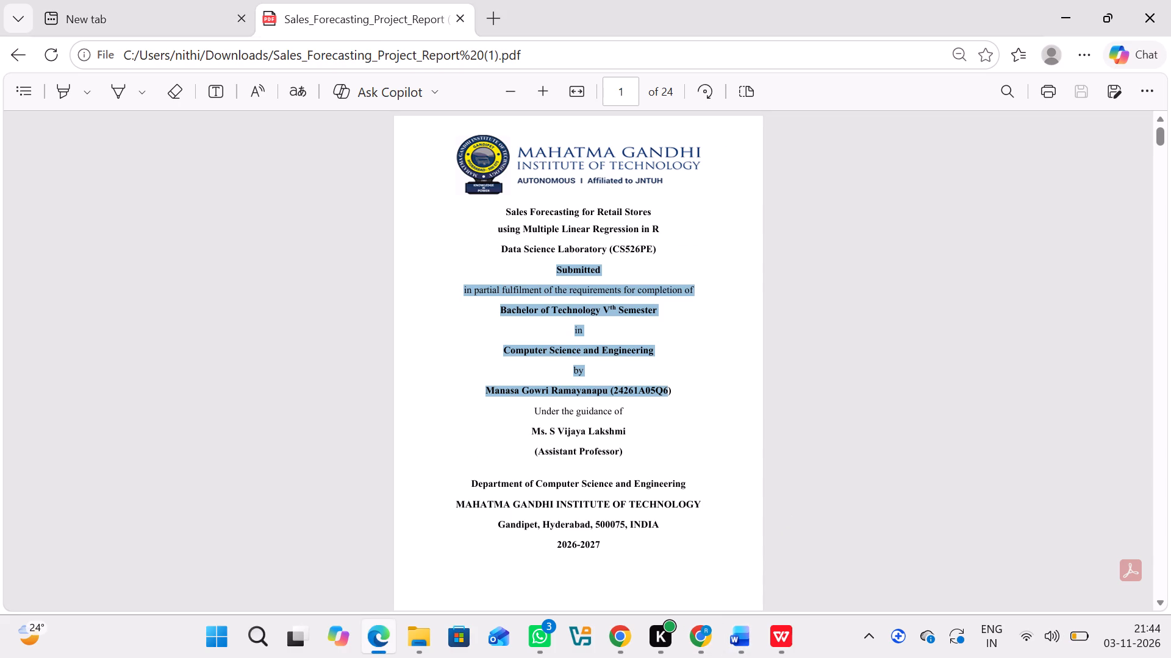
left_click_drag(500, 247, 663, 246)
key("ctrl+c")
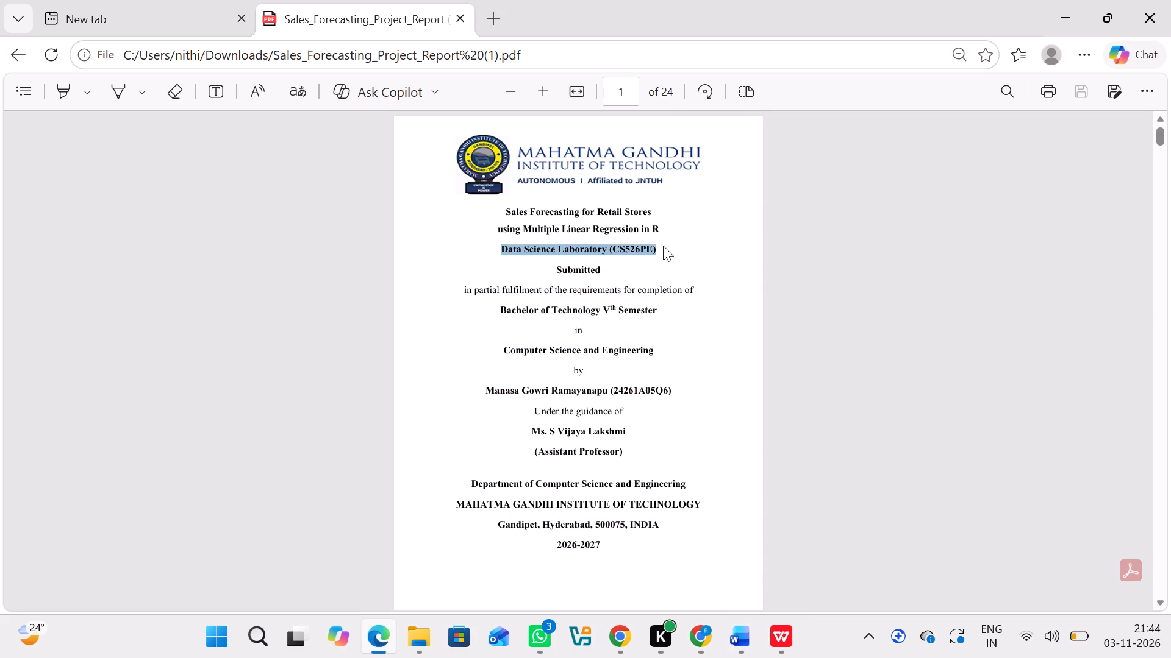
key("alt+Tab")
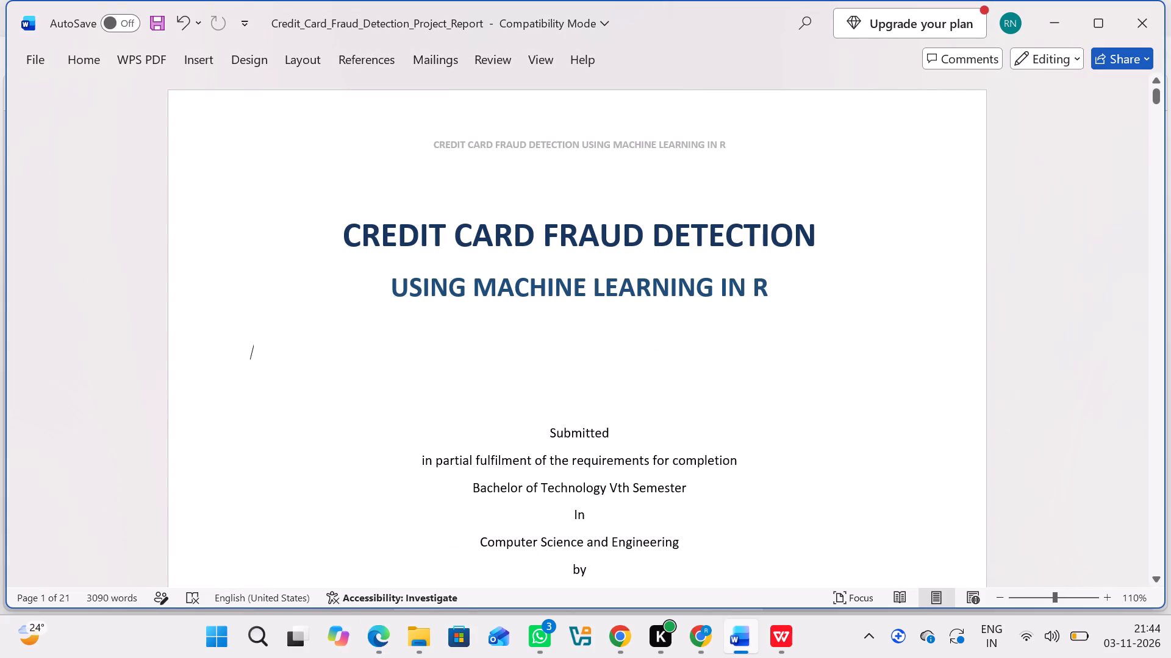
left_click(568, 383)
key("ctrl+v")
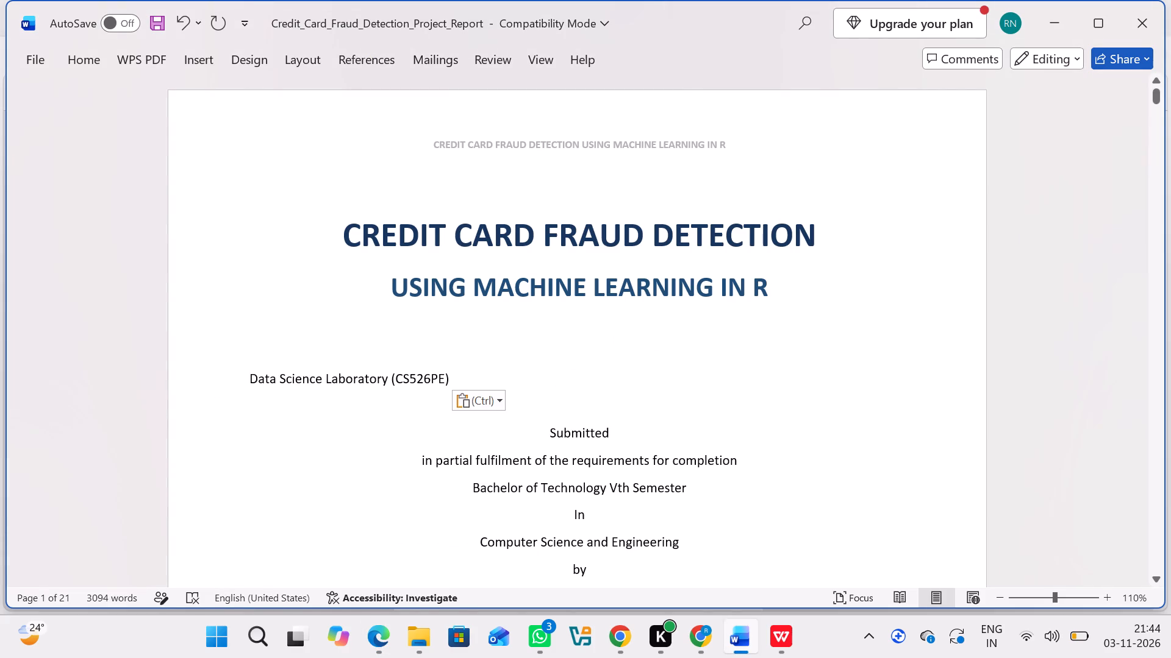
Centre the pasted "Data Science Laboratory (CS526PE)" line.
left_click_drag(251, 377, 482, 394)
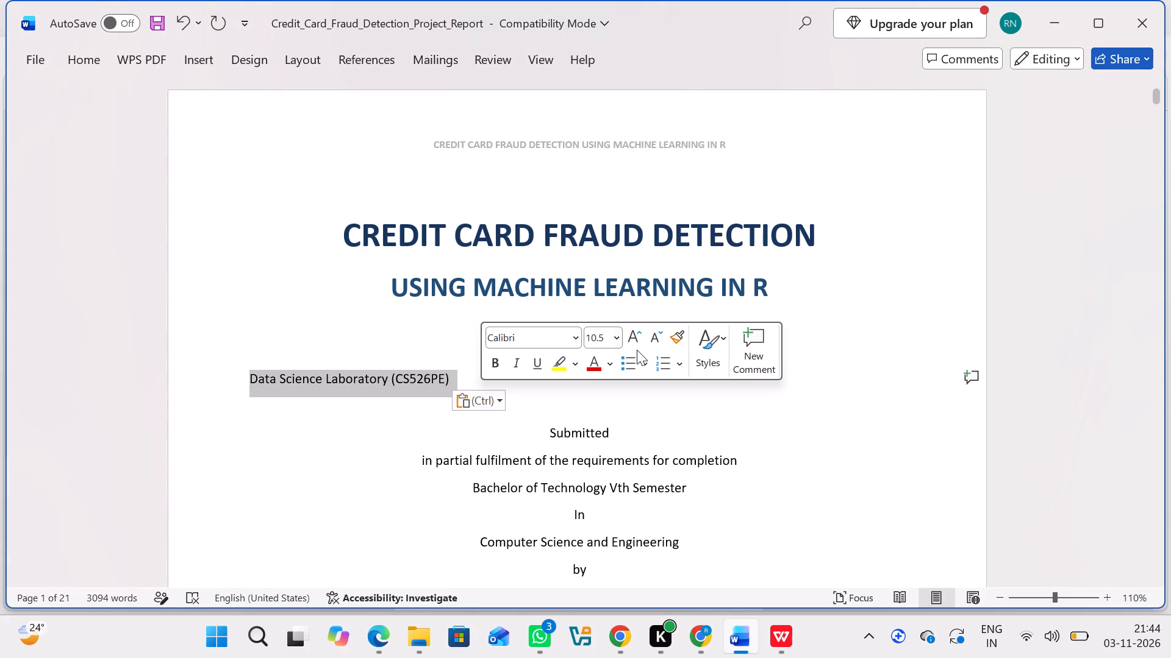
left_click(90, 56)
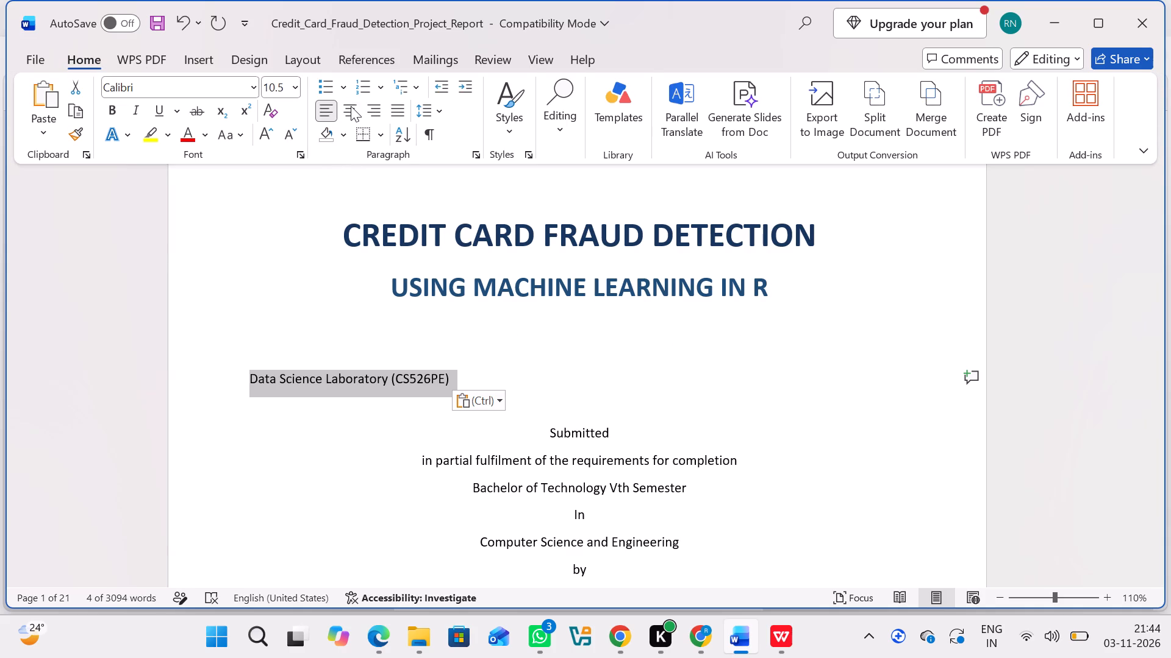
left_click(351, 106)
left_click(451, 316)
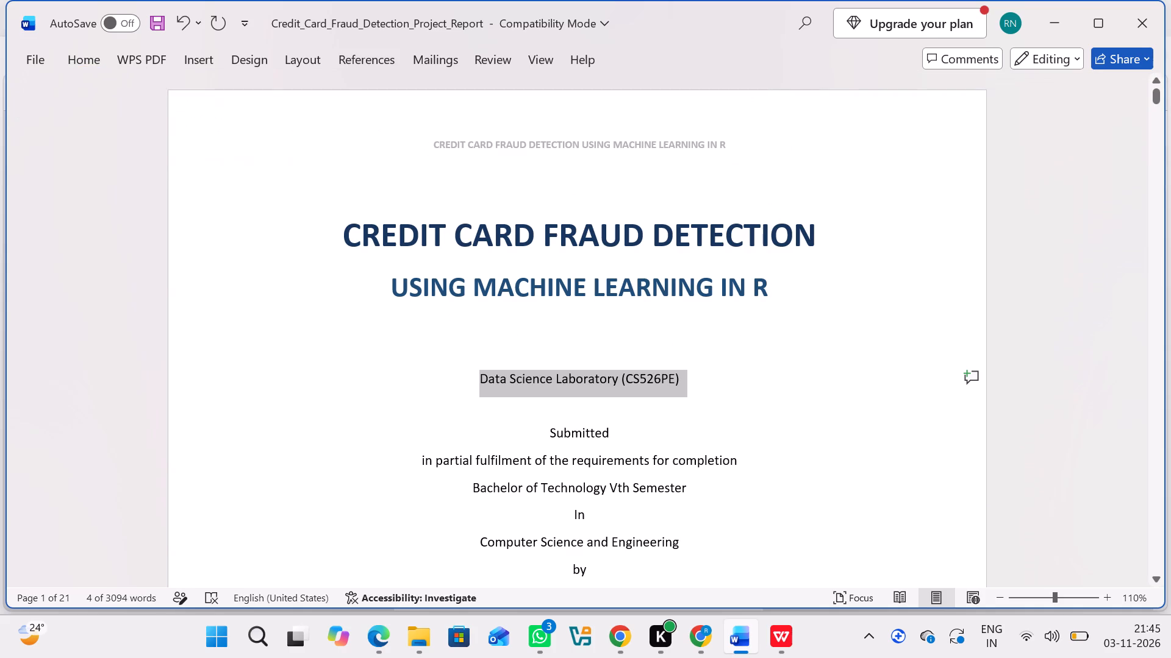
left_click(446, 348)
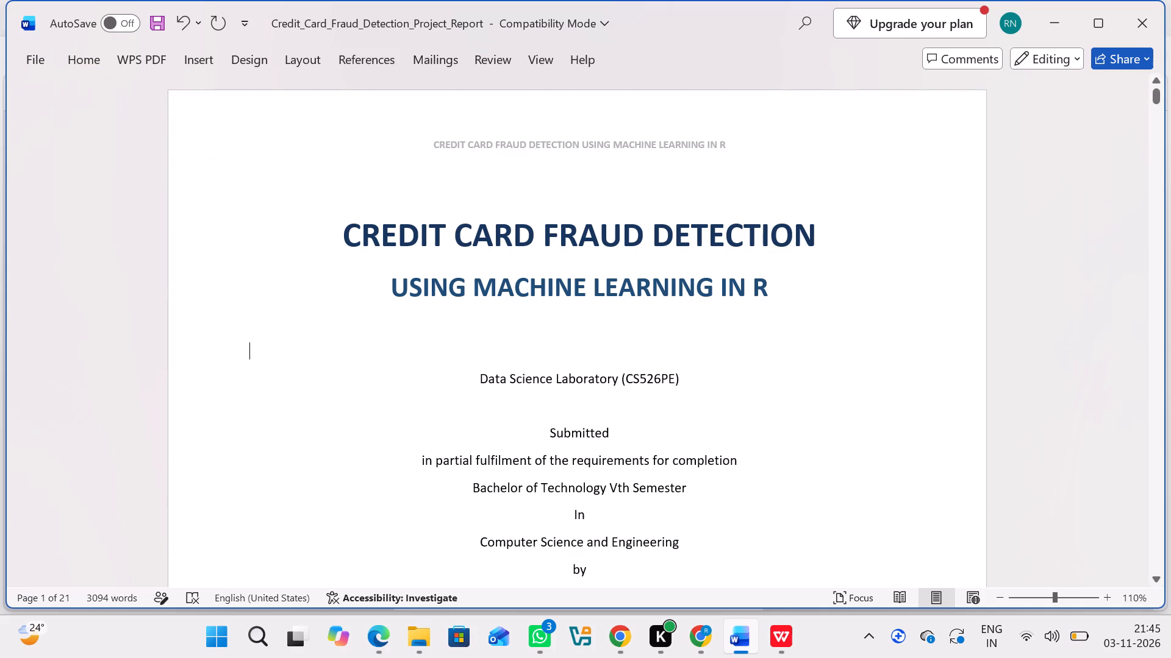
Remove the bold from both cover title lines and set their font size to 16.
left_click_drag(346, 228, 773, 295)
left_click(789, 263)
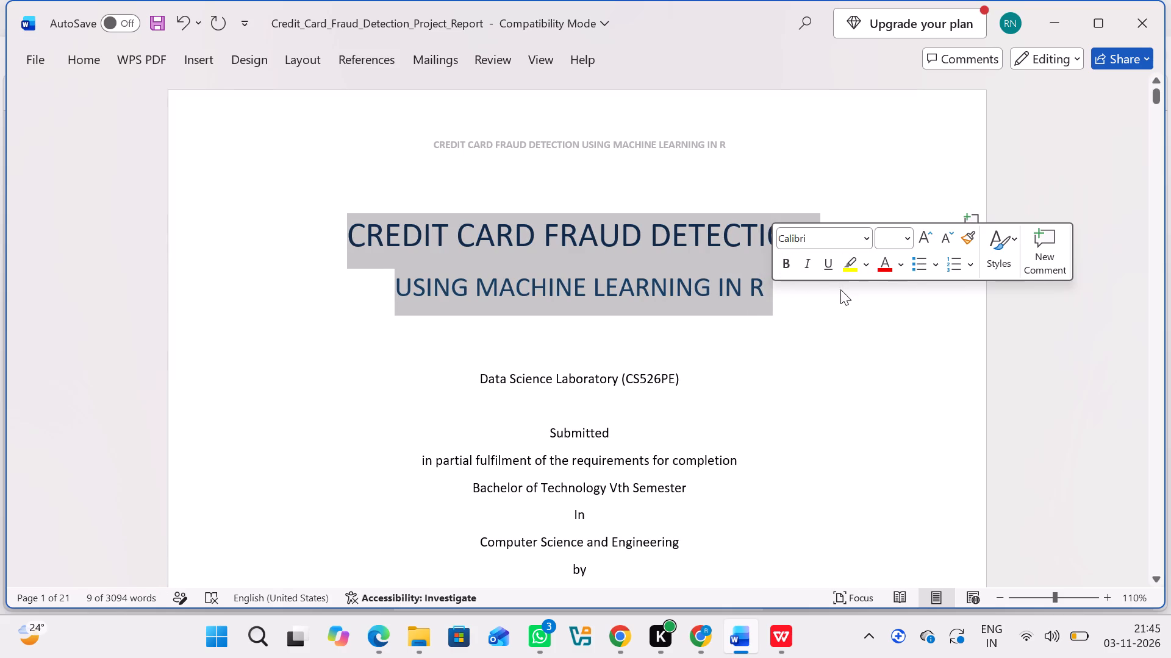
left_click(906, 233)
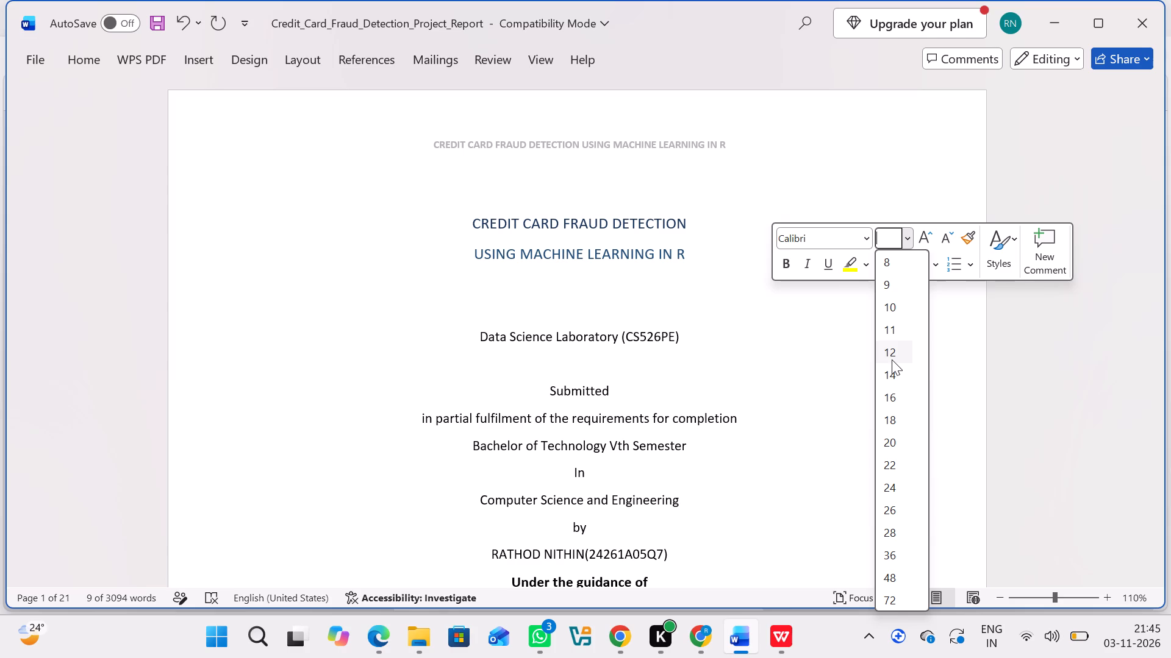
left_click(892, 395)
left_click(796, 364)
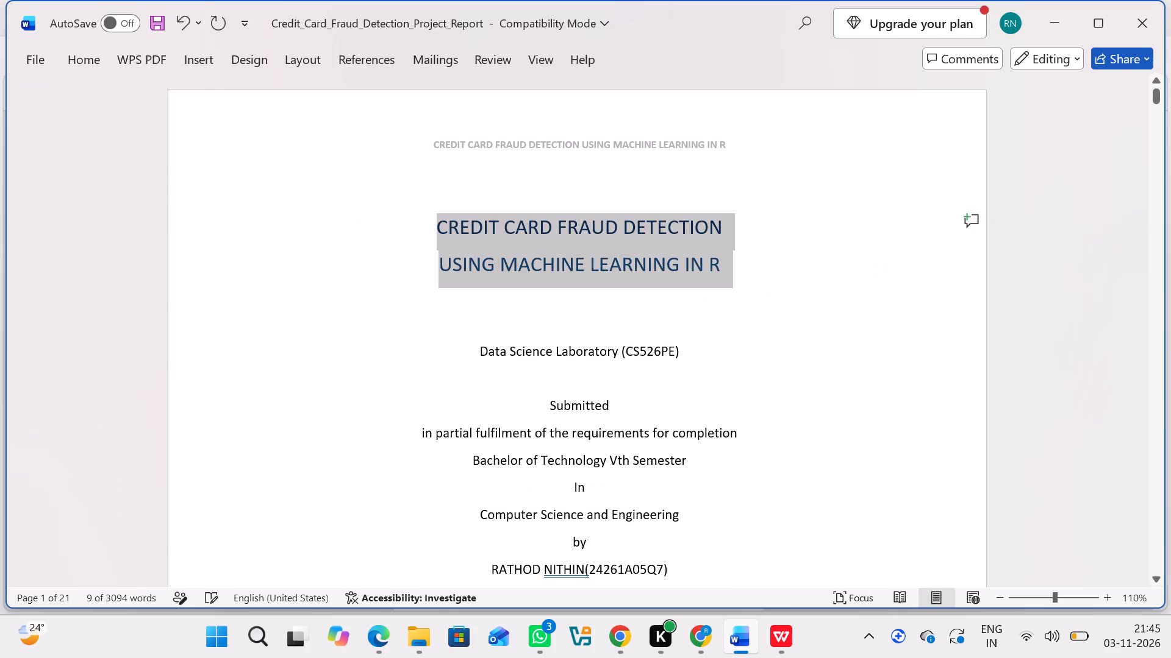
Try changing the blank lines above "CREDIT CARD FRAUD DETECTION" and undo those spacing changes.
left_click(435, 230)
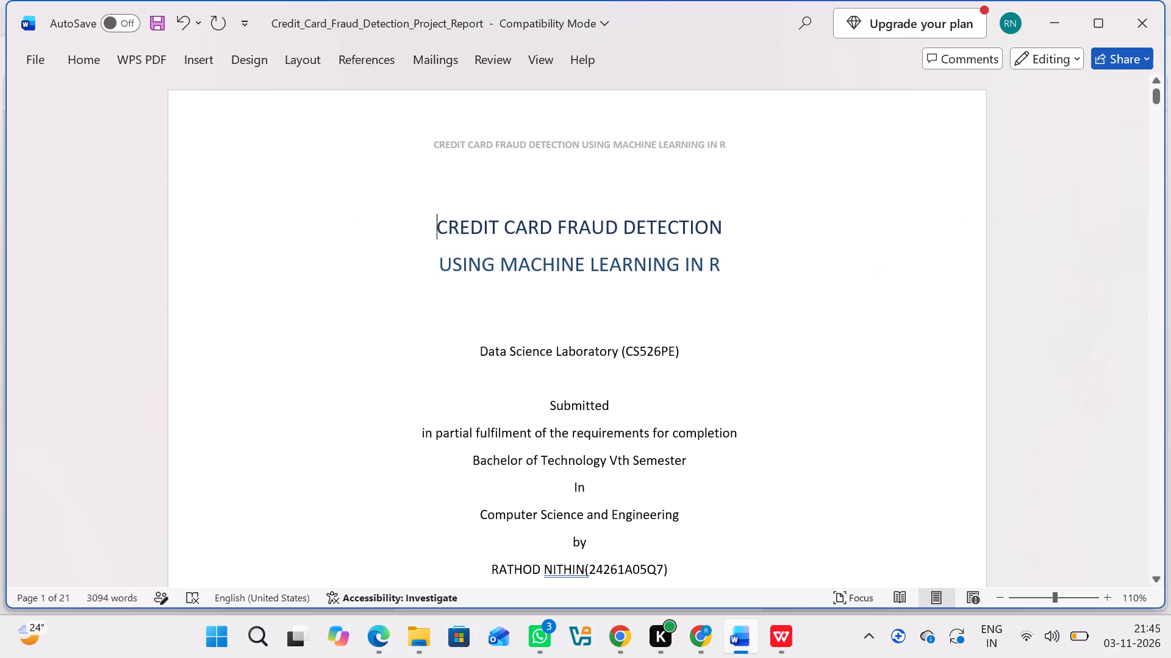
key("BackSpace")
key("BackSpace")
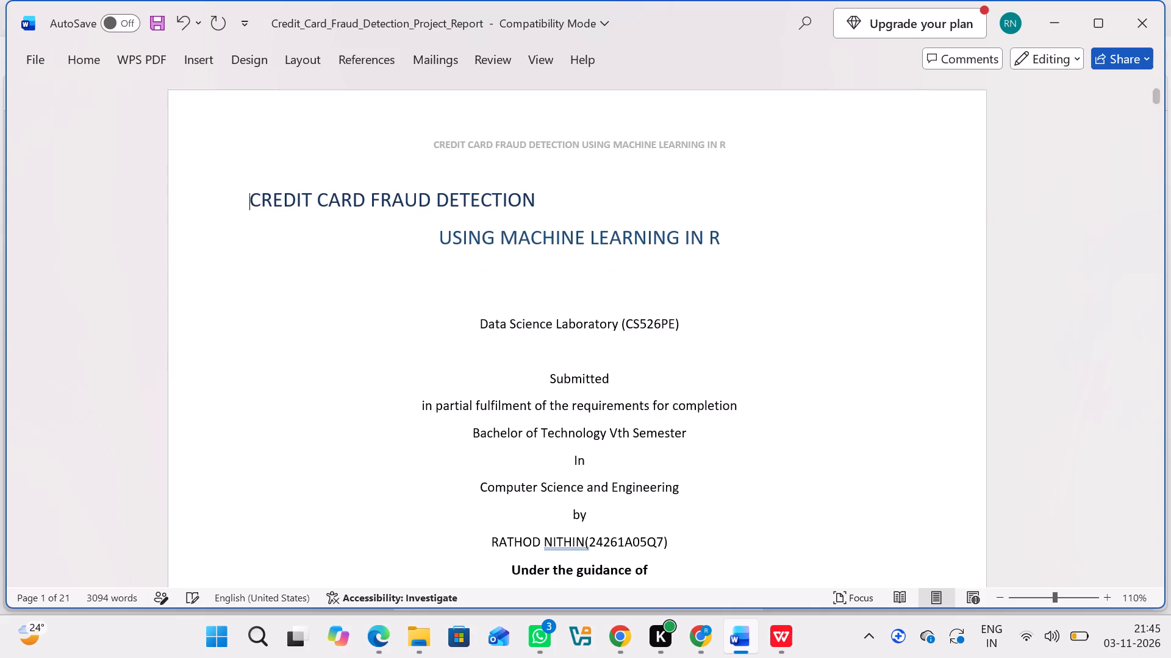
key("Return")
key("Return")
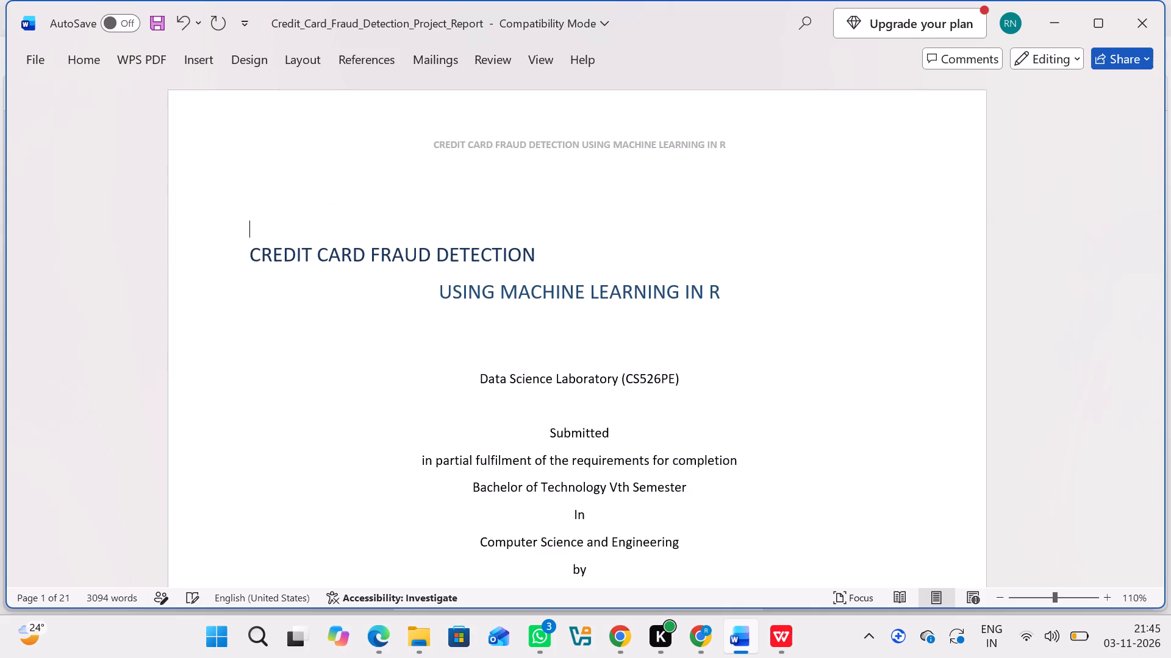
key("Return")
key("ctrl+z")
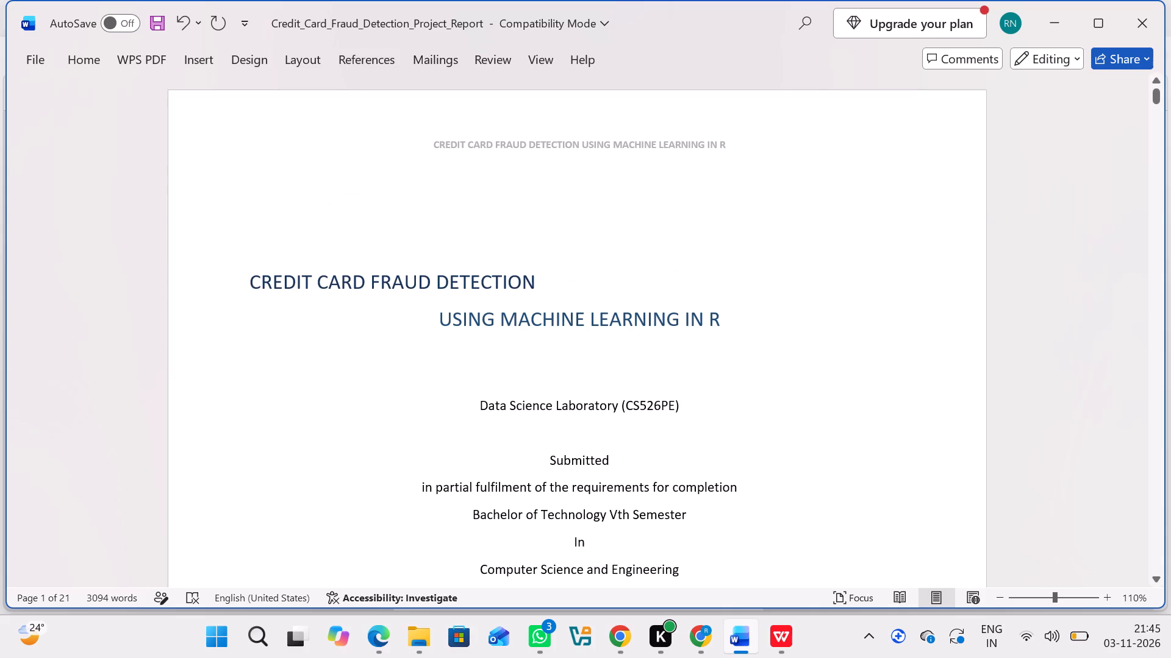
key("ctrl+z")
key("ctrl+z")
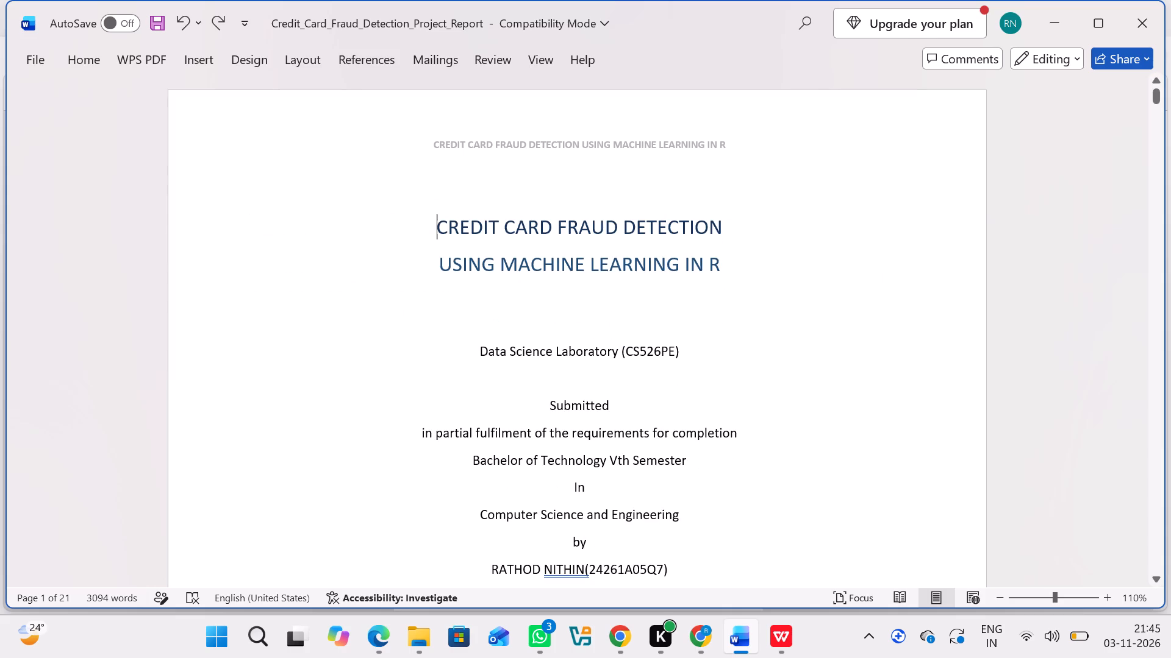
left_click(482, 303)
Remove the two blank lines above "Data Science Laboratory (CS526PE)" and insert two blank lines above "CREDIT CARD FRAUD DETECTION".
key("Delete")
key("Delete")
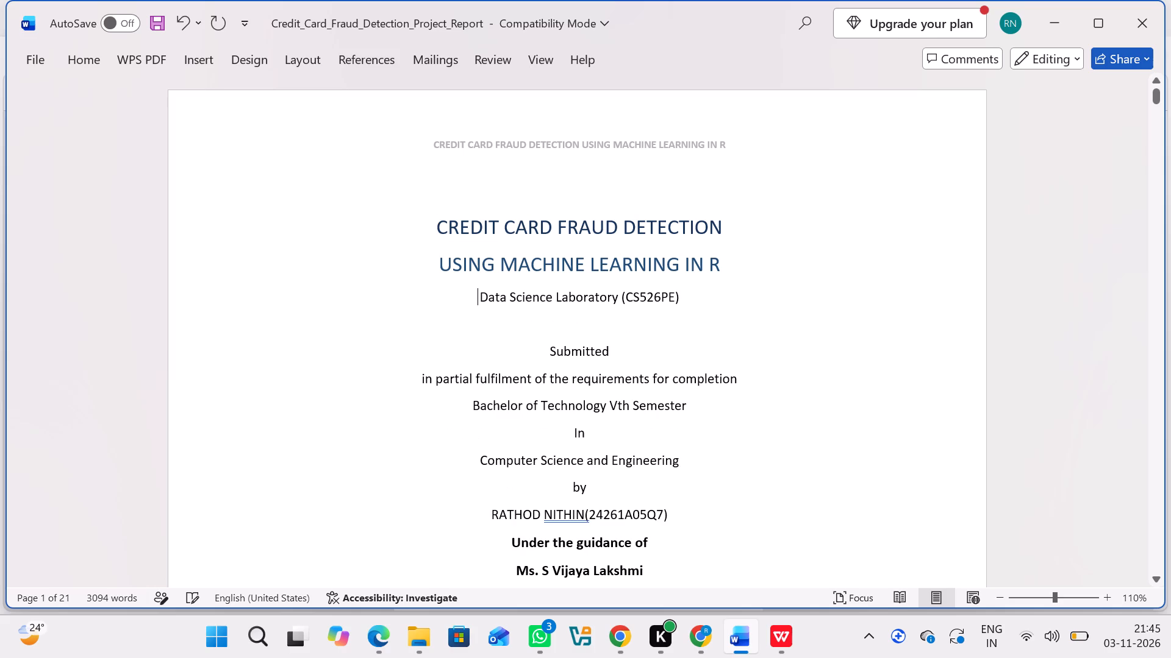
left_click(421, 228)
key("Return")
key("Return")
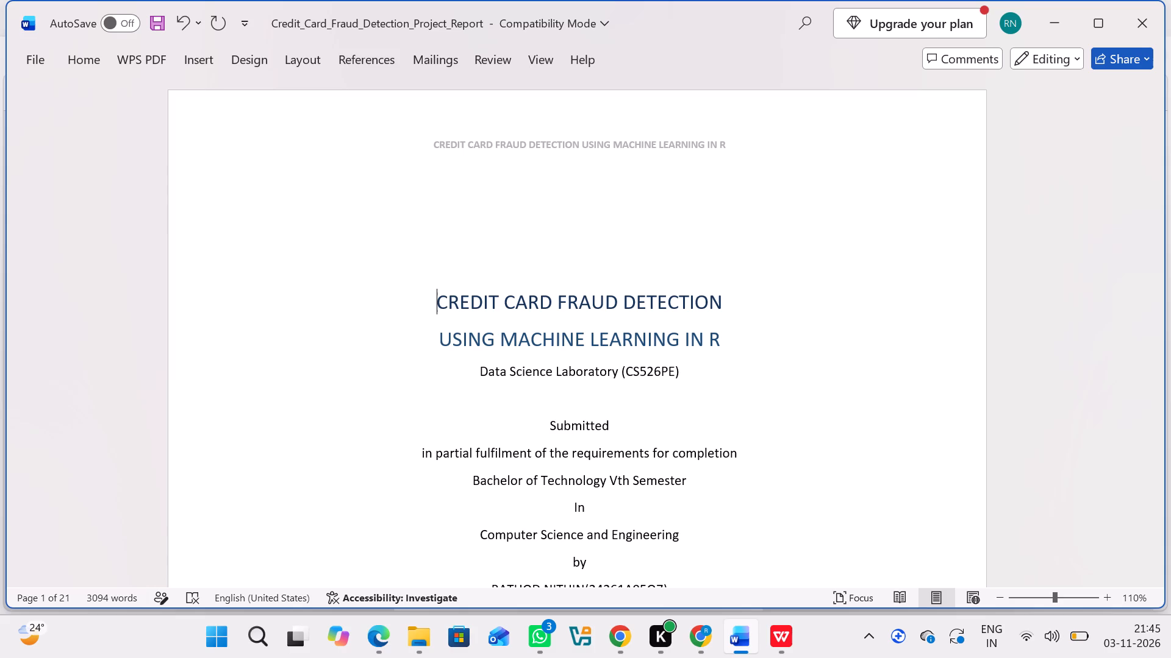
Review the cover layouts of the Sales Forecasting PDF in Edge and the Quiz Game report in WPS Office for reference.
key("alt+Tab")
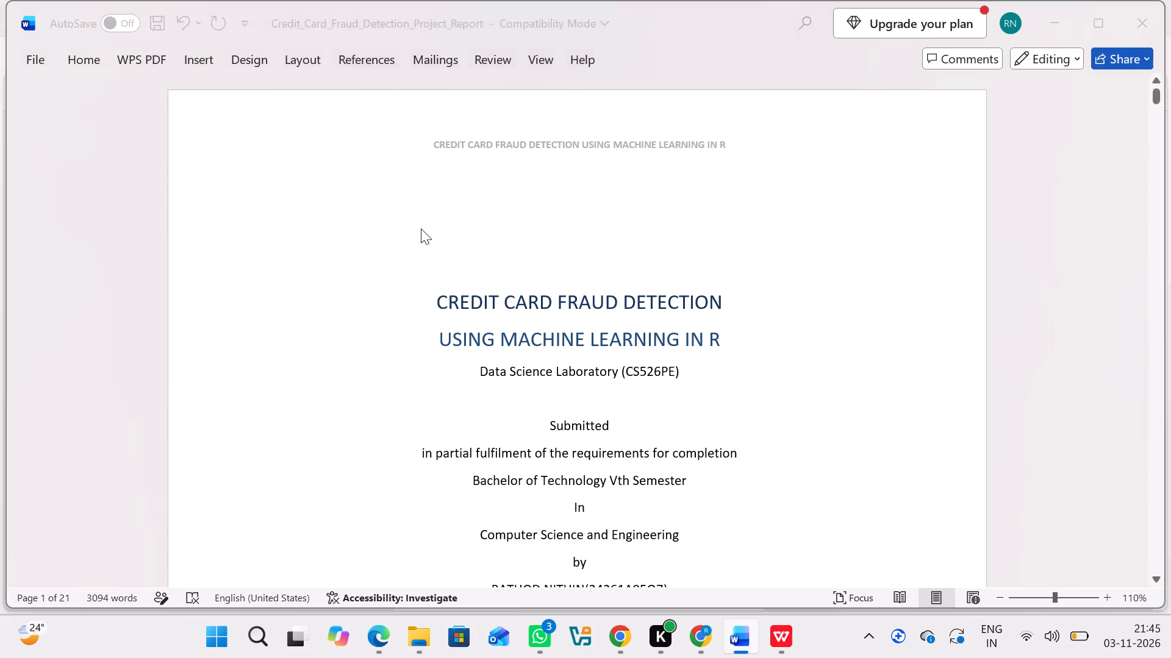
left_click(506, 170)
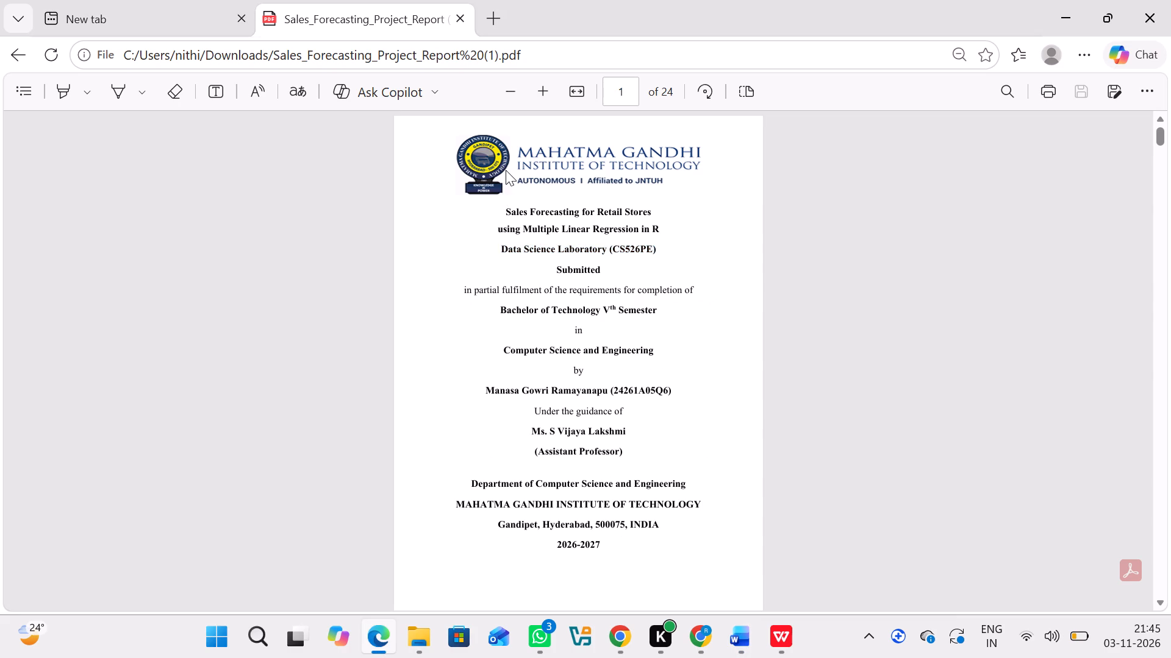
scroll(456, 272, "up", 1)
left_click(789, 637)
scroll(595, 347, "up", 5)
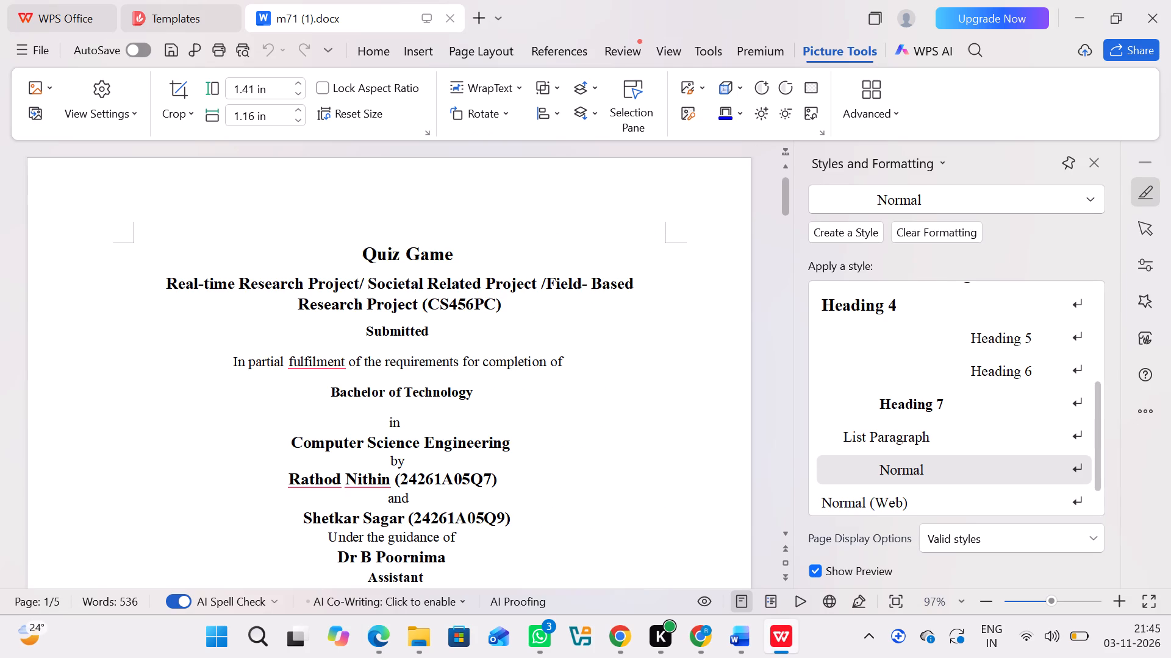
scroll(595, 347, "down", 4)
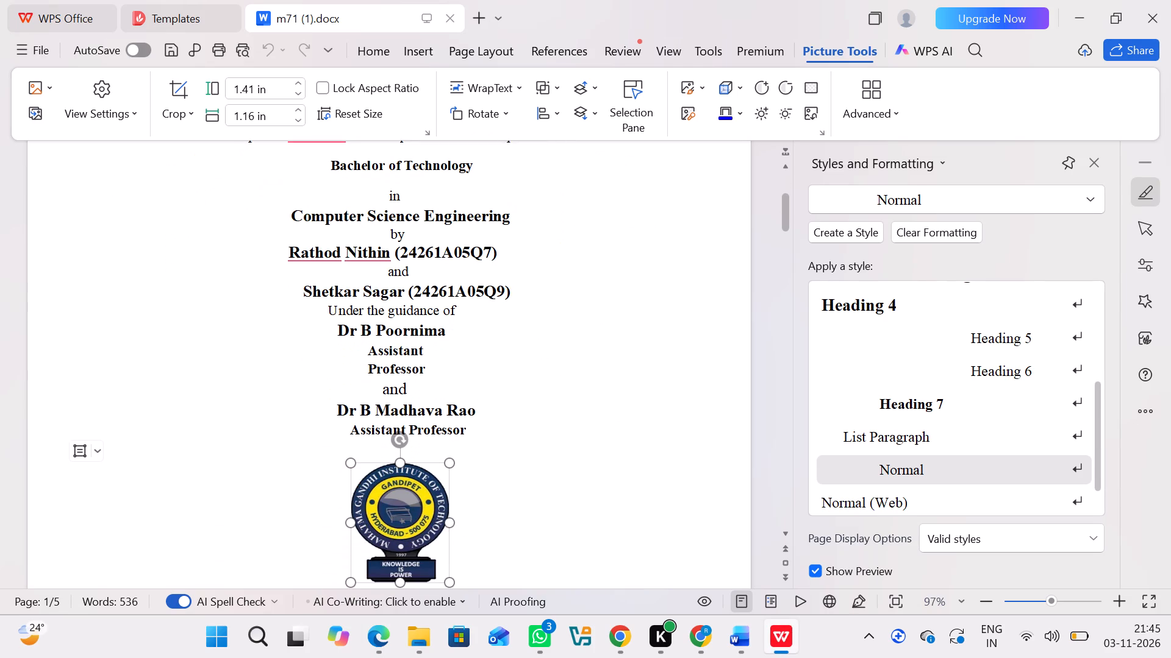
Switch to Chrome and search Google for "mgit logo download" in a new tab.
left_click(613, 643)
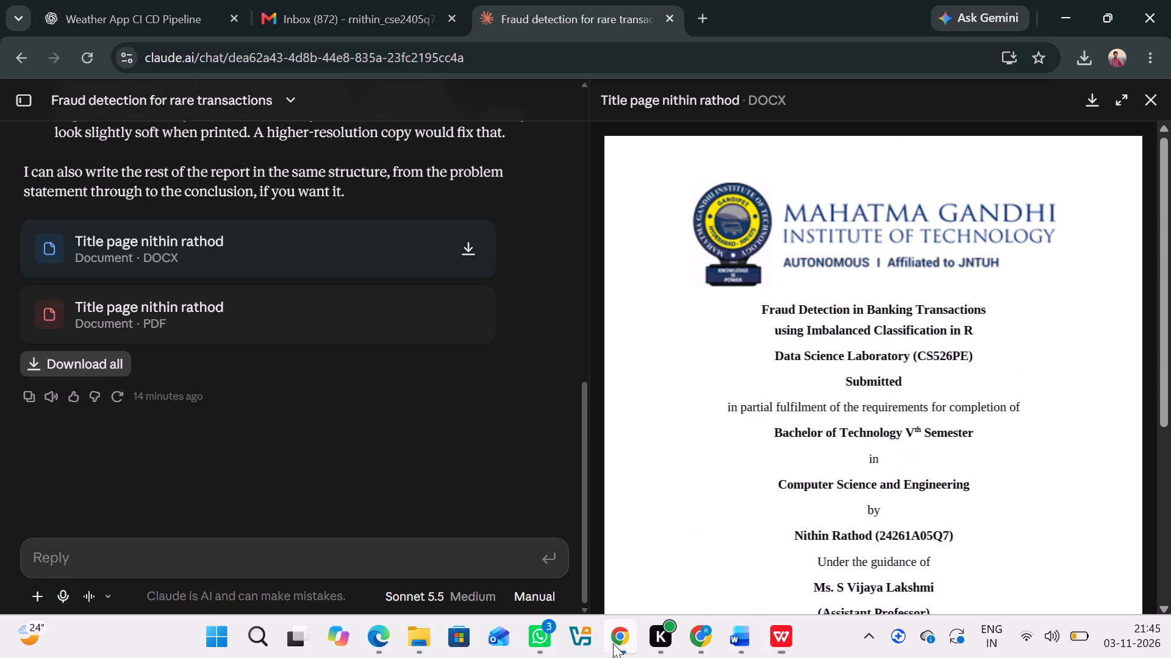
left_click(706, 21)
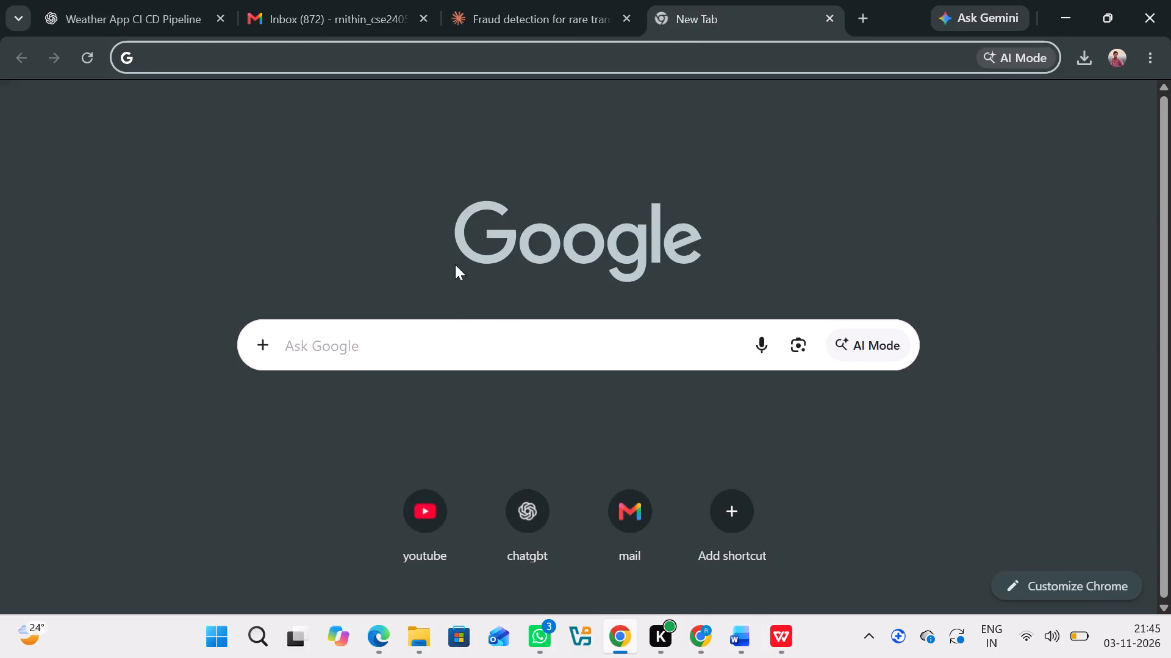
left_click(386, 364)
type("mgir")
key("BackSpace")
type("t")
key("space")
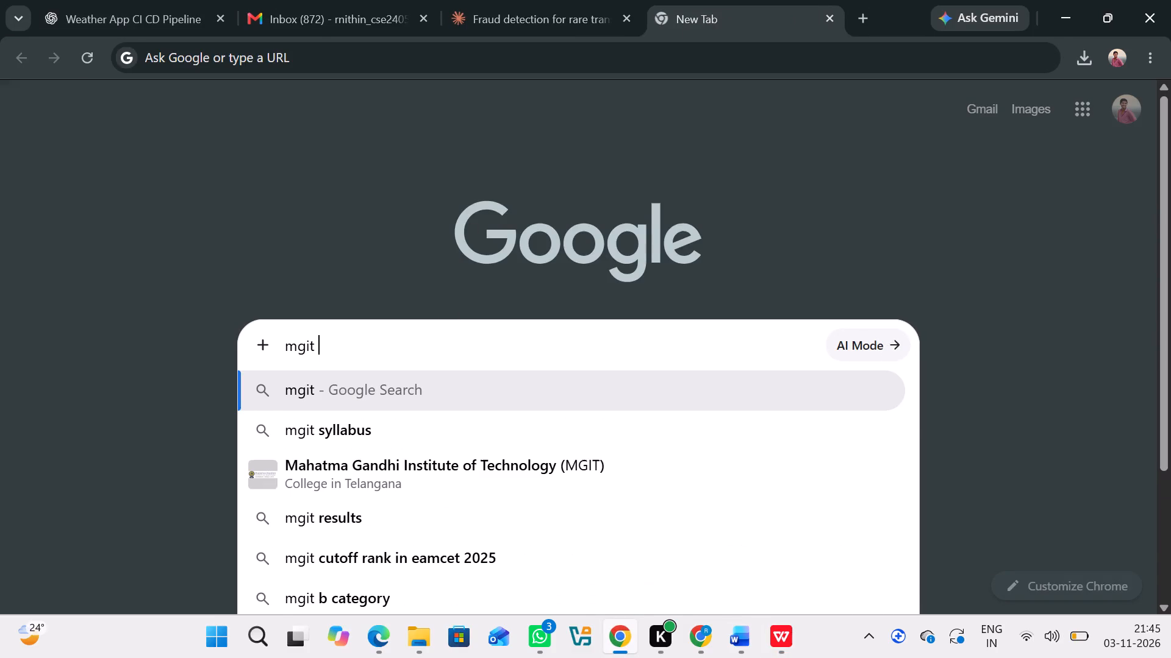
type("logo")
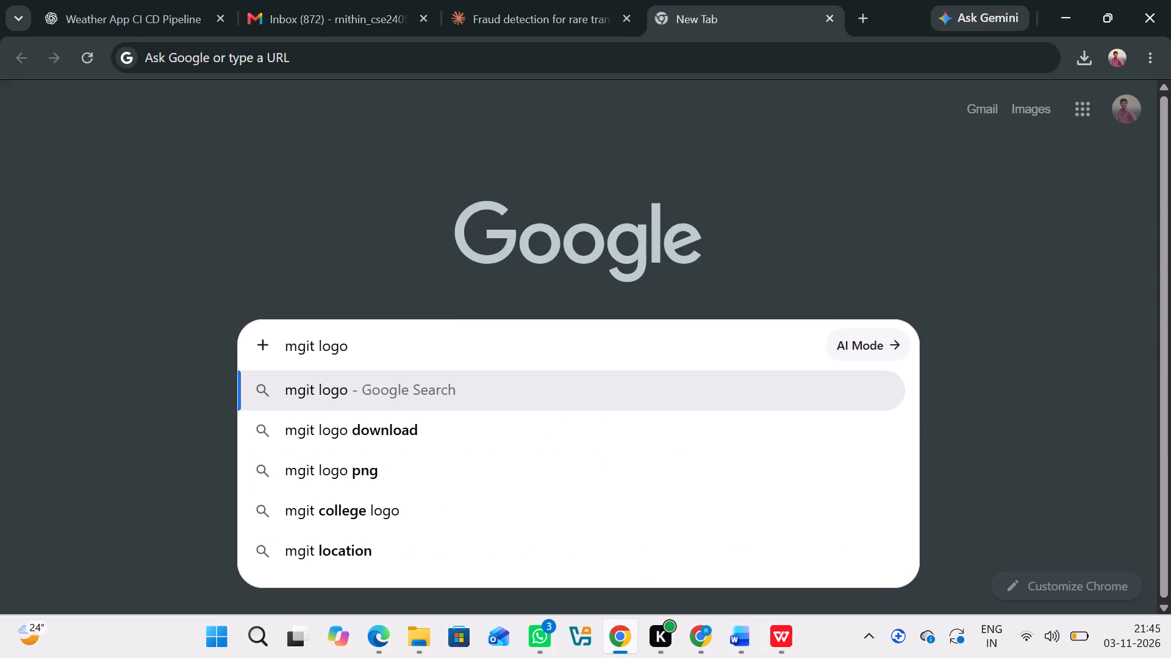
left_click(386, 435)
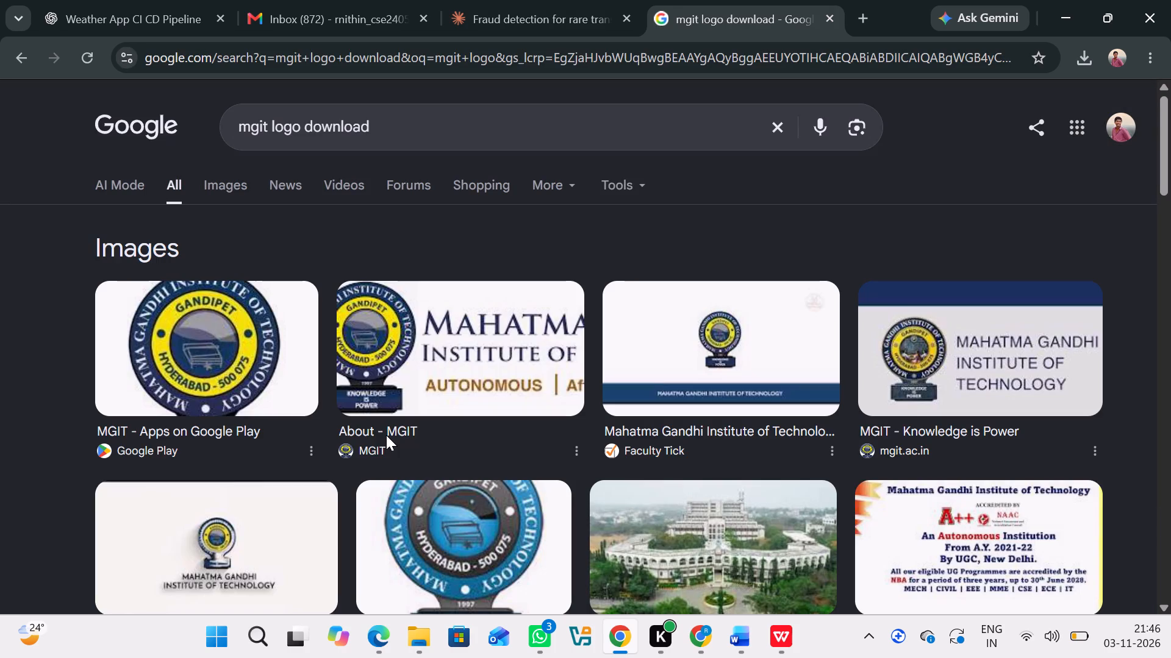
Open the "About - MGIT" logo image result and examine its source page on mgit.ac.in for the college logo.
left_click(432, 371)
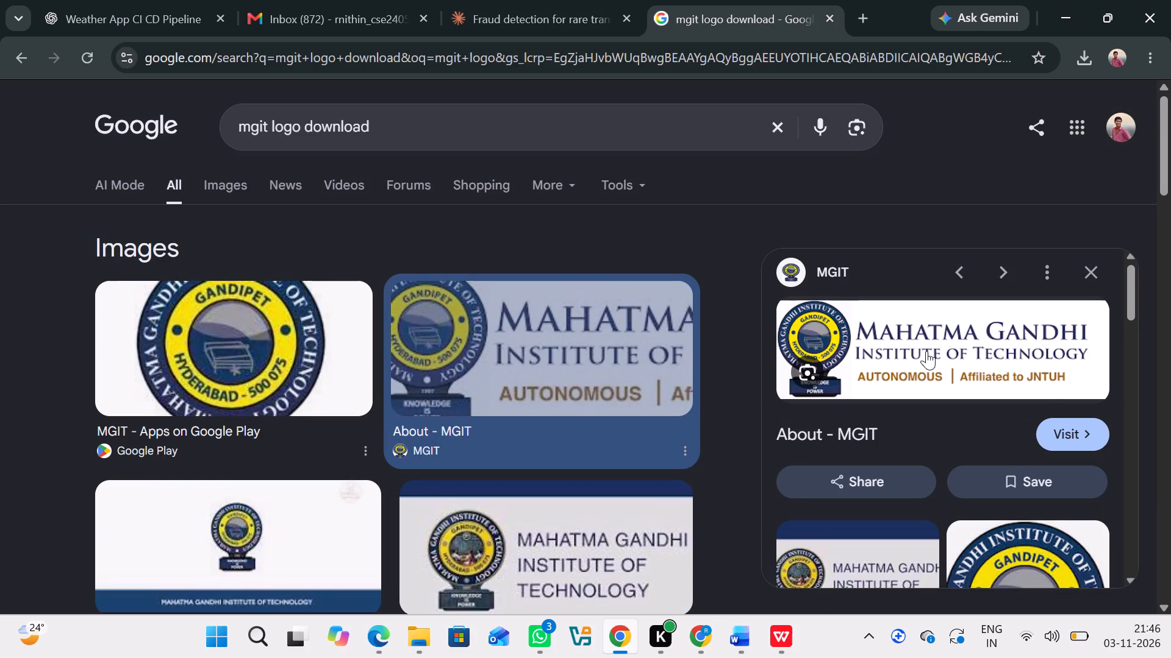
left_click(934, 350)
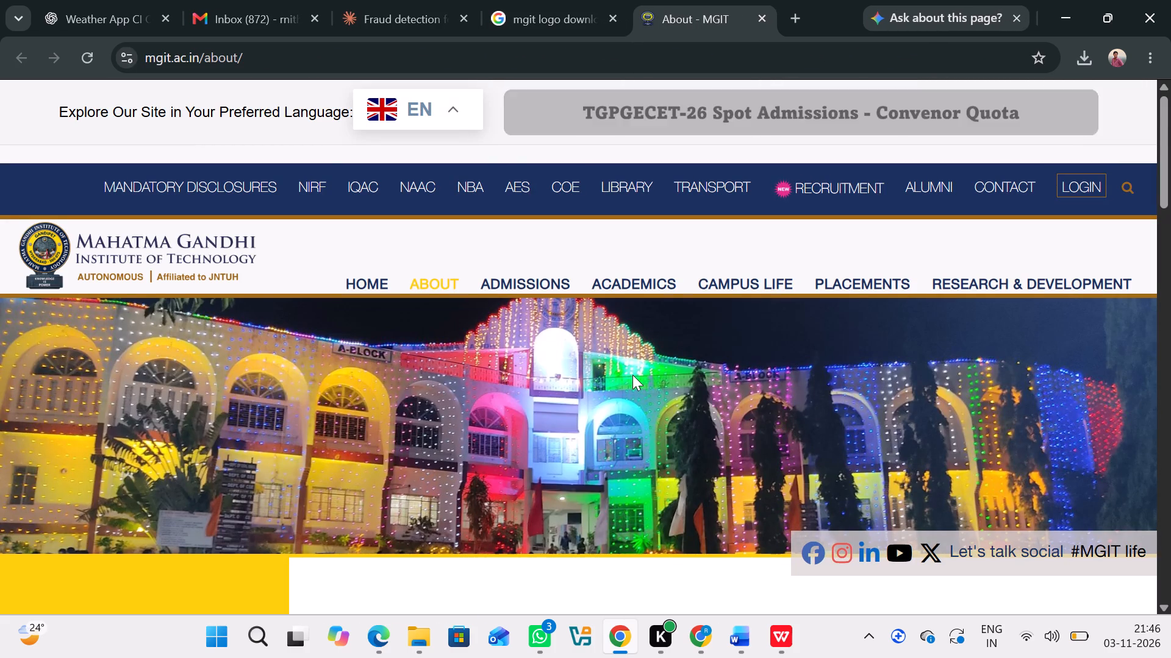
scroll(632, 375, "down", 6)
scroll(632, 375, "up", 8)
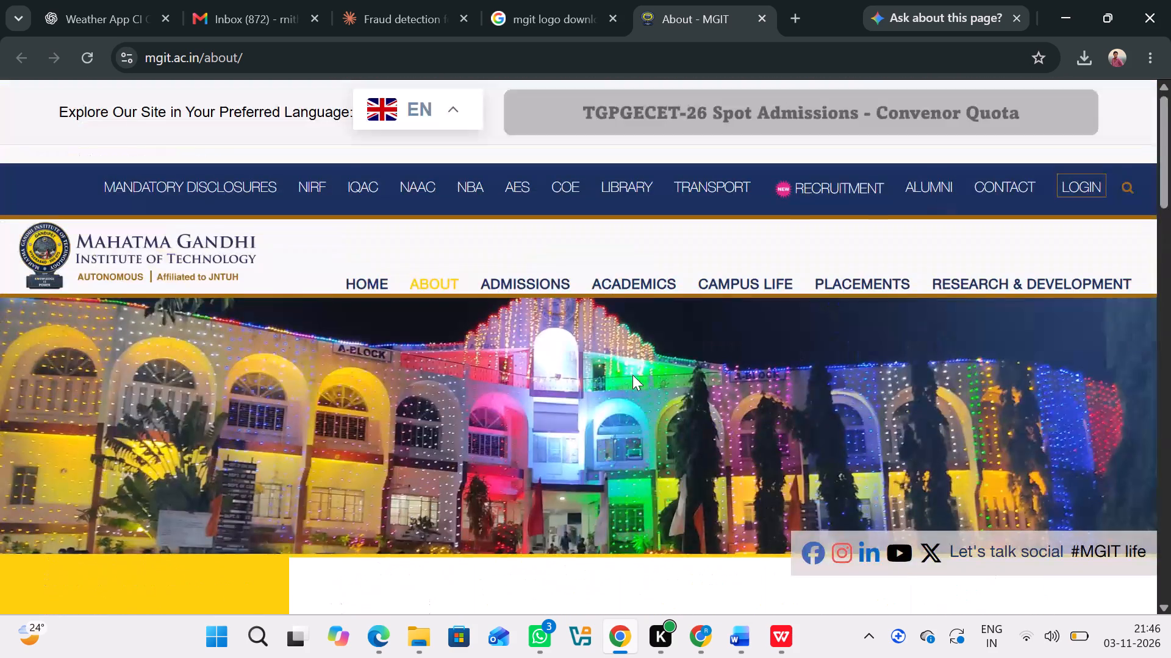
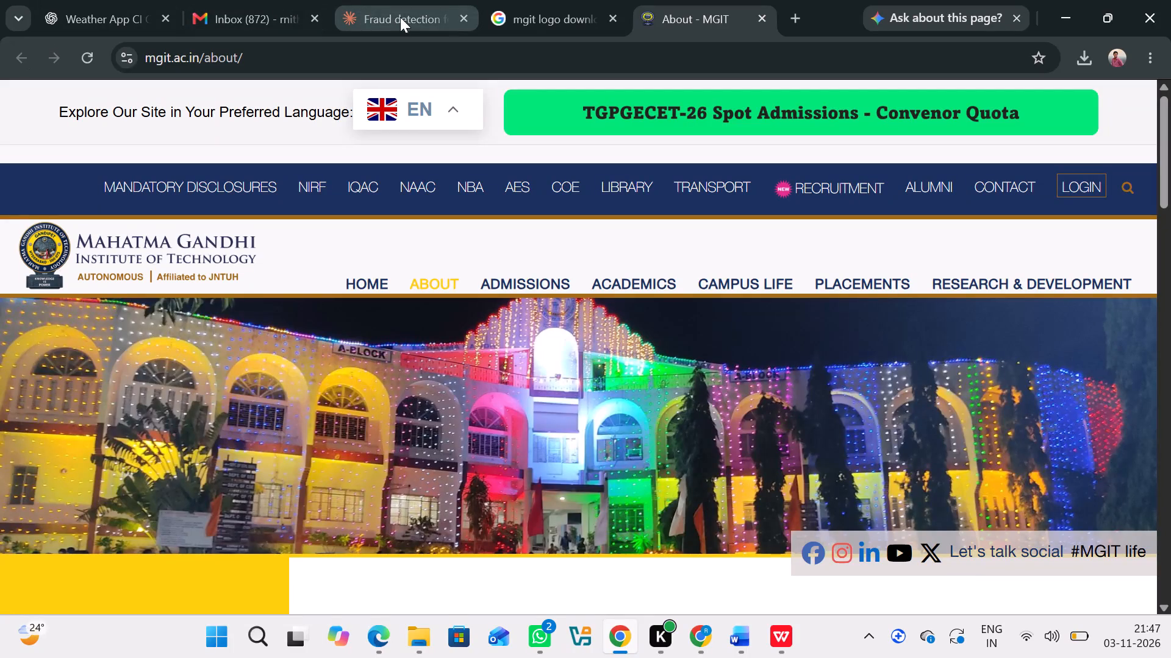
Close the About - MGIT page and run a visual search on its Mahatma Gandhi Institute of Technology logo from the "mgit logo download" results.
left_click(668, 12)
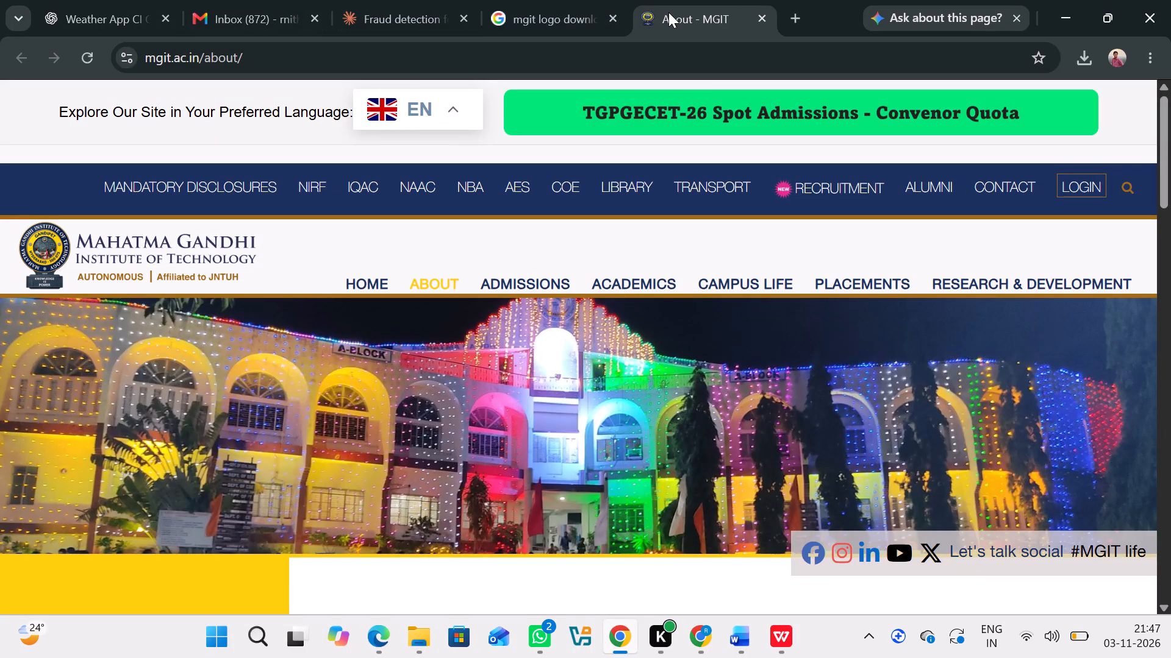
left_click(554, 13)
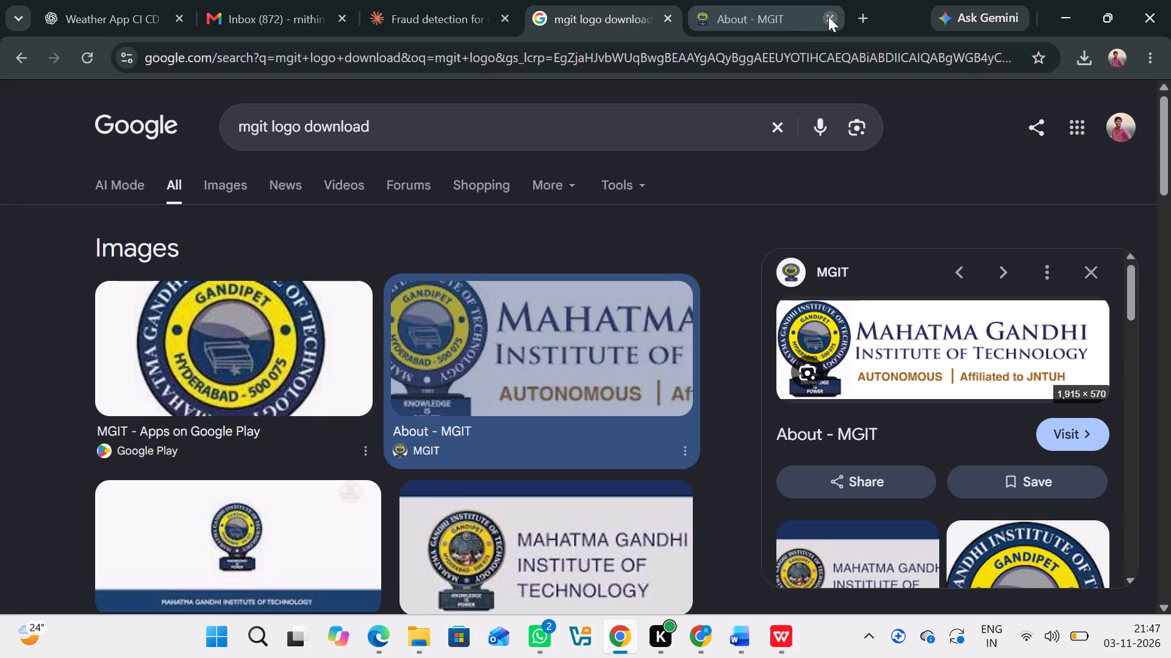
left_click(828, 16)
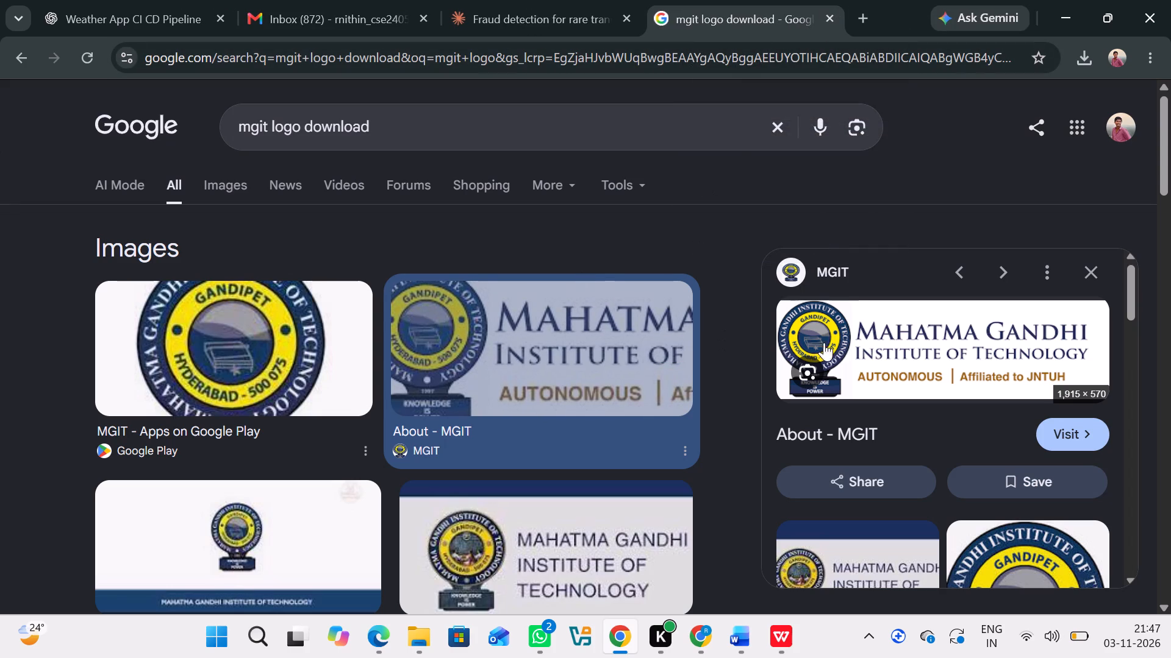
left_click(811, 370)
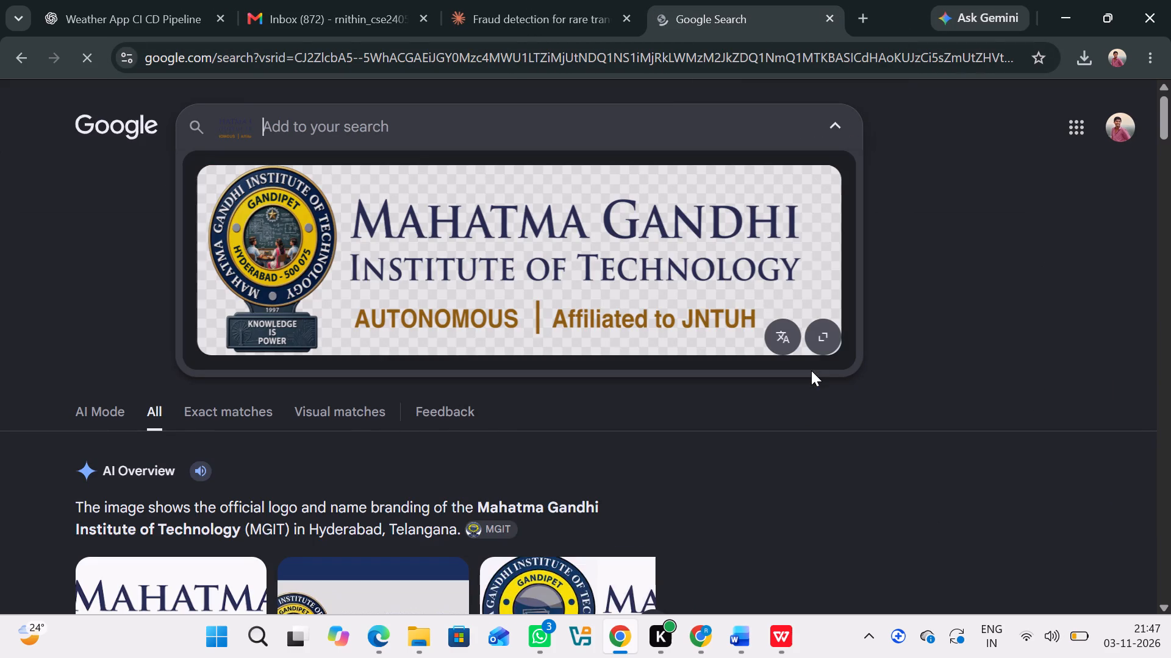
Preview the "Contact Us - MGIT" logo in the image search results and check its source page.
scroll(590, 242, "down", 2)
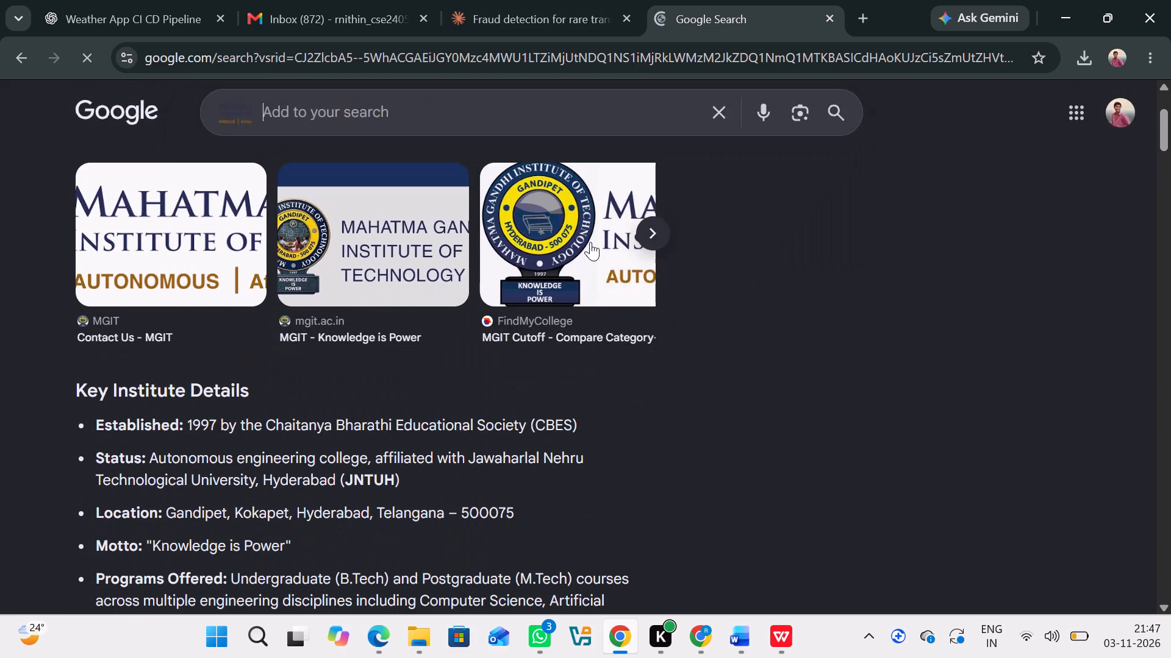
left_click(160, 230)
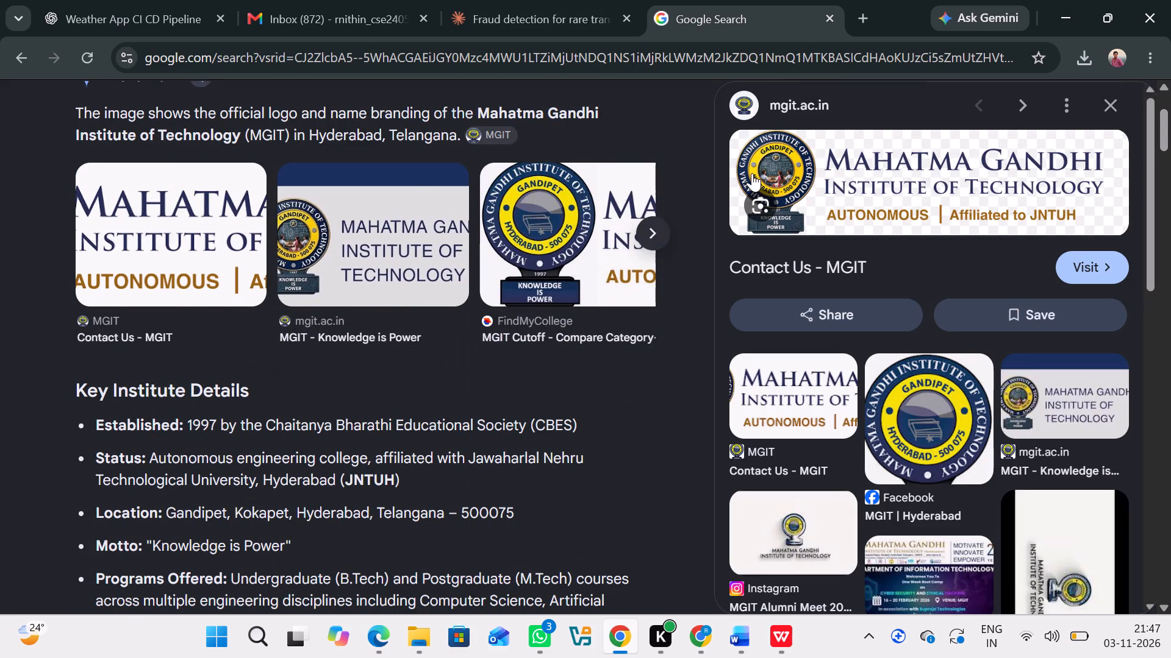
left_click(784, 402)
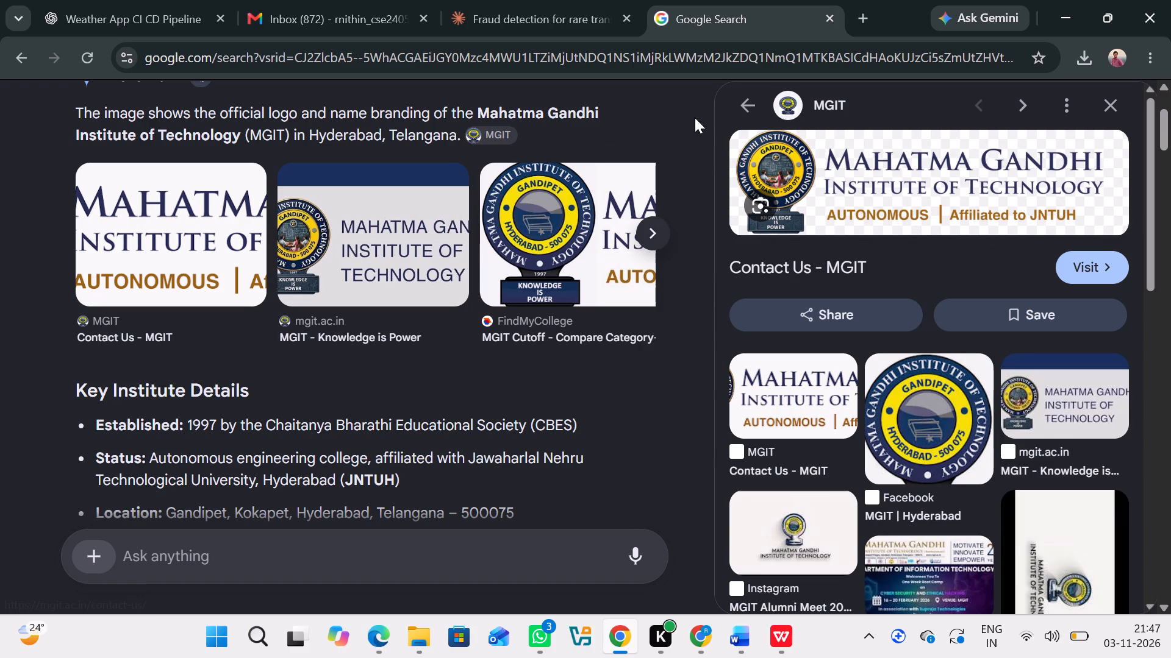
left_click(741, 114)
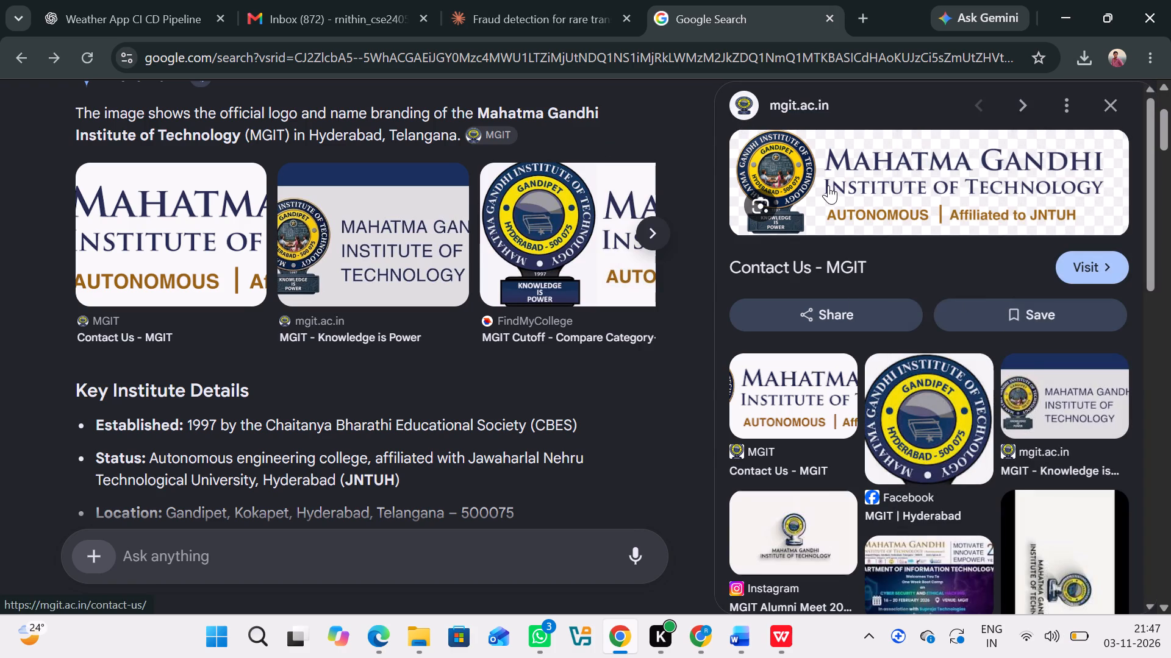
left_click(828, 185)
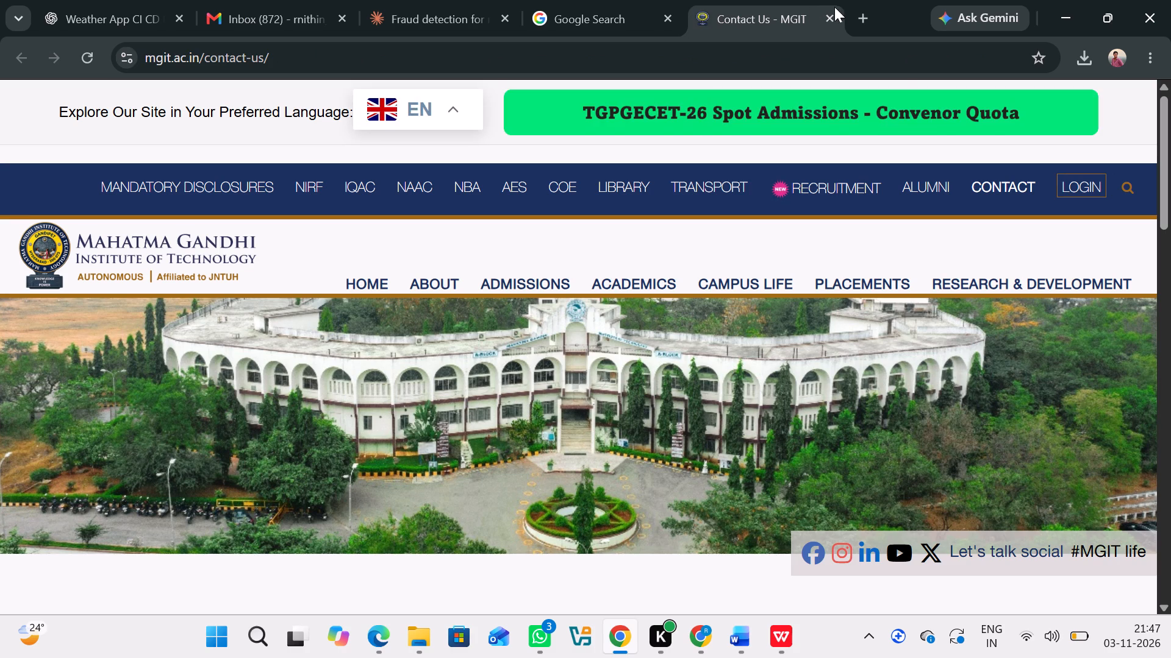
left_click(831, 15)
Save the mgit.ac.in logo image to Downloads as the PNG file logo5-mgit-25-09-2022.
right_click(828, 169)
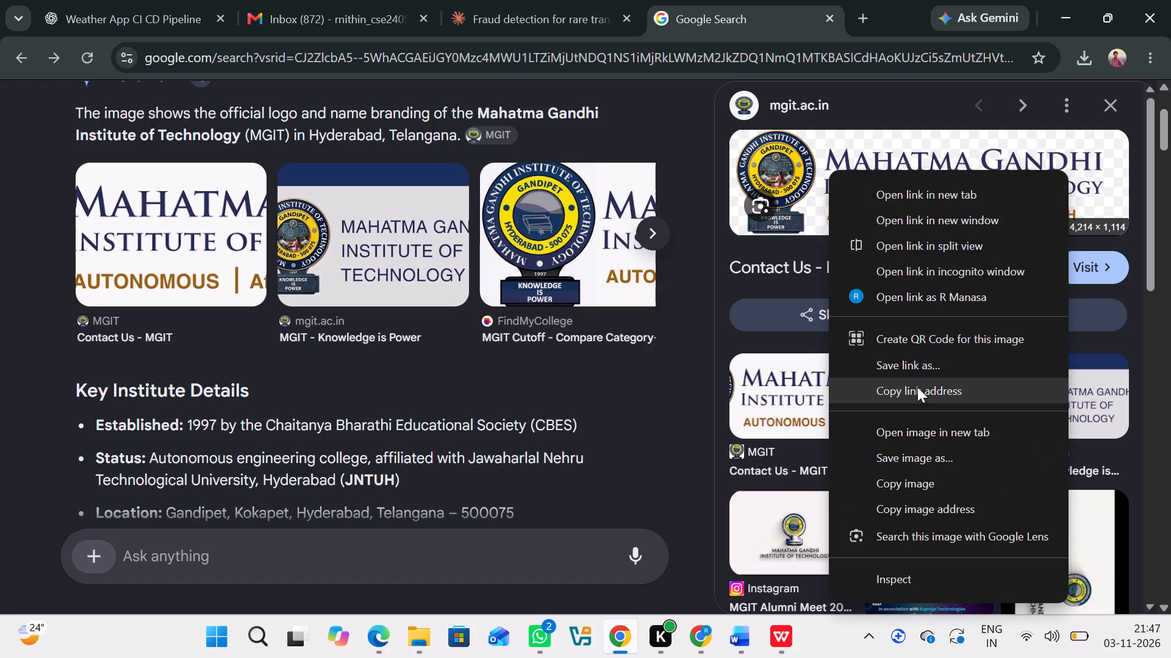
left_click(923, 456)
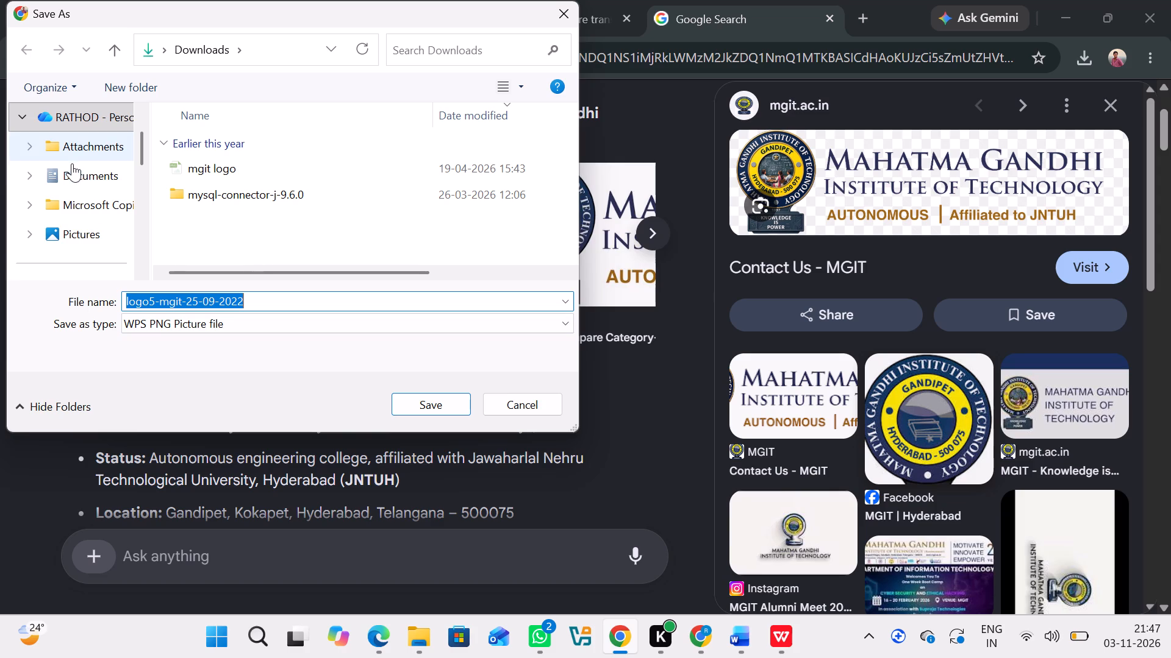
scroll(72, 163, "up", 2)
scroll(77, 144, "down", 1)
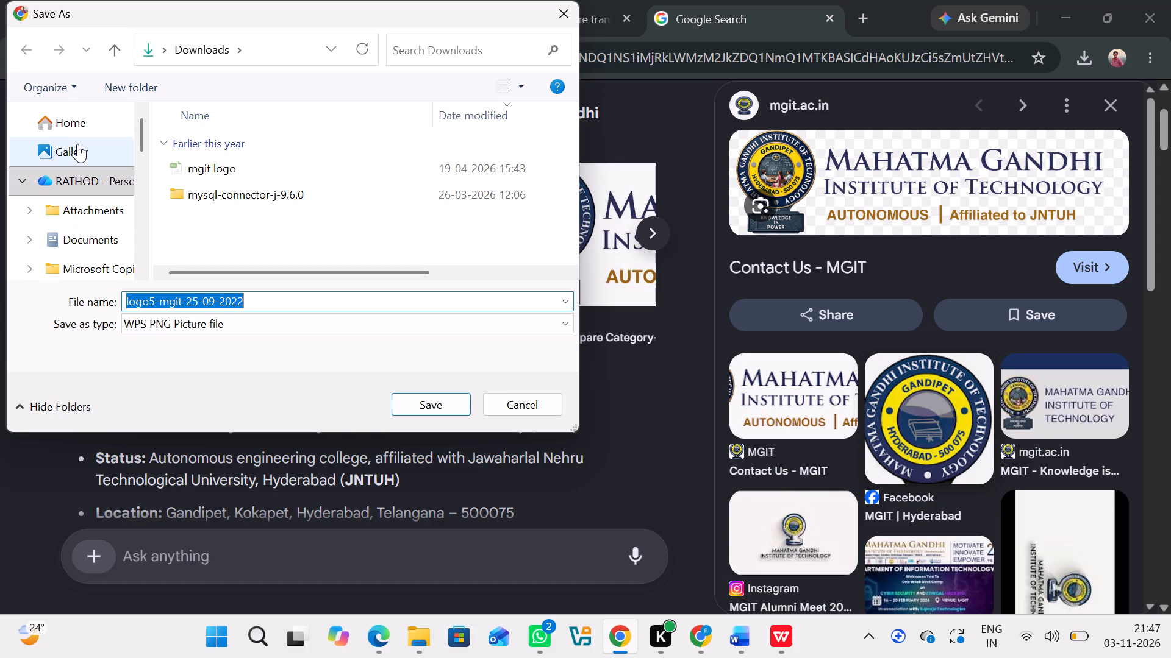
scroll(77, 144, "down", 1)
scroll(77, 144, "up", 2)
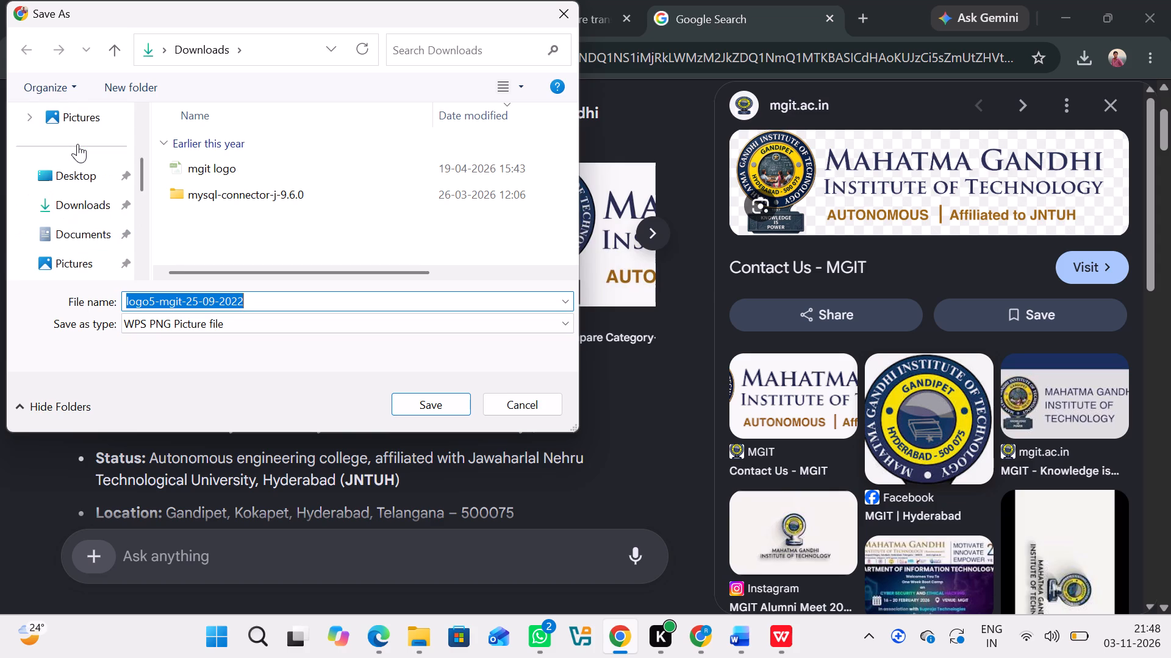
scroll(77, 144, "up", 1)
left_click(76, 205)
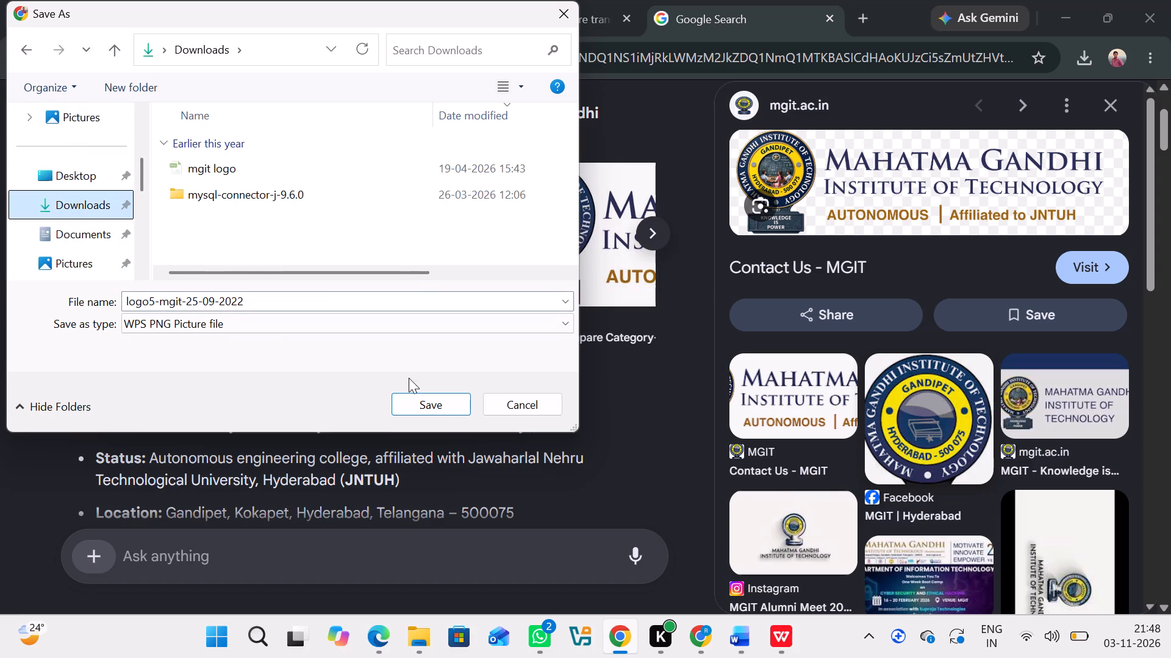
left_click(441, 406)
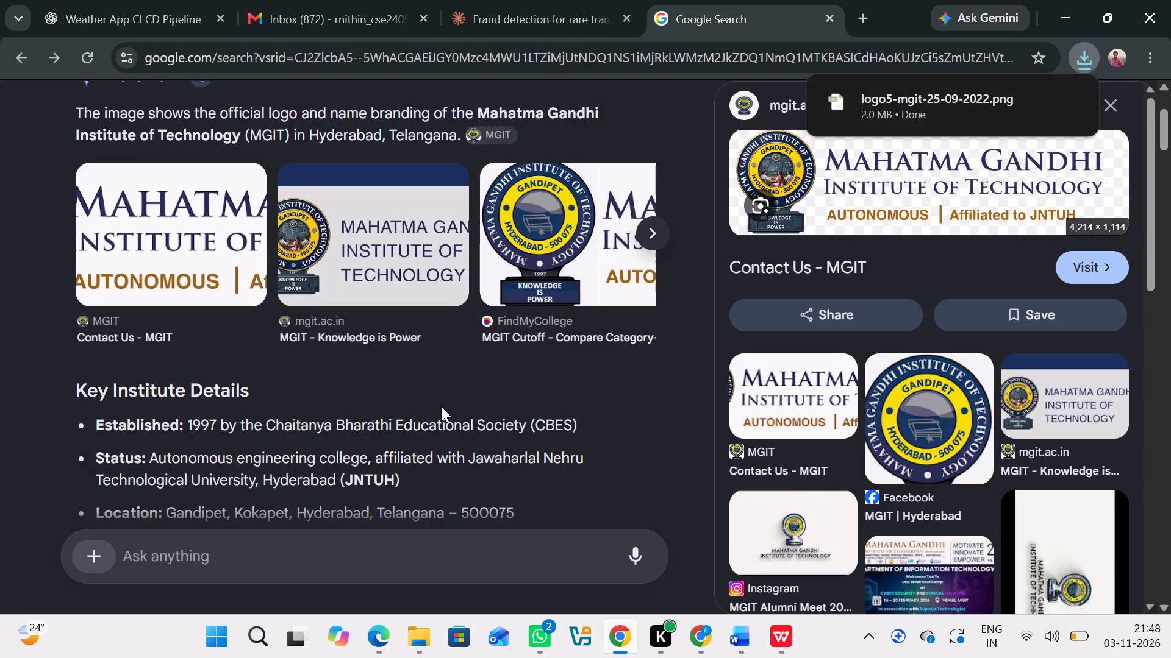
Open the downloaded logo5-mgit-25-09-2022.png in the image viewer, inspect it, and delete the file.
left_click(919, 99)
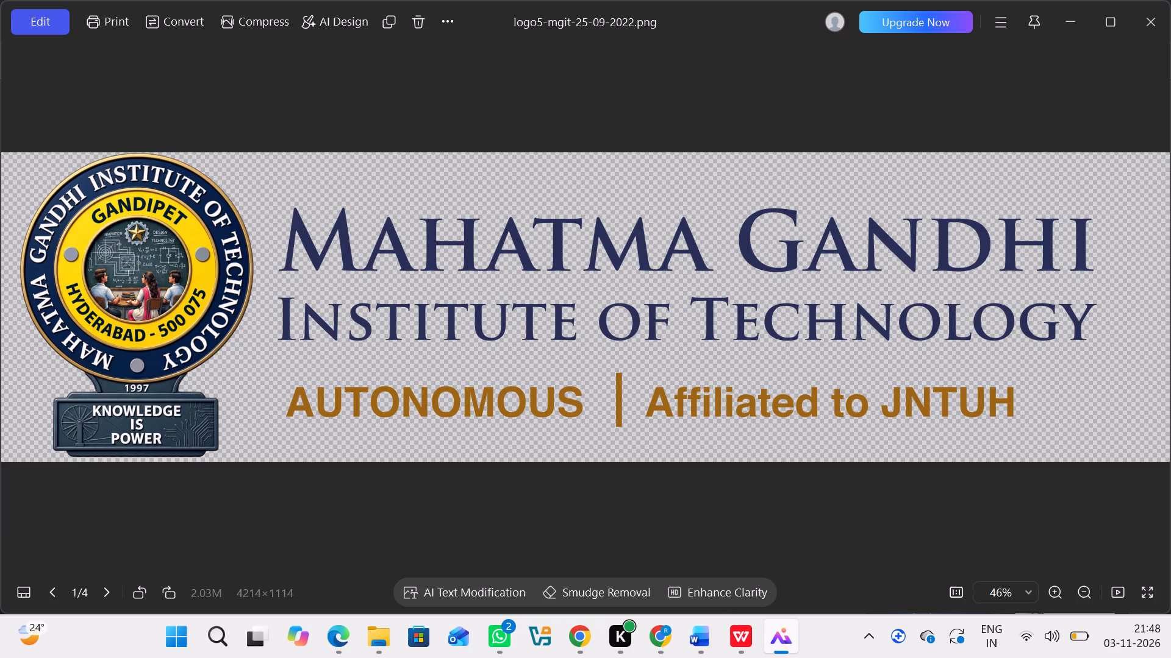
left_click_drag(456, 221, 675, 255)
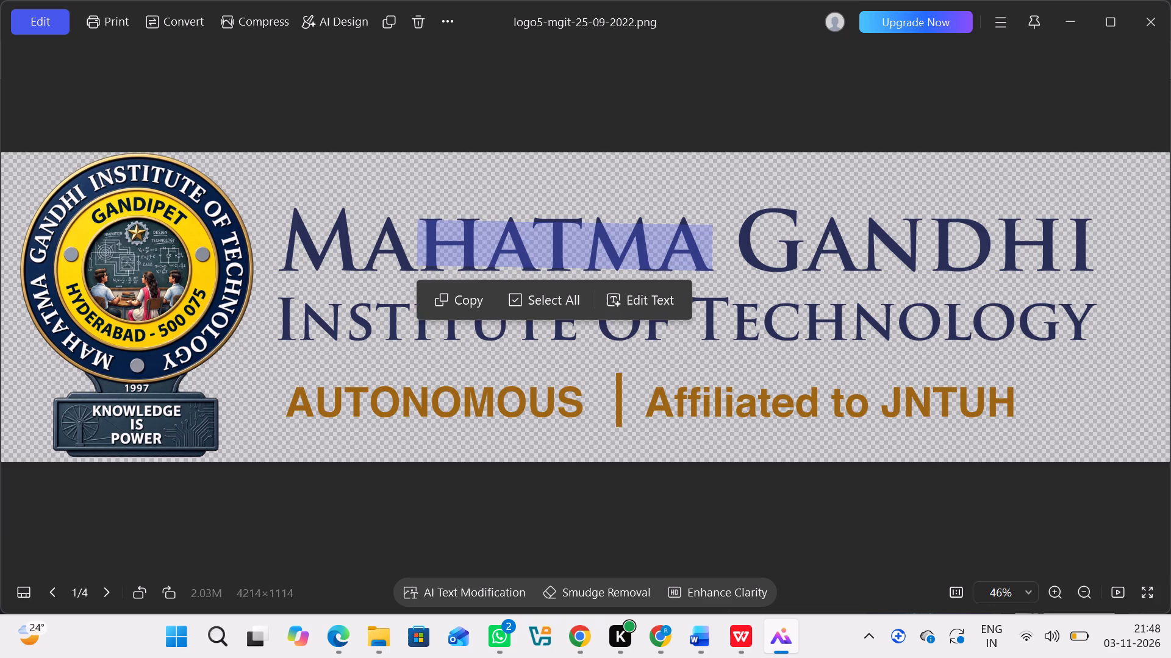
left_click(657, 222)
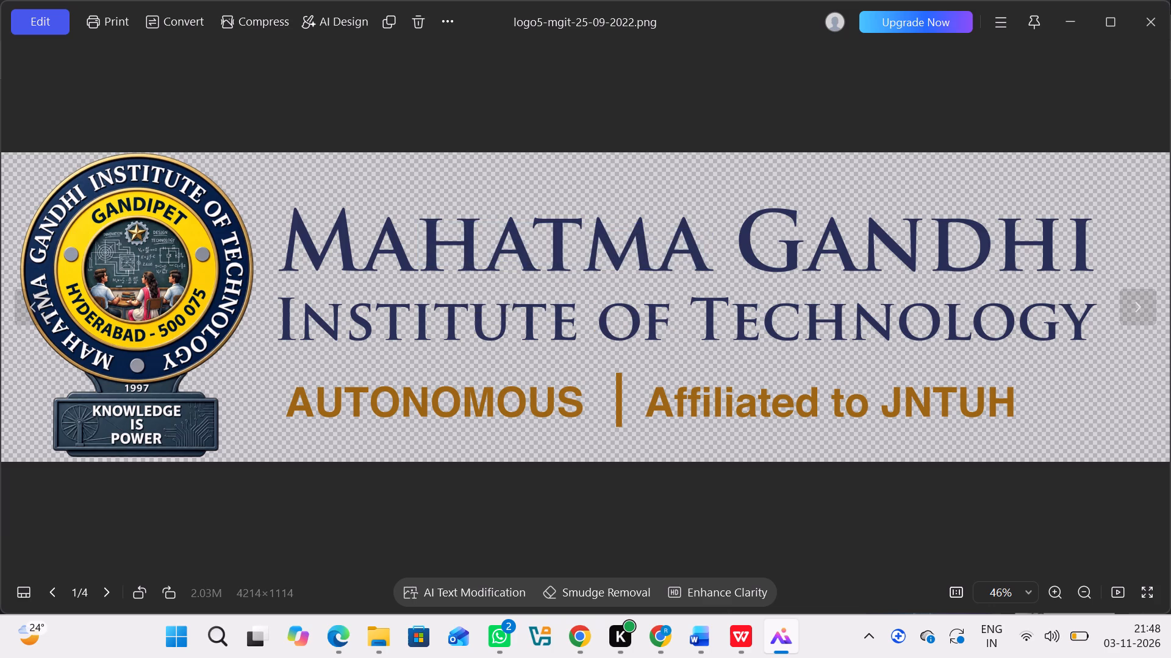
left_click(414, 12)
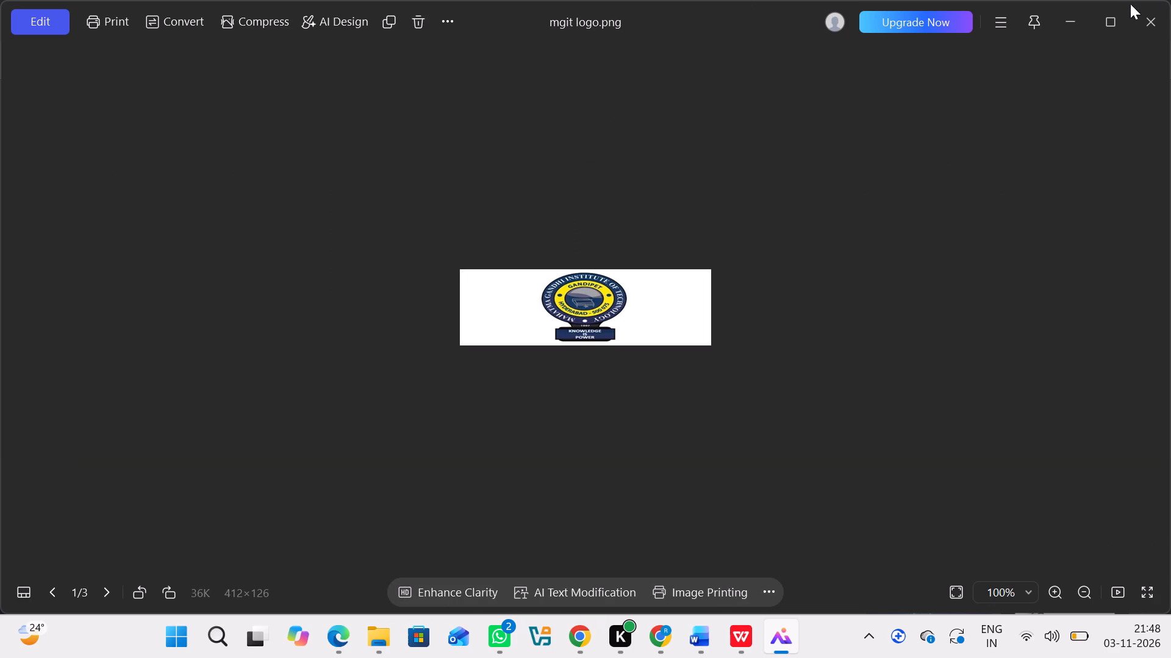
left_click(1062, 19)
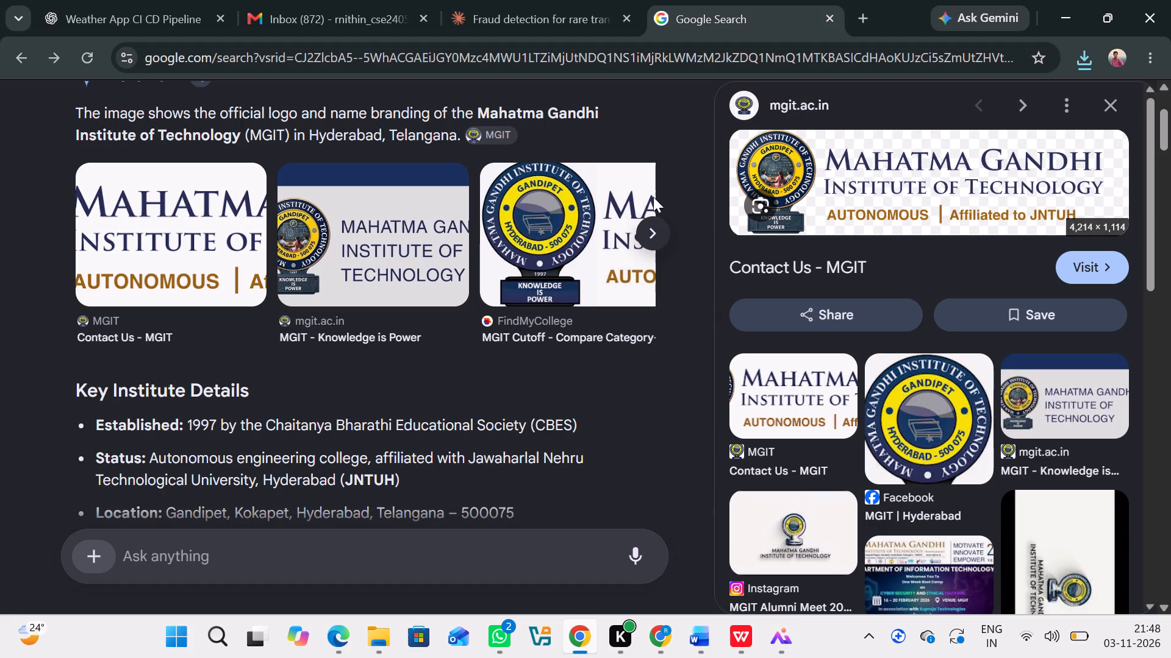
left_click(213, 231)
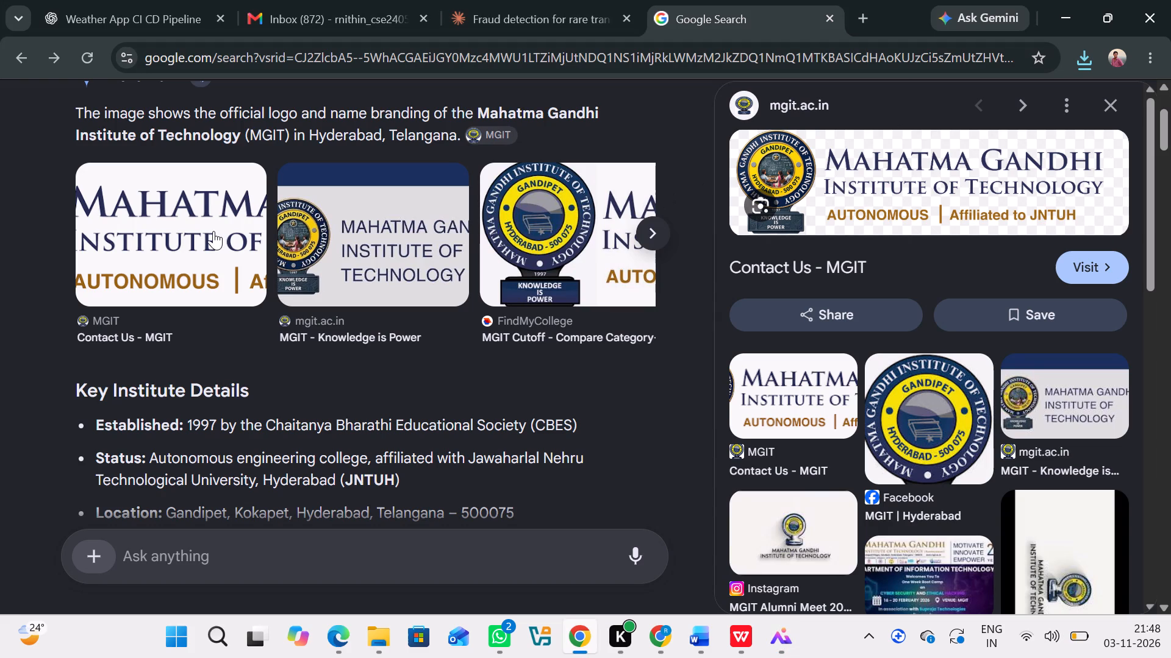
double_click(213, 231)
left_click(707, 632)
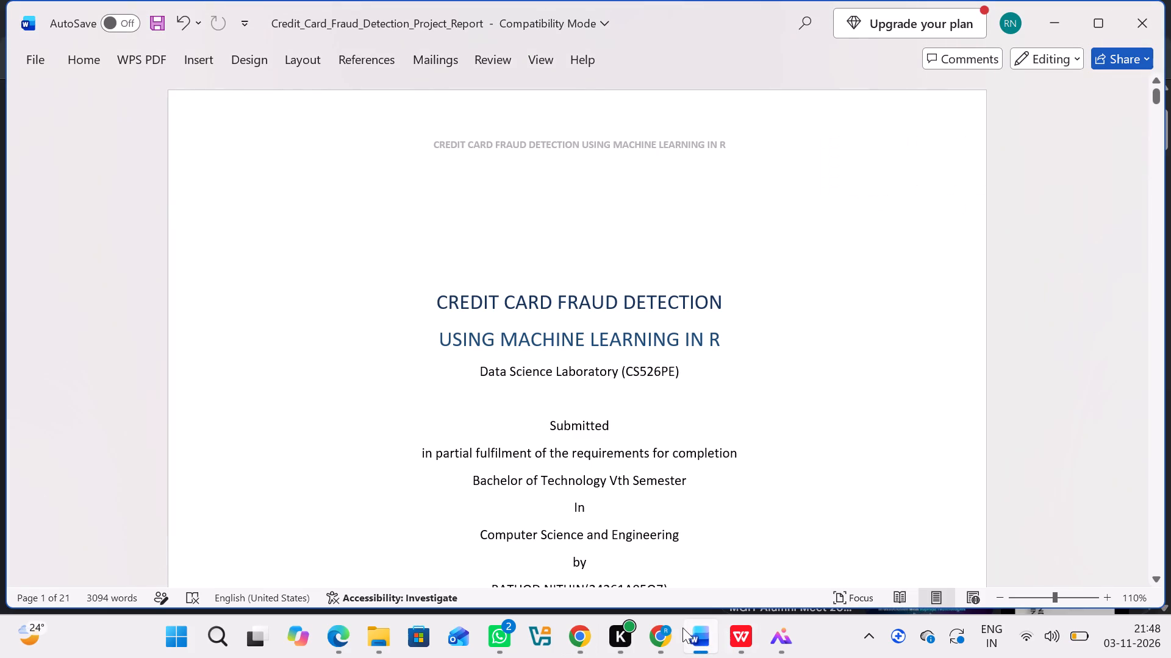
Switch to the Sales Forecasting PDF in Edge and capture a screenshot of the college logo banner on its cover.
left_click(335, 629)
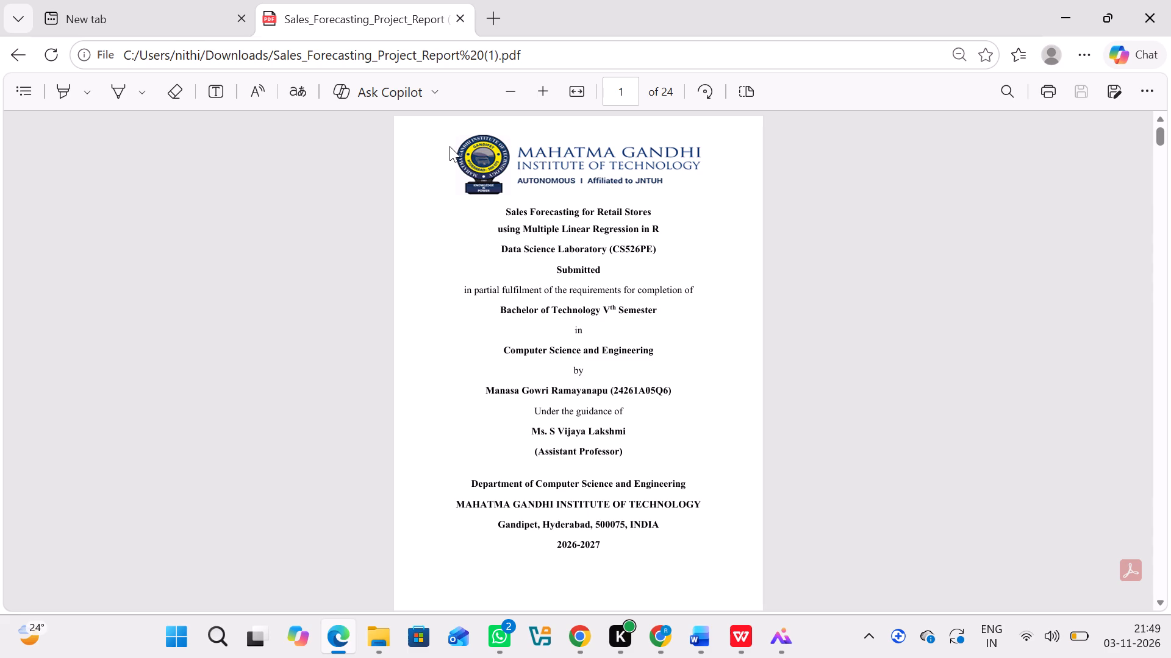
key("shift+super+s")
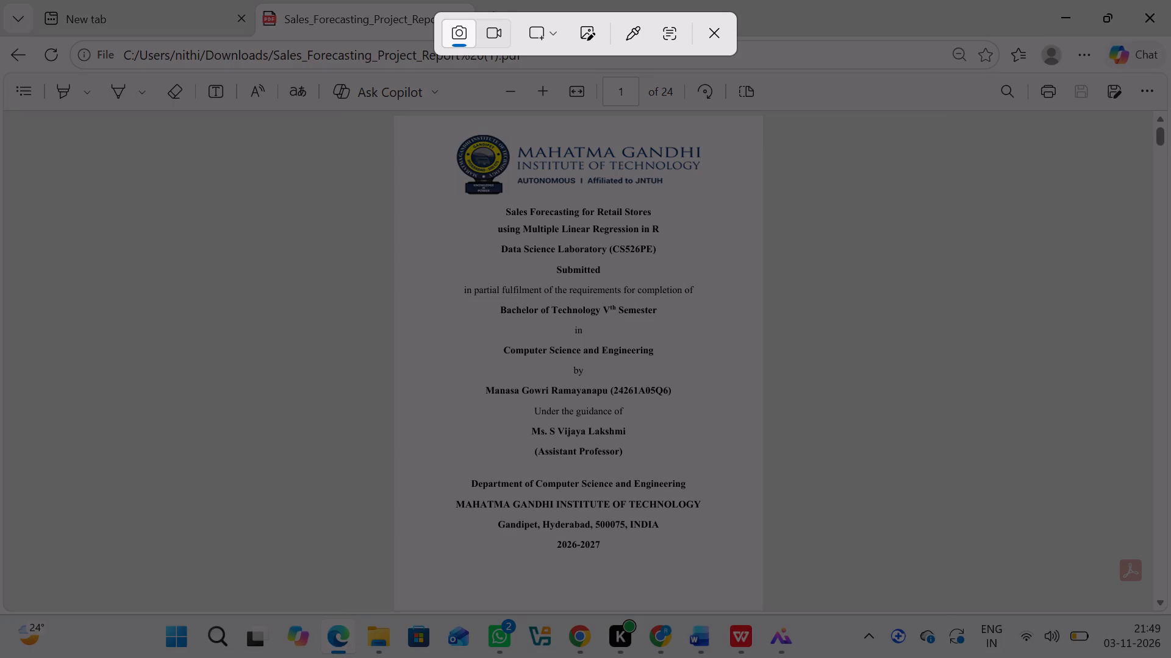
left_click_drag(452, 132, 712, 200)
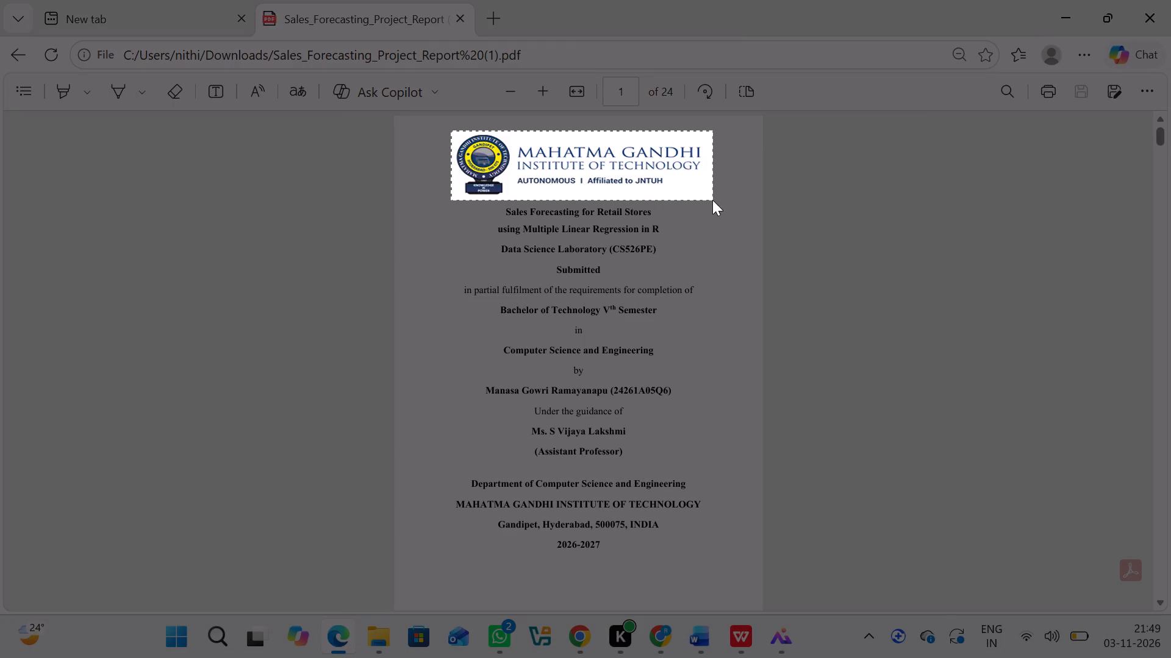
left_click_drag(712, 200, 717, 205)
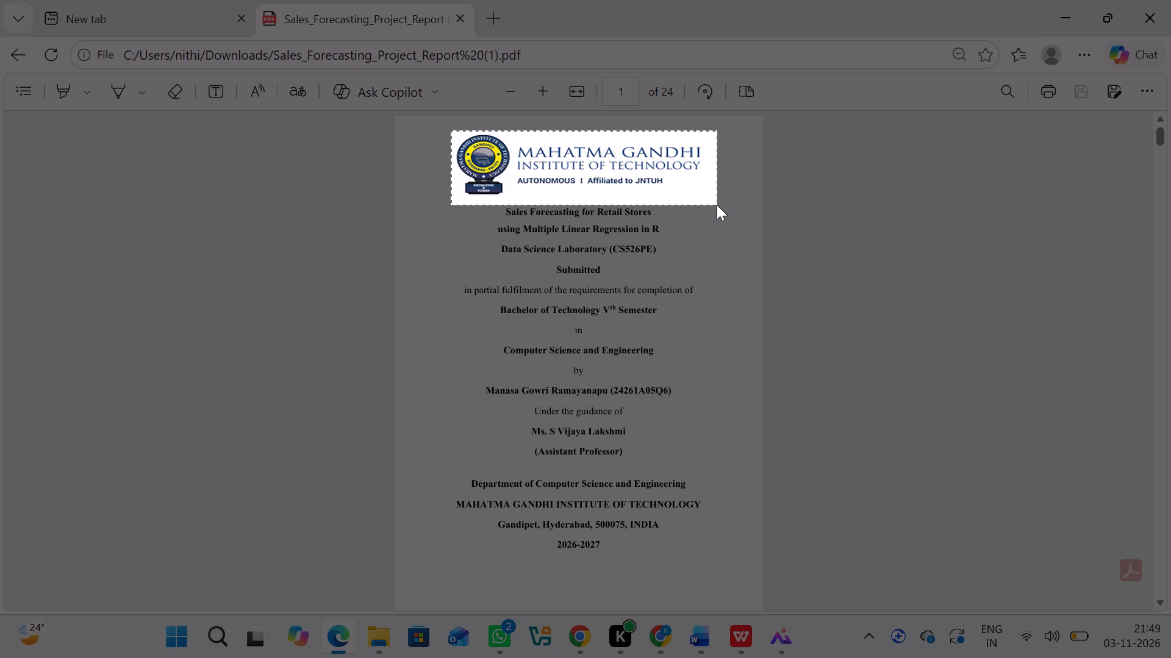
left_click_drag(717, 205, 717, 205)
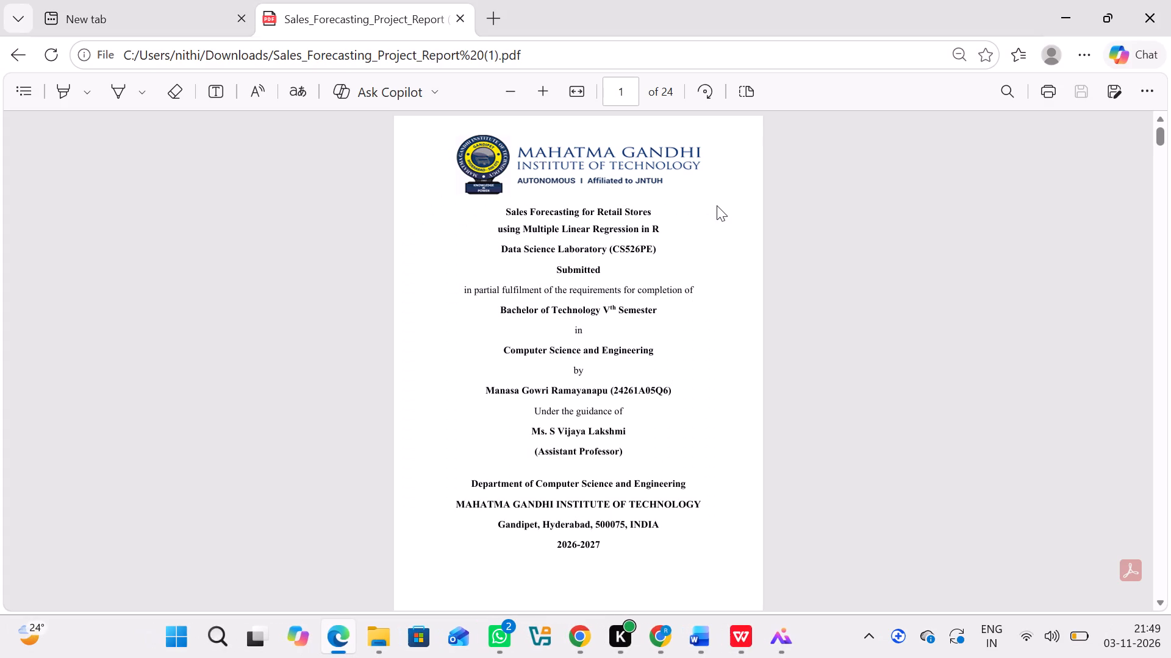
left_click(687, 626)
left_click(473, 208)
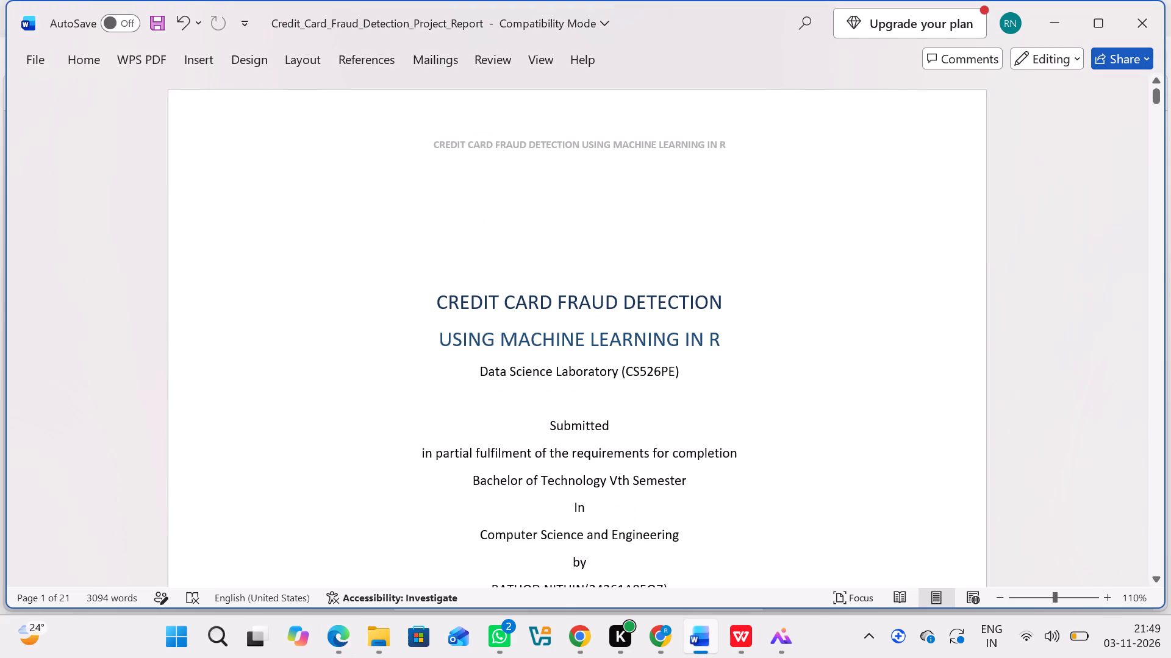
left_click(143, 56)
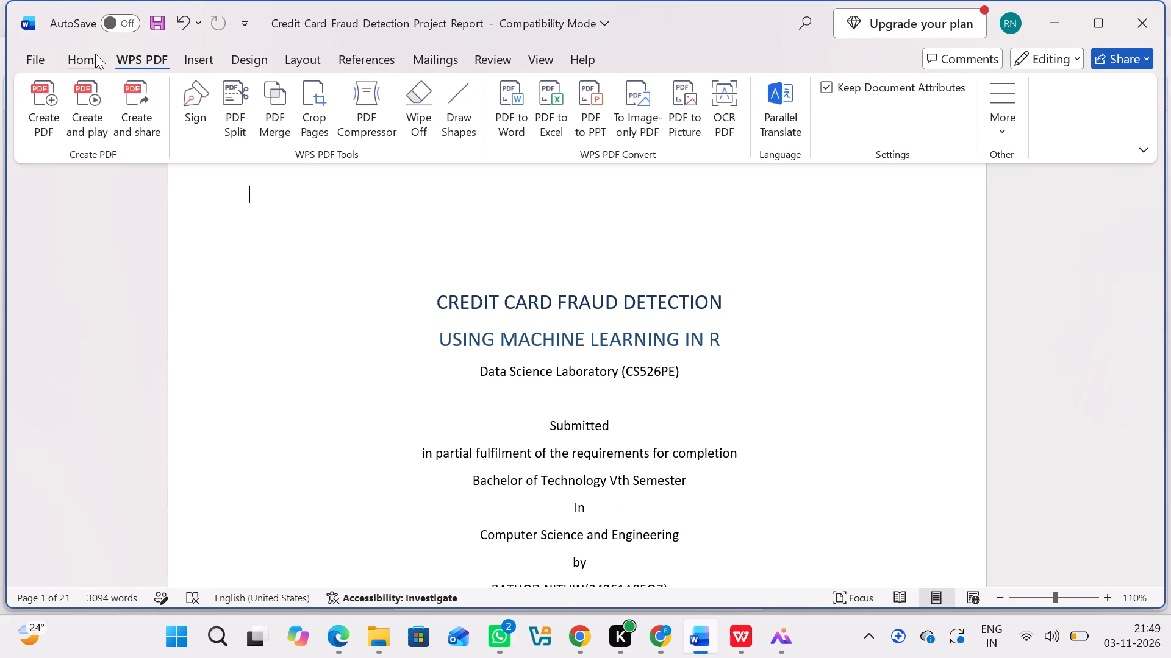
left_click(194, 57)
left_click(203, 110)
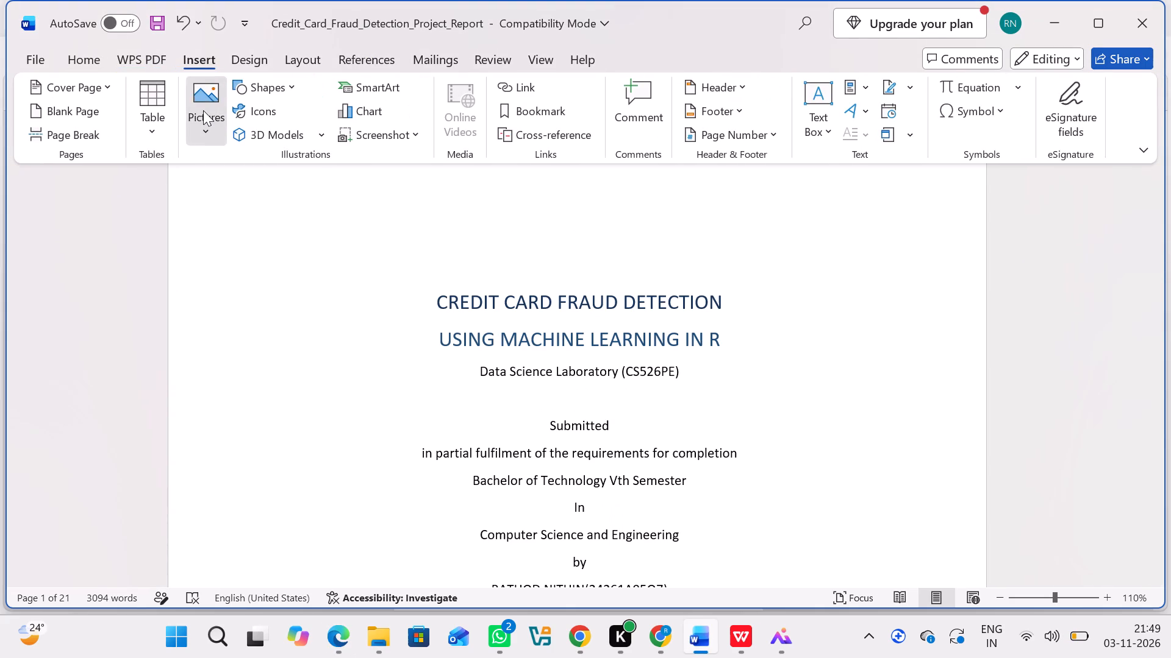
left_click(232, 182)
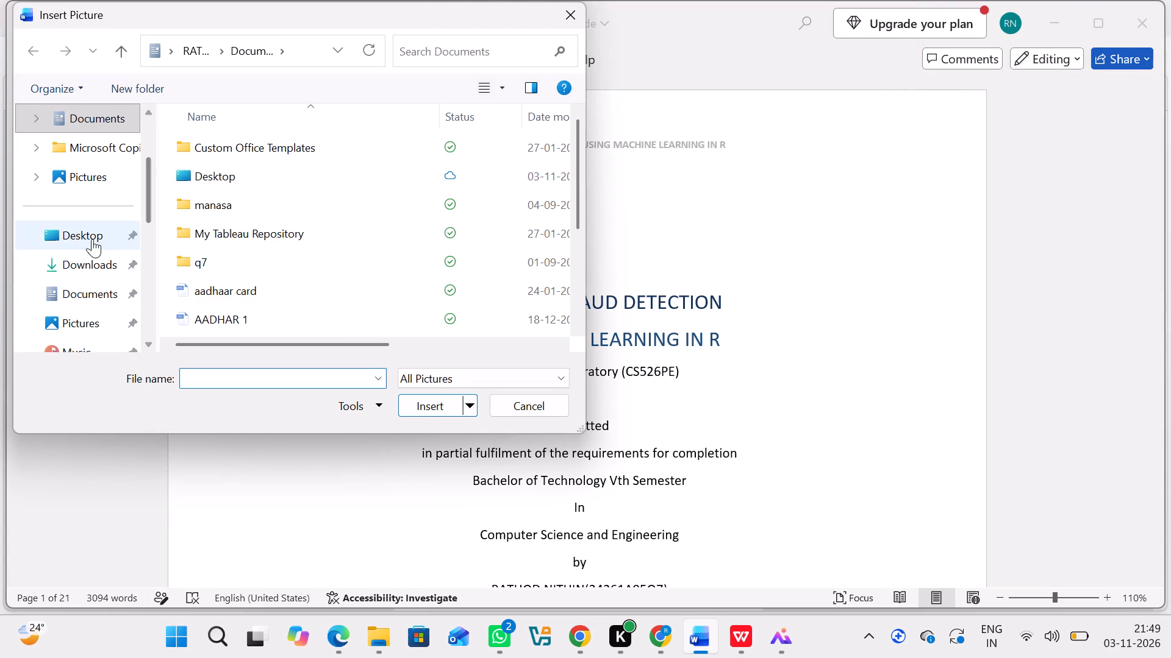
left_click(79, 253)
left_click(92, 181)
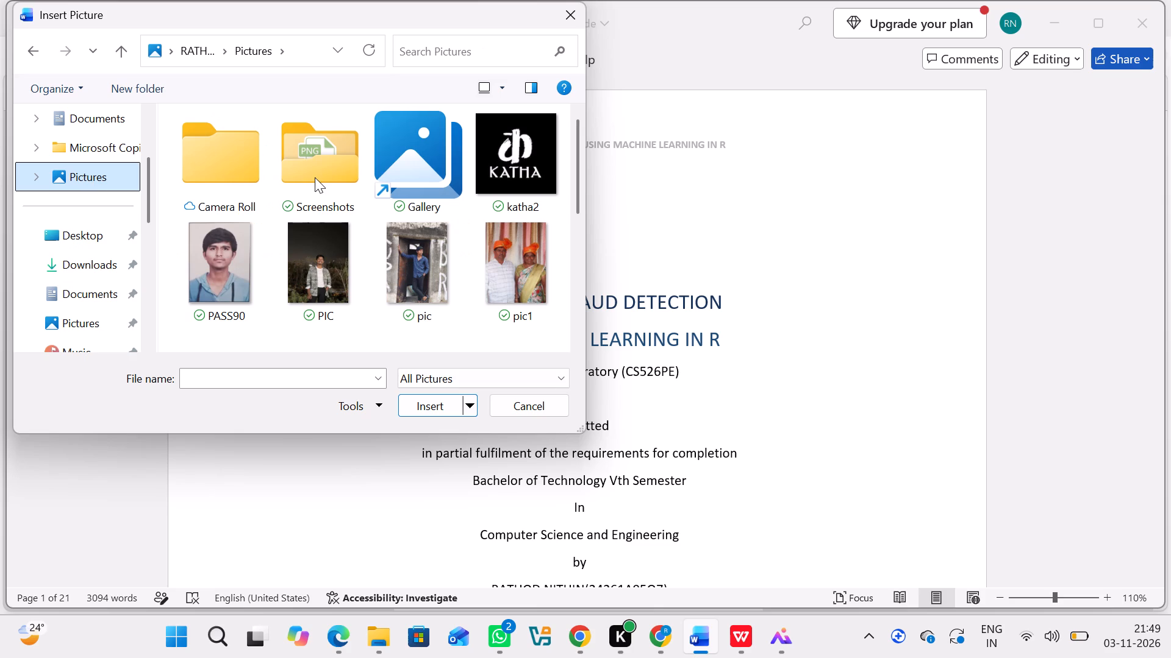
double_click(315, 177)
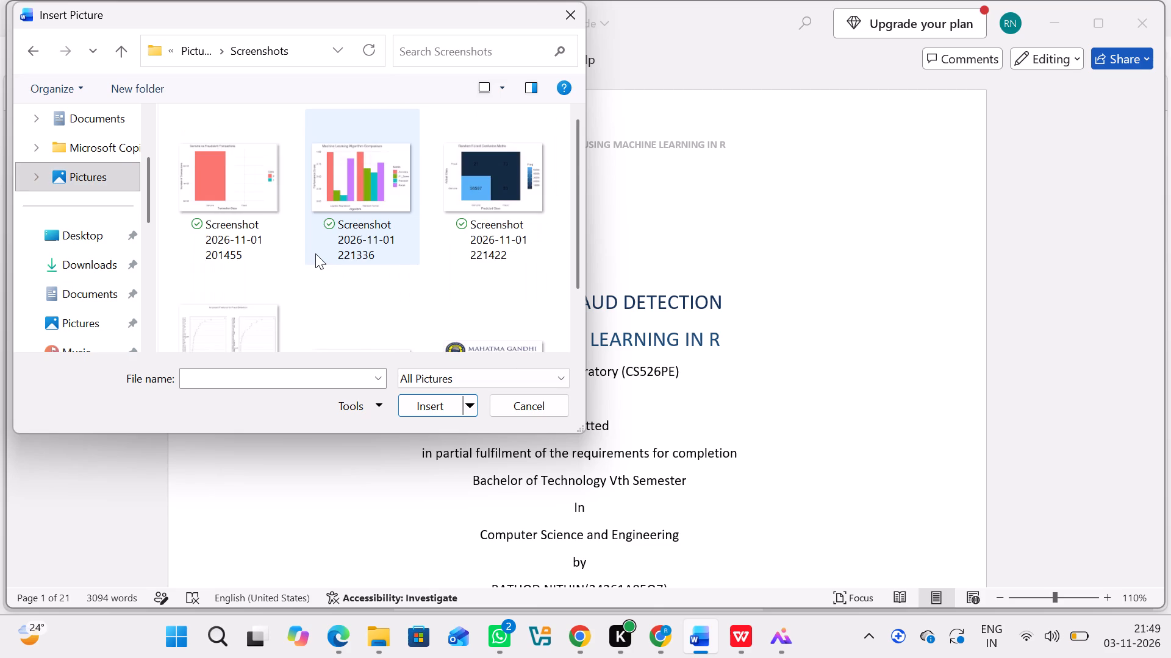
scroll(315, 253, "down", 3)
left_click(470, 254)
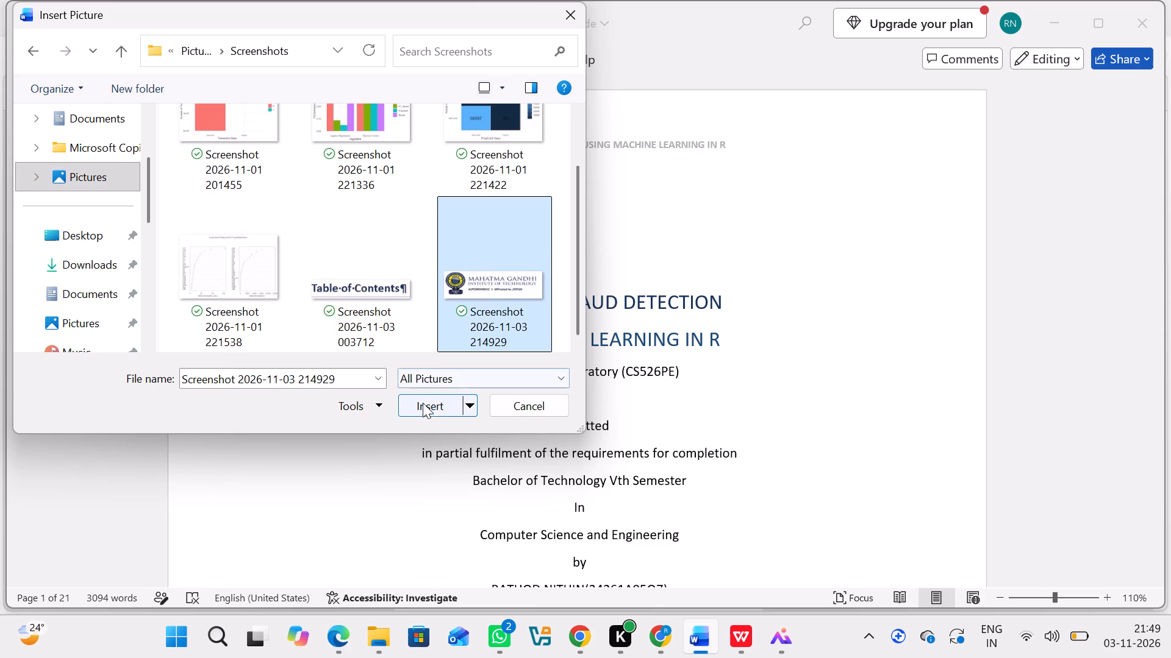
left_click(420, 406)
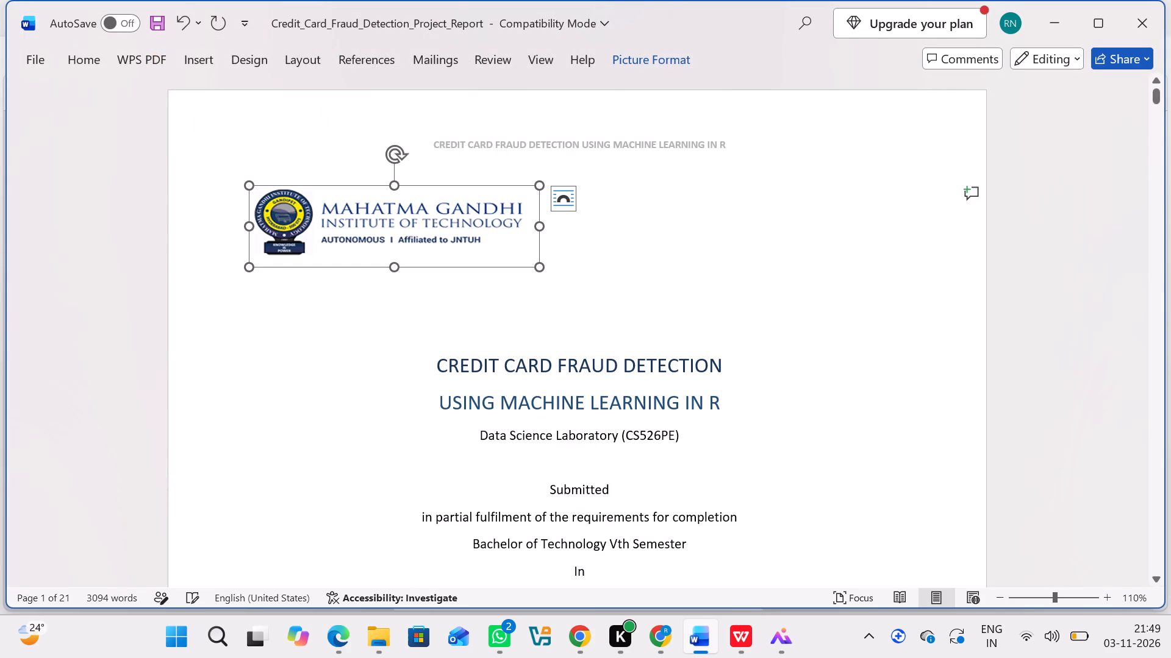
Set the logo's text wrapping to Tight and center it horizontally above "CREDIT CARD FRAUD DETECTION".
left_click_drag(448, 229, 571, 230)
left_click(572, 201)
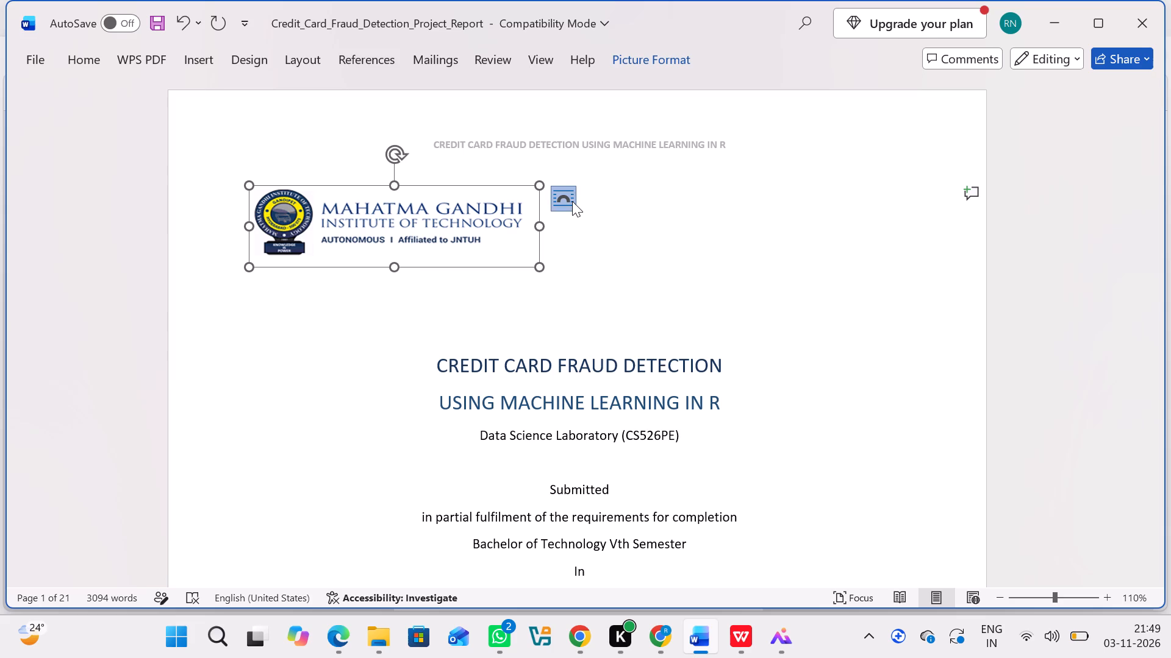
left_click(651, 328)
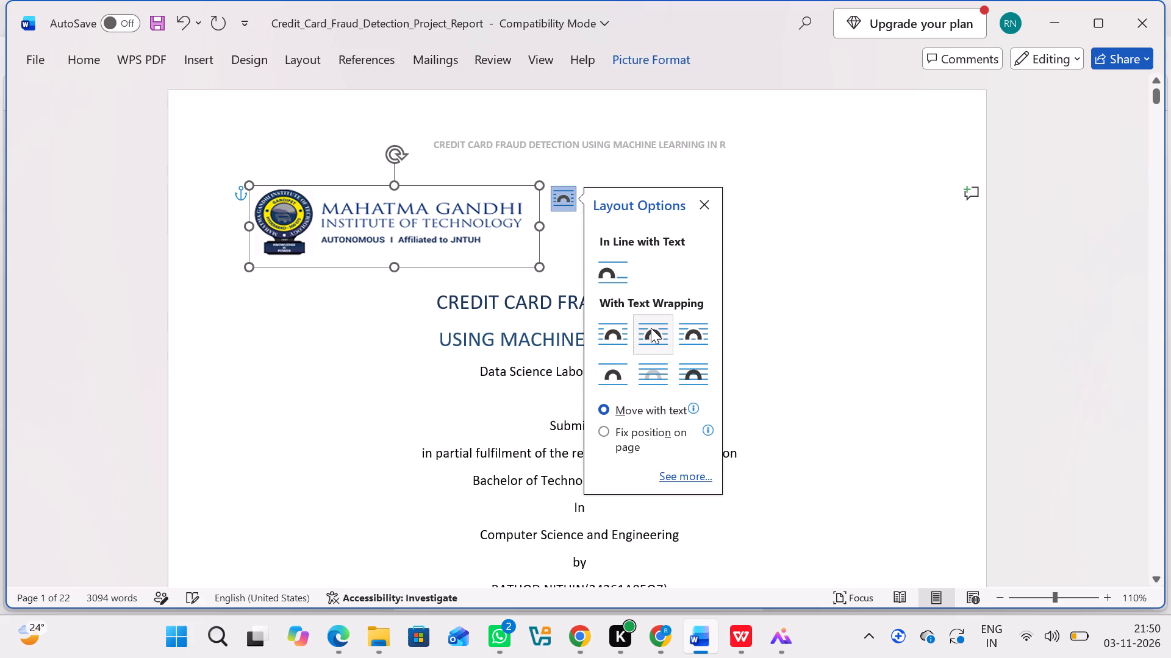
left_click_drag(410, 204, 597, 204)
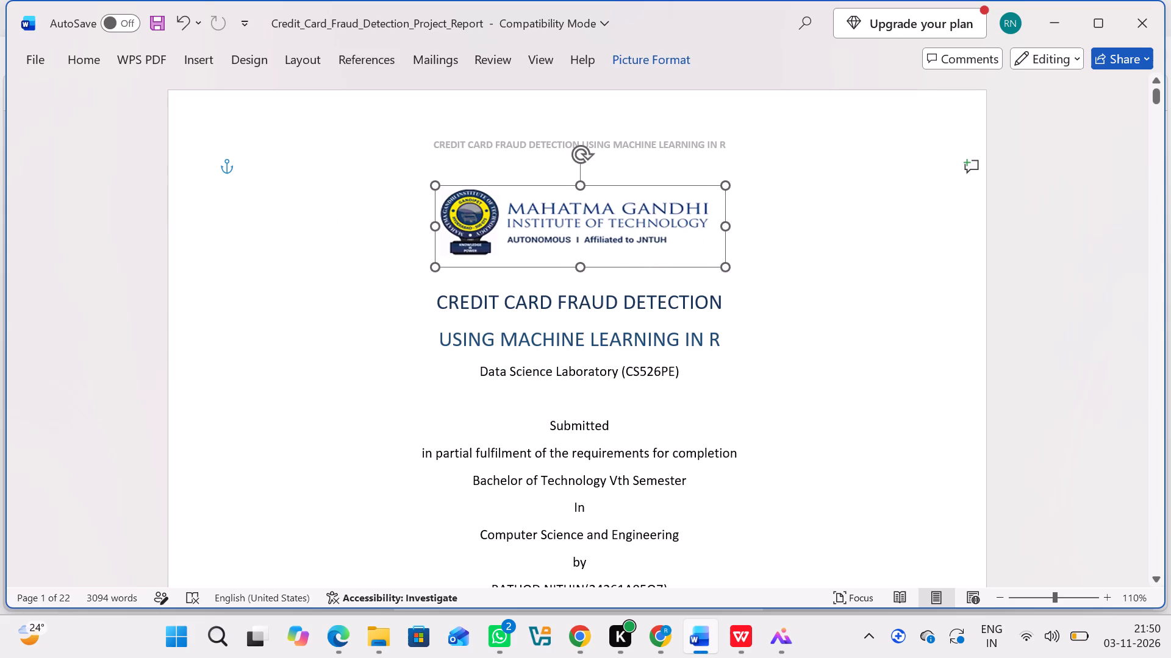
Enlarge the college logo banner and reposition it between the page header line and the "CREDIT CARD FRAUD DETECTION" title.
left_click_drag(597, 204, 594, 196)
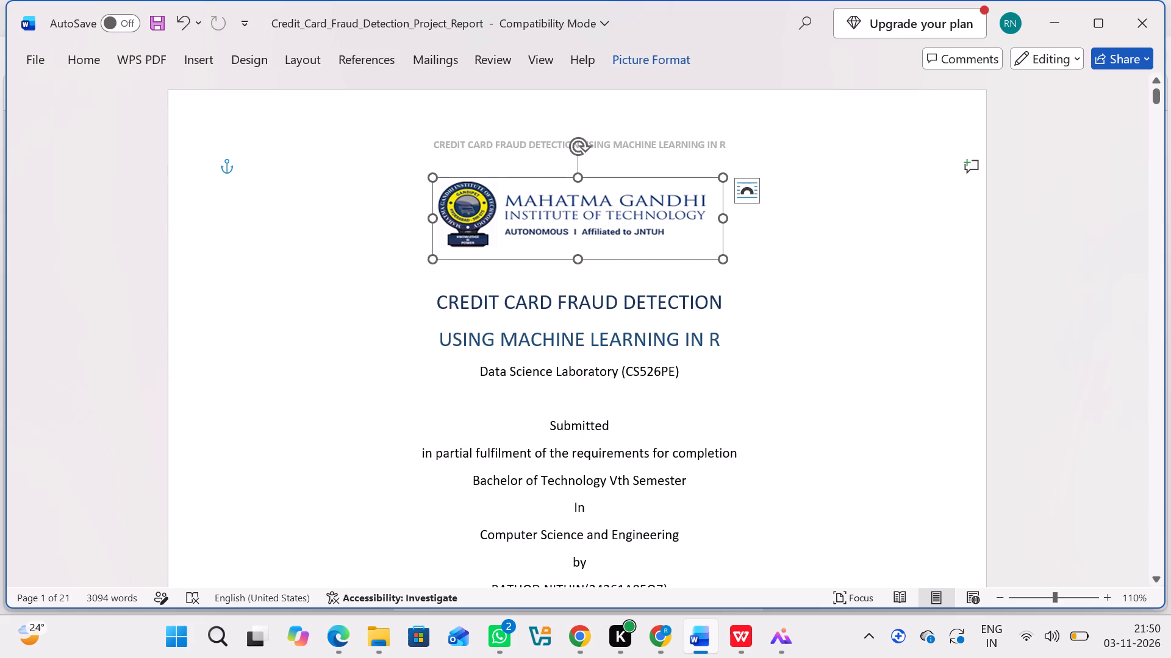
left_click_drag(435, 175, 365, 146)
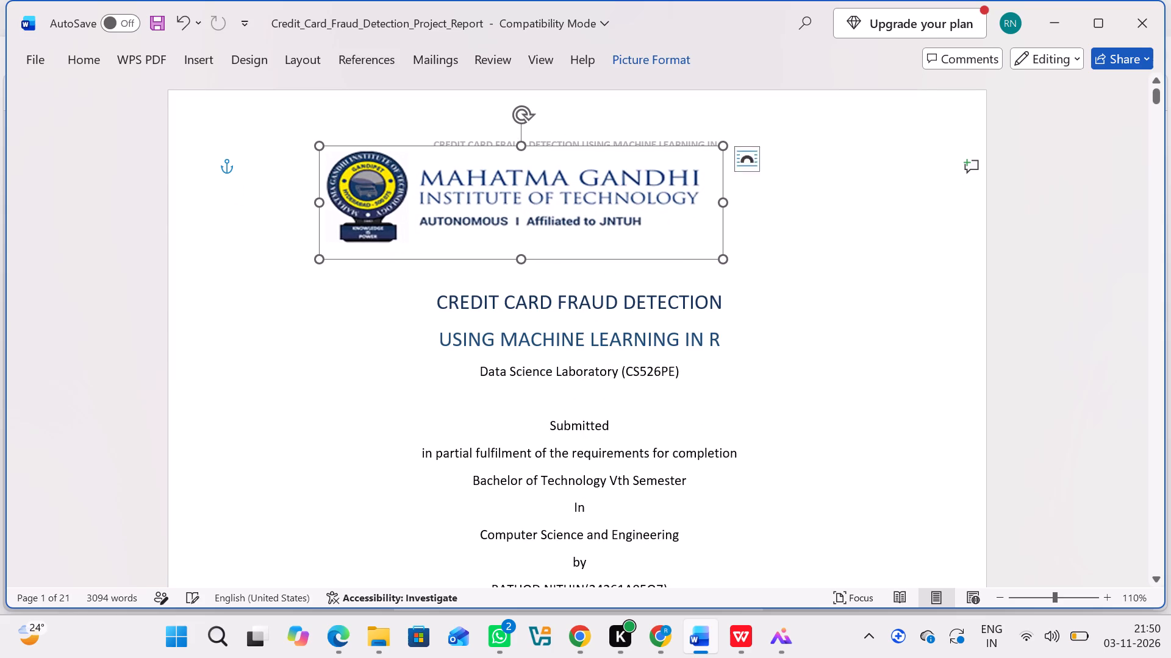
left_click_drag(516, 193, 559, 199)
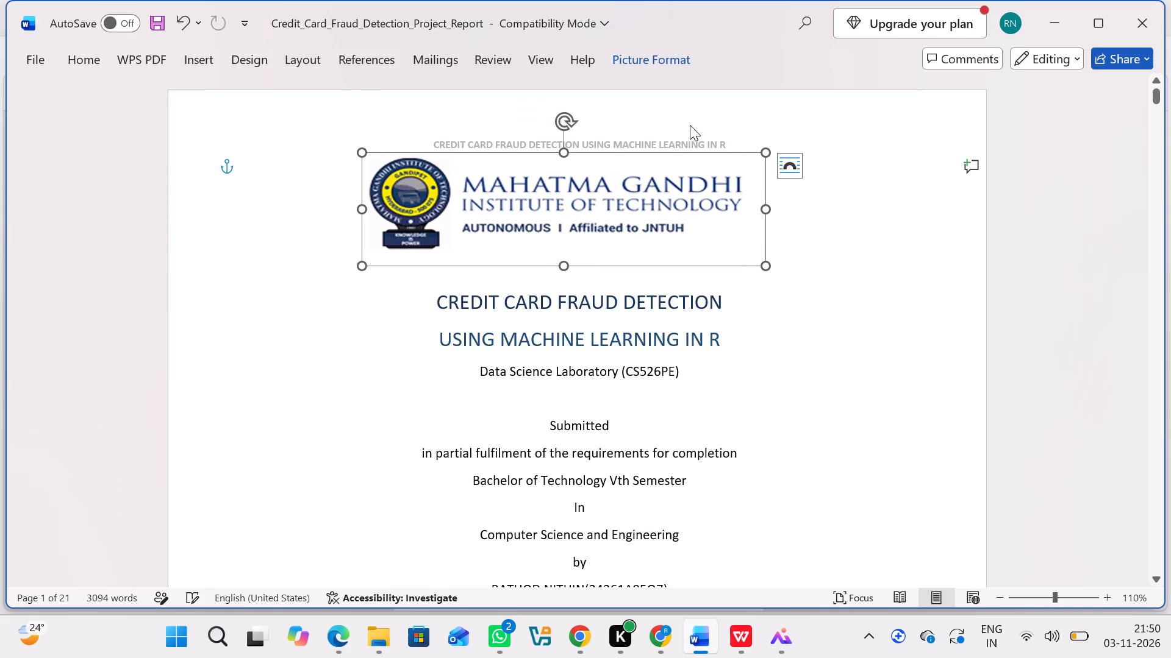
left_click(729, 140)
left_click(720, 141)
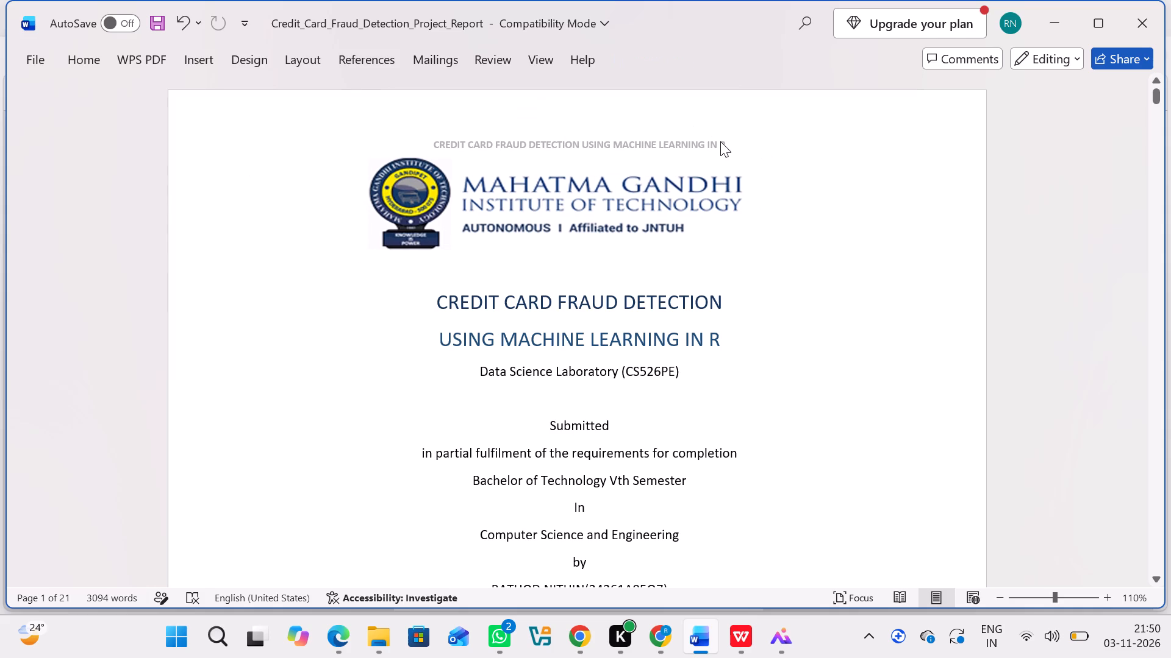
left_click_drag(654, 217, 656, 238)
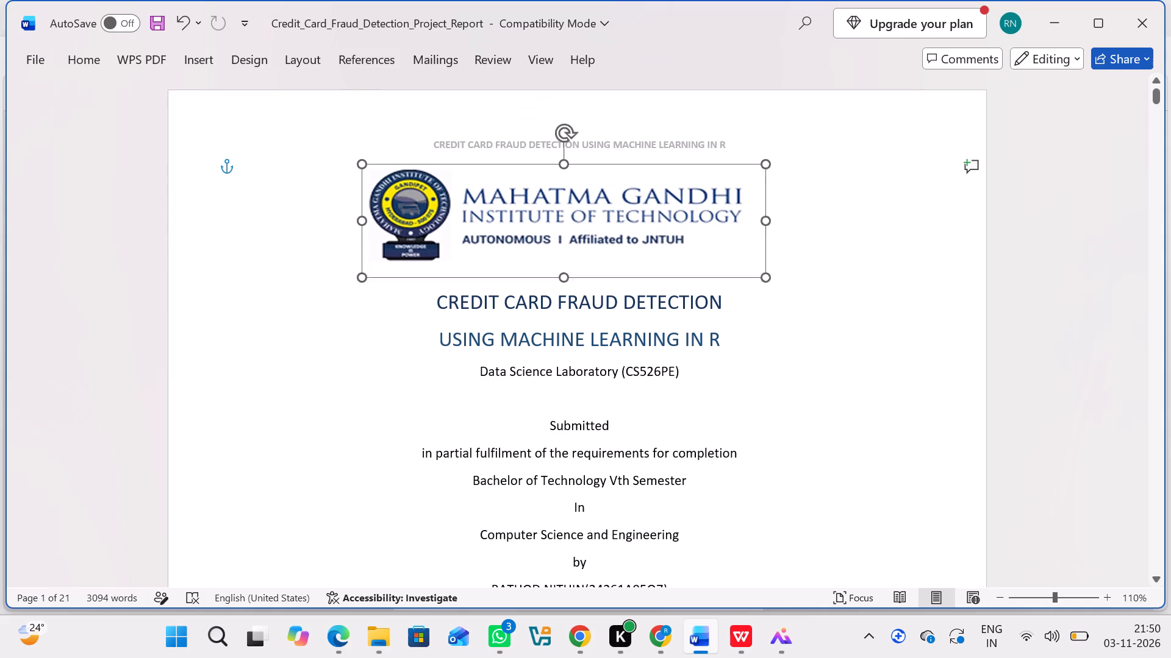
left_click_drag(656, 238, 657, 239)
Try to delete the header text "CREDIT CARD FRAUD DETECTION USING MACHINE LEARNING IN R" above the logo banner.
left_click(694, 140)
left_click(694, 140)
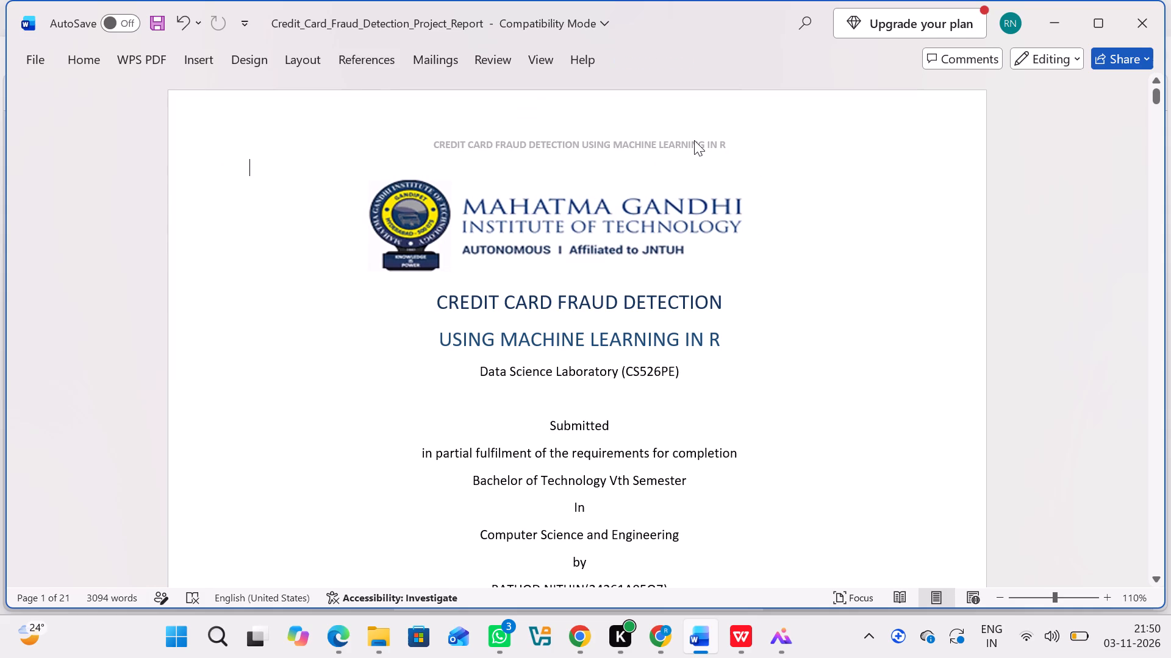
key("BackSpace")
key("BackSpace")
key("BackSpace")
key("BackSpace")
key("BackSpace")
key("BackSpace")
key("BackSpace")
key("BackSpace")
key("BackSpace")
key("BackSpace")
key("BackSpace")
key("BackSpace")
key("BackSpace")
Move the logo banner up over the cover page's header text and enlarge it further so it covers that line, roughly centered above the title.
left_click(589, 214)
left_click_drag(589, 214, 590, 185)
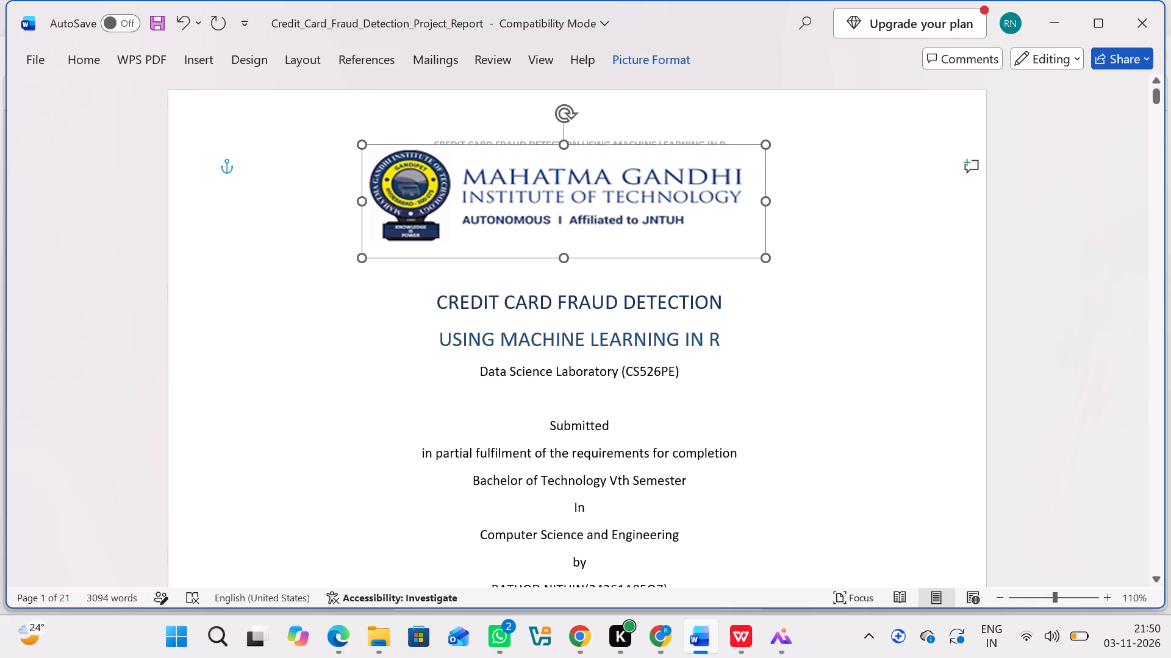
left_click_drag(590, 185, 592, 180)
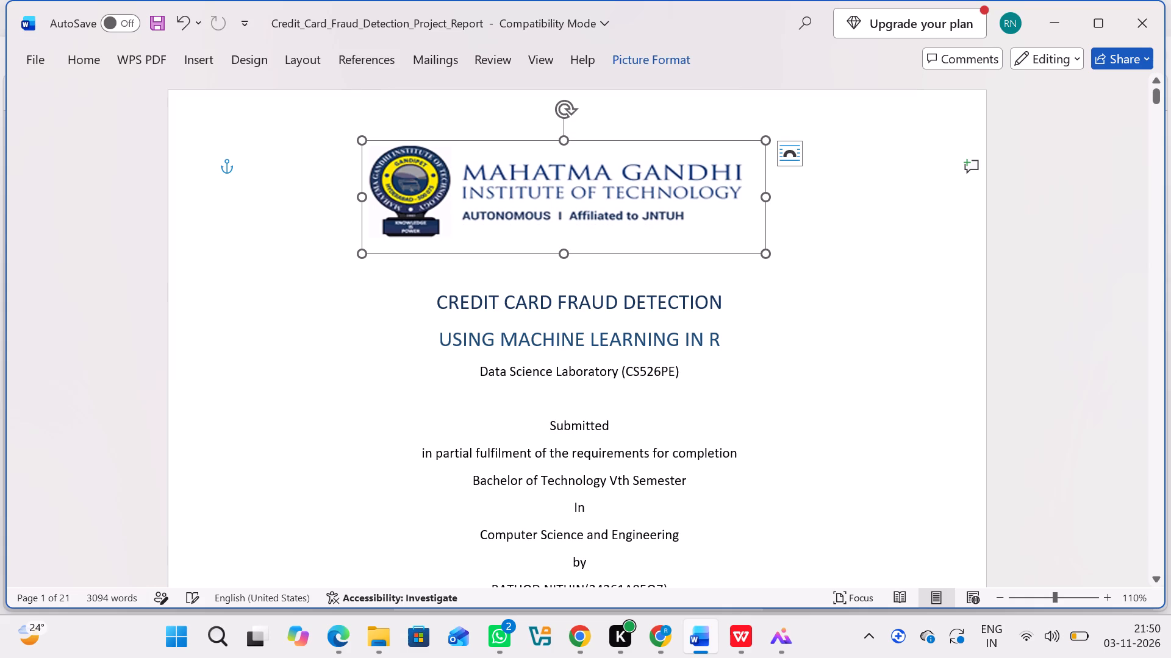
left_click_drag(764, 253, 806, 261)
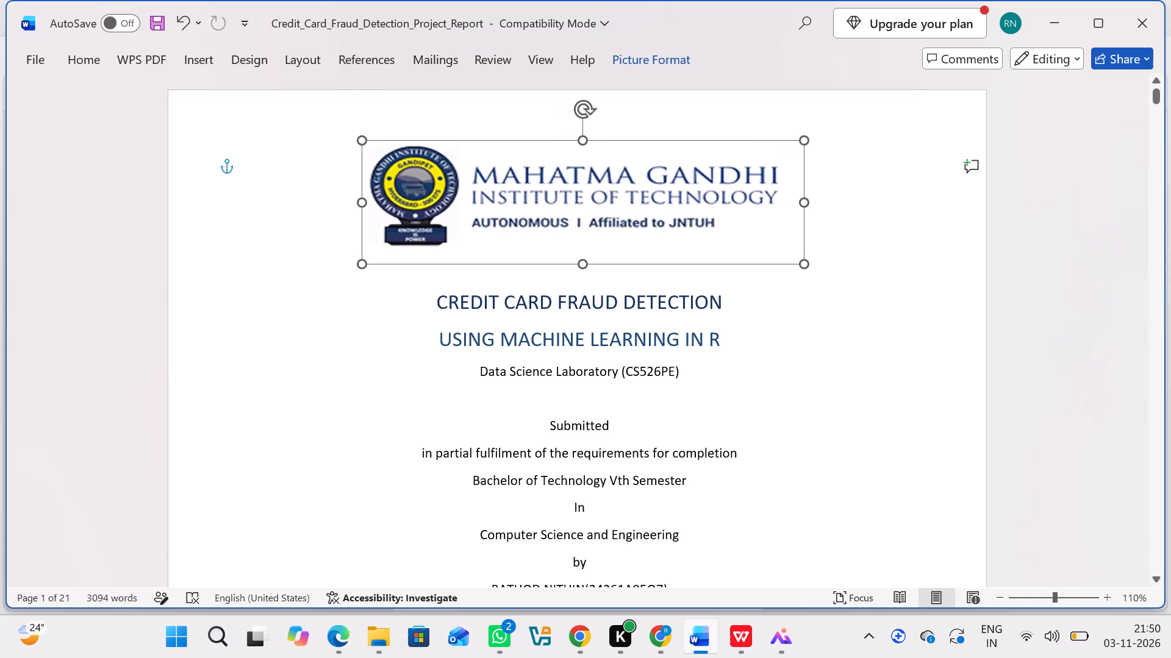
left_click_drag(806, 261, 814, 252)
left_click(599, 201)
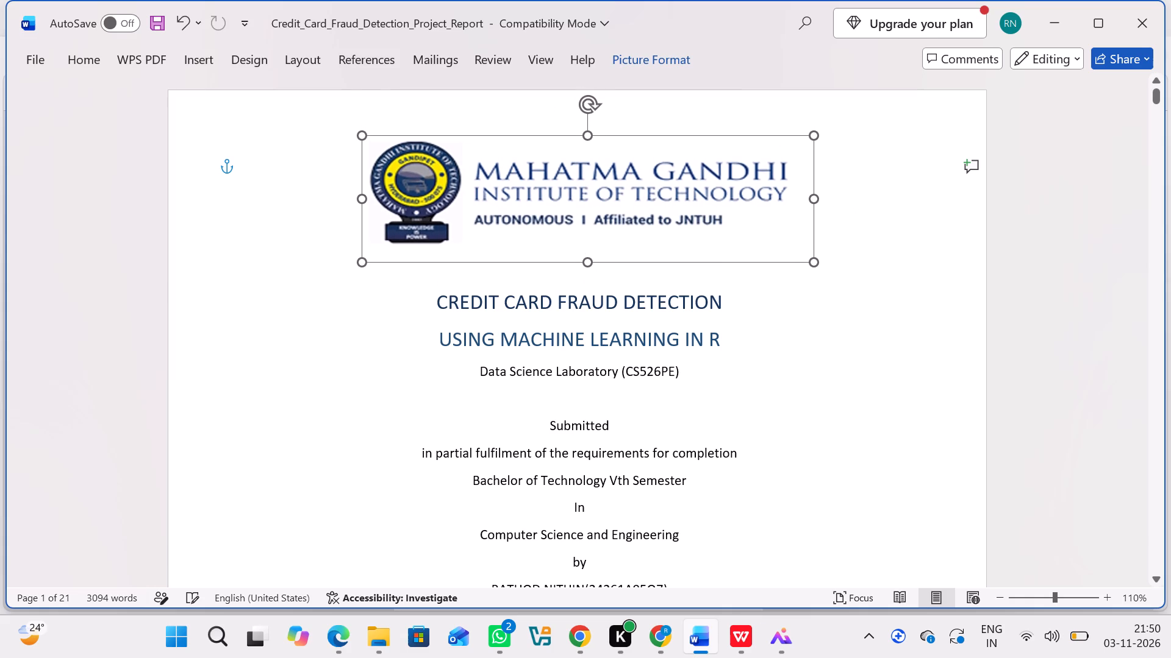
scroll(758, 325, "down", 2, "ctrl")
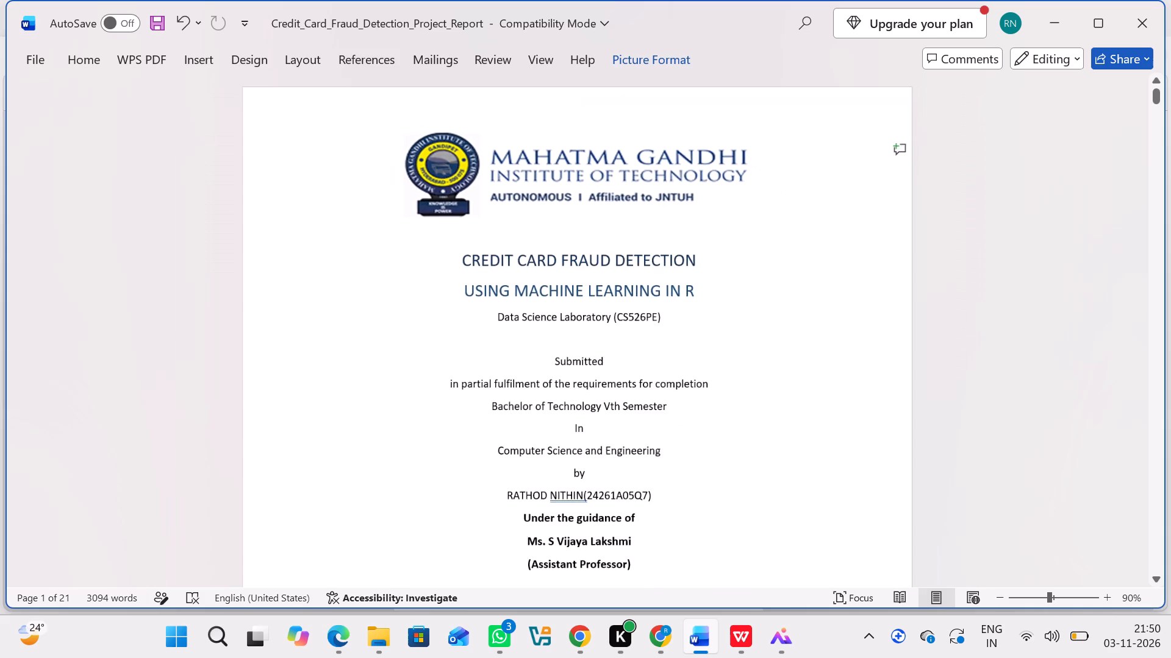
scroll(758, 325, "down", 3, "ctrl")
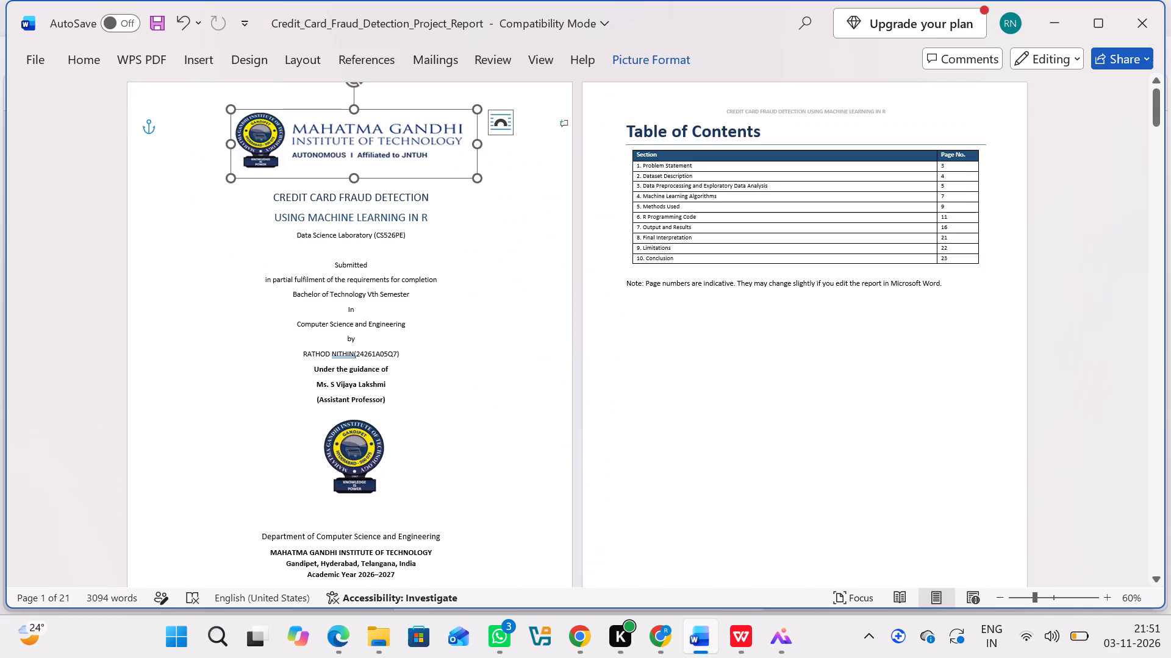
scroll(484, 253, "down", 1)
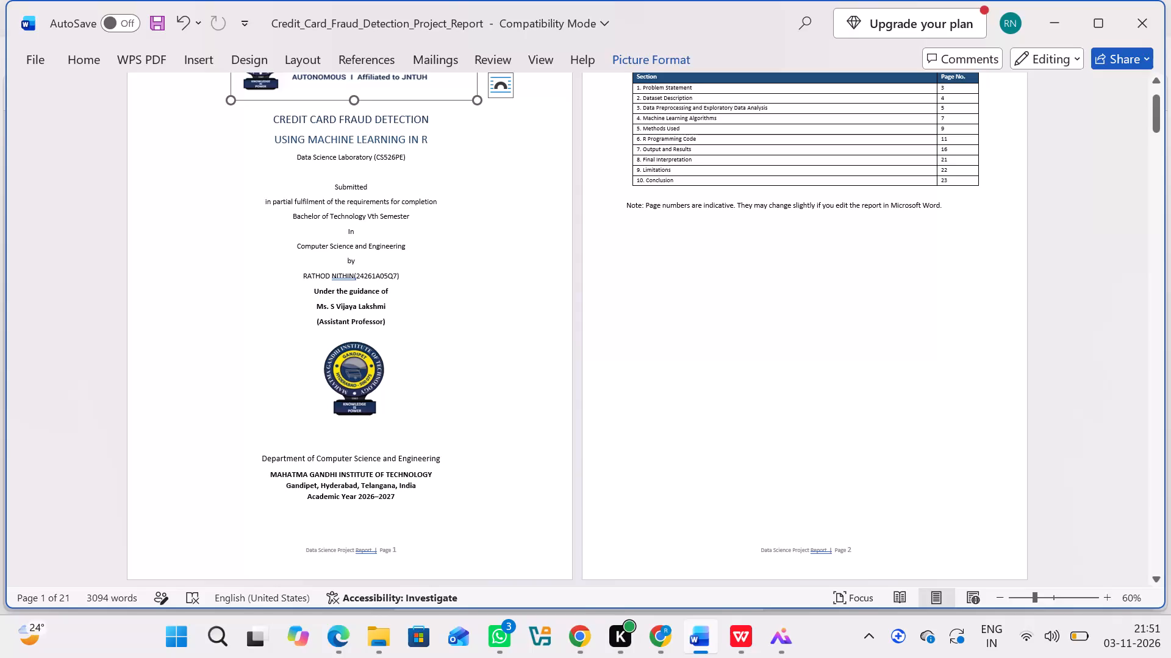
scroll(440, 359, "up", 1)
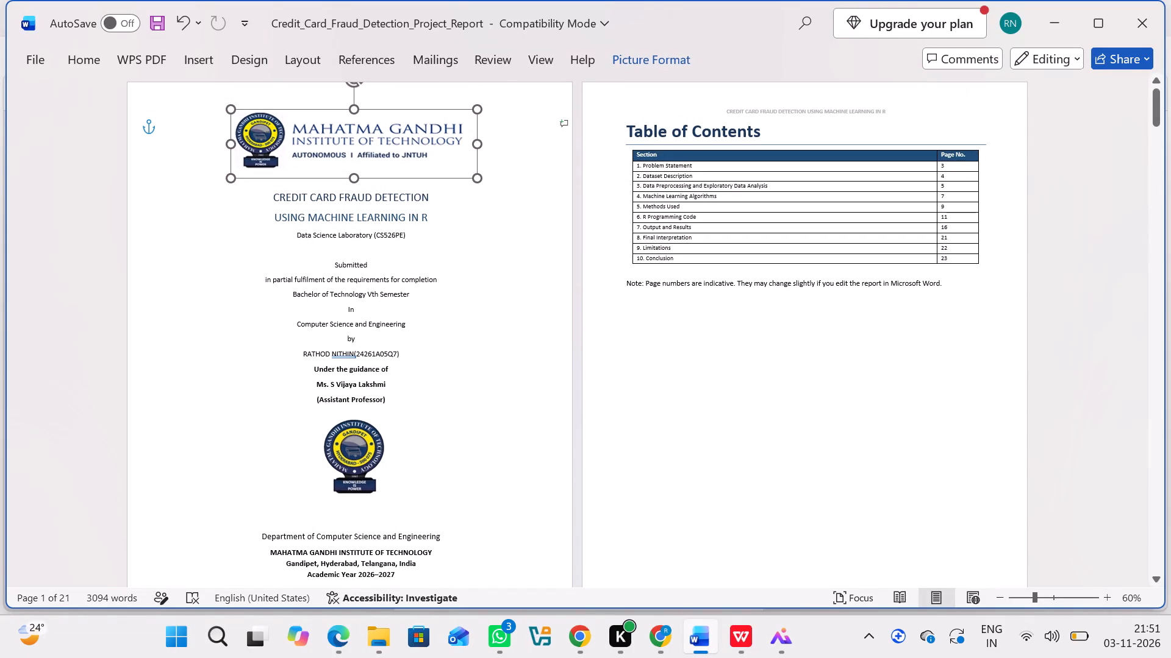
left_click(335, 261)
left_click(337, 252)
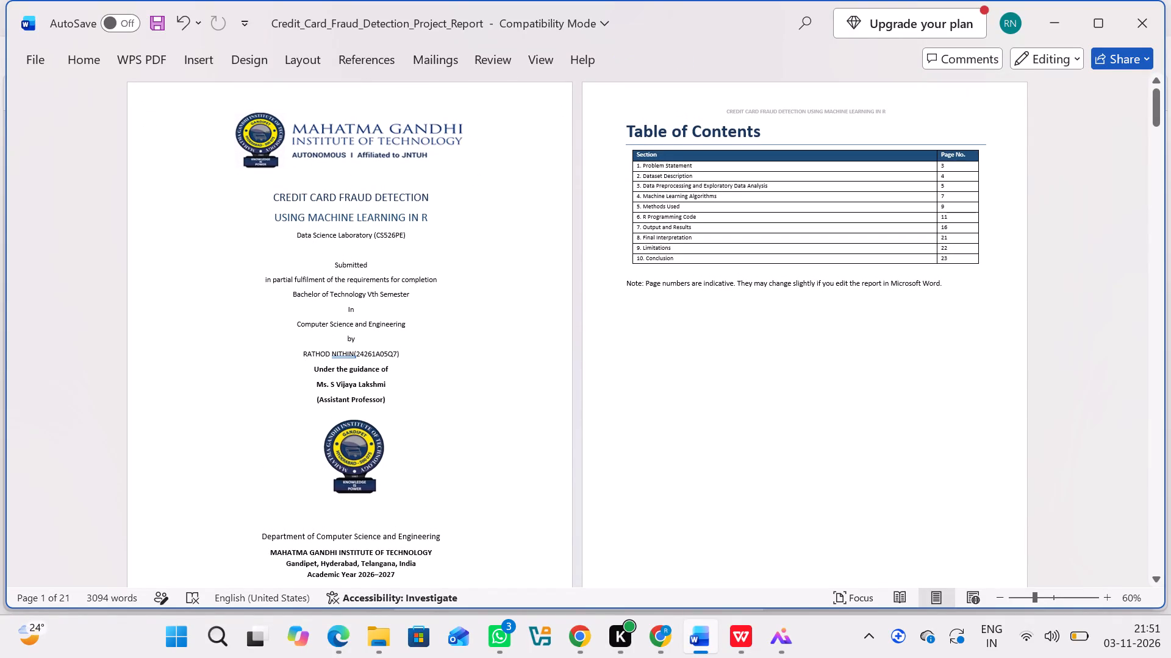
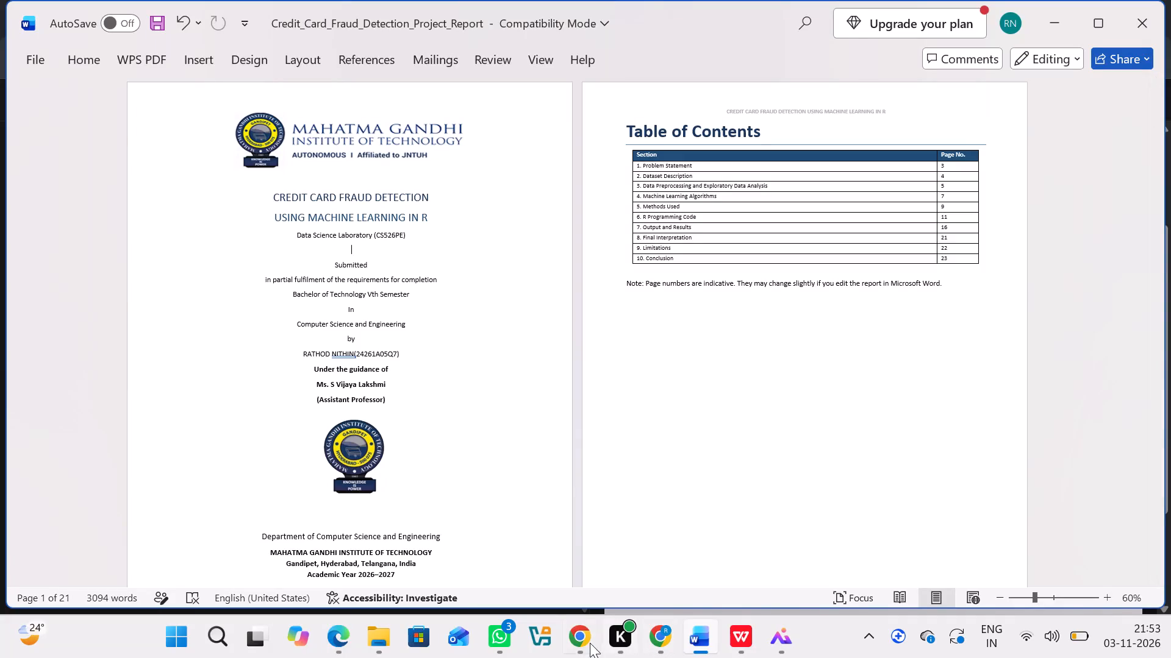
Switch to Chrome to view the reference title page in the Claude chat preview again.
left_click(571, 639)
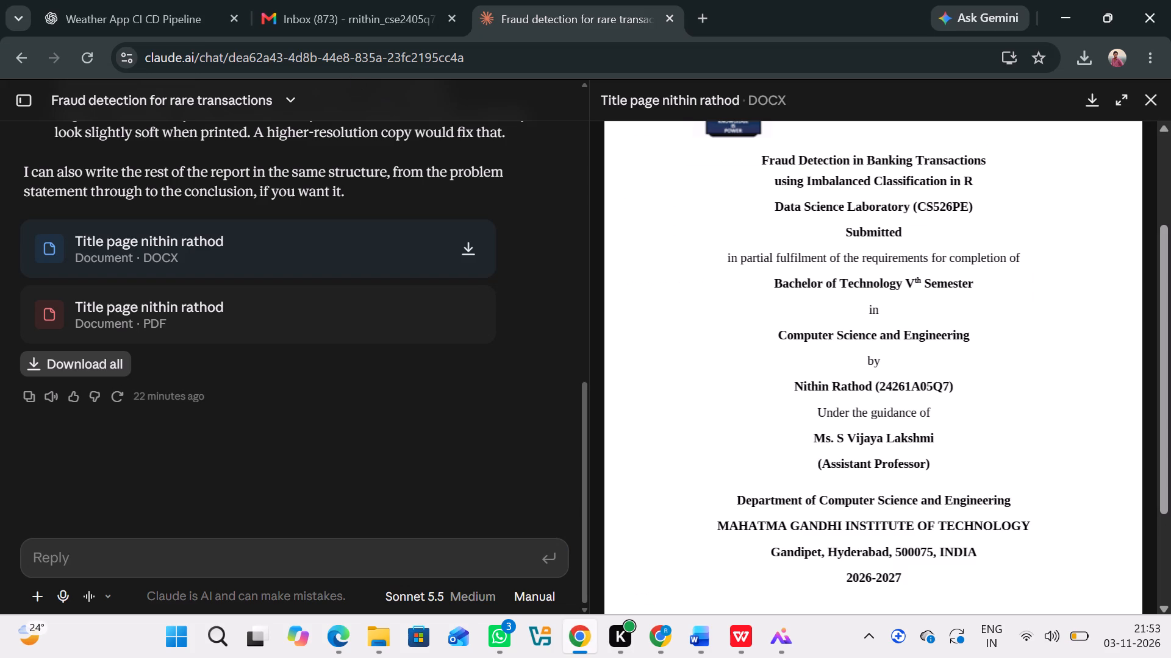
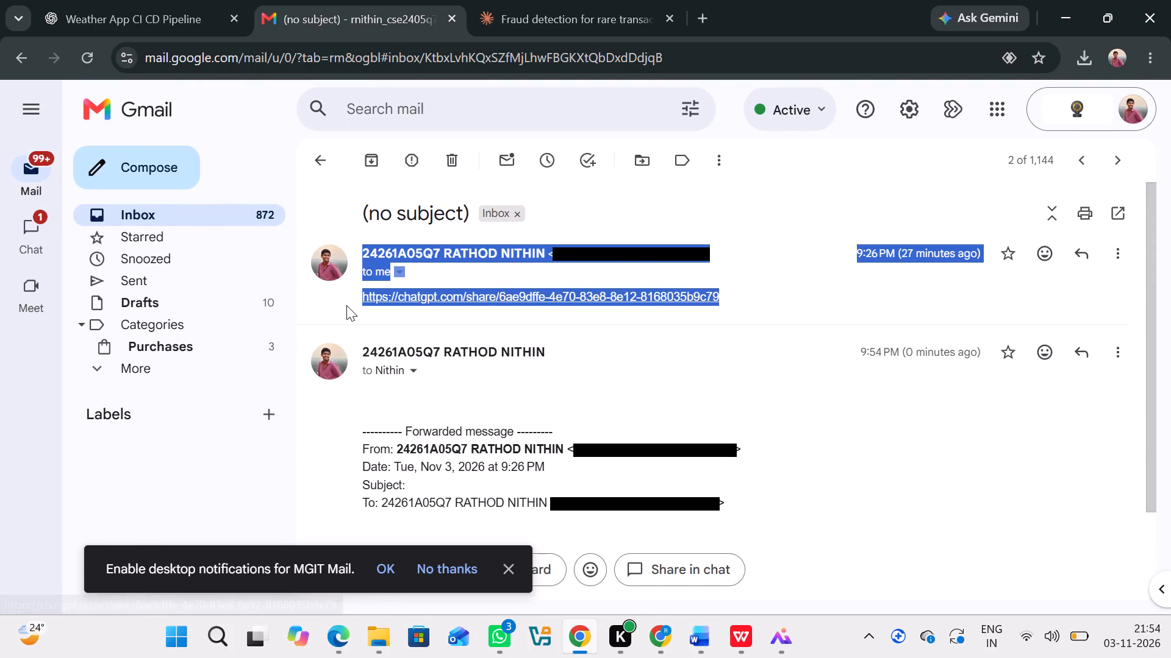
left_click_drag(346, 305, 357, 317)
key("ctrl+c")
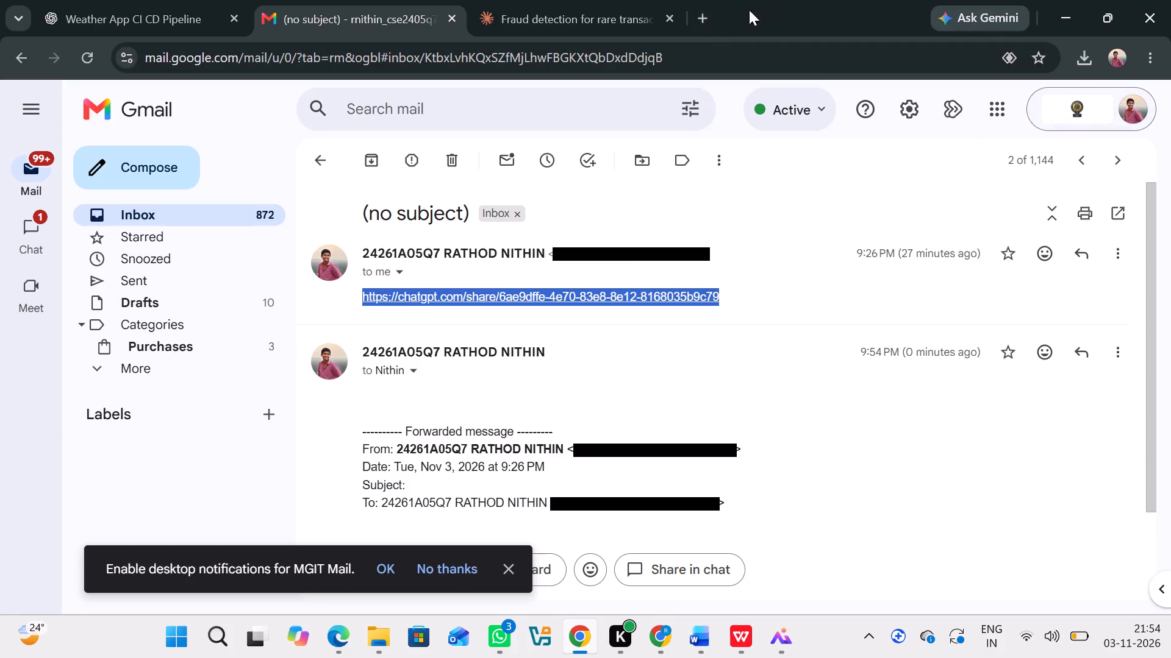
Open a new browser tab and bring up the Google account switching options.
left_click(703, 12)
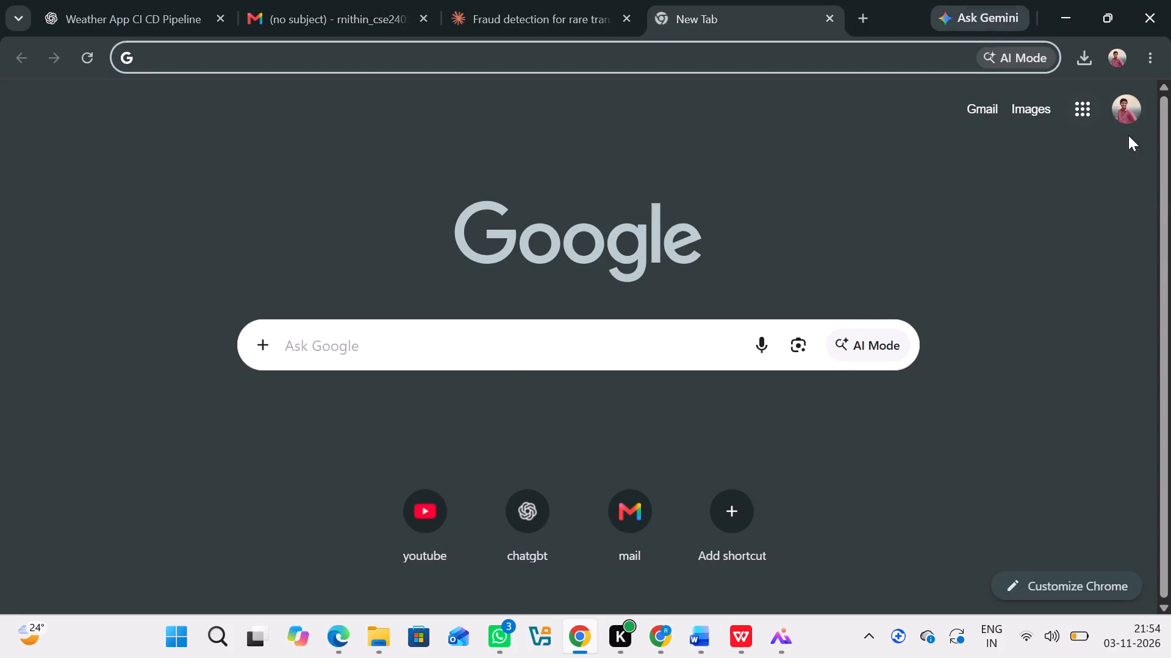
left_click(1130, 115)
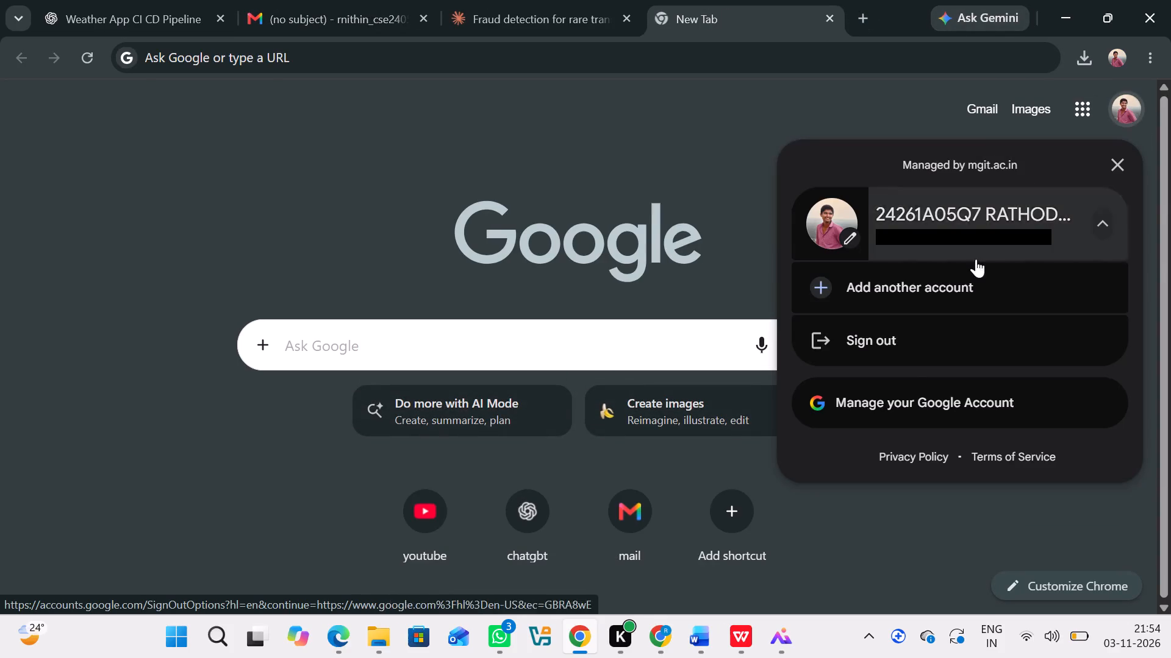
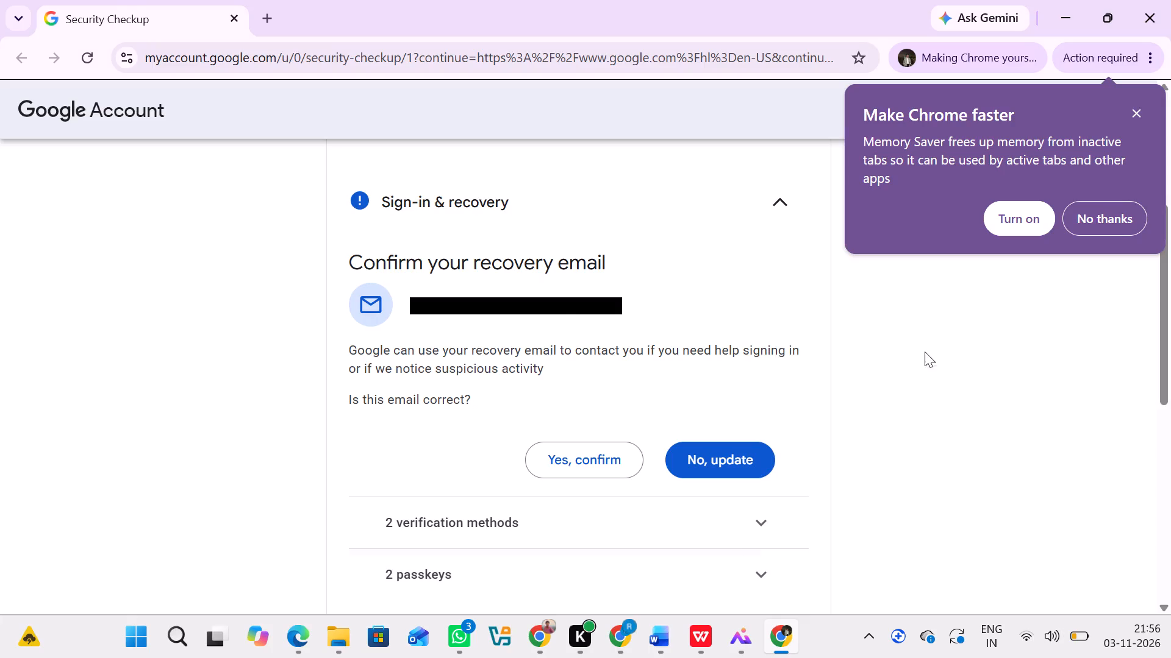
Dismiss the Memory Saver suggestion and examine the signed-in Chrome profile and the Google Account Security Checkup sections.
left_click(1133, 118)
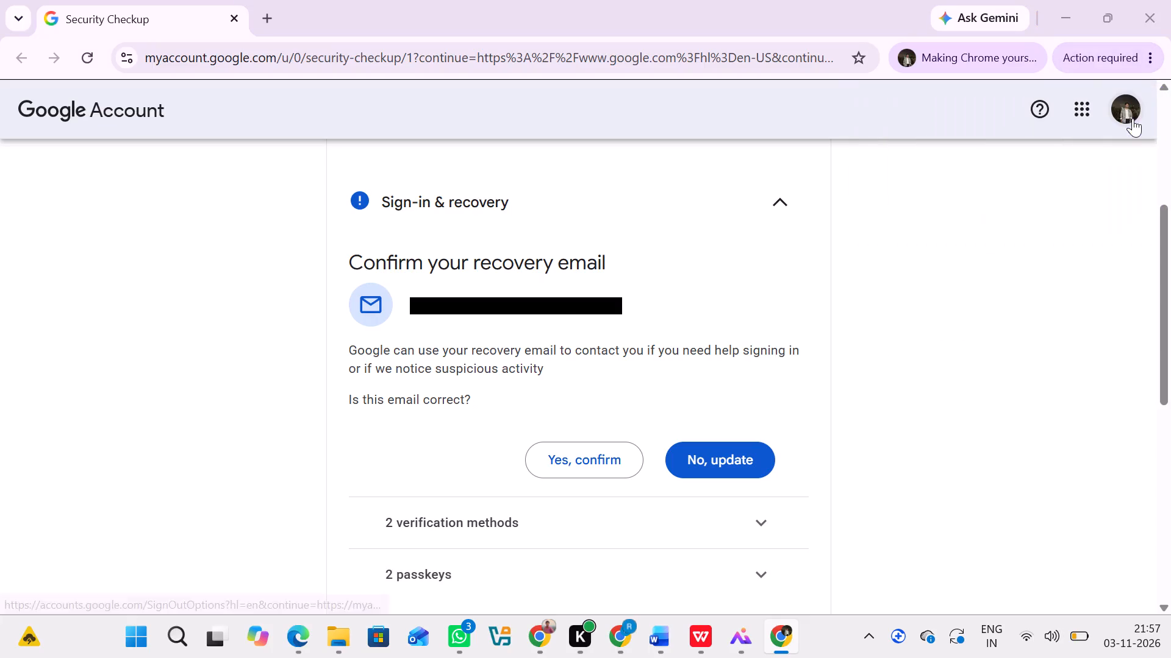
left_click(924, 51)
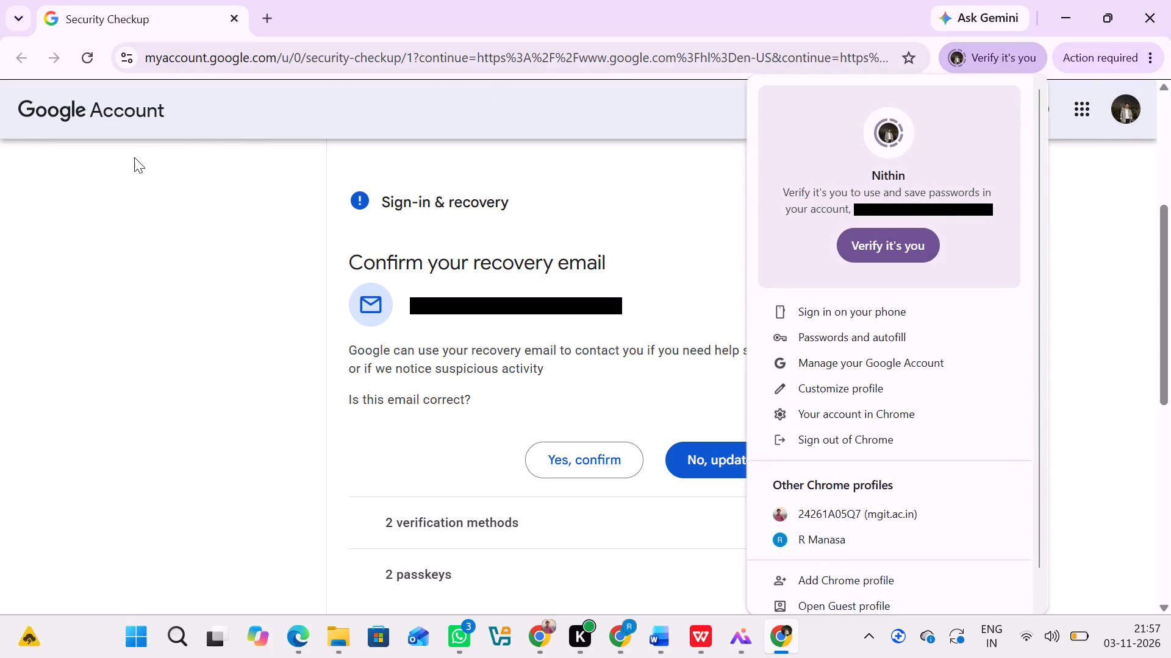
left_click(134, 157)
scroll(632, 270, "up", 6)
scroll(632, 270, "down", 1)
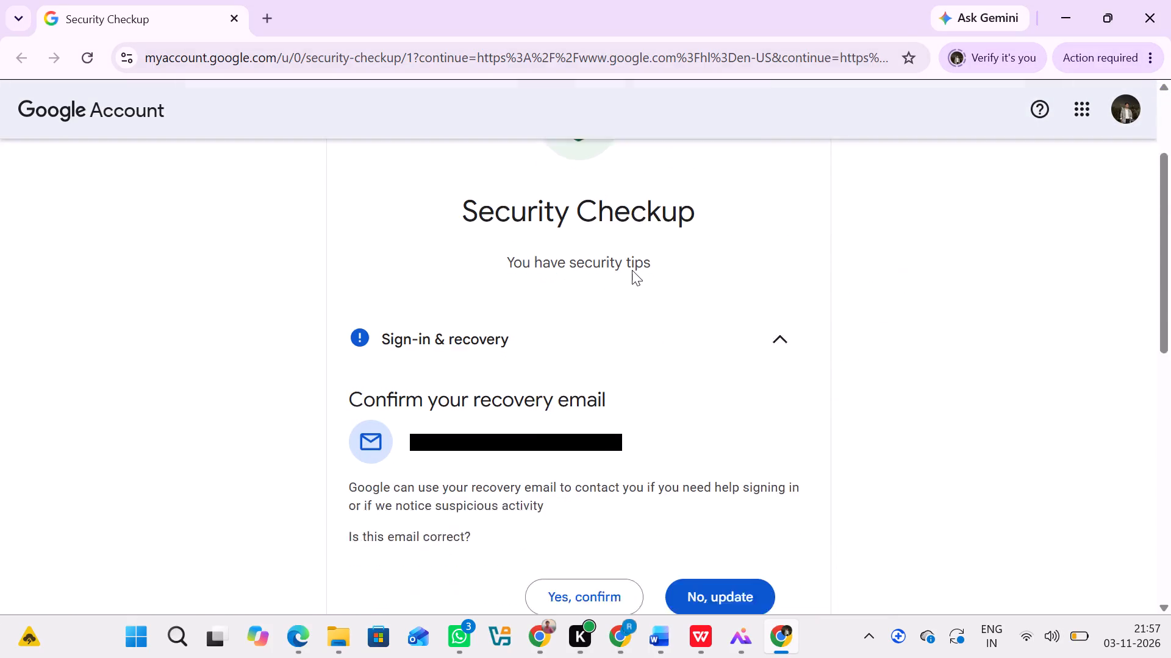
scroll(632, 270, "down", 4)
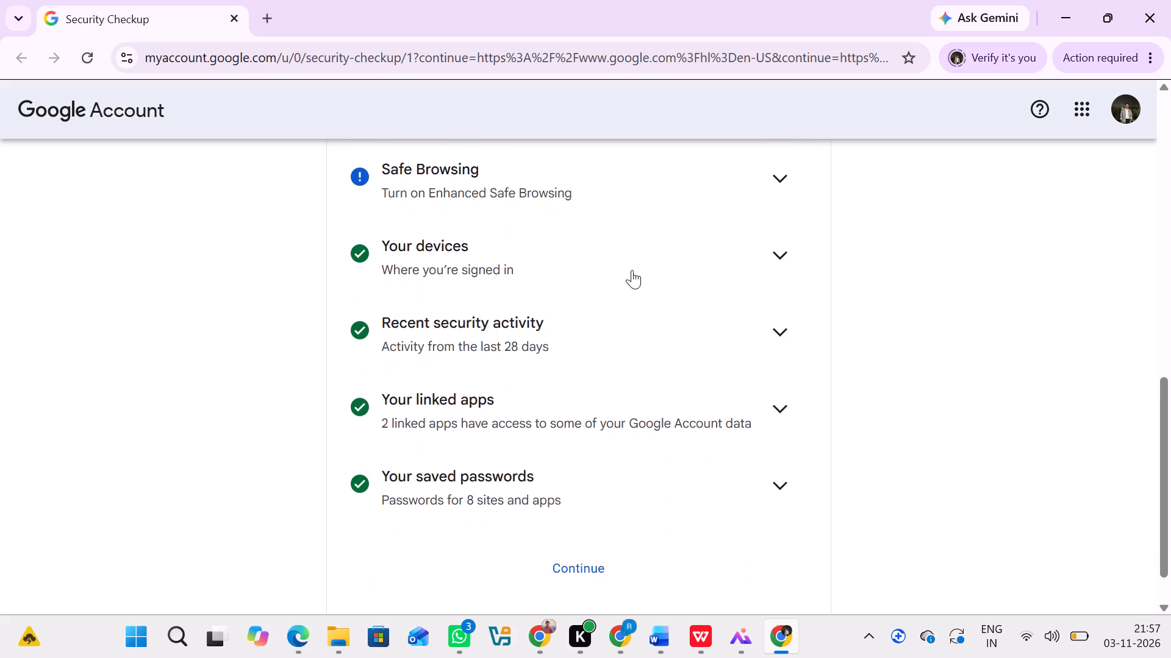
scroll(632, 270, "down", 4)
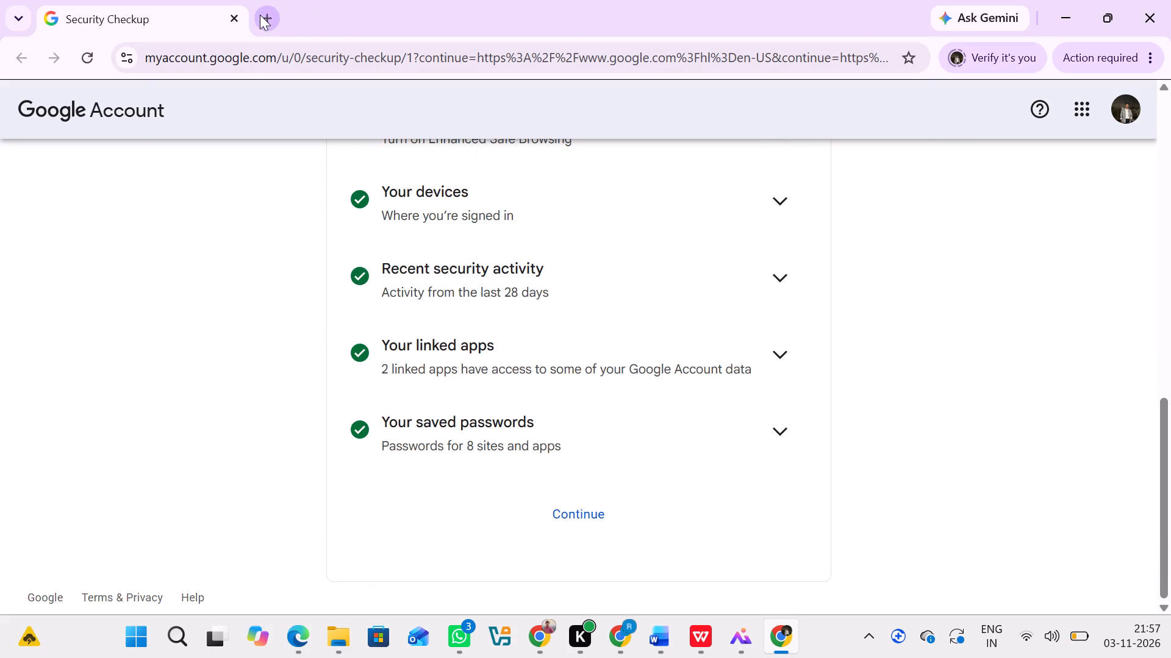
Open a new blank tab and close the Security Checkup tab.
left_click(260, 15)
left_click(226, 17)
left_click(233, 19)
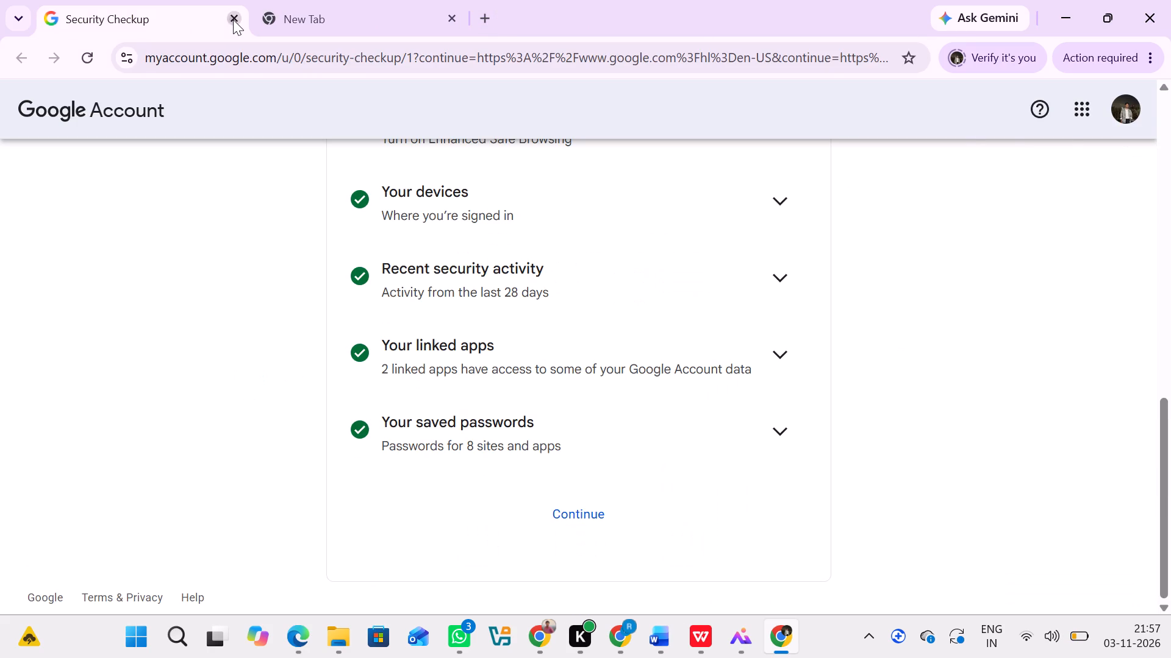
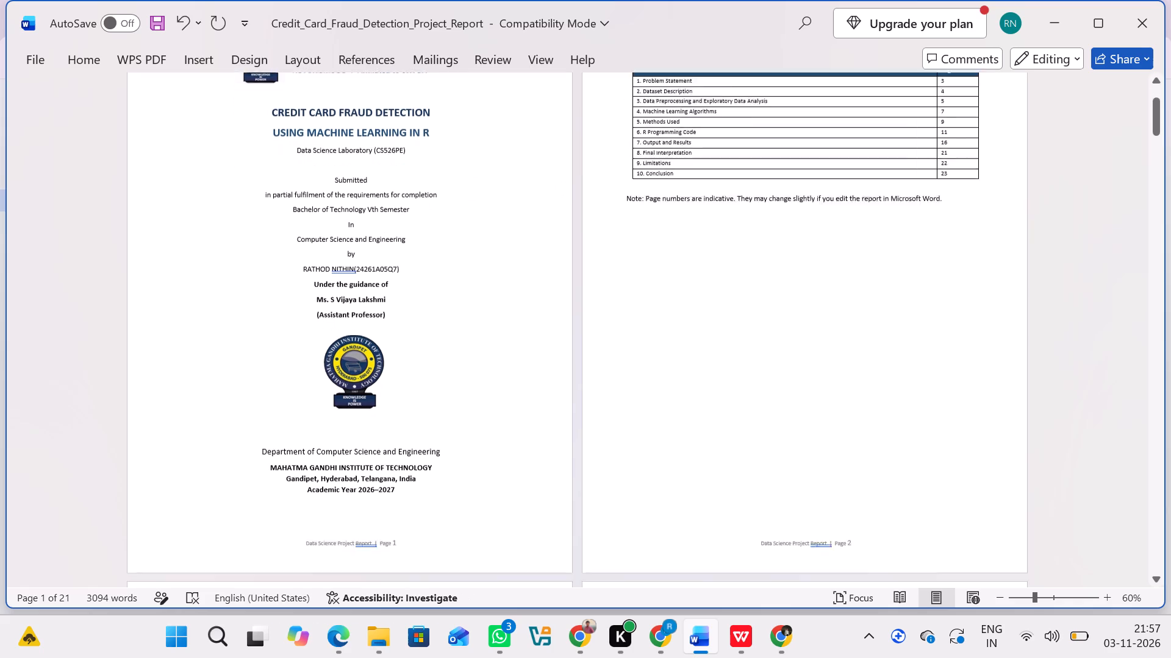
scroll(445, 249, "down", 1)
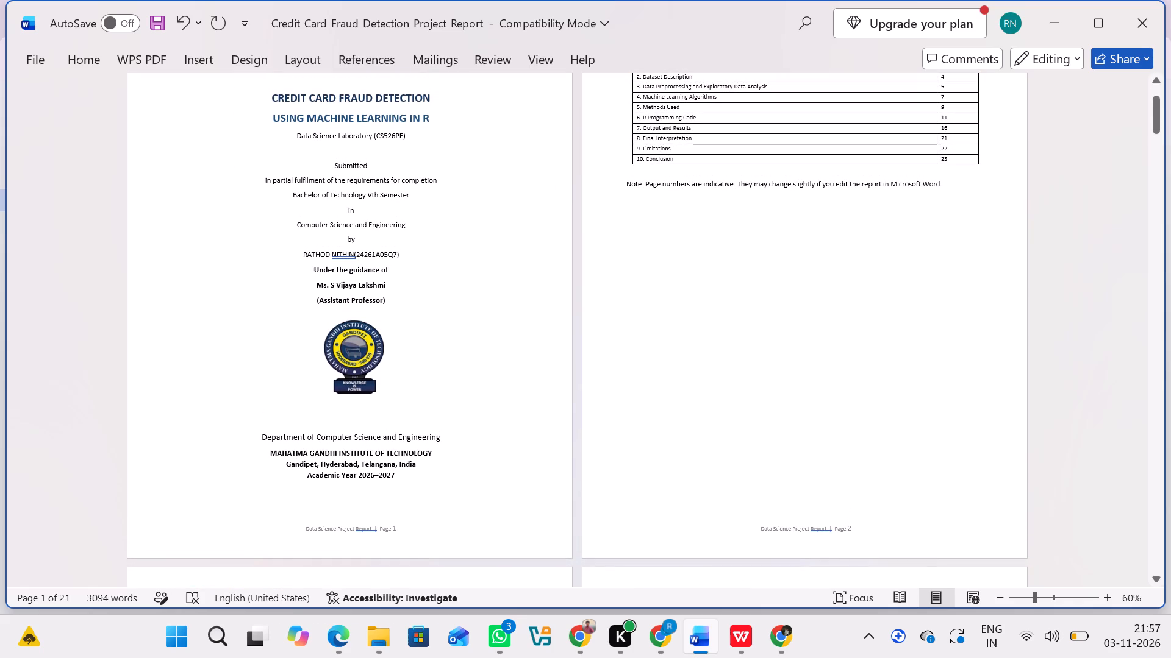
Remove the blank line between the "Data Science Laboratory (CS526PE)" and "Submitted" lines on the cover page.
left_click(334, 159)
key("BackSpace")
key("BackSpace")
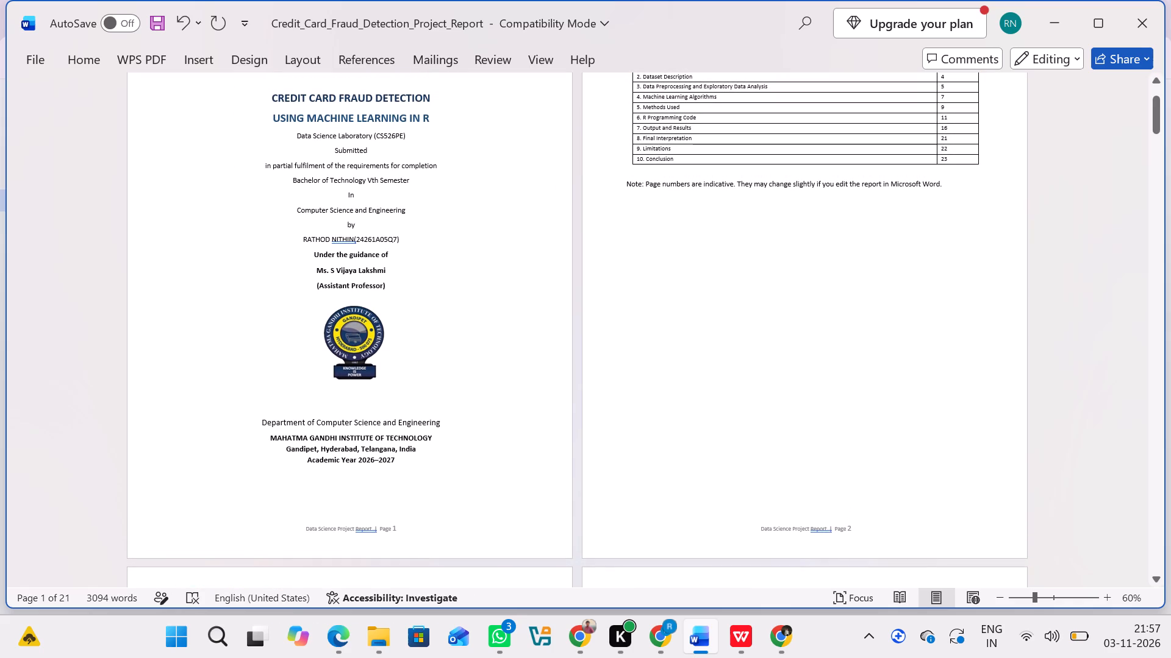
Move the college emblem slightly down so it sits centred between the "(Assistant Professor)" and department lines.
left_click(348, 334)
left_click_drag(348, 334, 341, 351)
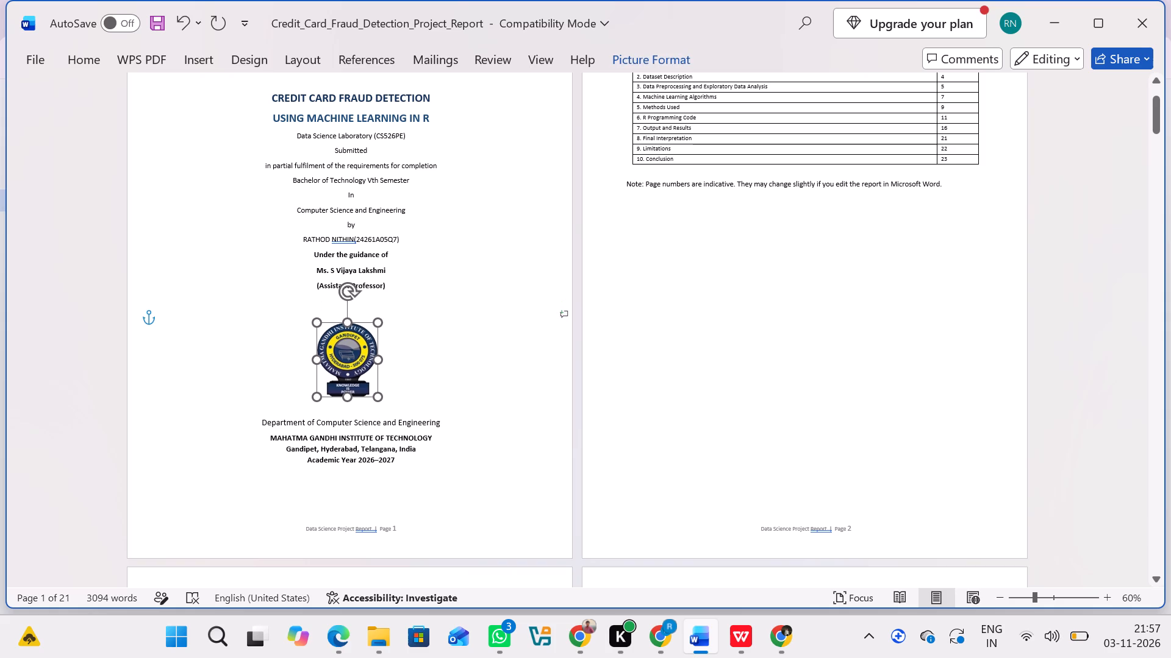
left_click_drag(341, 351, 344, 353)
scroll(485, 272, "up", 1)
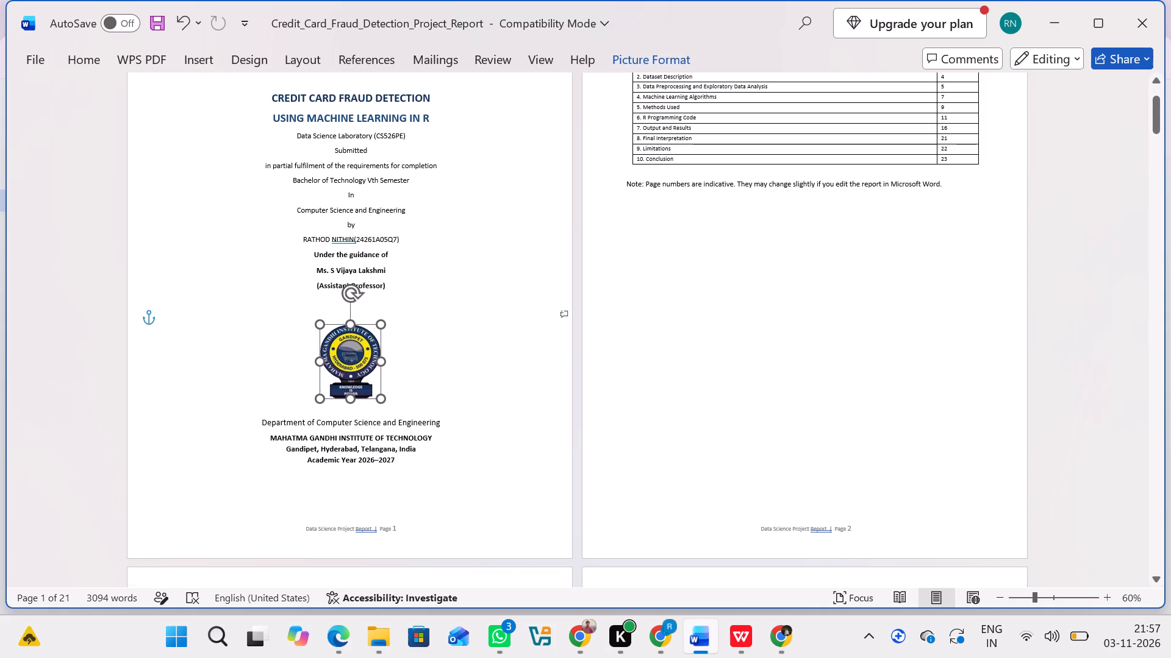
scroll(485, 272, "up", 1)
left_click(487, 313)
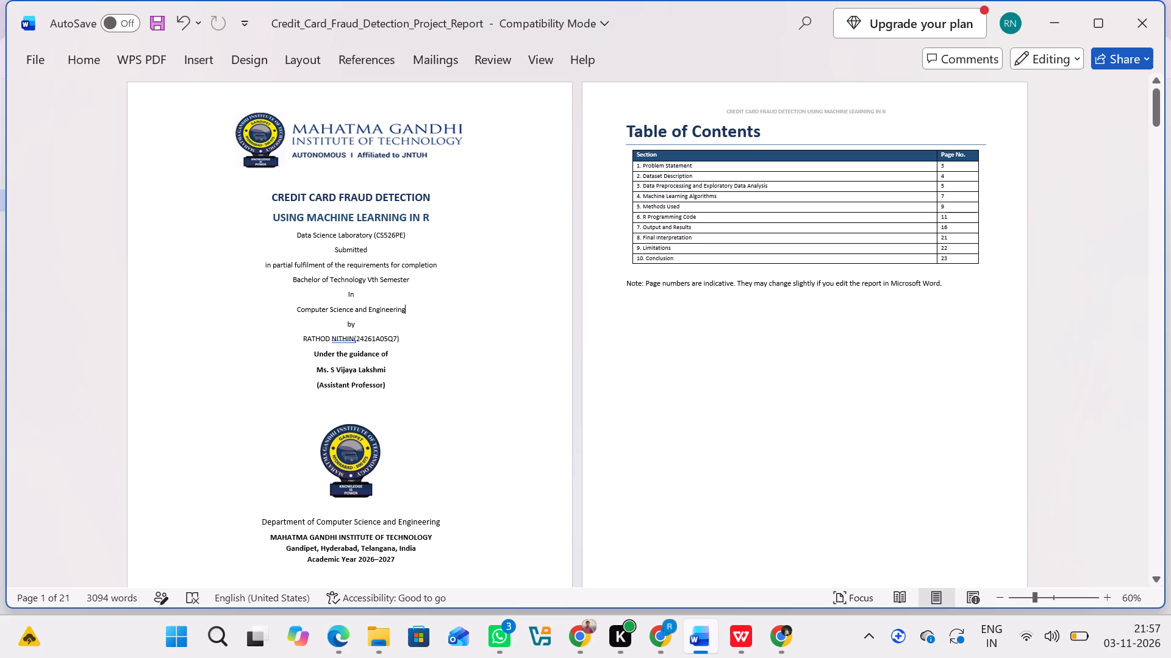
Adjust cover page spacing by adding a blank line above "Data Science Laboratory (CS526PE)" and removing the one below "(Assistant Professor)".
left_click(291, 232)
key("Return")
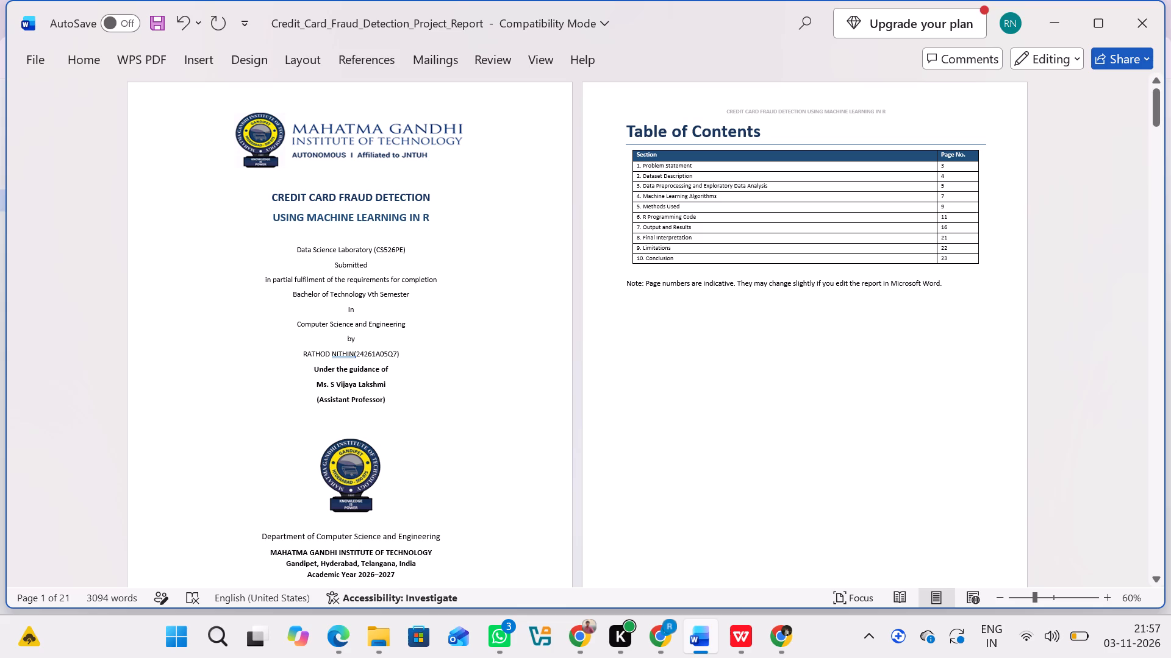
left_click(335, 422)
key("BackSpace")
key("BackSpace")
Review the report's layout from the cover page through to the R Programming Code section.
scroll(478, 411, "up", 2)
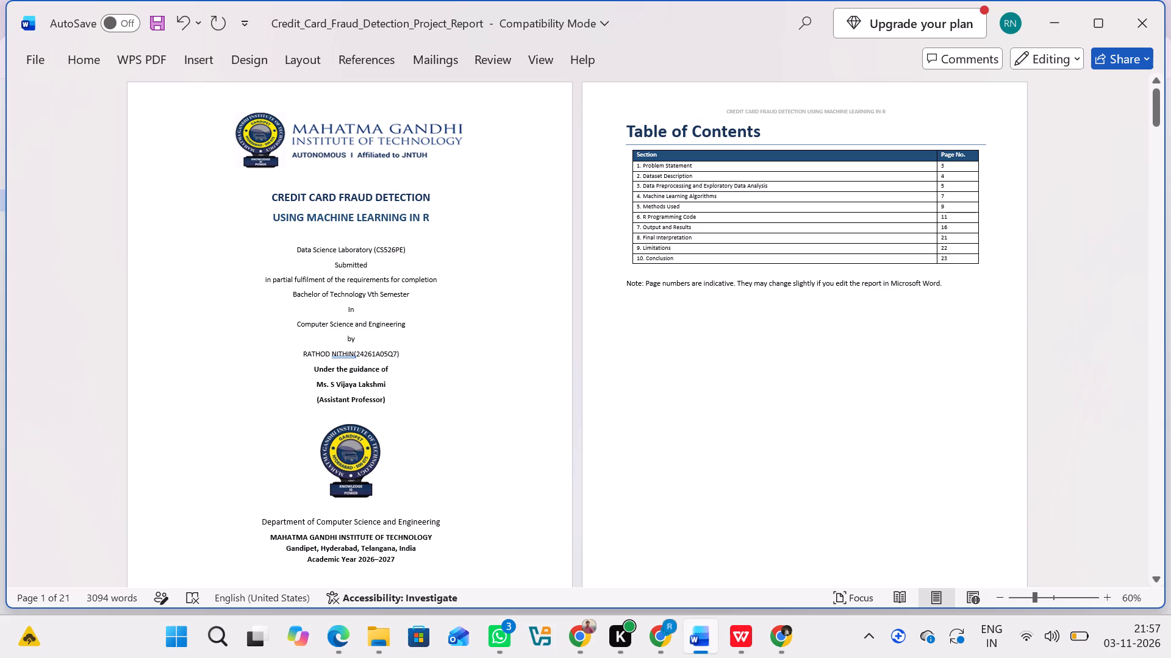
scroll(478, 411, "up", 2)
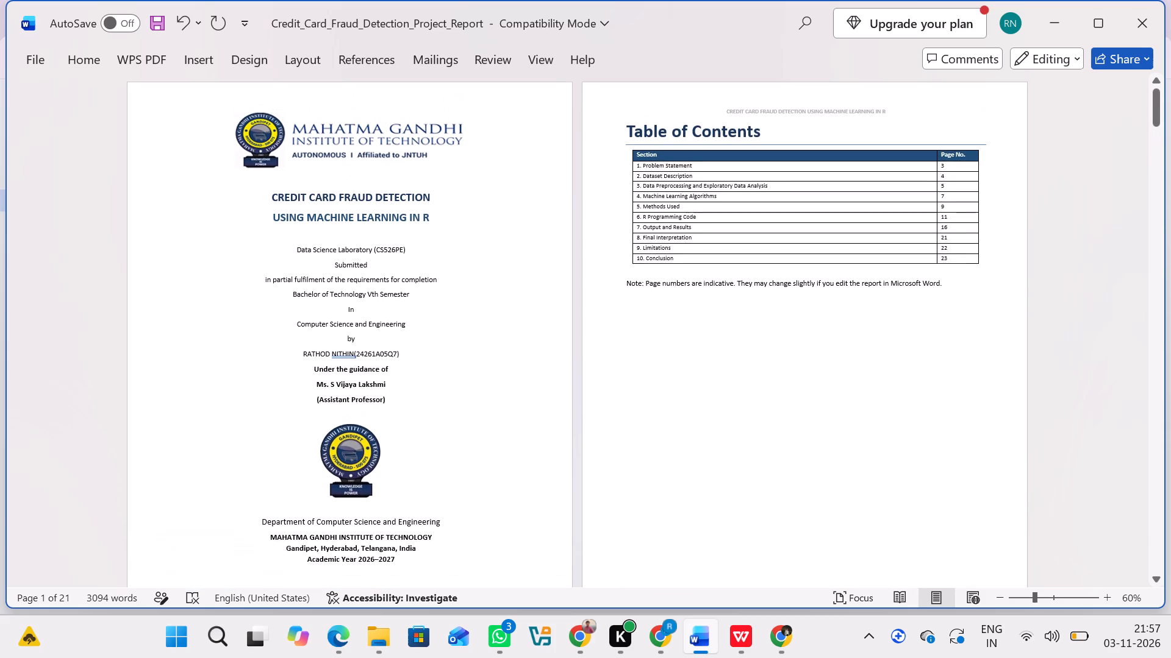
scroll(821, 377, "down", 3)
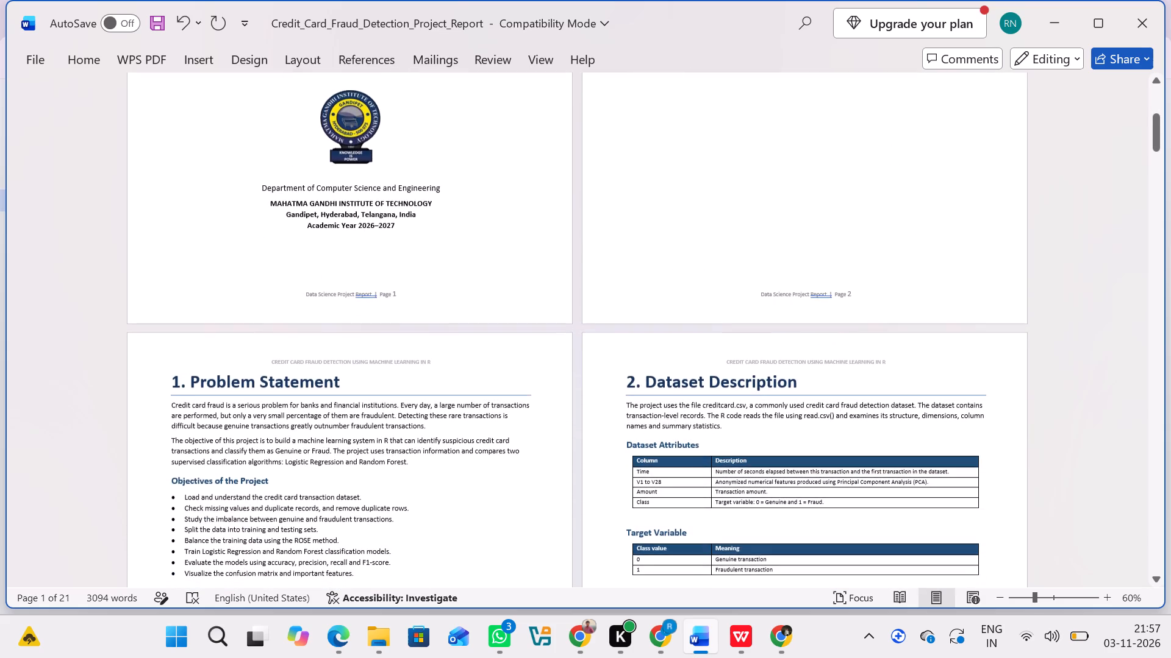
scroll(821, 377, "down", 2)
scroll(821, 377, "up", 1)
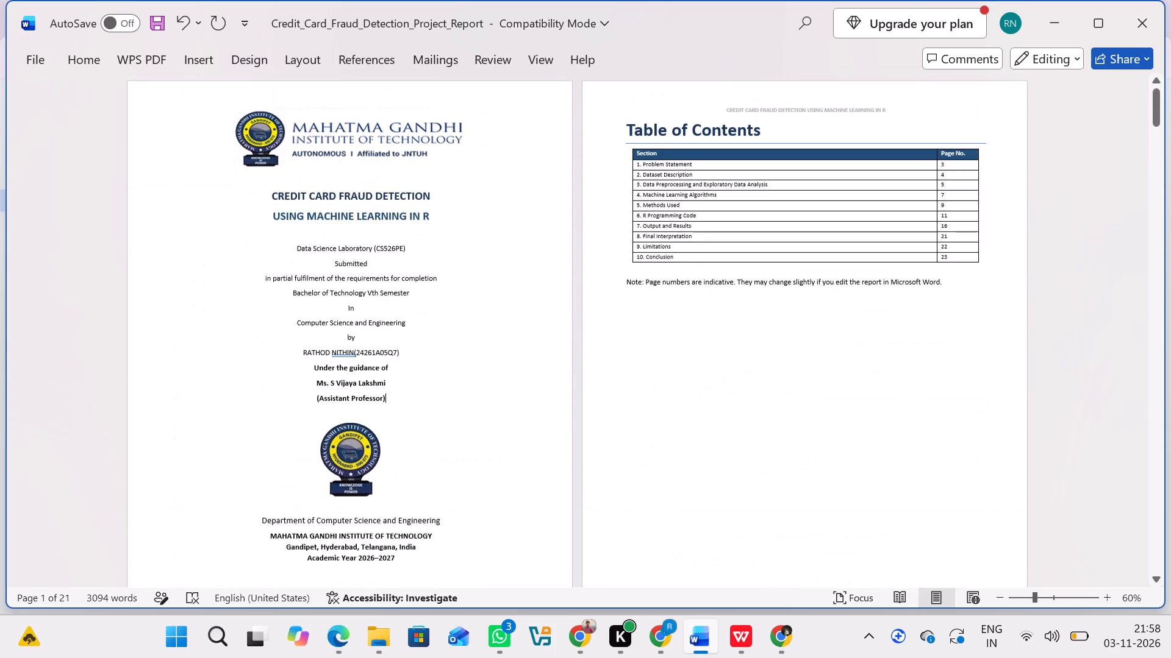
scroll(821, 377, "down", 5)
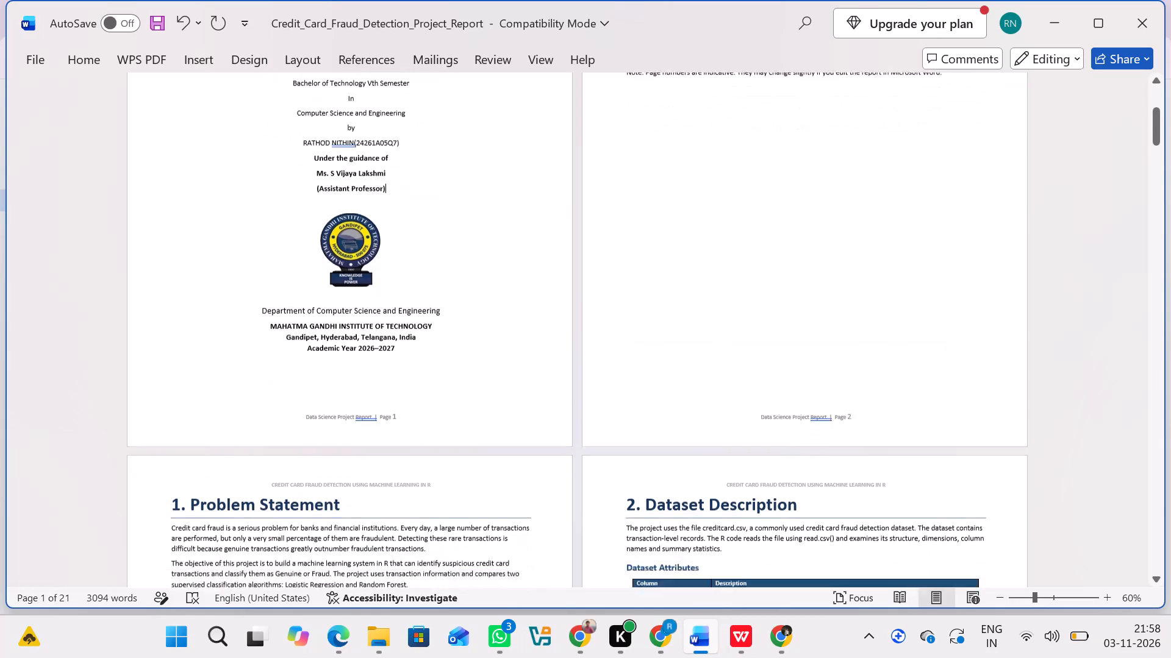
scroll(821, 377, "down", 5)
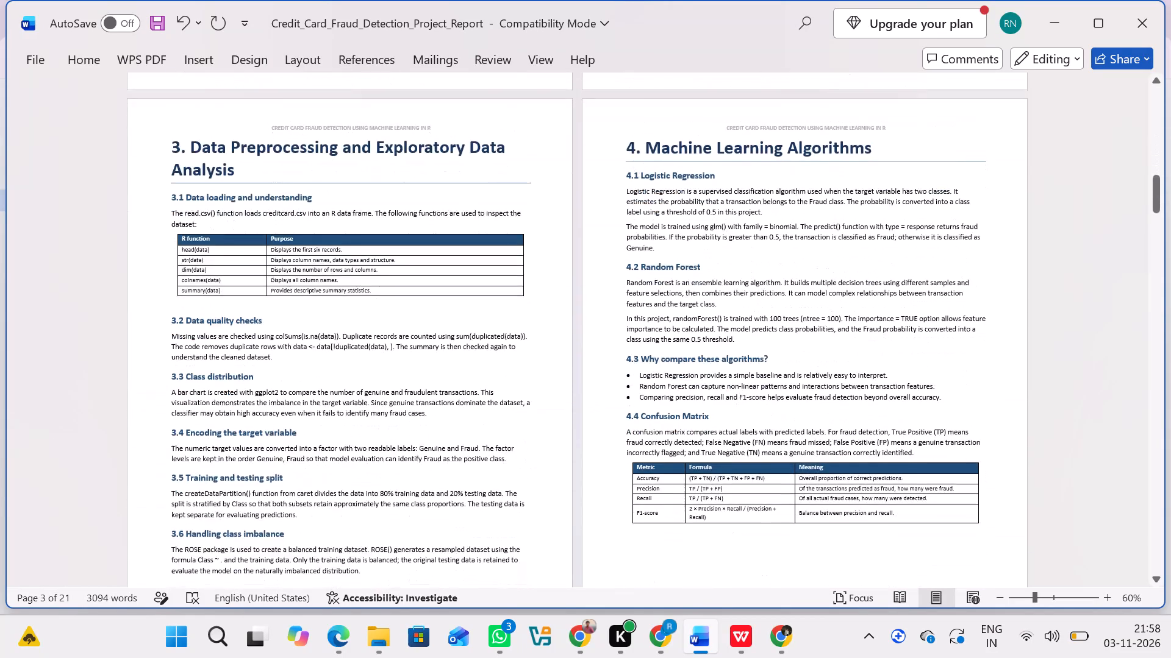
scroll(821, 377, "down", 9)
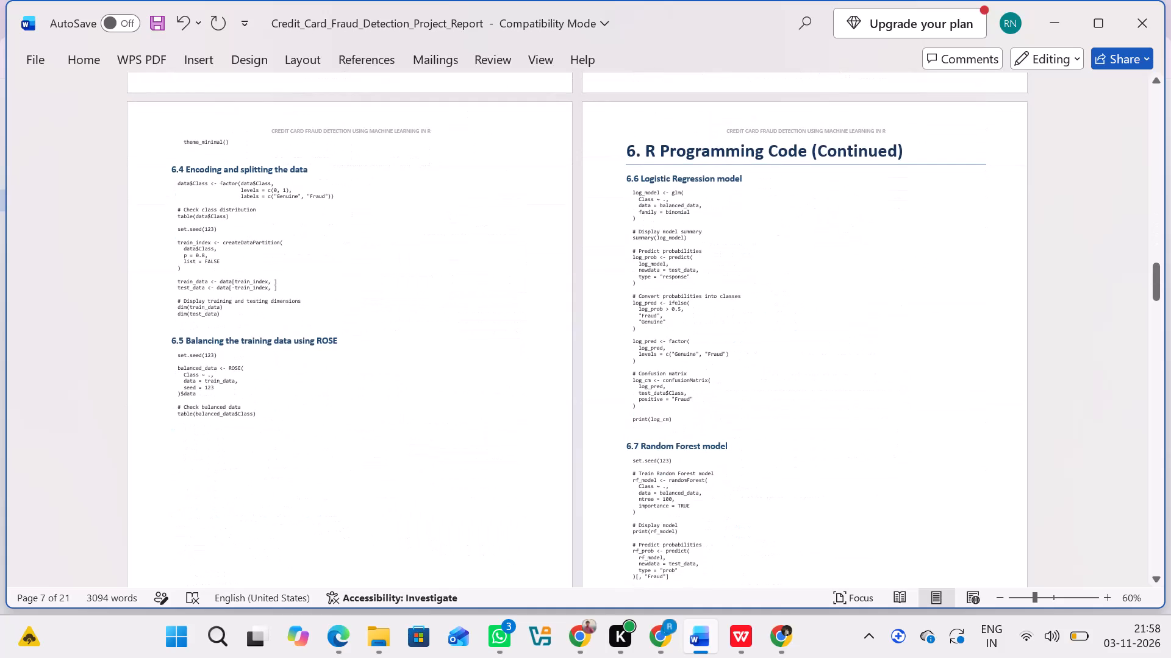
scroll(821, 377, "down", 1)
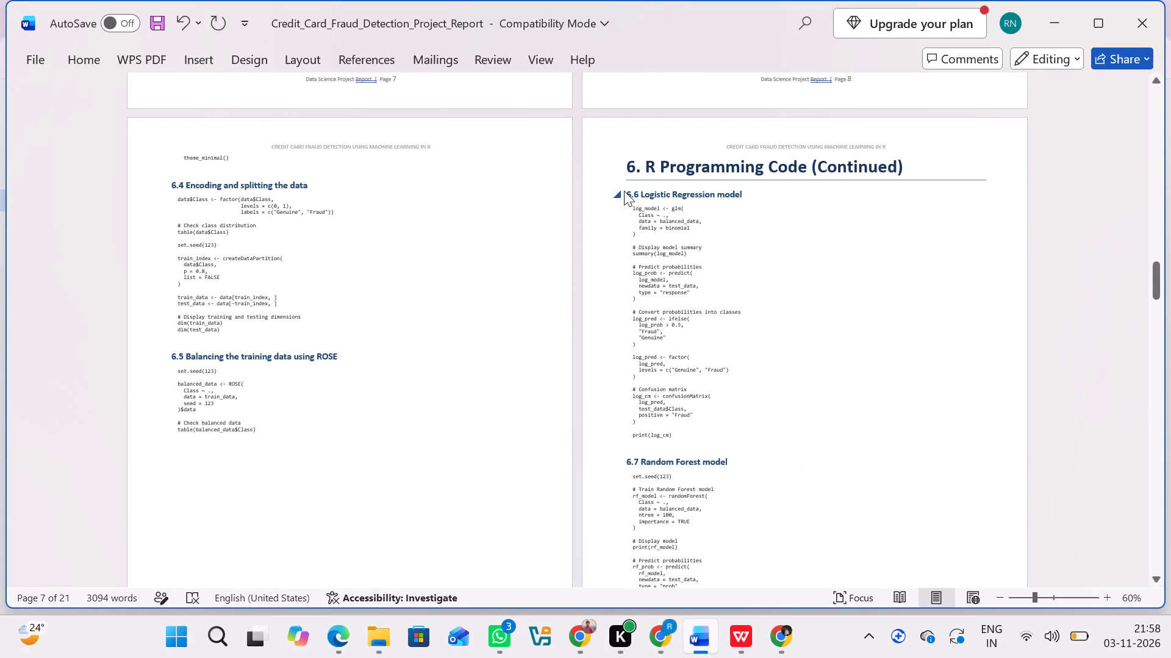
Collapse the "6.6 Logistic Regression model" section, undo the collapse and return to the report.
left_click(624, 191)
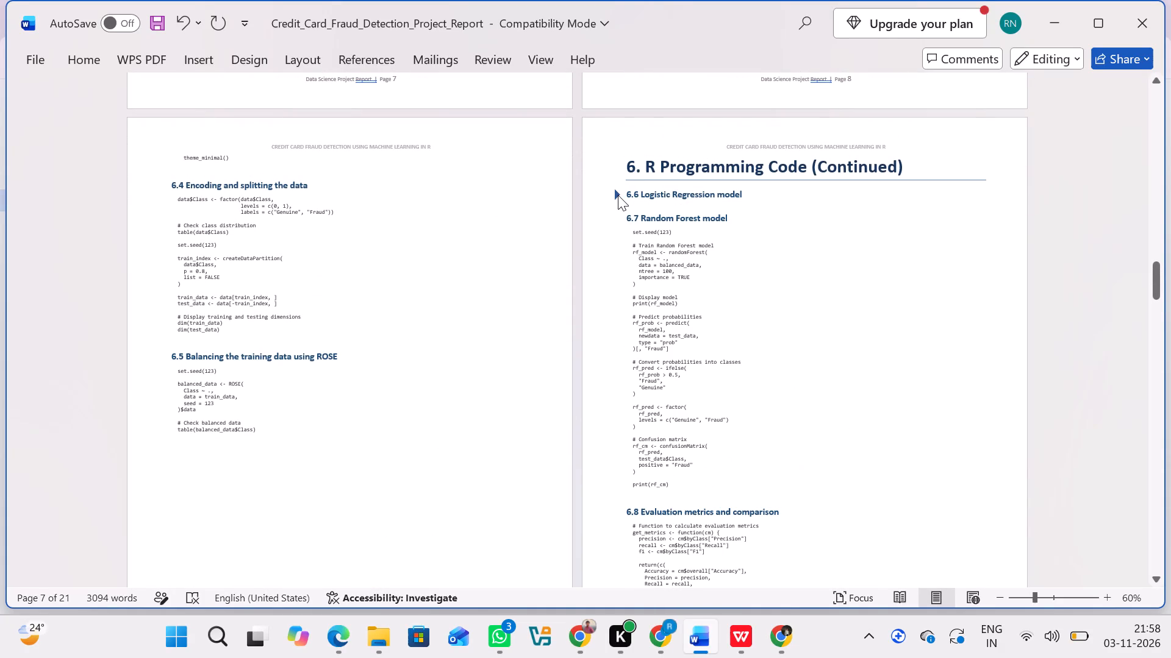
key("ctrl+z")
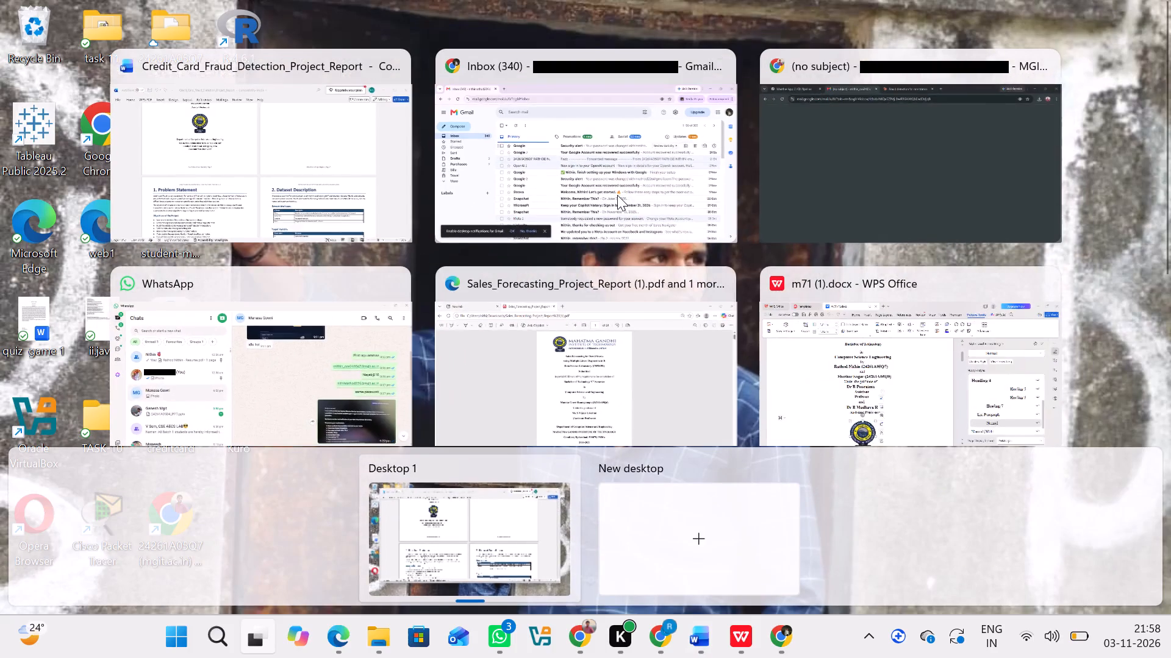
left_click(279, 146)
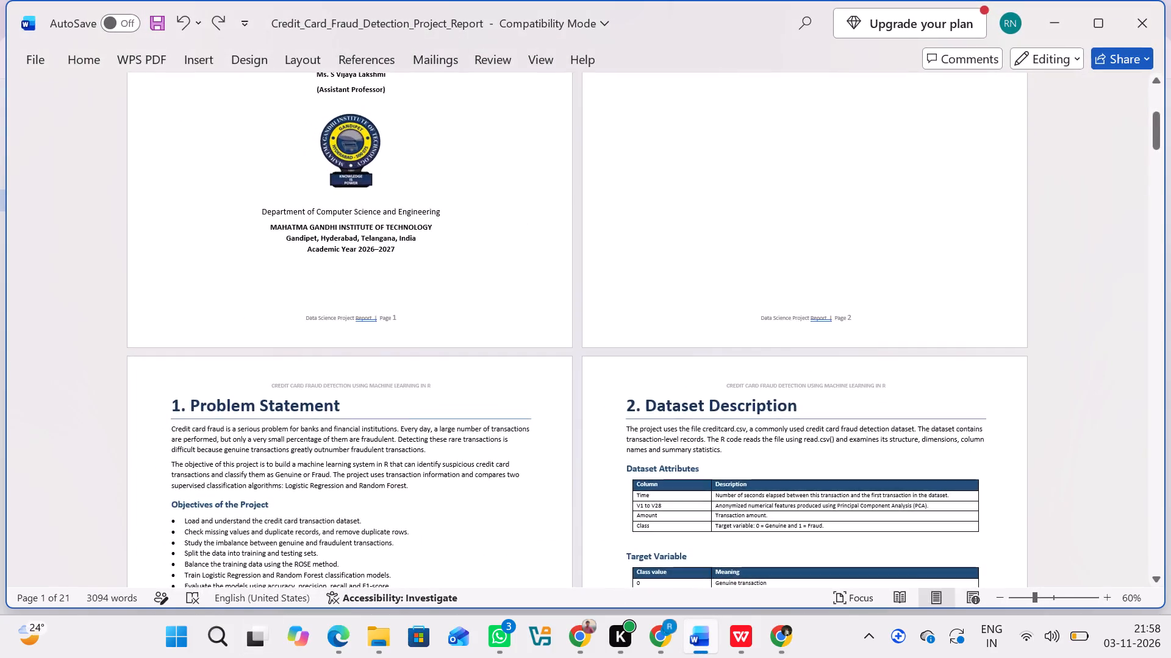
Examine the results, final interpretation and R code pages, ending at section 6.6.
scroll(603, 306, "down", 10)
scroll(603, 306, "up", 6)
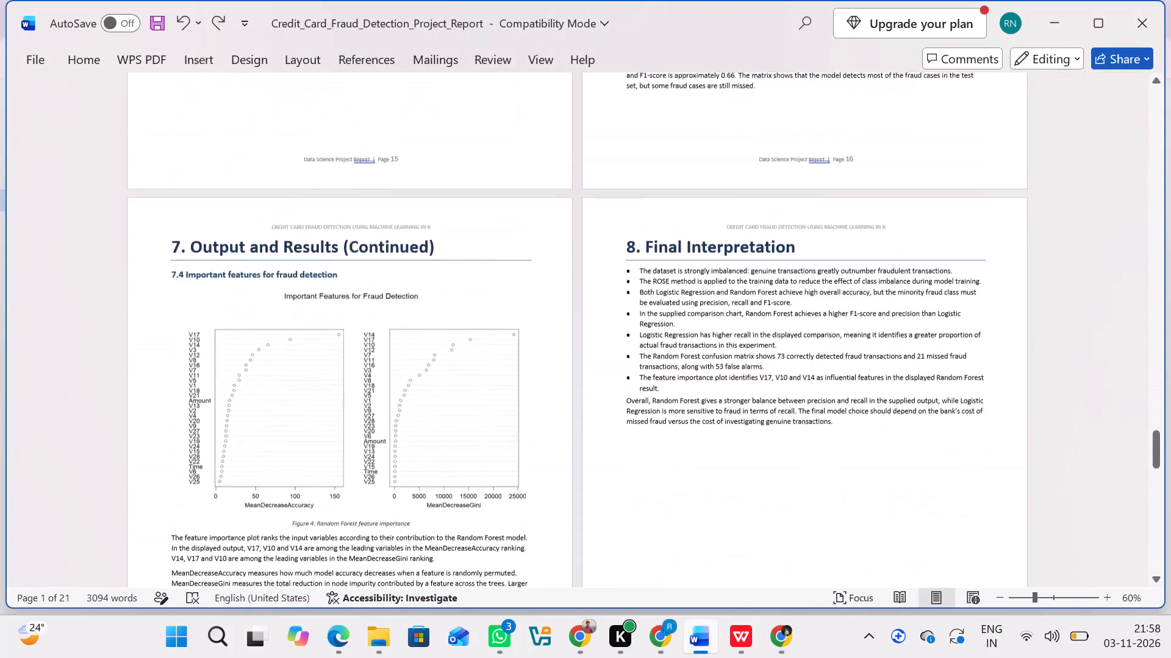
scroll(603, 306, "up", 7)
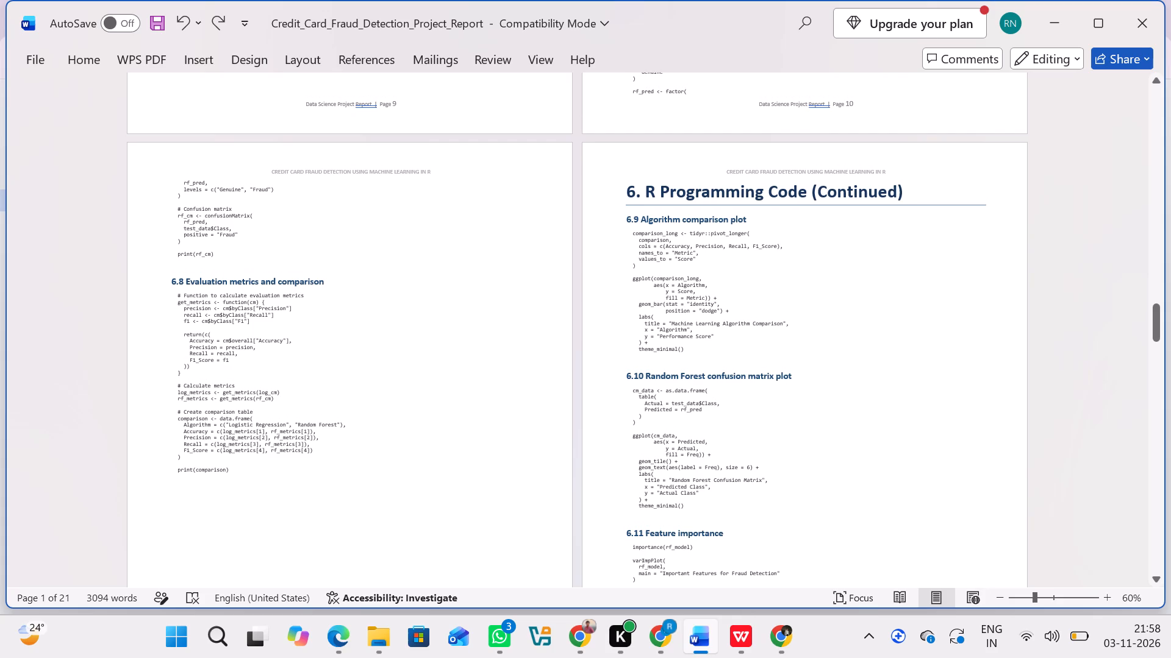
scroll(519, 267, "up", 6)
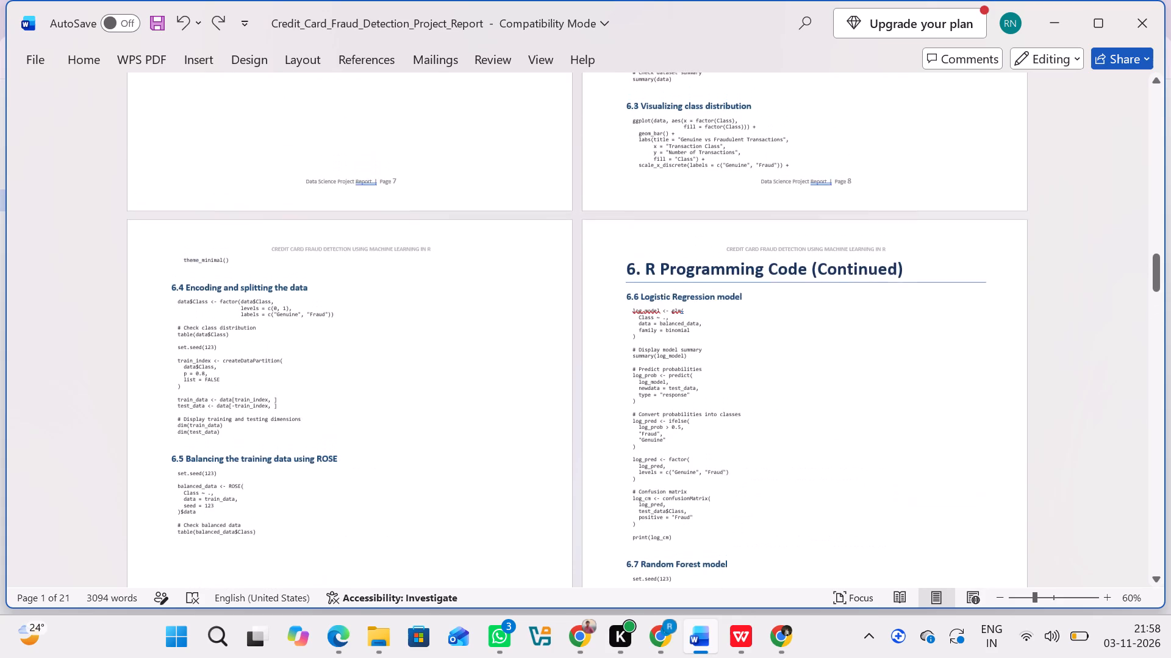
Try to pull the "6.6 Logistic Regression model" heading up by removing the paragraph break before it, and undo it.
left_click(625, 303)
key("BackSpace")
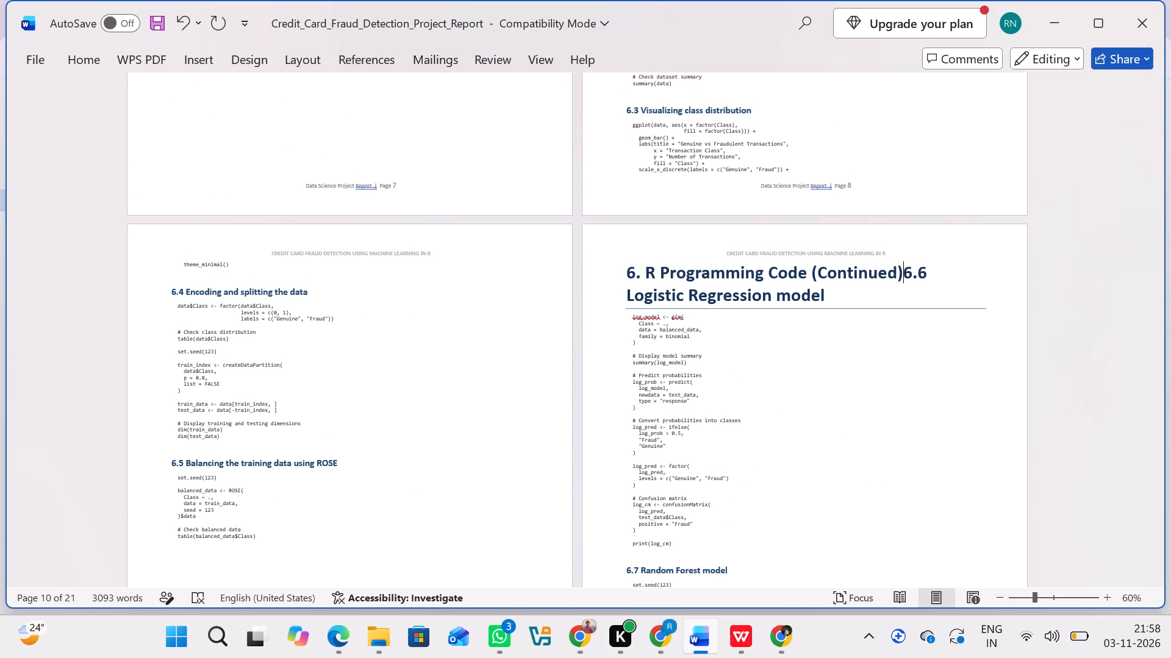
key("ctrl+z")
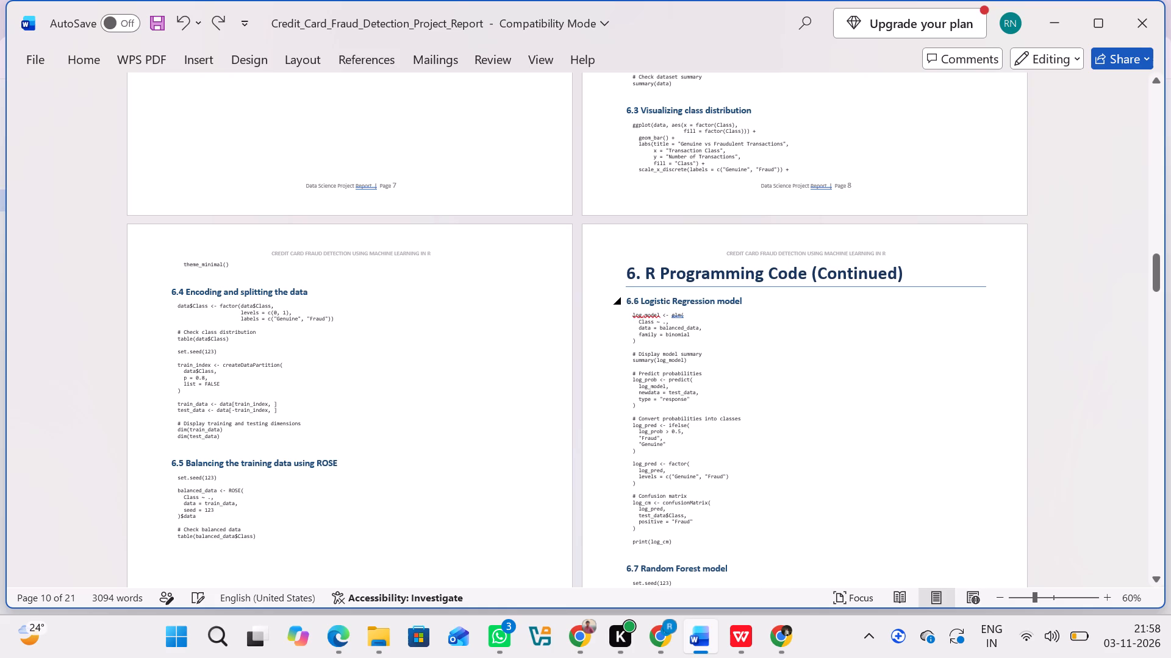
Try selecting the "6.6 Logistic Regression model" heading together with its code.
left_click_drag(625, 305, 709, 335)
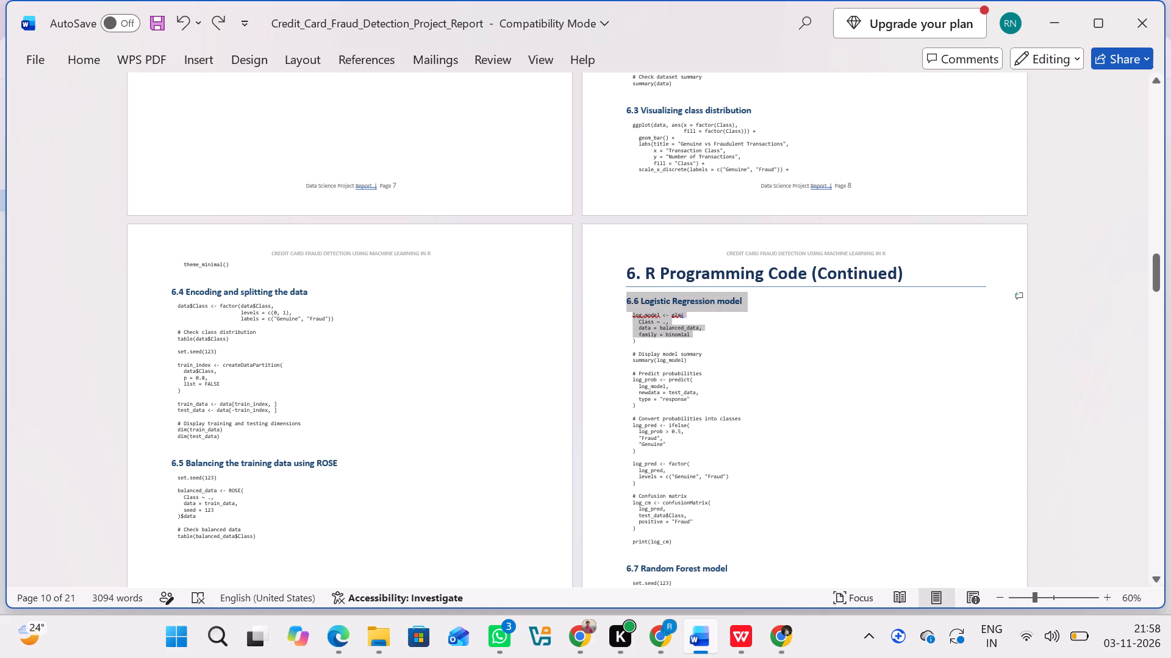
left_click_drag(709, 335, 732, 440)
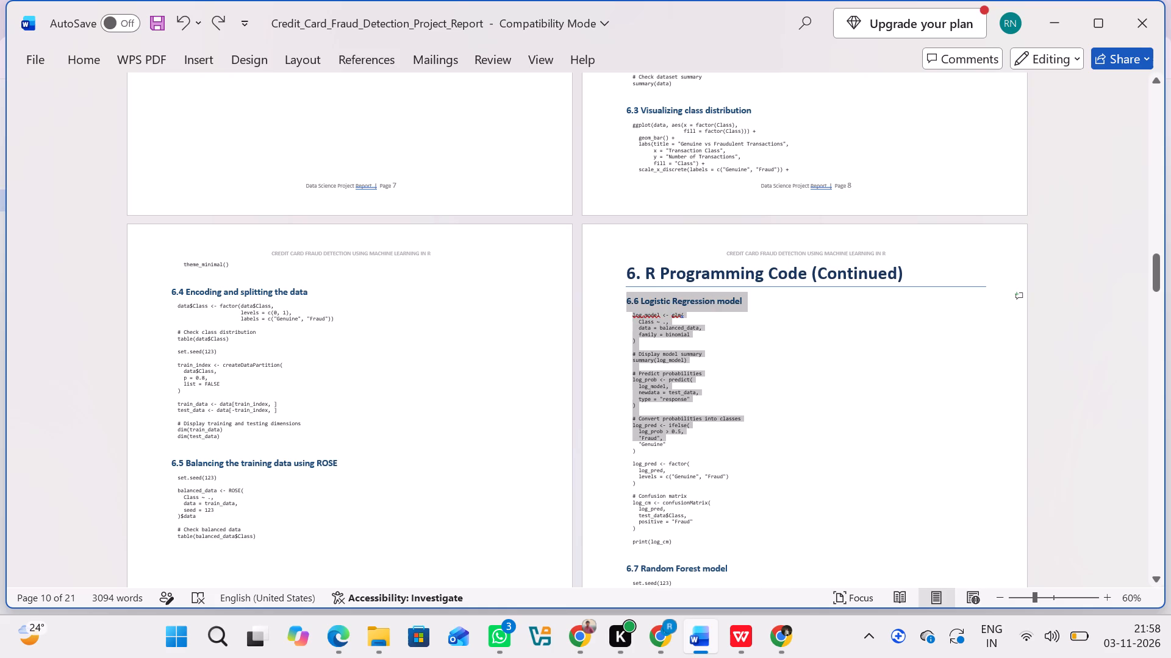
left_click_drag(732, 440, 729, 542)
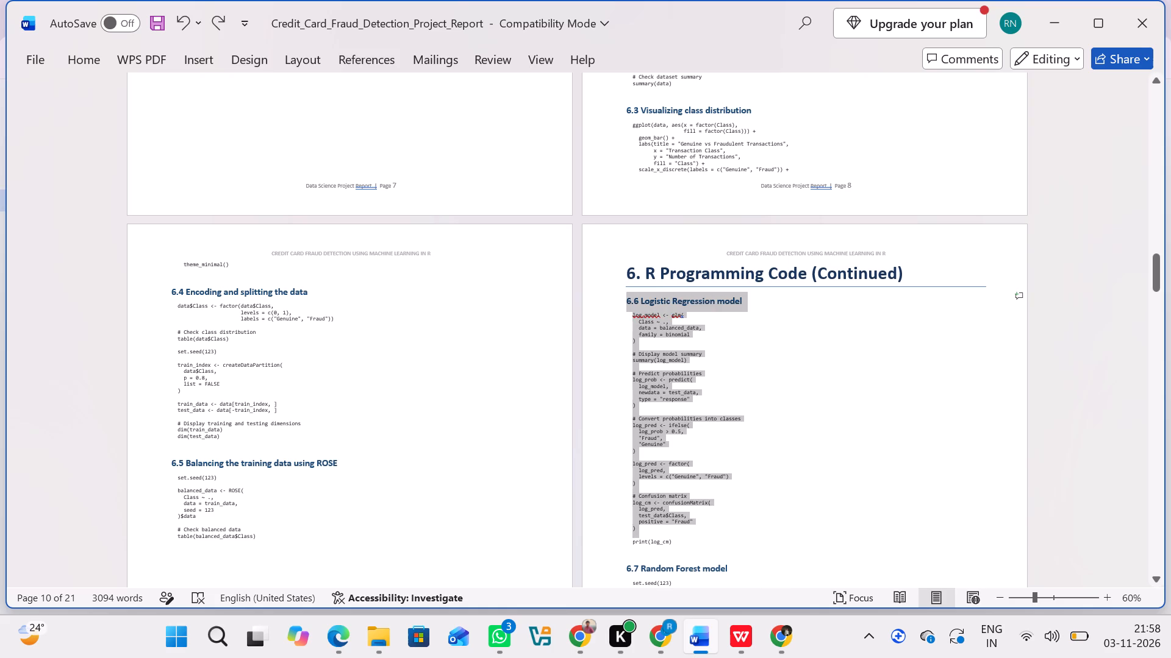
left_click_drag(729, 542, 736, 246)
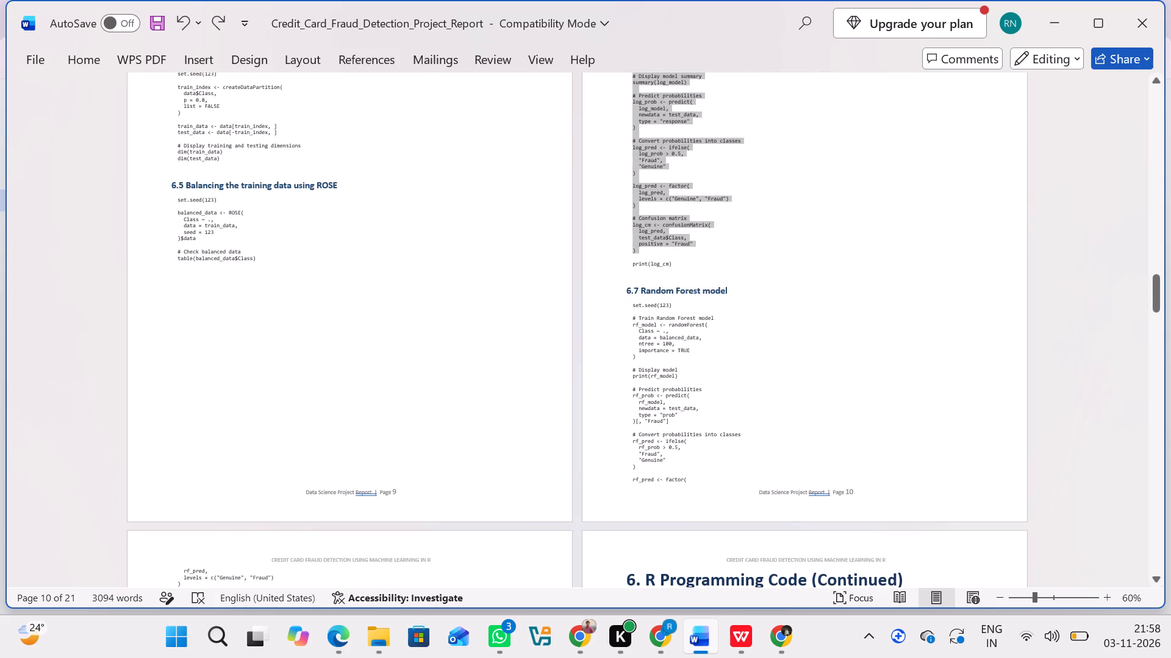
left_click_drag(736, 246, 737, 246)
Delete the "6. R Programming Code (Continued)" heading above section 6.6 and close the gap so 6.6 directly follows section 6.5.
scroll(737, 246, "up", 4)
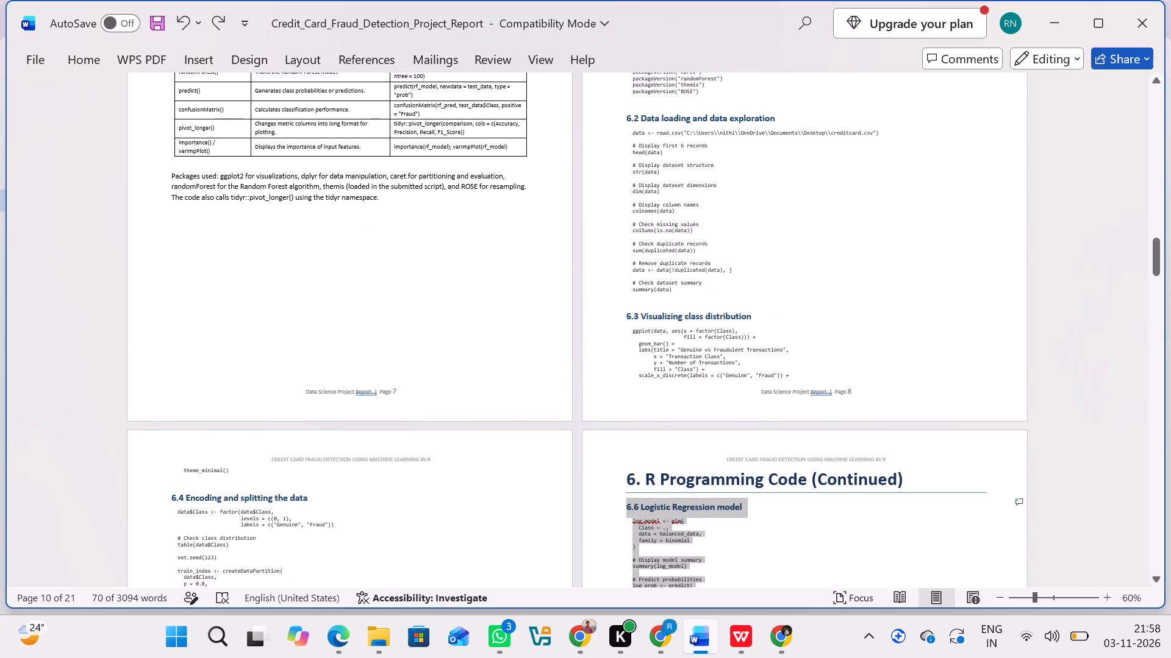
left_click_drag(912, 475, 621, 476)
key("BackSpace")
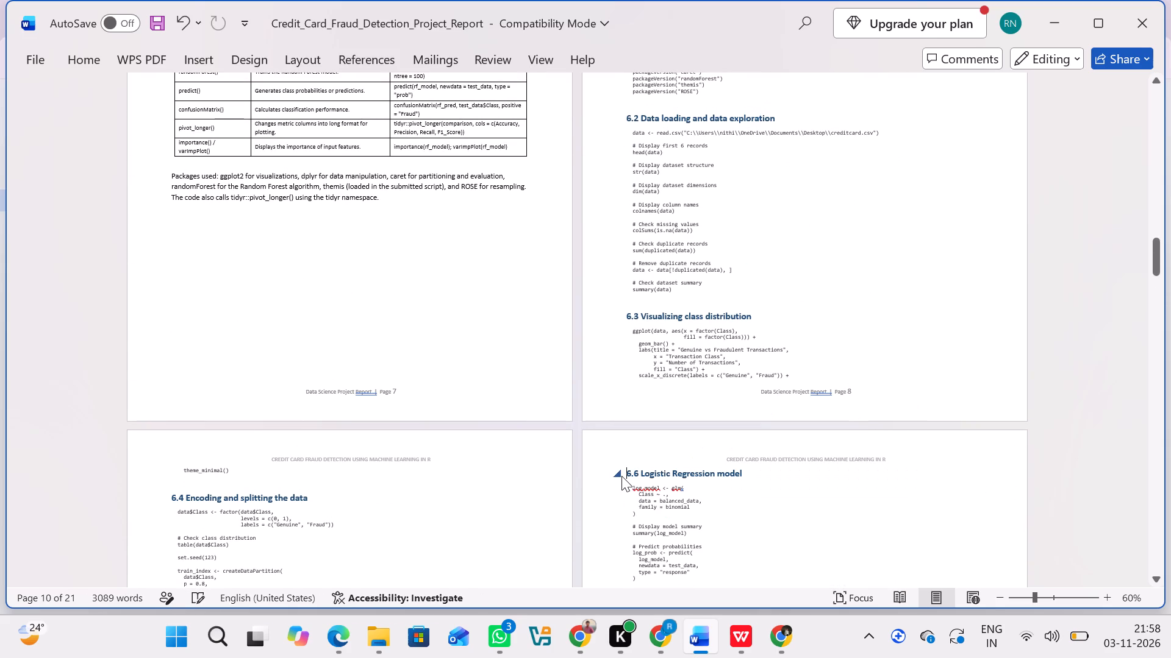
key("BackSpace")
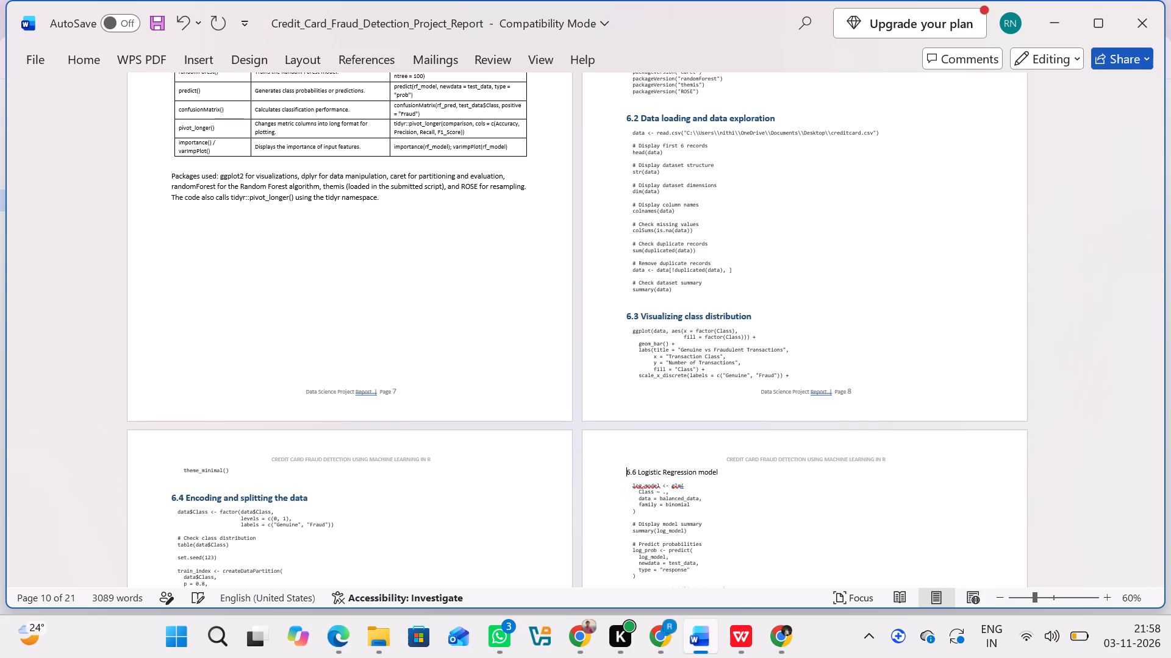
key("BackSpace")
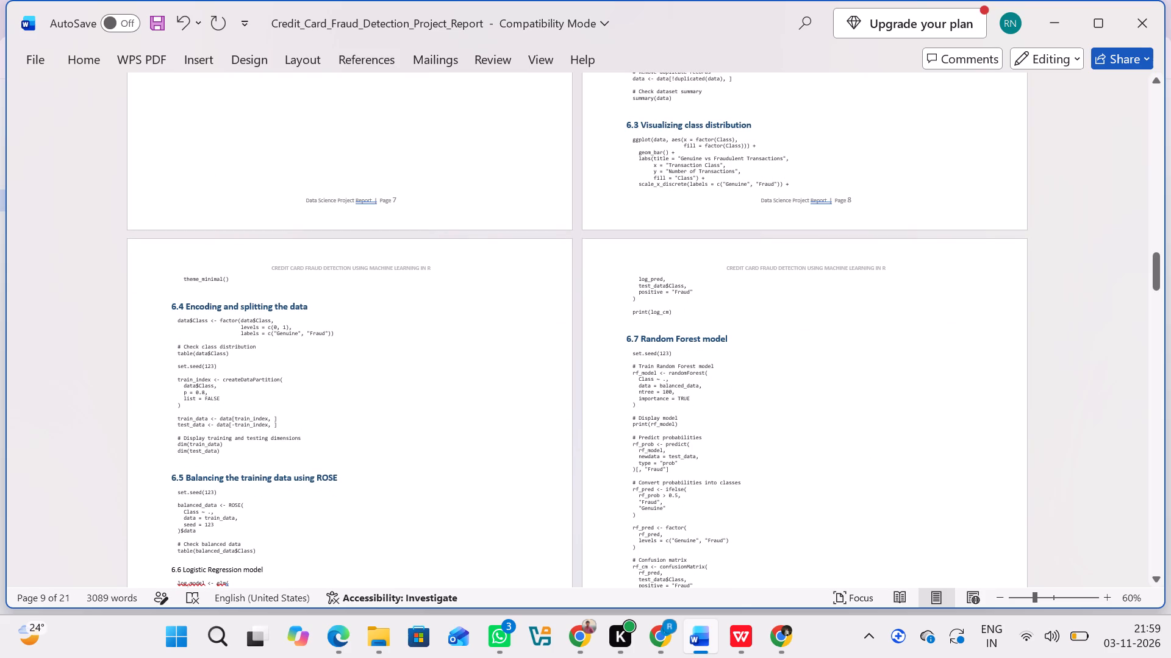
scroll(621, 476, "down", 3)
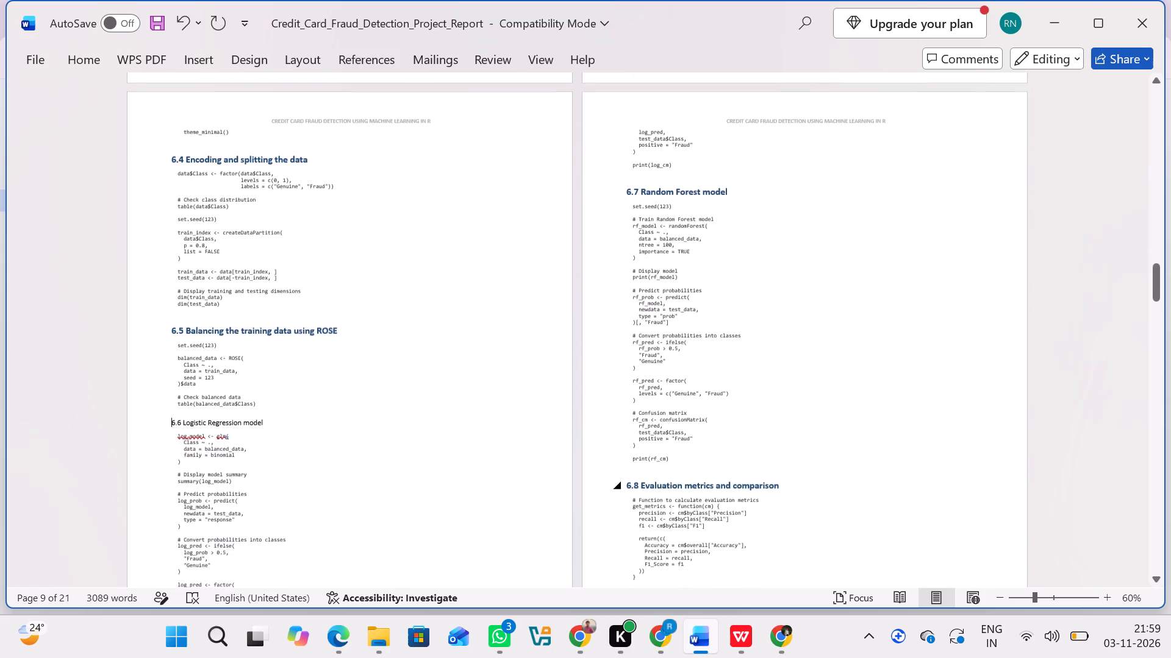
scroll(621, 476, "down", 2)
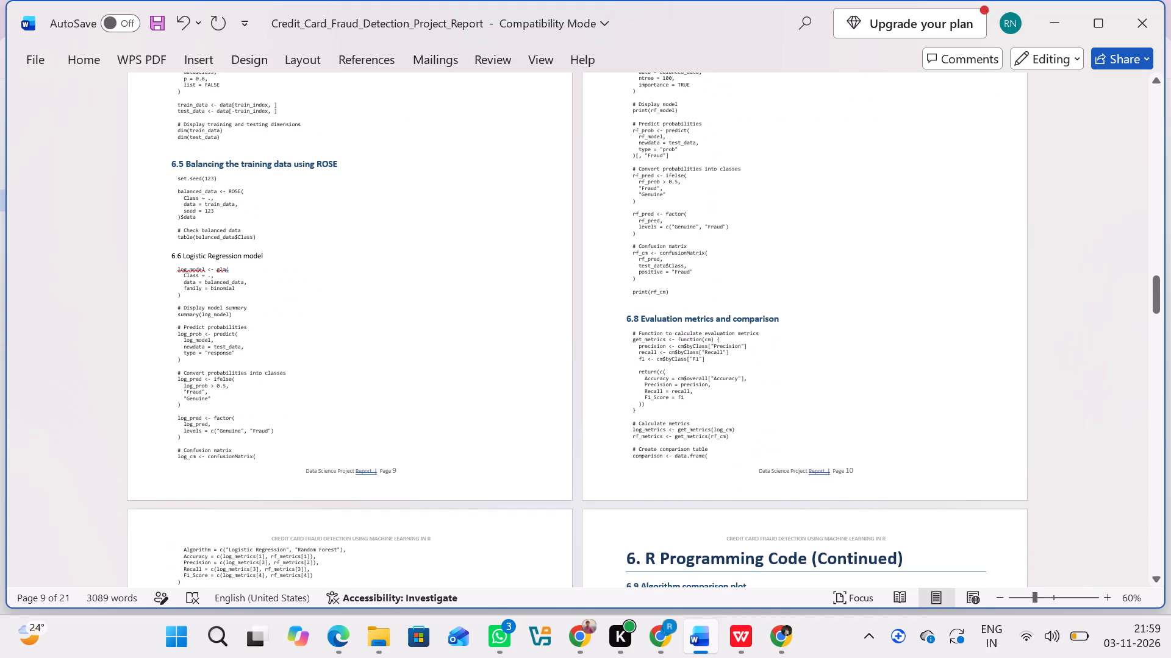
scroll(621, 476, "down", 1)
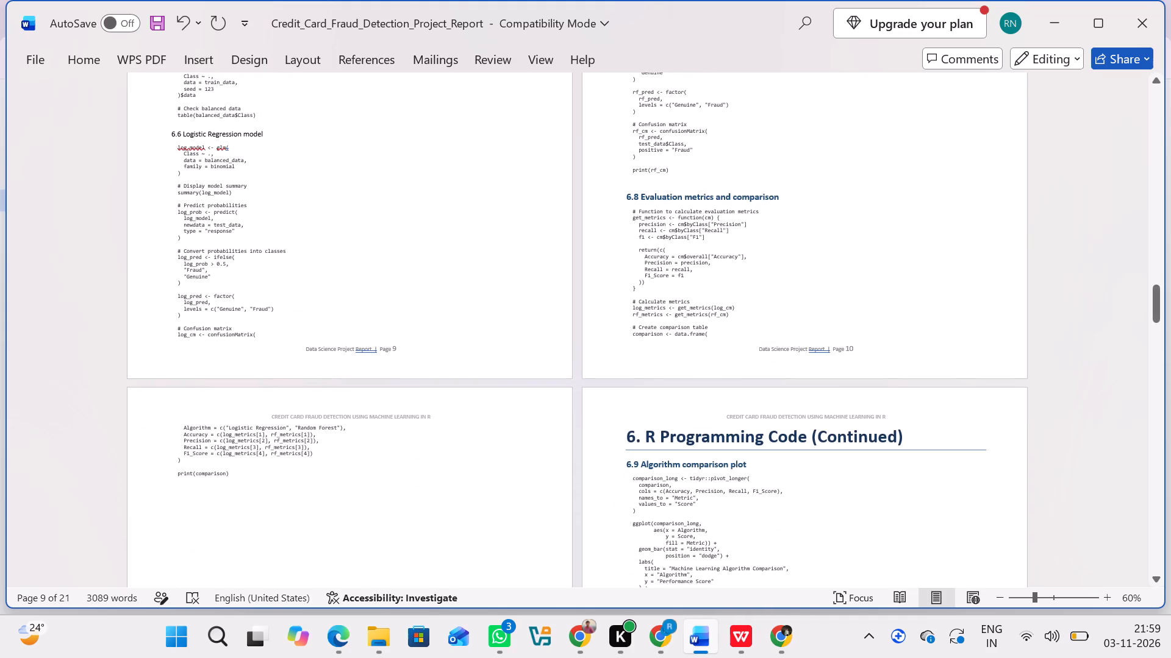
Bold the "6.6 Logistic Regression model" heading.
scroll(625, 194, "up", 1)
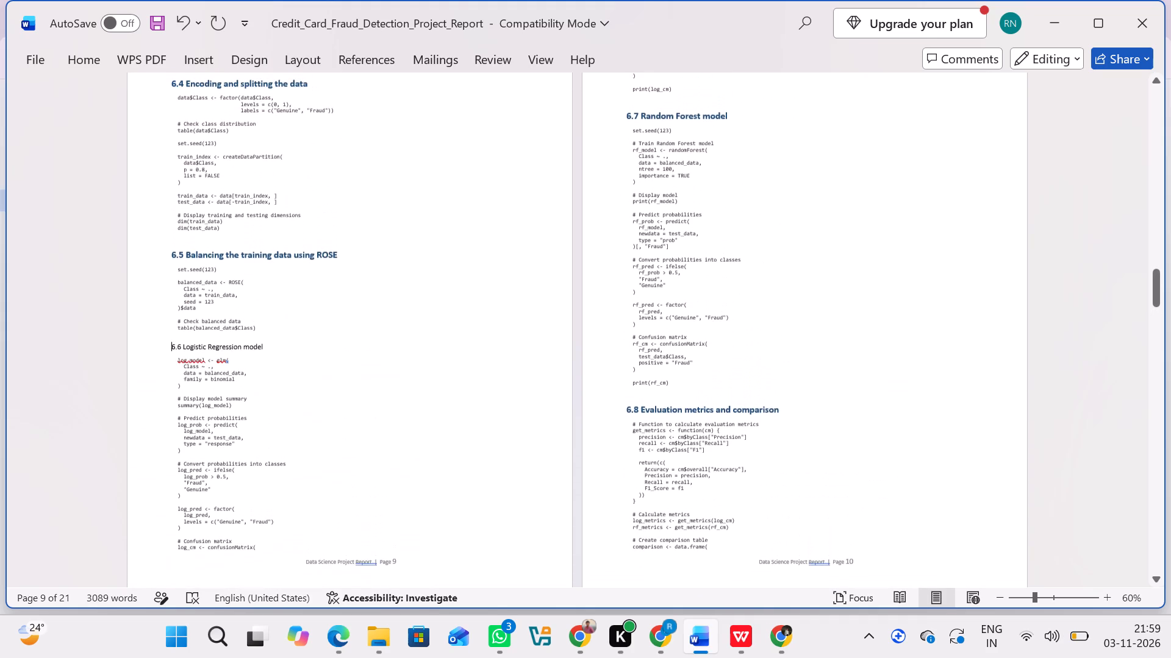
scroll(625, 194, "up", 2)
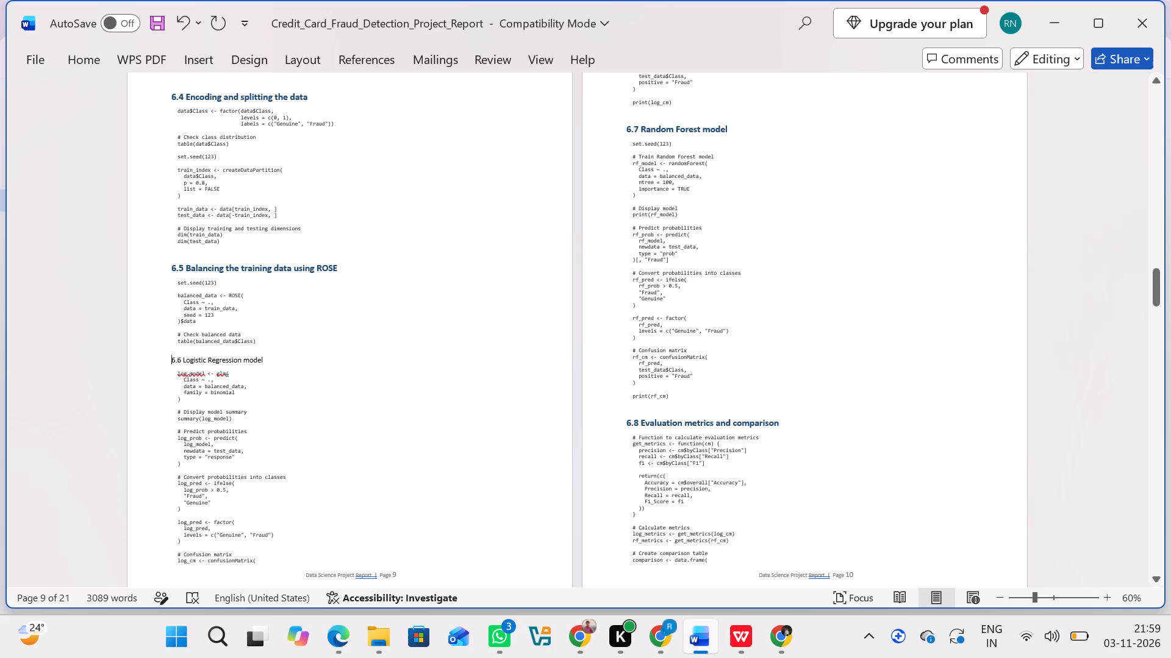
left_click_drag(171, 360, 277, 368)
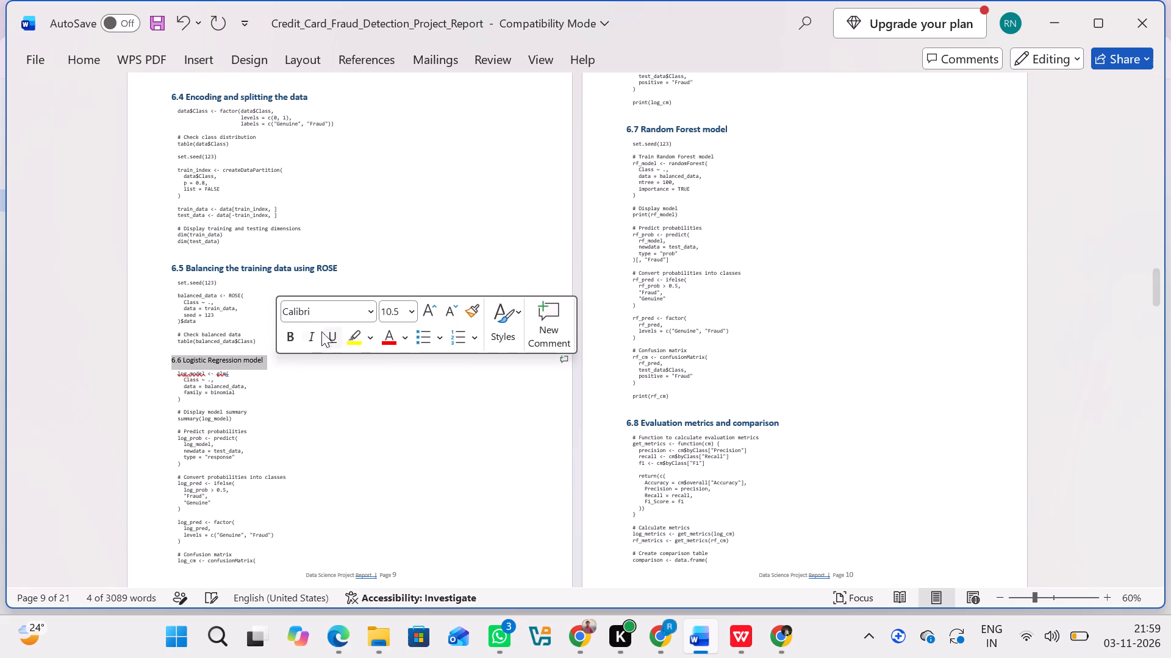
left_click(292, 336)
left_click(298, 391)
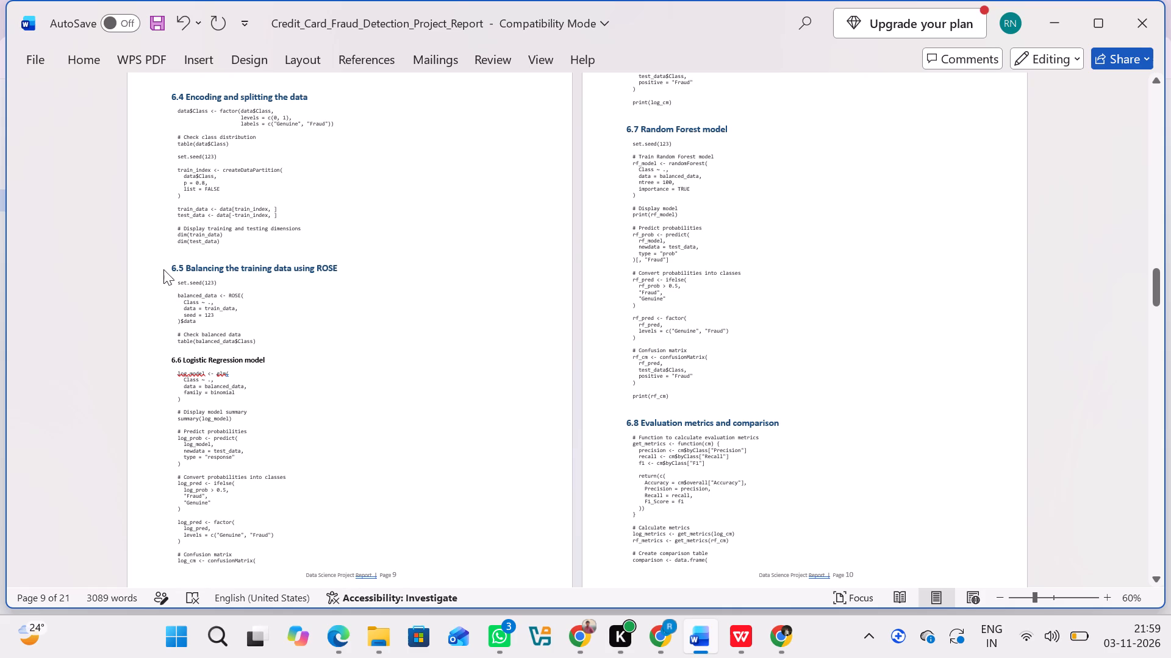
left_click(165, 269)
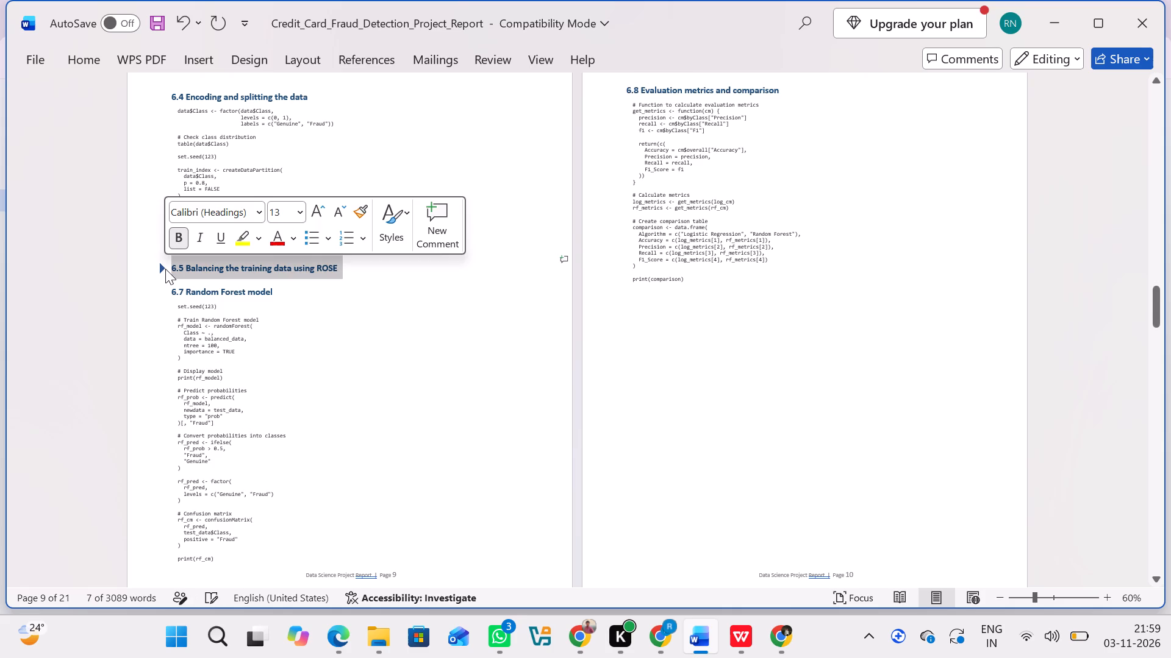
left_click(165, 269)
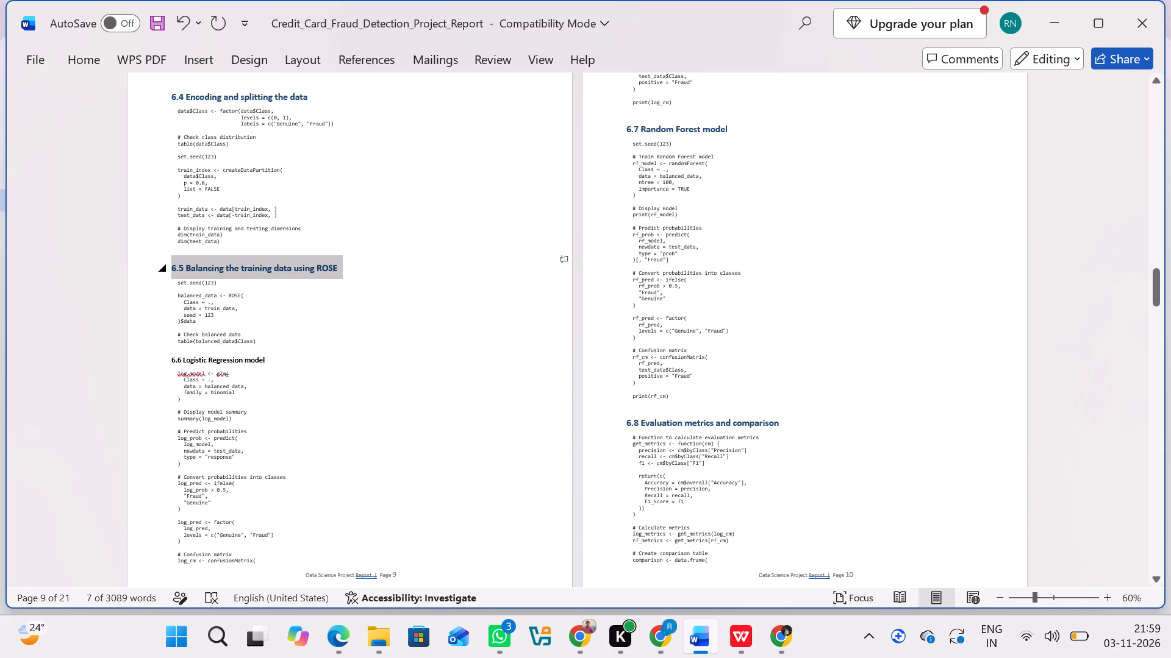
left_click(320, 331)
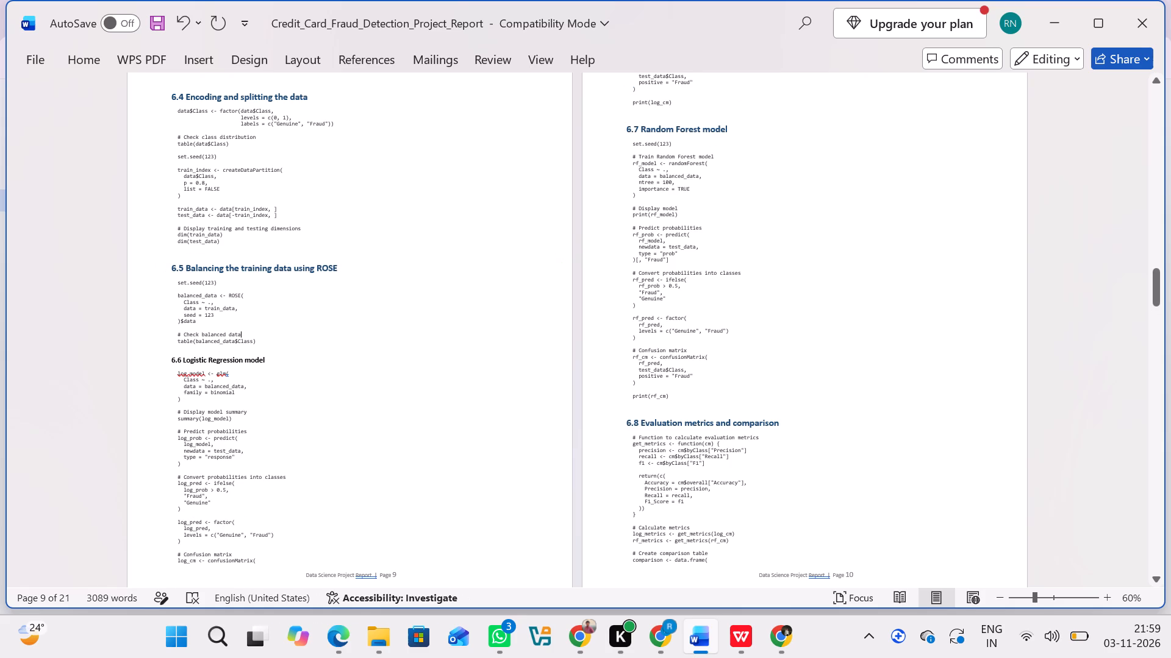
Undo the recent edits back to where "6.6 Logistic Regression model" has its blue heading style and starts its own page.
key("ctrl+z")
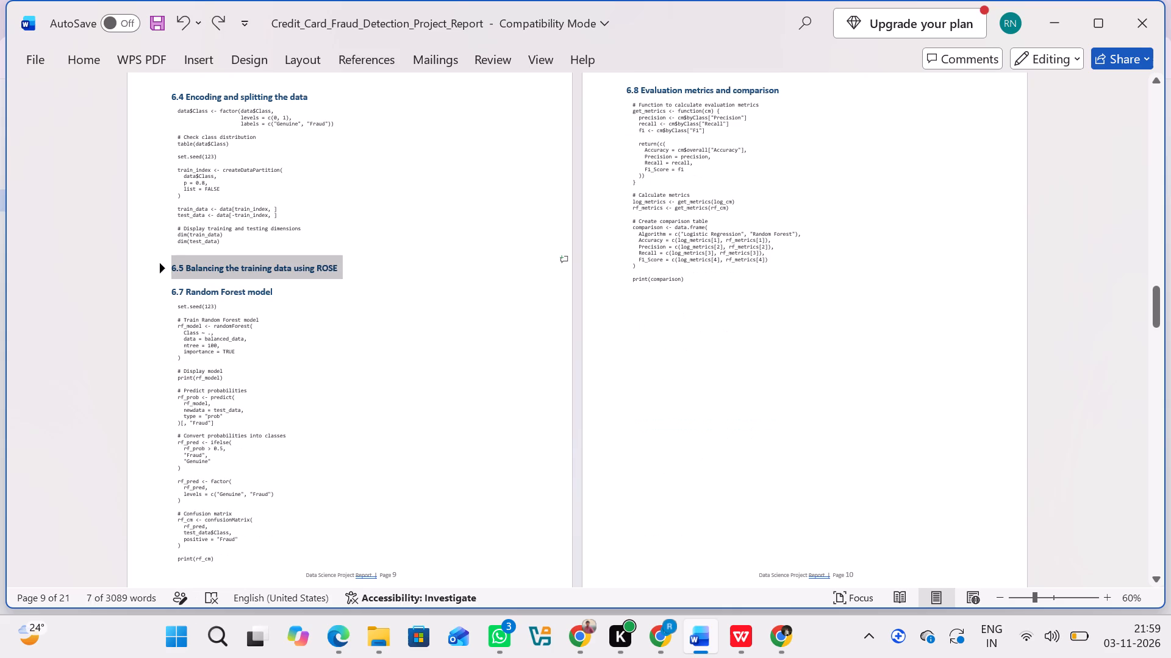
key("ctrl+z")
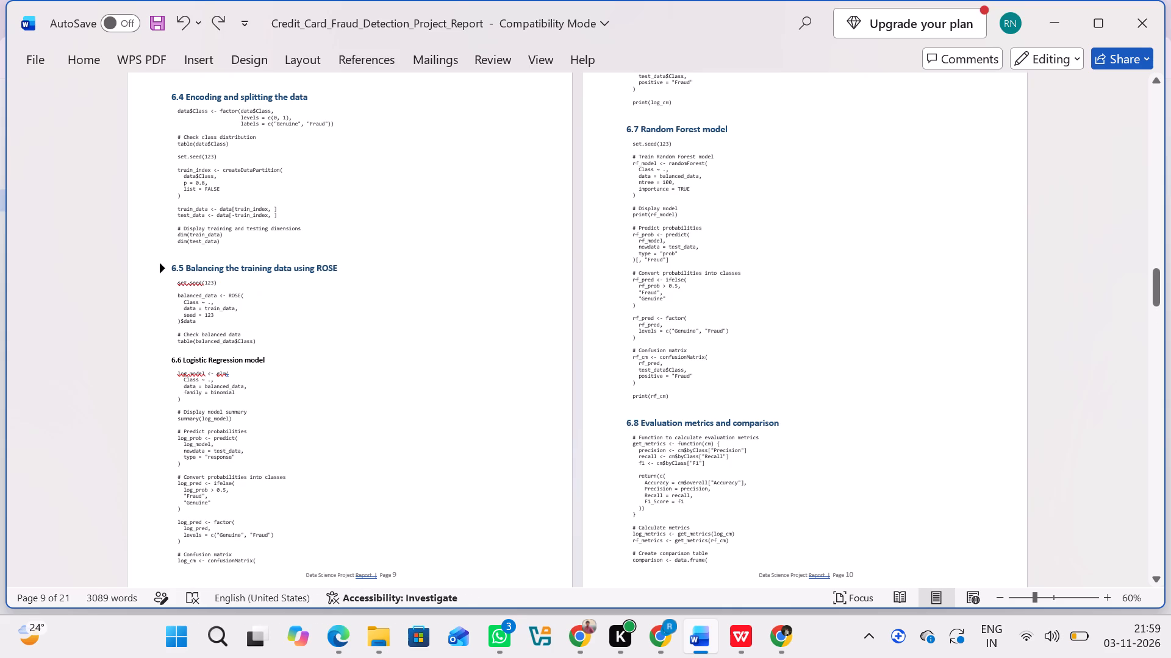
key("ctrl+z")
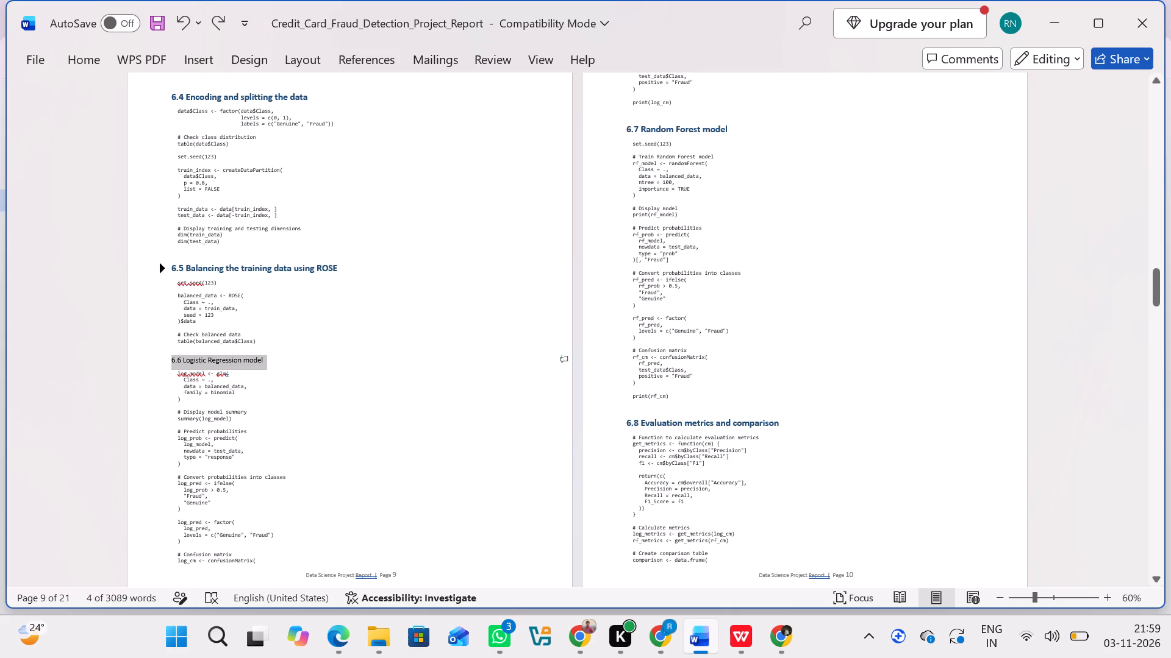
key("ctrl+z")
scroll(320, 331, "right", 1)
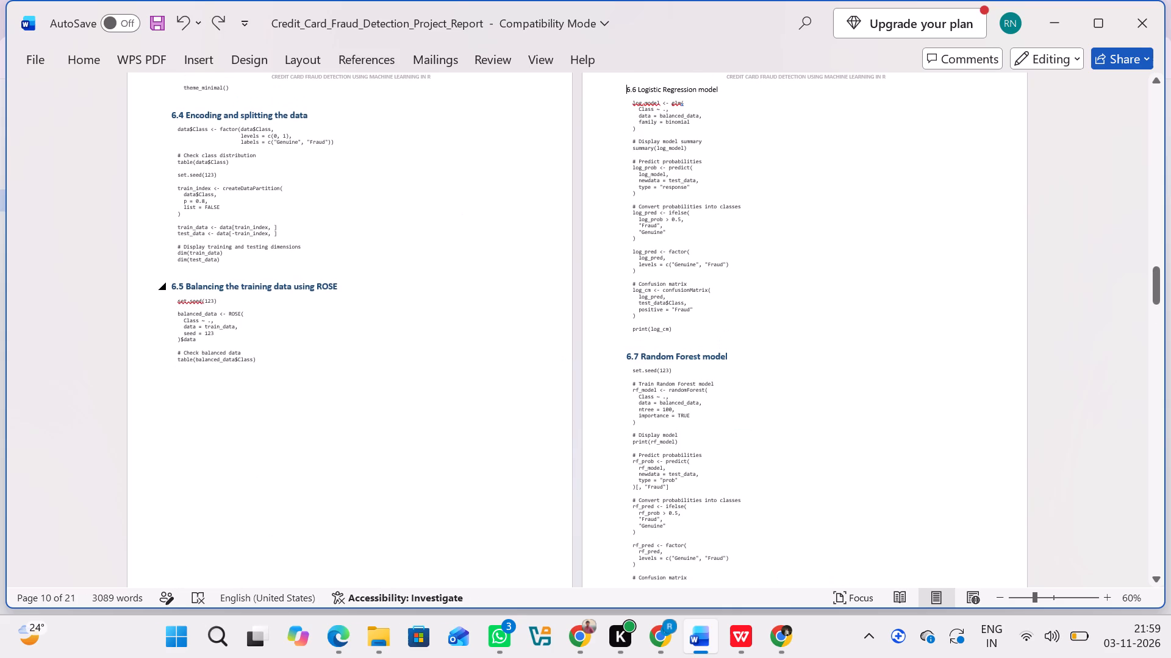
scroll(476, 284, "up", 3)
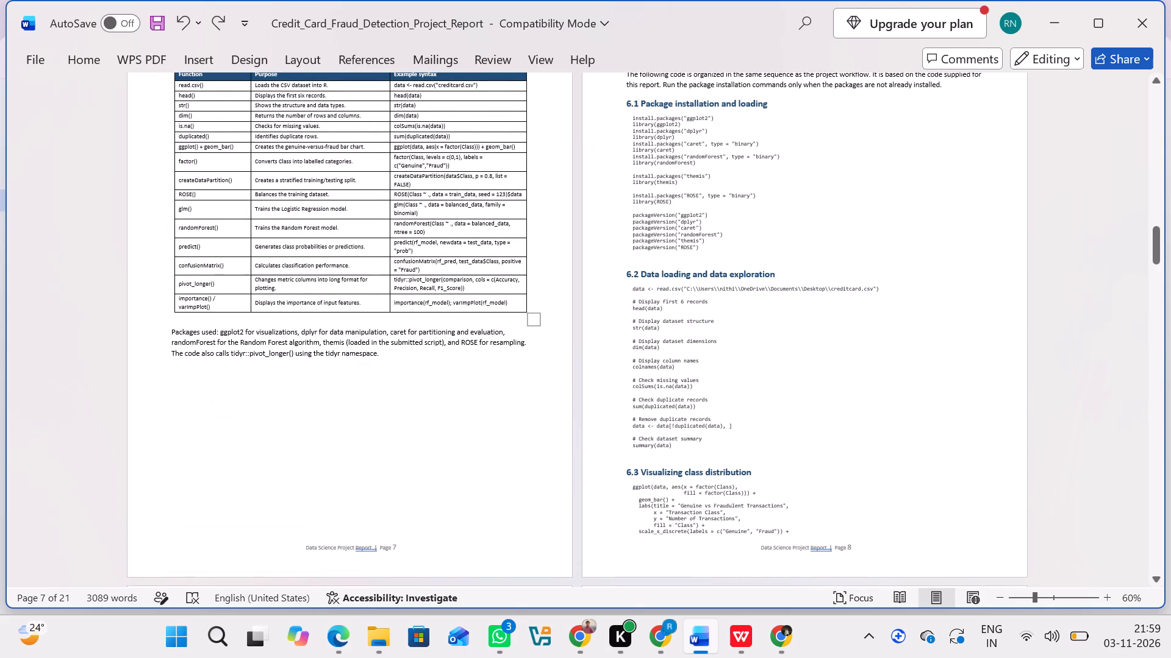
scroll(518, 289, "down", 4)
scroll(518, 289, "up", 3)
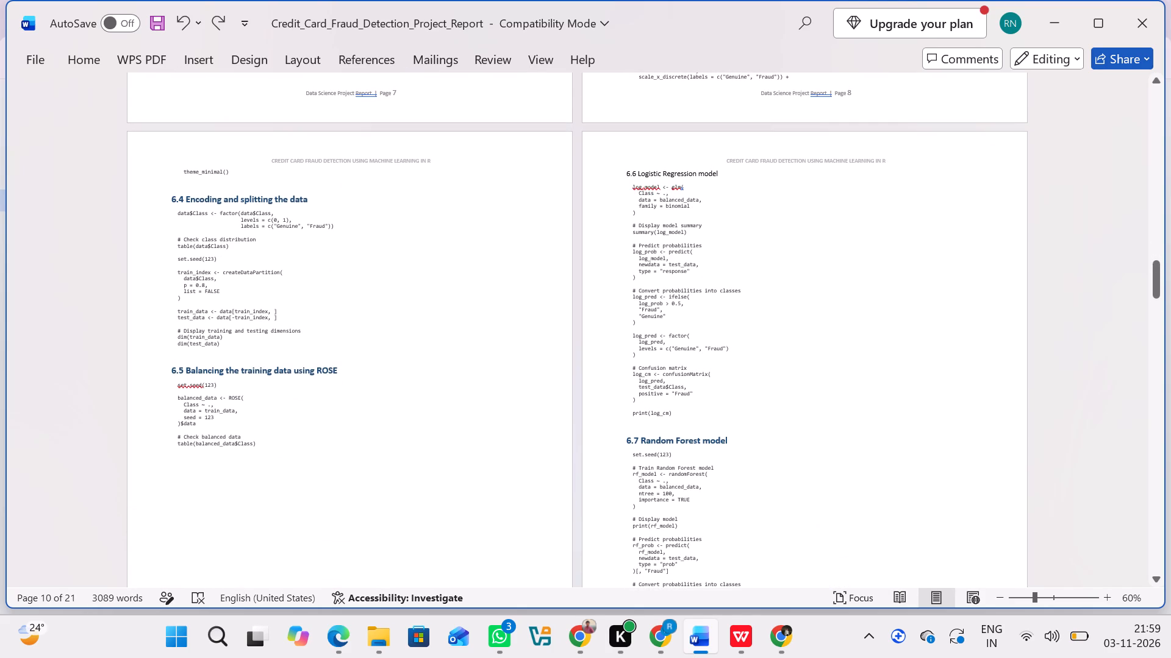
key("ctrl+z")
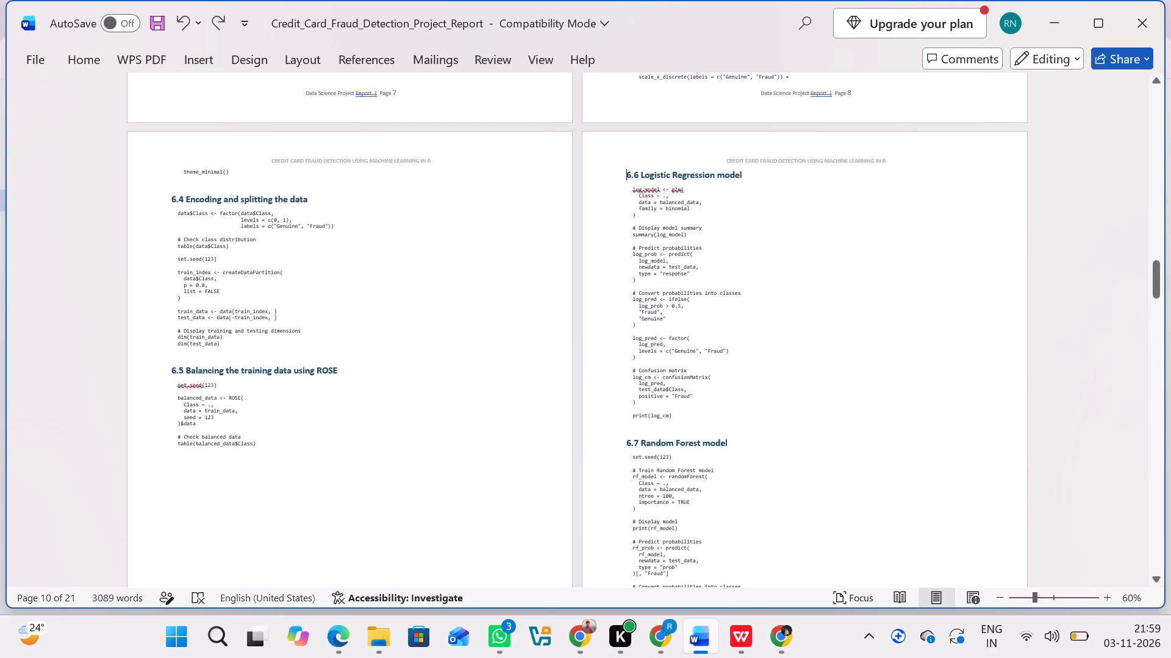
Copy the "6.6 Logistic Regression model" heading and paste the copy after the section 6.5 code, ahead of the original.
left_click_drag(625, 173, 775, 181)
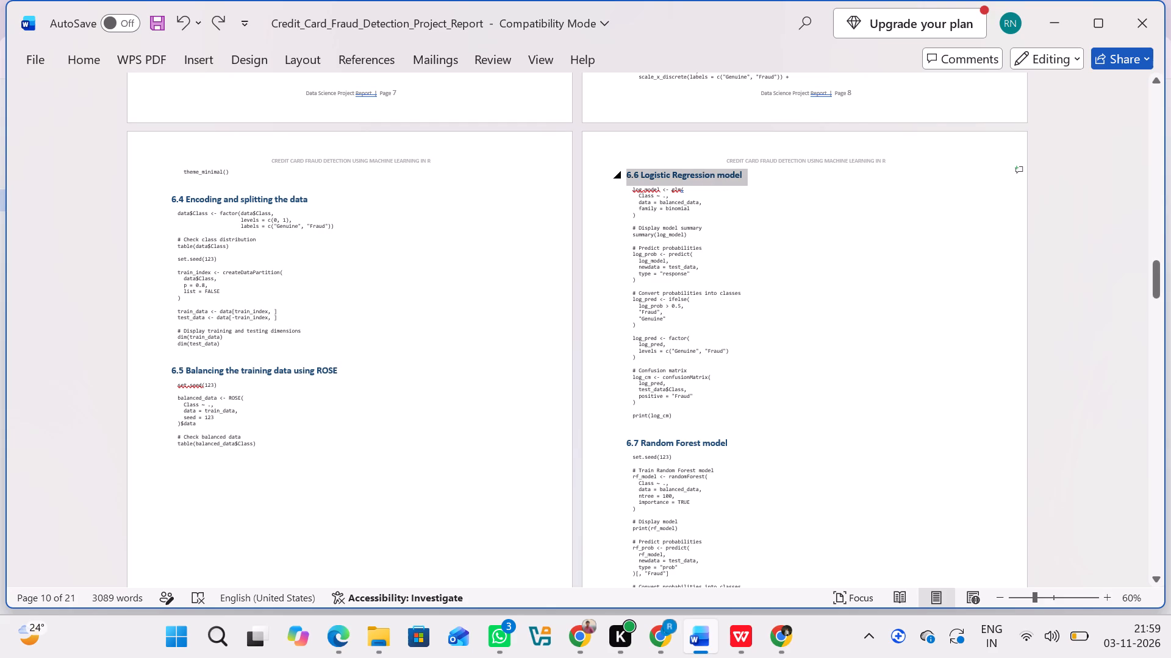
left_click_drag(775, 181, 794, 182)
key("ctrl+c")
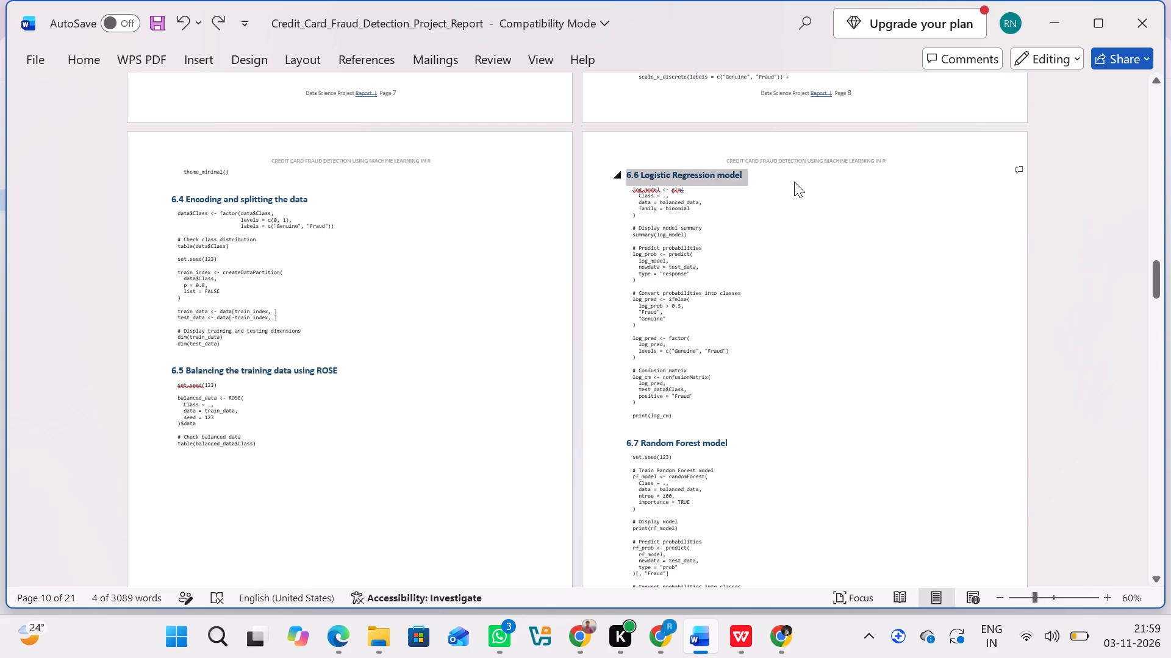
left_click(187, 459)
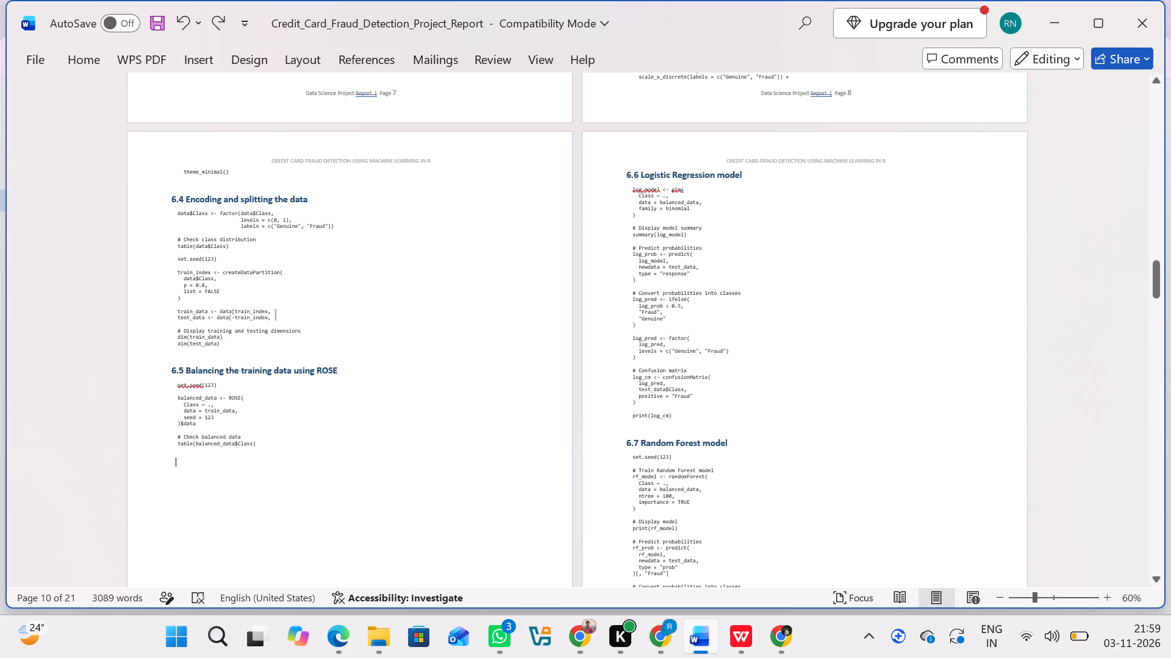
key("ctrl+v")
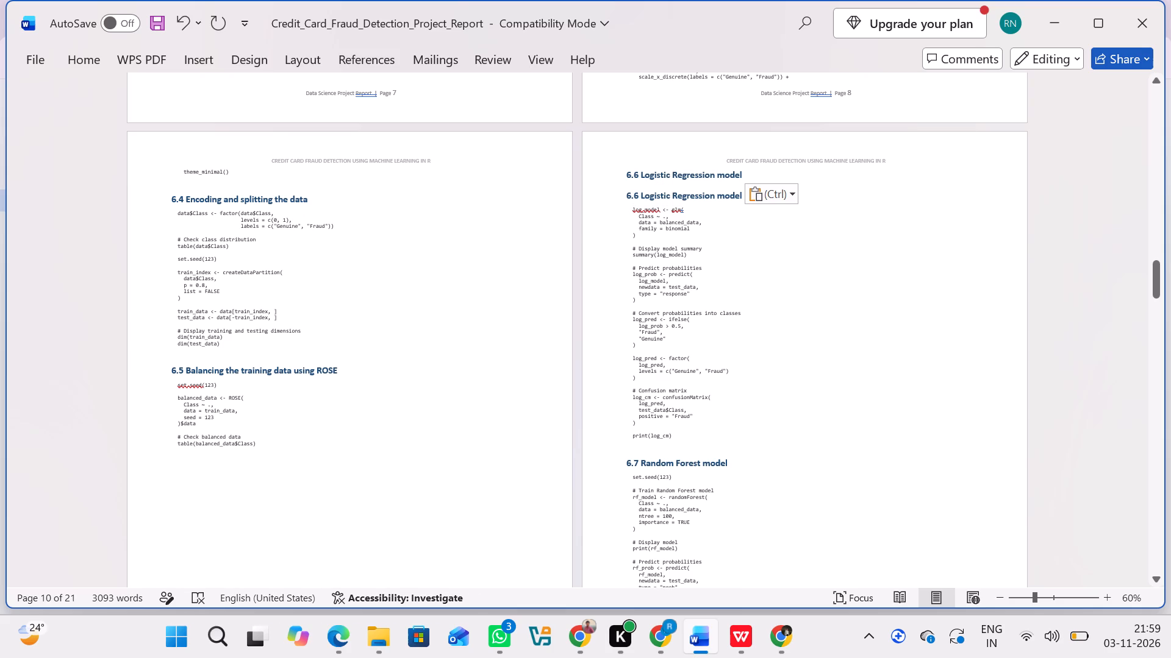
Remove the page gap before the two 6.6 headings so they follow the section 6.5 code, keeping the paragraph spacing above them.
left_click(629, 171)
left_click(623, 177)
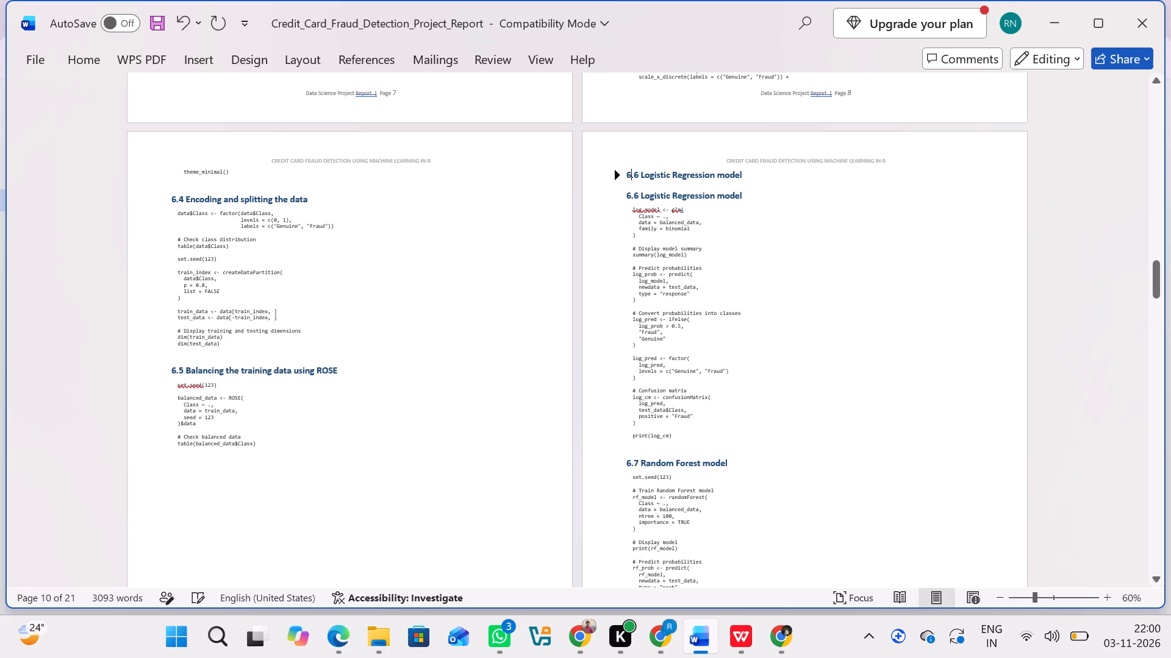
left_click(617, 174)
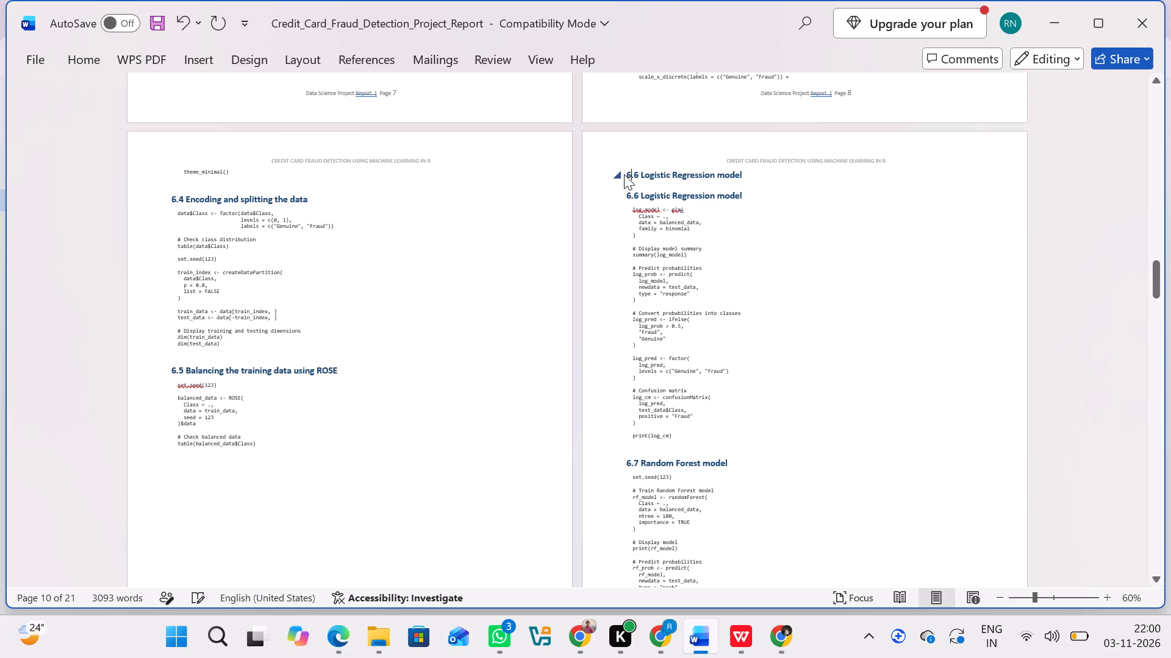
left_click(624, 174)
key("Left")
key("BackSpace")
key("BackSpace")
key("BackSpace")
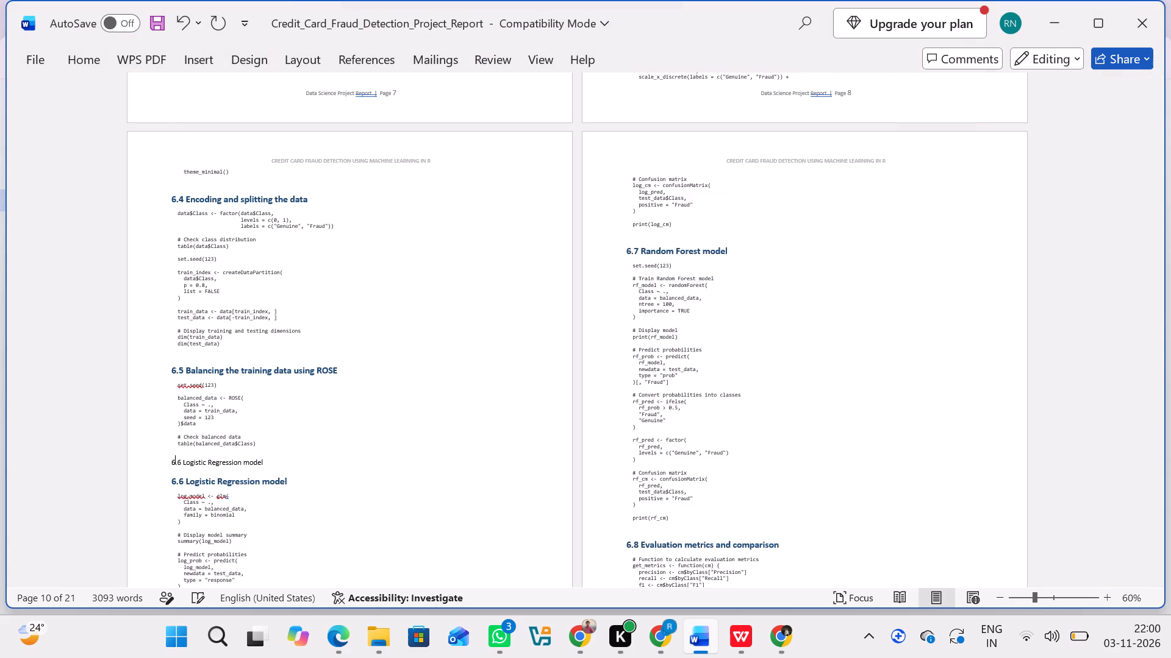
key("BackSpace")
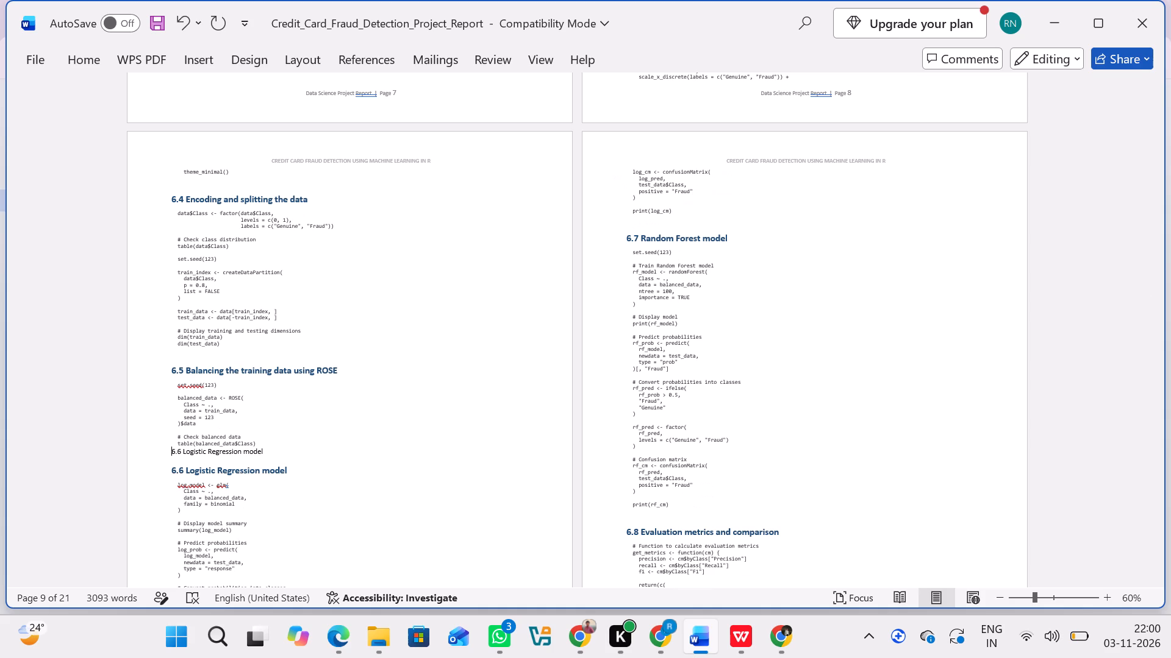
key("ctrl+z")
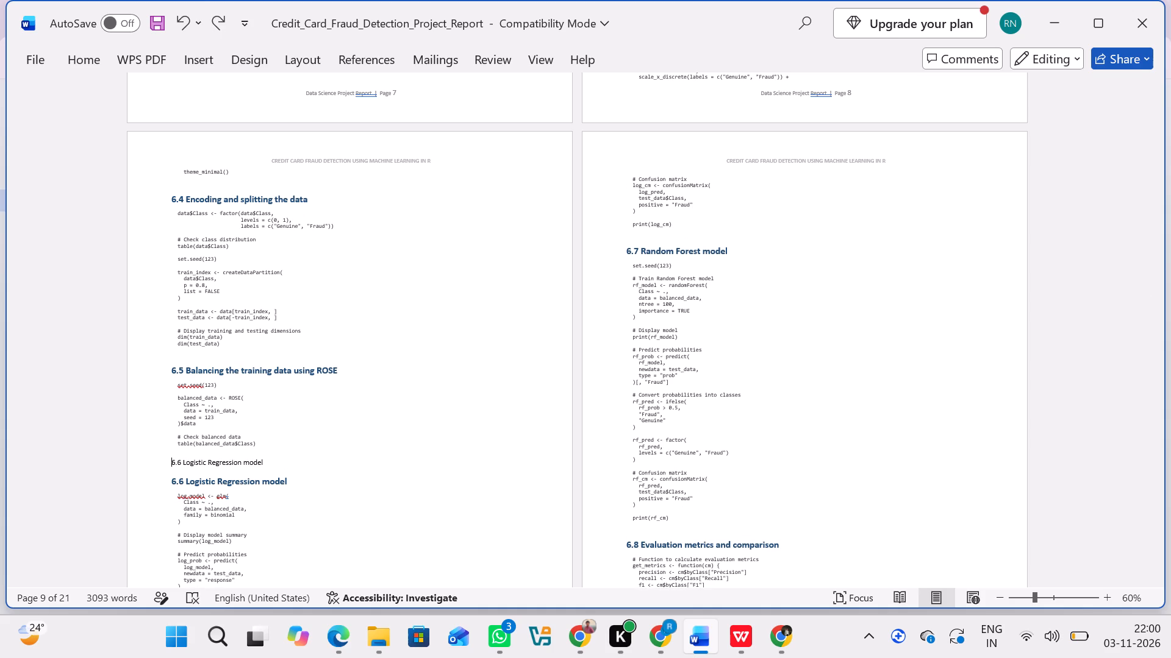
Delete the text of the unstyled duplicate "6.6 Logistic Regression model" line above the blue 6.6 heading.
key("Delete")
key("Delete")
key("Delete")
key("Delete")
key("Delete")
key("Delete")
key("Delete")
key("Delete")
key("Delete")
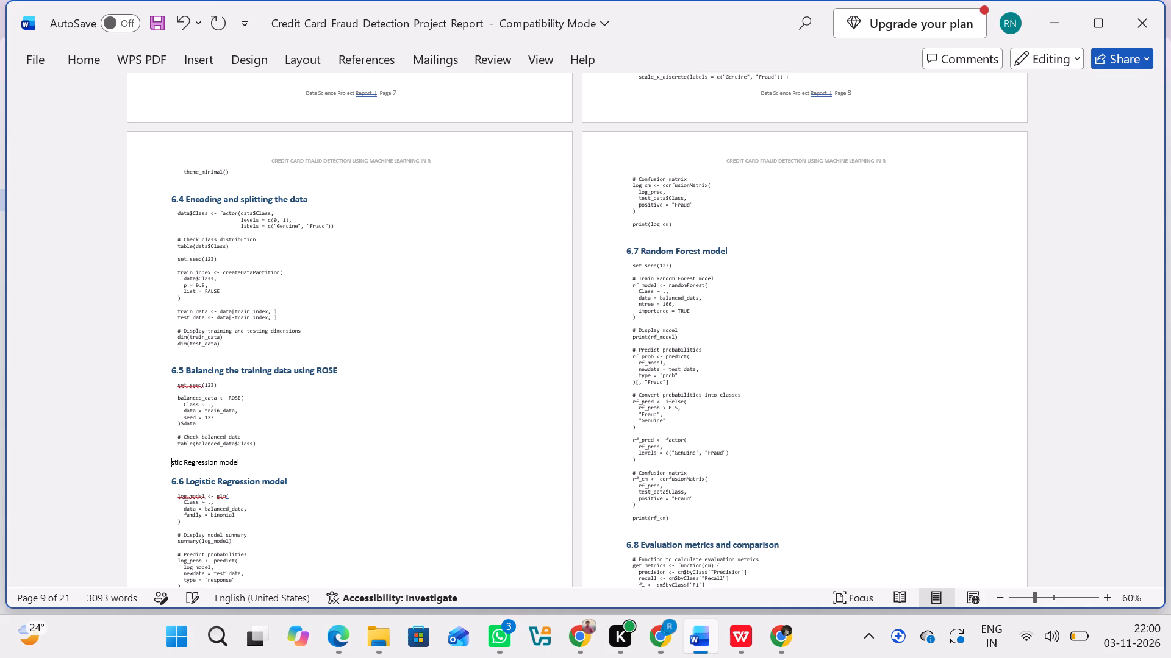
key("Delete")
key("Delete")
key("Delete")
key("Delete")
key("Delete")
key("Delete")
key("Delete")
key("Delete")
key("Delete")
key("Delete")
key("Delete")
key("Delete")
key("Delete")
key("Delete")
key("Delete")
key("Delete")
key("Delete")
key("Delete")
key("Delete")
key("Delete")
Reduce the blank space between the section 6.5 code and the "6.6 Logistic Regression model" heading.
left_click(172, 481)
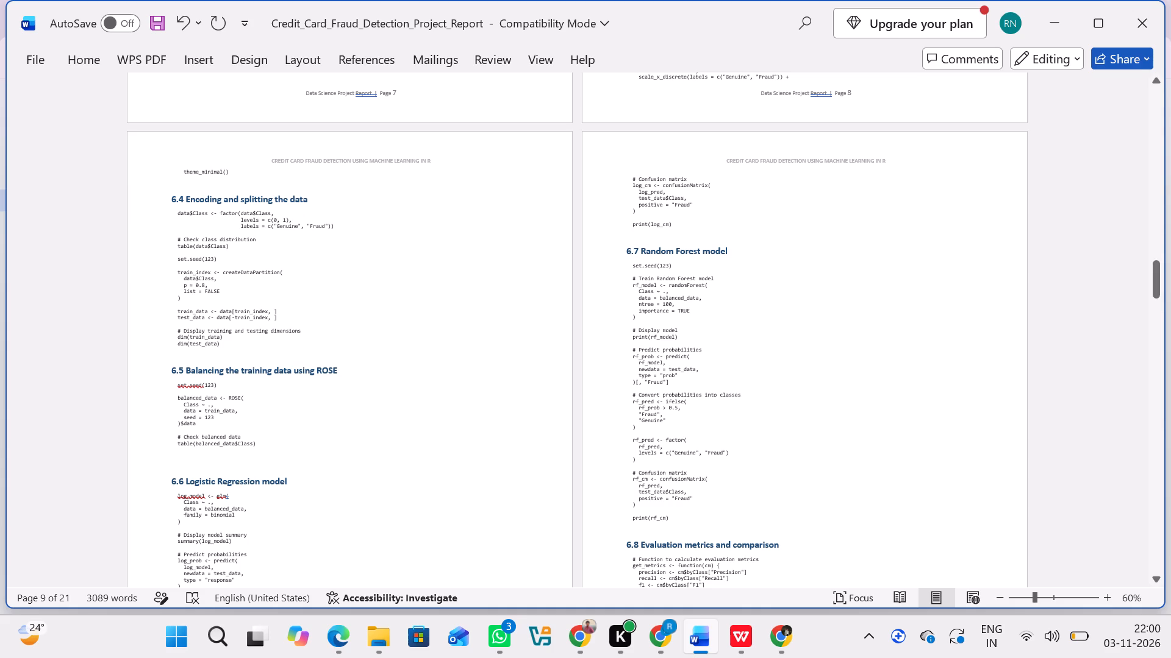
left_click(176, 458)
left_click(176, 473)
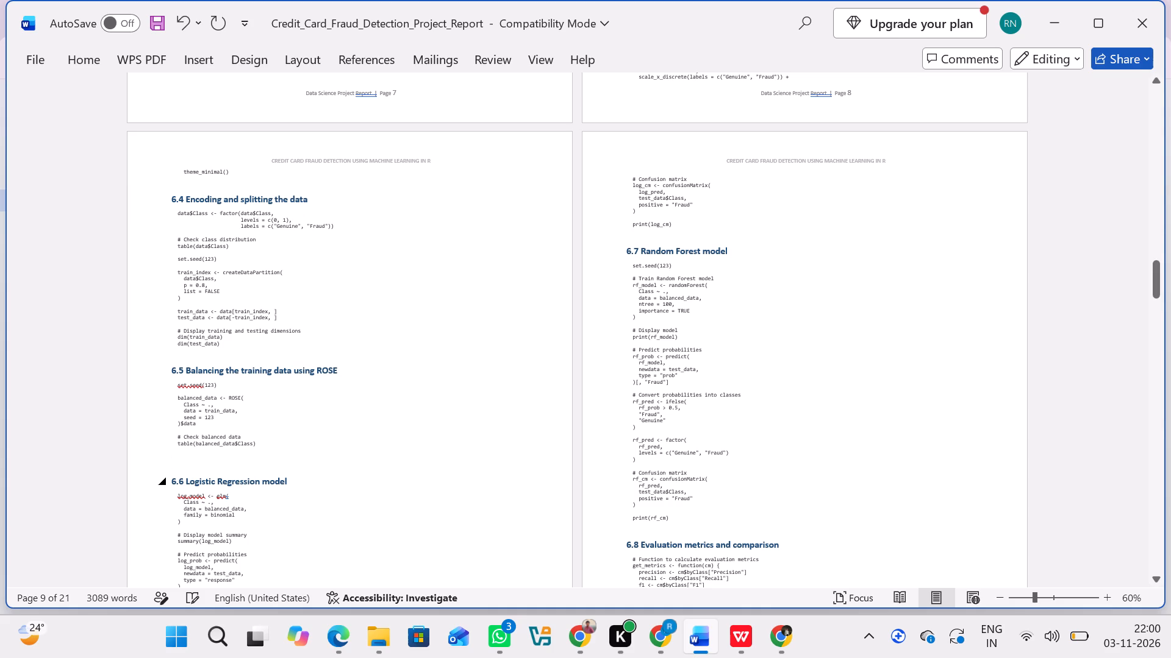
left_click(176, 473)
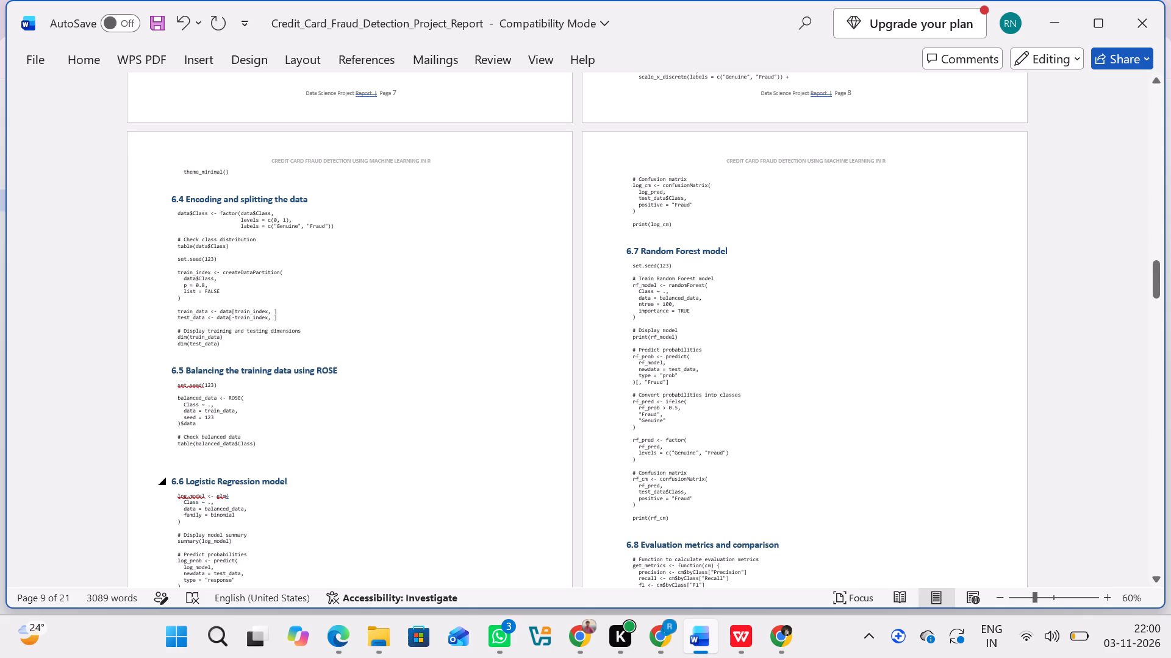
left_click(183, 469)
key("BackSpace")
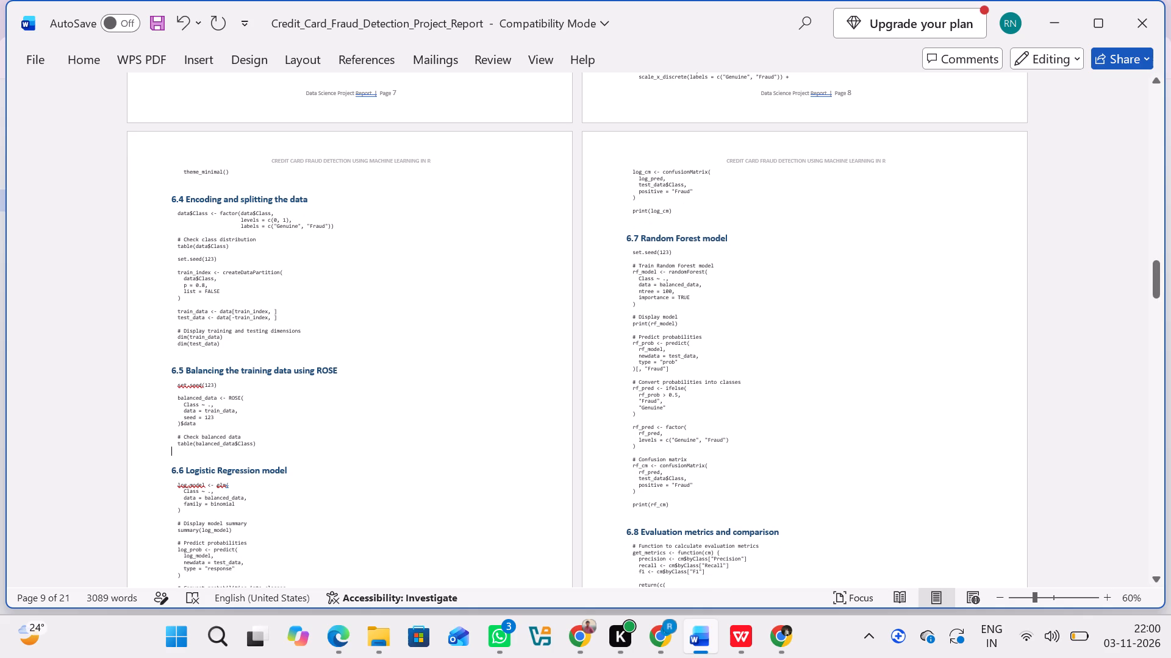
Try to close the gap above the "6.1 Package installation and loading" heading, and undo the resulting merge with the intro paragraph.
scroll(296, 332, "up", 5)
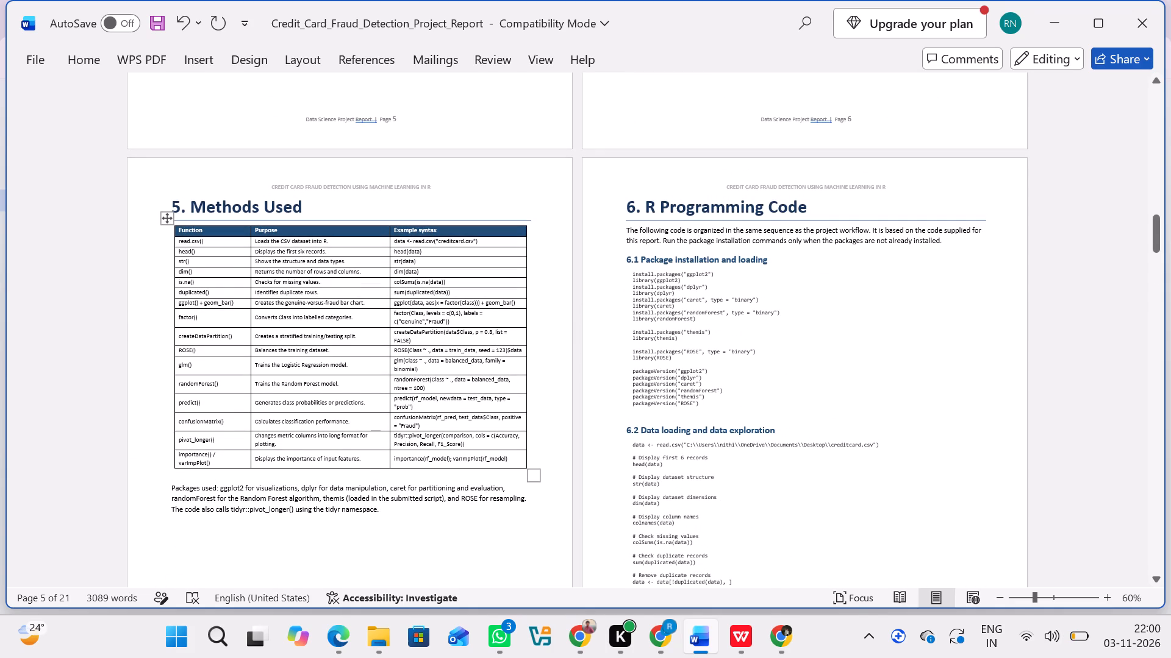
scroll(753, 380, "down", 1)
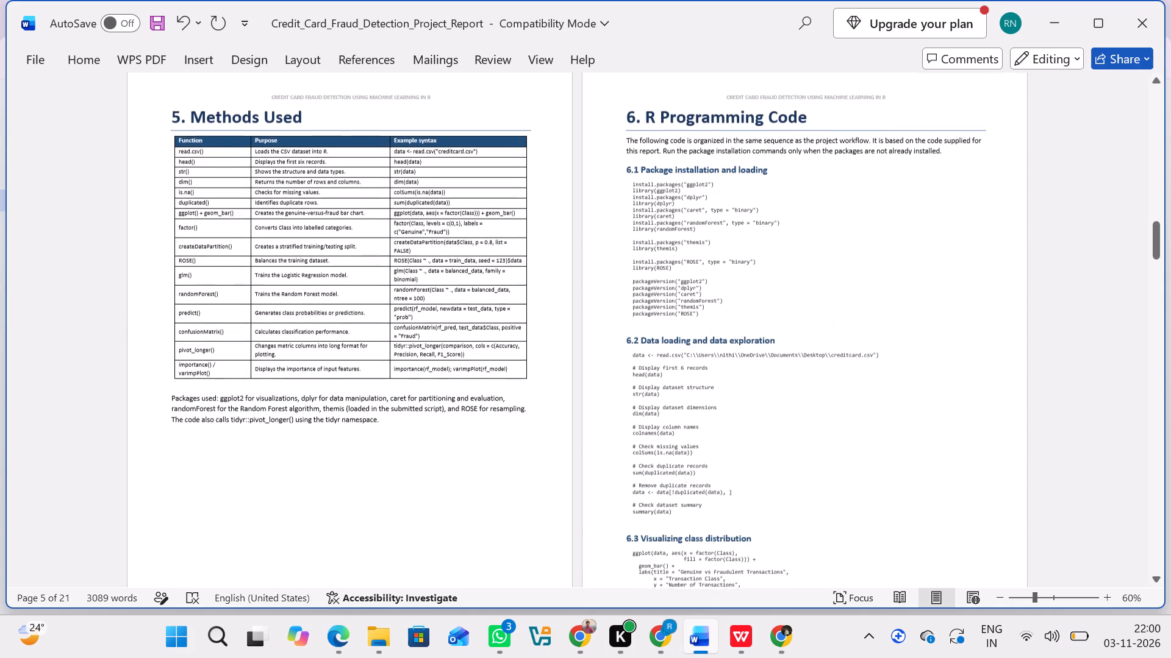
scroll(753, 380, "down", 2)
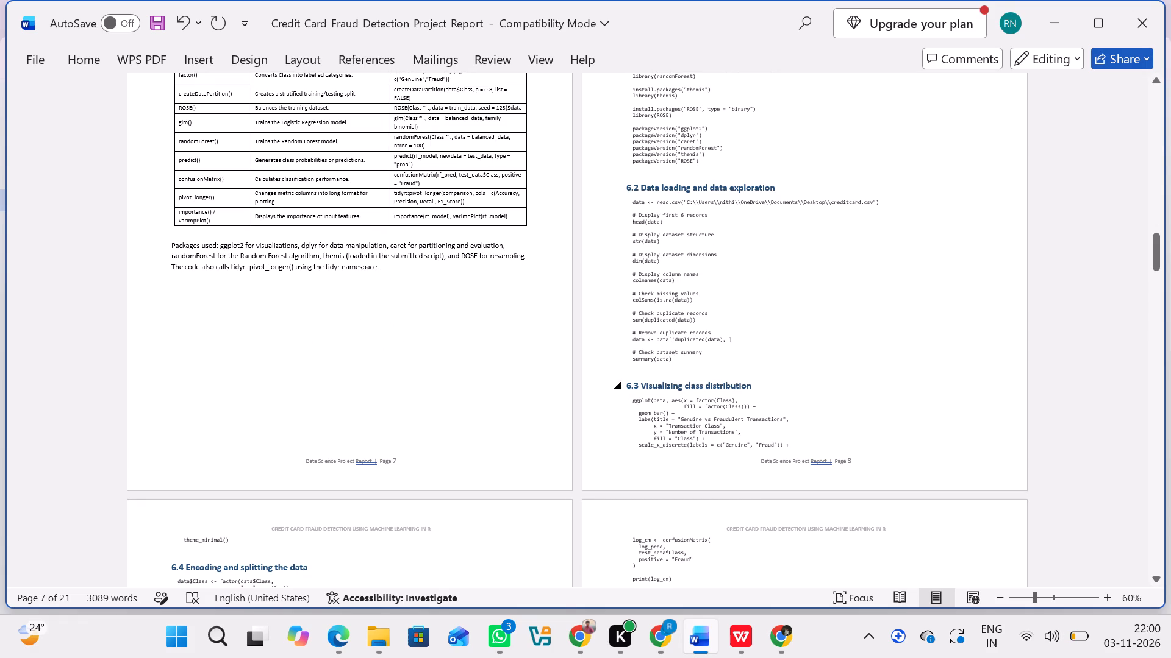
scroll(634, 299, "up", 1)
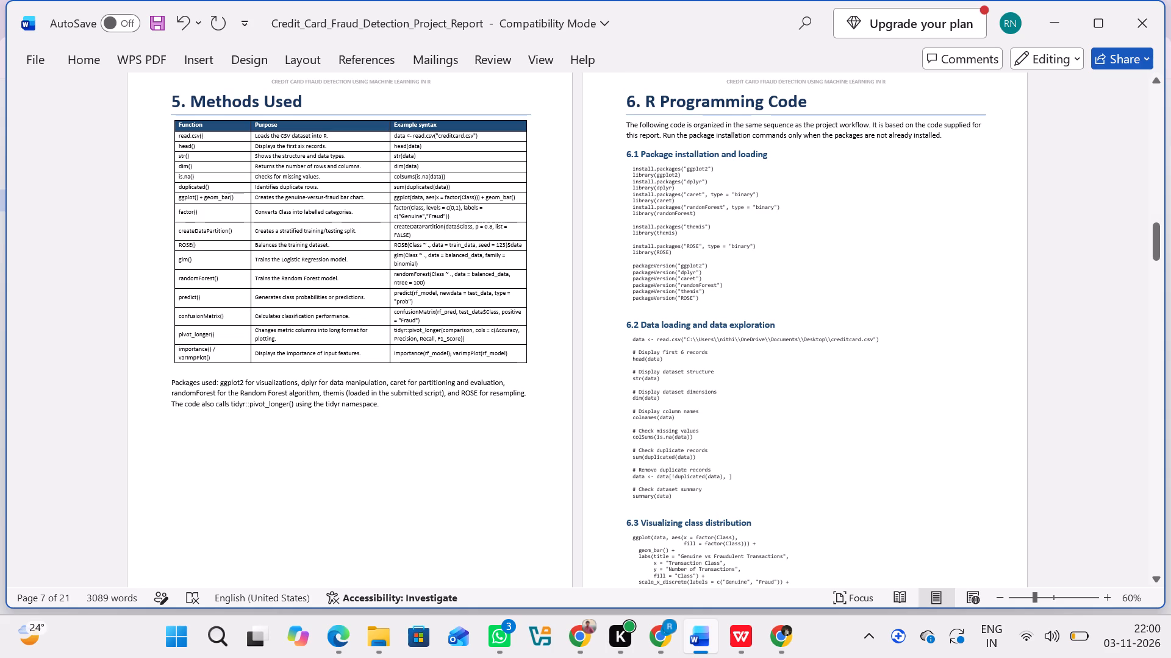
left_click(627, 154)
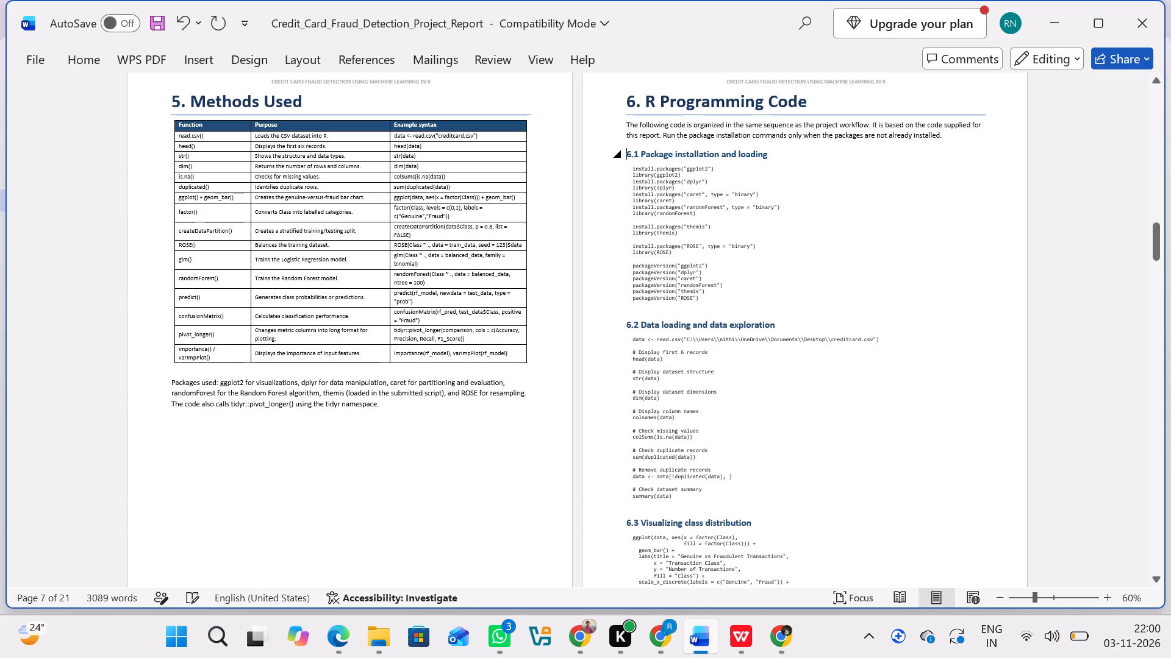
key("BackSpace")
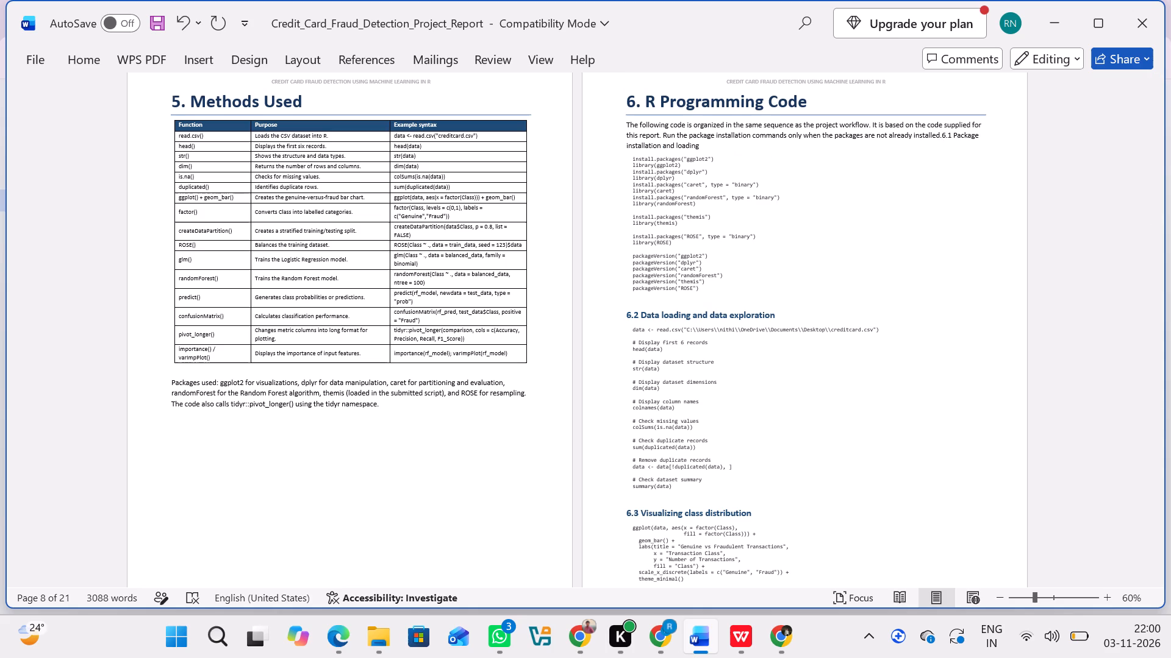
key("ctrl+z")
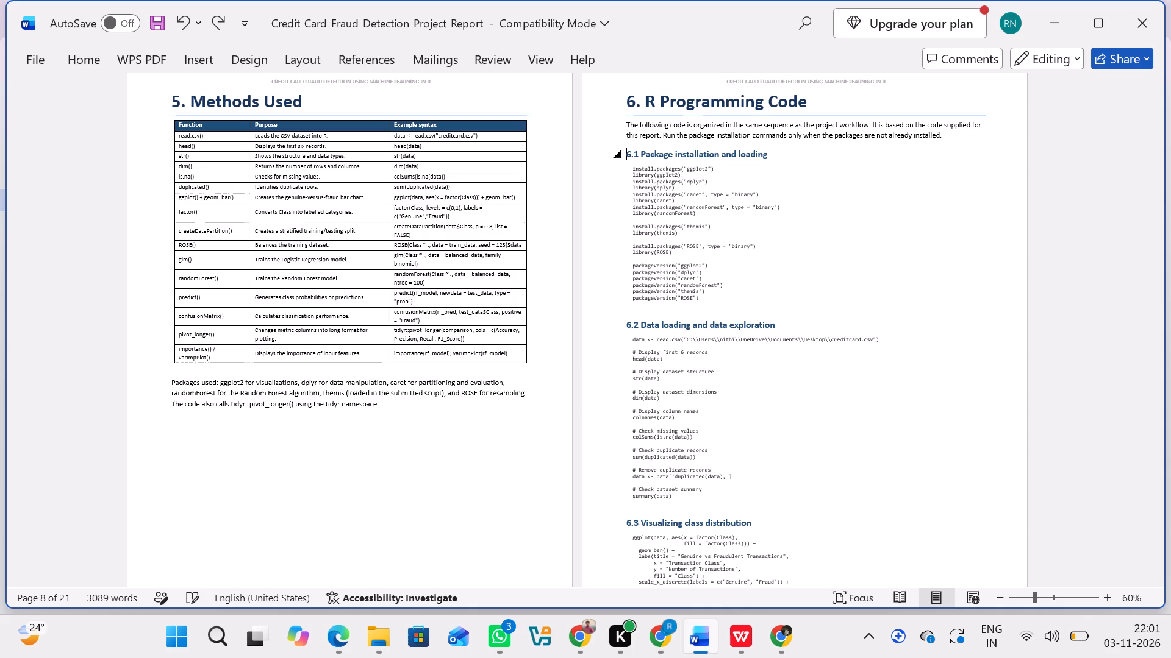
Remove the blank line between library(randomForest) and install.packages("themis") in the section 6.1 code.
left_click(631, 230)
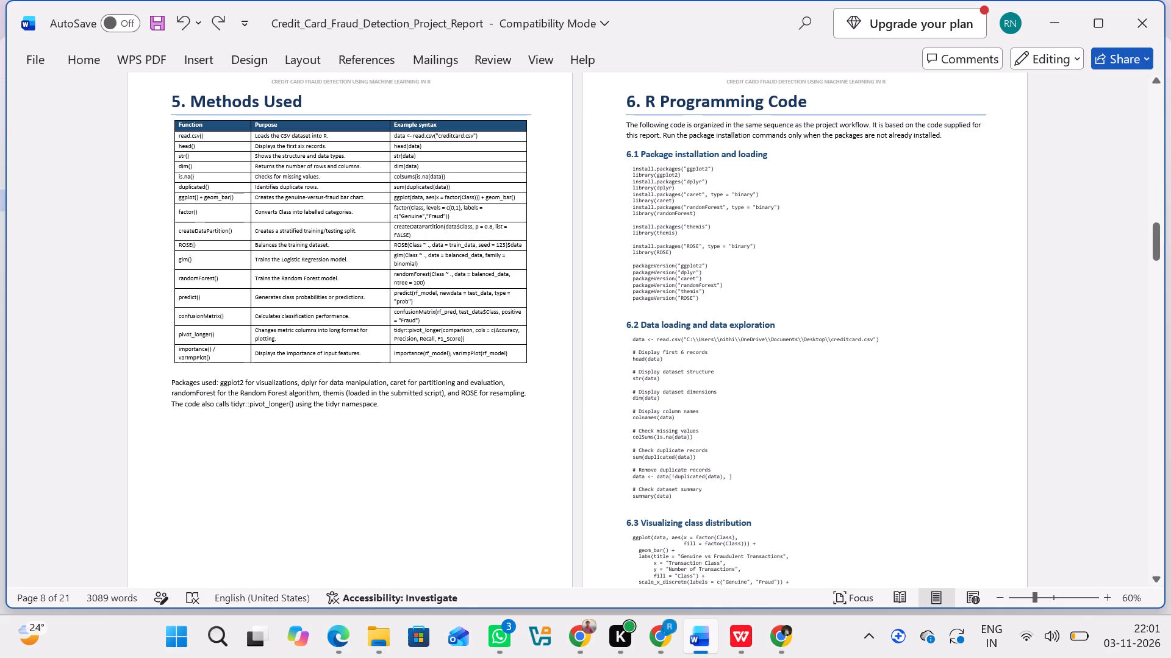
left_click(629, 224)
key("BackSpace")
key("BackSpace")
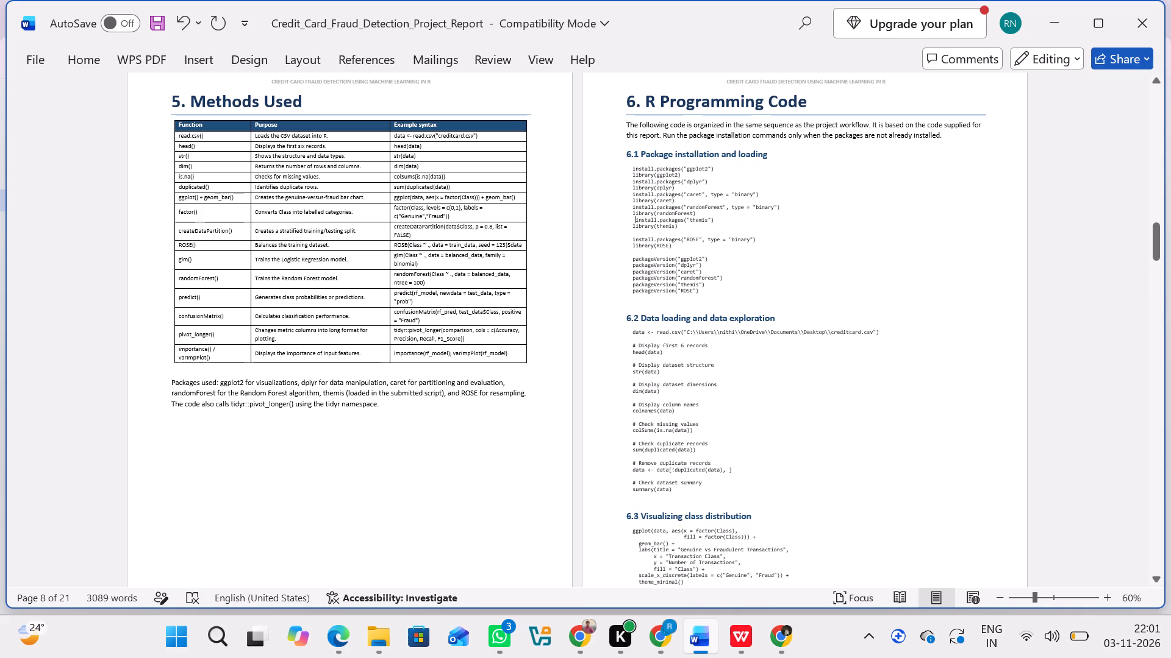
Try to line up the install.packages("themis") line with the surrounding section 6.1 code using the left paragraph alignment option.
left_click(631, 222)
left_click_drag(717, 222, 627, 218)
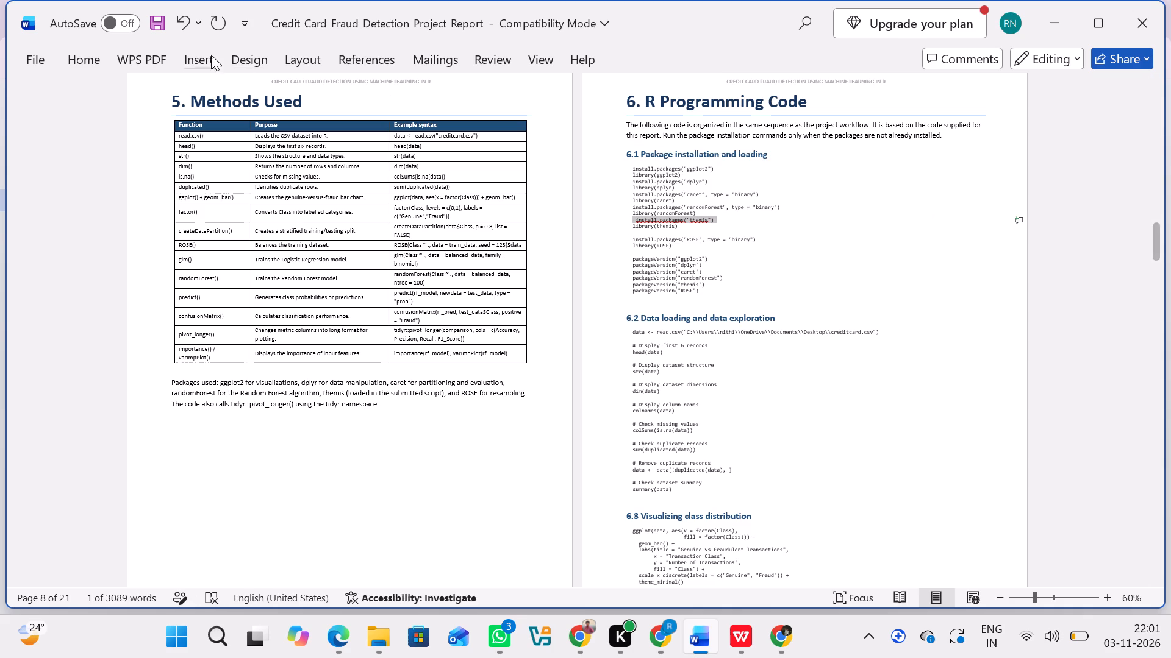
left_click(90, 57)
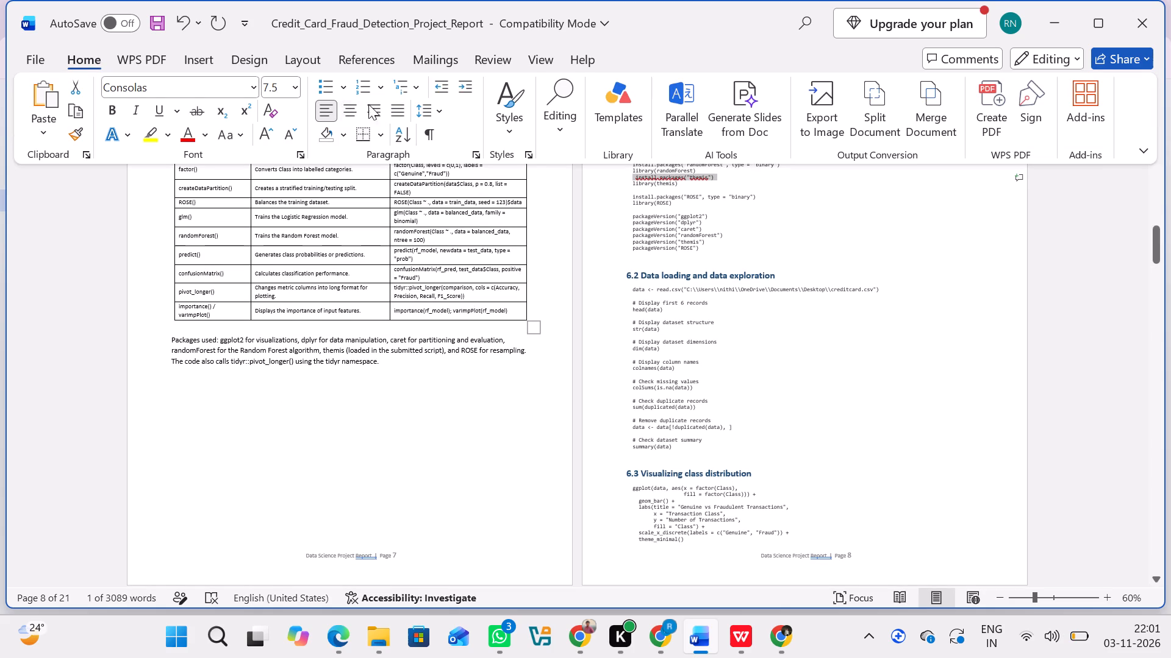
left_click(322, 108)
left_click(770, 186)
left_click(770, 186)
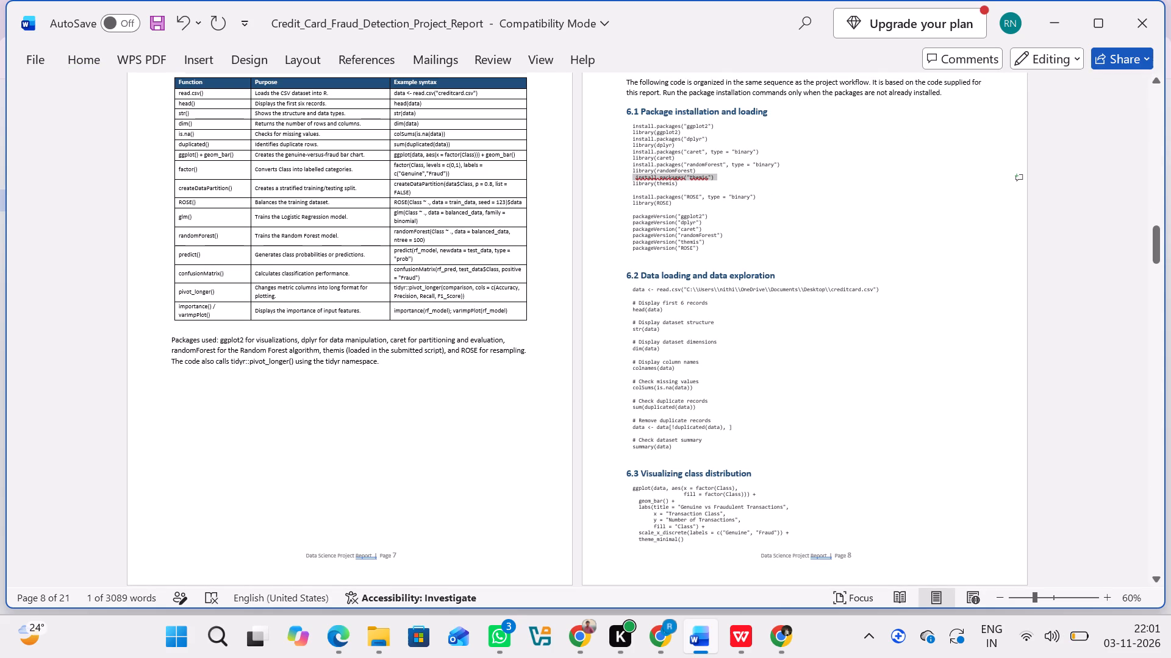
Delete the stray leading space before install.packages("themis") in the section 6.1 code.
scroll(770, 186, "up", 4, "ctrl")
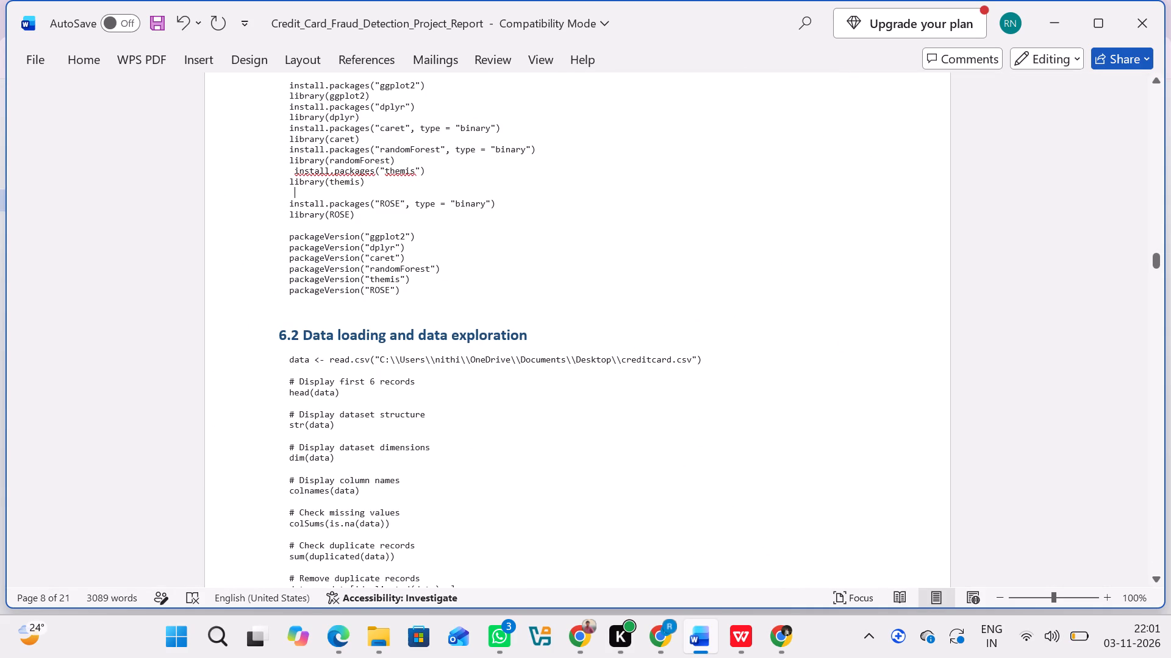
left_click(296, 172)
key("BackSpace")
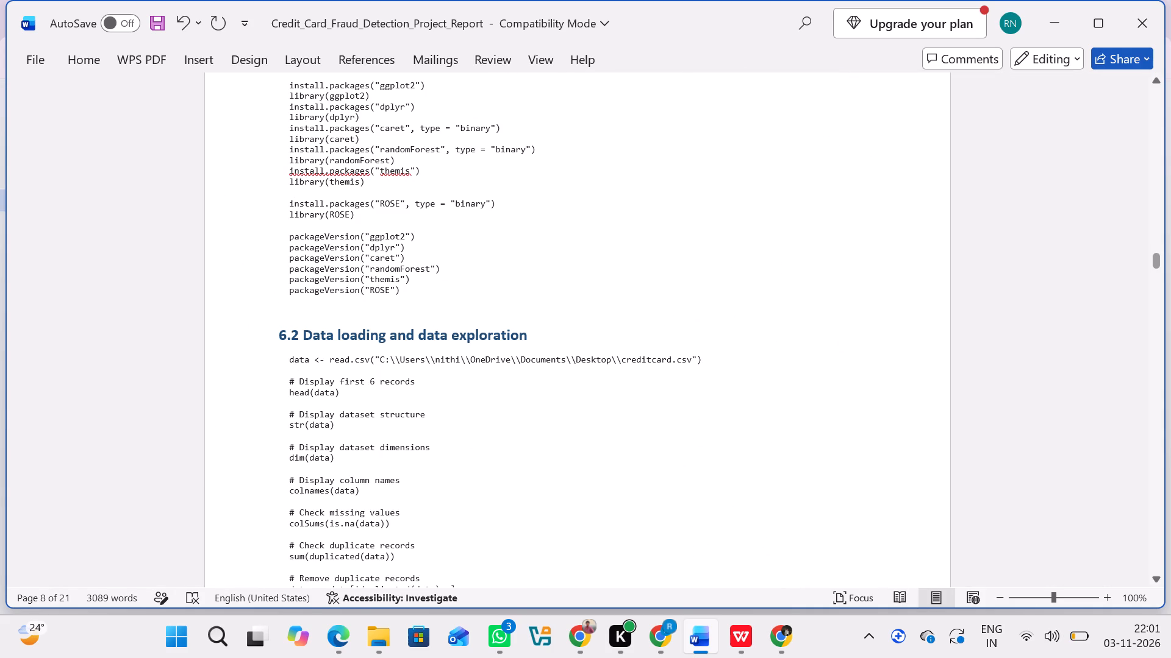
left_click(447, 169)
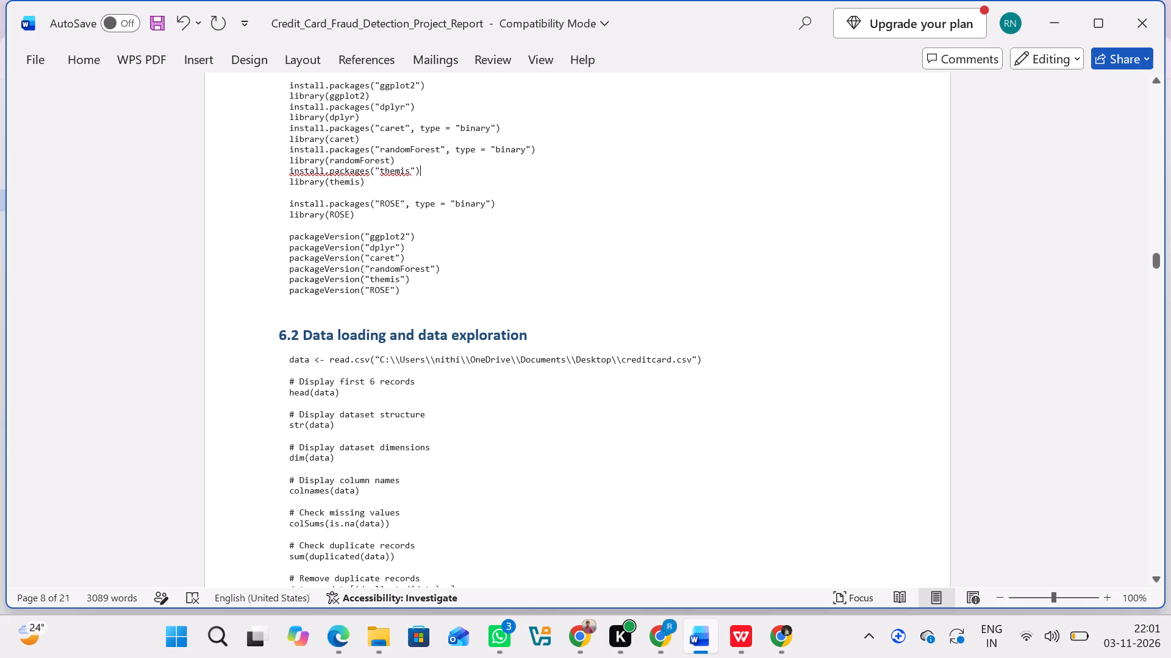
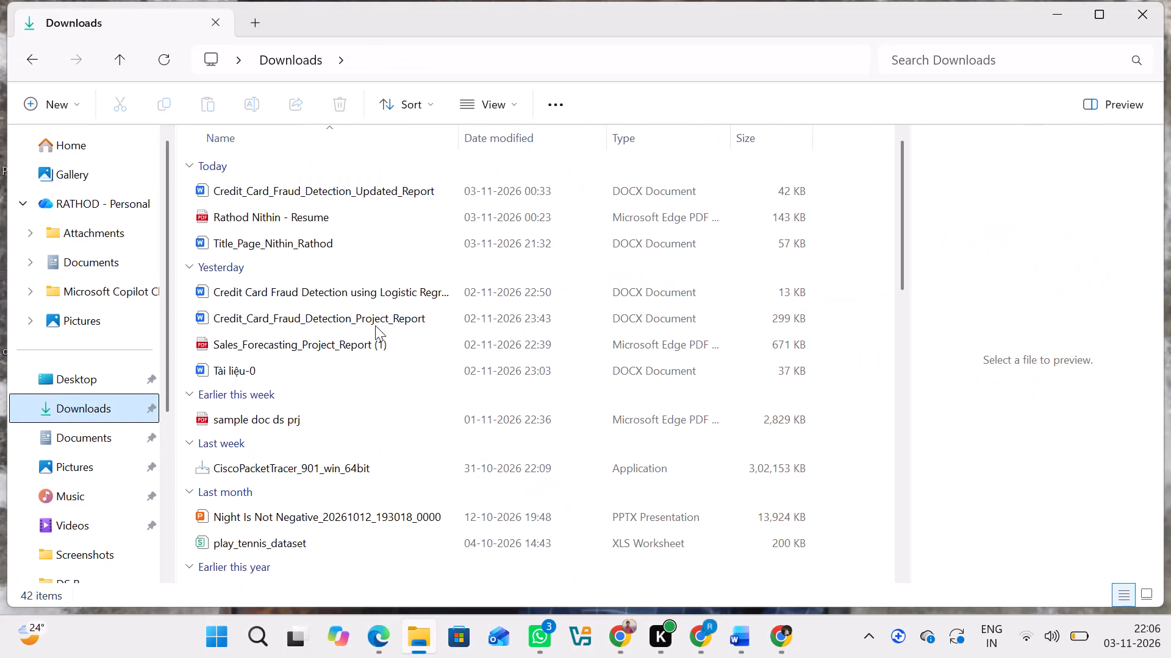
Open the Credit_Card_Fraud_Detection_Updated_Report document from the Downloads folder.
double_click(327, 193)
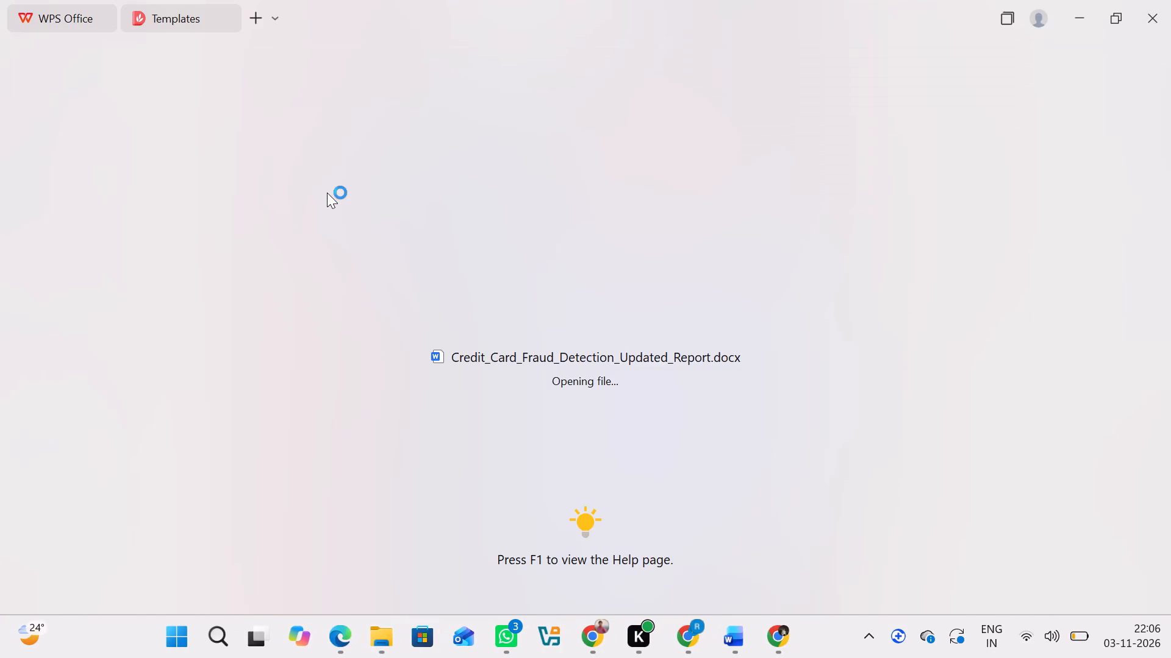
Look through the updated report for the R code, console outputs and results sections.
scroll(481, 325, "down", 2)
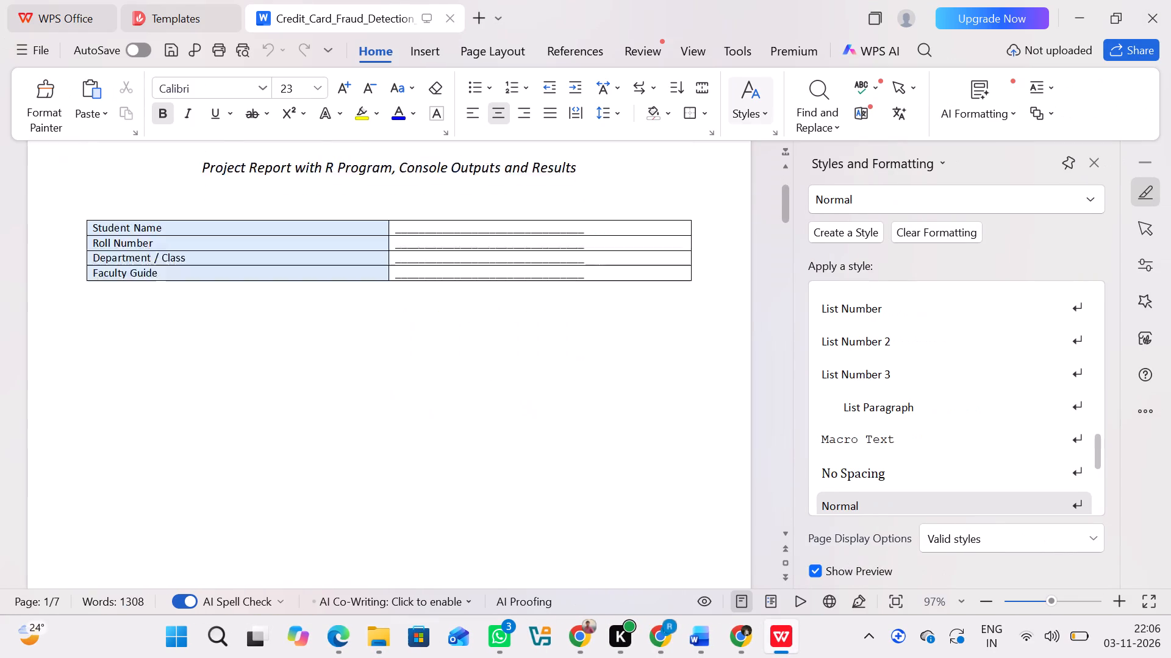
scroll(481, 325, "down", 14)
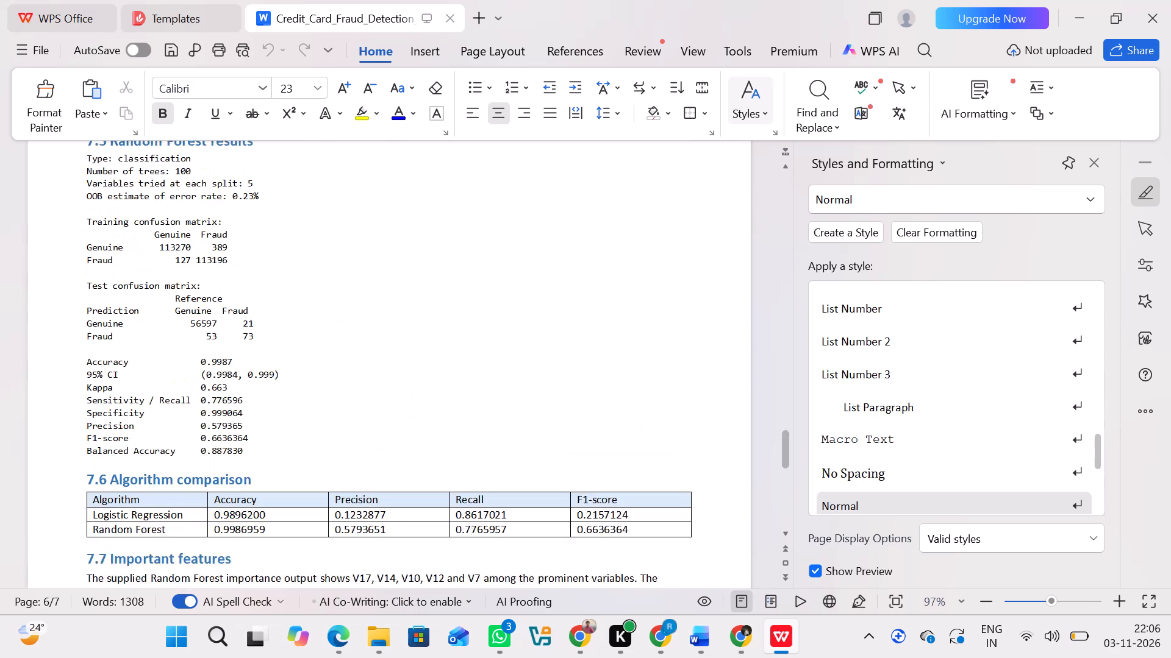
scroll(481, 325, "down", 3)
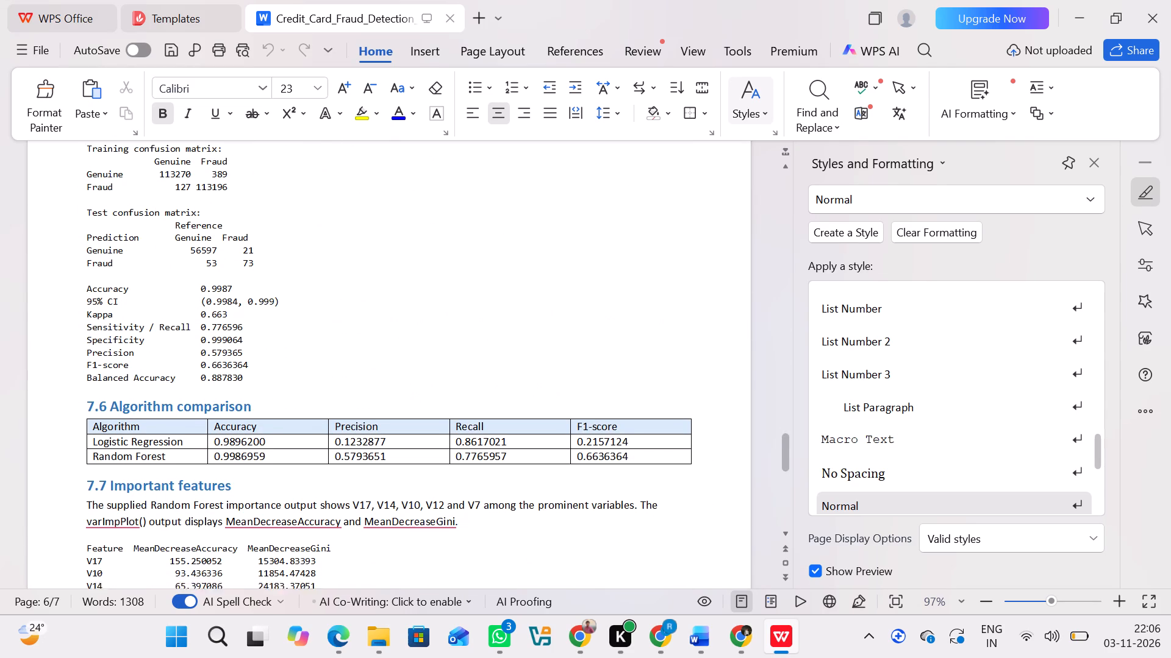
scroll(481, 325, "down", 1)
scroll(481, 325, "up", 3)
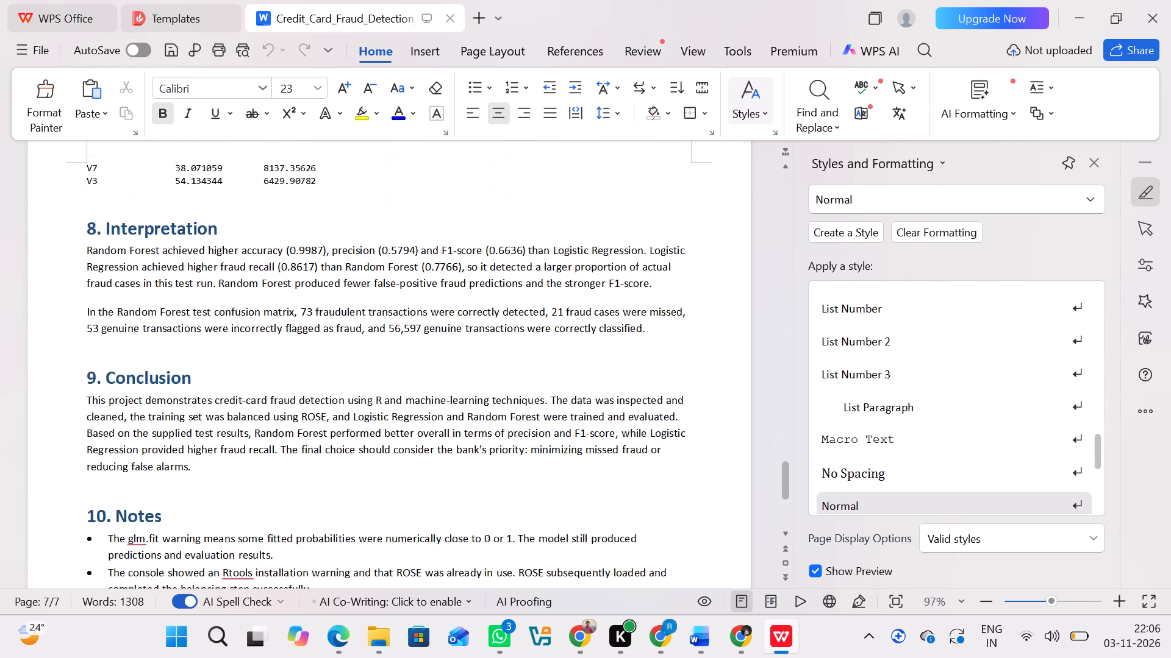
scroll(481, 325, "up", 4)
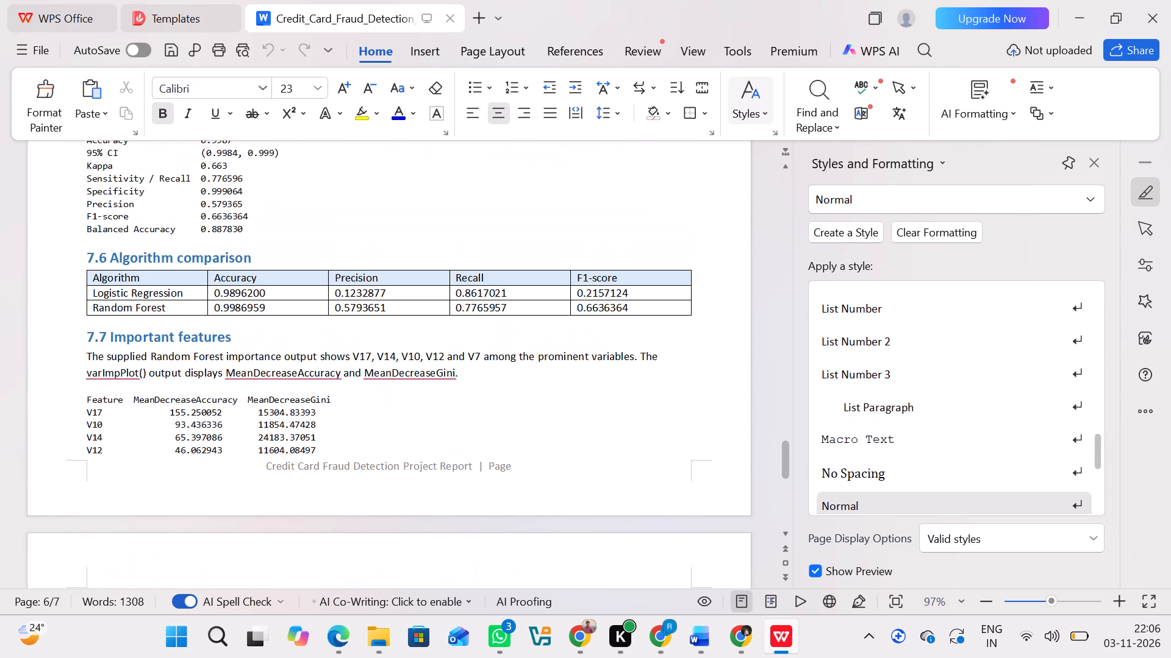
scroll(481, 325, "up", 3)
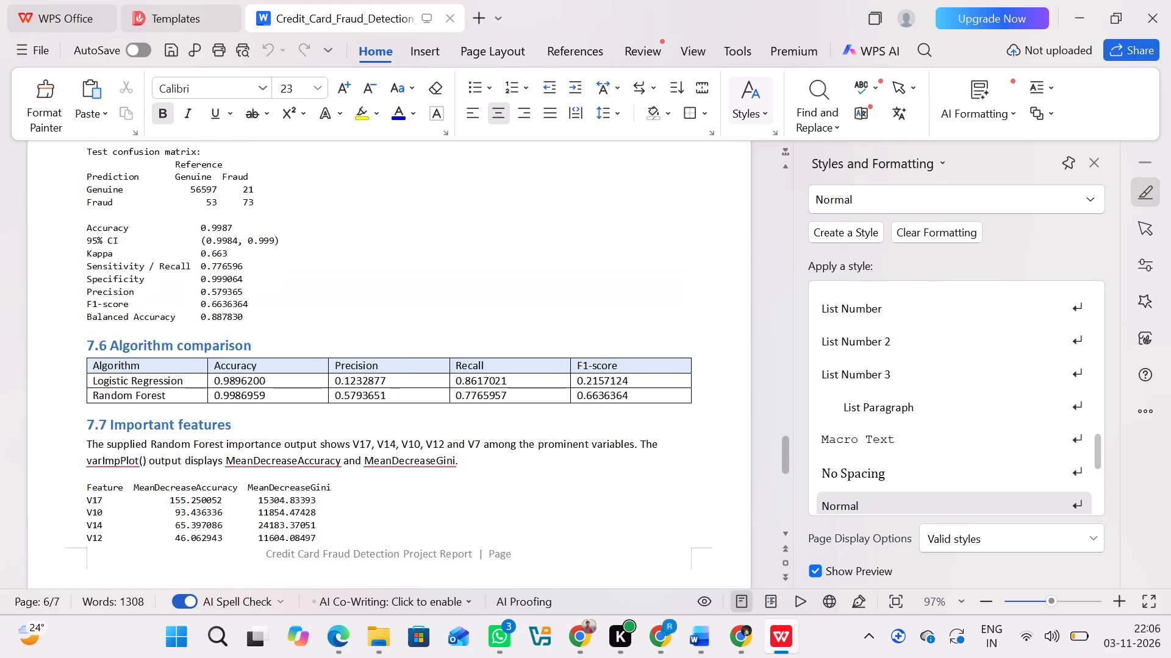
scroll(481, 325, "up", 3)
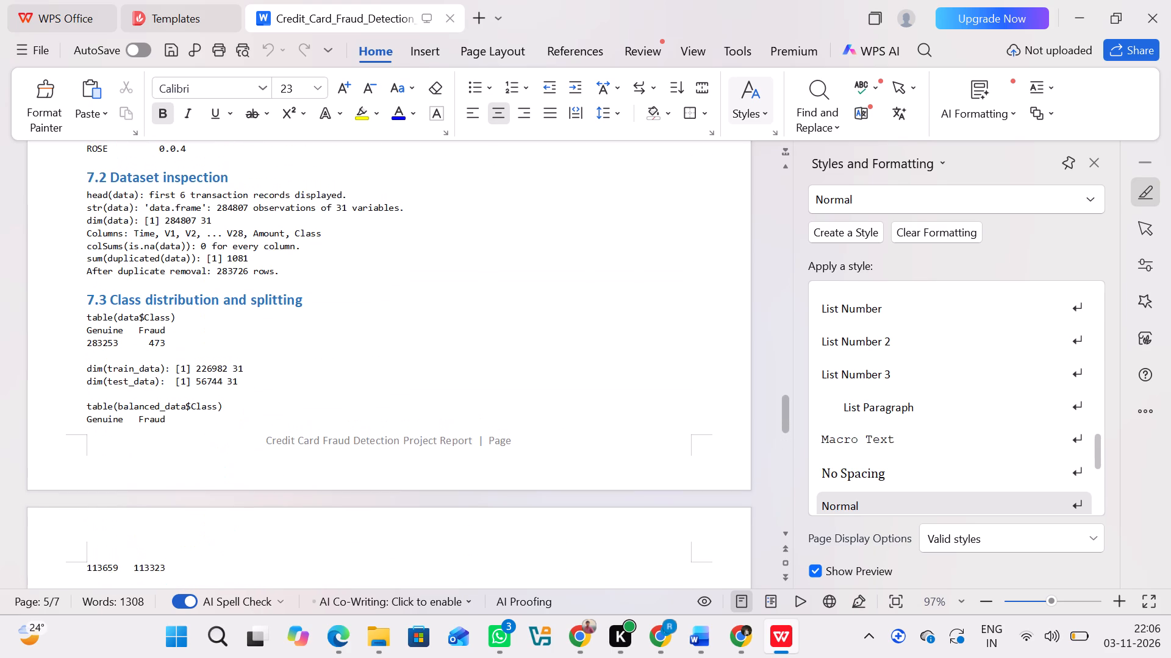
scroll(481, 325, "up", 5)
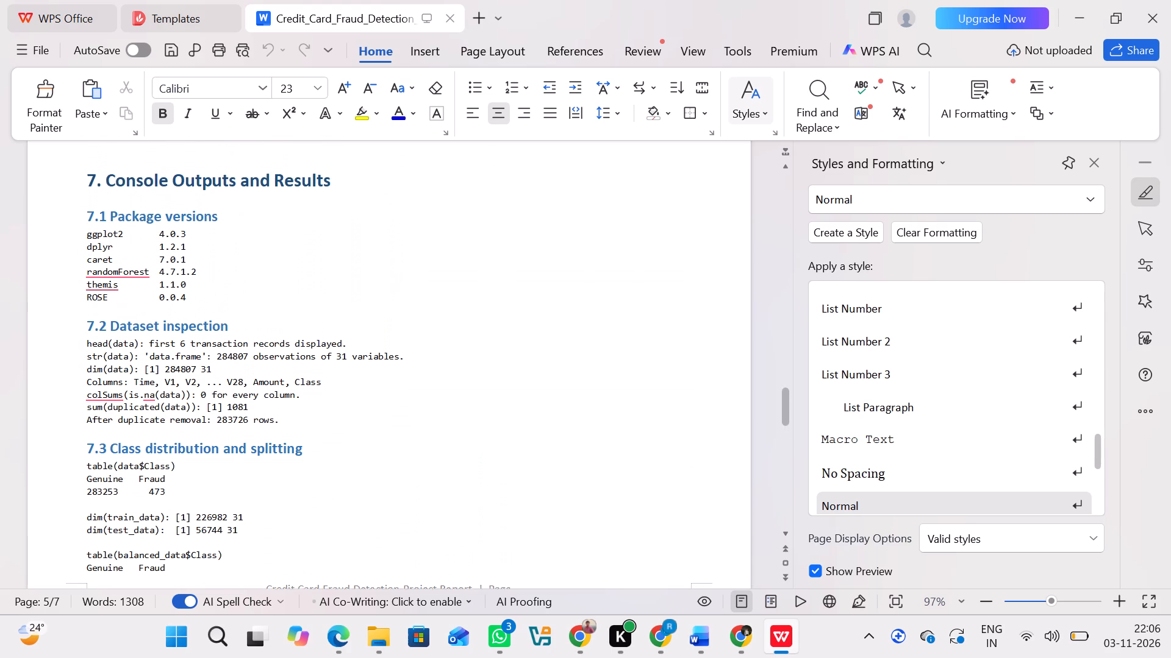
scroll(481, 325, "up", 3)
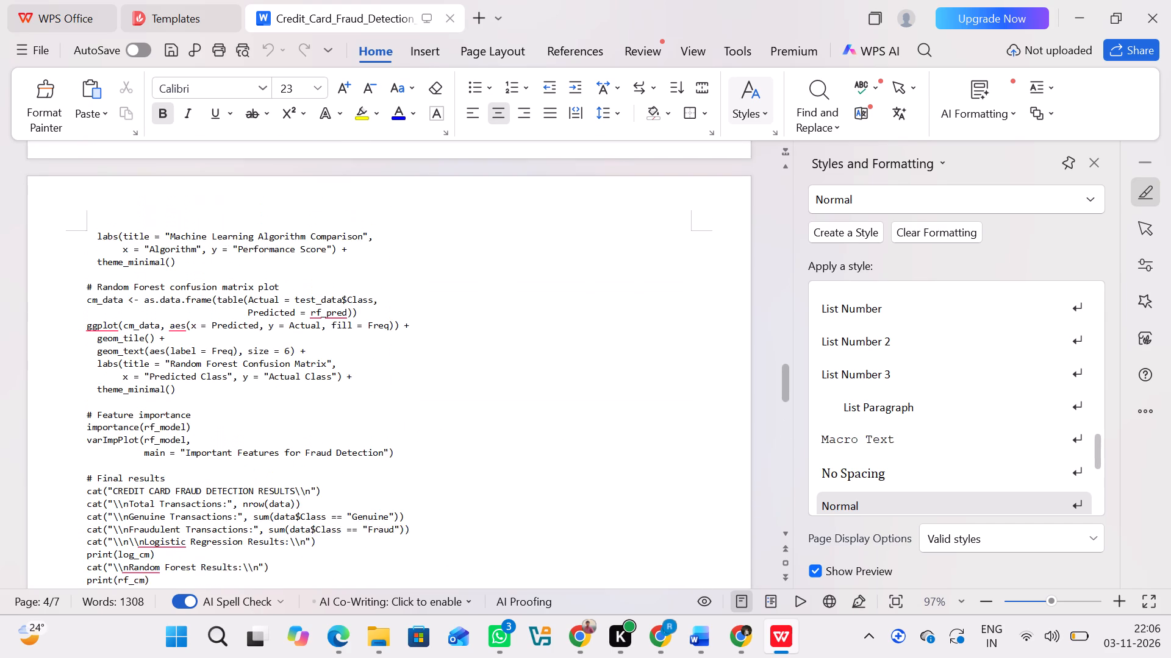
scroll(481, 325, "up", 4)
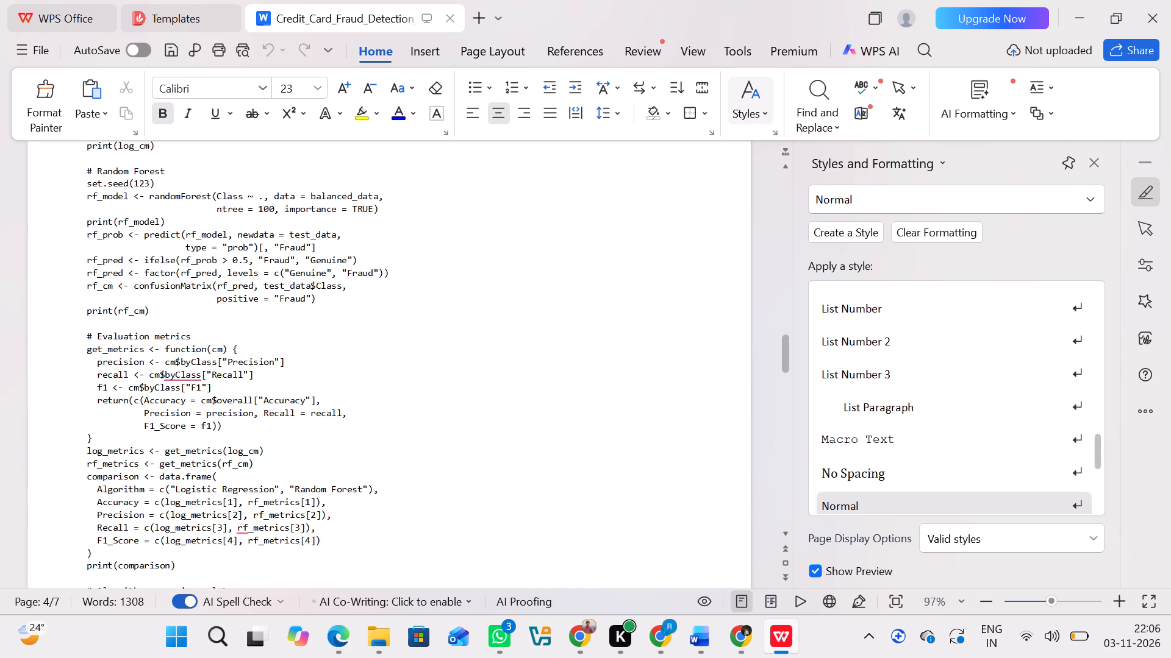
scroll(481, 325, "up", 1)
scroll(481, 325, "down", 5)
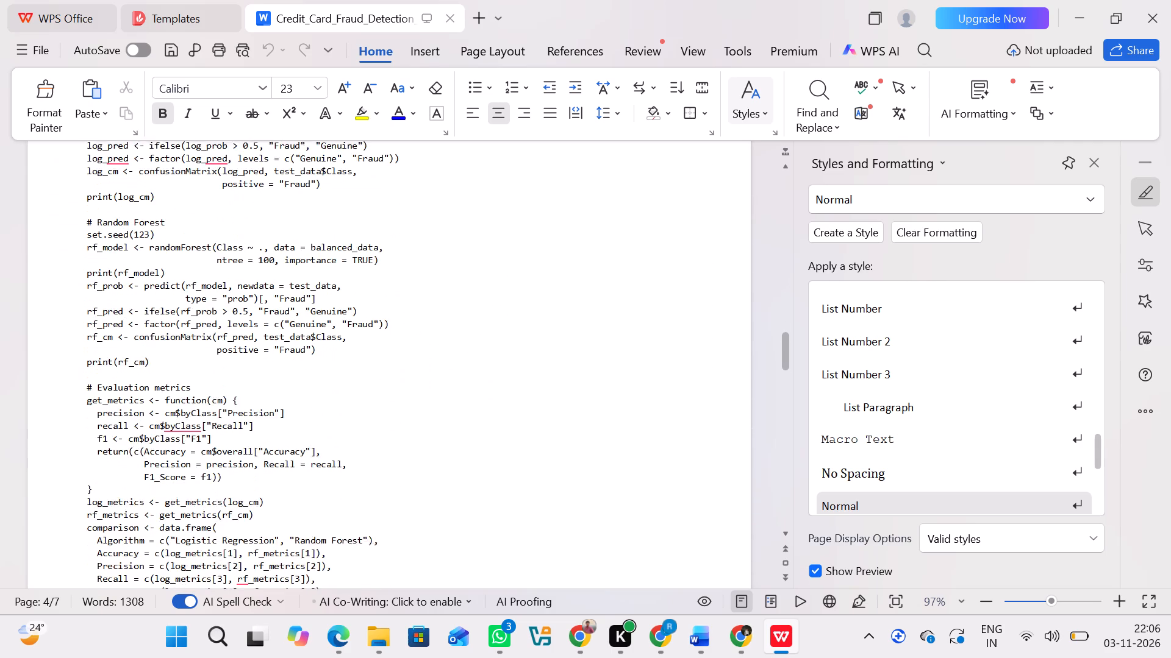
scroll(481, 325, "down", 2)
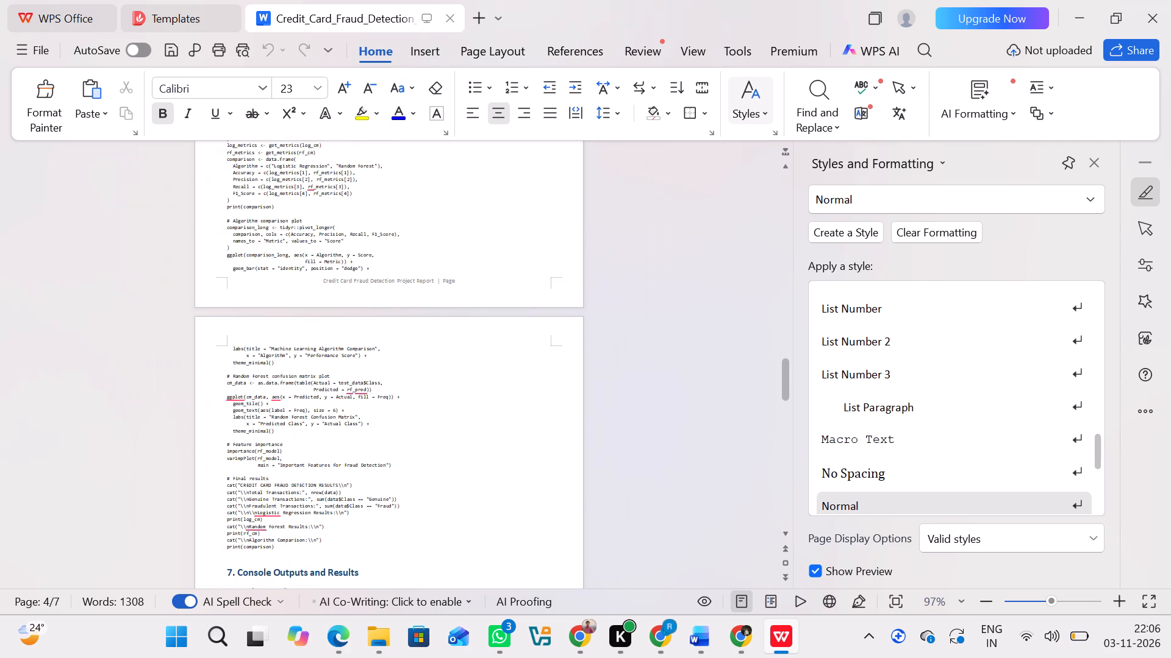
Copy the section 7 content from "Console Outputs and Results" through the V12 row under 7.7 Important features.
scroll(396, 253, "up", 5)
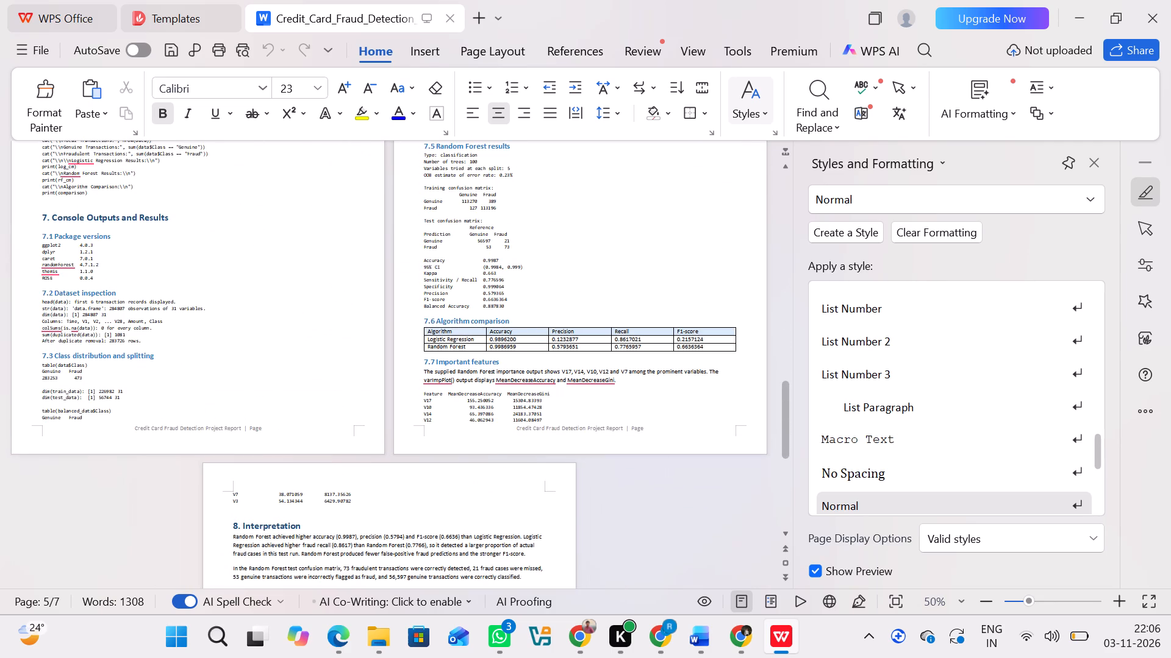
scroll(396, 253, "up", 1)
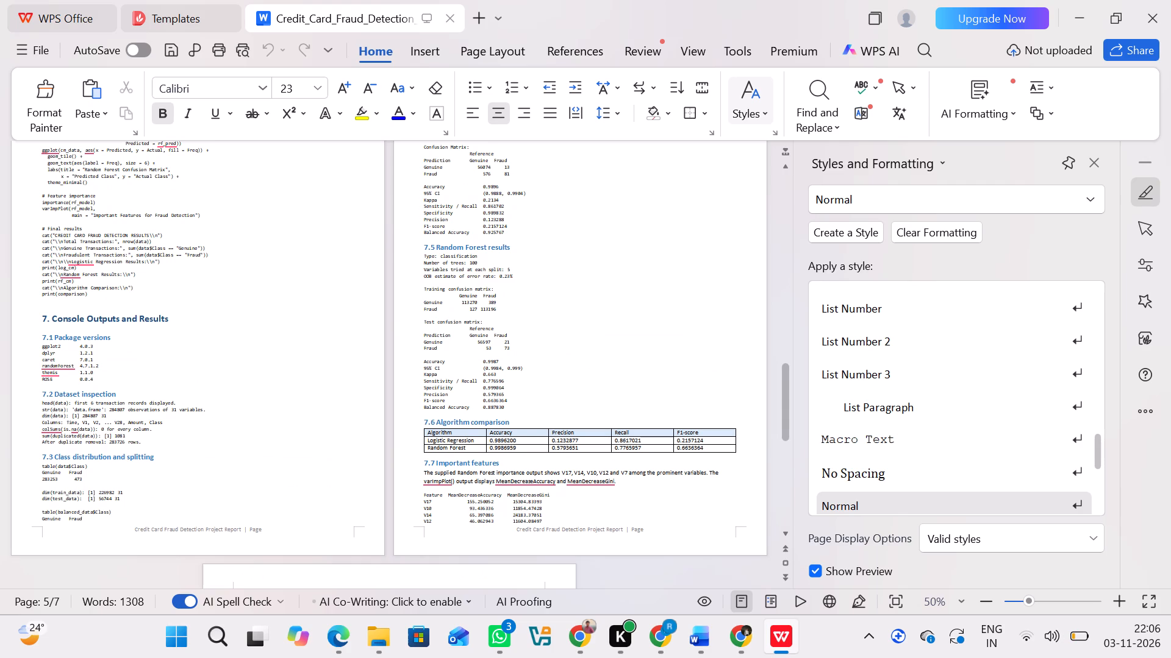
left_click_drag(51, 317, 180, 511)
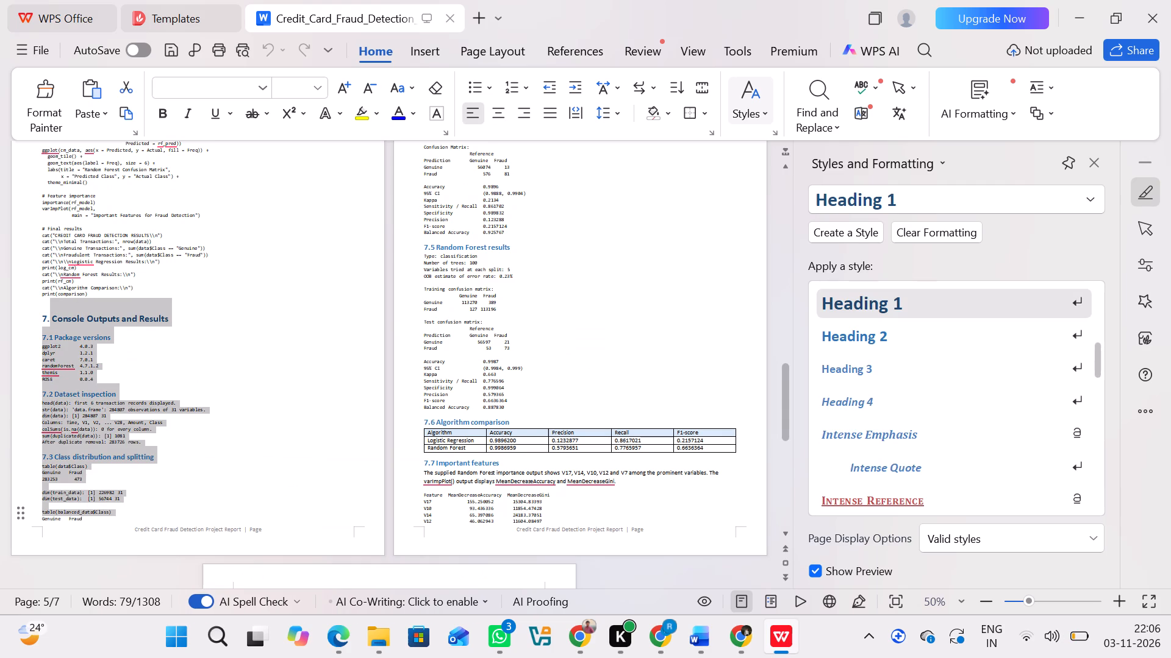
left_click_drag(180, 511, 581, 430)
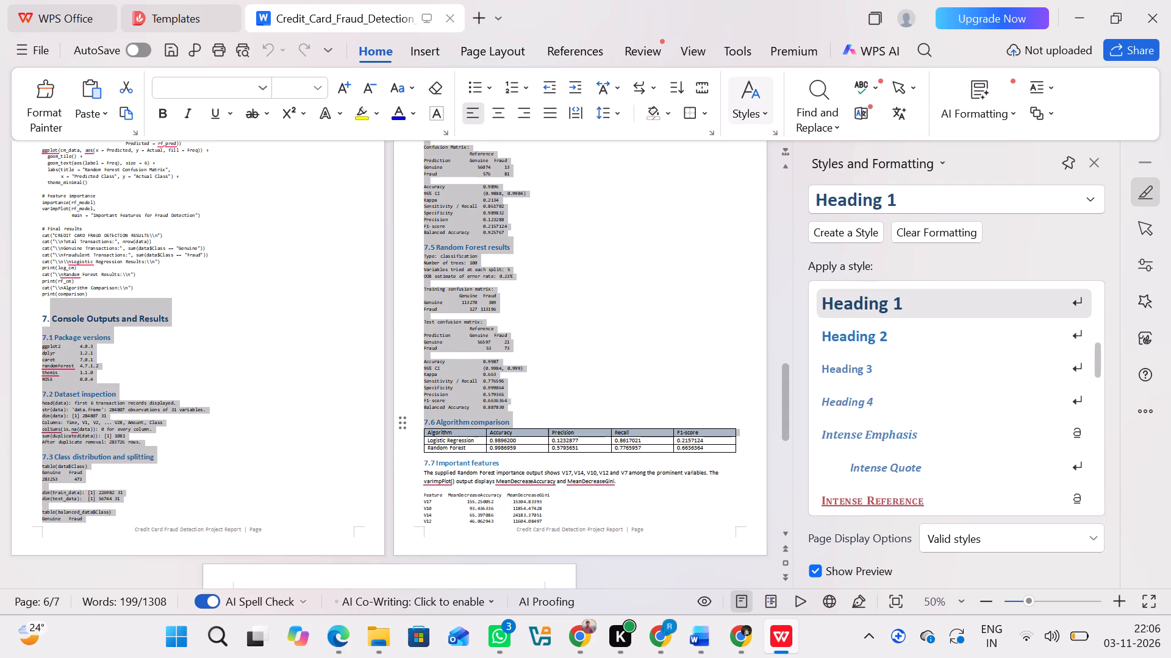
left_click_drag(581, 430, 766, 444)
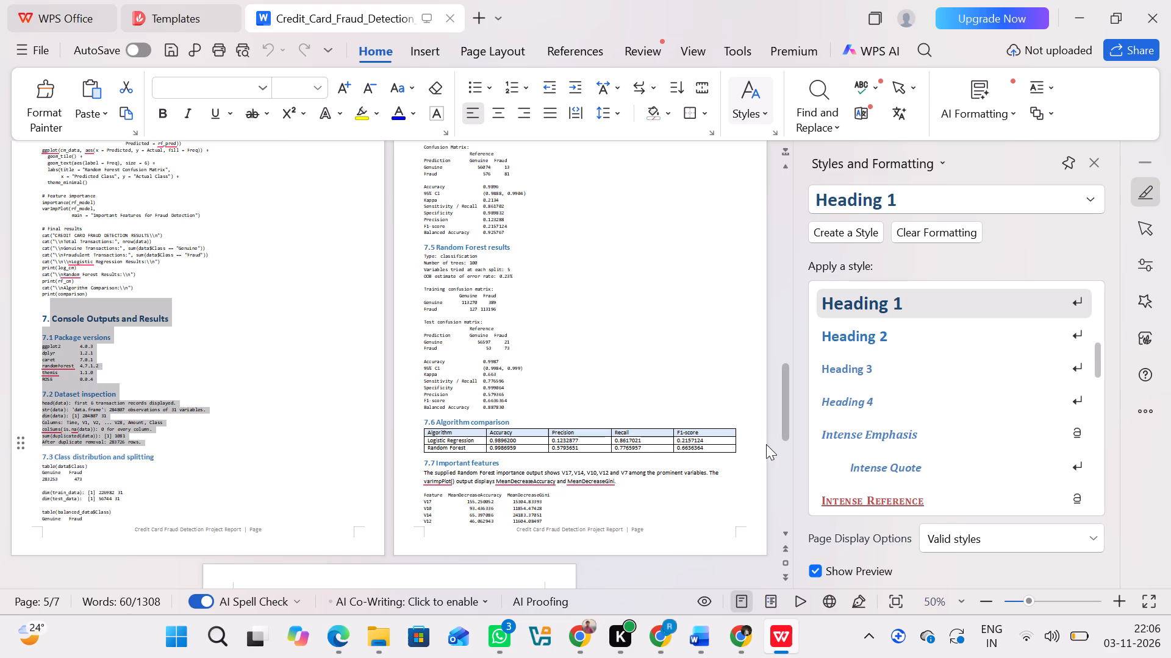
left_click_drag(766, 444, 747, 440)
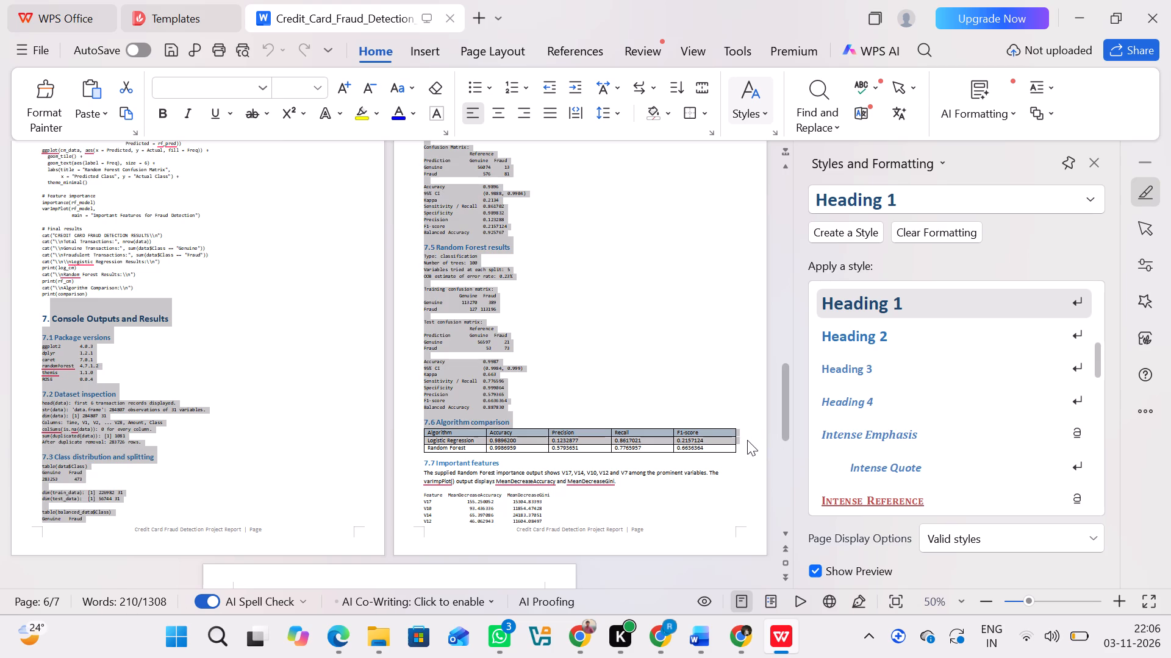
left_click_drag(747, 440, 719, 534)
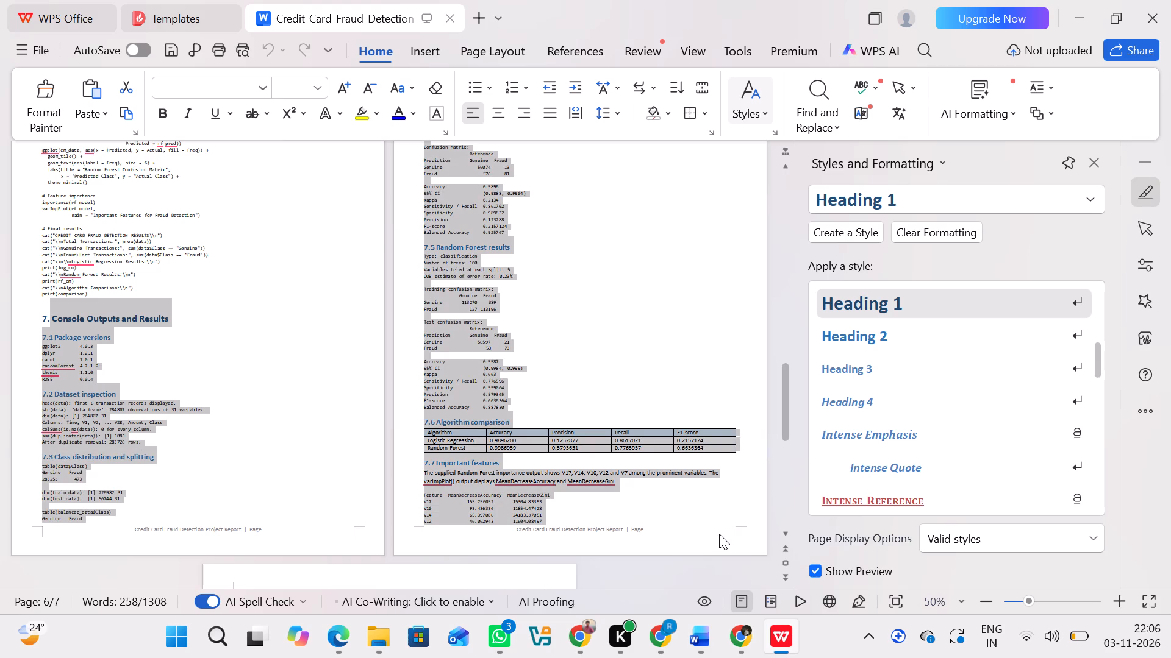
left_click_drag(719, 534, 717, 537)
scroll(717, 537, "down", 2)
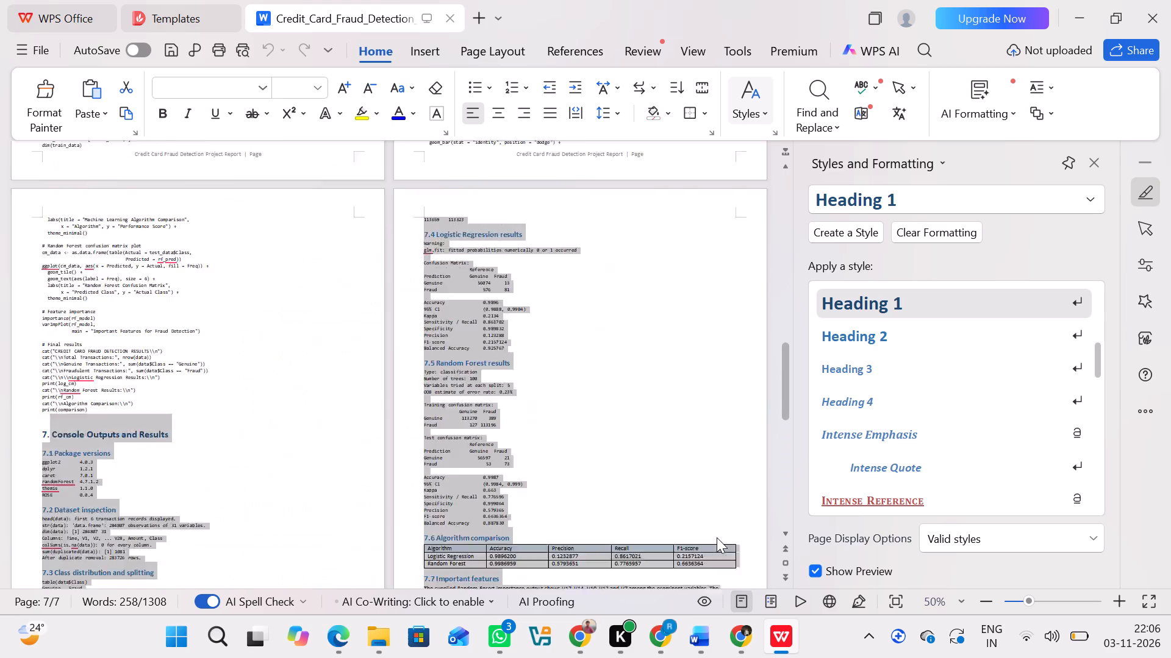
scroll(717, 537, "down", 1)
key("ctrl+c")
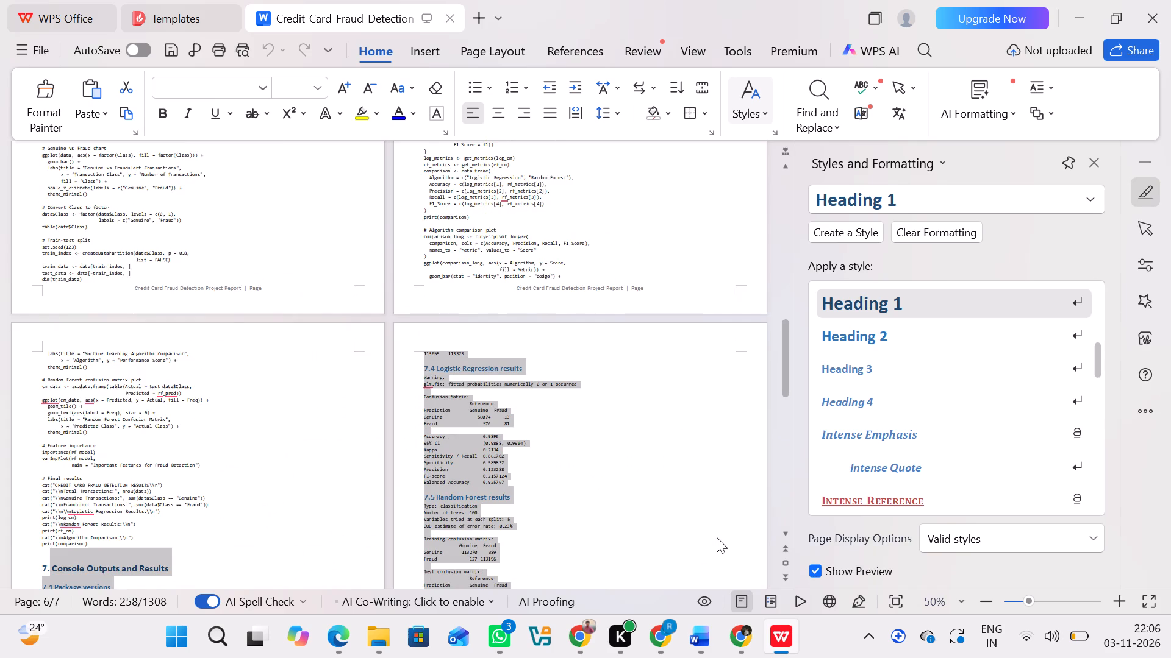
Switch to Credit_Card_Fraud_Detection_Project_Report in Word and paste the copied content on a new line below the "7. Output and Results" intro paragraph.
left_click(703, 635)
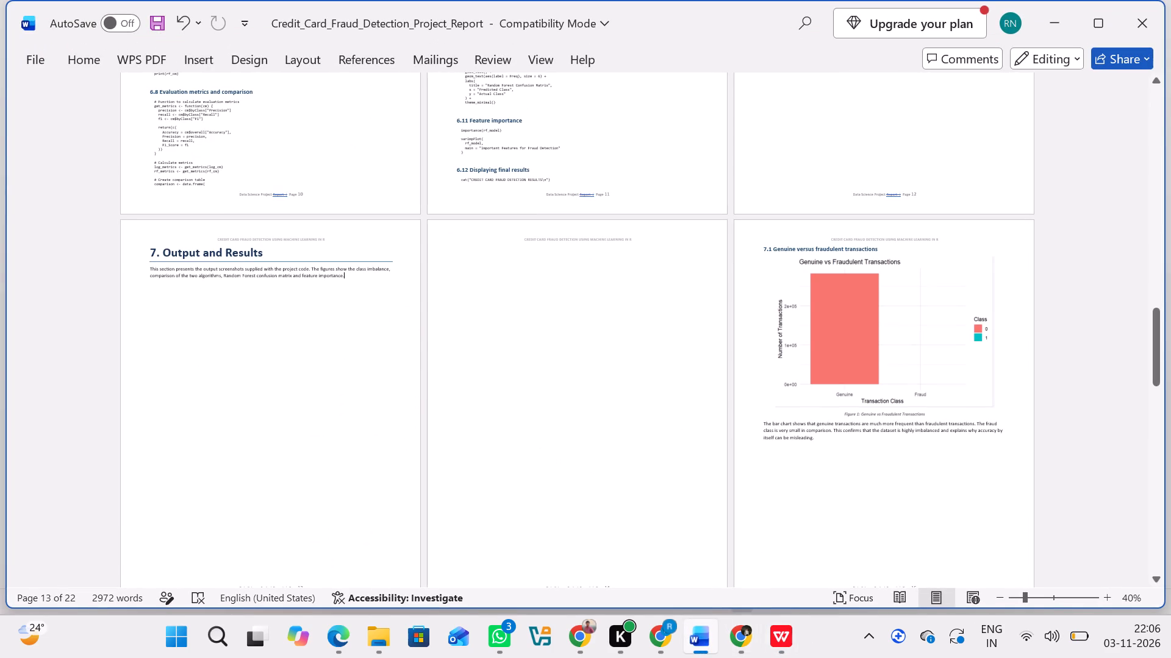
key("Return")
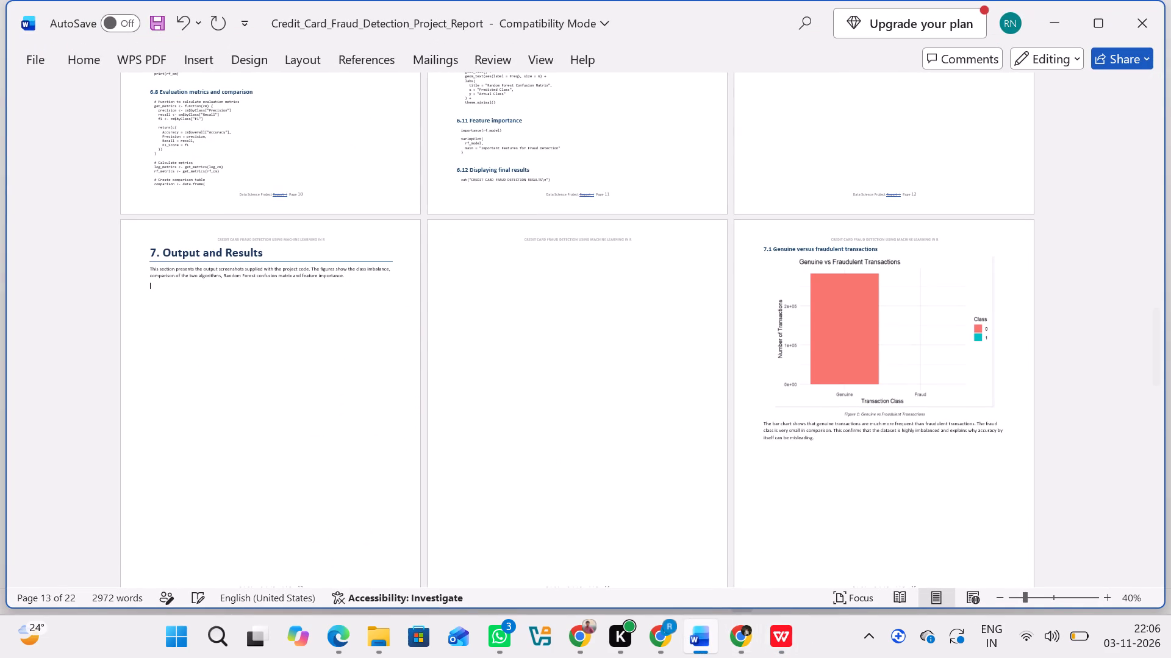
key("ctrl+v")
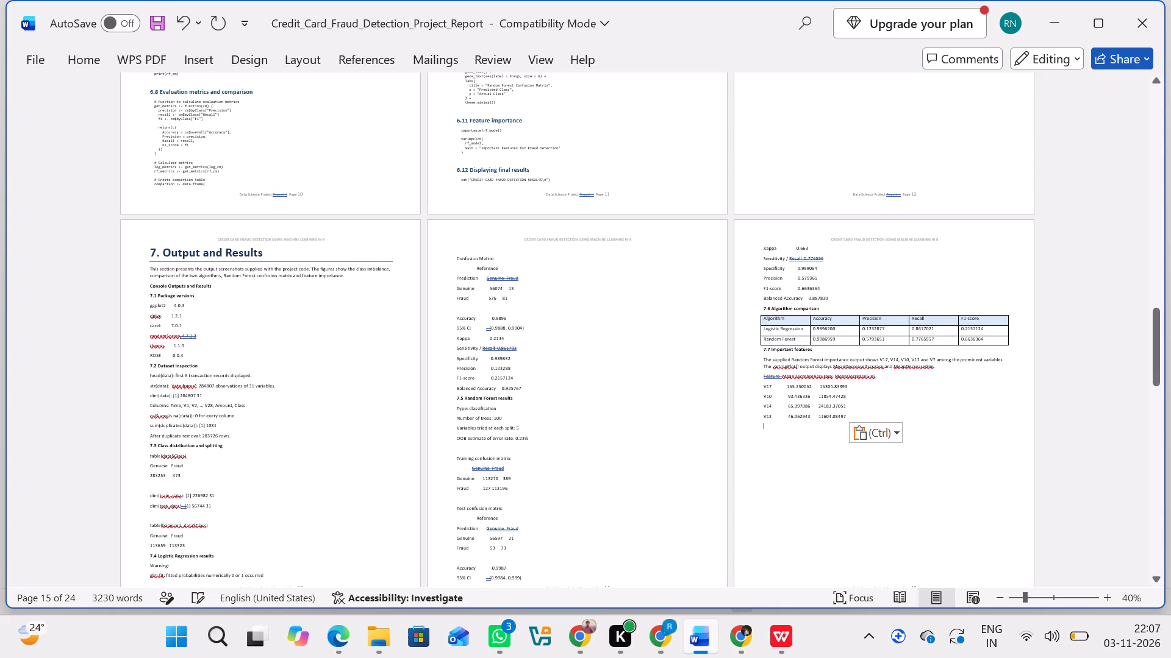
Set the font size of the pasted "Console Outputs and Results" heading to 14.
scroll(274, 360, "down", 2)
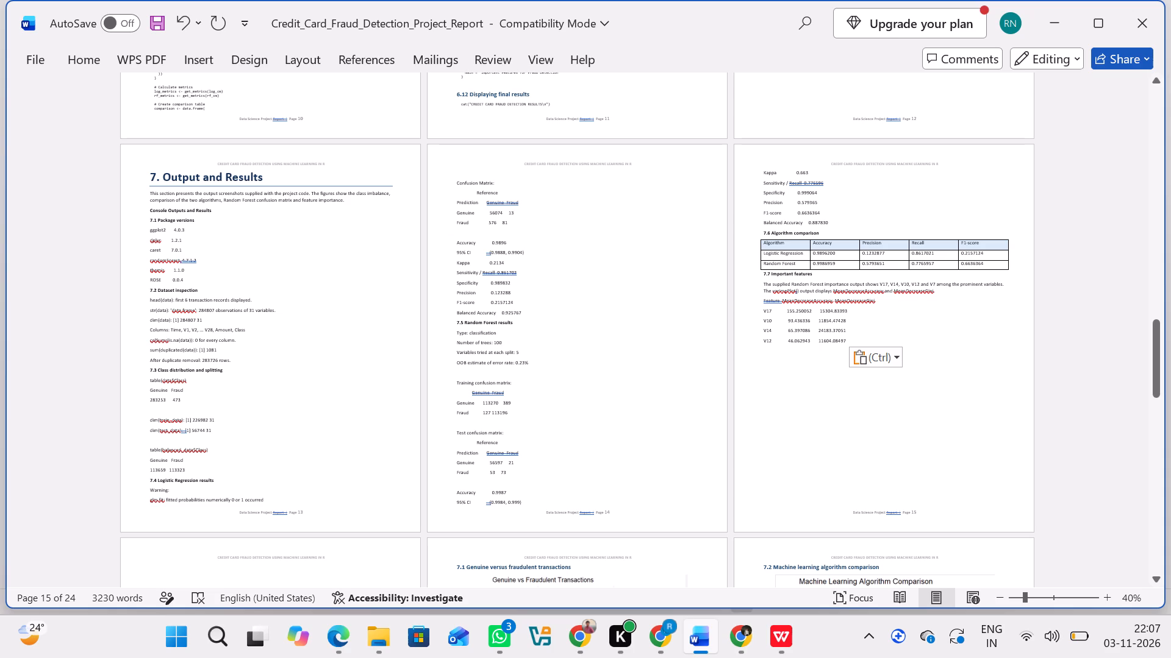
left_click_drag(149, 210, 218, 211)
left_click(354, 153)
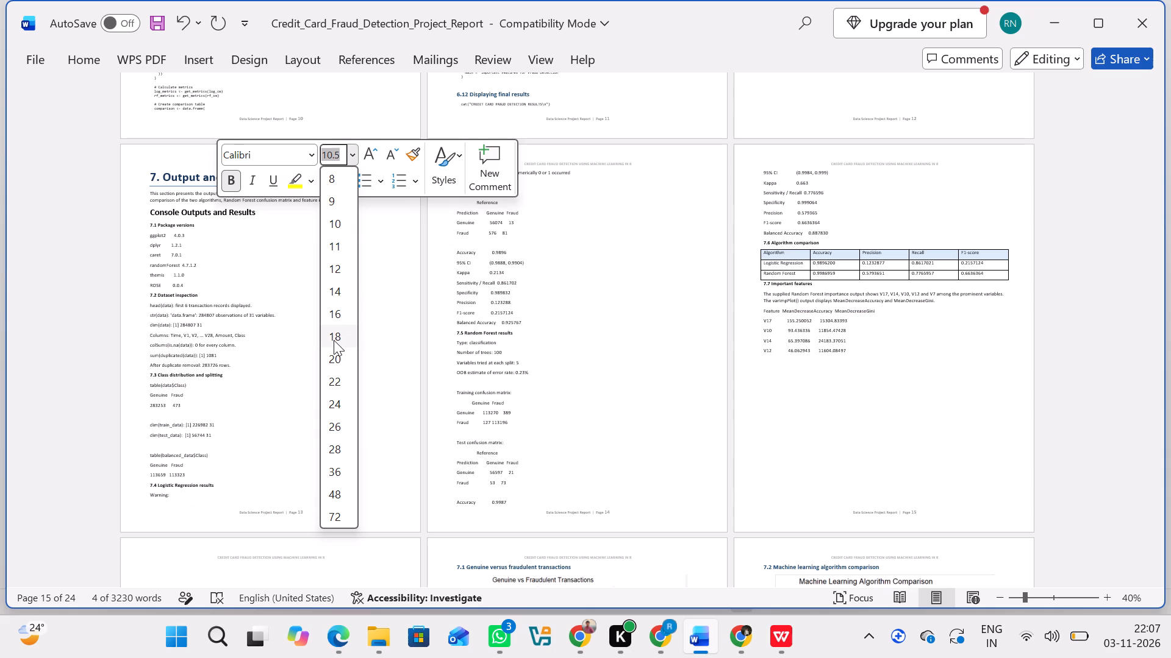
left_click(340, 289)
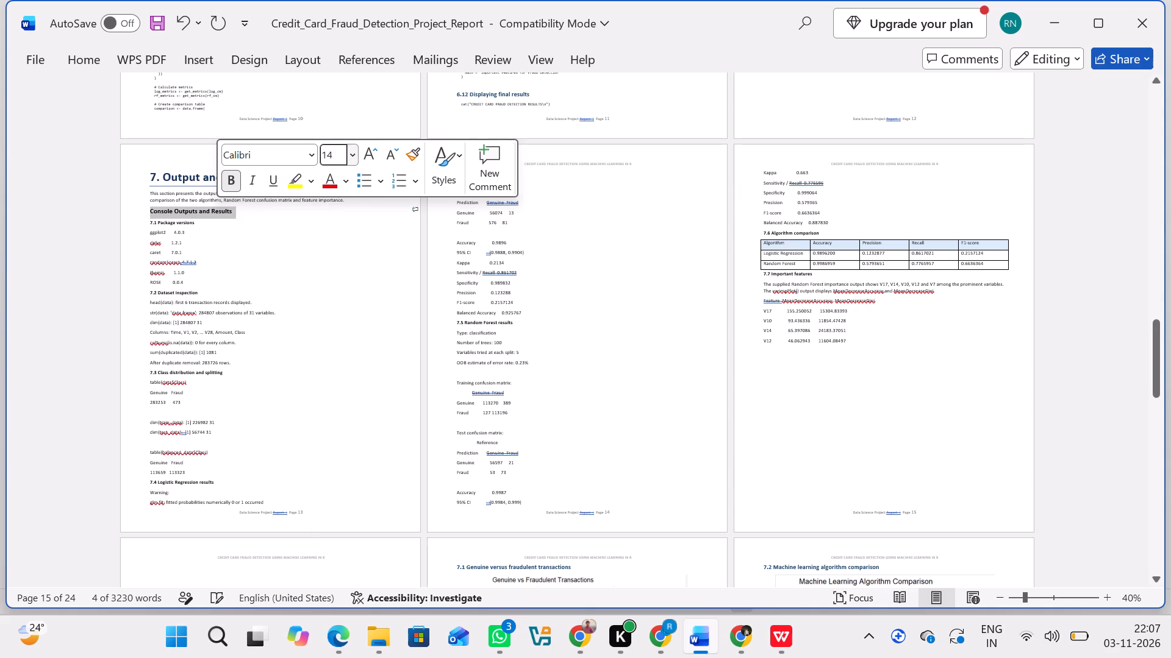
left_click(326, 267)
Compare the pasted "7.1 Package versions" heading with the formatting of the existing "6.8 Evaluation metrics and comparison" heading.
left_click_drag(146, 222, 189, 222)
left_click(250, 228)
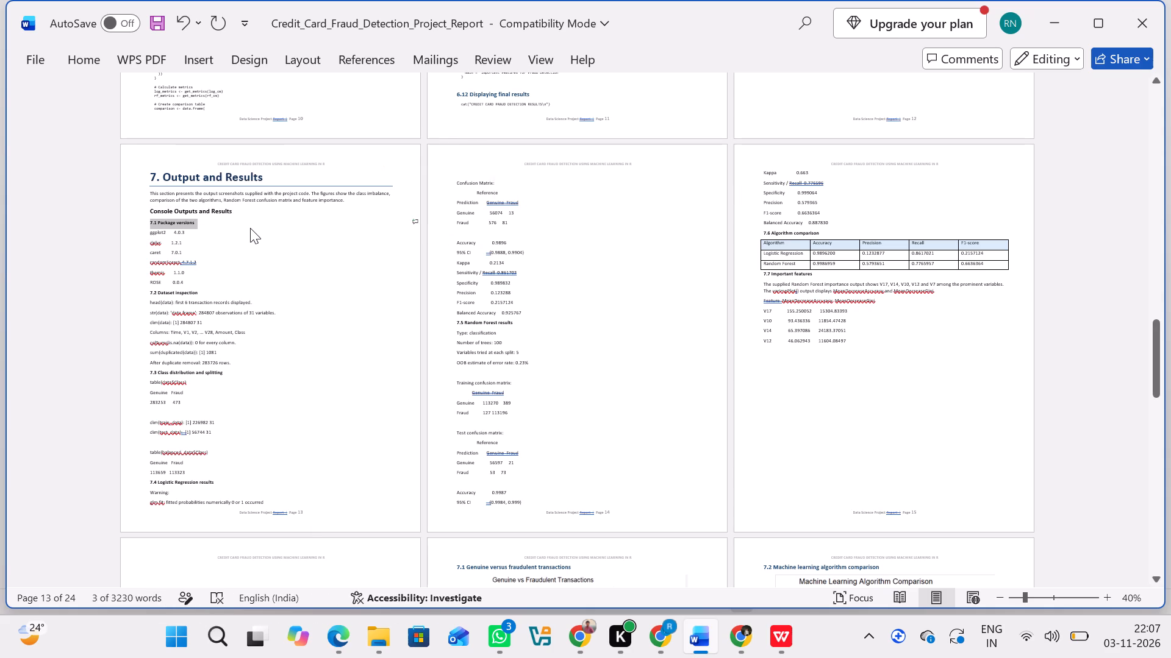
scroll(250, 228, "up", 4)
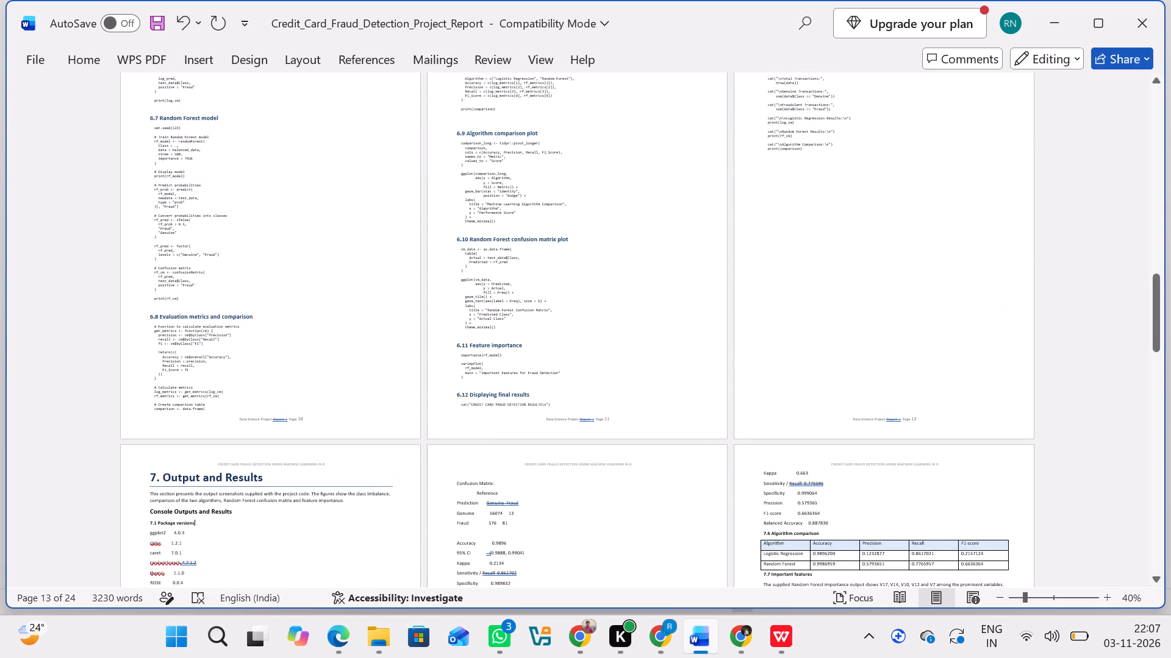
left_click_drag(147, 313, 264, 318)
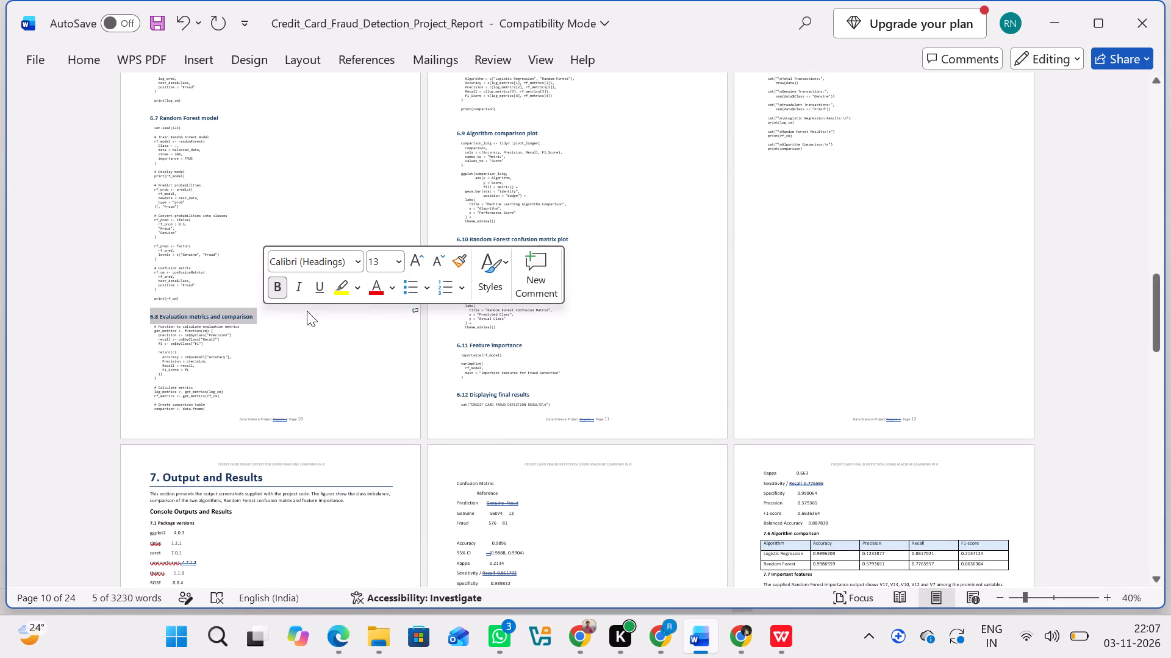
left_click(301, 334)
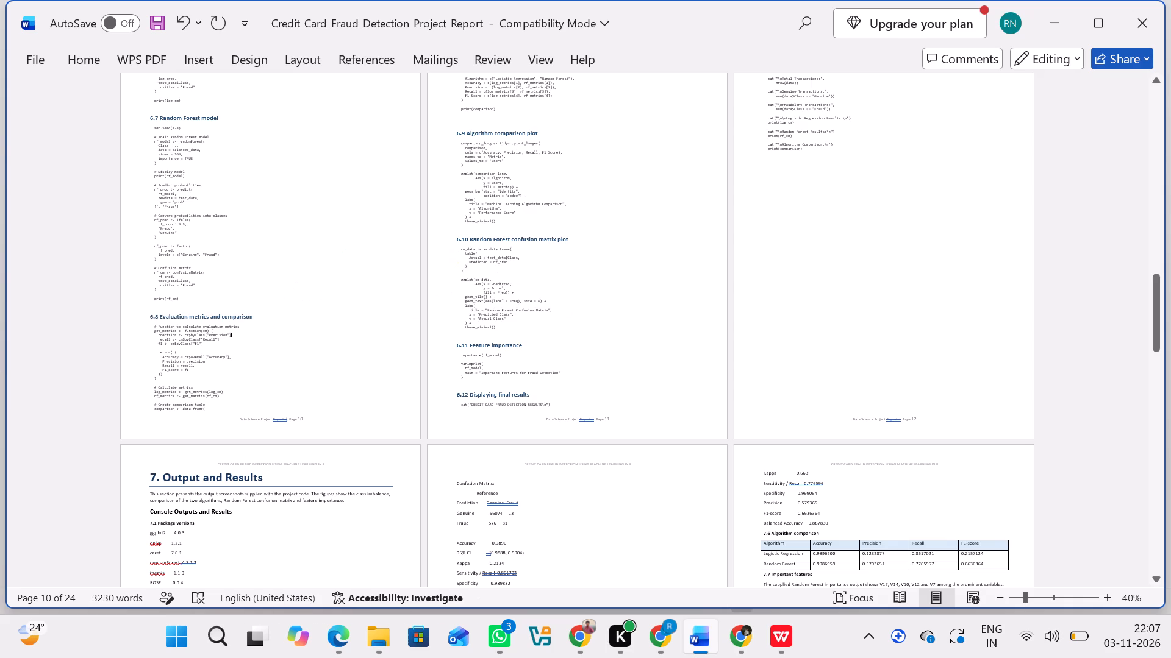
Apply the Heading 3 style to the pasted "Console Outputs and Results" heading.
left_click_drag(147, 514, 238, 511)
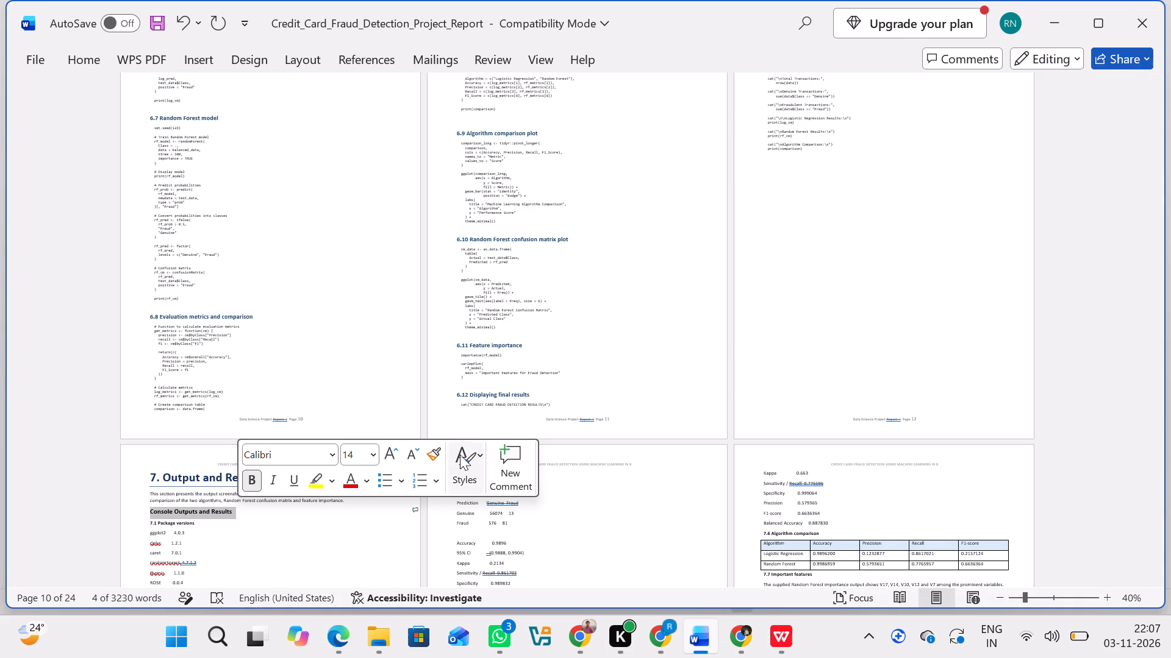
left_click(459, 455)
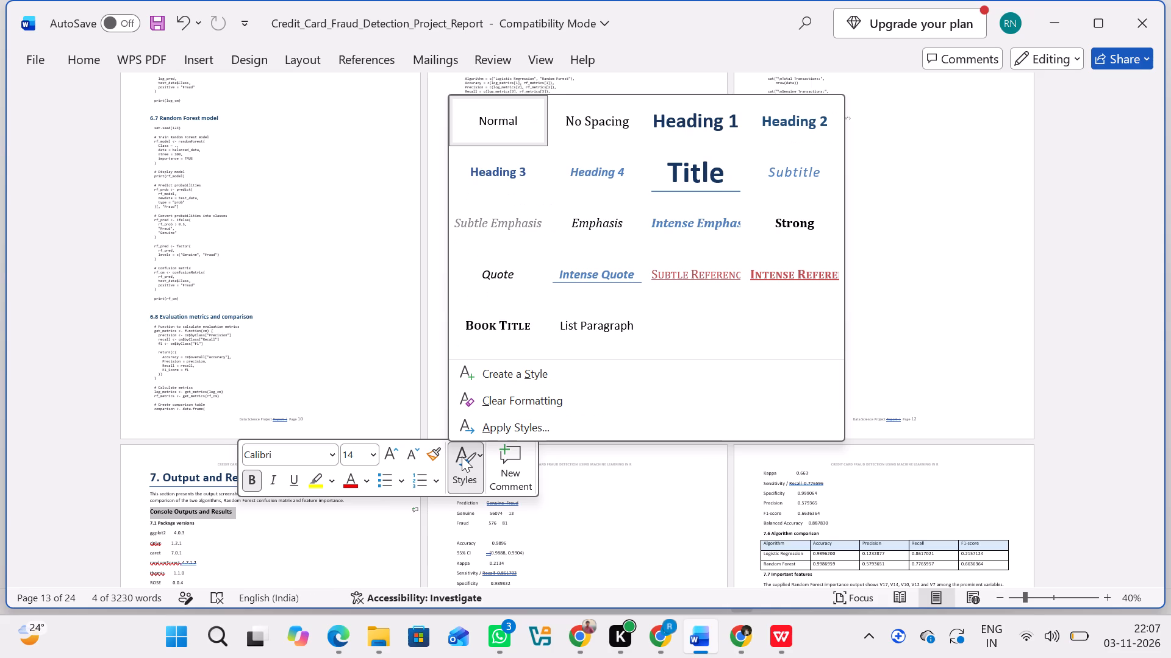
left_click(488, 175)
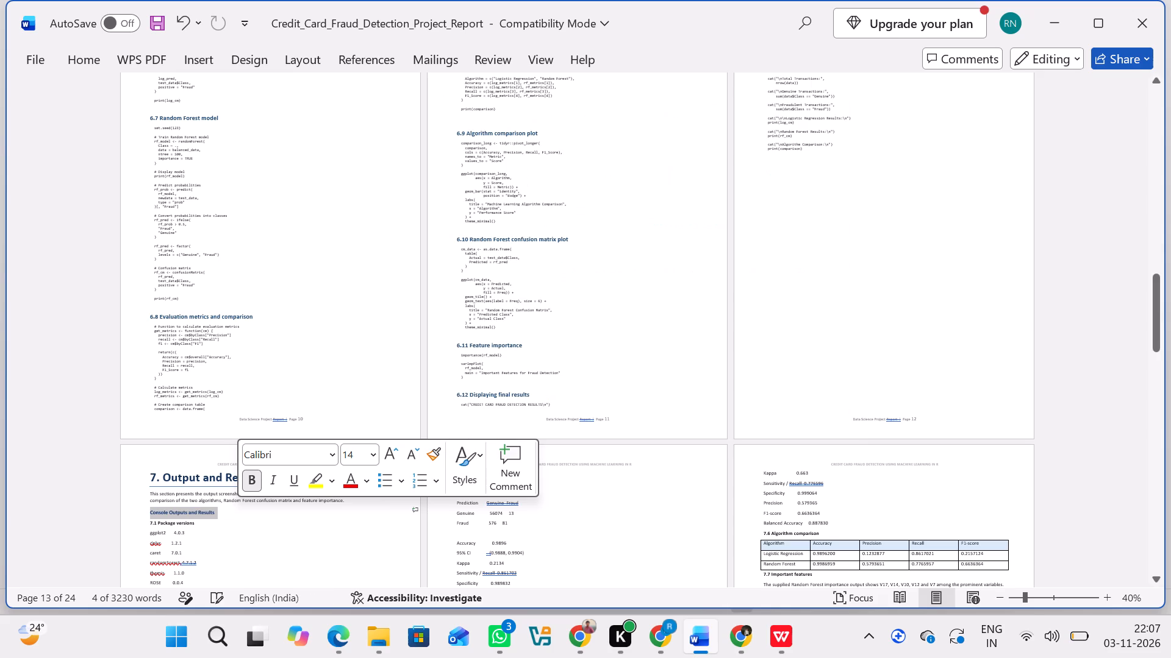
Add the number "7.1" and a space in front of the "Console Outputs and Results" heading.
left_click(281, 525)
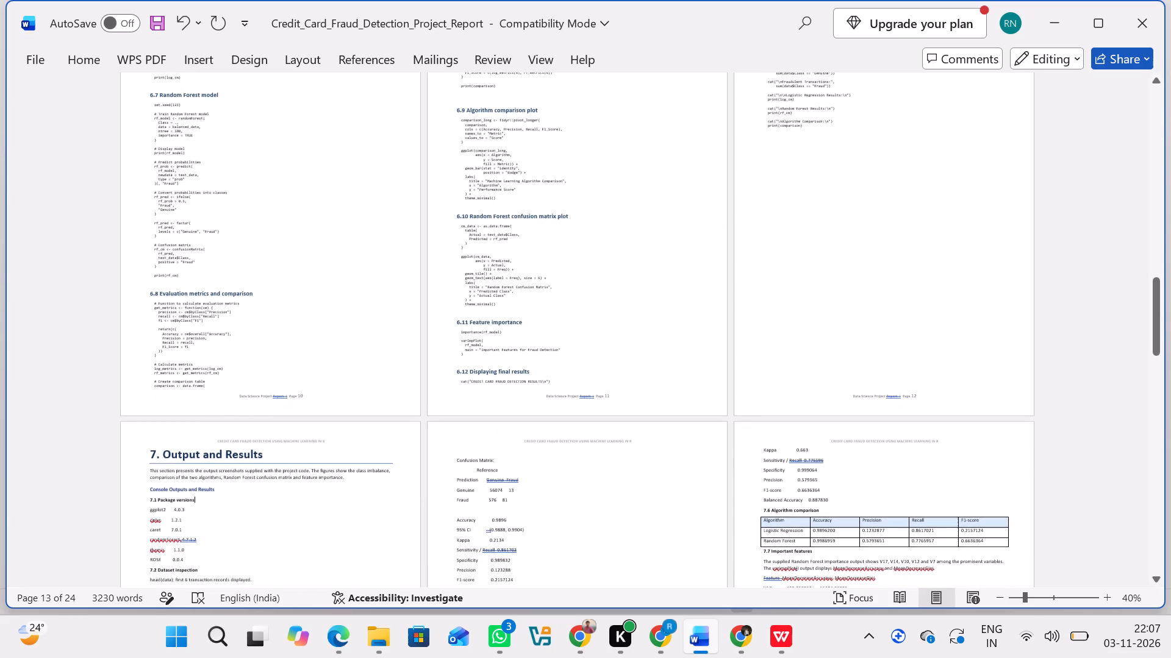
scroll(342, 478, "up", 8, "ctrl")
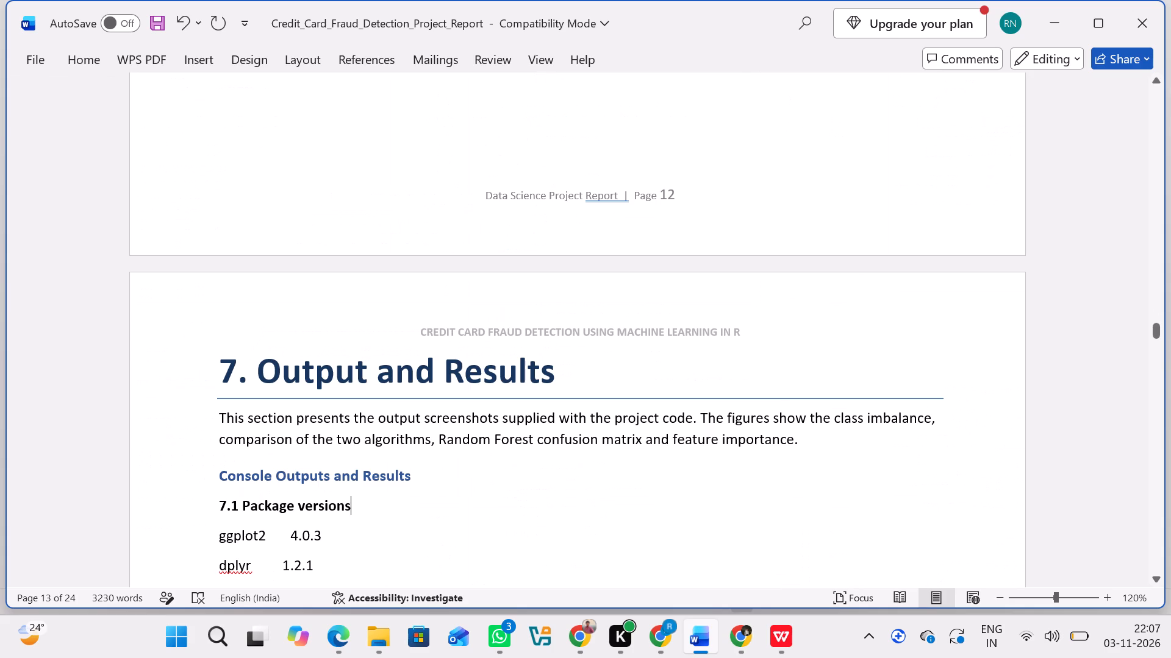
scroll(310, 443, "down", 1)
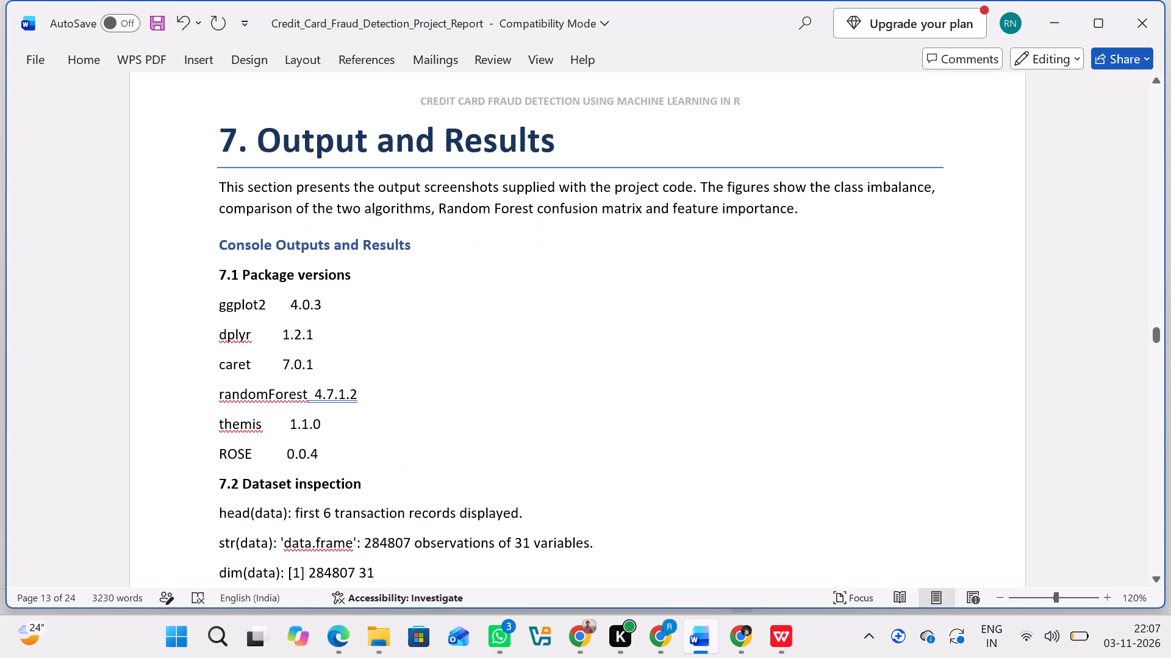
left_click(219, 239)
key("7")
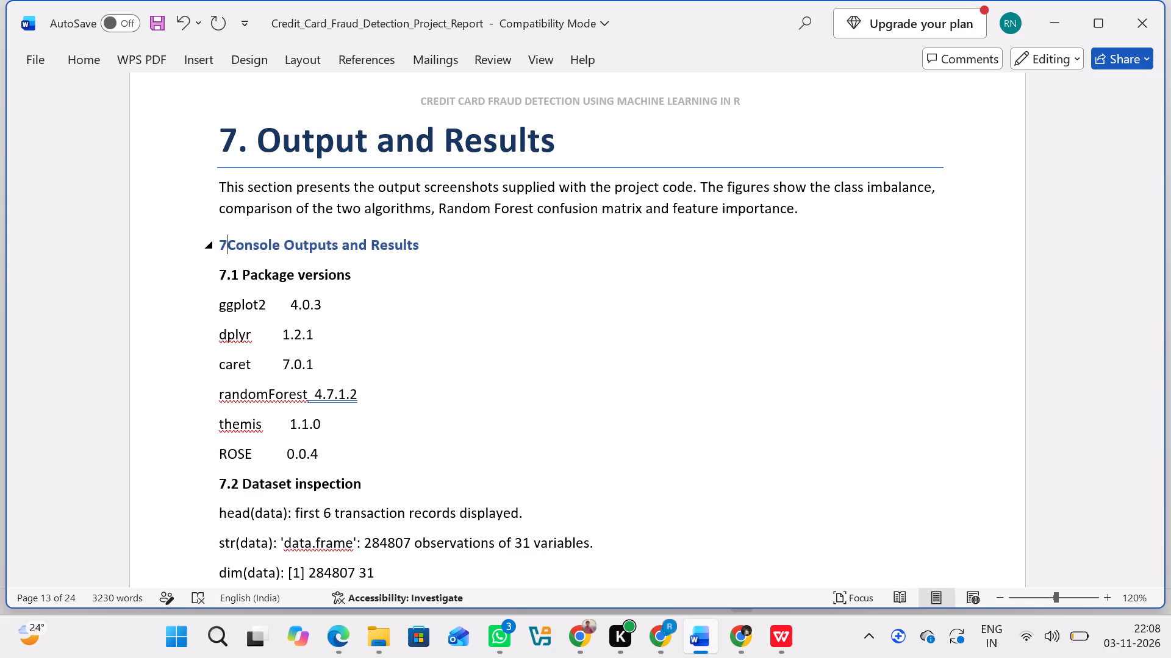
key("period")
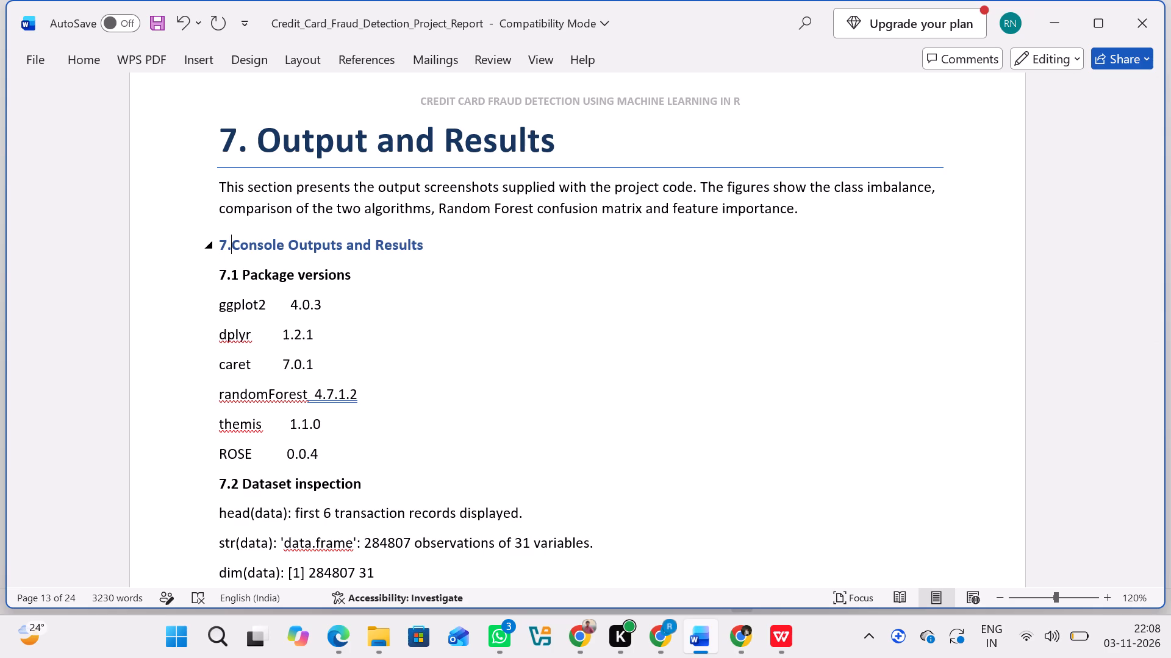
key("1")
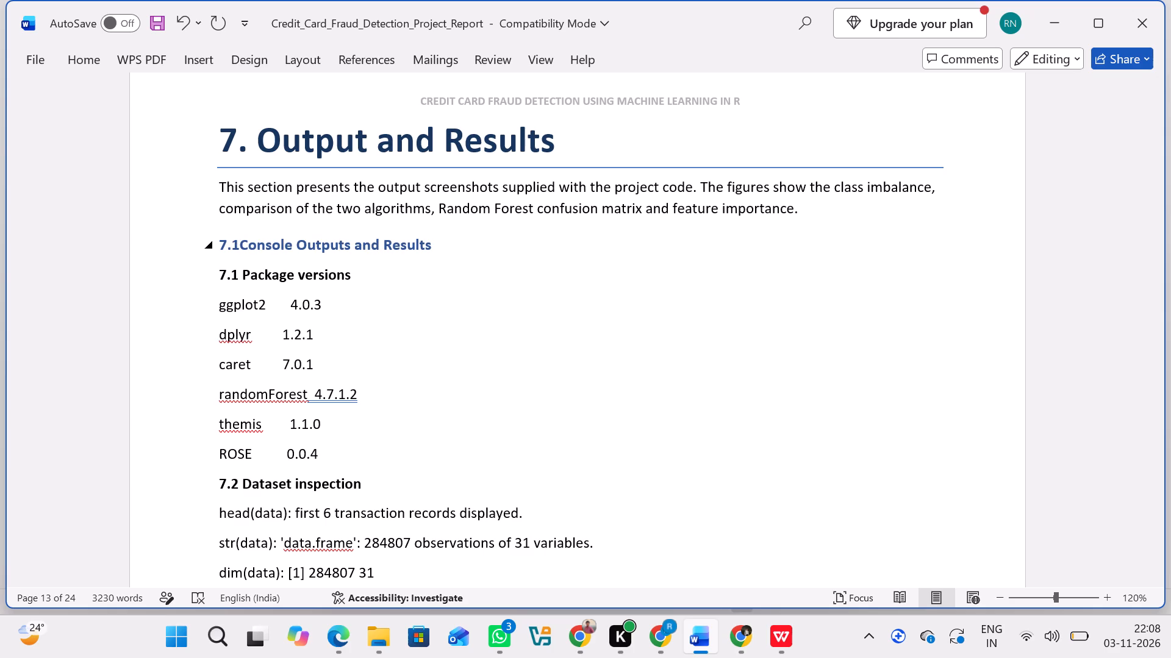
key("space")
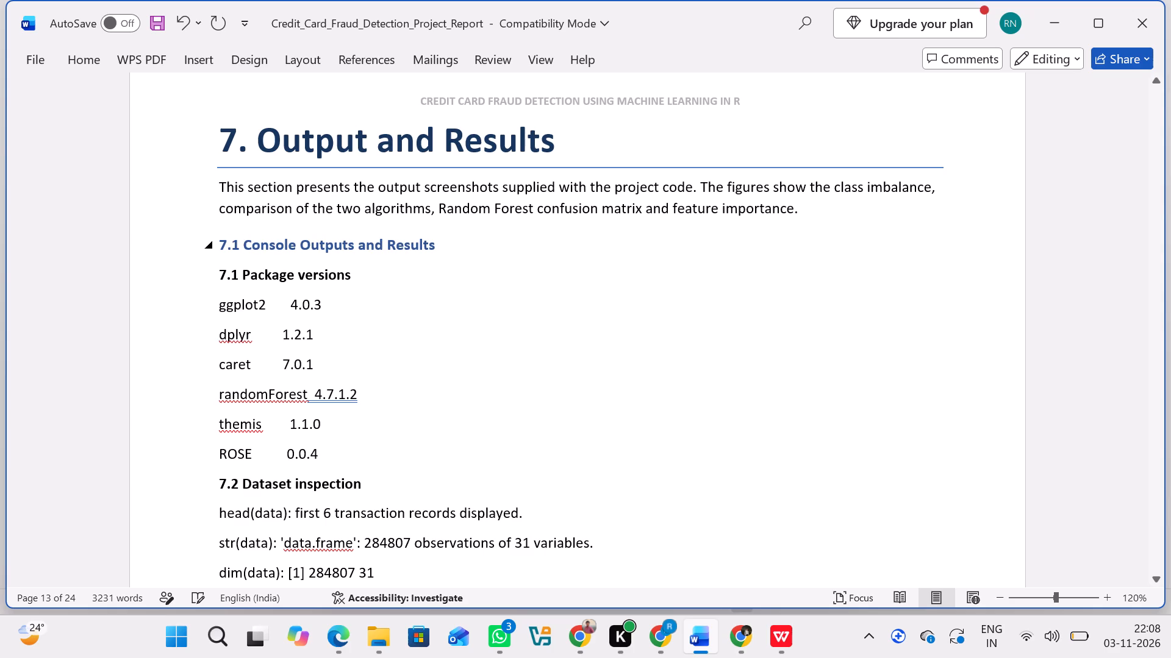
Delete the empty lines and blank page before "7.1 Genuine versus fraudulent transactions" so the heading starts the page after the console outputs.
scroll(397, 372, "down", 6)
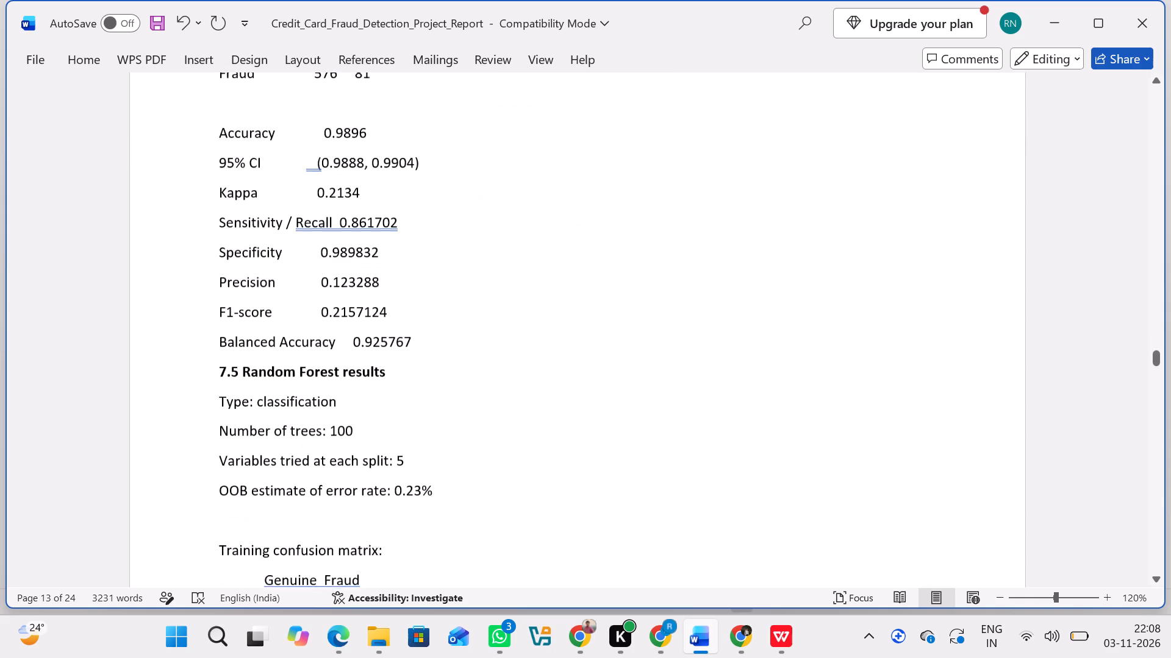
scroll(397, 372, "up", 2)
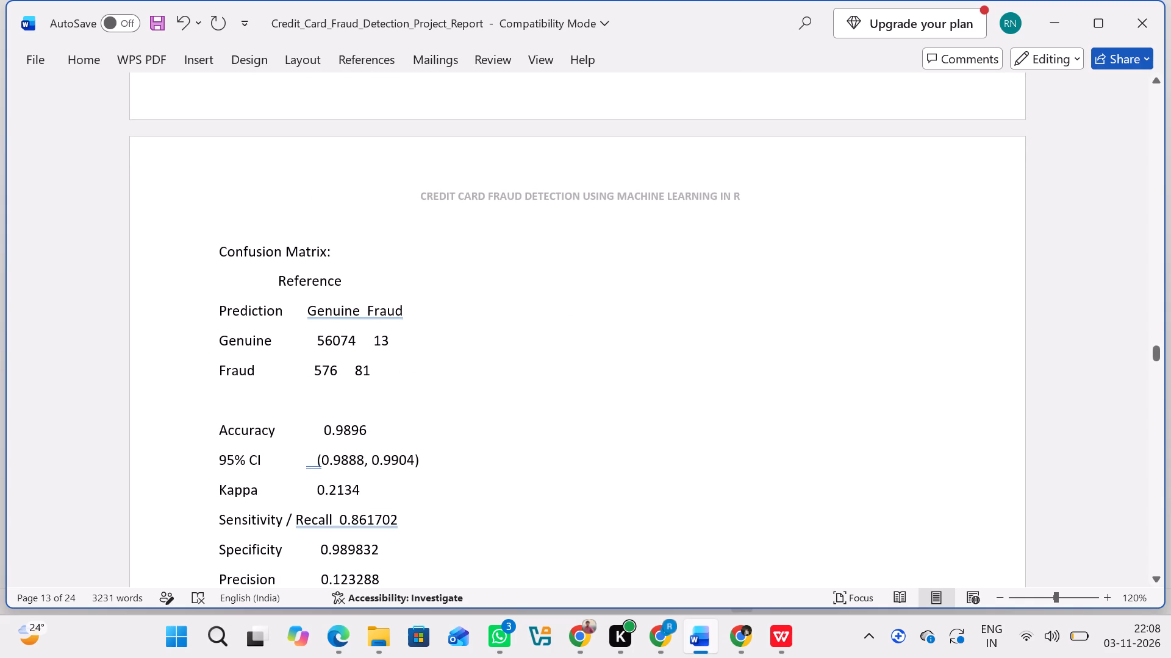
scroll(397, 372, "down", 6)
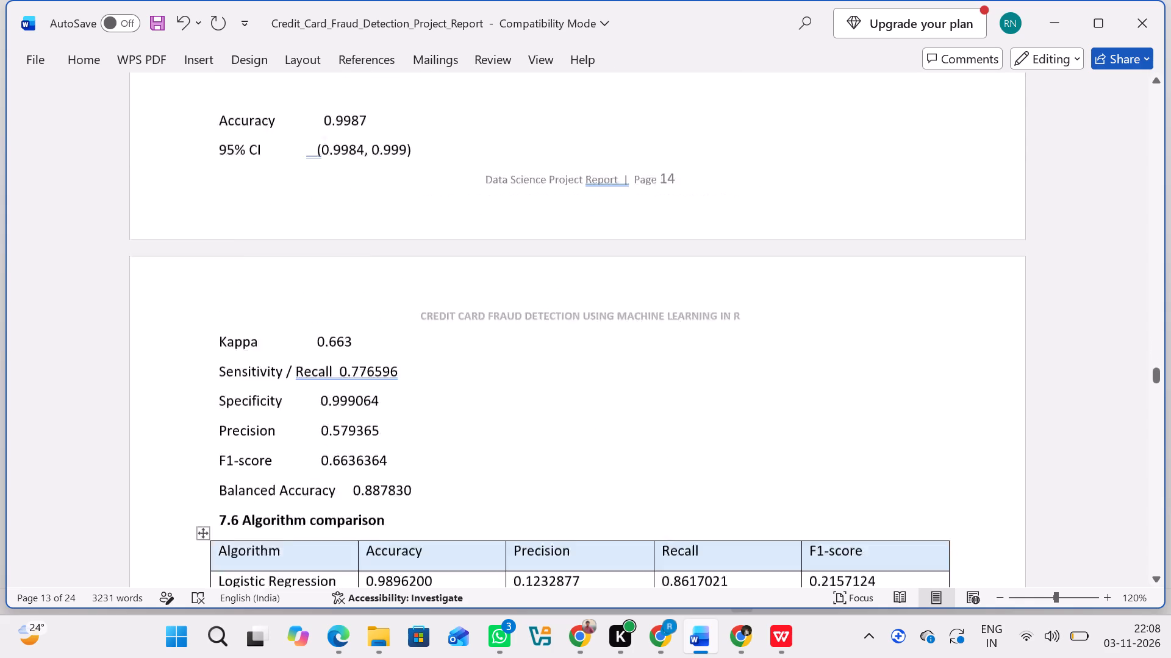
scroll(397, 372, "down", 2)
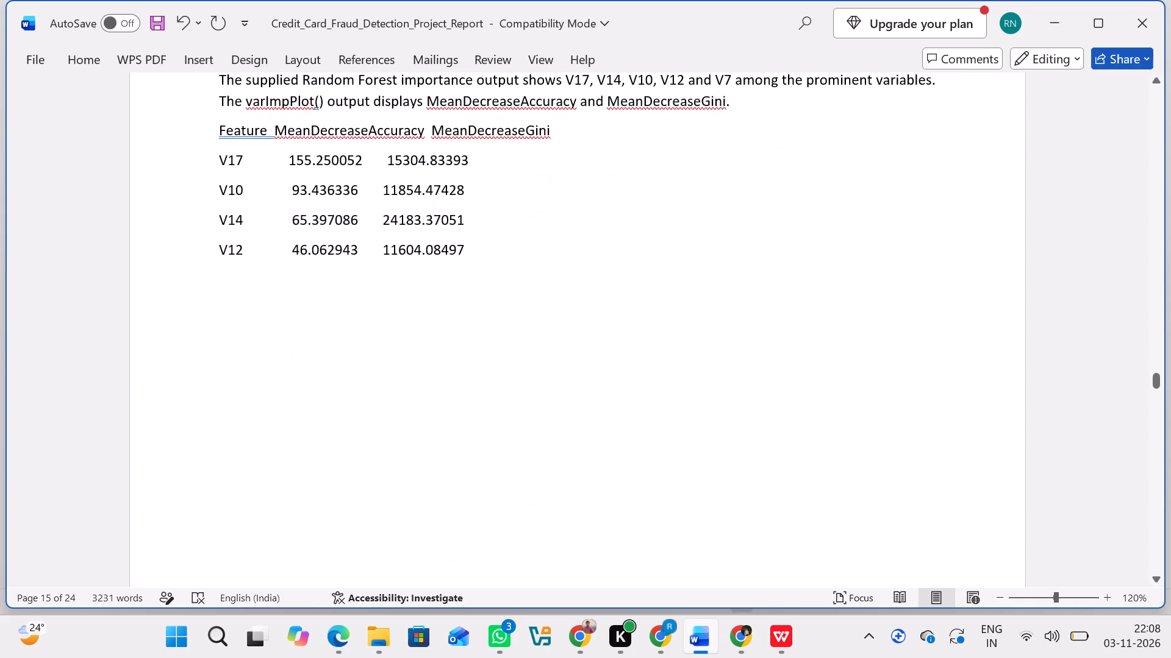
scroll(397, 372, "down", 6)
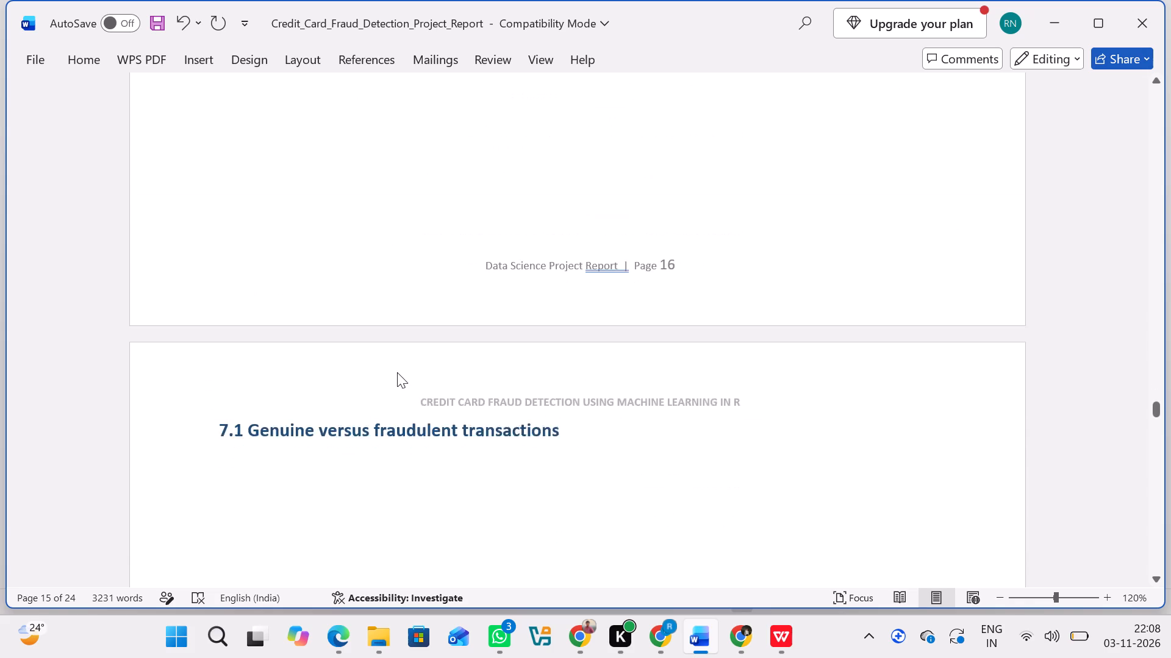
scroll(397, 372, "down", 1)
scroll(397, 372, "up", 6)
scroll(397, 372, "down", 4, "ctrl")
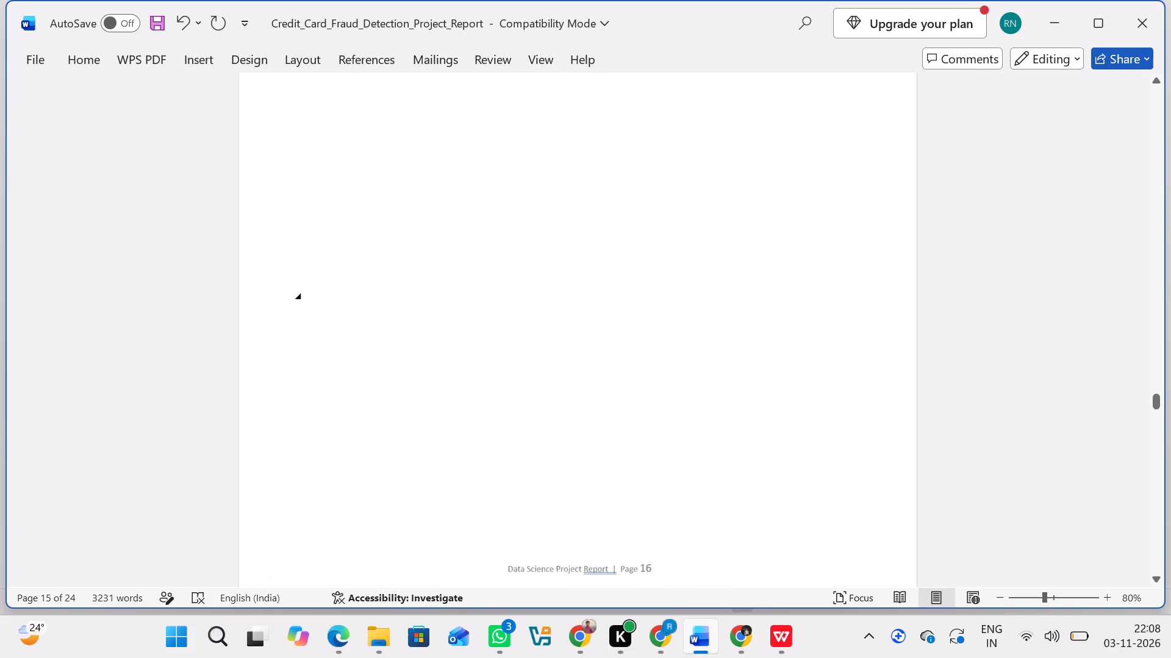
scroll(397, 372, "down", 4, "ctrl")
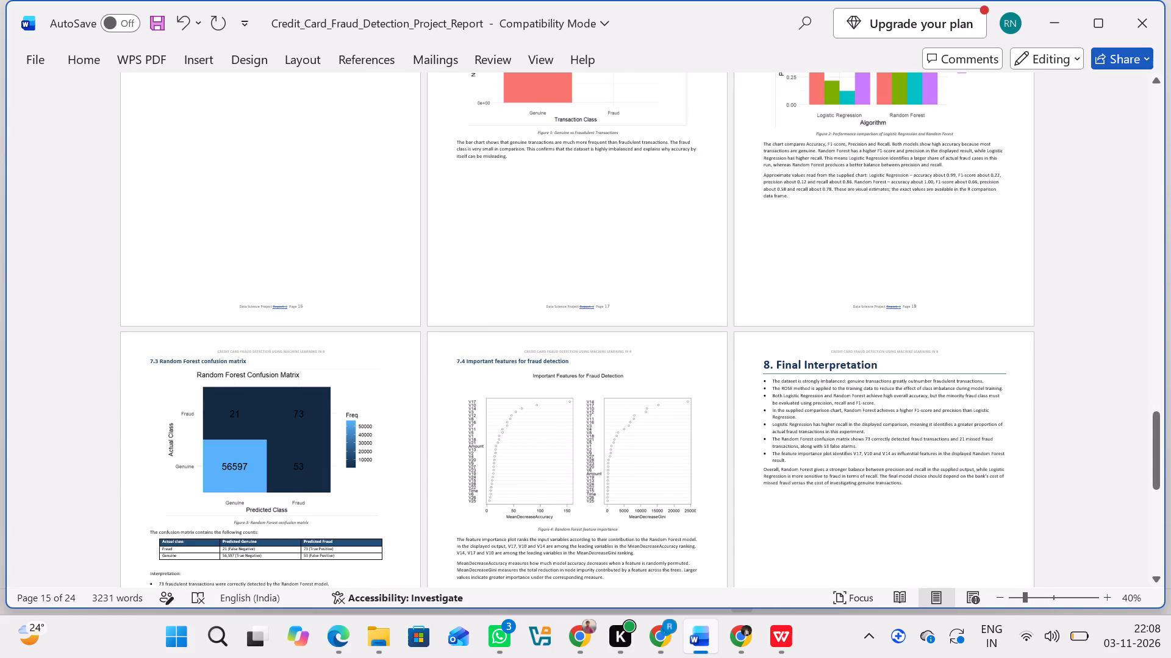
scroll(543, 258, "up", 4)
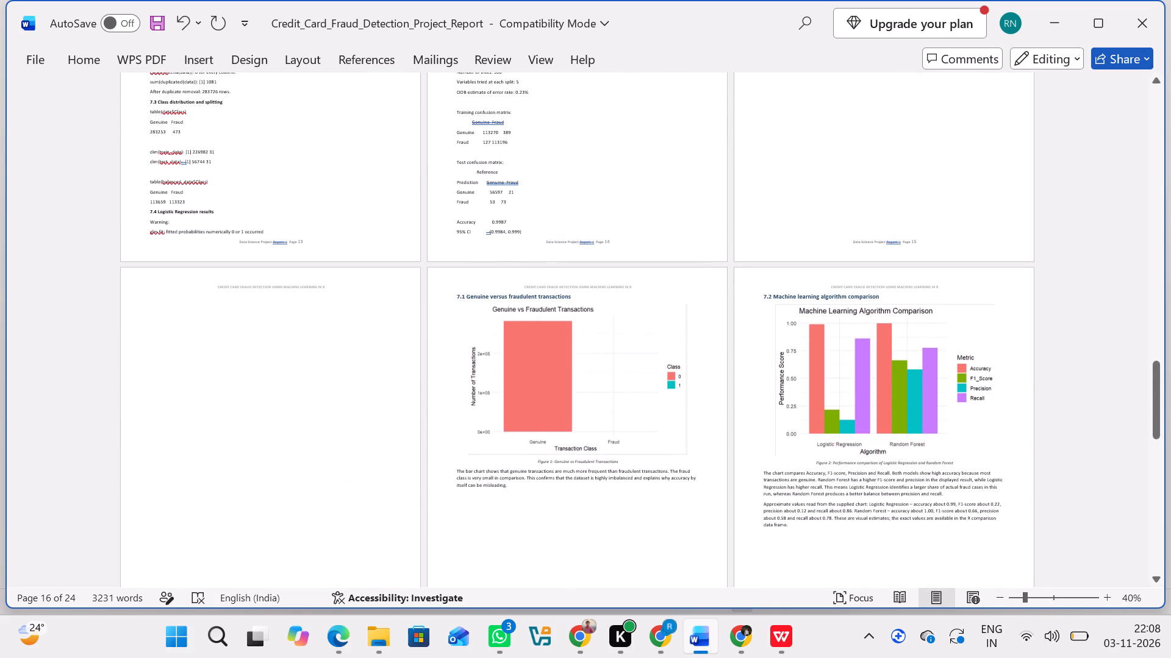
left_click(455, 295)
key("BackSpace")
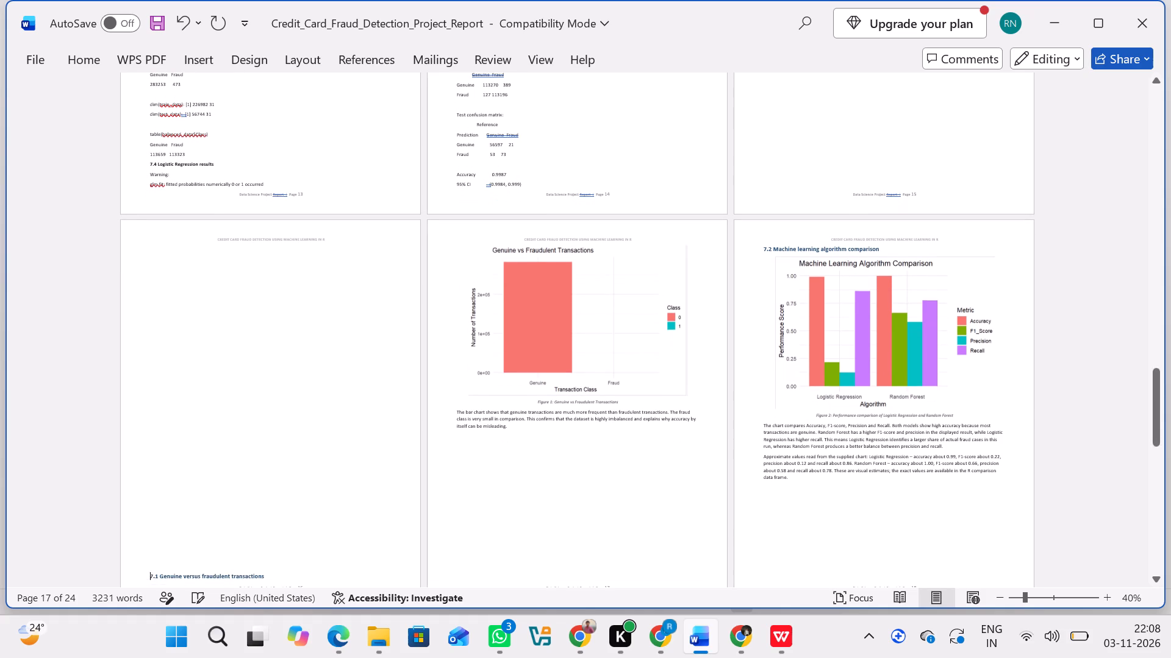
key("BackSpace")
key("BackSpace")
key("BackSpace")
key("BackSpace")
key("BackSpace")
key("BackSpace")
key("BackSpace")
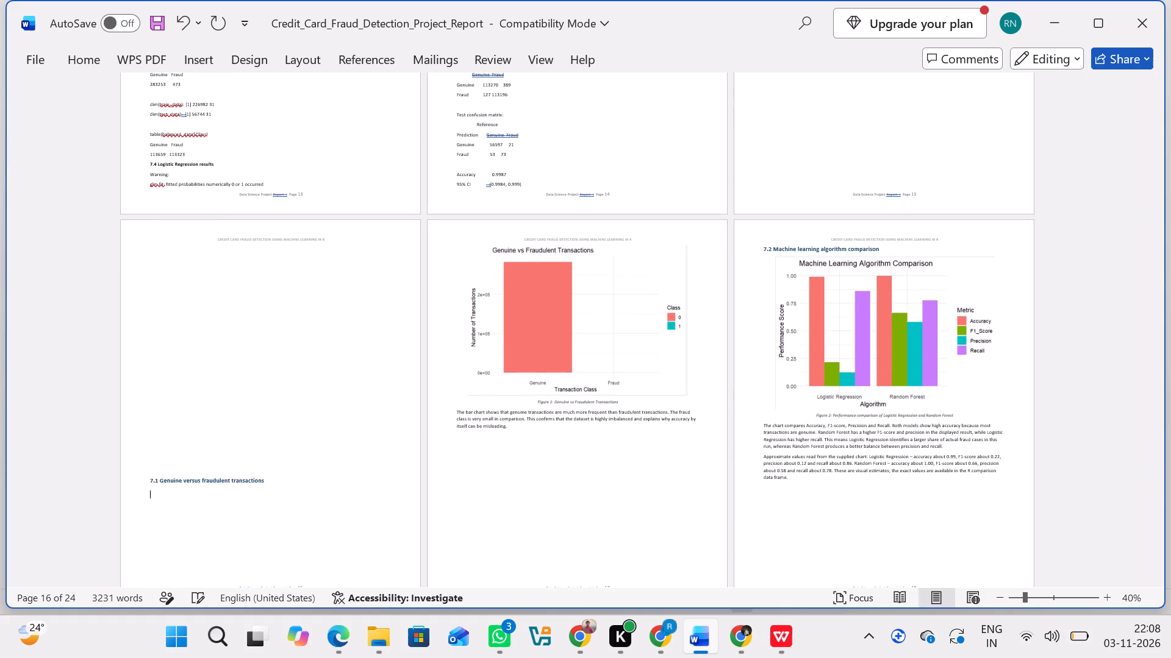
key("BackSpace")
key("BackSpace")
key("BackSpace")
key("BackSpace")
key("BackSpace")
key("BackSpace")
key("BackSpace")
key("BackSpace")
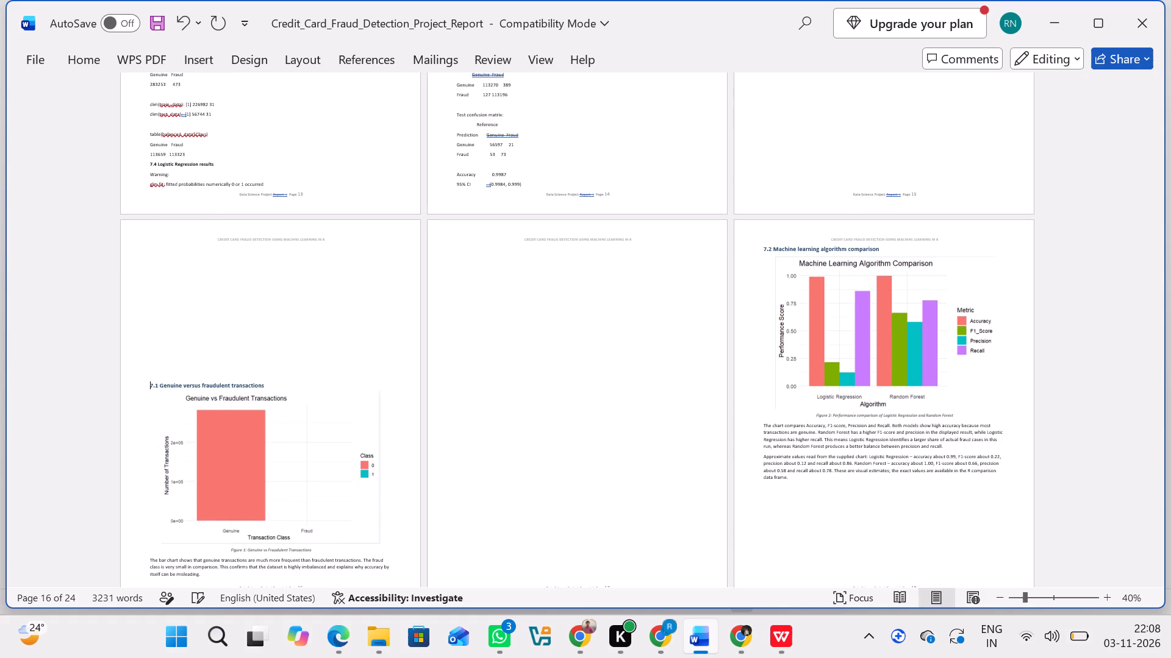
key("BackSpace")
key("BackSpace")
key("BackSpace")
key("BackSpace")
key("BackSpace")
key("BackSpace")
key("BackSpace")
key("BackSpace")
key("BackSpace")
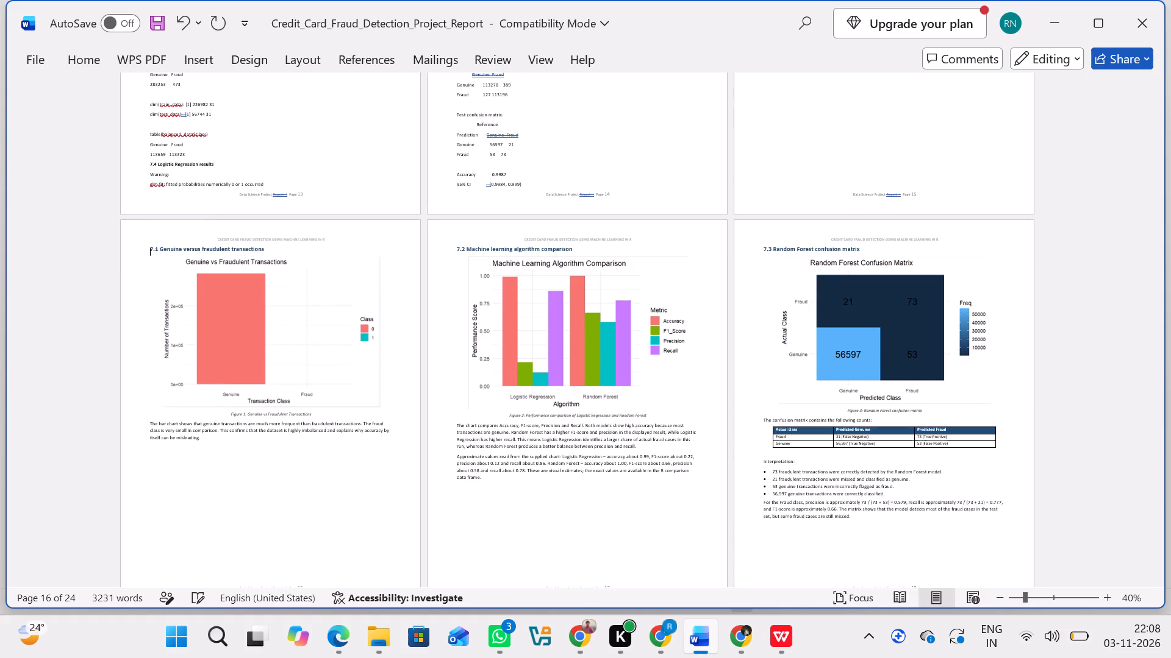
Insert one blank line above each of the 7.1 Genuine versus fraudulent transactions, 7.2 Machine learning algorithm comparison and 7.3 Random Forest confusion matrix headings.
scroll(806, 285, "up", 3)
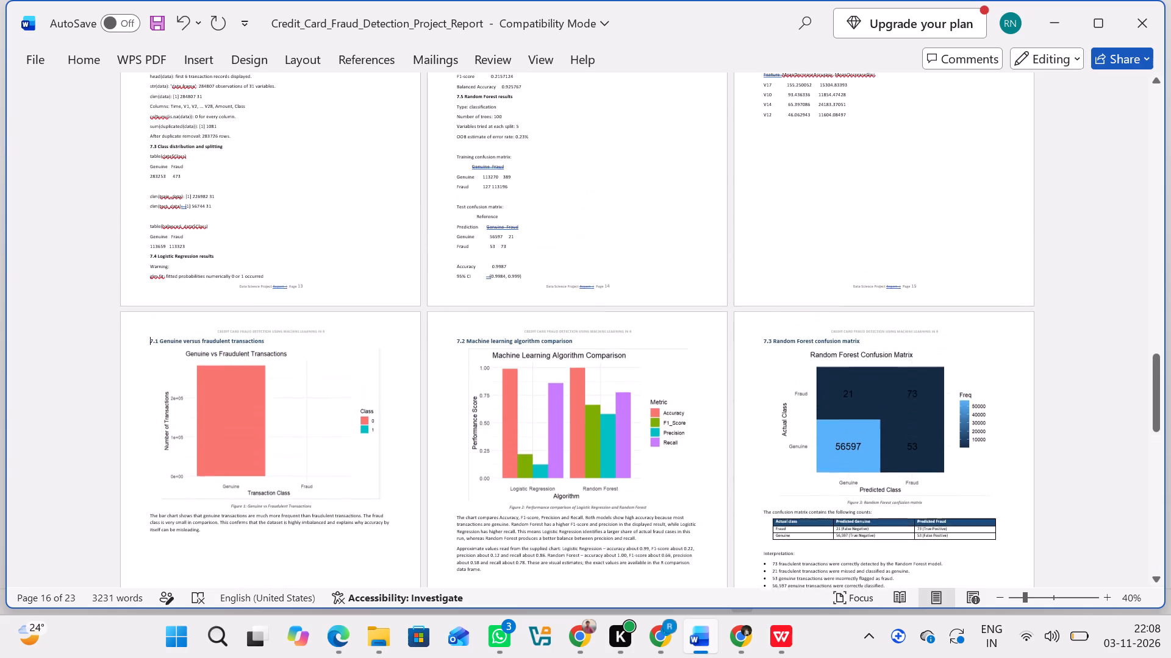
scroll(806, 285, "up", 2)
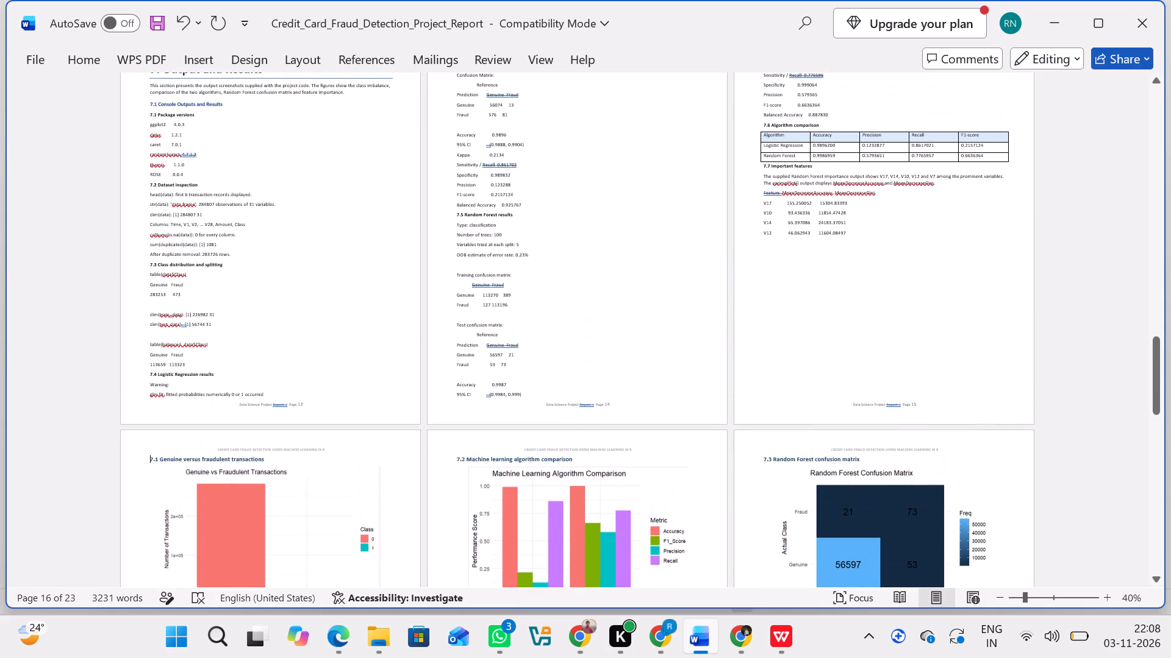
scroll(806, 285, "up", 1)
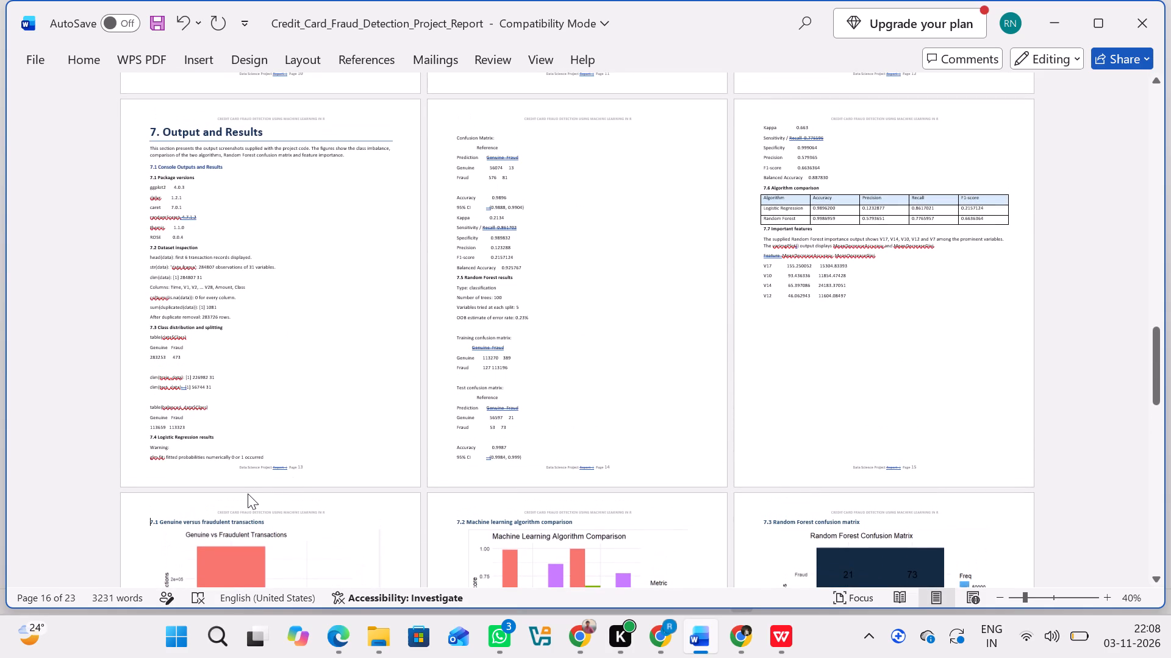
left_click(147, 523)
key("Return")
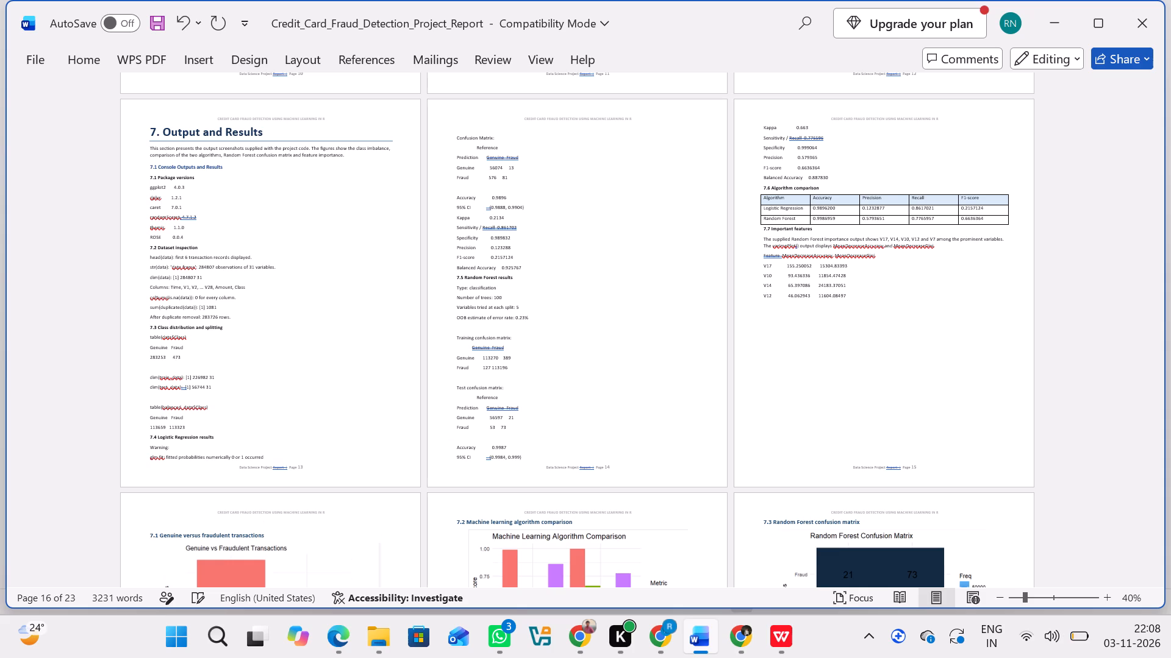
left_click(455, 521)
key("Return")
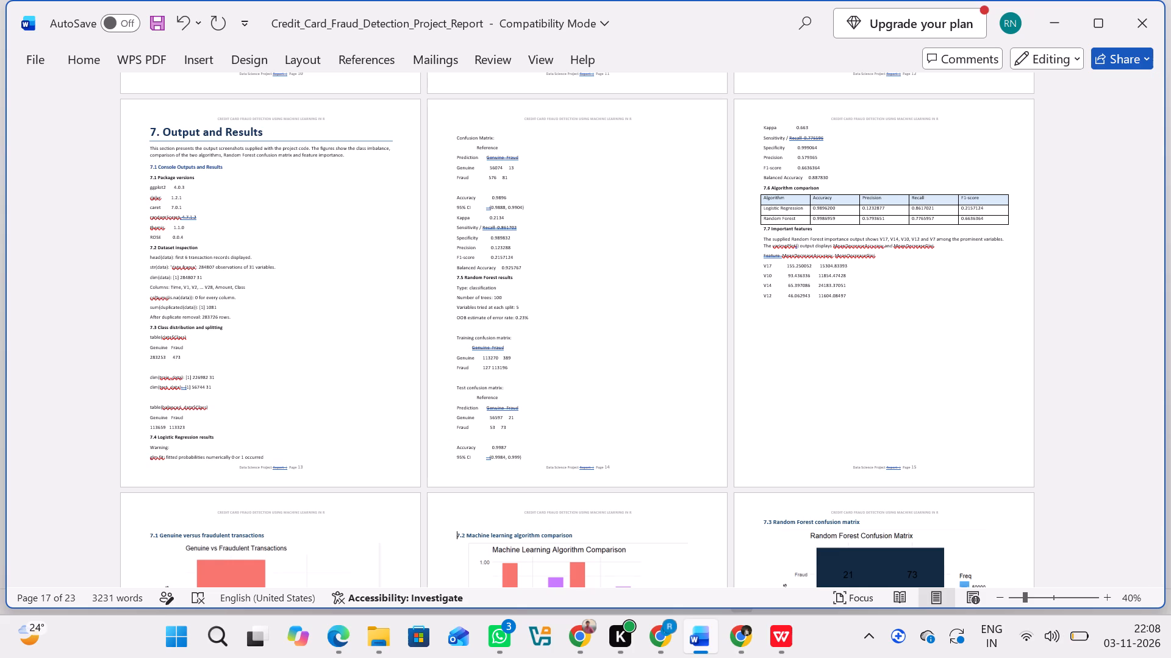
left_click(761, 525)
key("Return")
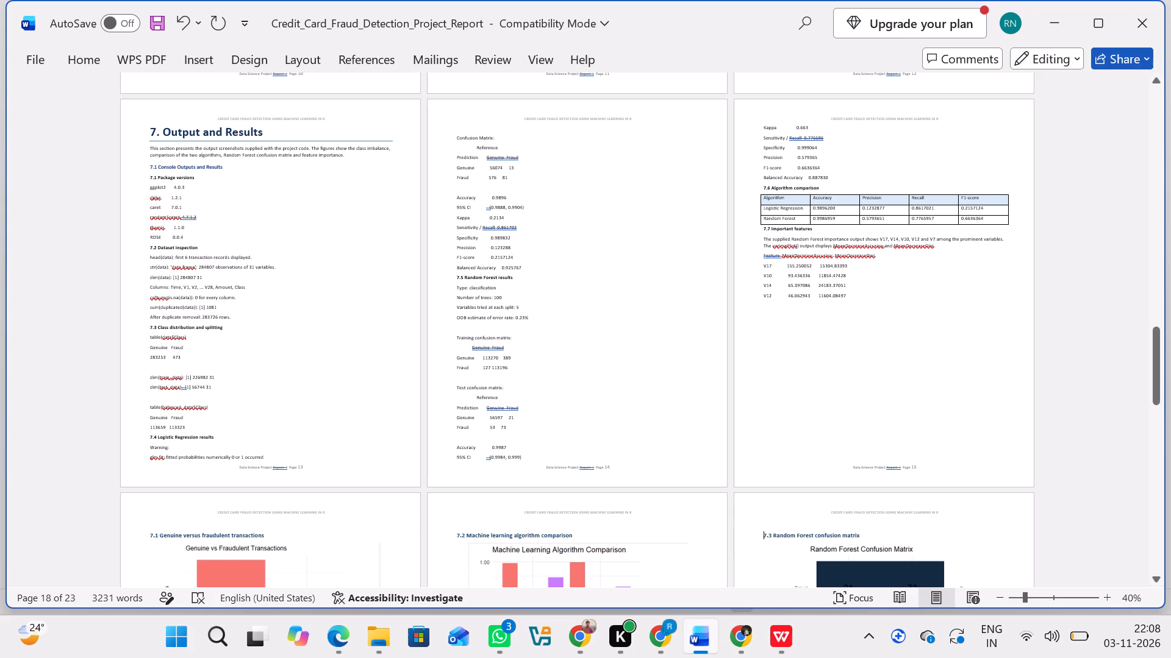
Remove the empty line between the Fraud row and the Accuracy line in the Logistic Regression results.
scroll(890, 363, "up", 1)
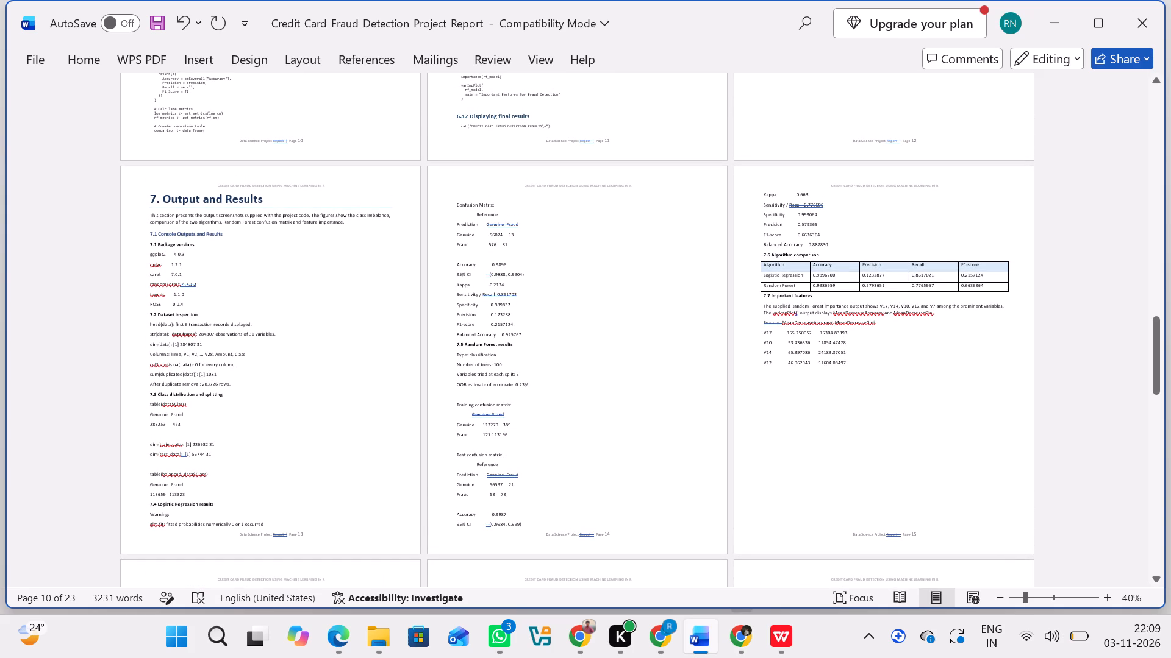
left_click(454, 265)
key("BackSpace")
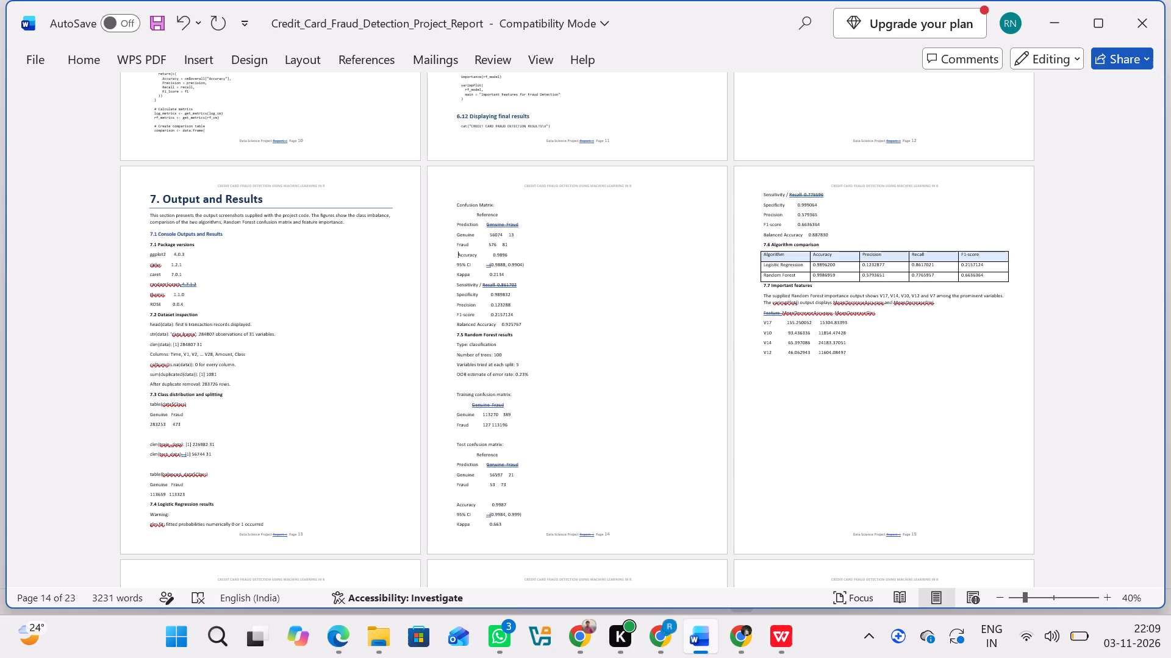
Switch to the report copy in WPS Office and review its results from 7.1 Package versions through 7.7 Important features.
left_click(474, 216)
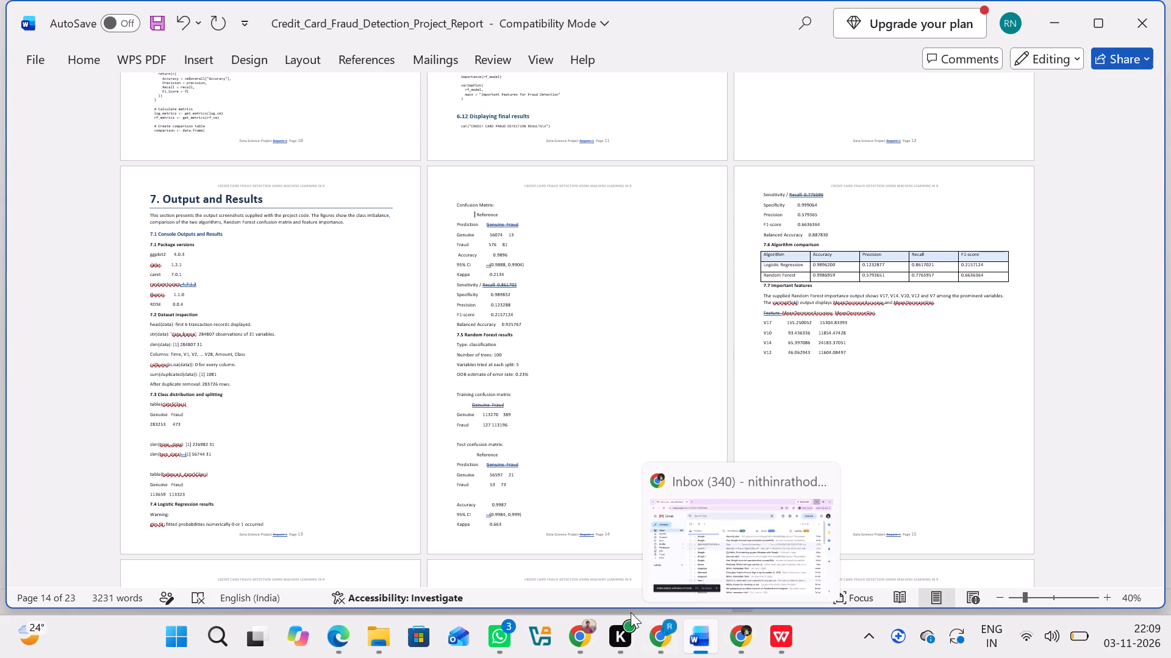
left_click(786, 633)
left_click(604, 381)
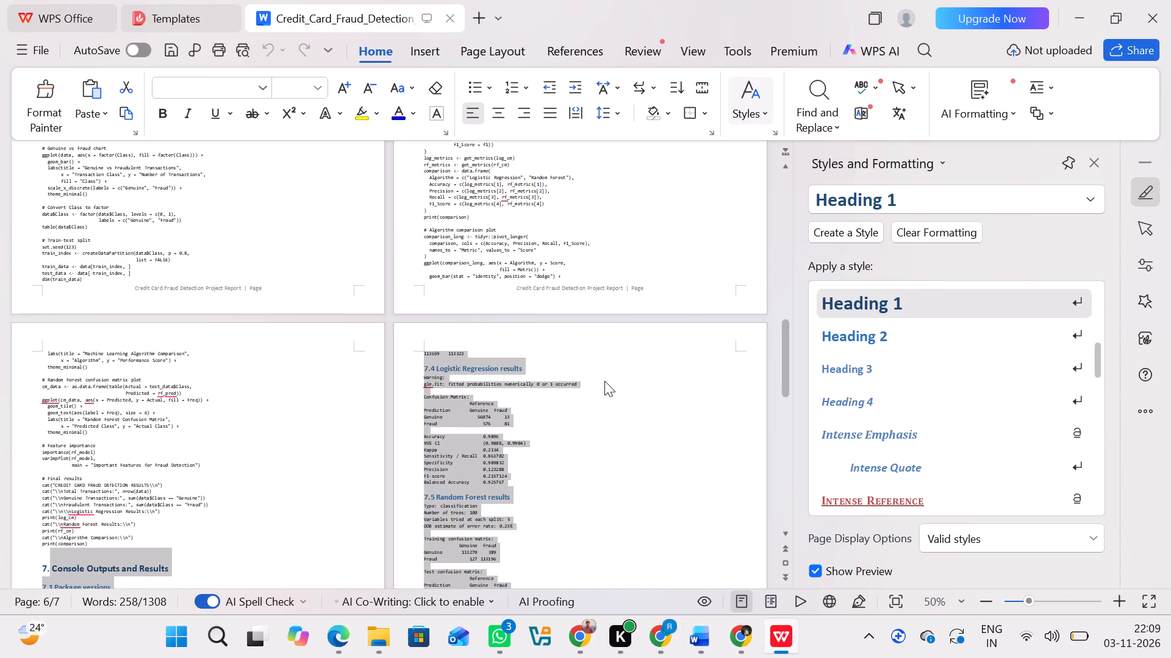
scroll(604, 381, "down", 3)
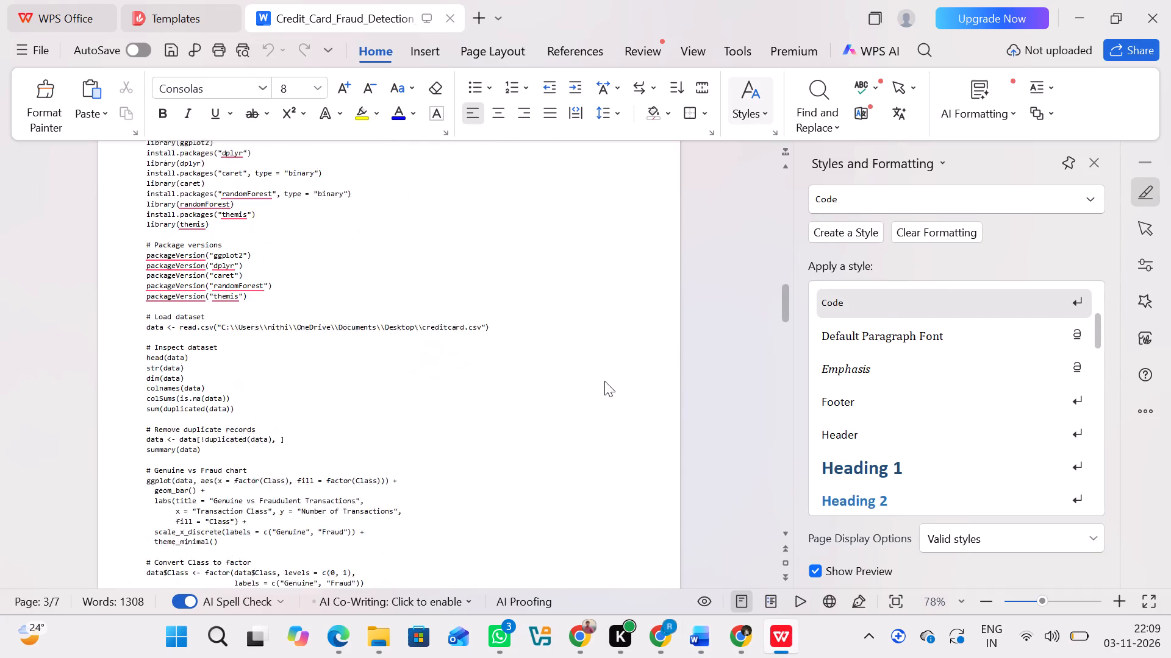
scroll(604, 381, "down", 5)
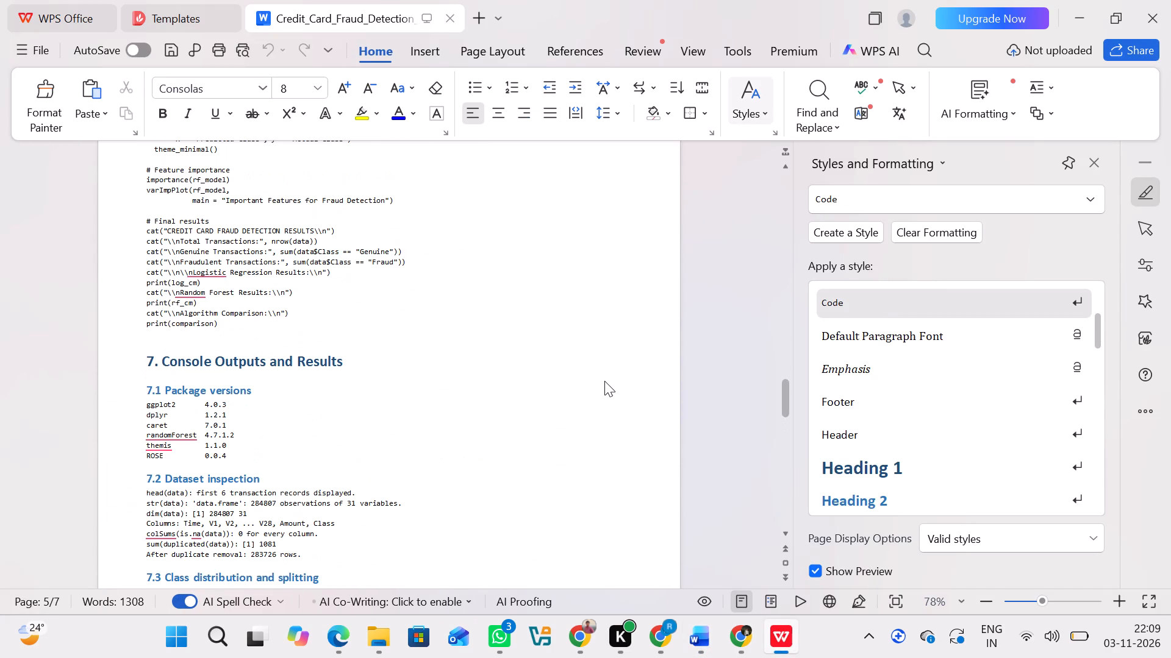
scroll(604, 381, "down", 2)
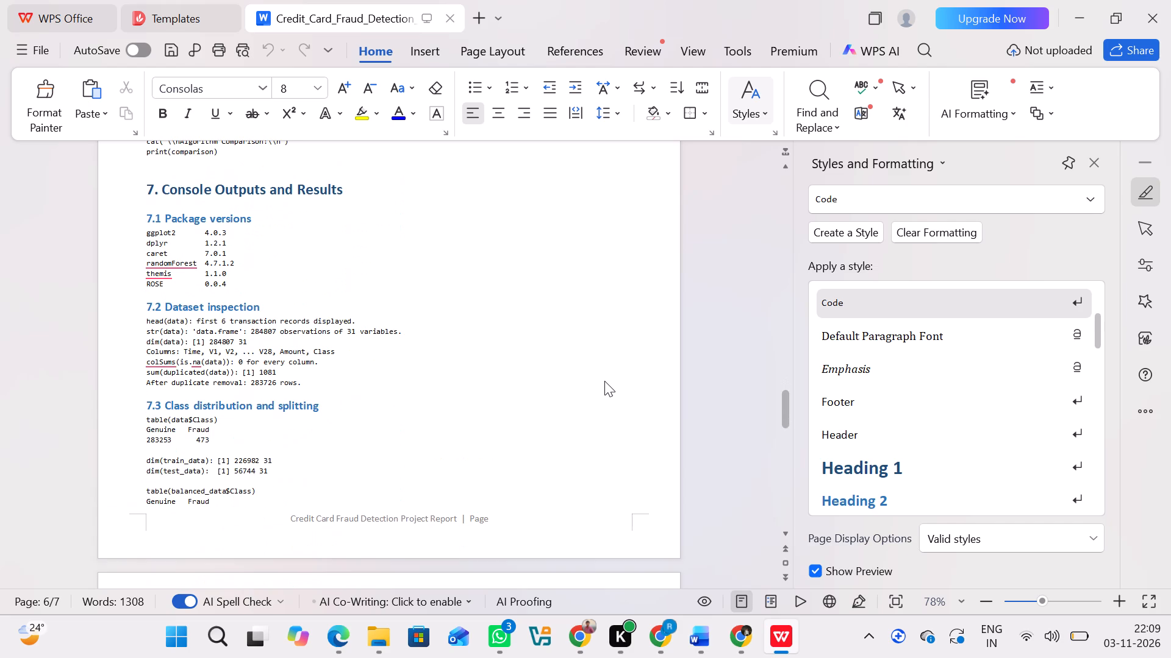
scroll(604, 381, "down", 1)
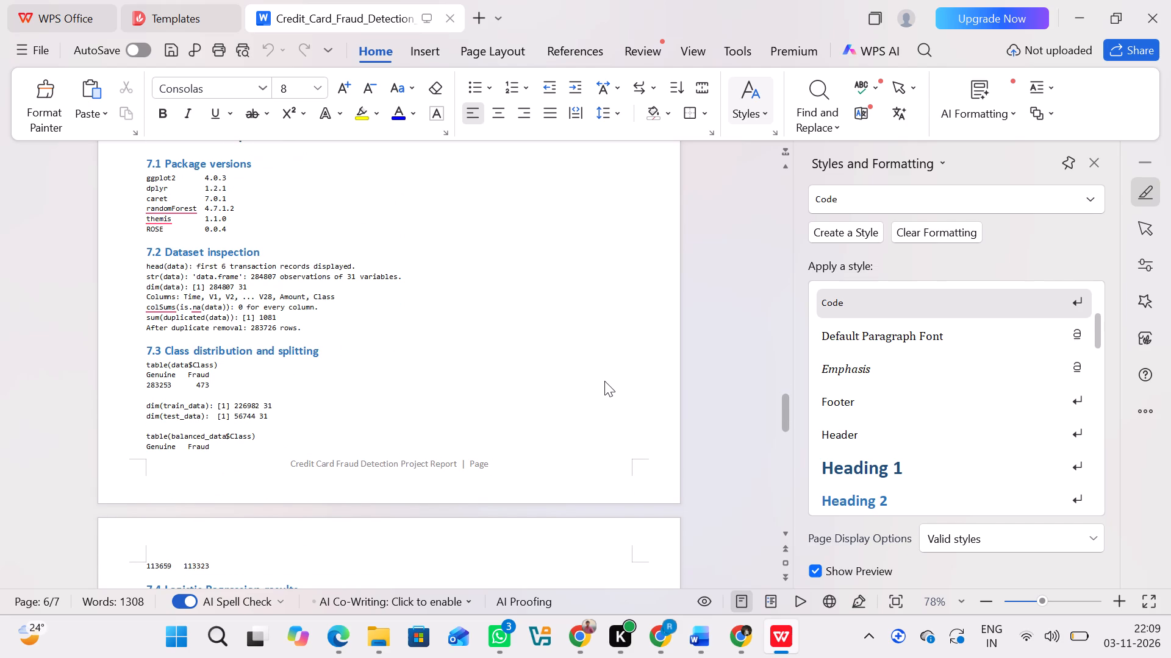
scroll(604, 381, "down", 3)
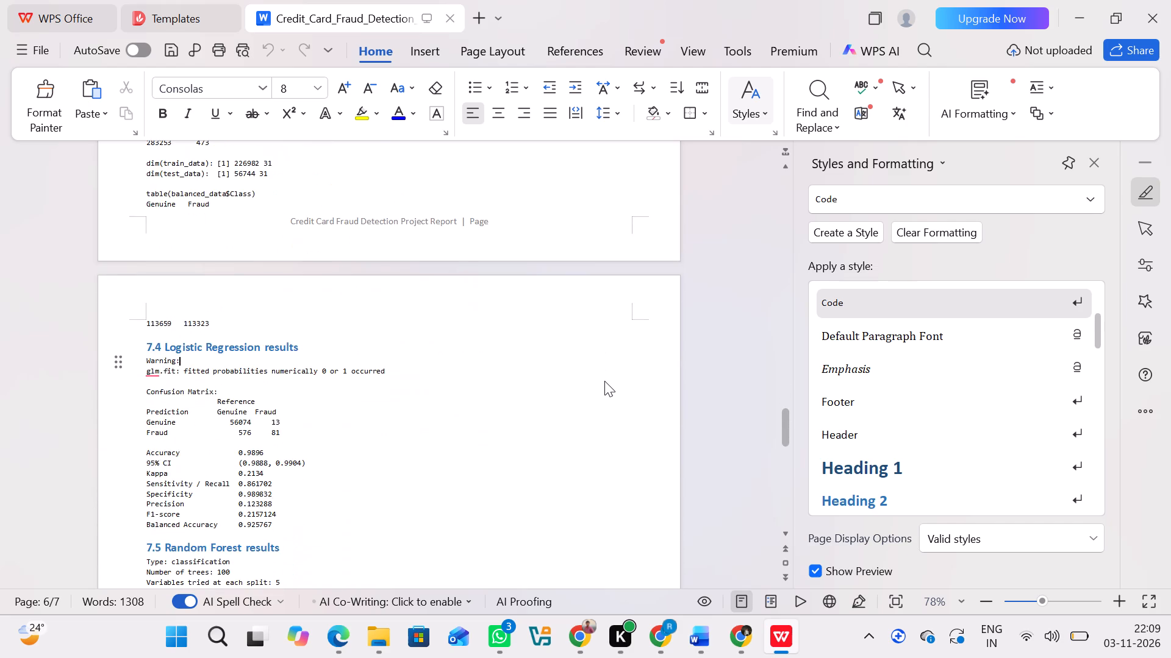
scroll(604, 381, "down", 3)
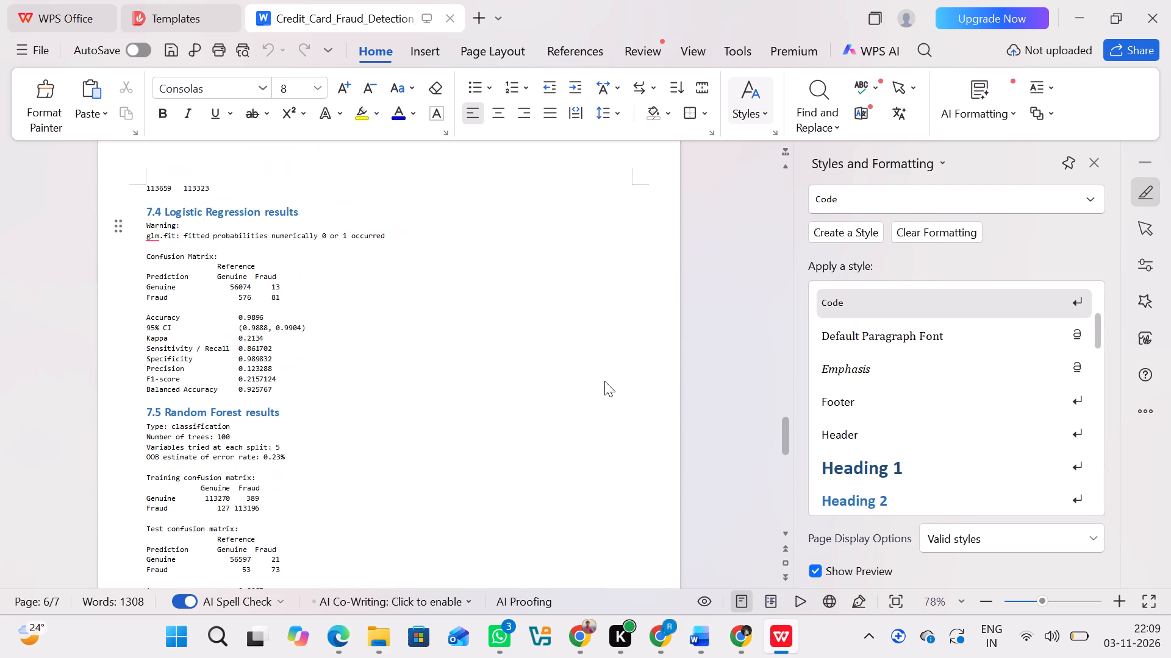
scroll(604, 381, "down", 3)
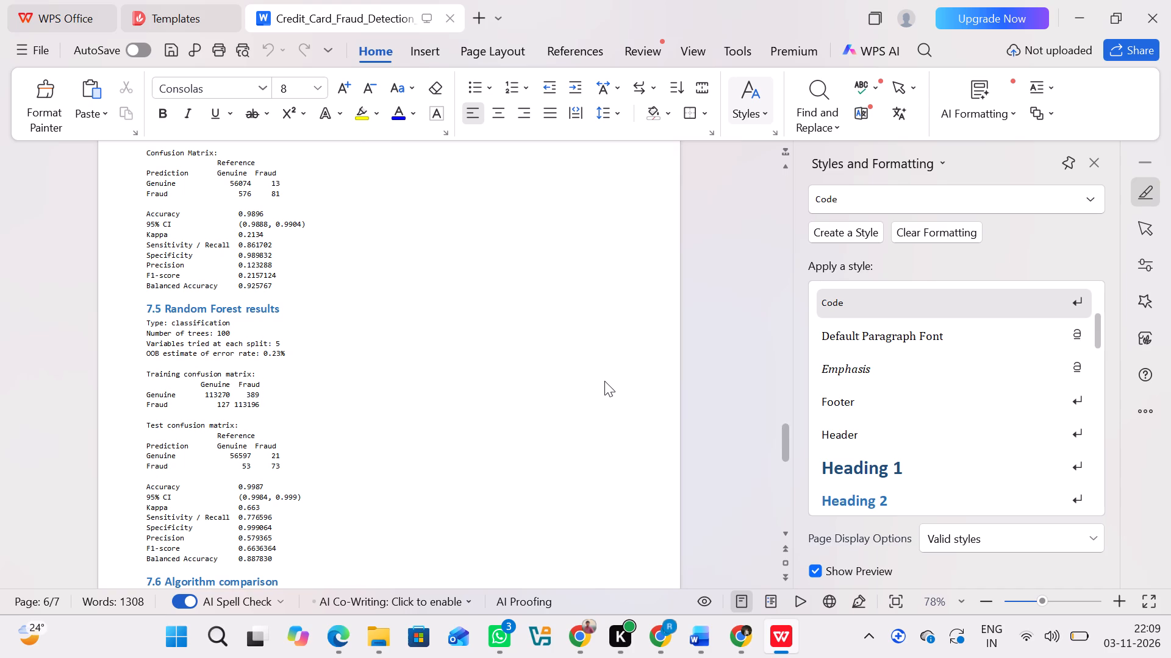
scroll(604, 381, "down", 2)
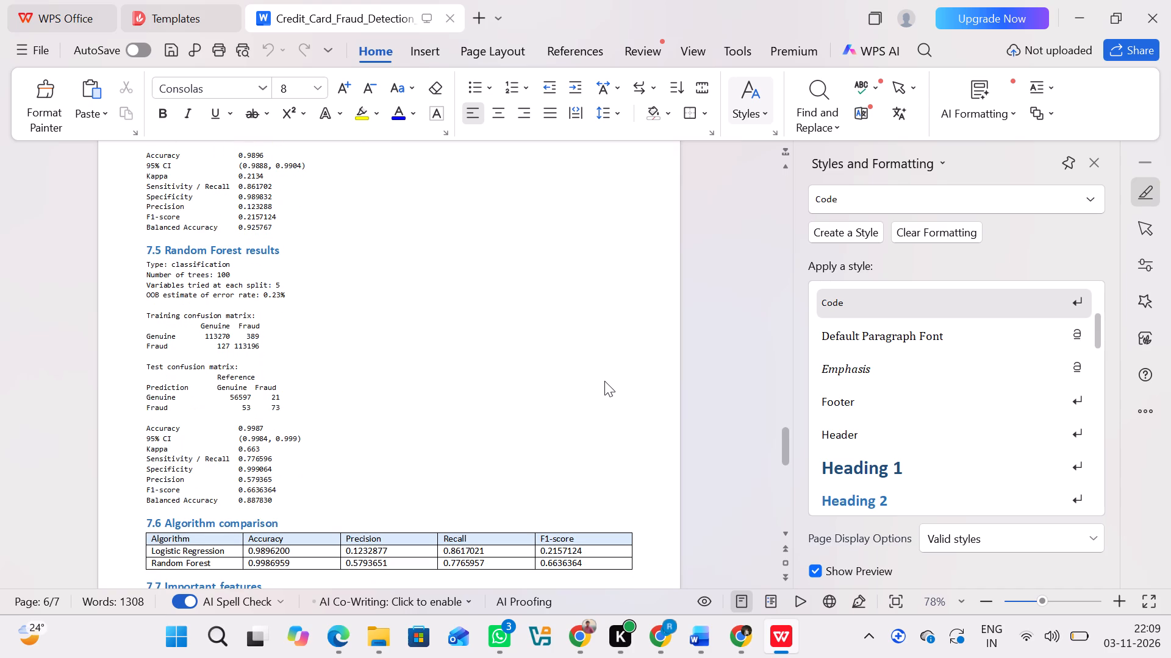
scroll(604, 381, "down", 3)
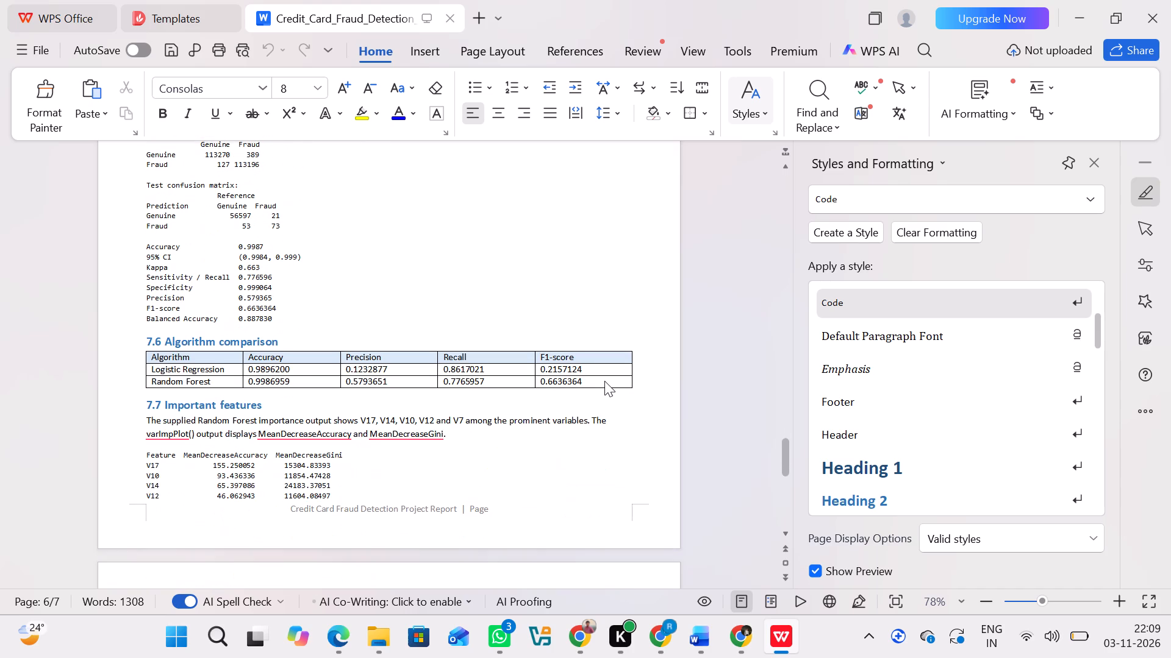
scroll(604, 381, "down", 3)
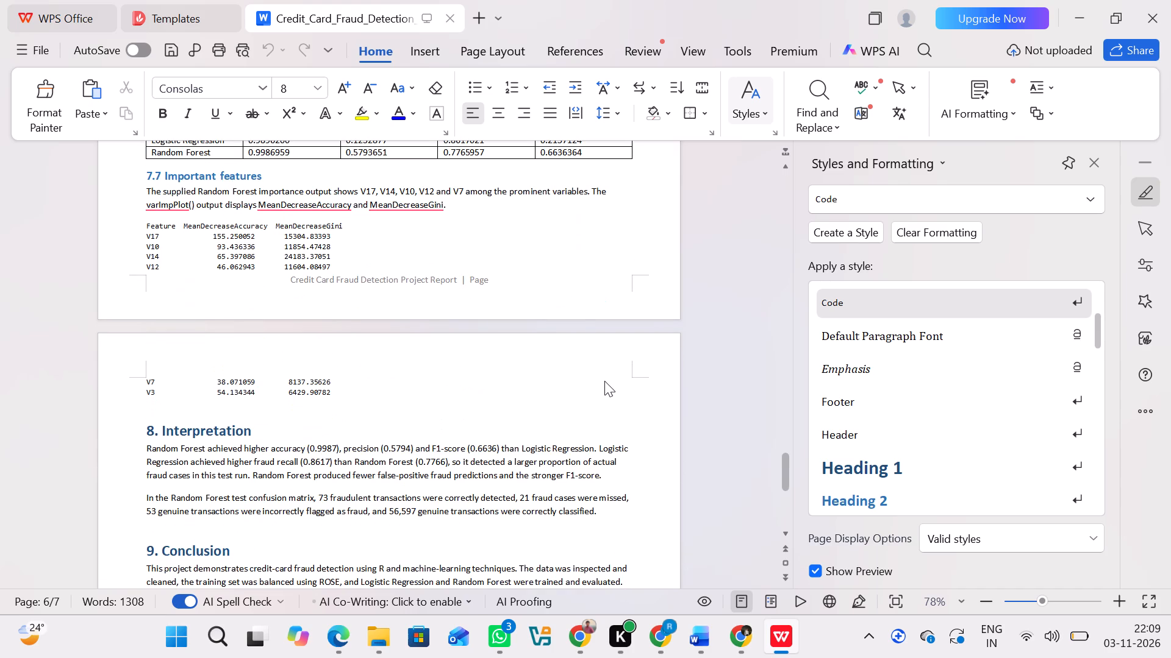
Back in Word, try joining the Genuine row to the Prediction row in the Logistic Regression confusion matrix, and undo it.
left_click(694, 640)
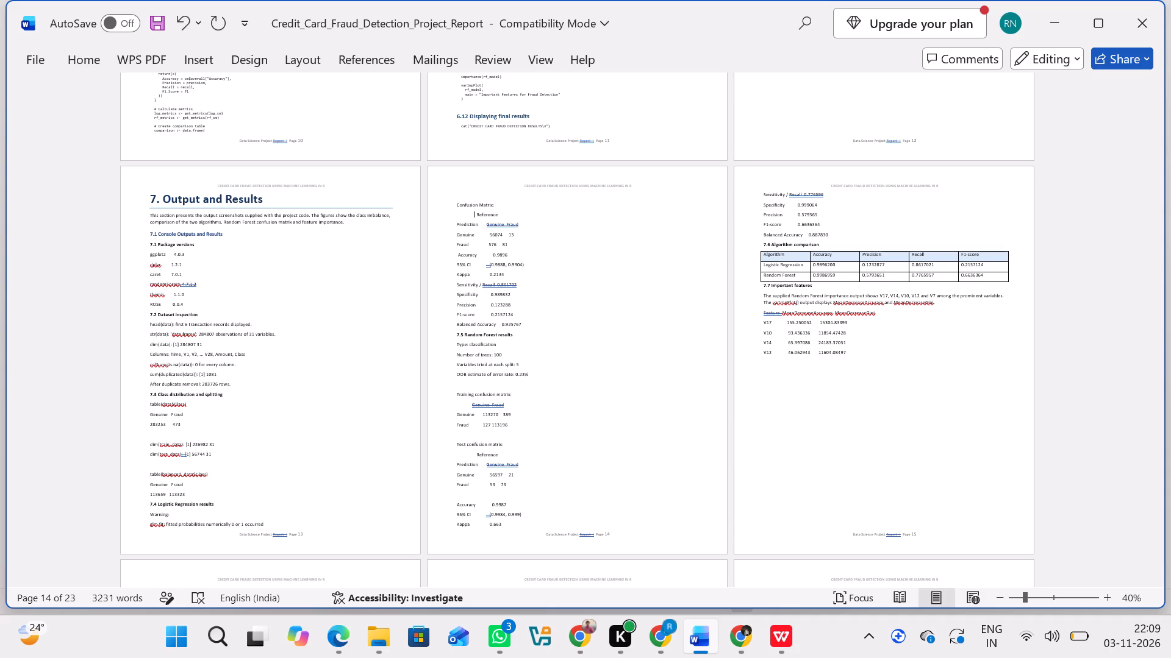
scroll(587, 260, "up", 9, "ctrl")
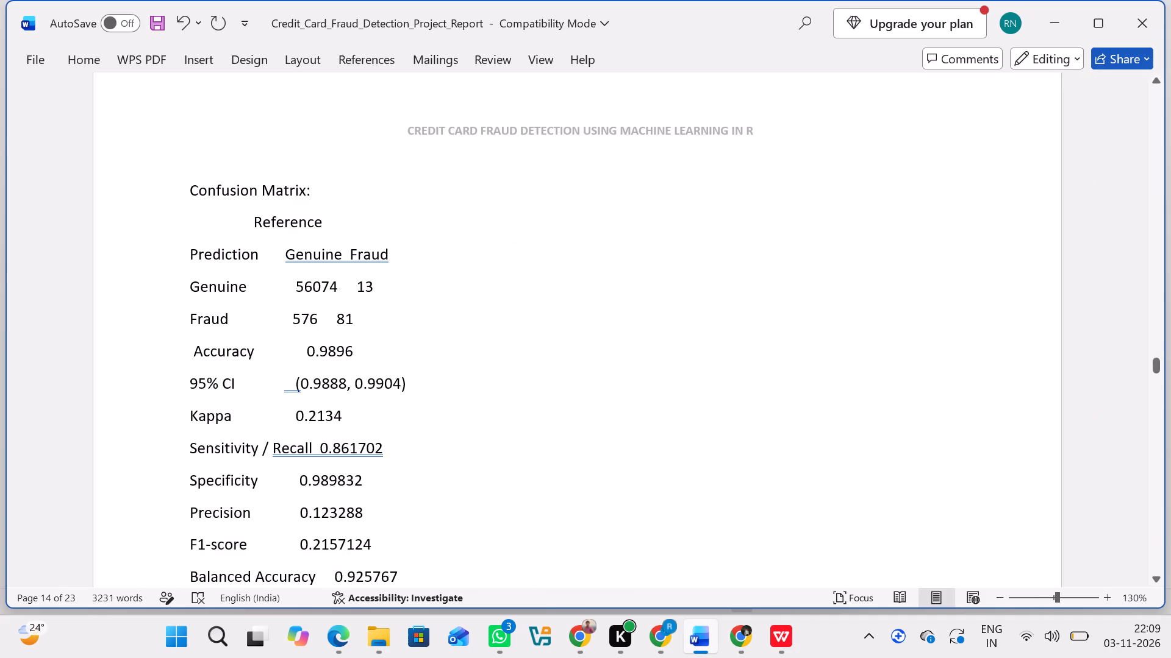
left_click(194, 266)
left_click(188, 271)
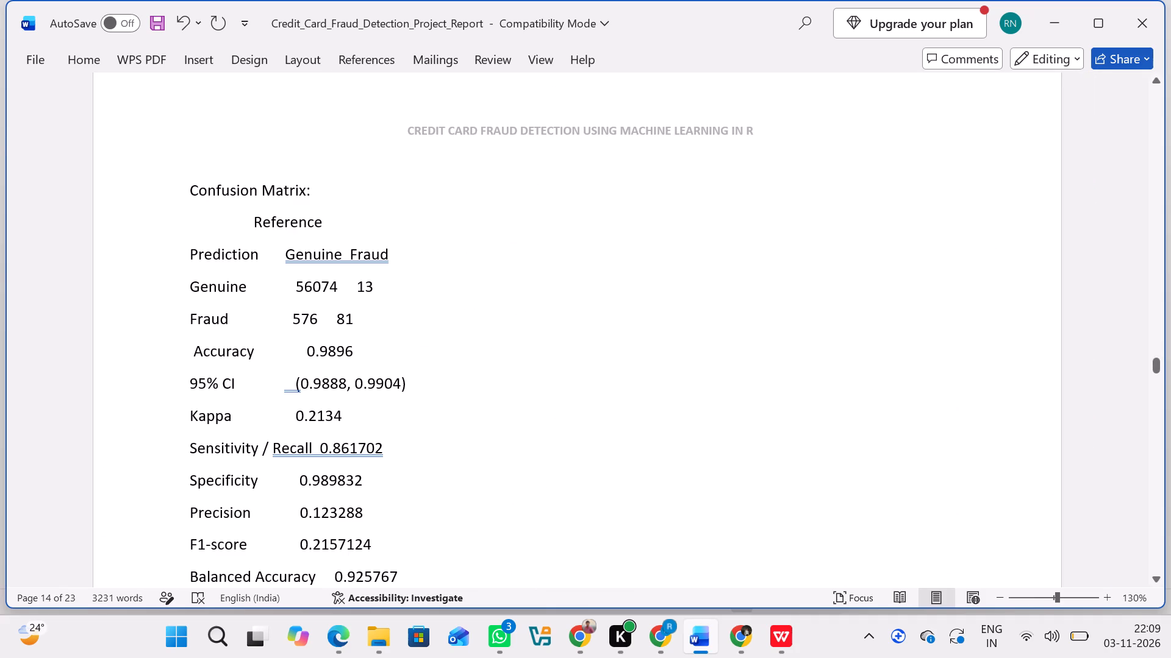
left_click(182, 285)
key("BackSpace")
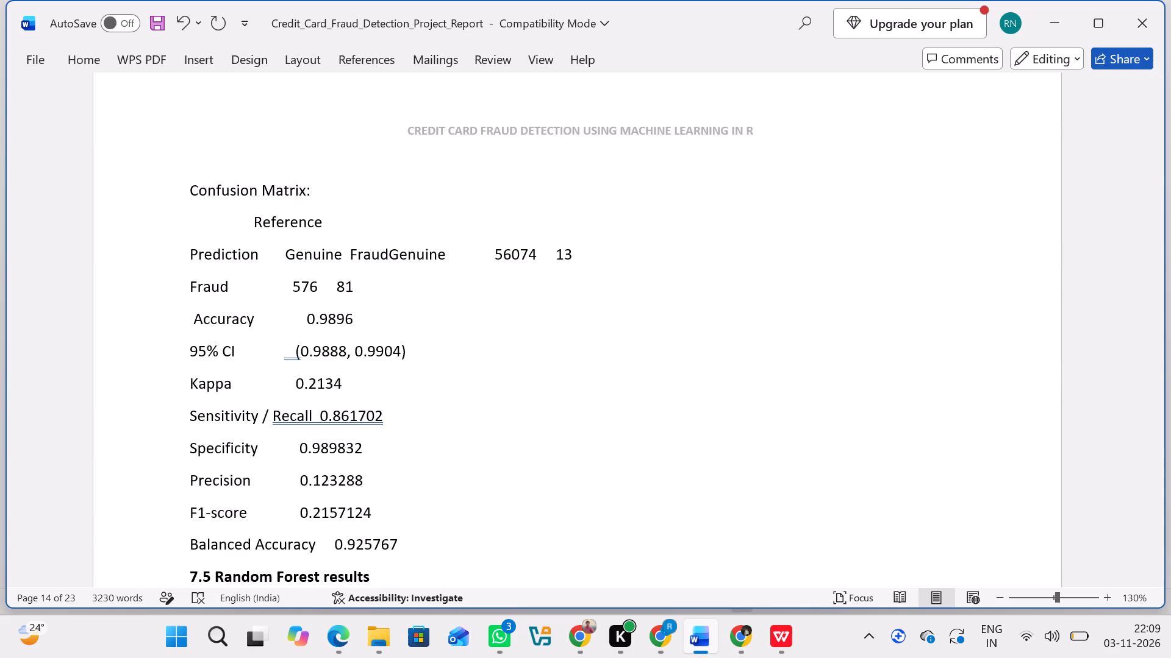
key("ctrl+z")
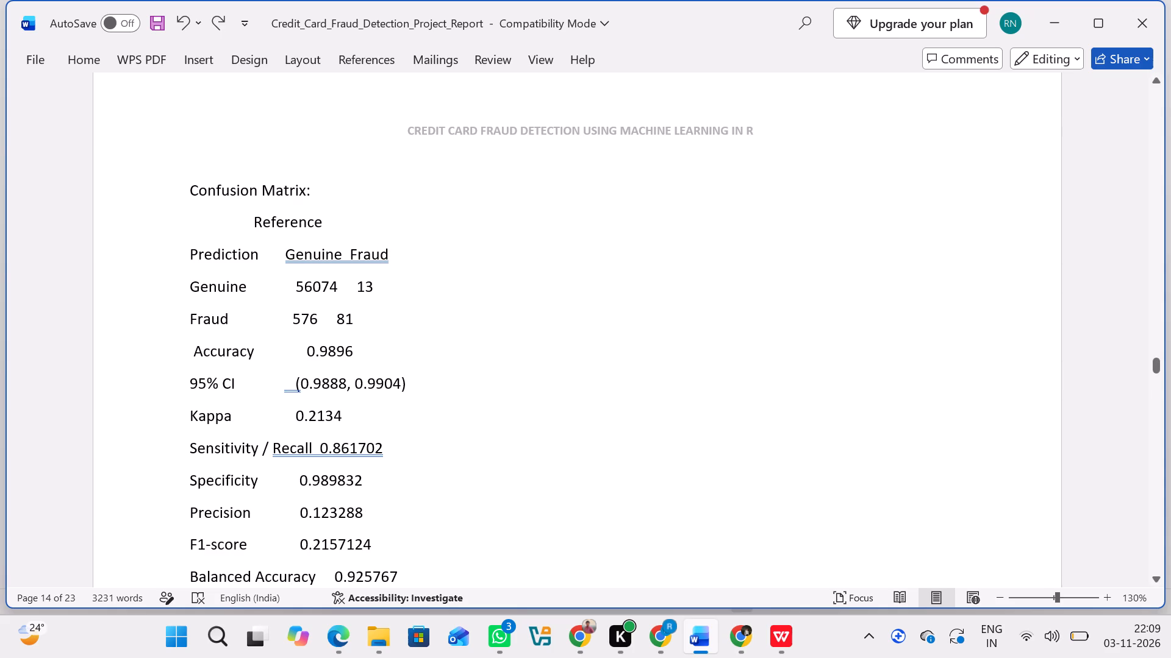
Switch to WPS Office and check the font and size of the feature values under 7.7 Important features.
scroll(387, 315, "down", 1)
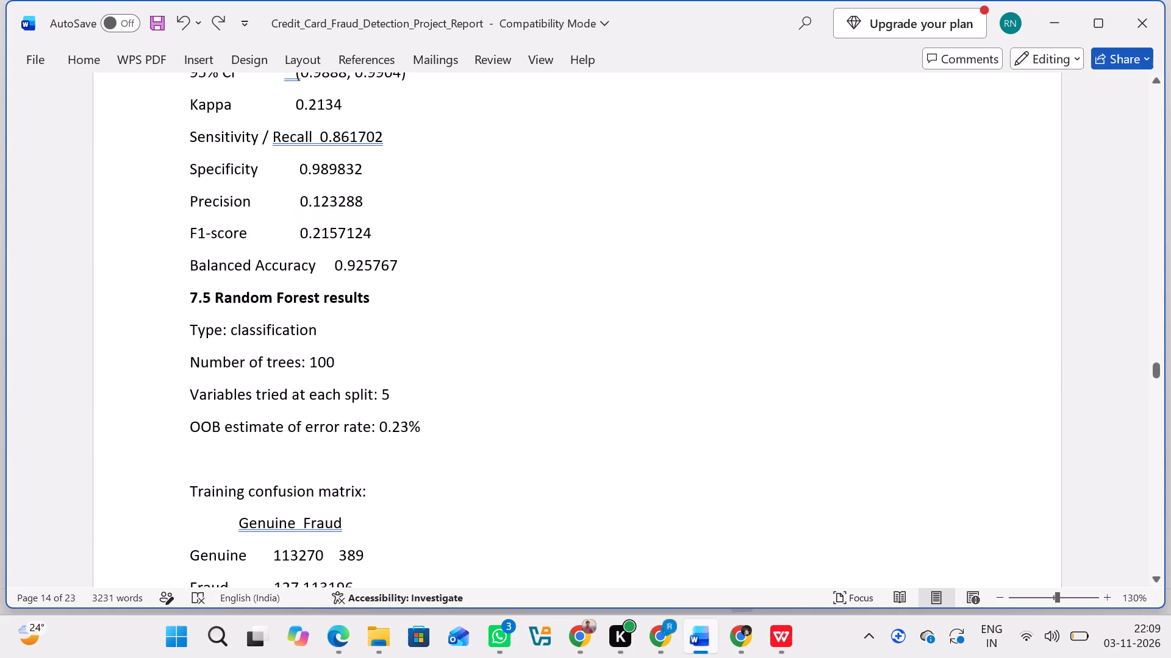
scroll(387, 315, "up", 1)
key("alt+Tab")
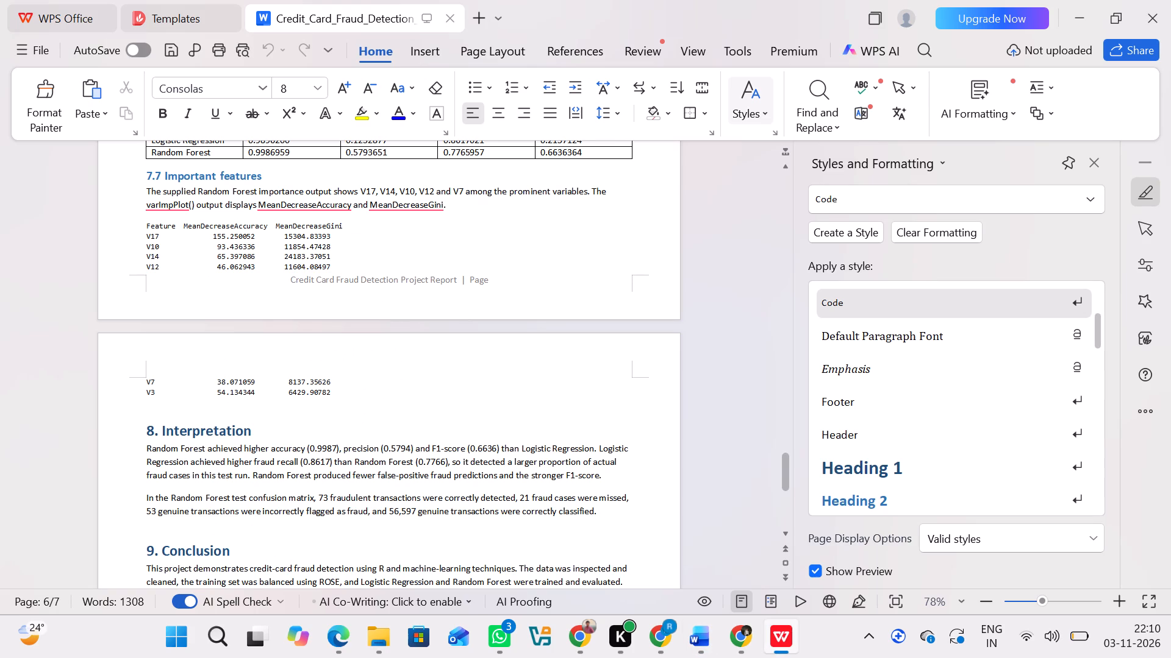
left_click_drag(212, 242, 246, 238)
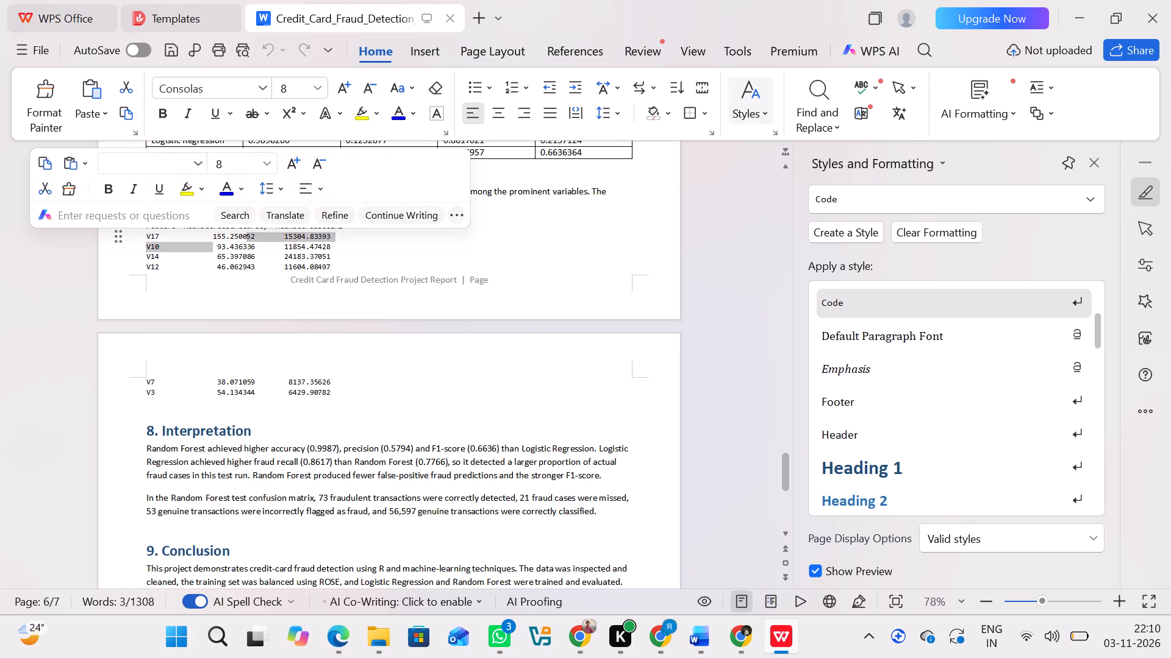
left_click(268, 269)
left_click_drag(208, 237, 247, 230)
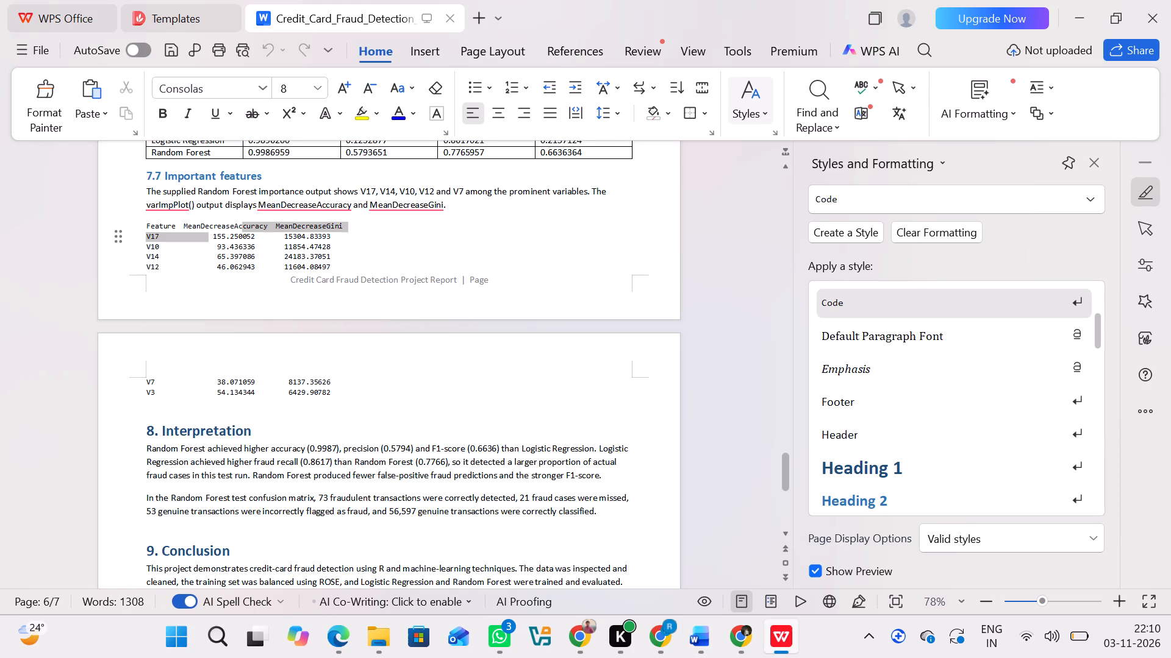
left_click_drag(247, 230, 256, 243)
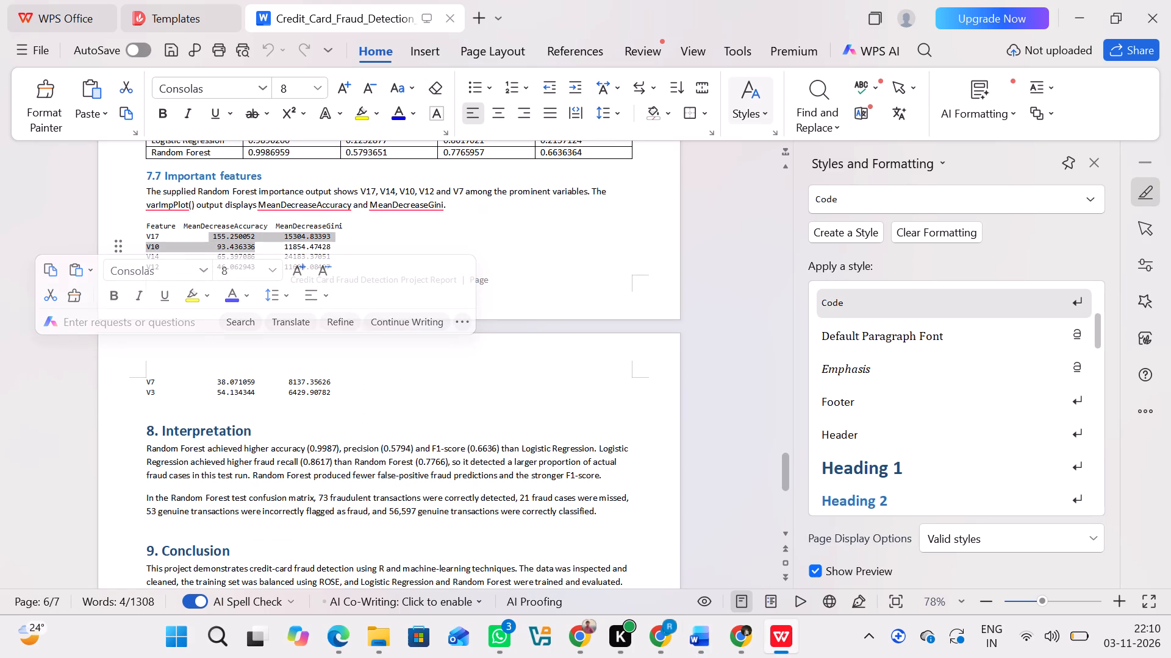
left_click(472, 215)
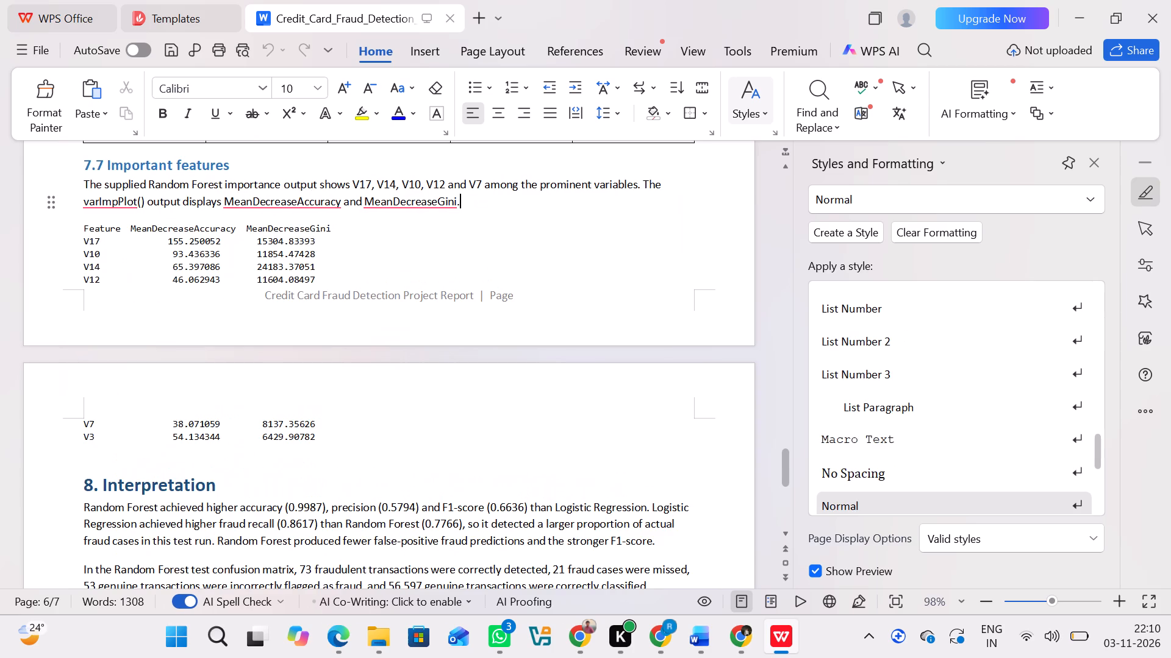
Return to the Word report and check the font and size of the first code line under 6.10 Random Forest confusion matrix plot.
left_click(377, 630)
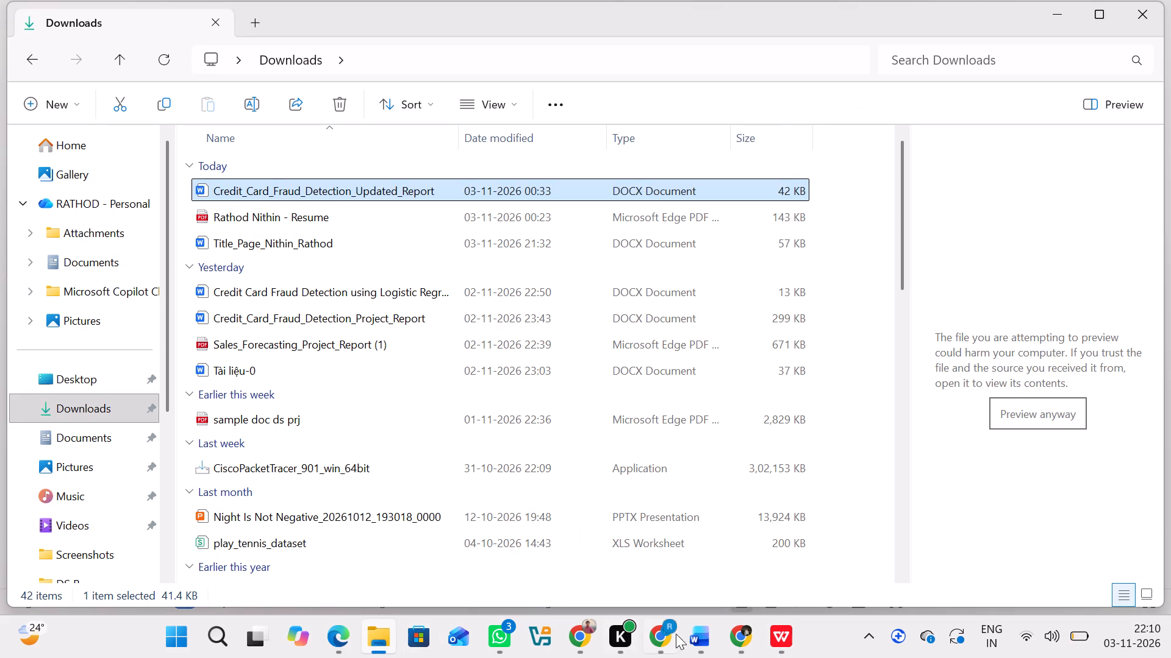
left_click(699, 637)
scroll(597, 447, "up", 1)
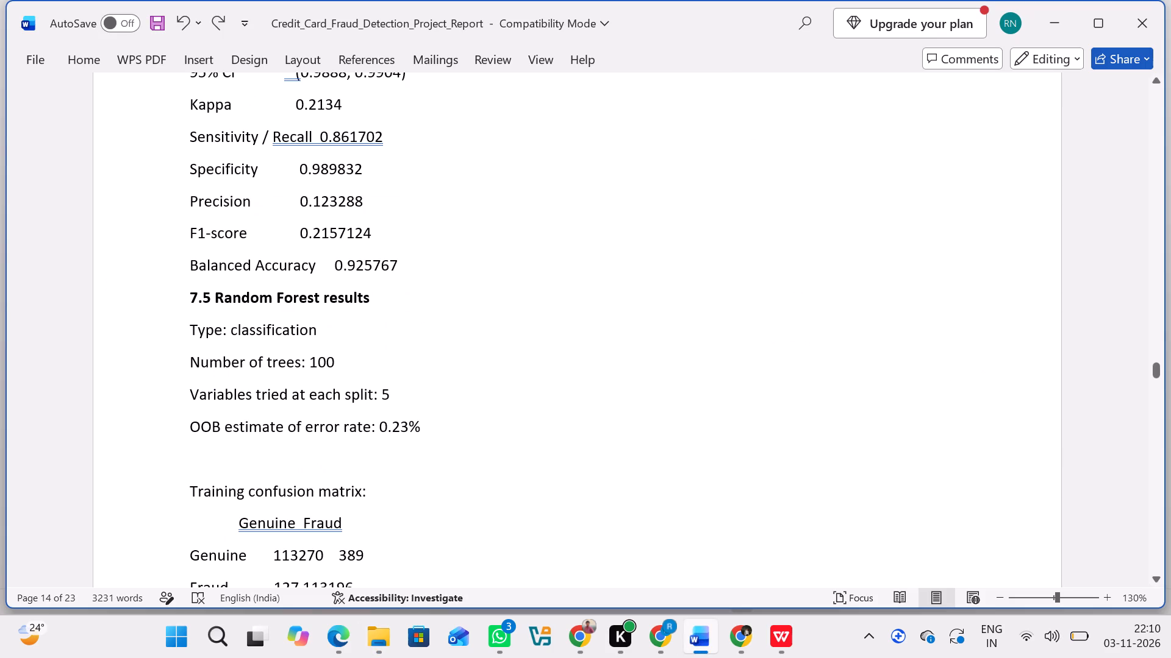
scroll(597, 447, "up", 1)
scroll(313, 121, "down", 1, "ctrl")
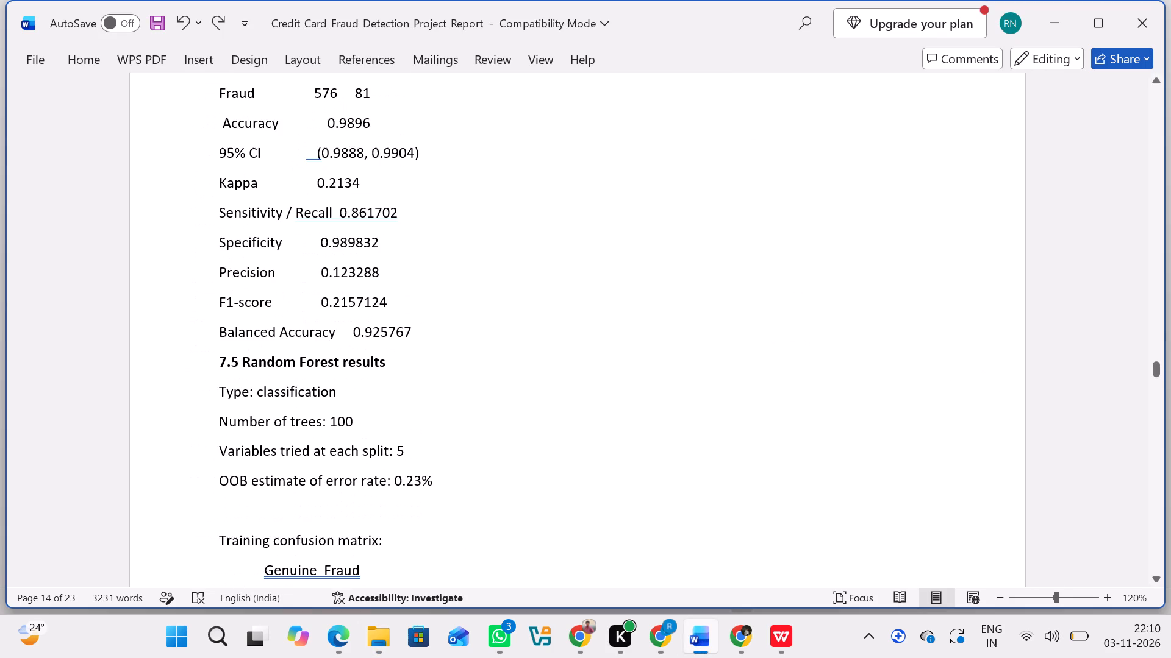
scroll(357, 177, "down", 4, "ctrl")
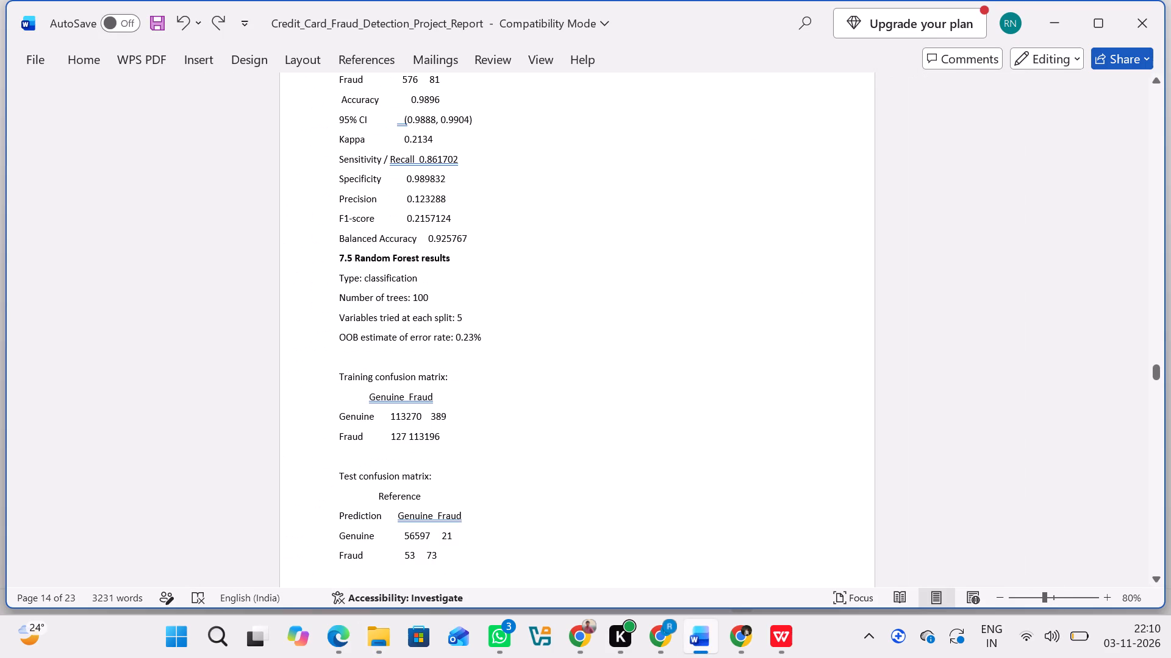
scroll(489, 194, "up", 5)
scroll(489, 194, "down", 3, "ctrl")
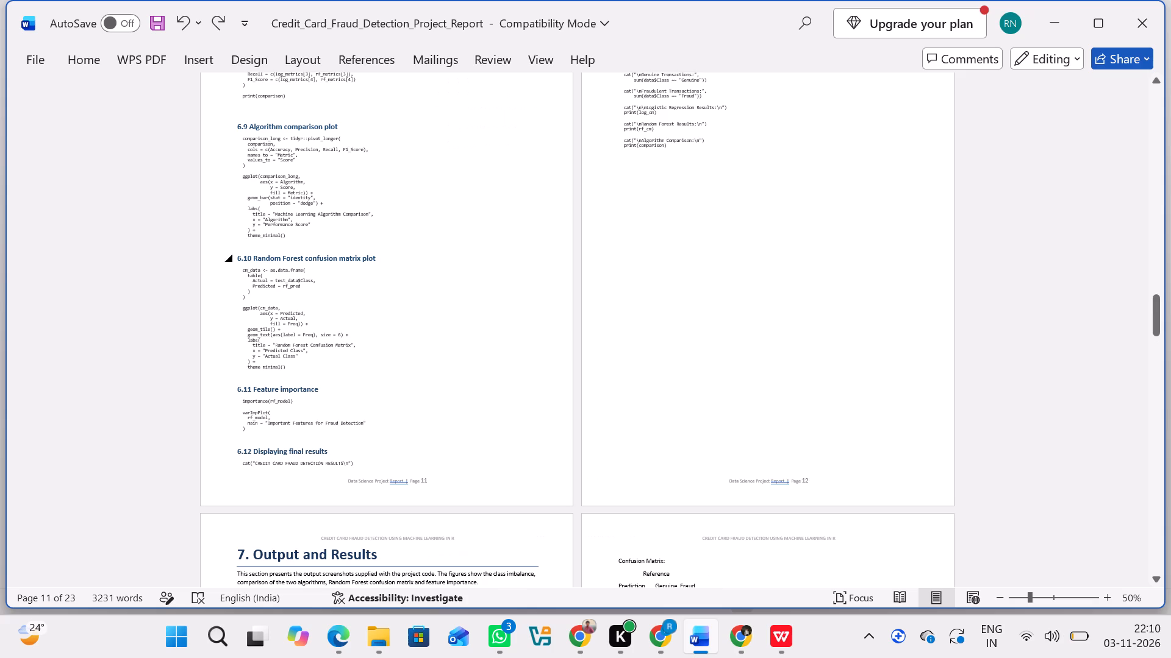
left_click_drag(242, 271, 313, 272)
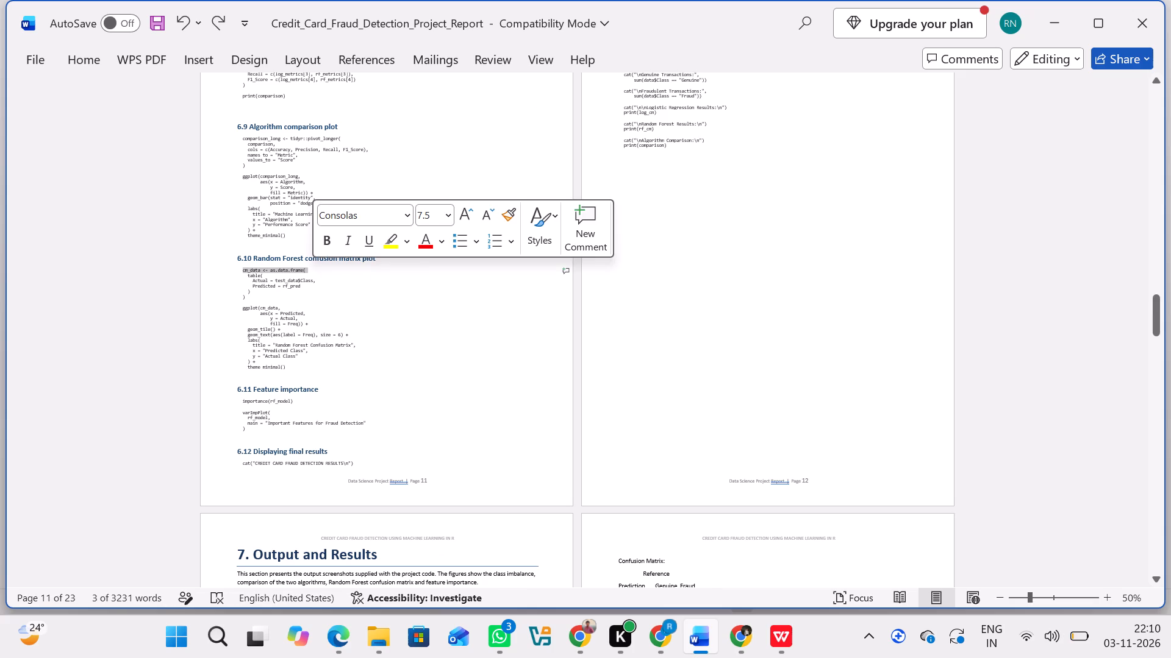
left_click(425, 318)
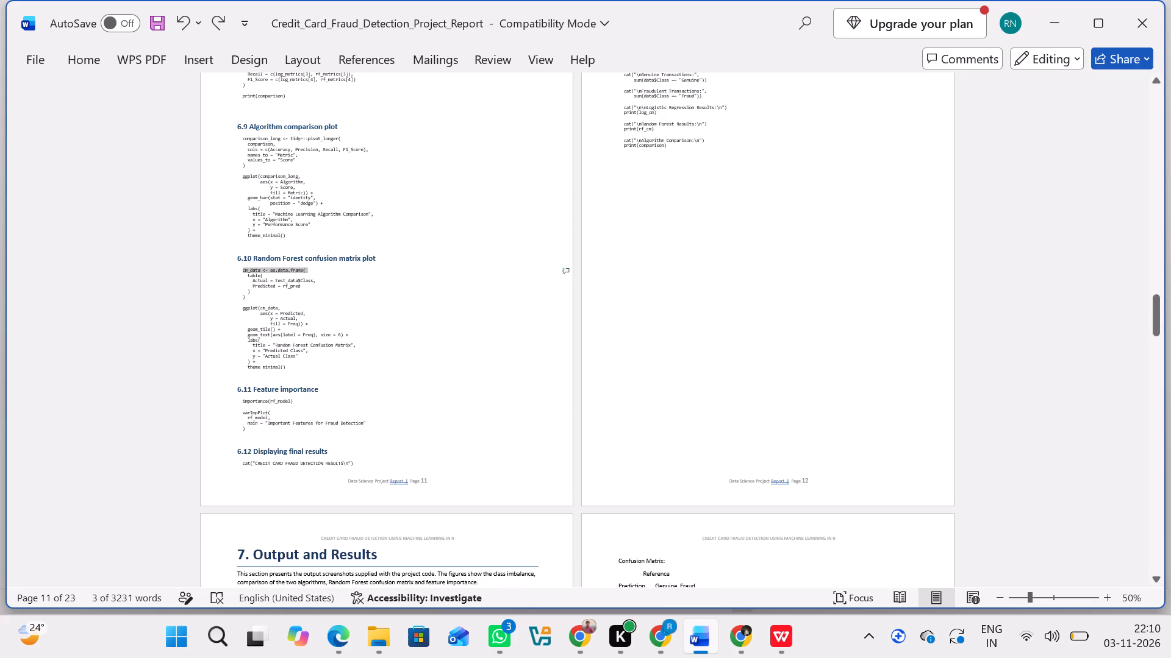
Check the font of the "in partial fulfilment of the requirements for completion" line on the title page.
scroll(417, 164, "up", 7)
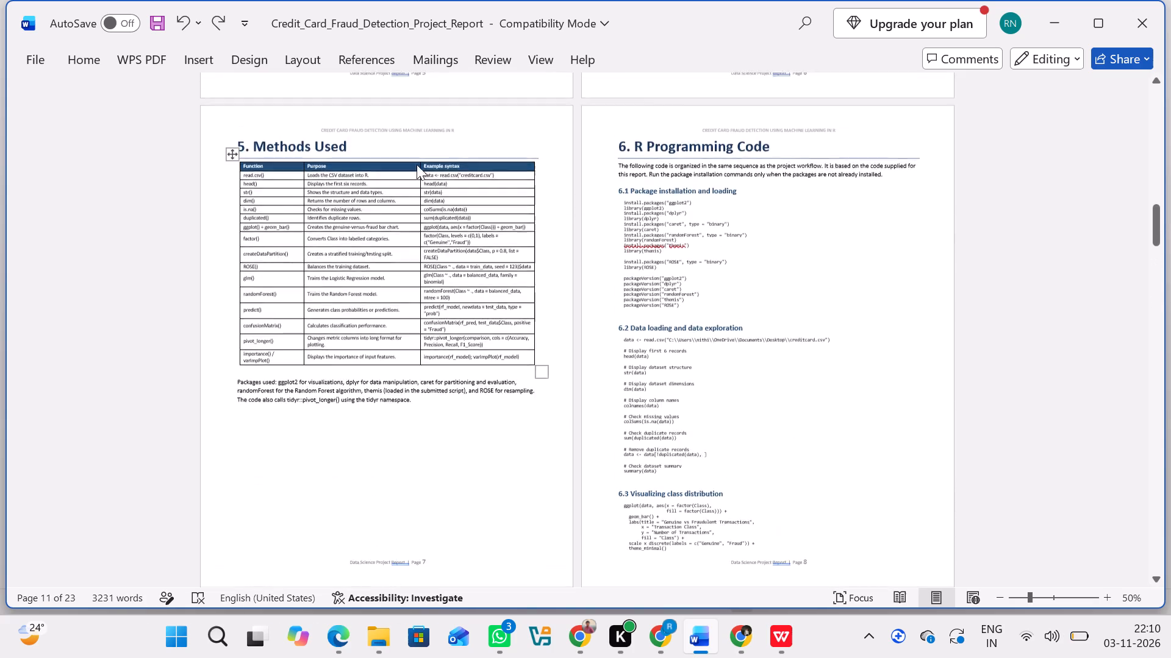
scroll(417, 164, "up", 4)
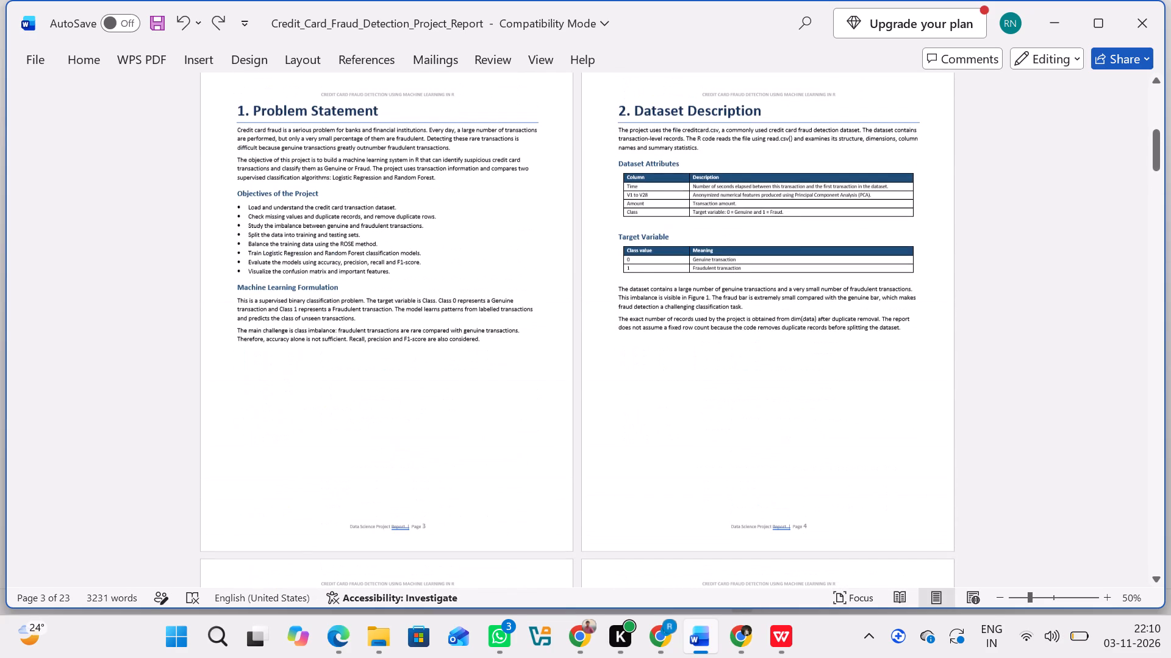
scroll(259, 132, "up", 6)
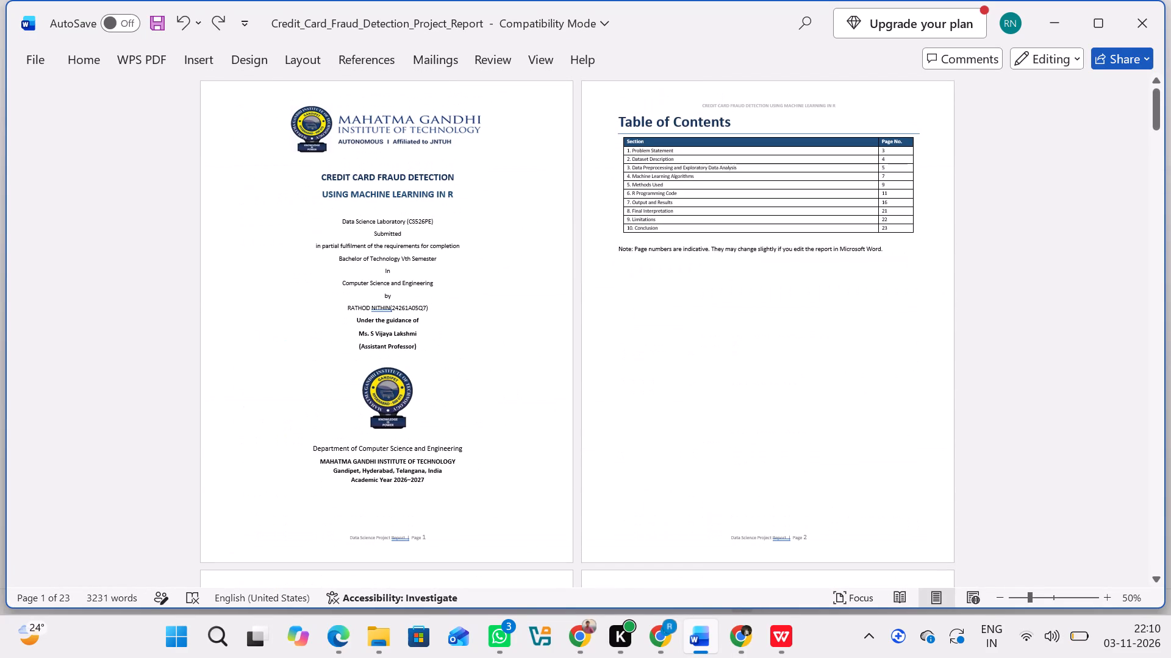
left_click_drag(316, 248, 456, 230)
left_click_drag(458, 243, 310, 249)
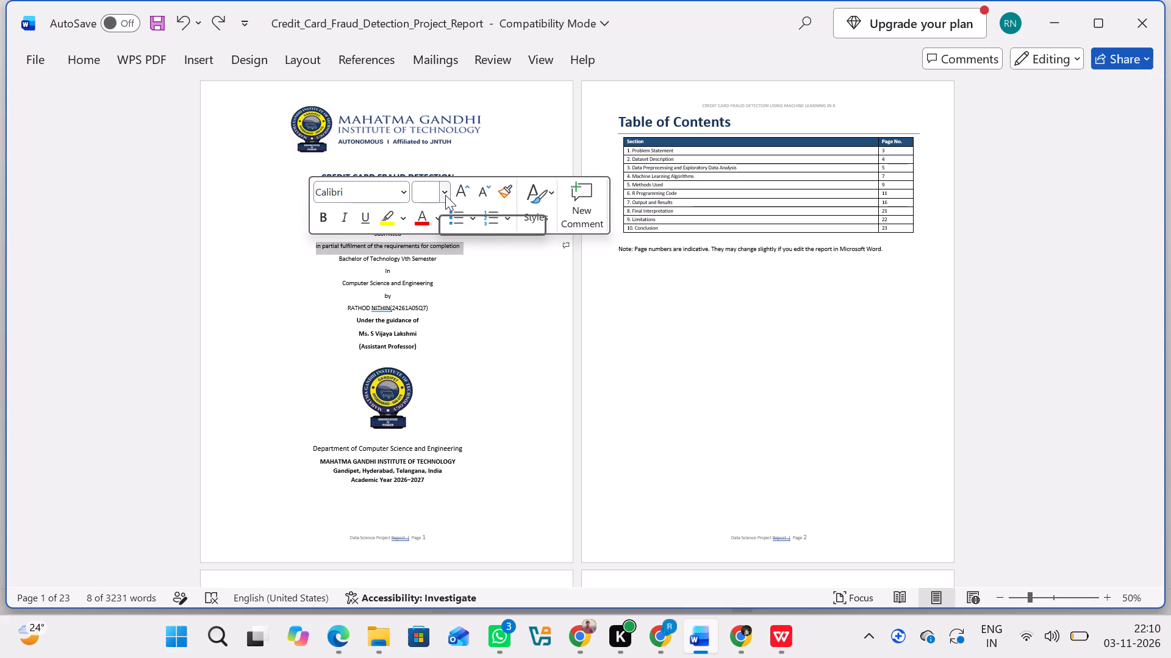
left_click(495, 335)
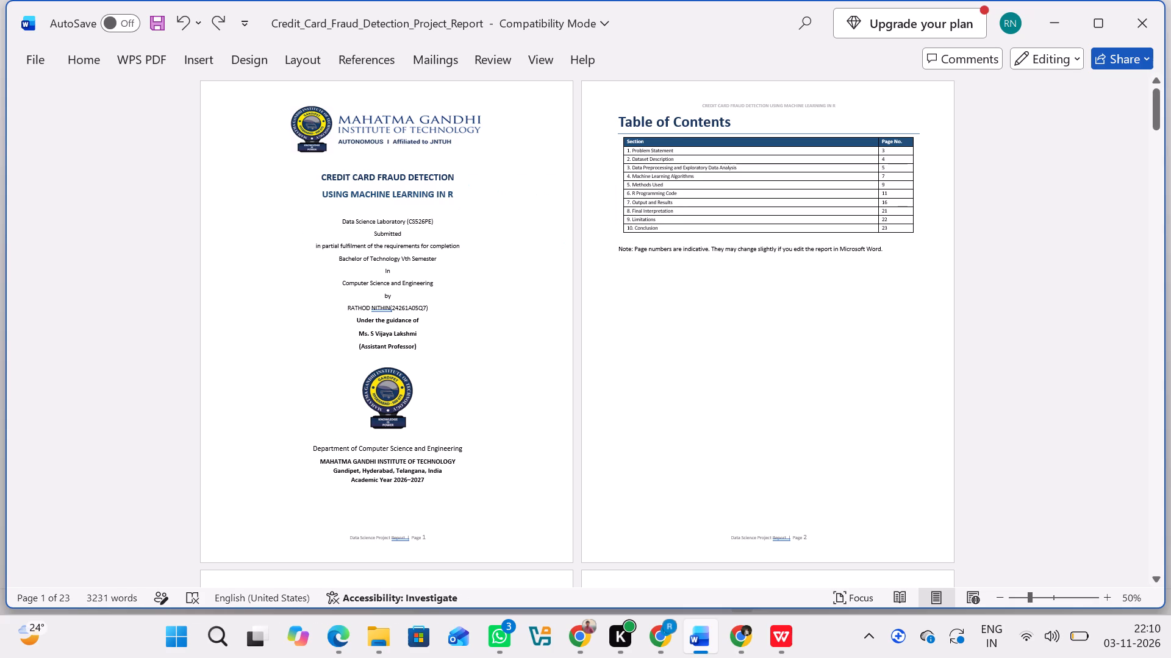
Set the text of the whole algorithm comparison table under 7.6 to font size 10.
scroll(495, 335, "down", 13)
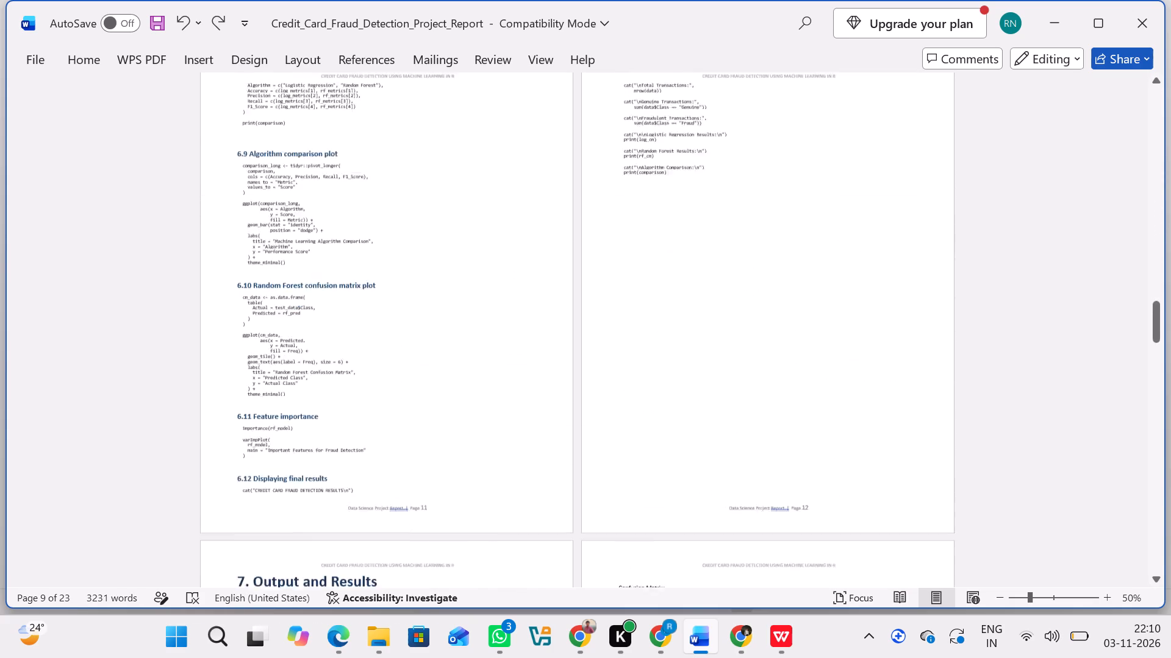
scroll(495, 335, "down", 3)
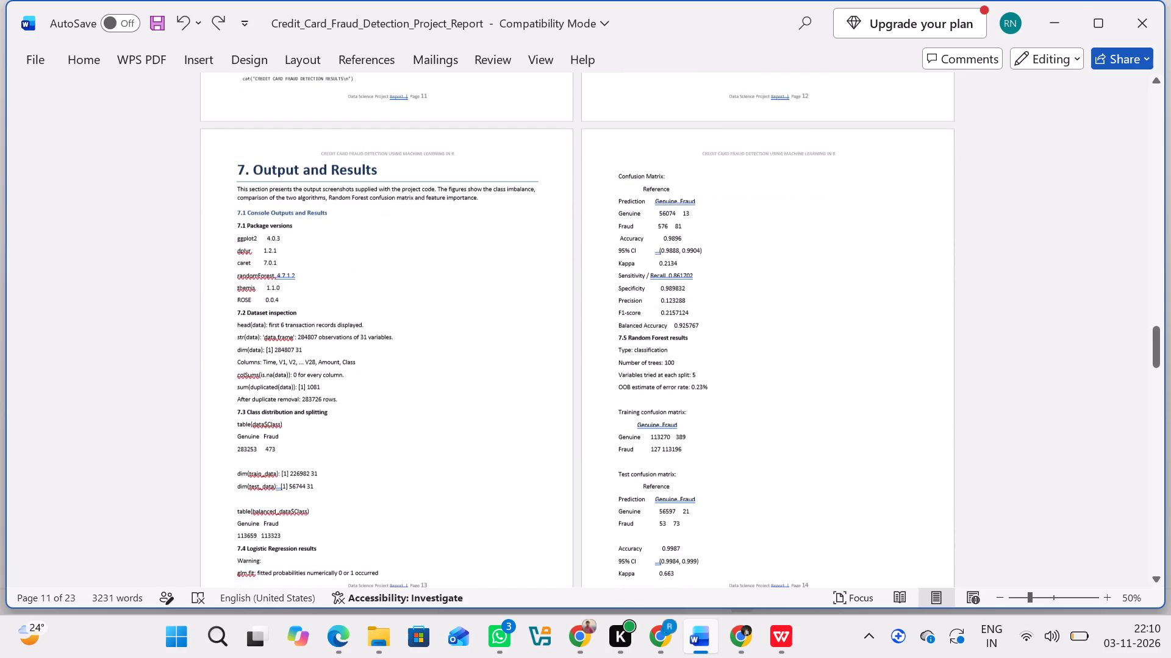
scroll(495, 335, "down", 3)
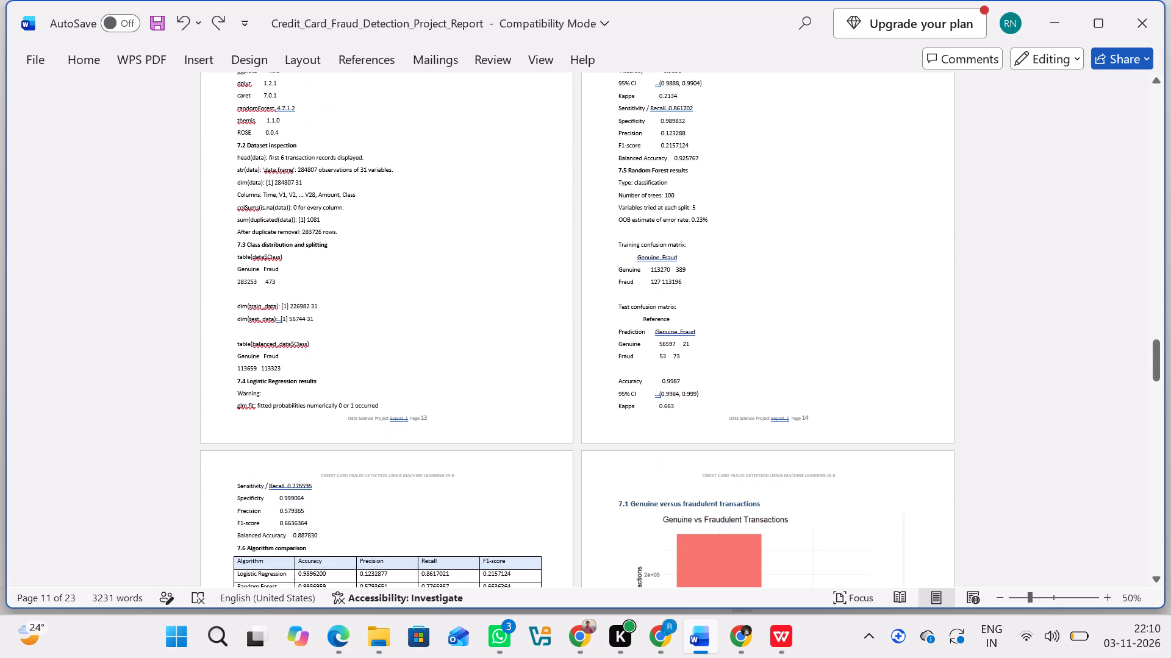
scroll(495, 335, "down", 2)
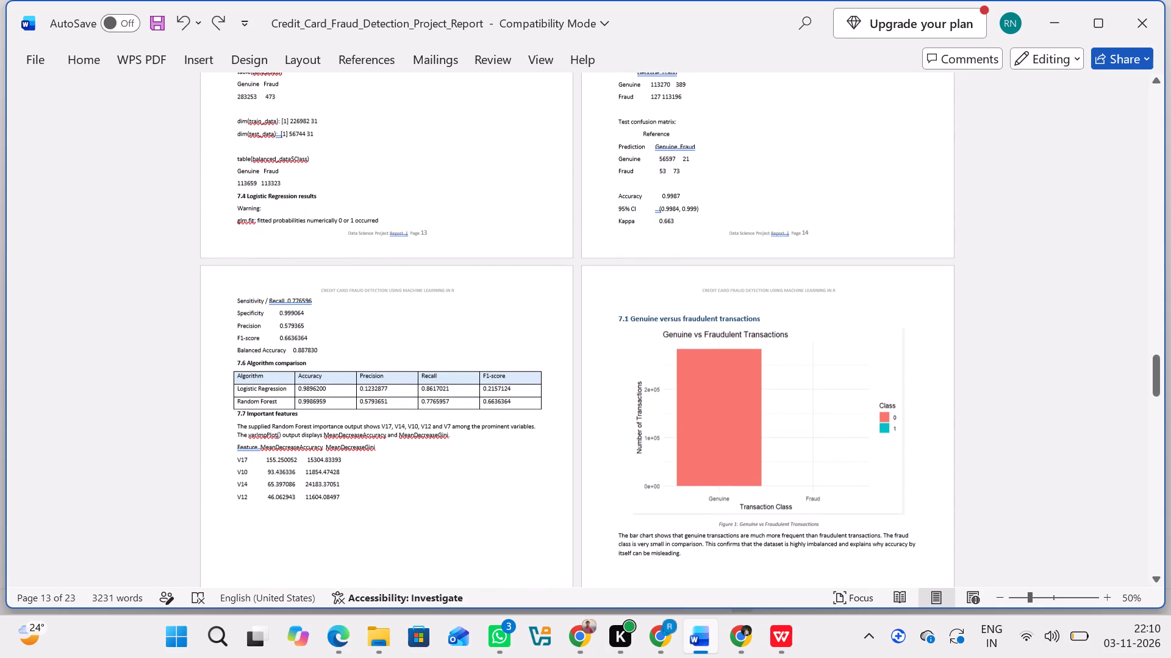
left_click_drag(232, 377, 367, 419)
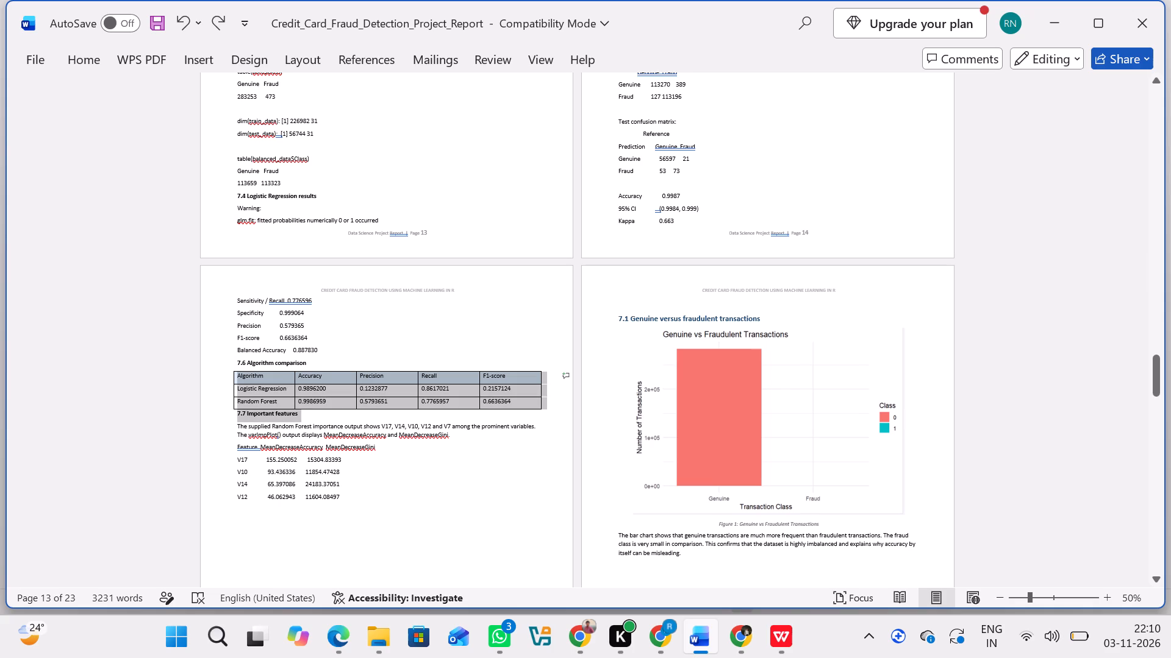
left_click_drag(367, 419, 367, 400)
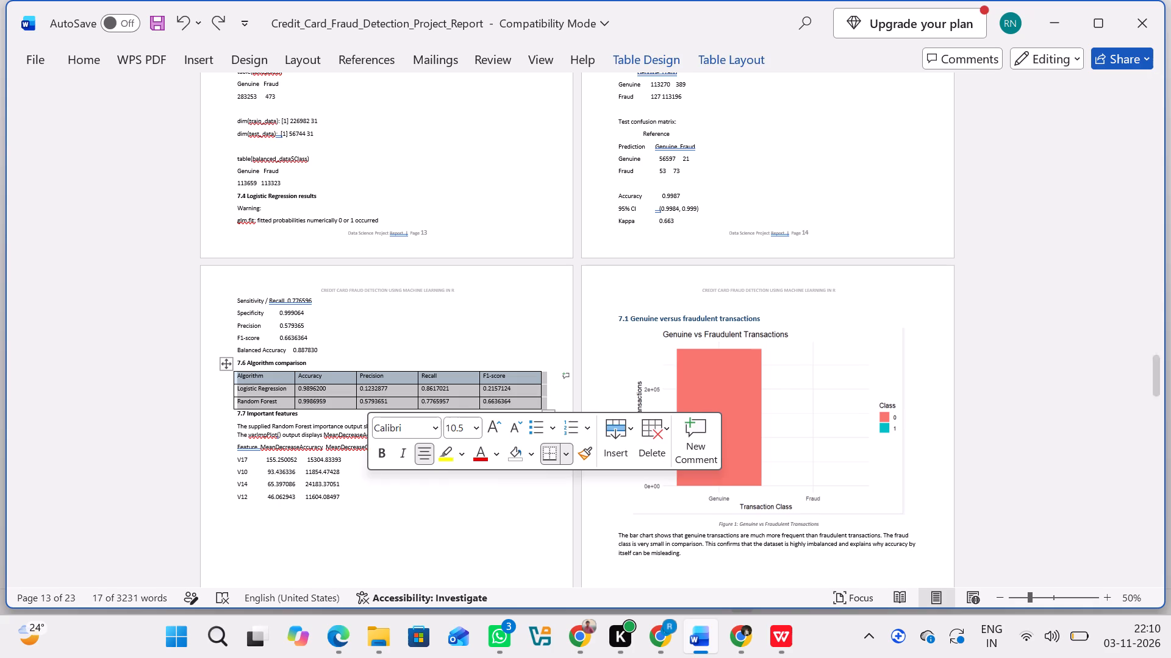
left_click(474, 432)
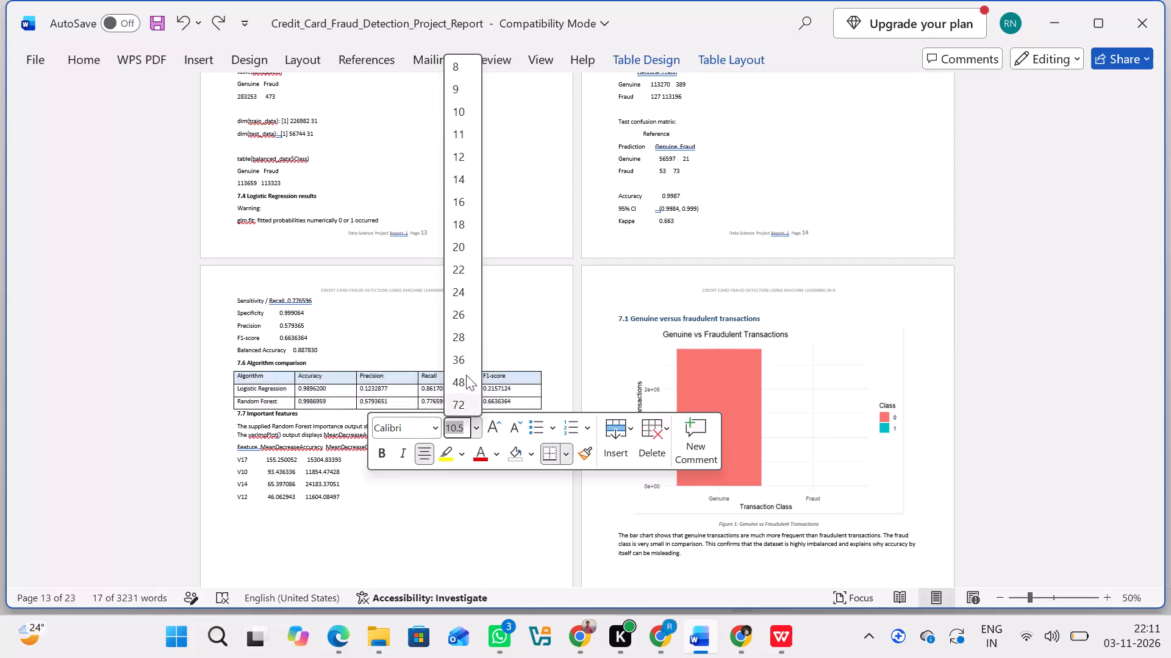
left_click(464, 111)
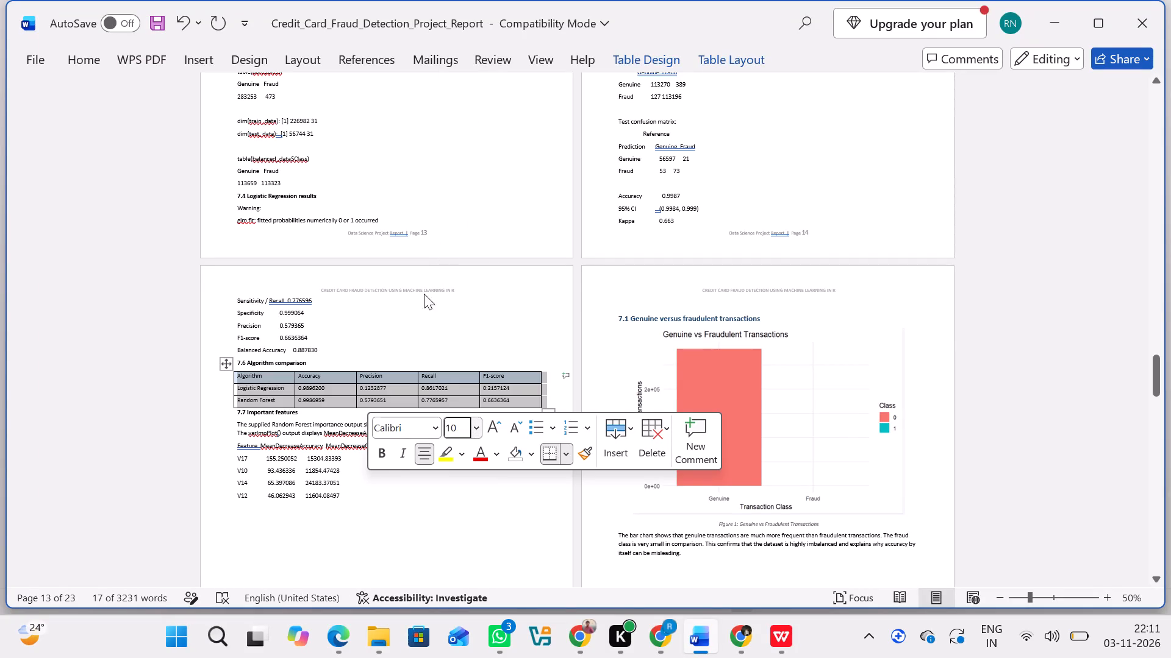
left_click(418, 312)
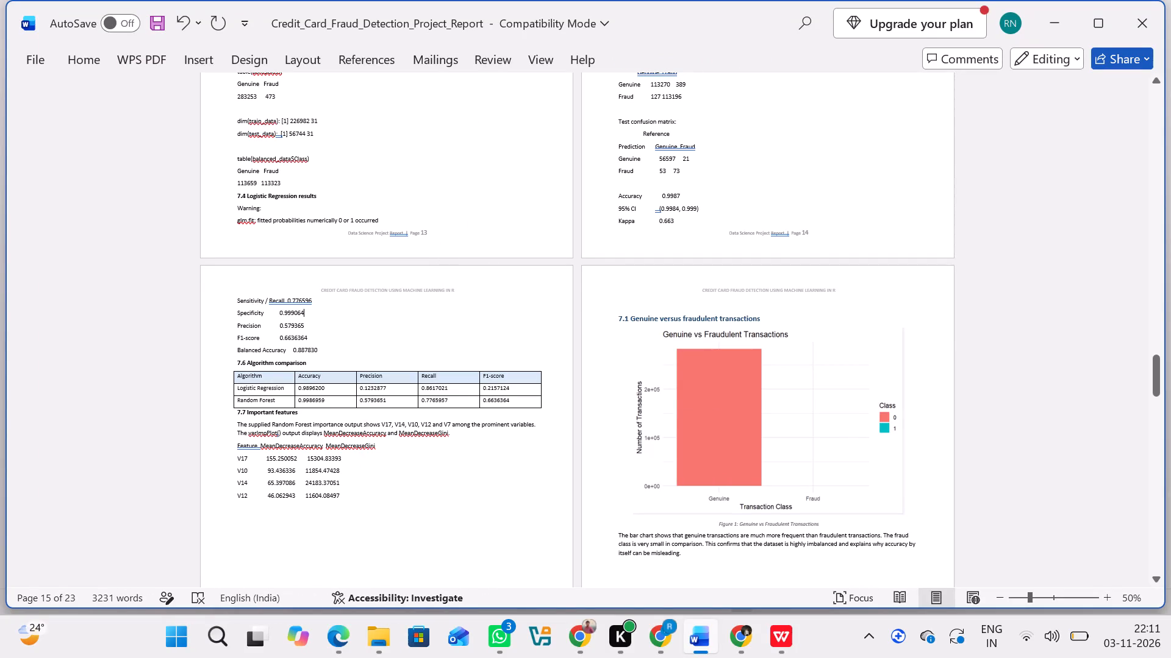
Set the Random Forest metric lines from Sensitivity / Recall through Balanced Accuracy, just above 7.6, to font size 10.
left_click_drag(234, 300, 320, 352)
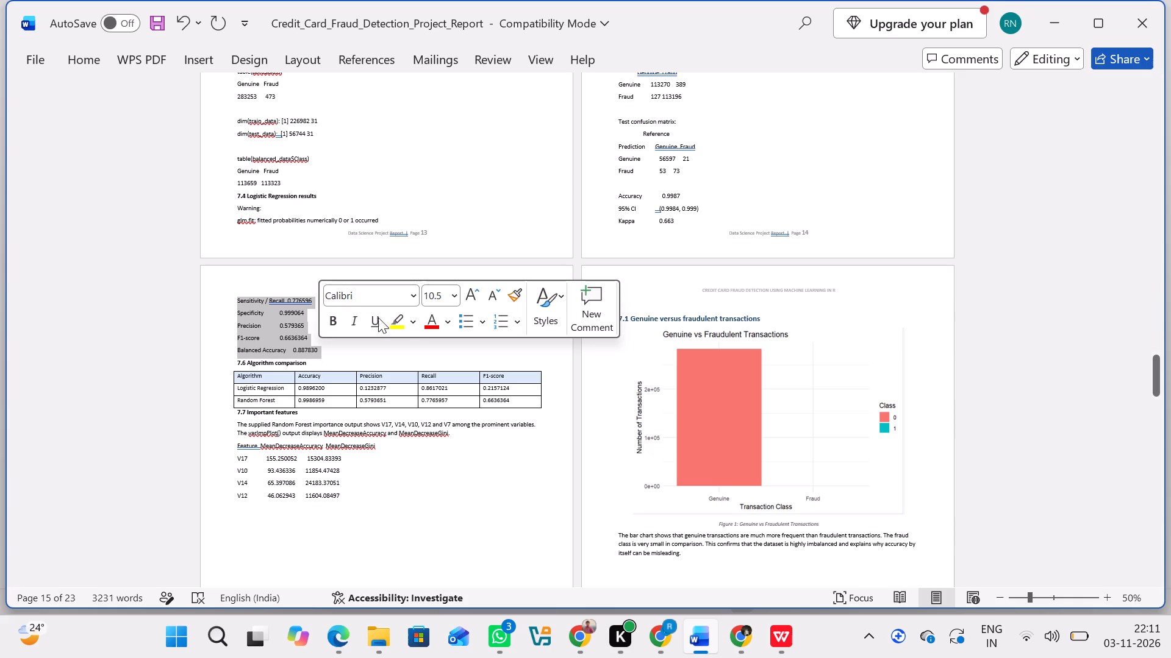
left_click(454, 296)
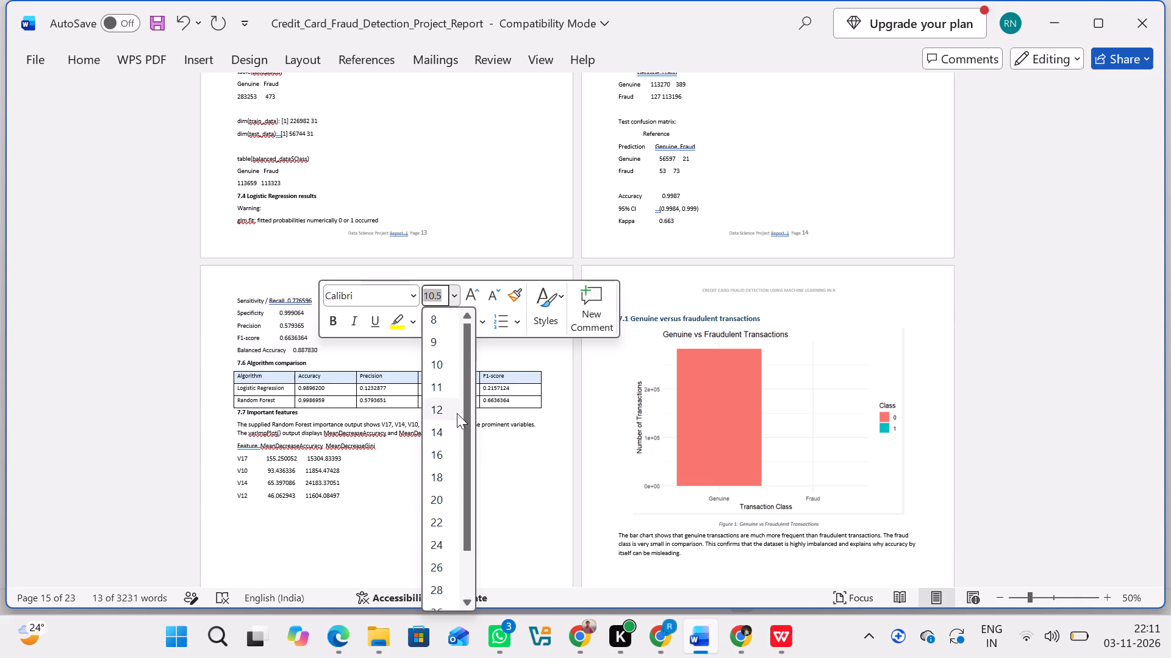
left_click(448, 365)
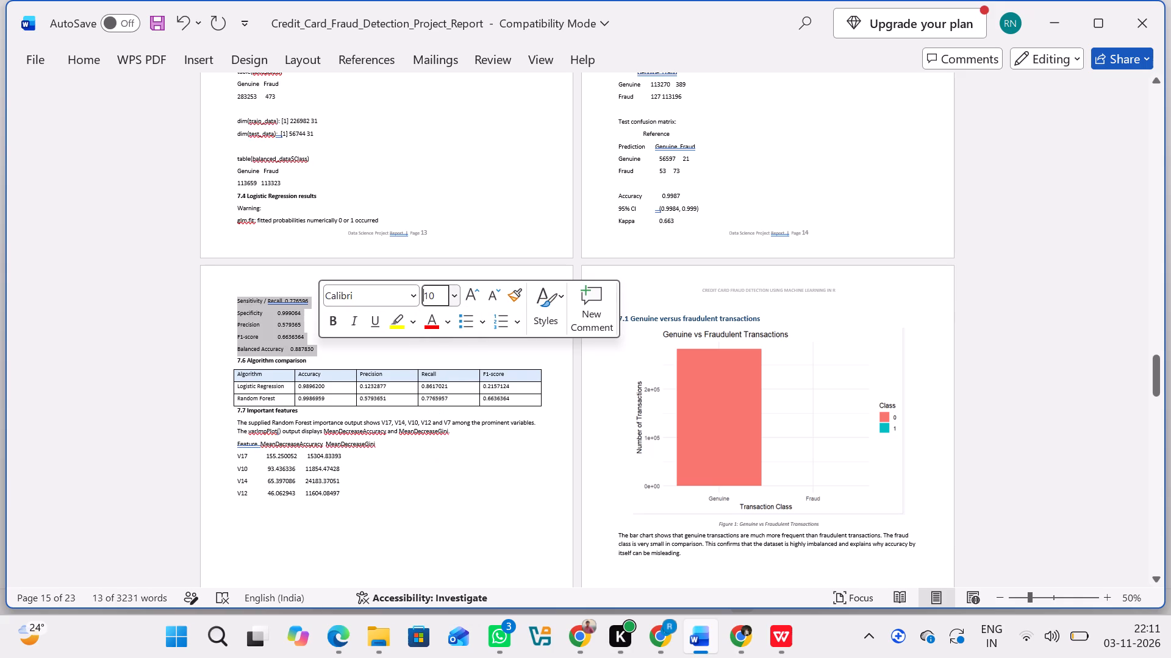
left_click(402, 503)
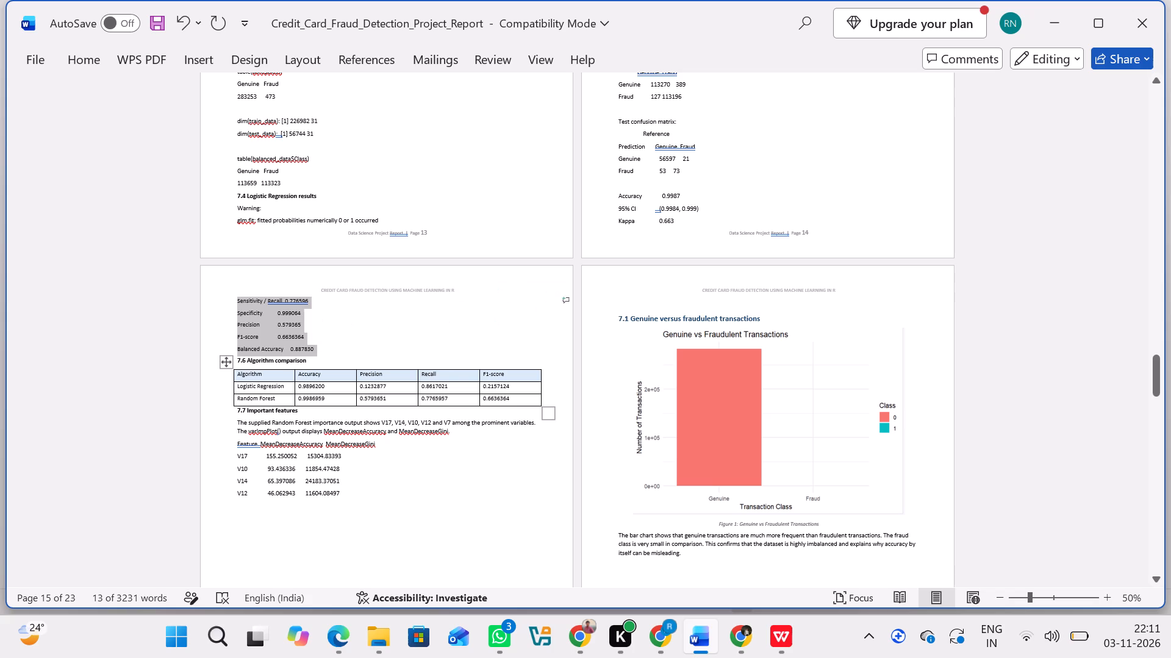
Set the "7.6 Algorithm comparison" heading to size 12 and apply the Heading 3 style to it.
left_click_drag(235, 361, 301, 362)
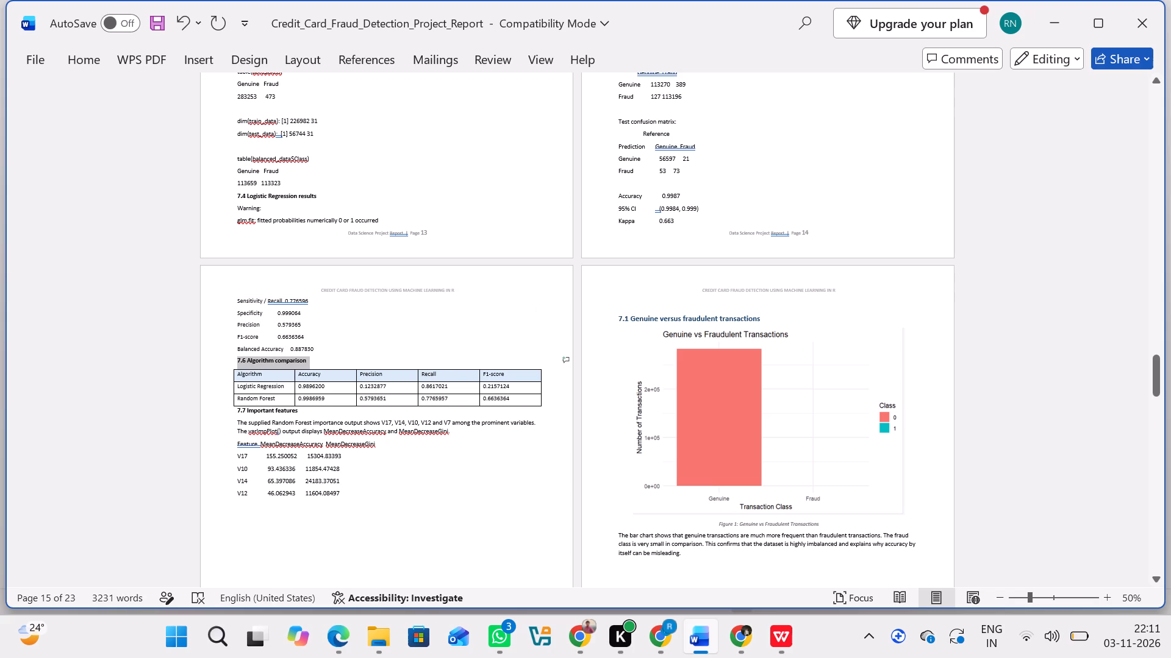
left_click_drag(301, 362, 320, 362)
left_click(457, 311)
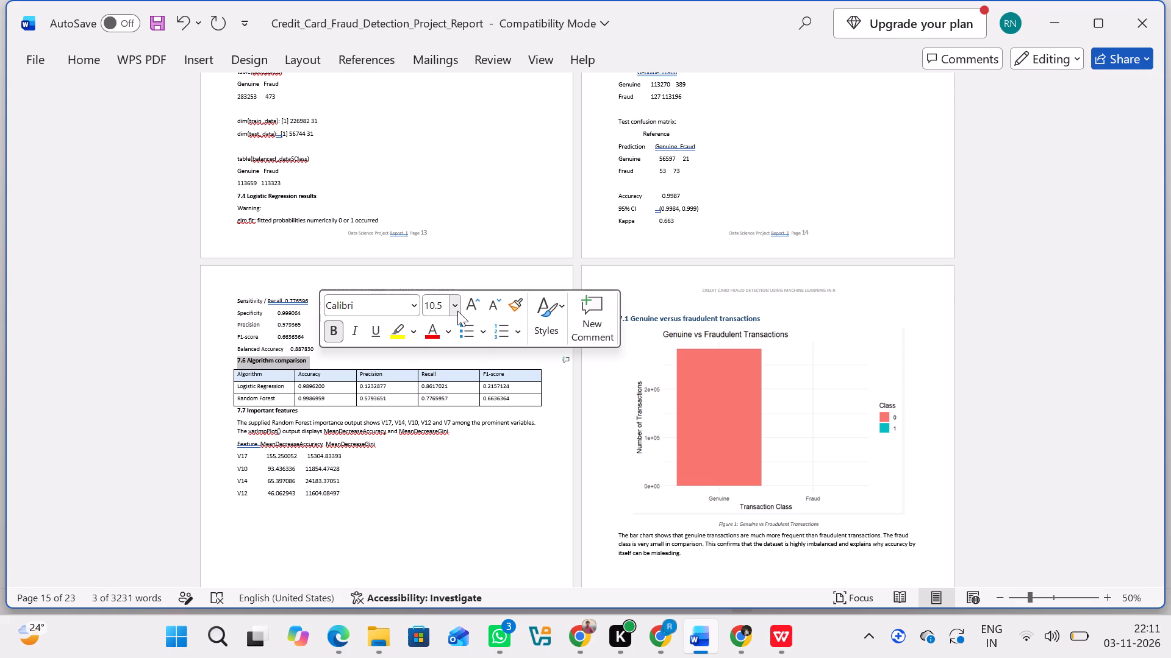
left_click(441, 418)
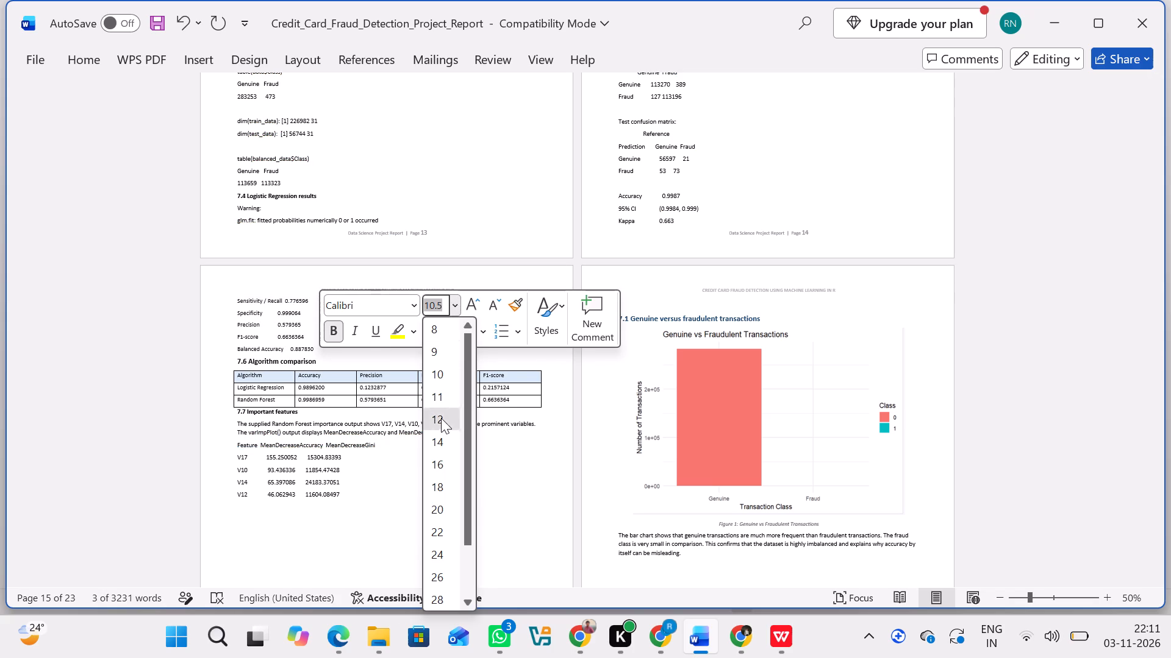
left_click(546, 305)
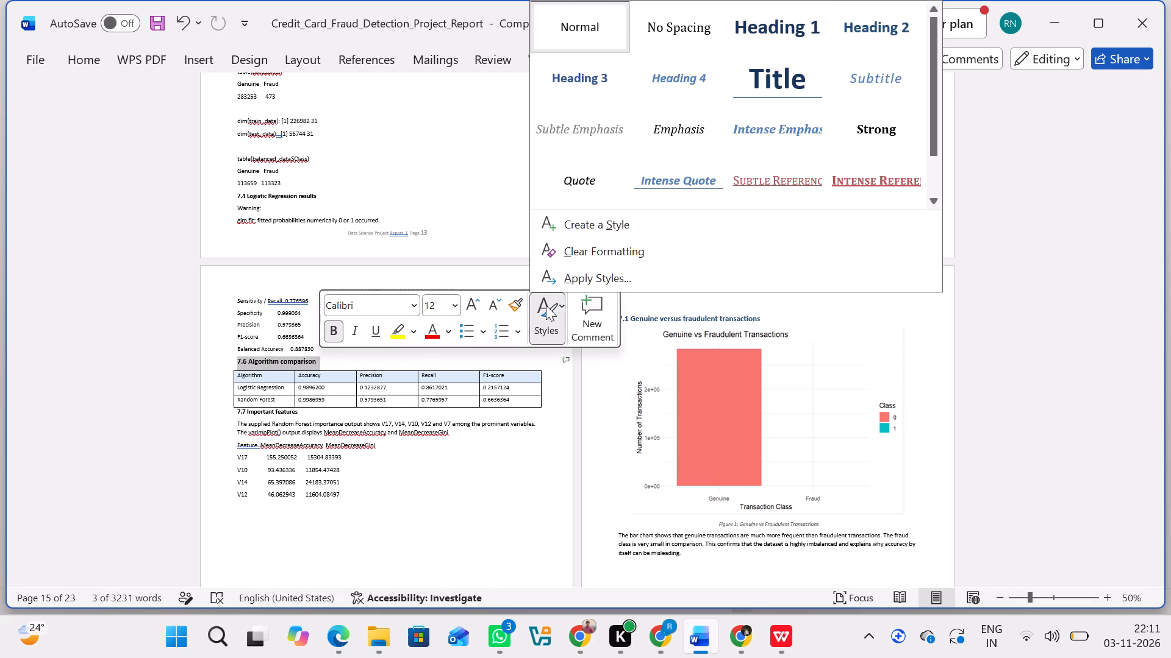
left_click(563, 88)
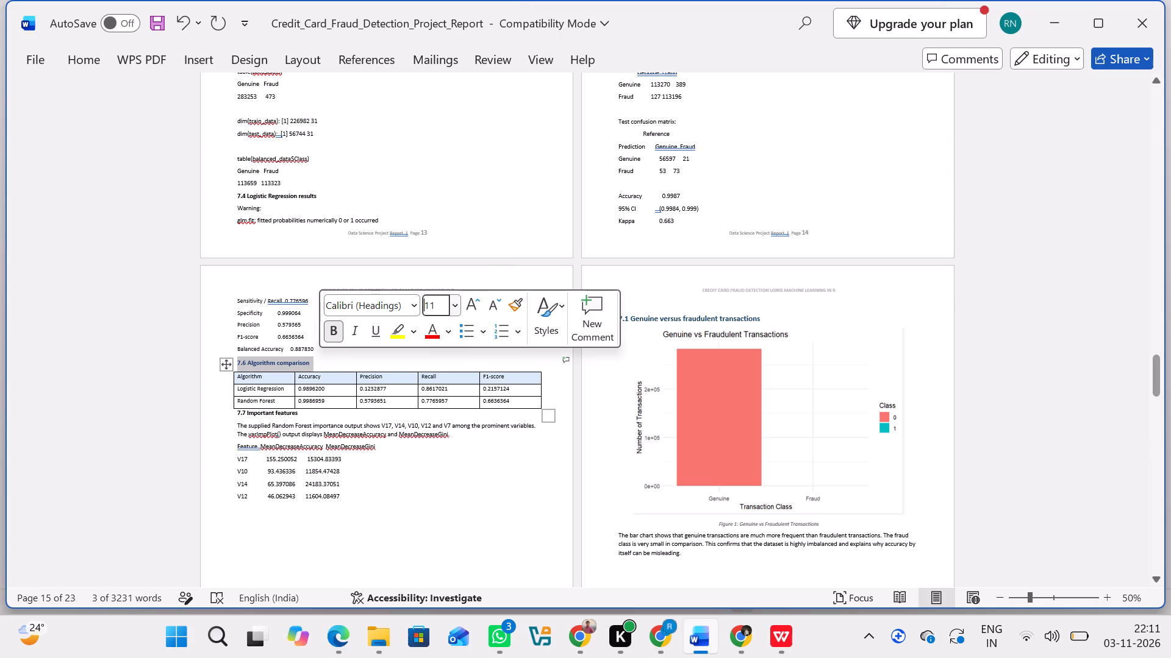
left_click(454, 486)
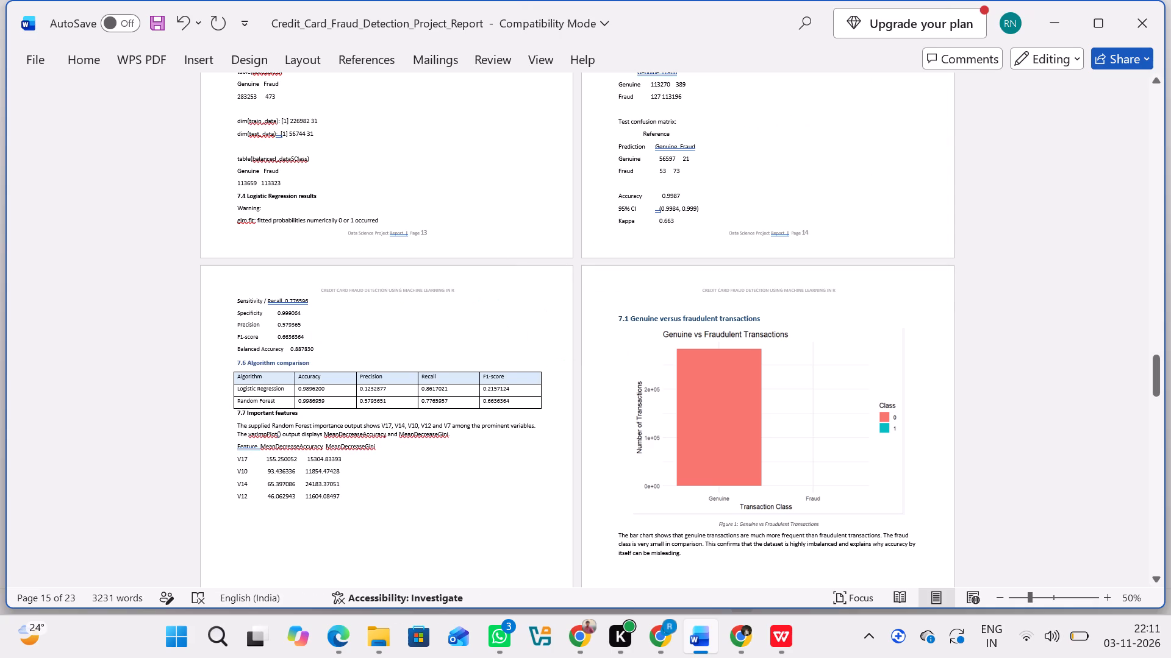
Set the "7.7 Important features" heading to size 12 and apply the Heading 3 style to it.
left_click_drag(236, 413, 306, 411)
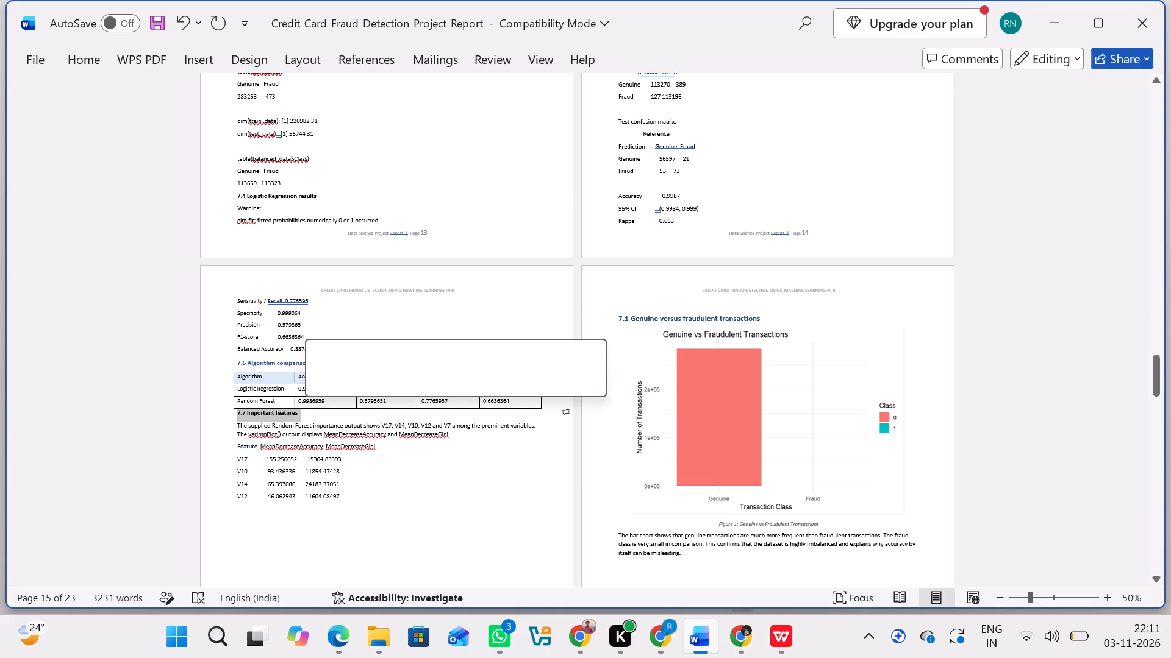
left_click(442, 353)
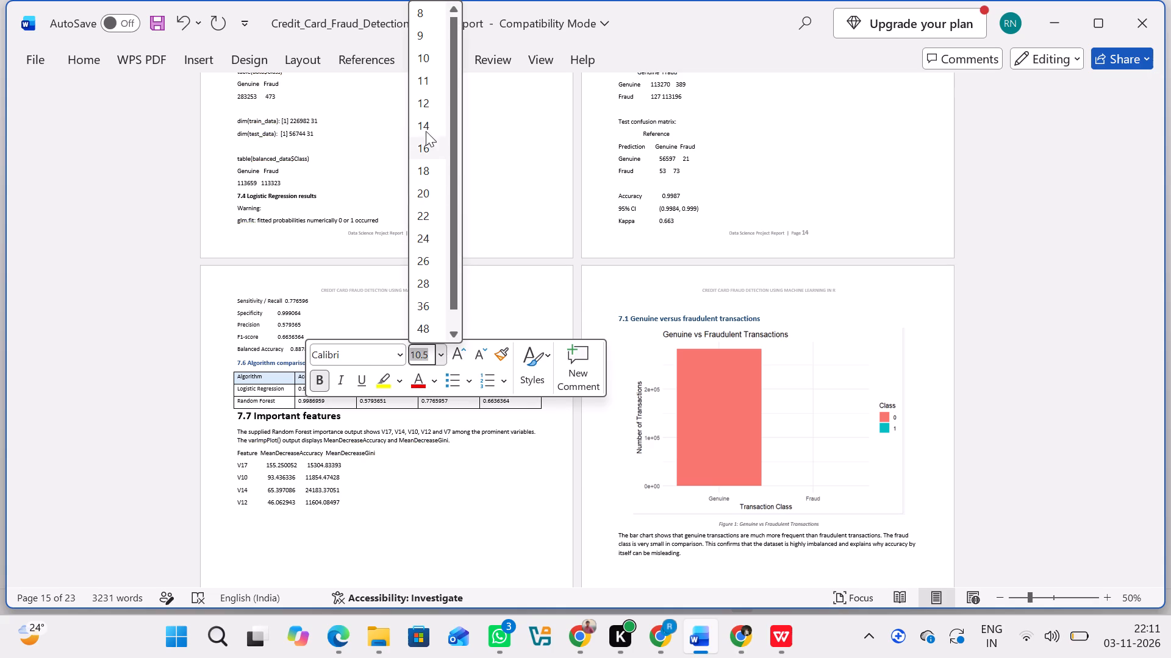
left_click(425, 102)
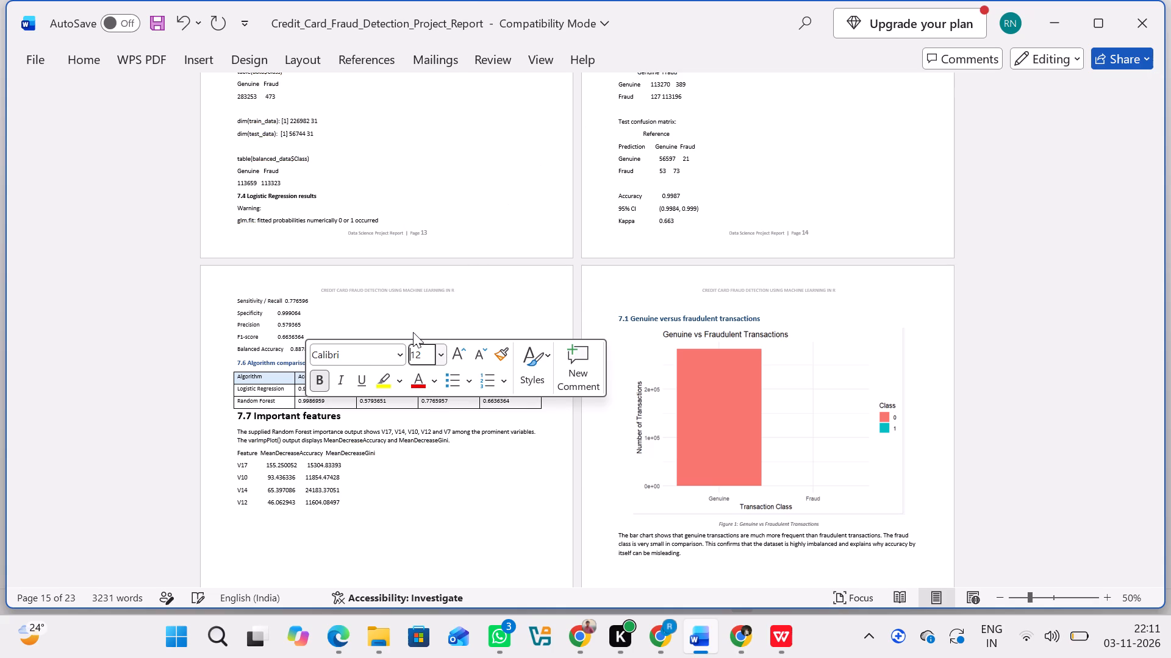
left_click(529, 353)
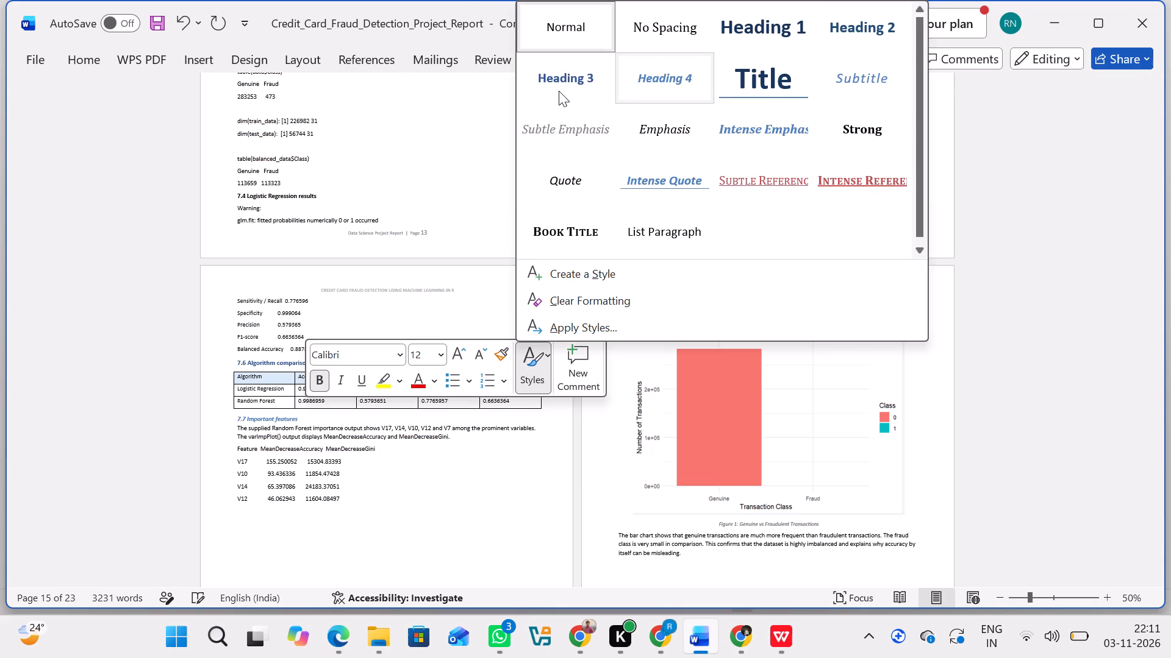
left_click(559, 91)
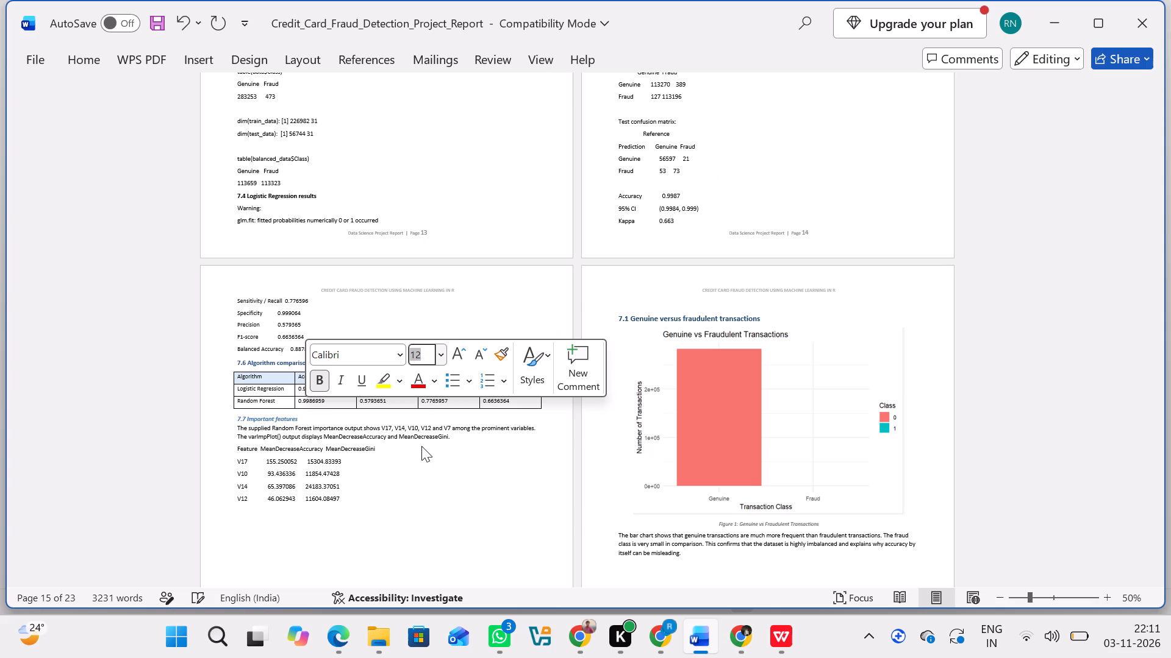
left_click(531, 360)
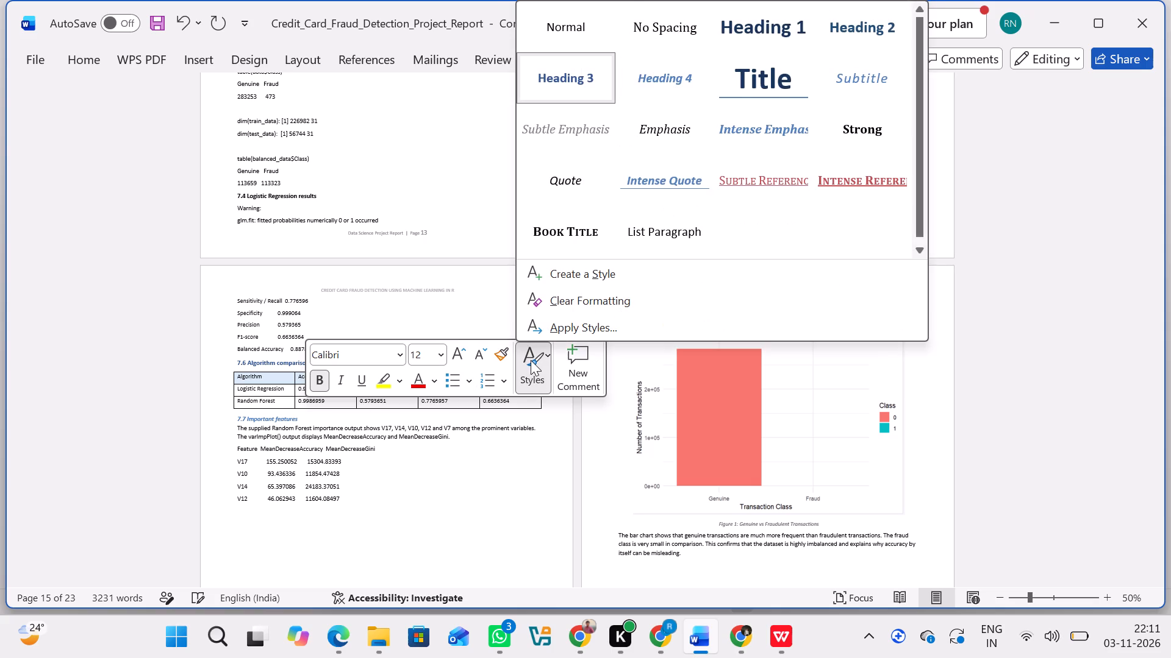
left_click(582, 87)
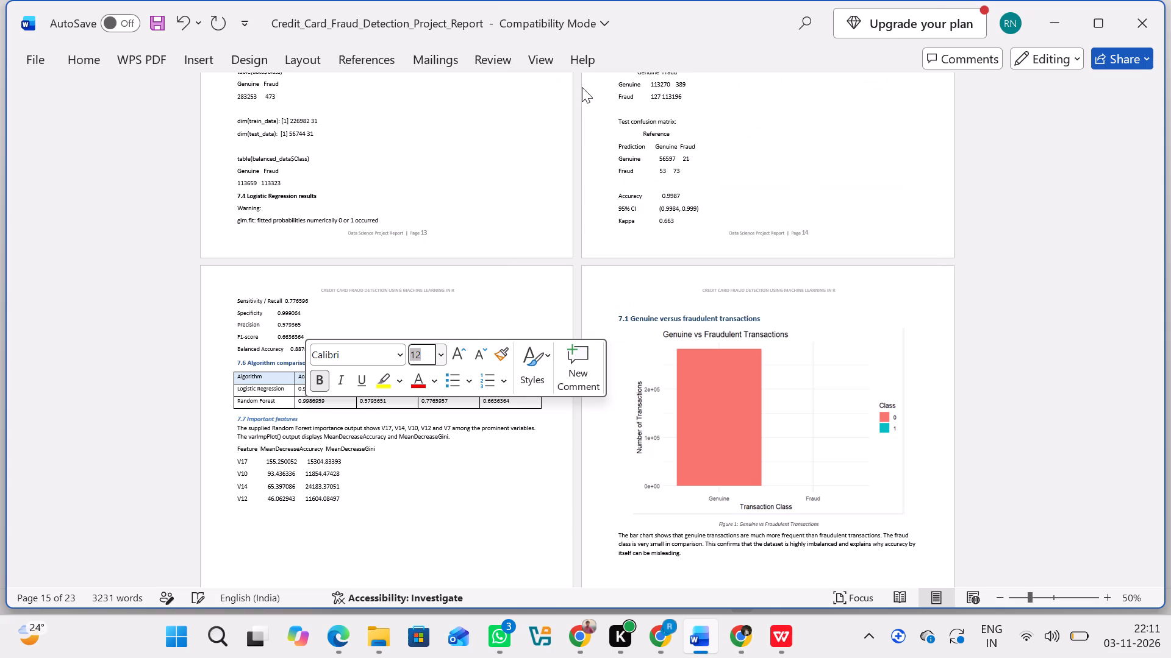
left_click(324, 424)
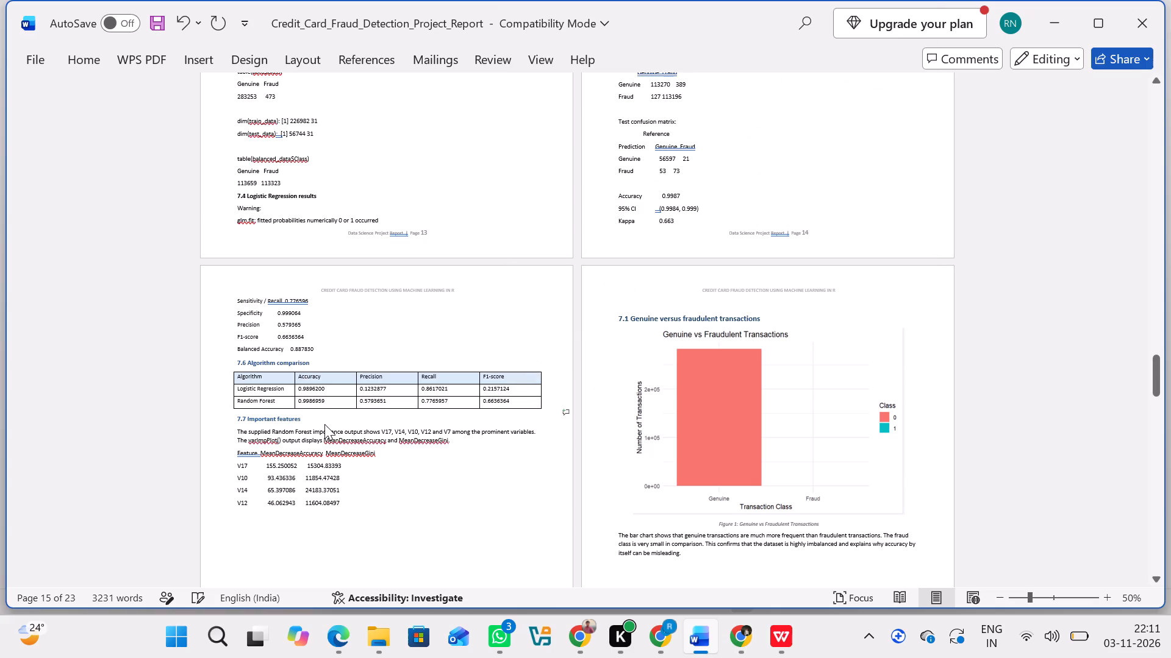
left_click(365, 425)
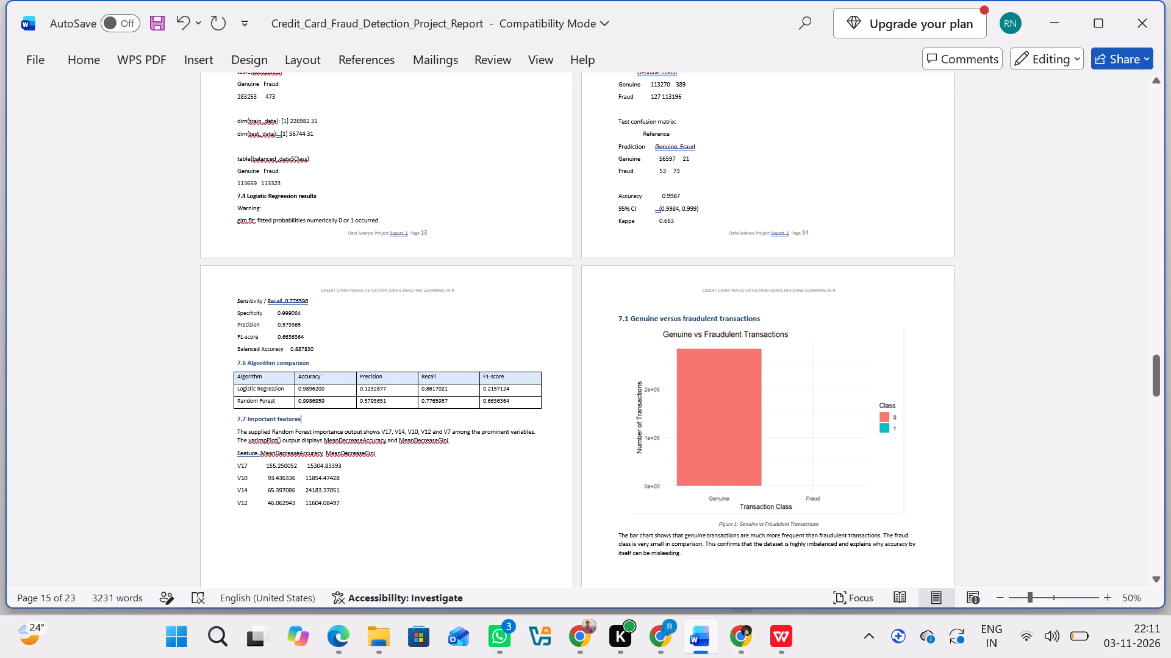
left_click(382, 475)
Set the paragraph and feature importance values under 7.7 Important features to font size 10.
left_click_drag(237, 432, 369, 505)
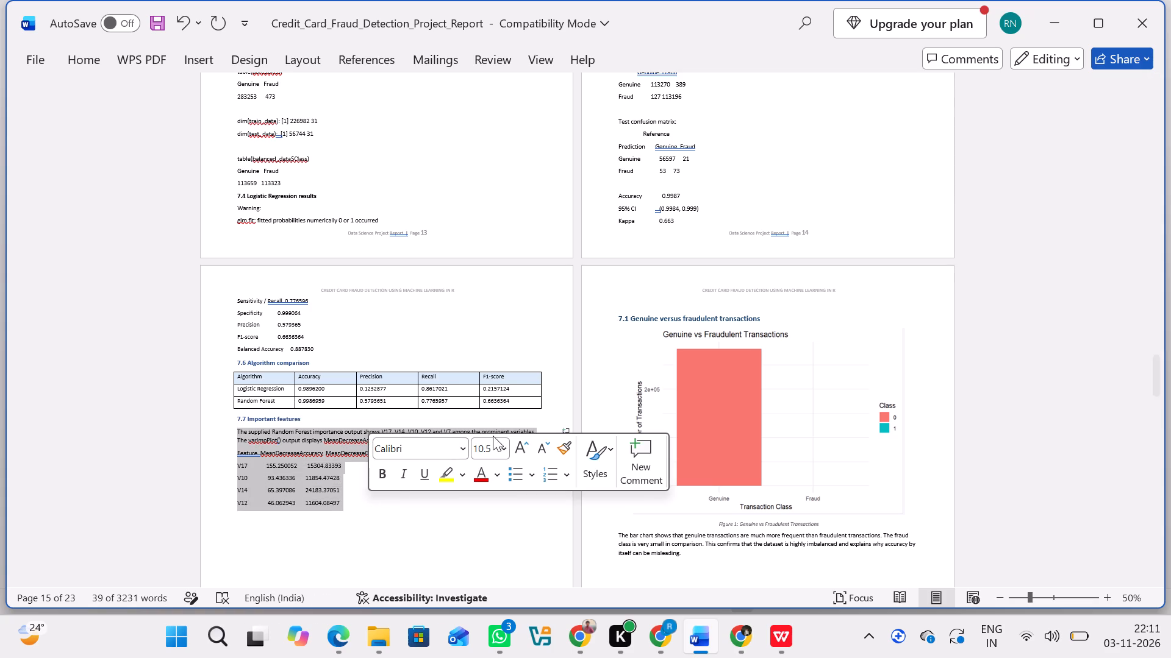
left_click(500, 445)
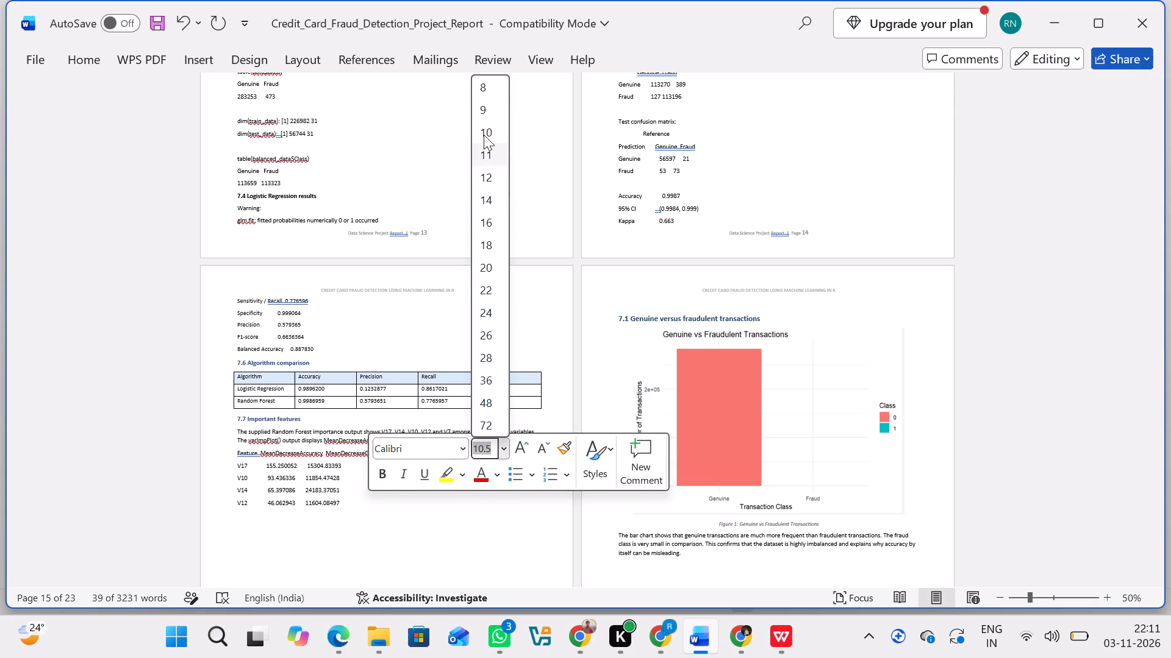
left_click(484, 131)
left_click(465, 209)
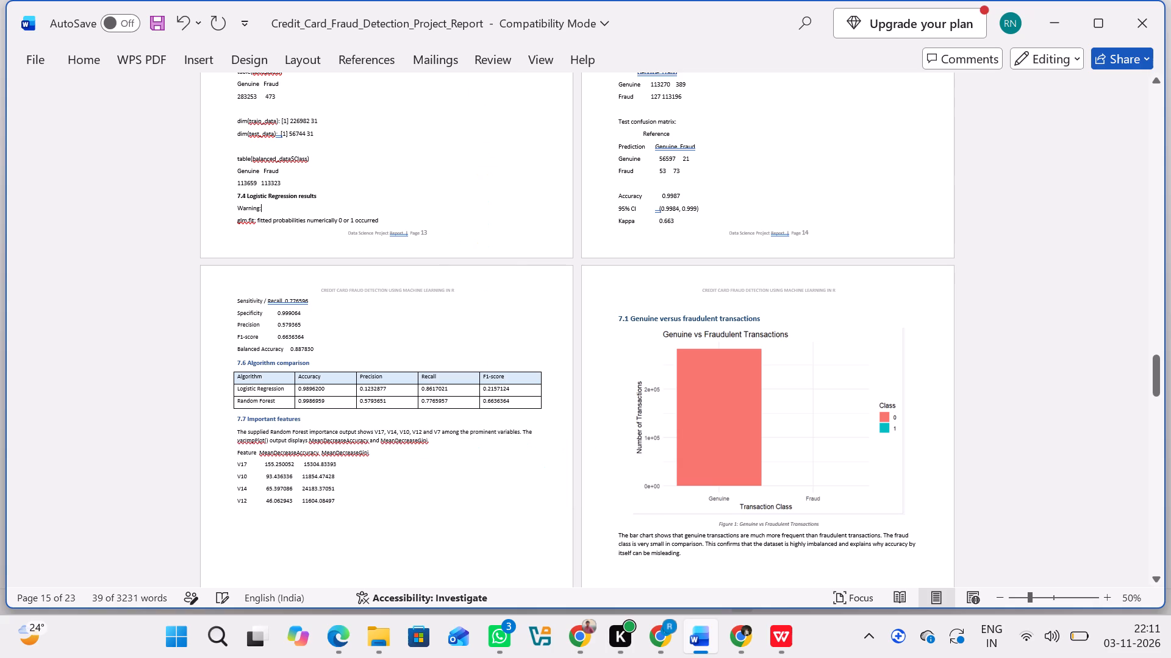
Check the font and size of the ggplot code line under 6.10 Random Forest confusion matrix plot.
scroll(525, 177, "up", 3)
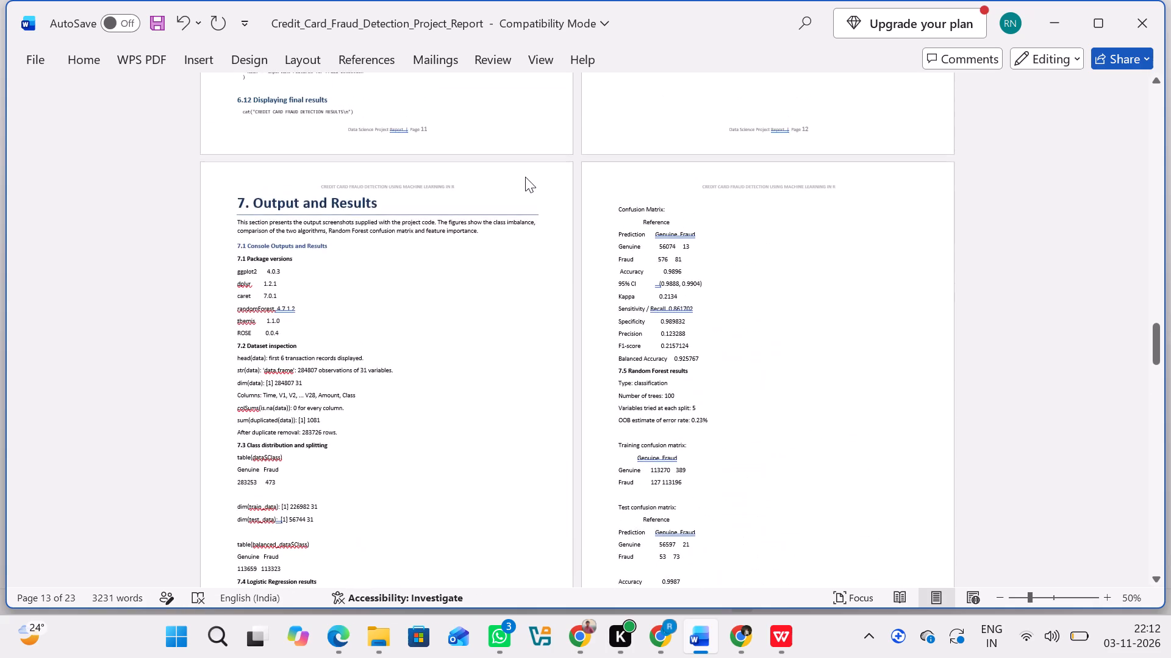
scroll(525, 177, "up", 3)
left_click_drag(243, 169, 265, 174)
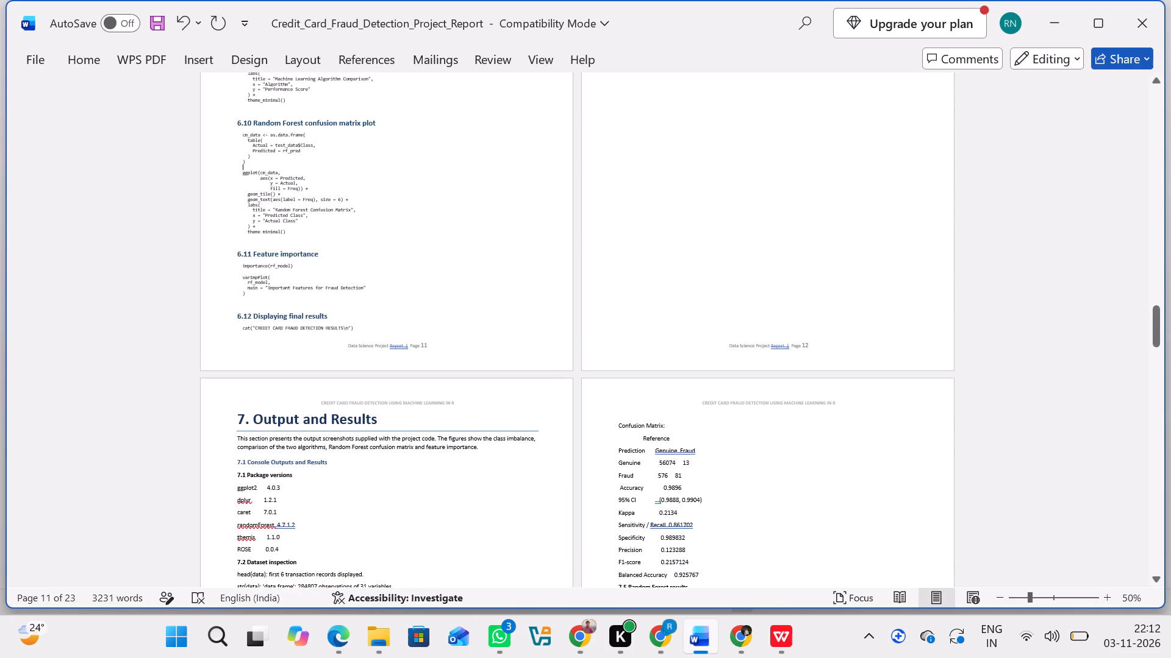
left_click_drag(265, 174, 274, 175)
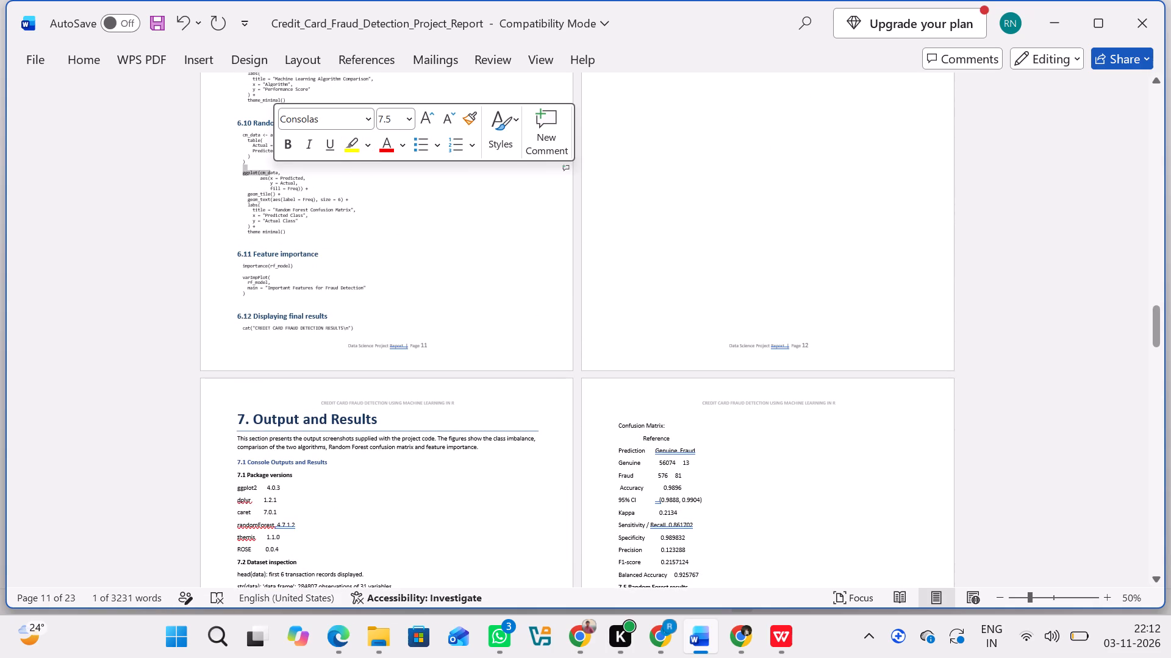
Set the introductory paragraph under the "6. R Programming Code" heading to font size 10.
left_click(400, 190)
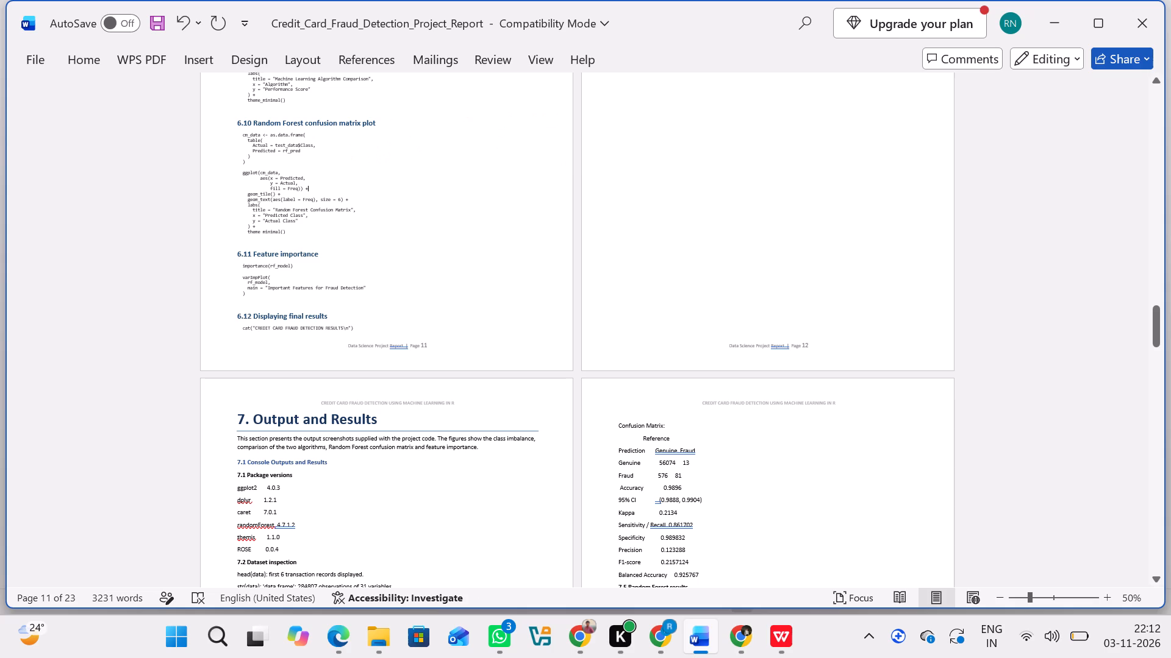
scroll(400, 190, "up", 6)
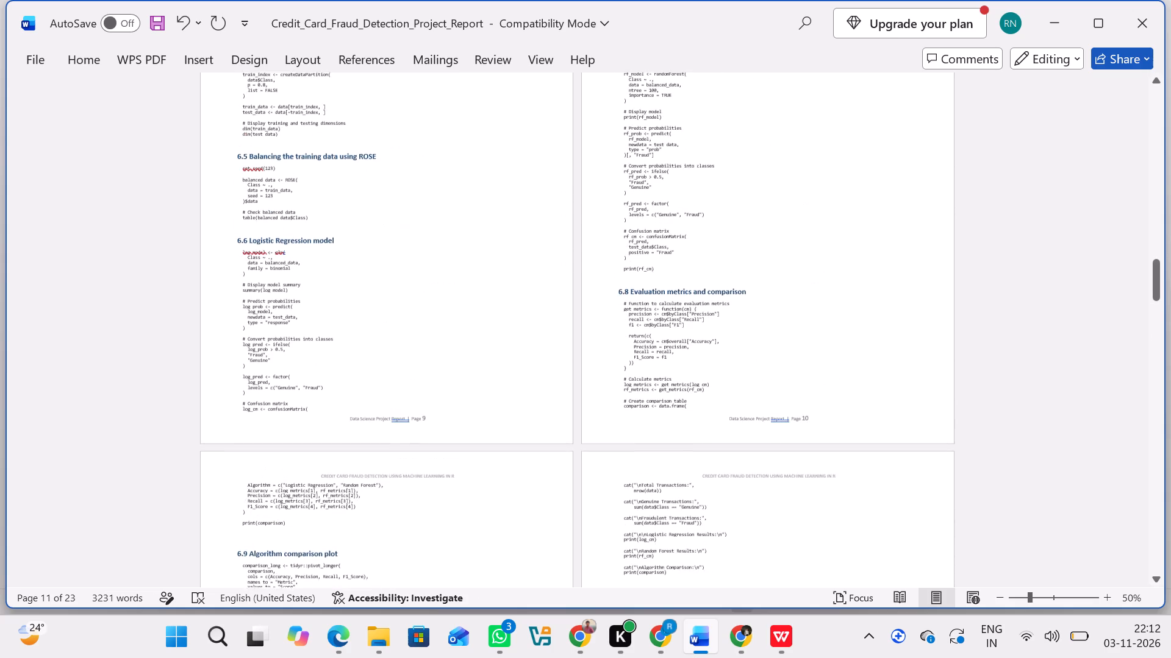
scroll(400, 190, "up", 5)
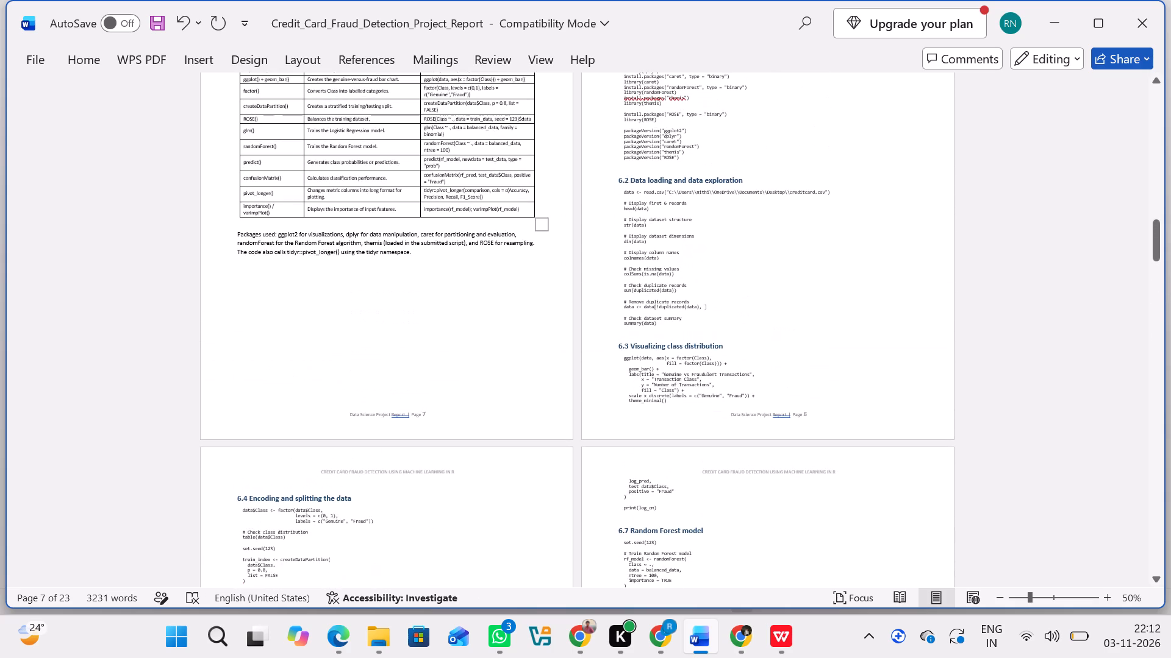
scroll(400, 190, "up", 2)
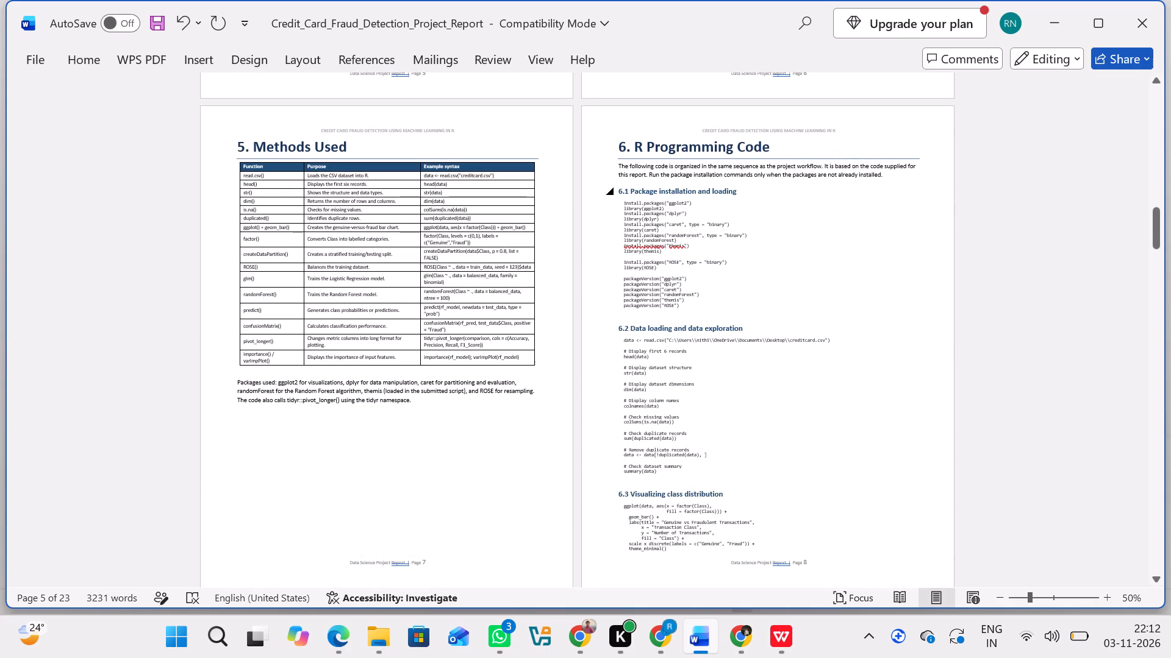
left_click(619, 200)
left_click_drag(617, 167, 809, 177)
left_click(800, 221)
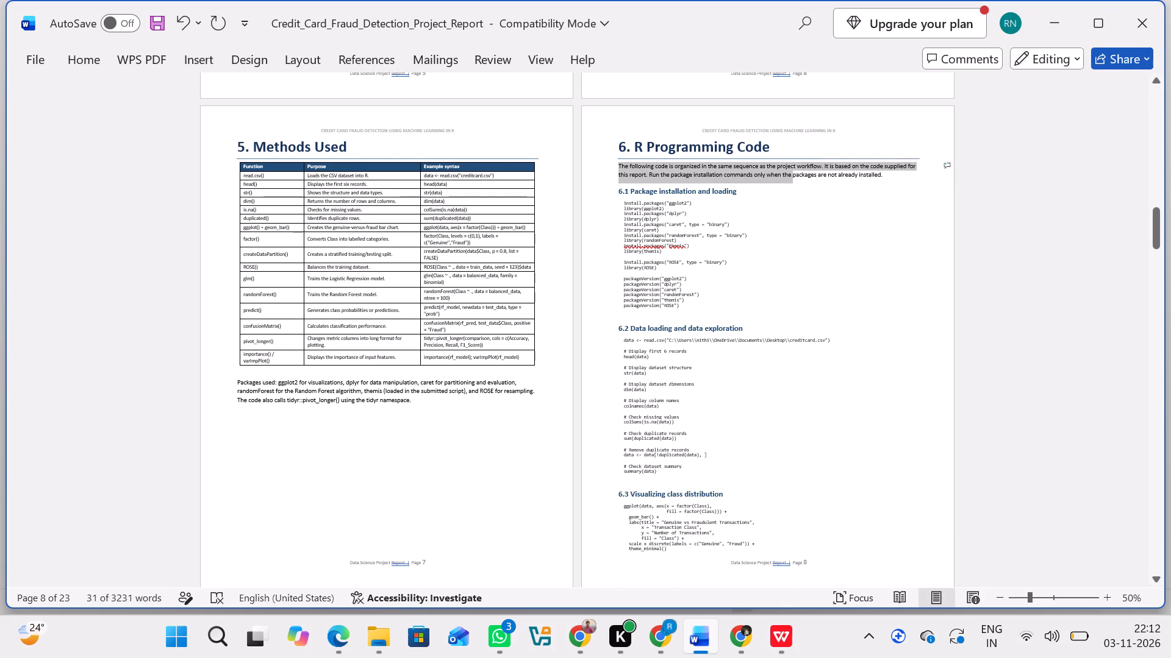
left_click_drag(612, 164, 712, 175)
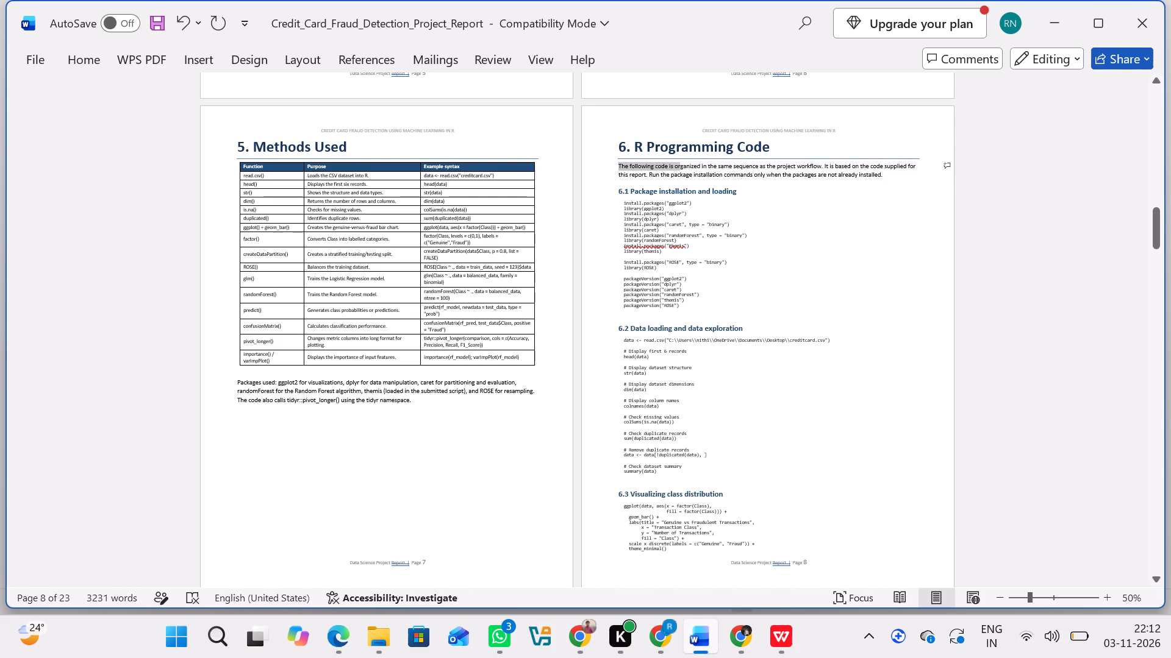
left_click_drag(712, 175, 887, 174)
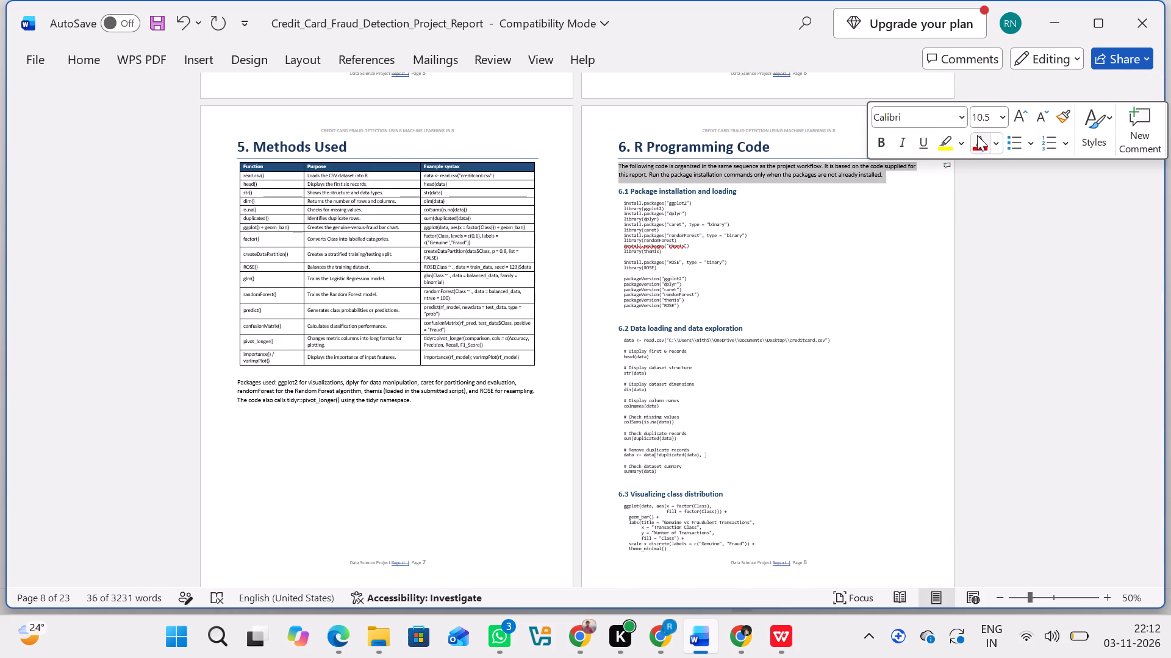
left_click(999, 121)
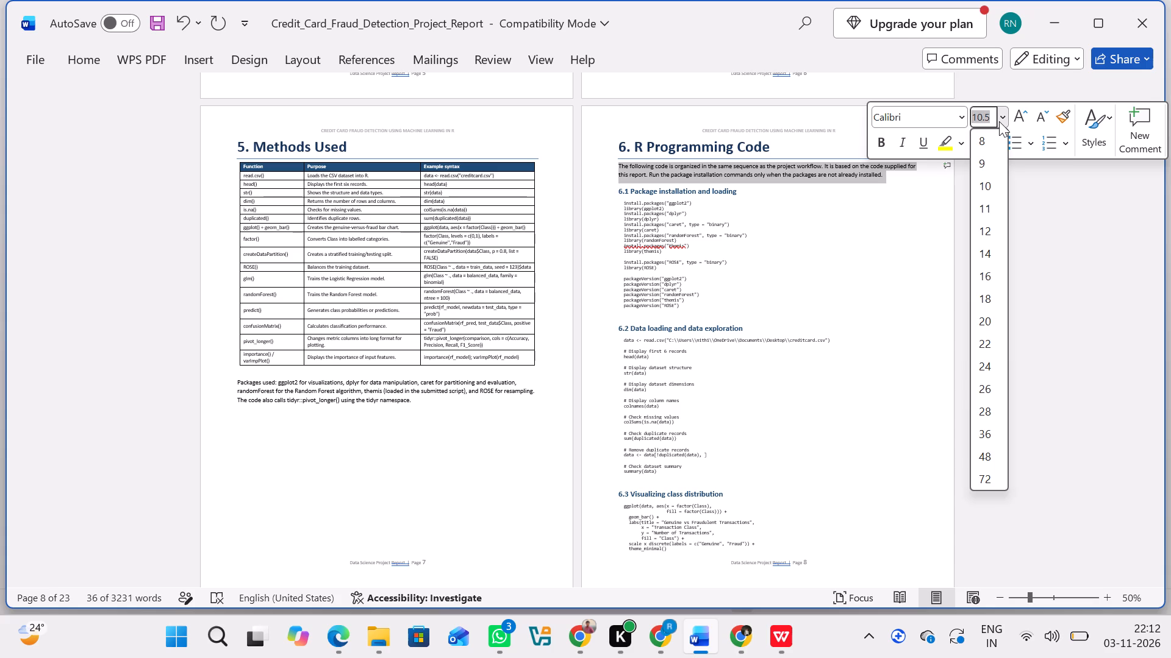
left_click(984, 191)
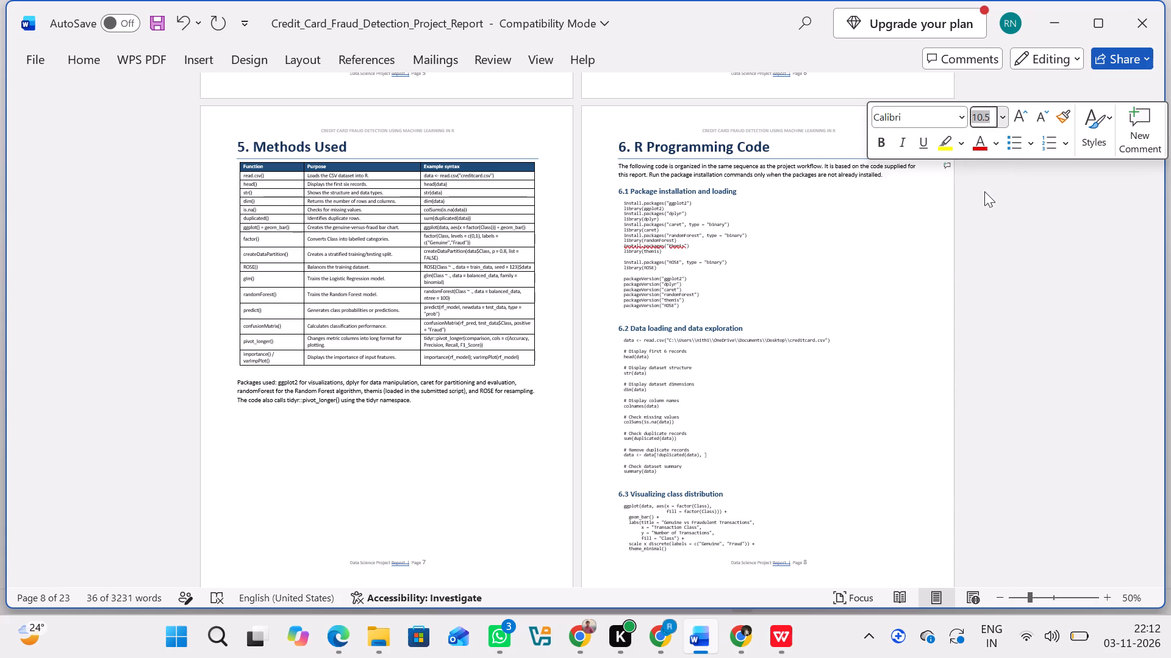
Set the 6.1 package installation code, from the library(ggplot2) line through packageVersion("ROSE"), to font size 8.
left_click_drag(623, 205, 658, 233)
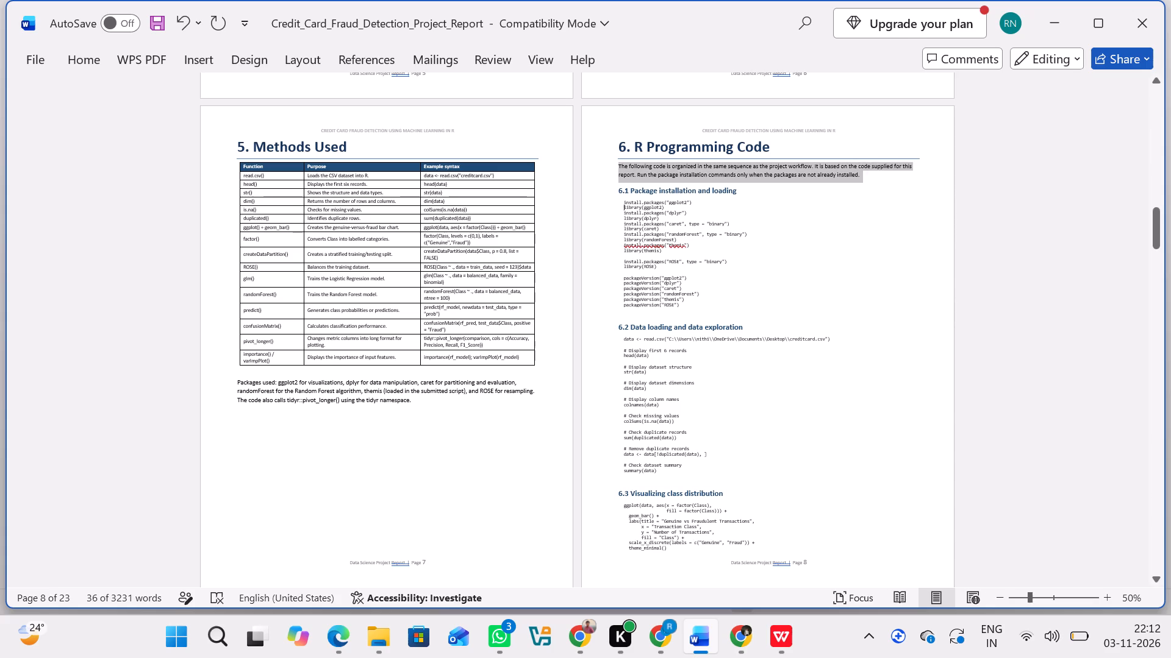
left_click_drag(658, 233, 711, 307)
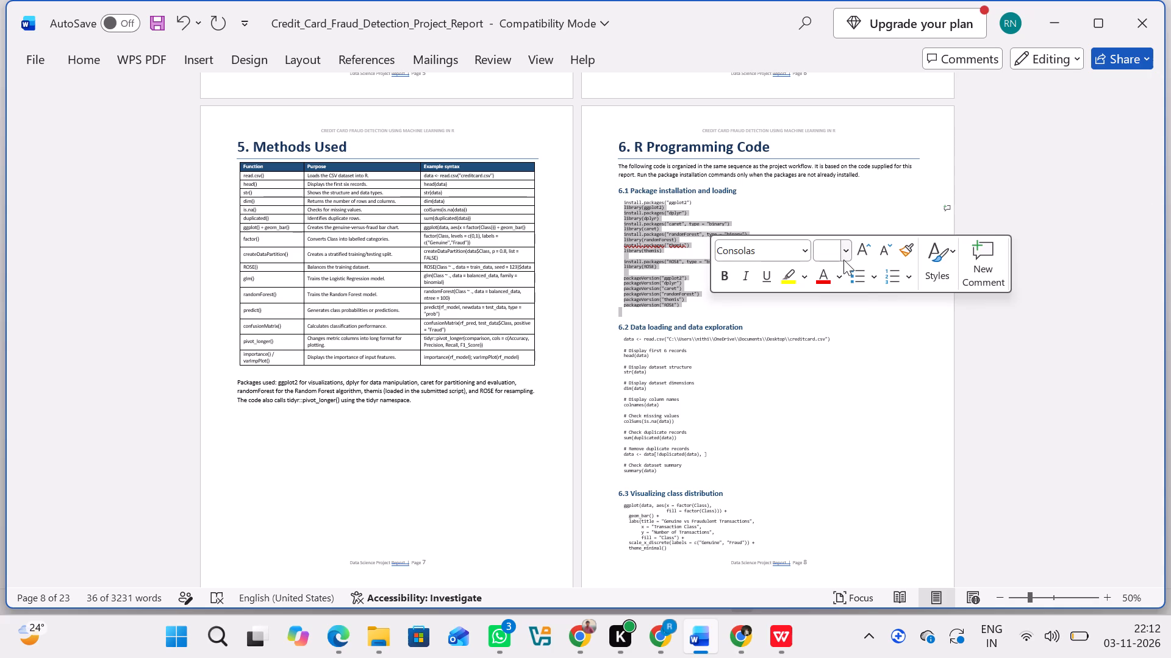
left_click(843, 260)
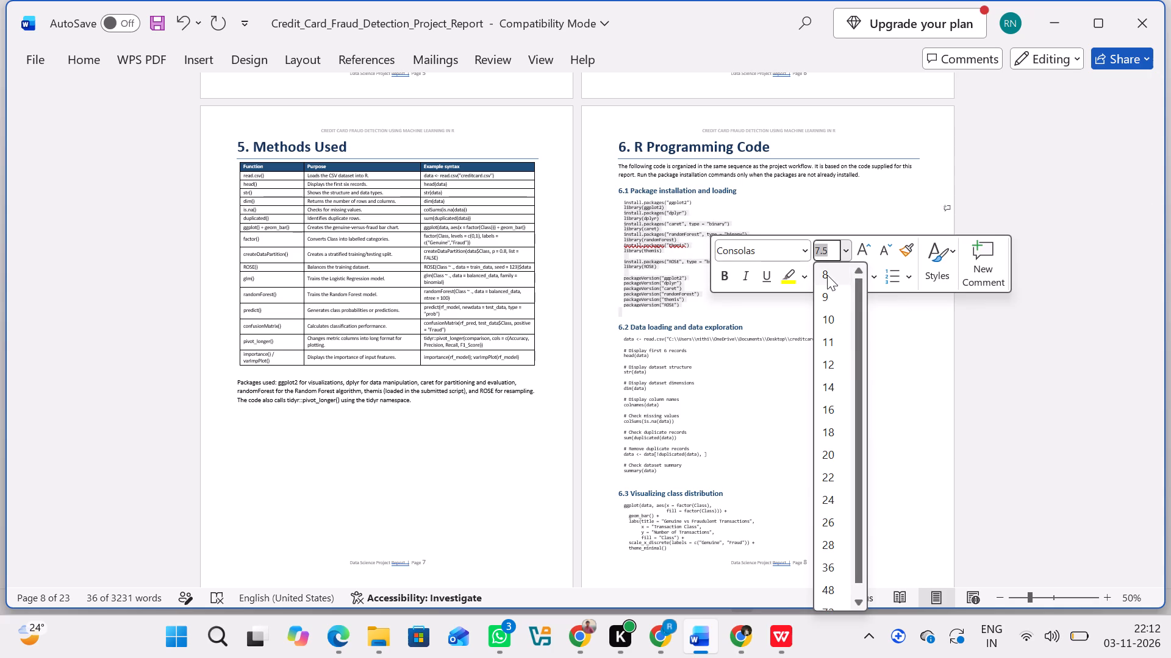
left_click(827, 275)
left_click(772, 386)
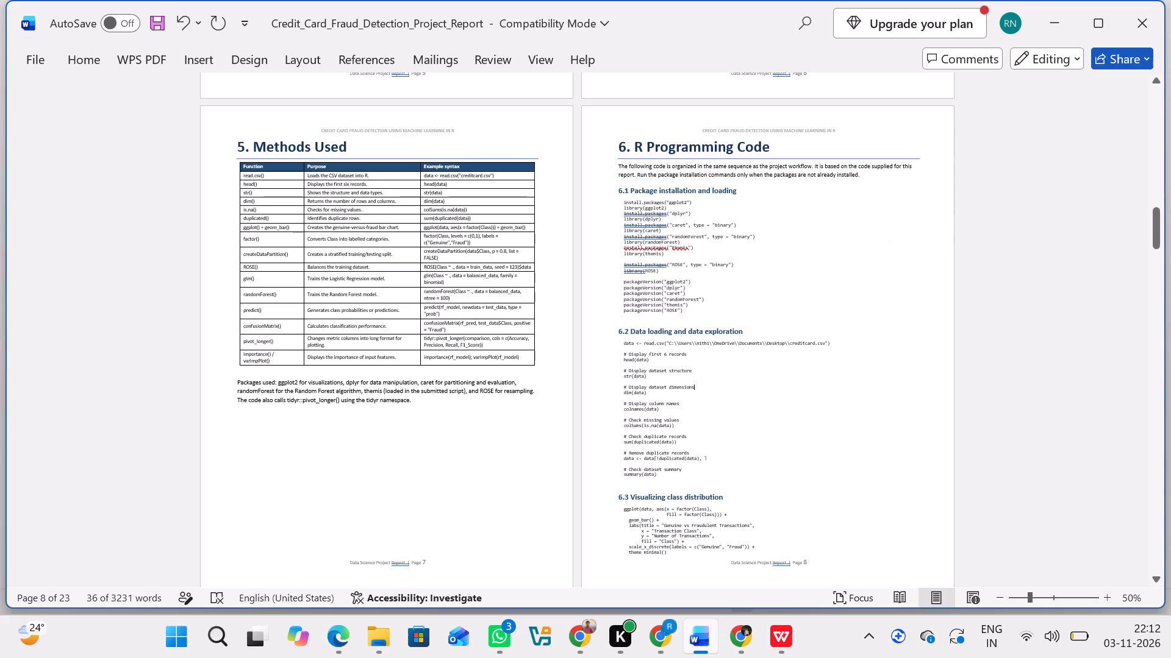
Set the whole code block under 6.2 Data loading and data exploration to font size 8.
left_click_drag(615, 344, 712, 397)
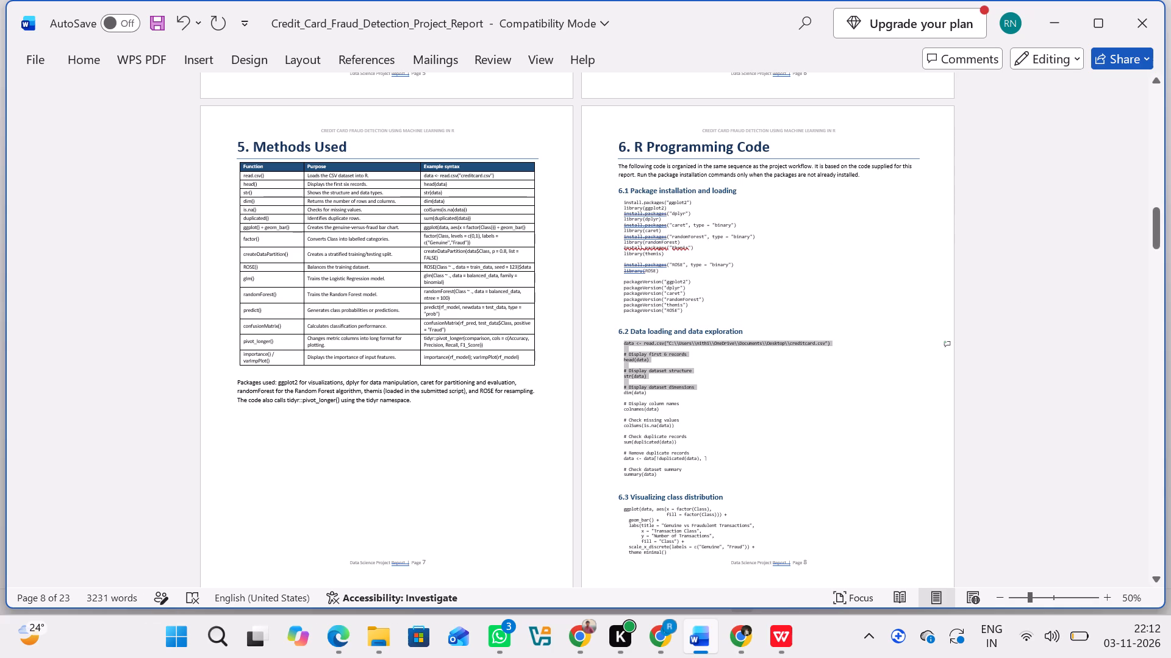
left_click_drag(712, 397, 715, 481)
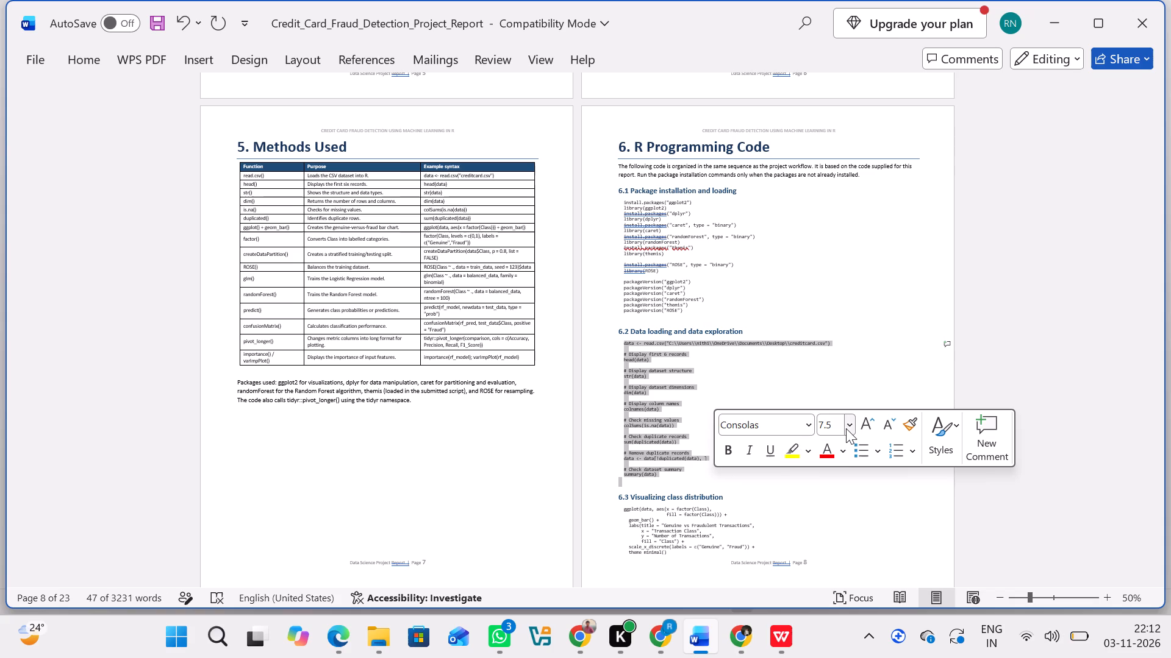
left_click(846, 428)
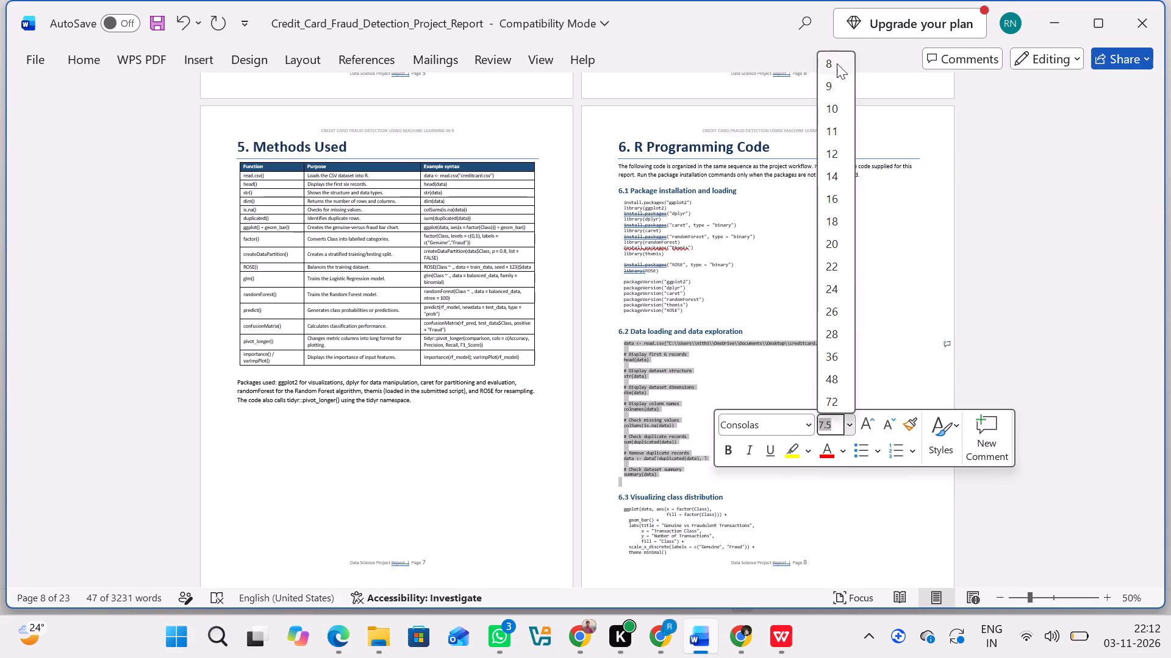
left_click(836, 71)
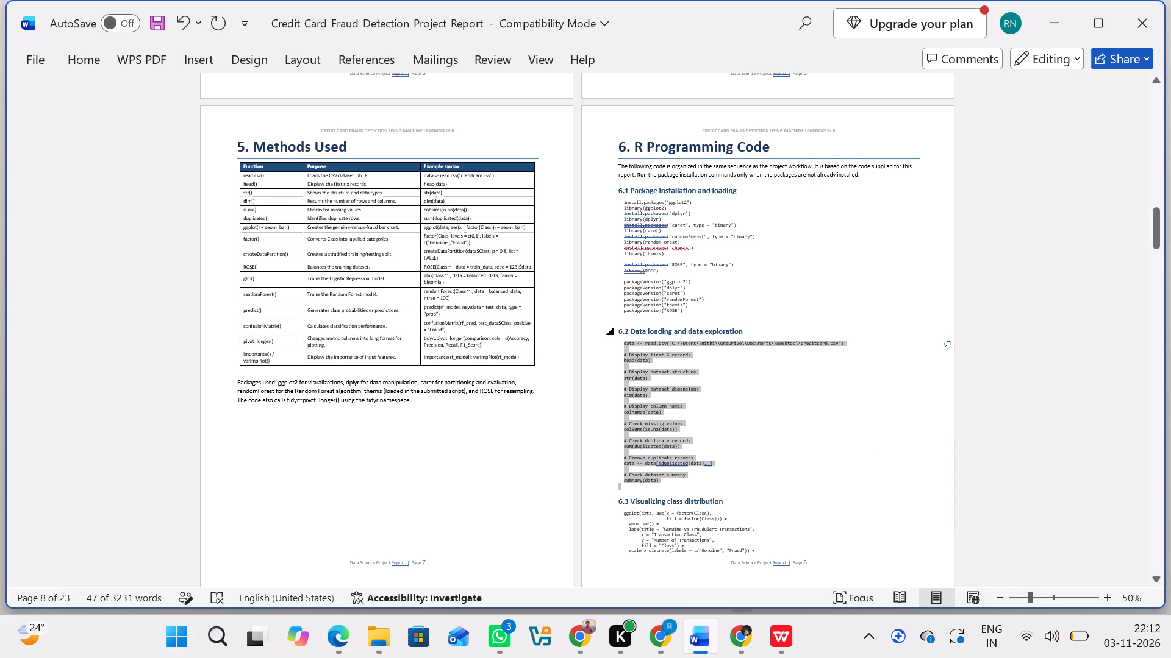
Open the font size of the "6.2 Data loading and data exploration" heading for changing.
left_click_drag(620, 328, 747, 326)
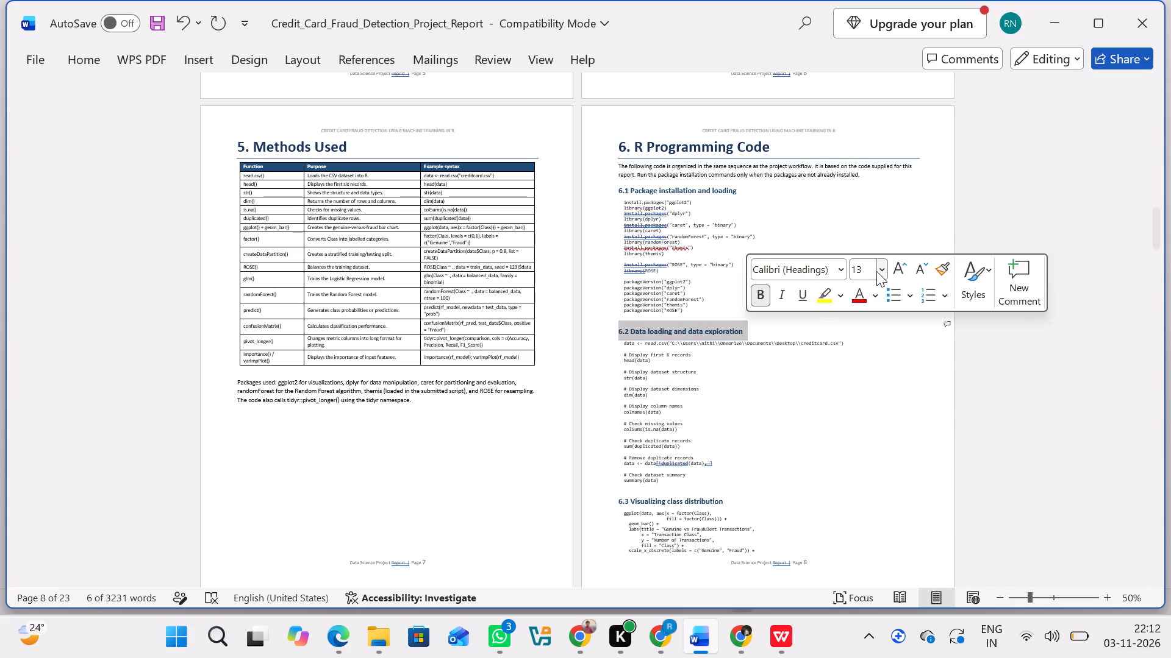
left_click(878, 272)
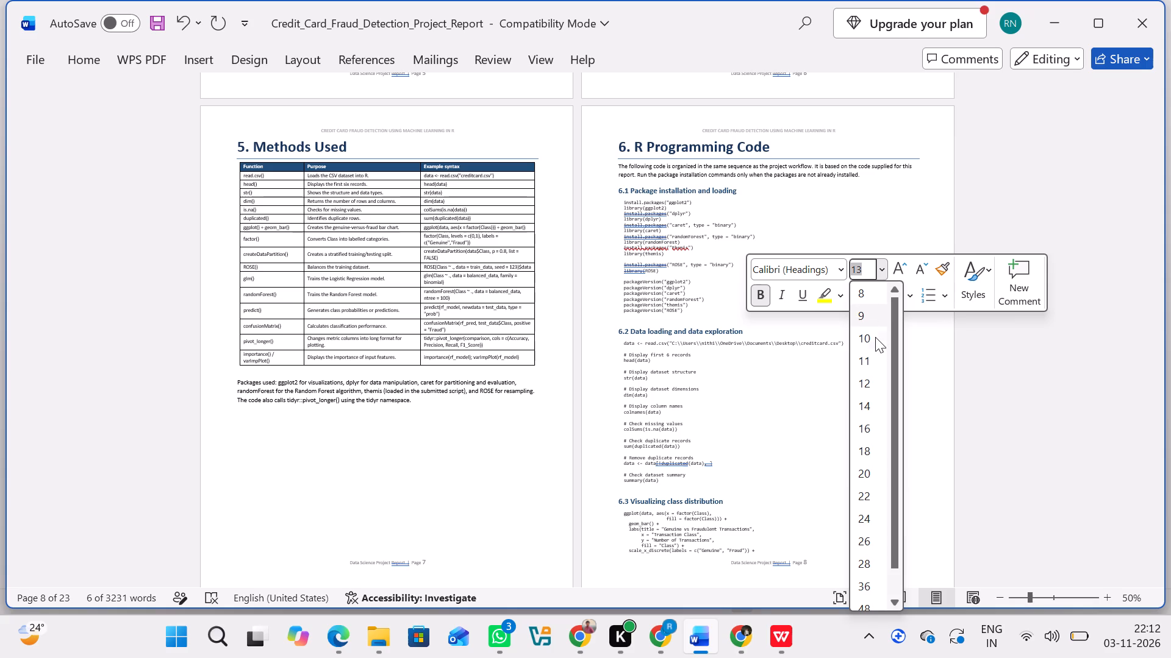
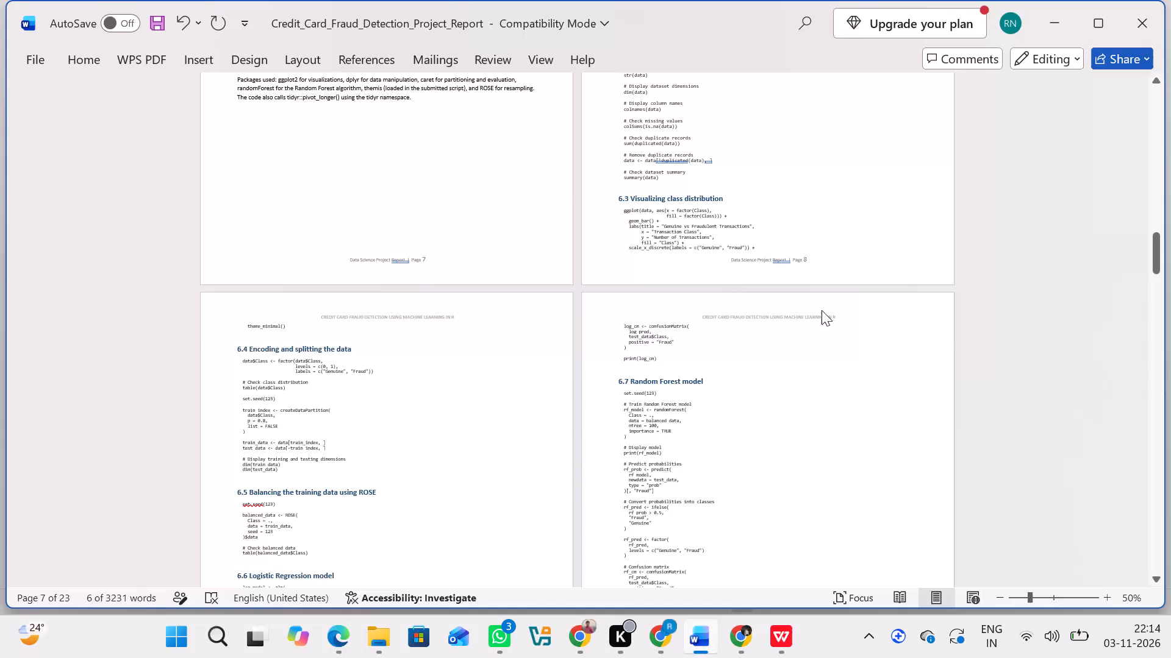
Remove the number 7.1 from the "7.1 Console Outputs and Results" heading in section 7.
scroll(575, 371, "down", 3)
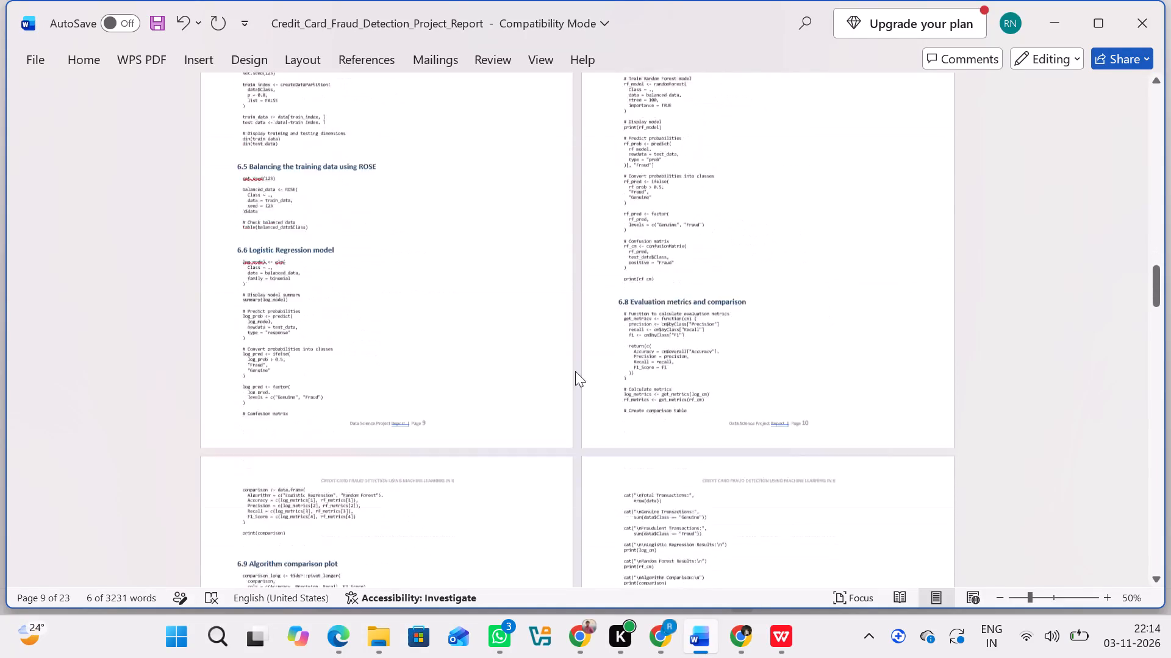
scroll(575, 371, "down", 4)
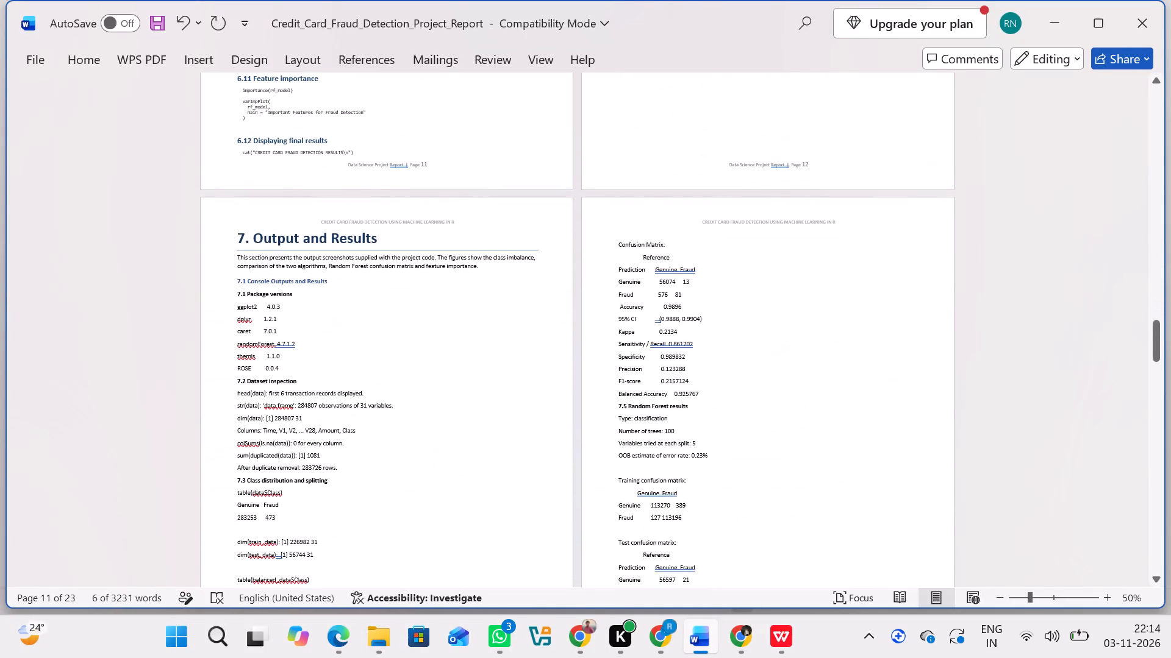
left_click(235, 280)
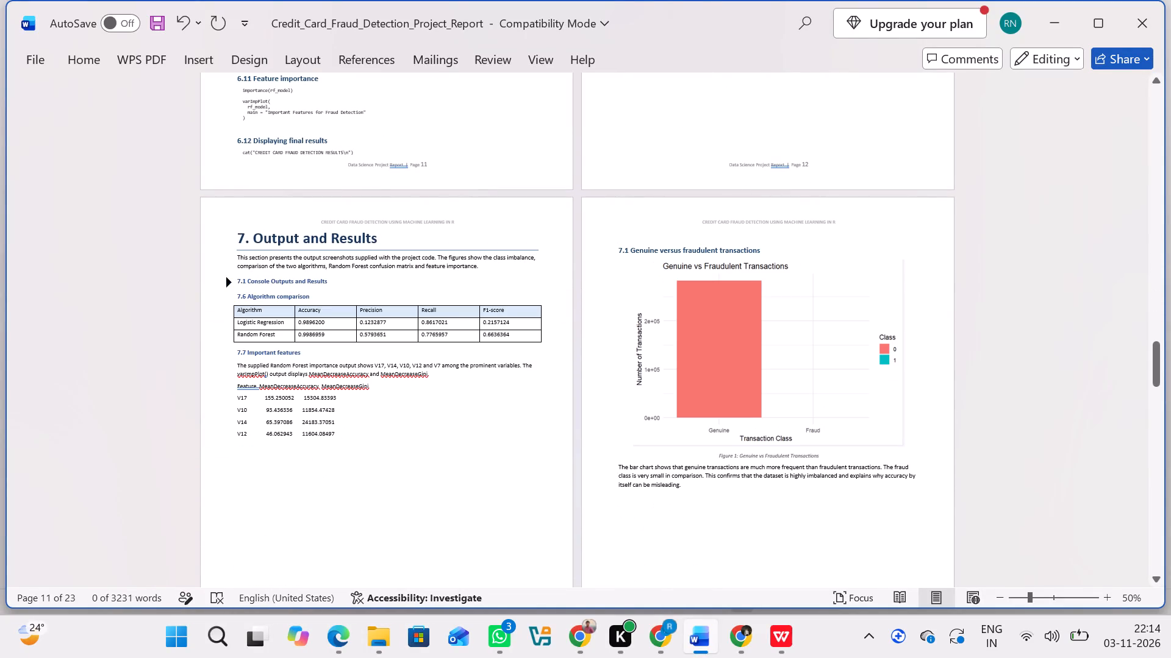
left_click(227, 279)
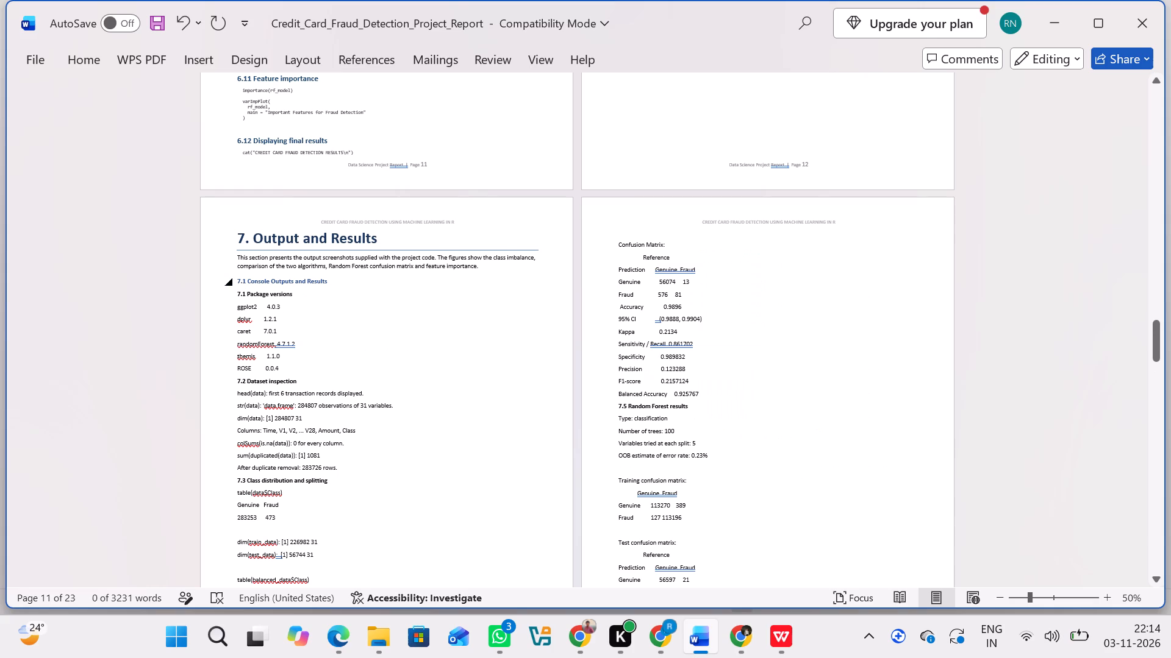
left_click_drag(238, 281, 332, 286)
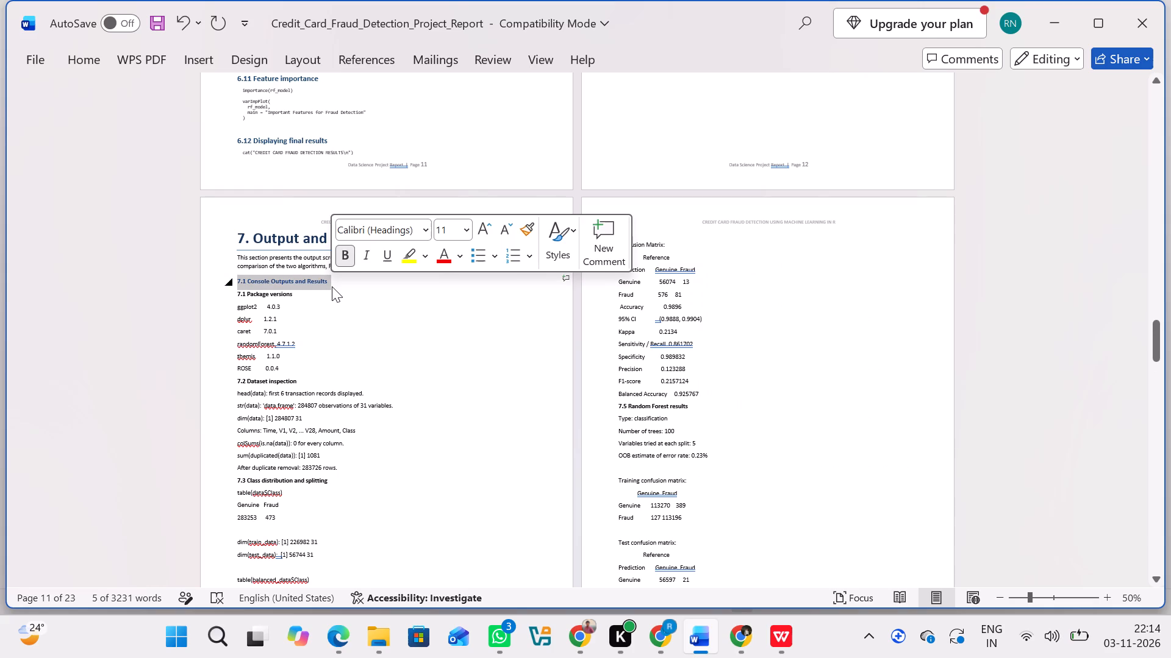
left_click(334, 318)
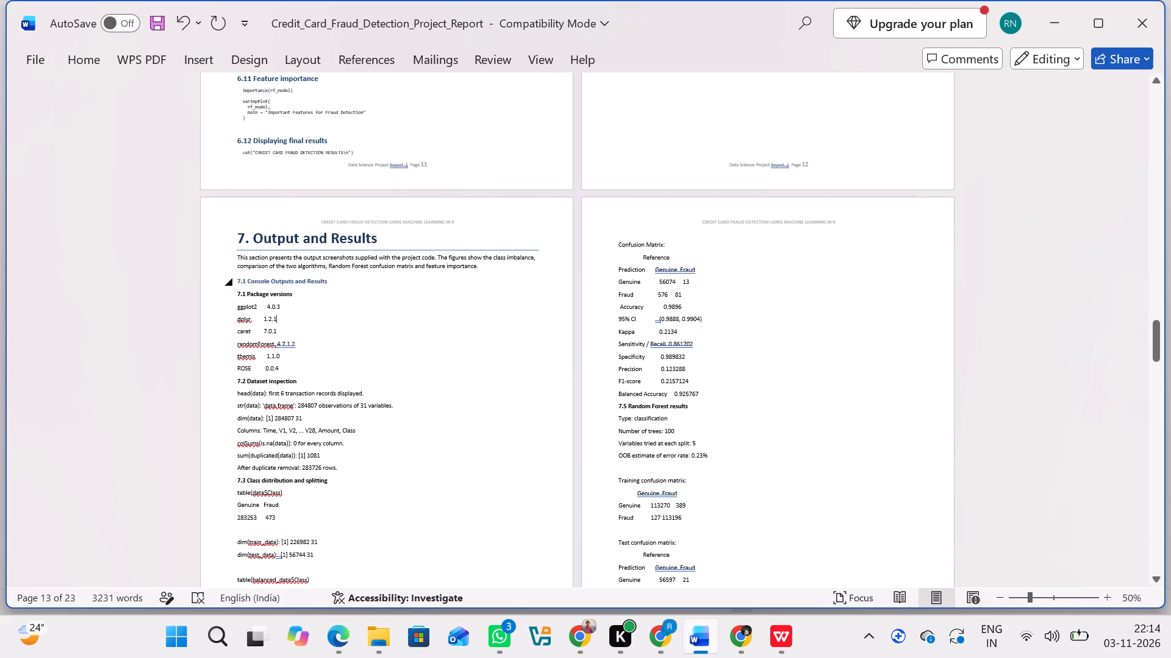
left_click(246, 281)
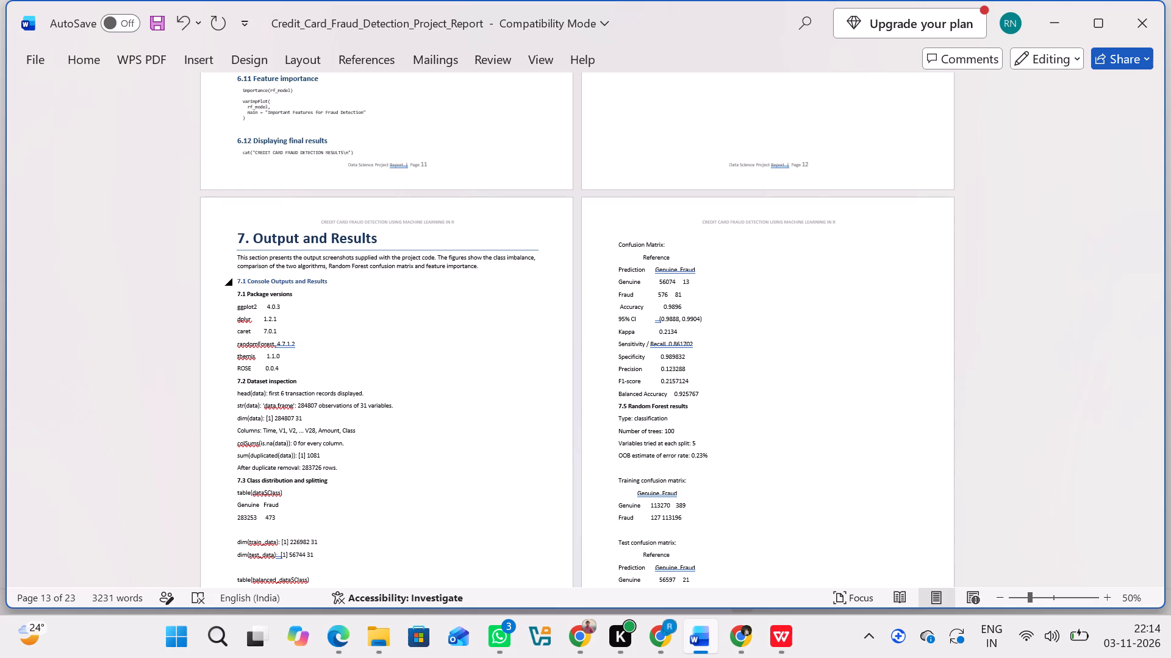
key("BackSpace")
key("BackSpace")
key("BackSpace")
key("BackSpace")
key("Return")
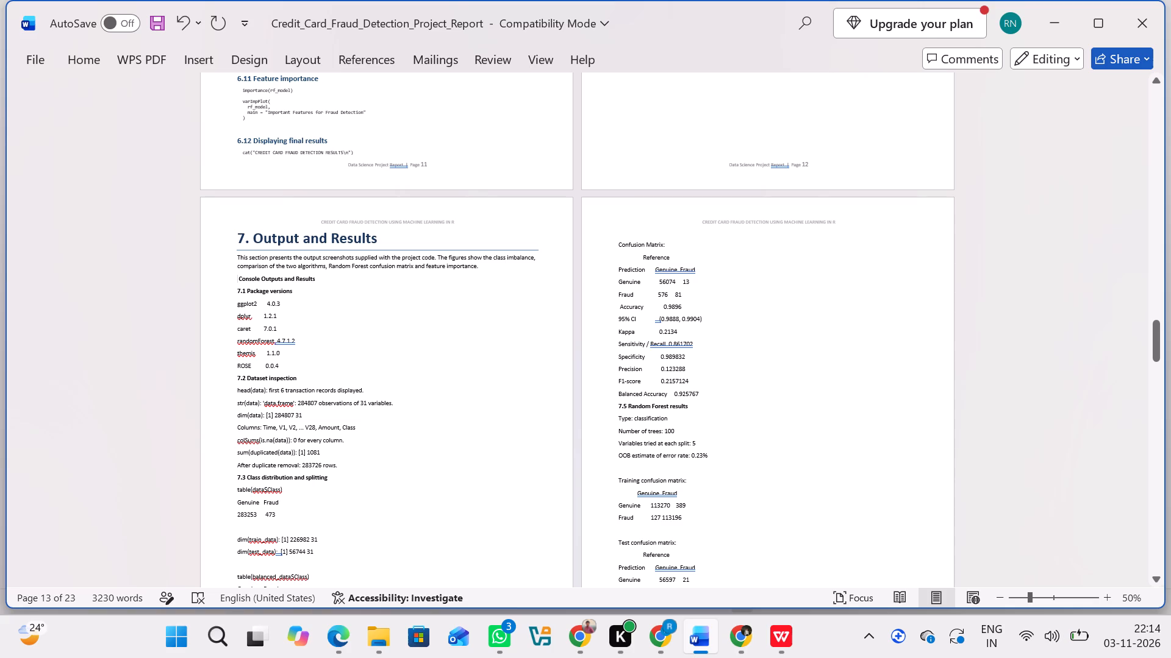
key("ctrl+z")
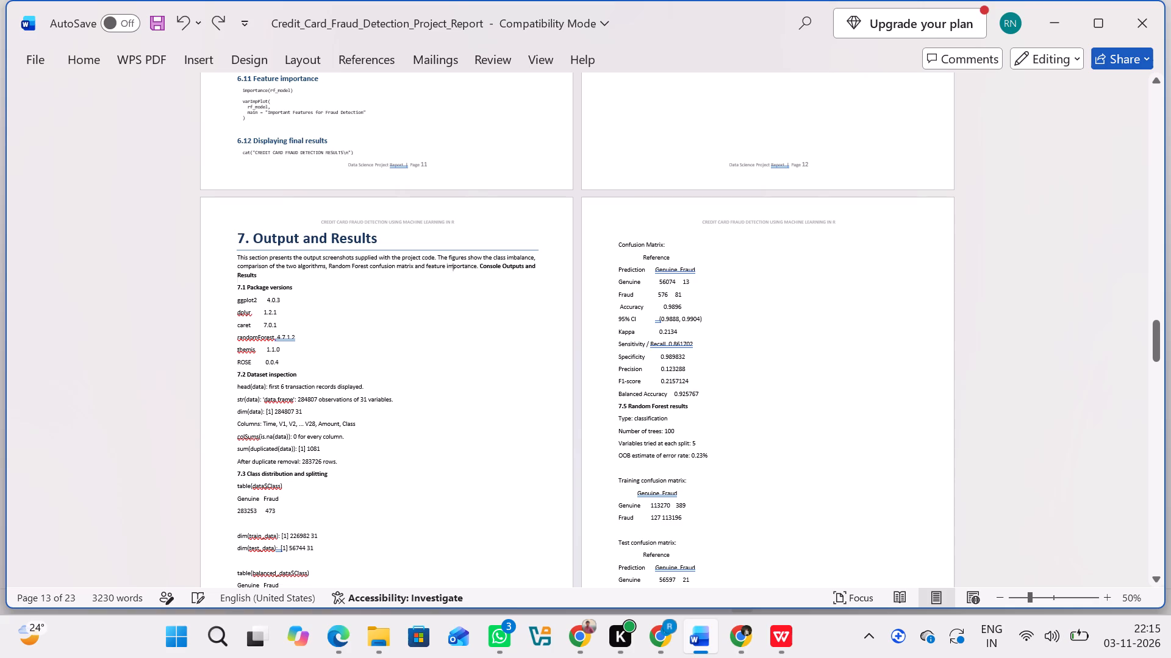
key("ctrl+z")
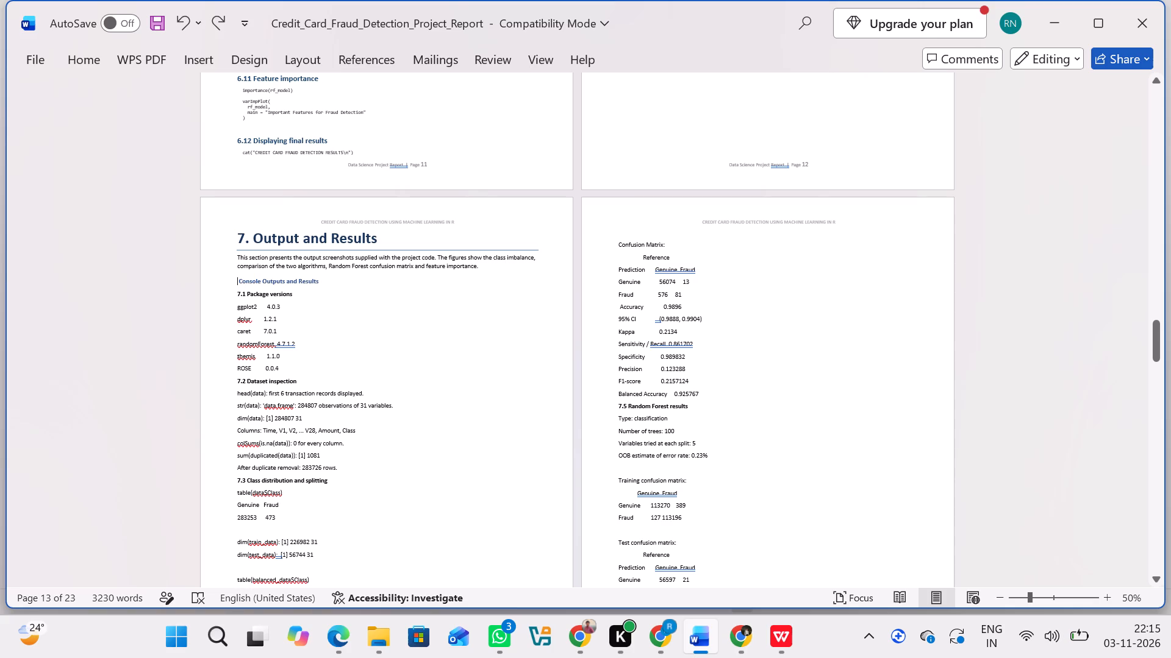
Set the "Console Outputs and Results" heading to font size 12.
left_click(321, 302)
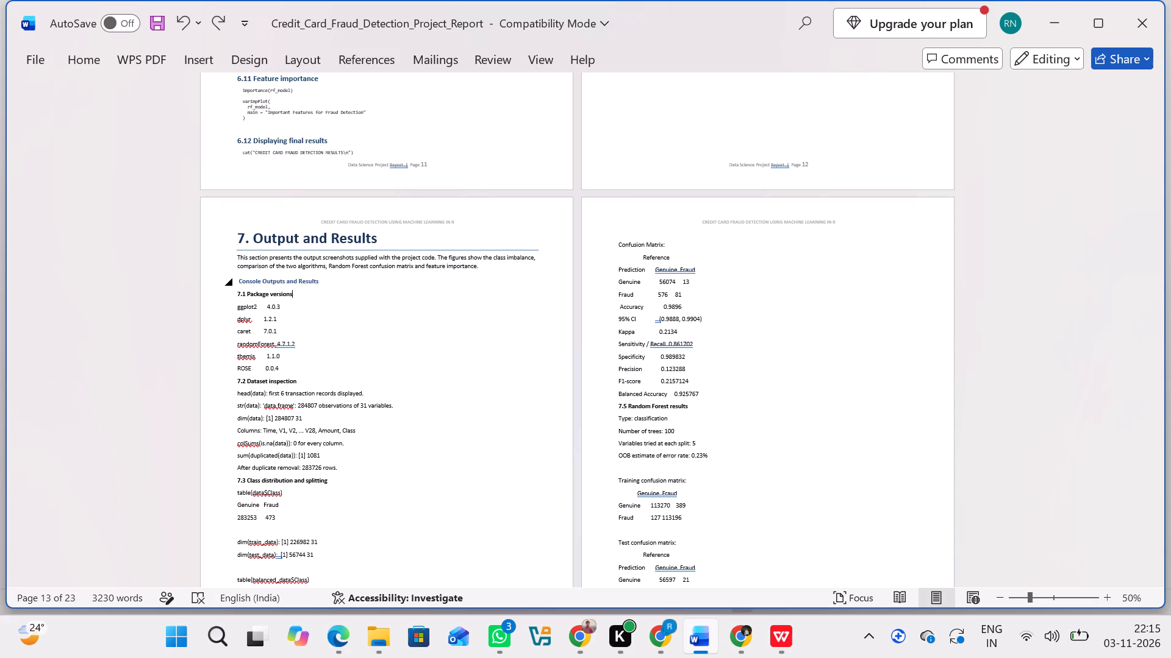
left_click_drag(238, 280, 351, 286)
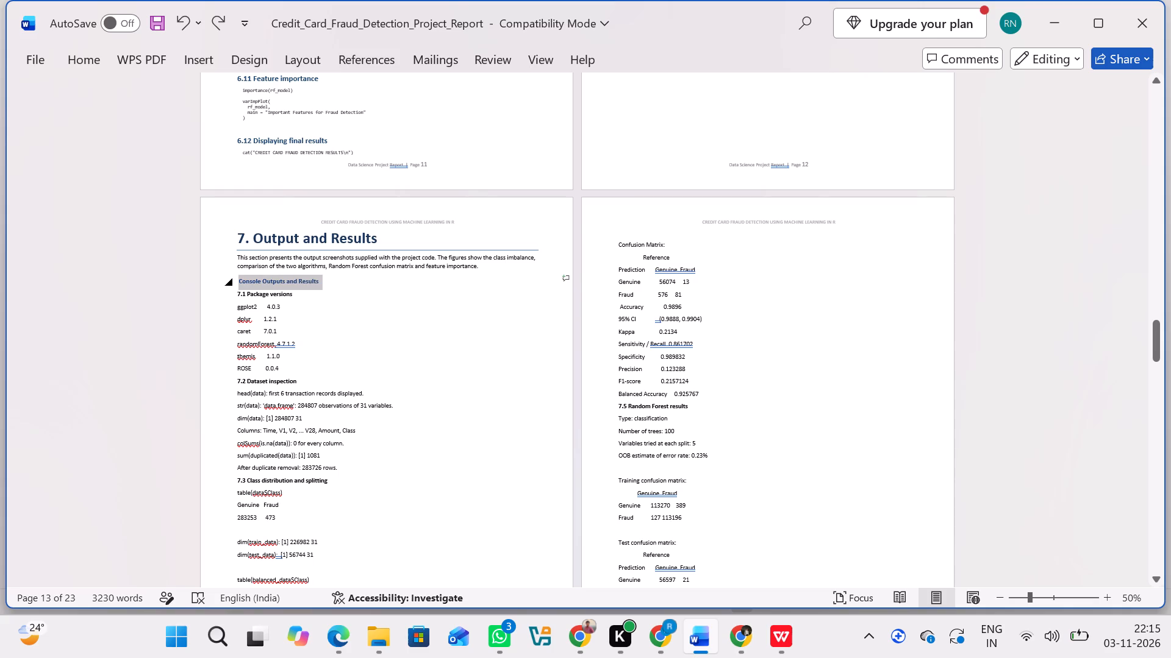
left_click_drag(351, 286, 351, 286)
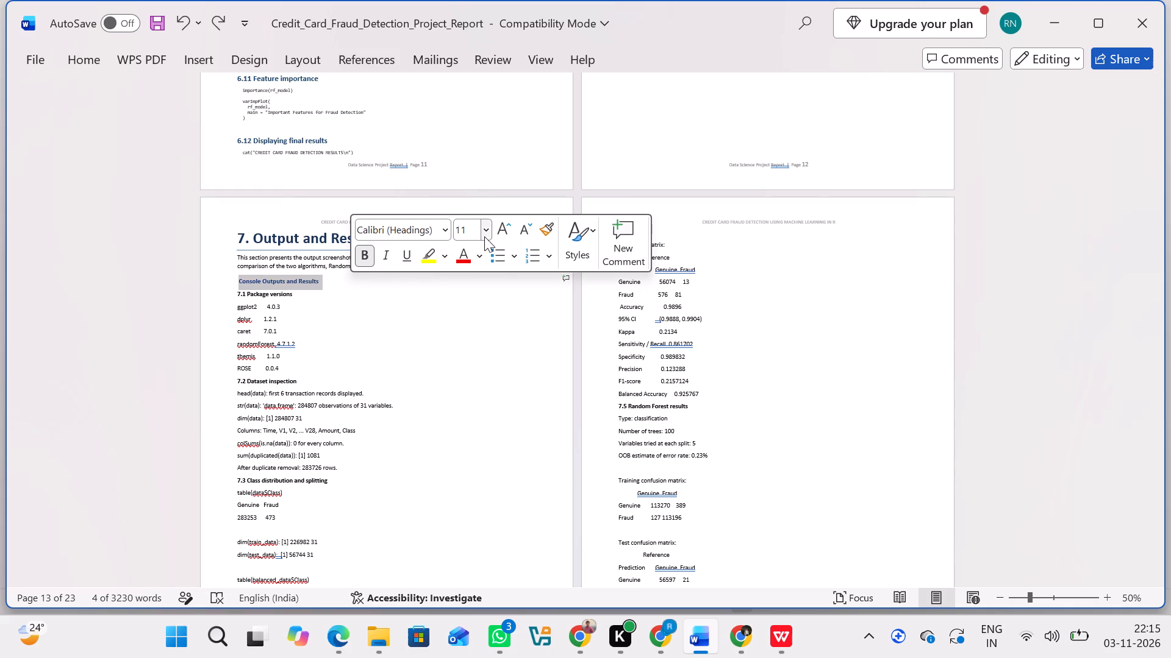
left_click(483, 236)
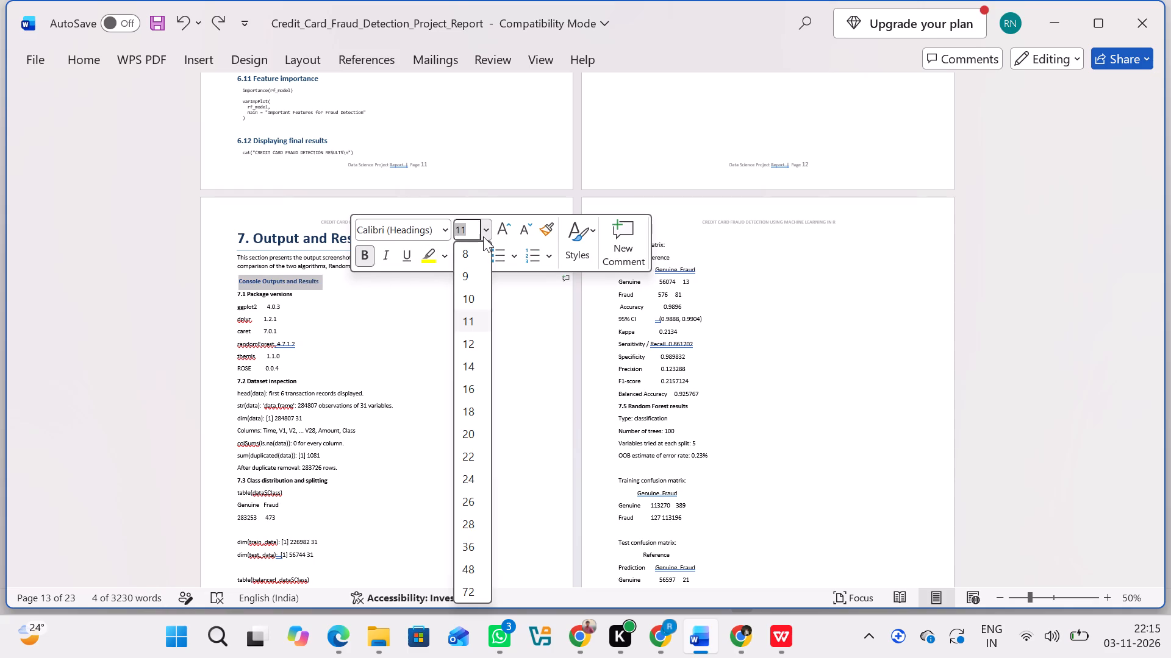
left_click(471, 344)
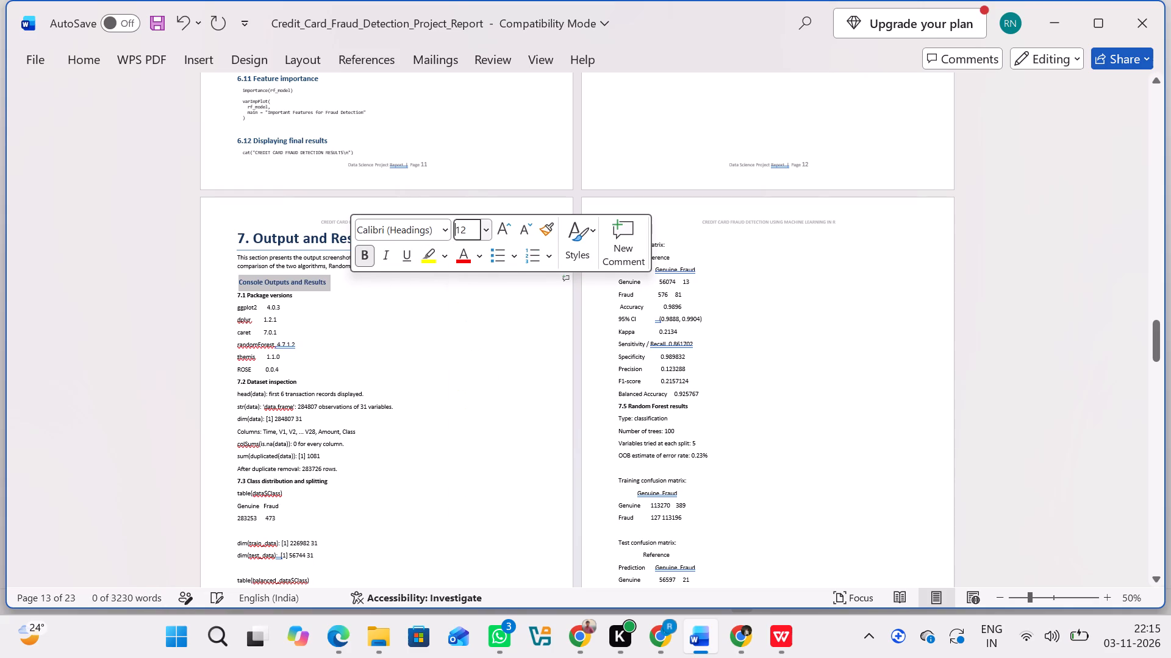
left_click(383, 301)
Set the "7.1 Package versions" line to font size 12 and apply the Heading 3 style to it.
left_click_drag(235, 298, 237, 298)
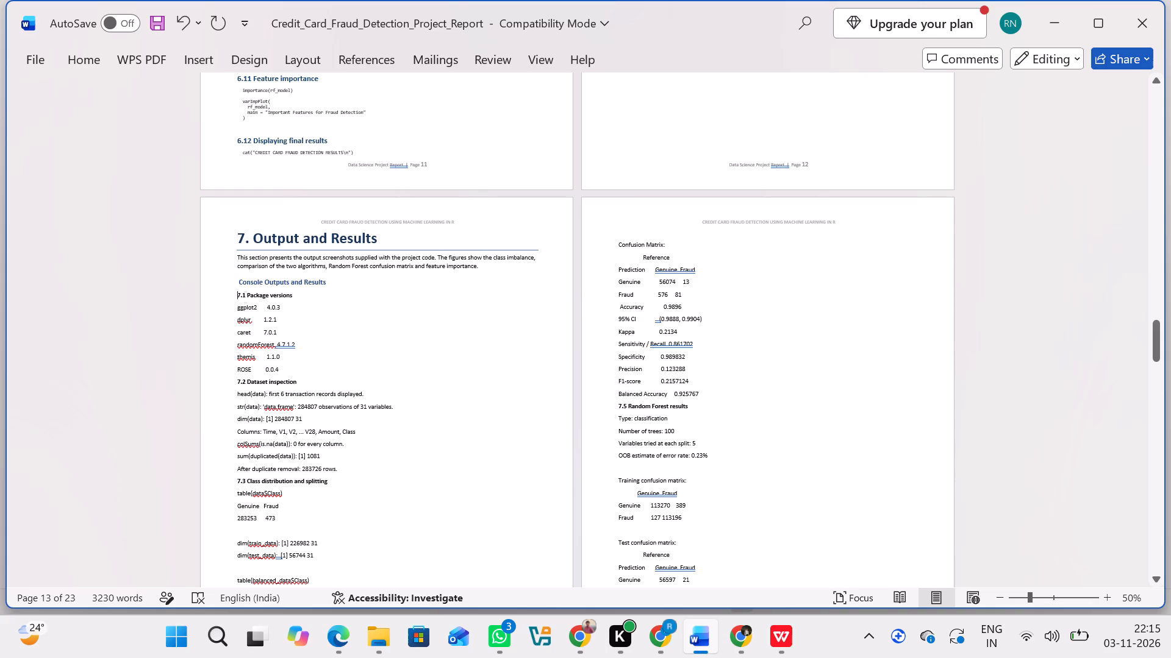
left_click_drag(237, 298, 301, 297)
left_click(435, 243)
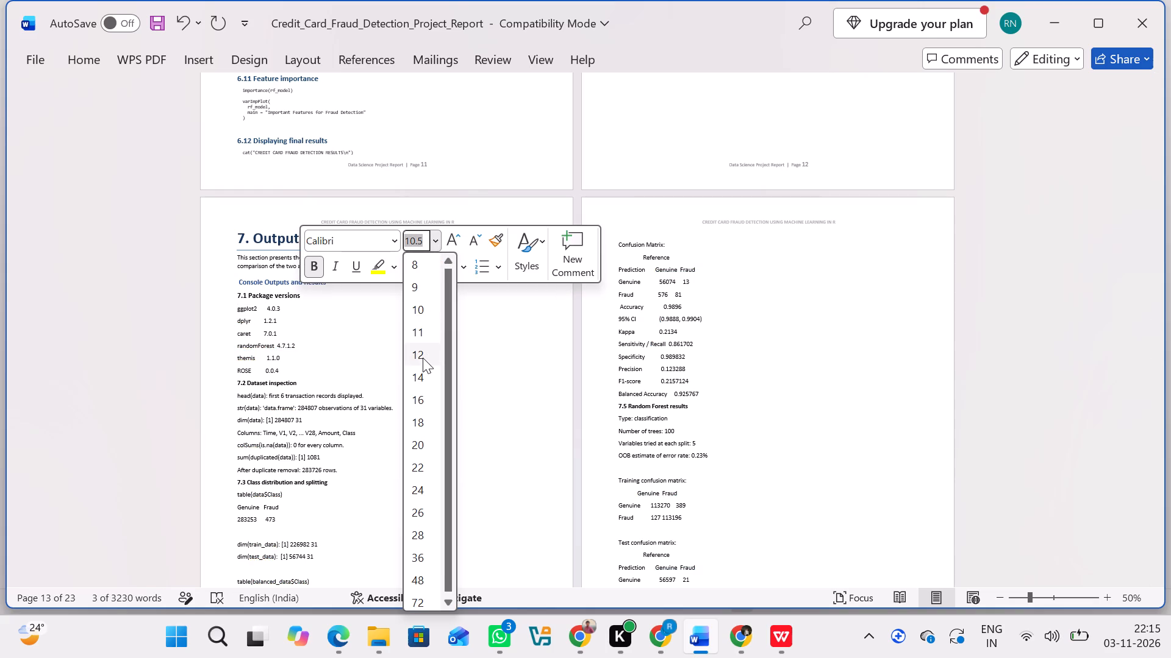
left_click(423, 358)
left_click(523, 246)
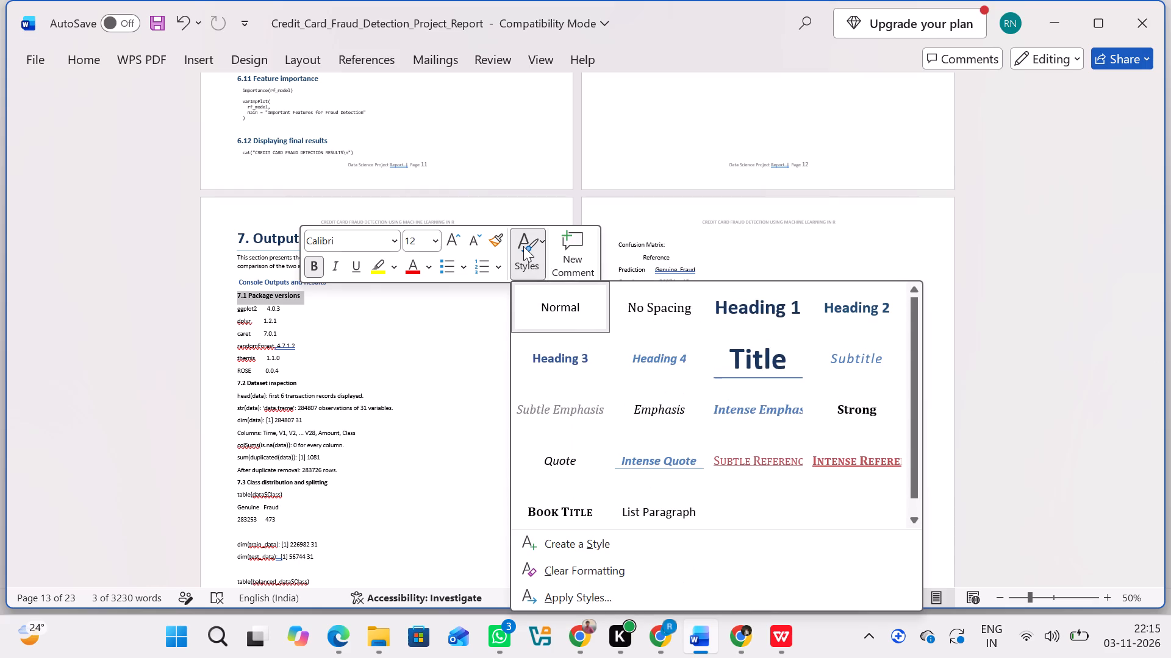
left_click(556, 352)
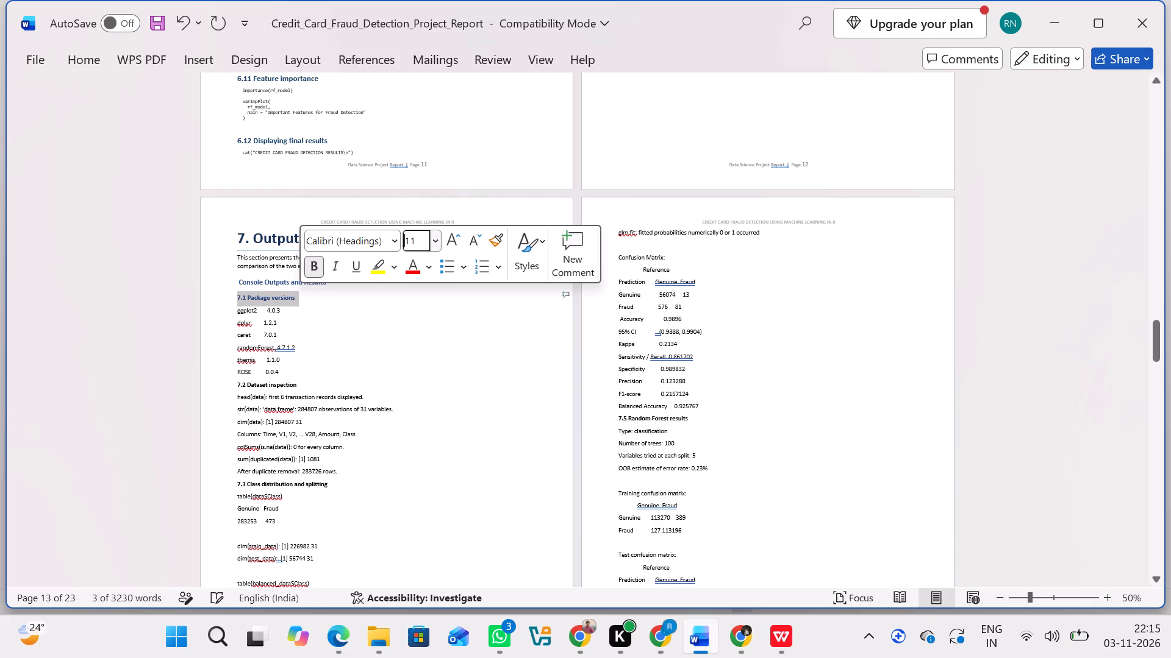
left_click(460, 344)
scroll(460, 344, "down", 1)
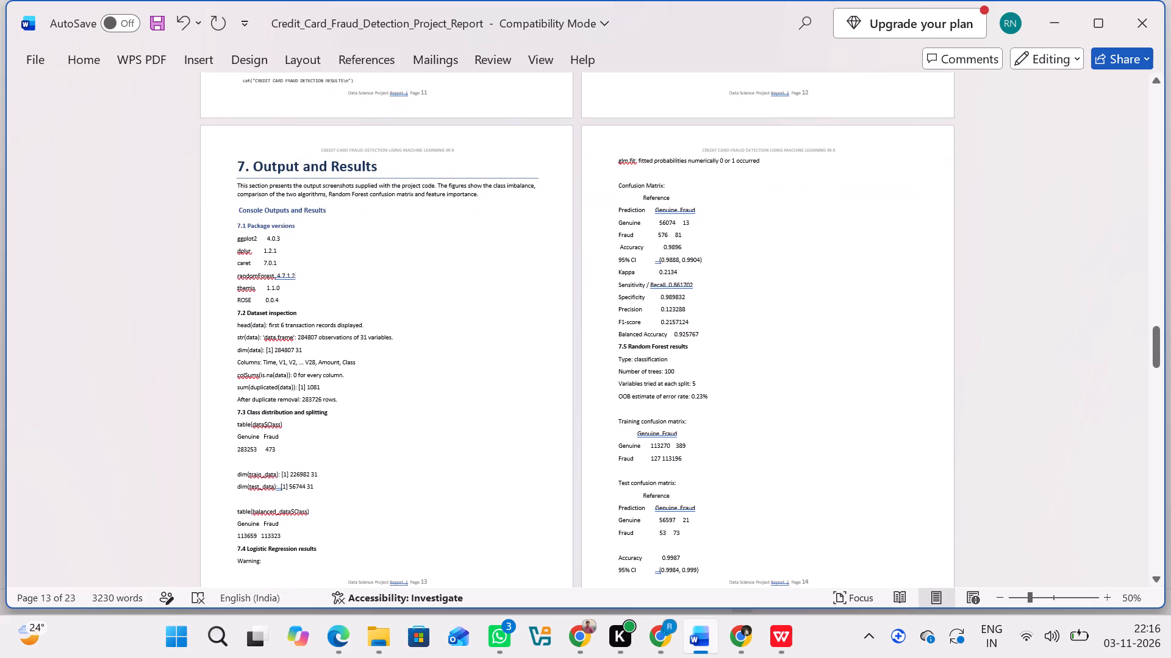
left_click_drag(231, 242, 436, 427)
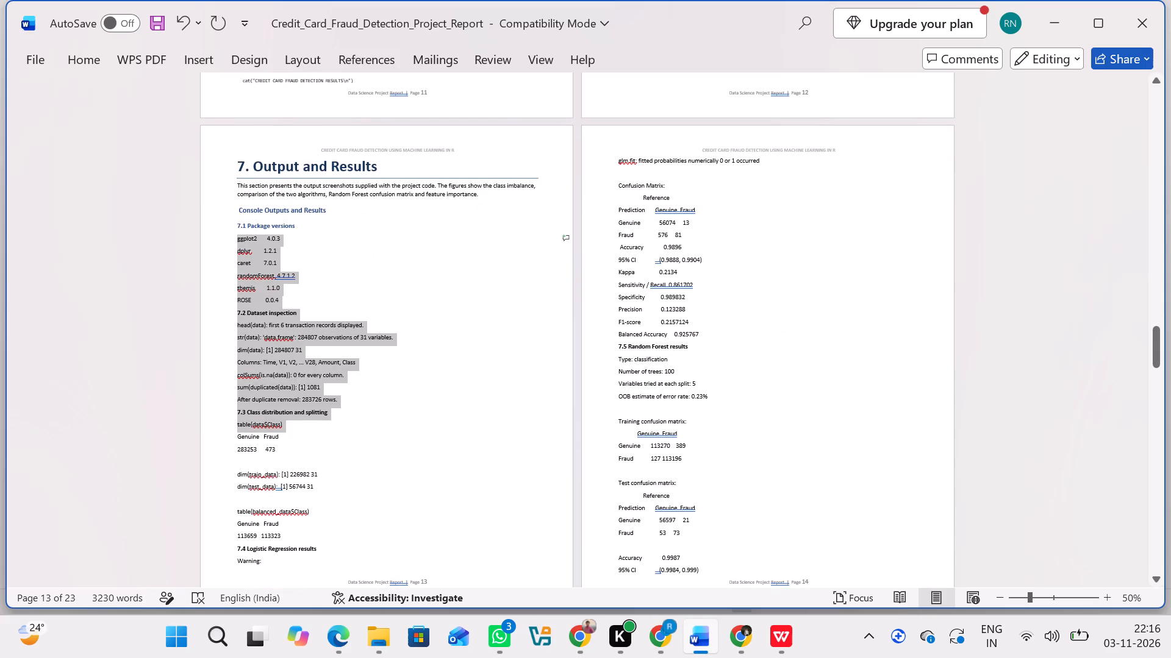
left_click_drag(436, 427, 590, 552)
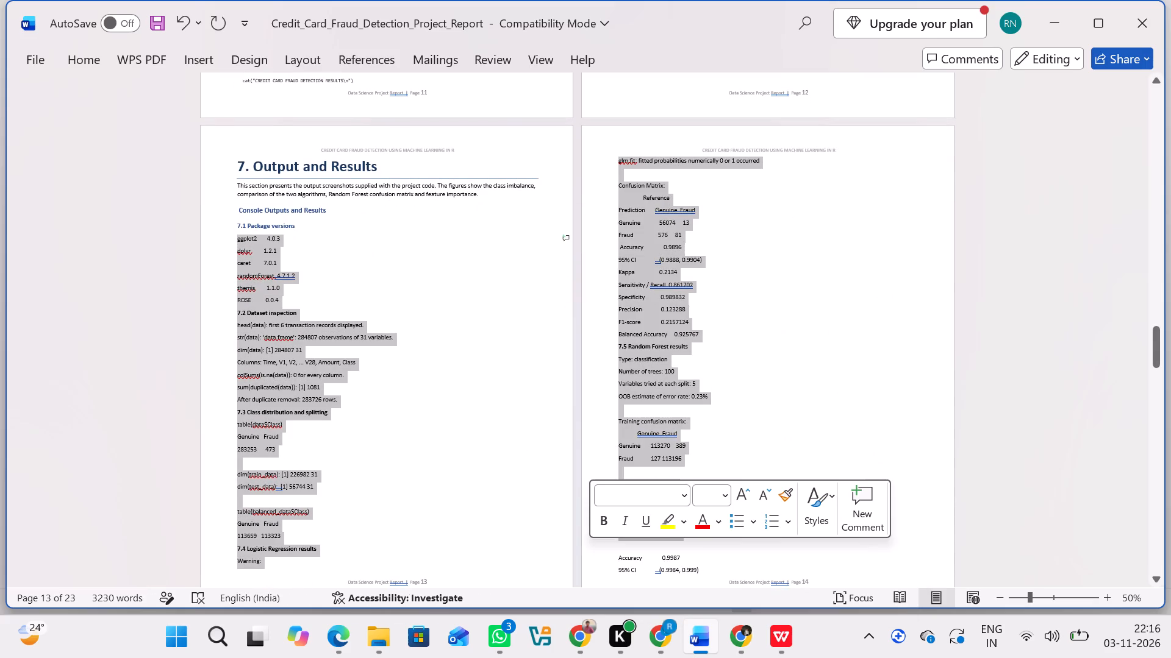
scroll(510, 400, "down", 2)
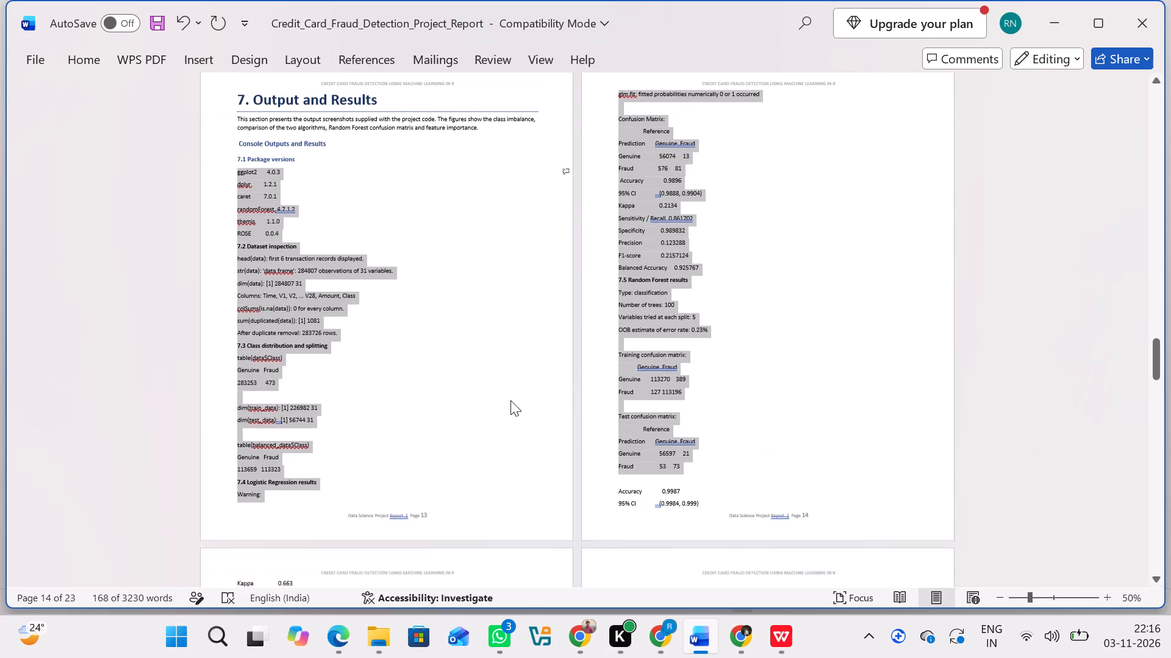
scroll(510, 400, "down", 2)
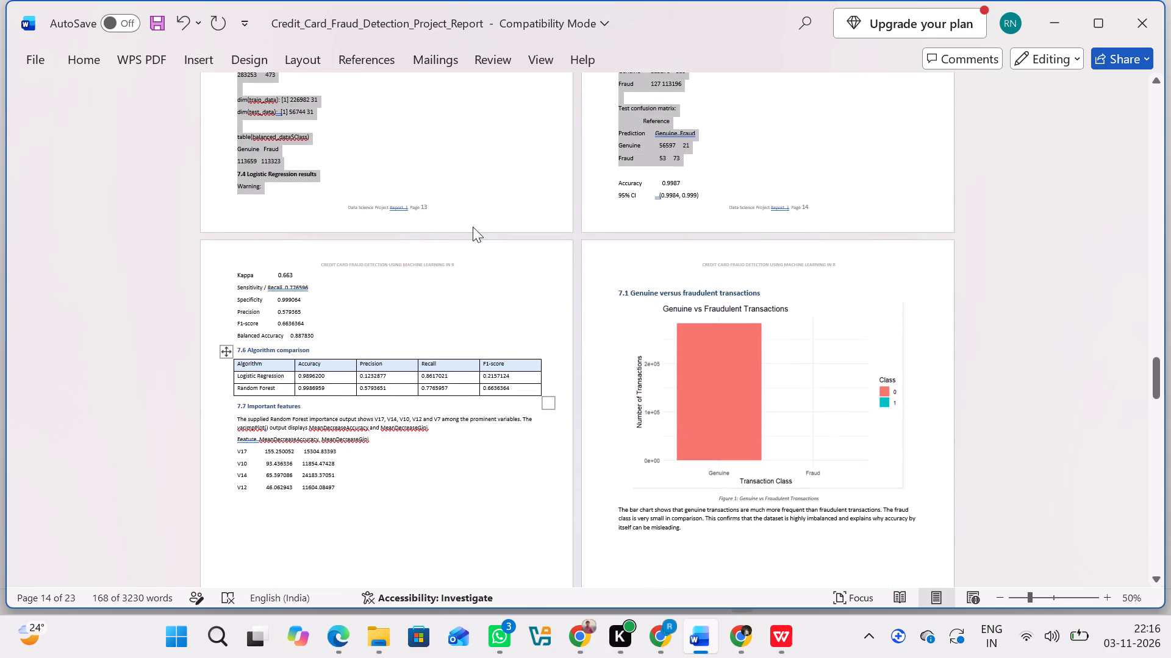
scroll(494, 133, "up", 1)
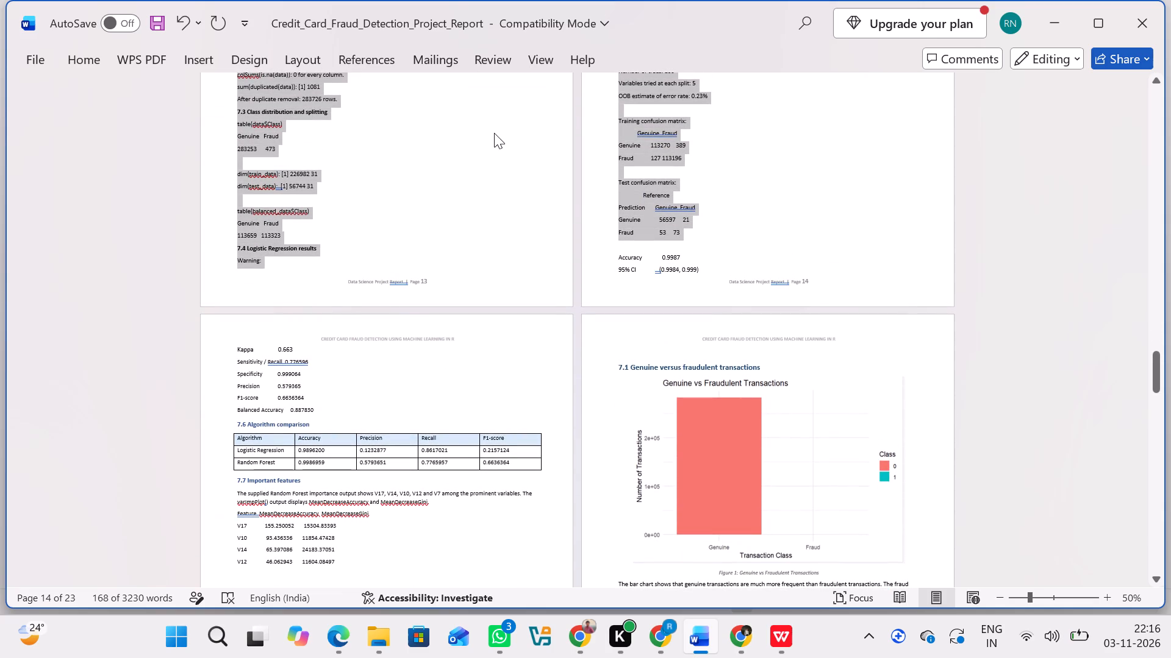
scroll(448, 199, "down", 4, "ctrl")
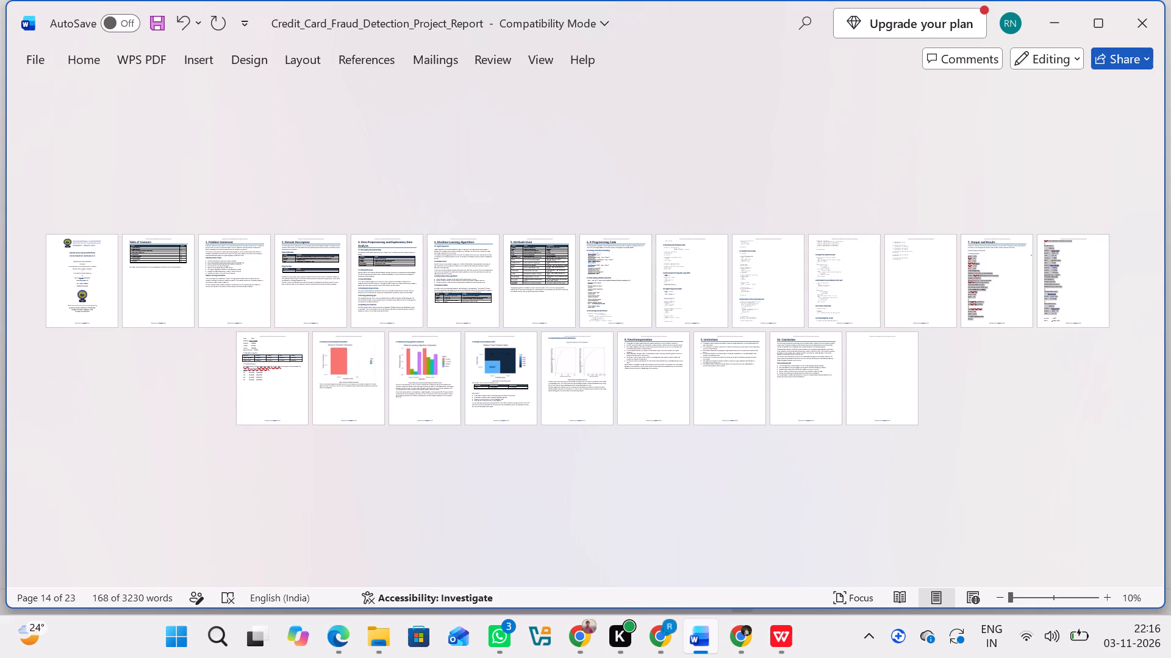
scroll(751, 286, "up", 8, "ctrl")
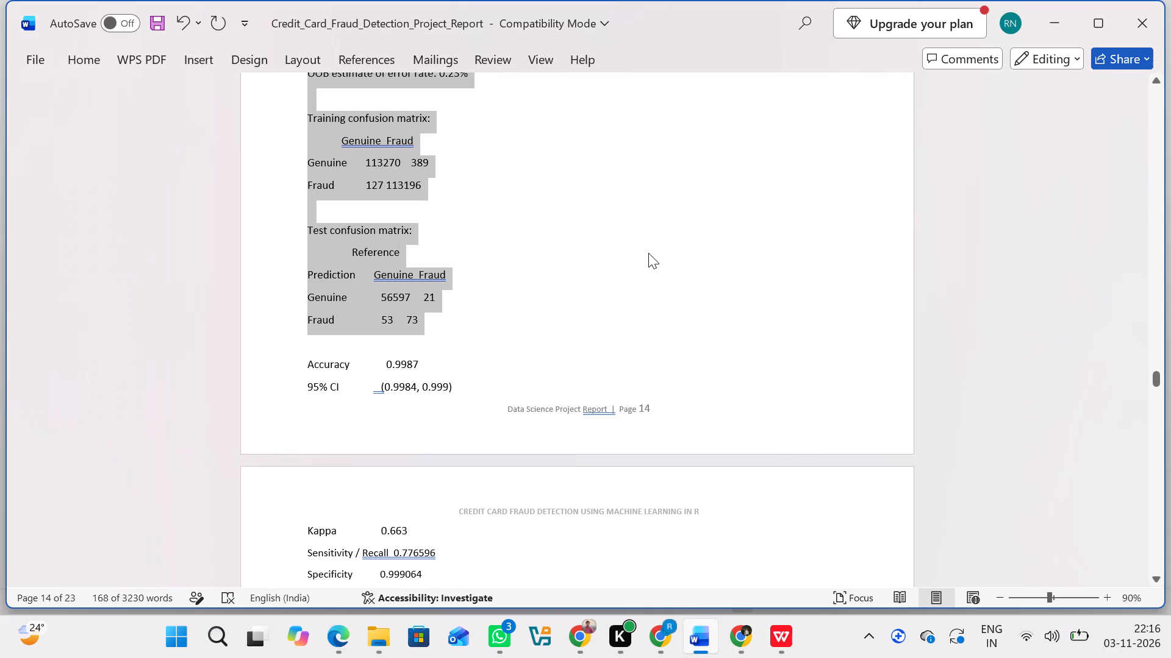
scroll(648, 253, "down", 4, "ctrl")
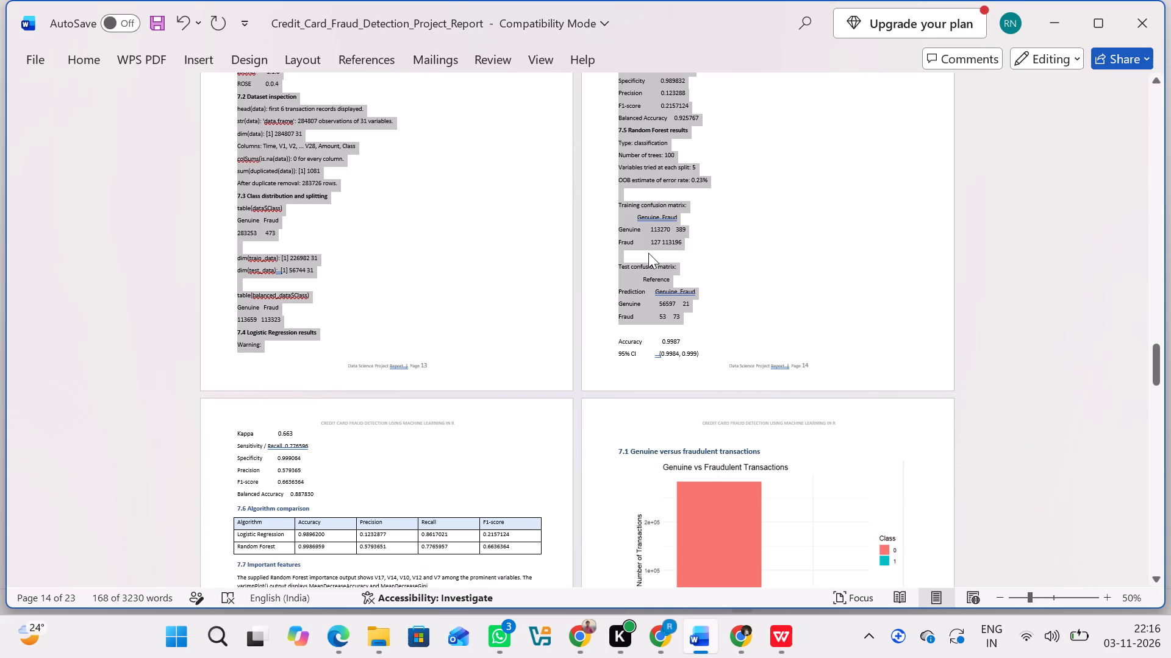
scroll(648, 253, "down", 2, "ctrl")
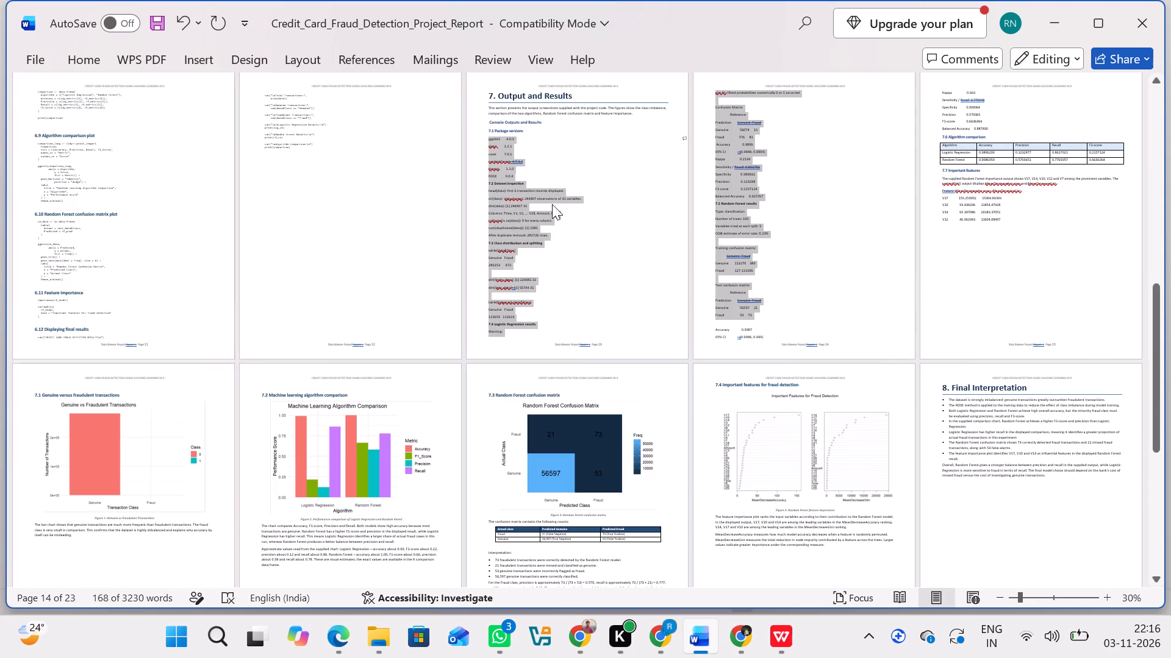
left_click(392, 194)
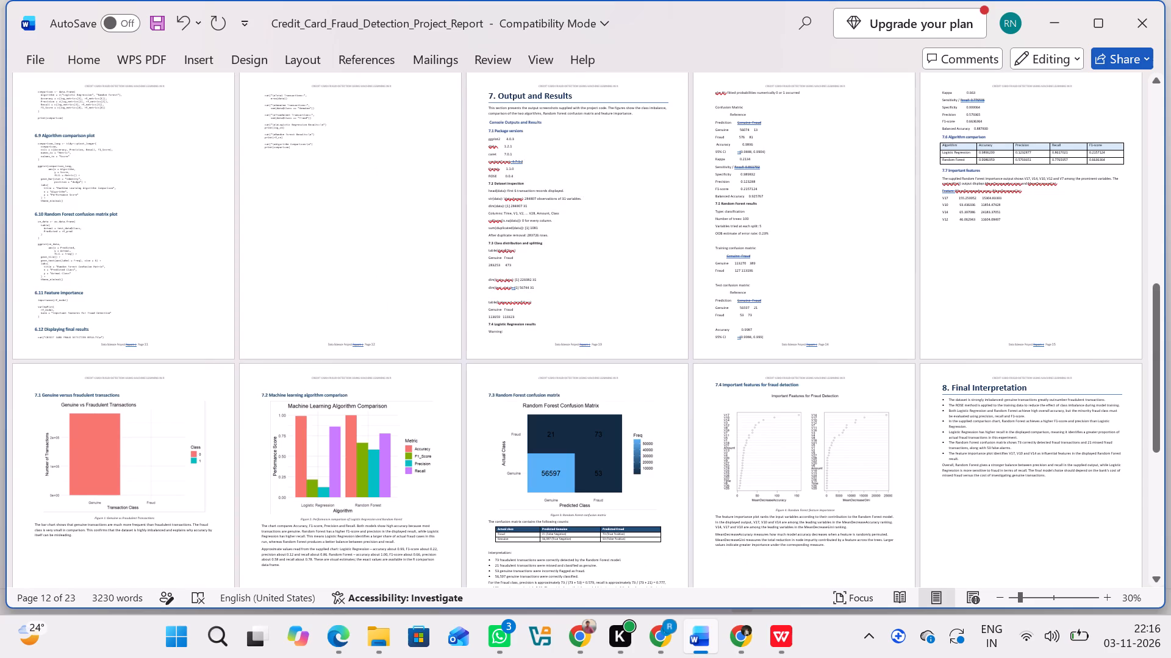
Set all section 7 console output from the ggplot2 line through the 7.7 feature importance values to font size 8.
left_click_drag(484, 143, 542, 146)
left_click_drag(542, 146, 967, 233)
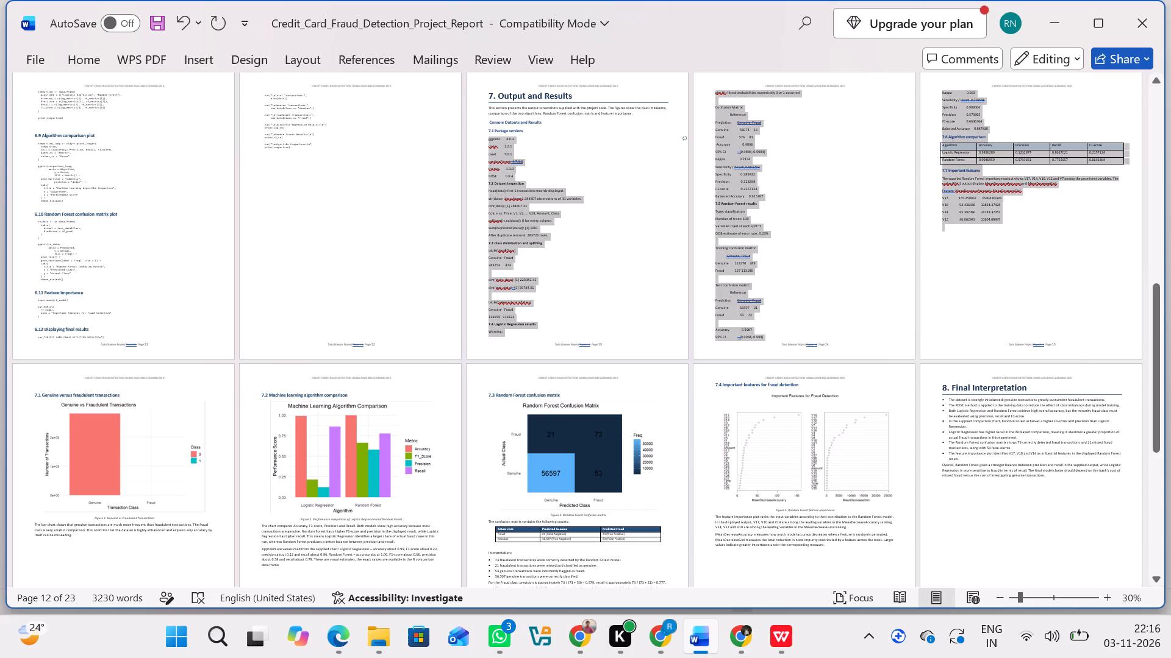
left_click_drag(967, 233, 1054, 231)
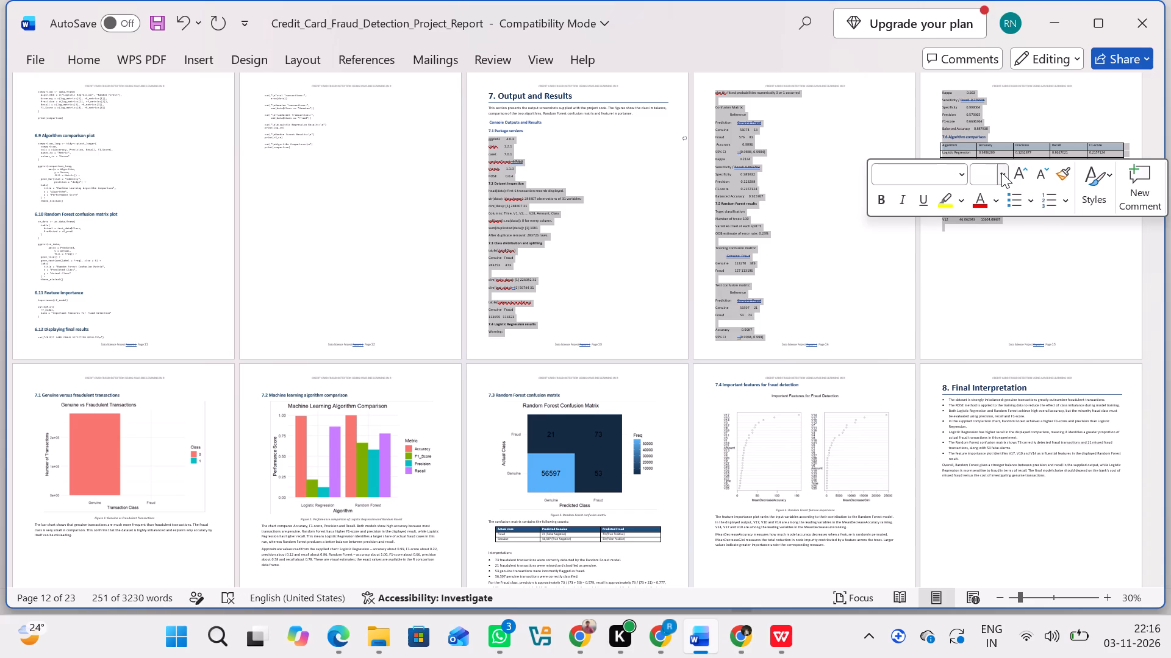
left_click(1001, 172)
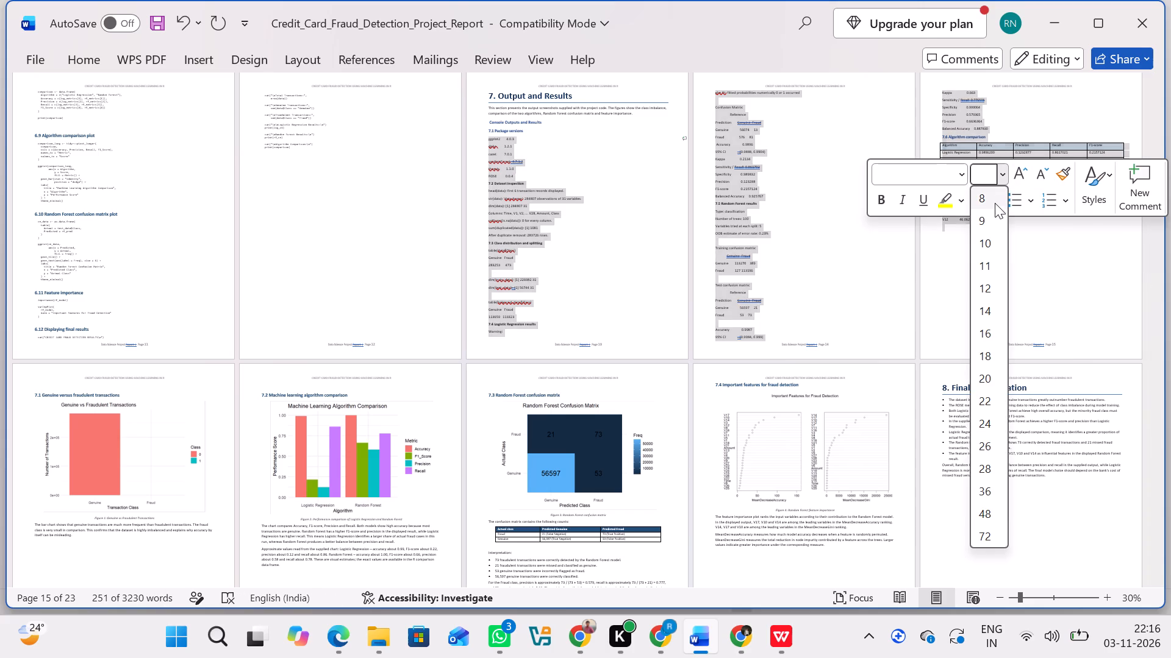
left_click(992, 205)
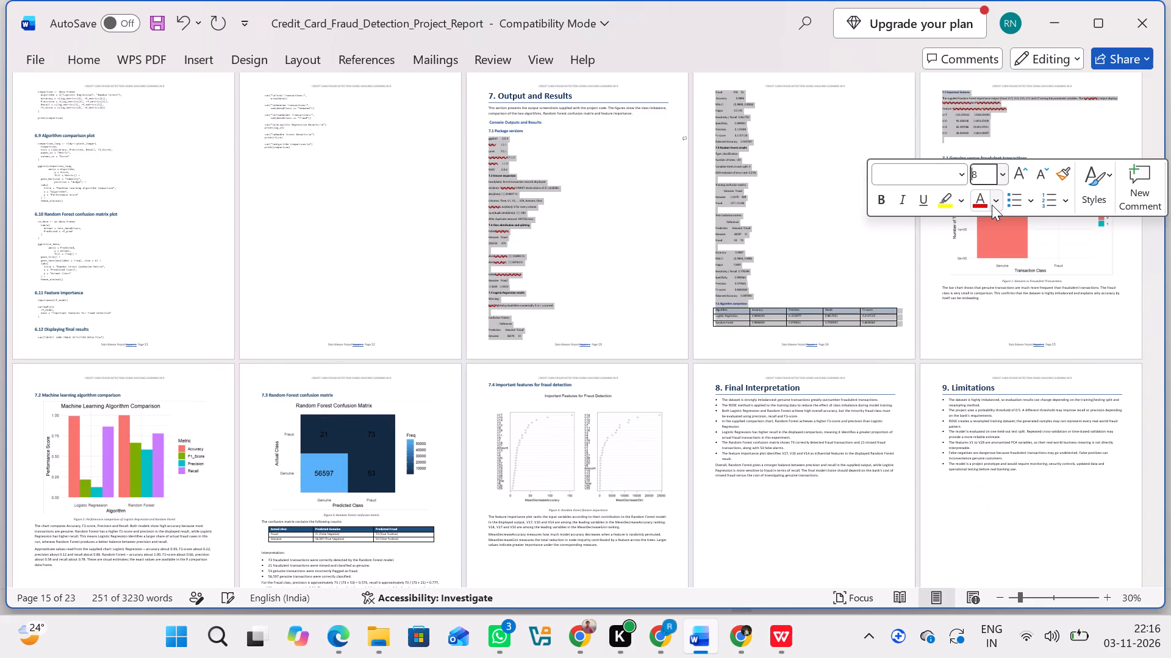
left_click(818, 204)
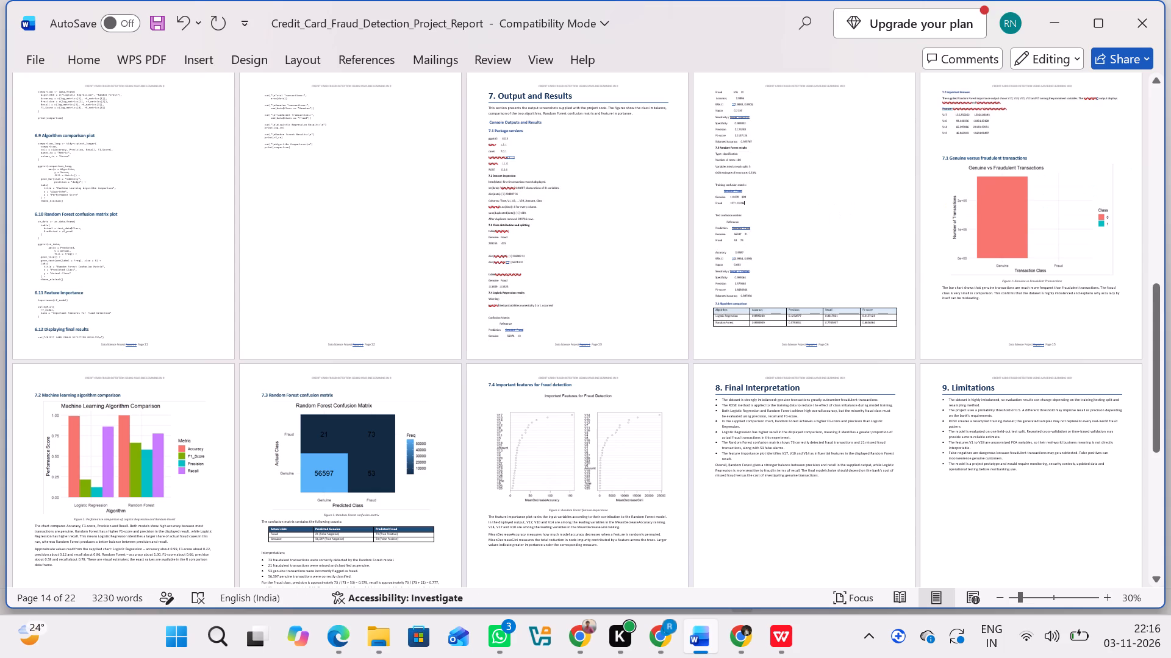
left_click(643, 207)
Set the "7.2 Dataset inspection" line to font size 10 and apply the Heading 3 style to it.
scroll(575, 165, "up", 2, "ctrl")
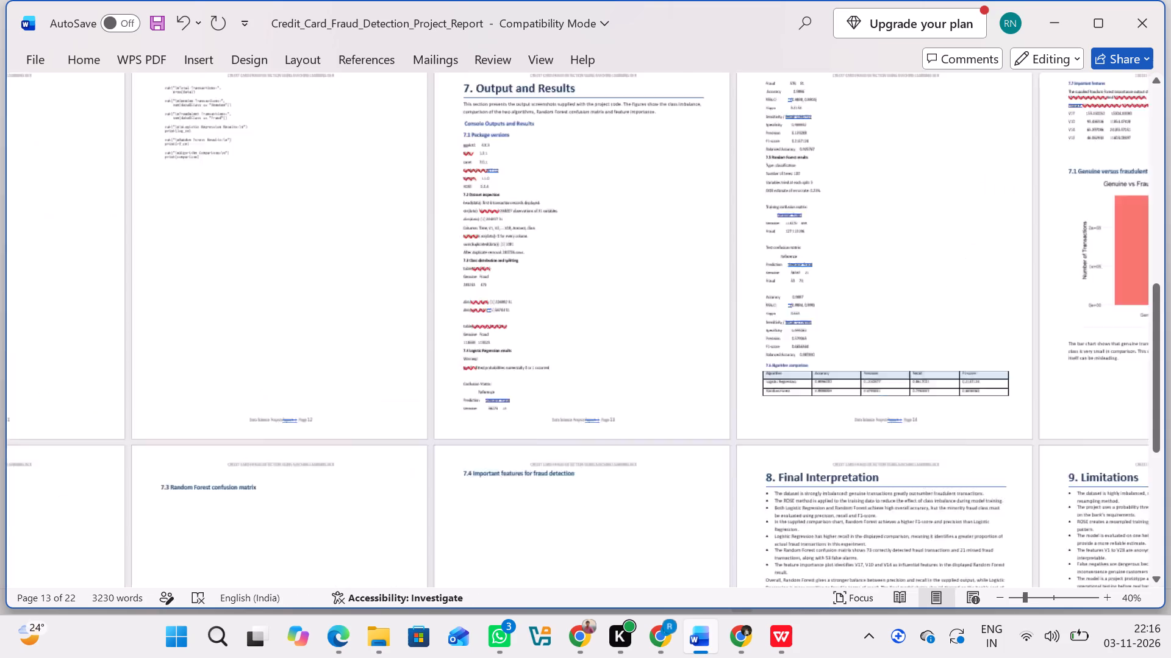
scroll(575, 165, "up", 4, "ctrl")
scroll(575, 165, "up", 2)
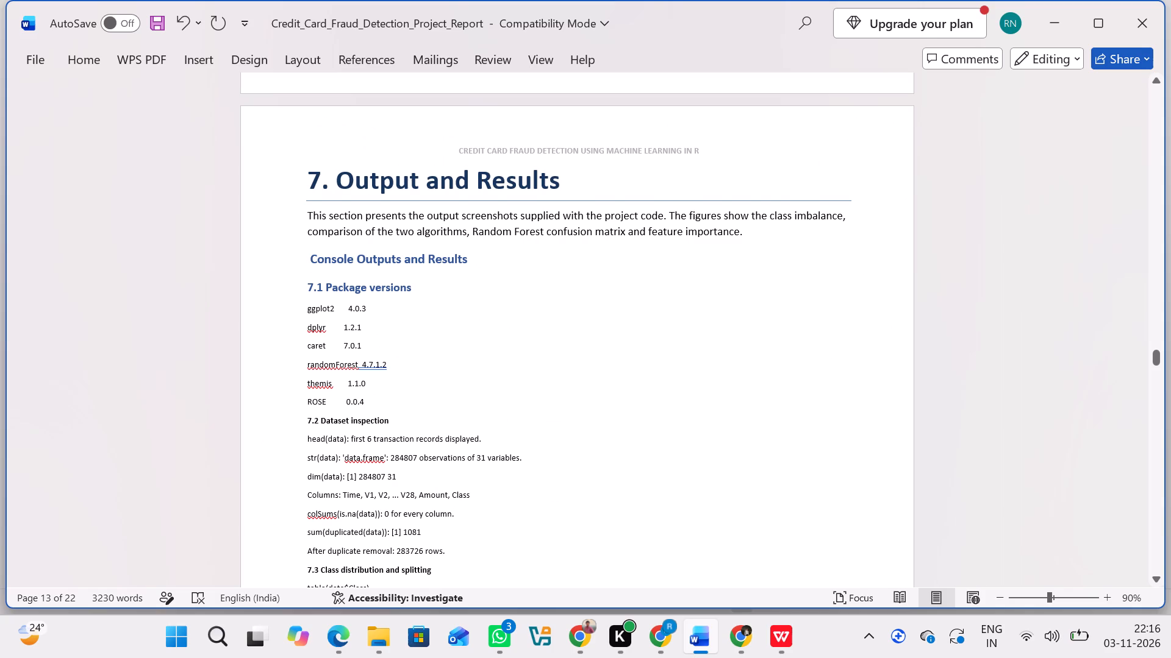
scroll(343, 369, "down", 1)
left_click_drag(304, 363, 335, 363)
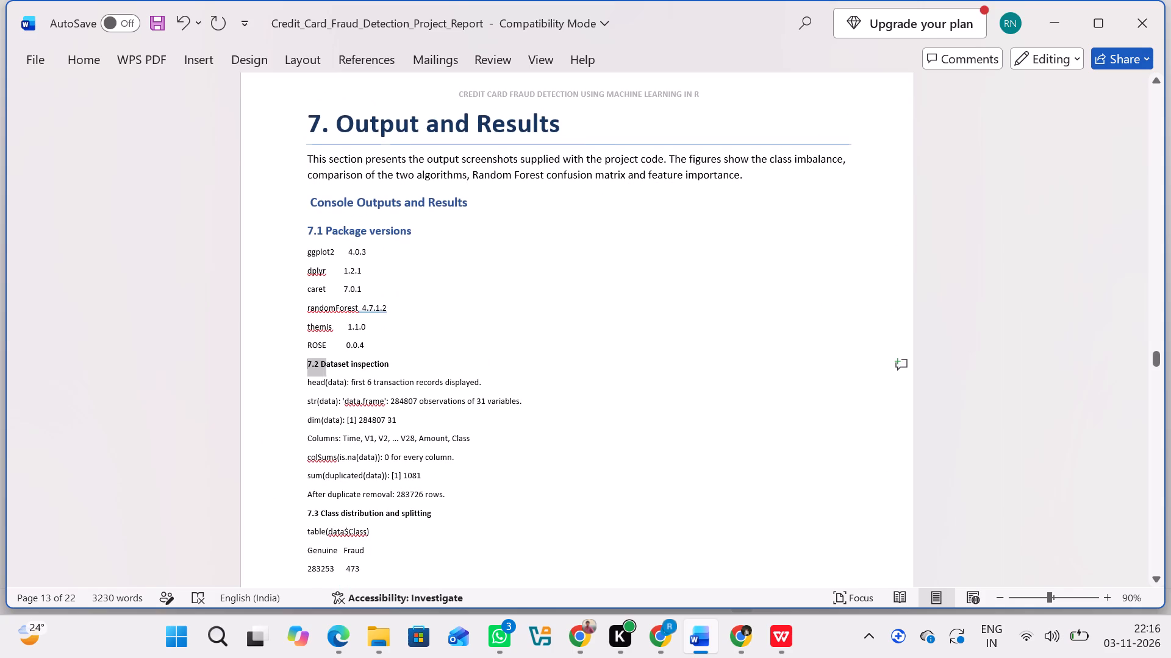
left_click_drag(335, 363, 400, 363)
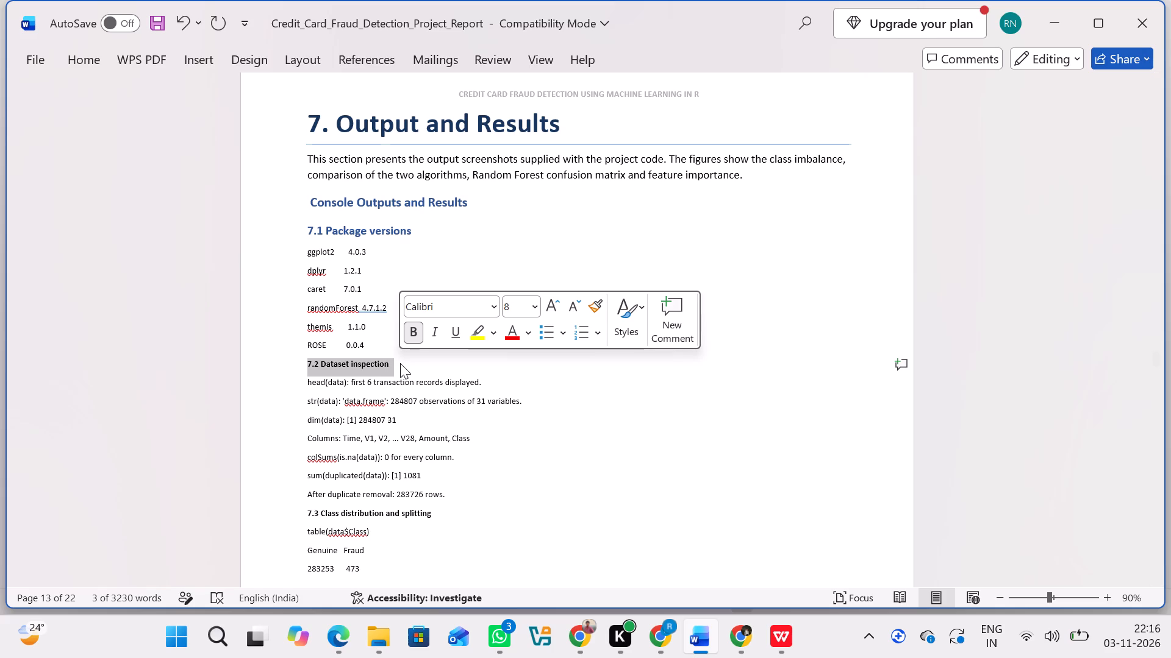
left_click(538, 310)
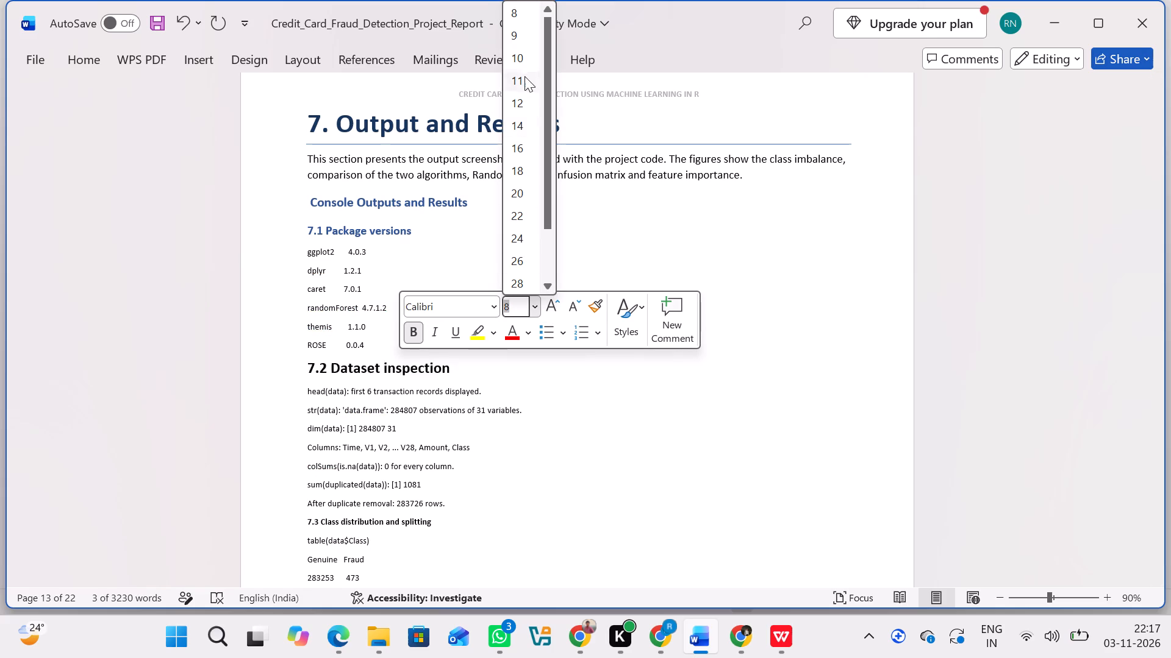
left_click(522, 55)
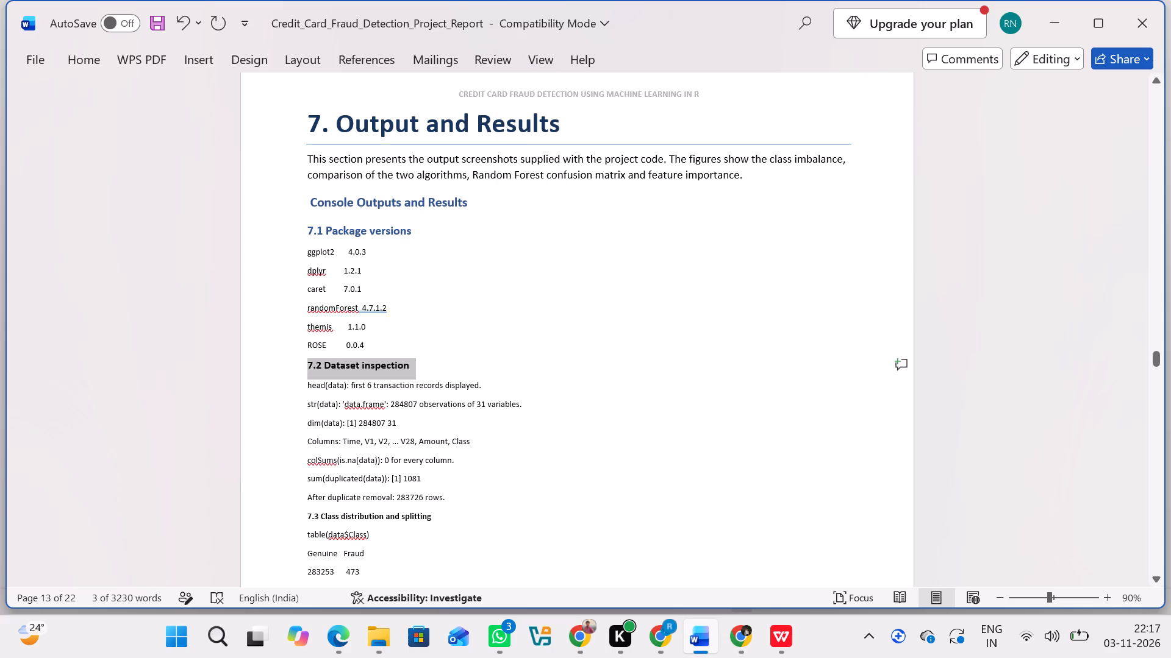
left_click(298, 365)
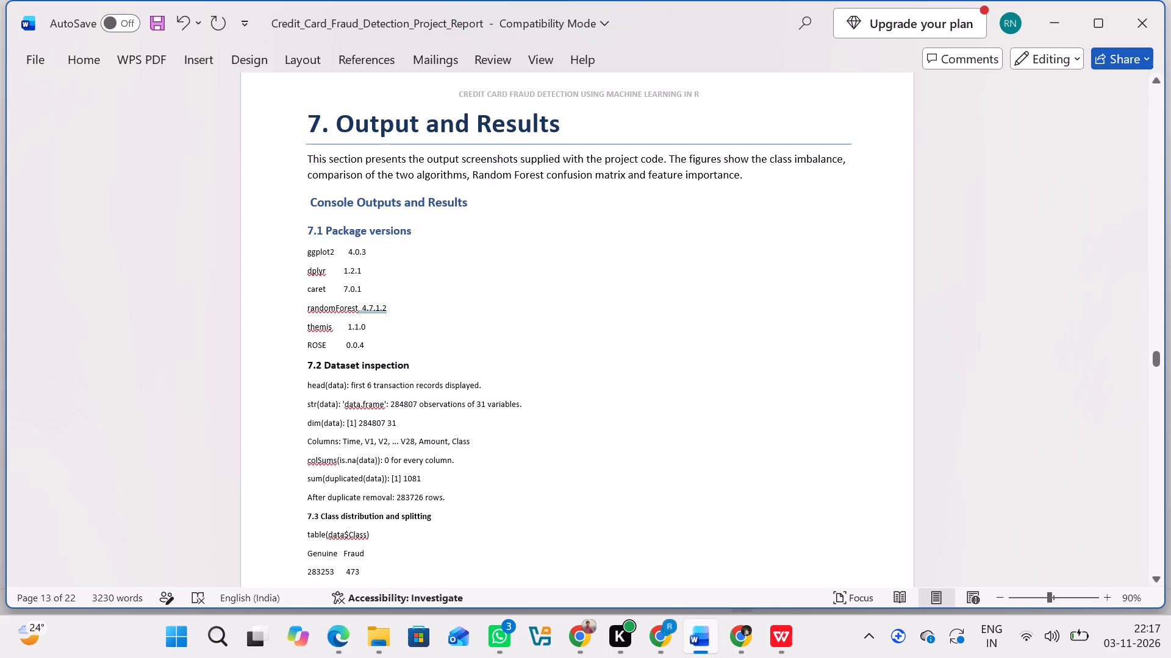
left_click_drag(306, 365, 412, 364)
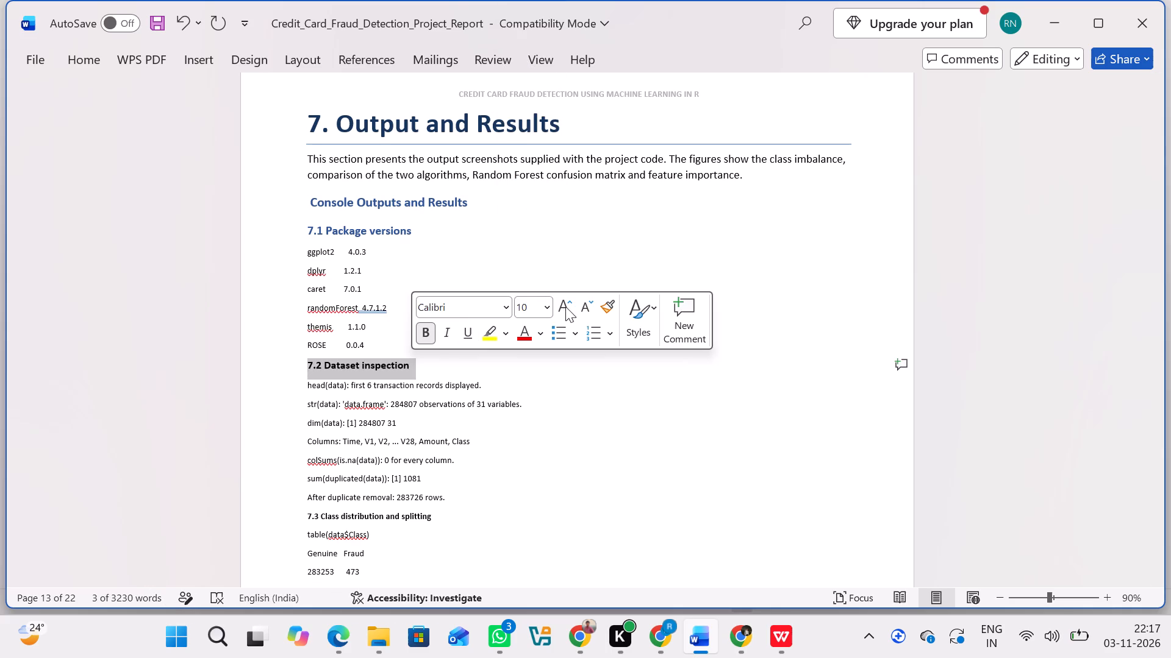
left_click(639, 315)
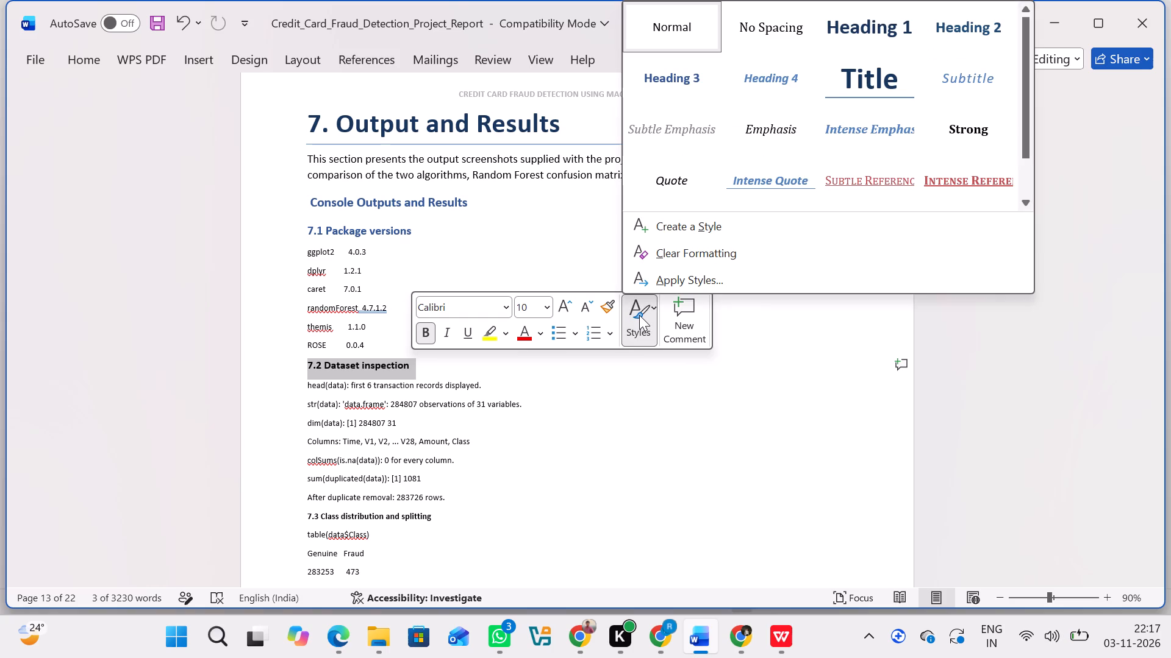
left_click(667, 91)
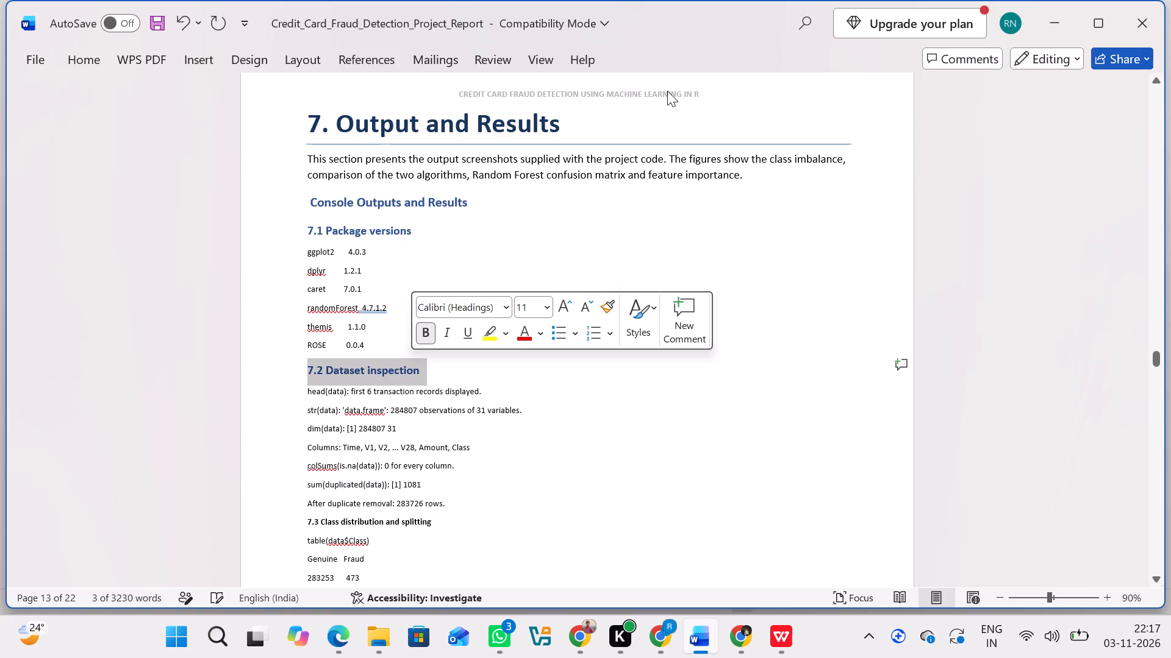
left_click(523, 210)
Set the "7.3 Class distribution and splitting" line to font size 10 and apply the Heading 3 style to it.
scroll(453, 312, "down", 1)
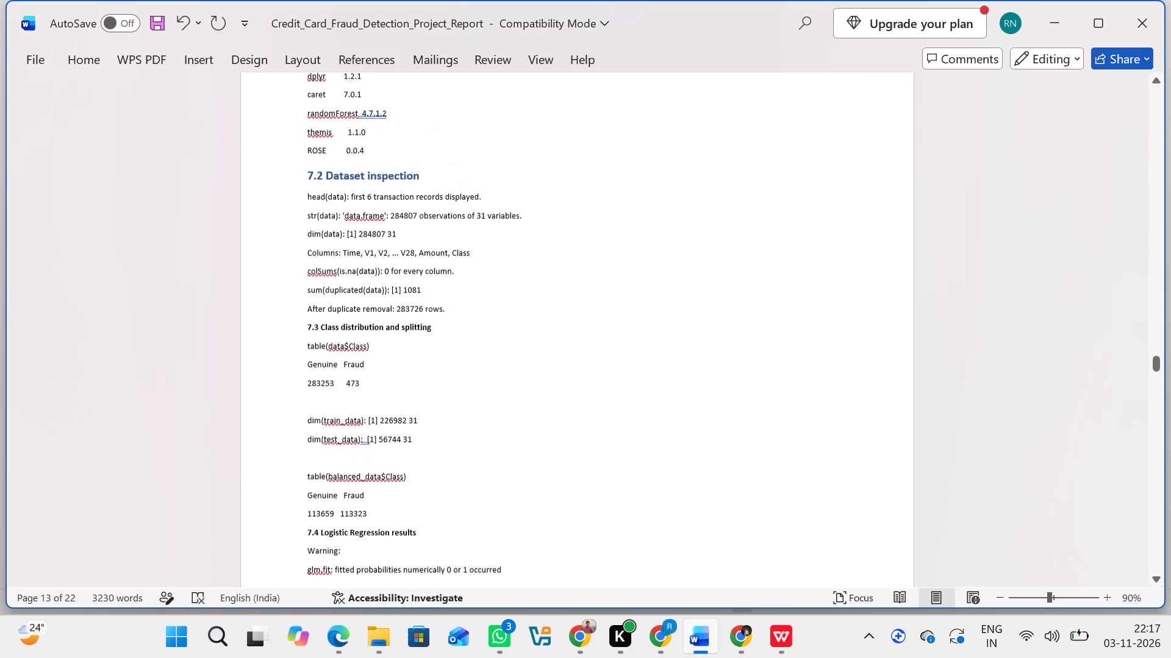
left_click_drag(306, 317, 441, 319)
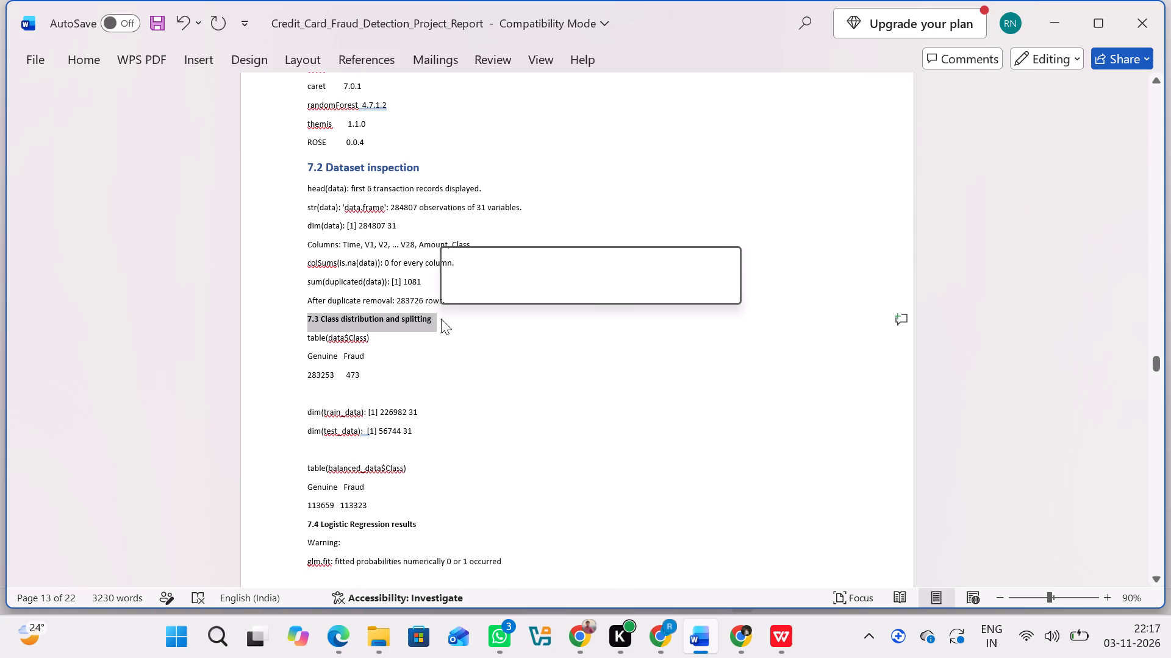
left_click(576, 263)
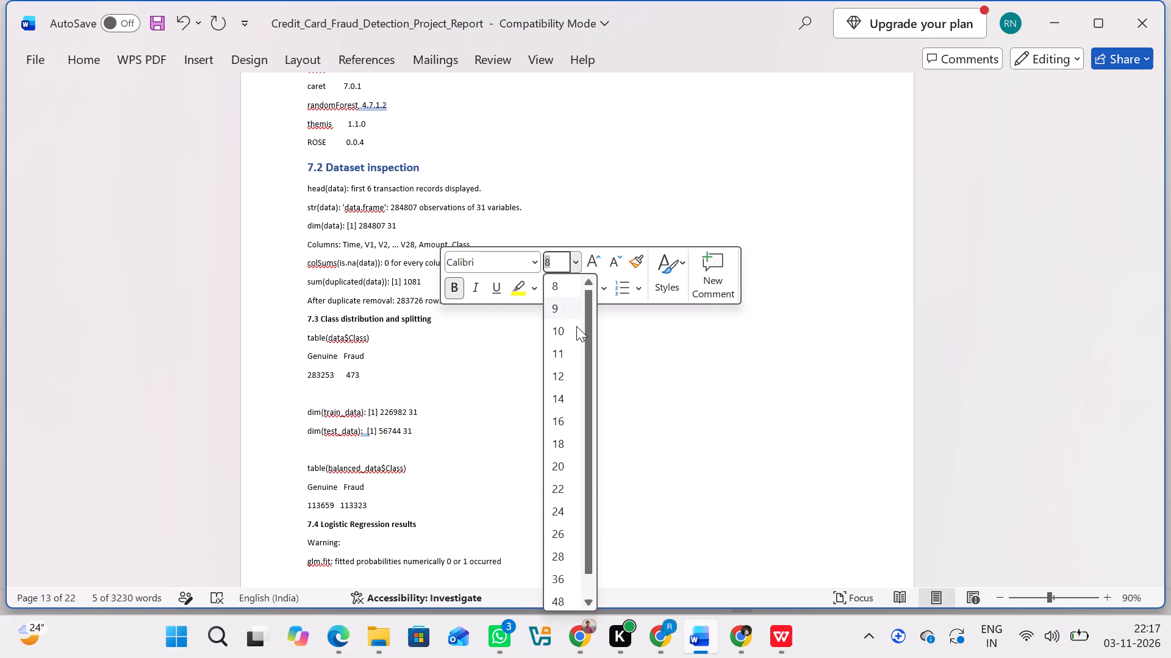
left_click(575, 331)
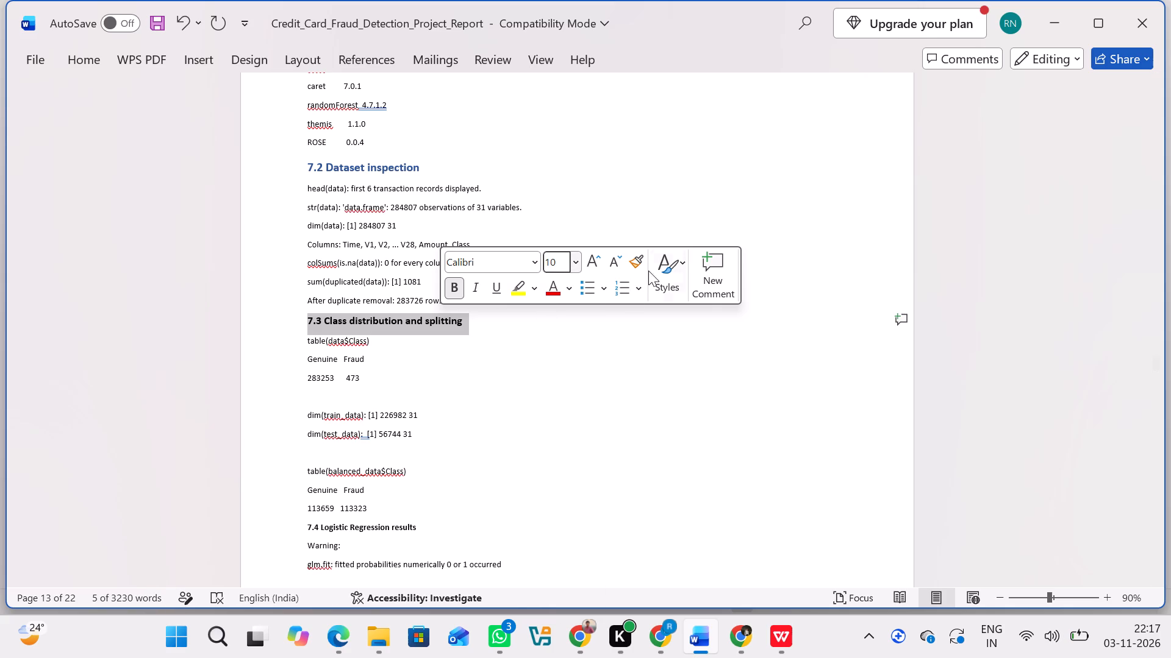
left_click(657, 267)
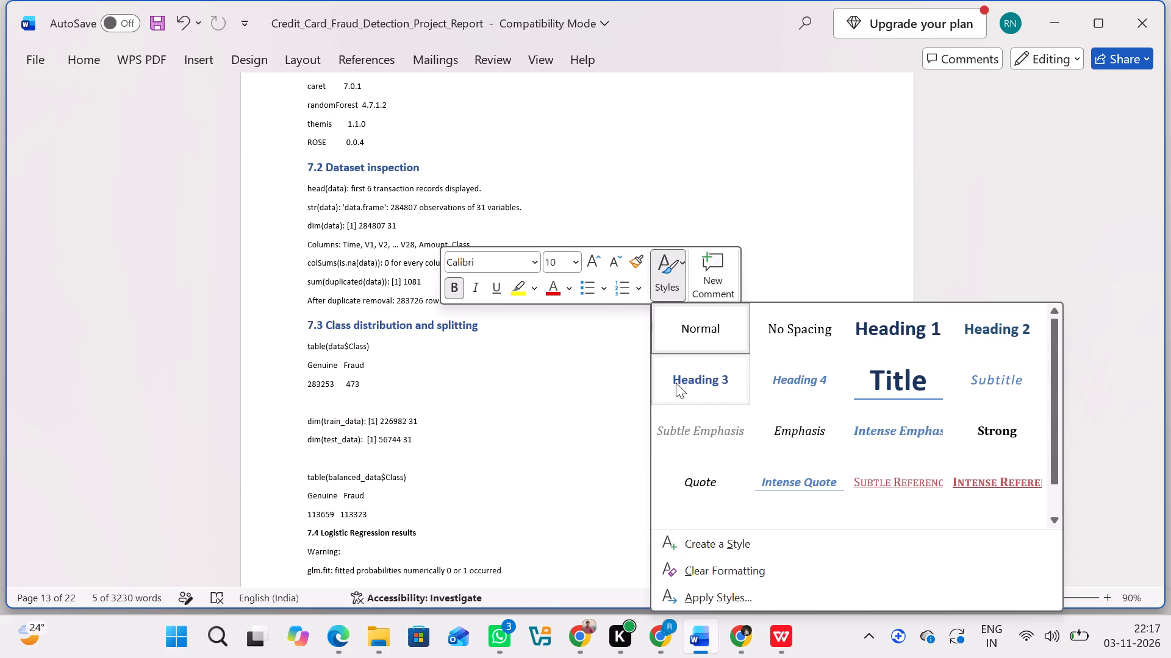
left_click(676, 383)
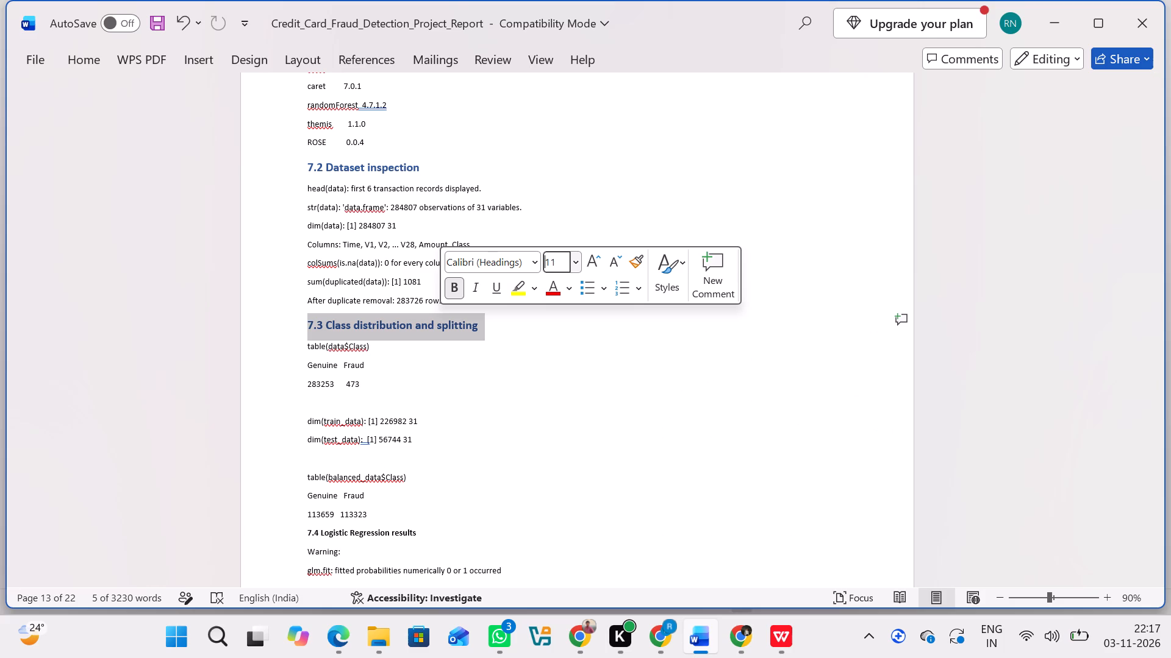
left_click(592, 371)
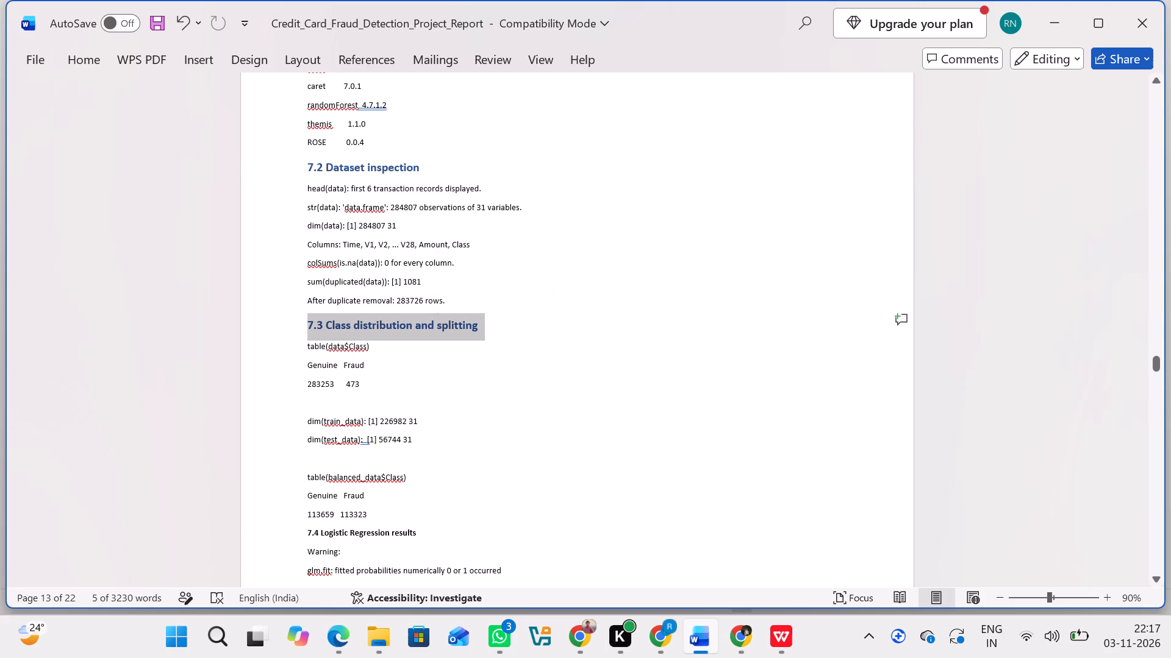
Remove the blank lines before dim(train_data) and table(balanced_data$Class) in section 7.3.
left_click(309, 420)
key("BackSpace")
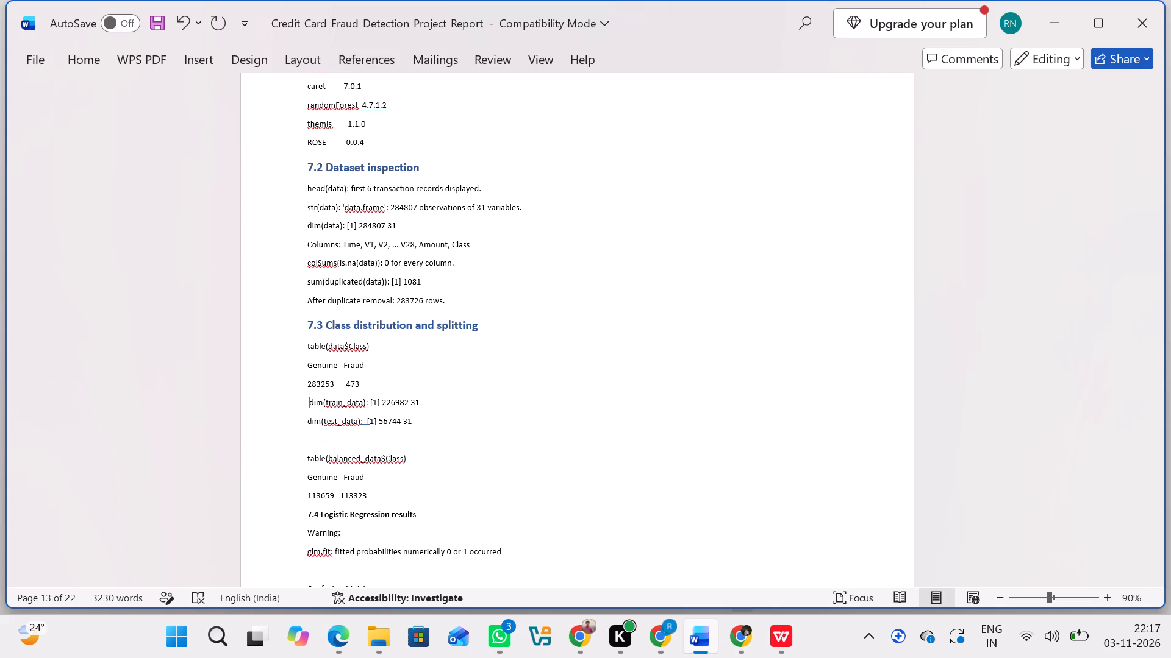
left_click(305, 457)
key("BackSpace")
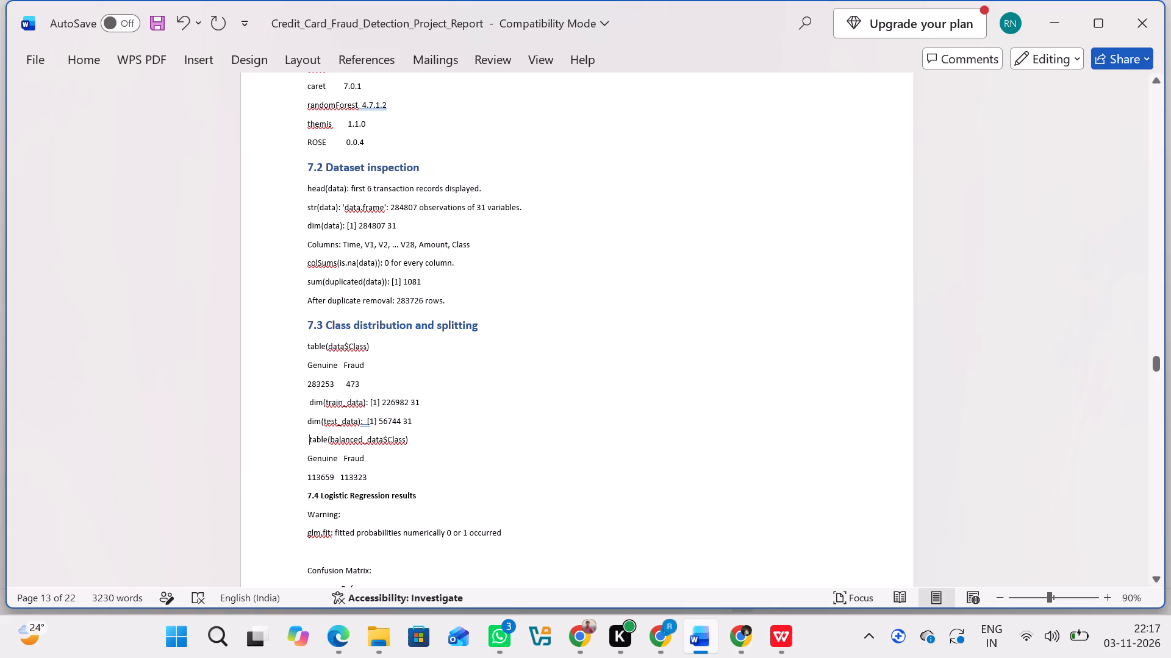
Set the "7.4 Logistic Regression results" line to font size 10 and apply the Heading 3 style to it.
scroll(503, 402, "down", 1)
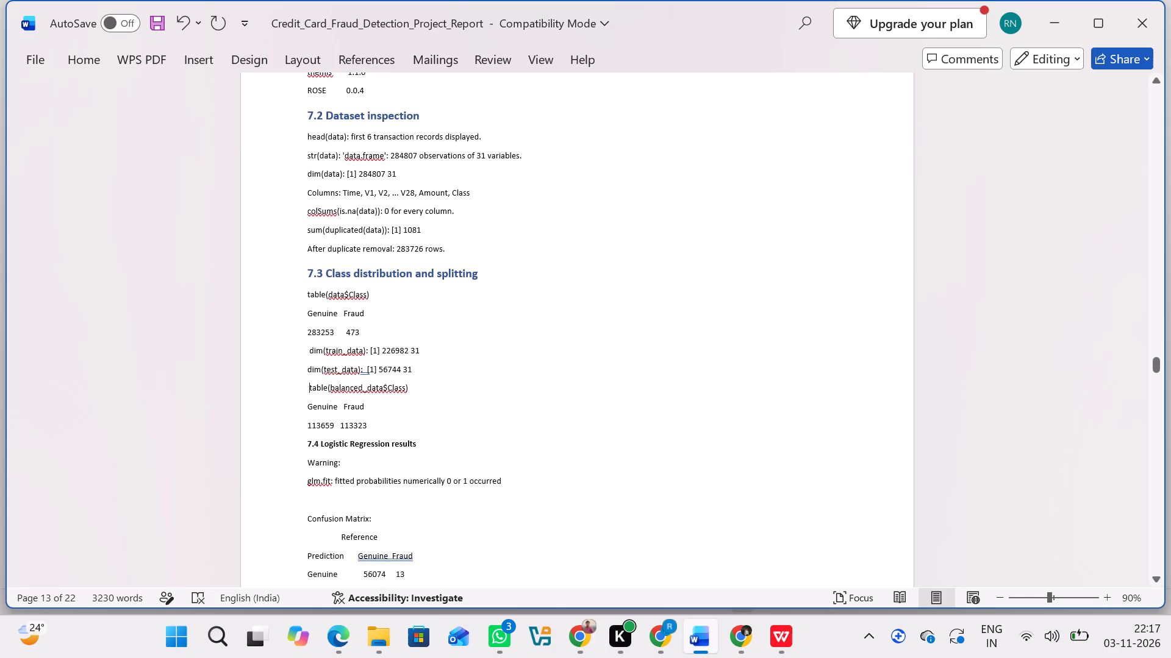
left_click_drag(306, 442, 431, 442)
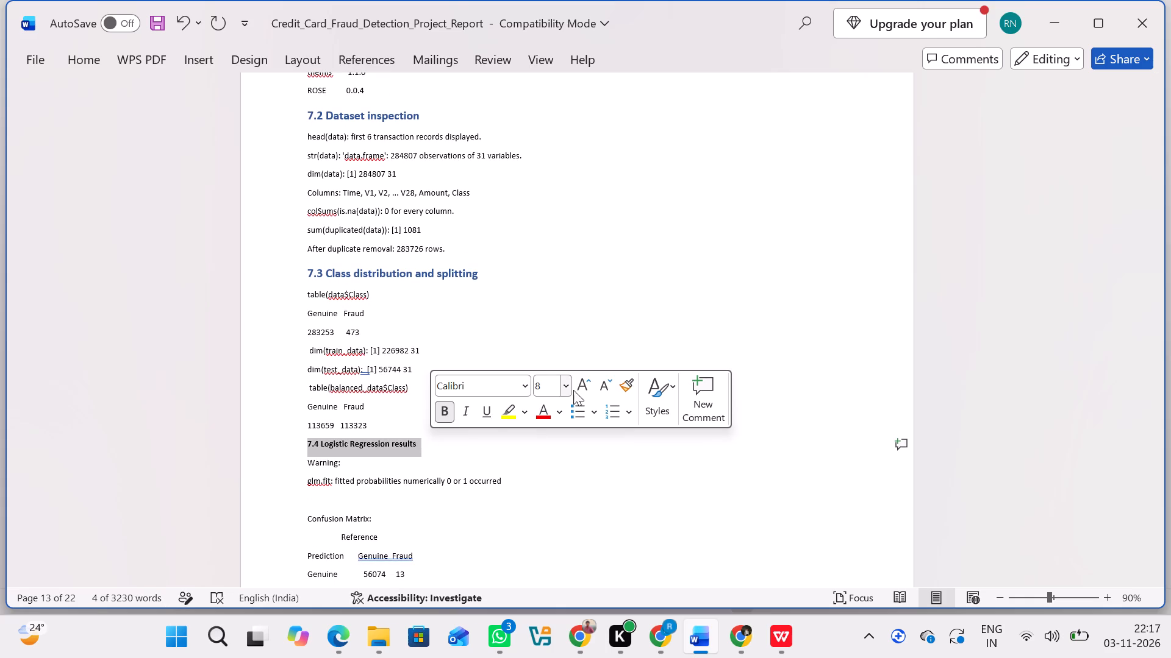
left_click(565, 383)
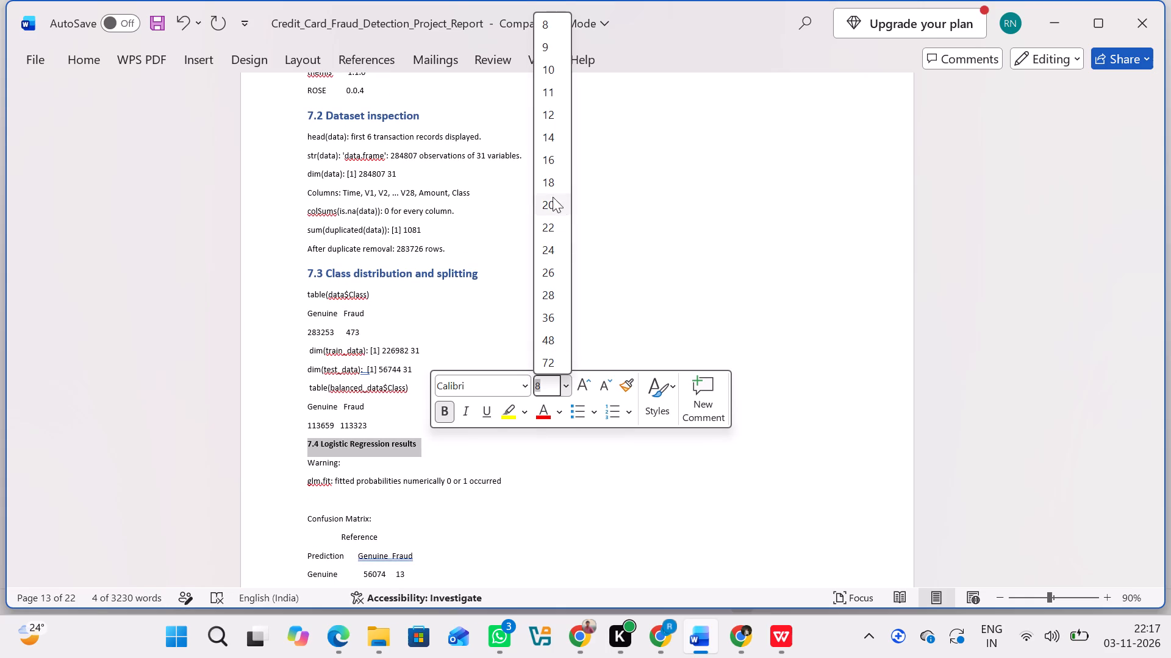
left_click(550, 72)
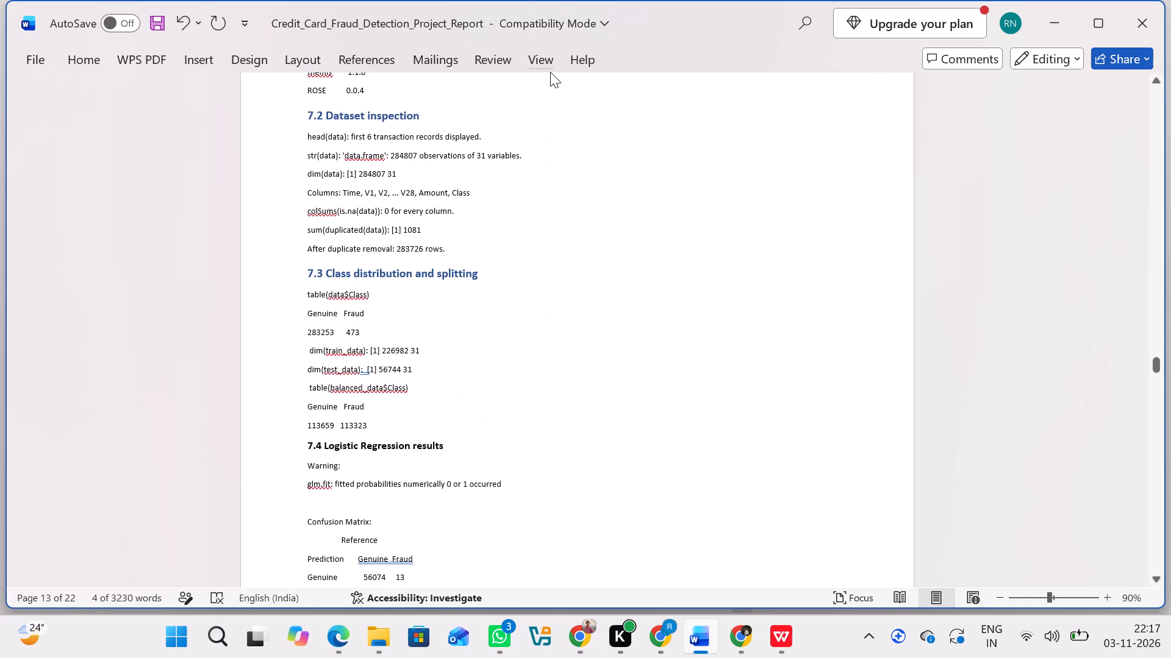
left_click(304, 442)
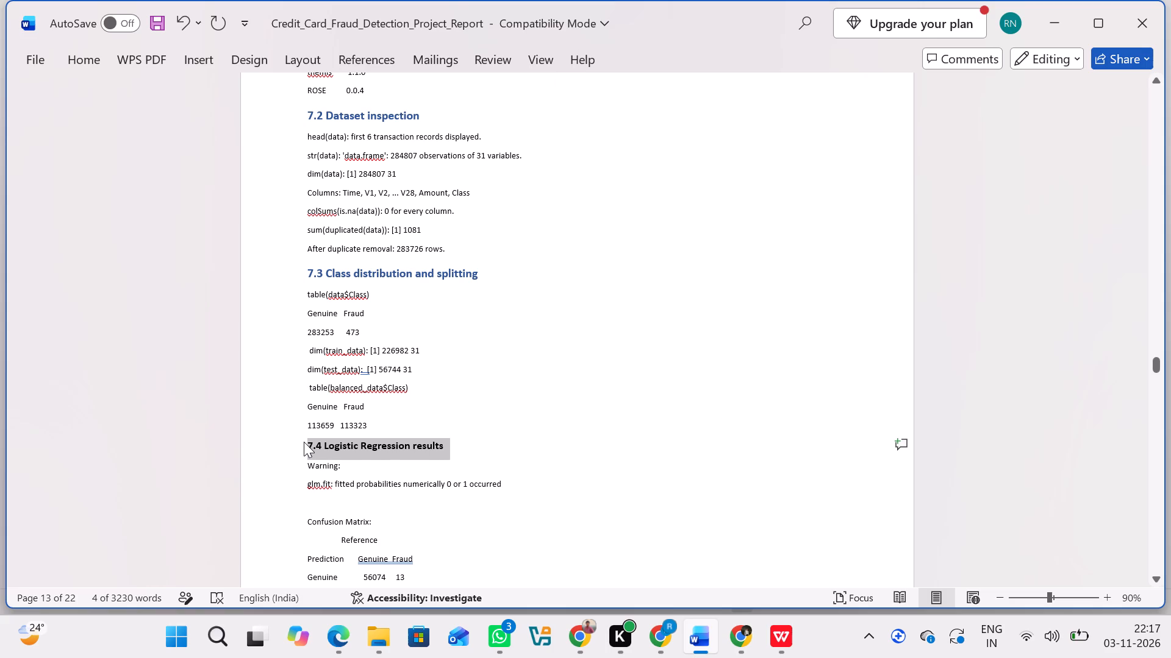
left_click_drag(304, 442, 450, 442)
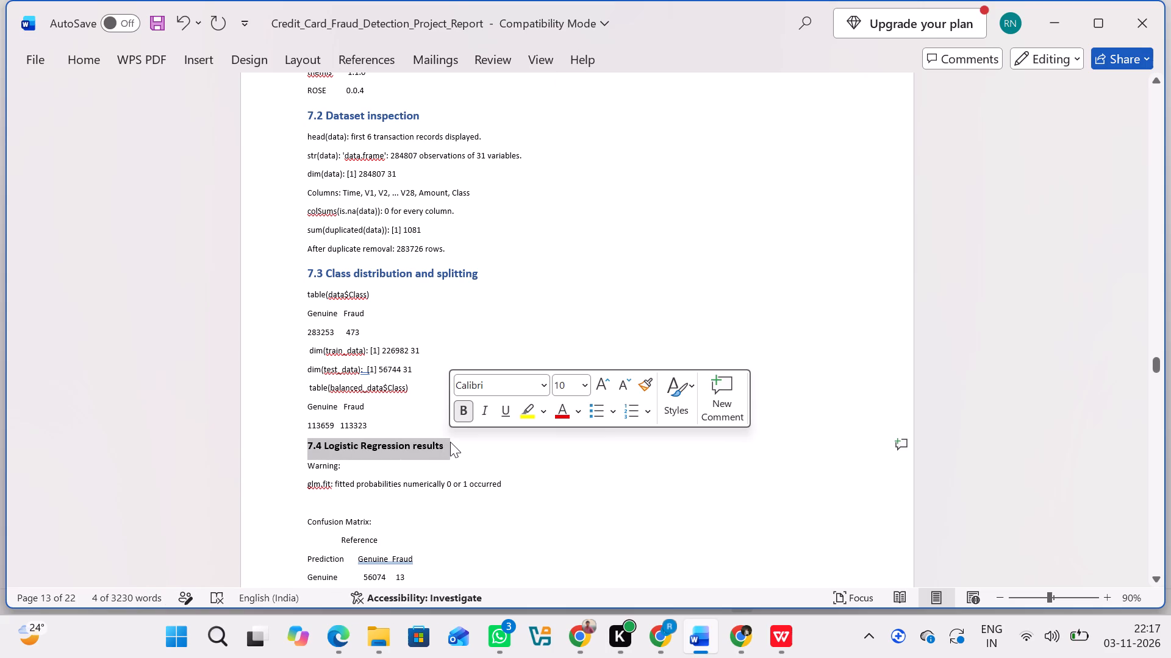
left_click(676, 384)
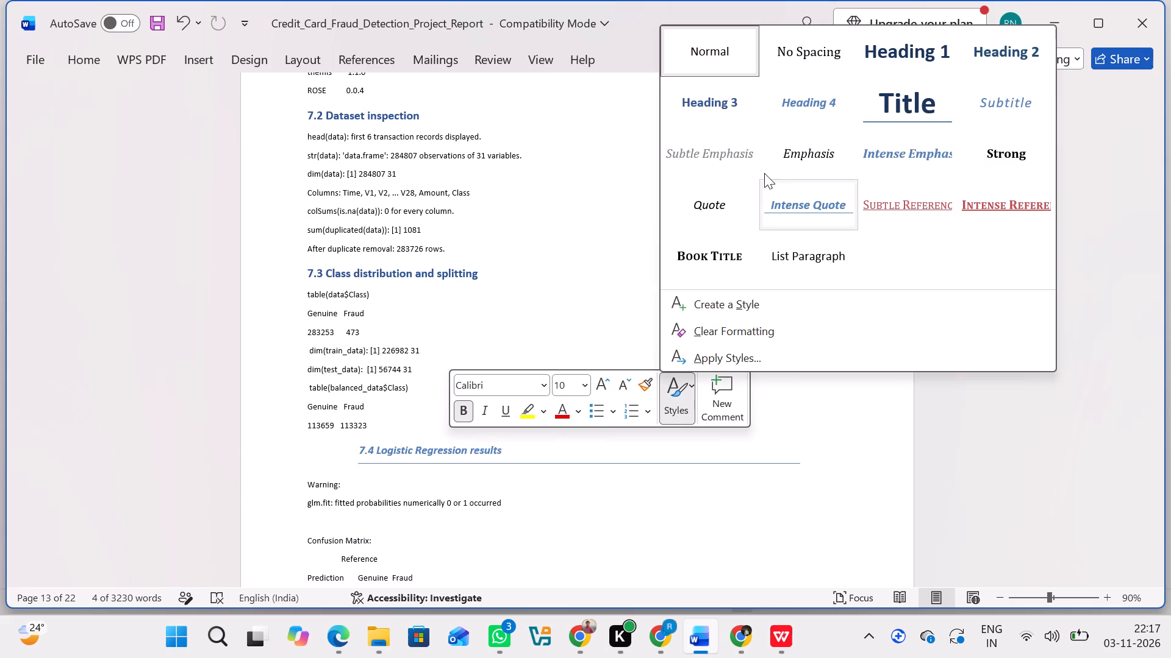
left_click(699, 110)
left_click(576, 306)
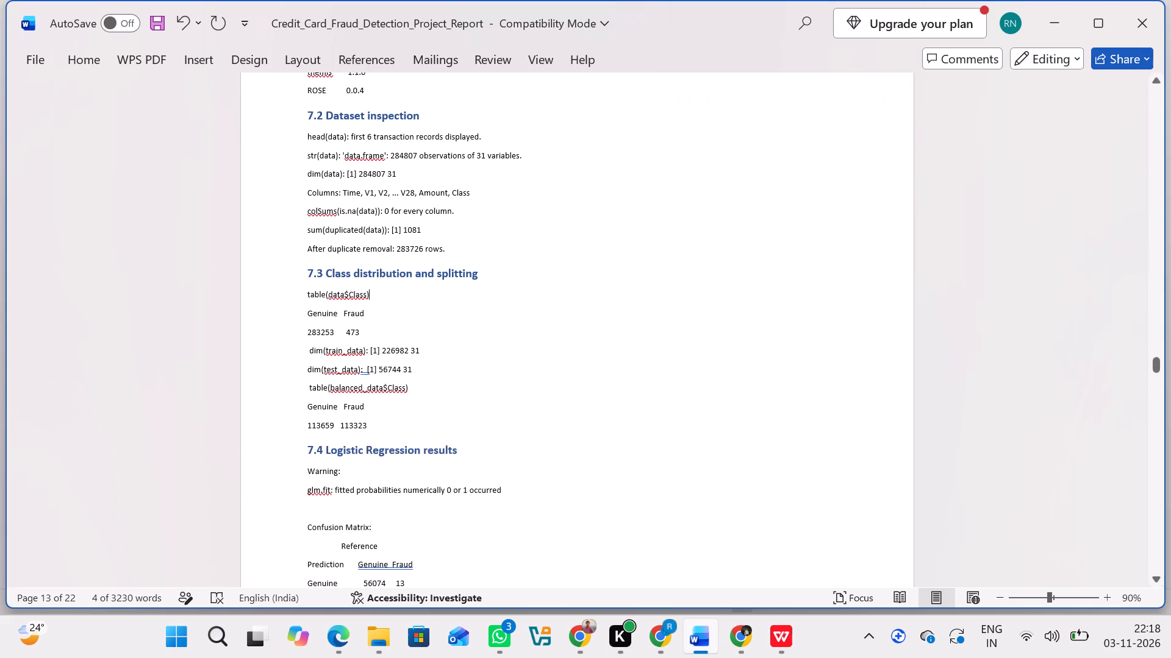
scroll(576, 306, "down", 1)
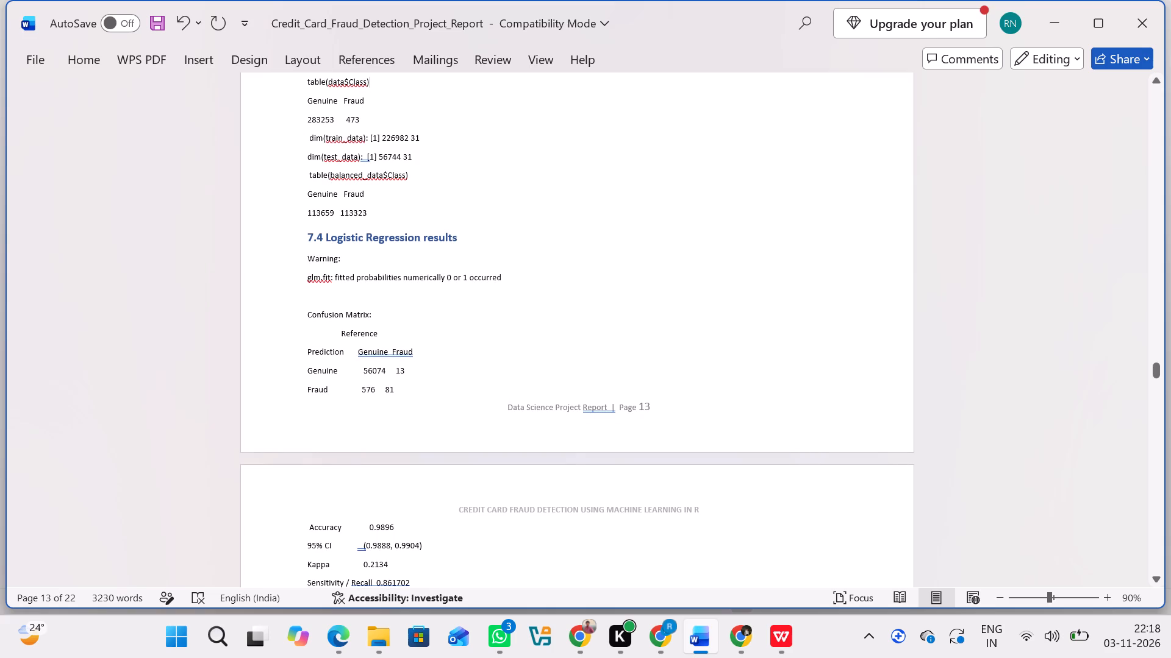
Remove the blank line before "Confusion Matrix:" in section 7.4.
left_click(308, 310)
key("BackSpace")
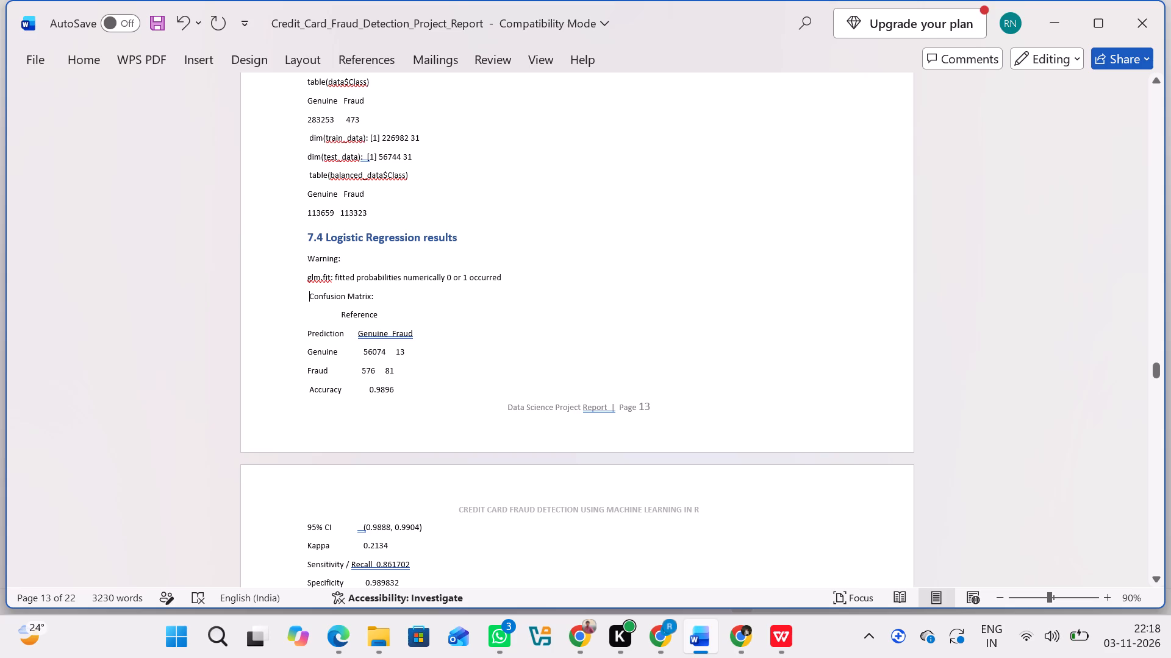
left_click_drag(304, 295, 497, 378)
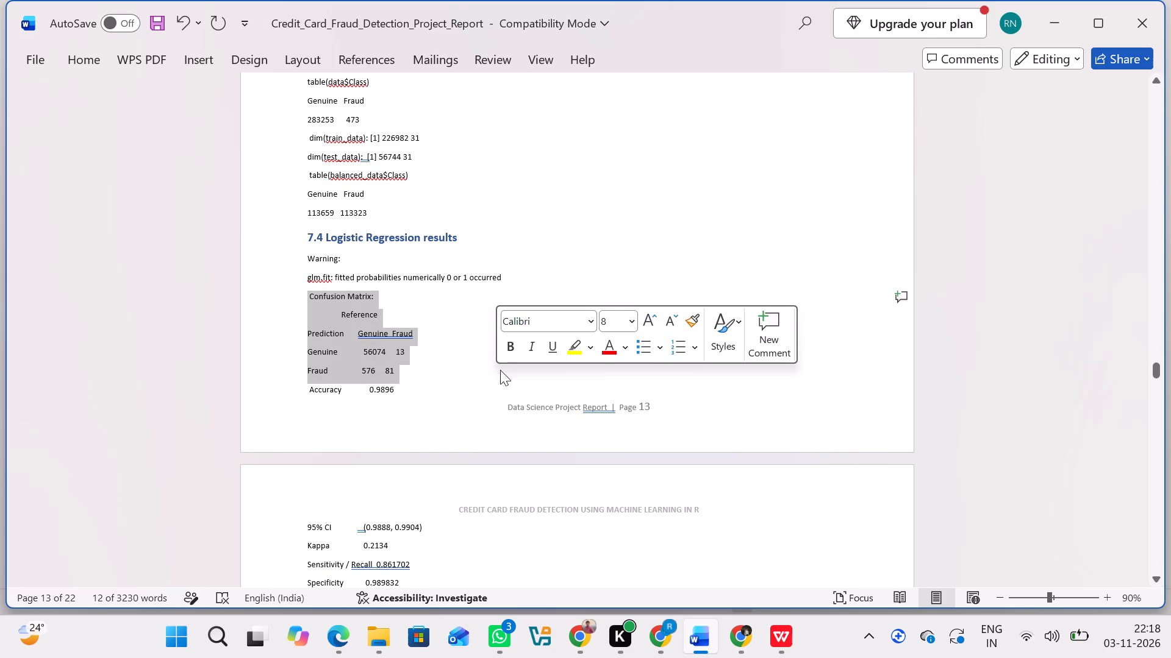
left_click(474, 341)
Set the "7.5 Random Forest results" line to font size 10 and apply the Heading 3 style to it.
scroll(474, 341, "down", 1)
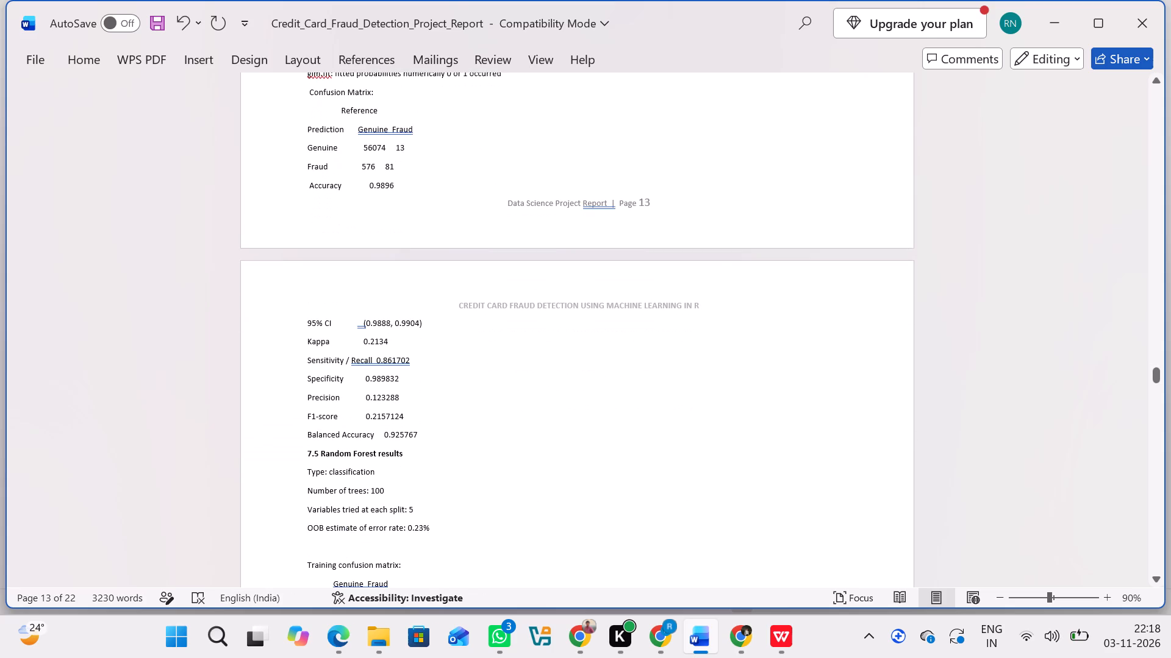
scroll(474, 341, "down", 1)
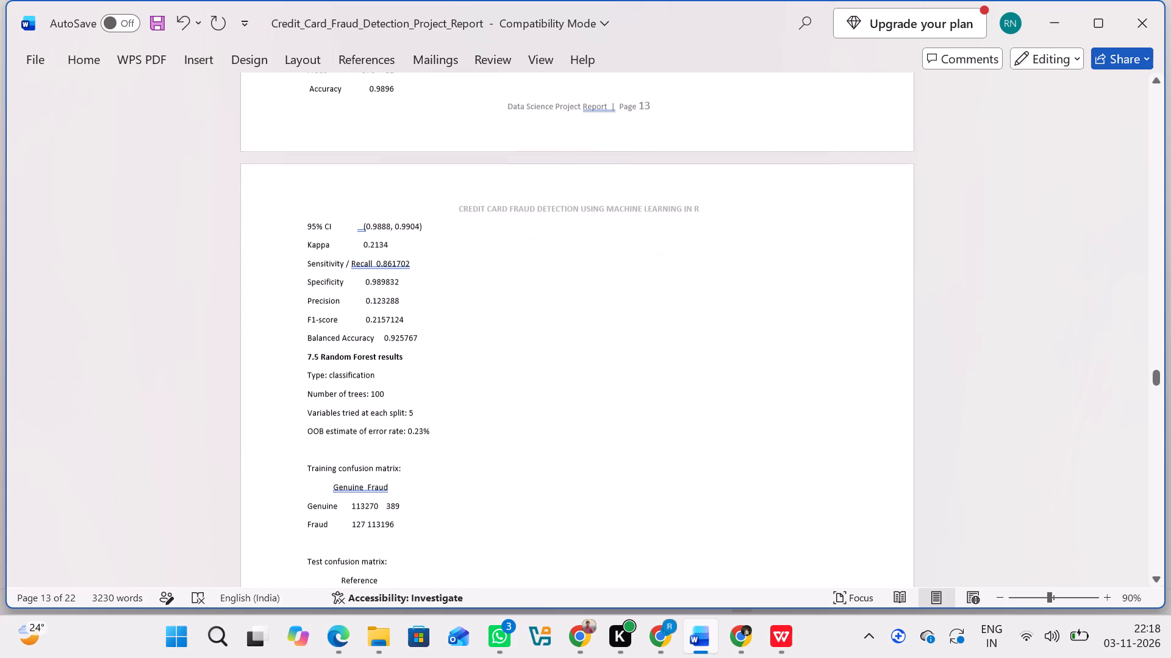
scroll(474, 341, "down", 1)
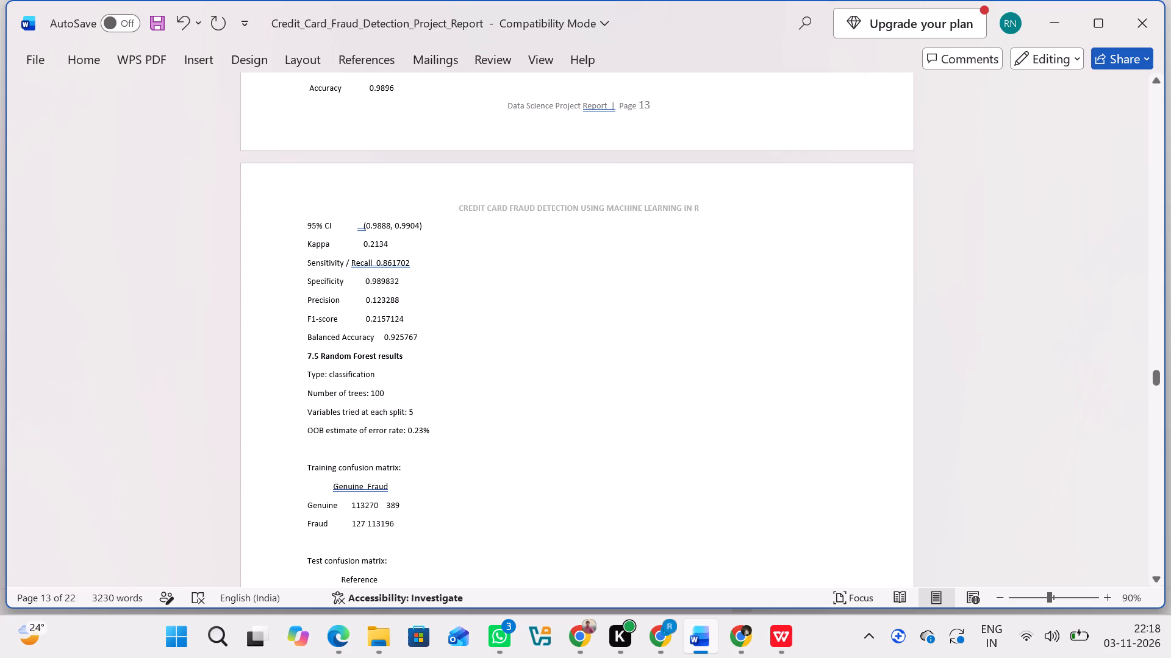
scroll(261, 286, "down", 1)
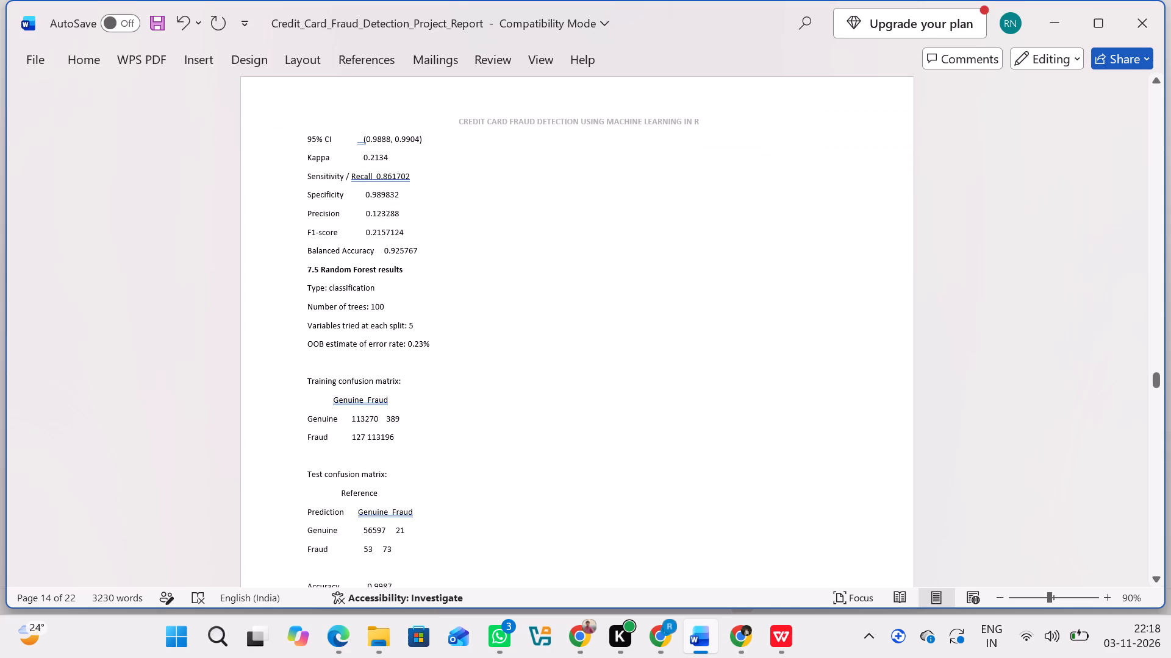
scroll(288, 235, "up", 2)
scroll(288, 235, "down", 1)
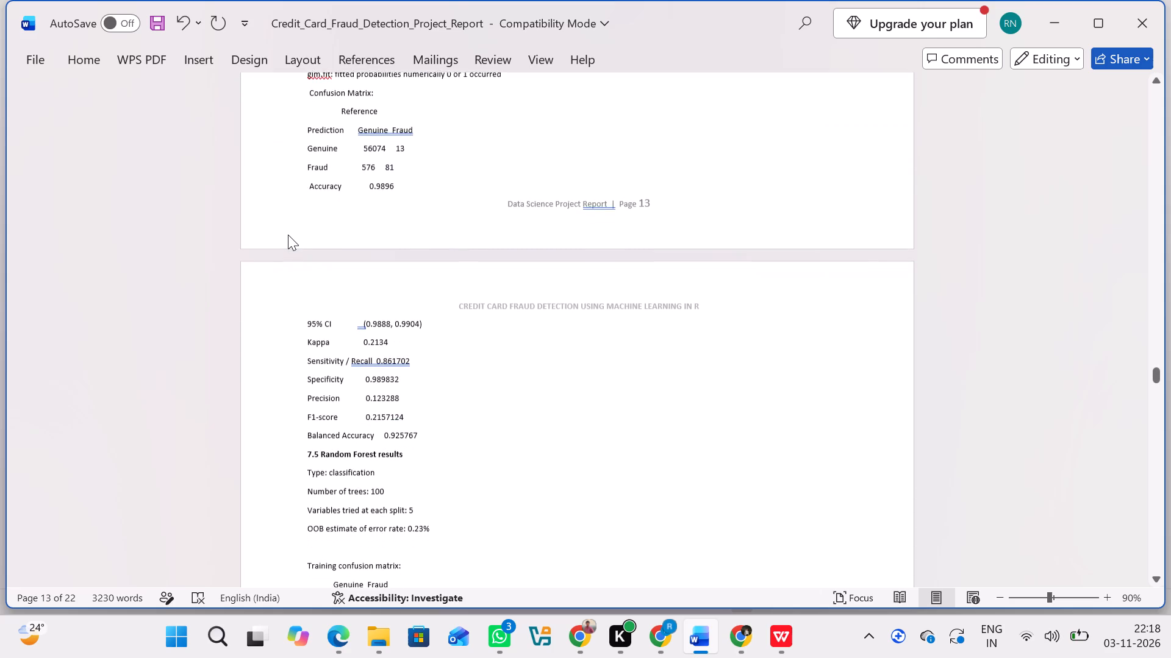
scroll(288, 235, "down", 1)
left_click_drag(303, 386, 471, 383)
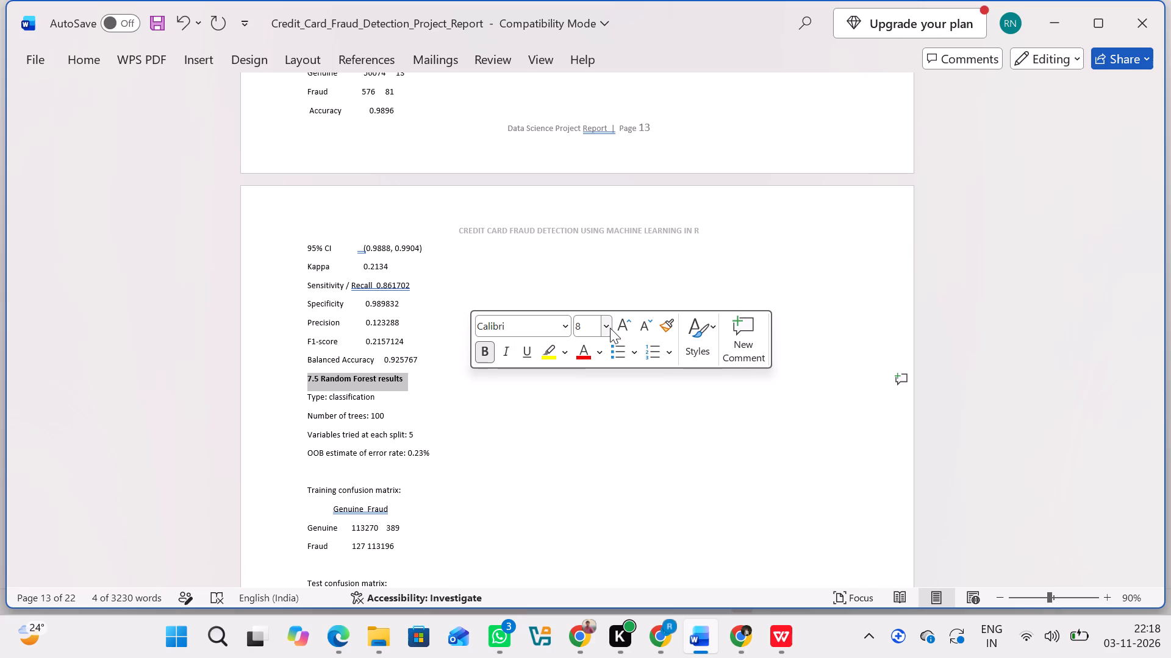
left_click(610, 328)
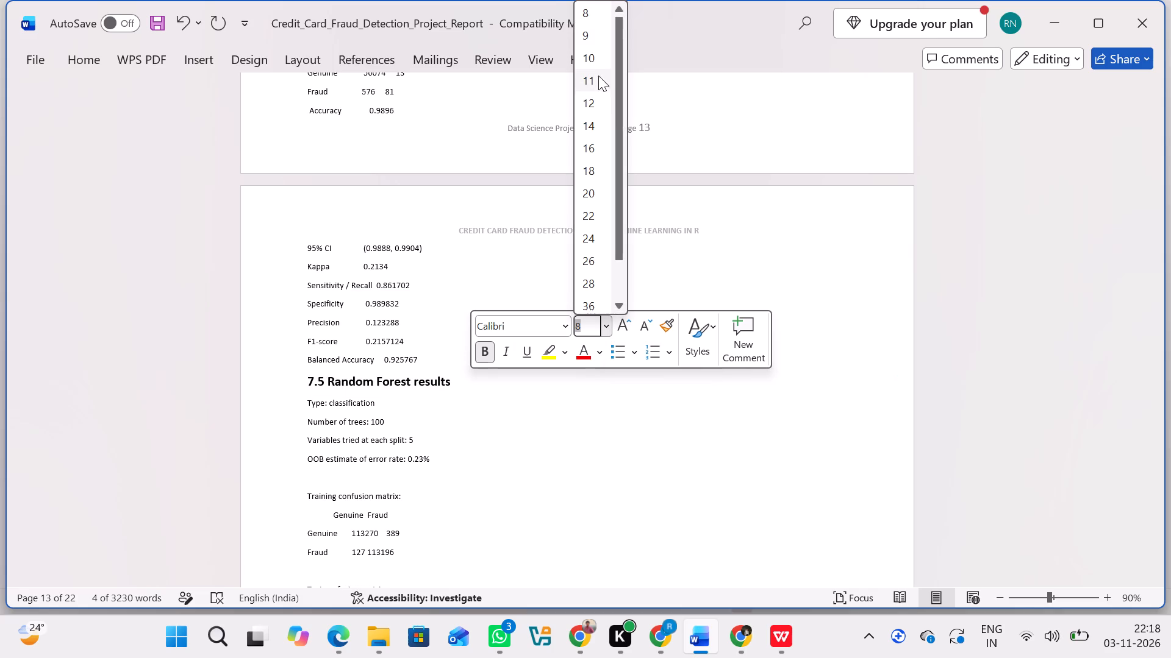
left_click(596, 60)
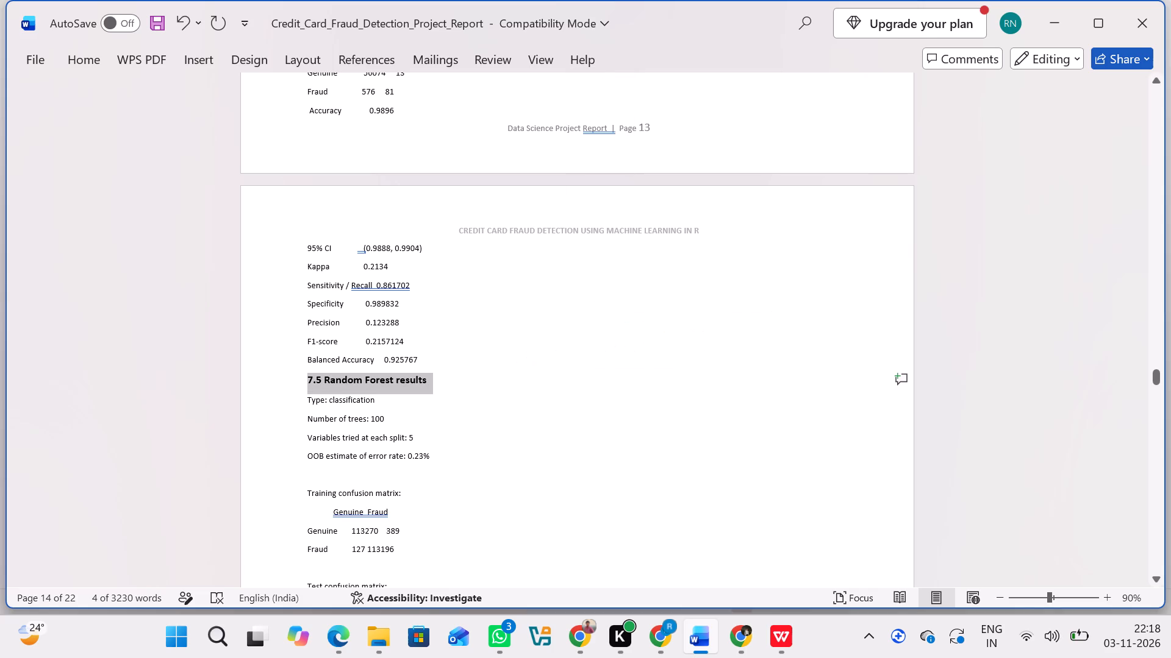
left_click(299, 381)
left_click_drag(305, 379, 417, 385)
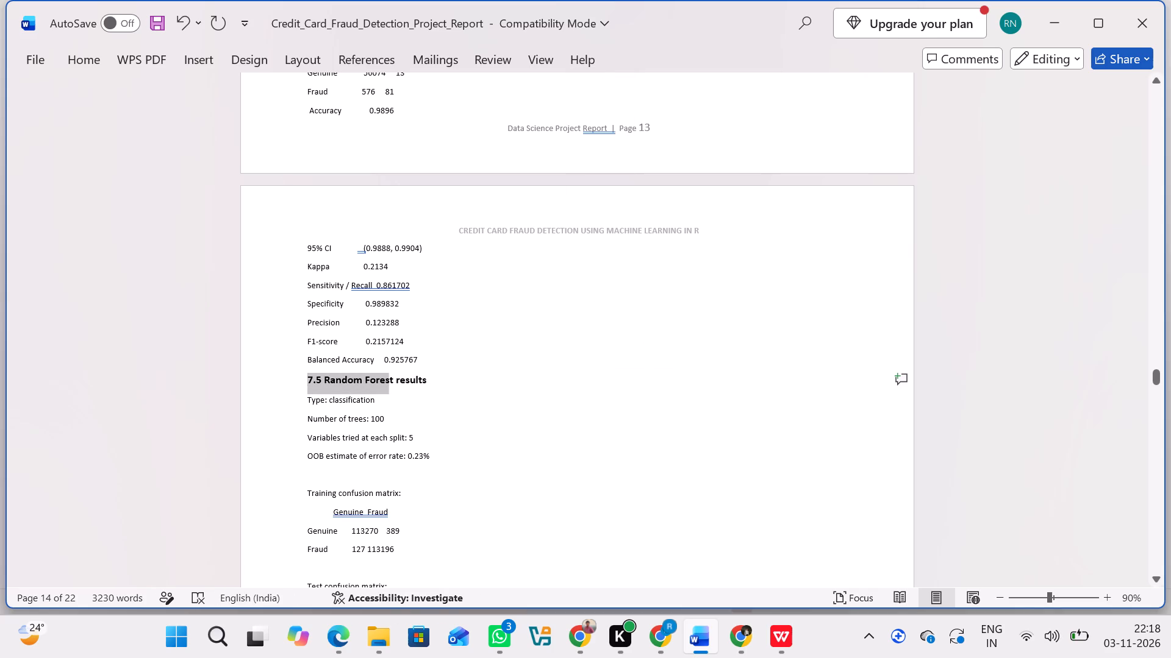
left_click_drag(417, 385, 449, 387)
left_click(671, 327)
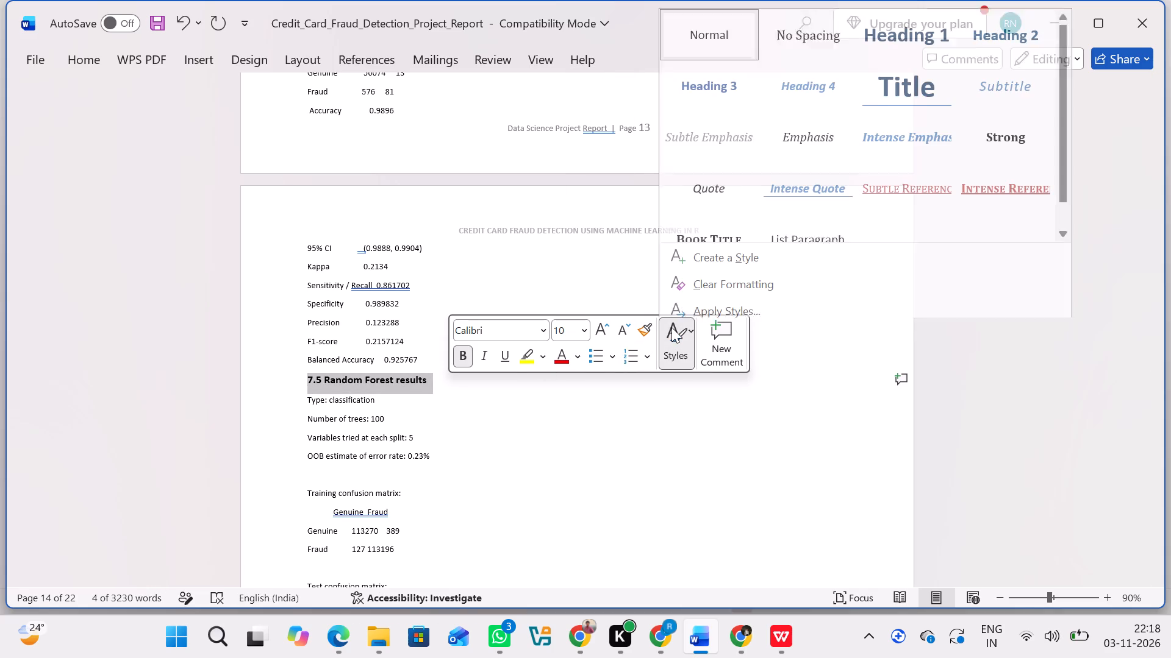
left_click(716, 84)
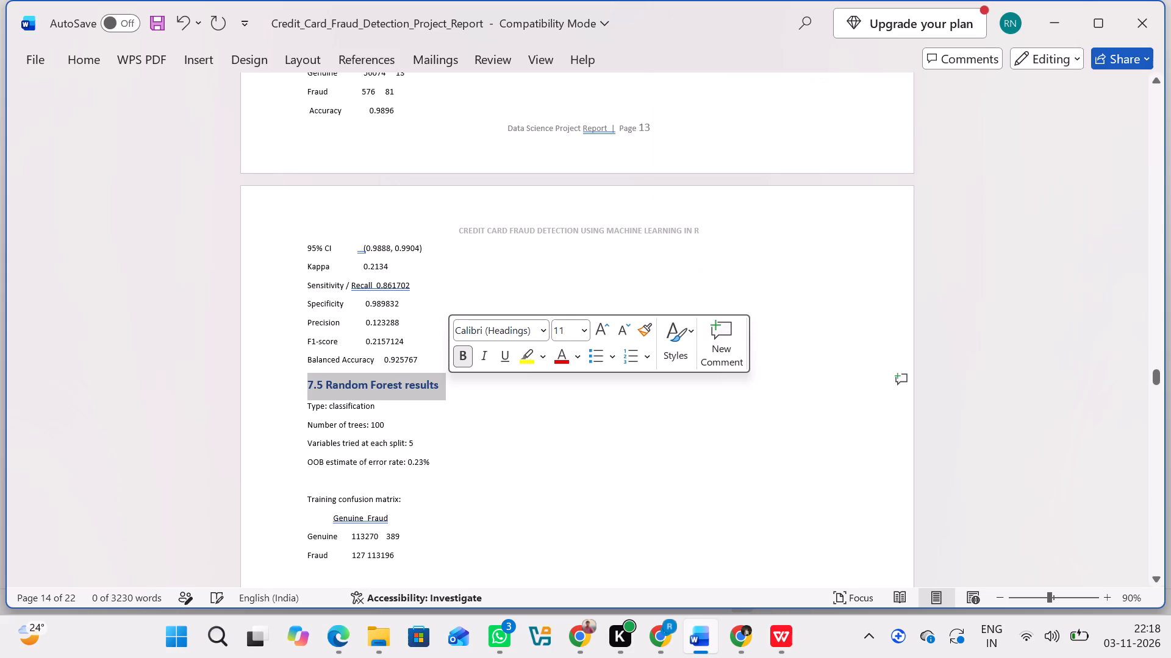
left_click(482, 250)
Remove the blank lines before "Training confusion matrix:", "Test confusion matrix:" and the Accuracy line in section 7.5.
scroll(482, 250, "down", 1)
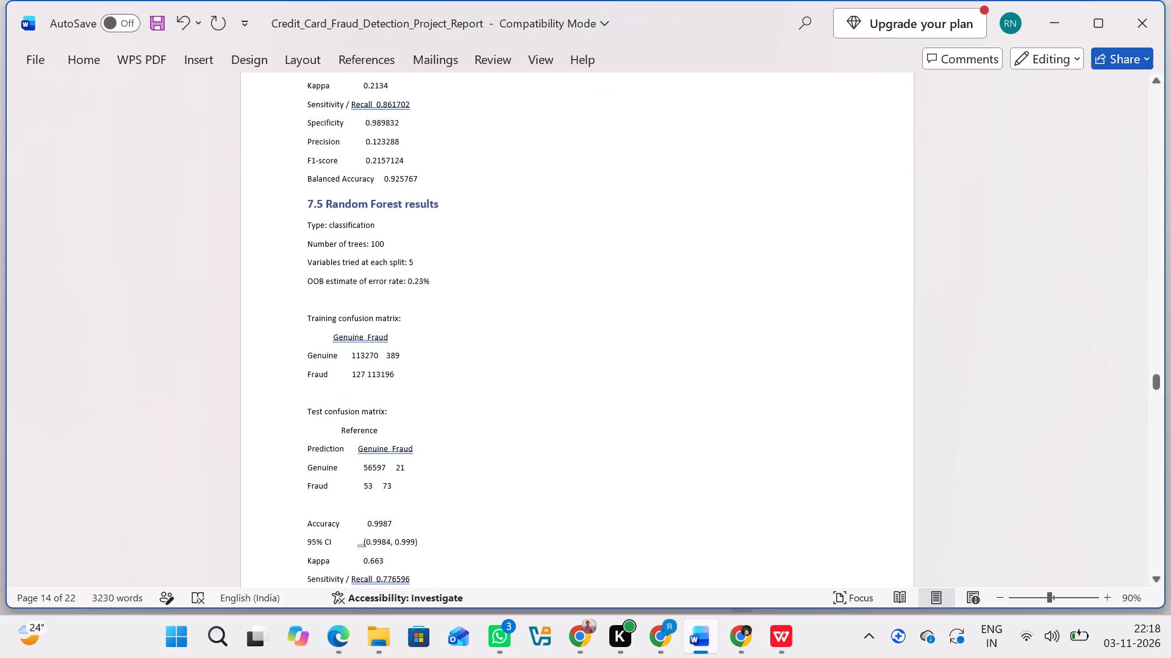
scroll(482, 250, "down", 1)
left_click(309, 266)
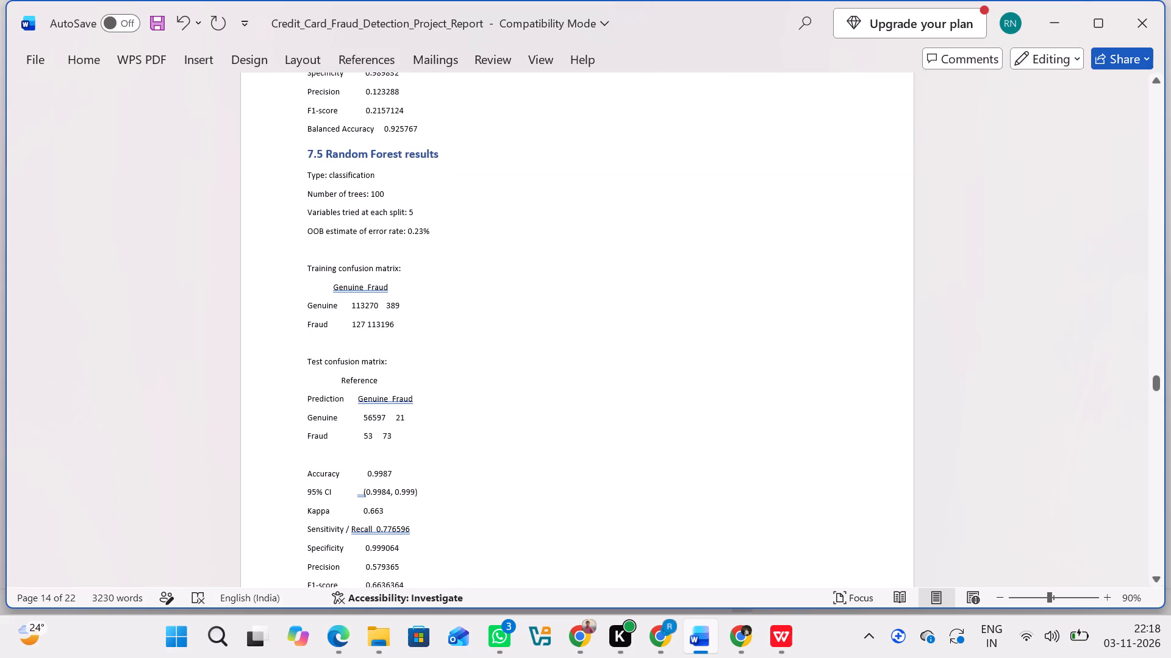
key("BackSpace")
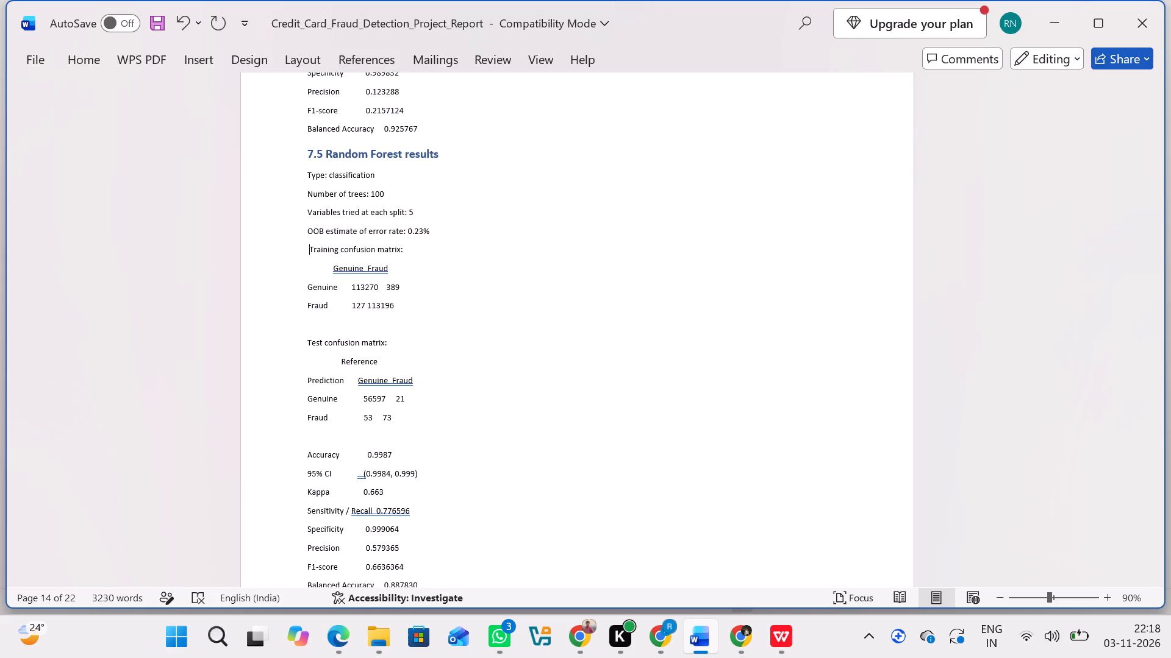
scroll(309, 264, "down", 1)
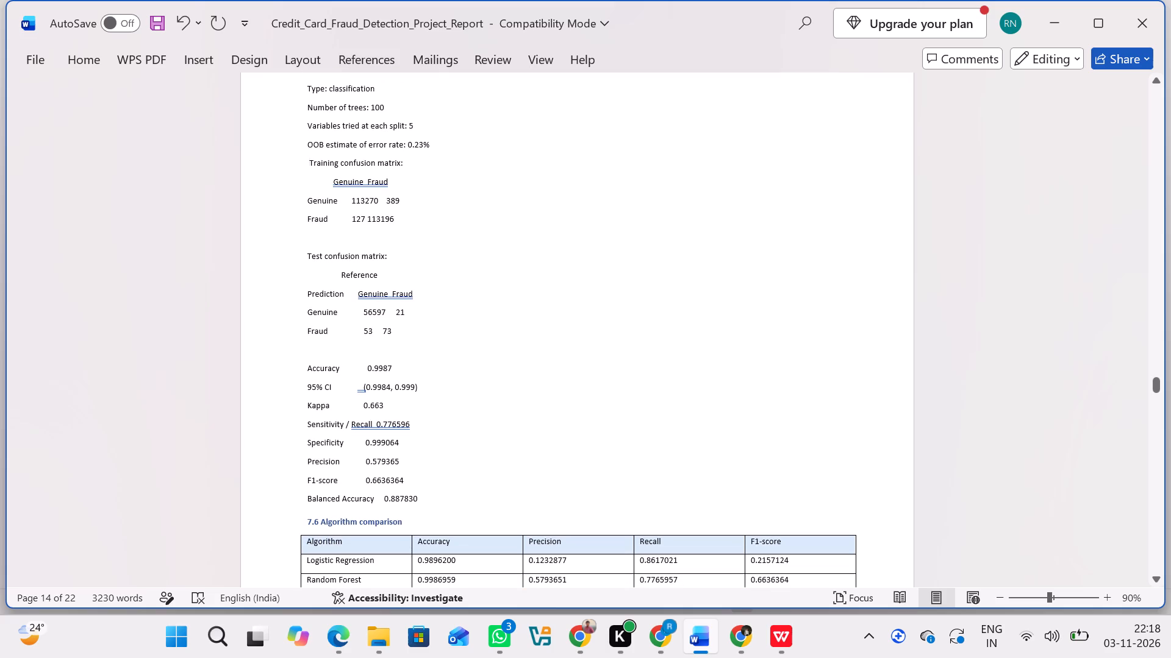
left_click(308, 254)
key("BackSpace")
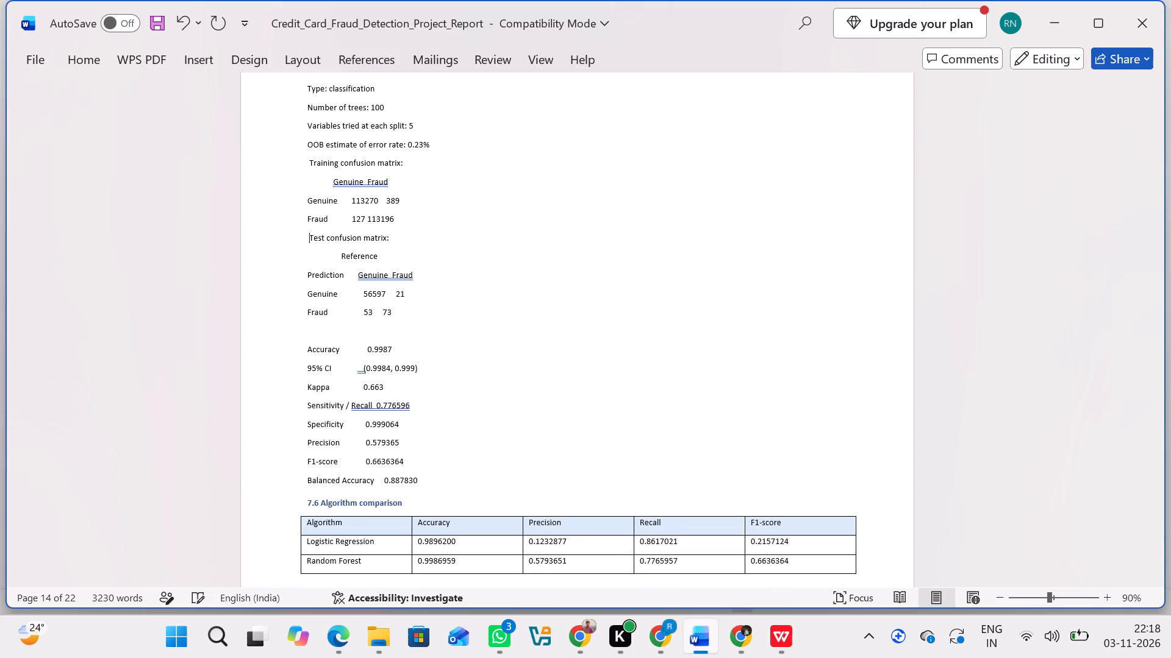
left_click(307, 352)
key("BackSpace")
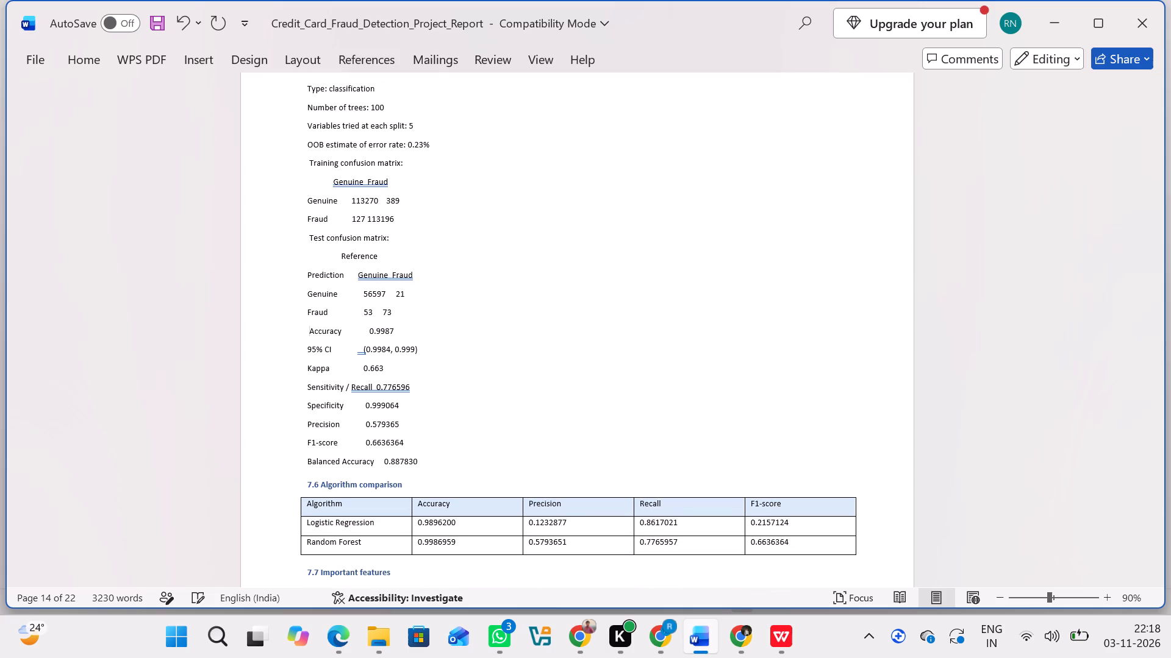
Set the "7.6 Algorithm comparison" and "7.7 Important features" headings to font size 10.
scroll(478, 339, "down", 1)
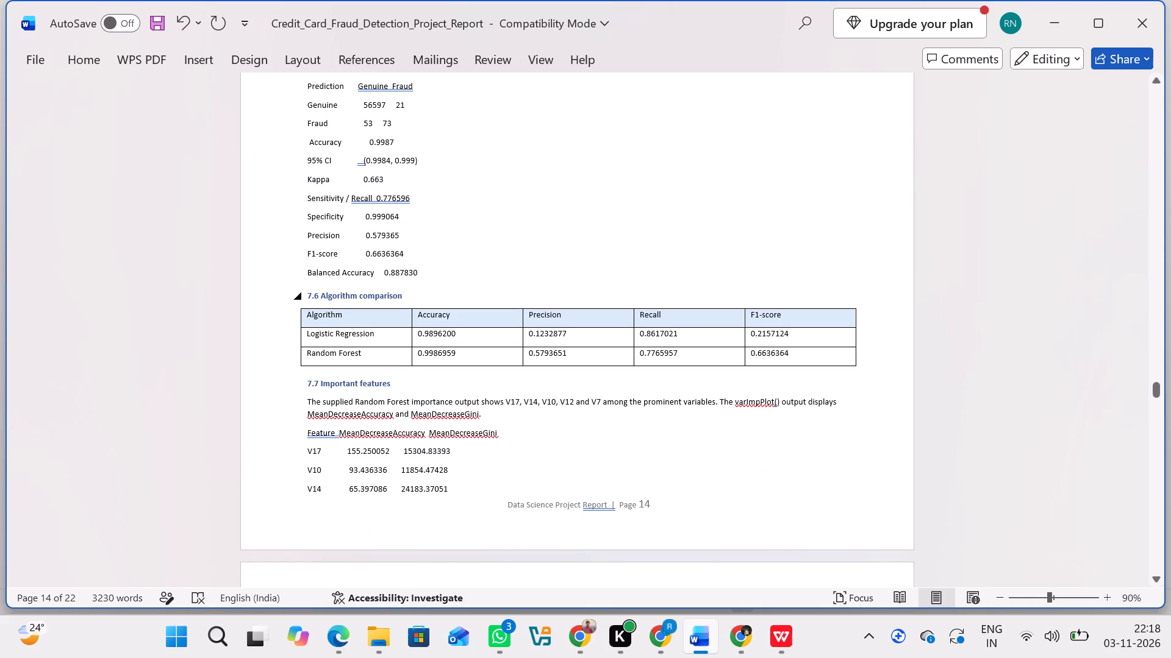
left_click_drag(306, 291, 416, 293)
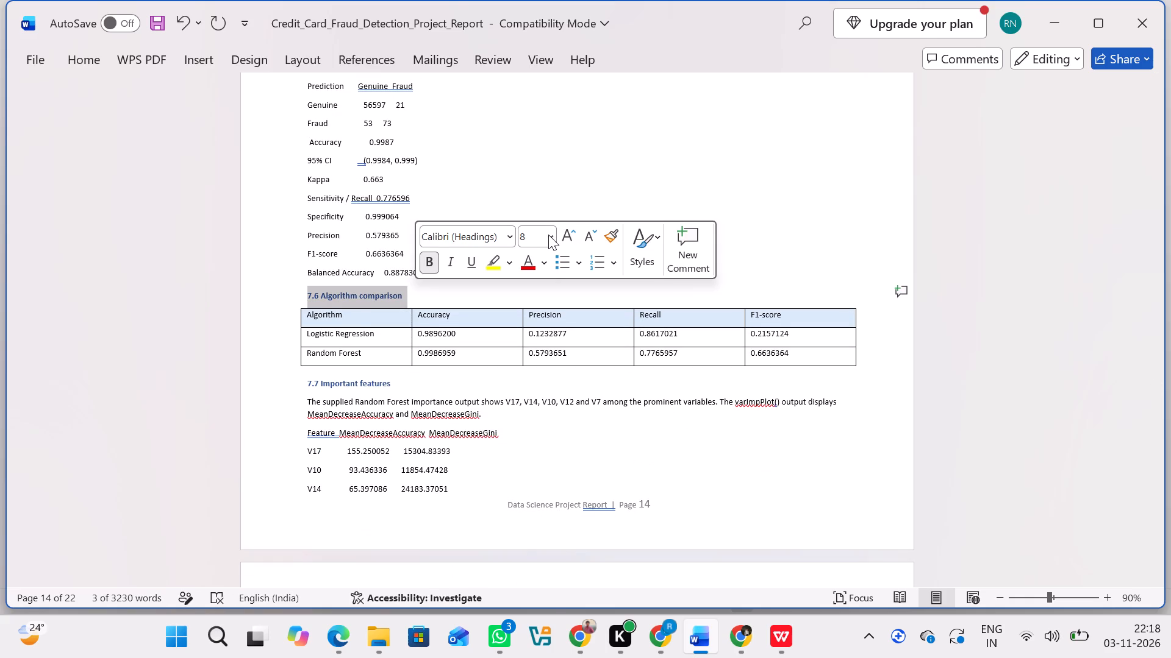
left_click(548, 235)
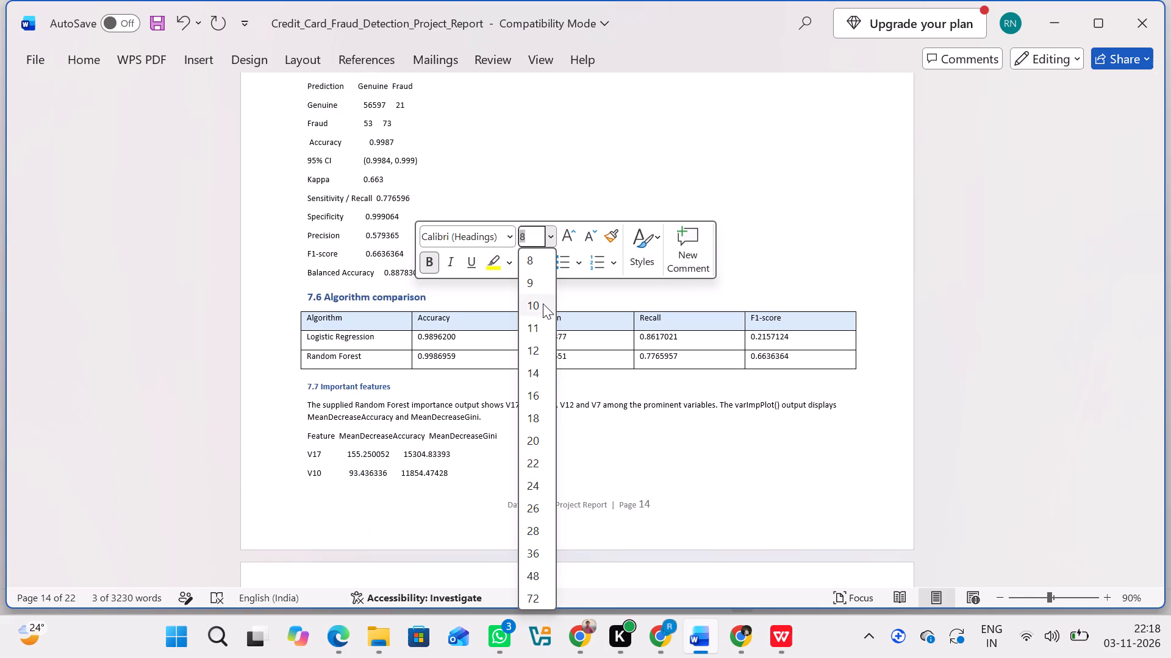
left_click(543, 303)
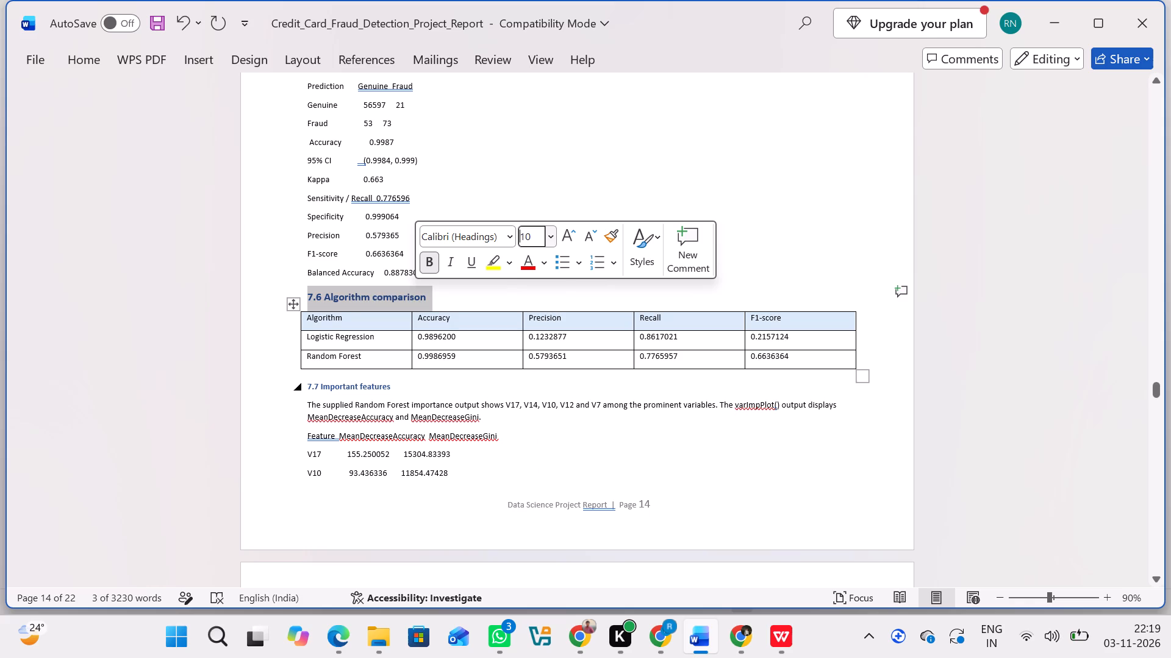
left_click_drag(306, 386, 403, 387)
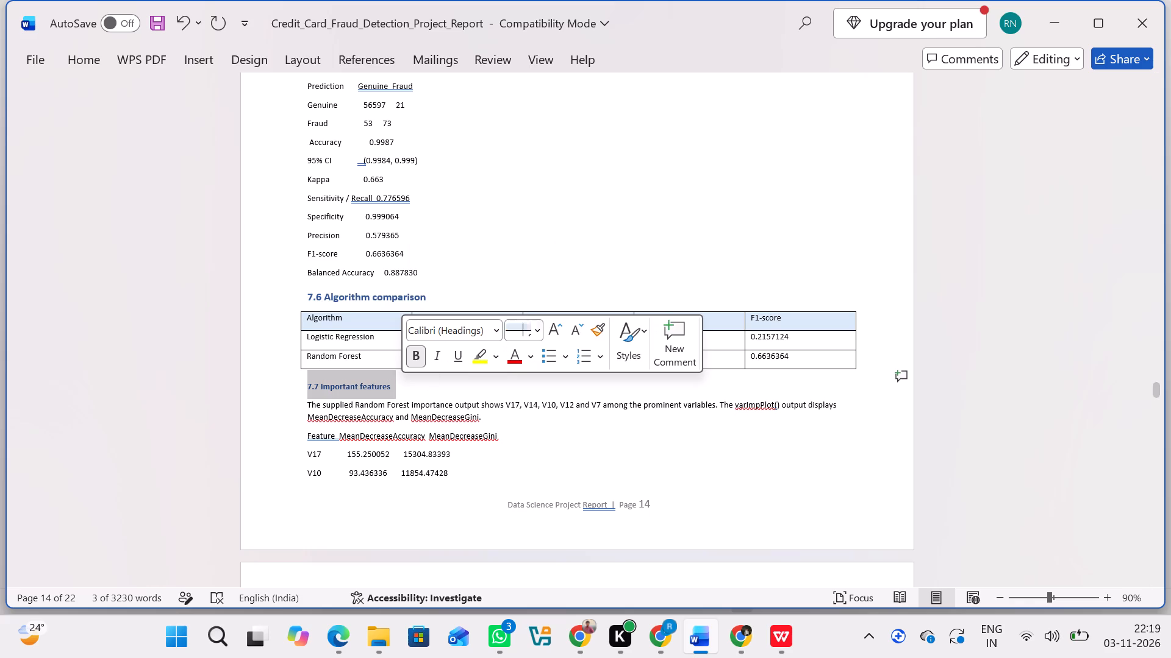
left_click(539, 332)
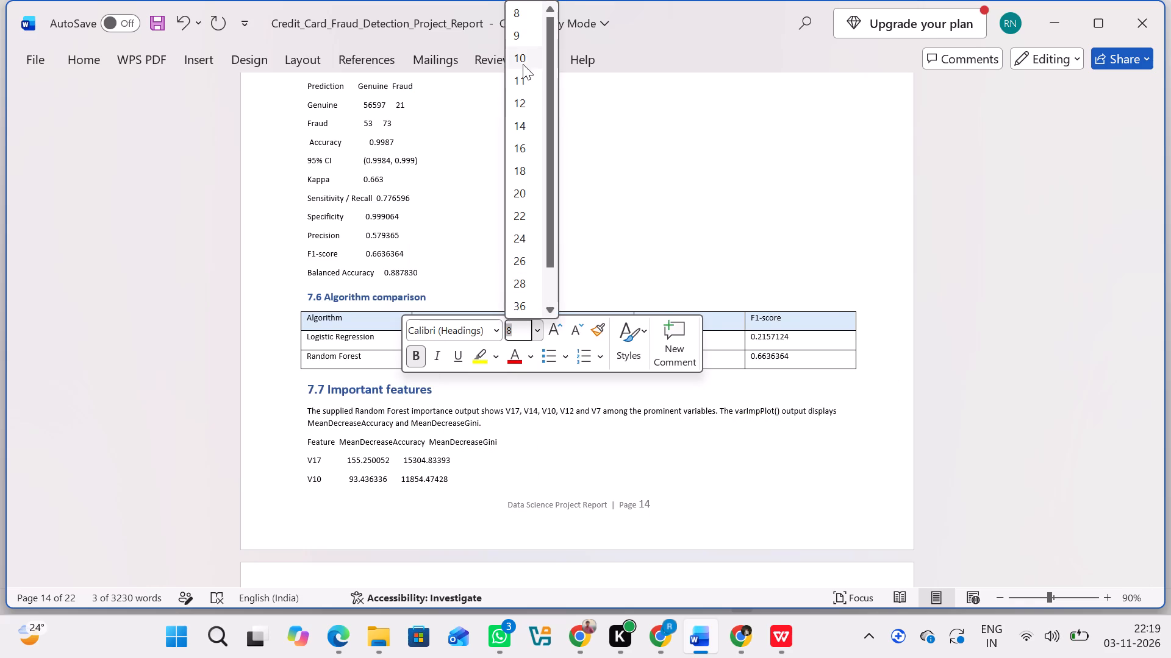
left_click(522, 62)
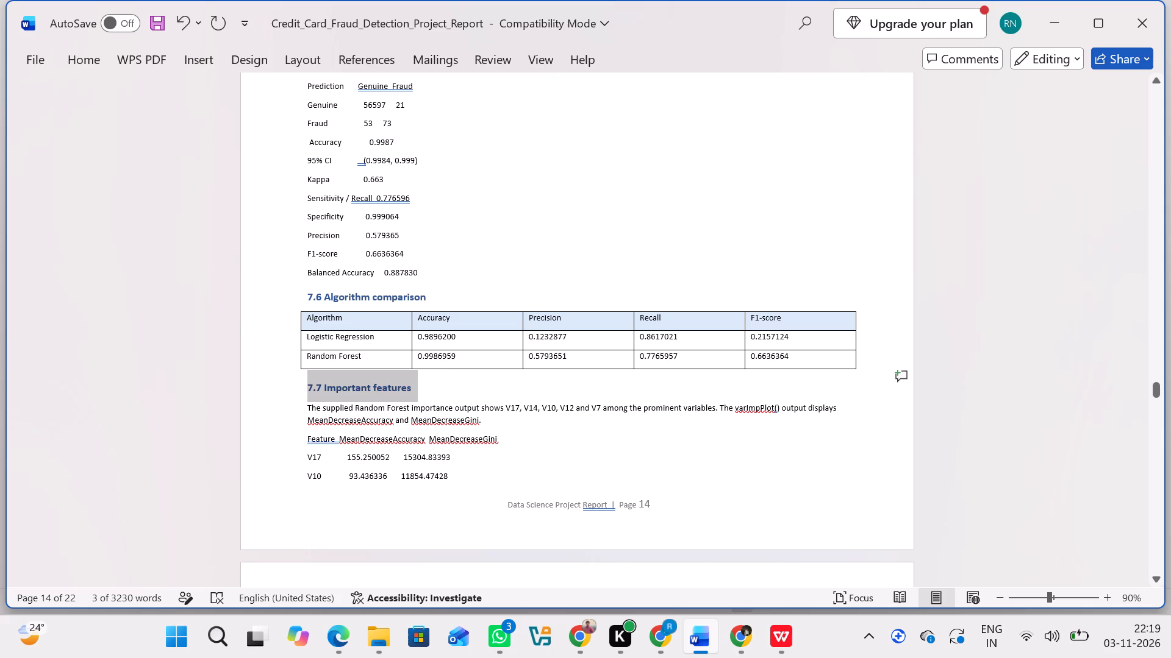
left_click(508, 172)
Set the "7.1 Genuine versus fraudulent transactions" heading above the bar chart to font size 12.
scroll(508, 172, "down", 1)
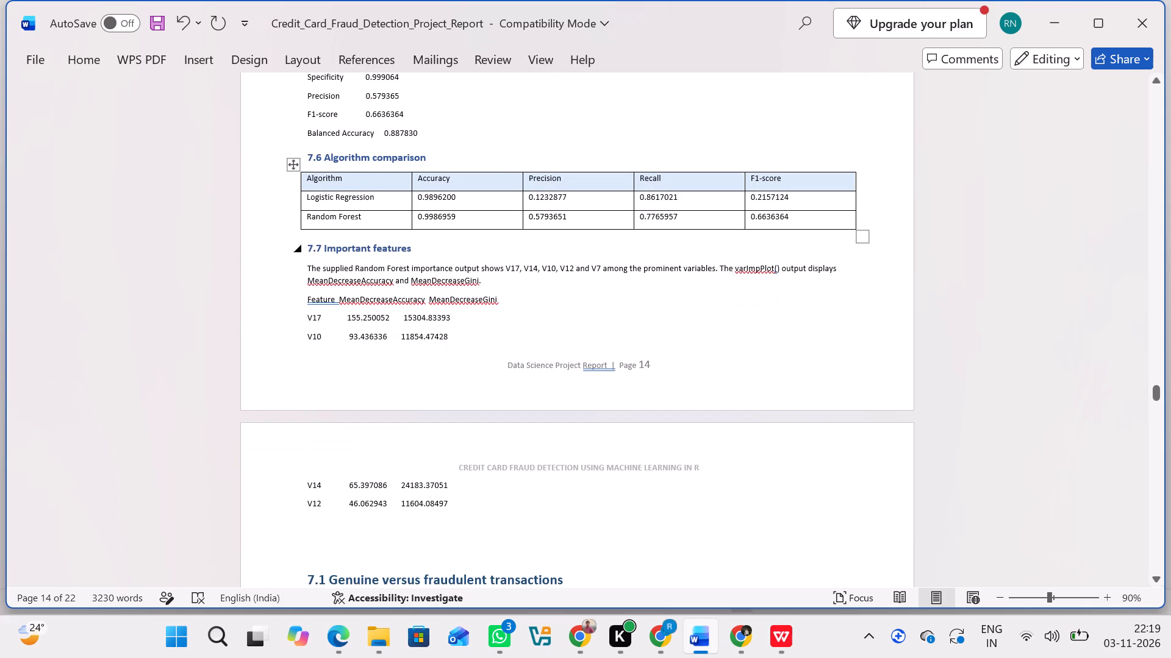
scroll(398, 373, "down", 1)
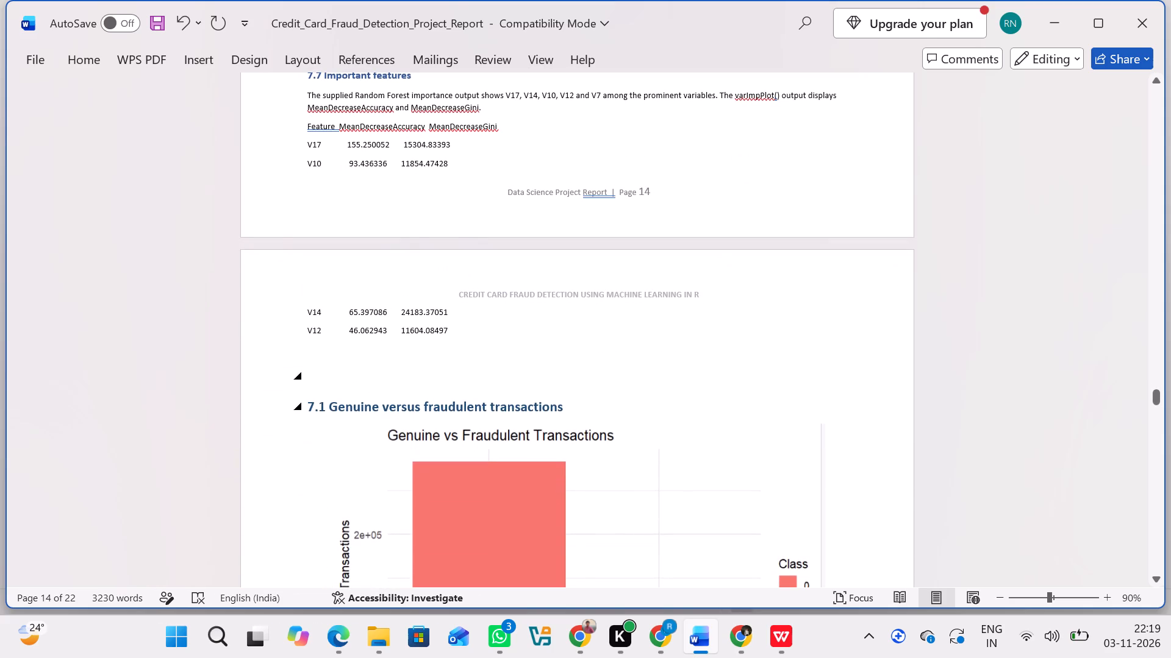
left_click_drag(307, 404, 578, 414)
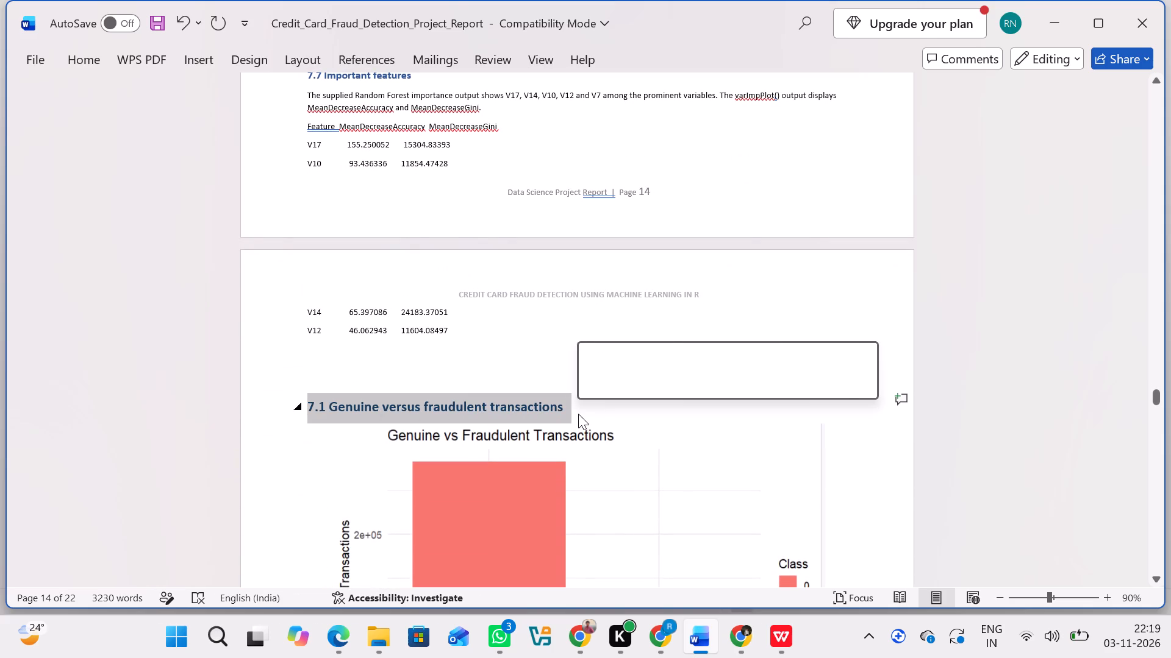
left_click(713, 358)
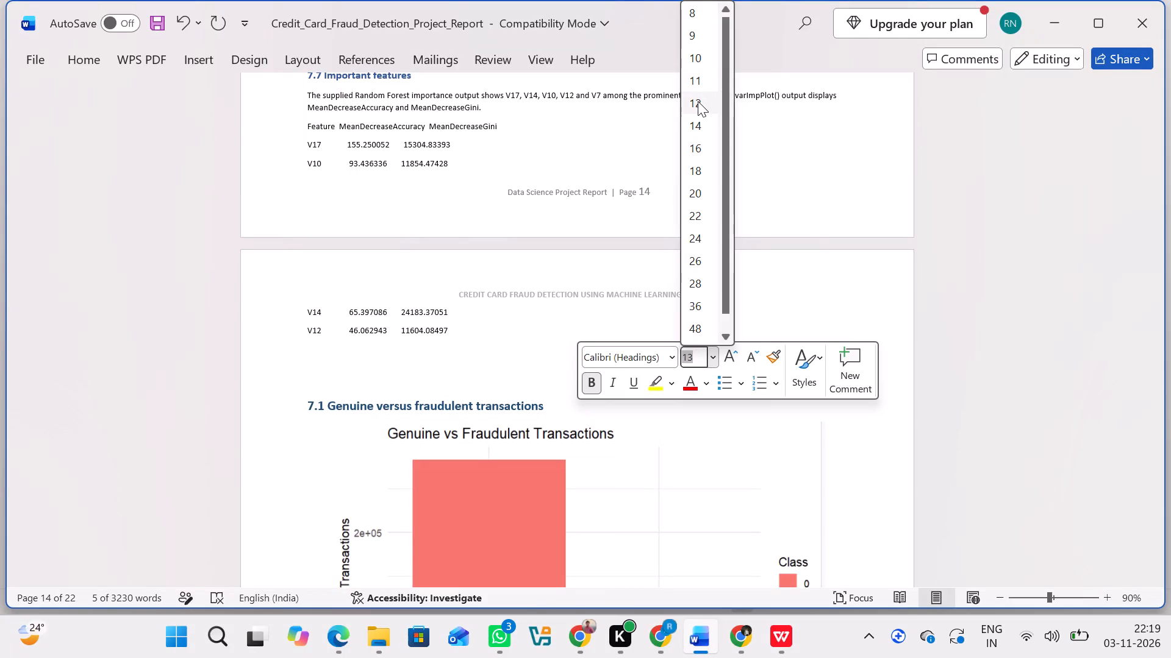
left_click(698, 101)
left_click(543, 324)
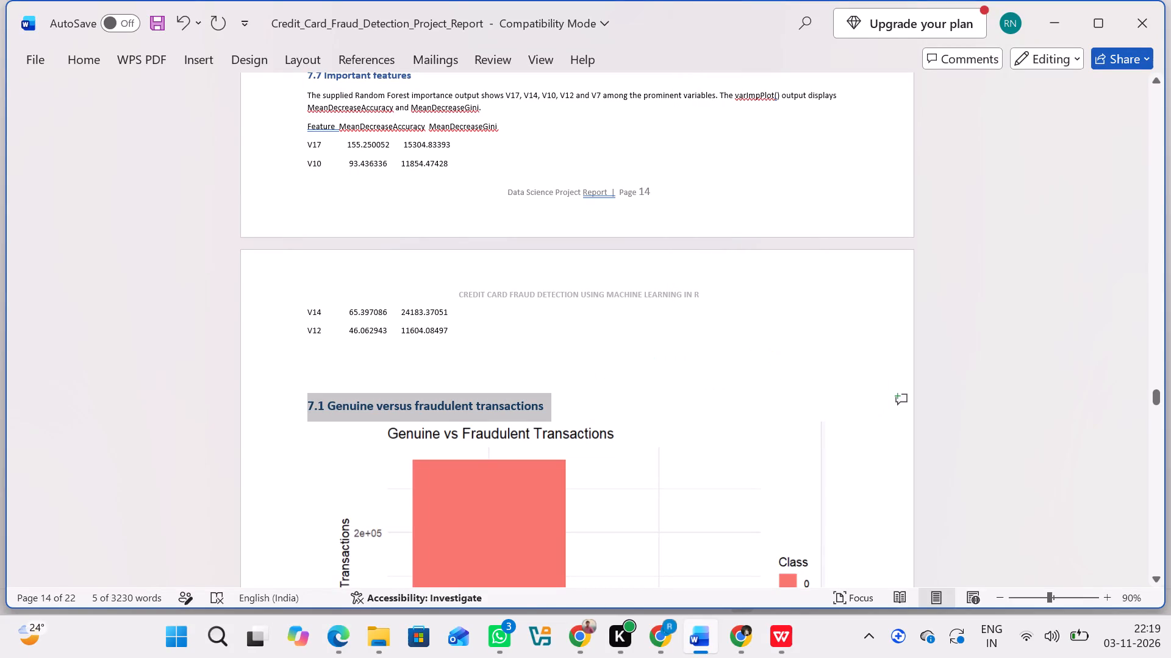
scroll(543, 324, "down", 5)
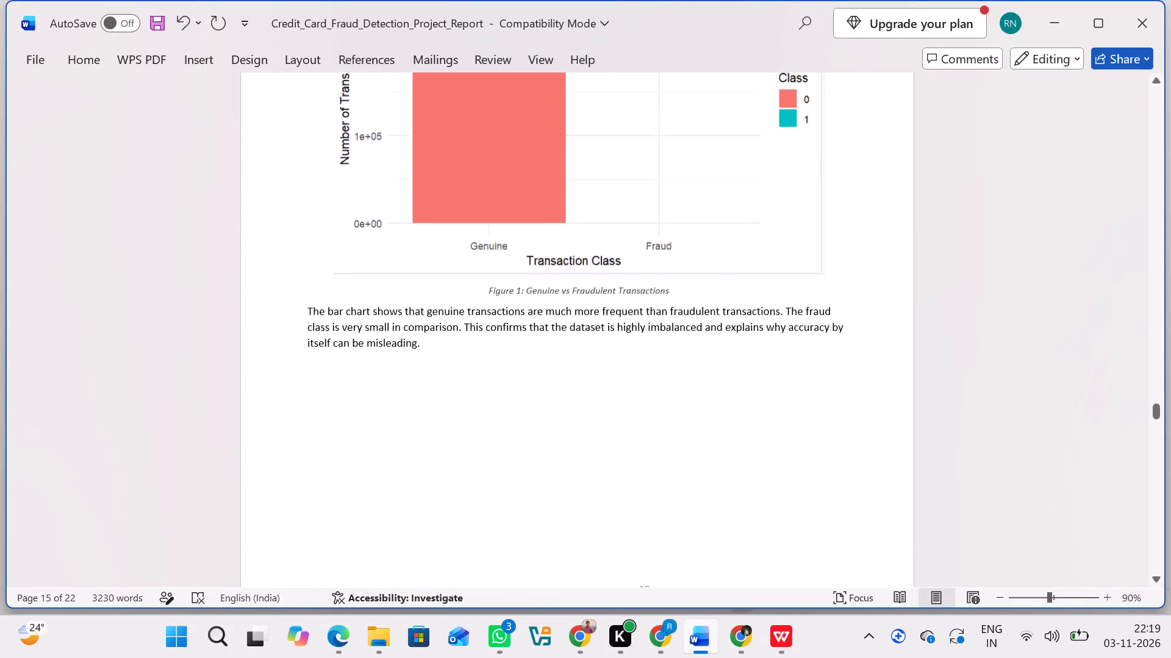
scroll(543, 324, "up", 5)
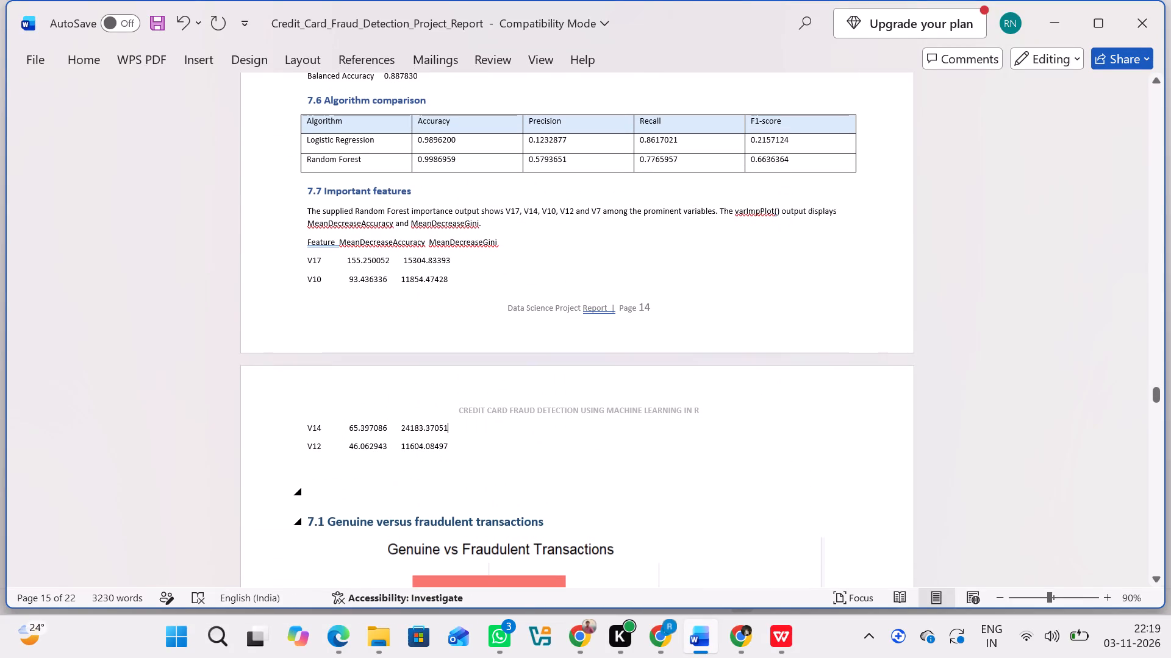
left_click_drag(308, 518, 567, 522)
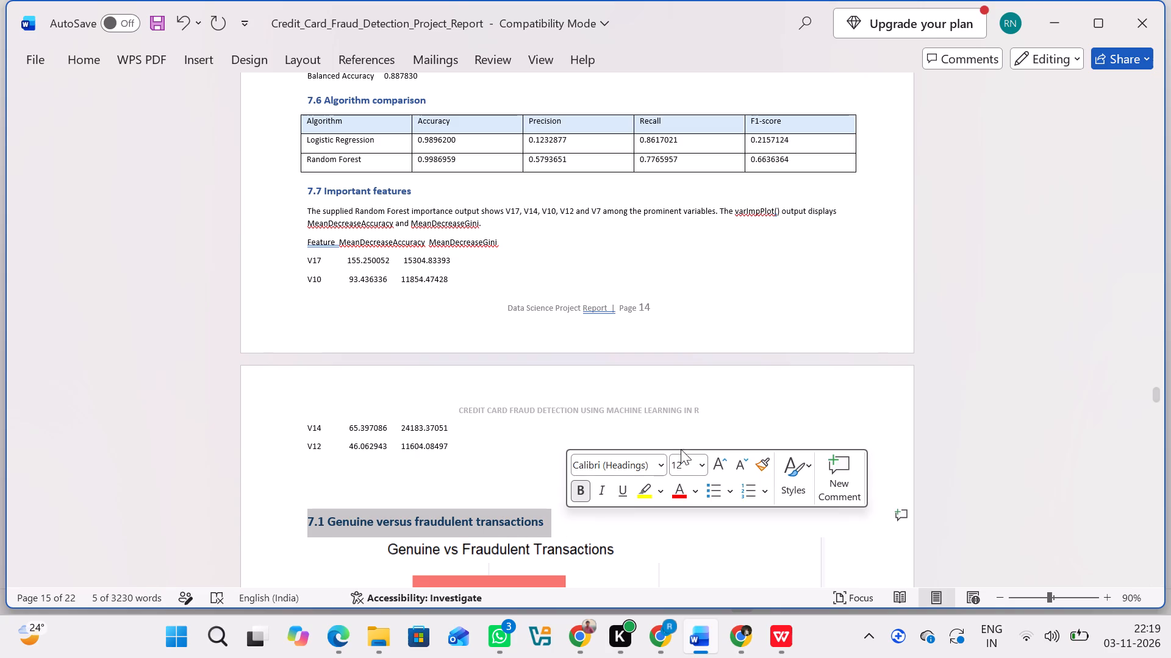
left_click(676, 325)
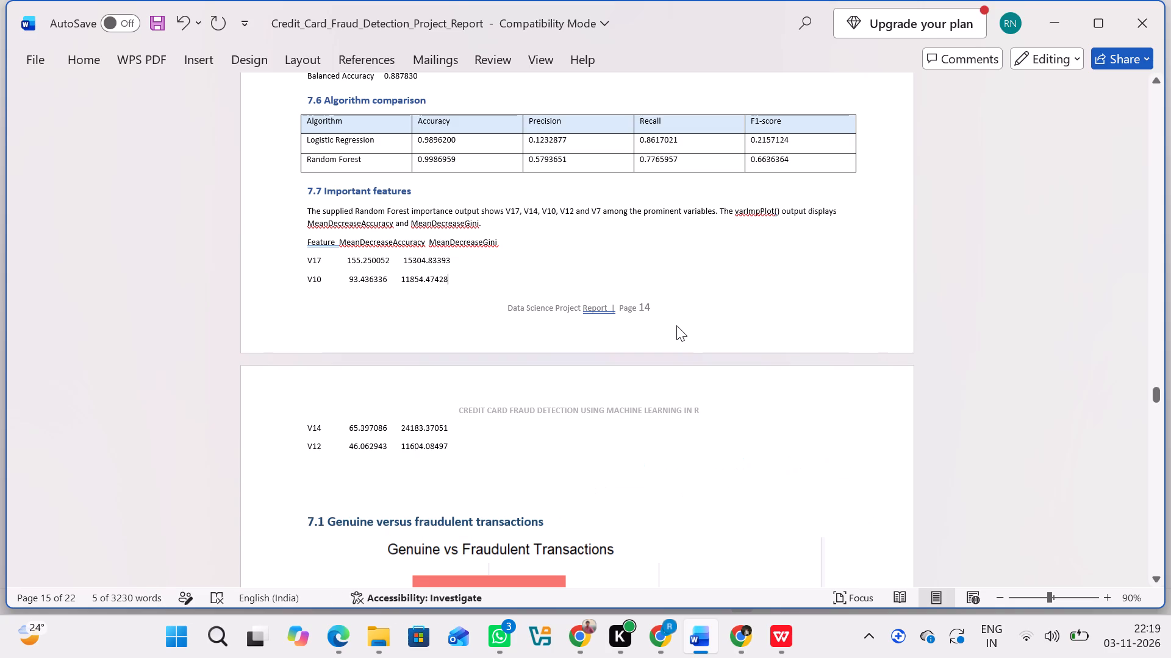
Set the paragraph describing the bar chart below the Figure 1 caption to font size 10.
scroll(676, 325, "down", 3)
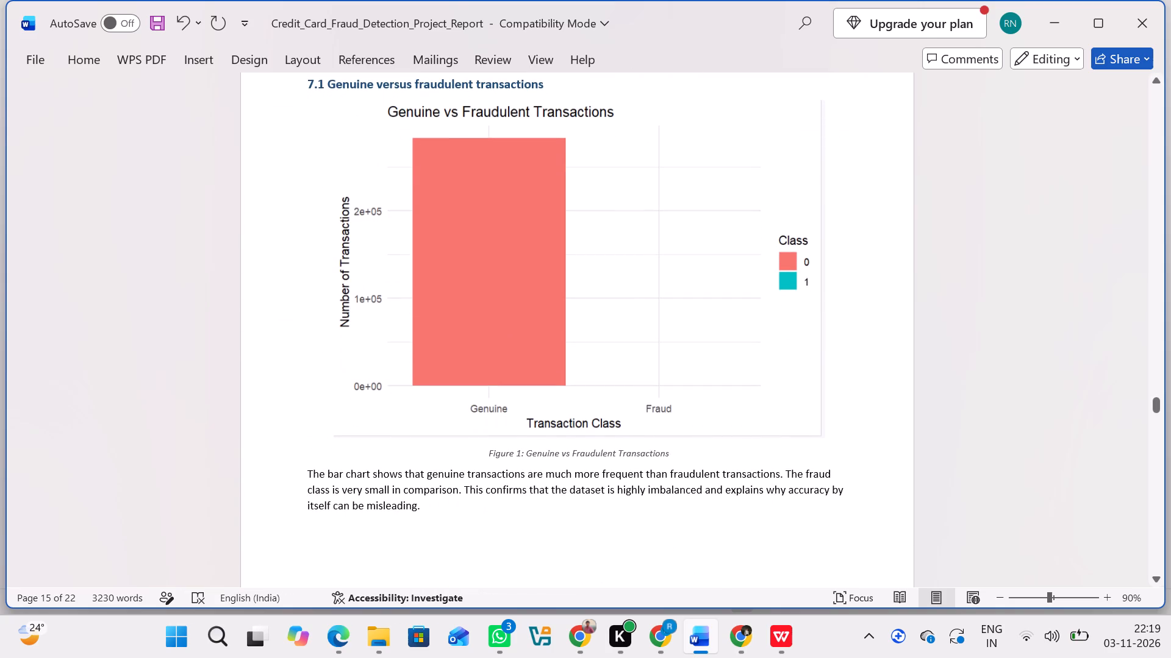
left_click_drag(309, 477, 473, 509)
left_click(610, 448)
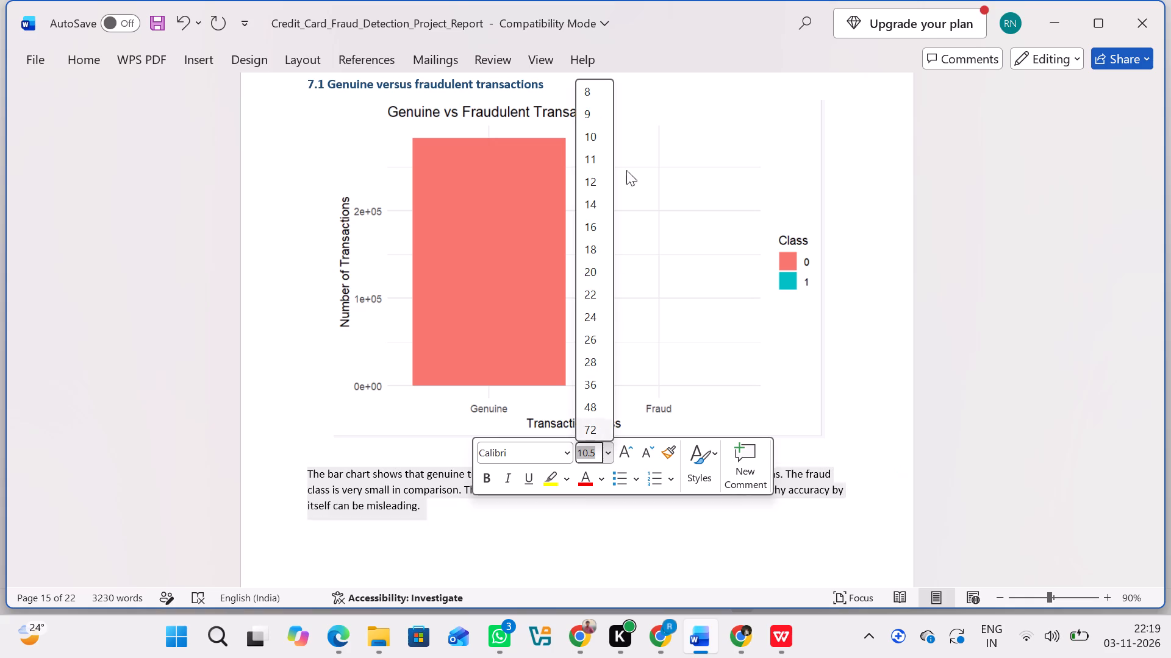
left_click(594, 133)
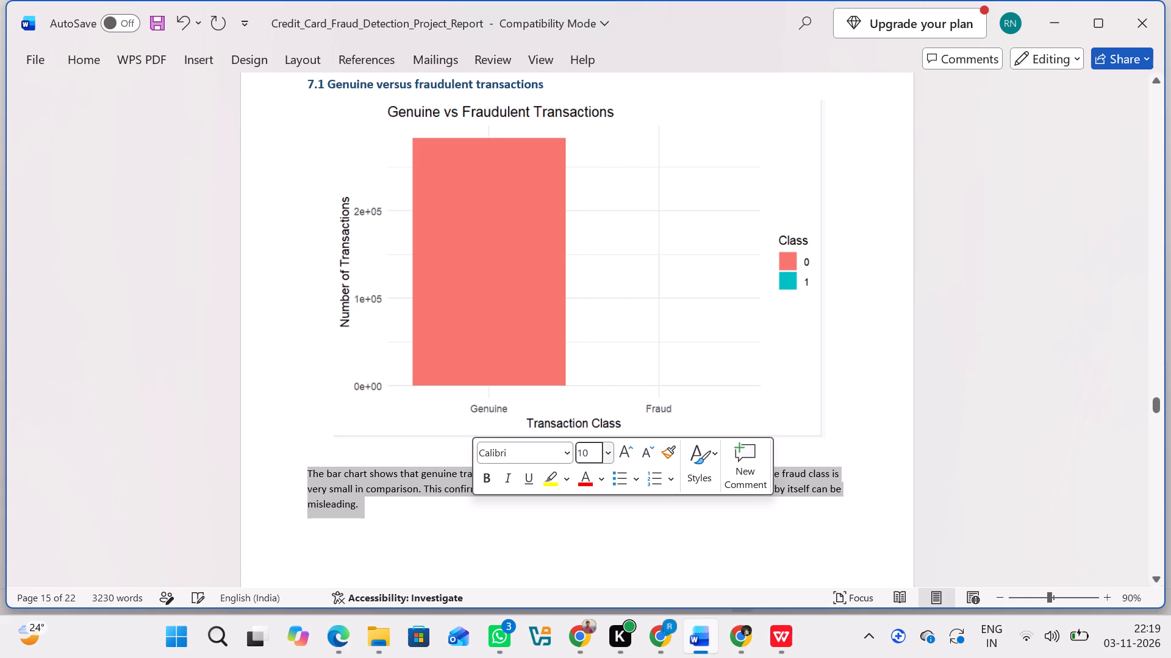
left_click(410, 540)
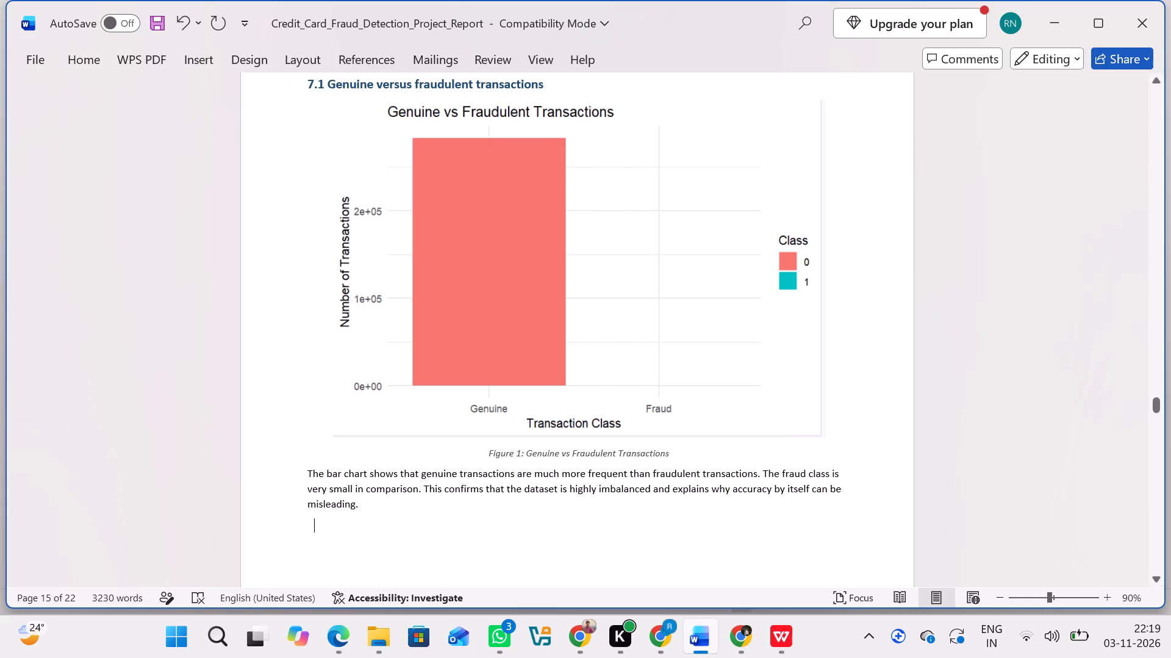
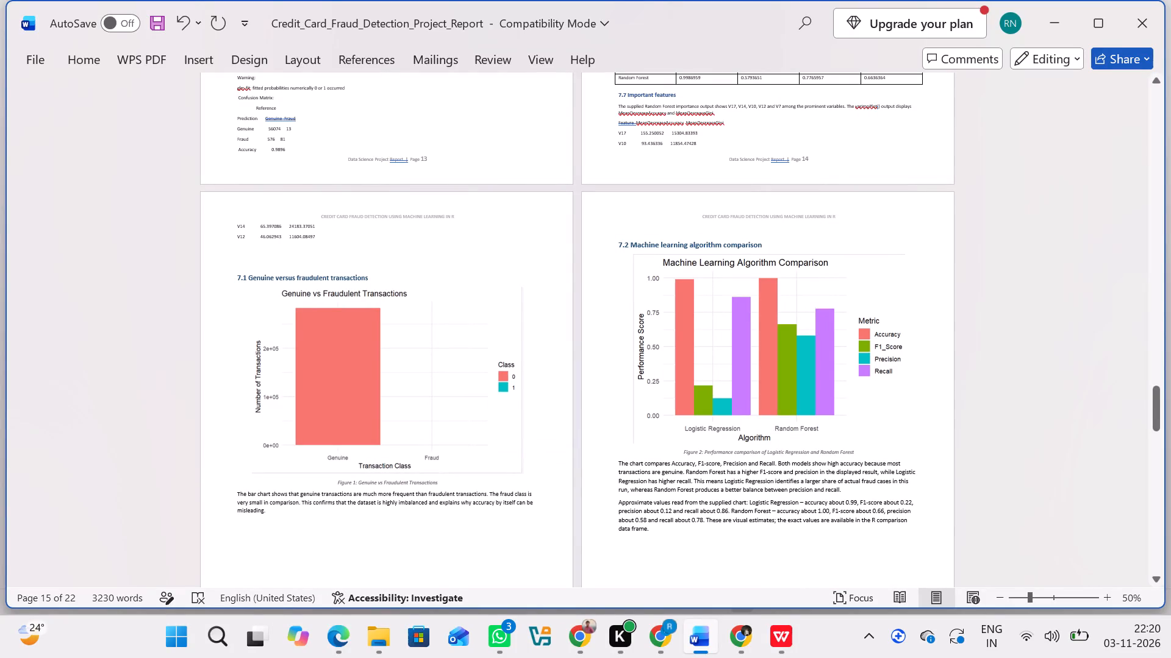
Set the two paragraphs below the Figure 2 caption, describing the algorithm comparison chart, to font size 10.
left_click_drag(617, 464, 681, 536)
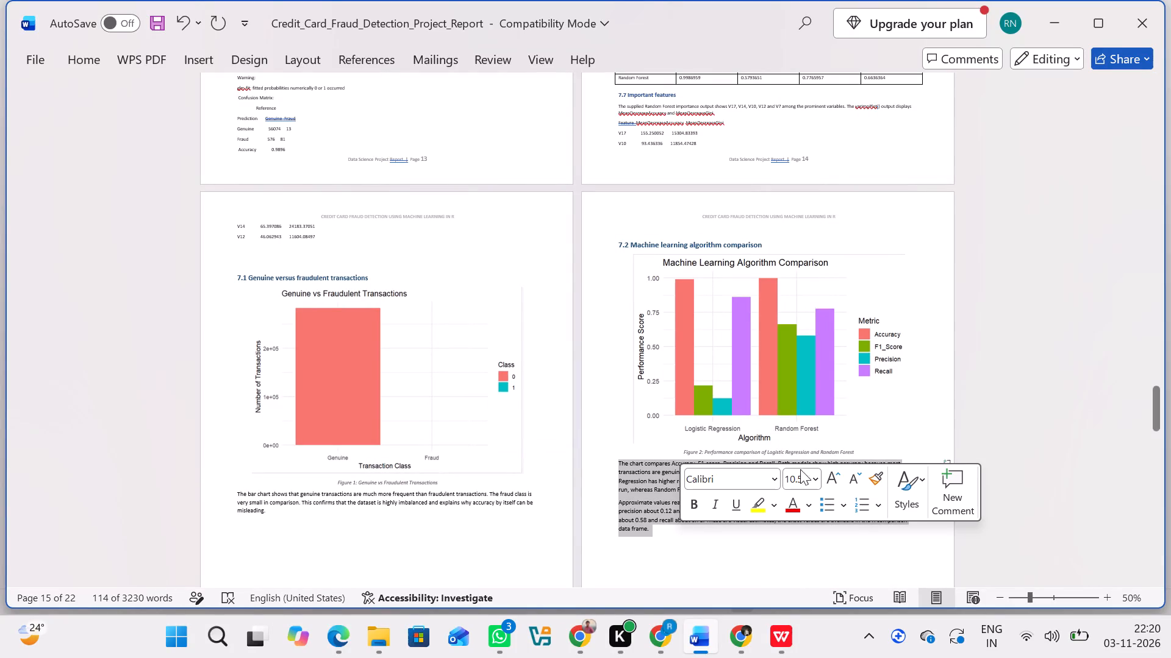
left_click(817, 479)
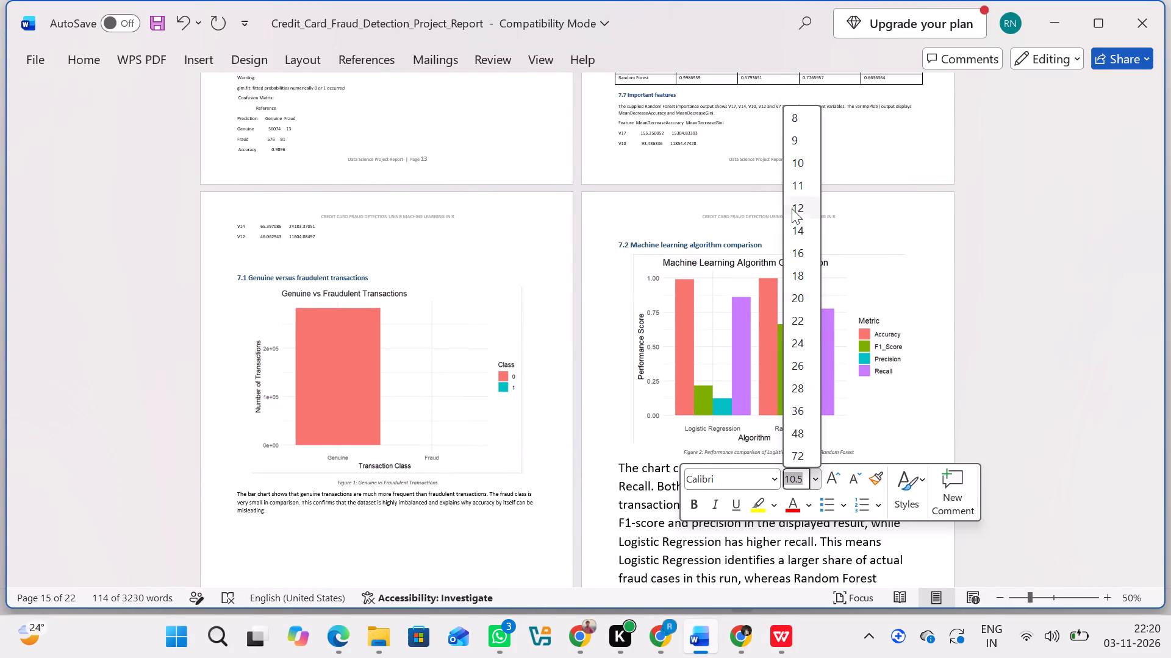
left_click(798, 168)
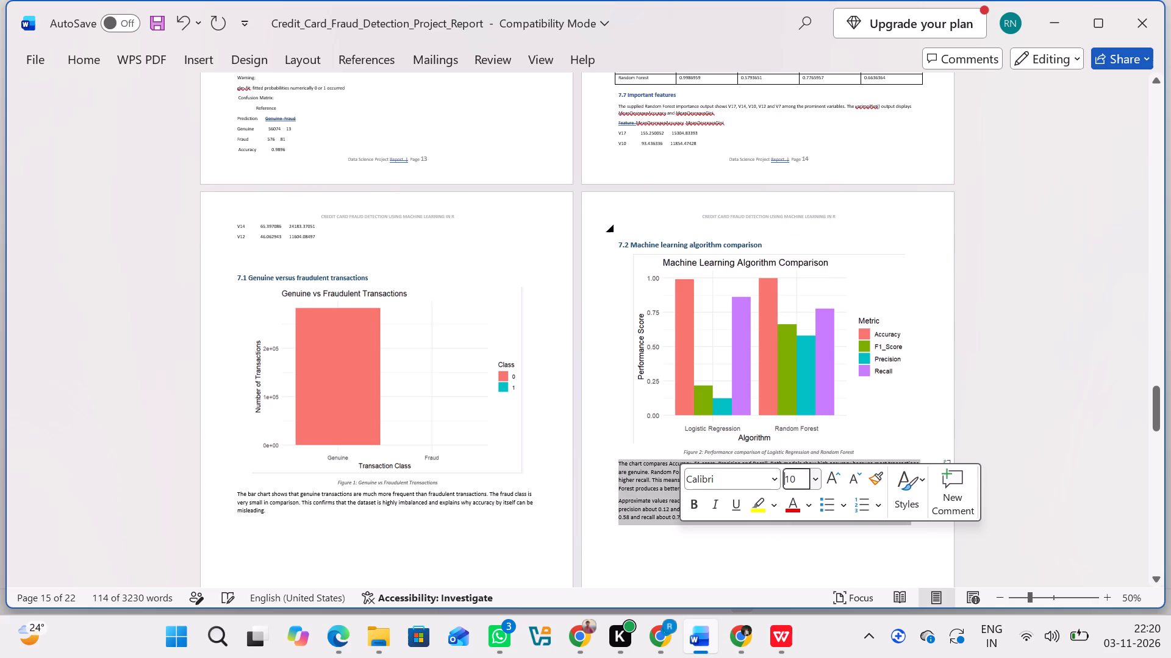
left_click(600, 412)
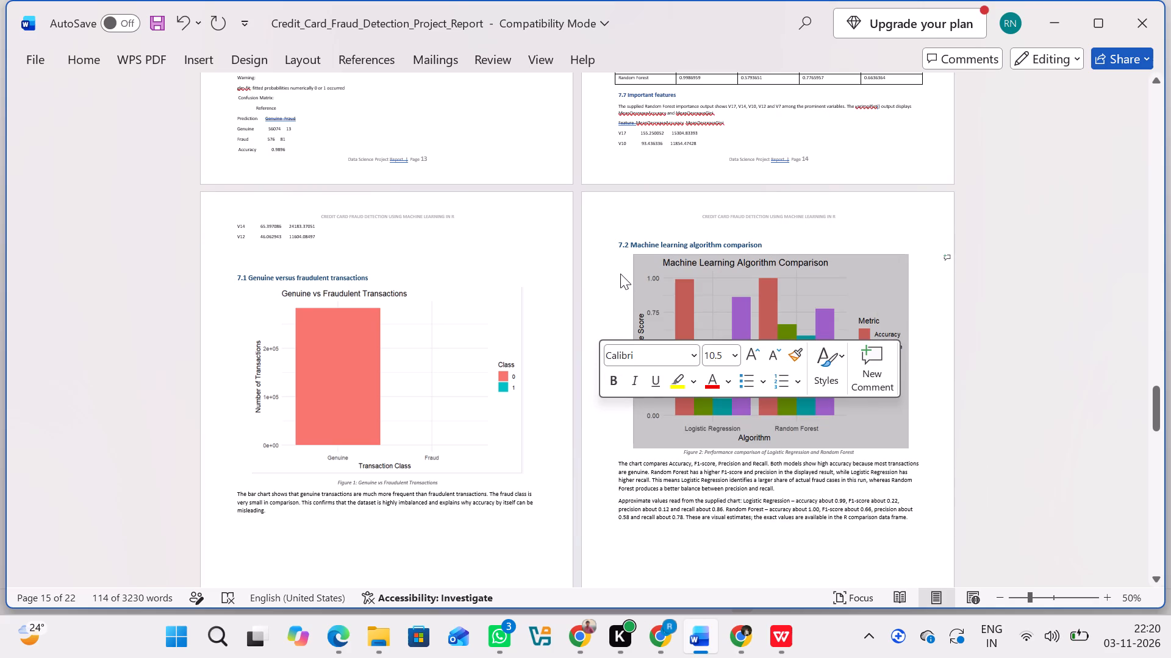
left_click(620, 274)
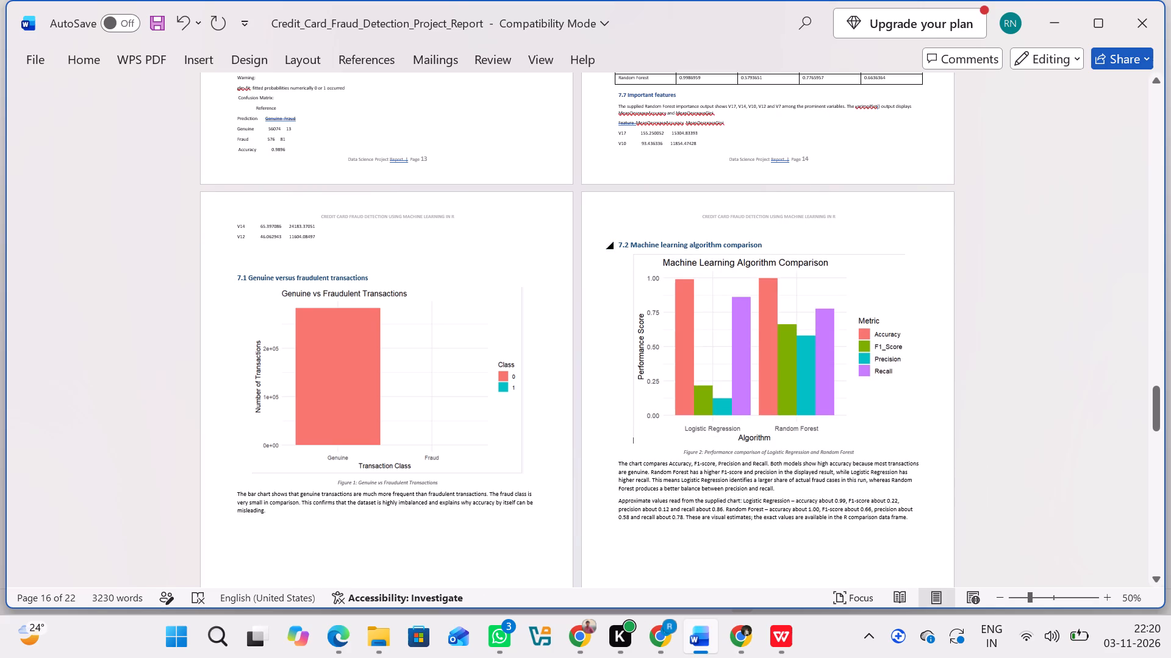
Set the "7.2 Machine learning algorithm comparison" heading above the chart to font size 14.
left_click_drag(620, 239, 755, 242)
left_click(887, 185)
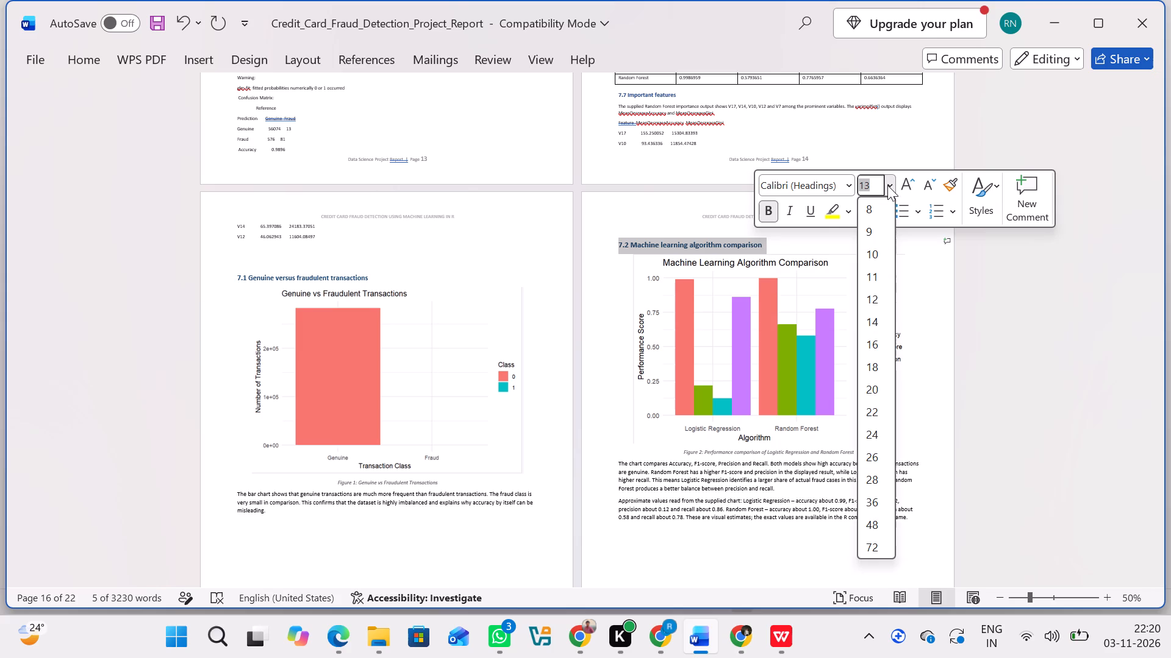
left_click(873, 313)
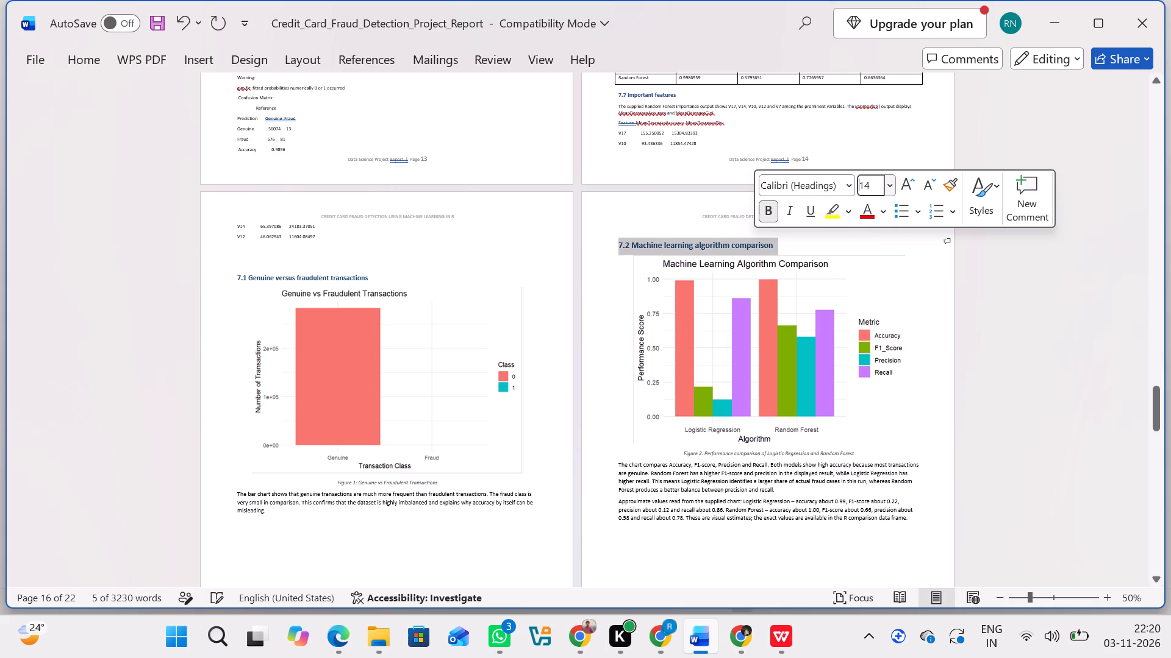
left_click(534, 244)
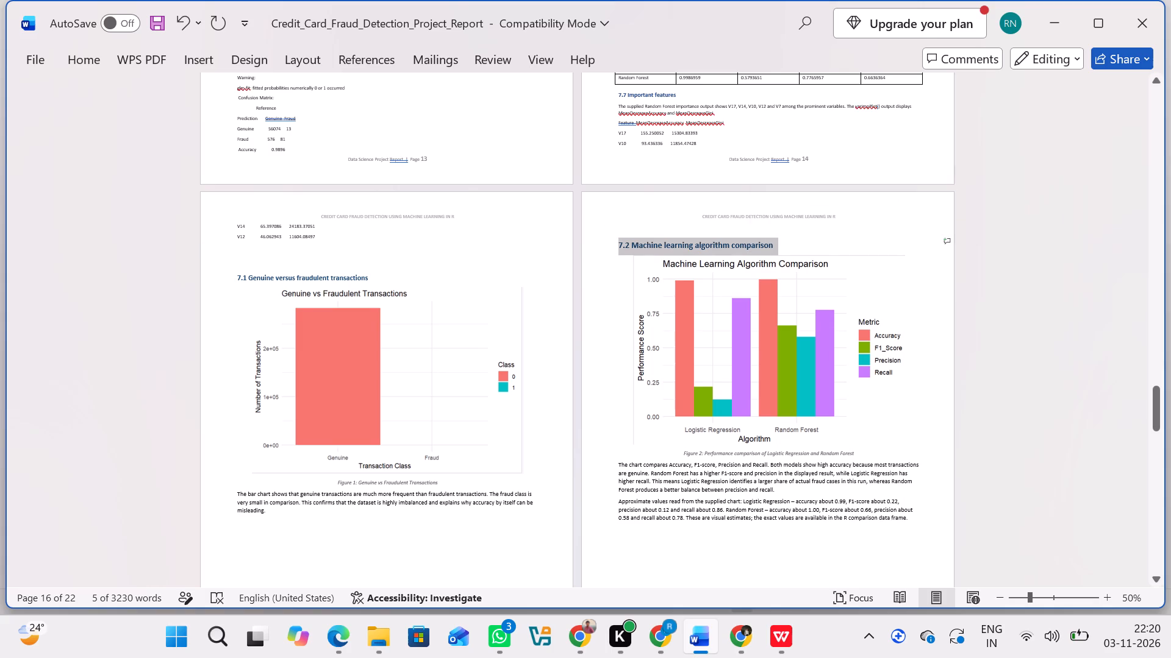
Set the "7.1 Genuine versus fraudulent transactions" heading above the bar chart to font size 14.
double_click(238, 276)
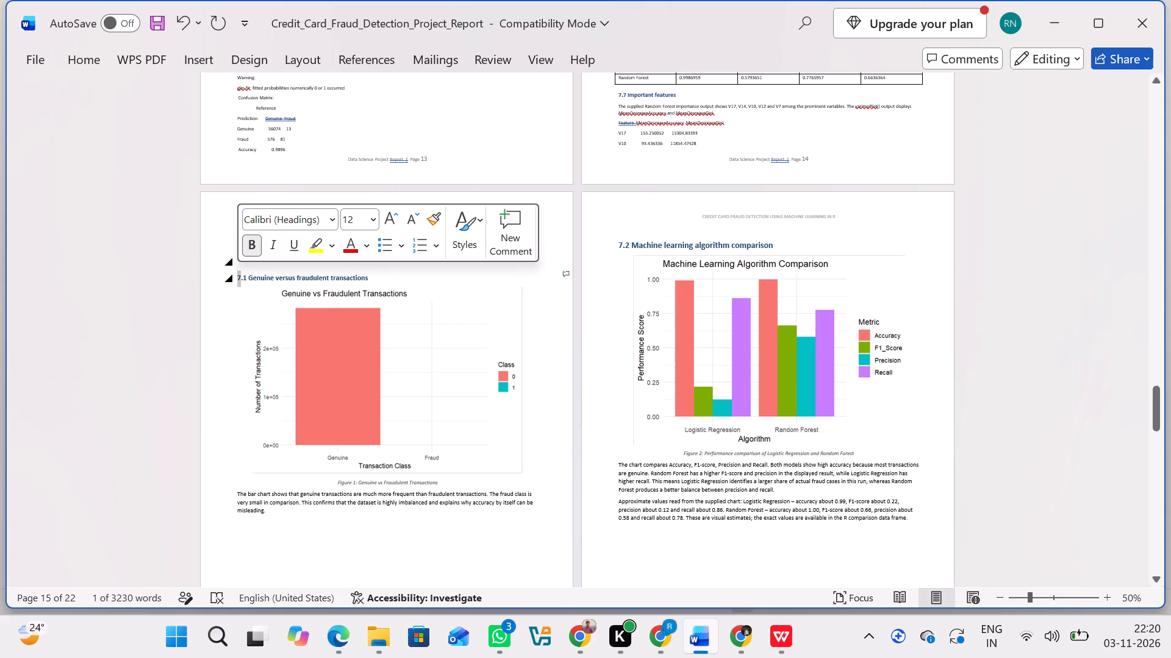
left_click(248, 267)
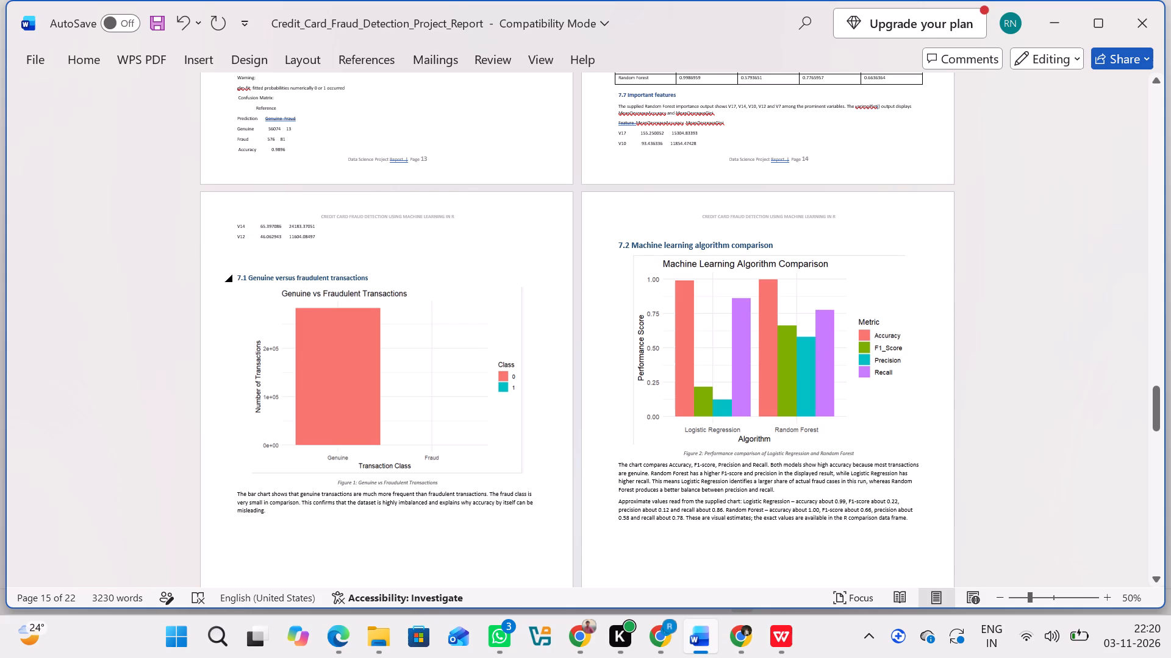
left_click_drag(237, 276, 367, 281)
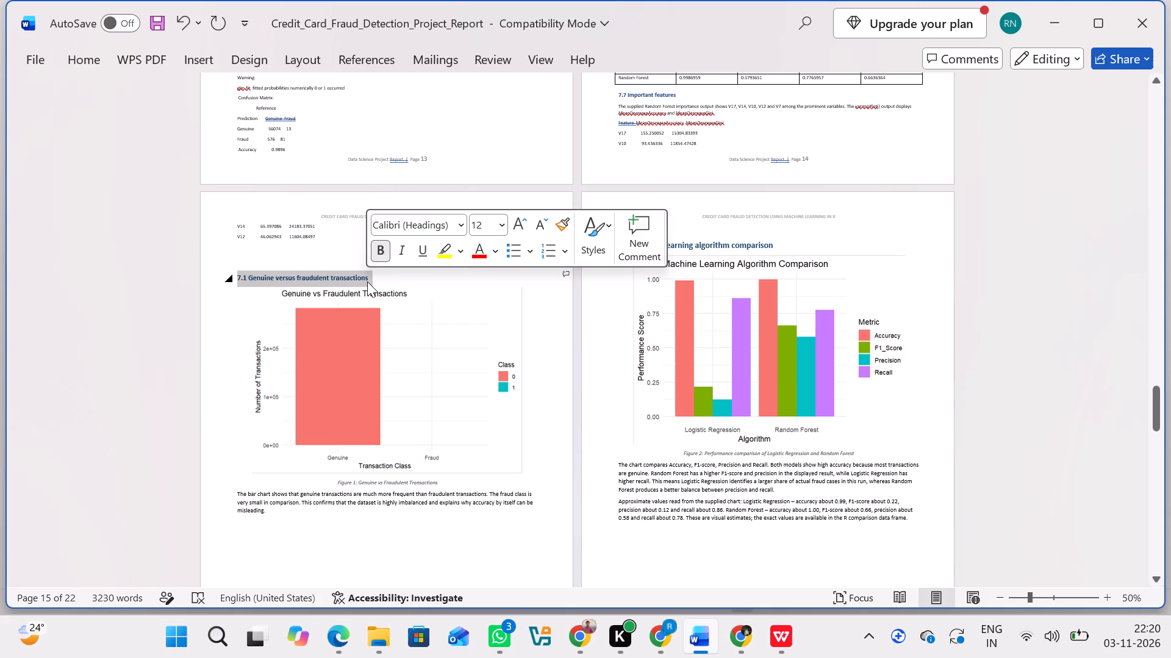
left_click(499, 225)
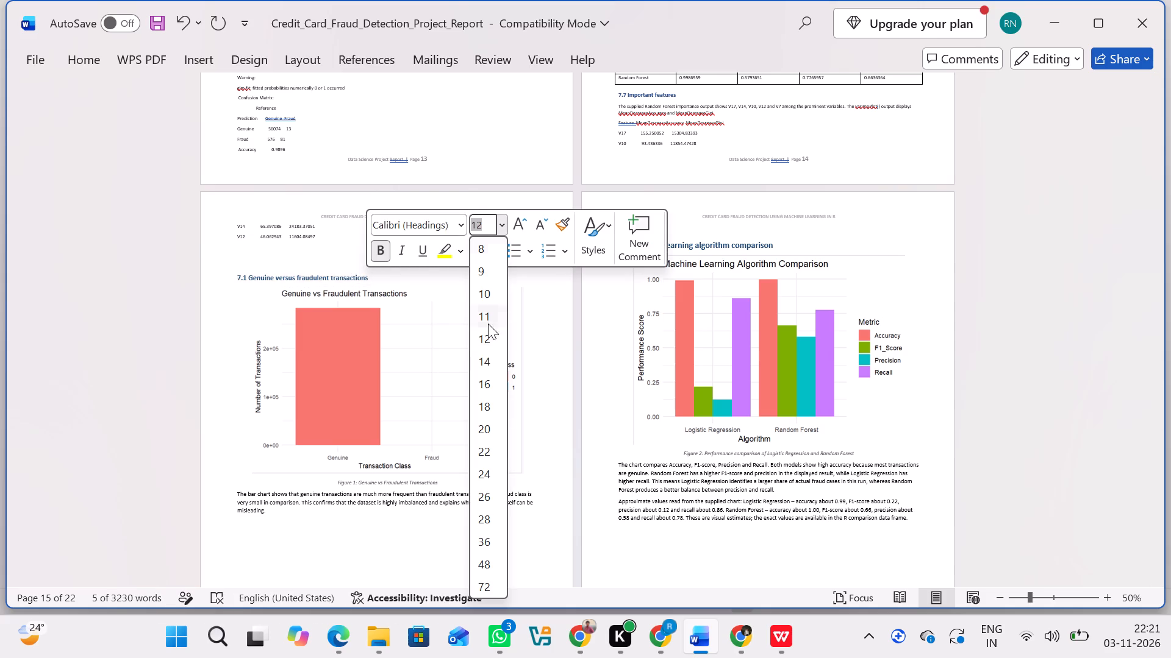
left_click(485, 367)
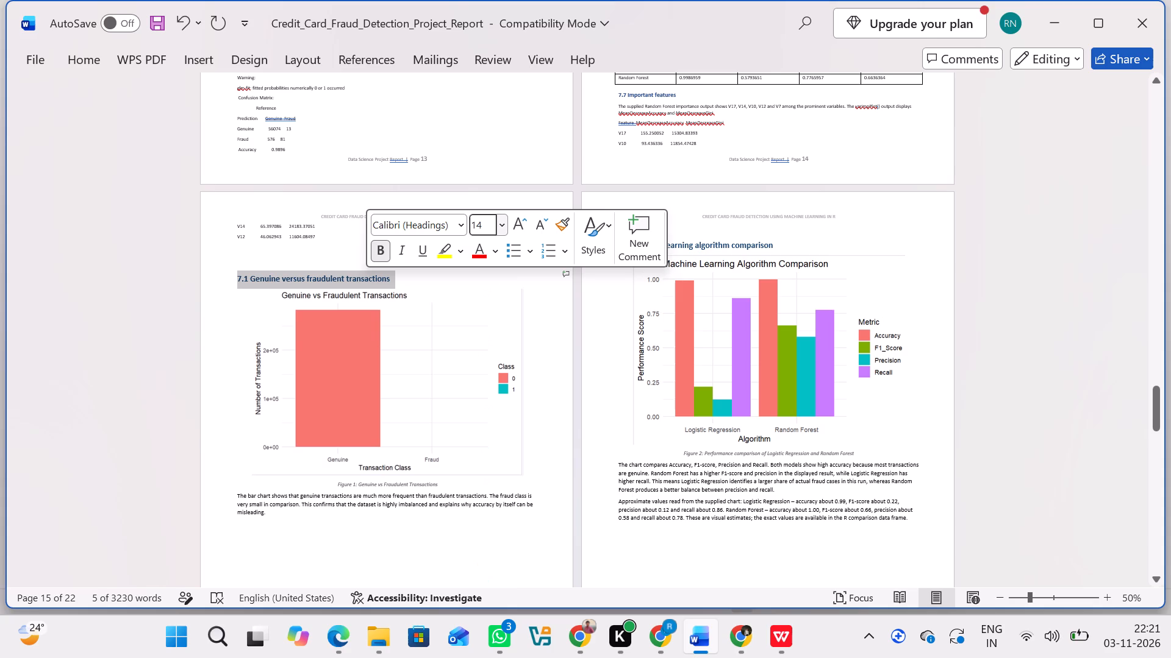
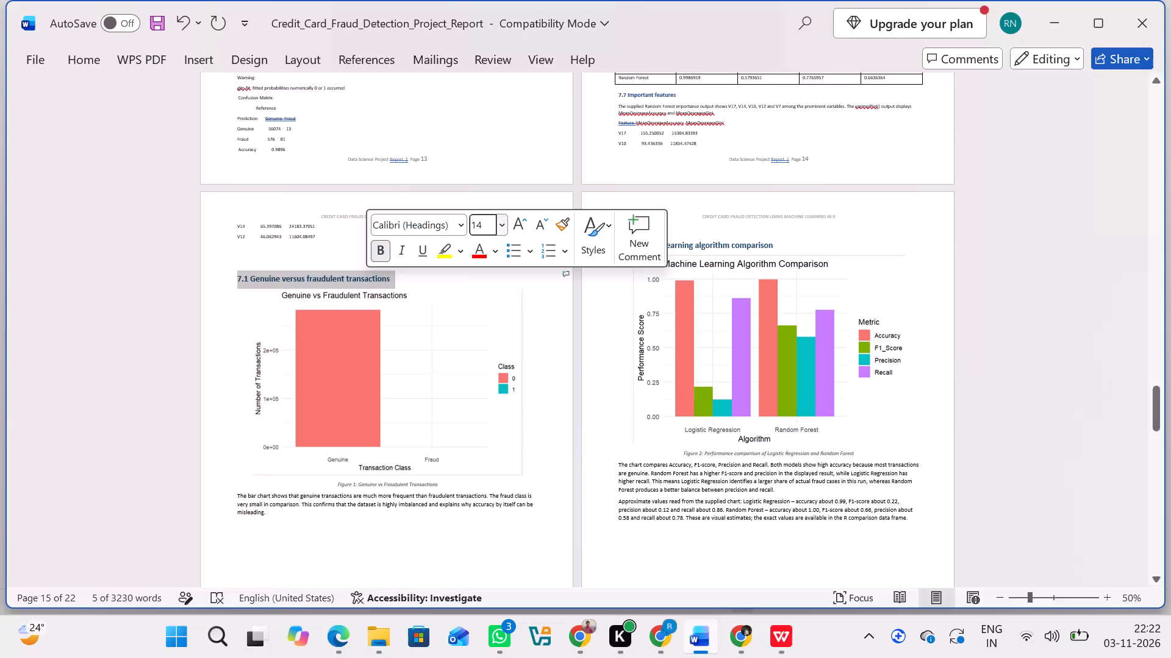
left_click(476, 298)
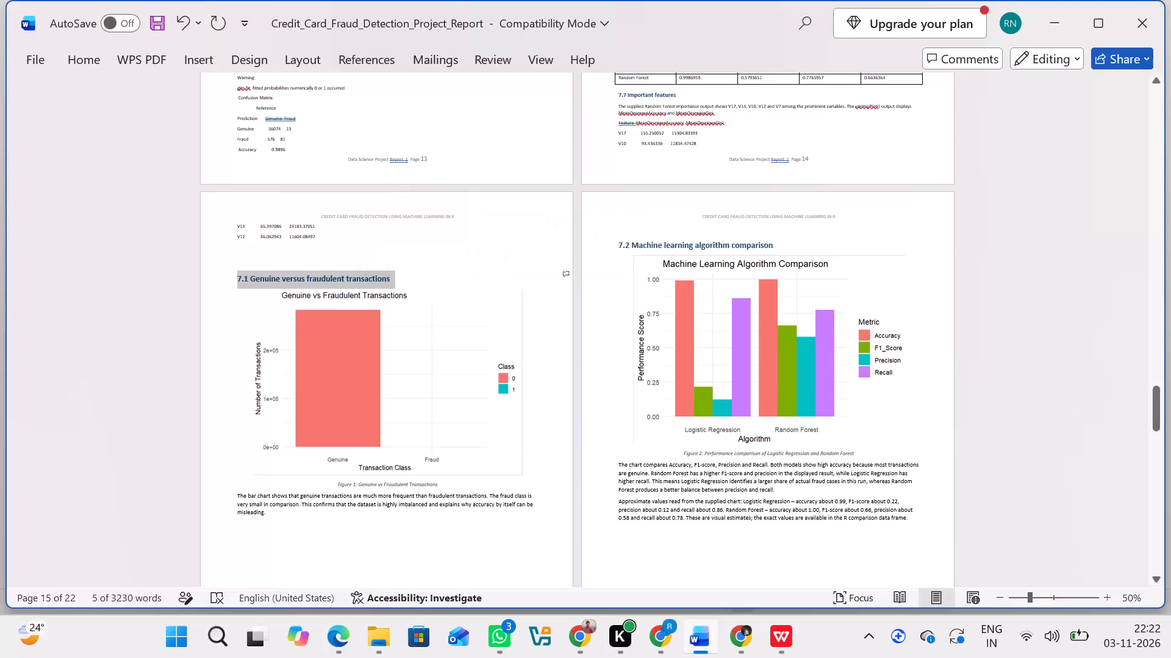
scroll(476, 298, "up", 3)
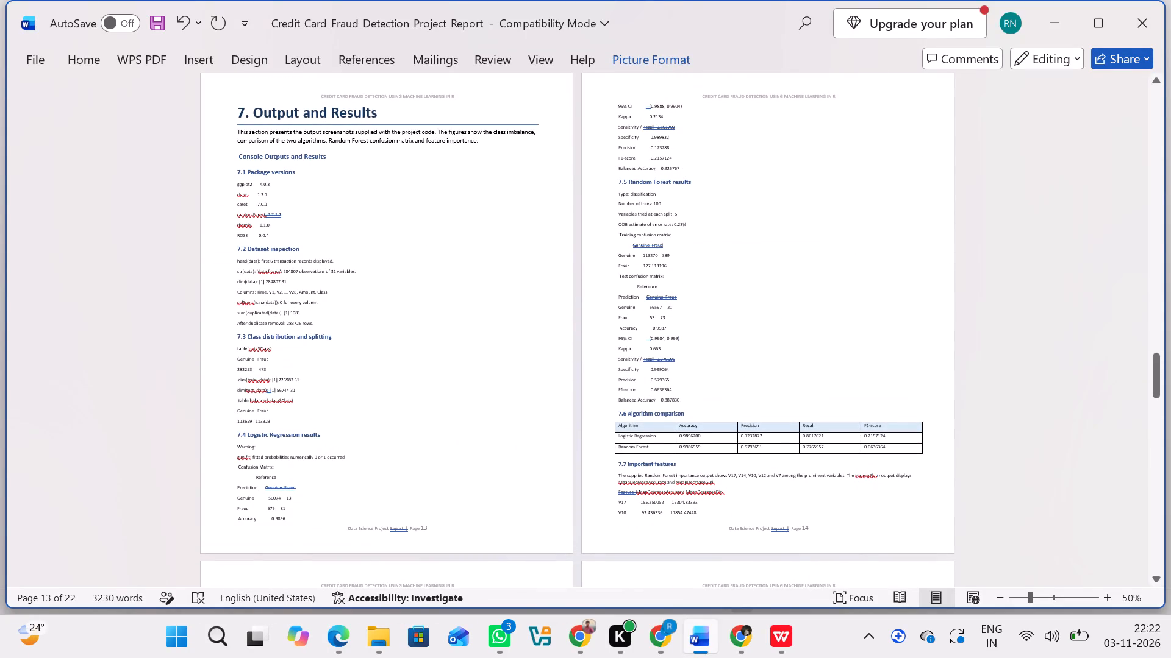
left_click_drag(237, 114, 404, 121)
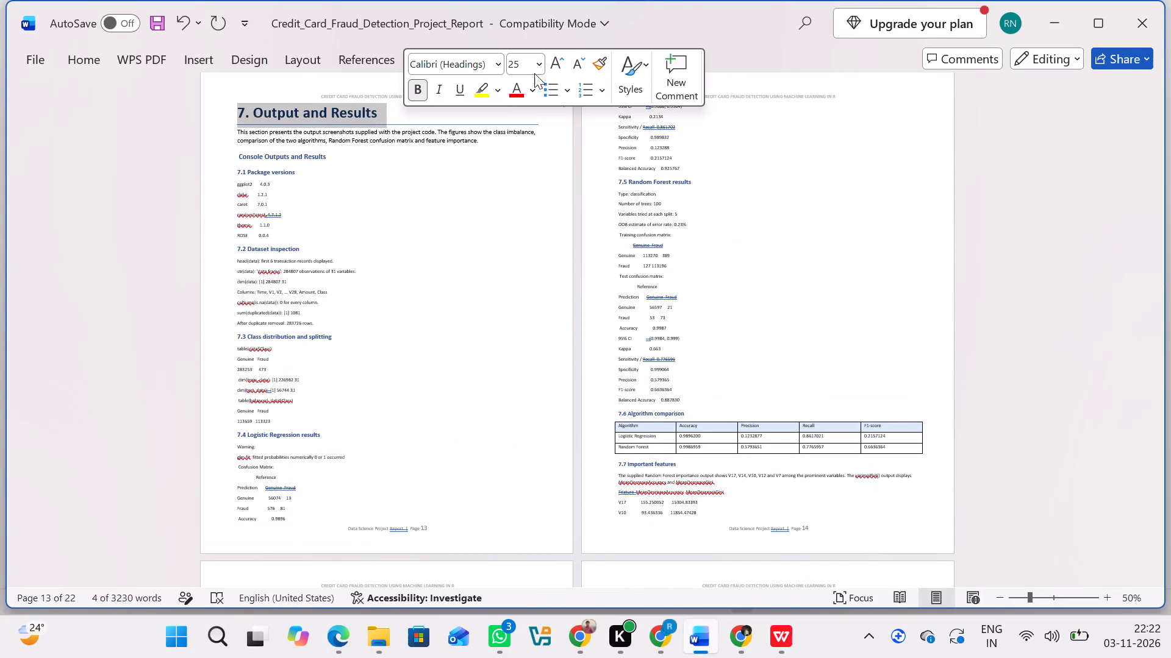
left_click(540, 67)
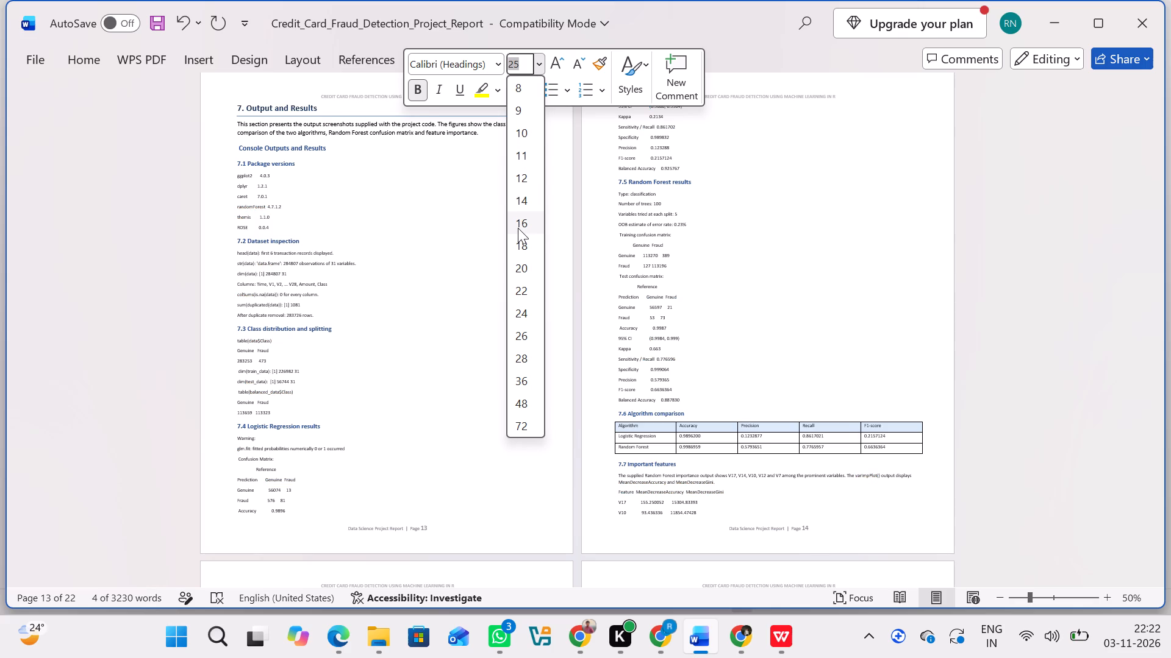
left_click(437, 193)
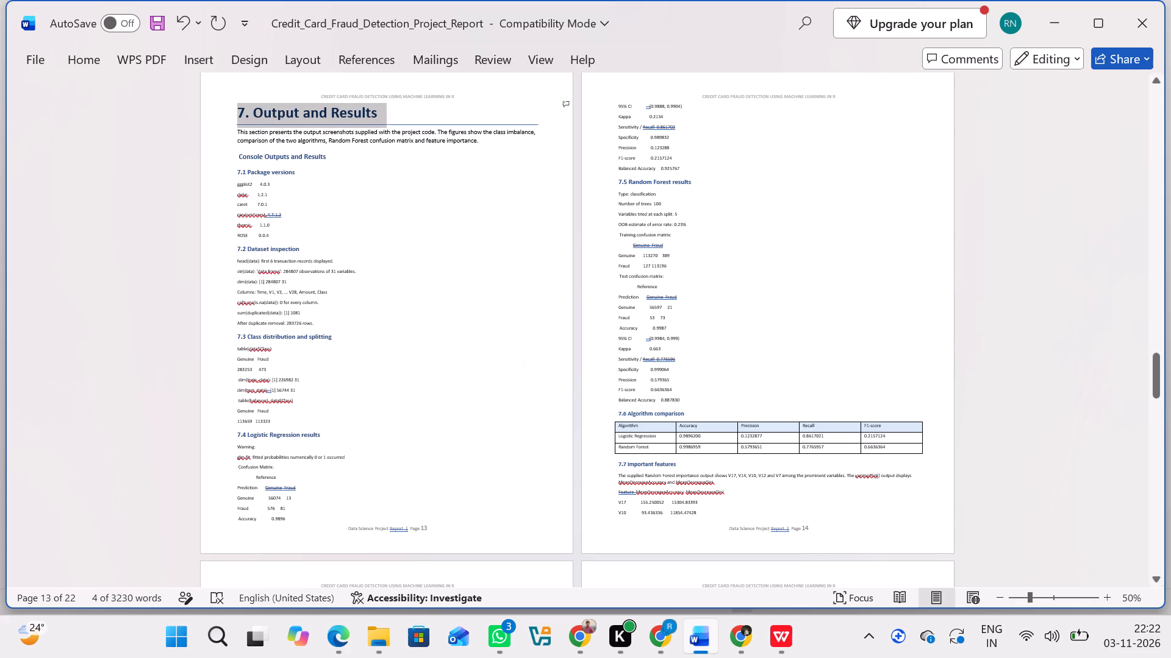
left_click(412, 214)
Set the "Table of Contents" heading on page 2 to font size 18.
scroll(412, 214, "up", 10)
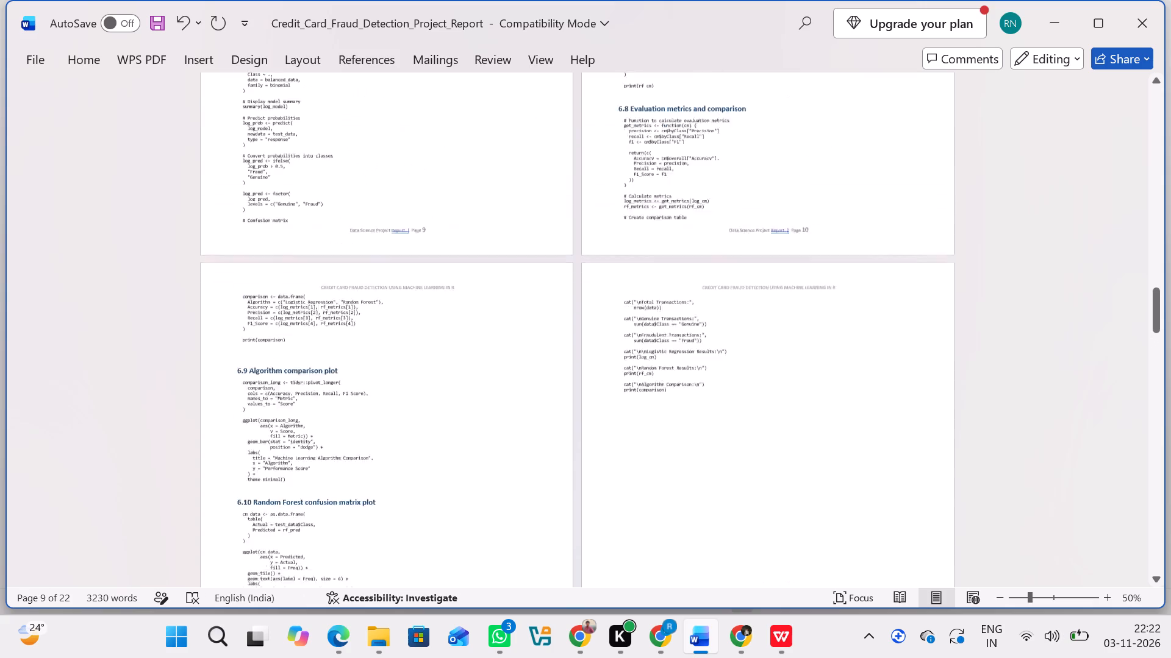
scroll(412, 214, "up", 7)
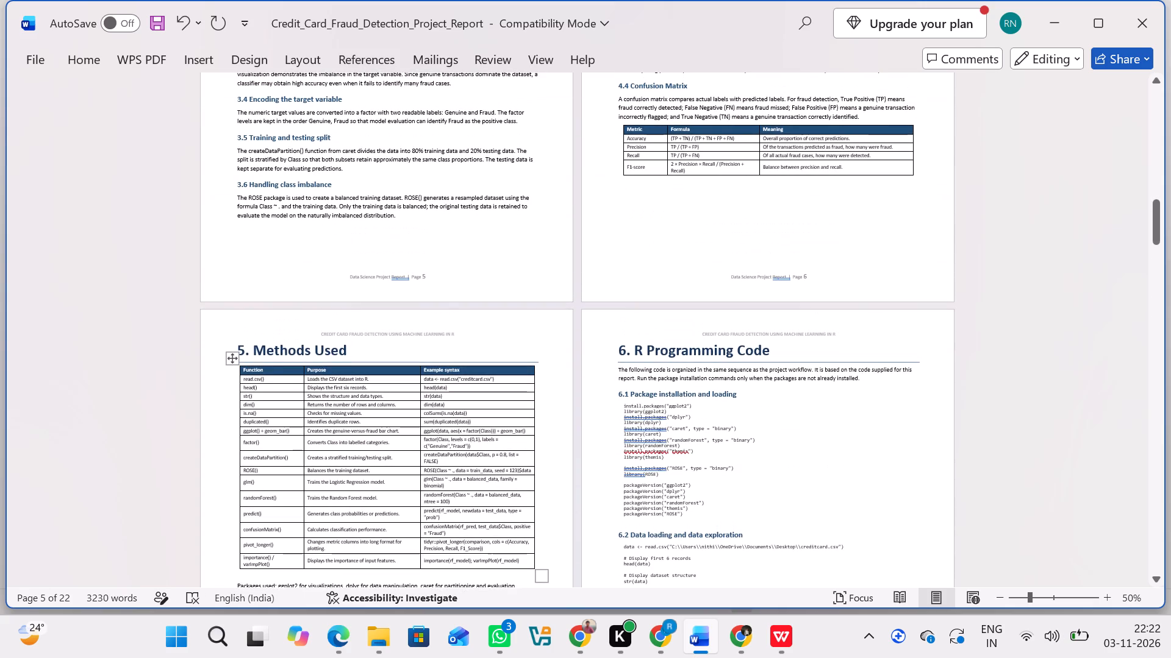
scroll(412, 214, "up", 6)
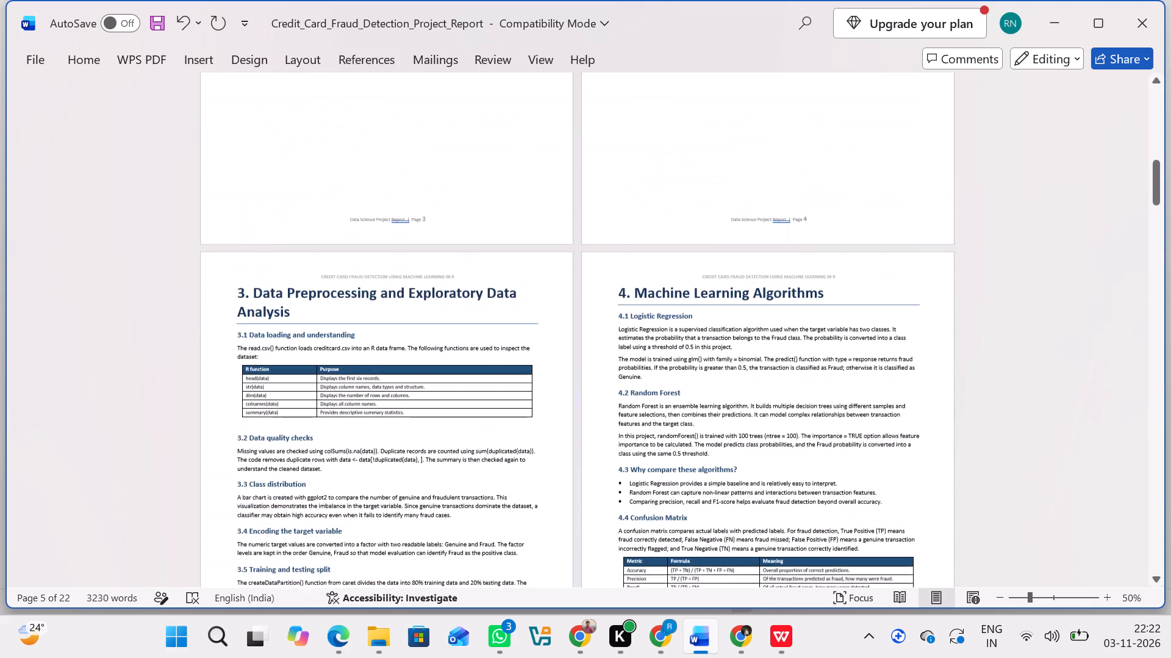
scroll(412, 214, "up", 5)
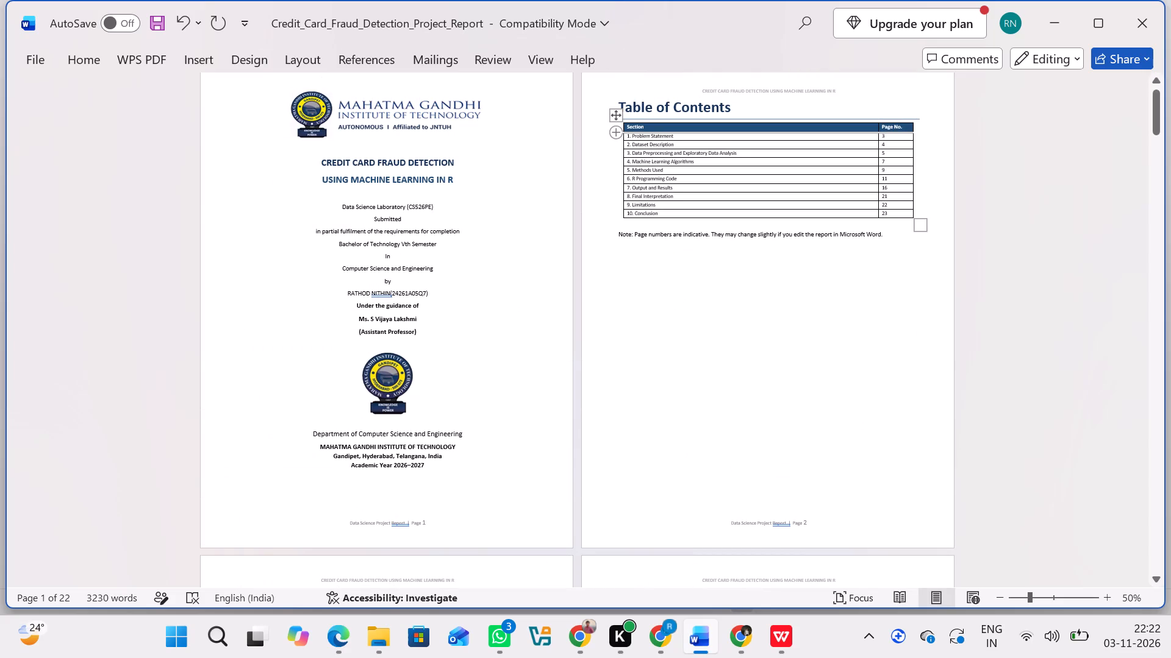
left_click_drag(621, 107, 751, 101)
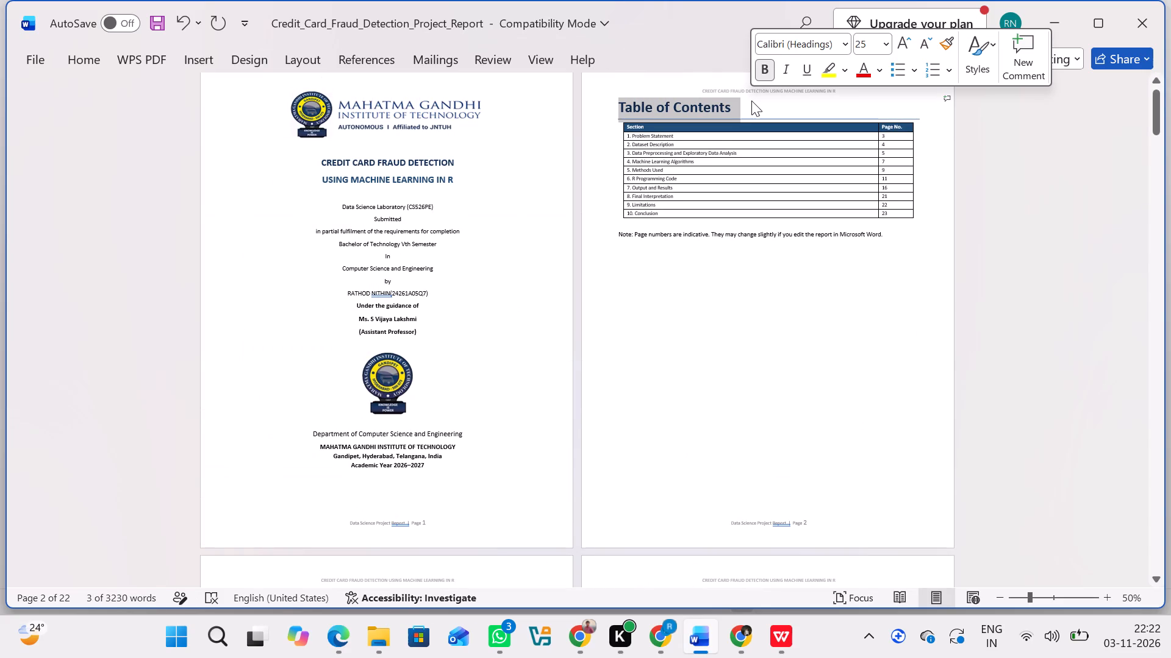
left_click(886, 44)
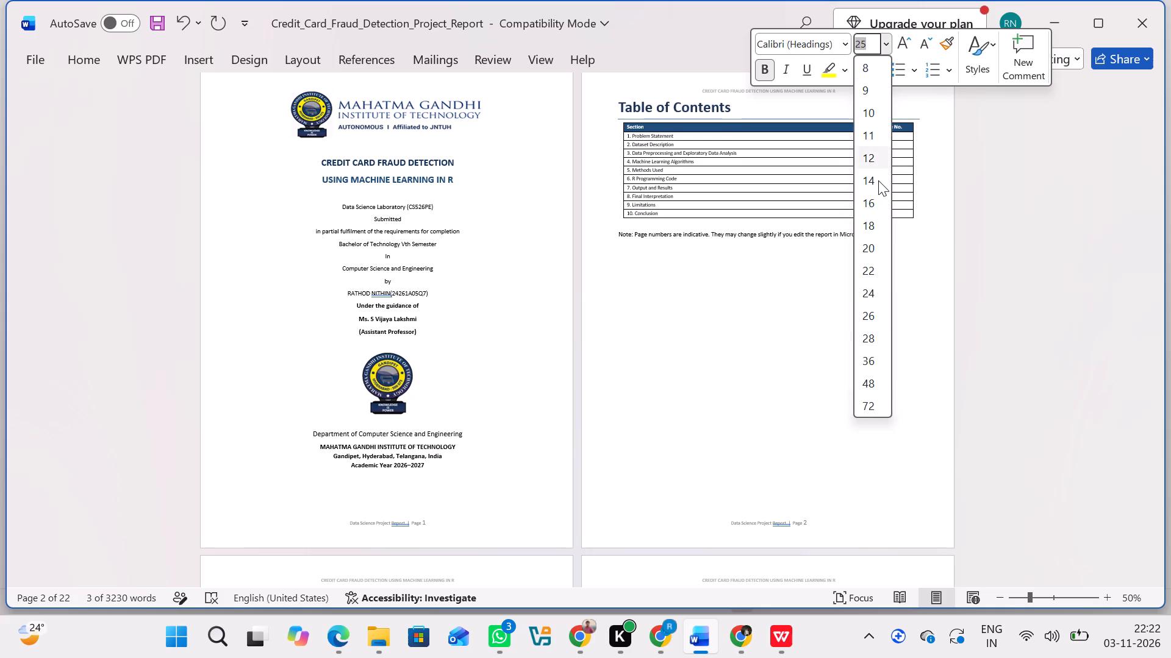
left_click(874, 227)
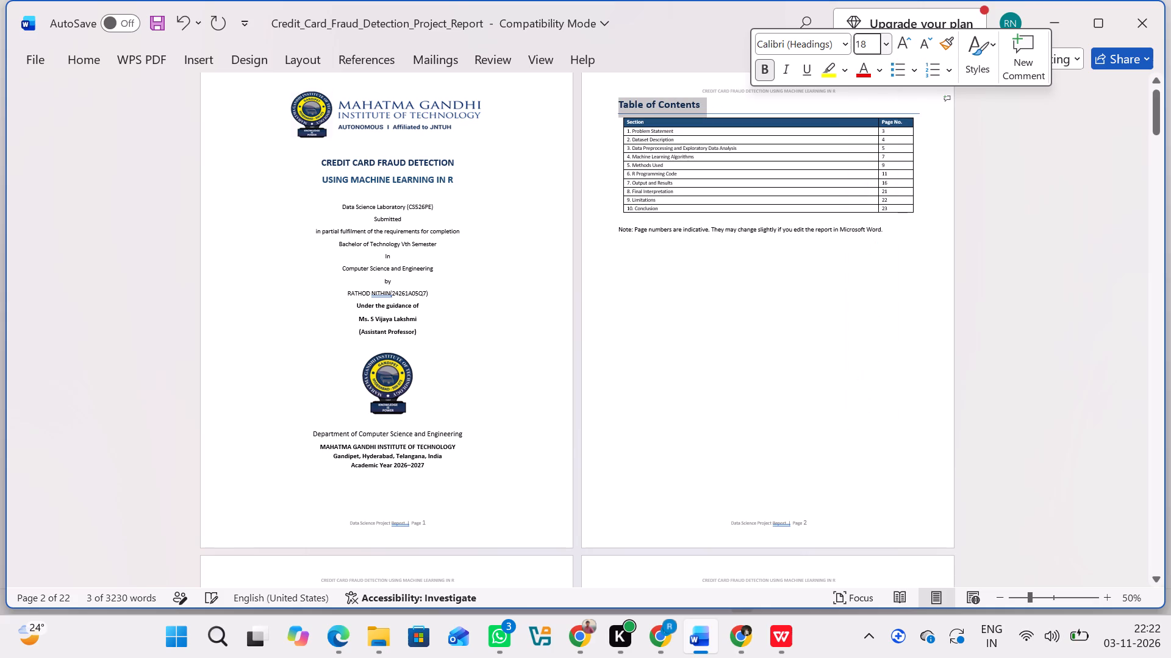
left_click(786, 295)
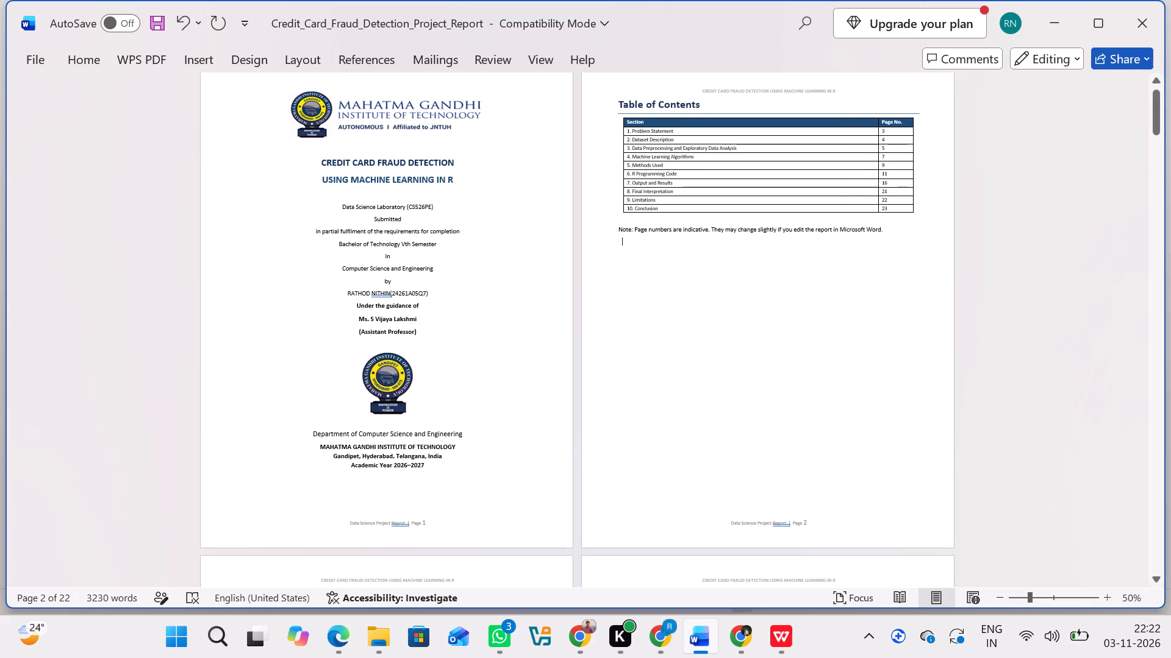
Set the "1. Problem Statement" heading on page 3 to font size 18.
scroll(786, 295, "up", 1)
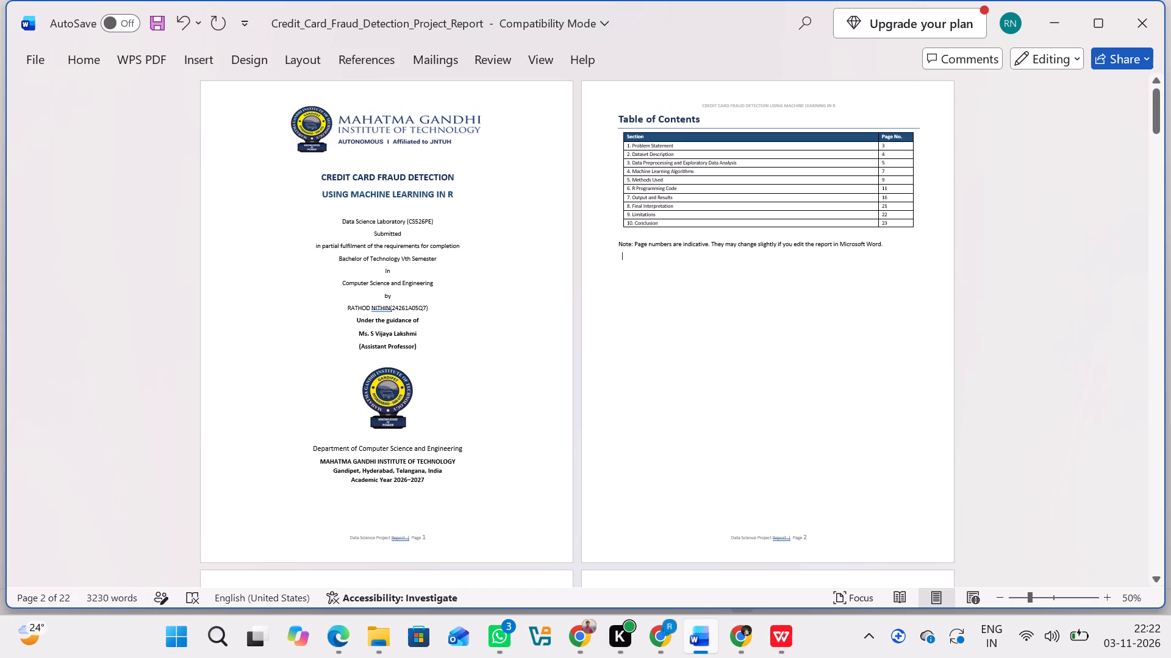
scroll(786, 295, "up", 4, "ctrl")
scroll(687, 300, "up", 5)
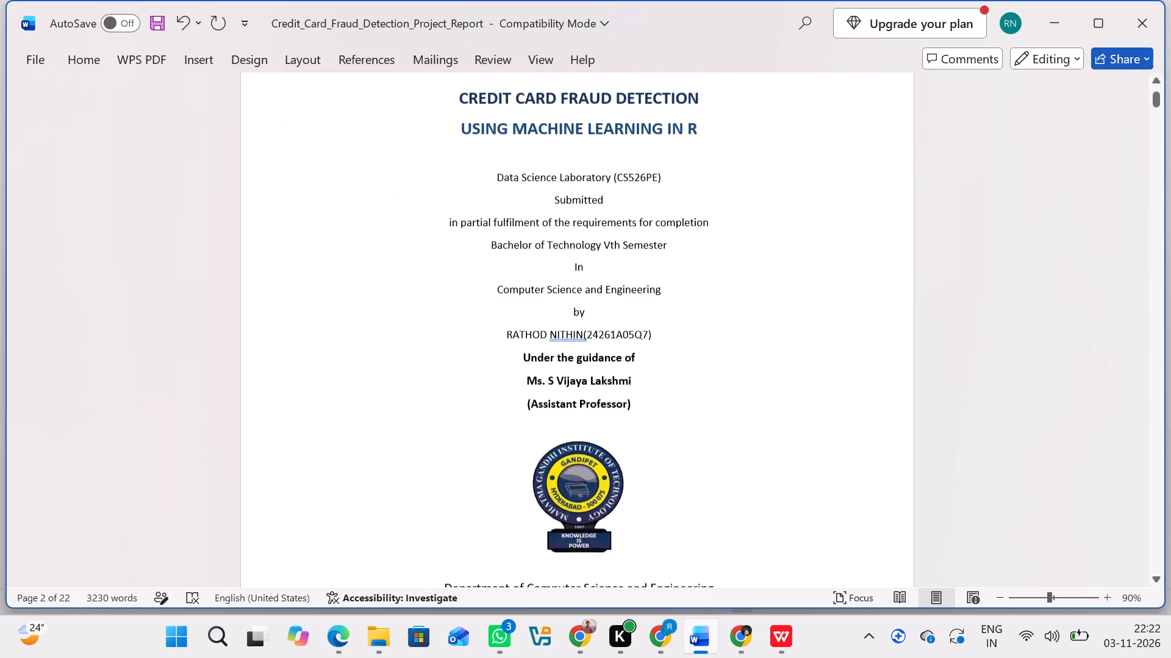
scroll(687, 300, "down", 7)
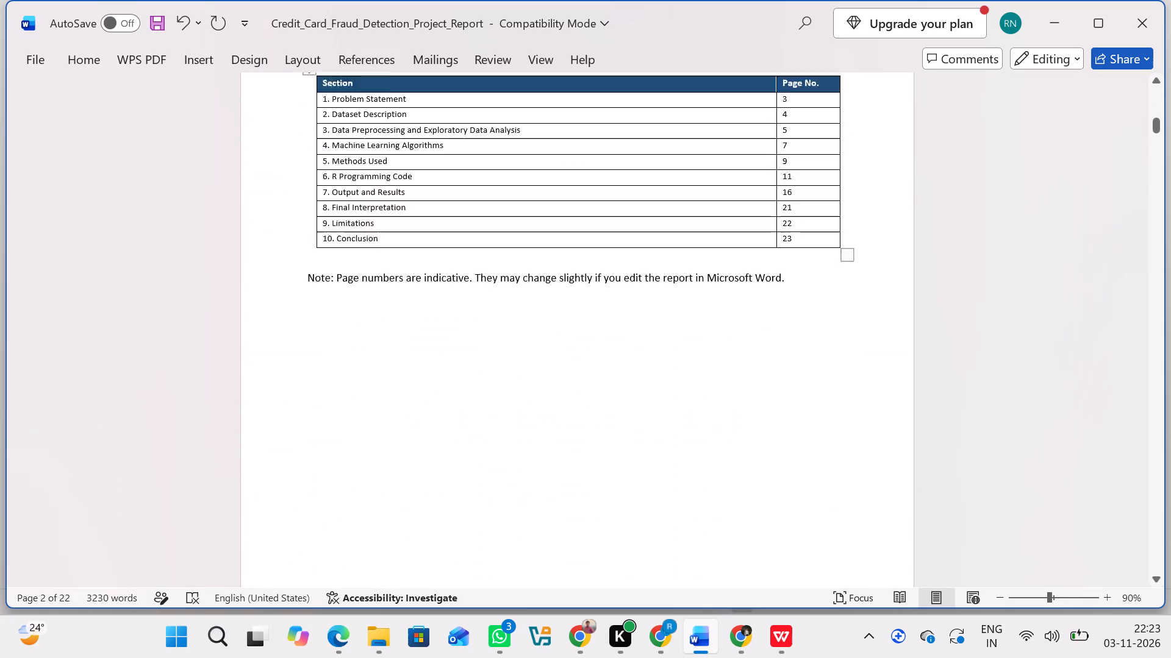
scroll(687, 300, "down", 1)
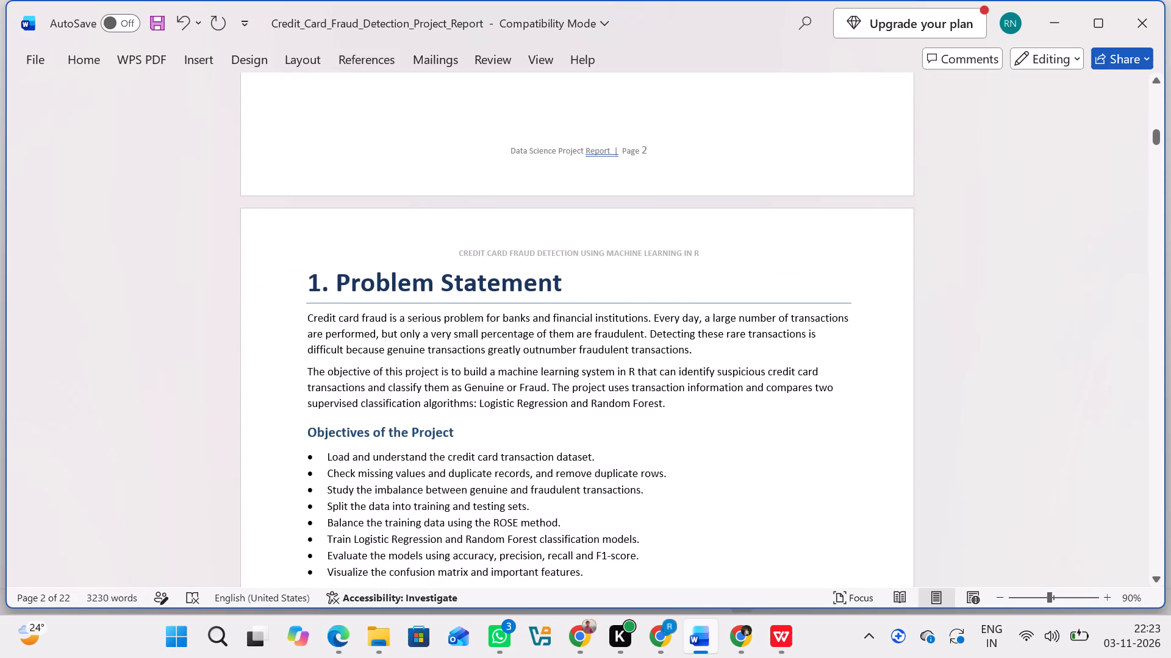
left_click_drag(304, 275, 539, 288)
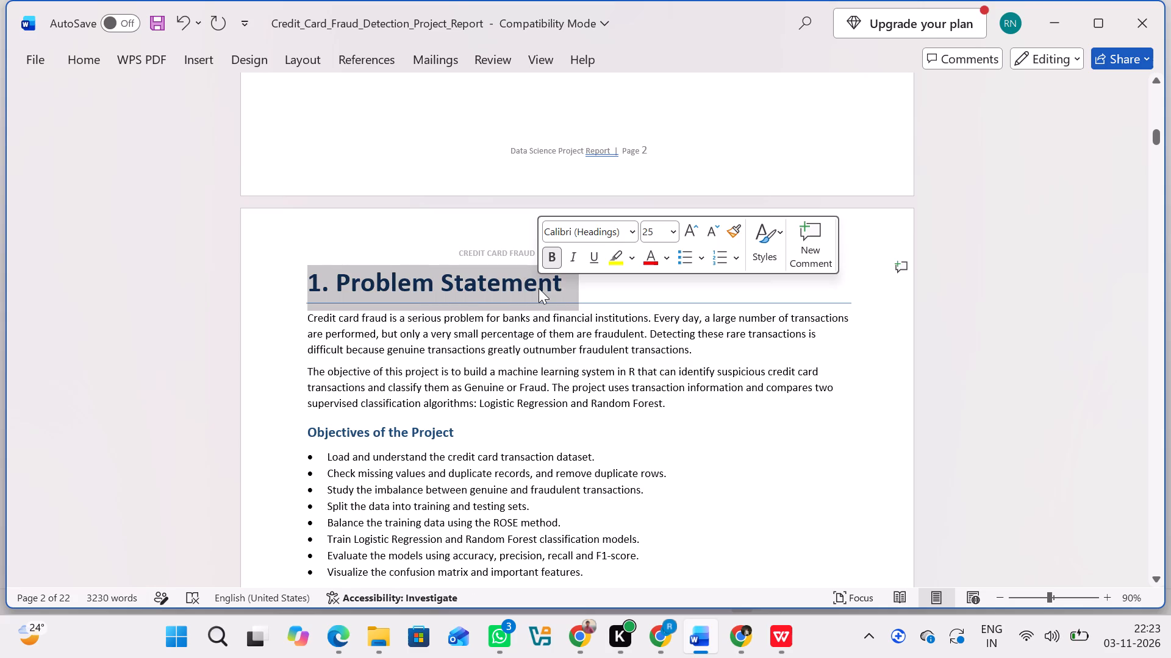
left_click(673, 228)
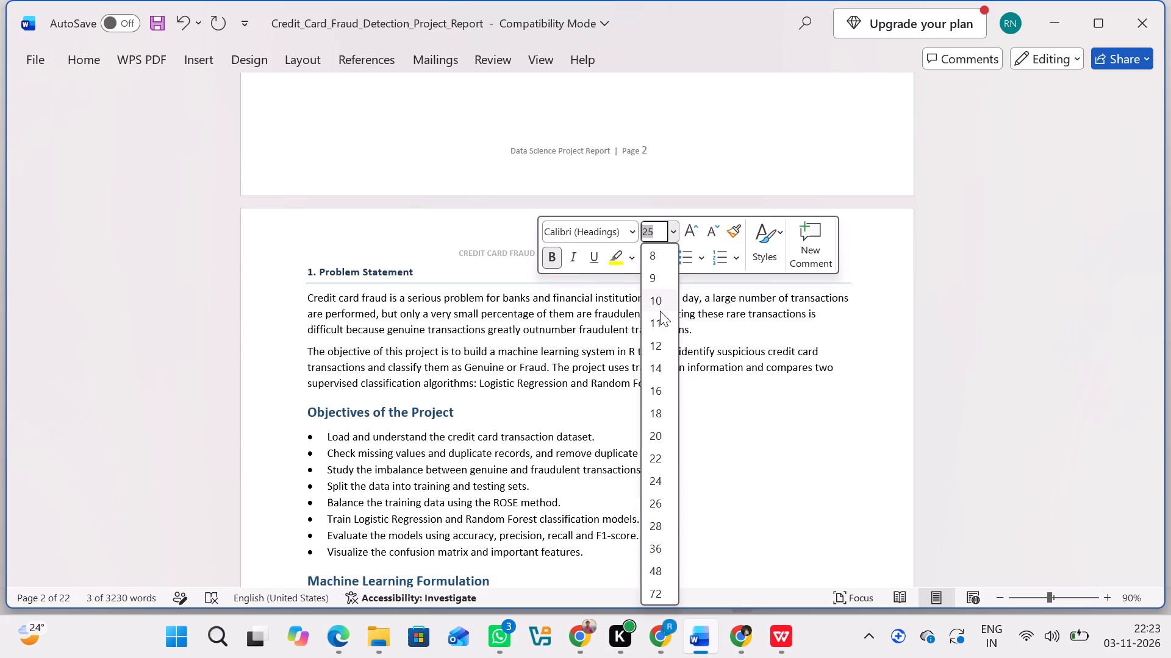
left_click(654, 414)
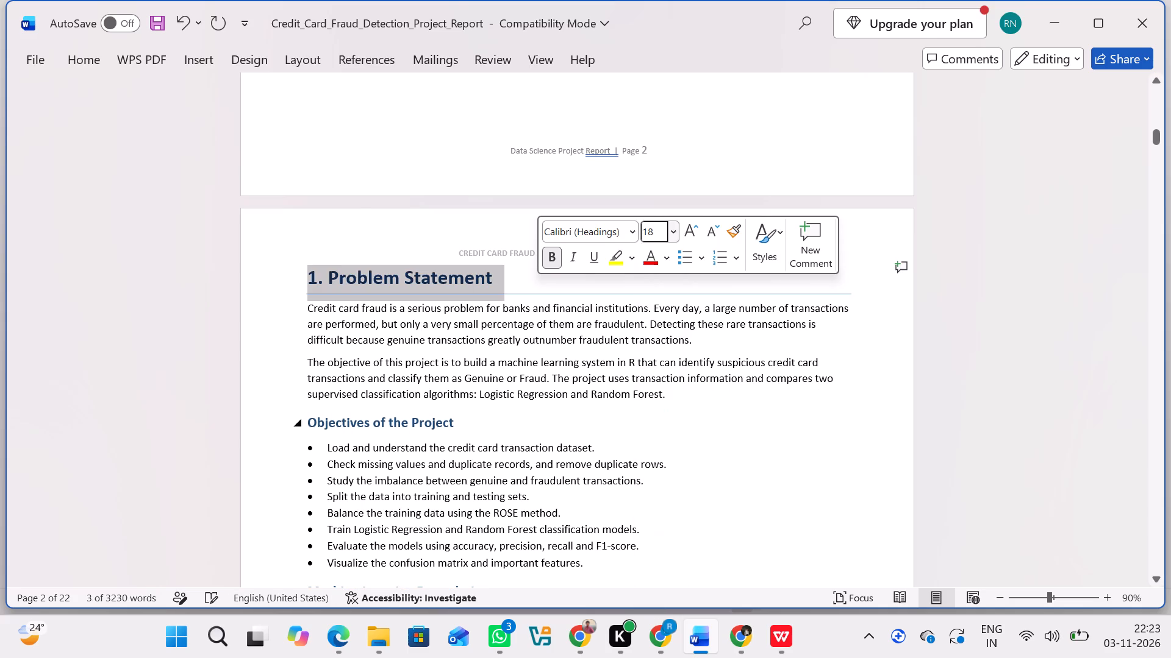
left_click(351, 196)
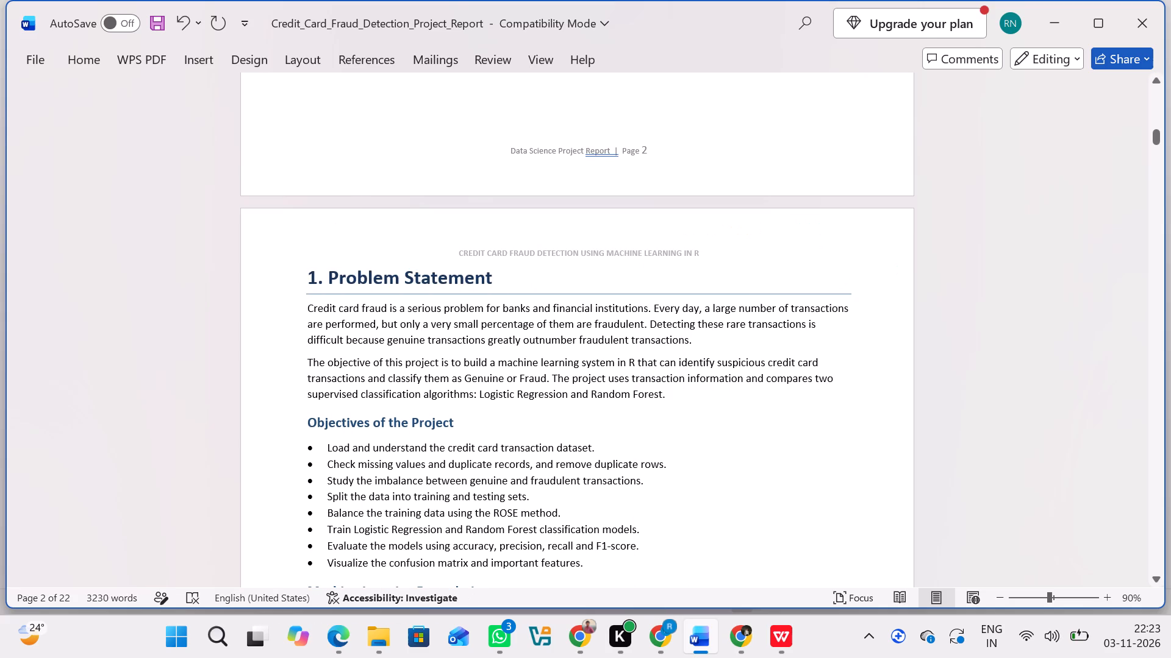
Set the two introductory paragraphs under "1. Problem Statement" to font size 10.
left_click_drag(306, 305, 740, 393)
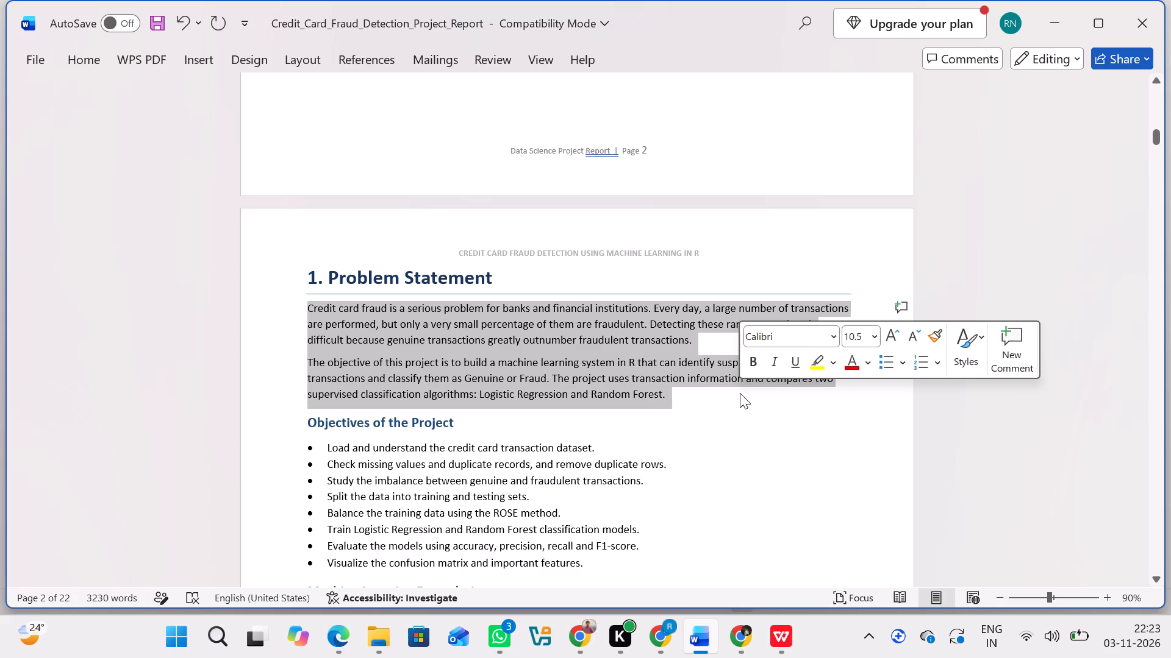
left_click(871, 341)
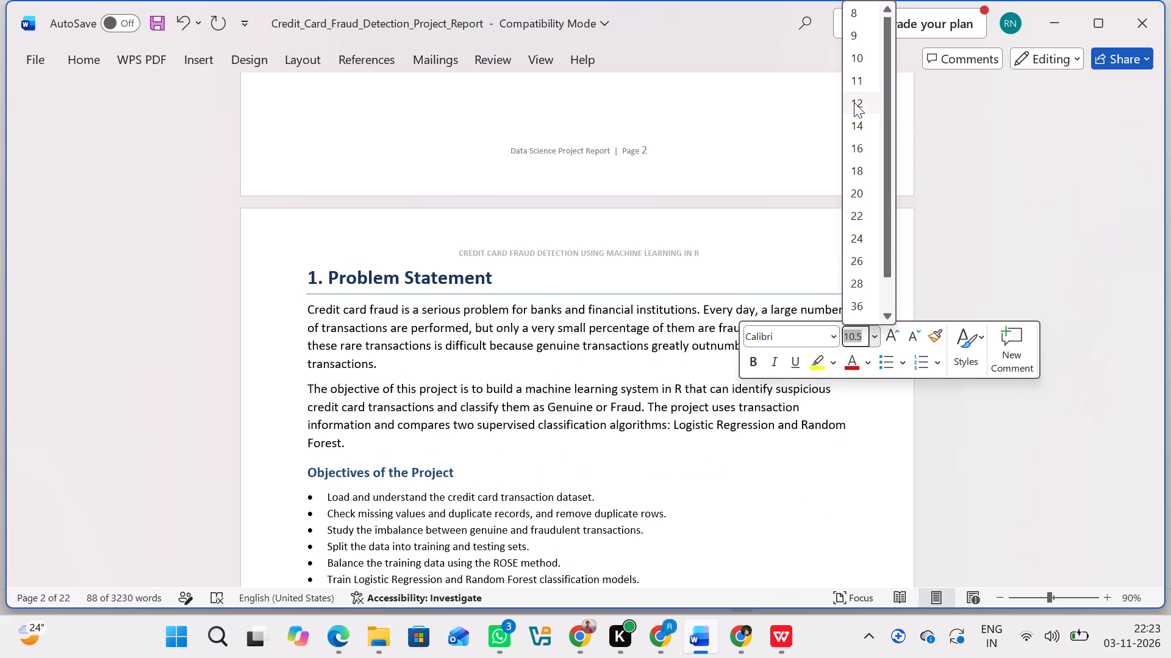
left_click(862, 60)
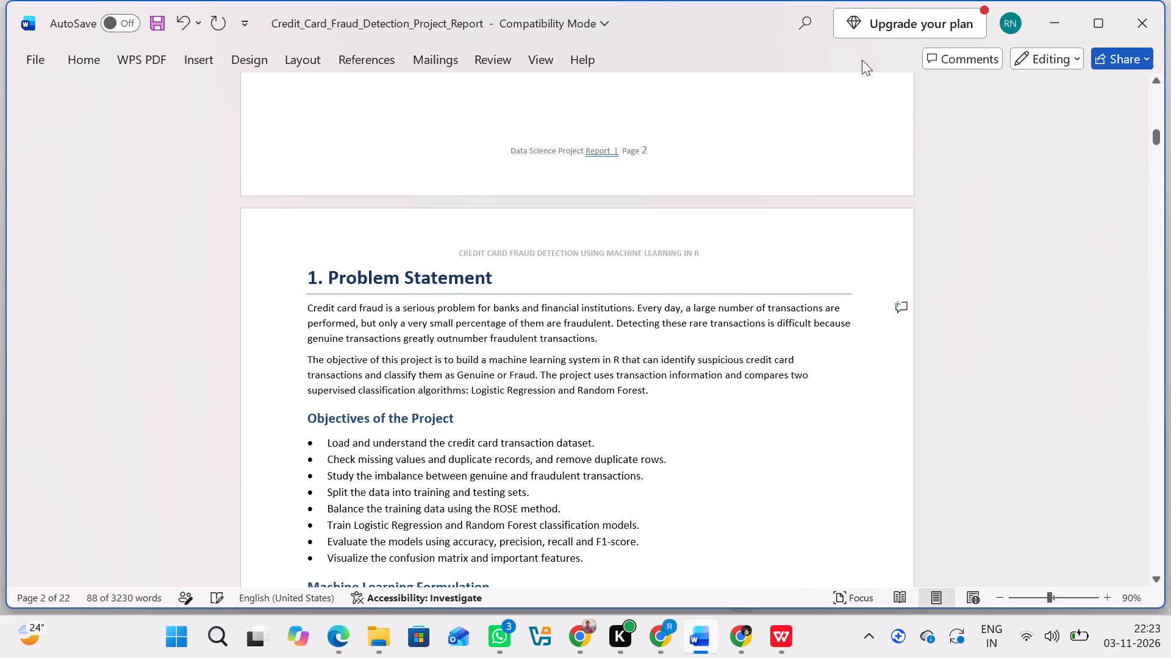
left_click(793, 416)
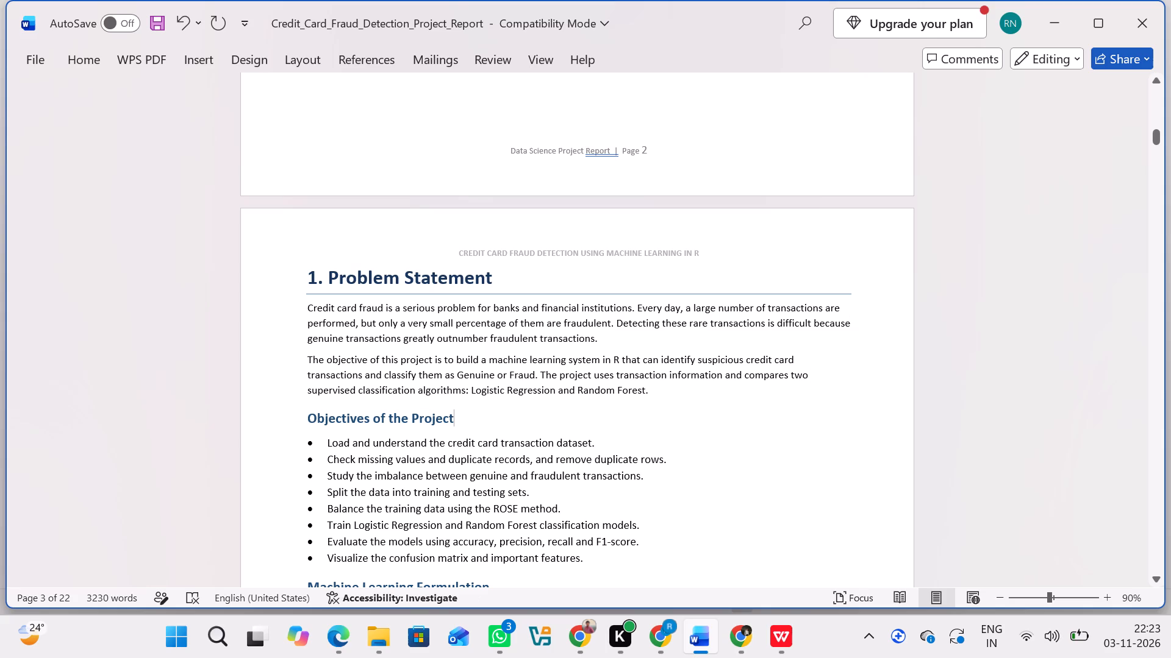
Set the "Objectives of the Project" subheading to font size 12.
left_click_drag(308, 416, 449, 412)
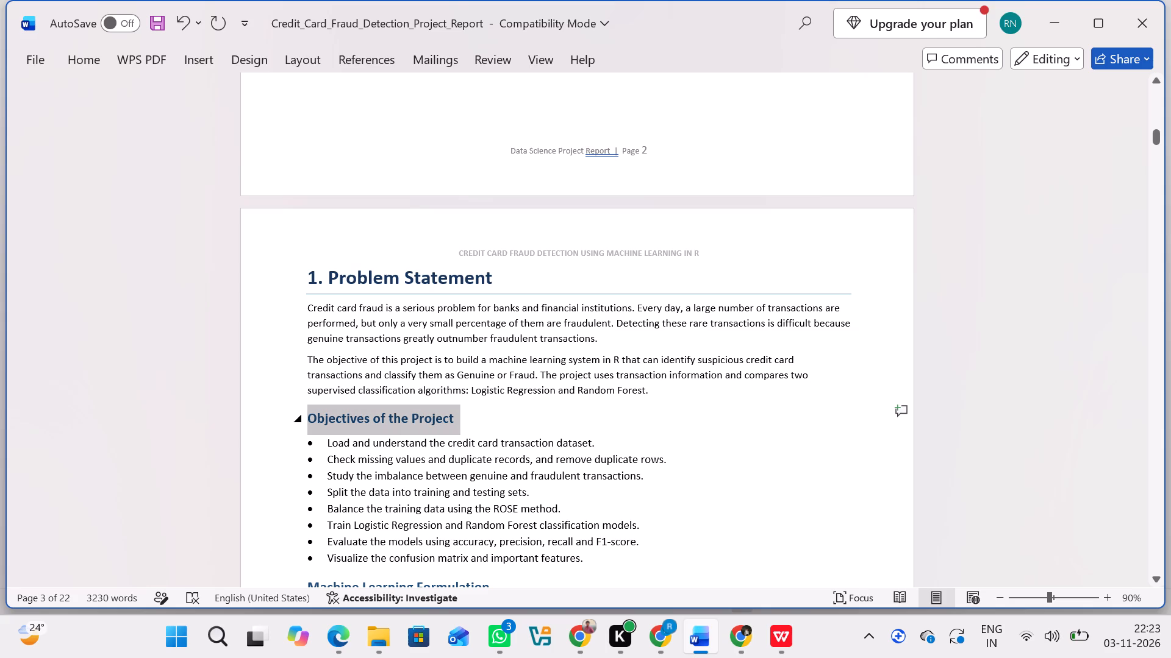
left_click_drag(449, 412, 464, 412)
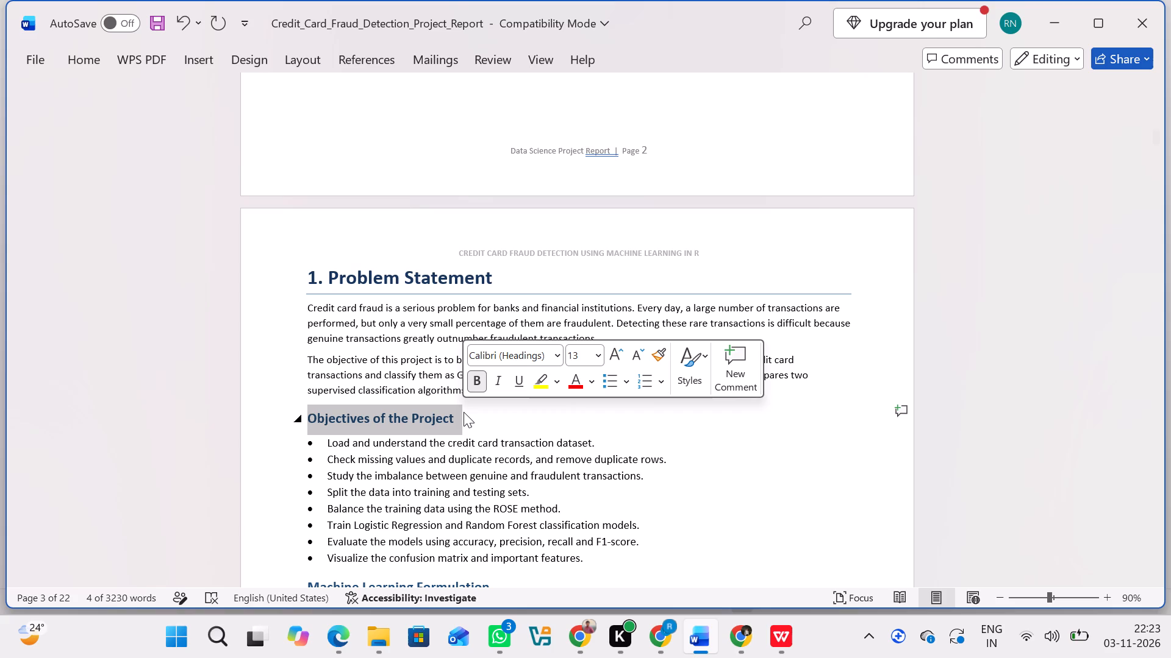
left_click(596, 356)
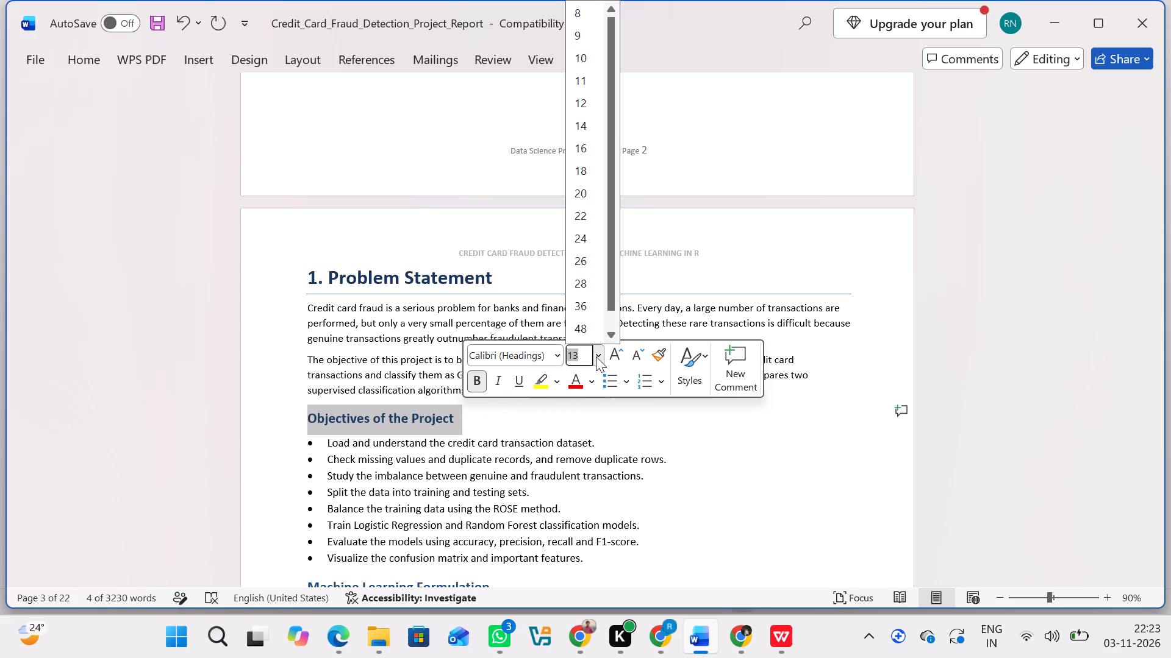
left_click(582, 105)
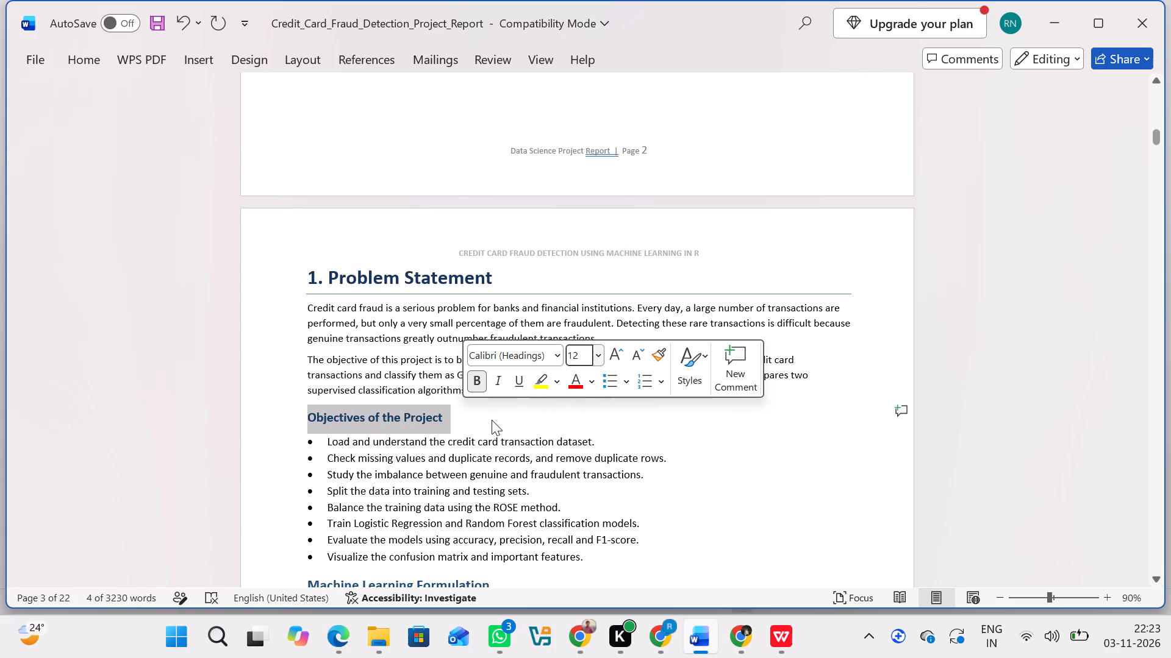
left_click(489, 423)
Set the "Machine Learning Formulation" subheading on page 3 to font size 12.
scroll(489, 423, "down", 1)
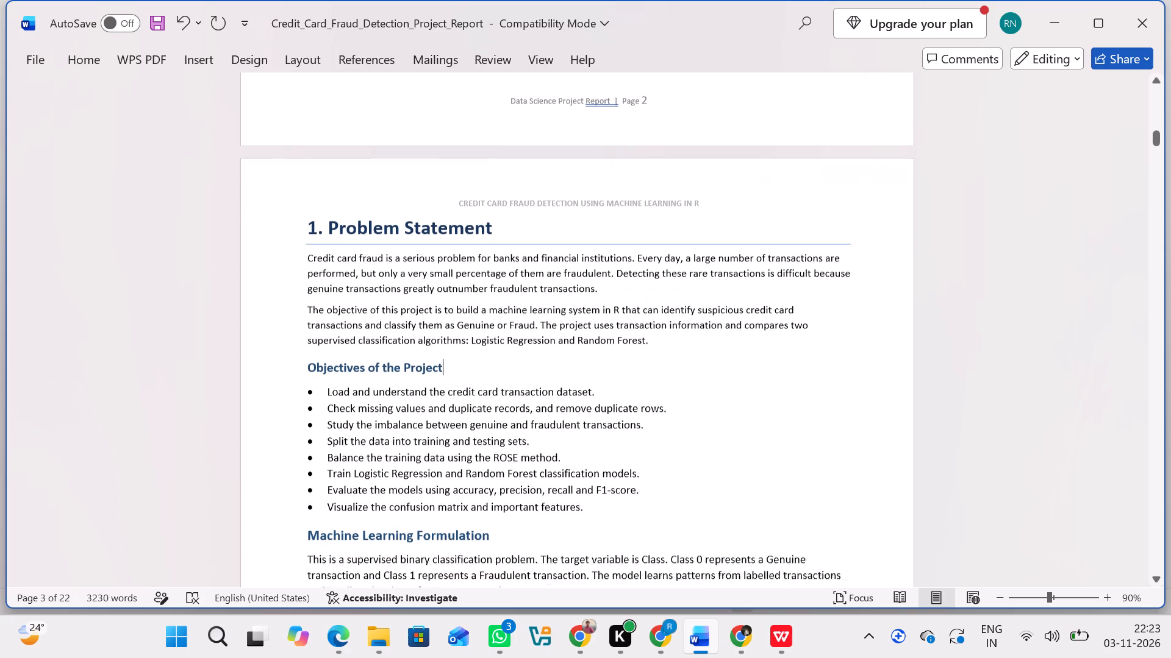
scroll(489, 423, "down", 2)
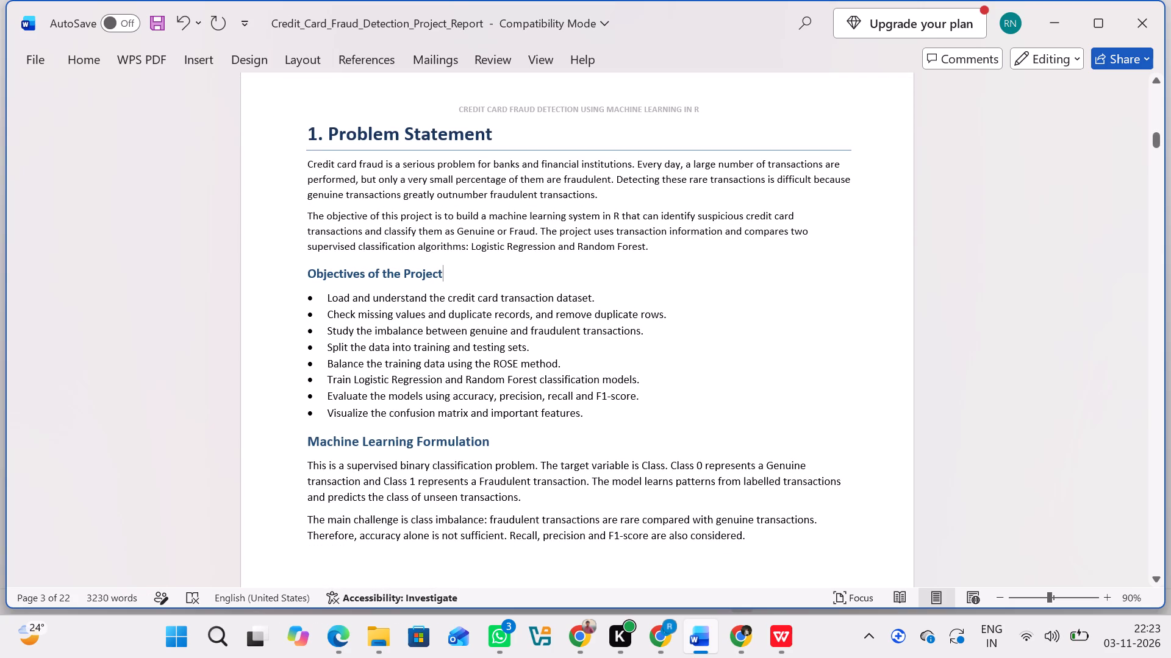
left_click_drag(307, 275, 454, 274)
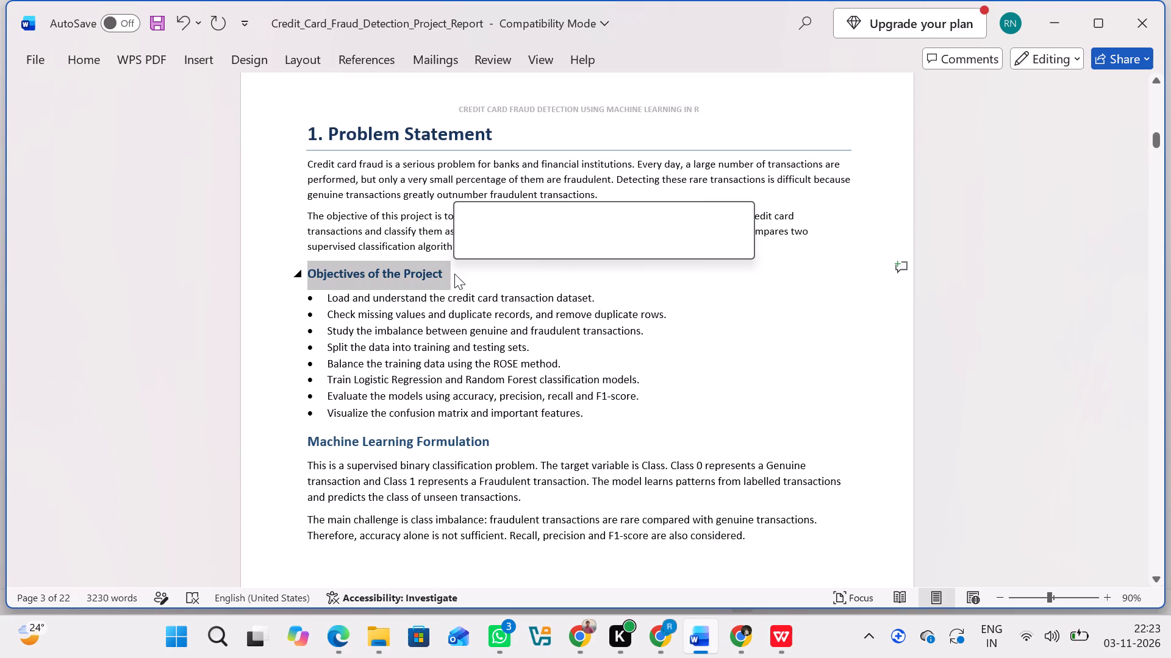
left_click(509, 273)
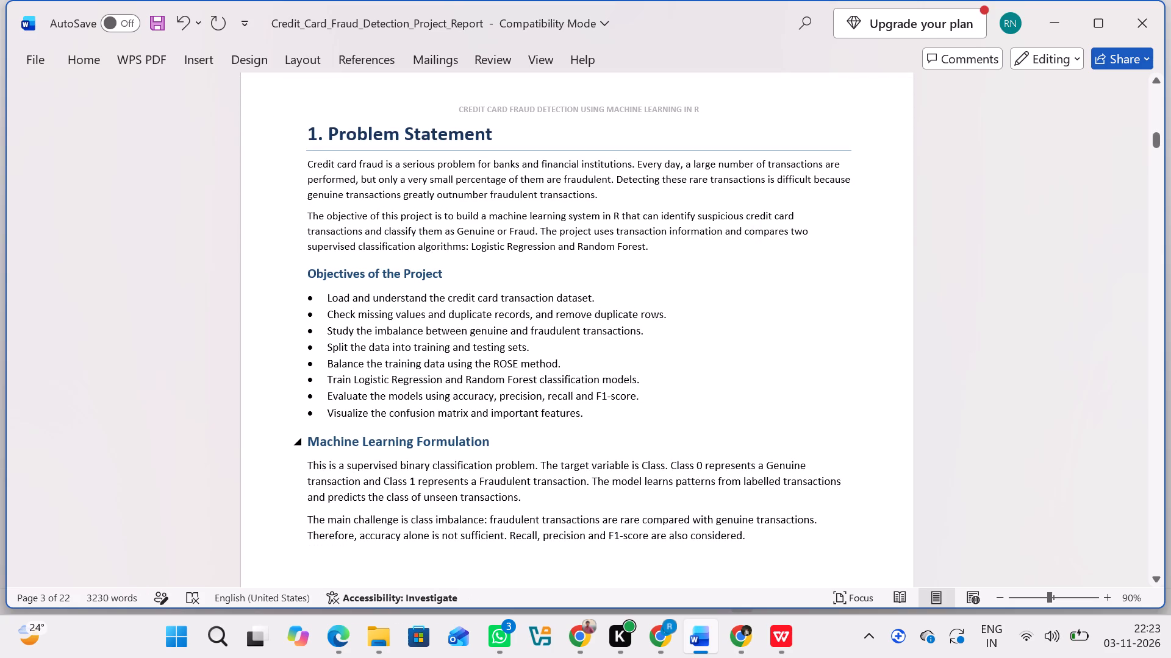
left_click_drag(307, 434, 485, 436)
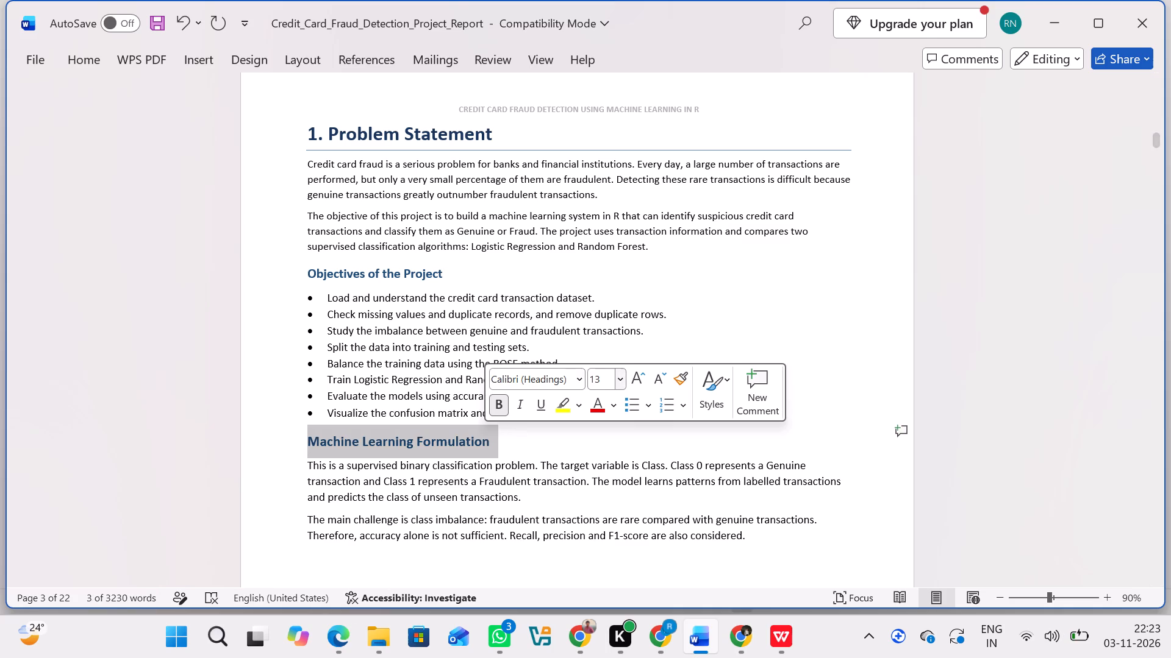
left_click(622, 380)
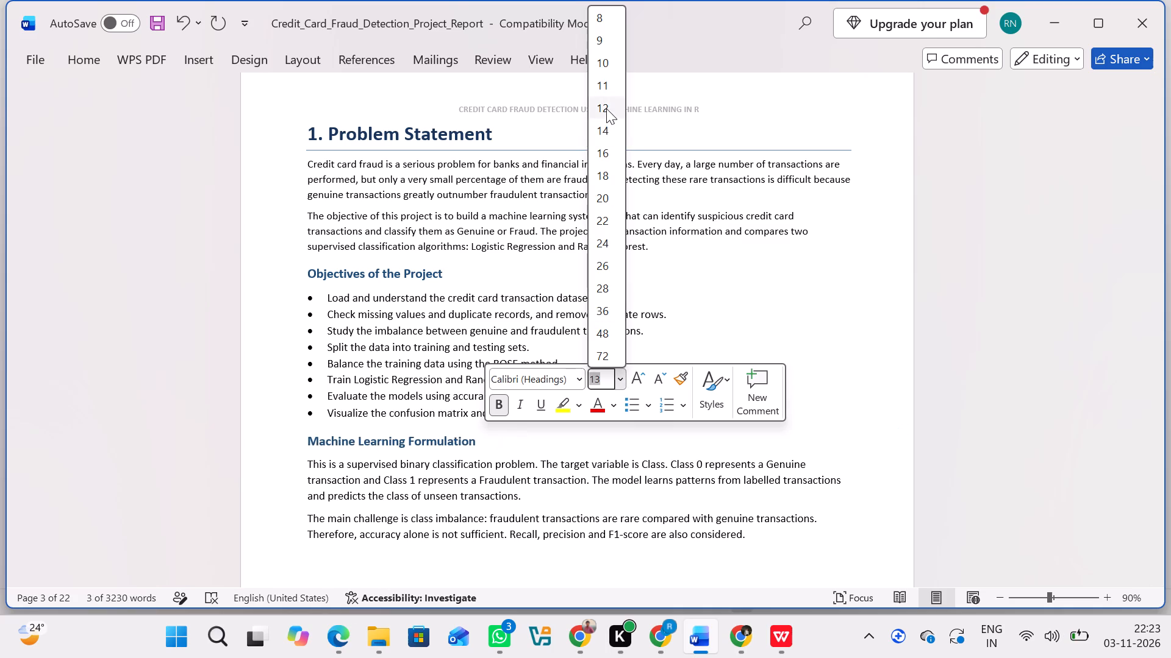
left_click(606, 108)
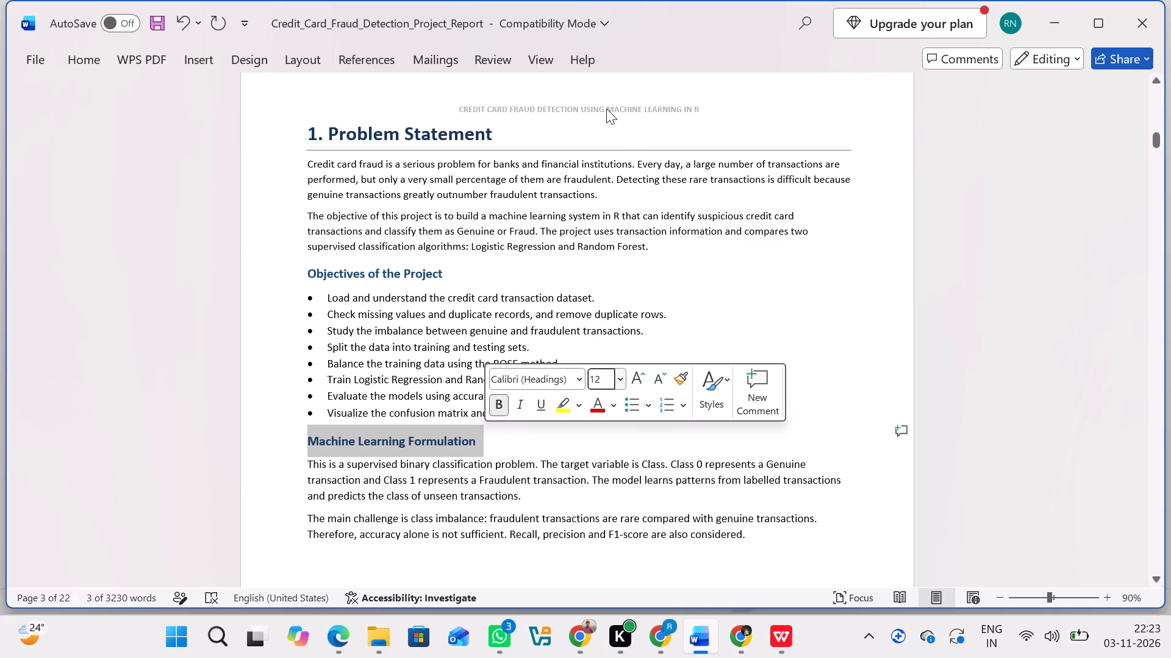
left_click(703, 277)
Set the bulleted list under "Objectives of the Project" to font size 10, matching the introductory paragraphs.
scroll(703, 277, "down", 1)
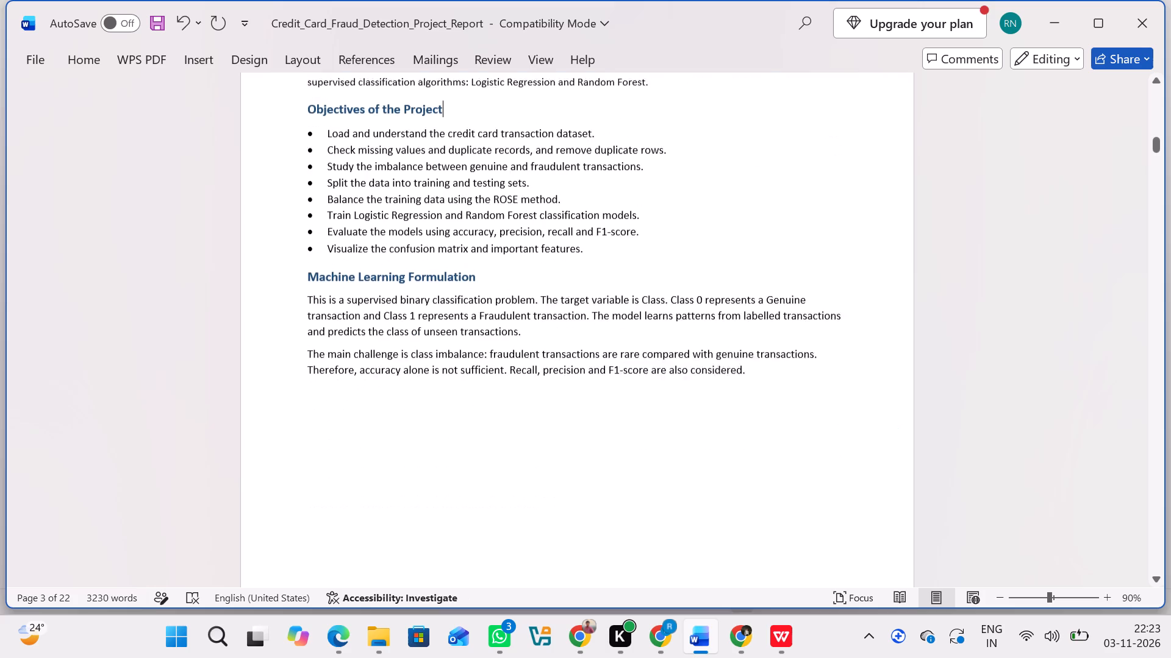
scroll(539, 249, "up", 2)
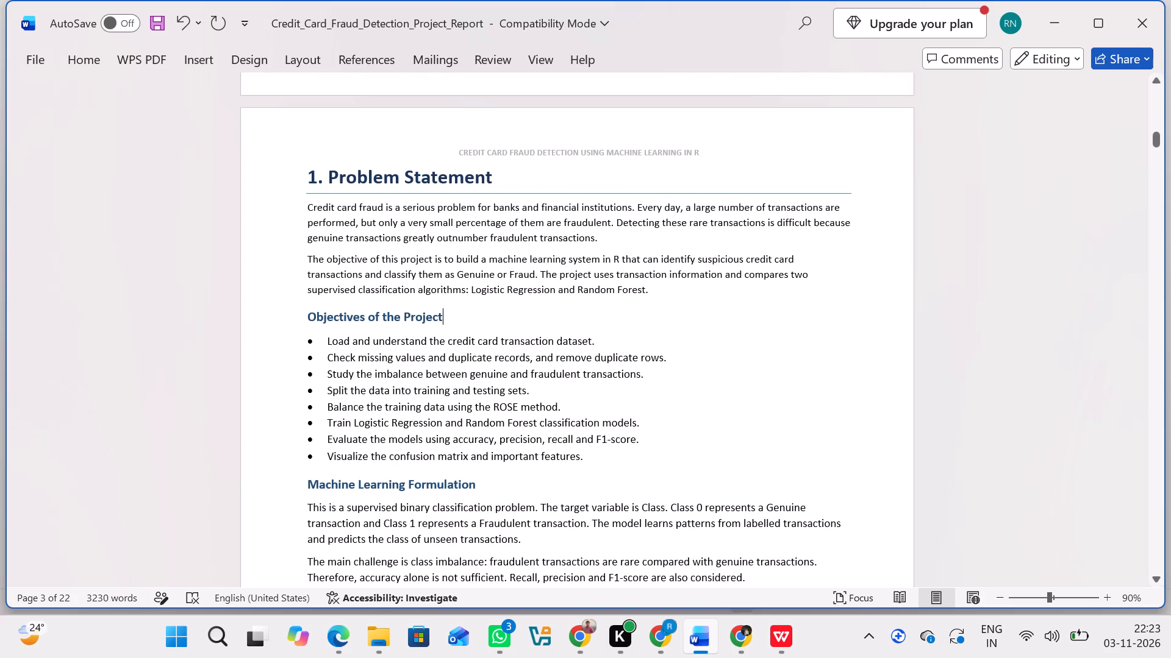
left_click_drag(318, 340, 324, 341)
left_click_drag(324, 341, 587, 458)
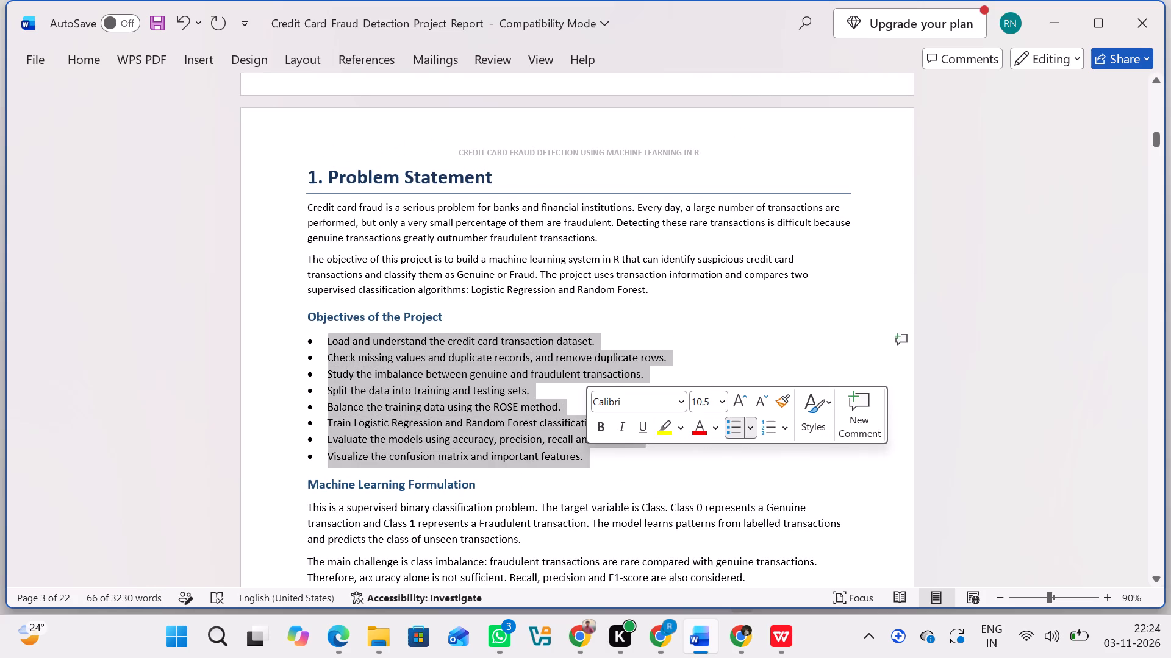
left_click_drag(310, 207, 695, 289)
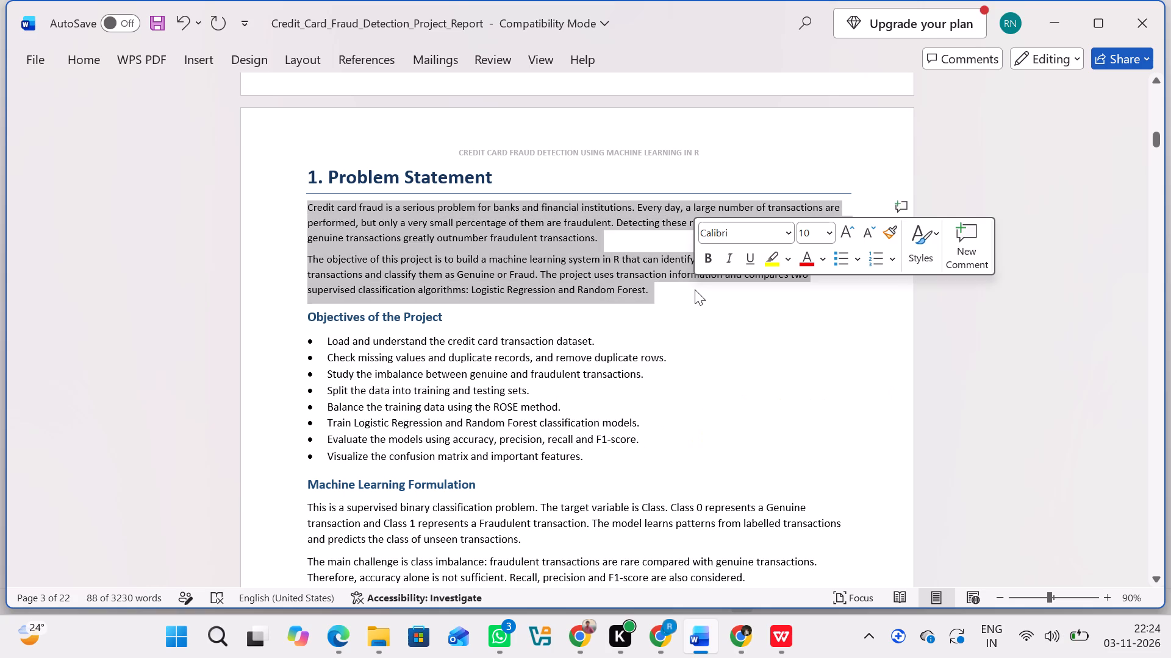
left_click(694, 324)
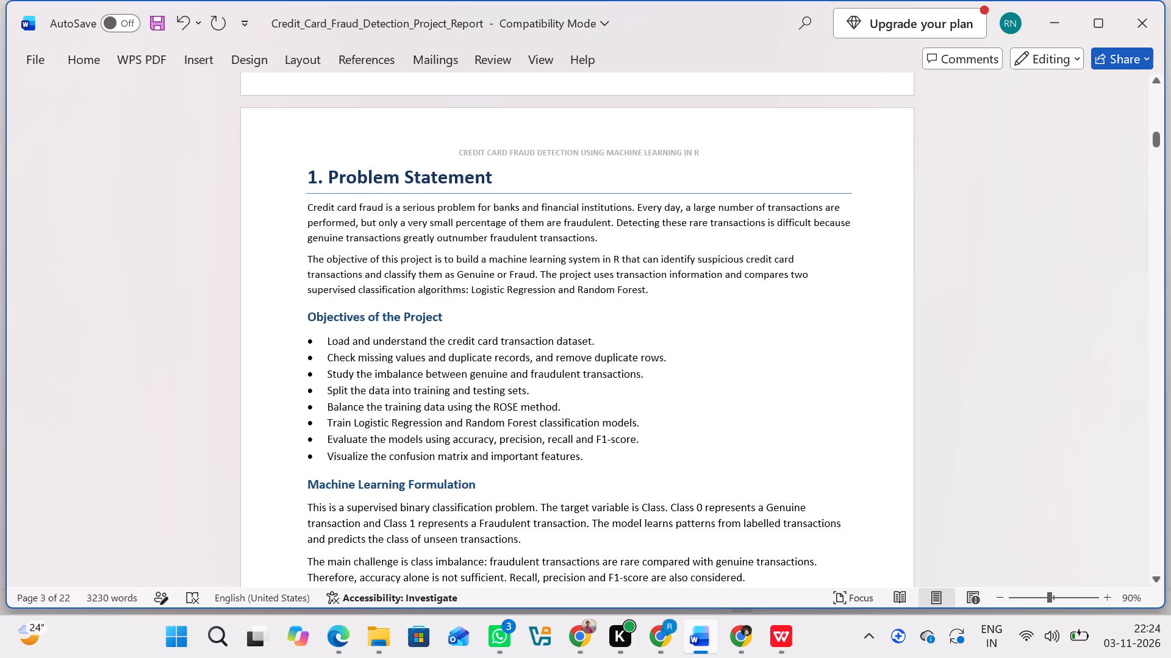
left_click_drag(327, 342, 601, 449)
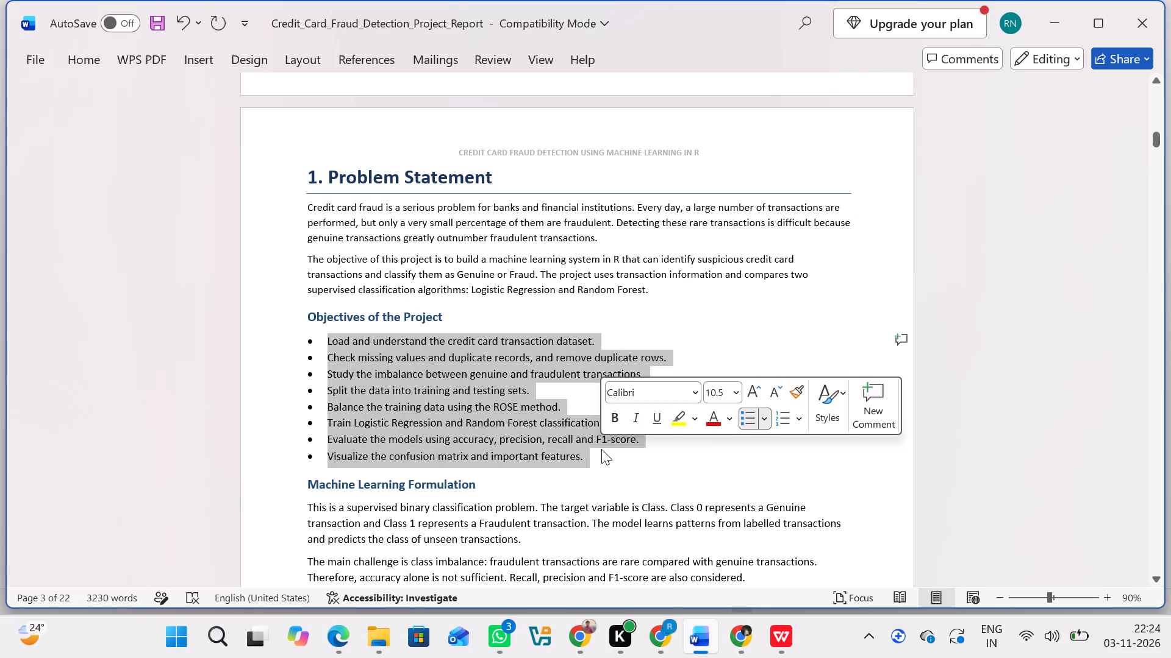
left_click(733, 397)
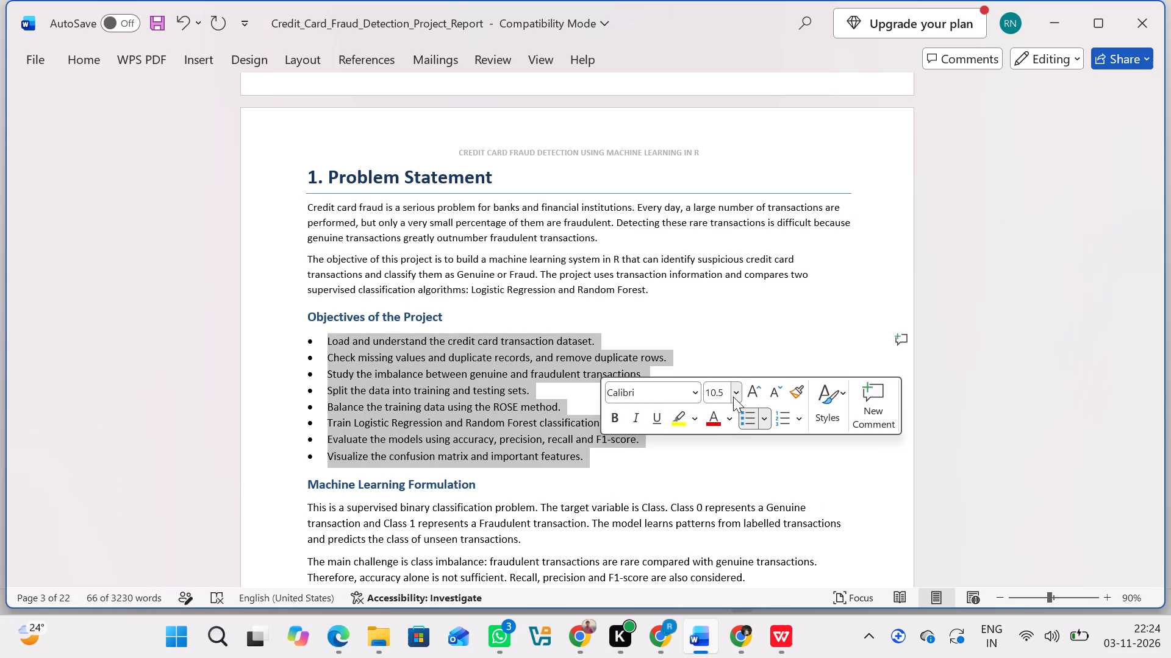
left_click(724, 81)
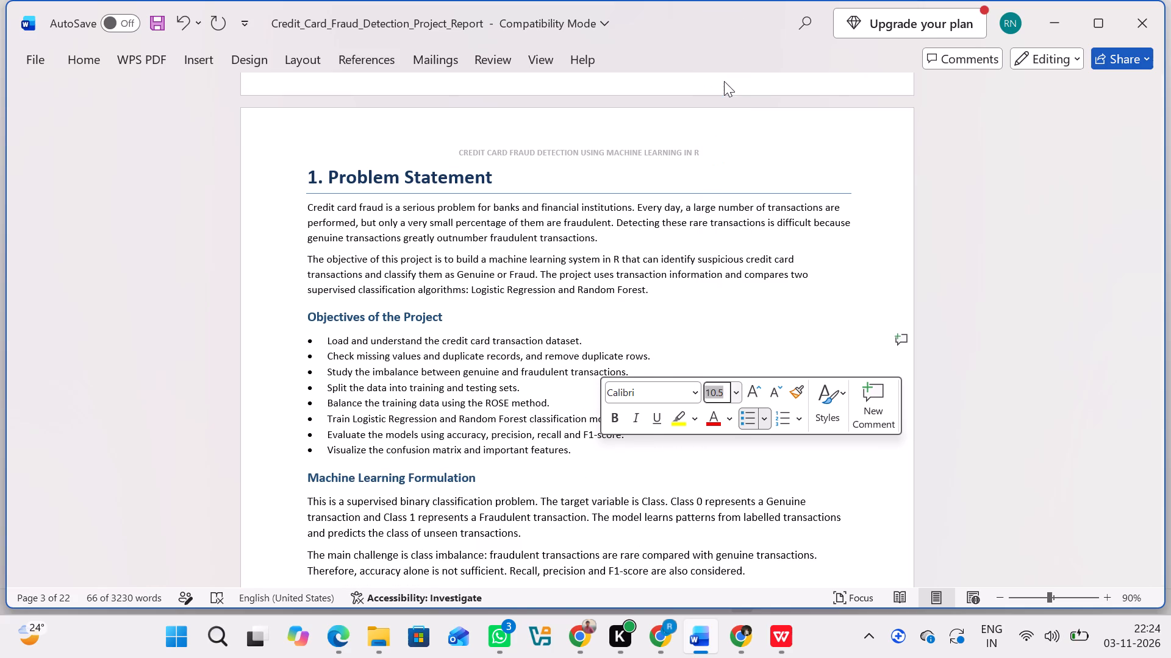
left_click(721, 330)
Set the two paragraphs under "Machine Learning Formulation" to font size 10.
scroll(721, 330, "down", 1)
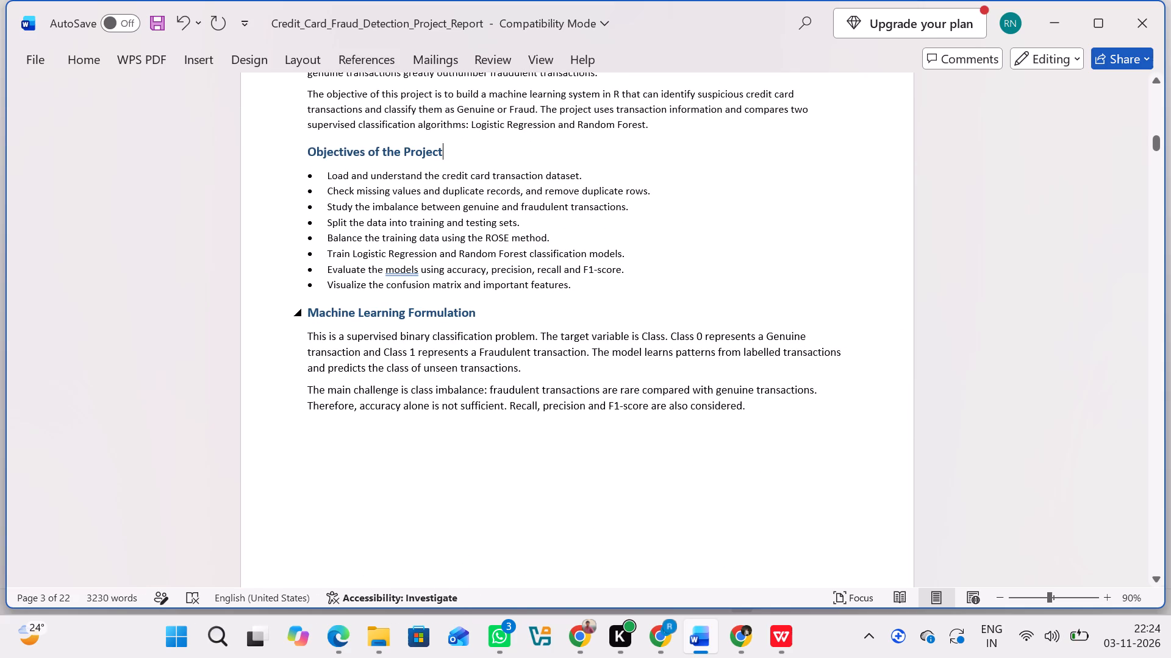
left_click_drag(307, 311, 470, 316)
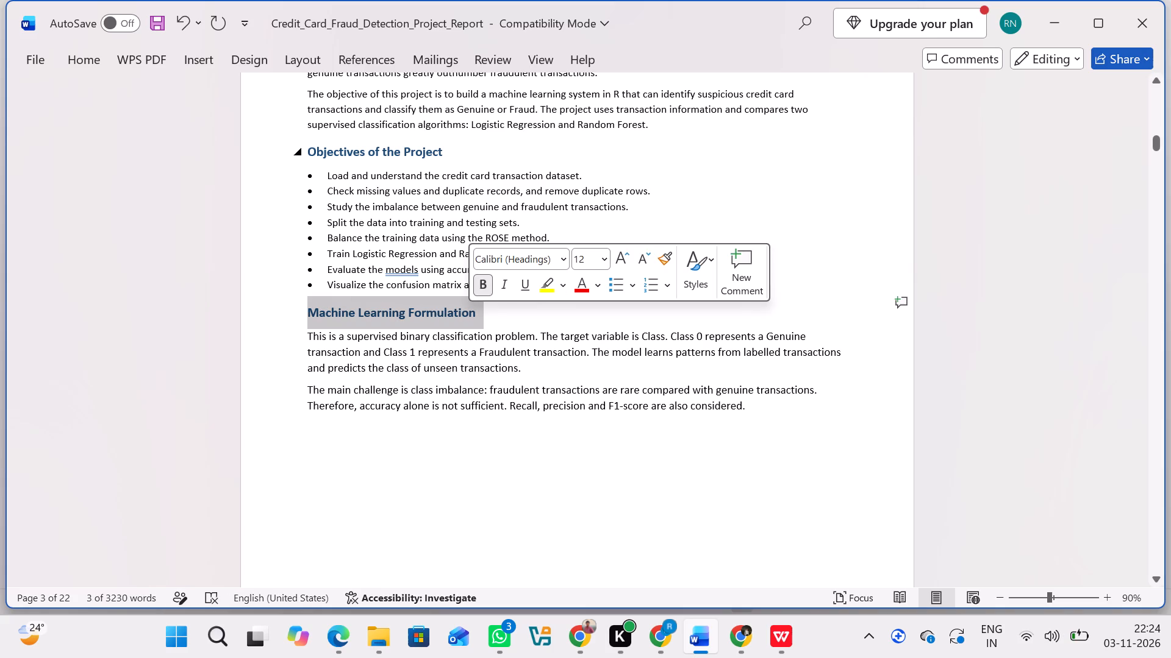
left_click_drag(307, 153, 437, 151)
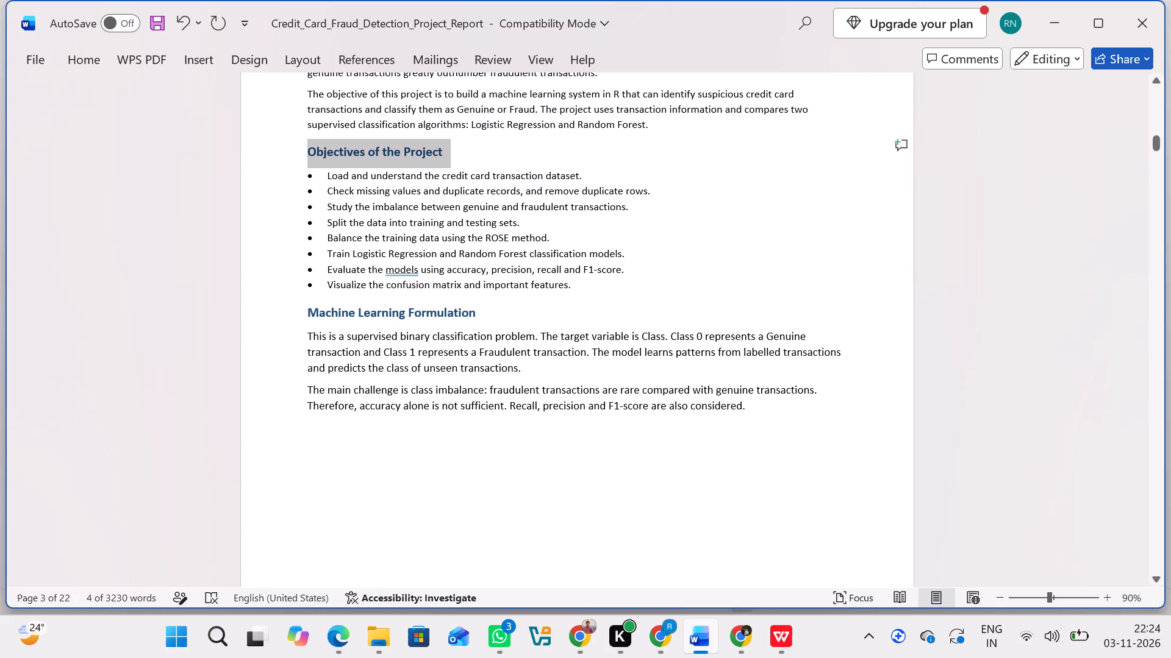
left_click_drag(306, 336, 733, 414)
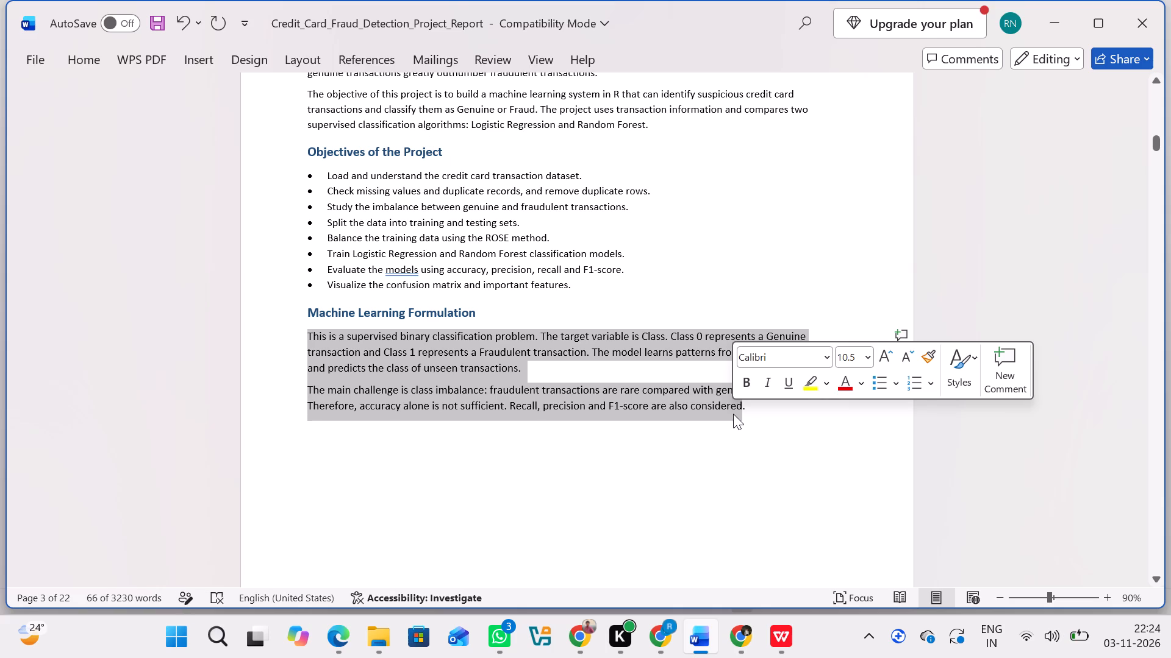
left_click(867, 356)
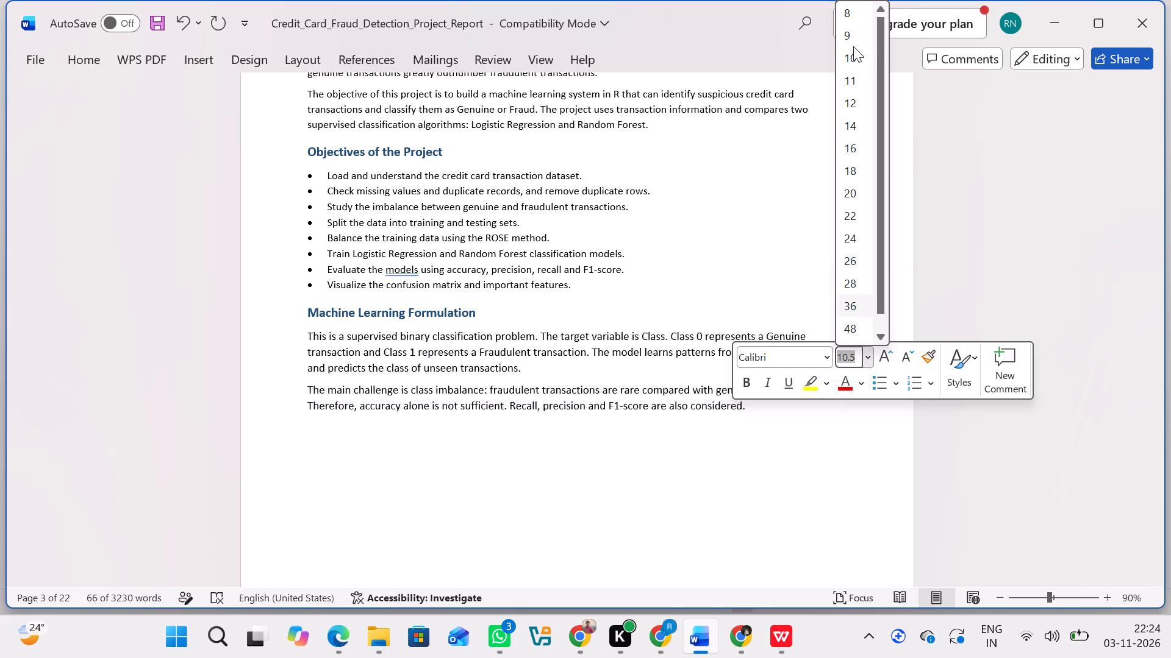
left_click(852, 55)
left_click(772, 233)
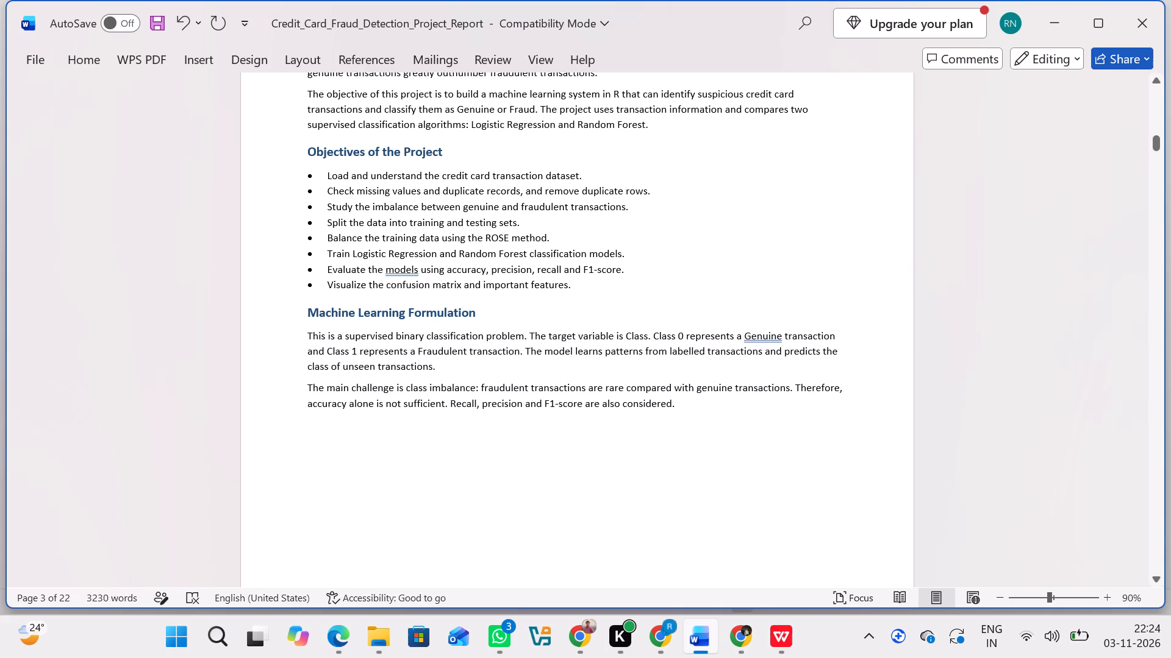
Set the "2. Dataset Description" heading on page 4 to font size 18.
scroll(772, 233, "down", 3)
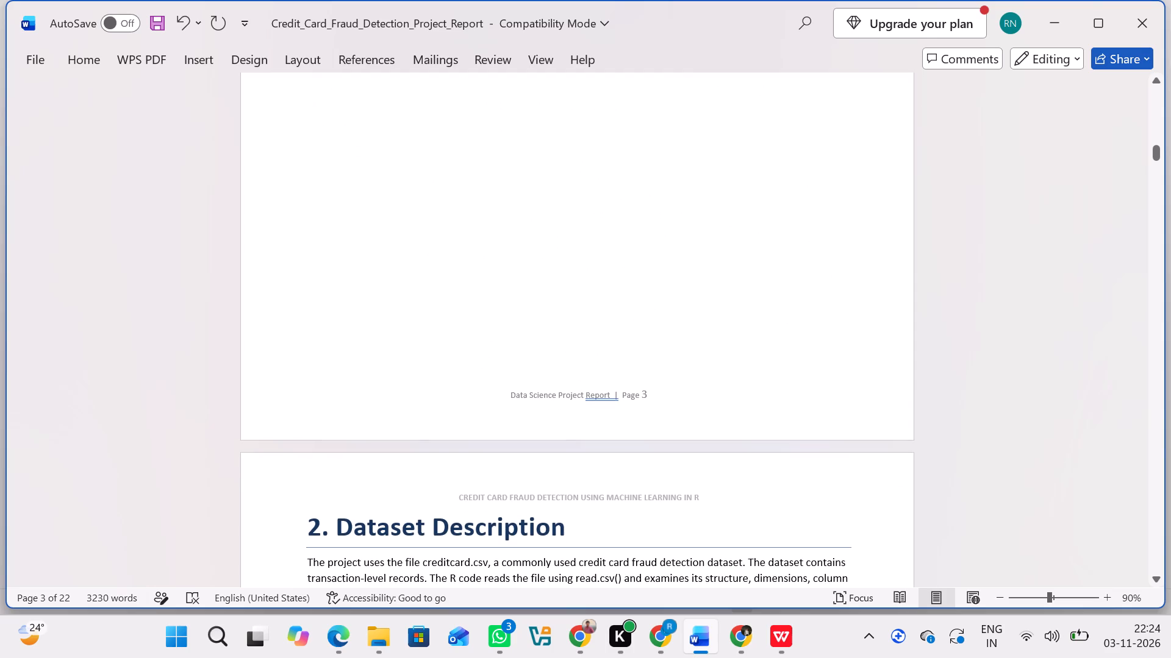
scroll(772, 233, "down", 2)
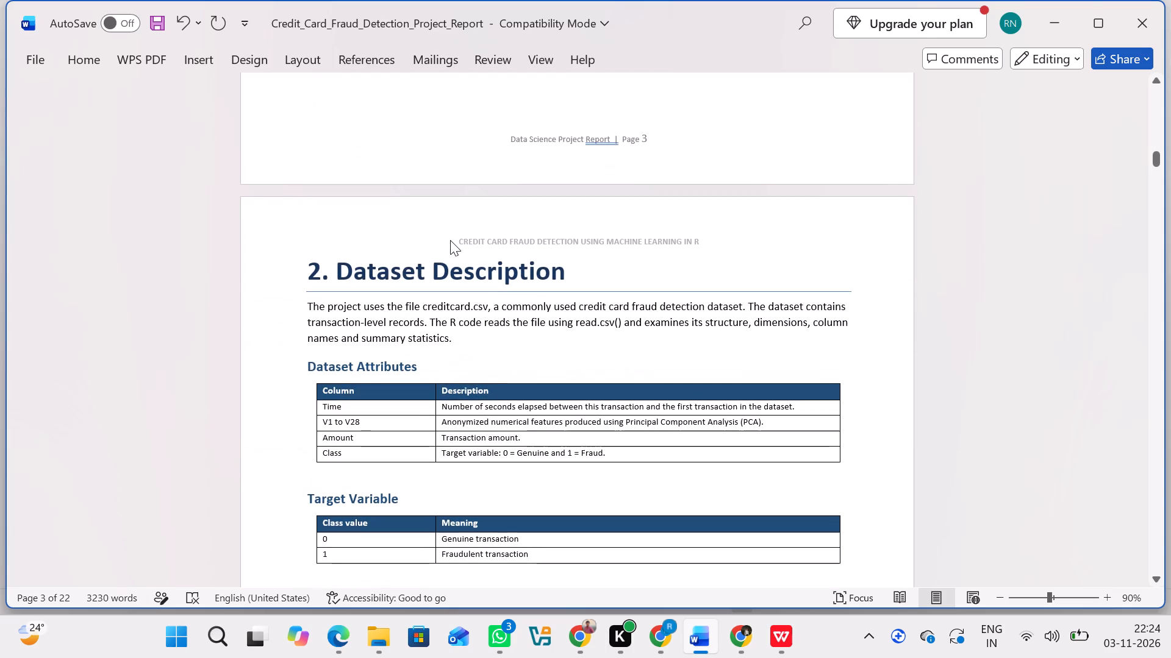
left_click_drag(310, 266, 556, 277)
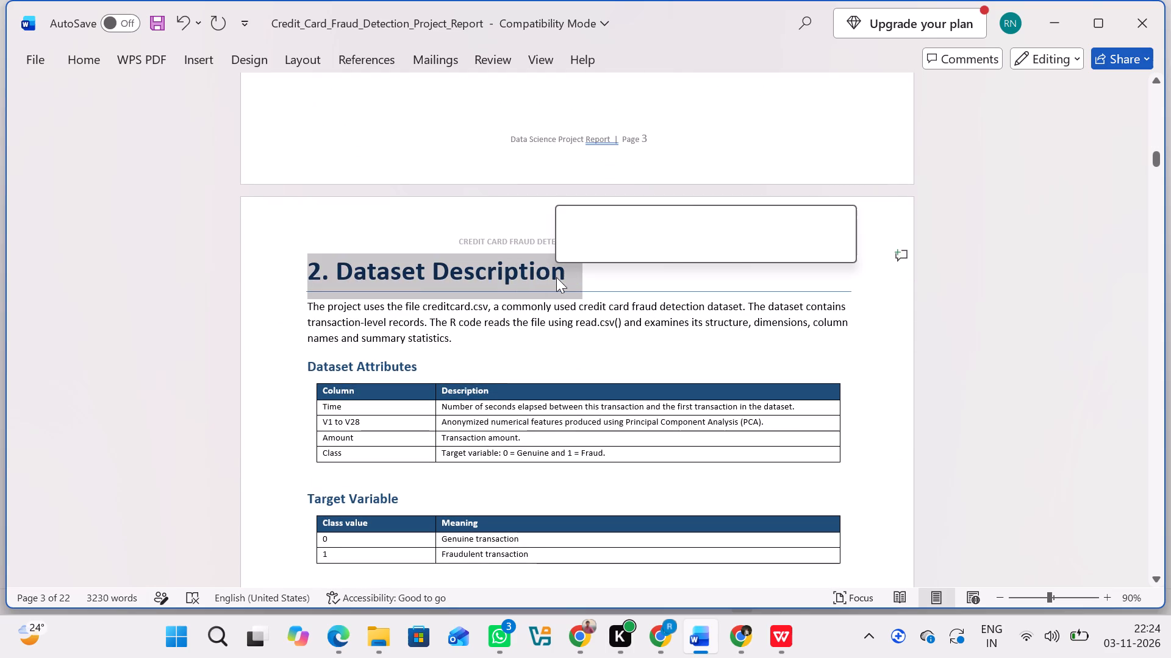
left_click(686, 223)
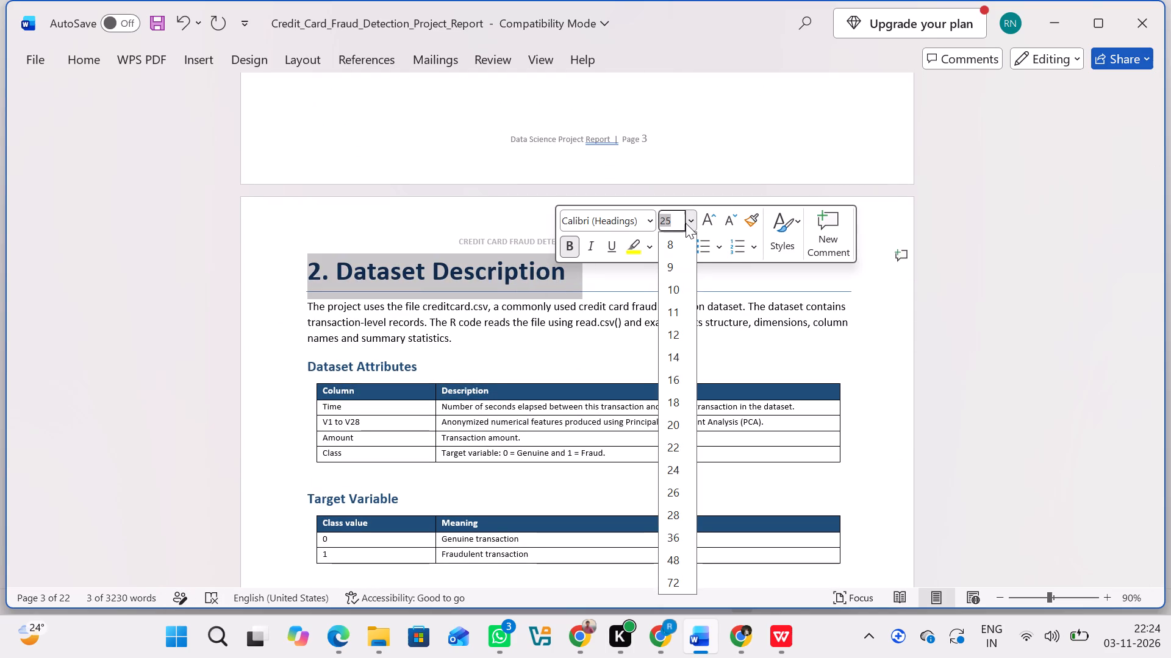
left_click(679, 397)
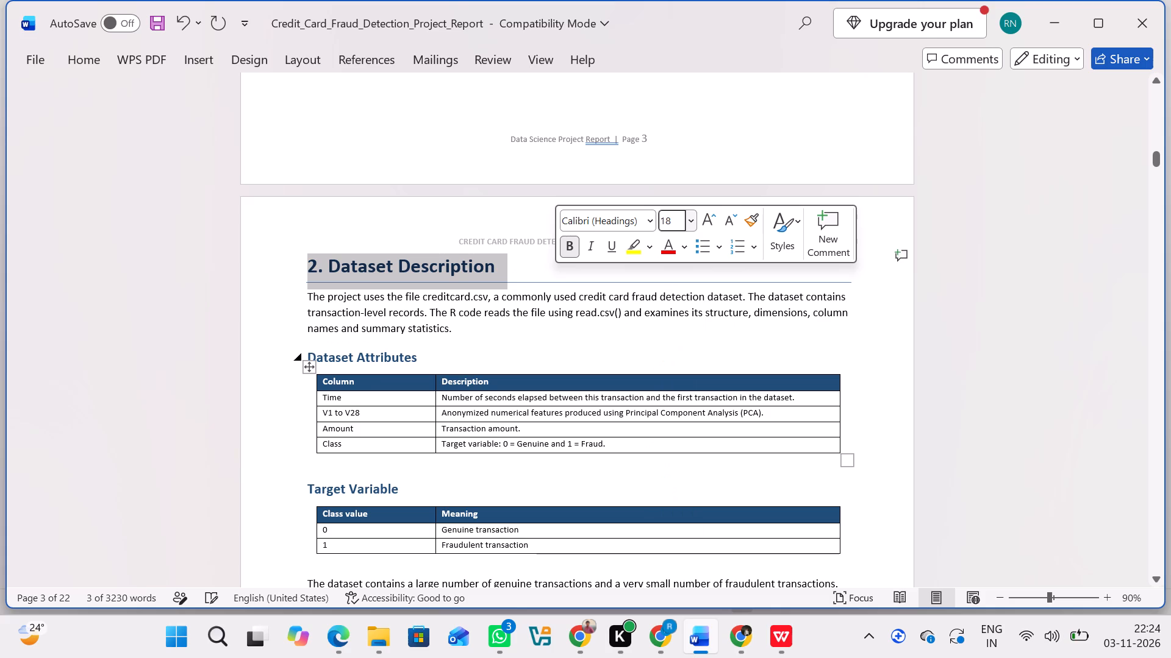
Set the introductory paragraph under "2. Dataset Description" to font size 10.
left_click(292, 301)
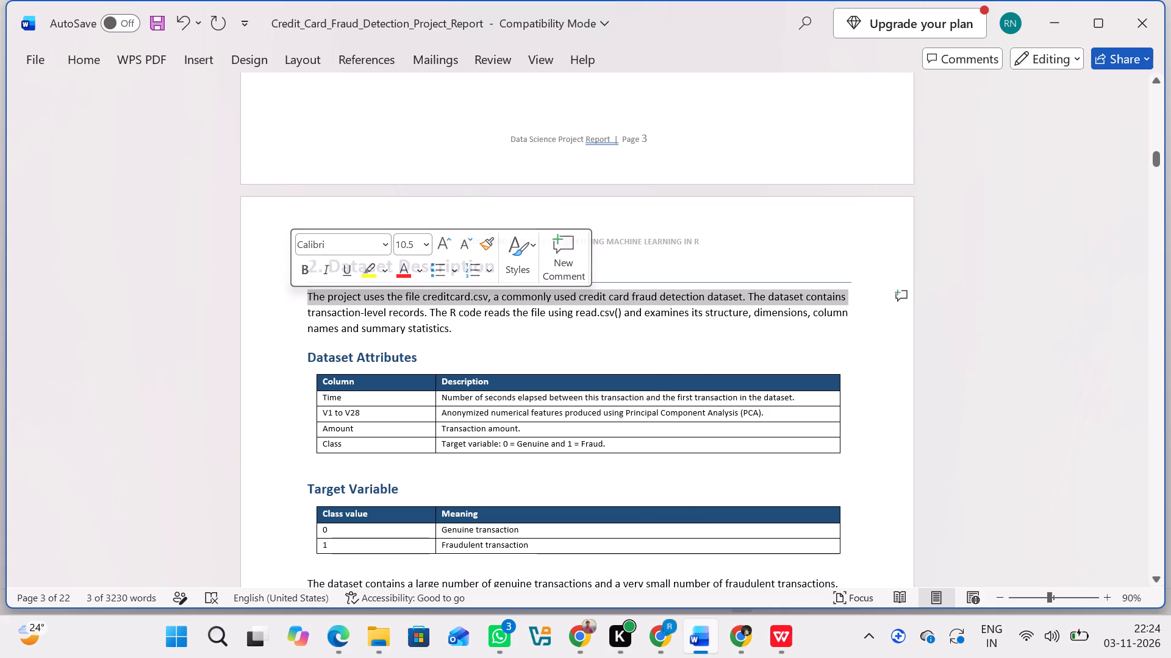
left_click(268, 312)
left_click(250, 338)
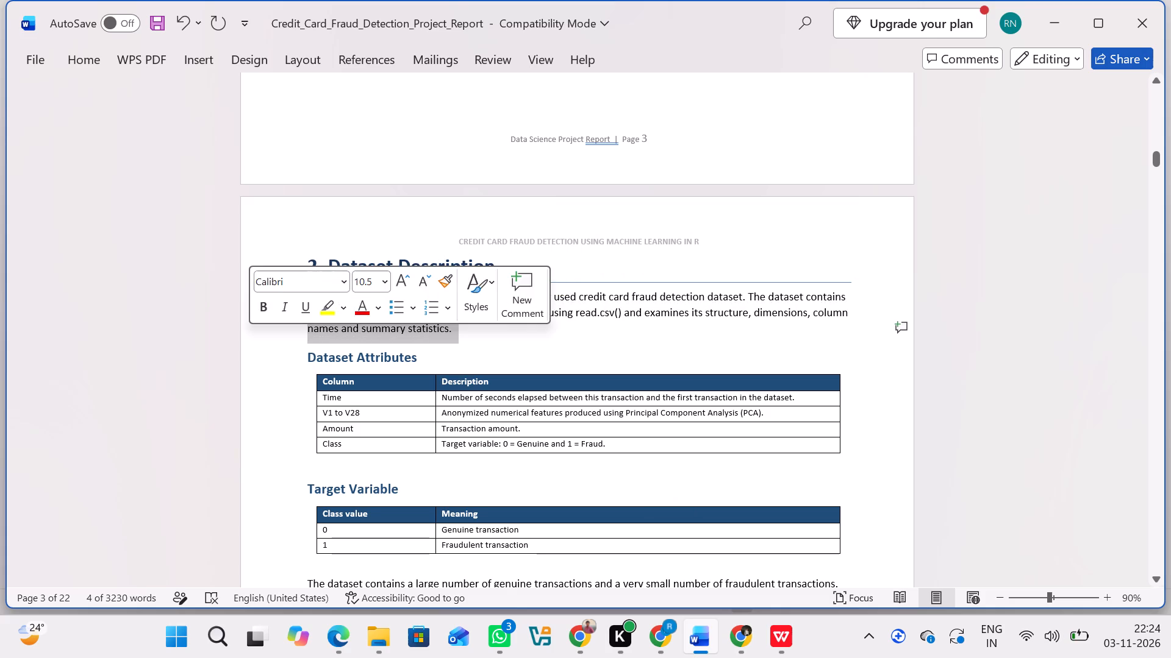
left_click(270, 416)
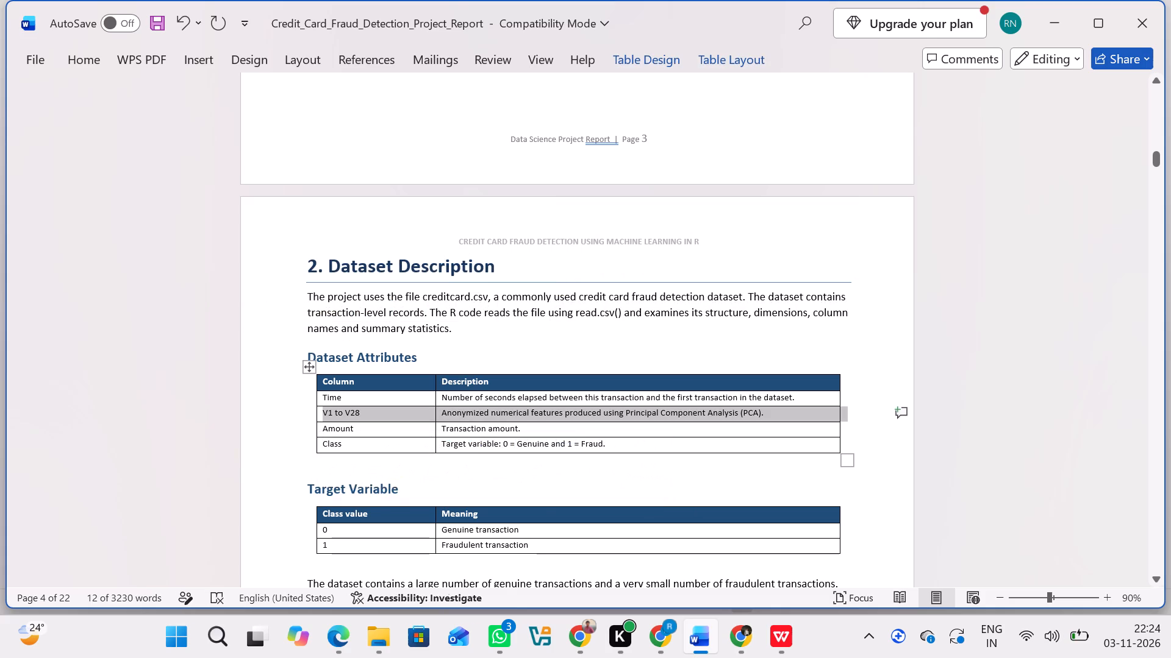
left_click_drag(307, 295, 459, 327)
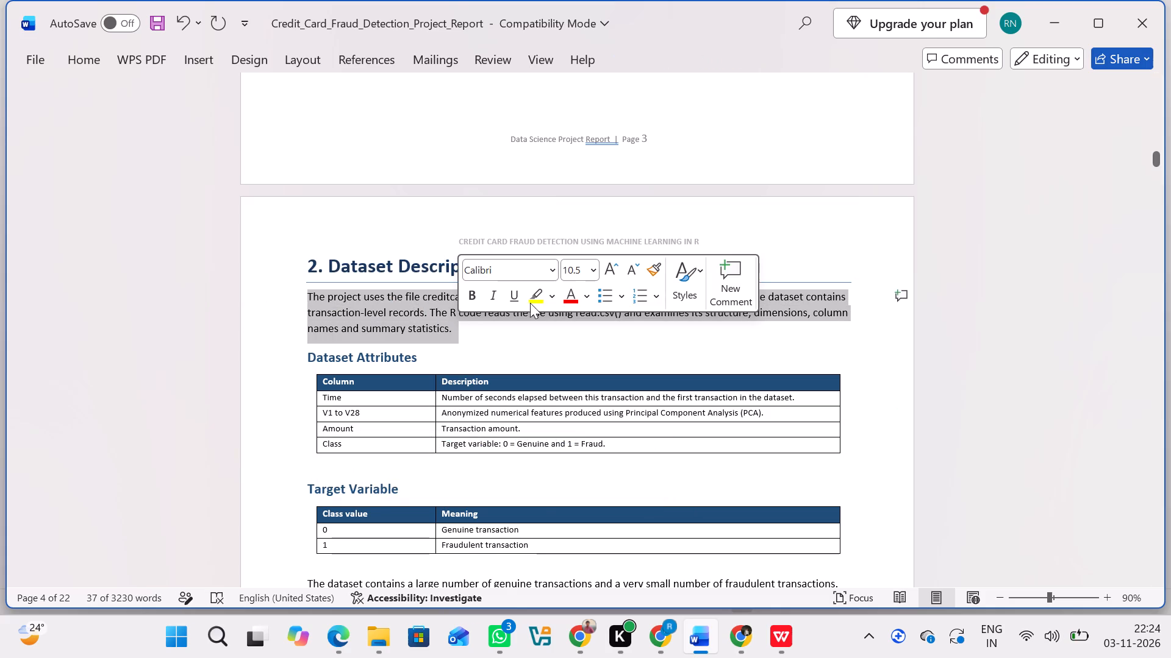
left_click(589, 272)
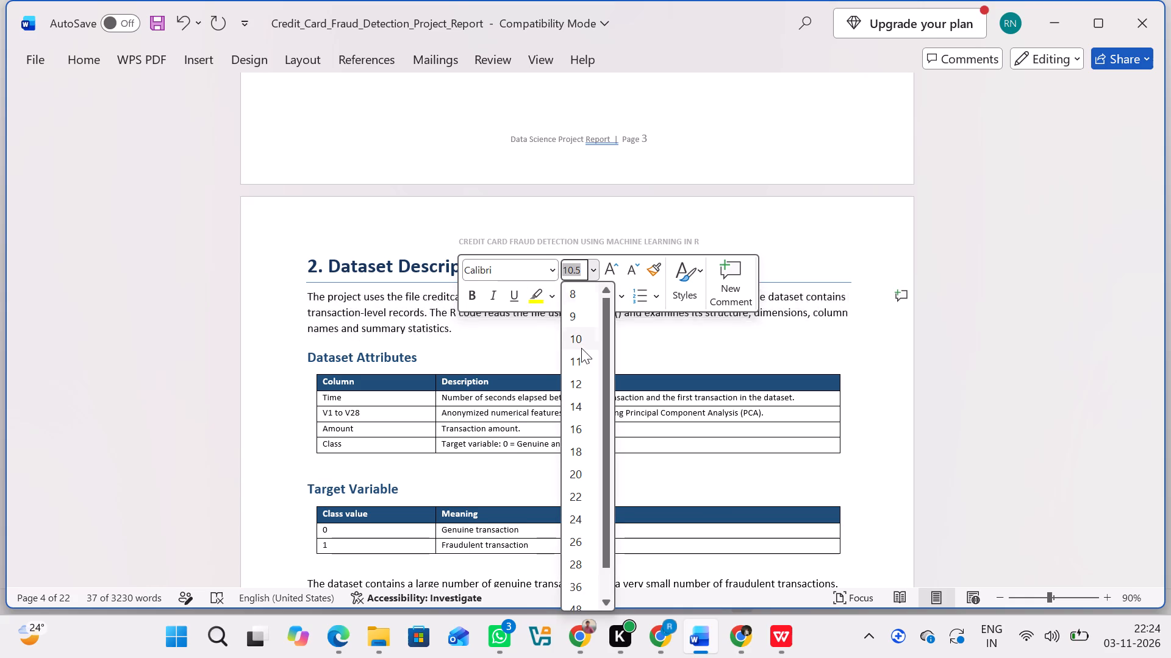
left_click(581, 338)
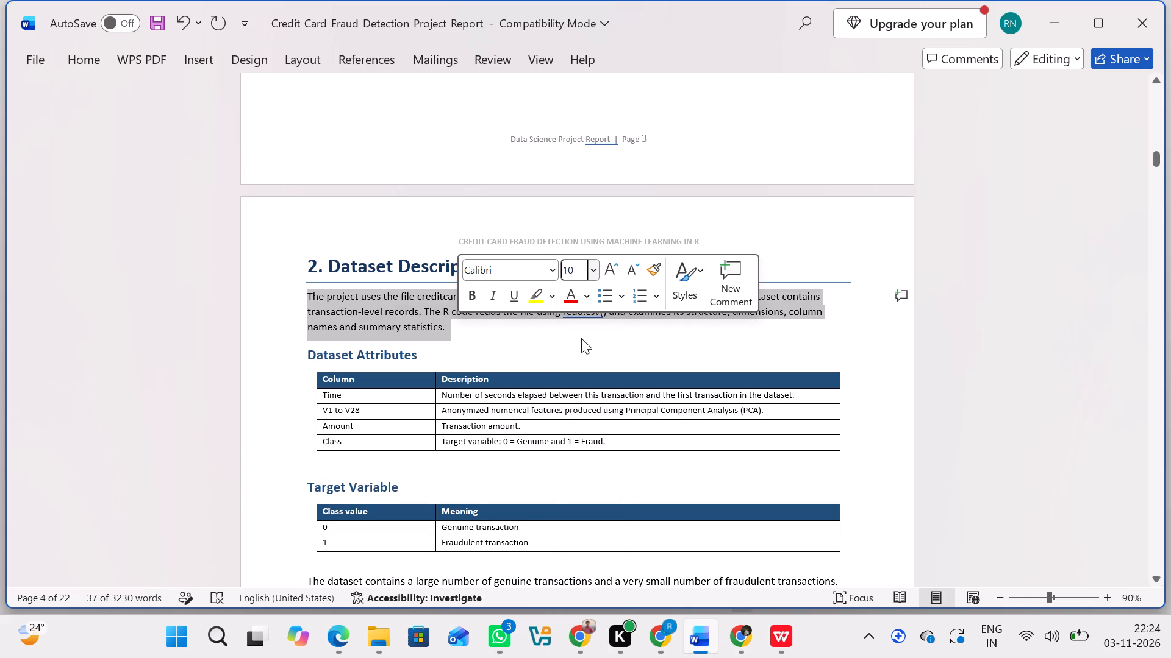
left_click(585, 348)
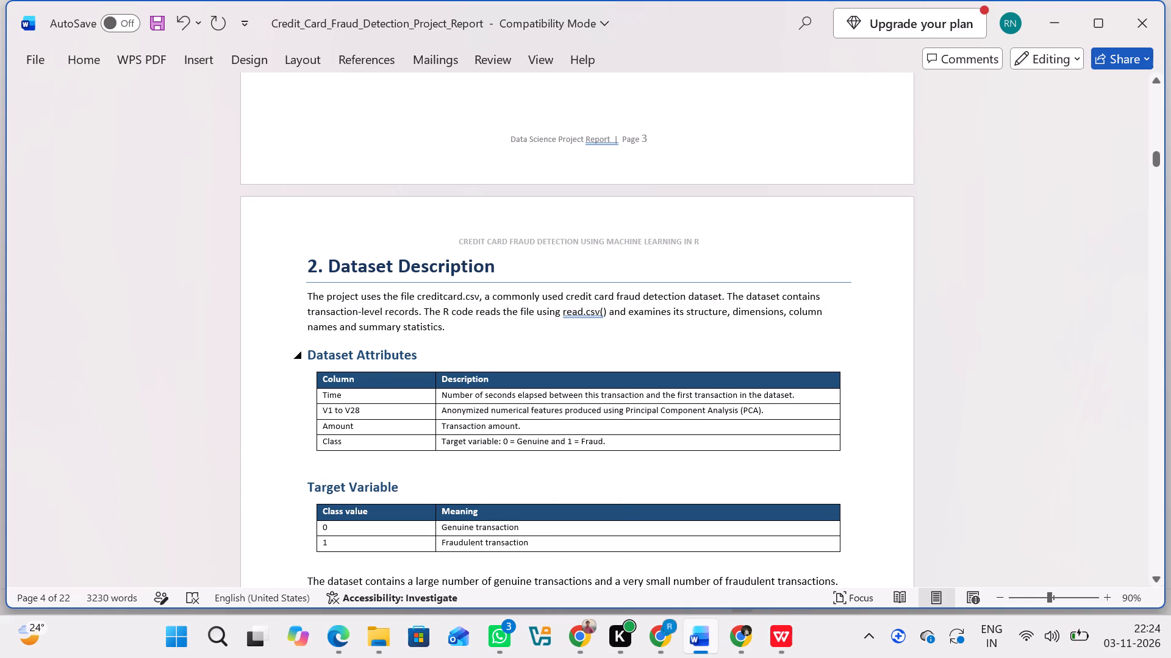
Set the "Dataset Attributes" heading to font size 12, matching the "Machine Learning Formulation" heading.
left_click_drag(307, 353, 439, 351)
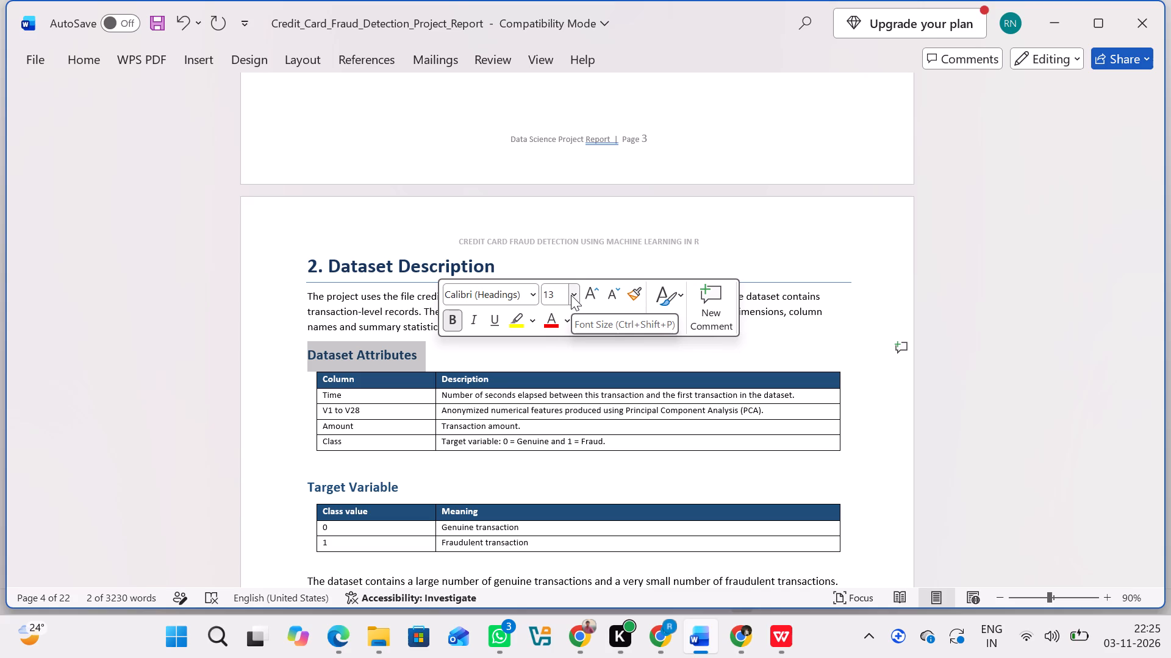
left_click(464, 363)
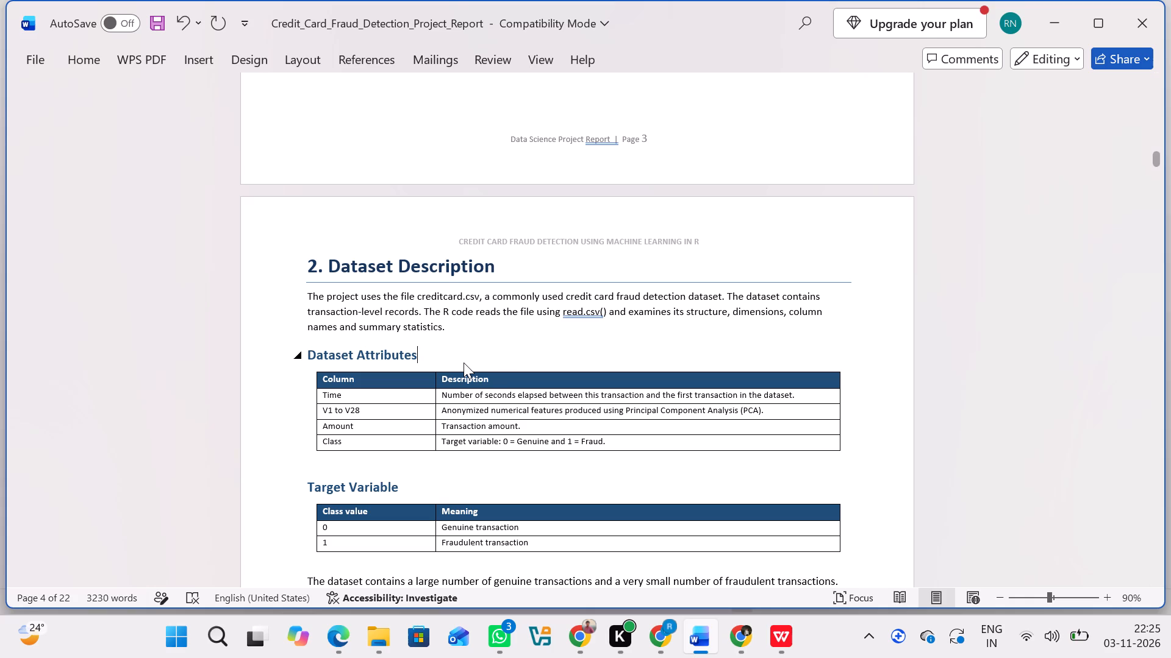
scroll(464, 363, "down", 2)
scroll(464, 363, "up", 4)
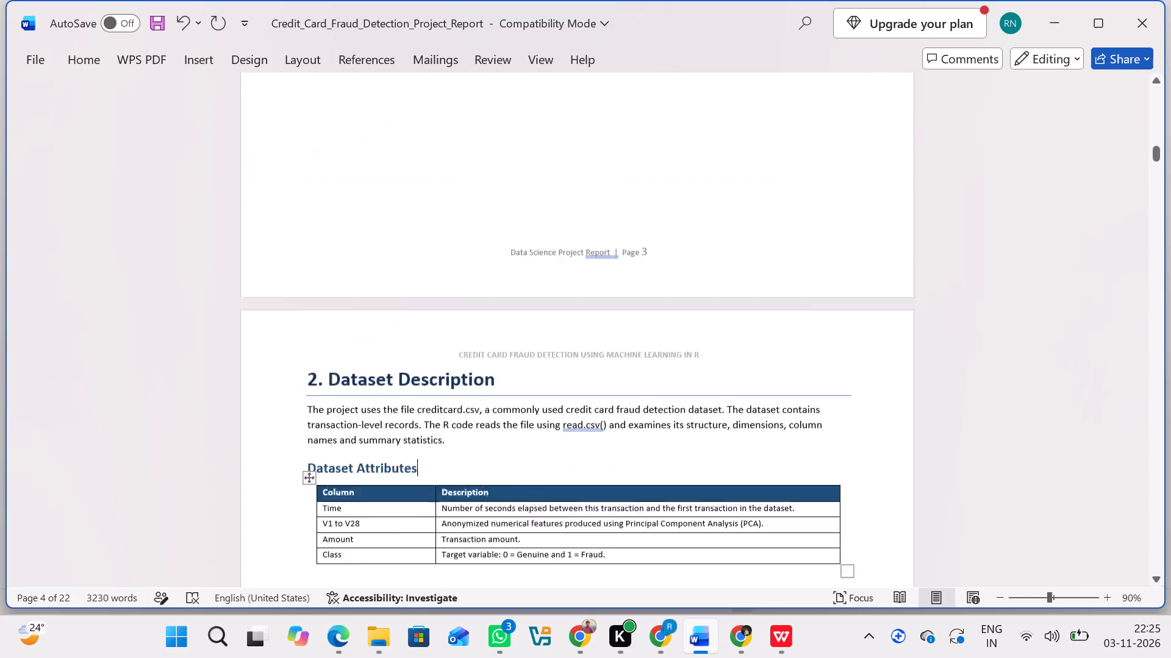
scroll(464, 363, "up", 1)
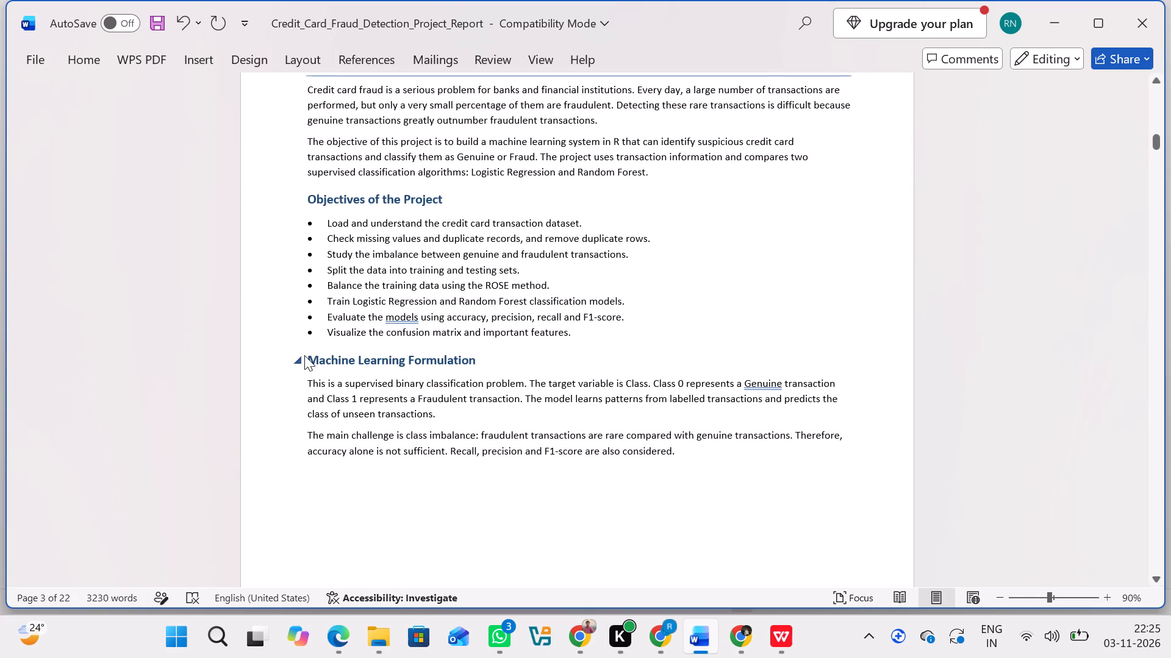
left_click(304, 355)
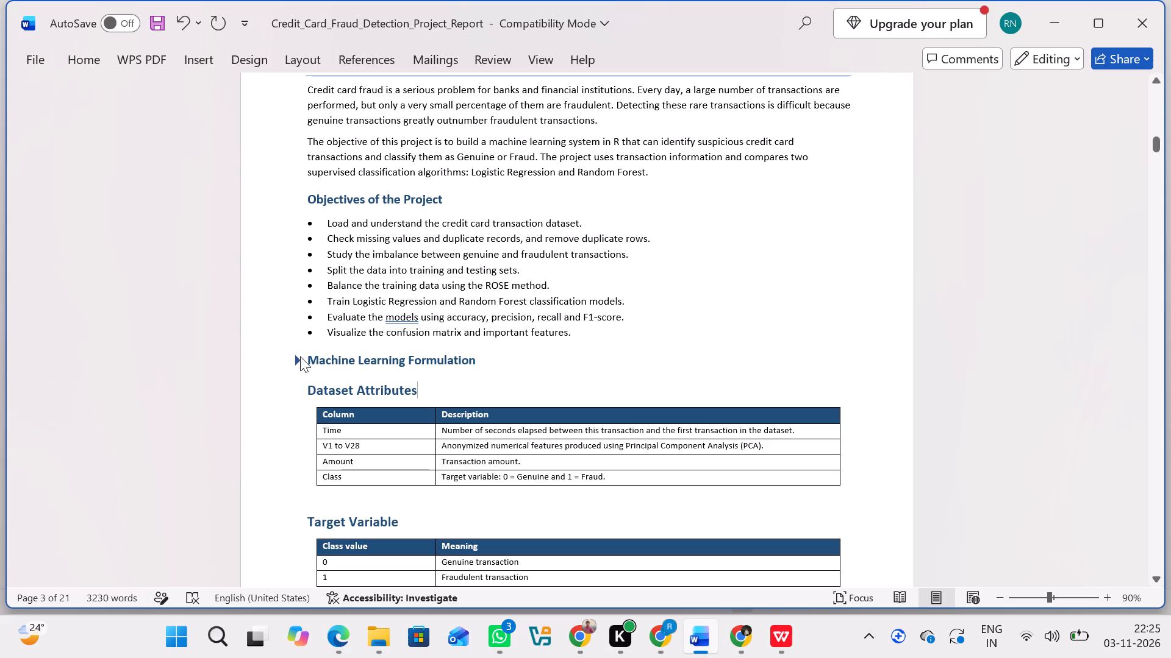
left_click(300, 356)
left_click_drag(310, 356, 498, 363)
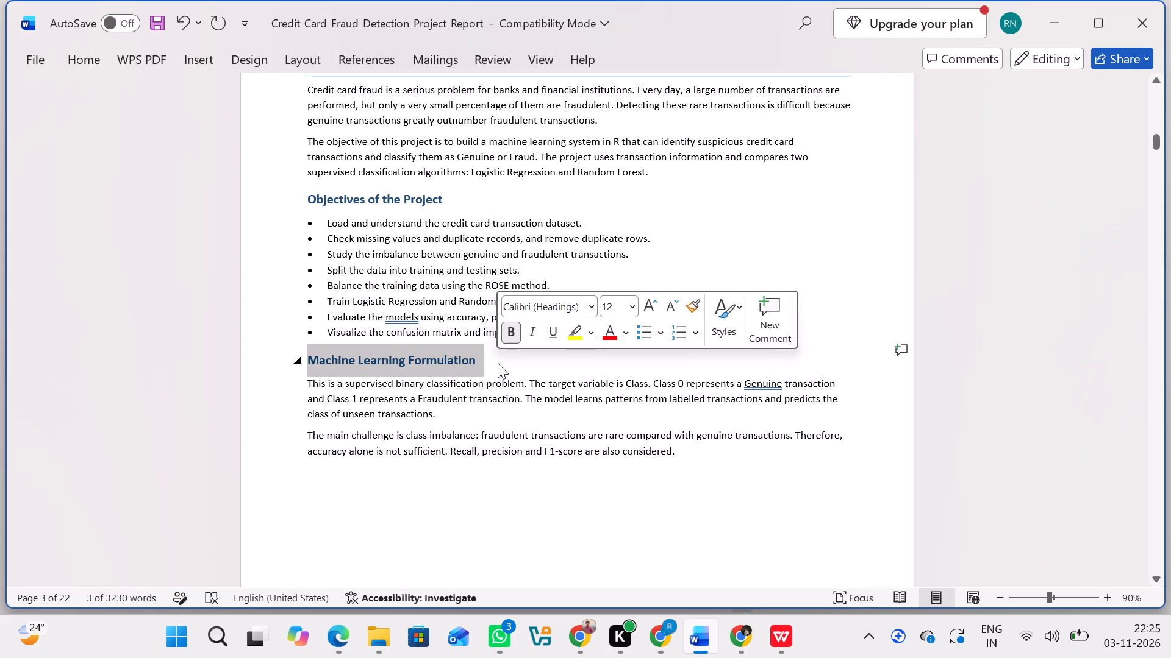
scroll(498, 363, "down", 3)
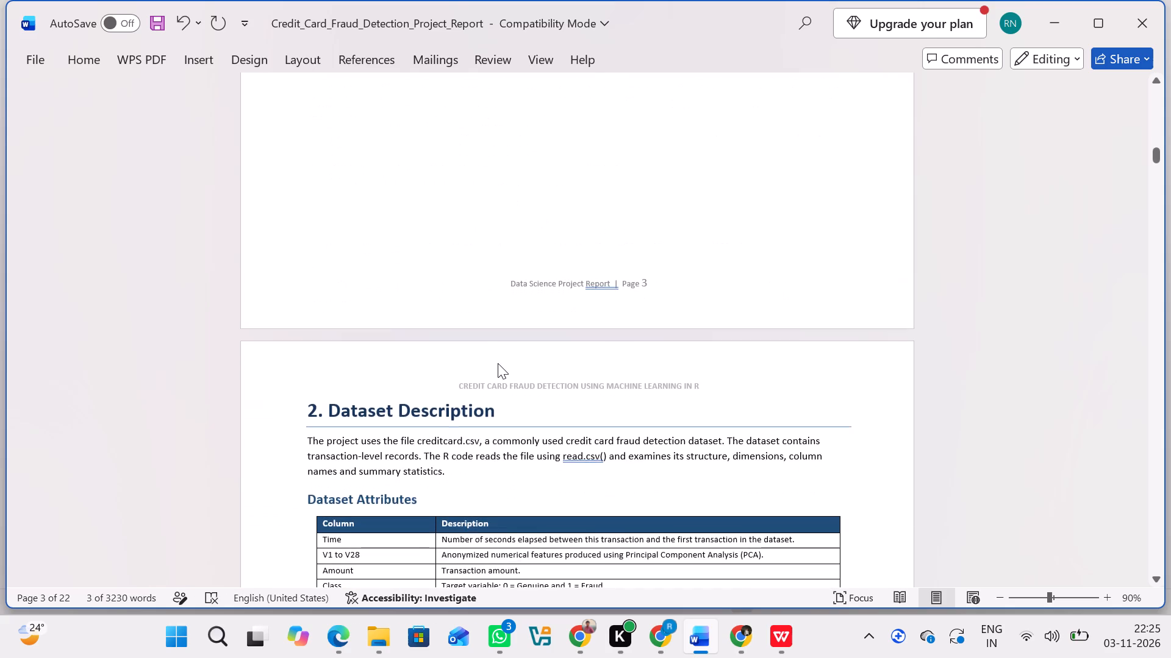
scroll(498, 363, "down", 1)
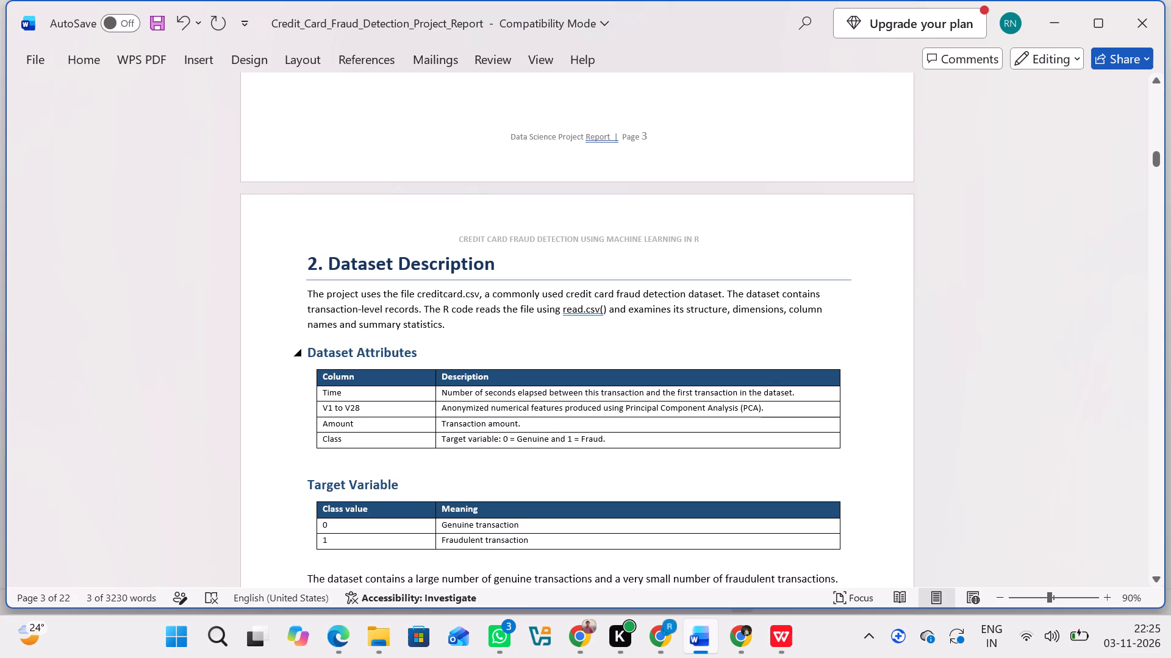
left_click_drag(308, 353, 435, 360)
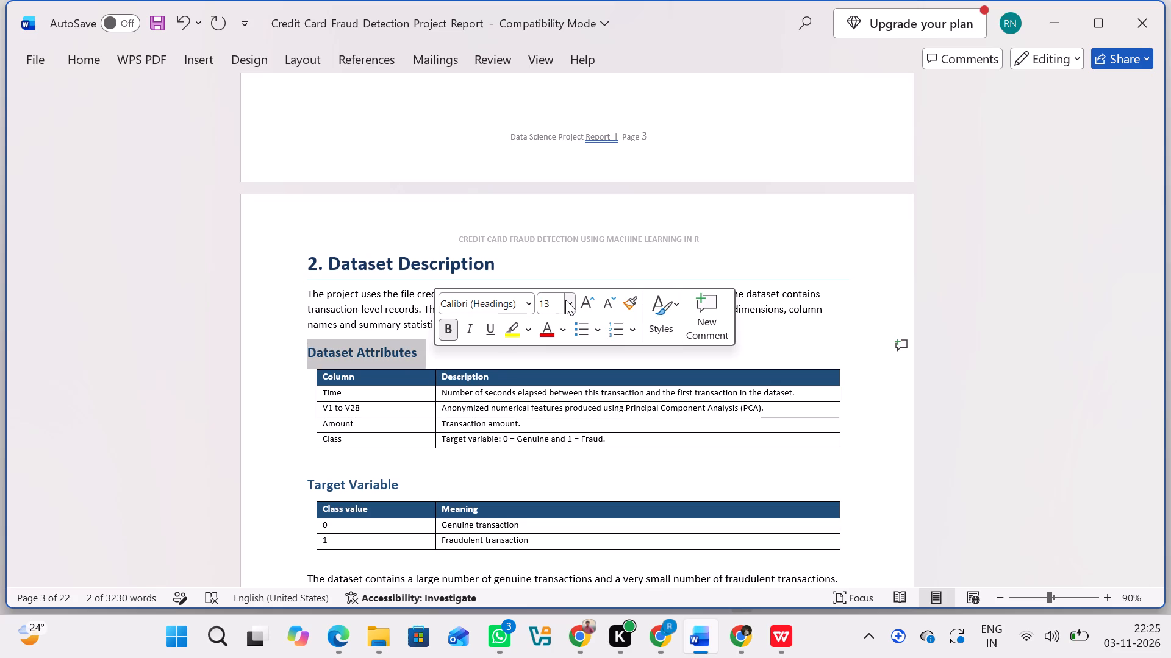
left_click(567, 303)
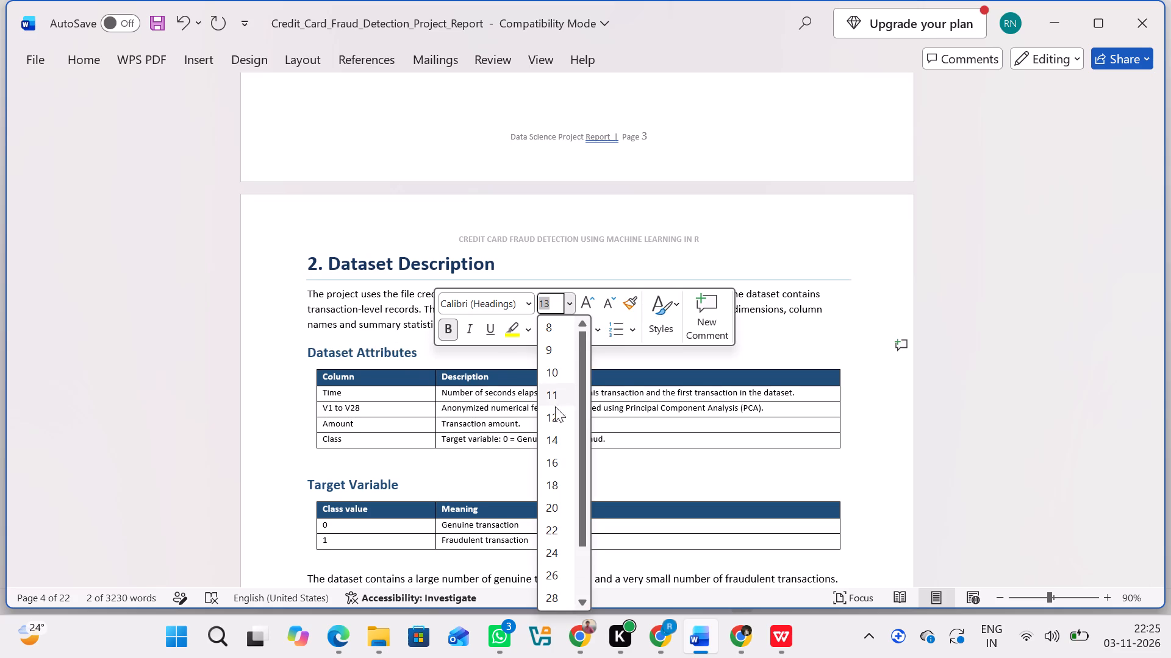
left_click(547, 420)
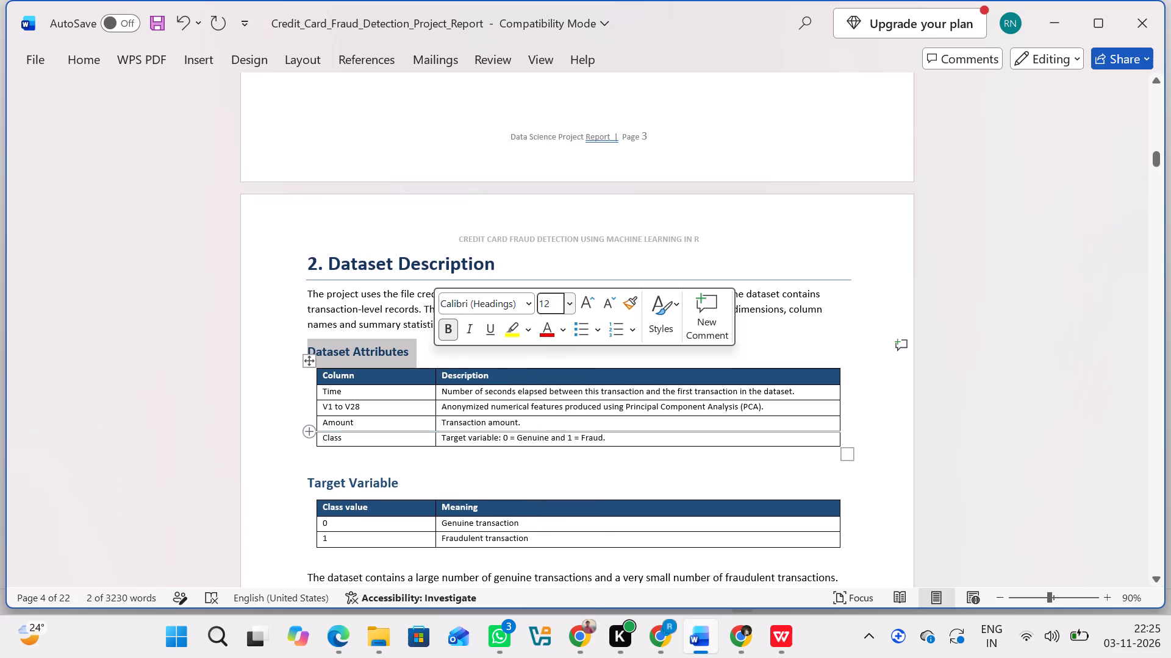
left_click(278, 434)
Set the "Target Variable" heading on page 4 to font size 14.
scroll(495, 339, "down", 1)
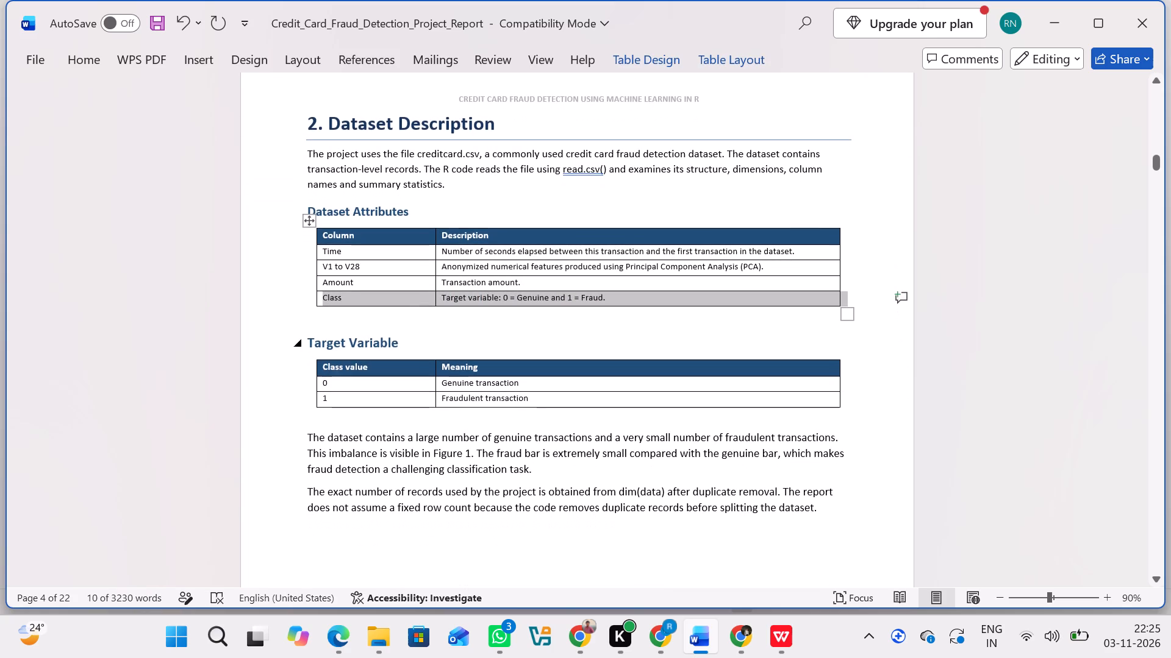
left_click_drag(307, 339, 336, 336)
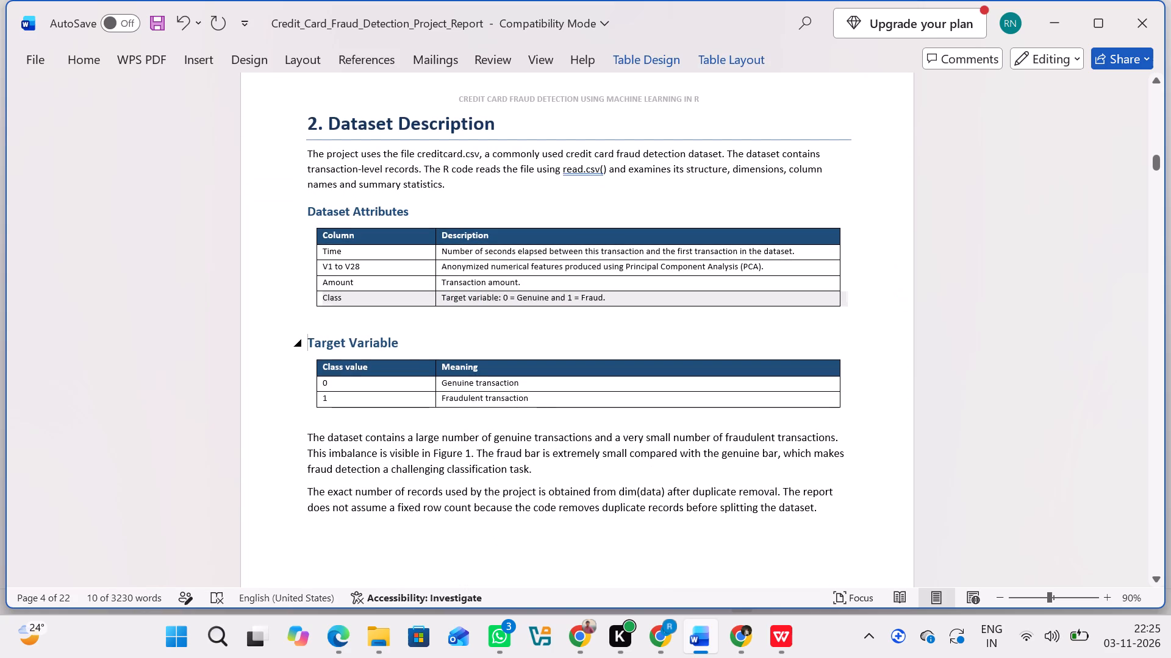
left_click_drag(336, 336, 403, 337)
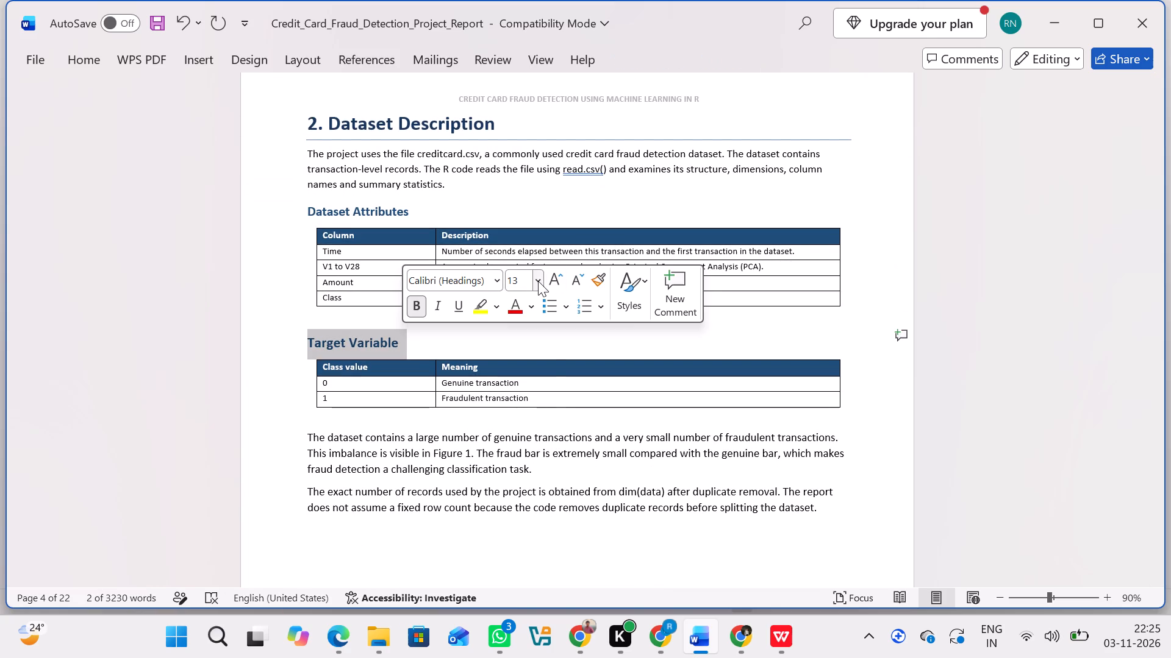
left_click(538, 281)
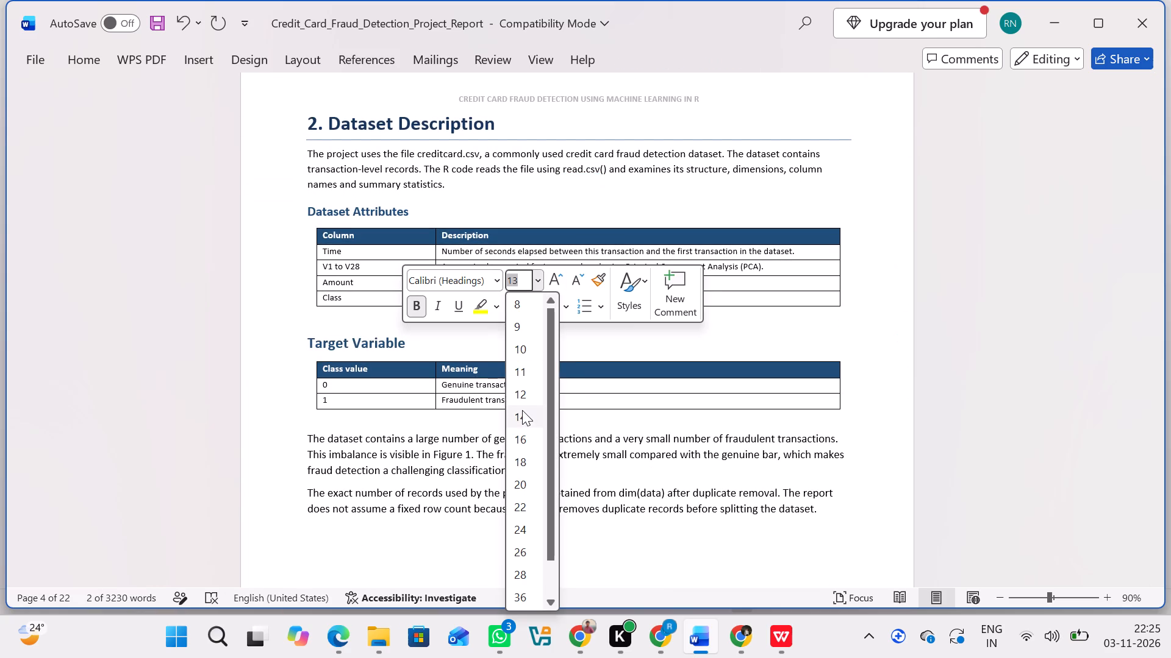
left_click(522, 410)
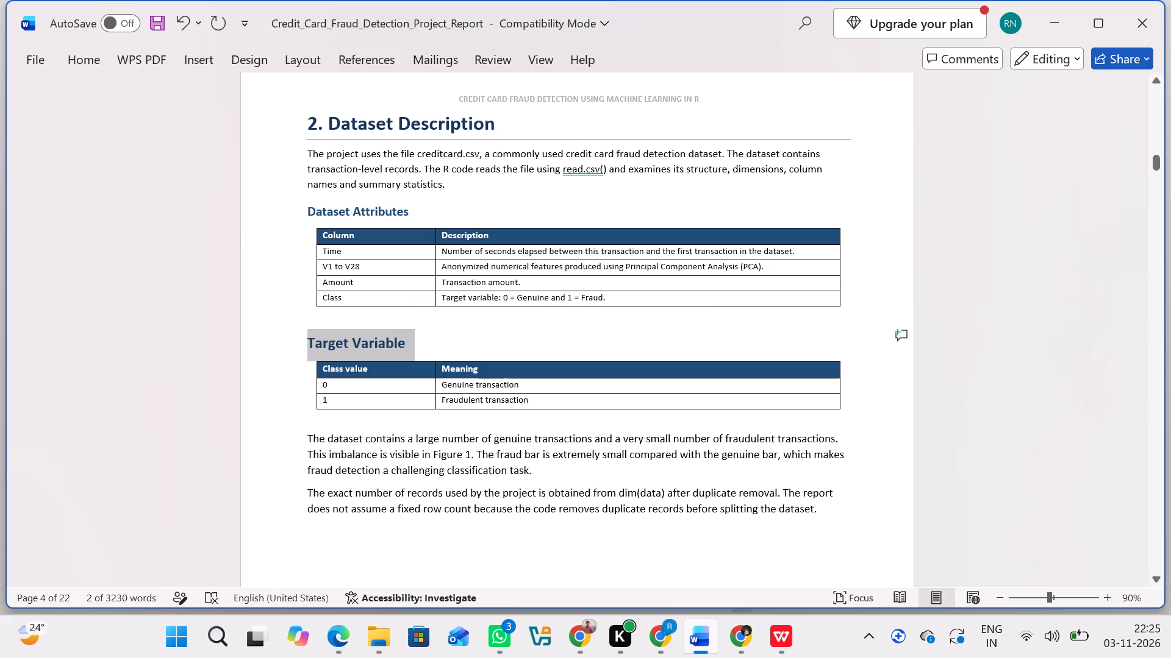
left_click(275, 190)
Set the "Dataset Attributes" heading to font size 14, matching the "Target Variable" heading.
left_click_drag(305, 210, 403, 212)
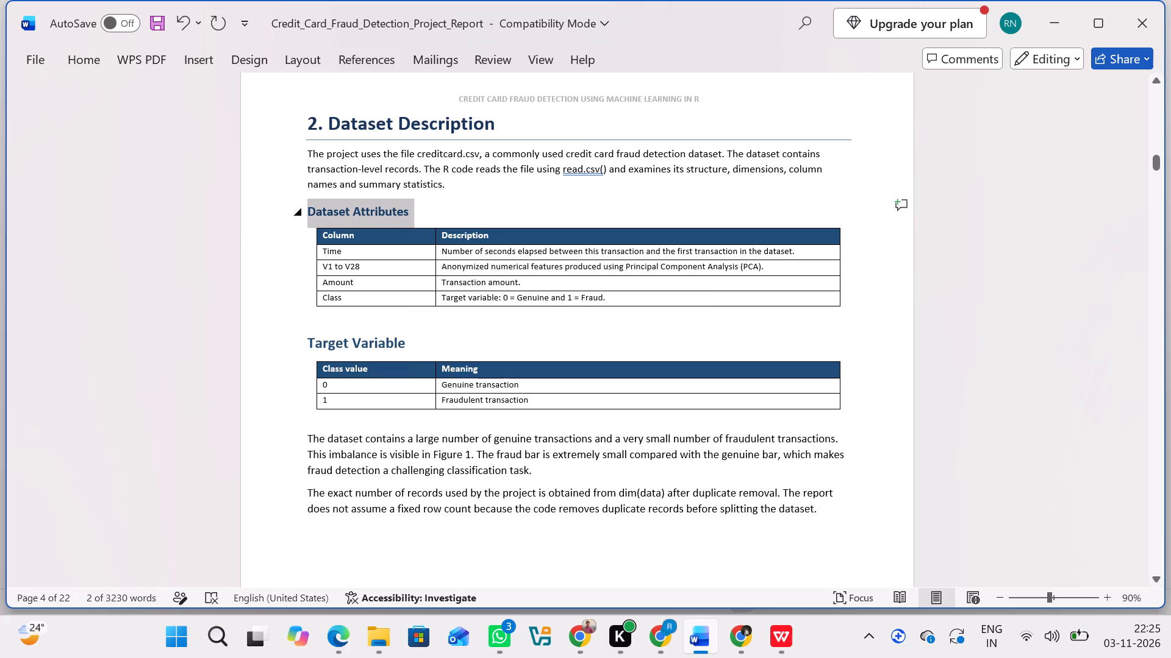
left_click_drag(403, 212, 422, 213)
left_click(554, 159)
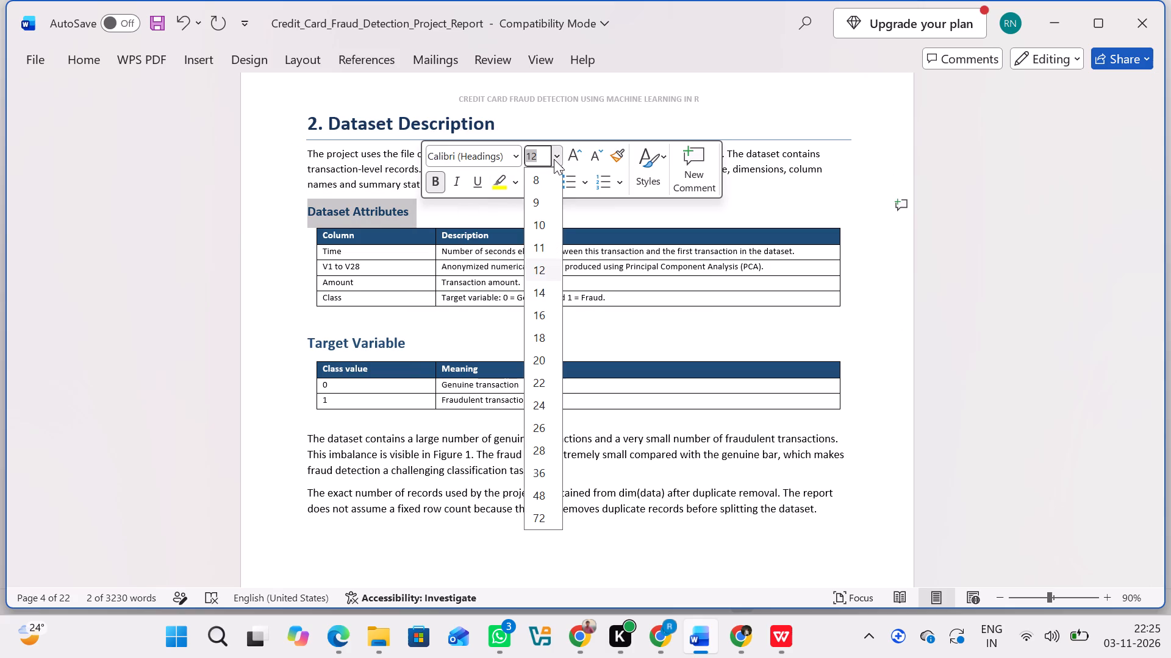
left_click(539, 289)
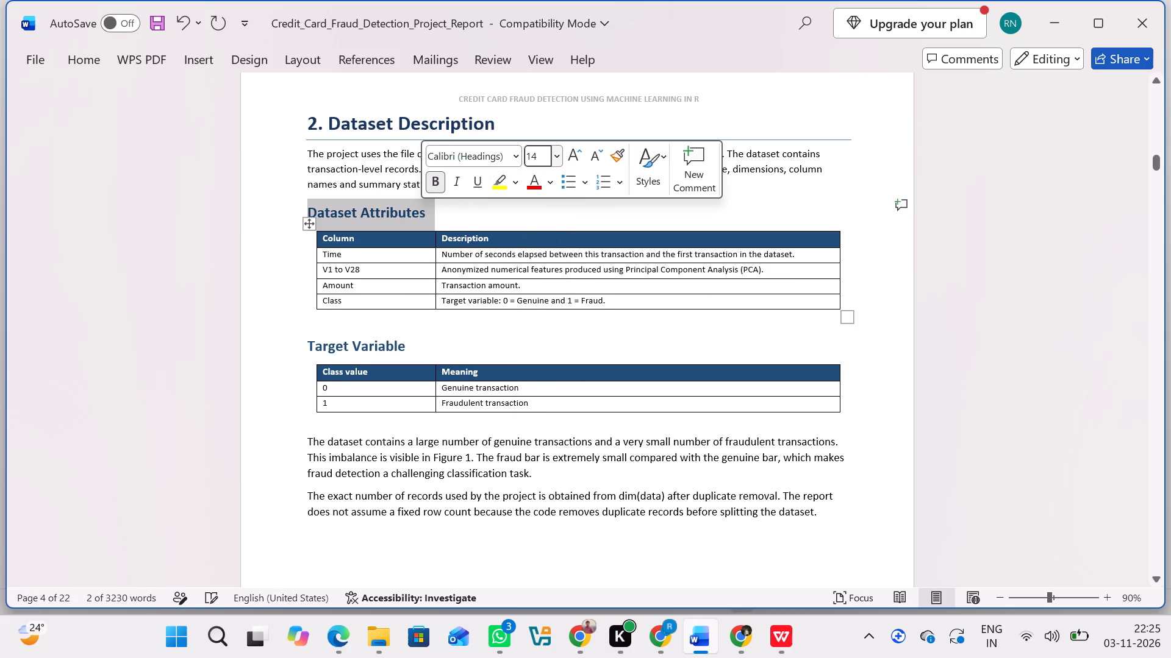
left_click(279, 270)
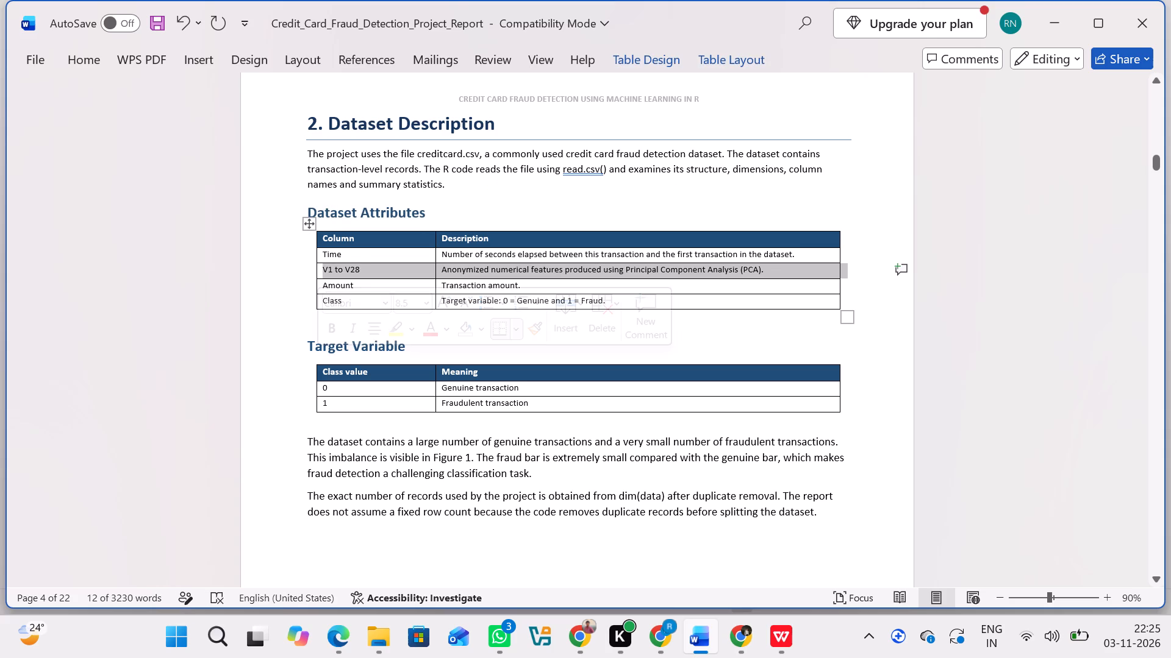
left_click(470, 197)
Set the "Objectives of the Project" heading under "1. Problem Statement" to font size 14.
scroll(470, 197, "up", 4)
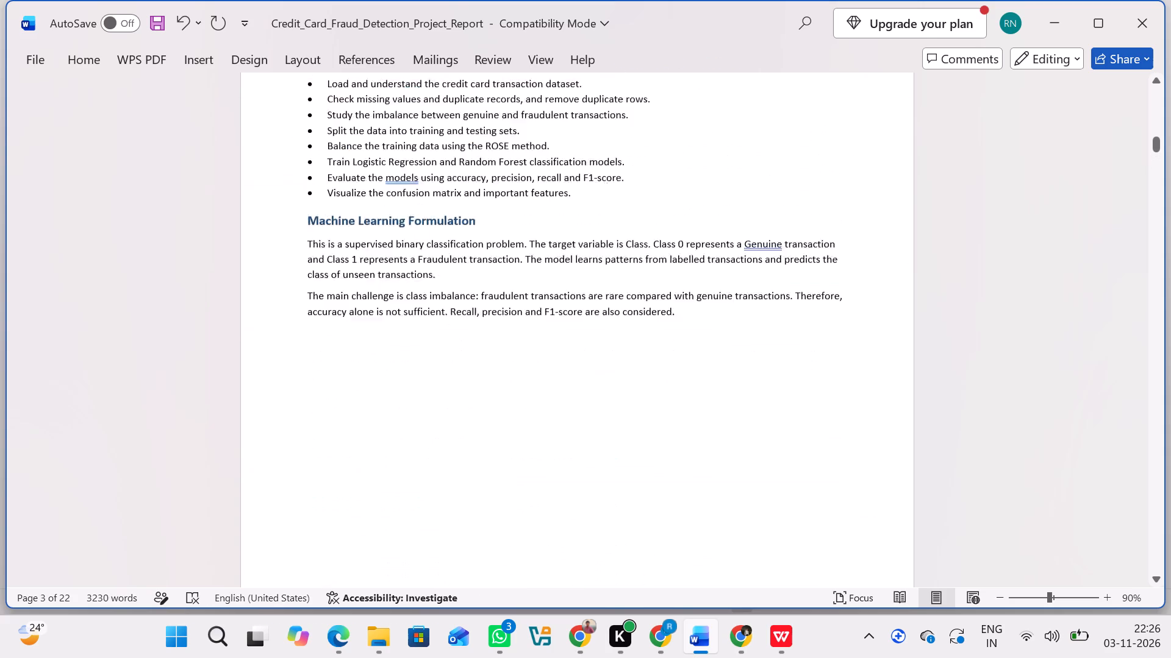
scroll(470, 197, "up", 2)
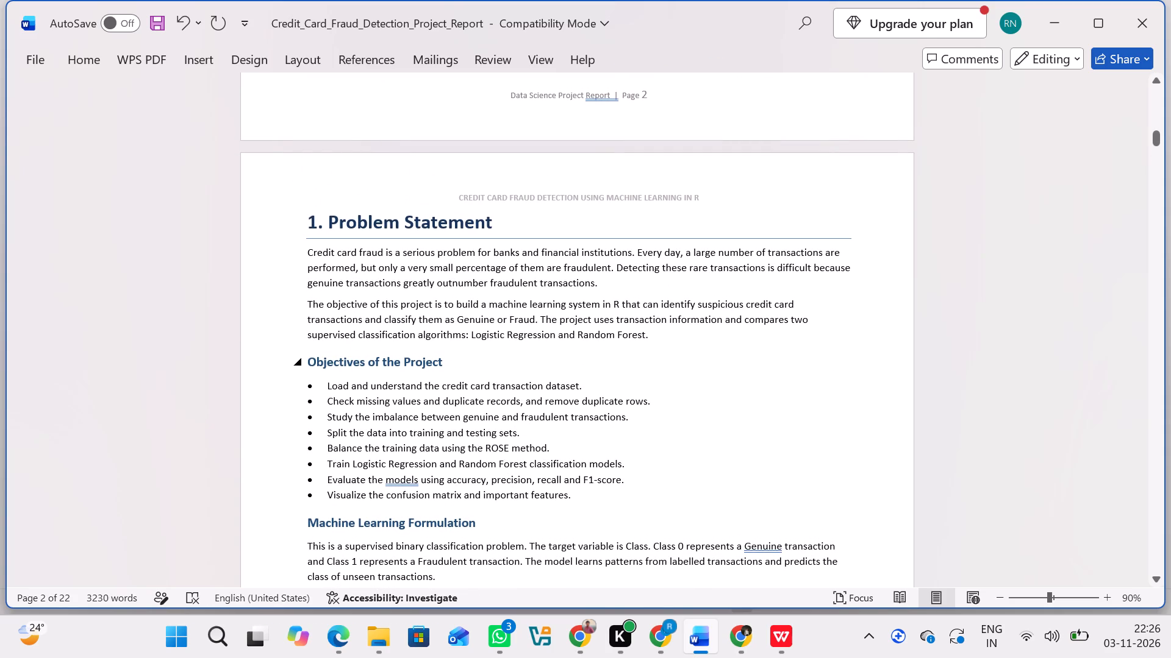
left_click_drag(307, 363, 455, 372)
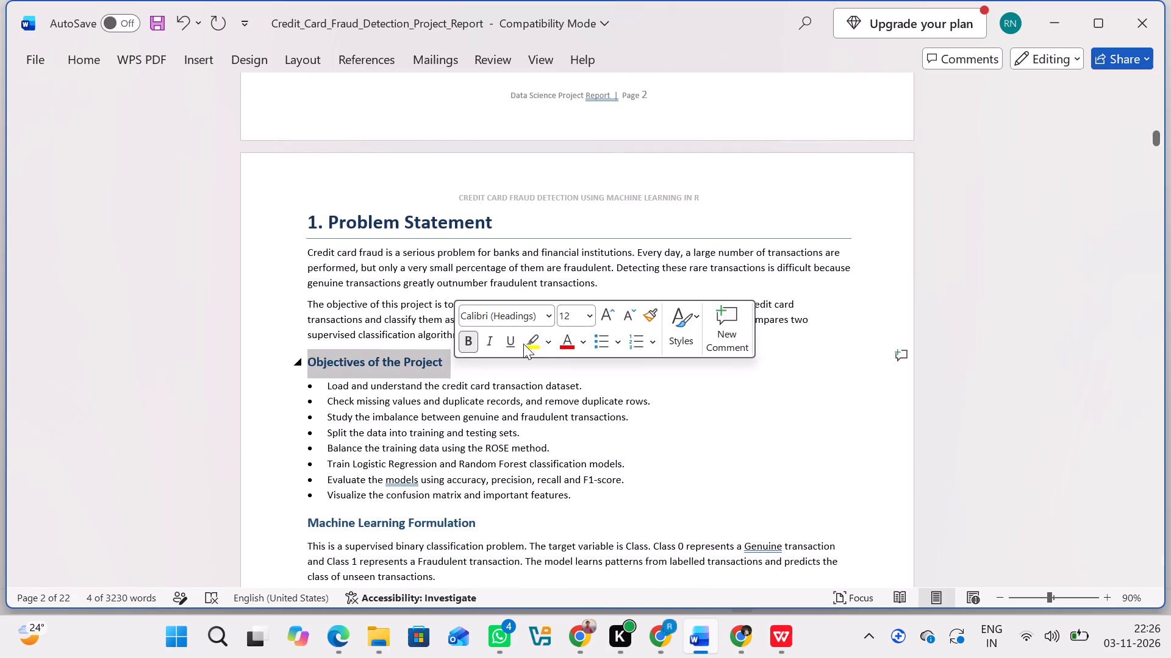
left_click(589, 318)
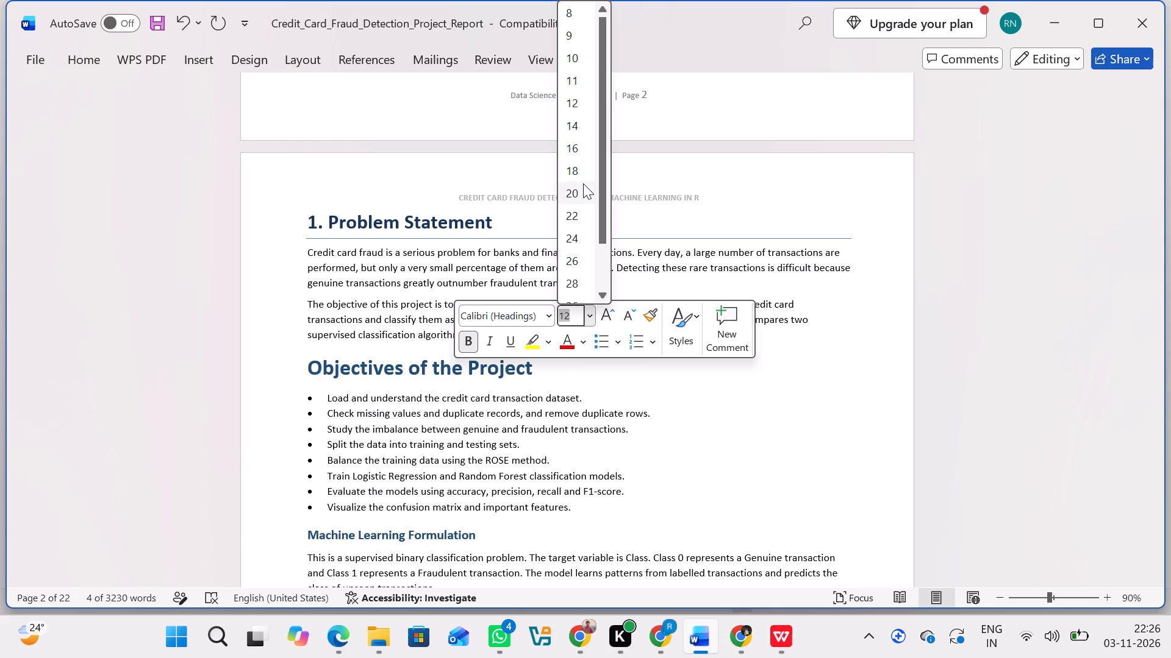
left_click(578, 130)
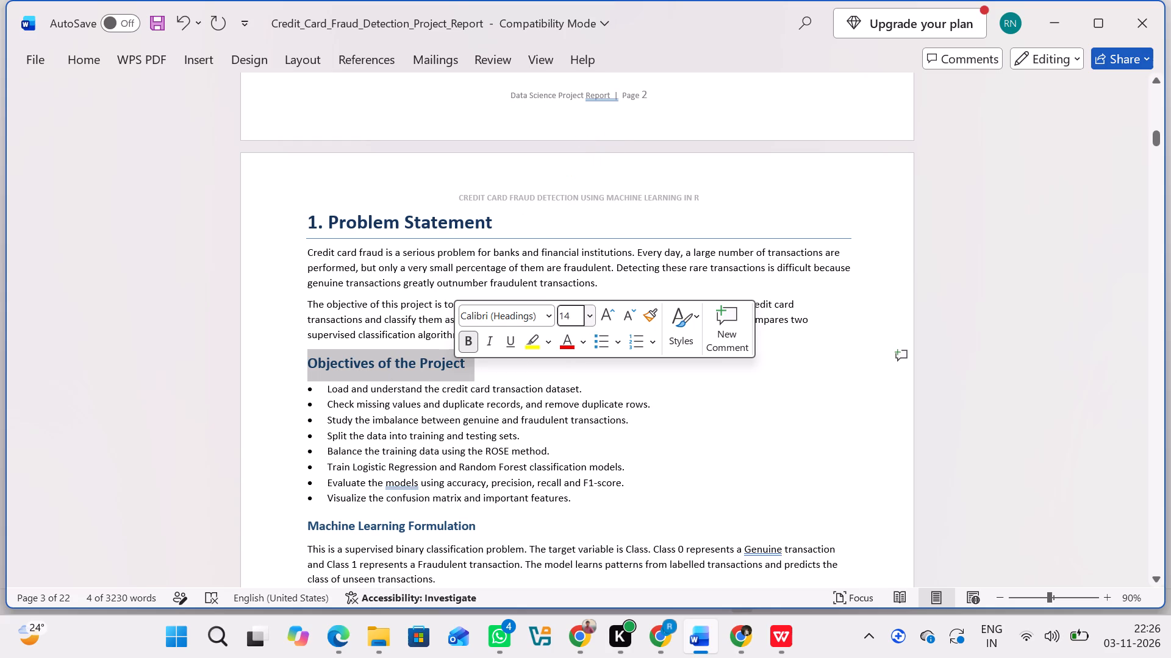
left_click(275, 441)
Set the "Machine Learning Formulation" heading on page 3 to font size 14.
scroll(275, 441, "down", 1)
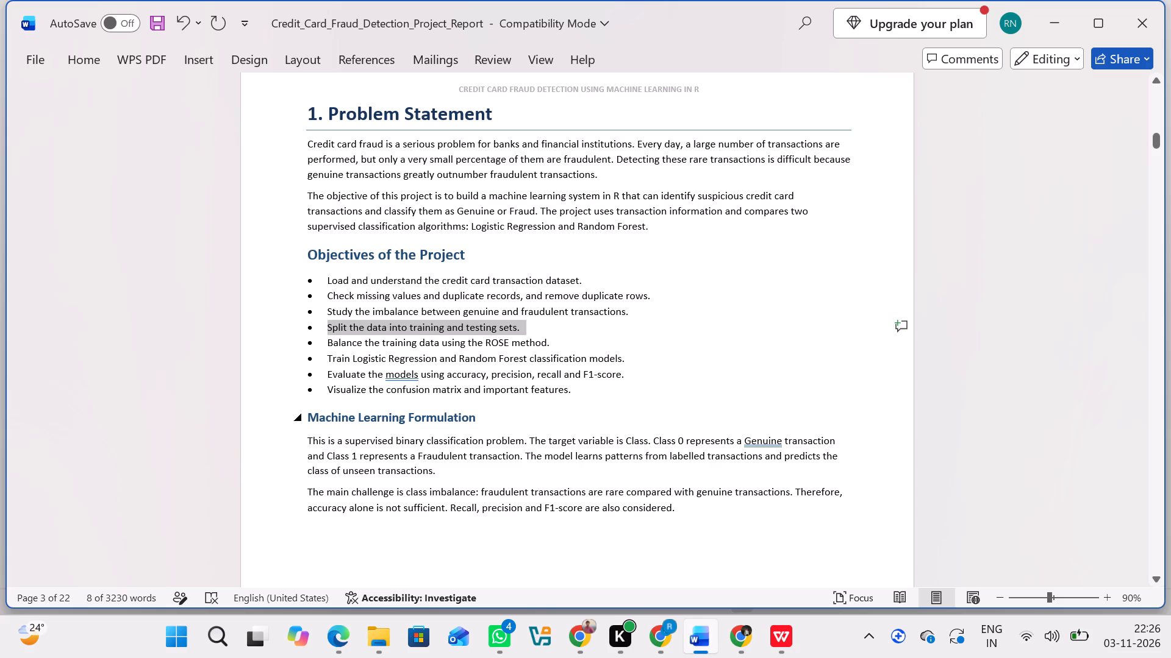
left_click(306, 417)
left_click_drag(306, 417, 474, 417)
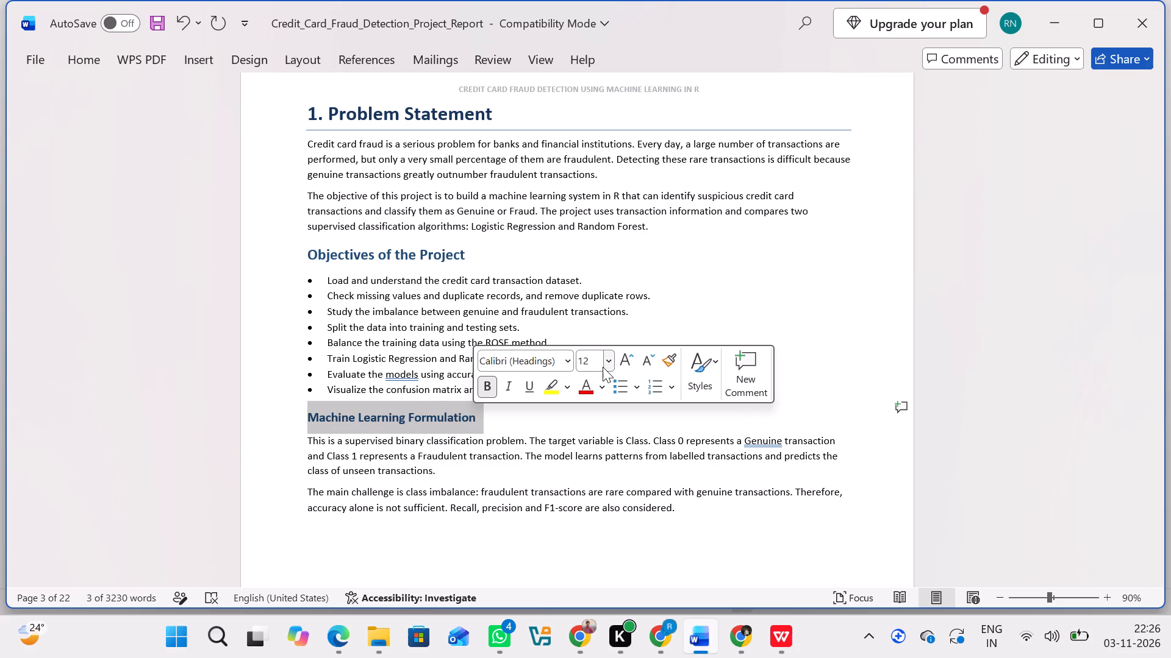
left_click(605, 367)
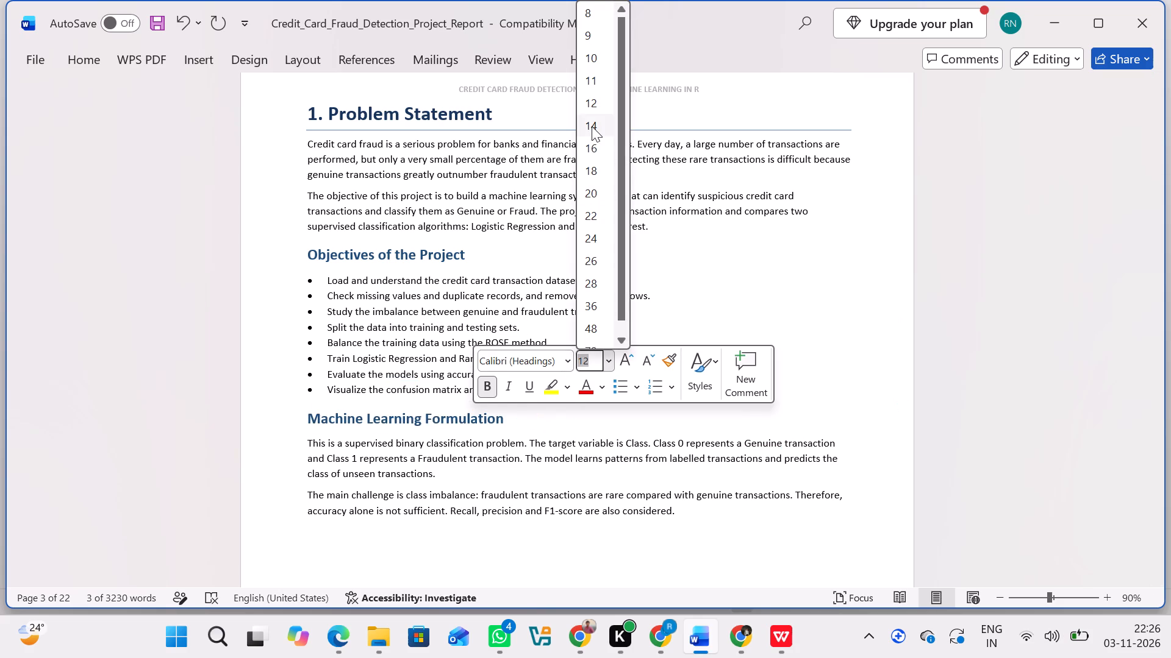
left_click(590, 126)
left_click(719, 253)
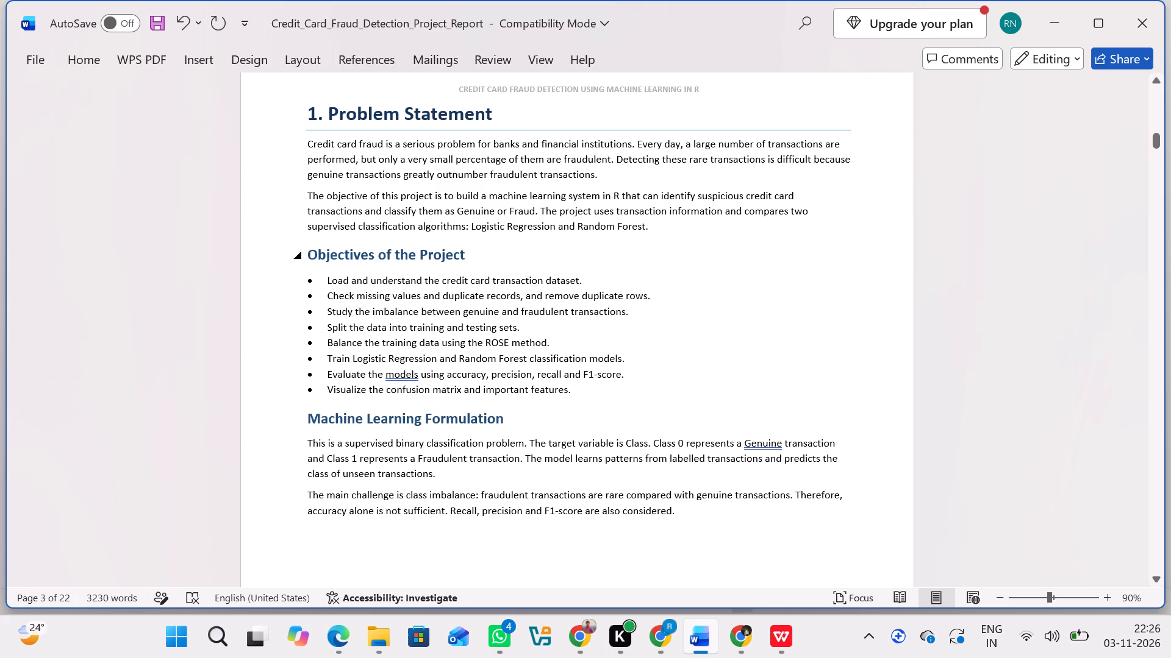
Remove the extra blank line between the Dataset Attributes table and the "Target Variable" heading.
scroll(719, 253, "down", 4)
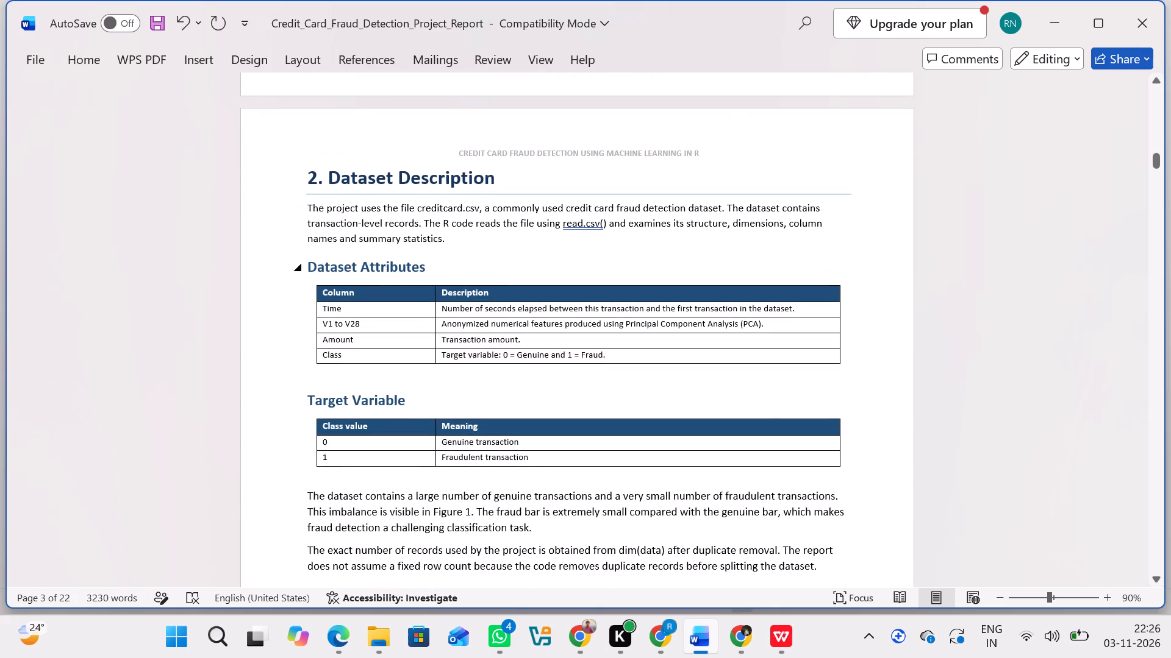
scroll(719, 253, "down", 2)
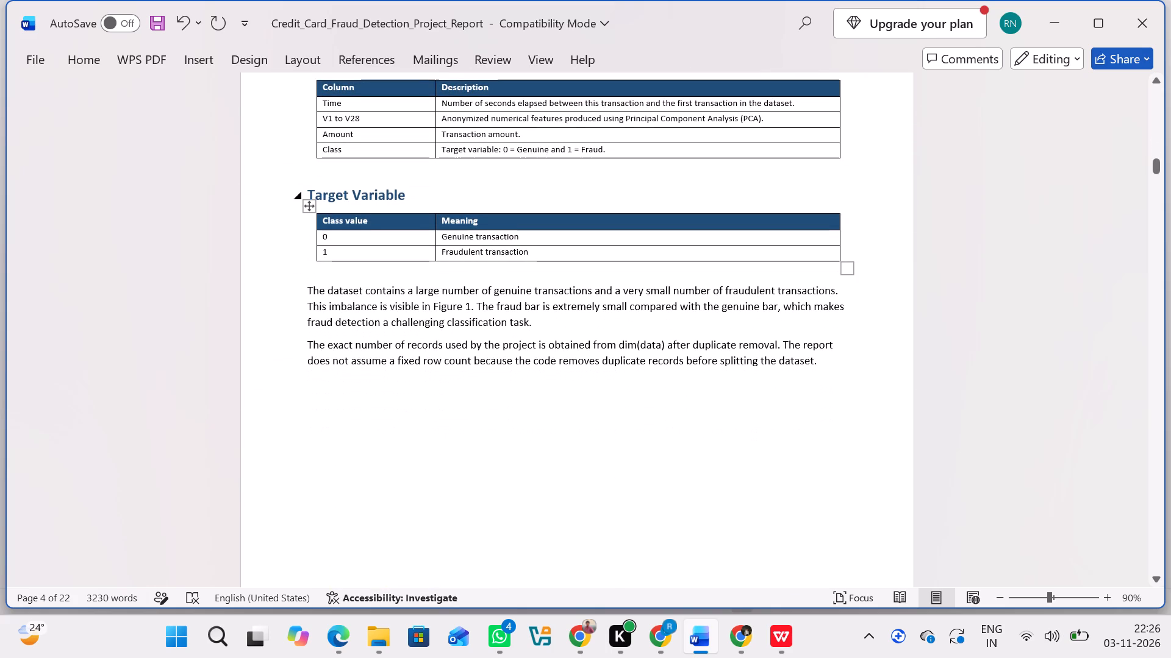
left_click(303, 187)
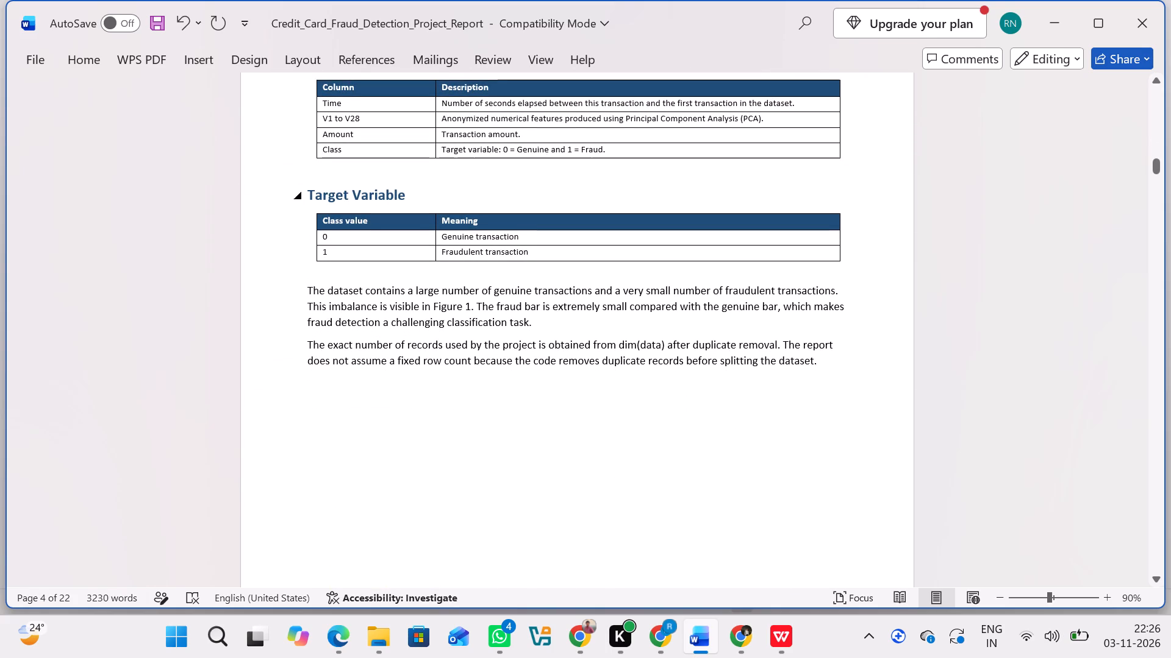
key("BackSpace")
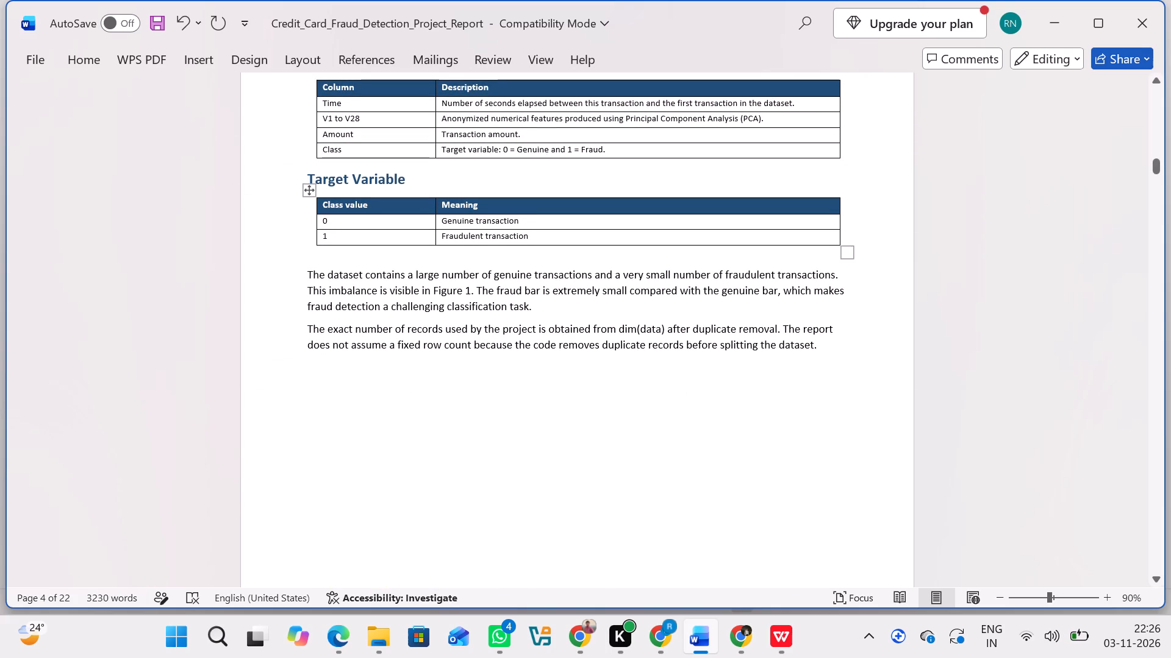
Set the "3. Data Preprocessing and Exploratory Data Analysis" heading to font size 18.
scroll(420, 234, "up", 2)
scroll(420, 234, "down", 2)
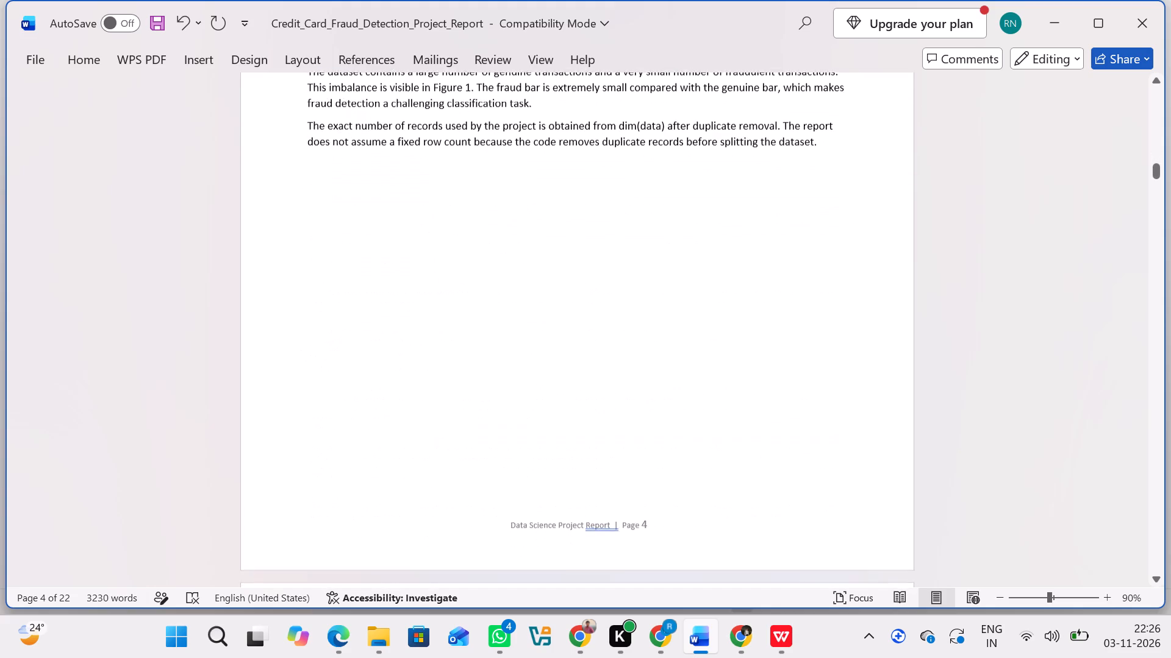
scroll(420, 234, "down", 2)
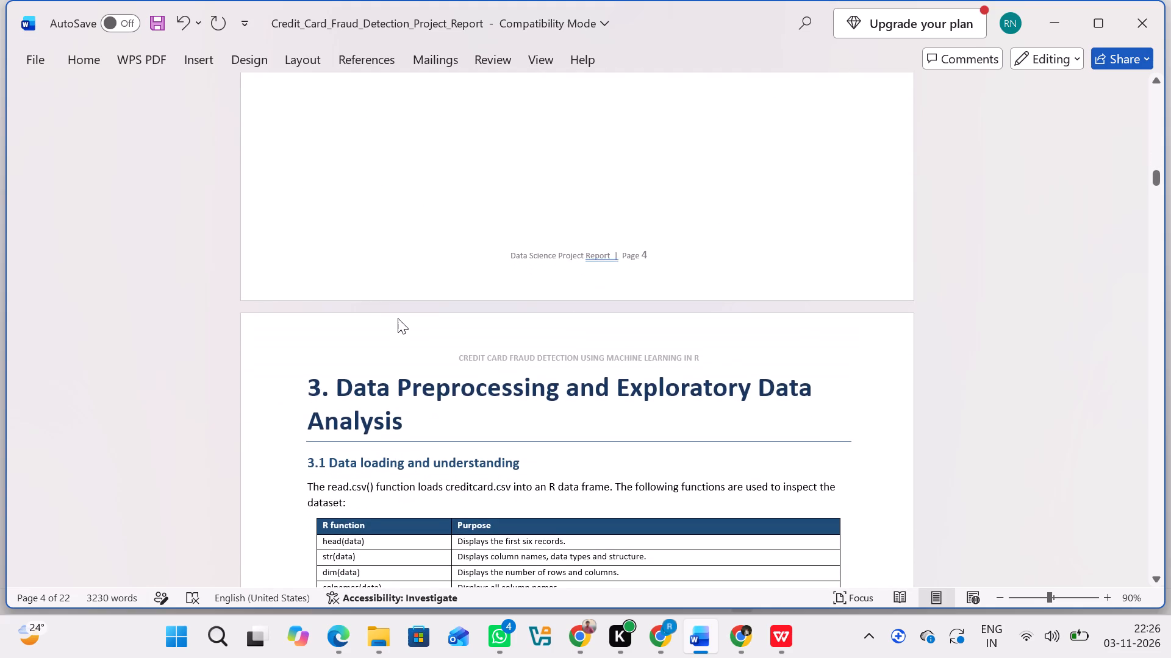
scroll(398, 318, "down", 4, "ctrl")
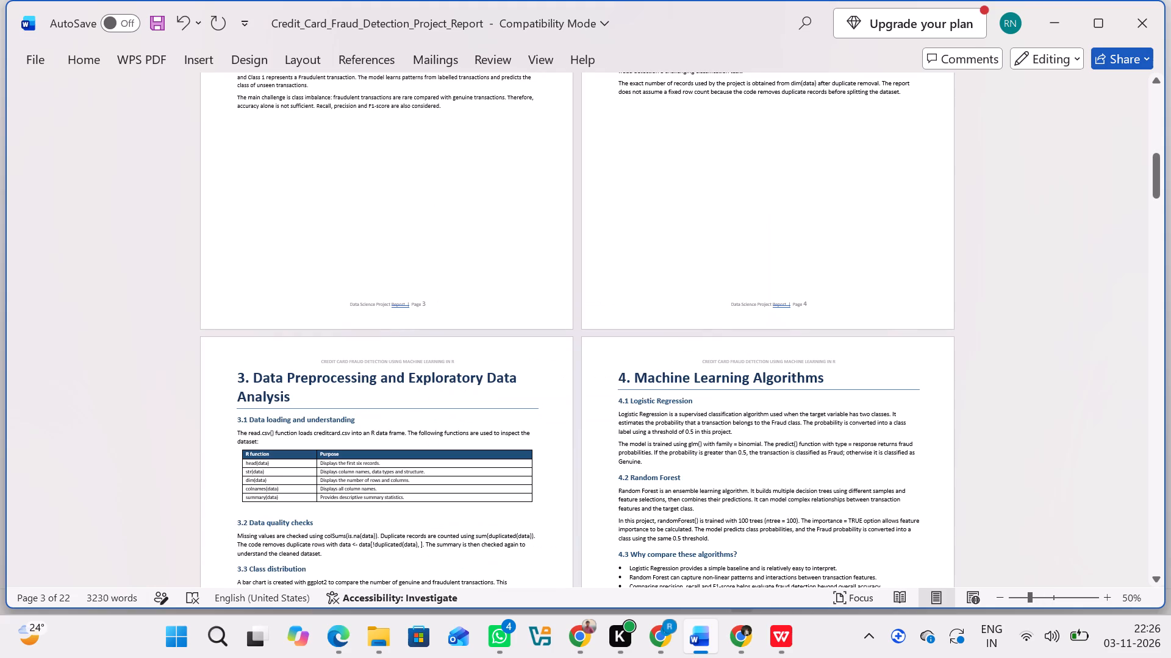
left_click_drag(238, 377, 311, 398)
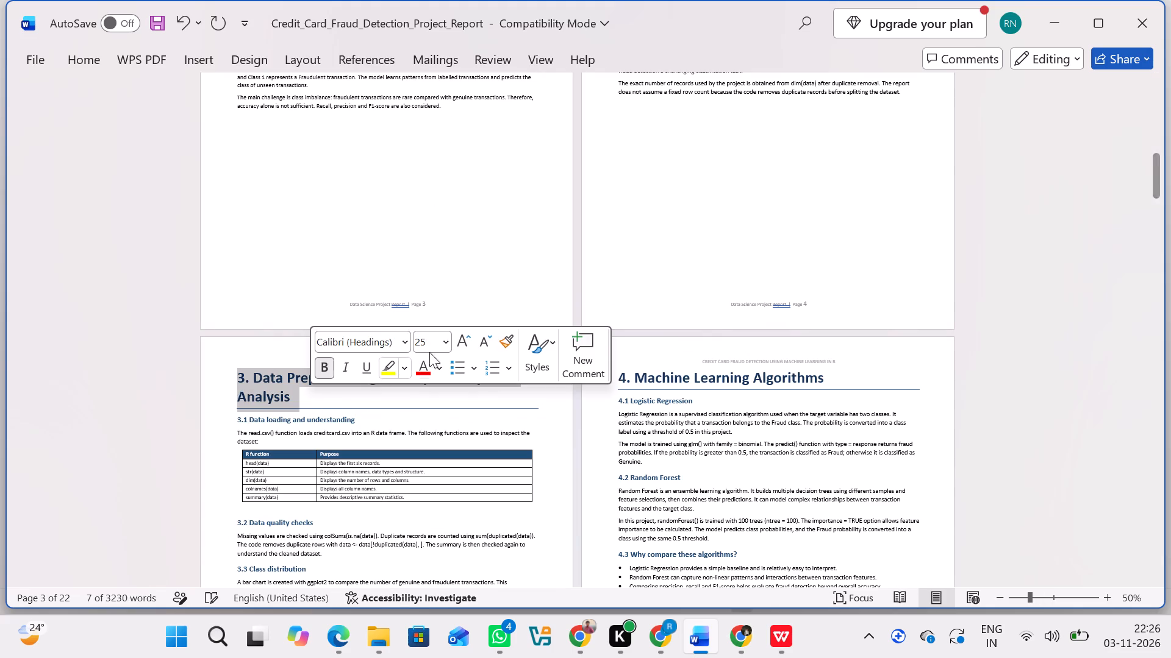
left_click(444, 339)
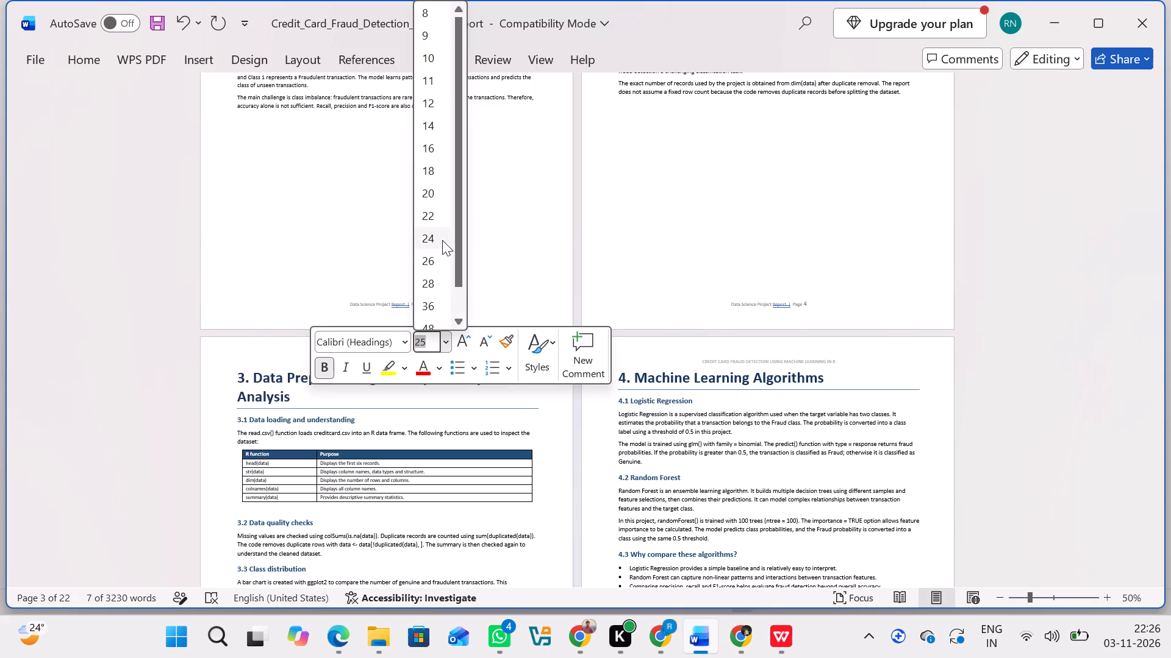
left_click(431, 166)
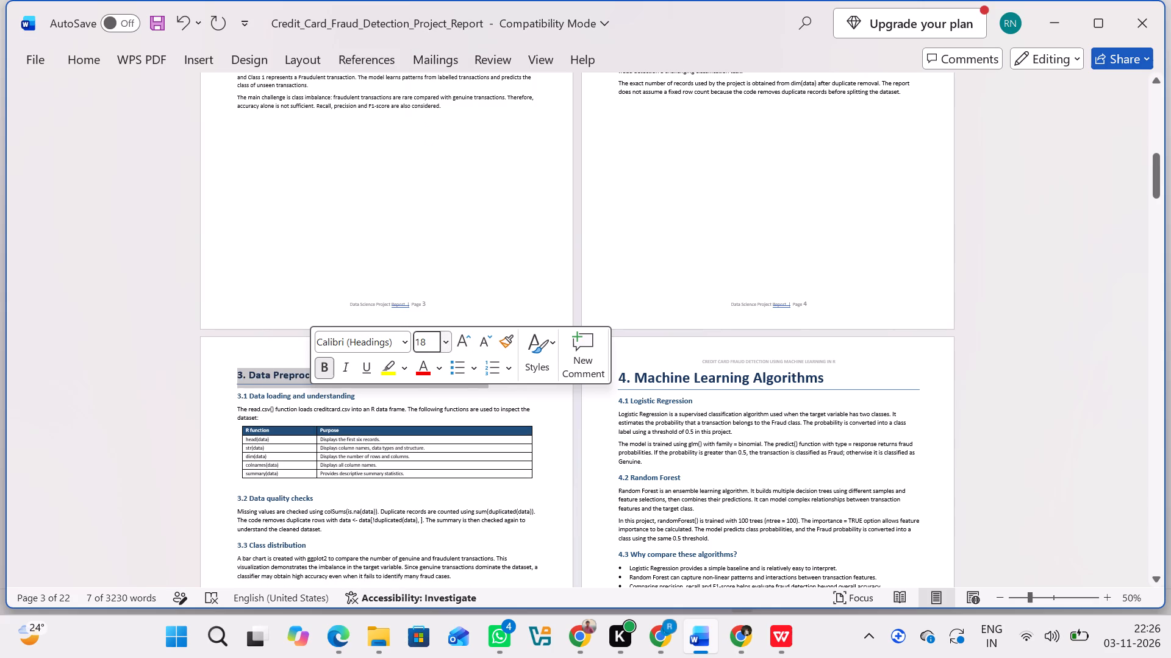
left_click(215, 360)
left_click(234, 411)
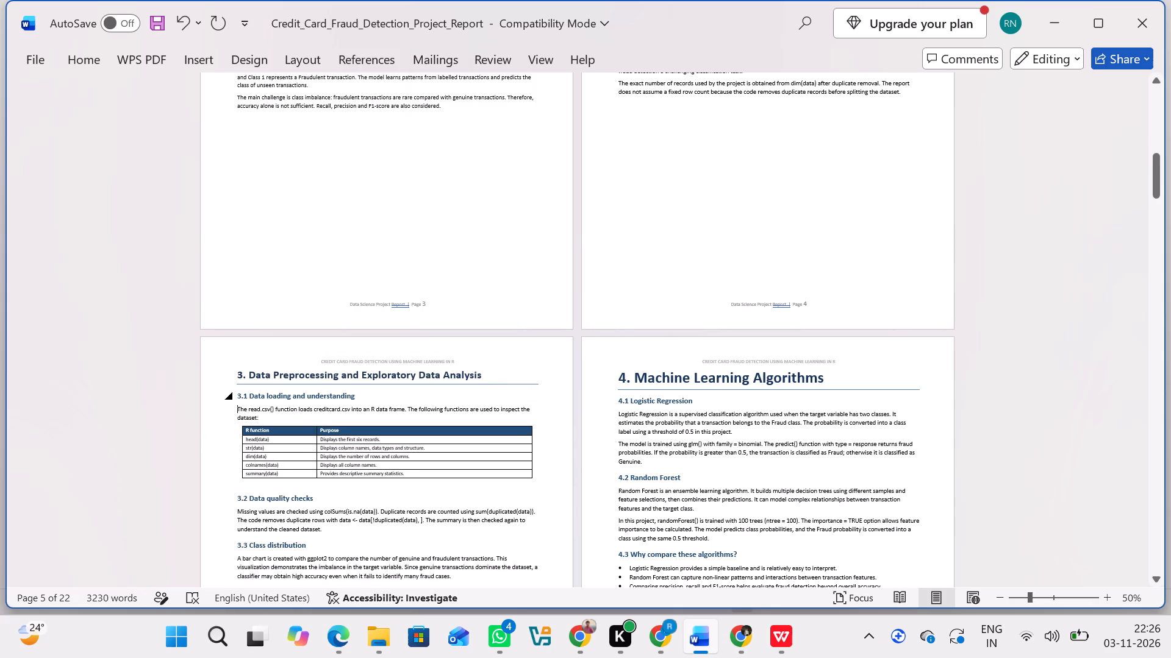
Set the "3.1 Data loading and understanding" heading to font size 14.
left_click_drag(238, 396, 369, 397)
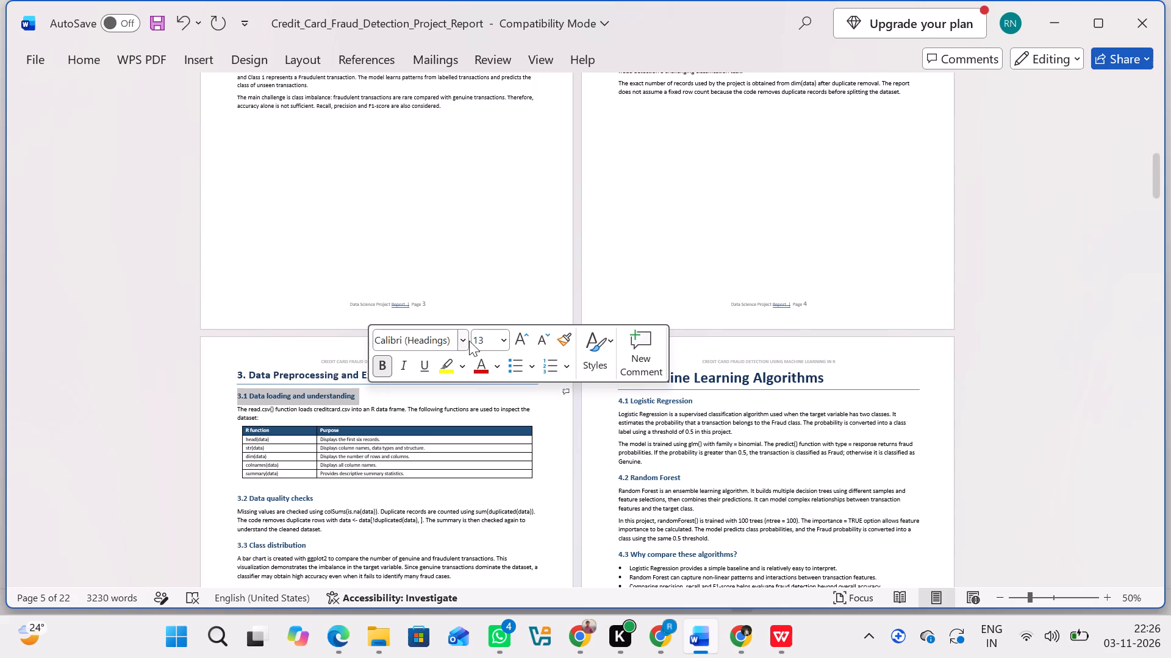
left_click(503, 342)
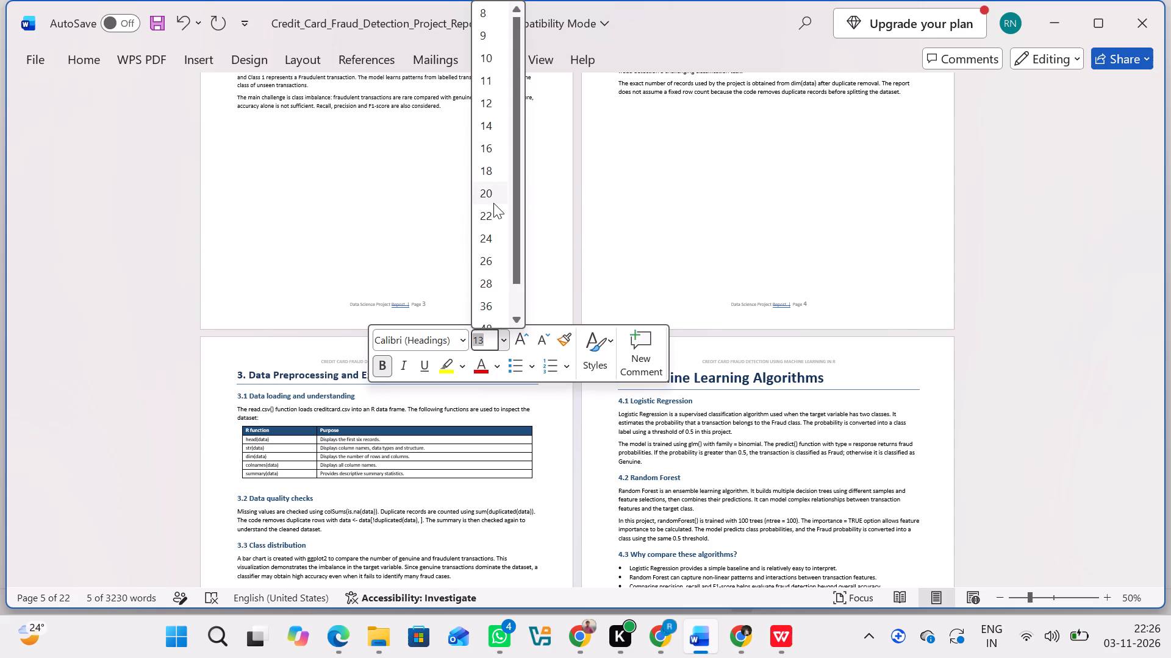
left_click(494, 125)
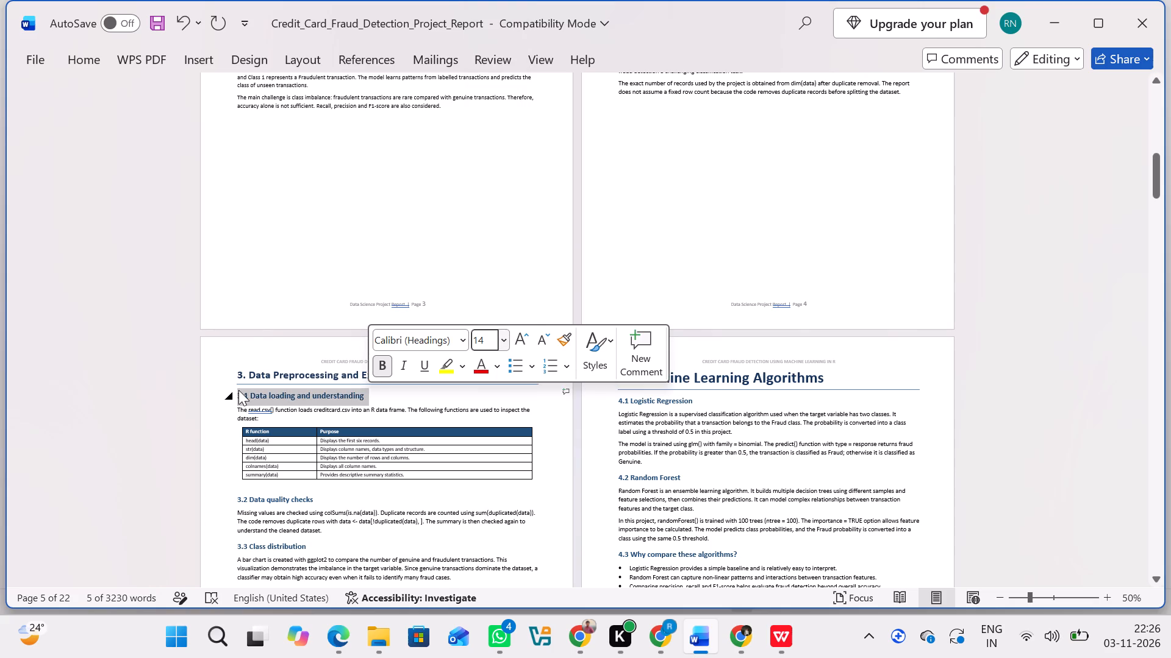
Compare the body font size of the paragraph under heading 3.1 with the paragraphs under "Machine Learning Formulation".
left_click_drag(235, 409, 276, 417)
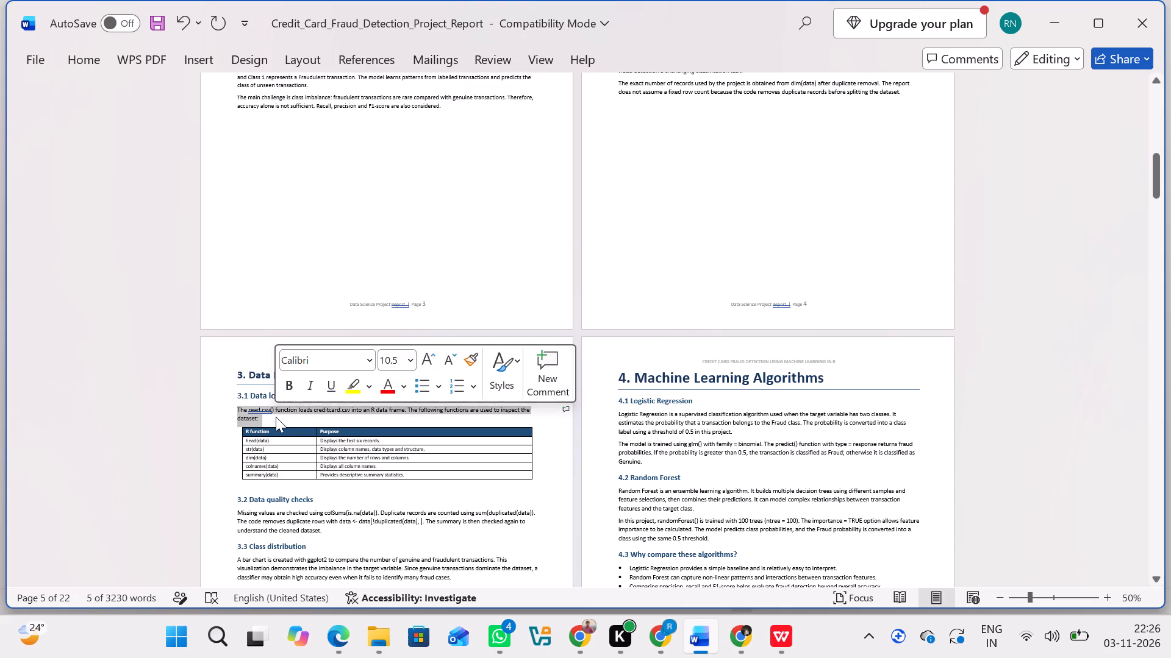
left_click(351, 234)
scroll(351, 234, "up", 1)
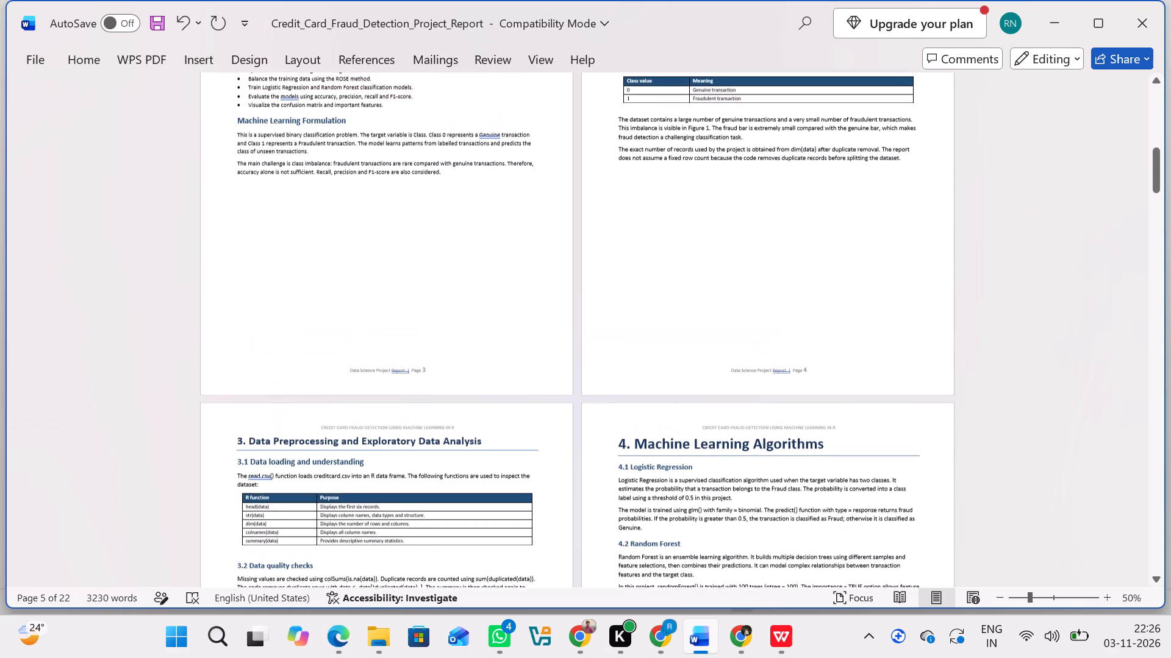
left_click_drag(237, 135, 419, 196)
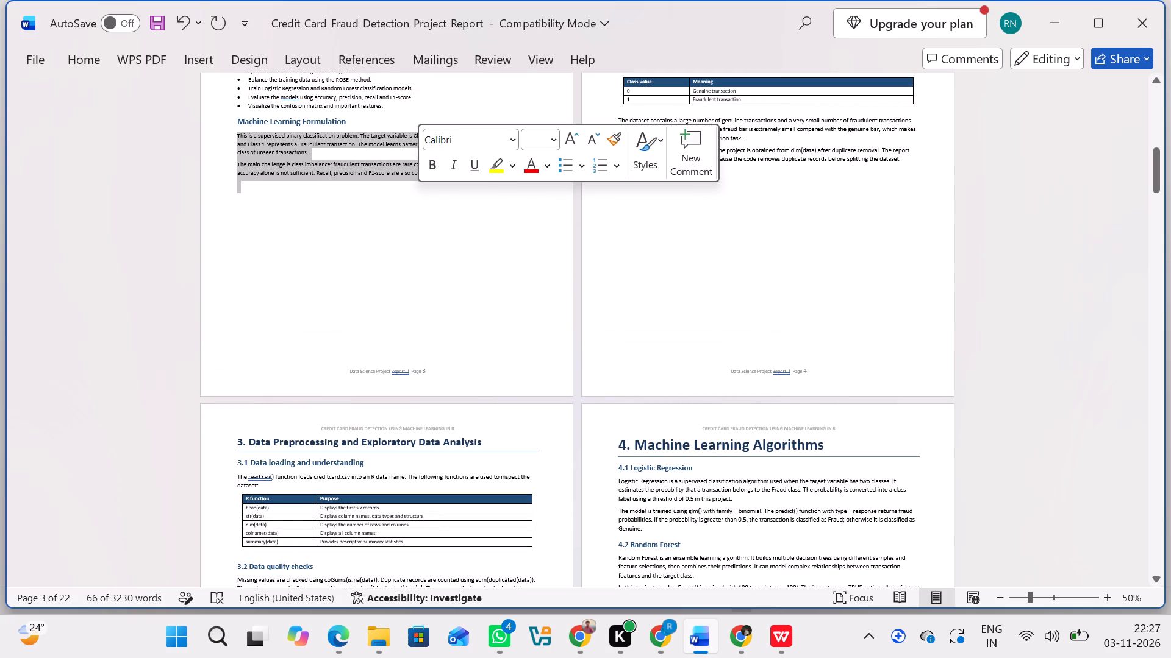
left_click(340, 244)
left_click_drag(269, 143, 293, 143)
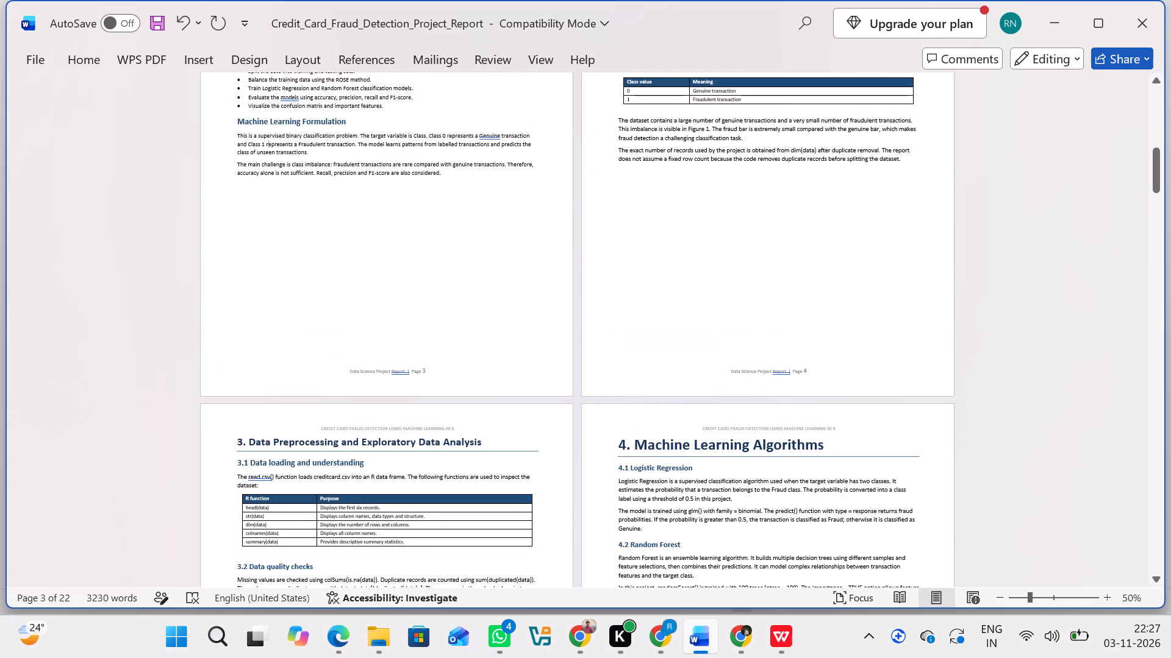
left_click_drag(293, 143, 299, 143)
left_click(284, 230)
scroll(284, 230, "down", 1)
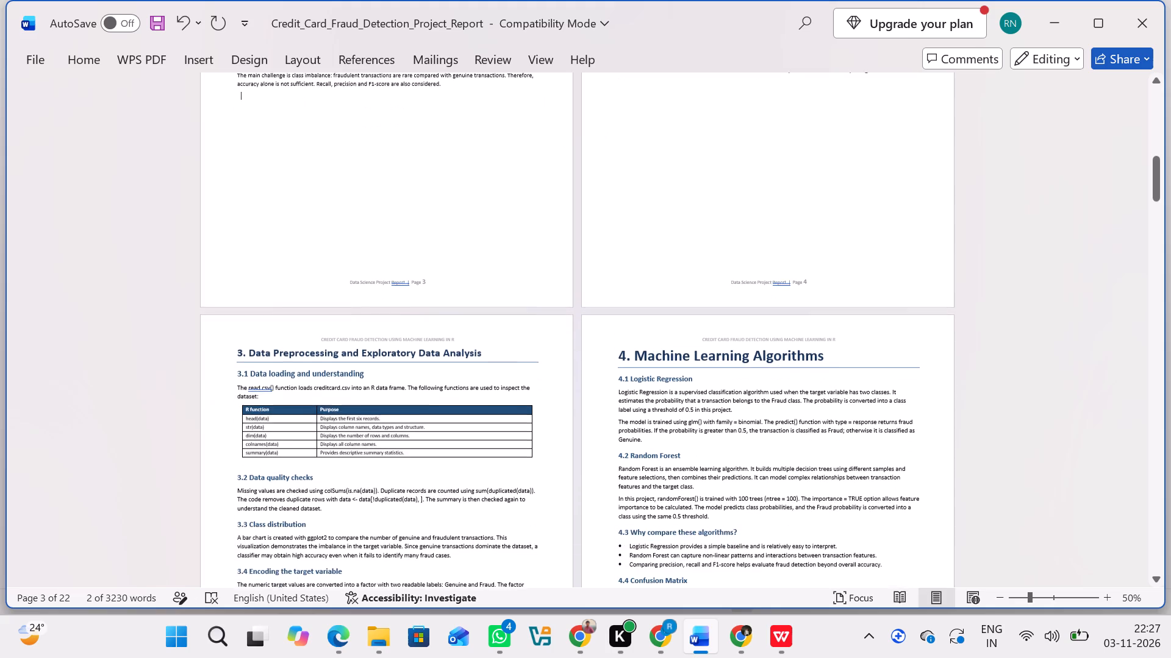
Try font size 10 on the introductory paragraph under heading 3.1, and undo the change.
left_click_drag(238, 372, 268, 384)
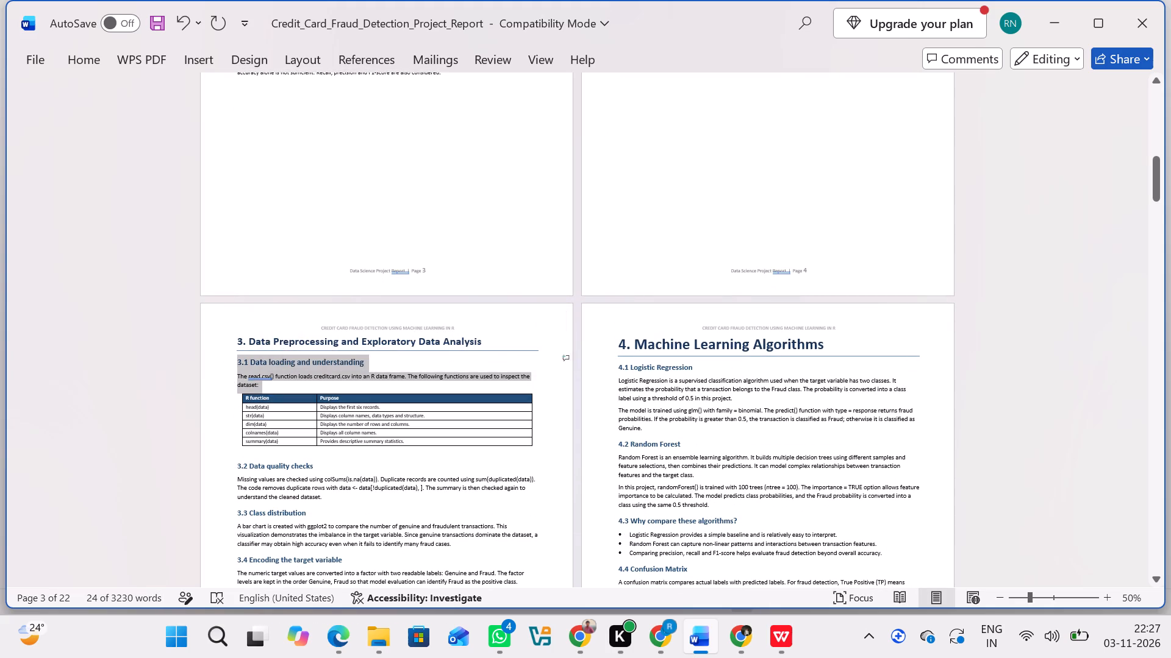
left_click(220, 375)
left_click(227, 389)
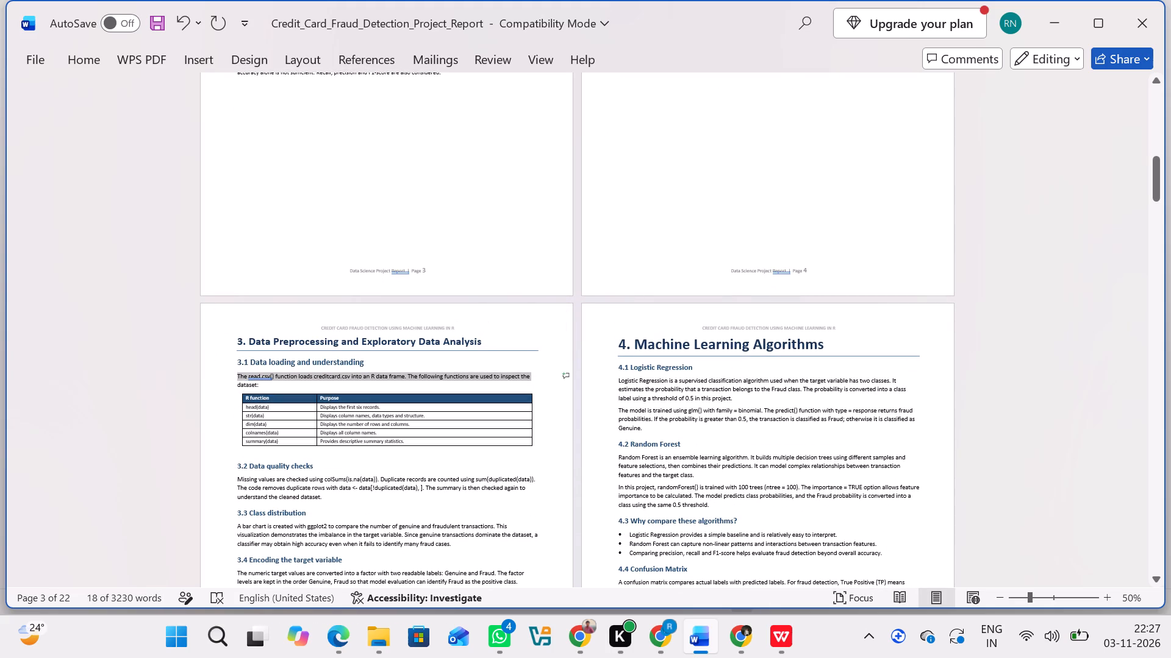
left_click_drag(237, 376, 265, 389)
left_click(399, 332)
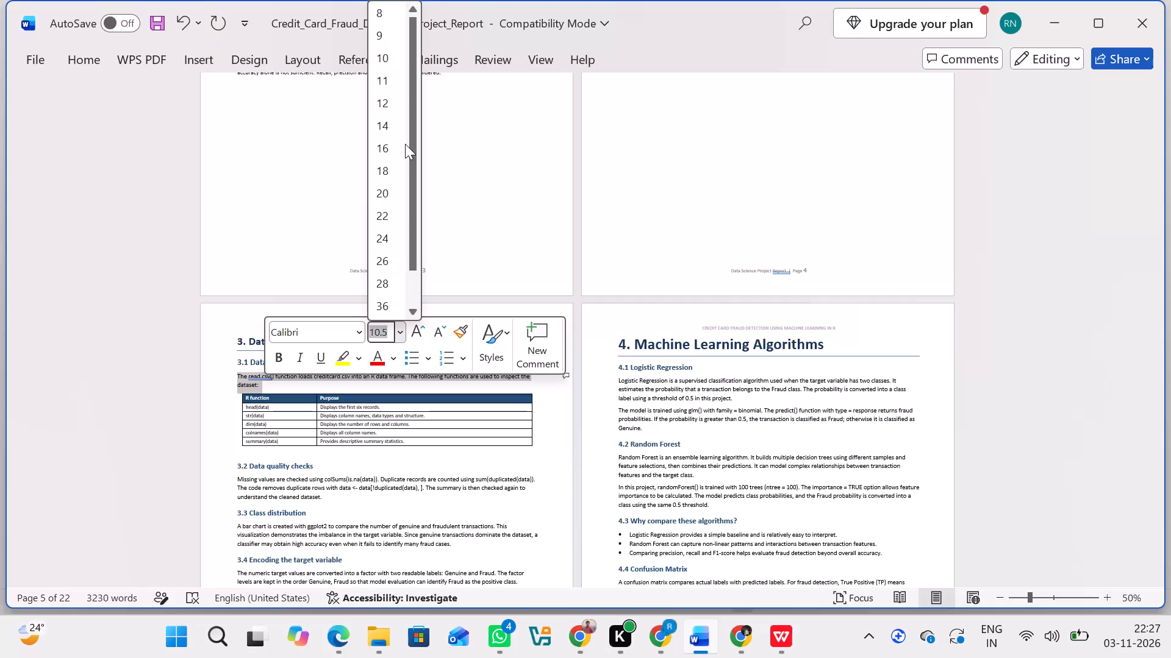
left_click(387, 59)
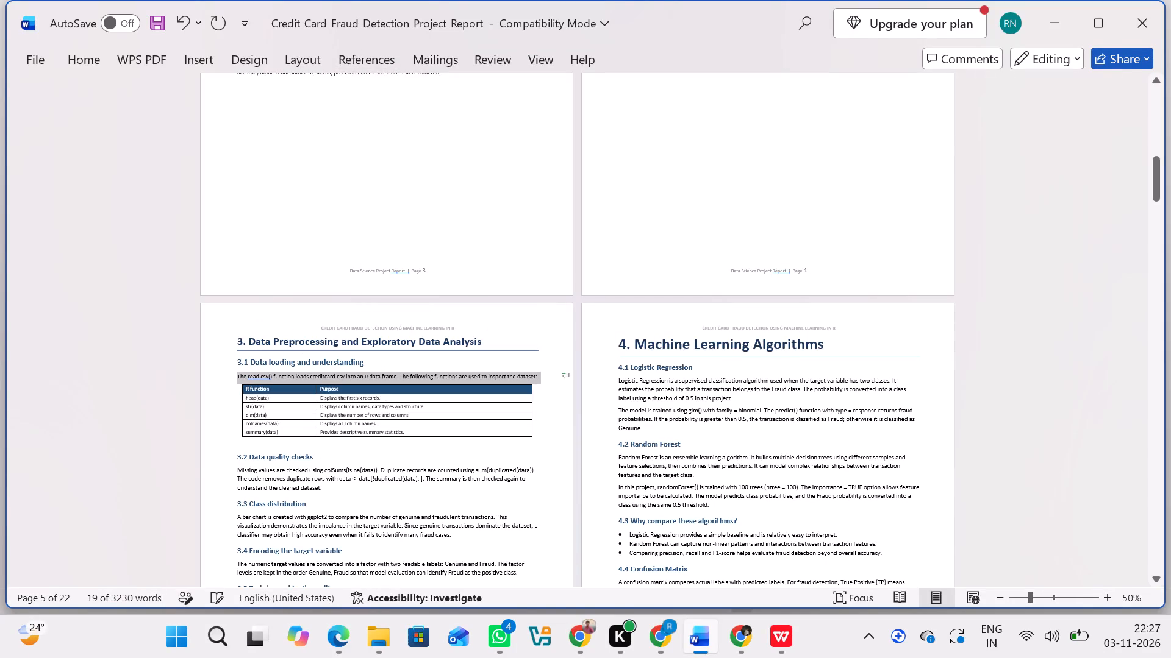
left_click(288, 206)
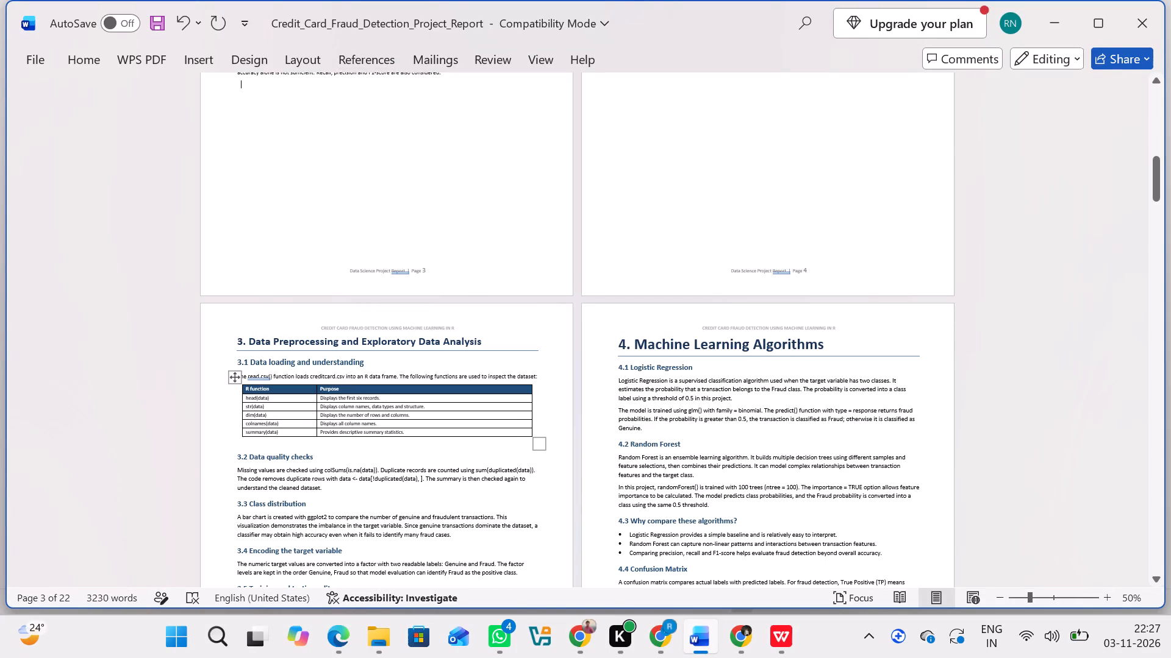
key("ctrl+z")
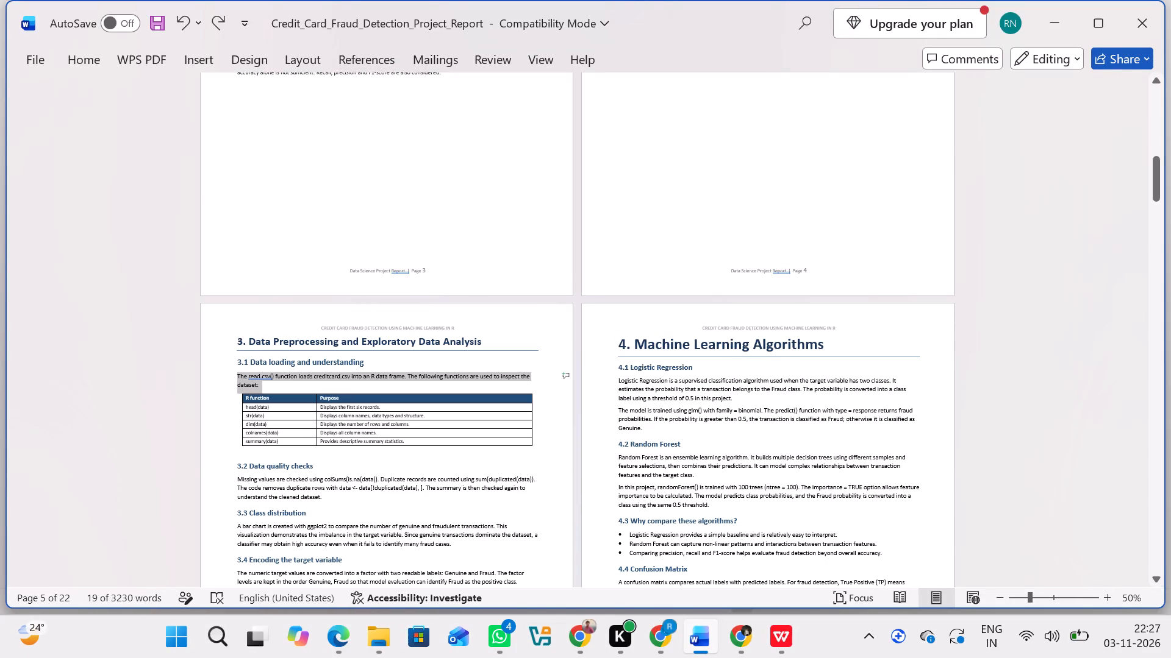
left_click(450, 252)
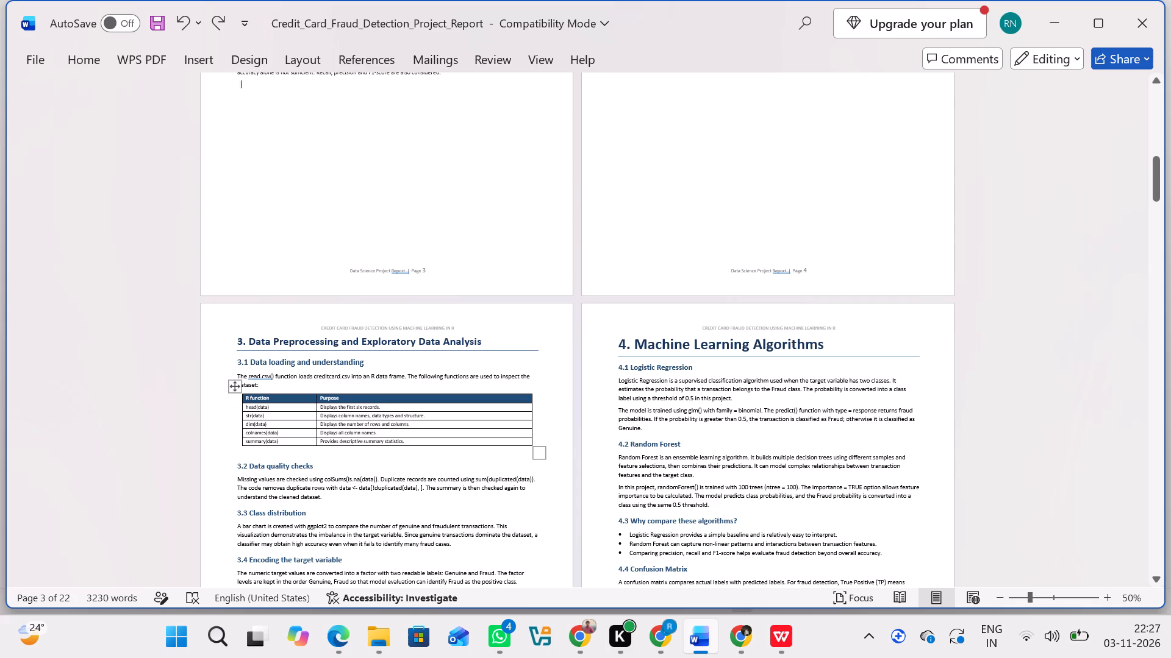
Check the body text formatting of the first paragraph under "1. Problem Statement".
scroll(324, 408, "up", 4)
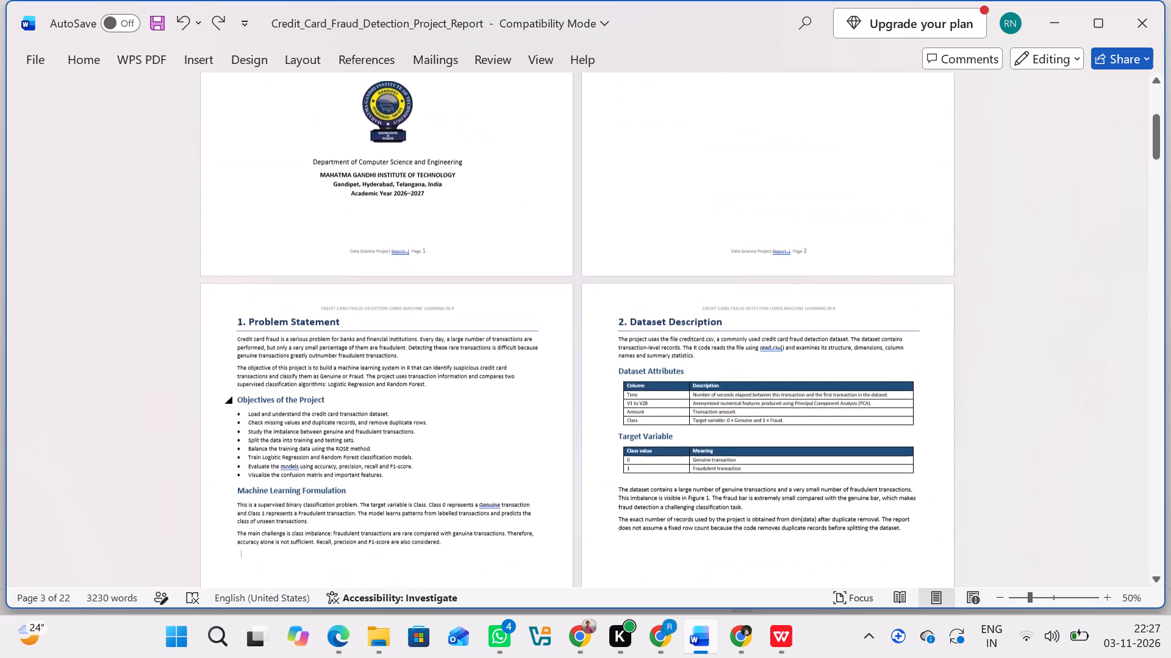
left_click_drag(236, 342, 420, 359)
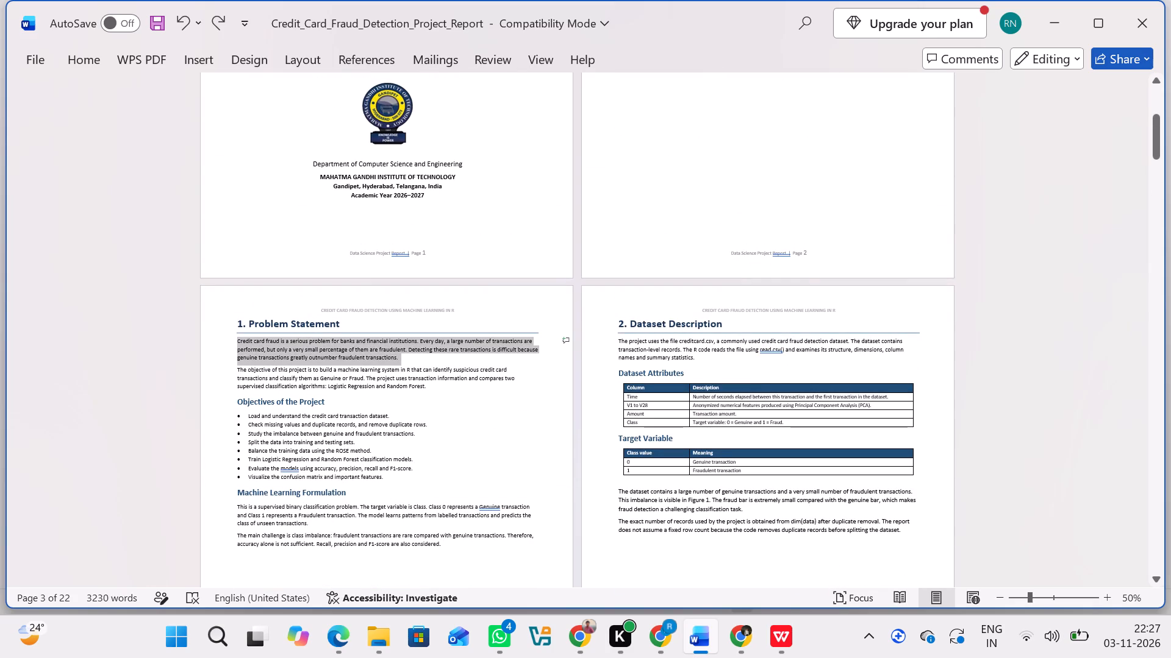
left_click_drag(420, 359, 420, 360)
left_click(490, 422)
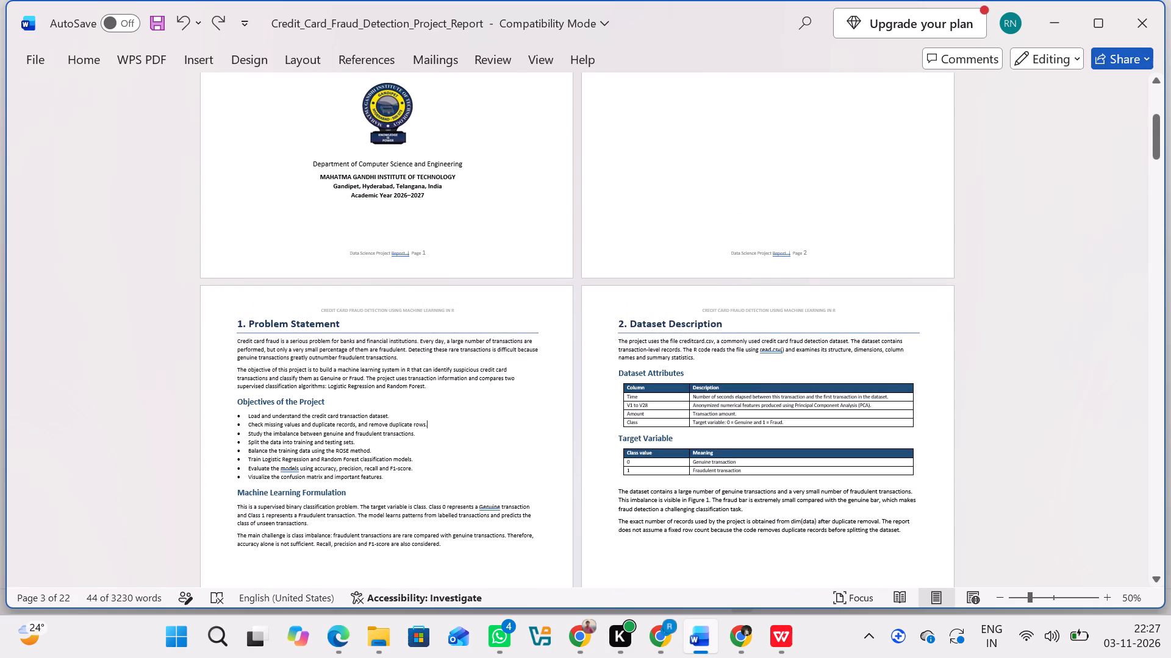
scroll(490, 422, "up", 2)
scroll(490, 422, "down", 1)
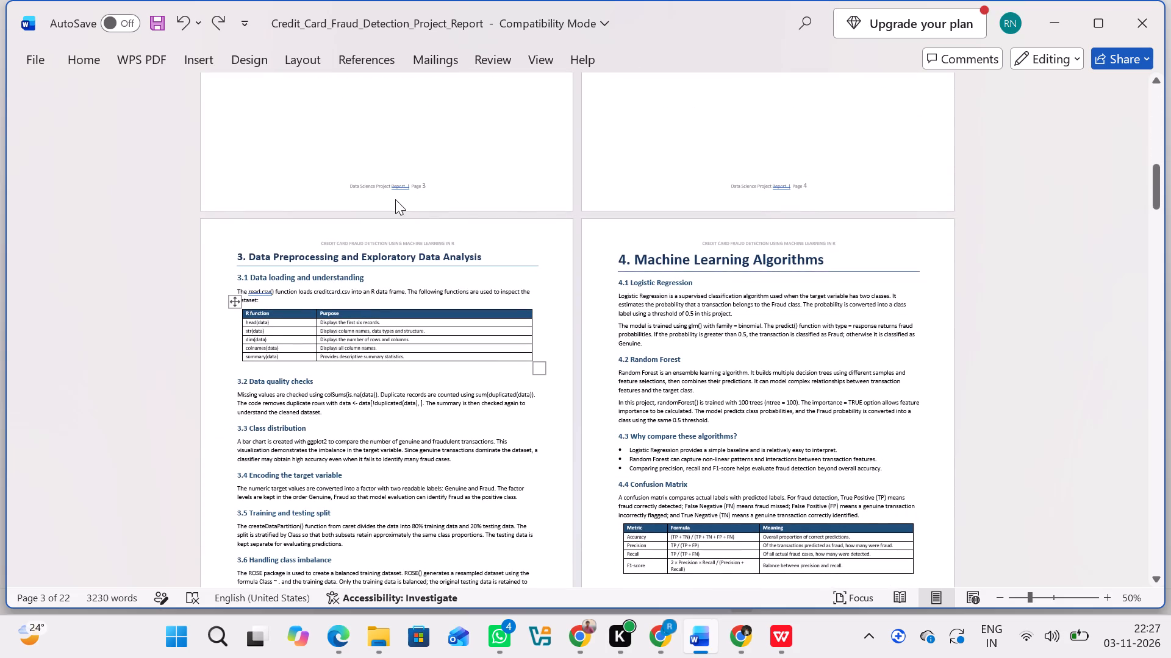
Set the read.csv() paragraph under "3.1 Data loading and understanding" to font size 10.
left_click(221, 344)
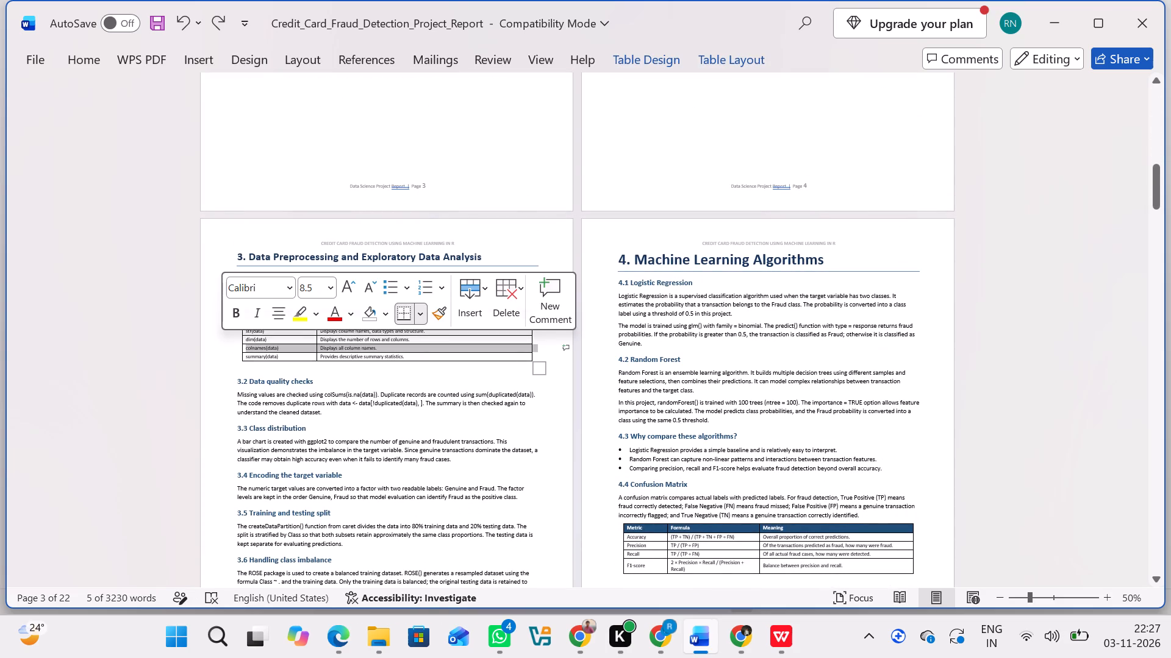
left_click(209, 352)
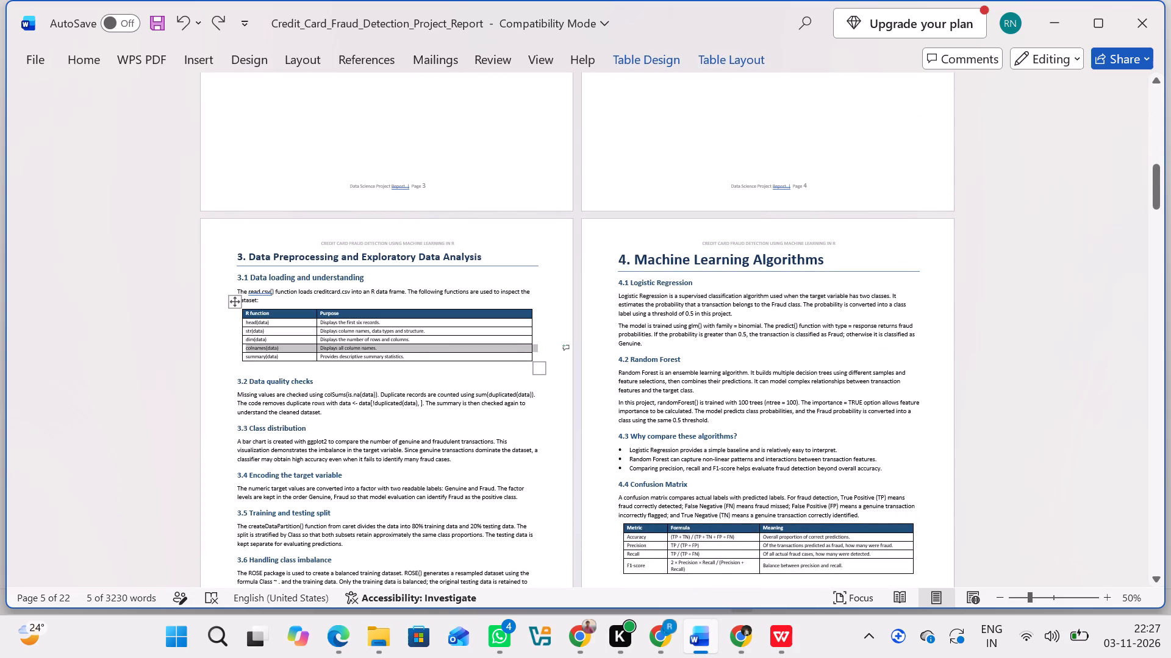
left_click_drag(237, 291, 263, 298)
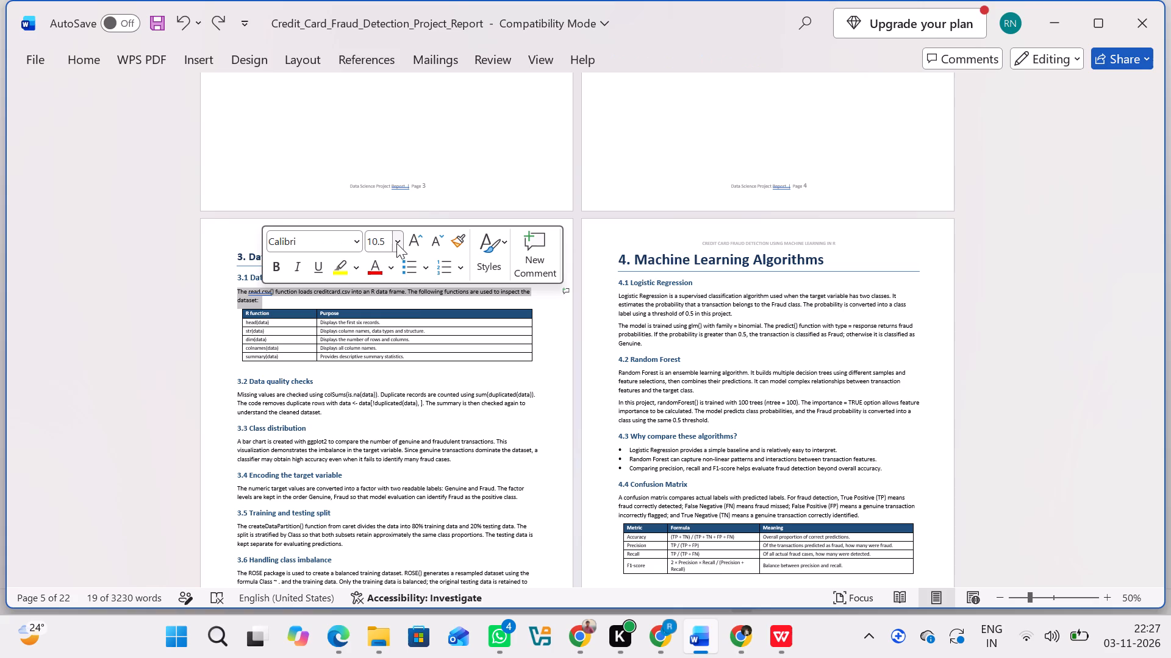
left_click(396, 243)
left_click(378, 308)
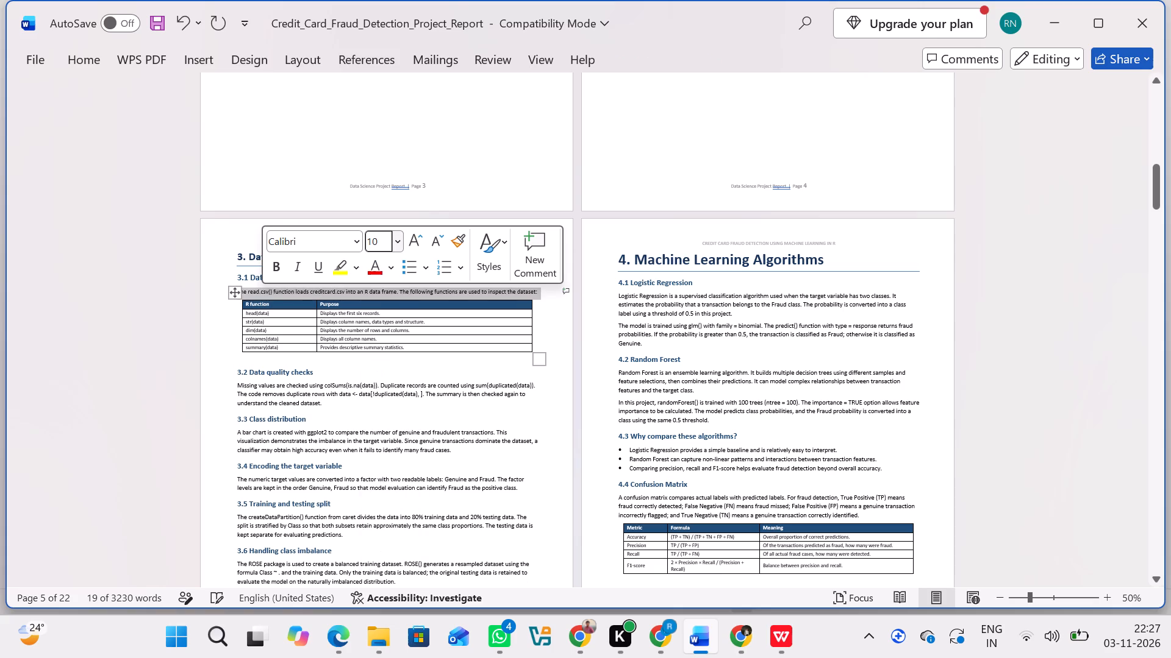
left_click(215, 359)
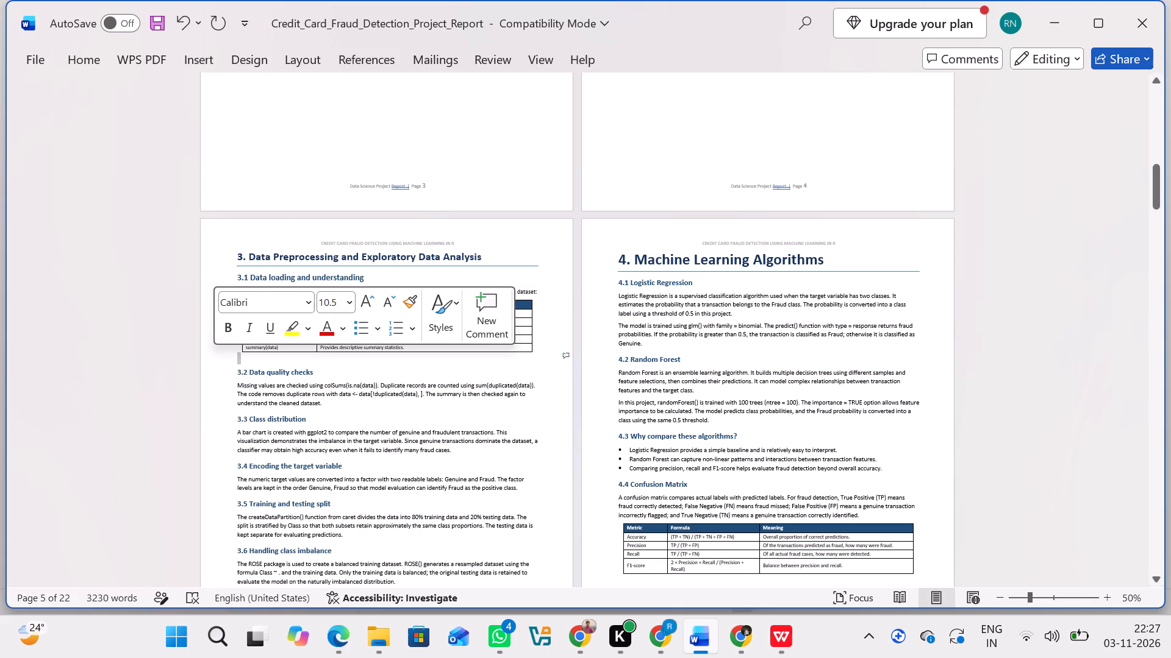
left_click(471, 174)
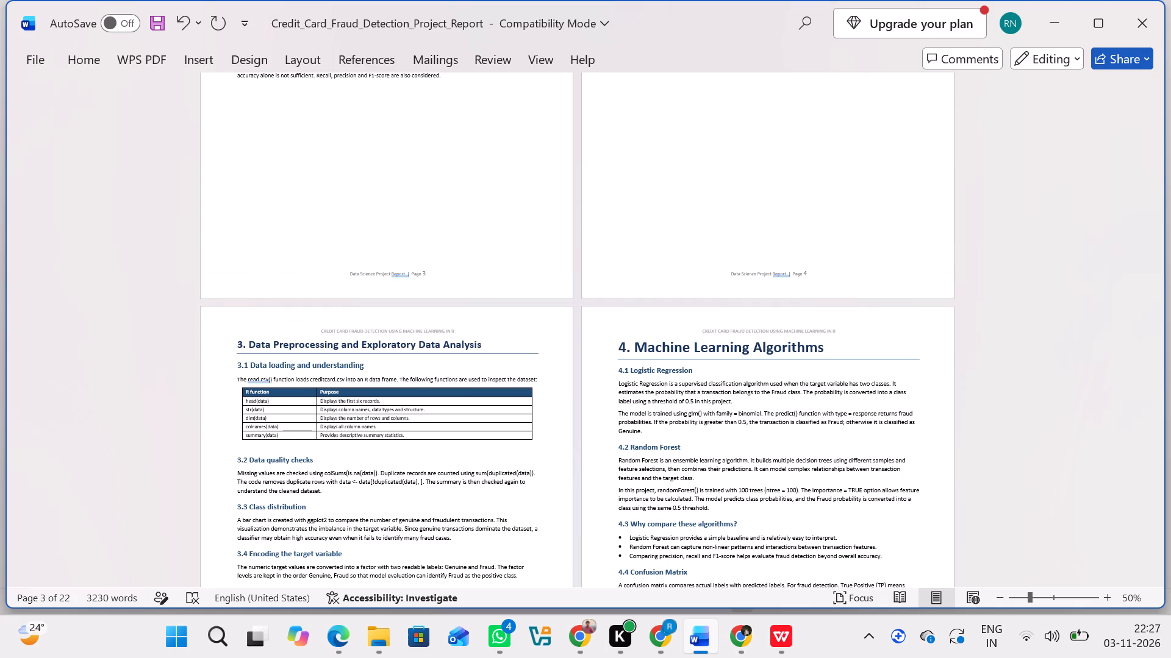
Set the heading "3.2 Data quality checks" to font size 14.
scroll(285, 283, "down", 1)
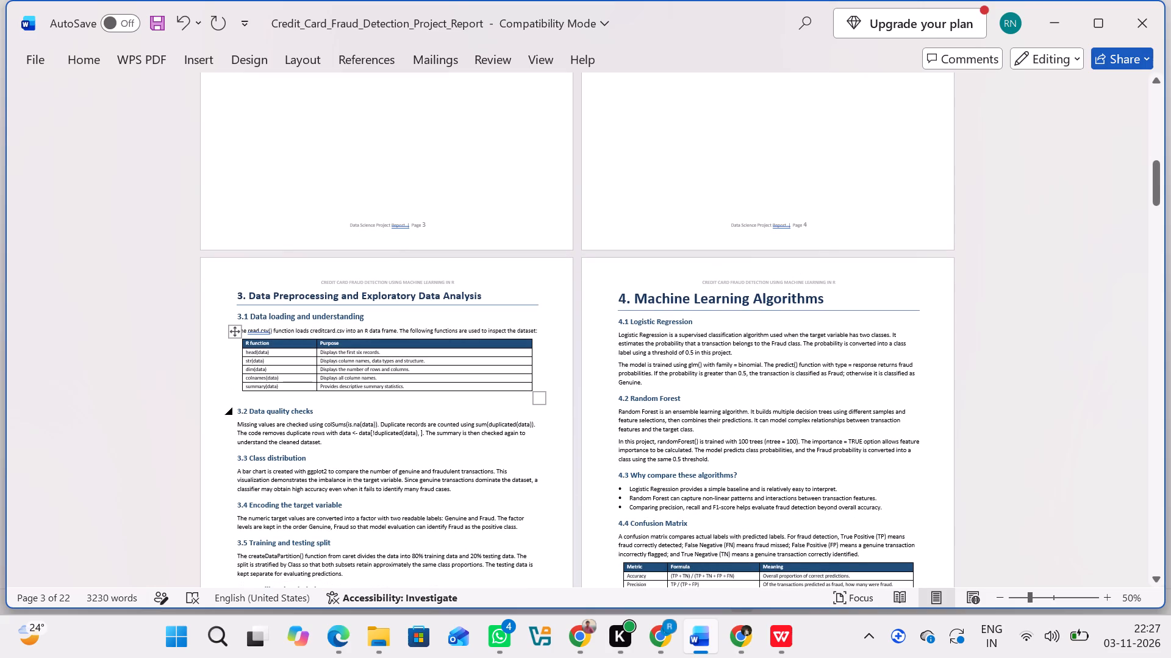
left_click_drag(237, 411, 307, 411)
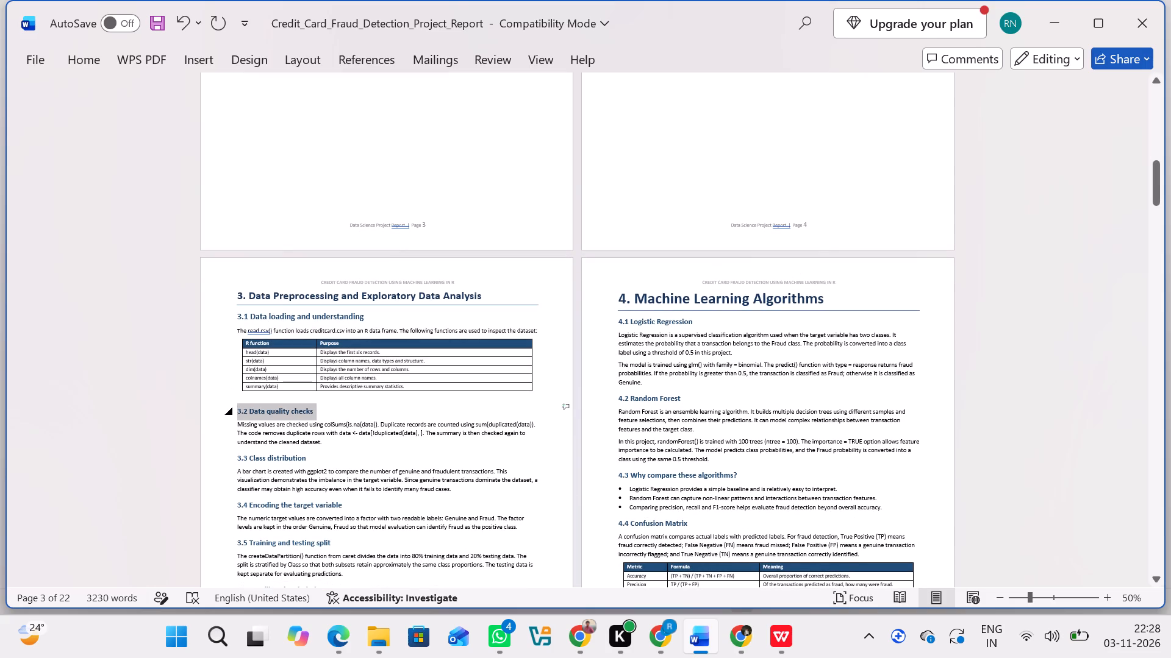
left_click_drag(307, 411, 315, 411)
left_click(451, 359)
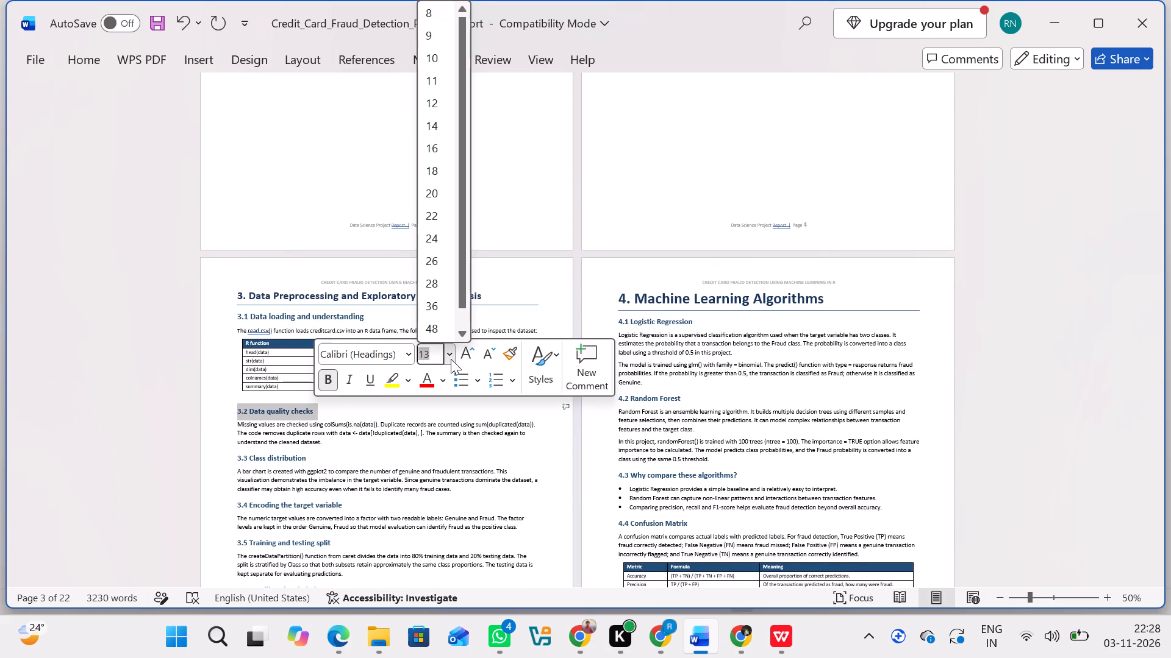
left_click(428, 126)
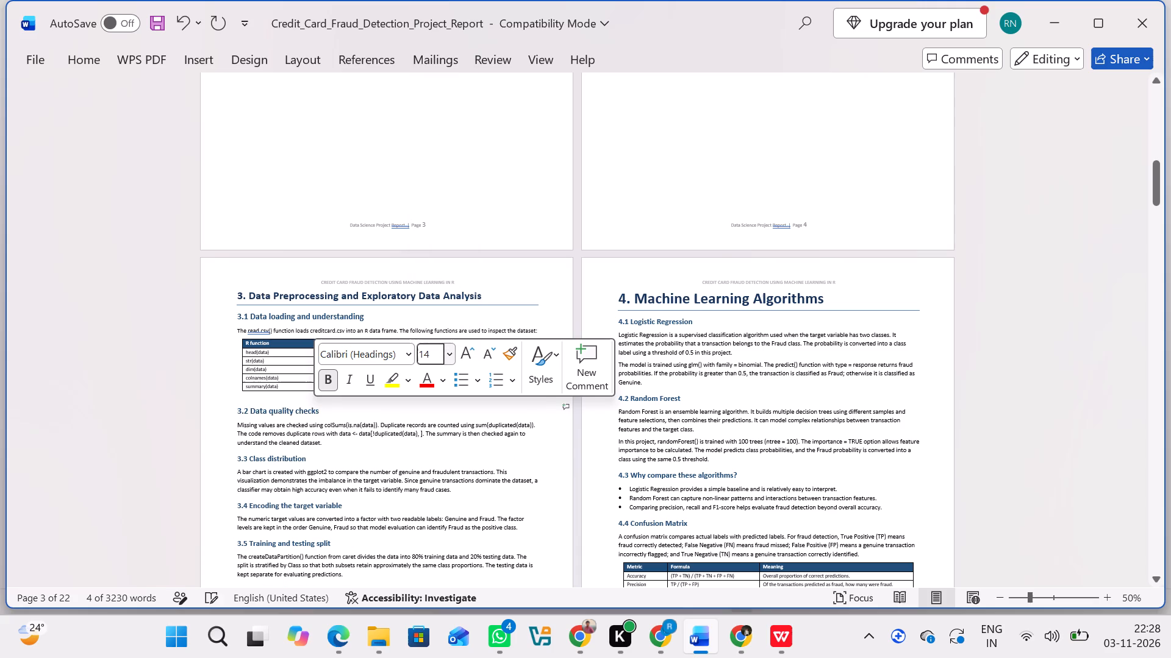
Remove the empty line between the R function table and the heading "3.2 Data quality checks".
left_click(215, 424)
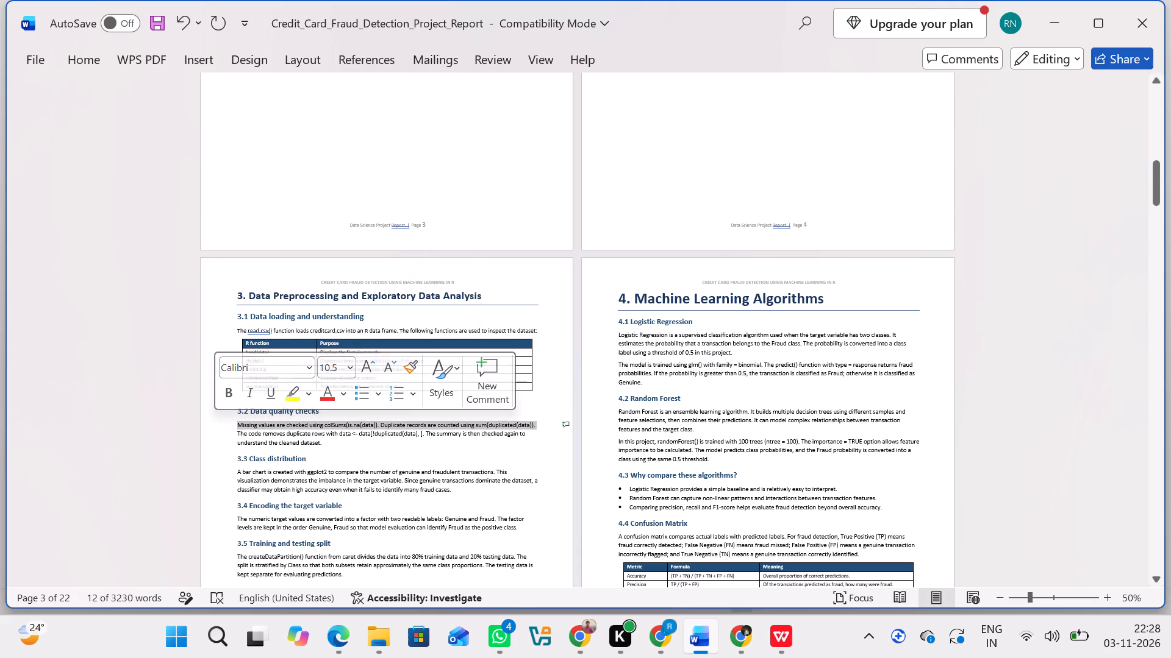
left_click(218, 436)
left_click(224, 445)
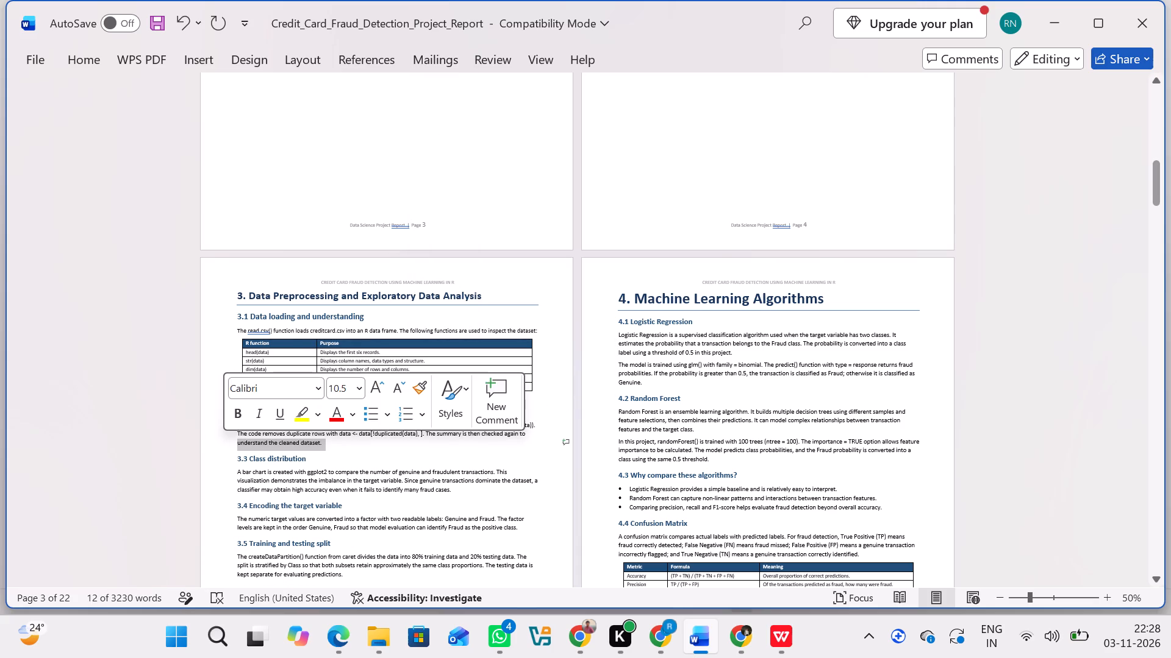
left_click(201, 392)
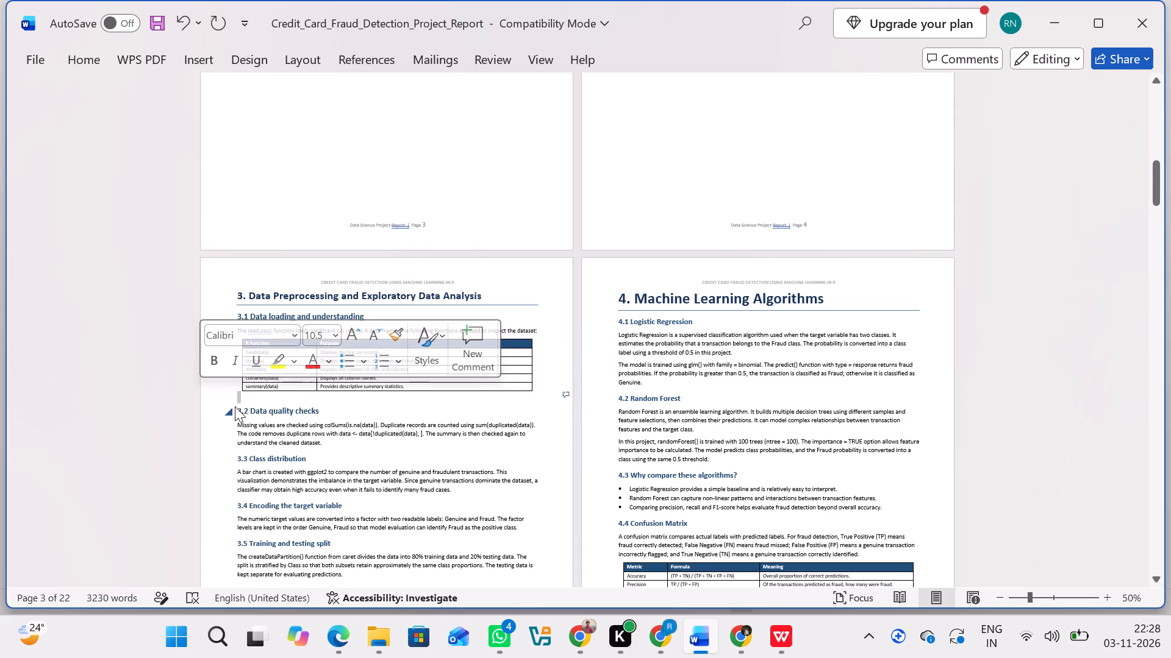
left_click(238, 409)
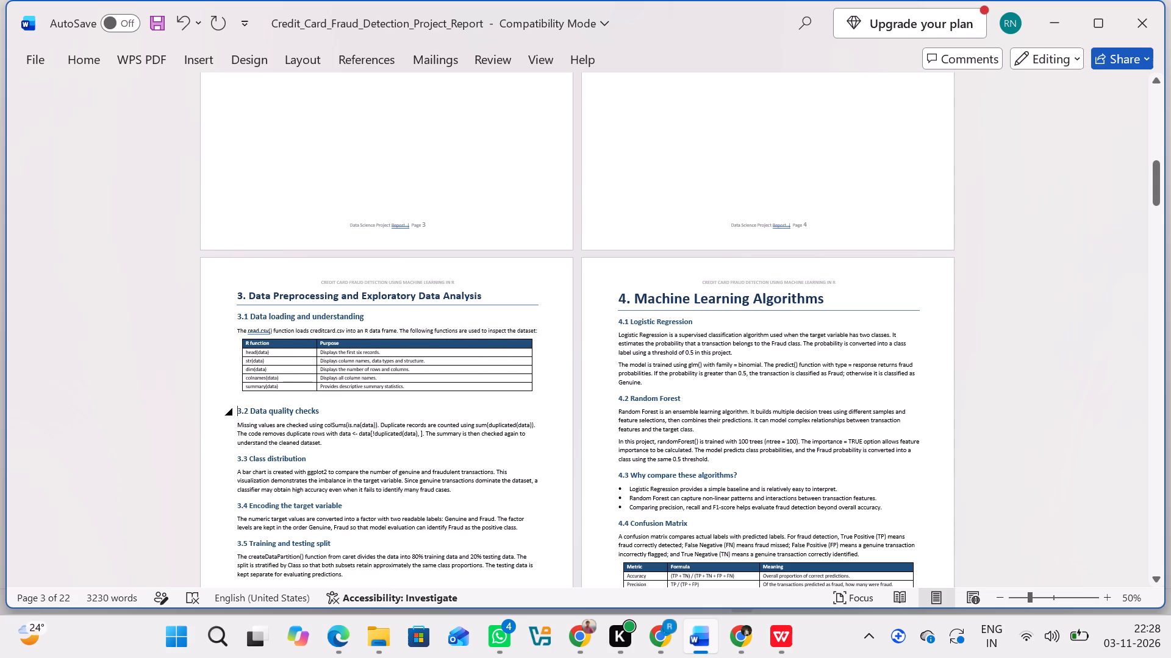
key("BackSpace")
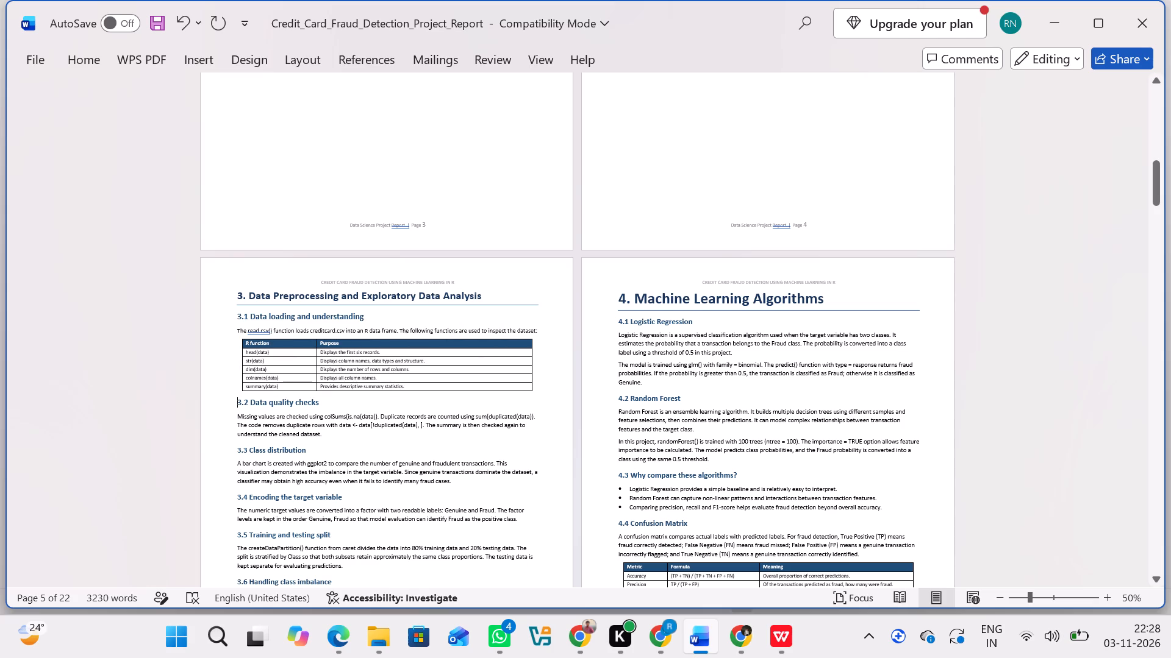
Set the missing-values paragraph under "3.2 Data quality checks" to font size 10.
left_click_drag(237, 415, 339, 434)
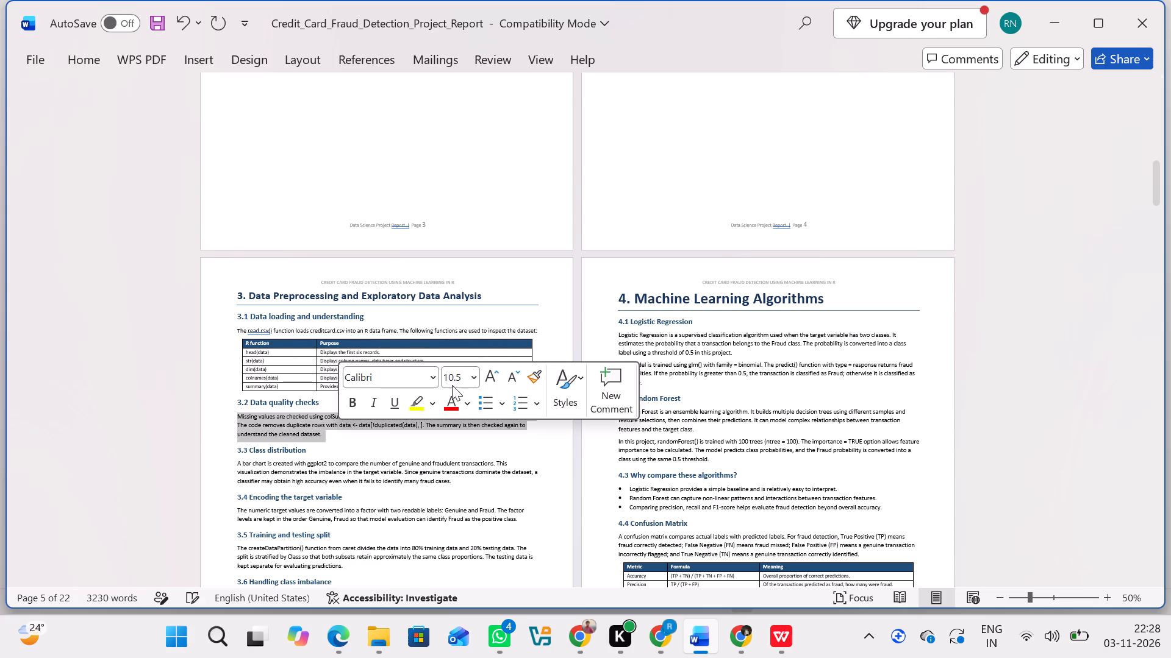
left_click(476, 377)
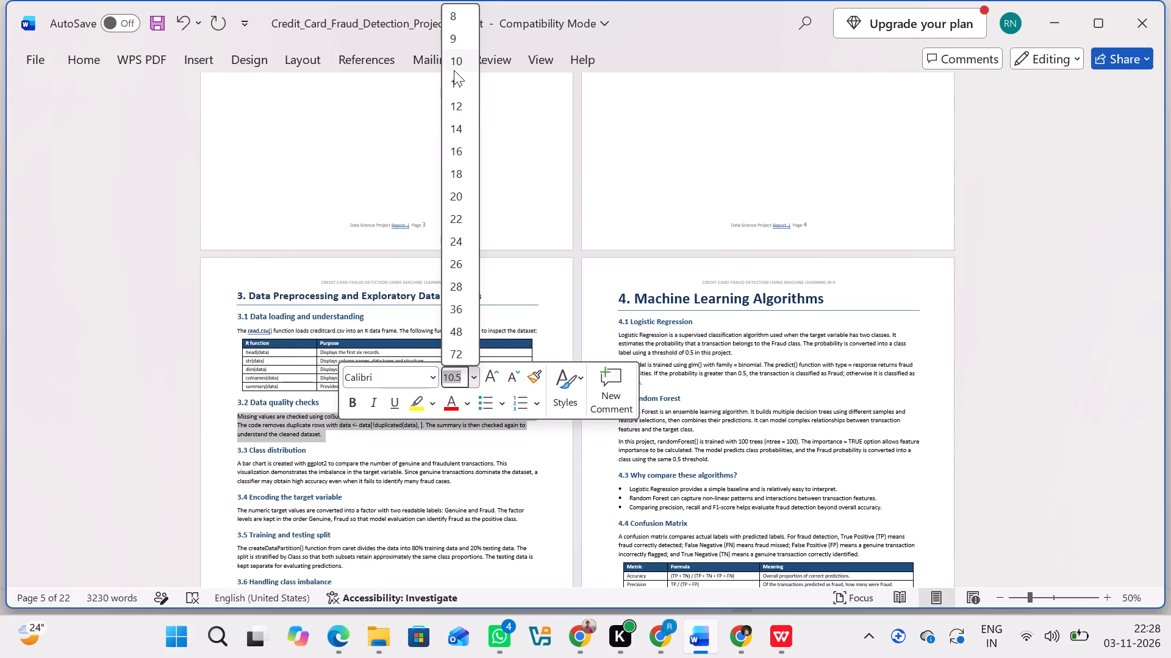
left_click(454, 65)
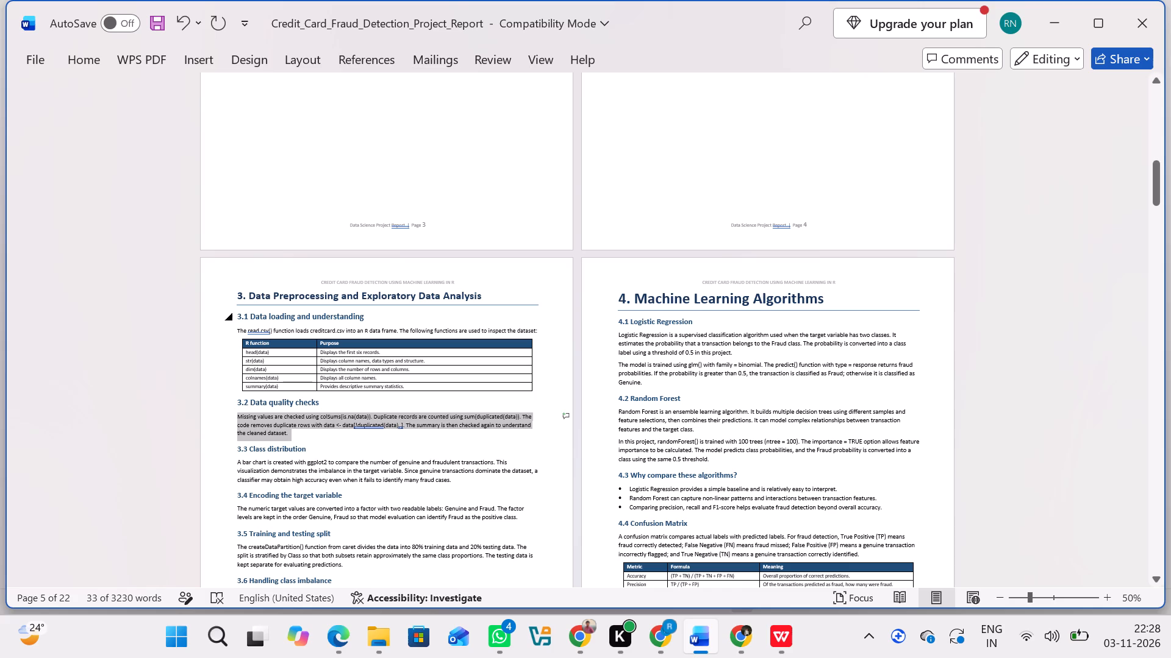
Set the heading "3.3 Class distribution" to font size 14.
left_click_drag(238, 450, 301, 451)
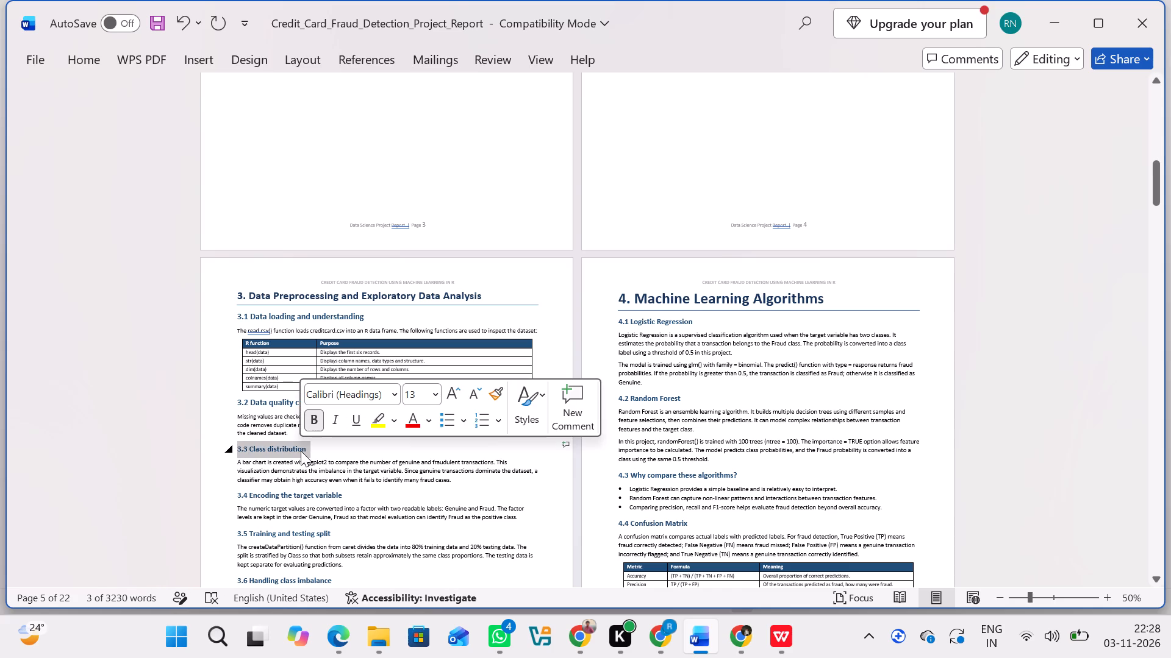
left_click(434, 395)
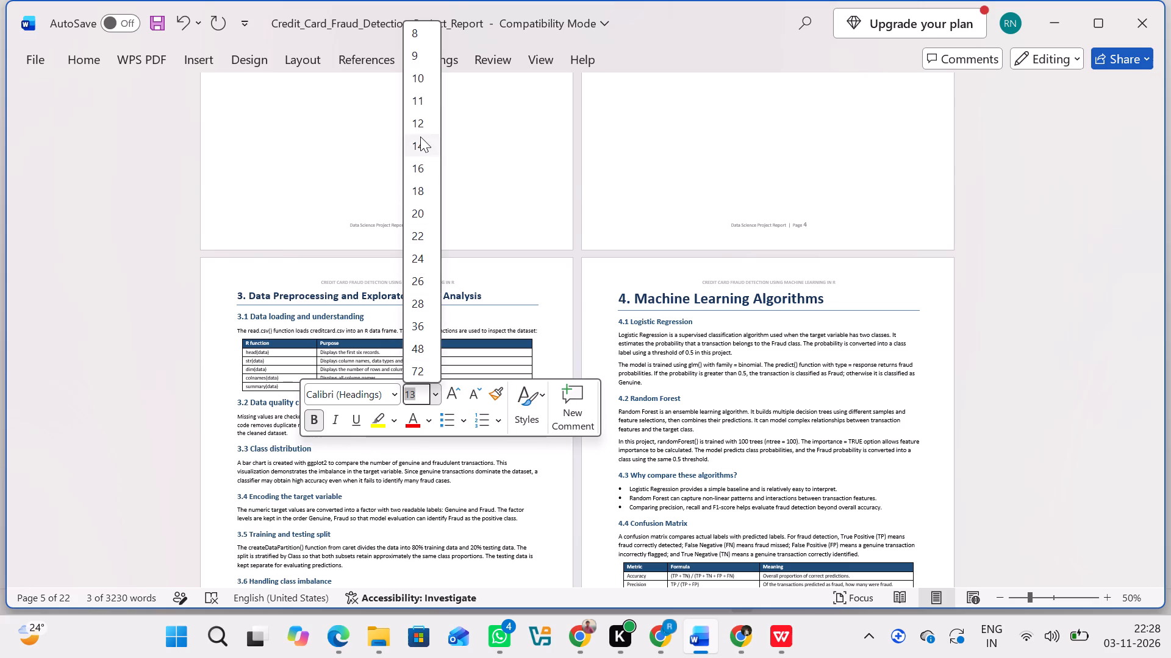
left_click(420, 136)
left_click(217, 427)
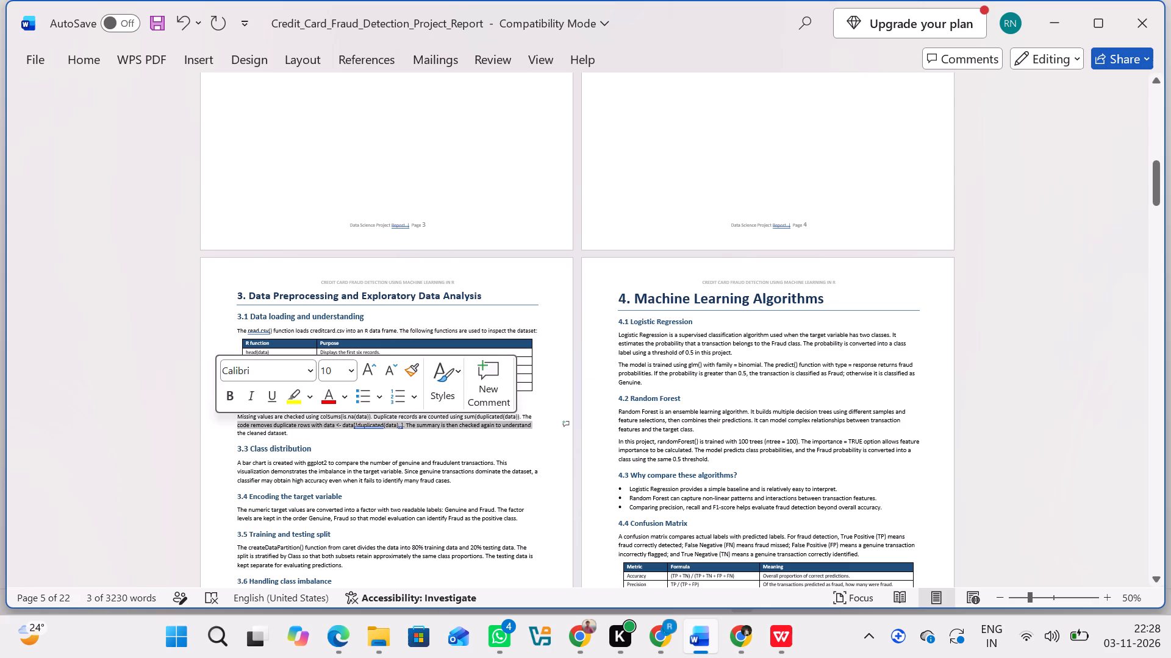
Set the bar chart paragraph under "3.3 Class distribution" to font size 10.
left_click_drag(238, 462, 418, 477)
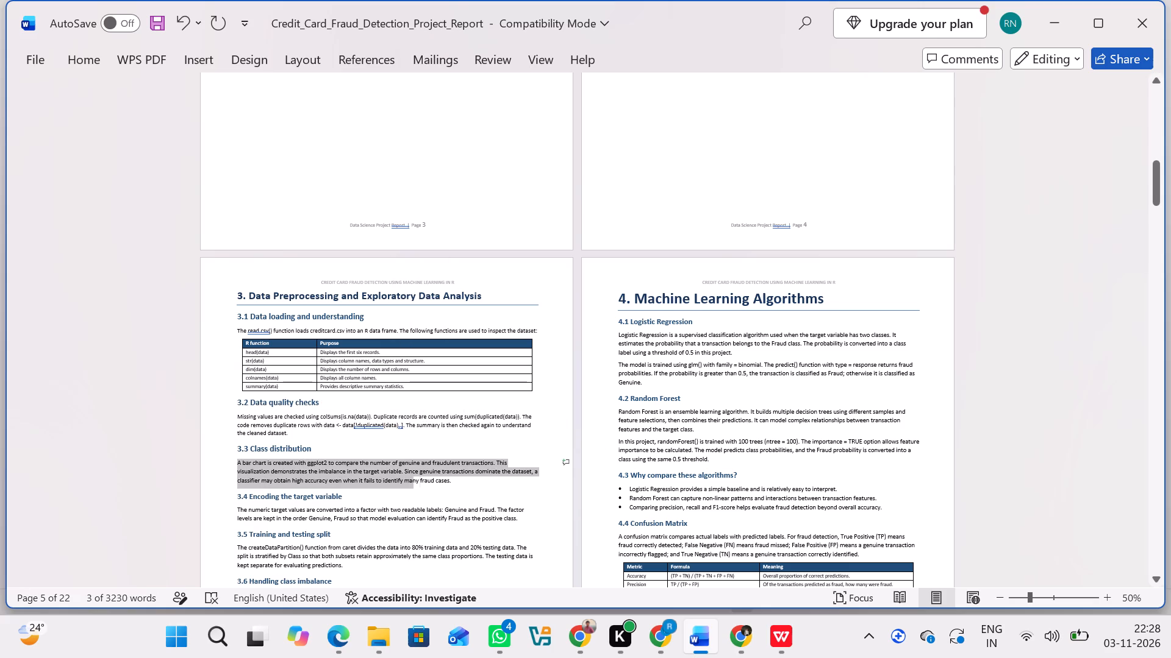
left_click_drag(418, 477, 446, 481)
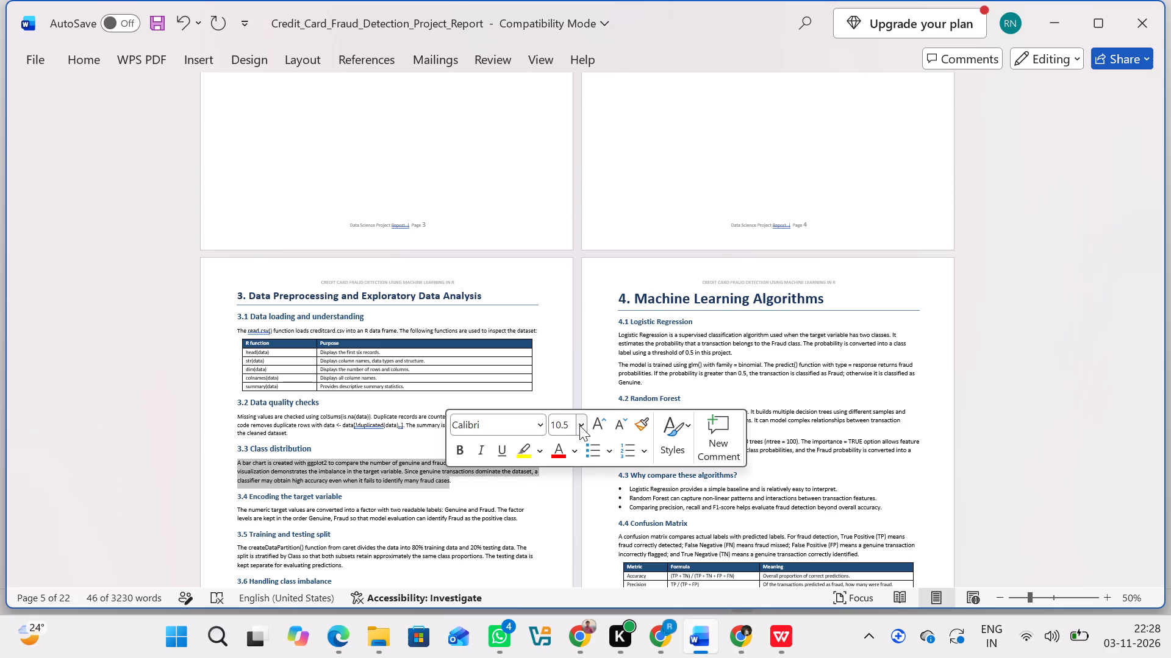
left_click(579, 425)
left_click(567, 111)
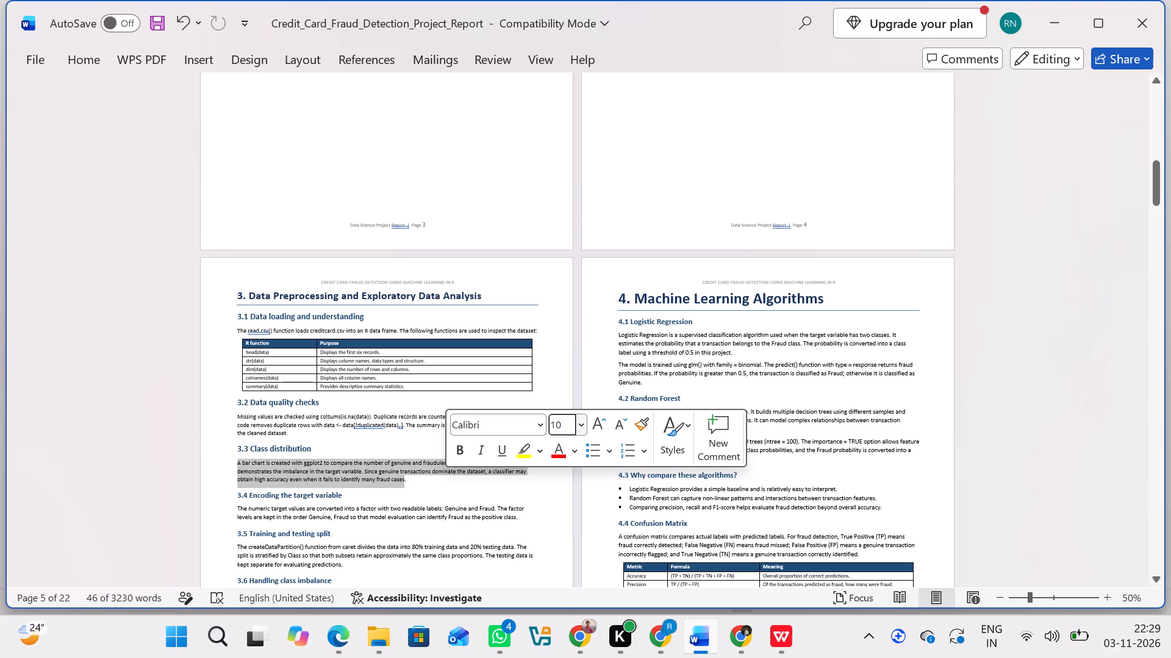
left_click(534, 193)
Set the heading "3.4 Encoding the target variable" to font size 14.
scroll(534, 191, "down", 2)
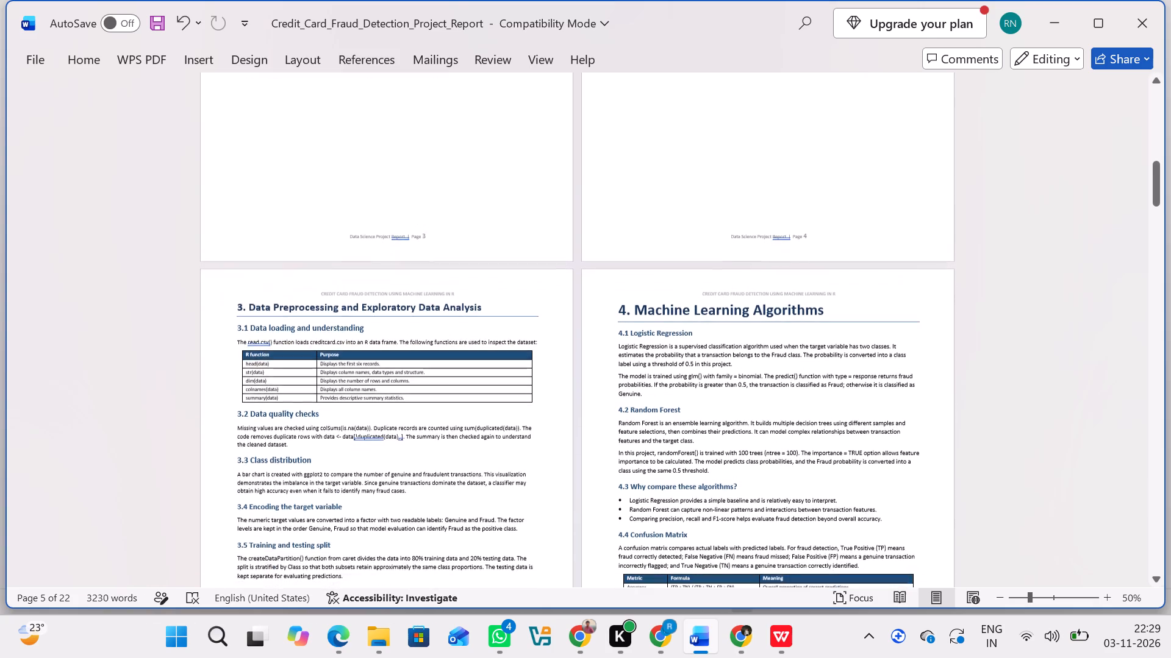
scroll(534, 191, "down", 1)
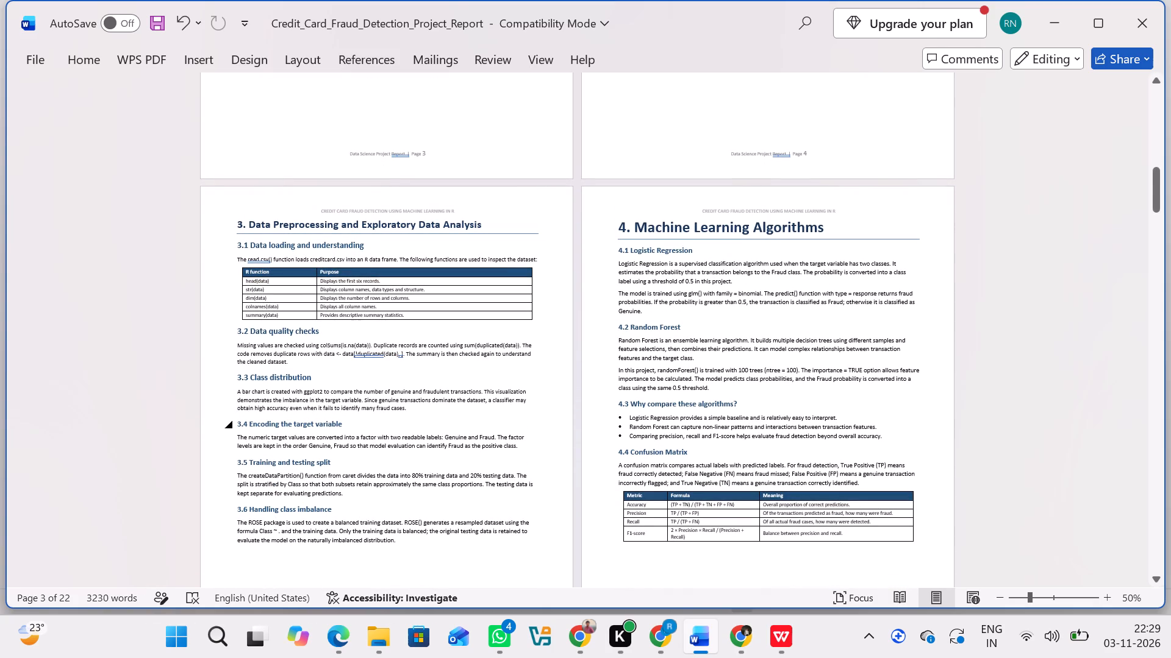
left_click_drag(238, 423, 345, 425)
left_click(479, 368)
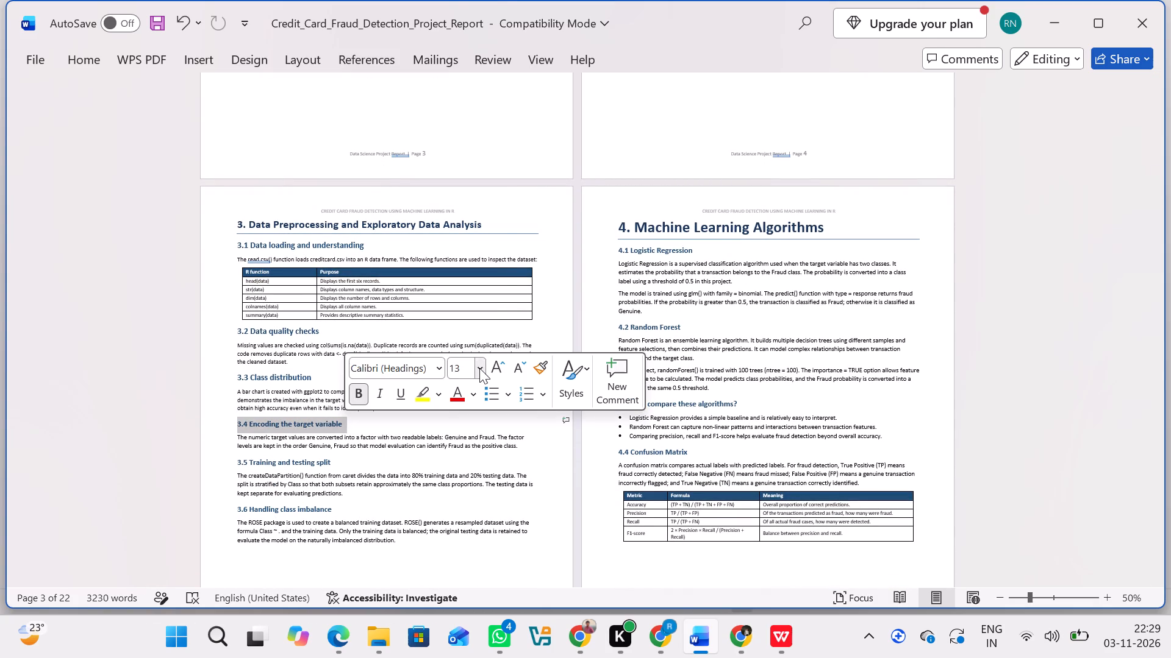
left_click(468, 125)
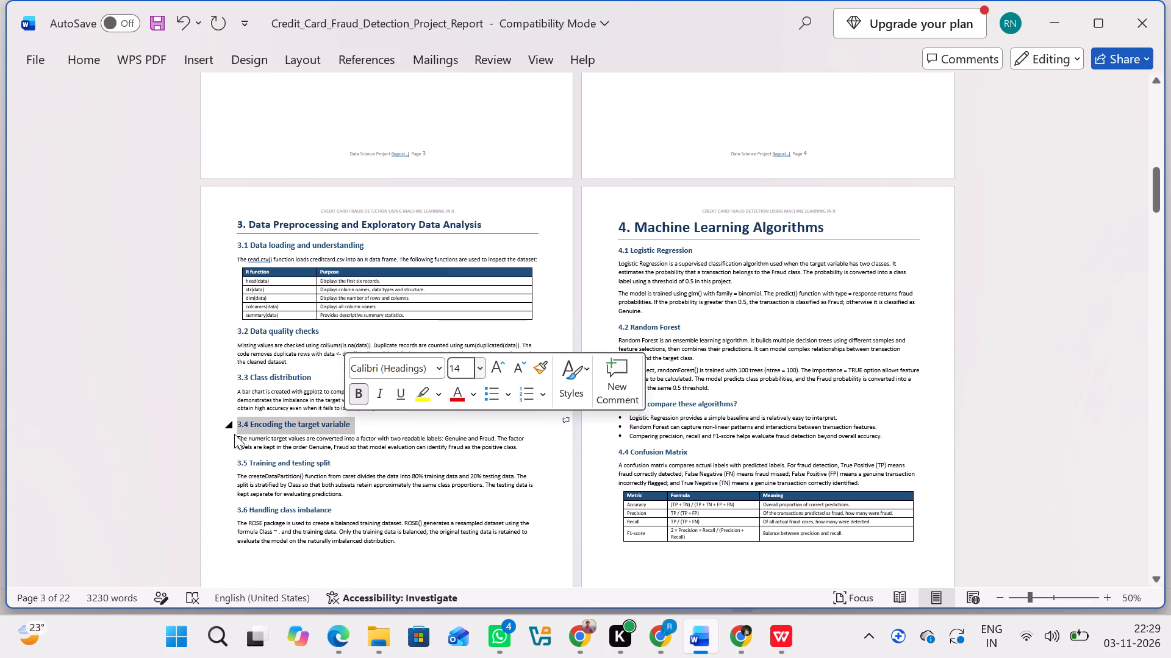
Set all text from the paragraph under heading 3.4 through the end of section 3.6 to font size 10.
left_click_drag(236, 439, 434, 437)
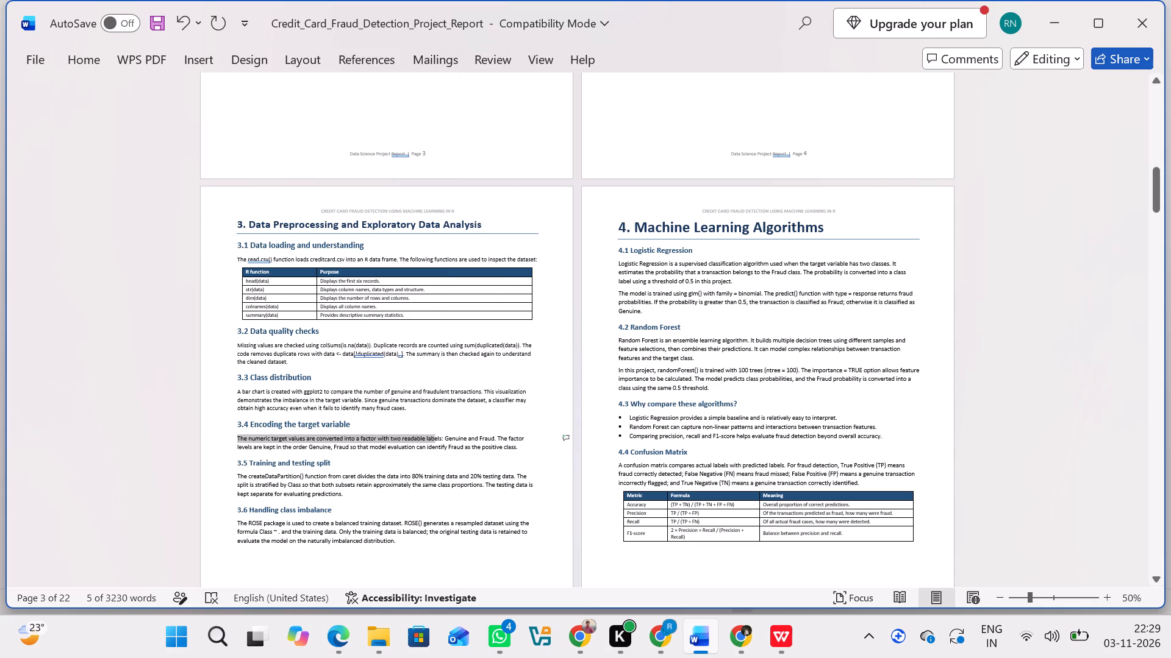
left_click_drag(434, 437, 514, 447)
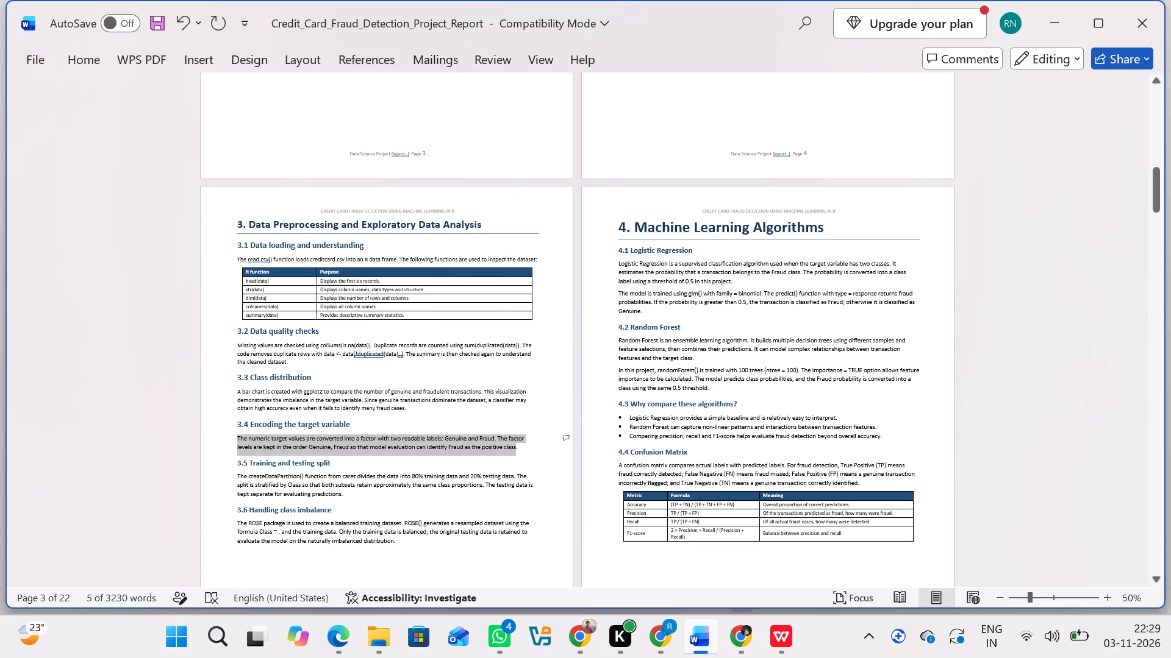
left_click_drag(514, 447, 520, 533)
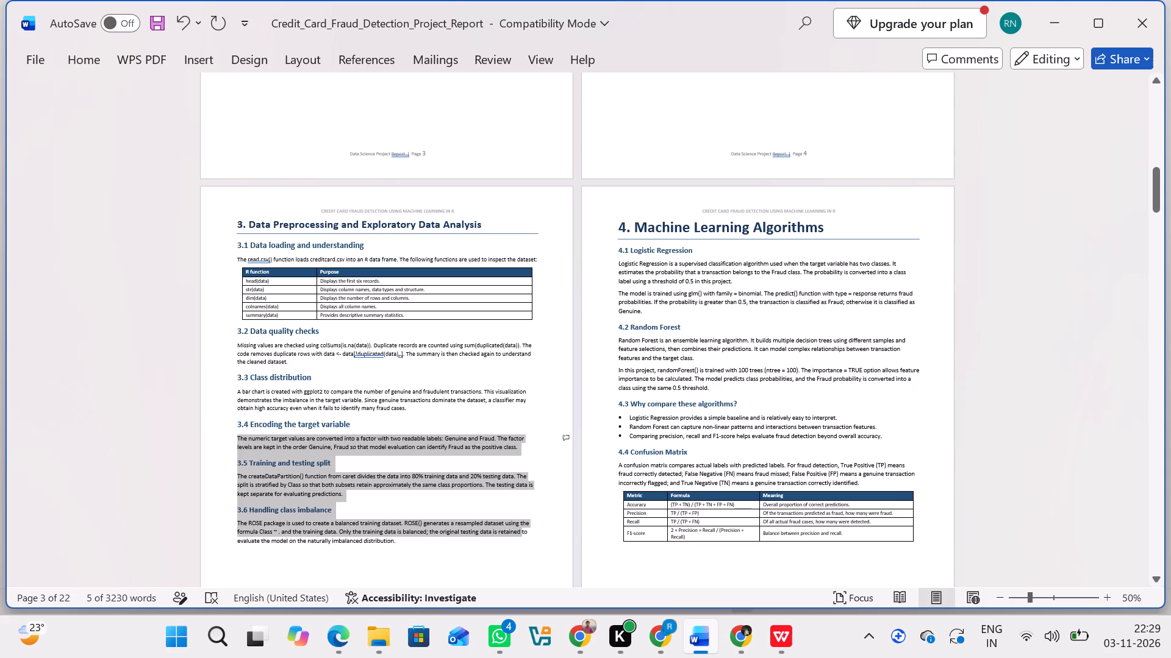
left_click_drag(520, 533, 514, 545)
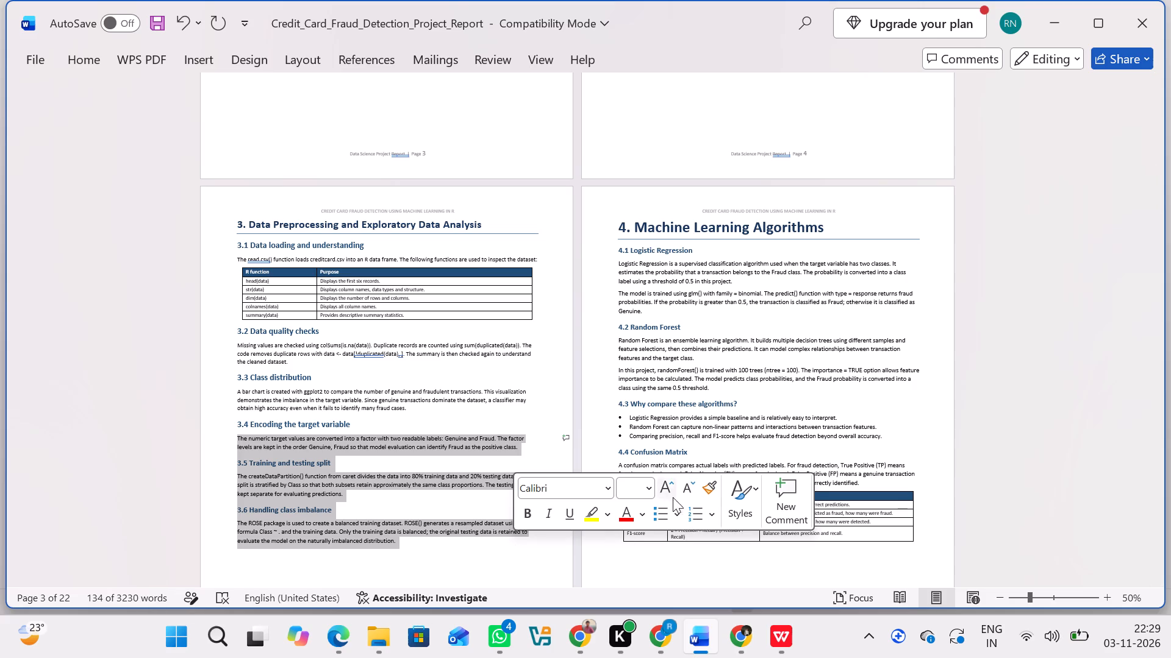
left_click(652, 489)
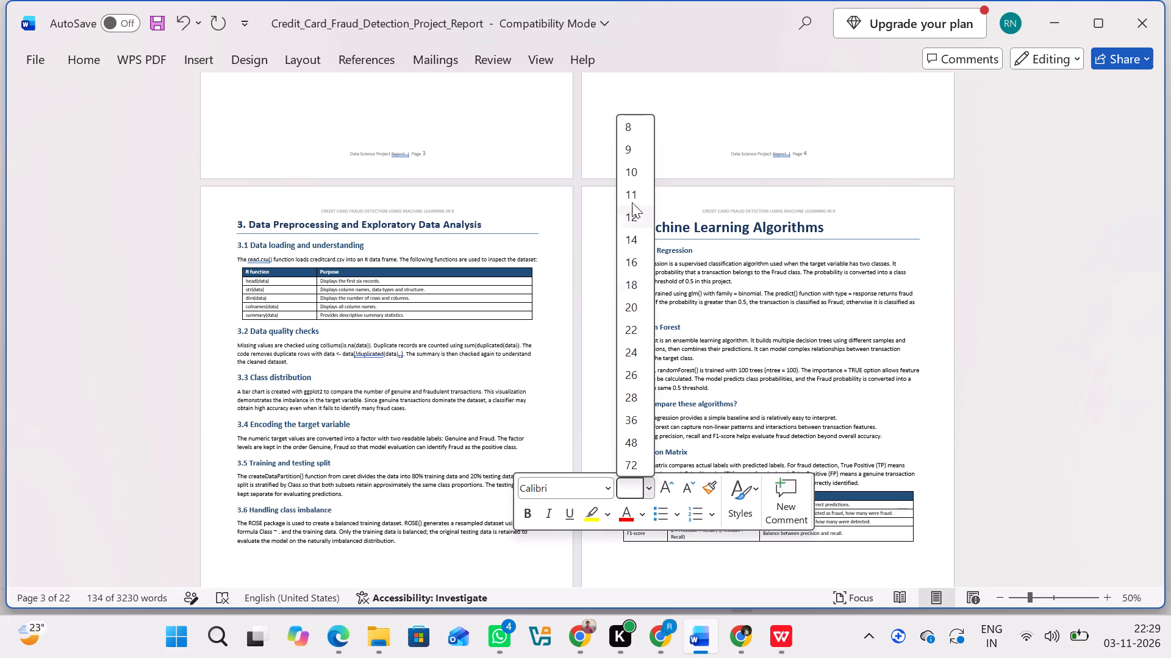
left_click(632, 173)
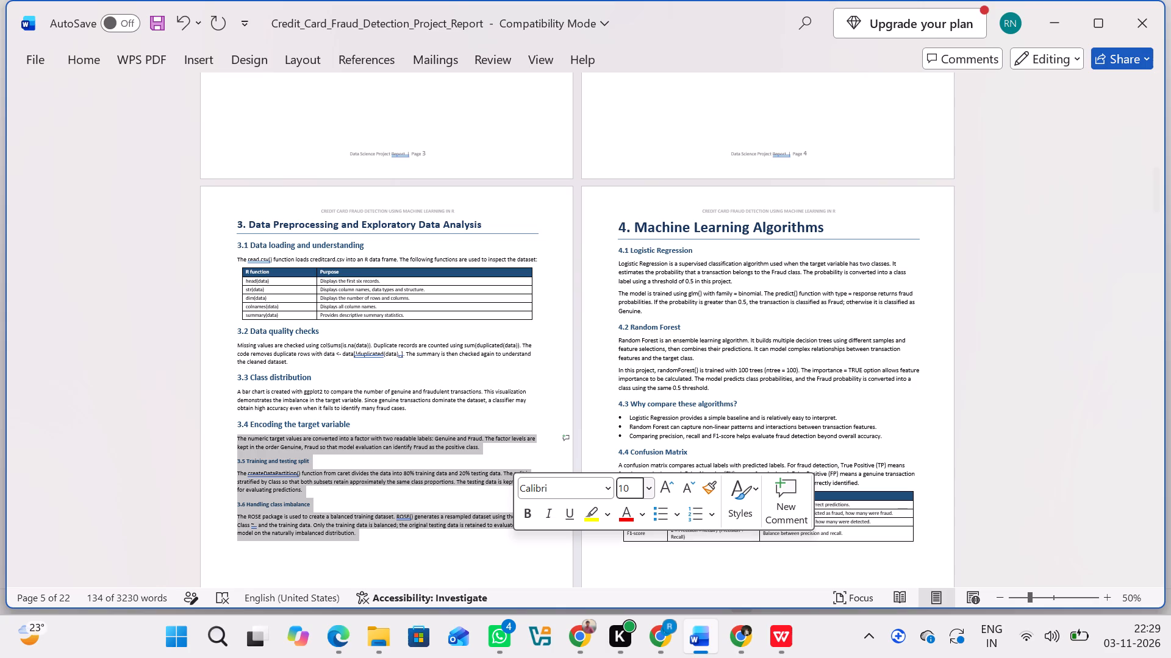
left_click(221, 451)
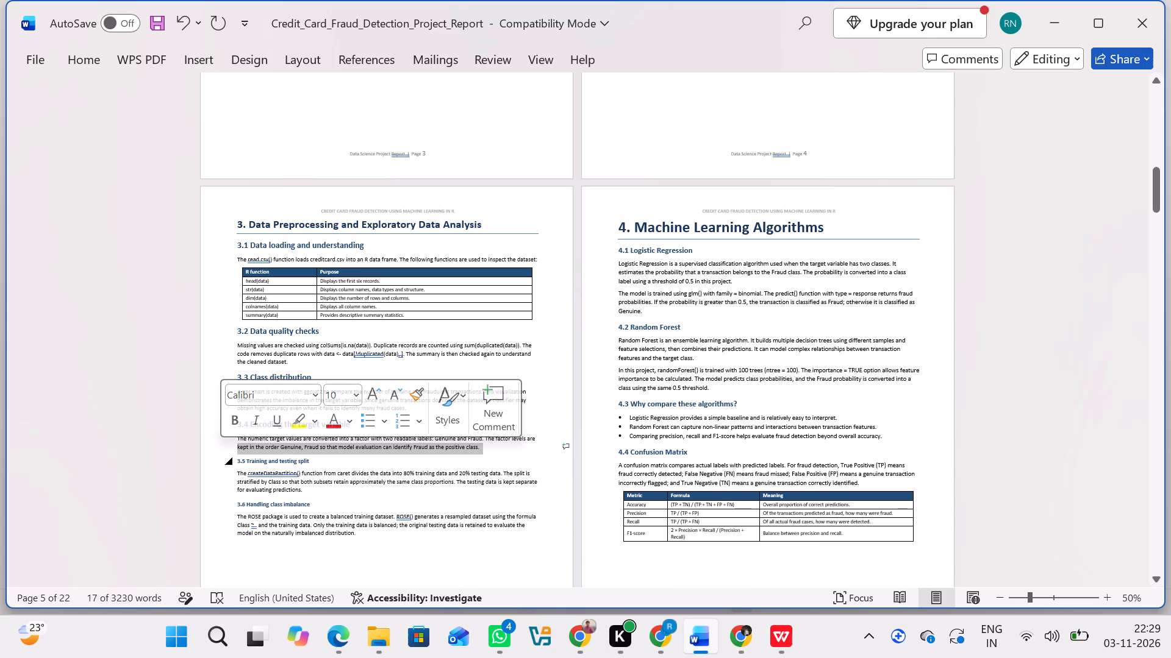
Set the headings "3.5 Training and testing split" and "3.6 Handling class imbalance" to font size 14.
left_click_drag(237, 464, 318, 459)
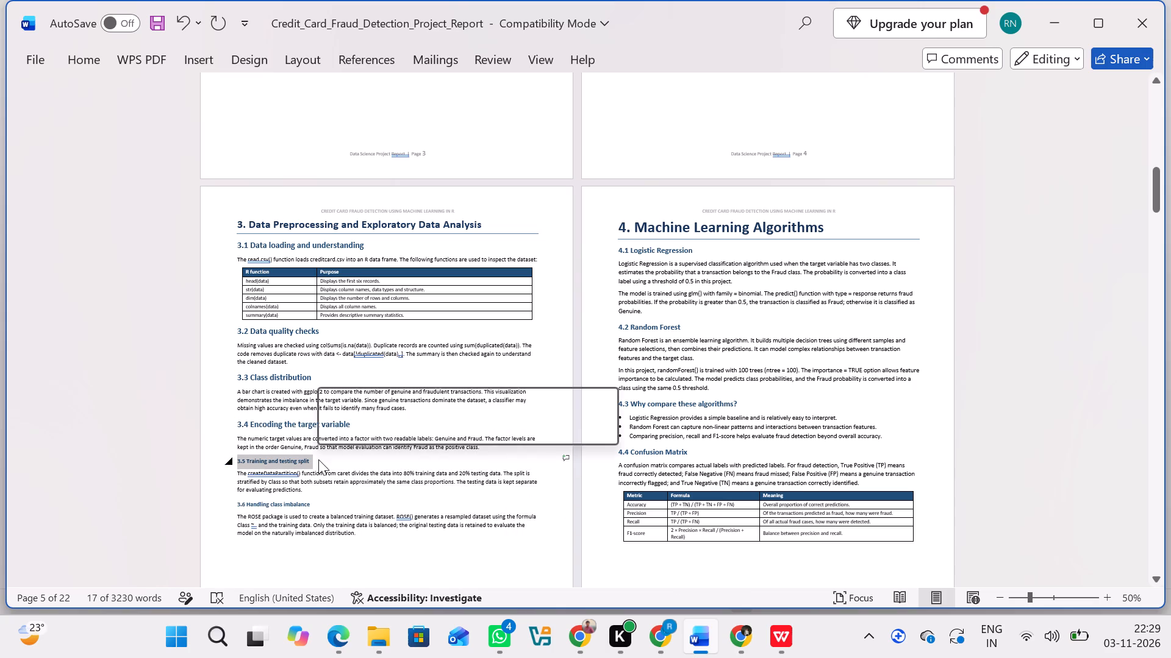
left_click(459, 402)
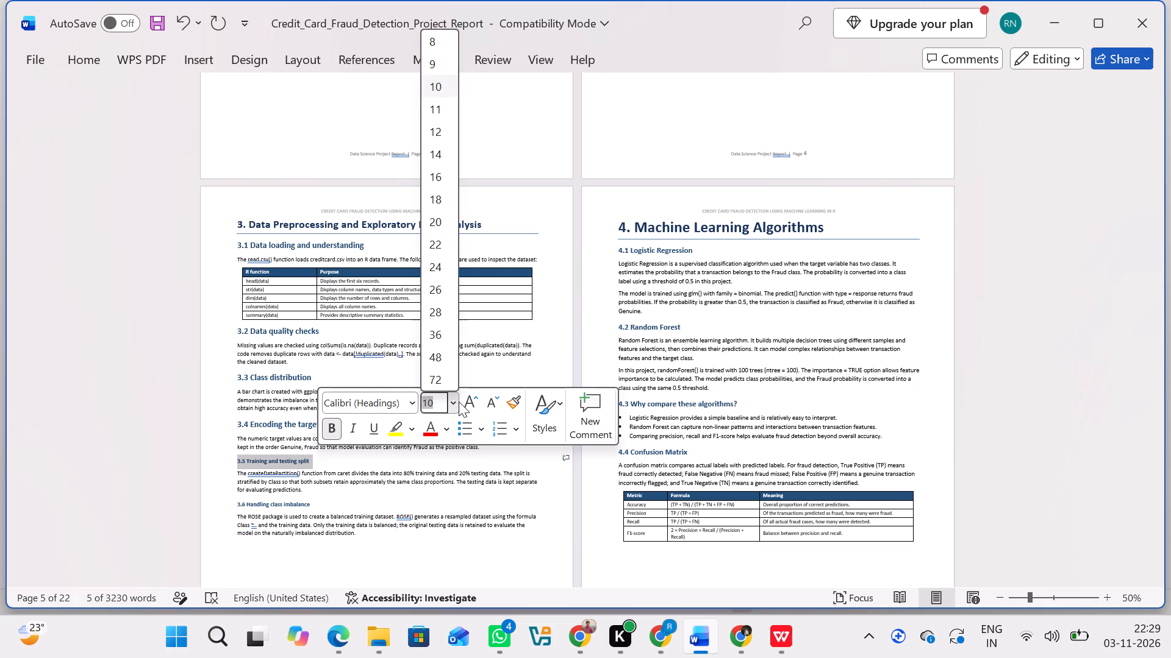
left_click(434, 160)
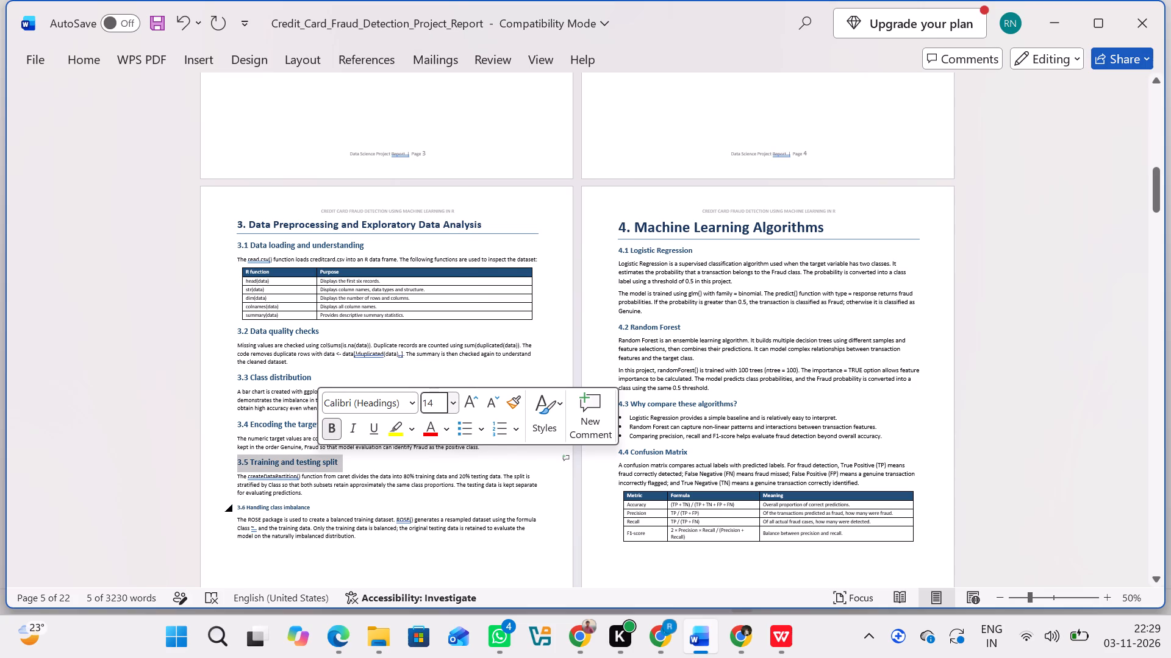
left_click_drag(237, 508, 310, 502)
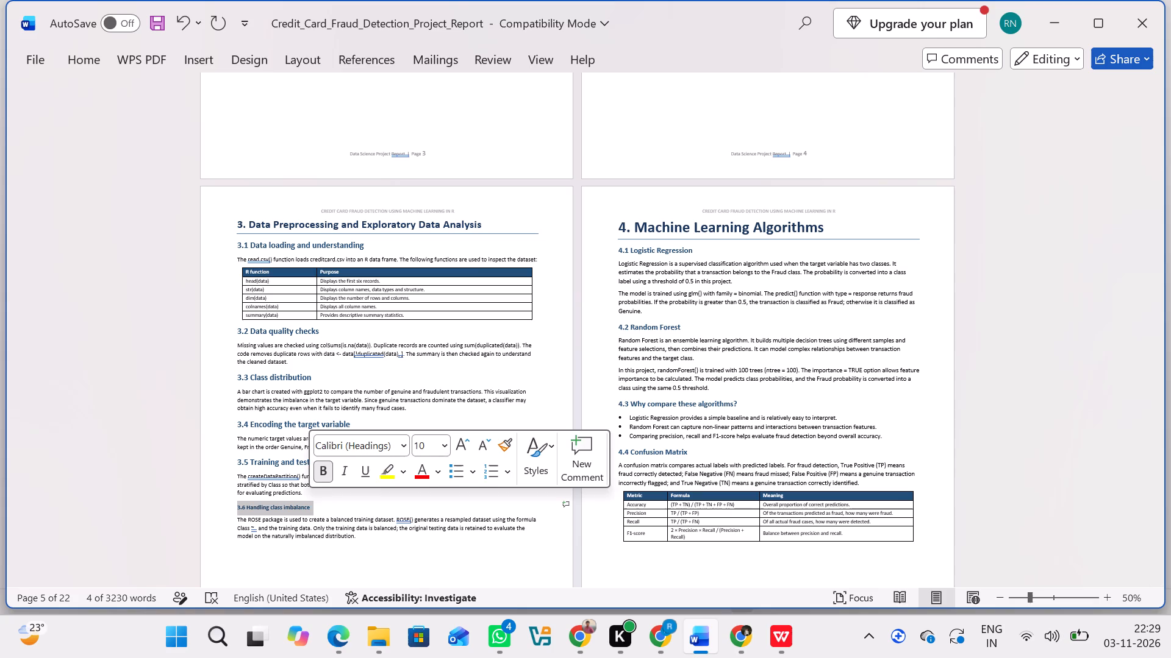
left_click(440, 451)
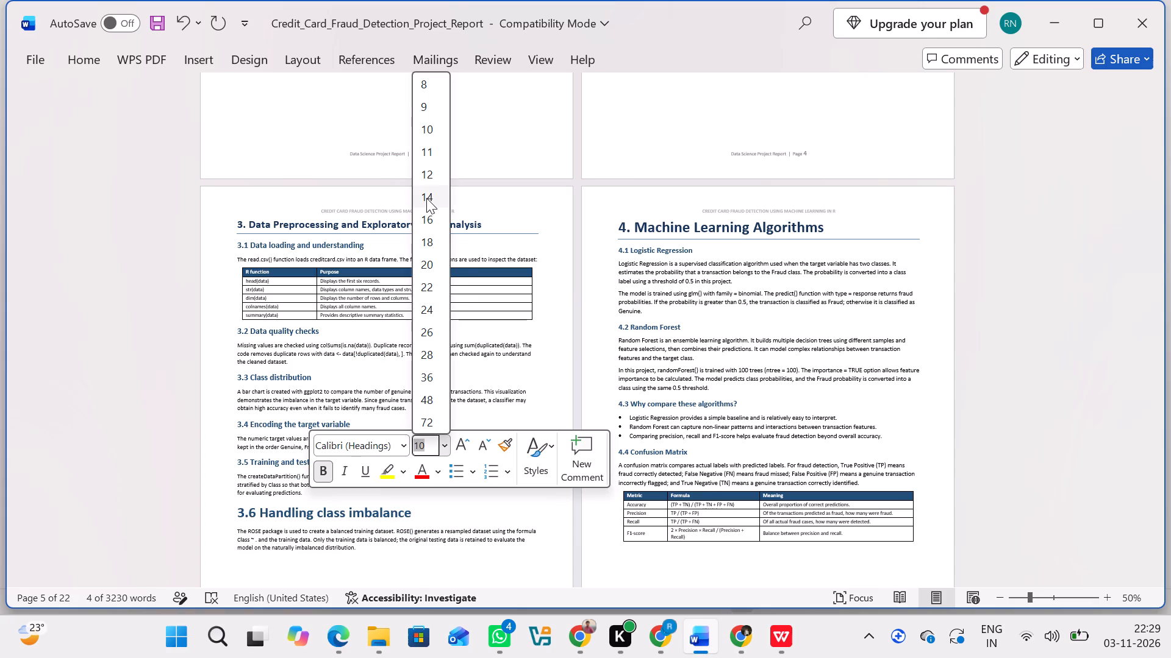
left_click(426, 198)
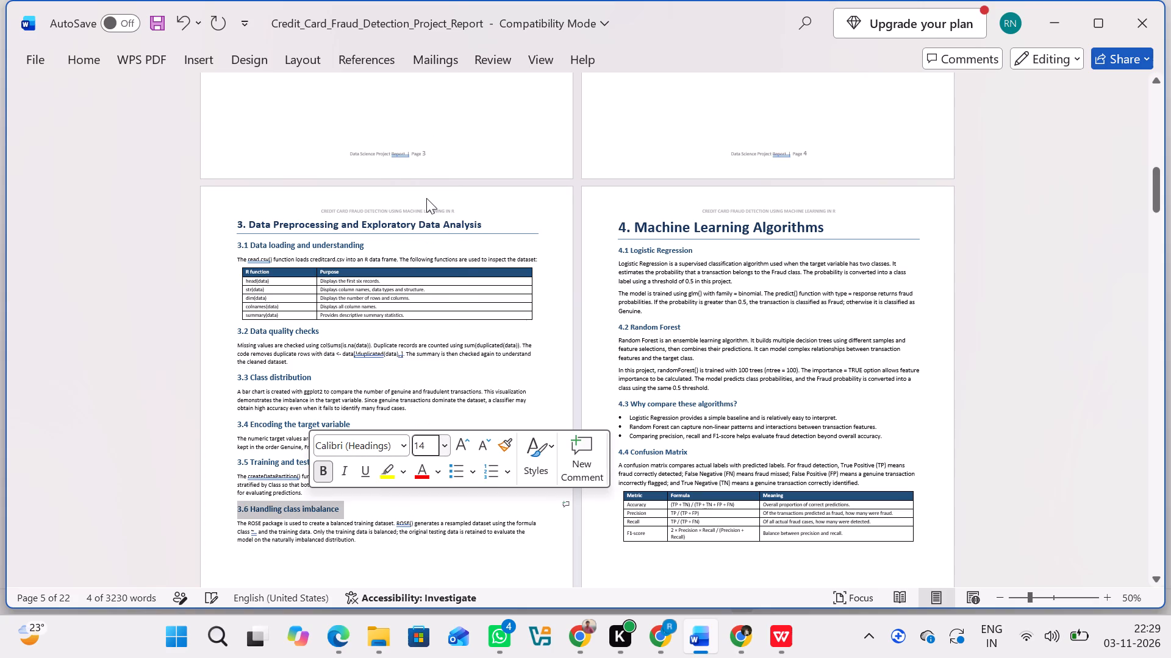
Set the heading "4. Machine Learning Algorithms" to font size 18.
left_click(213, 376)
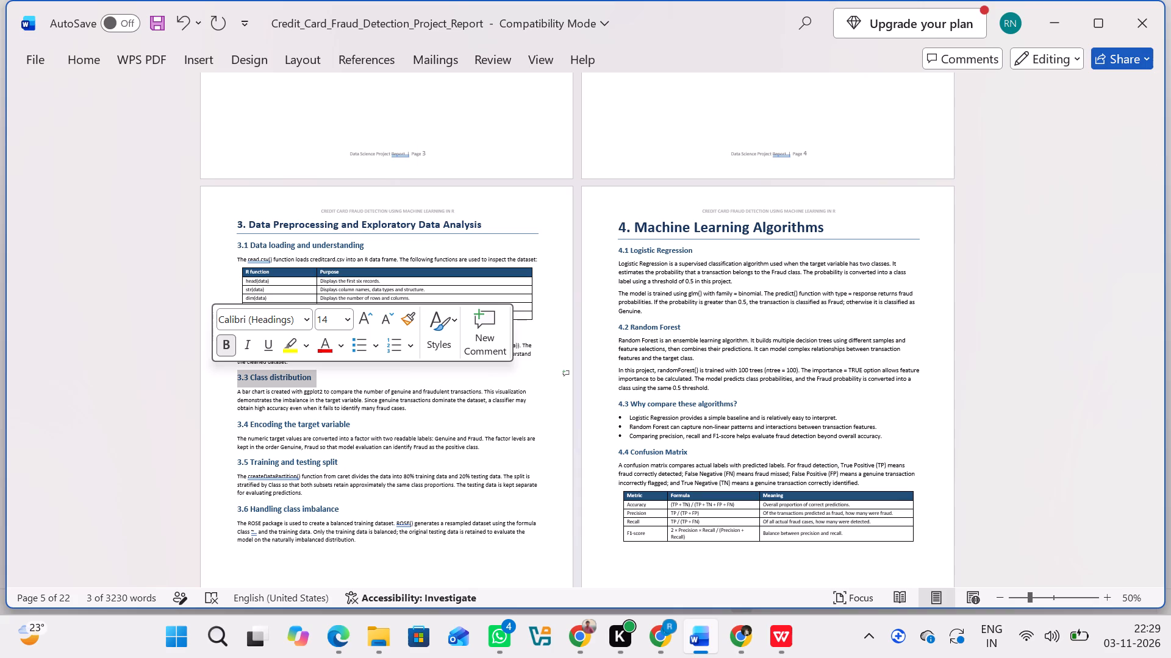
left_click(435, 384)
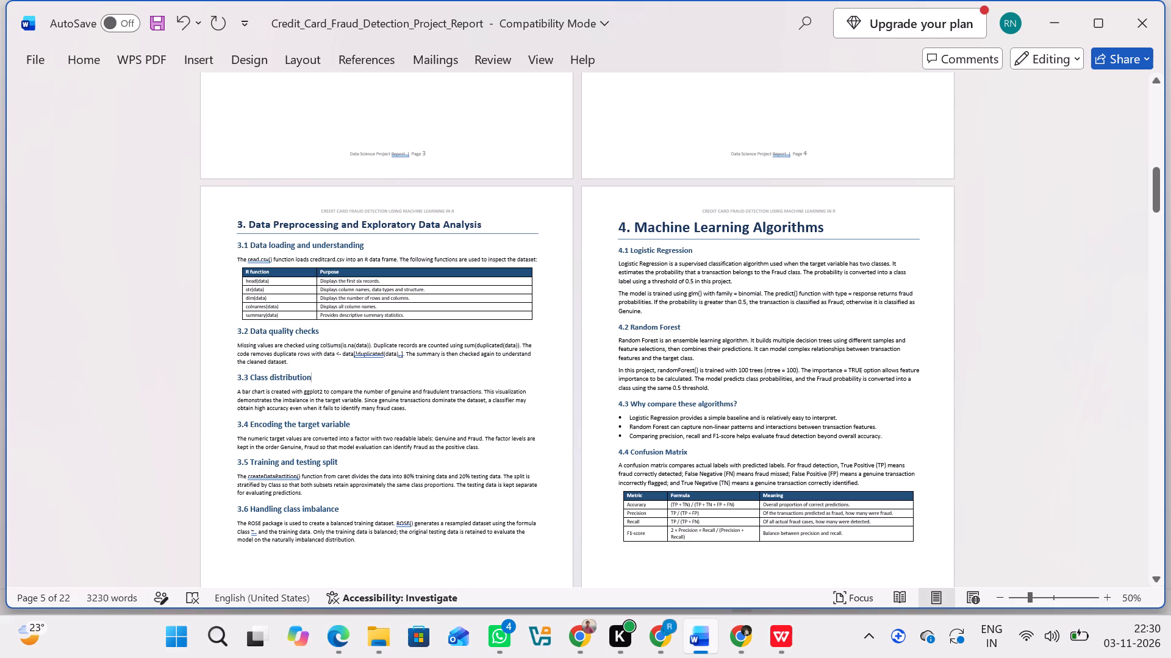
left_click_drag(616, 223, 867, 214)
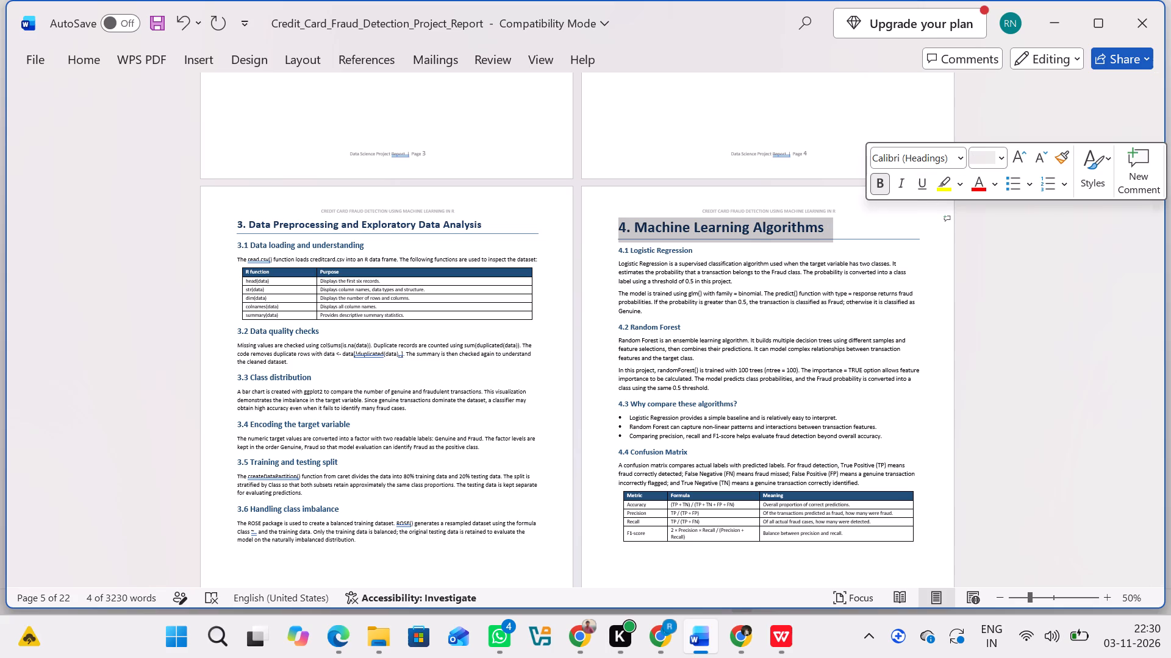
left_click(997, 156)
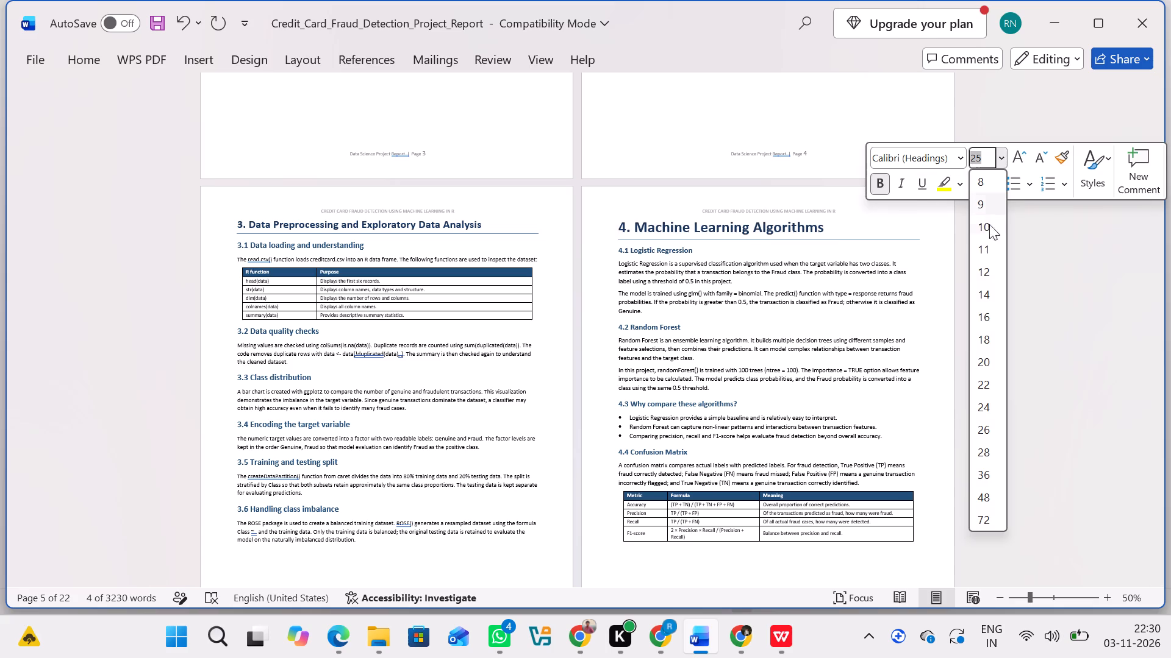
left_click(983, 339)
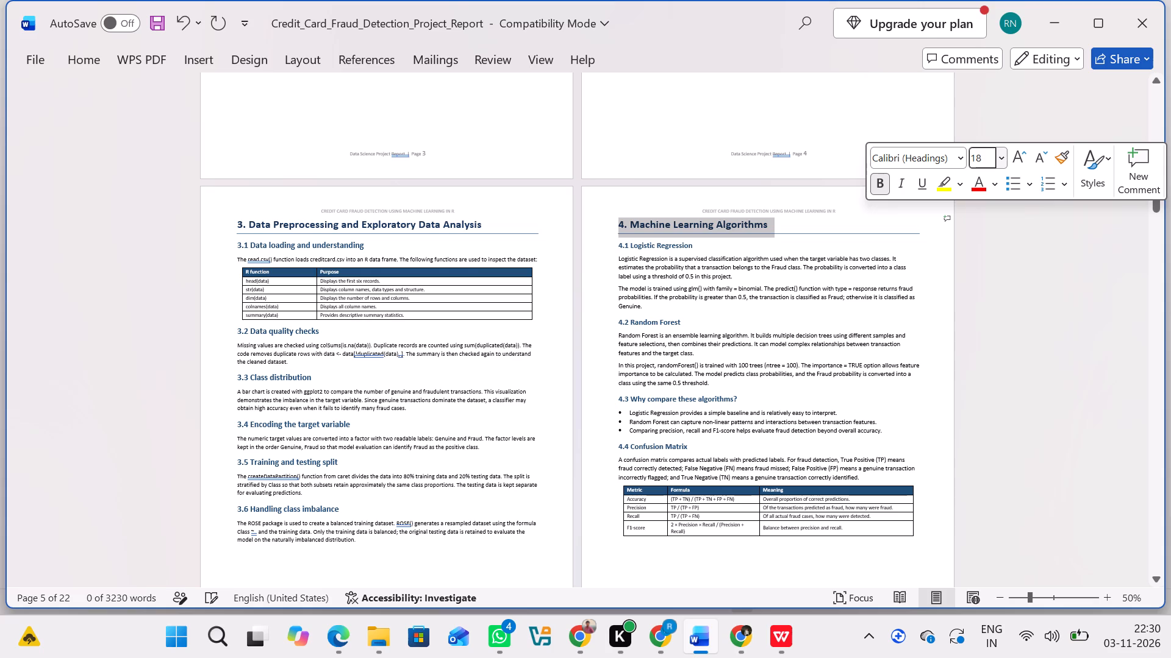
Set all text from heading 4.1 through the paragraph under "4.4 Confusion Matrix" to font size 10.
left_click_drag(618, 249, 746, 398)
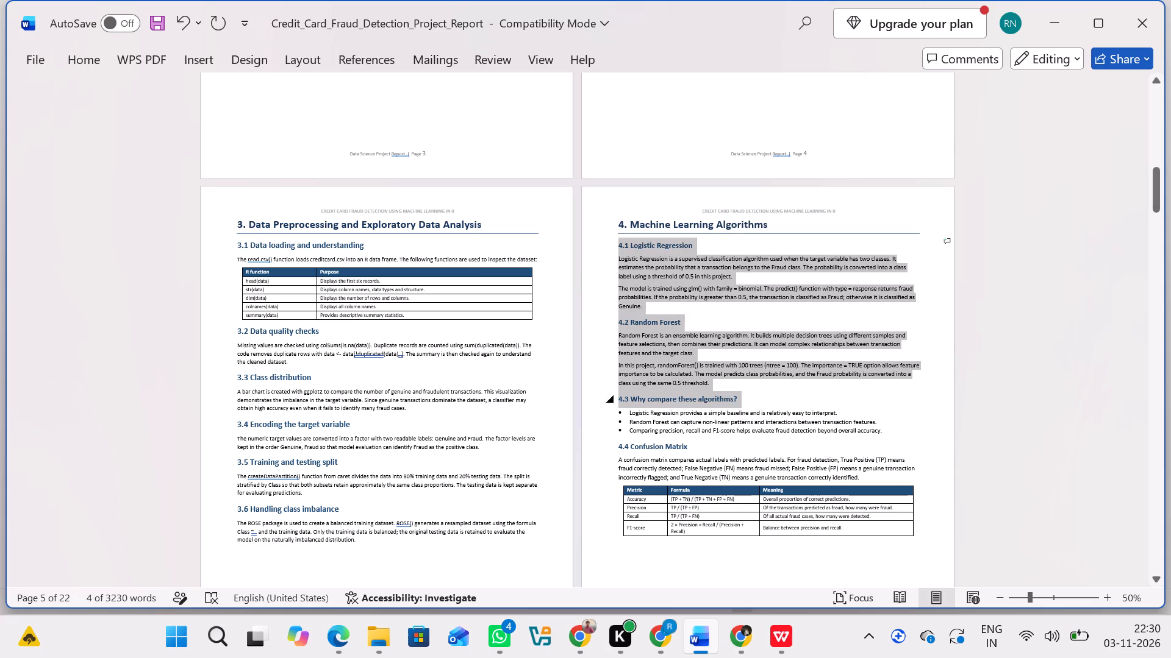
left_click_drag(746, 398, 868, 476)
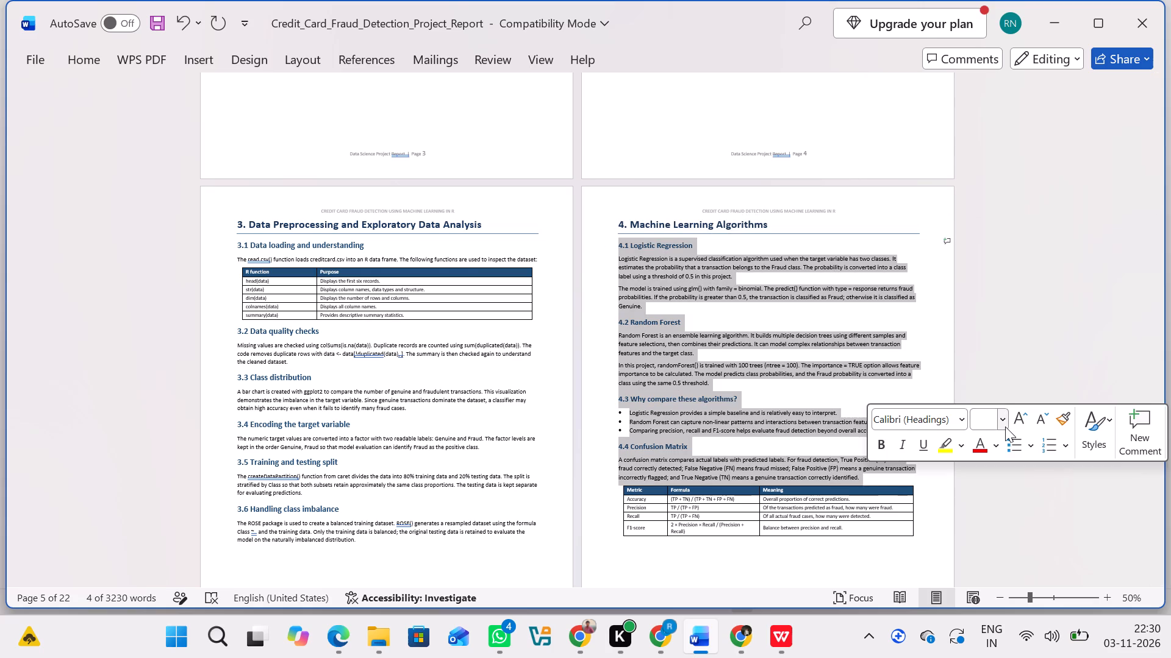
left_click(1006, 426)
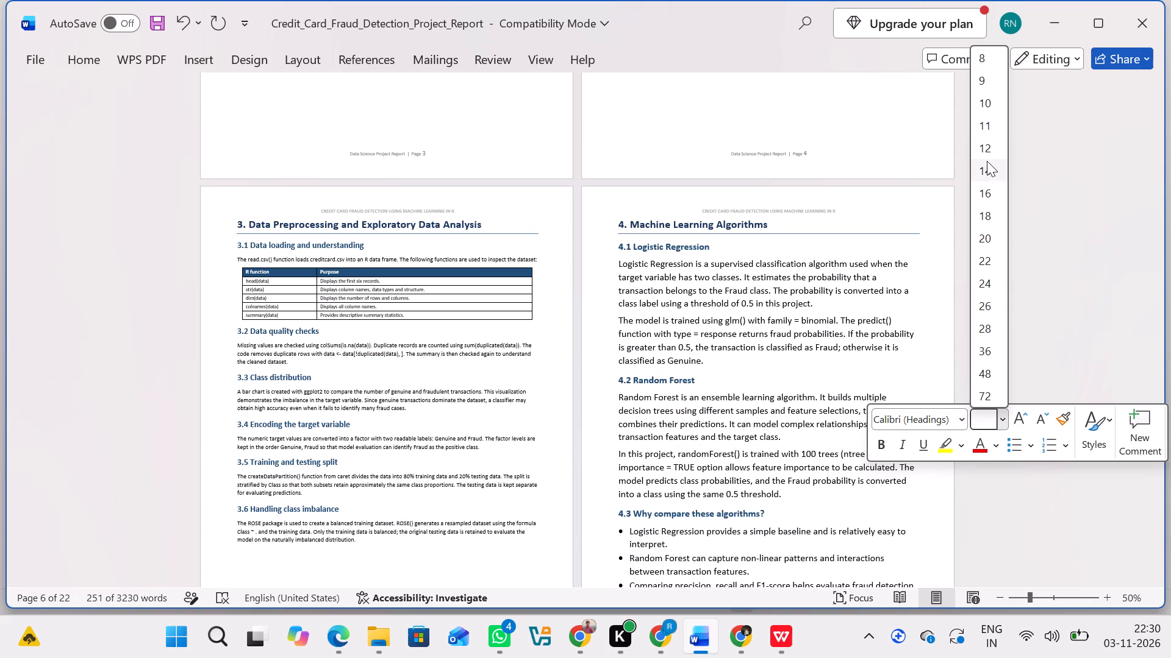
left_click(986, 108)
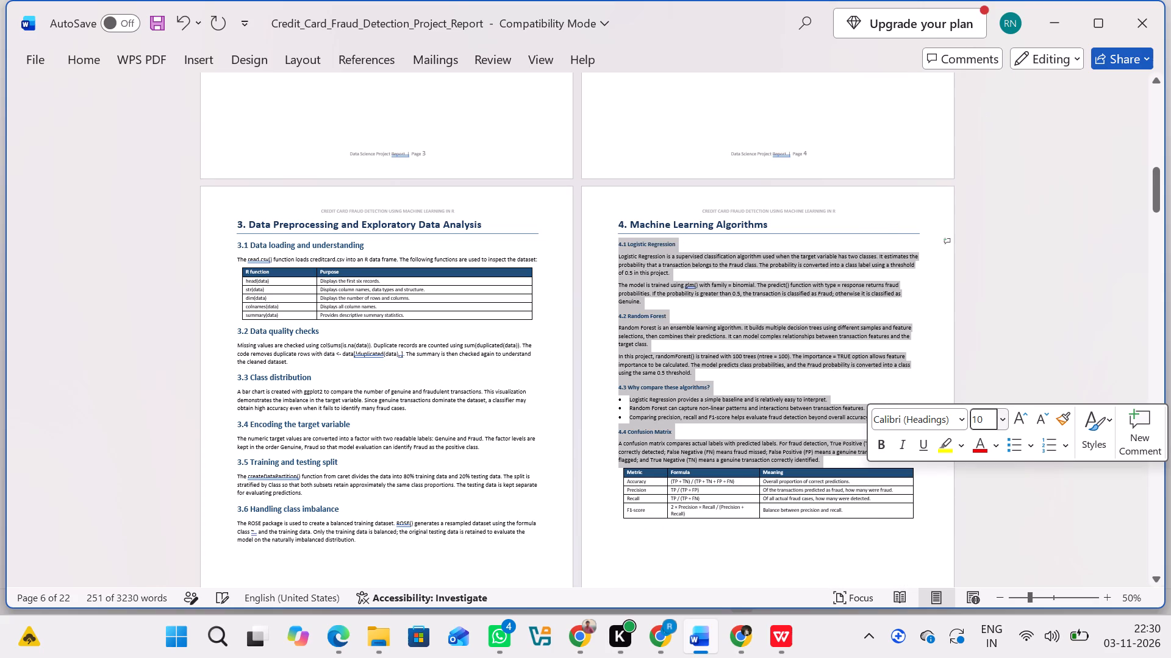
Set the headings "4.1 Logistic Regression" and "4.2 Random Forest" to font size 14.
left_click(695, 242)
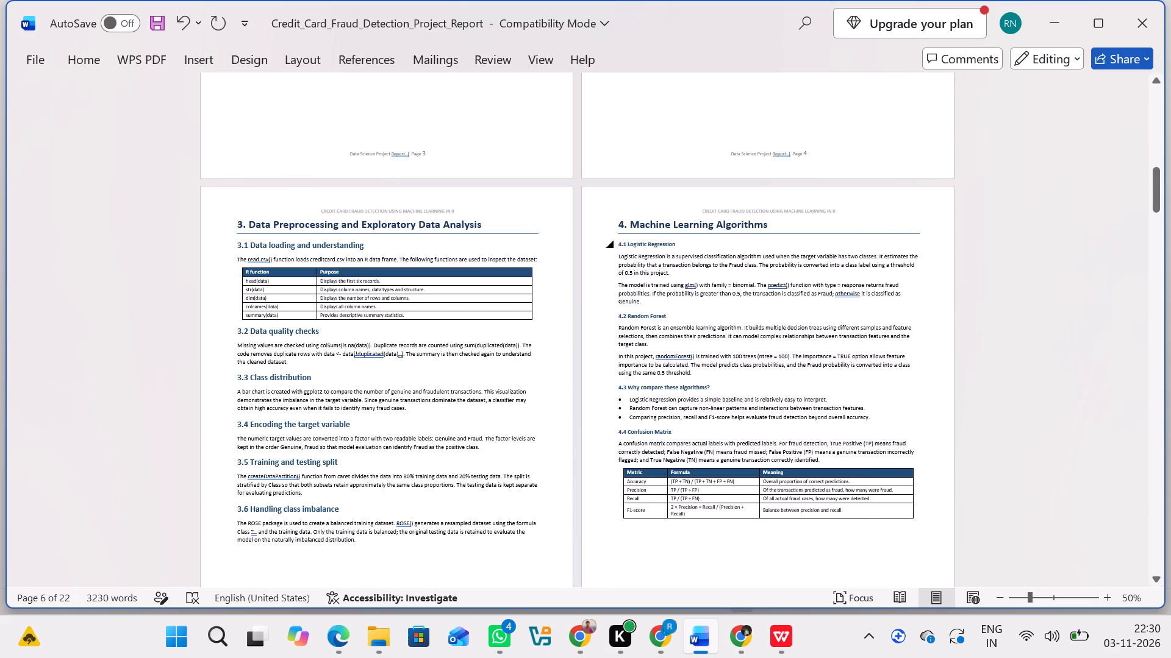
left_click_drag(620, 247, 681, 243)
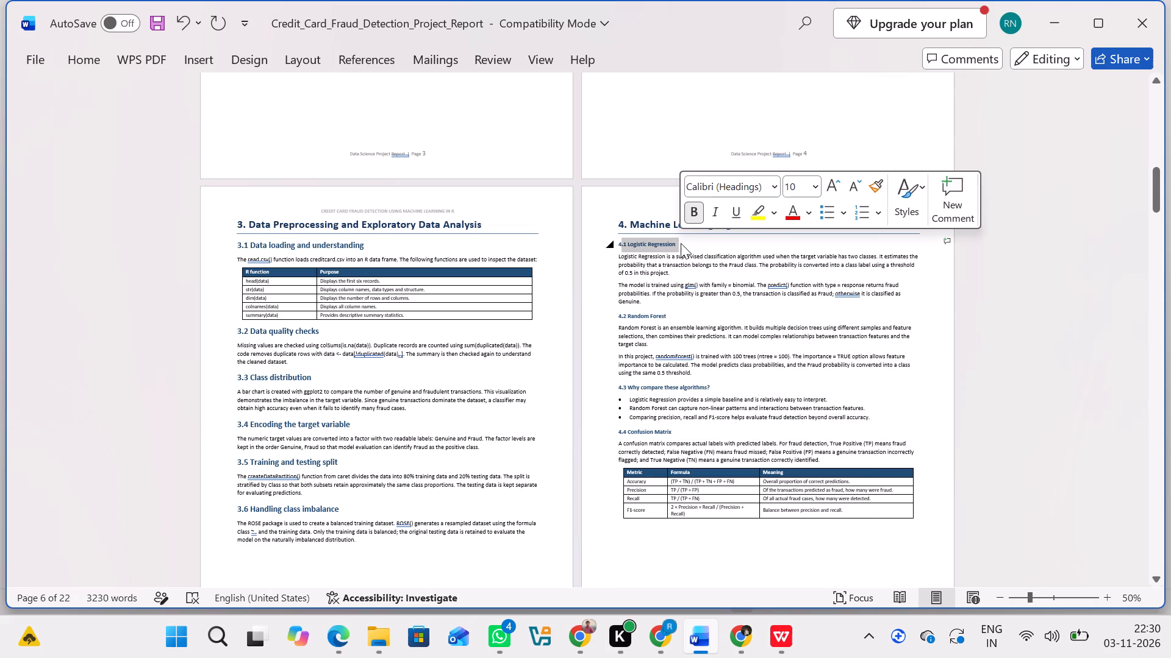
left_click(681, 243)
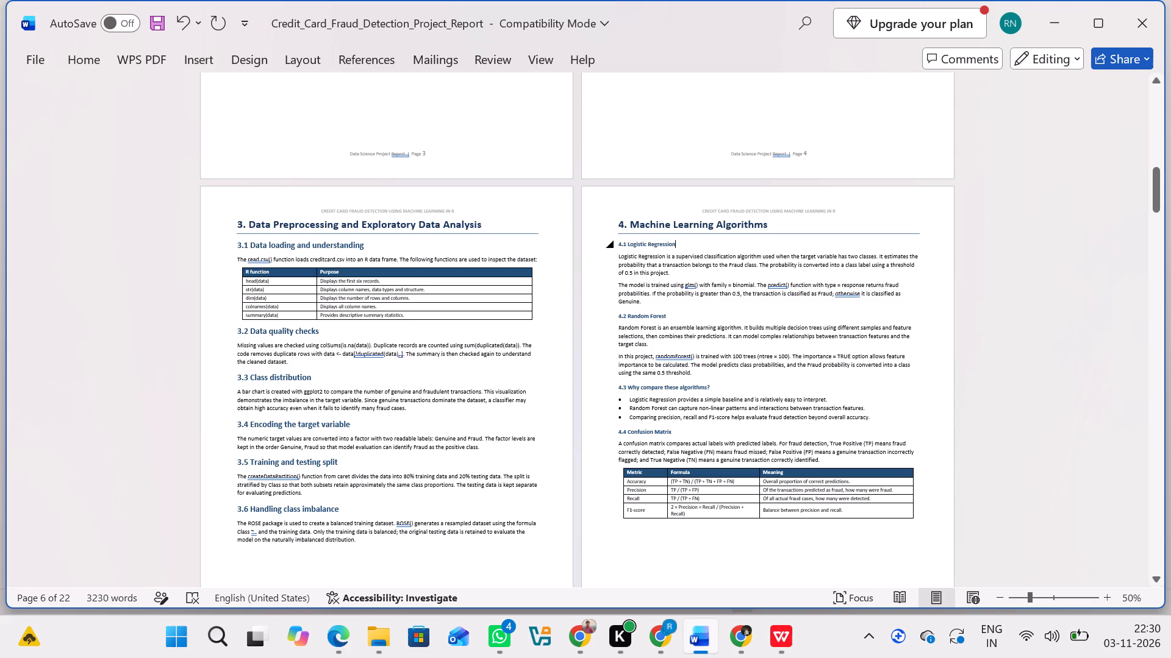
left_click_drag(617, 243, 688, 246)
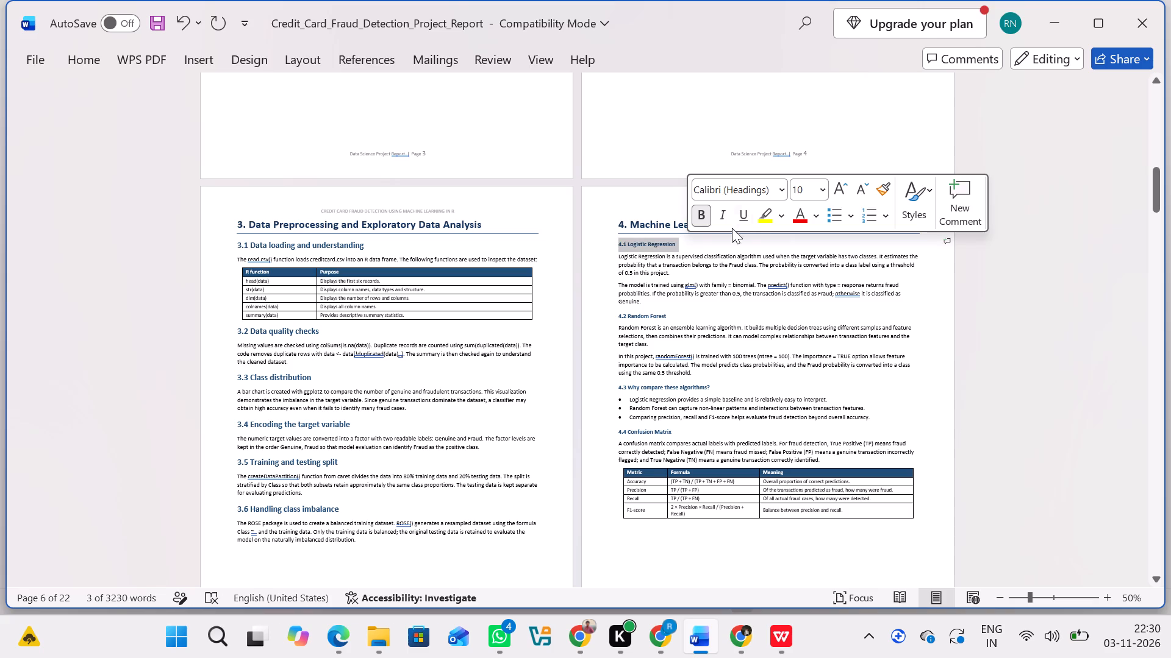
left_click(822, 196)
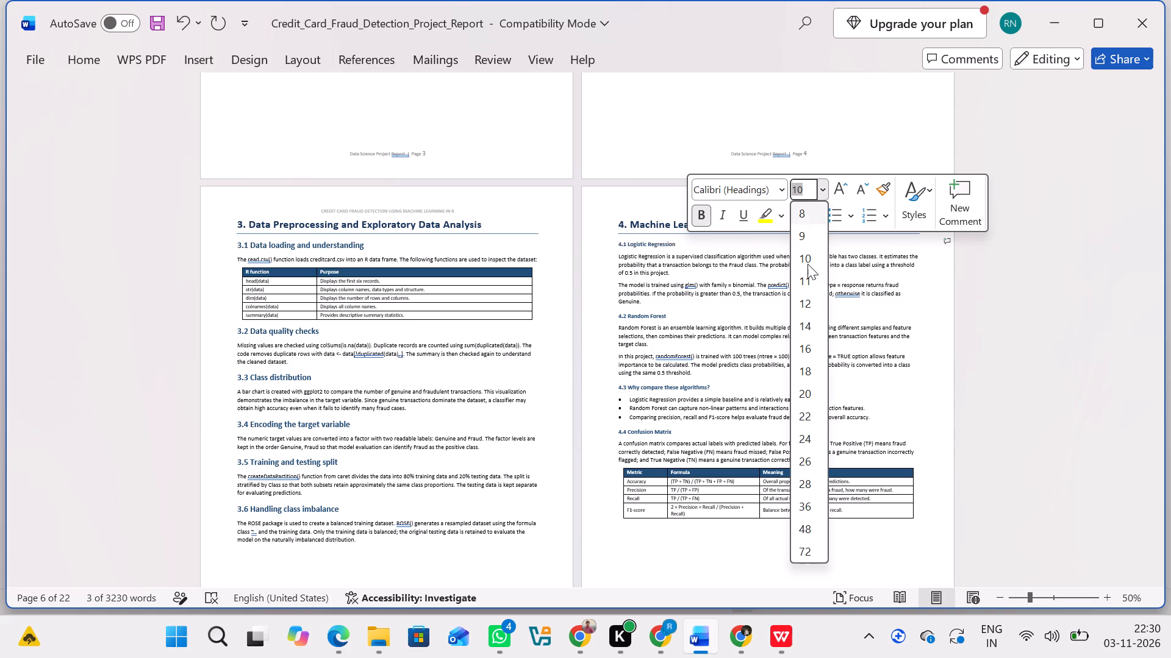
left_click(806, 322)
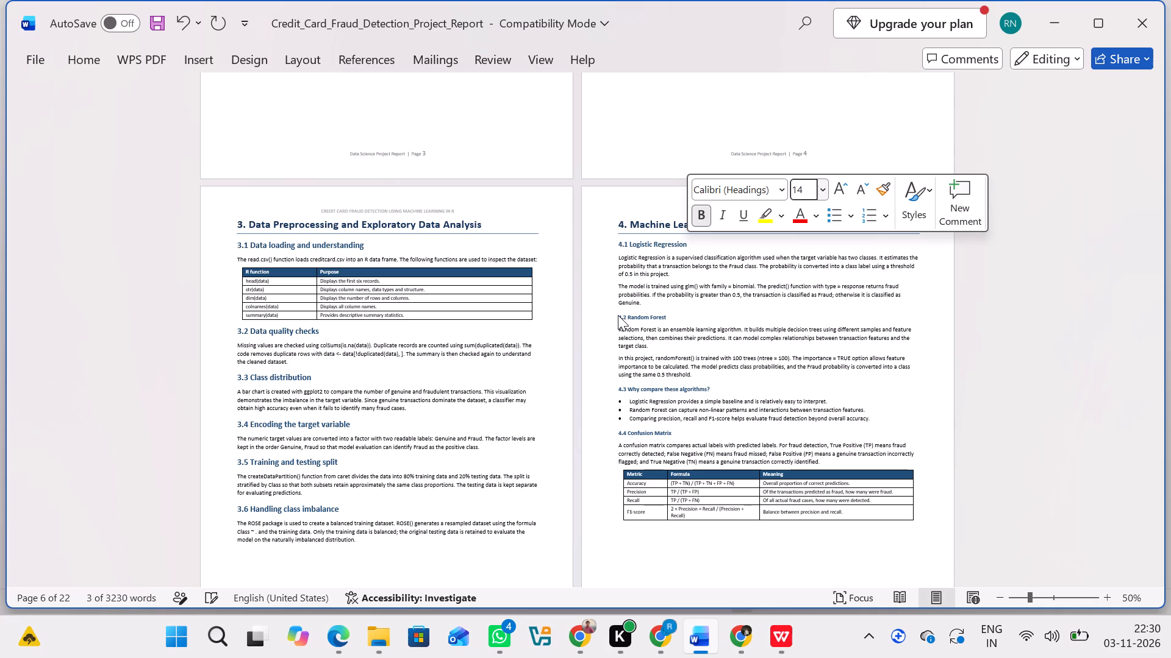
left_click(662, 311)
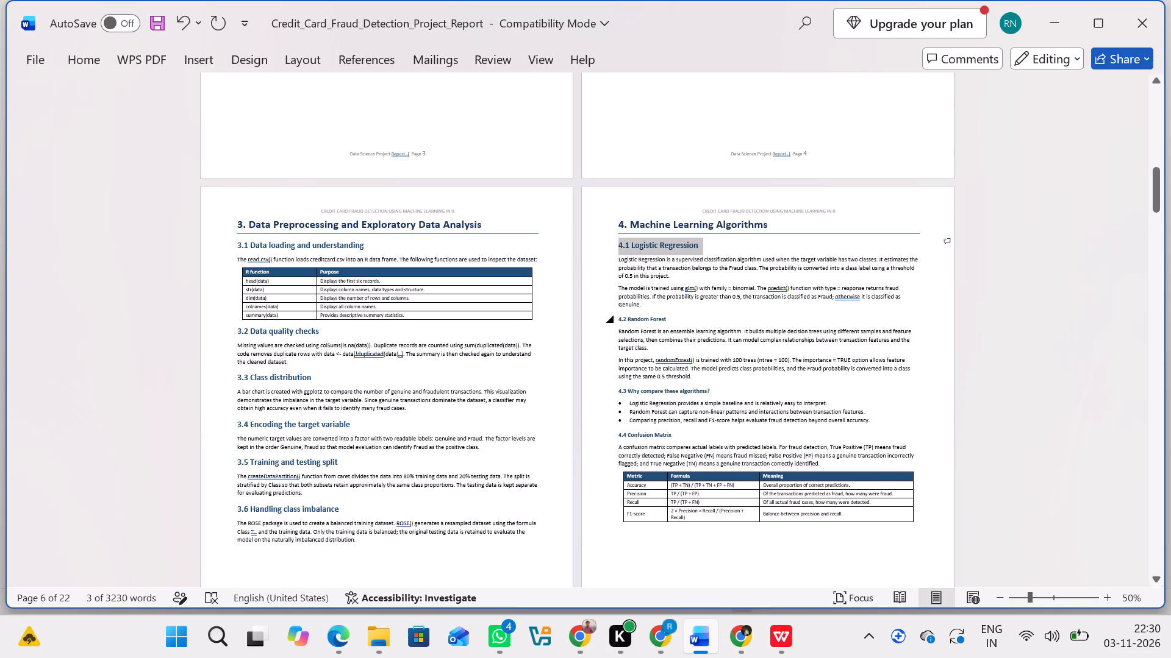
left_click_drag(618, 320, 681, 317)
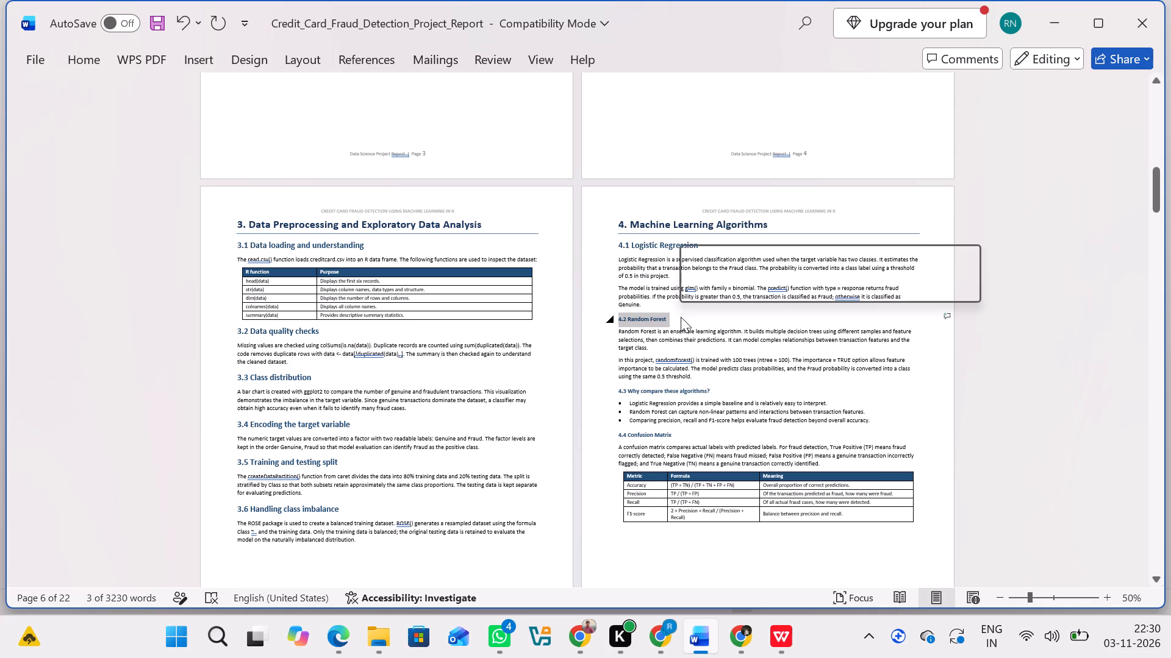
left_click(815, 264)
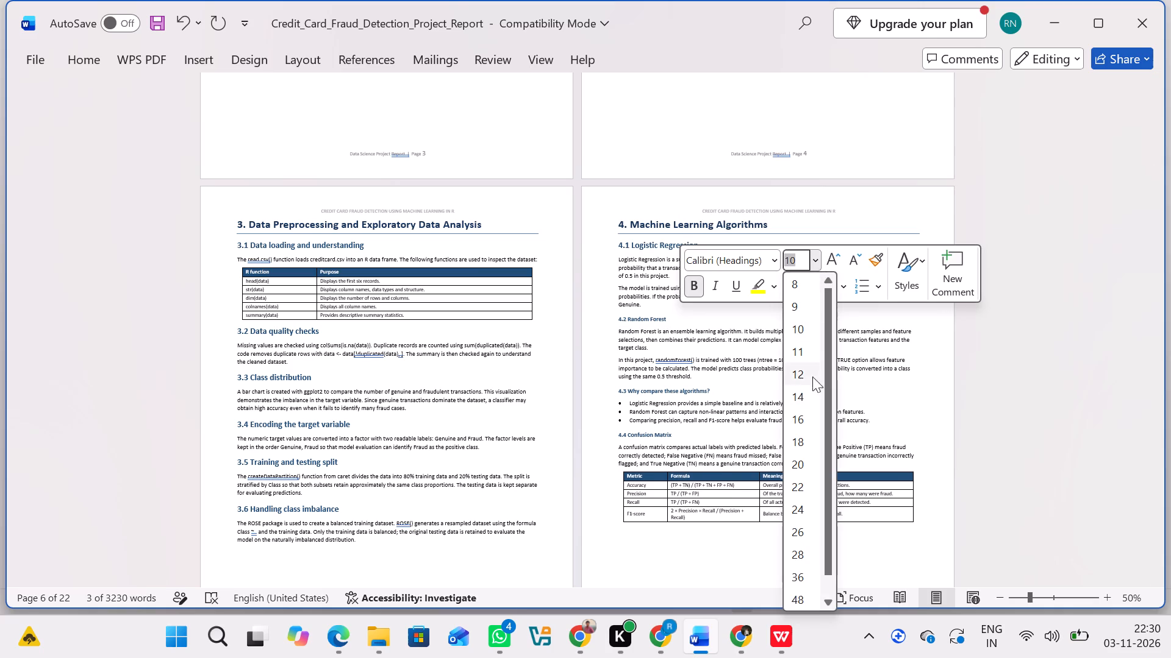
left_click(808, 394)
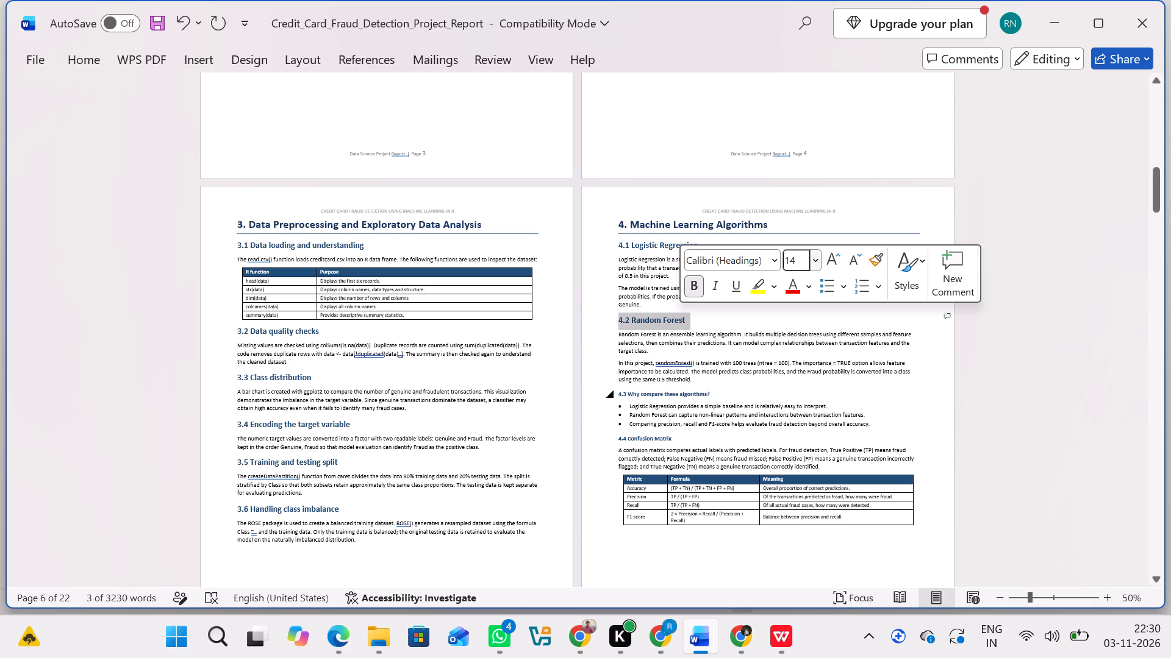
Set the headings "4.3 Why compare these algorithms?" and "4.4 Confusion Matrix" to font size 14.
left_click(596, 364)
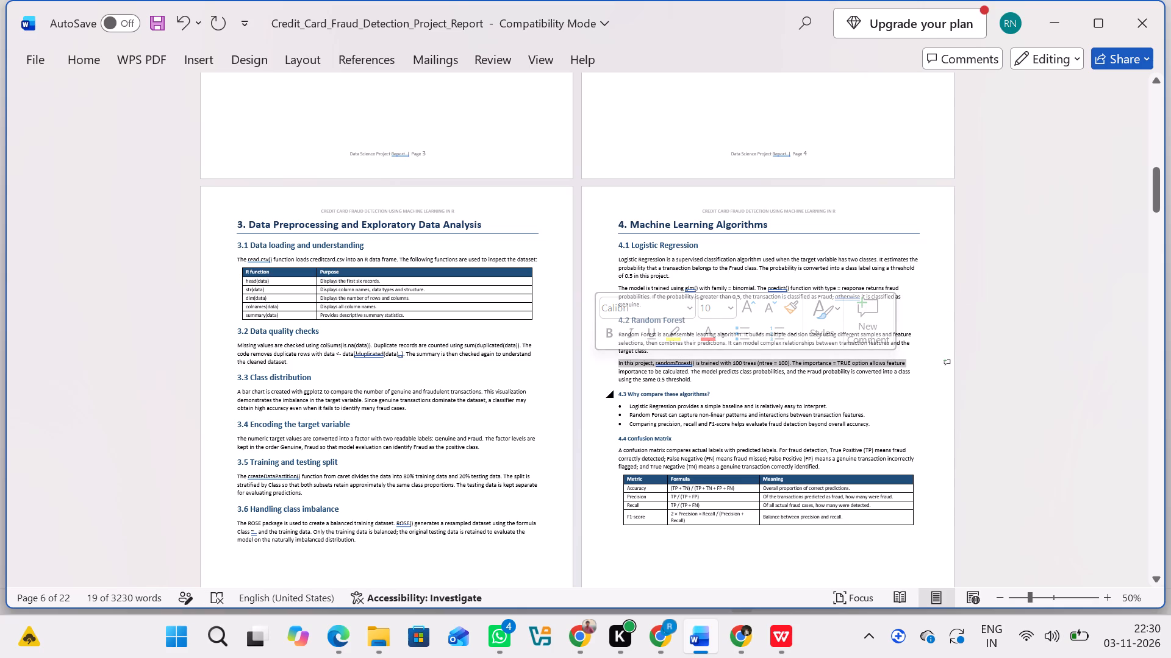
left_click_drag(619, 396, 731, 395)
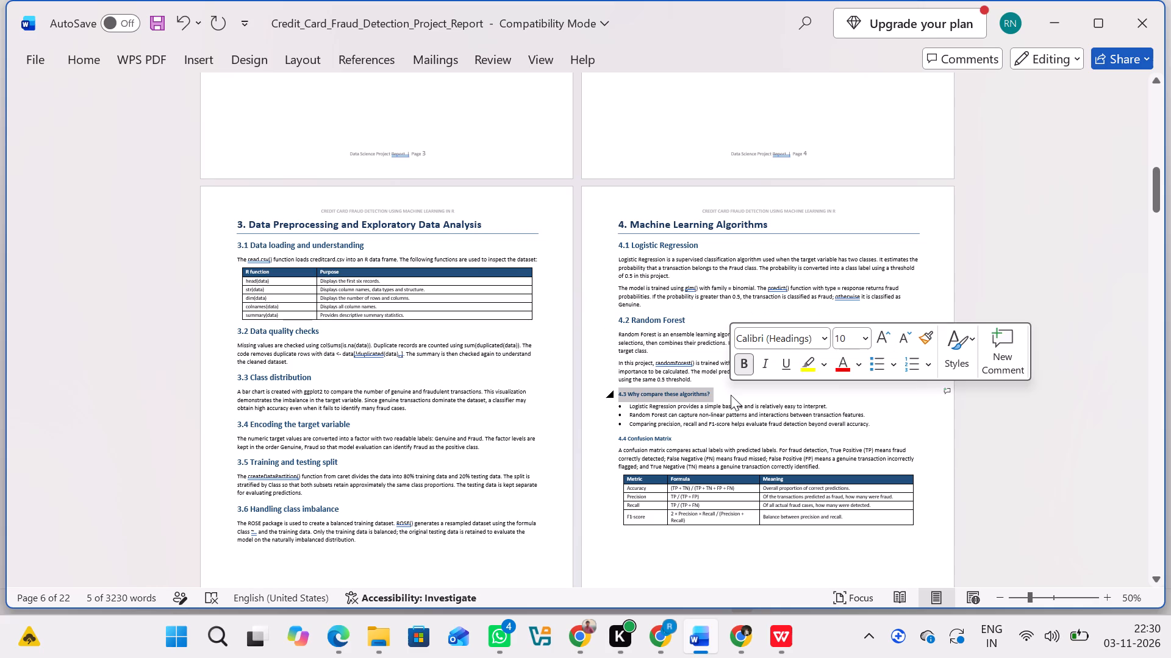
left_click(867, 336)
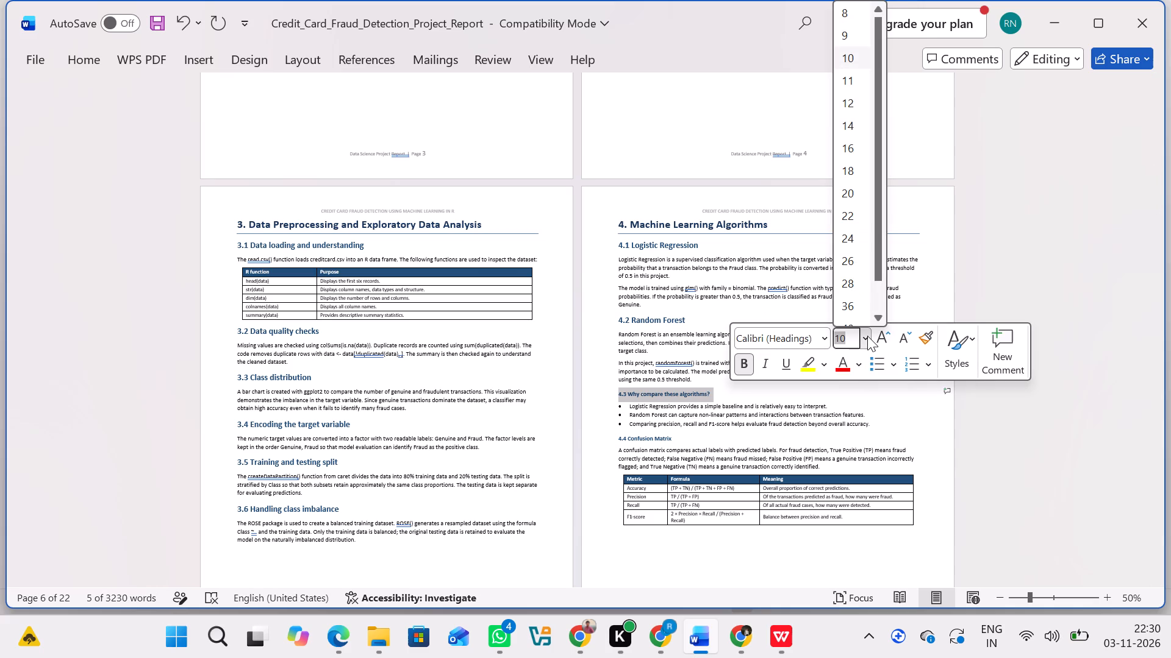
left_click(850, 123)
left_click(837, 147)
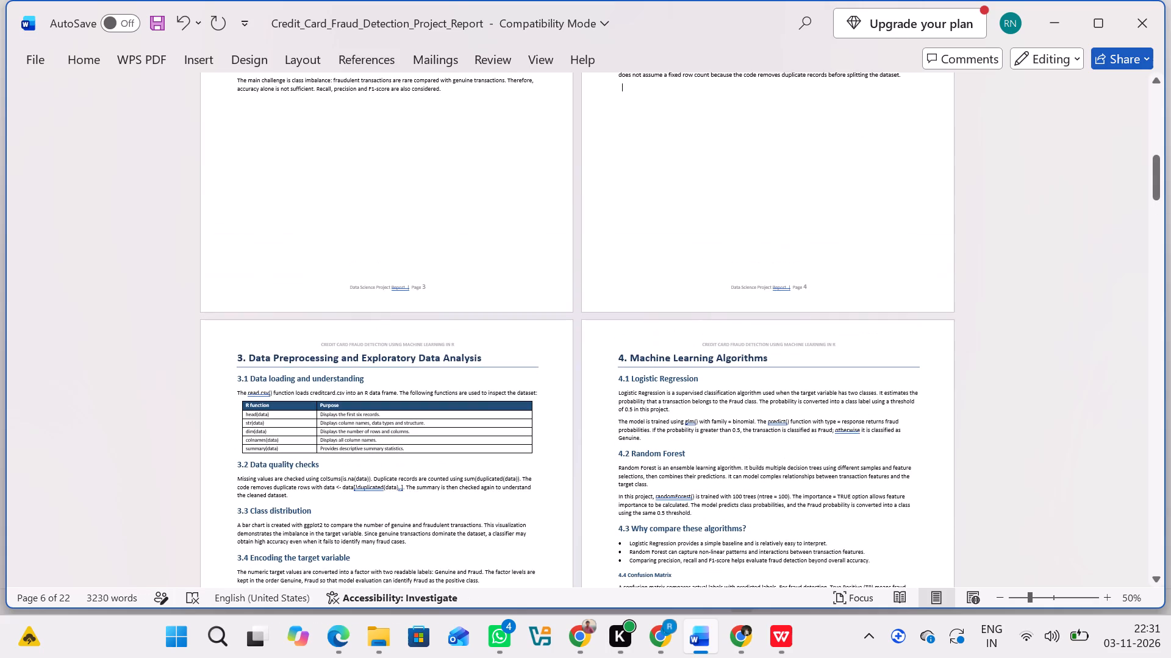
scroll(837, 147, "down", 1)
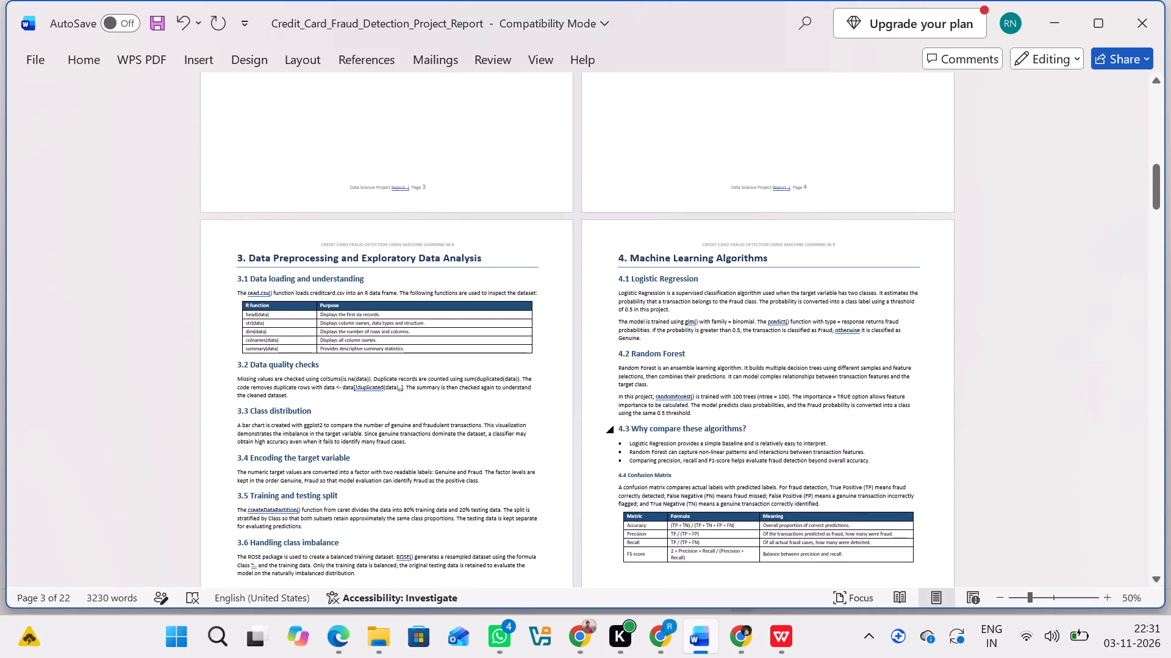
scroll(654, 423, "down", 1)
left_click_drag(618, 424, 695, 422)
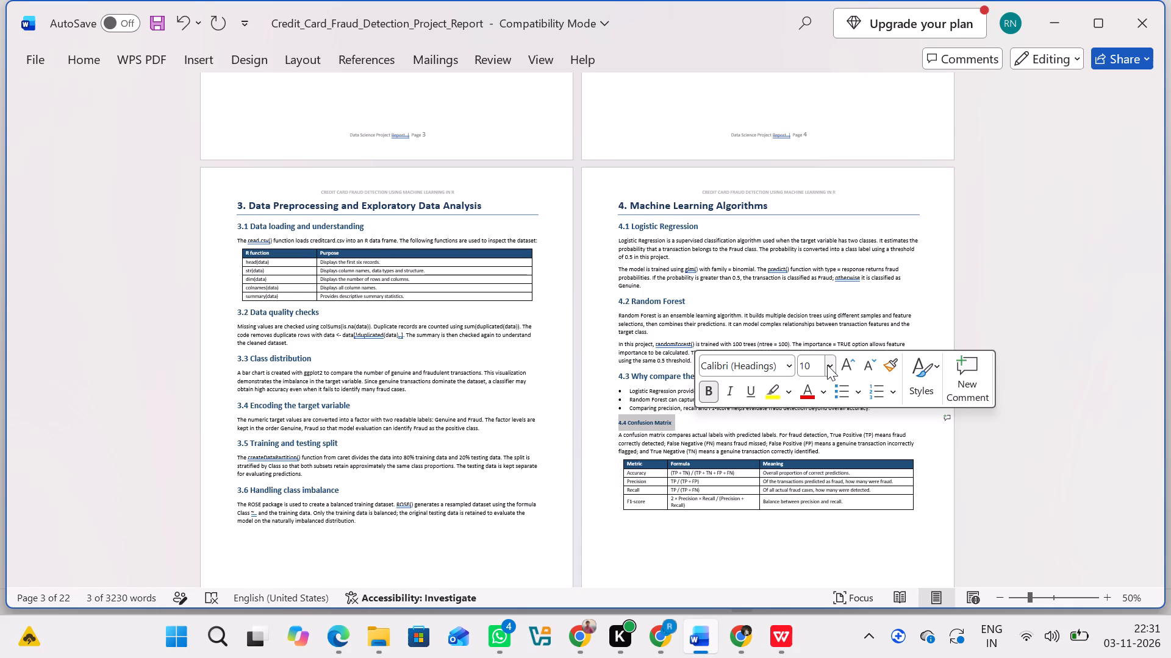
left_click(827, 365)
left_click(815, 116)
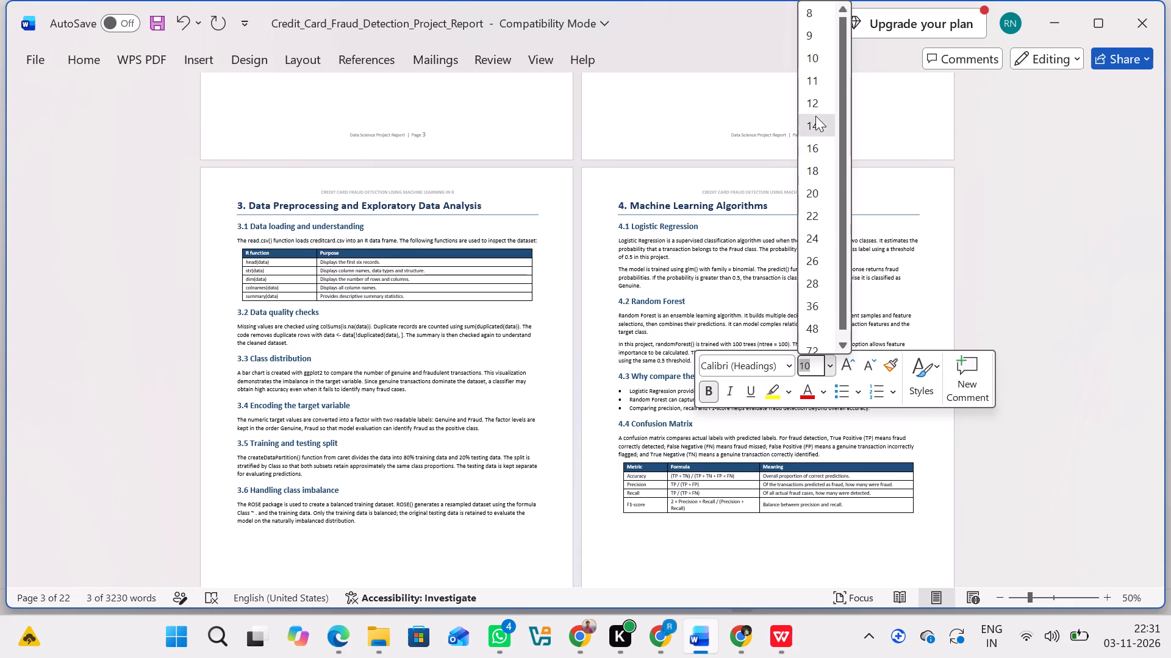
left_click(595, 266)
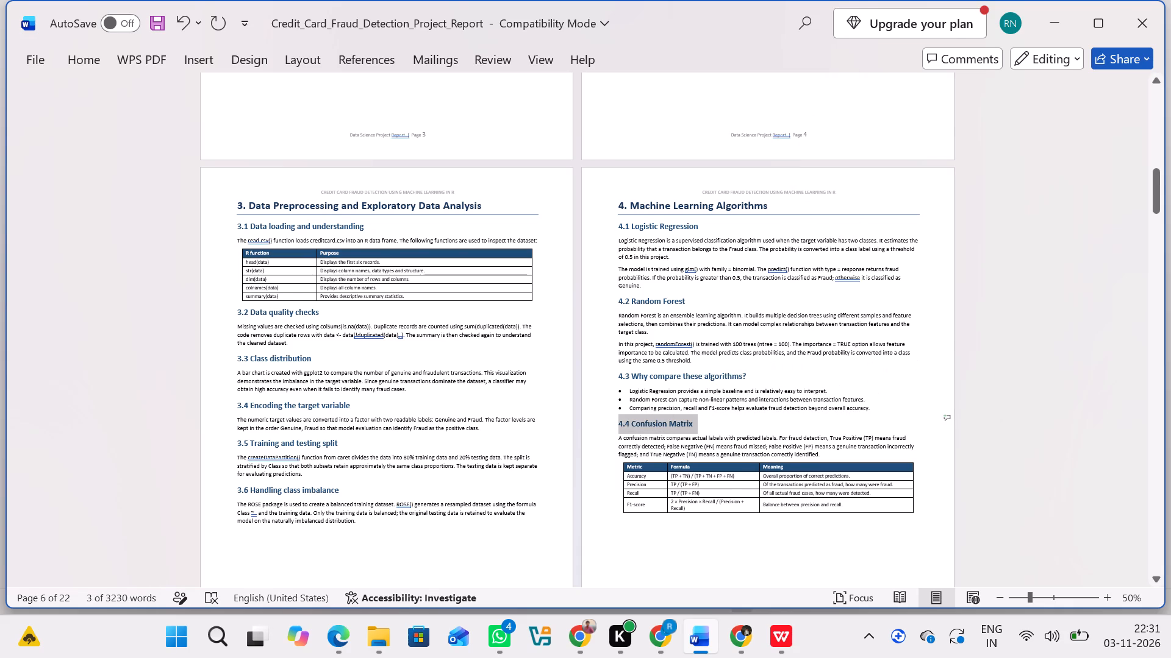
Set the paragraph and the metrics table under "4.4 Confusion Matrix" to font size 10.
scroll(595, 266, "down", 3)
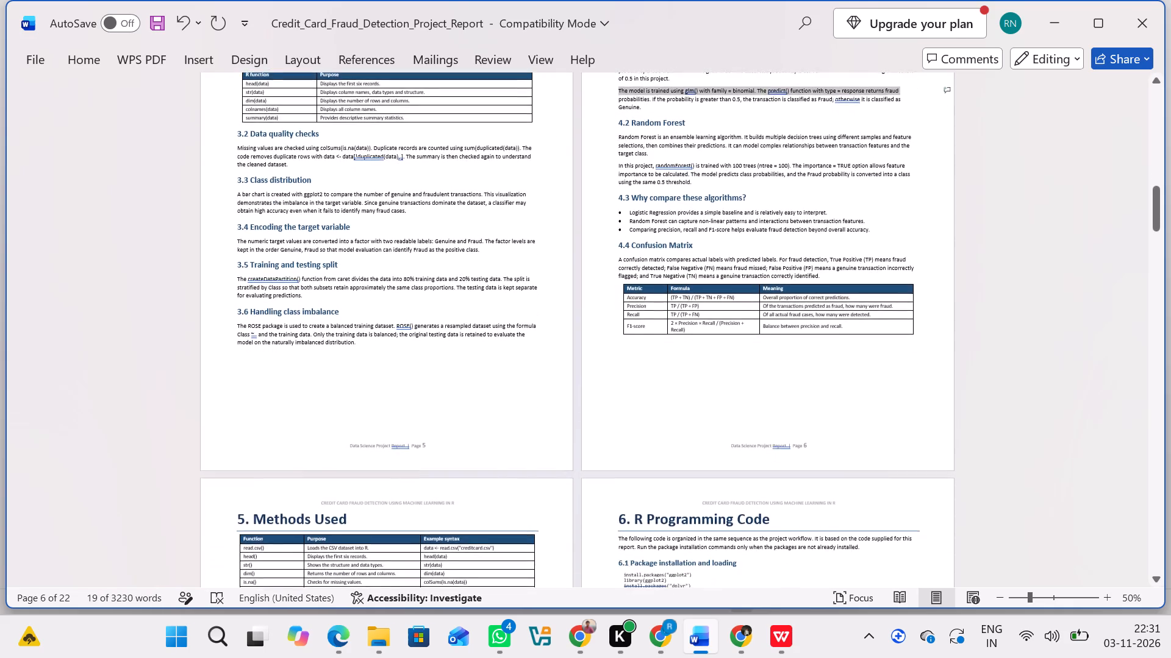
scroll(595, 266, "down", 1)
left_click(489, 326)
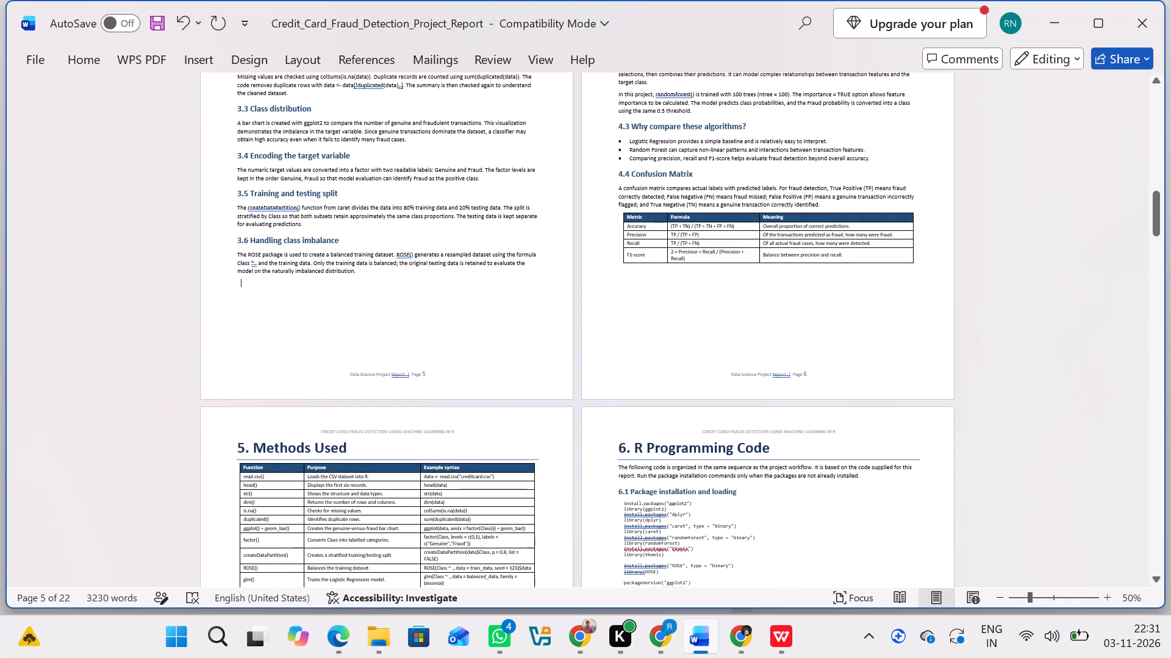
left_click_drag(616, 188, 861, 276)
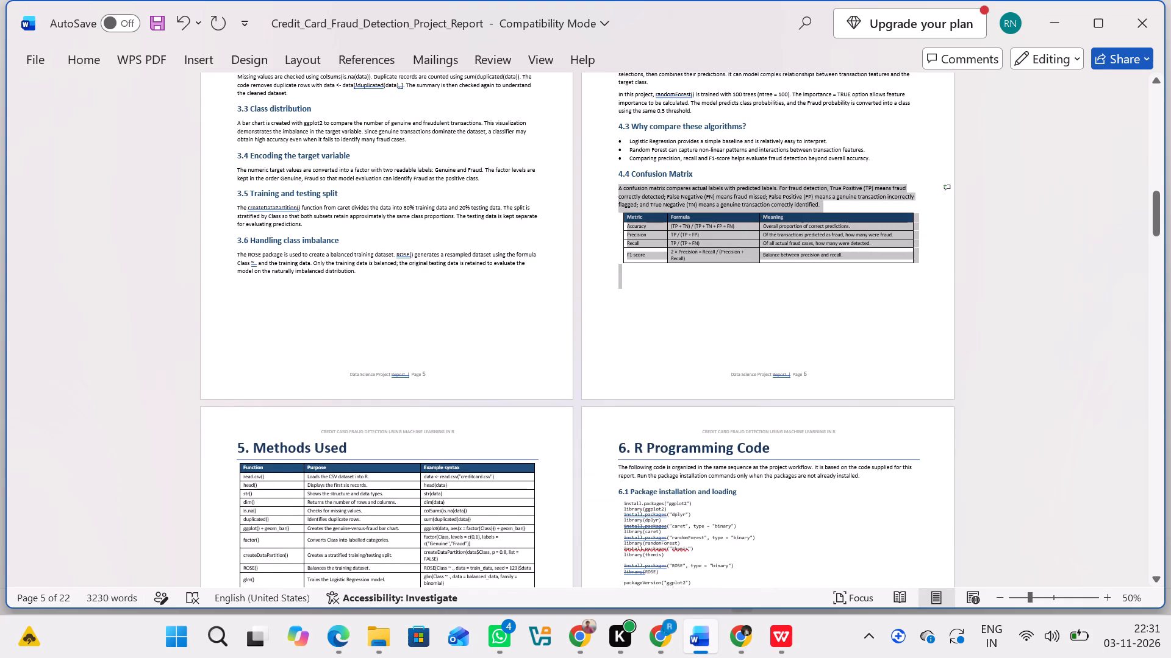
left_click_drag(861, 276, 865, 276)
left_click(1001, 221)
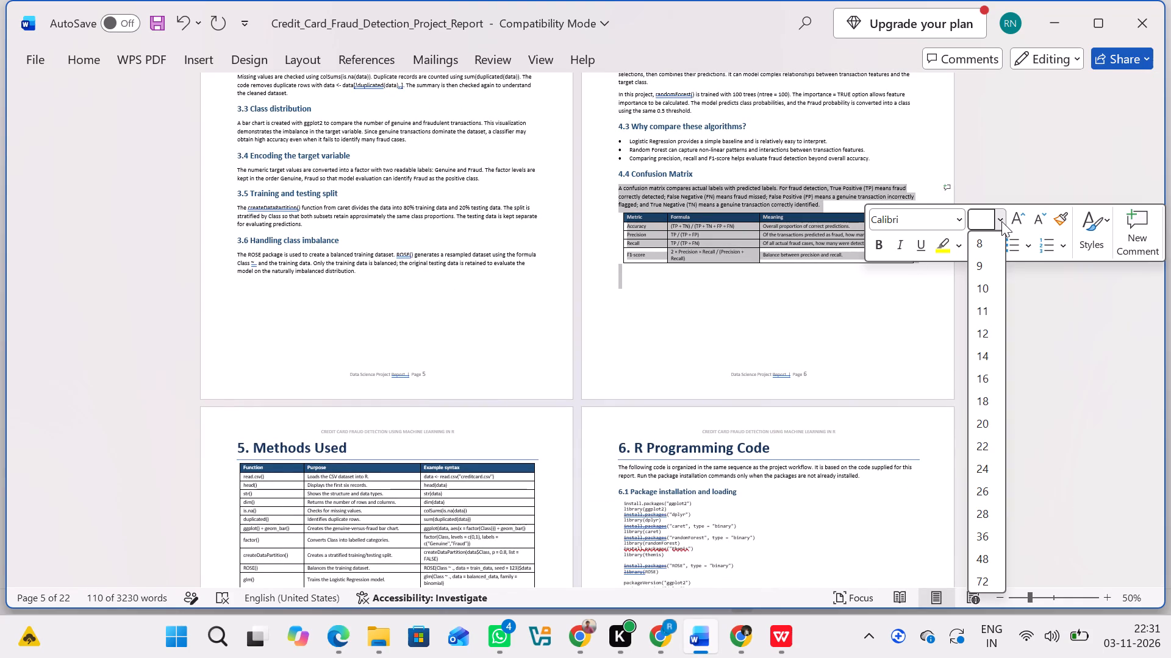
left_click(987, 281)
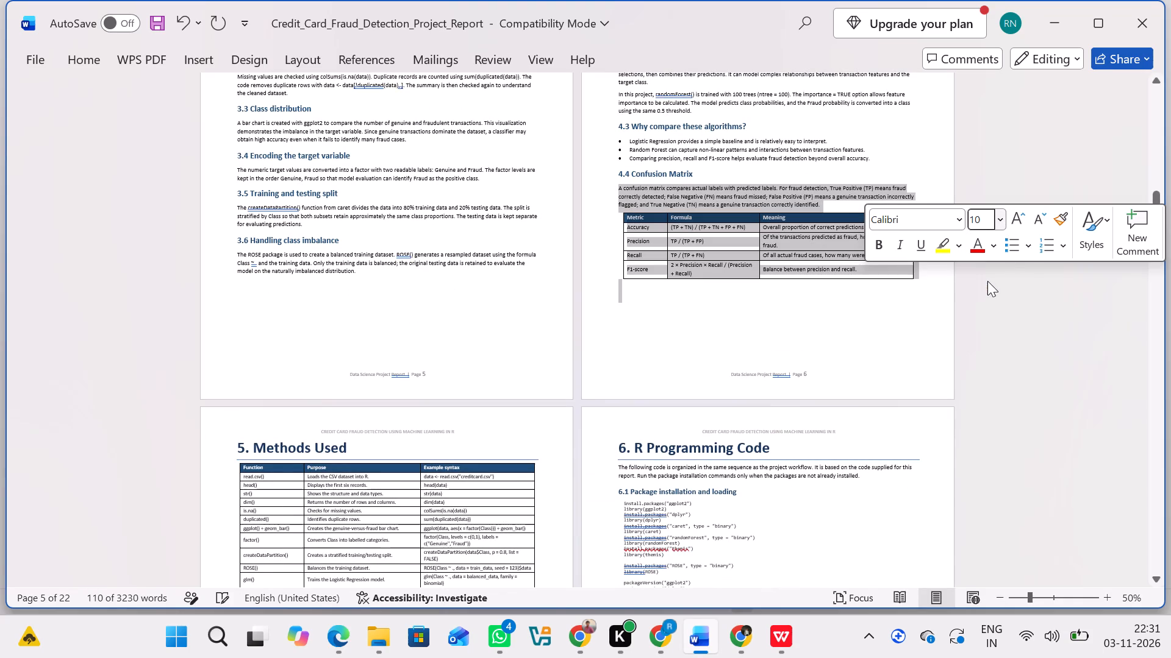
left_click(661, 364)
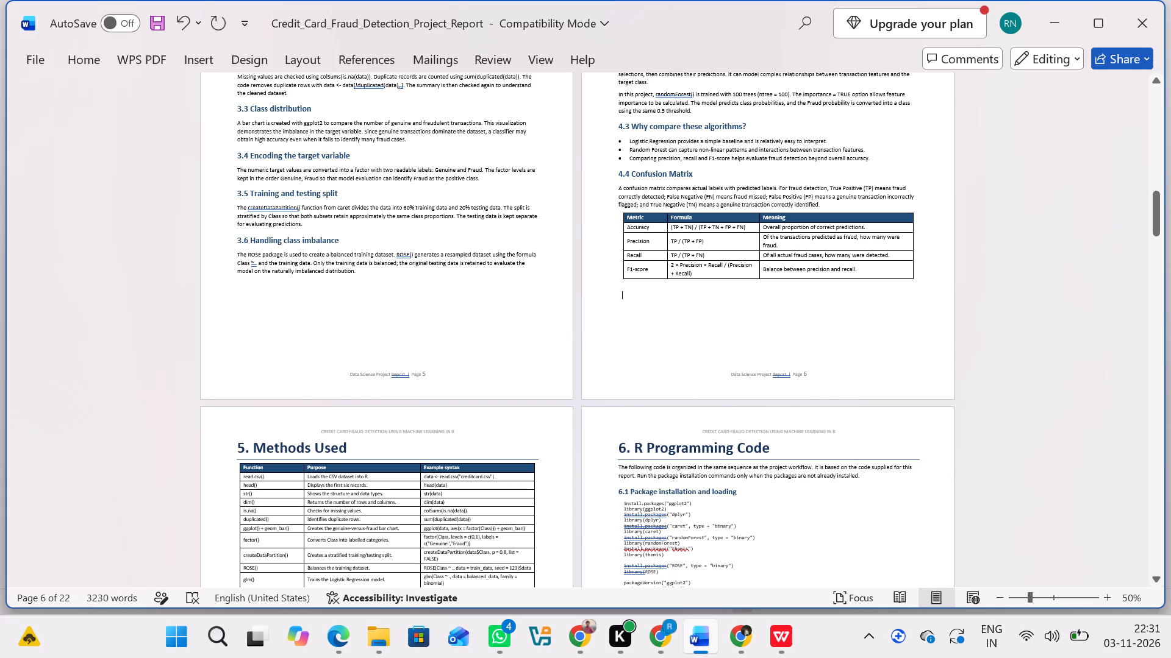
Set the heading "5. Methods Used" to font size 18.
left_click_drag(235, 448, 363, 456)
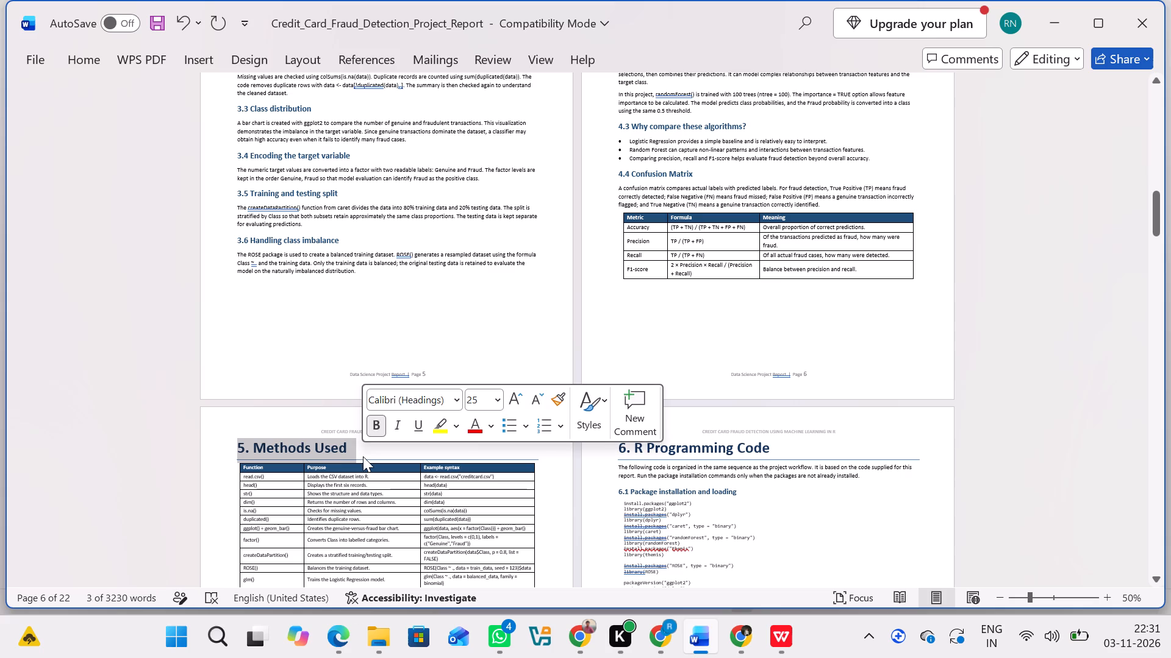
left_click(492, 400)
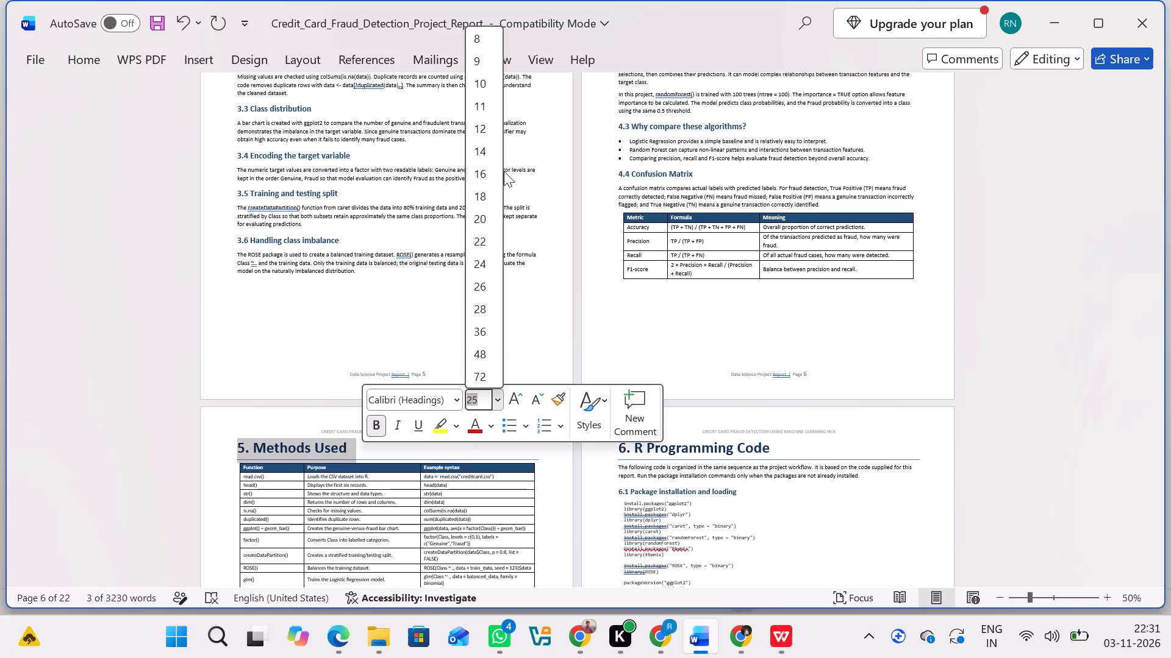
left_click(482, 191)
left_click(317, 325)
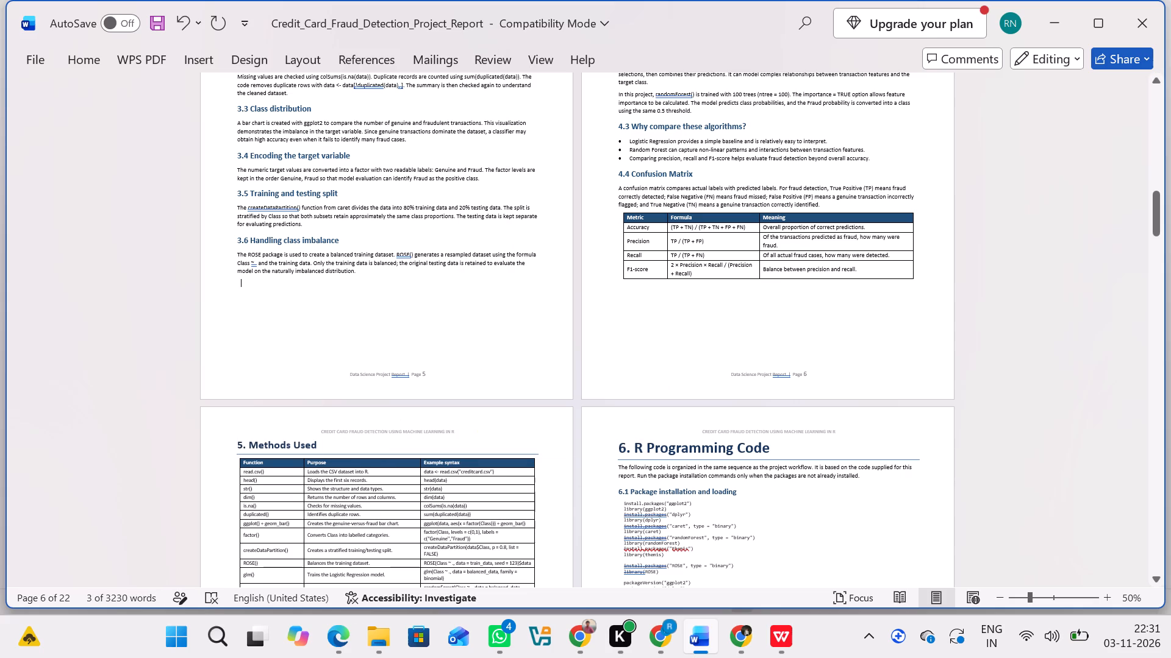
Set all of section 5, including its heading, the functions table and the "Packages used" paragraph, to font size 10.
left_click(229, 464)
scroll(229, 464, "down", 1)
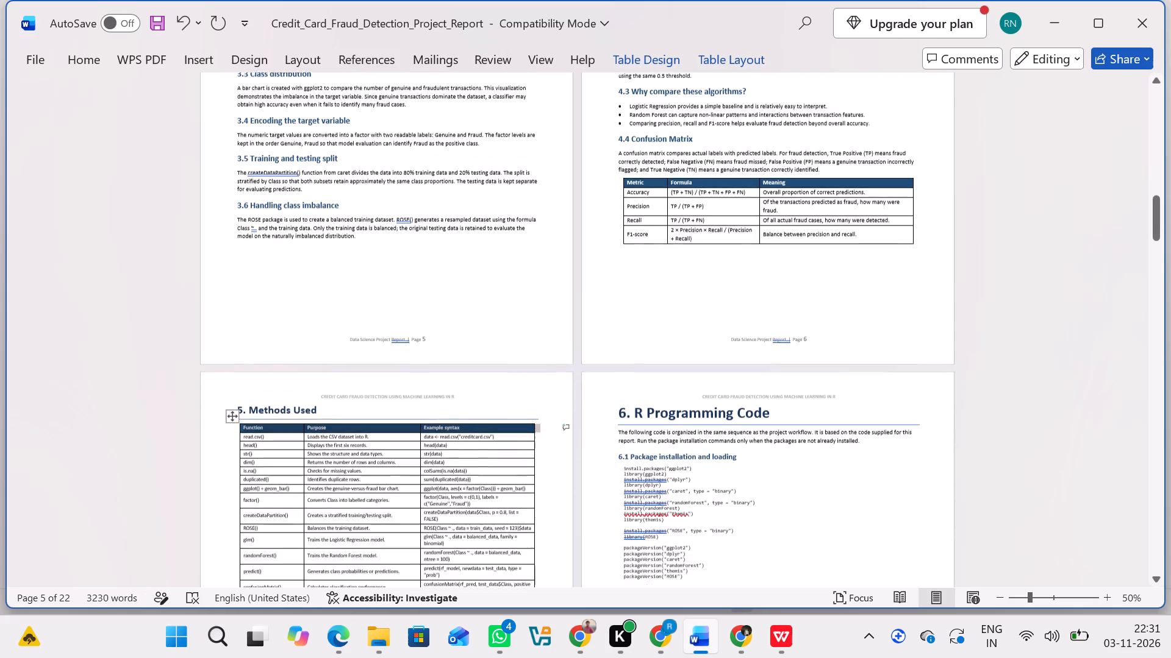
scroll(229, 464, "down", 1)
scroll(182, 440, "down", 1)
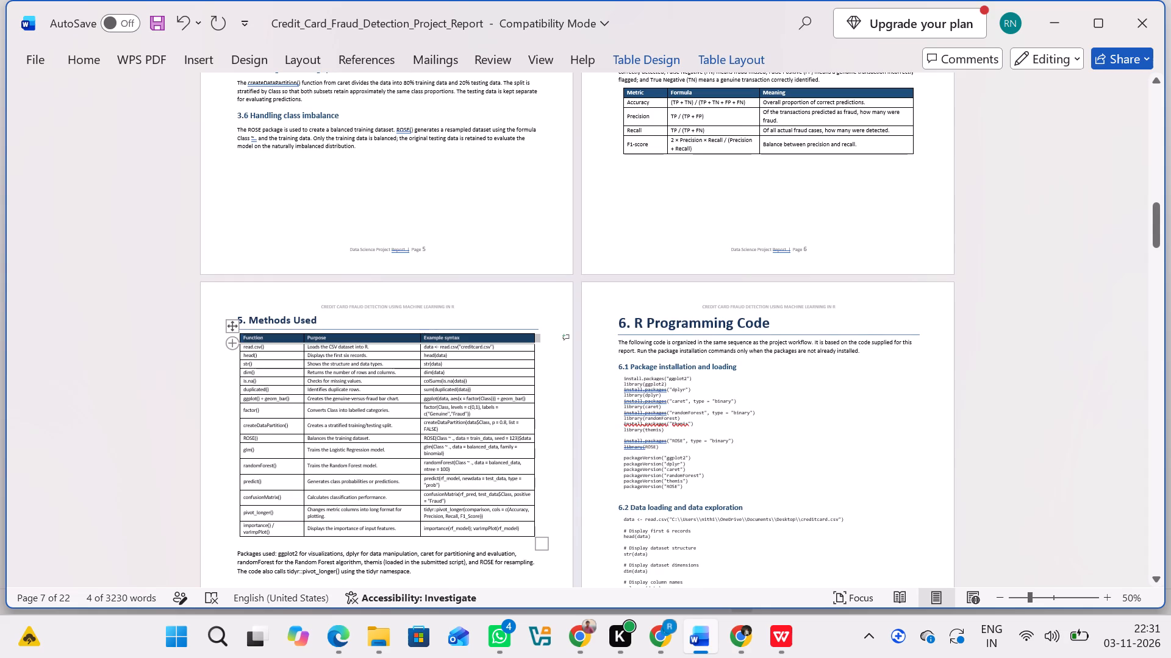
left_click_drag(220, 324, 434, 580)
left_click(569, 521)
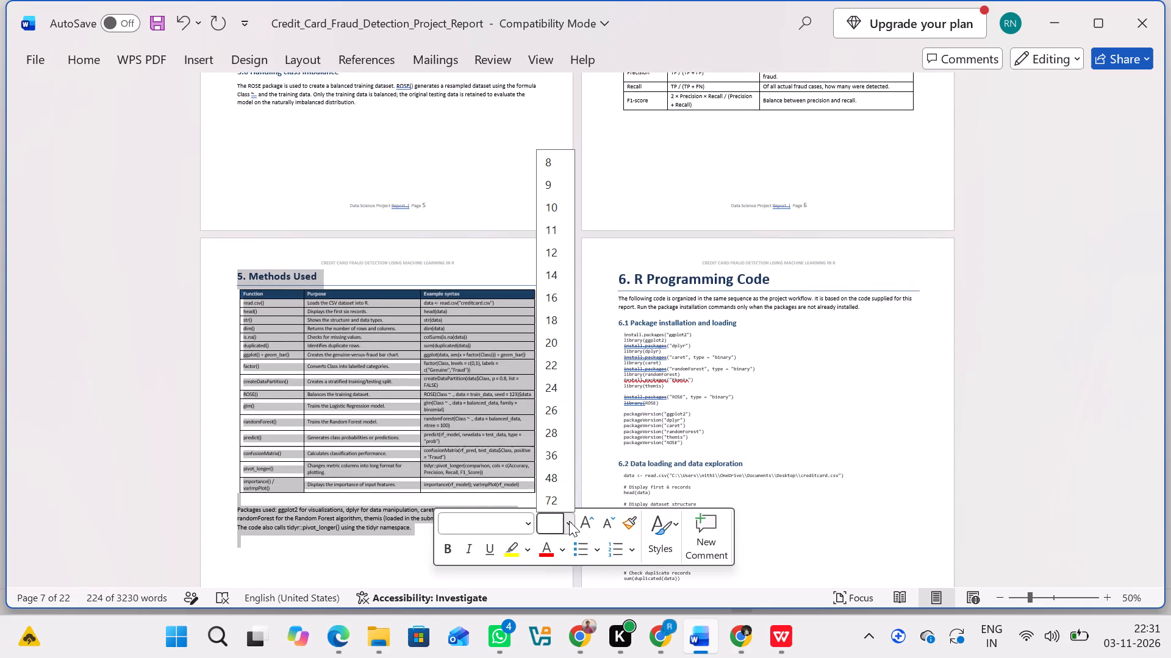
left_click(554, 211)
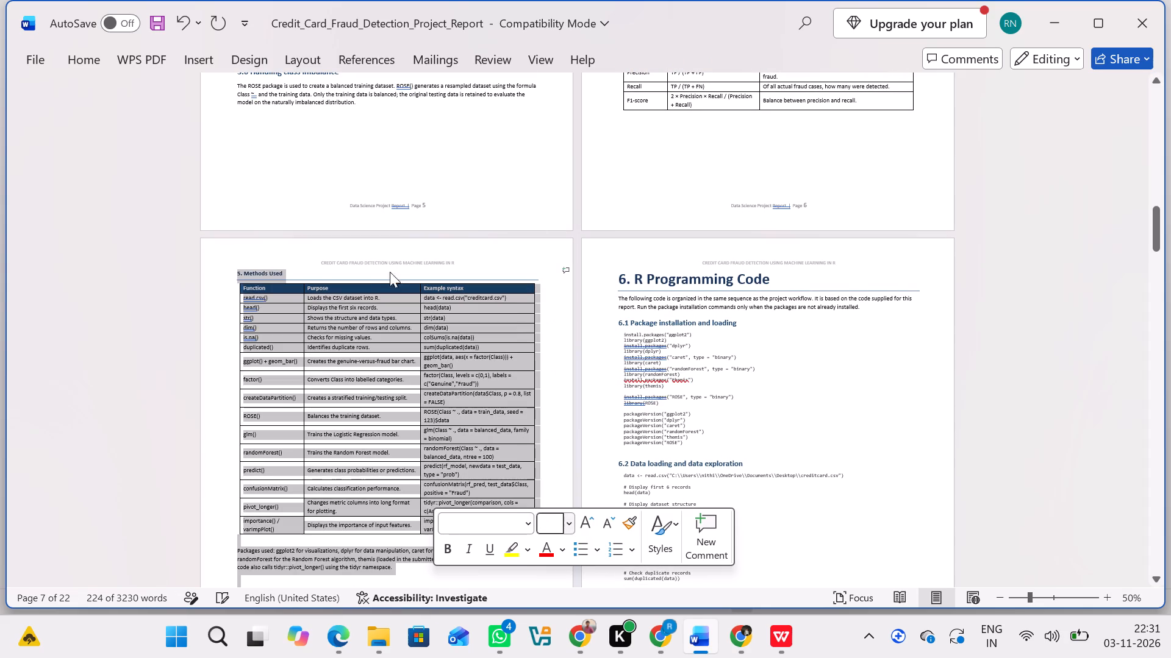
left_click(317, 275)
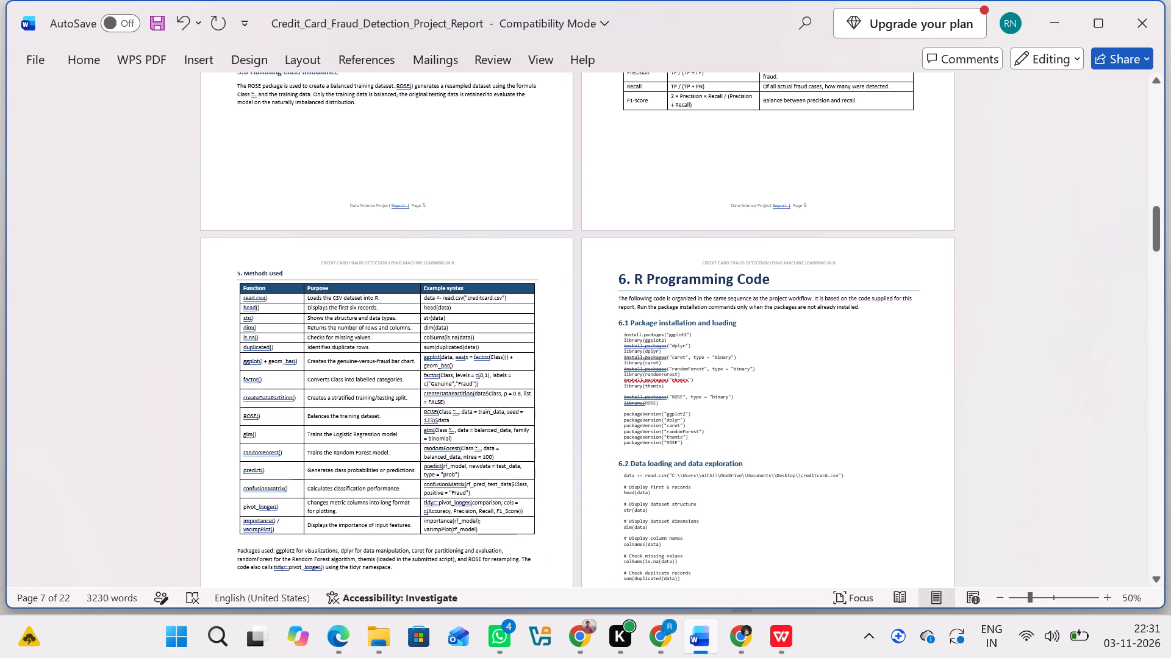
Set the heading "5. Methods Used" to font size 18.
left_click_drag(235, 275, 289, 271)
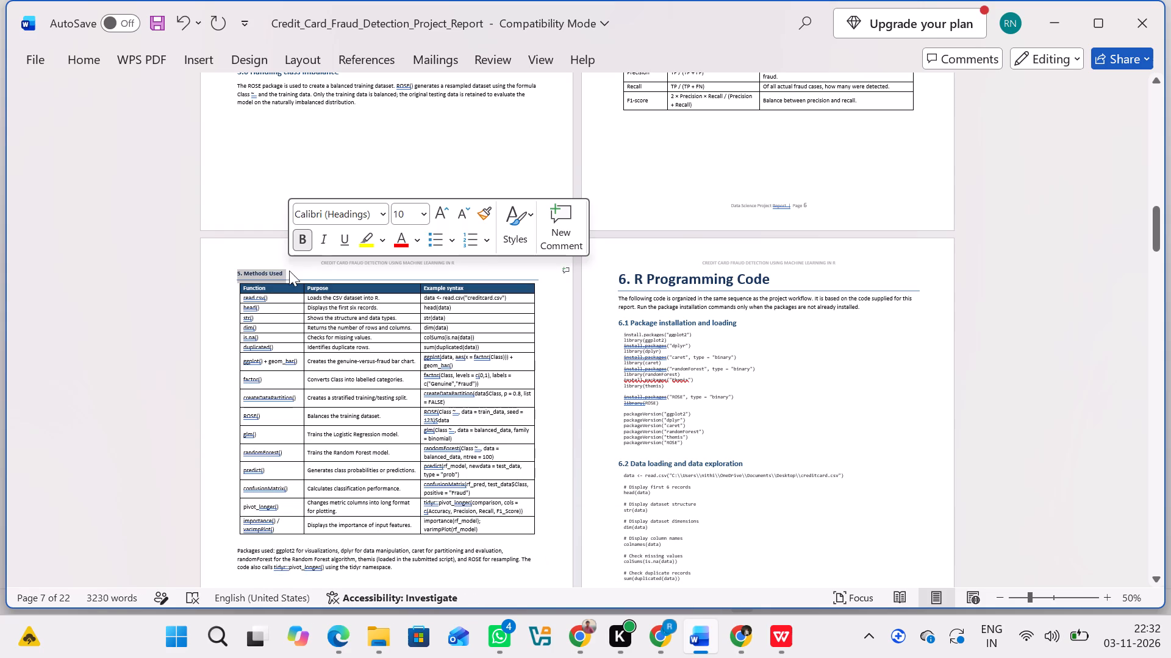
left_click(423, 216)
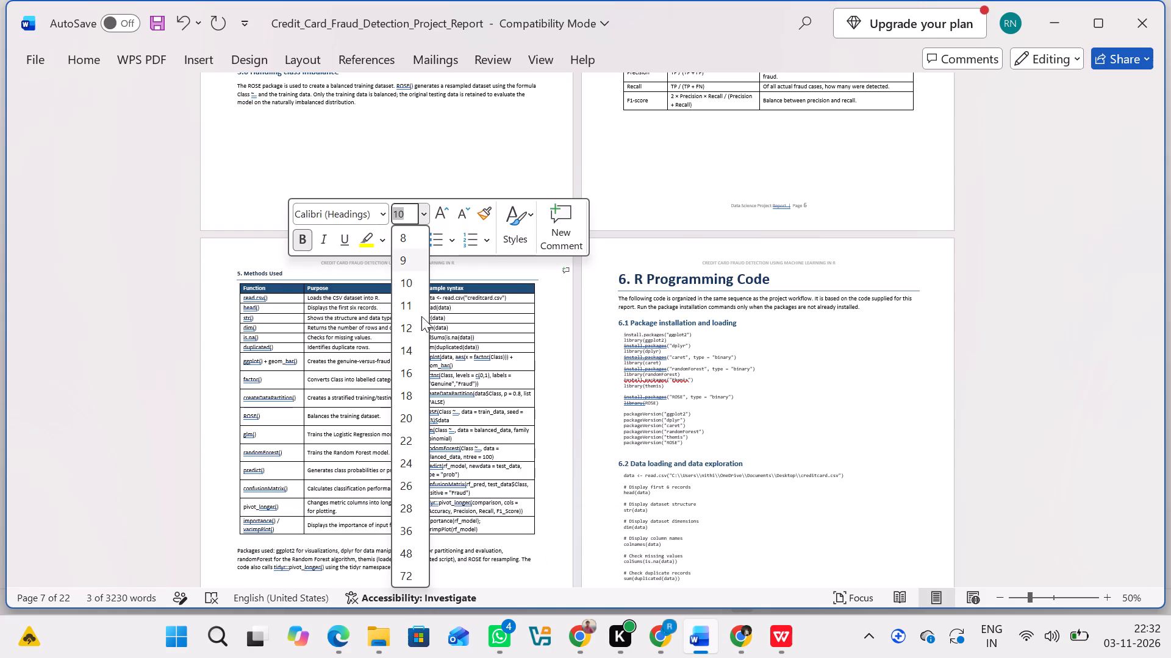
left_click(413, 390)
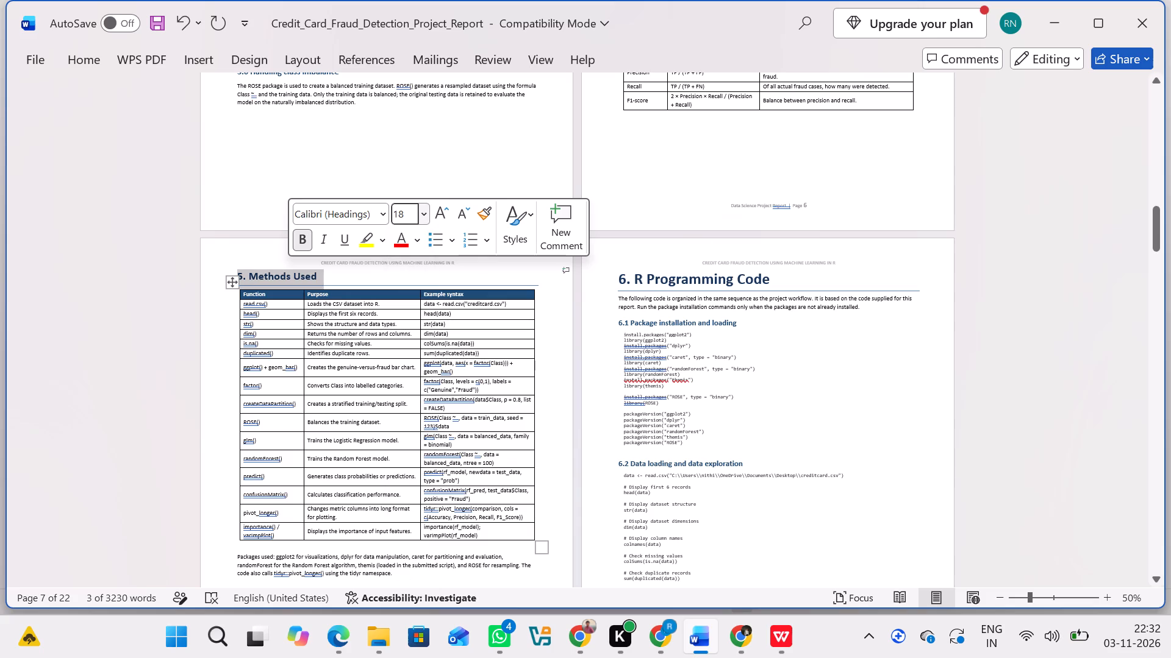
left_click(700, 174)
Set the heading "6. R Programming Code" to font size 18.
left_click_drag(619, 282, 778, 283)
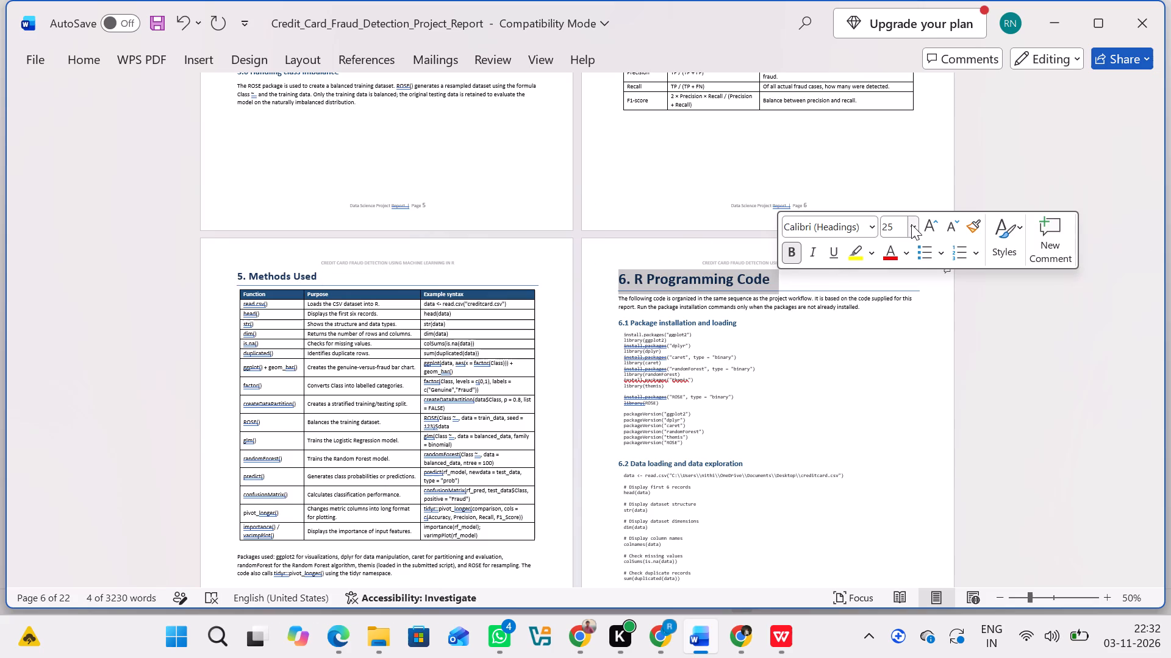
left_click(912, 224)
left_click(901, 406)
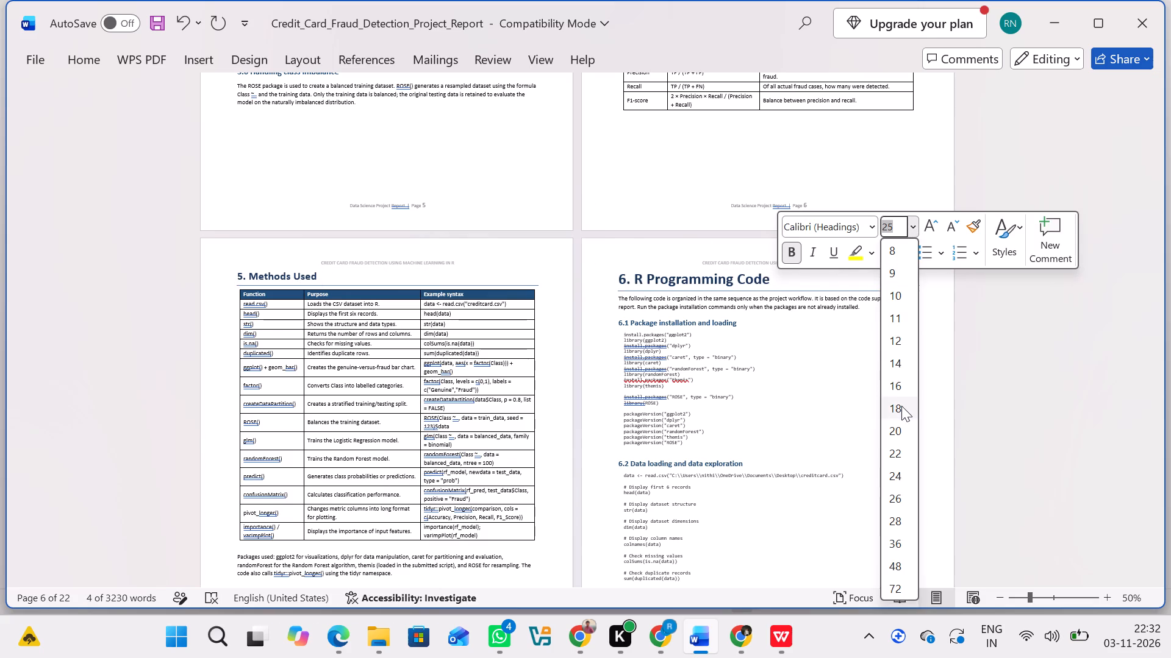
left_click(817, 344)
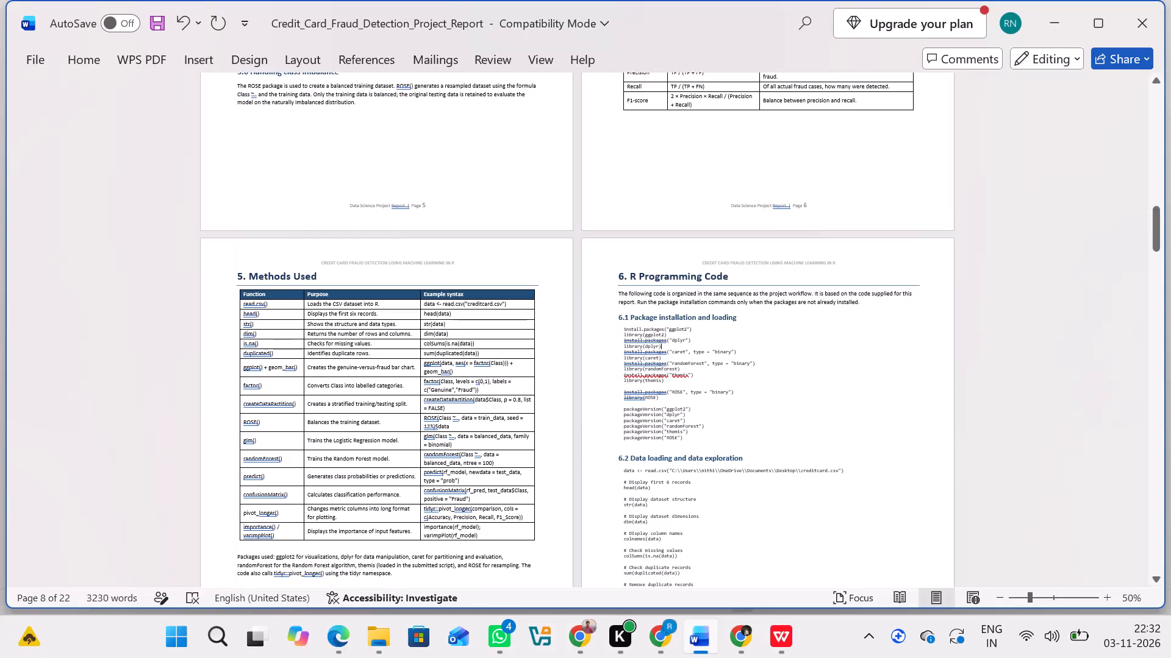
Check the font size of the introductory paragraph under "6. R Programming Code".
left_click_drag(620, 295, 888, 310)
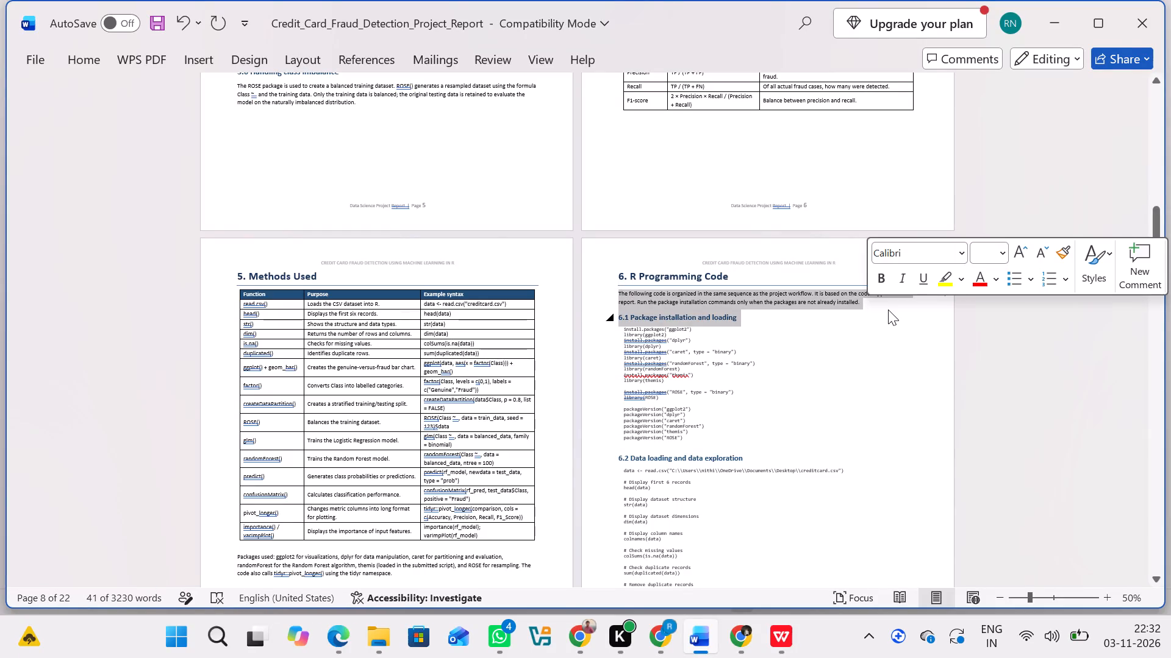
left_click(789, 339)
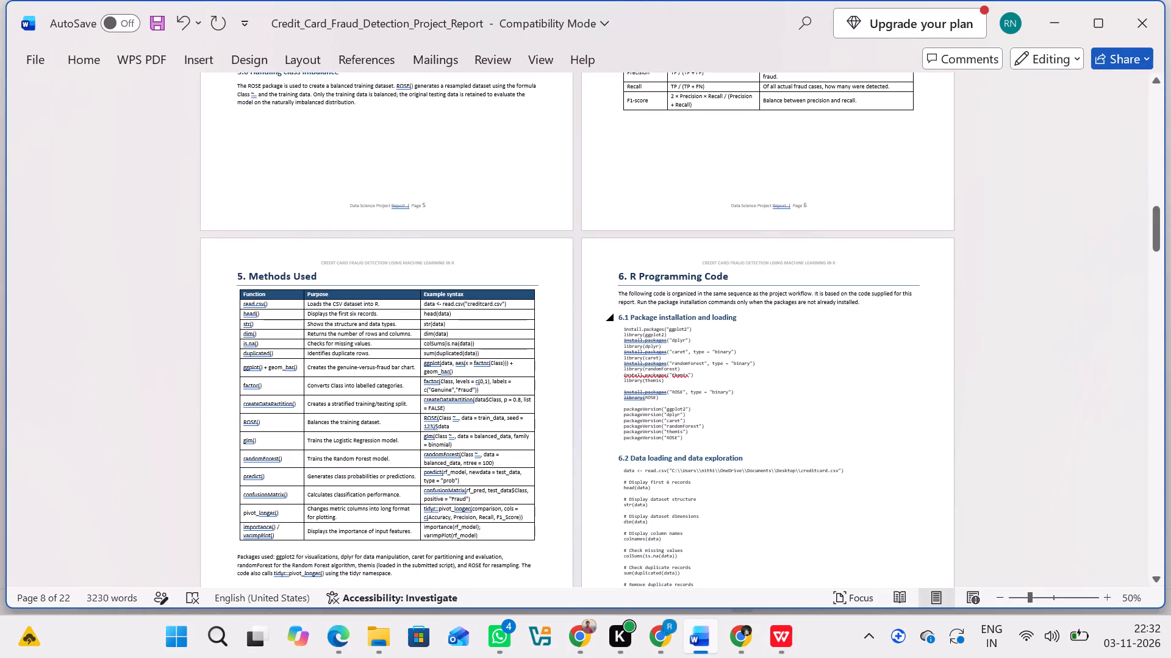
left_click_drag(617, 295, 909, 301)
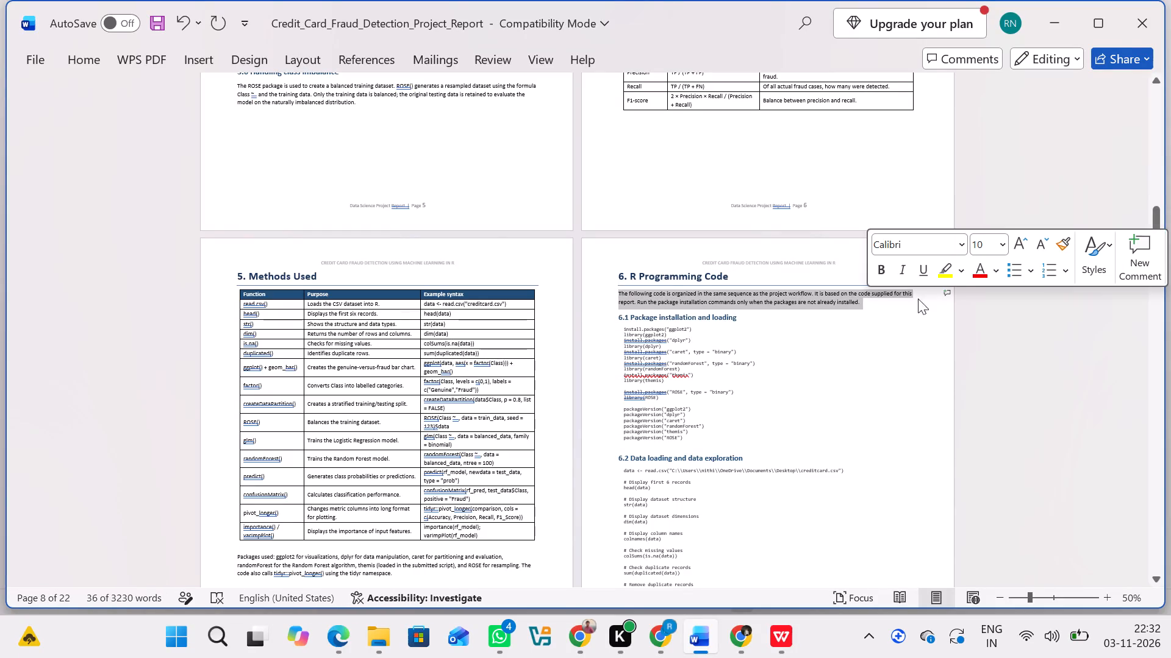
left_click(829, 367)
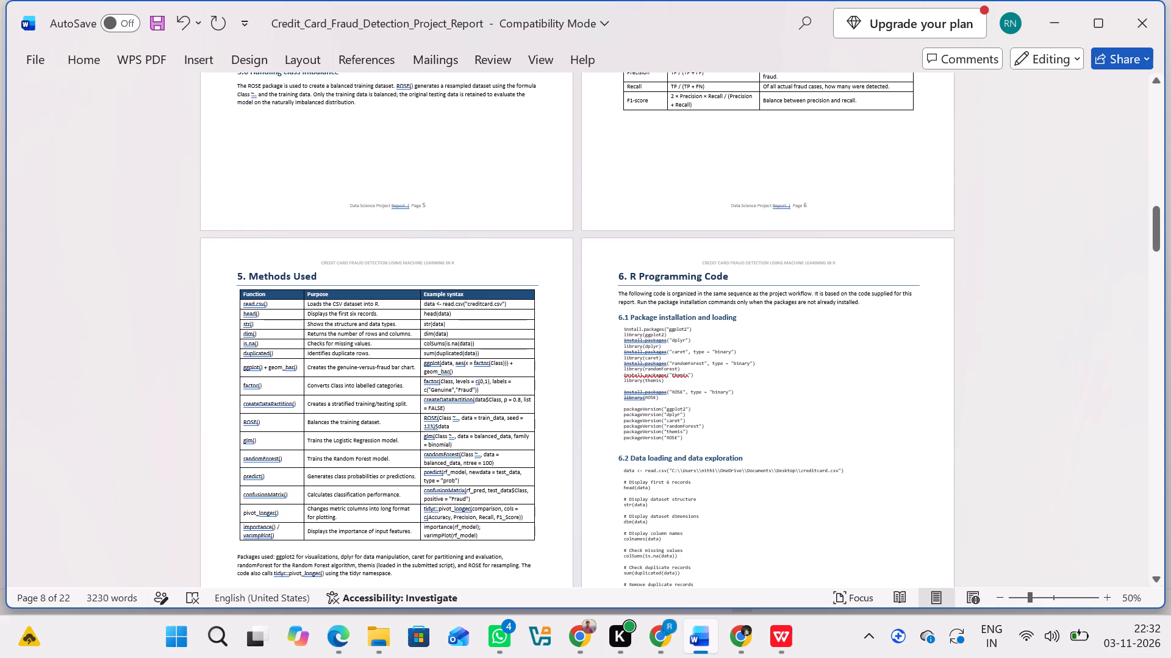
Set the heading "6.1 Package installation and loading" to font size 14, keeping its code block expanded.
double_click(619, 332)
left_click(616, 320)
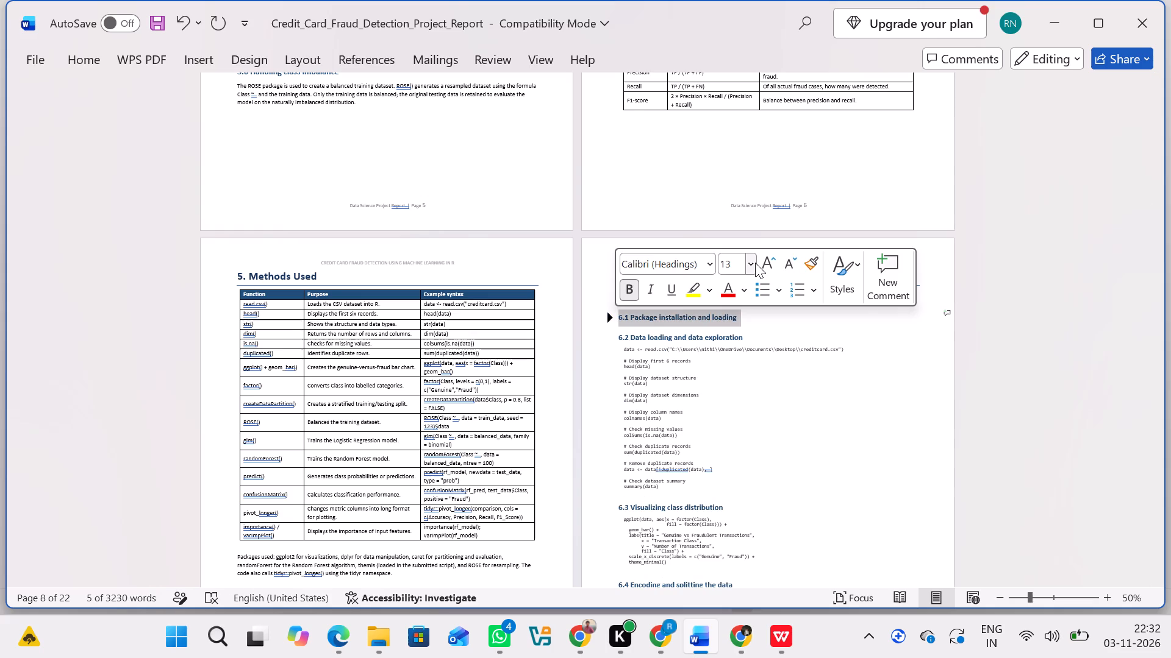
left_click(755, 263)
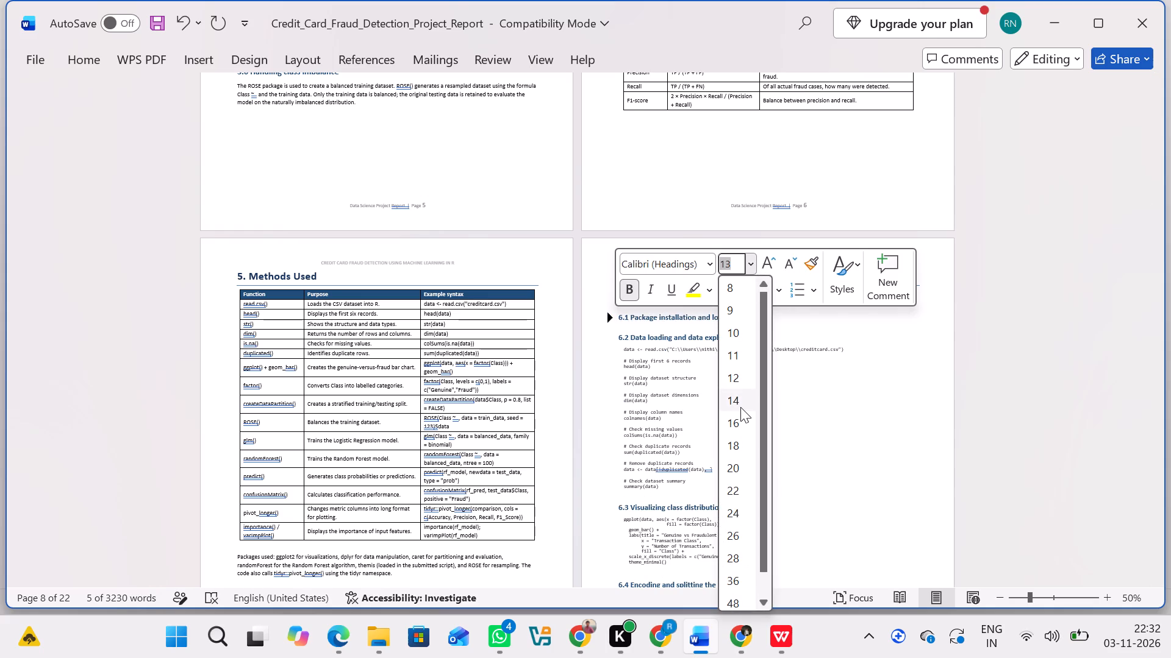
left_click(740, 407)
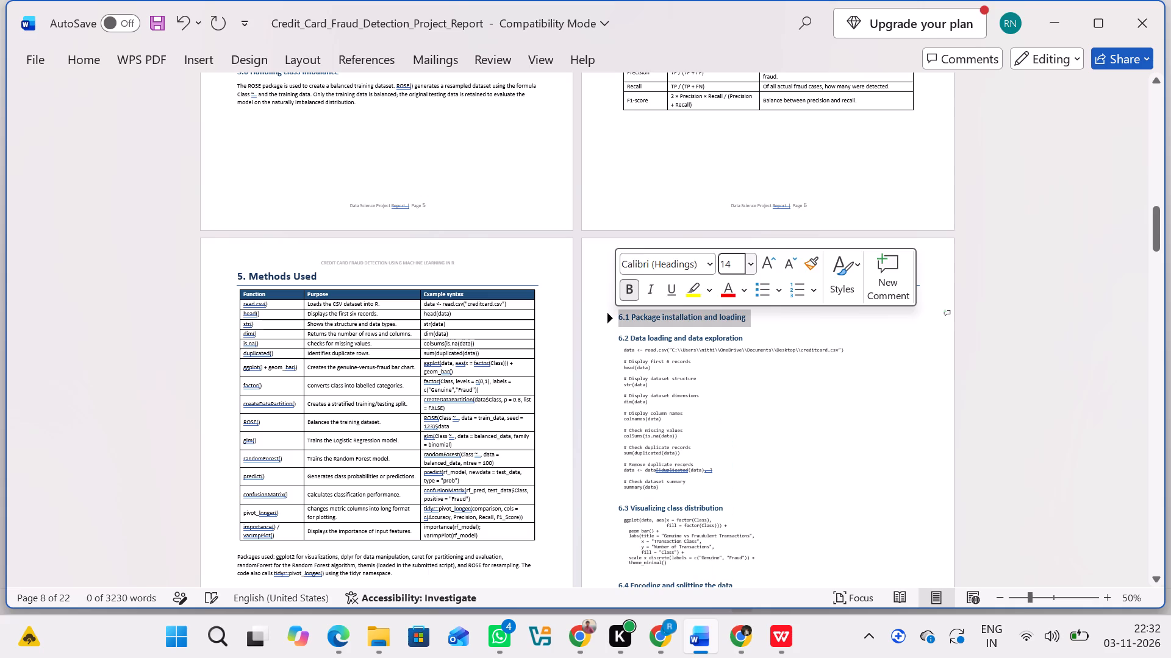
left_click(764, 406)
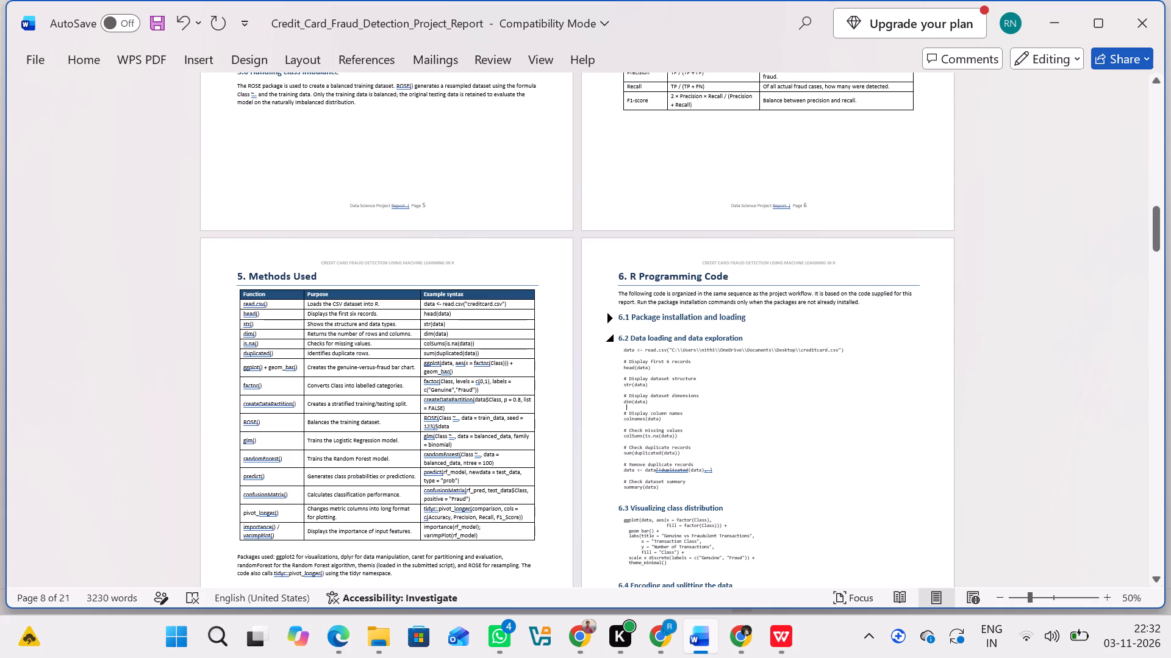
left_click(611, 318)
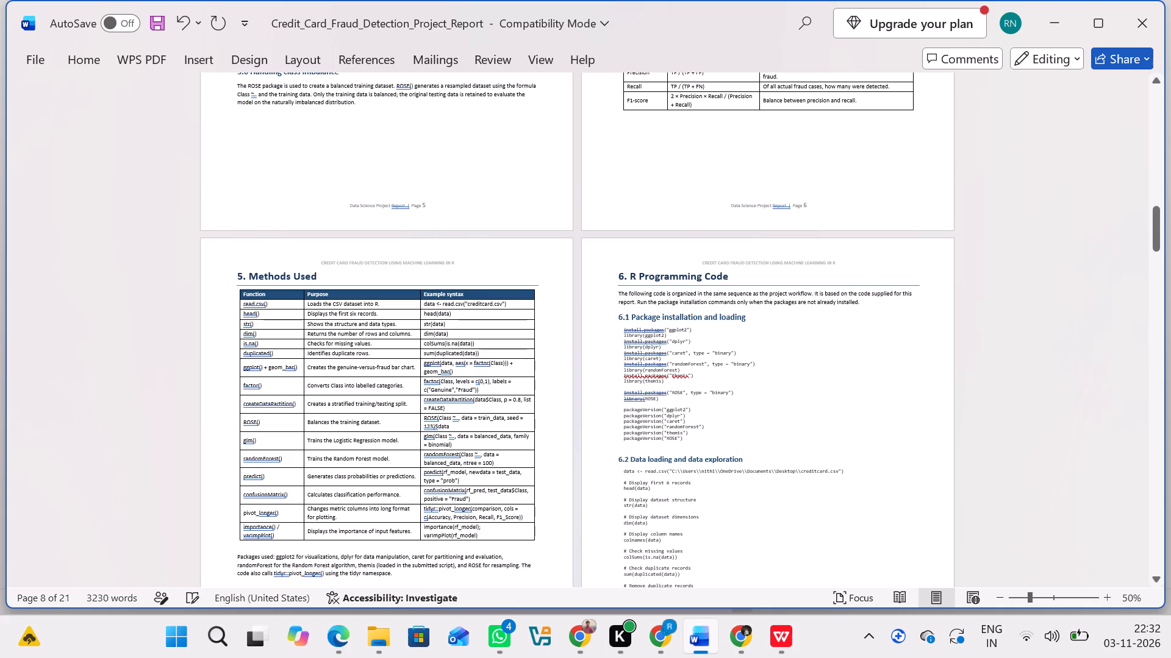
left_click(800, 348)
Set the code and subheadings from the 6.1 code block through the end of section 6.12 to font size 10.
left_click_drag(620, 334, 726, 560)
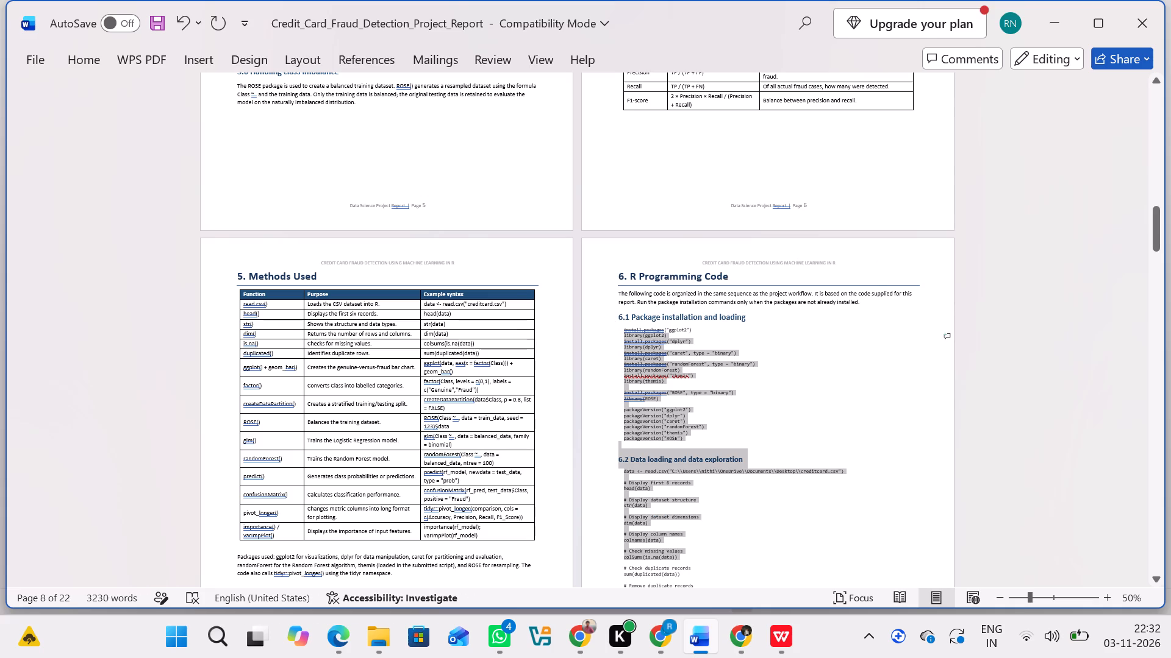
left_click_drag(726, 560, 725, 590)
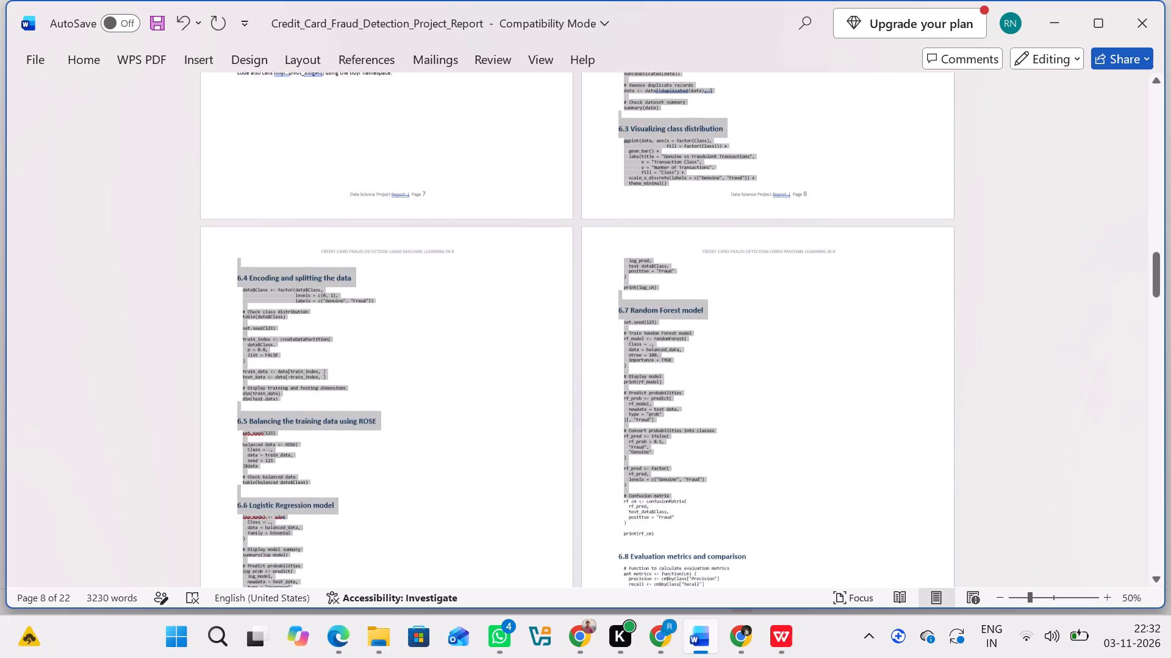
left_click_drag(725, 590, 727, 553)
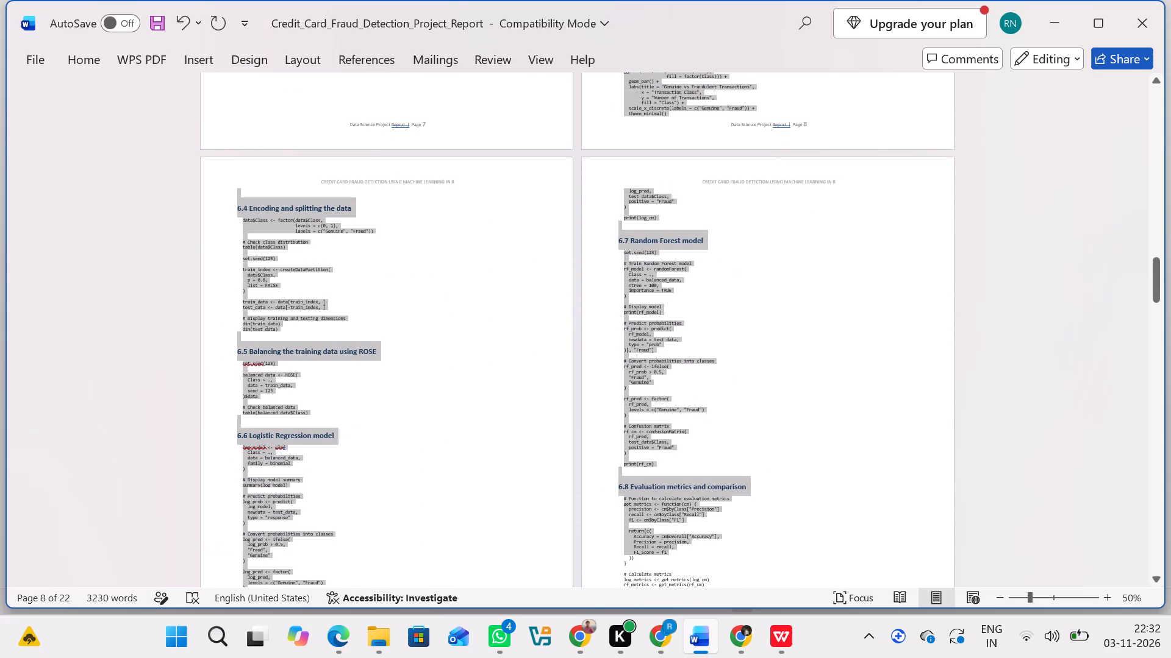
left_click_drag(727, 553, 723, 585)
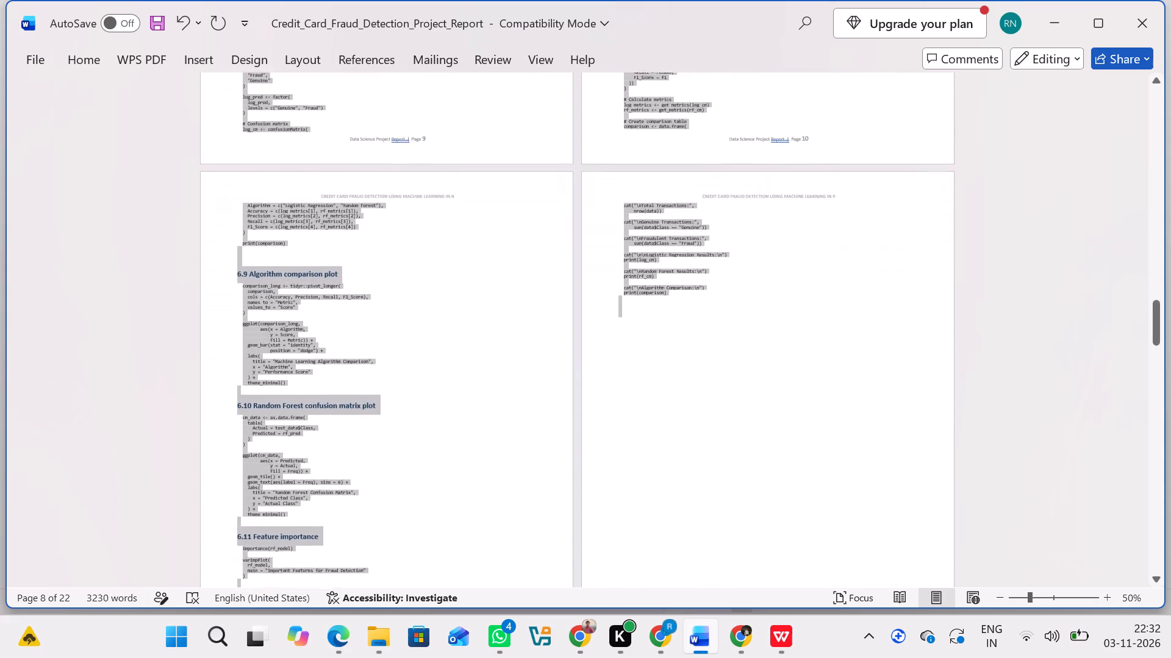
left_click_drag(723, 585, 725, 453)
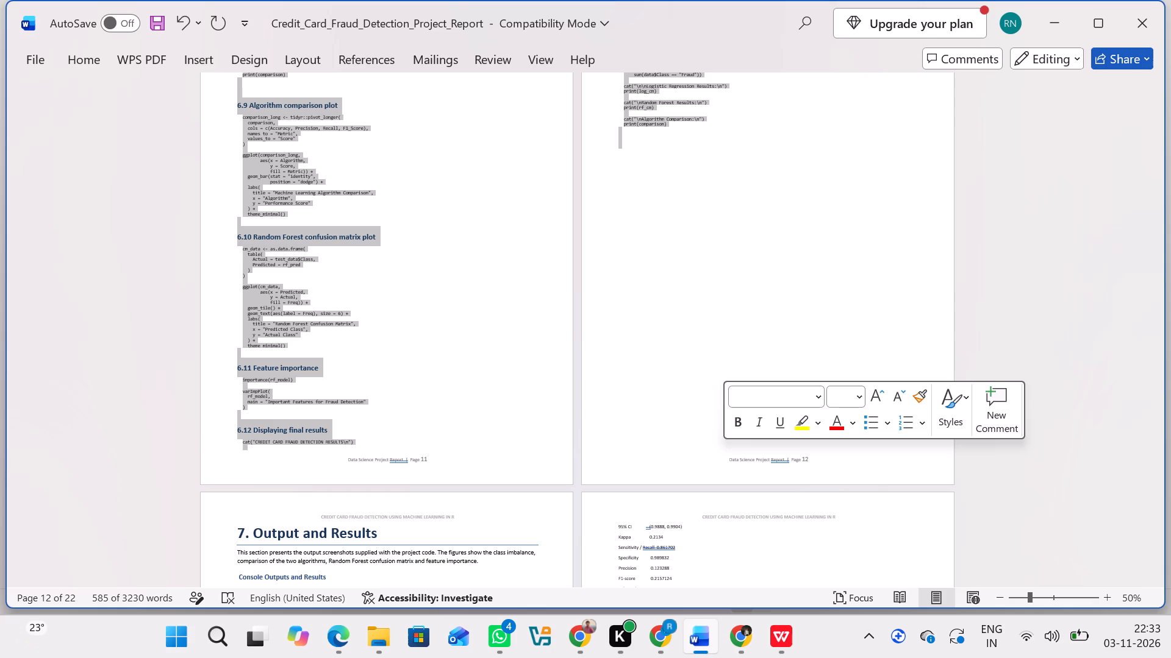
left_click(856, 399)
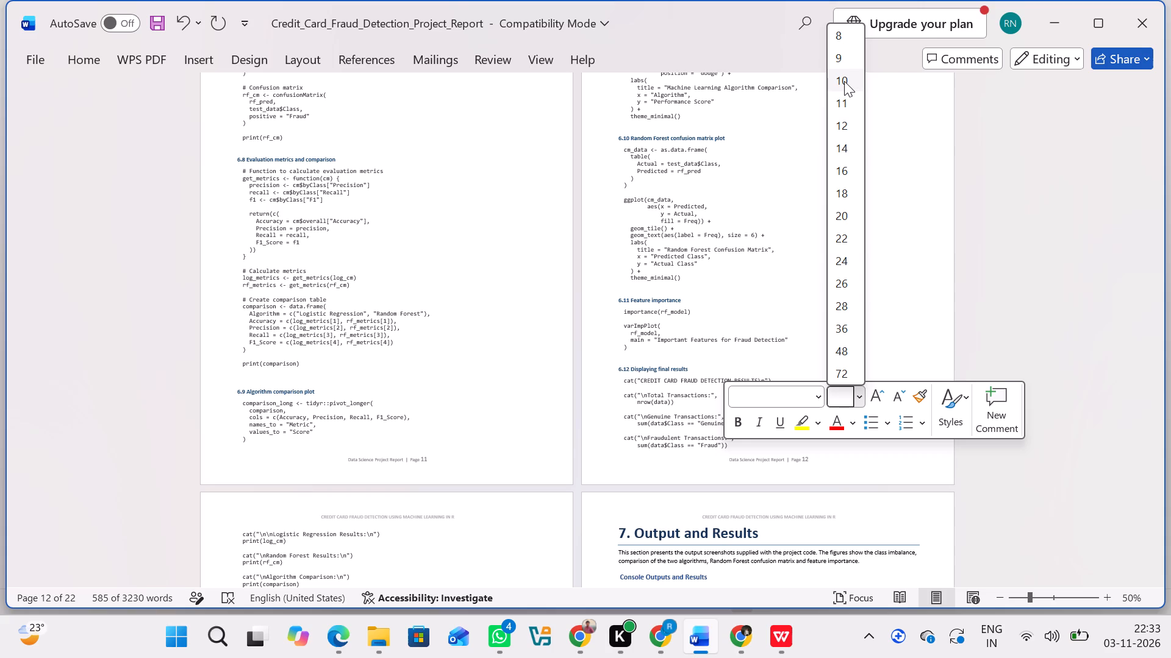
left_click(844, 81)
left_click(752, 227)
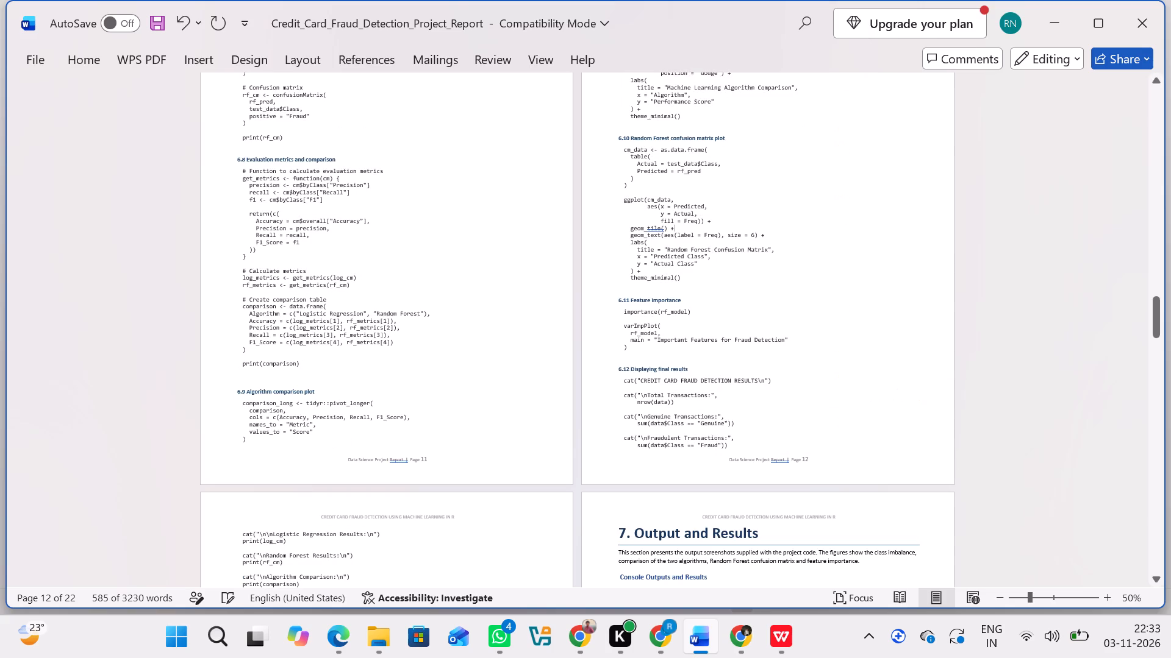
Set the heading "6.2 Data loading and data exploration" to font size 14.
scroll(764, 194, "up", 4)
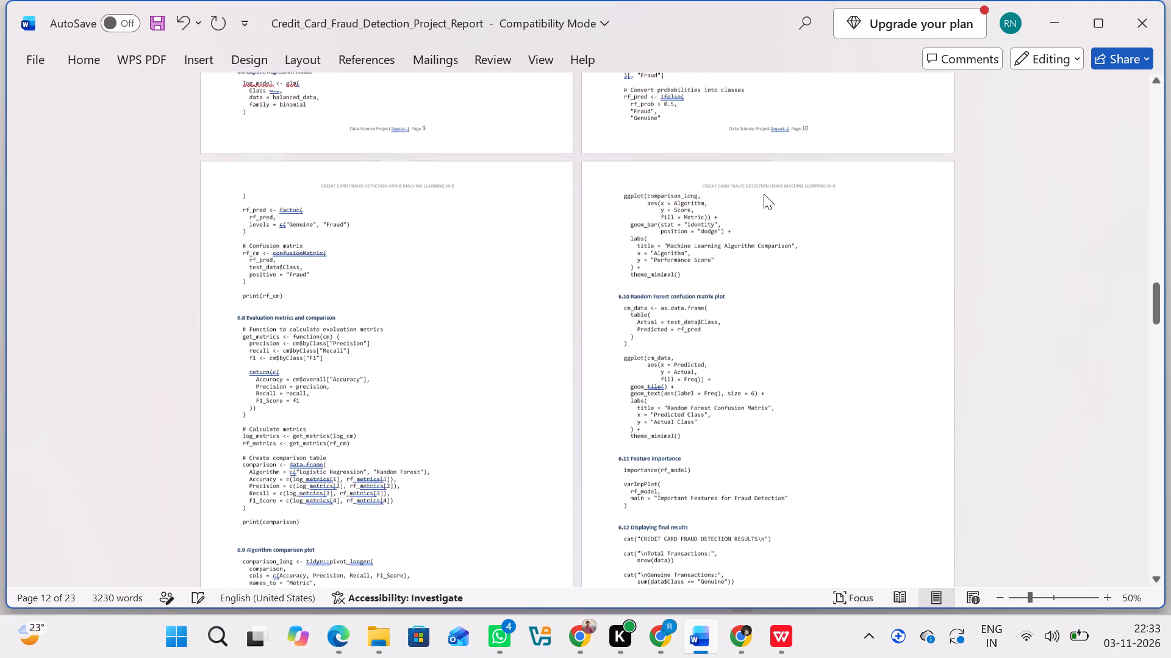
scroll(764, 194, "up", 4)
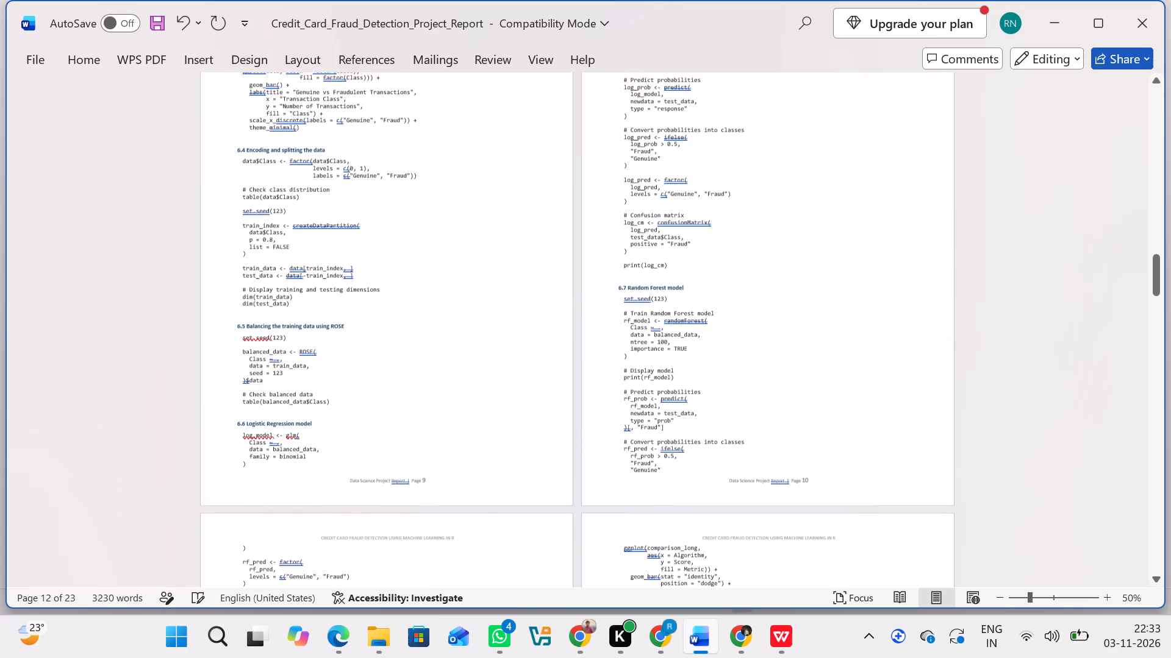
scroll(764, 194, "up", 2)
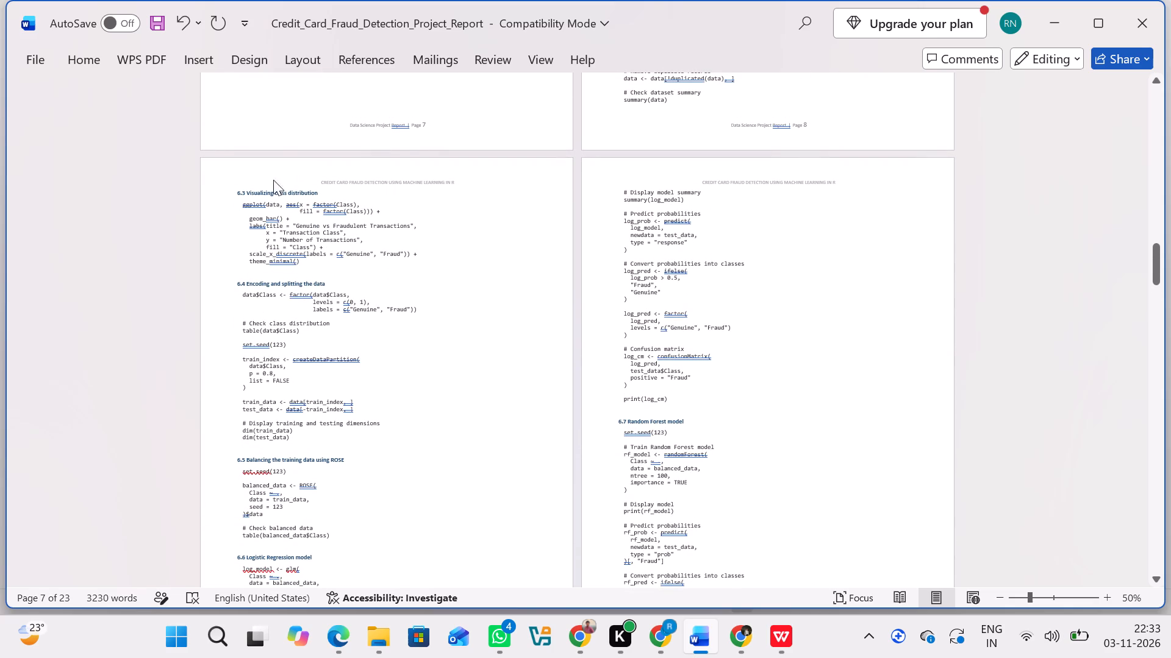
scroll(232, 188, "up", 4)
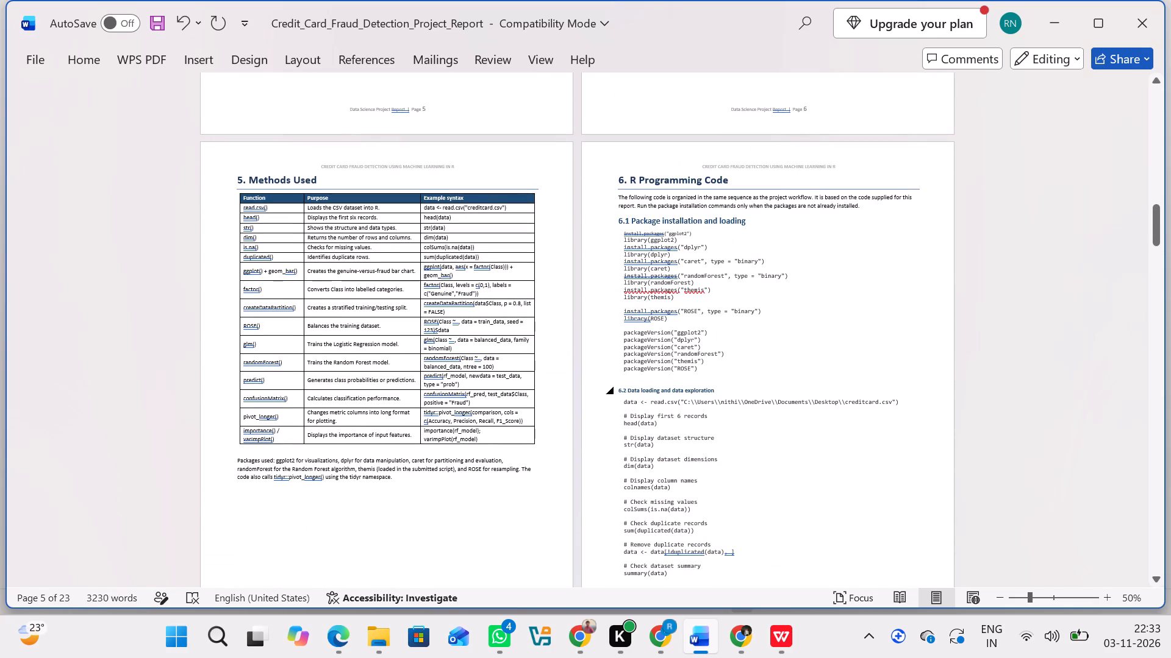
left_click_drag(618, 390, 738, 395)
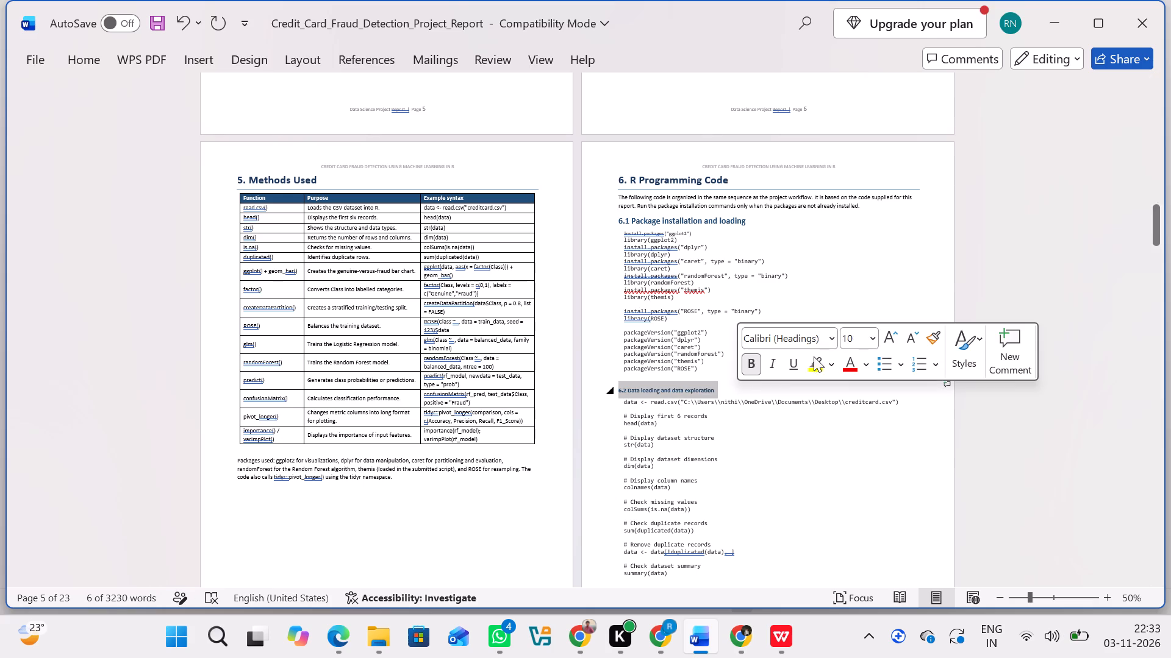
left_click(876, 337)
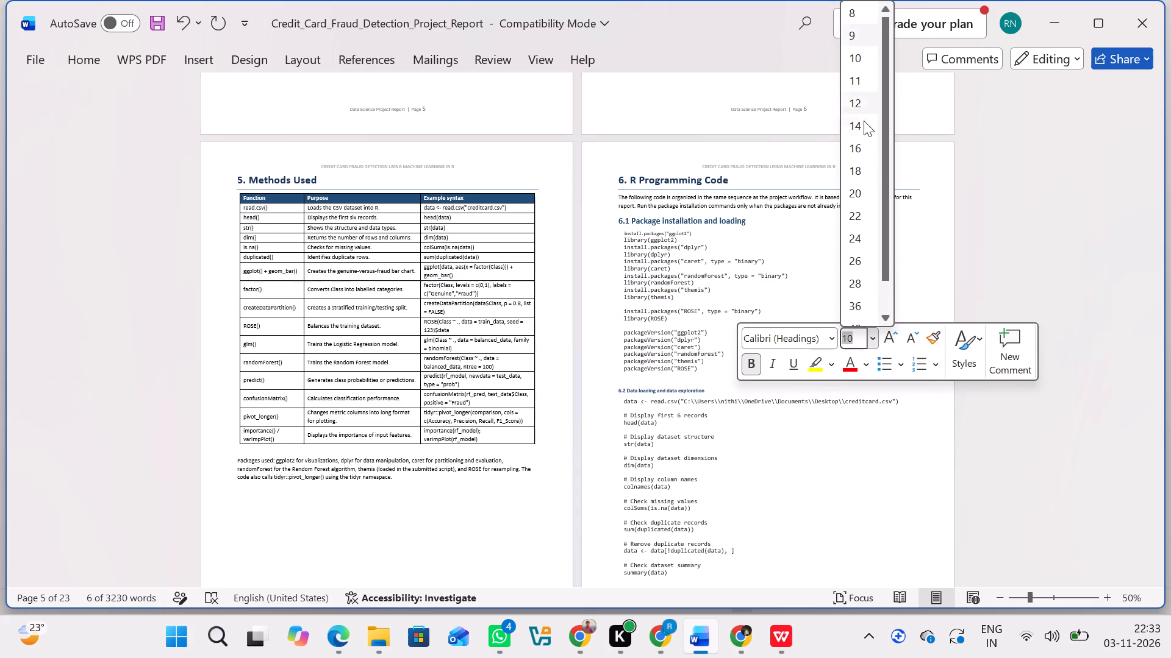
left_click(864, 123)
left_click(834, 258)
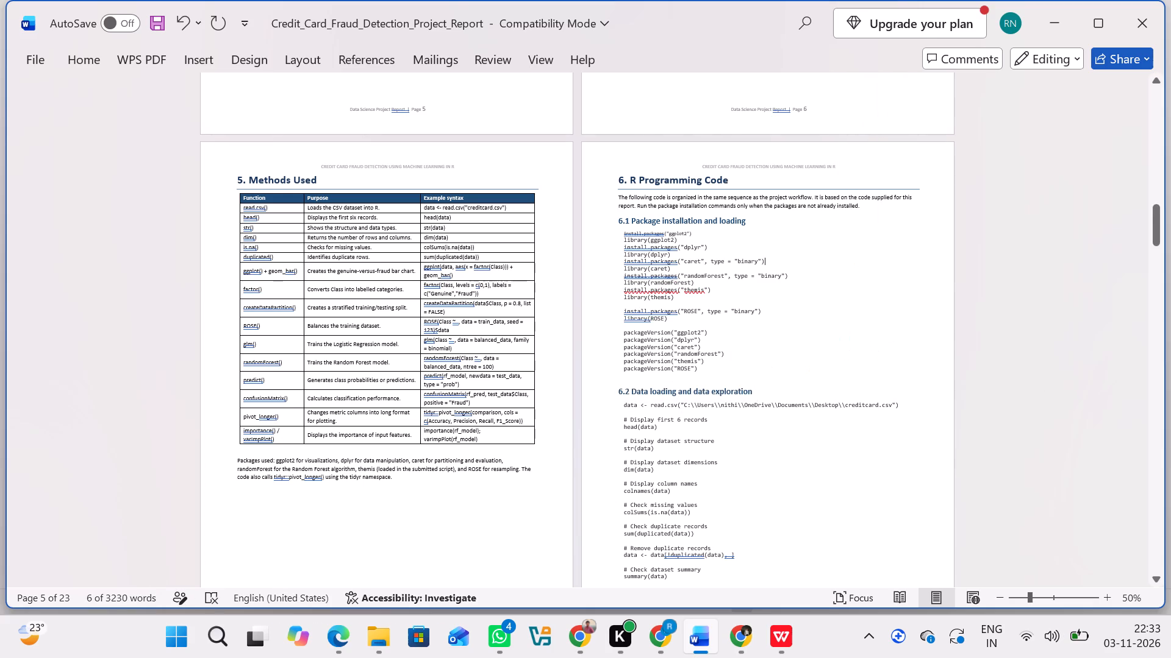
Set the heading "6.3 Visualizing class distribution" to font size 14.
scroll(834, 258, "down", 3)
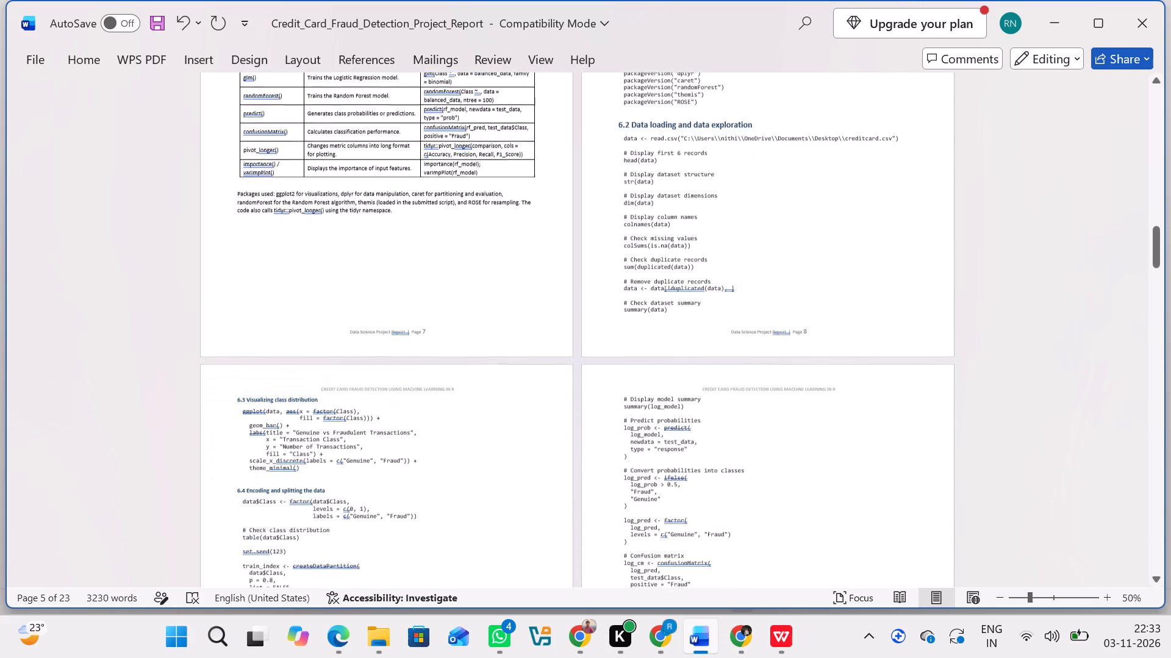
scroll(834, 258, "down", 1)
scroll(500, 281, "up", 1)
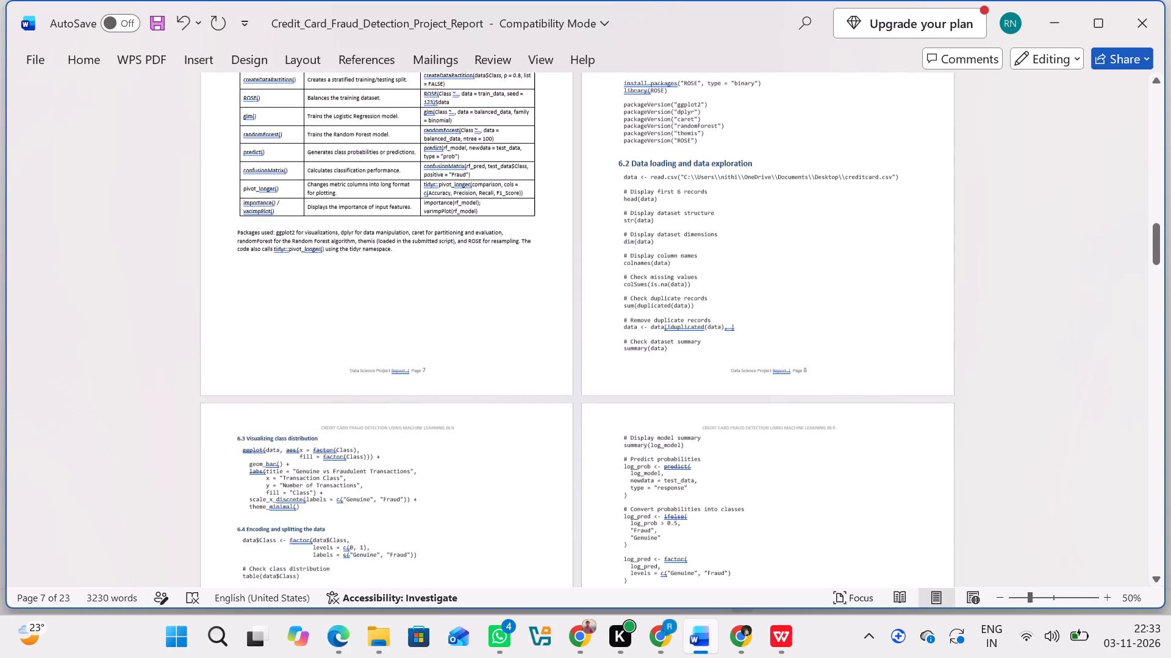
scroll(500, 281, "up", 1)
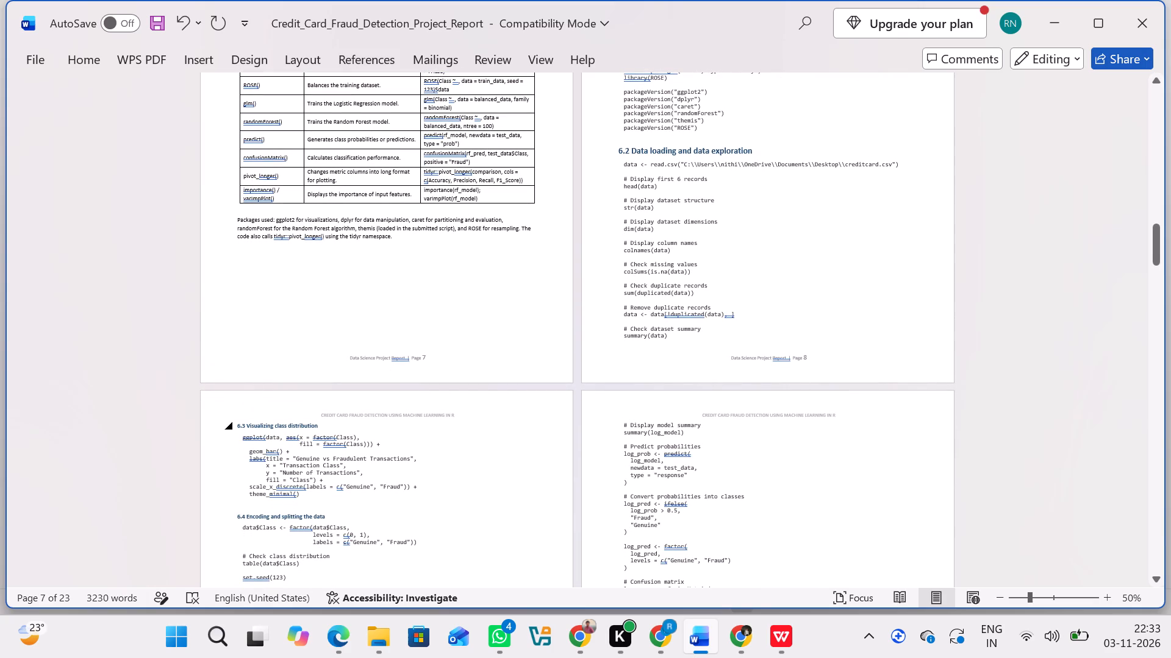
left_click_drag(237, 425, 329, 422)
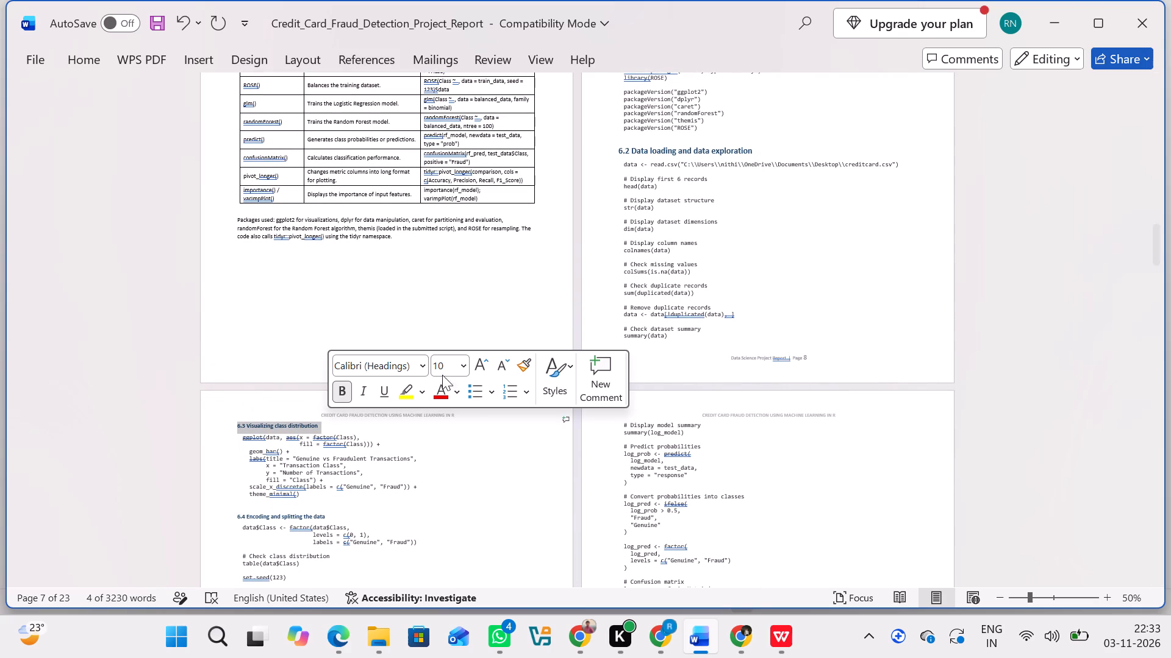
left_click(460, 367)
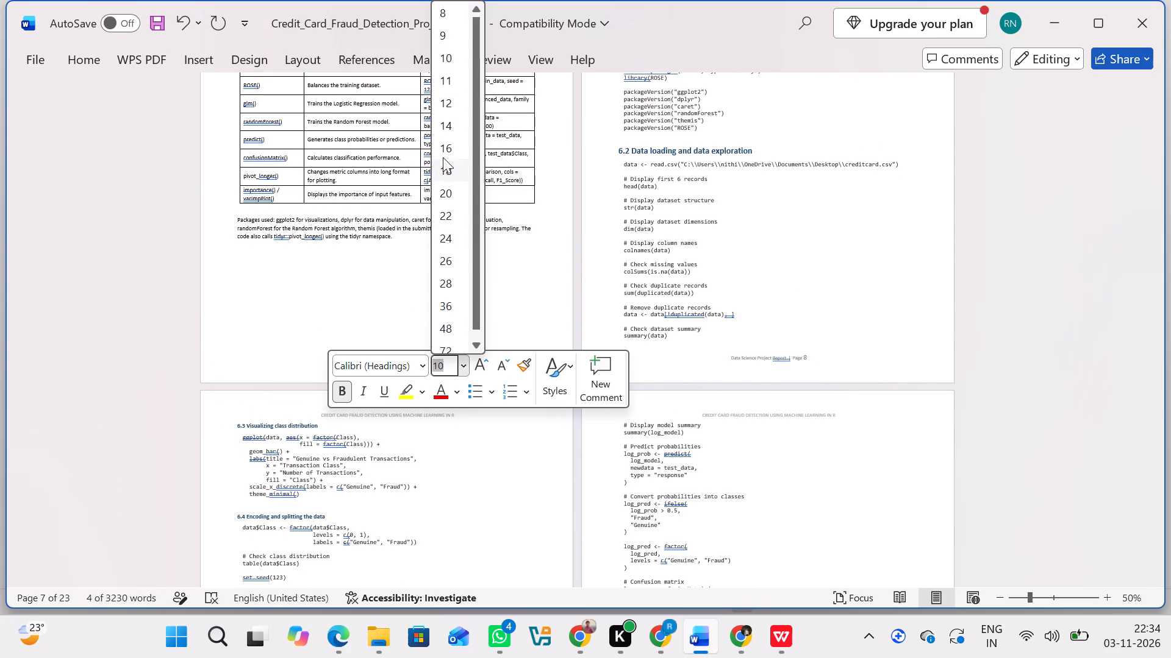
left_click(449, 127)
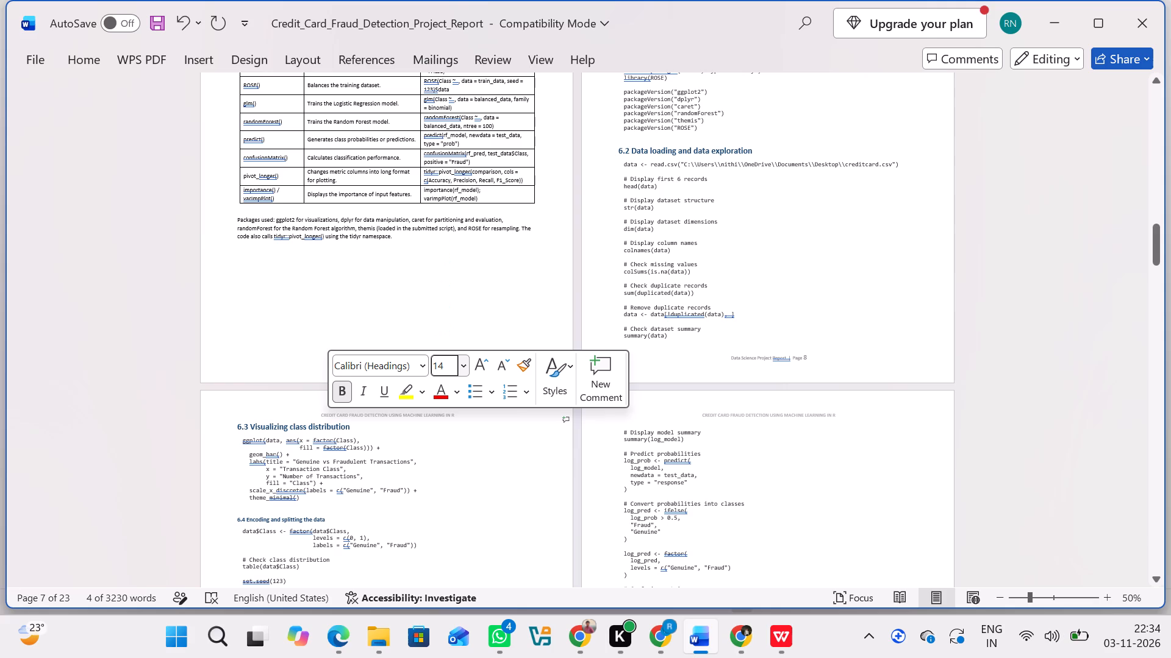
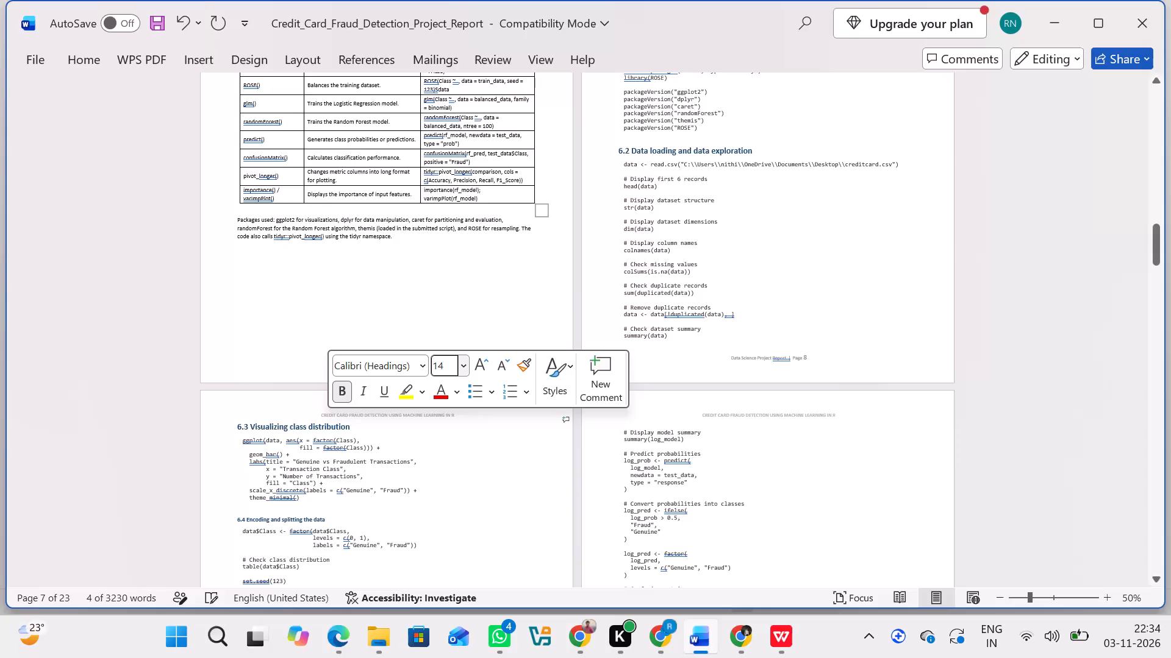
Set the font size of the heading "6.4 Encoding and splitting the data" to 14.
scroll(345, 316, "down", 1)
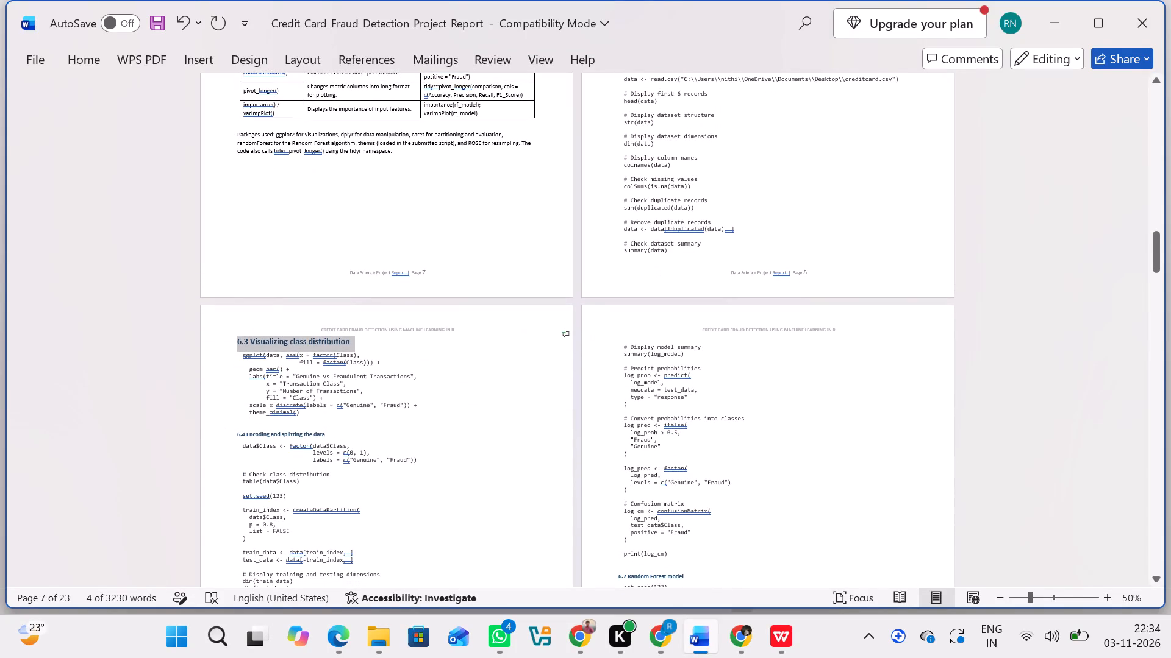
left_click(216, 433)
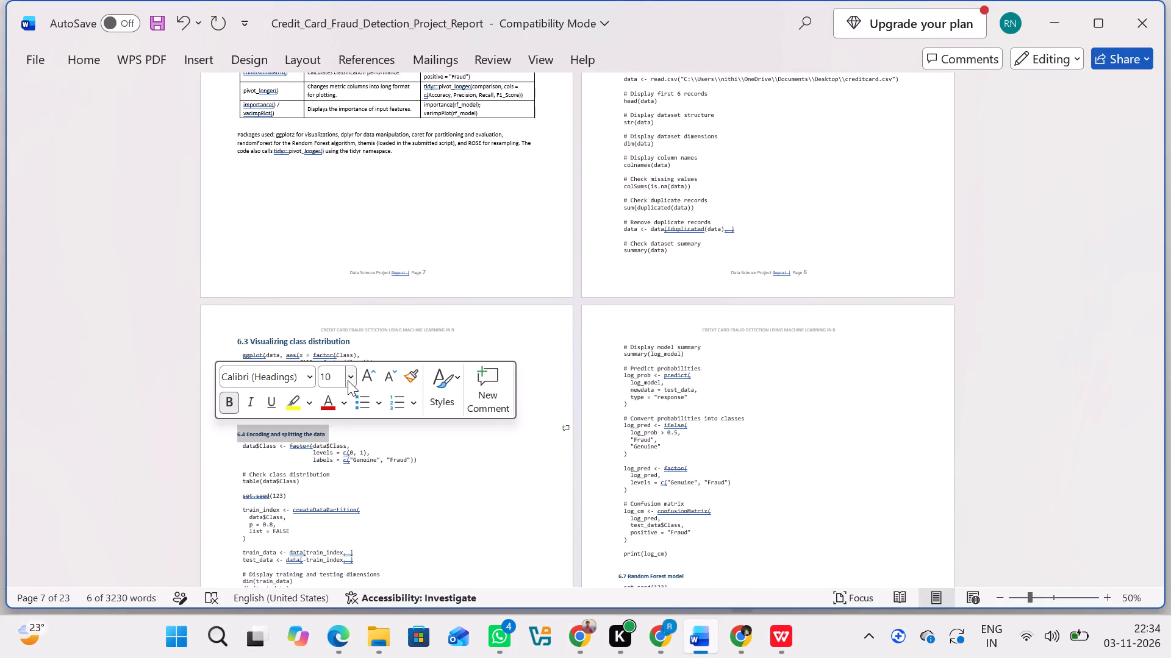
left_click(348, 380)
left_click(335, 124)
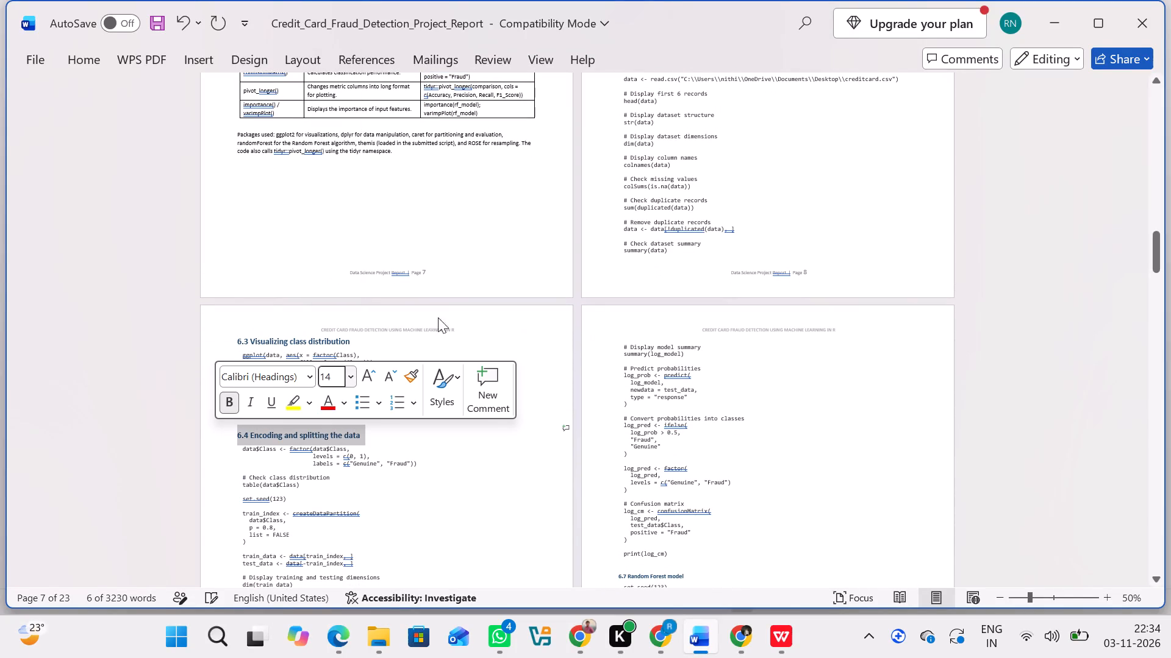
left_click(456, 478)
Set the font size of the heading "6.5 Balancing the training data using ROSE" to 14.
scroll(456, 478, "down", 2)
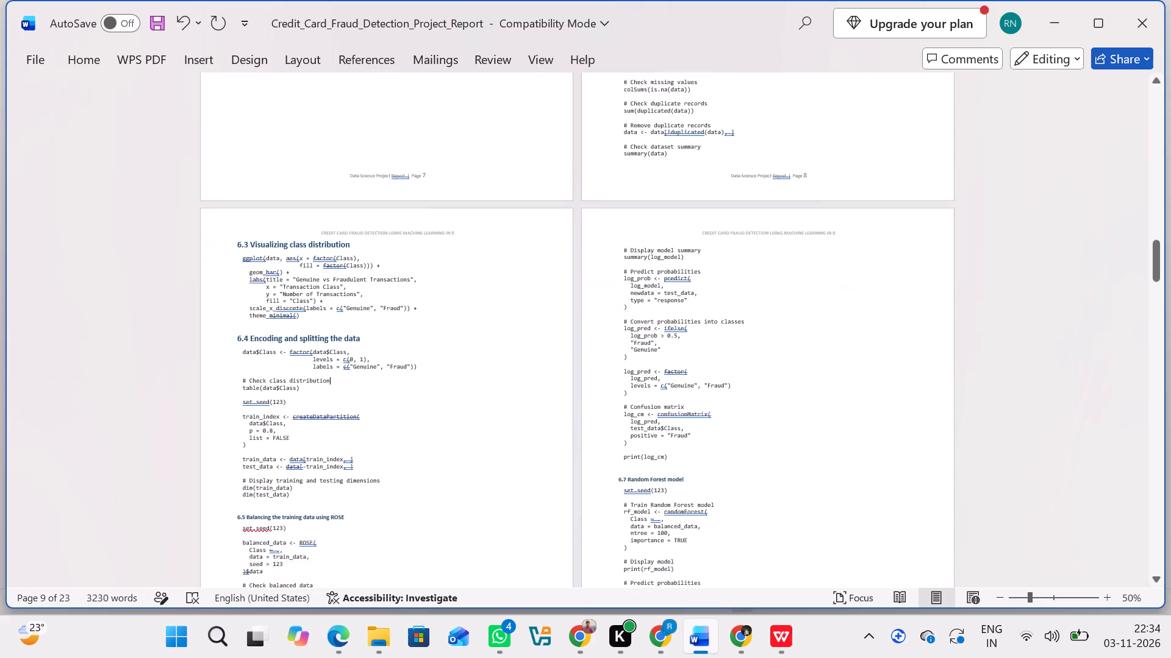
scroll(456, 478, "down", 1)
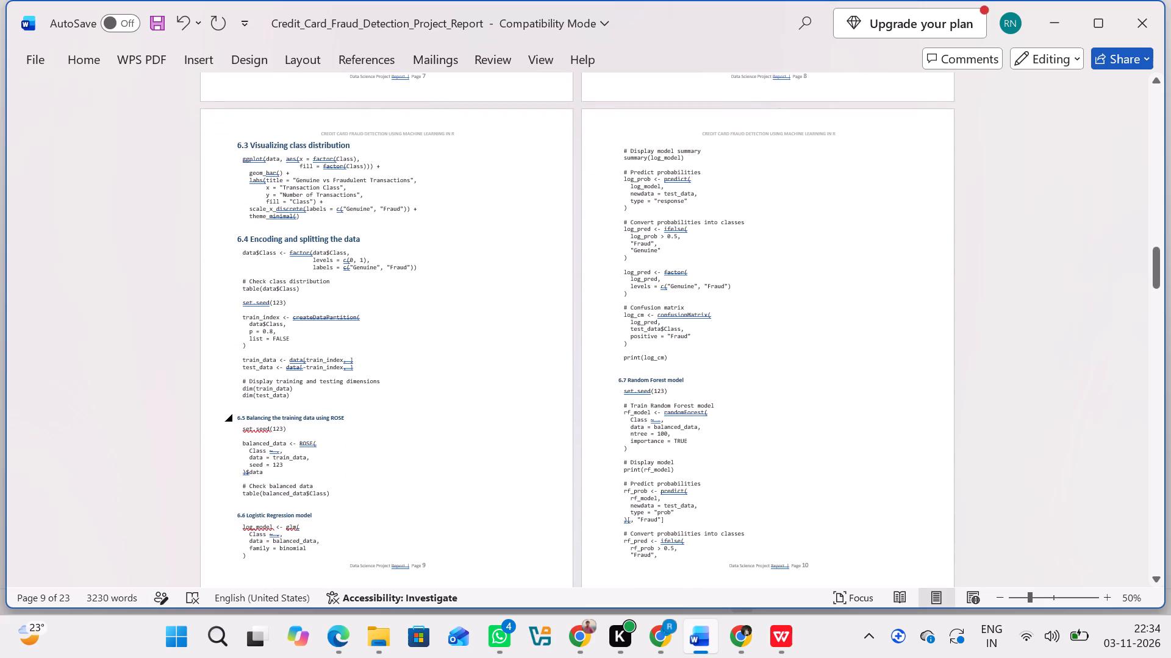
left_click_drag(237, 418, 367, 420)
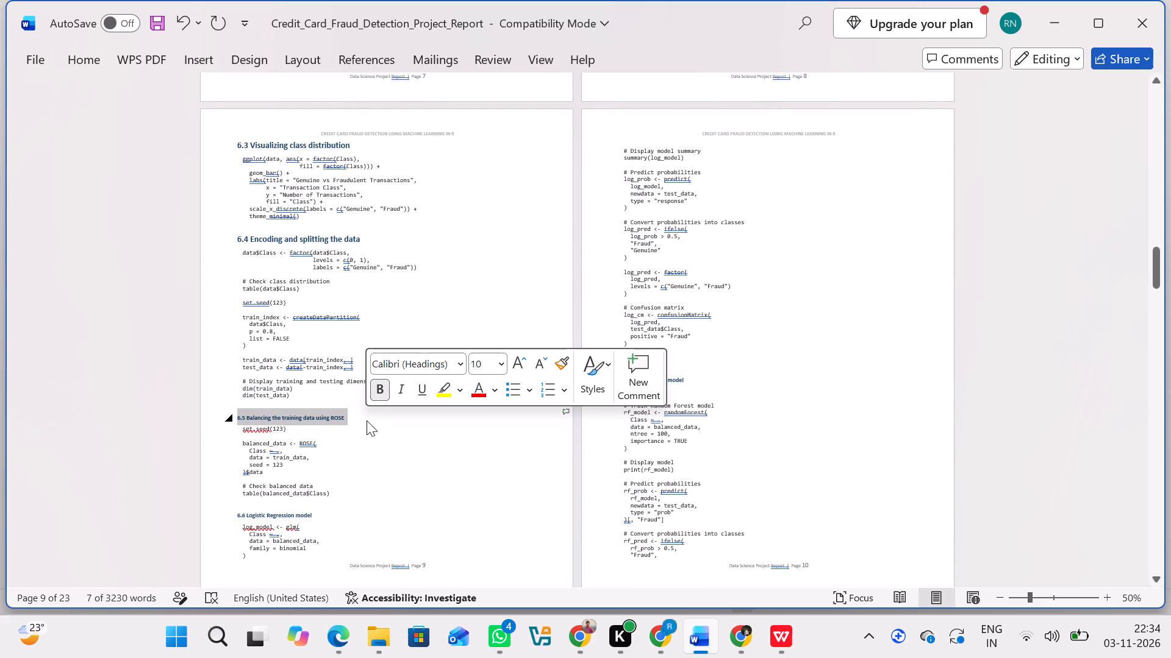
left_click(501, 367)
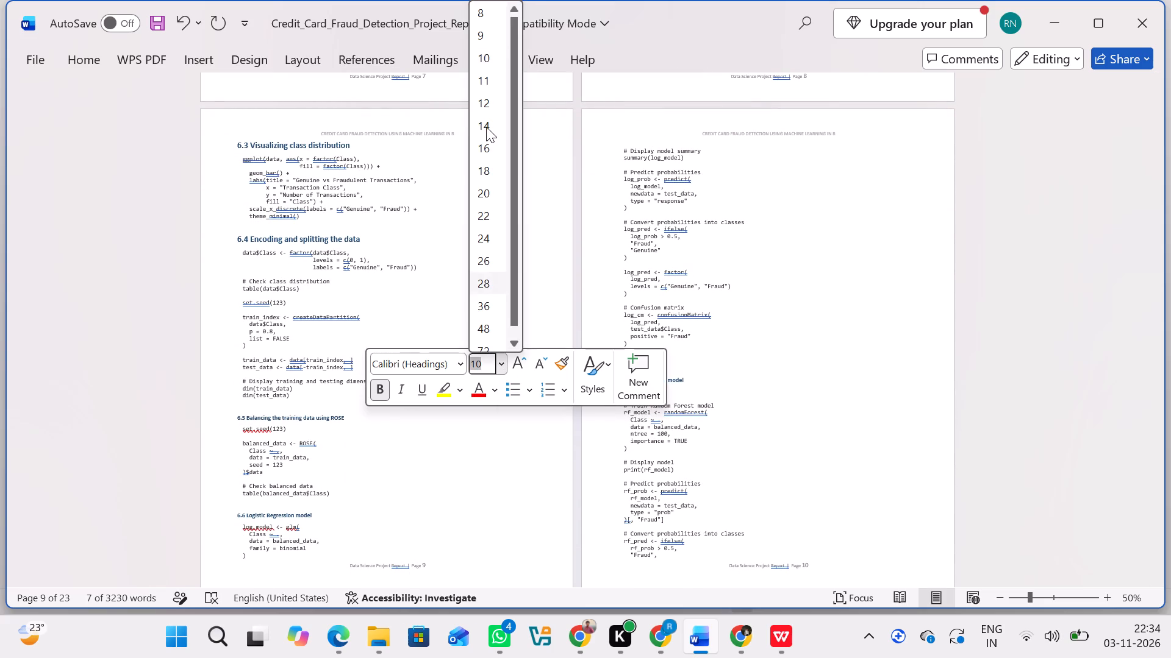
left_click(486, 127)
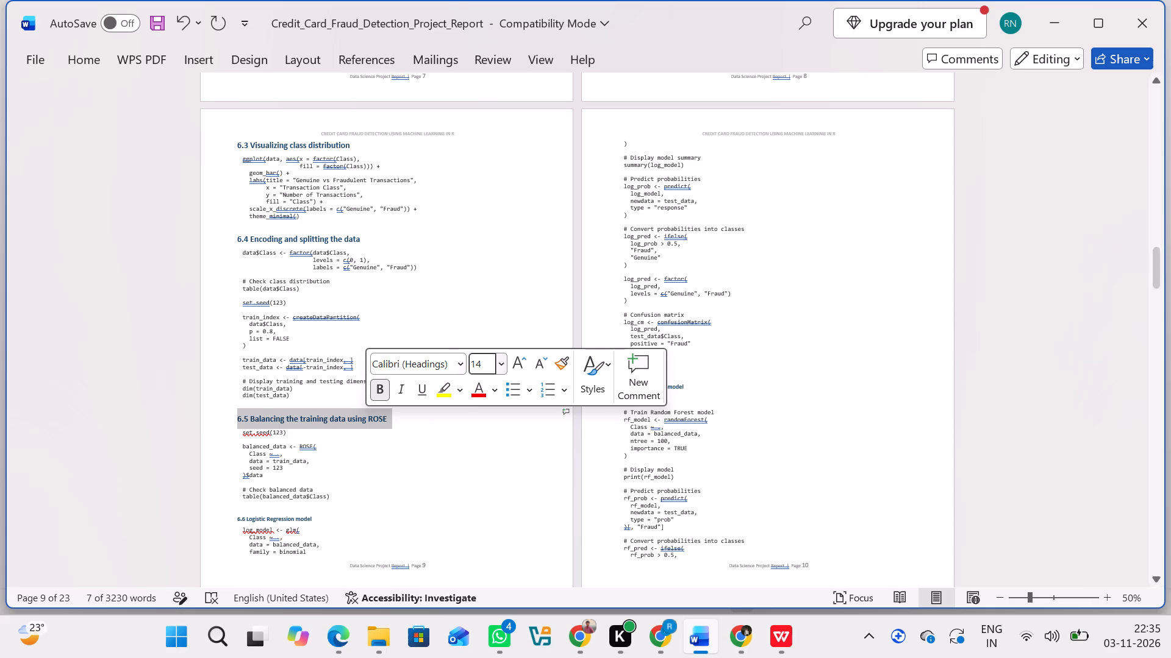
left_click(411, 450)
Set the font size of the heading "6.6 Logistic Regression model" to 14.
scroll(411, 450, "down", 1)
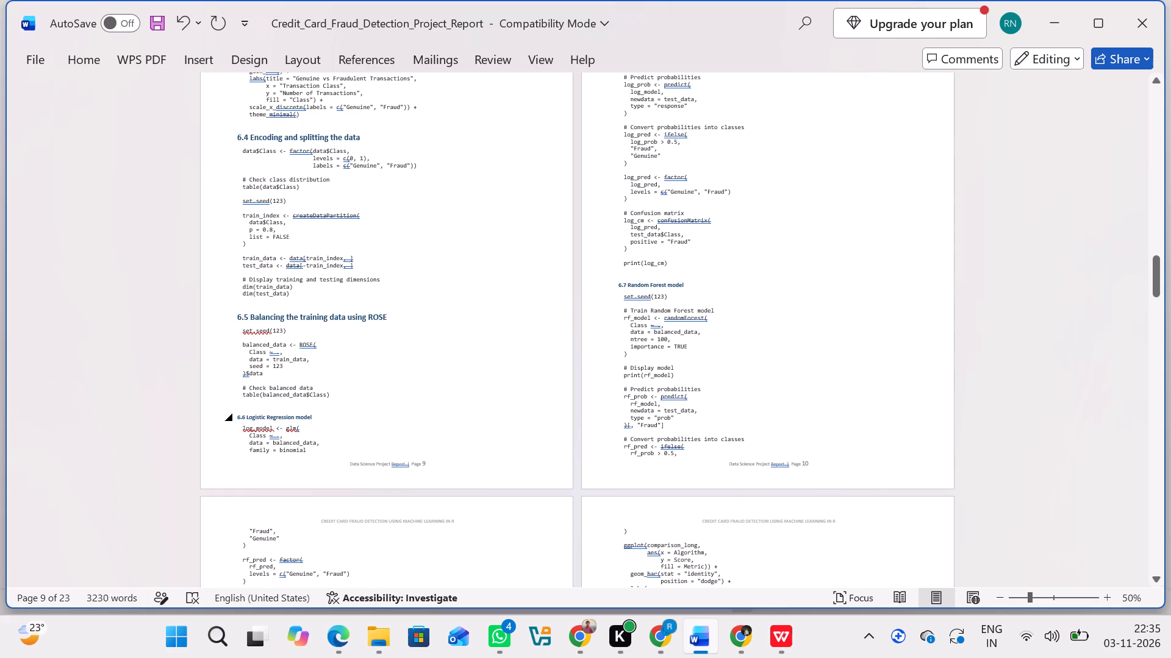
left_click_drag(237, 417, 328, 419)
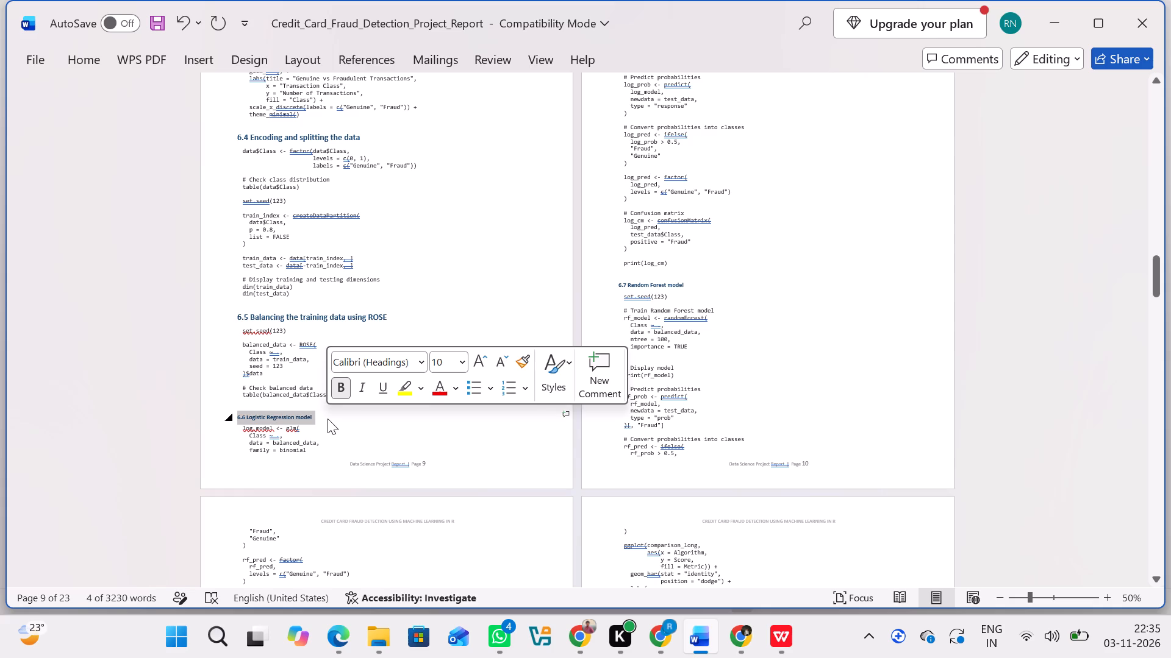
left_click(465, 362)
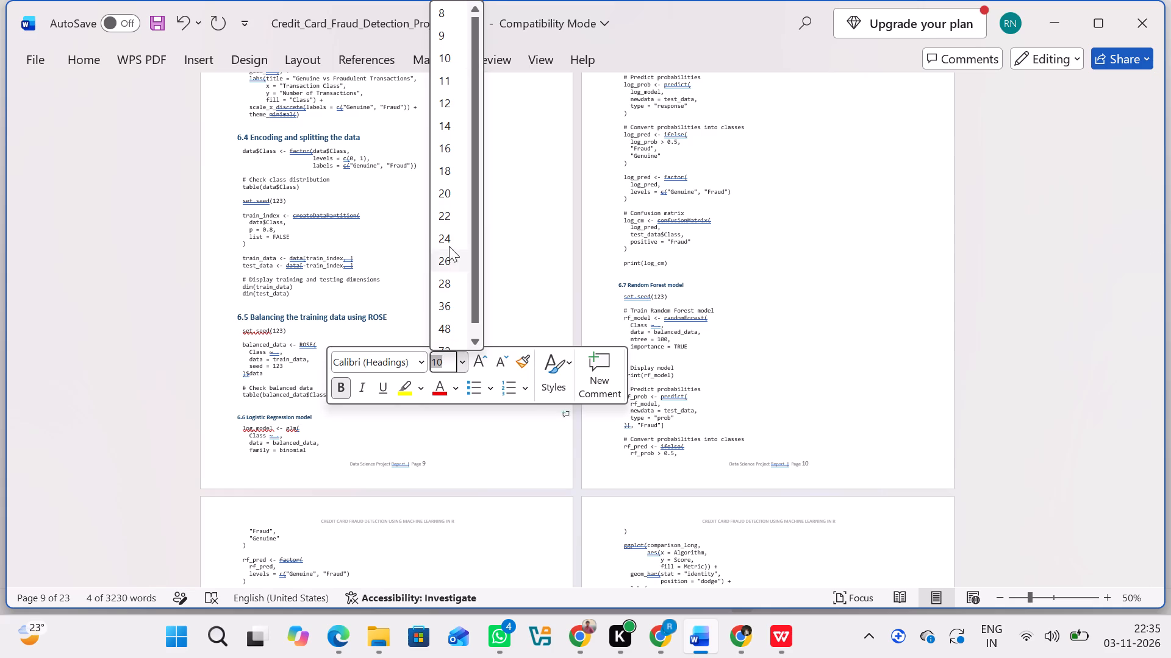
left_click(442, 130)
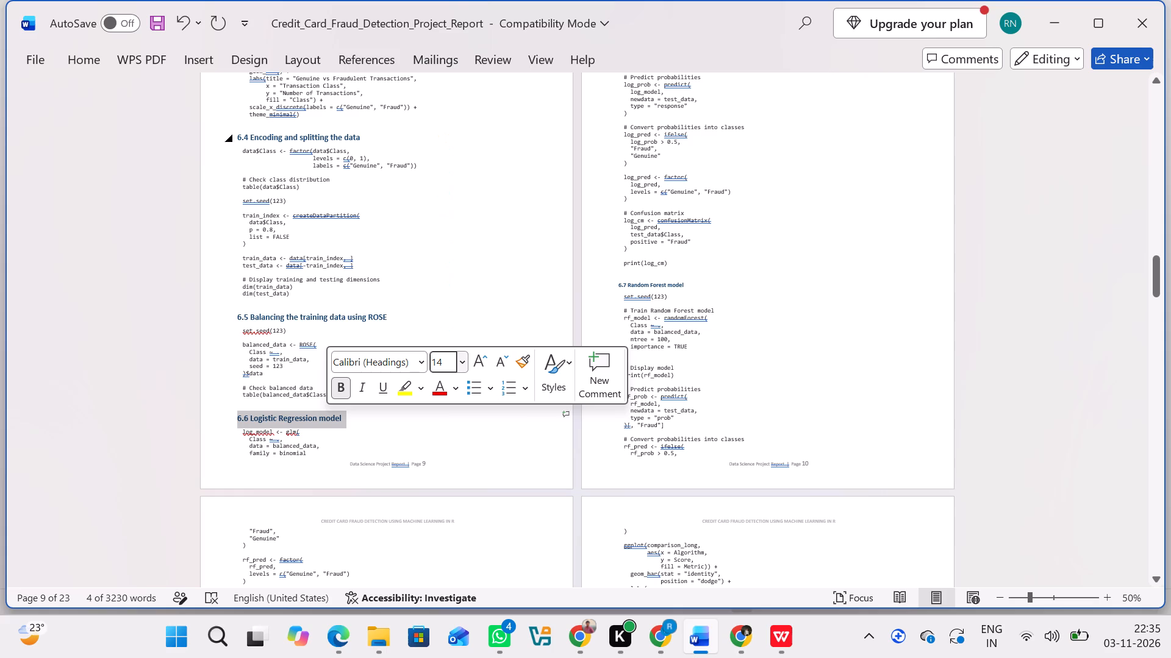
left_click(474, 174)
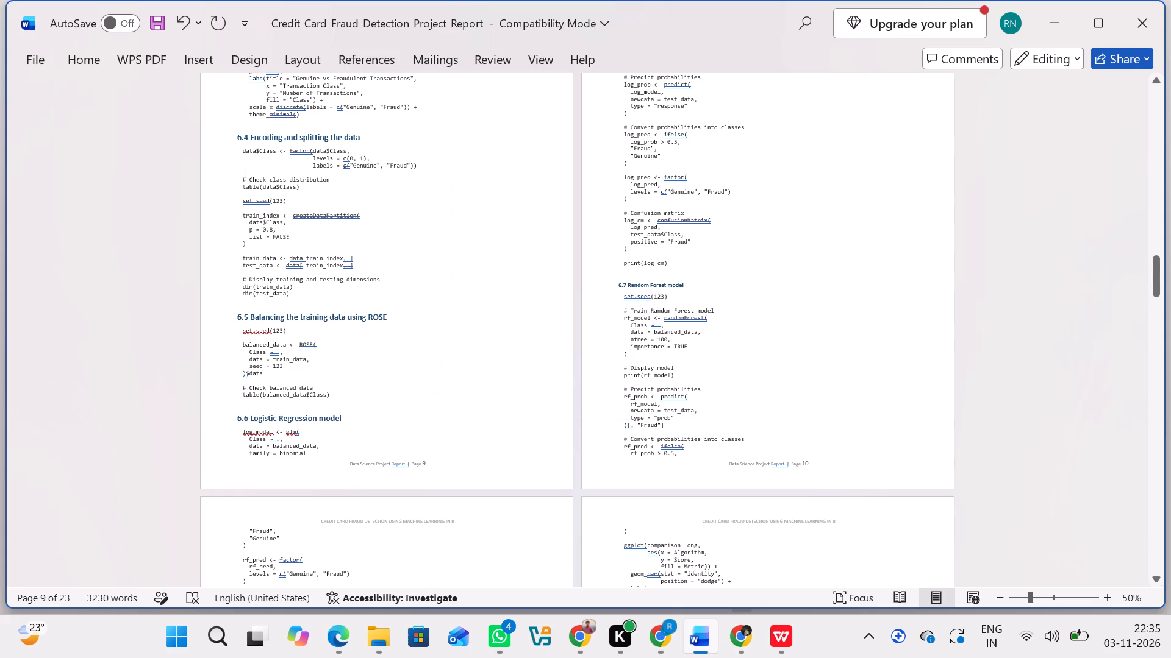
Set the font size of the heading "6.7 Random Forest model" on page 10 to 14.
scroll(474, 174, "up", 2)
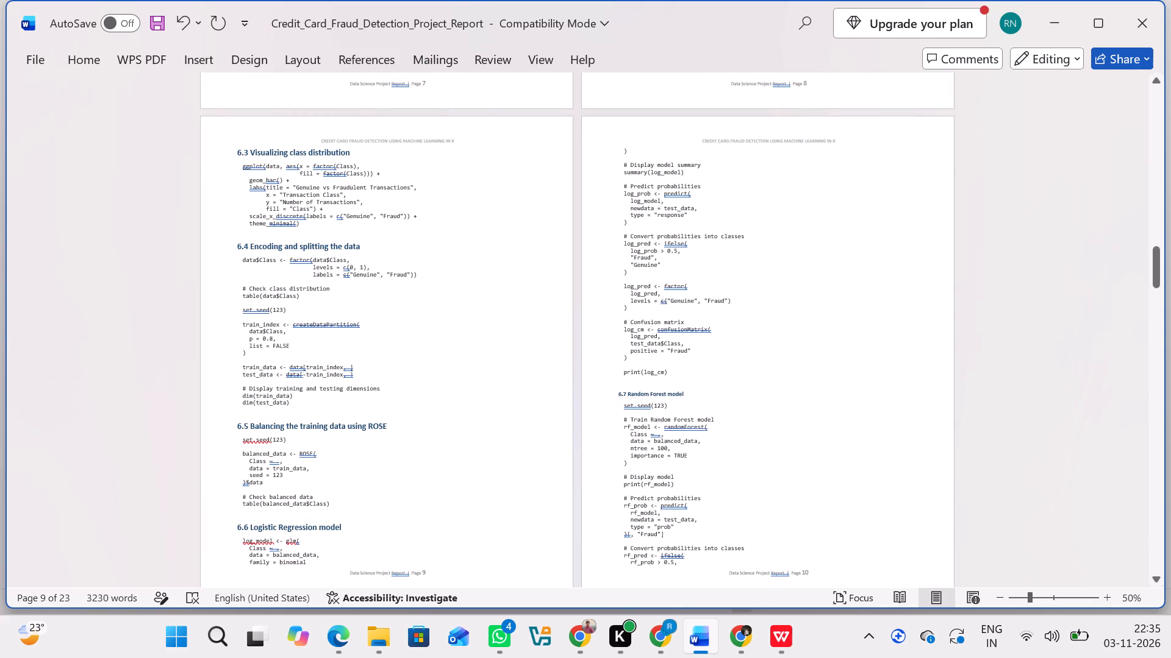
scroll(603, 363, "down", 1)
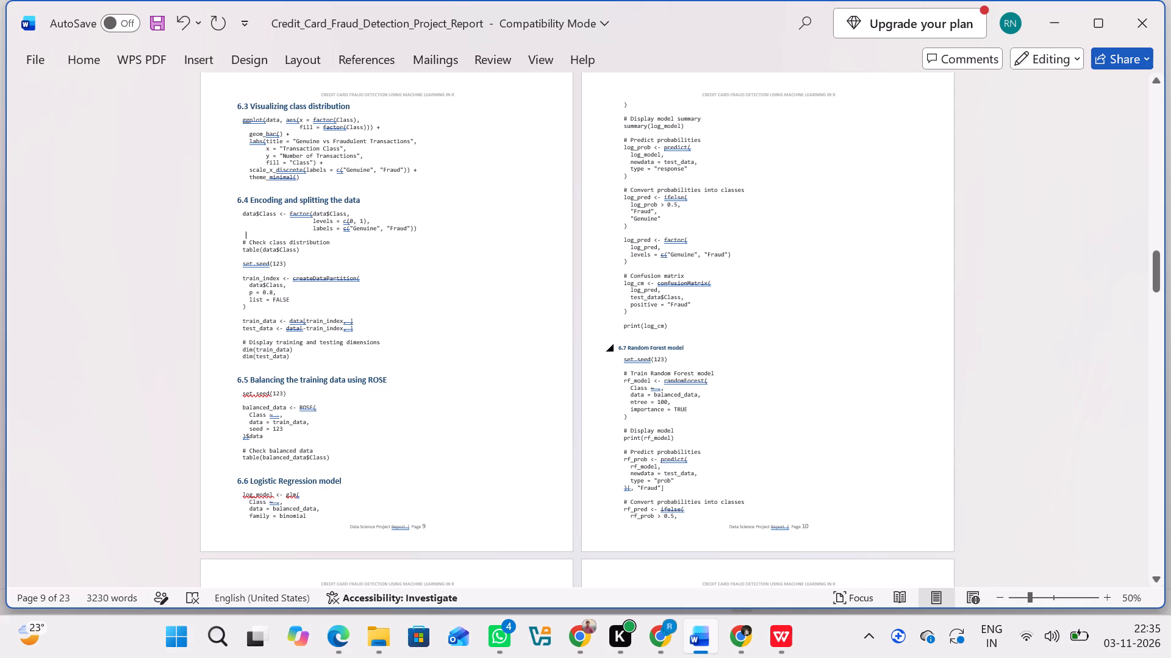
left_click_drag(618, 347, 709, 344)
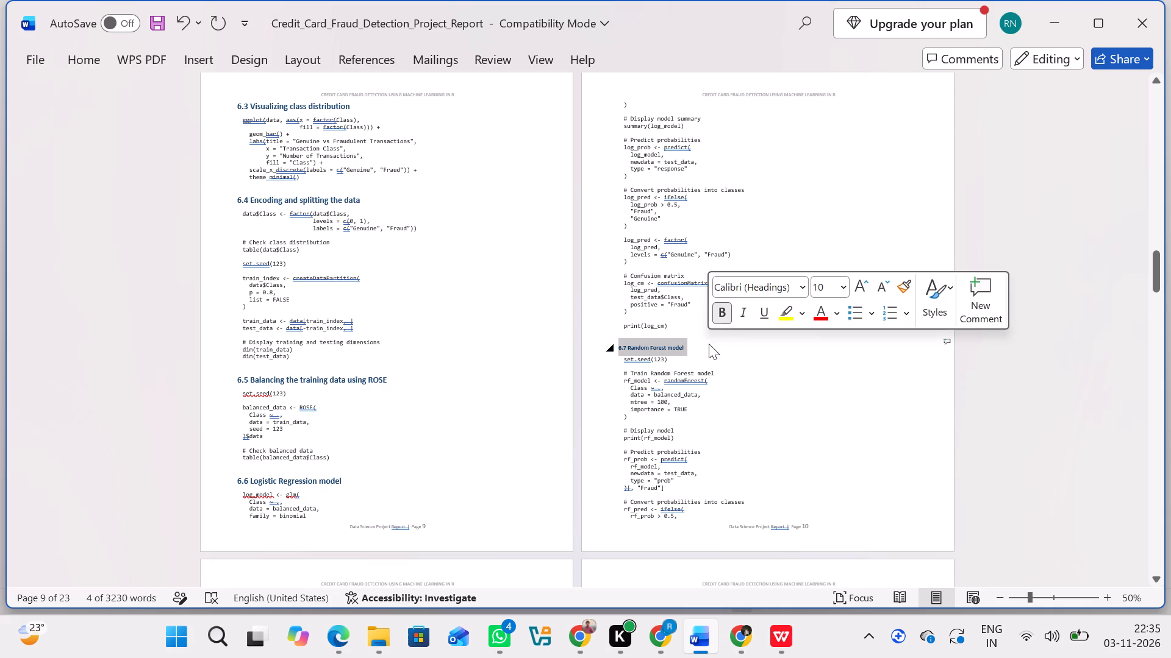
left_click(848, 289)
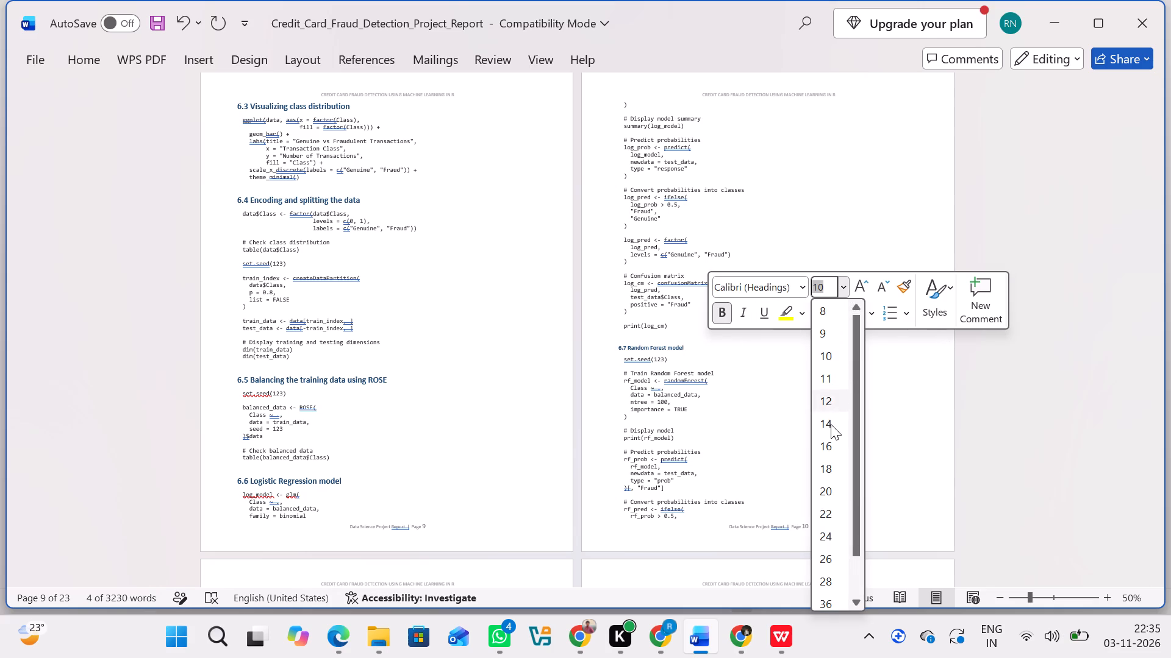
left_click(831, 428)
left_click(820, 384)
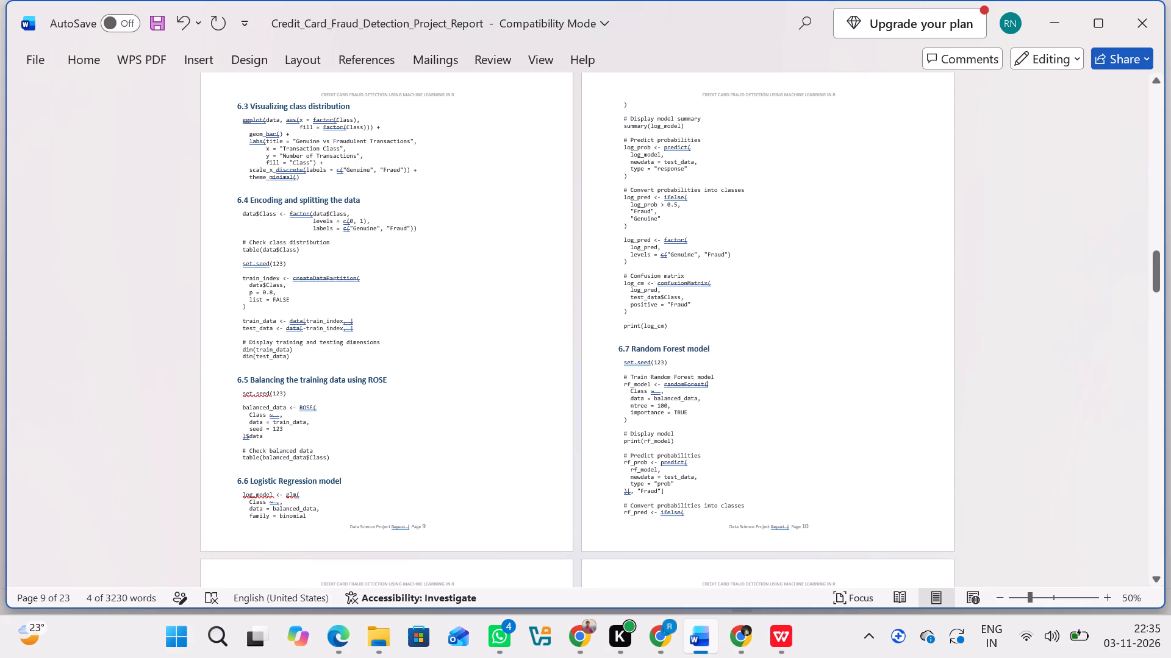
Set the font size of the heading "6.8 Evaluation metrics and comparison" on page 11 to 14.
scroll(820, 384, "up", 4)
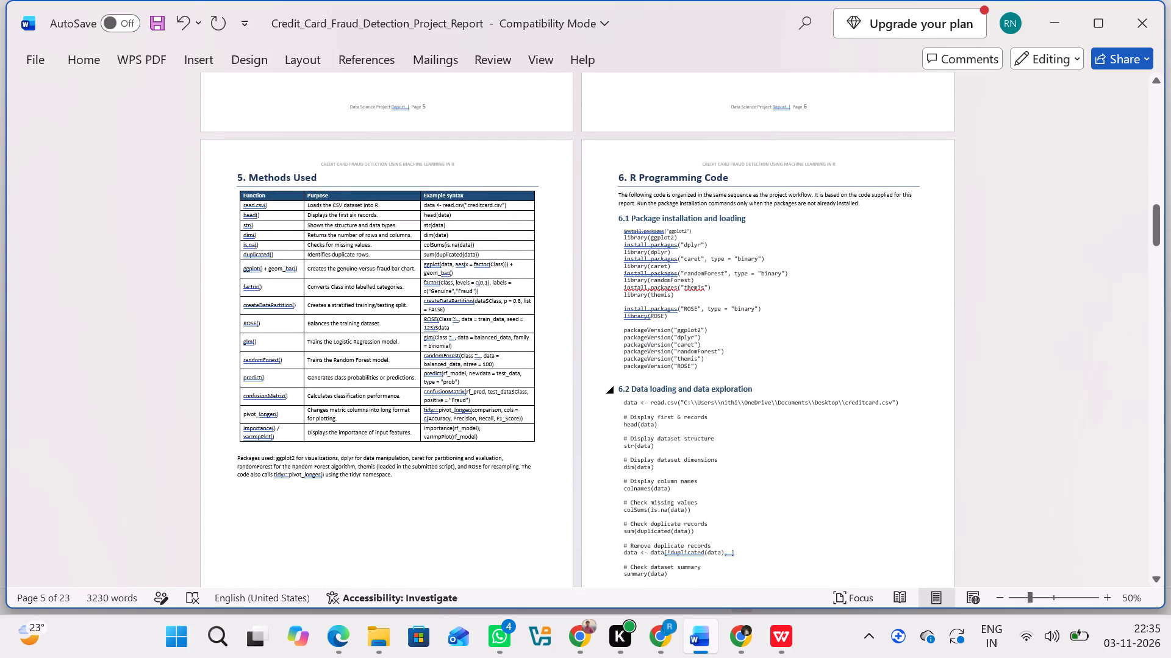
scroll(820, 384, "down", 2)
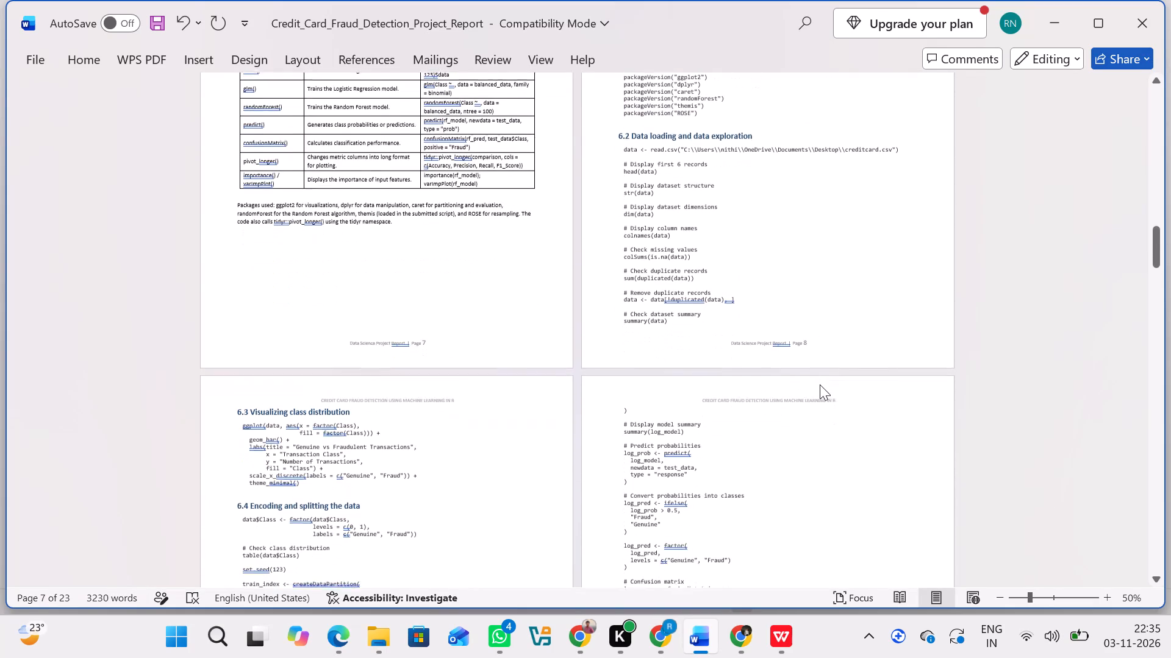
scroll(820, 384, "down", 2)
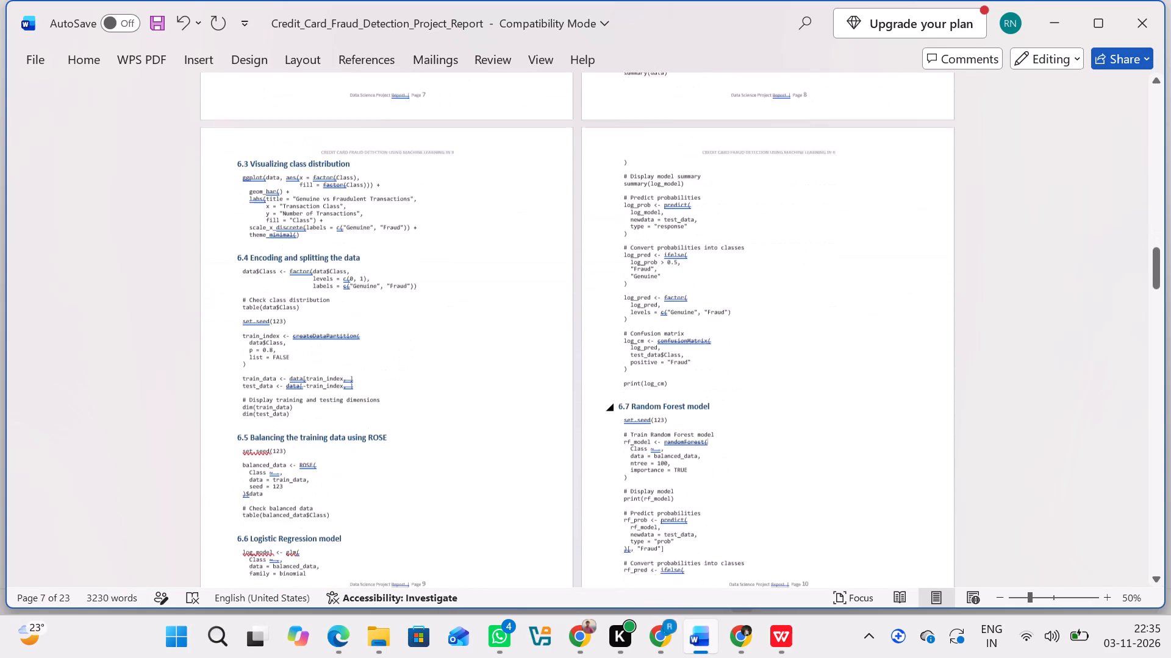
scroll(820, 384, "down", 3)
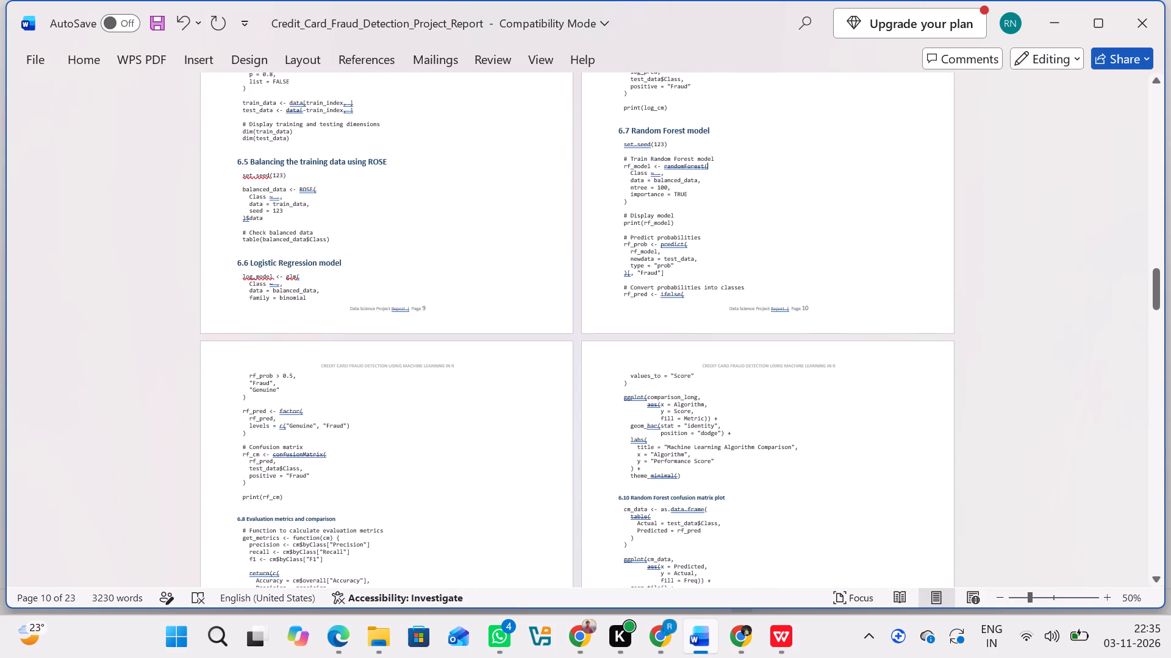
left_click_drag(237, 520, 350, 517)
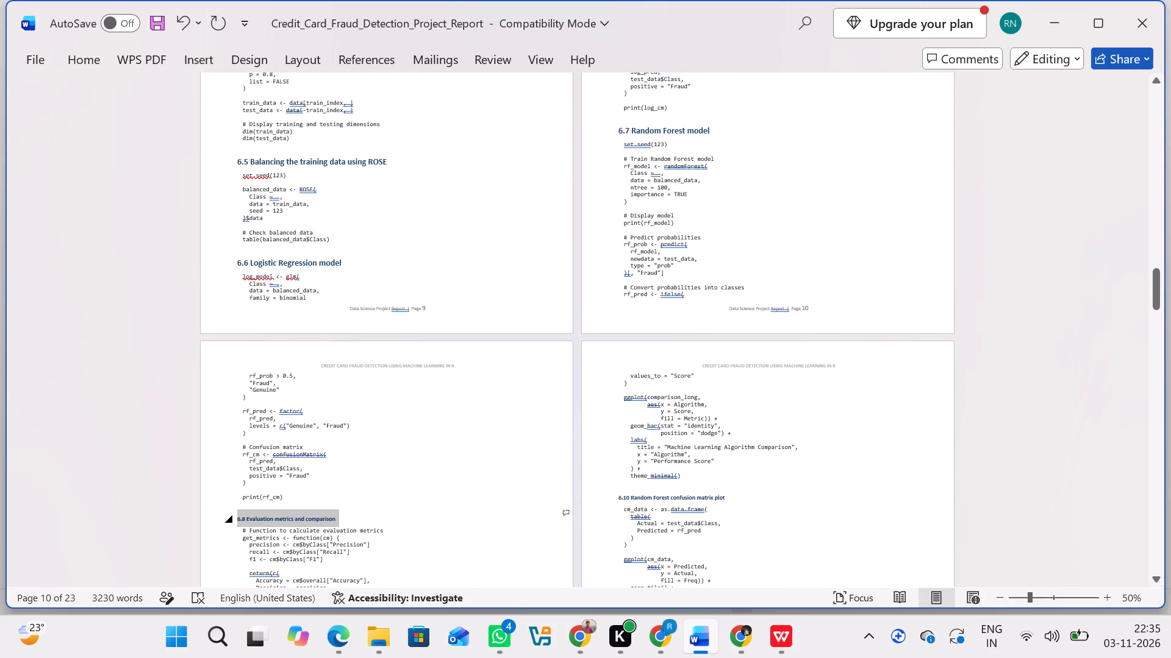
left_click_drag(350, 517, 350, 517)
left_click(482, 462)
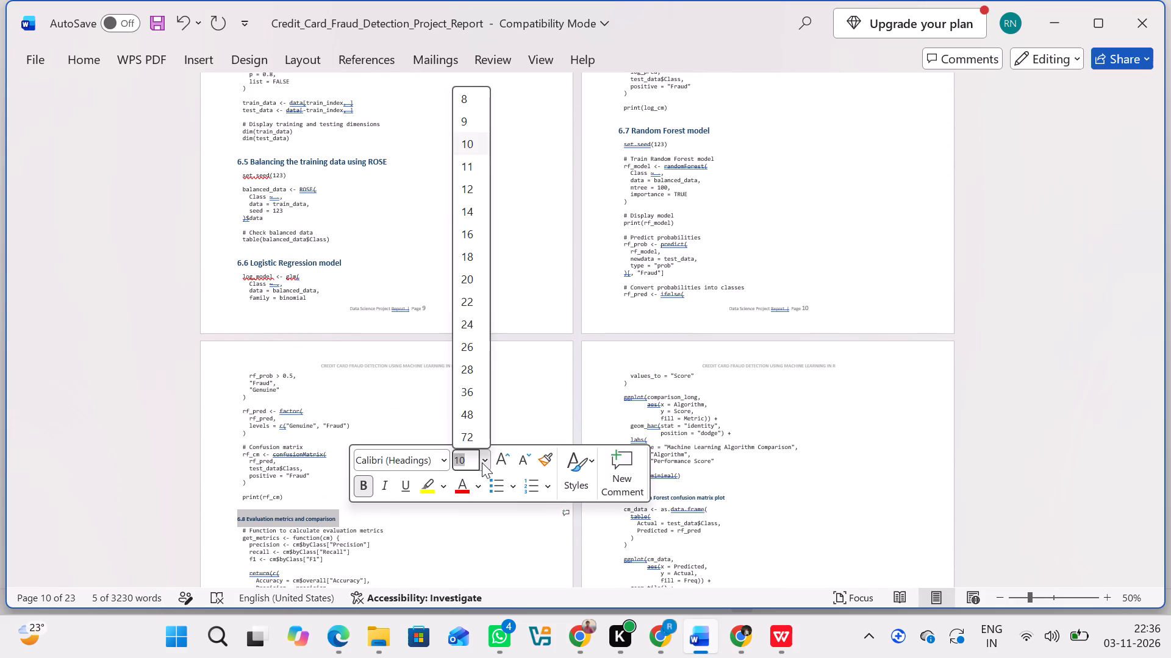
left_click(473, 210)
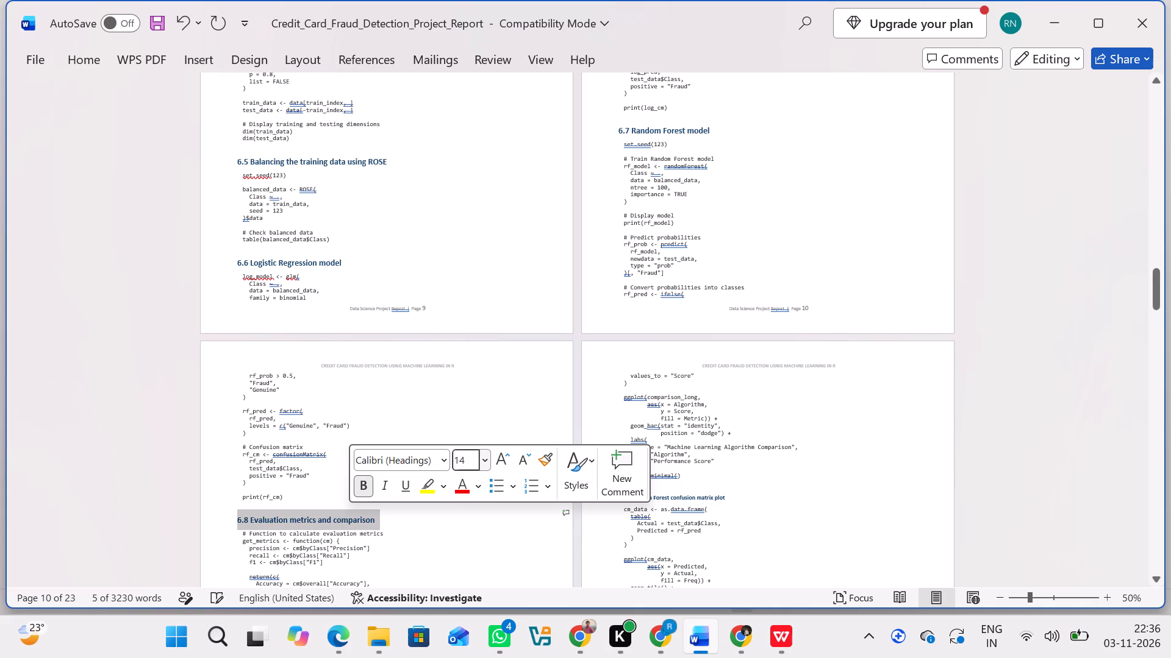
left_click(507, 383)
Set the font size of the heading "6.9 Algorithm comparison plot" on page 11 to 14.
scroll(507, 383, "down", 2)
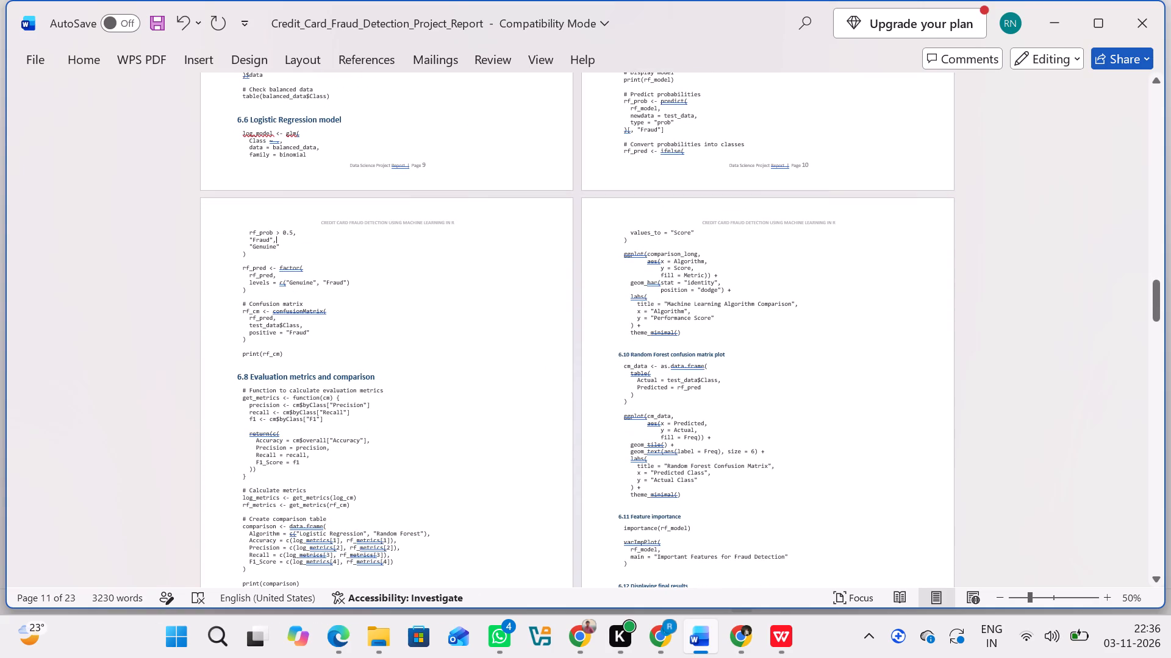
scroll(475, 409, "down", 2)
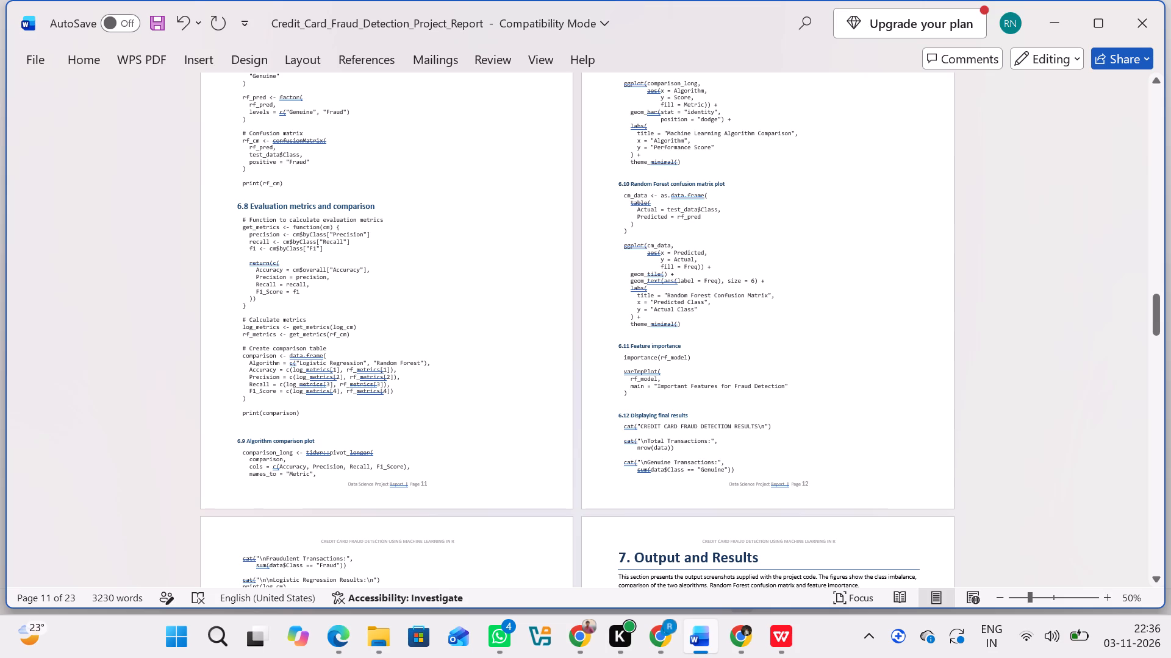
left_click_drag(236, 441, 328, 437)
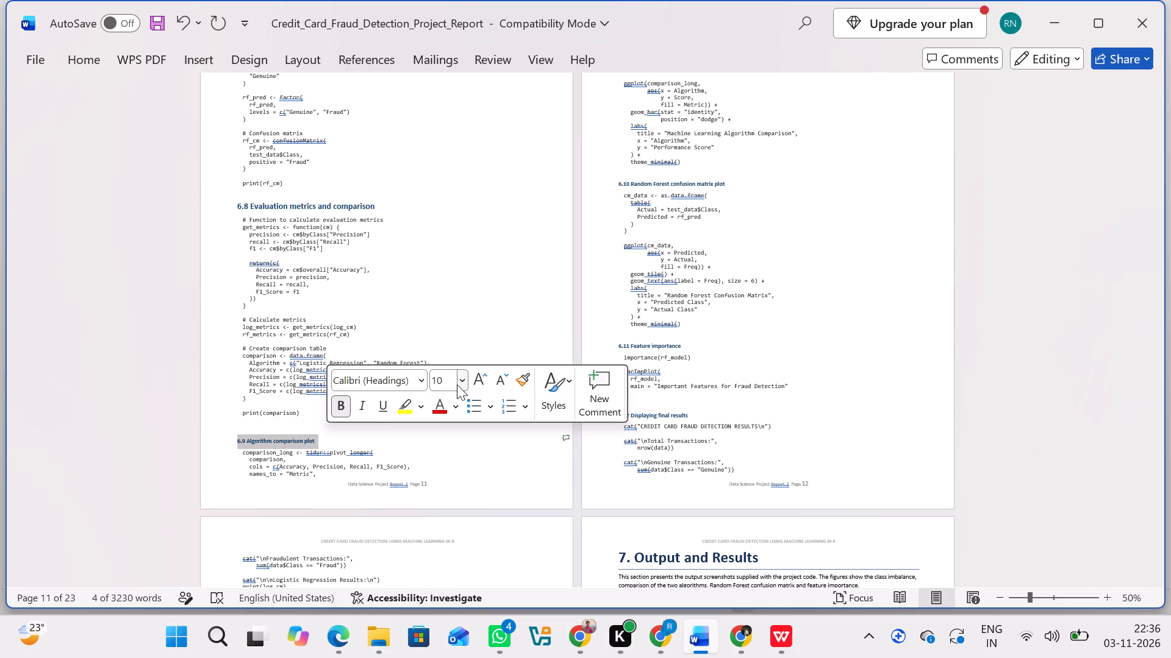
left_click(457, 384)
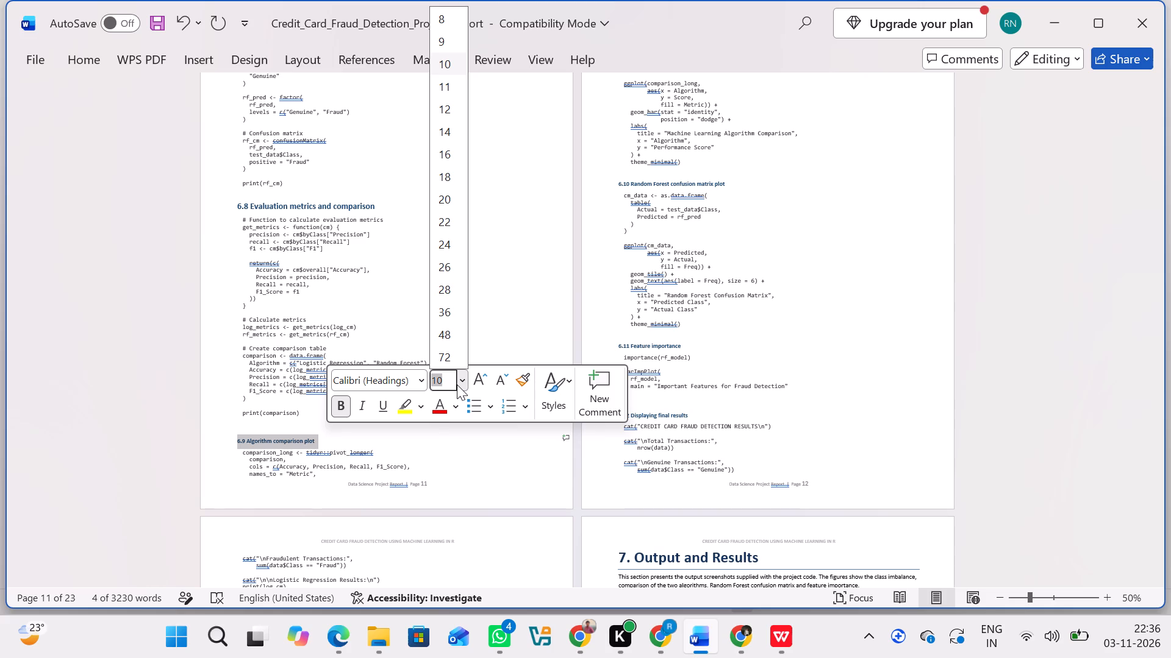
left_click(445, 130)
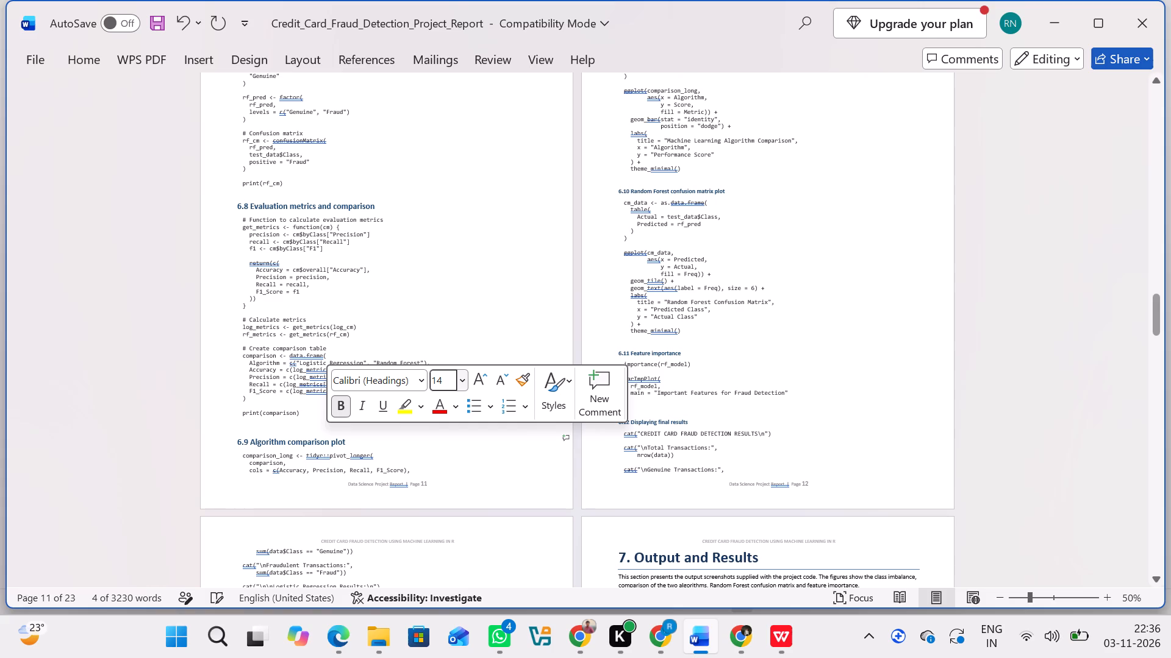
left_click(471, 185)
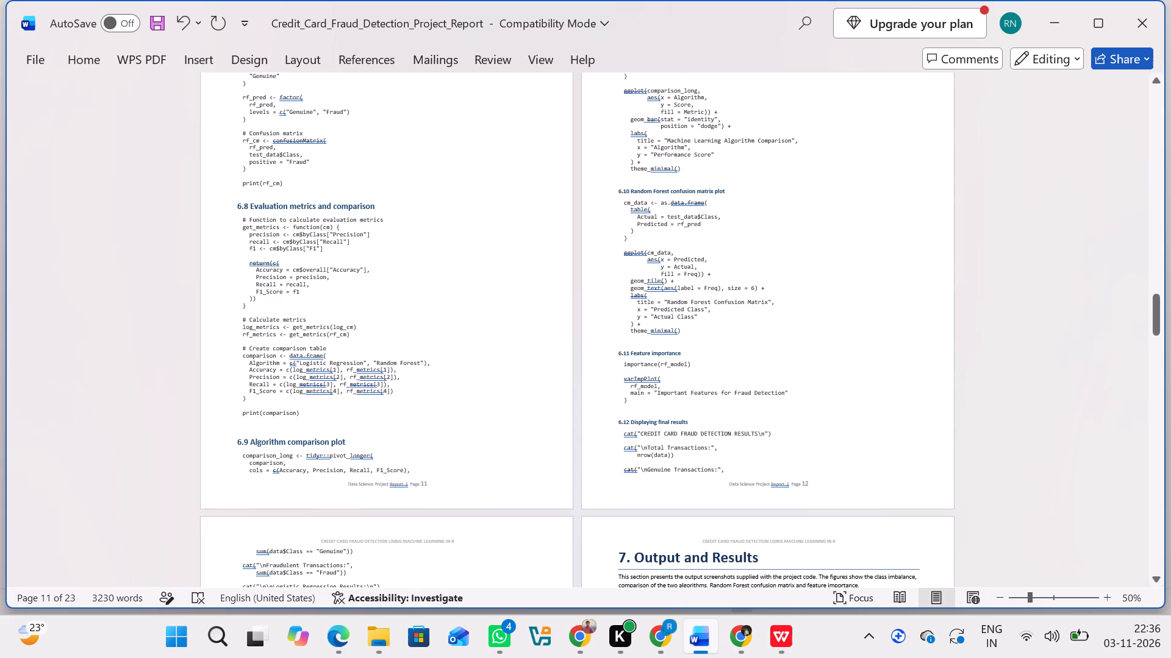
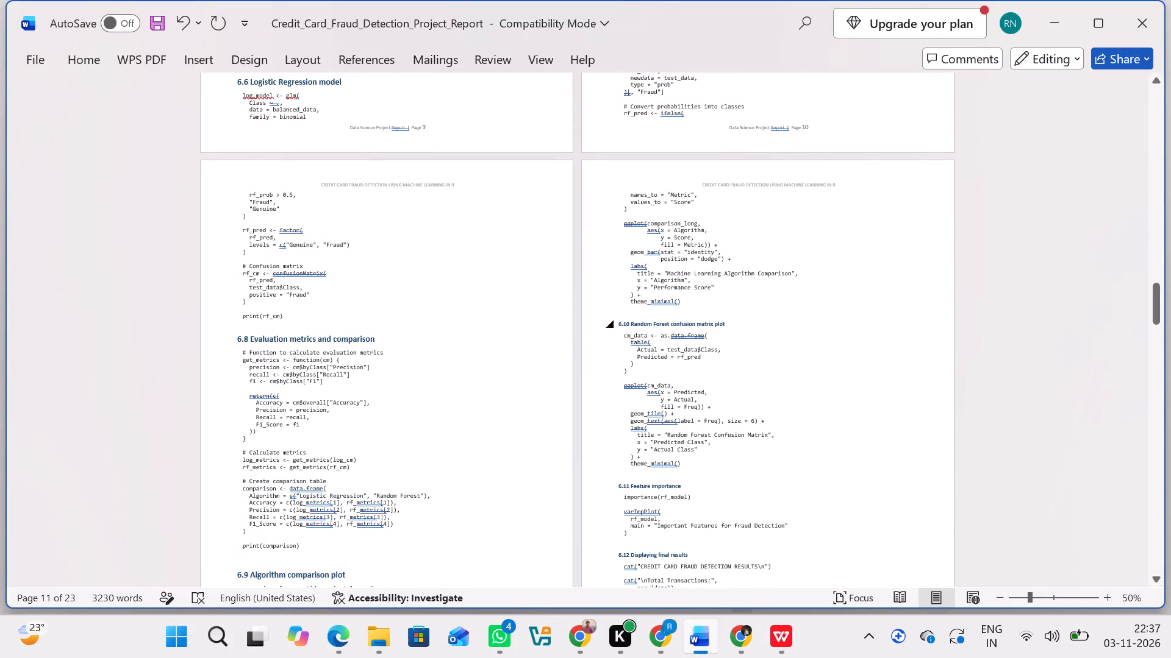
Set the font size of the heading "6.10 Random Forest confusion matrix plot" on page 12 to 14.
left_click_drag(618, 325, 750, 314)
left_click_drag(723, 324, 609, 328)
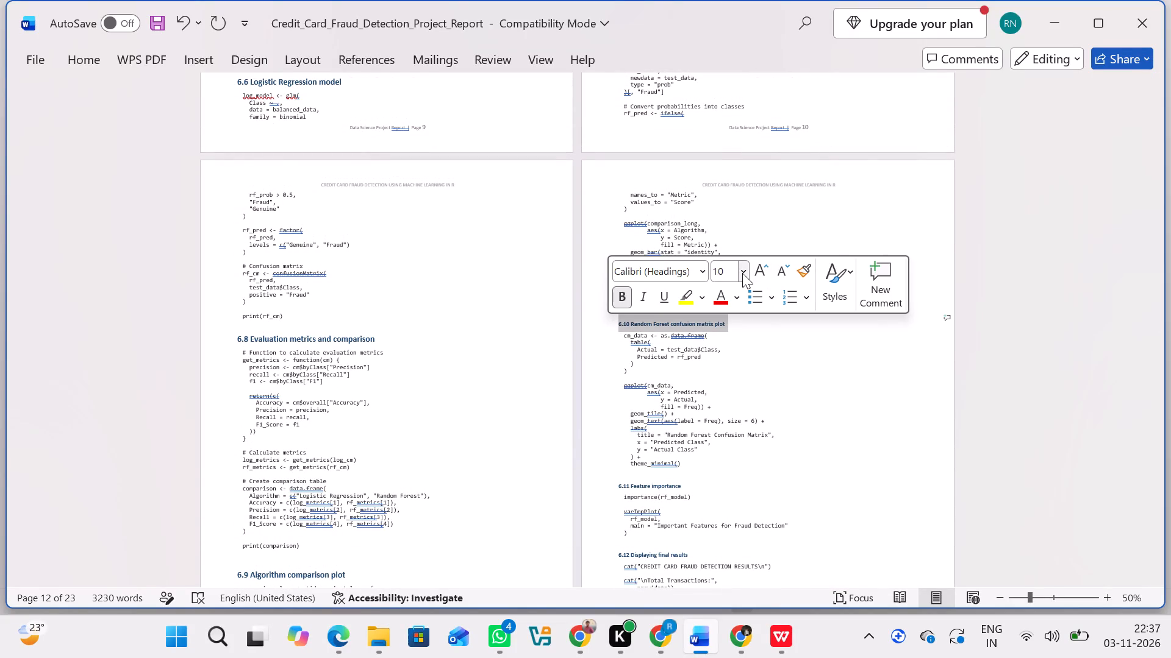
left_click(742, 273)
left_click(737, 411)
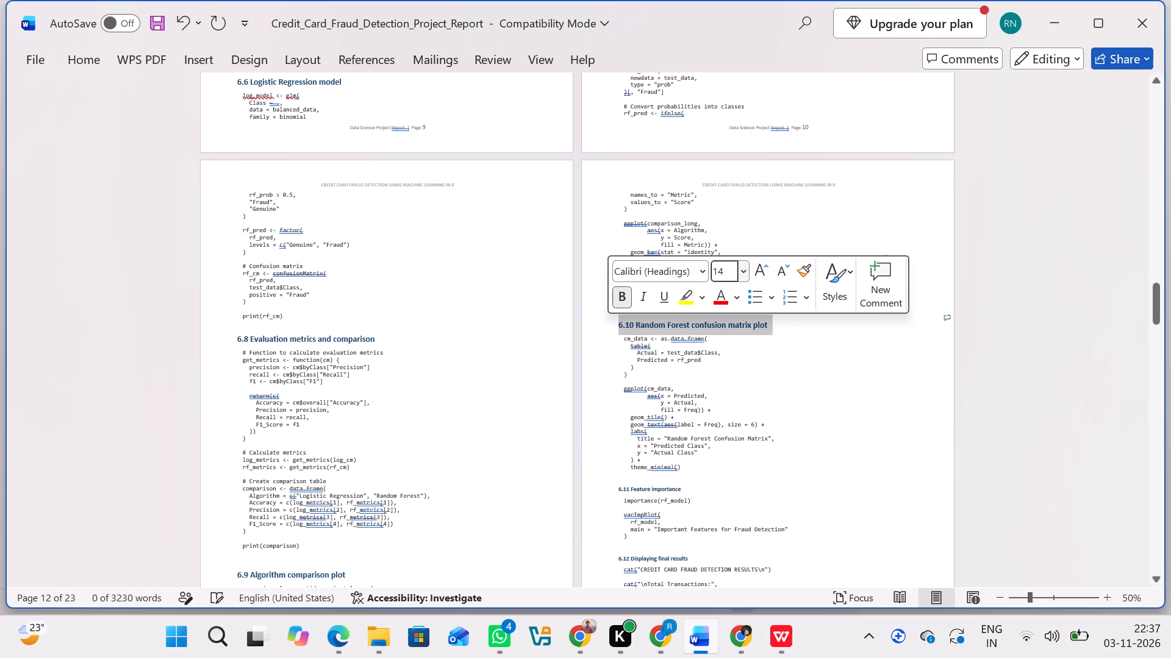
left_click(797, 401)
Set the font size of the heading "6.11 Feature importance" on page 12 to 14.
scroll(797, 401, "down", 3)
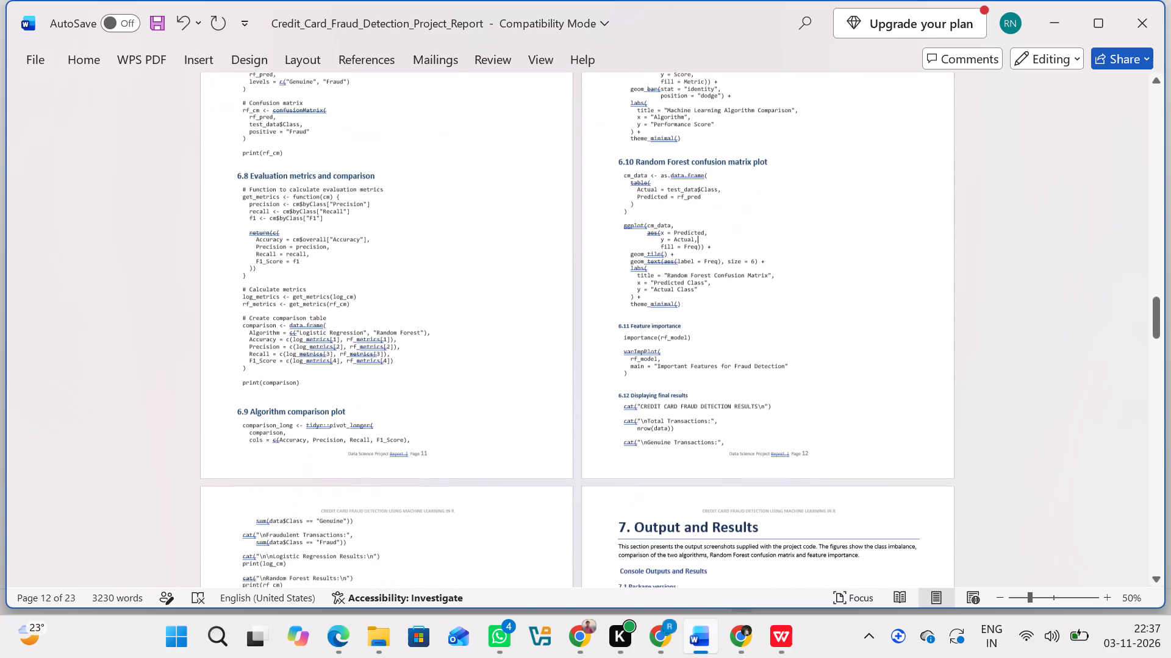
left_click_drag(619, 324, 677, 324)
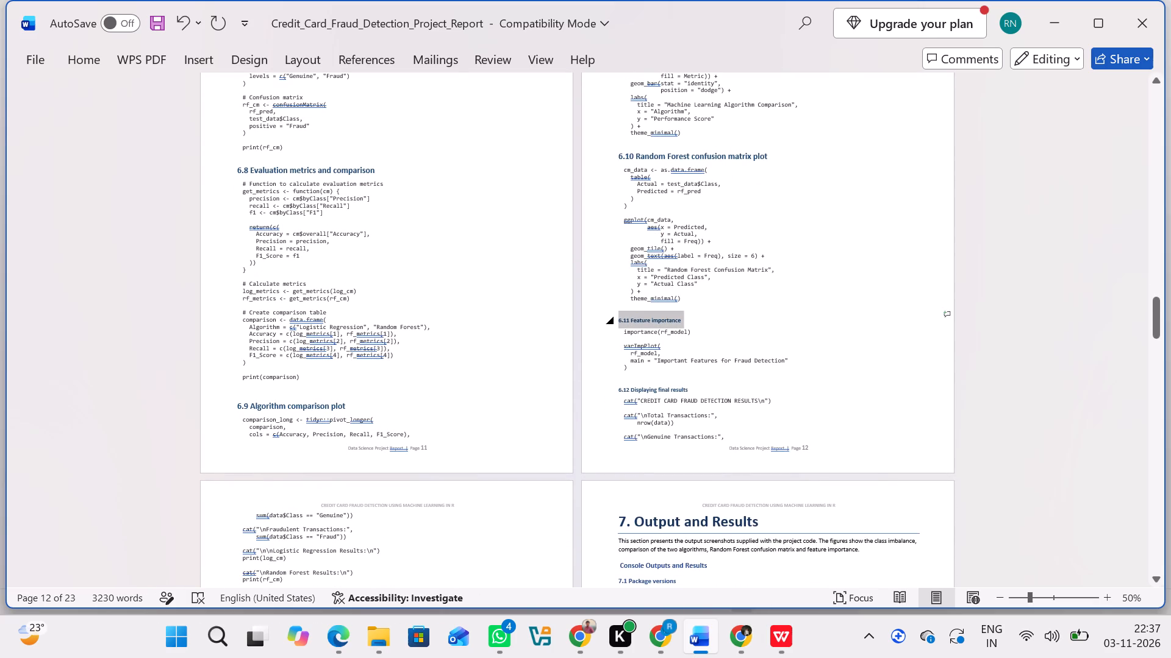
left_click_drag(677, 324, 693, 324)
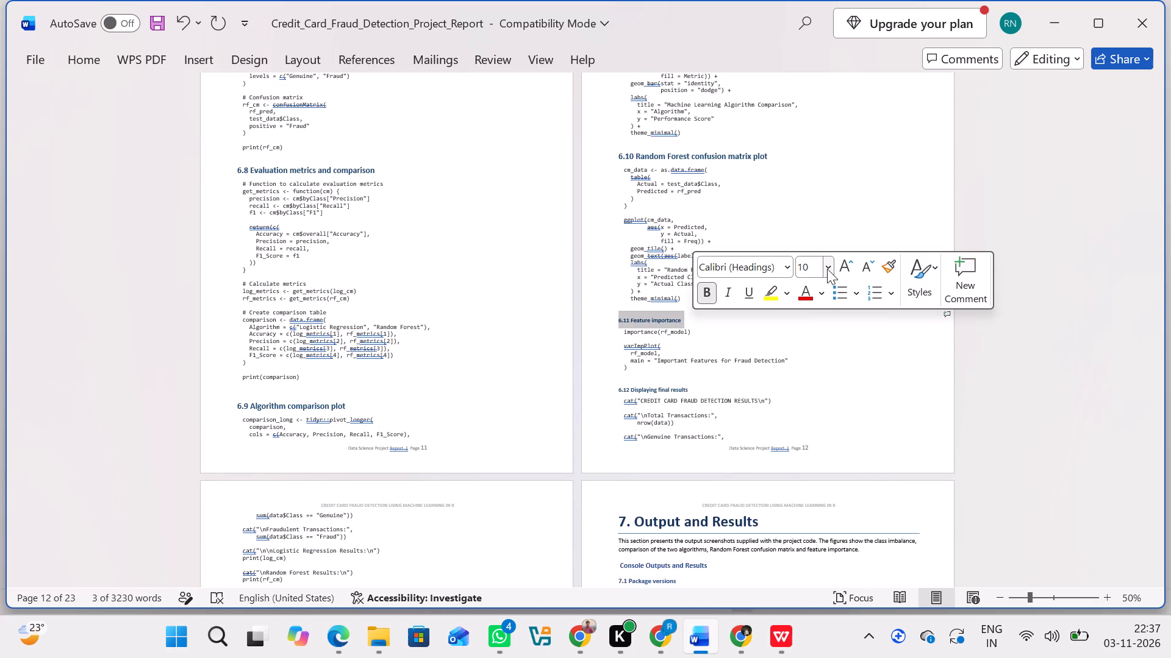
left_click(827, 269)
left_click(814, 400)
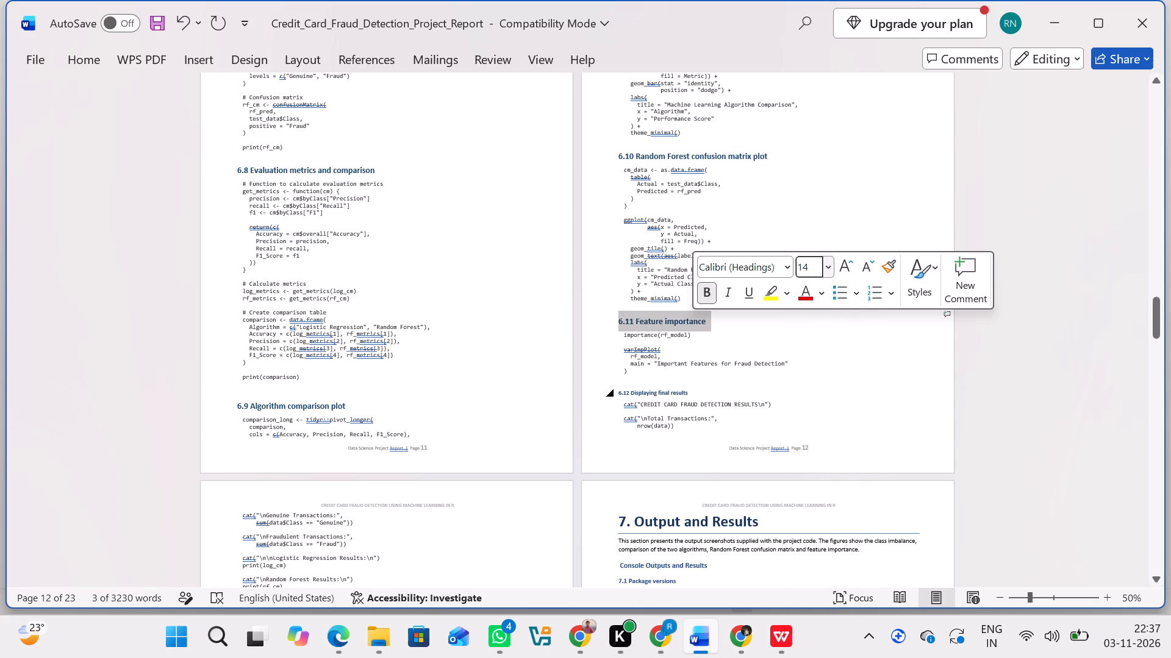
Set the font size of the heading "6.12 Displaying final results" on page 12 to 14.
left_click_drag(618, 395, 699, 395)
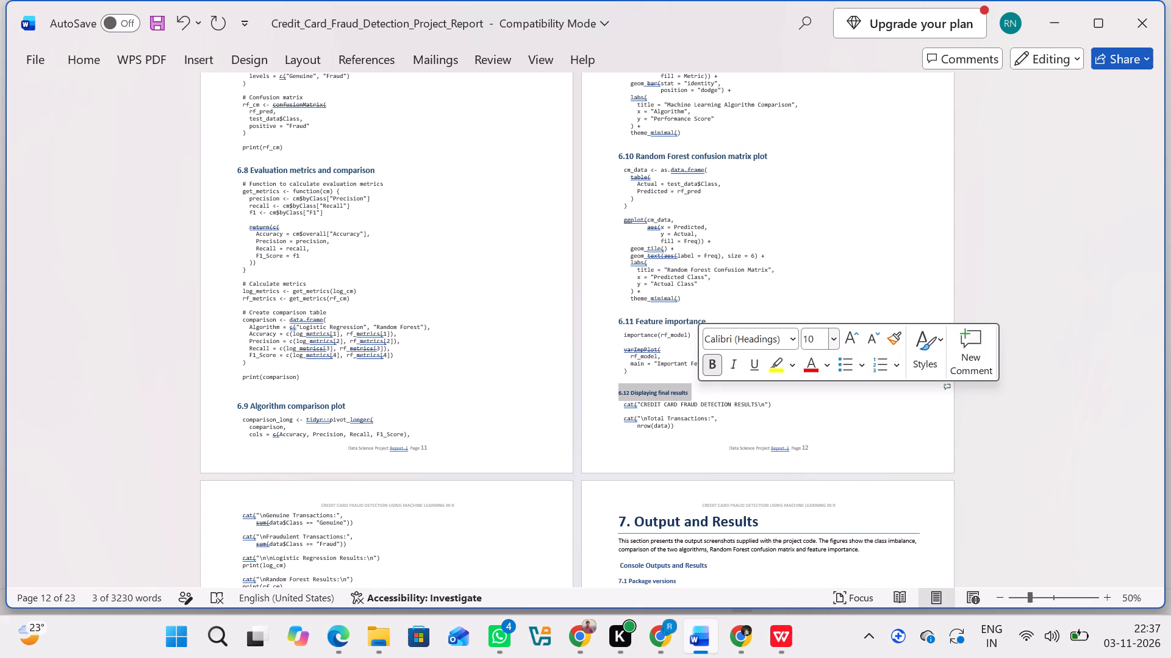
left_click(832, 342)
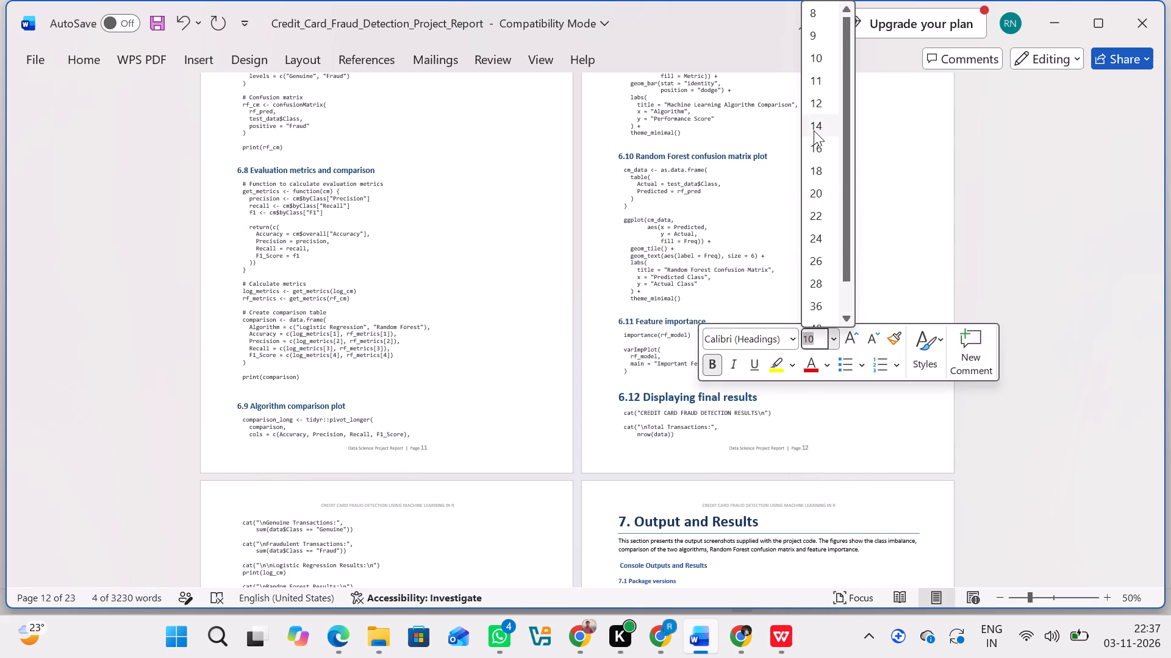
left_click(814, 130)
left_click(837, 230)
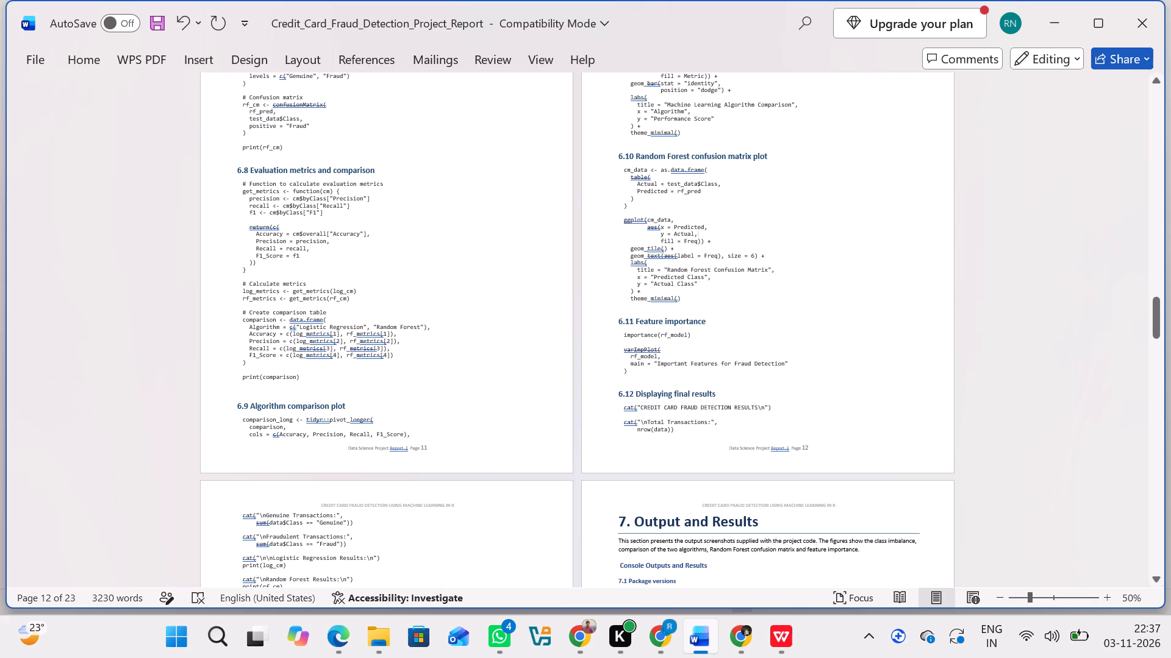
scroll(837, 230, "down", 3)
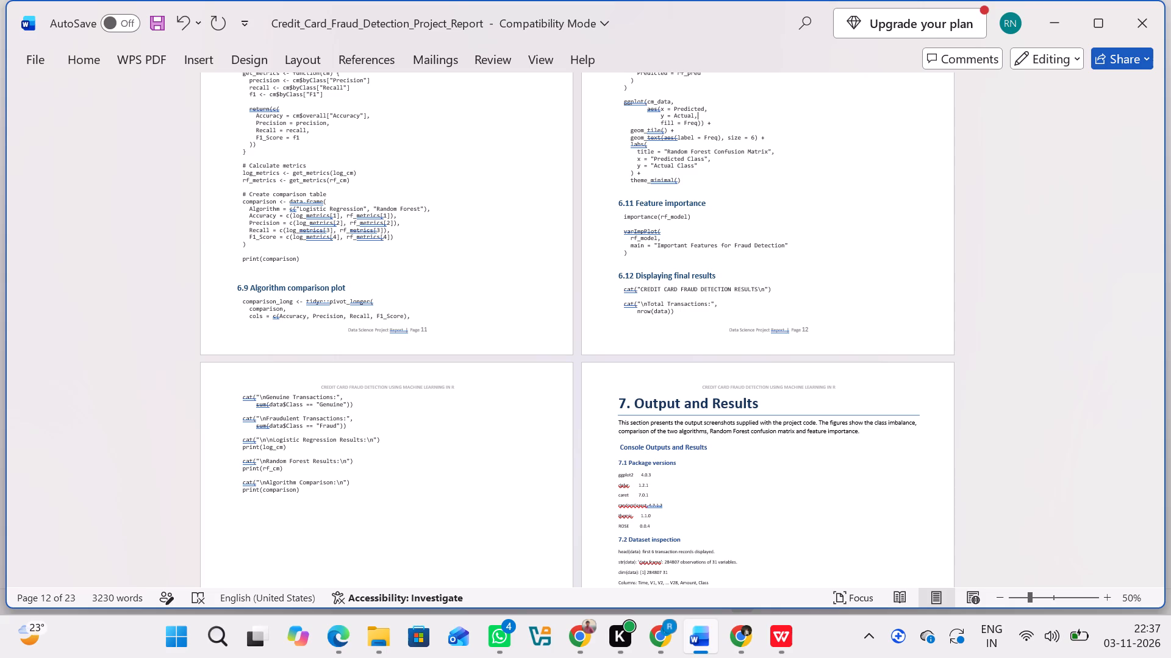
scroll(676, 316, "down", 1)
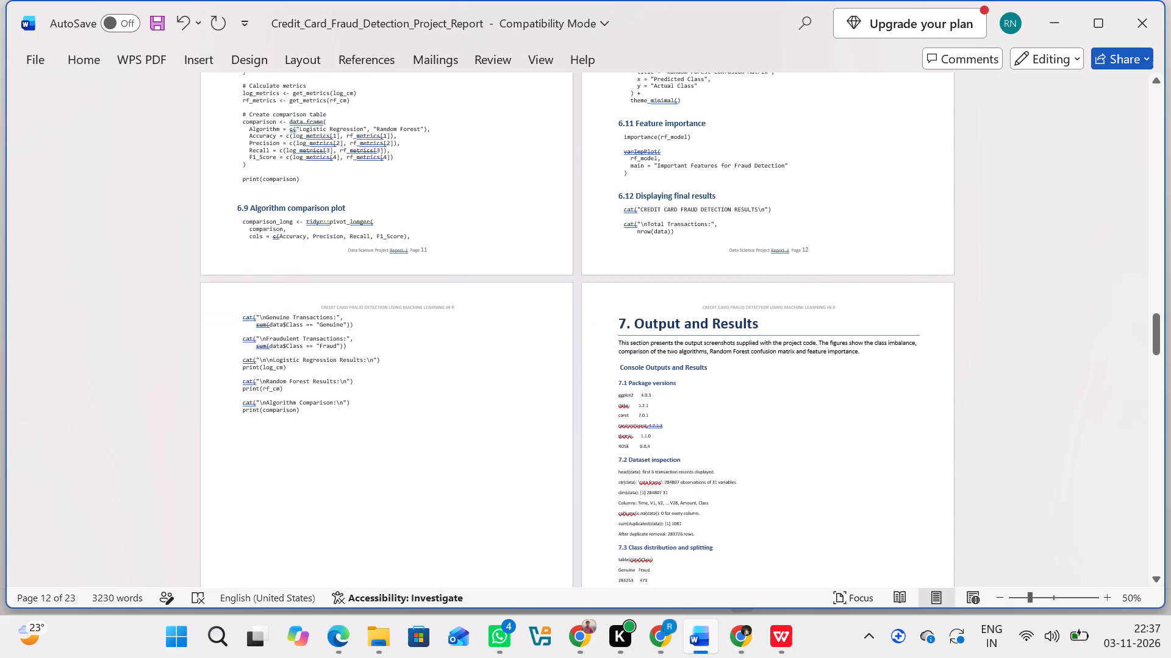
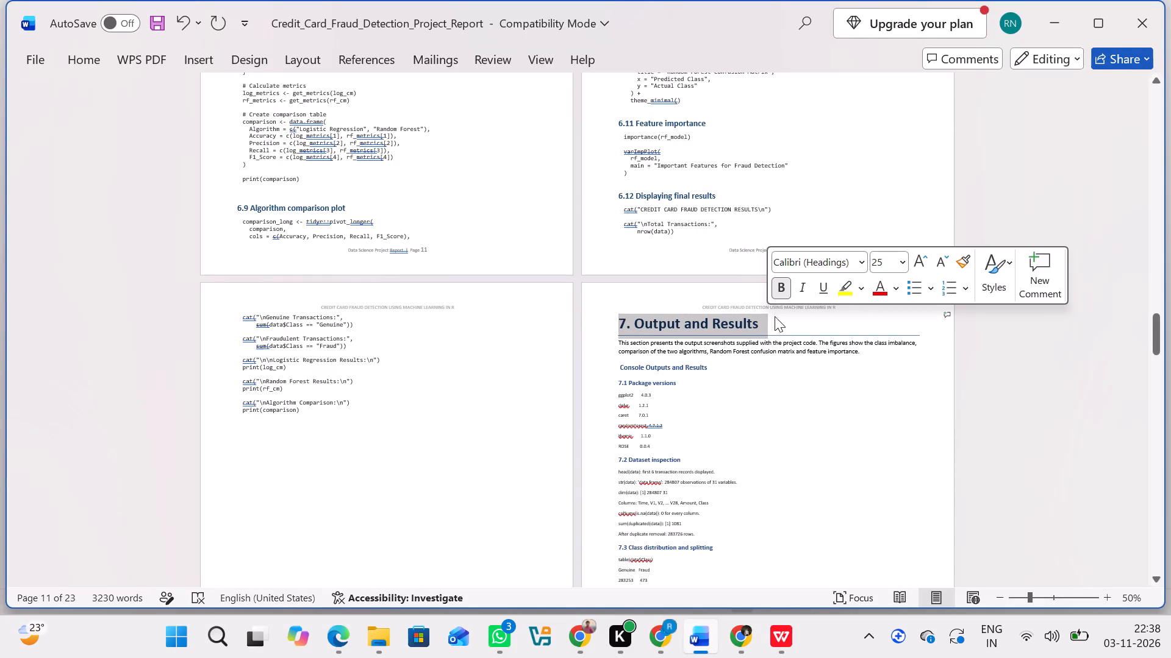
Set the font size of the heading "7. Output and Results" on page 14 to 18.
left_click(901, 263)
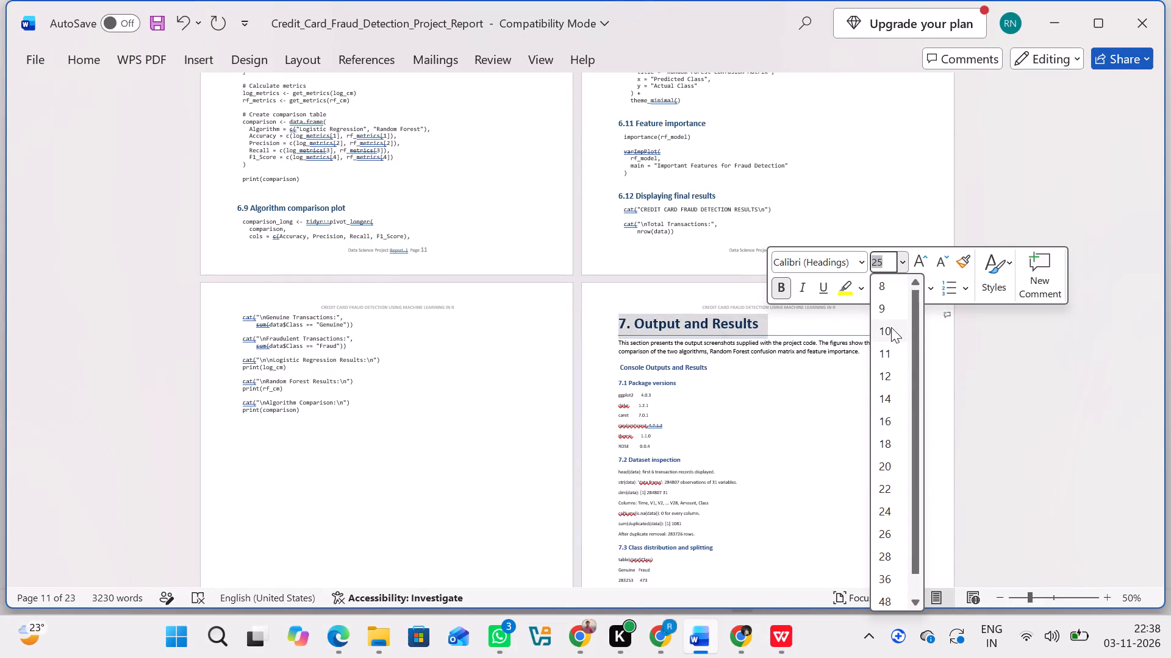
left_click(894, 440)
left_click(806, 417)
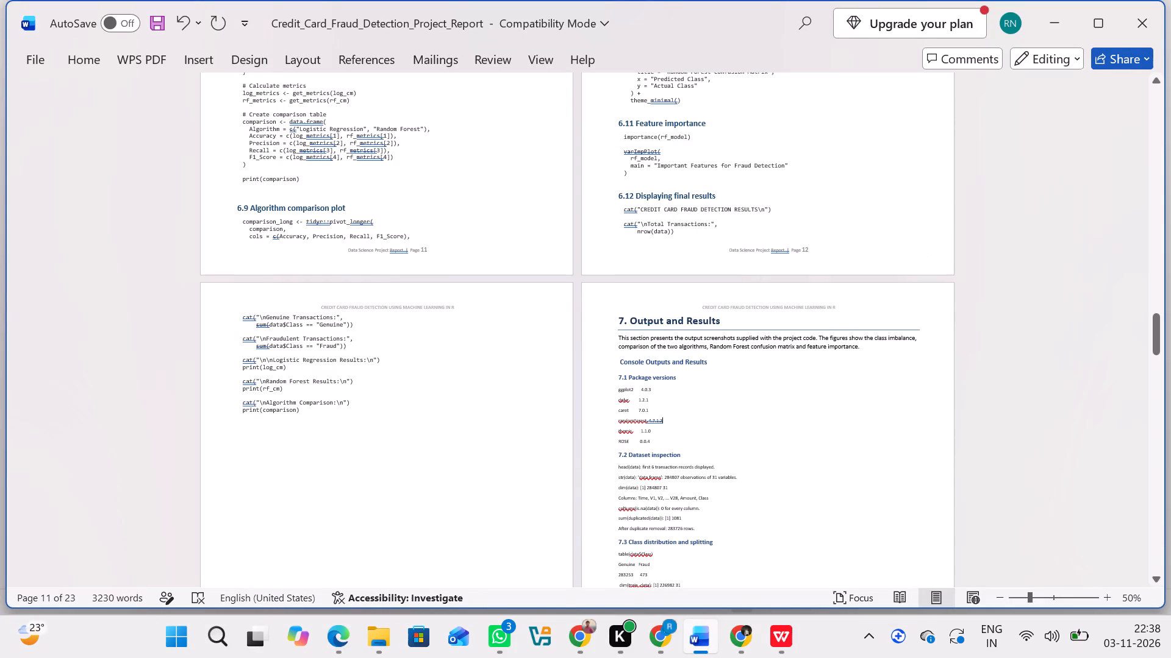
Set the font size of the introductory paragraph under the heading "7. Output and Results" to 10.
left_click_drag(616, 338, 721, 355)
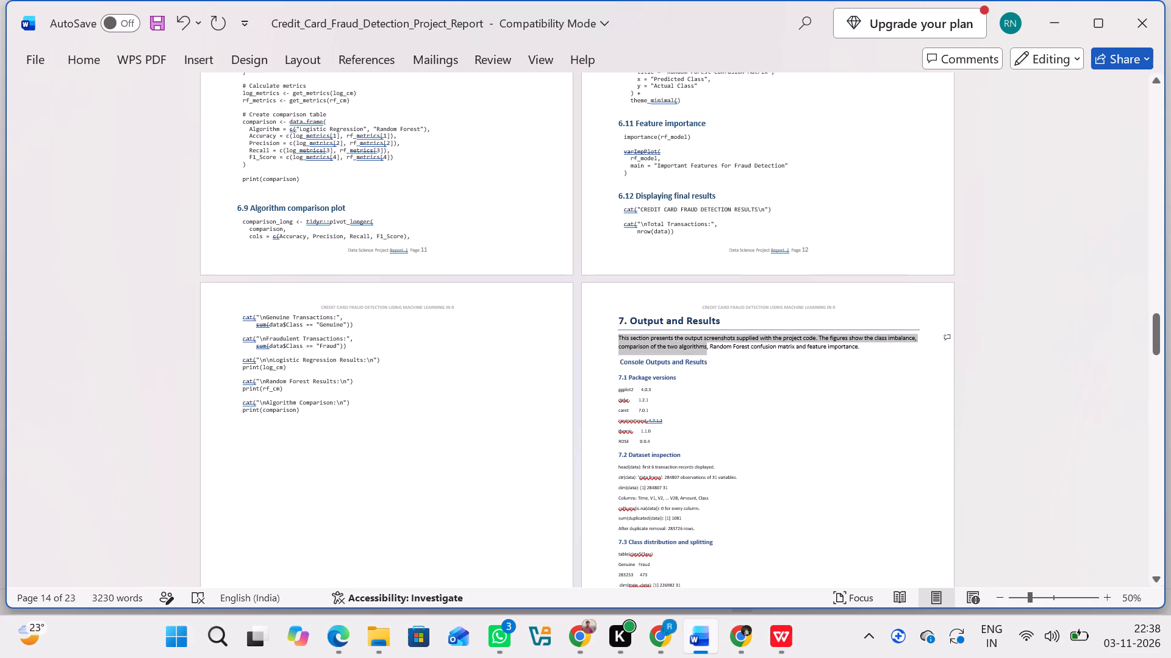
left_click_drag(721, 355, 920, 351)
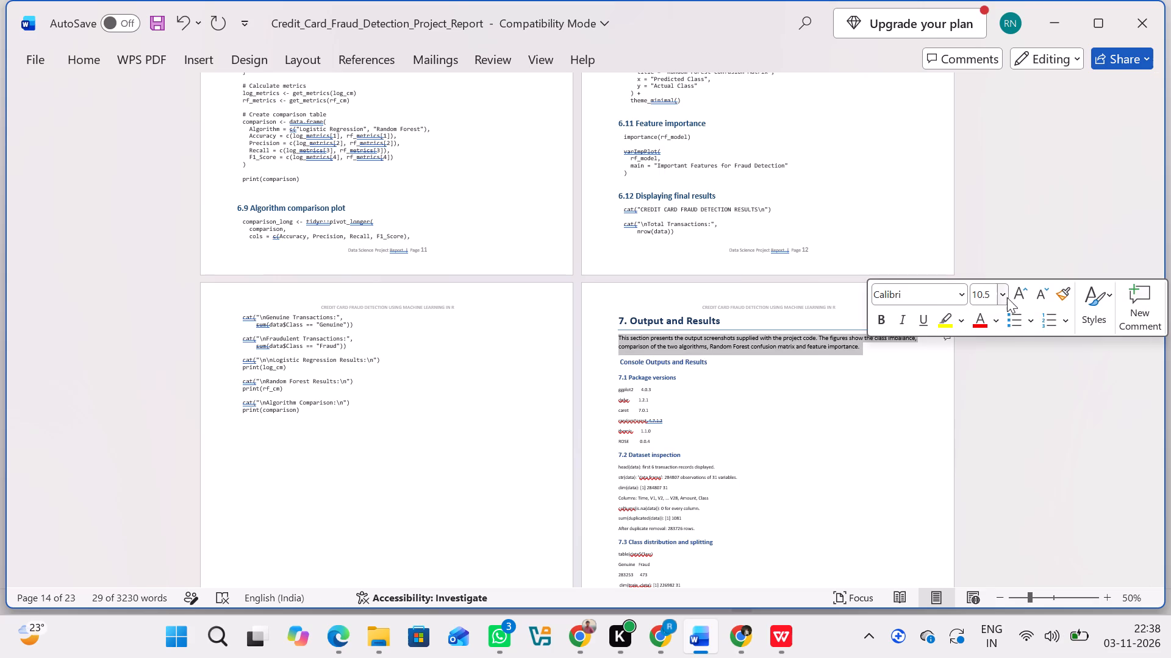
left_click(1000, 294)
left_click(991, 362)
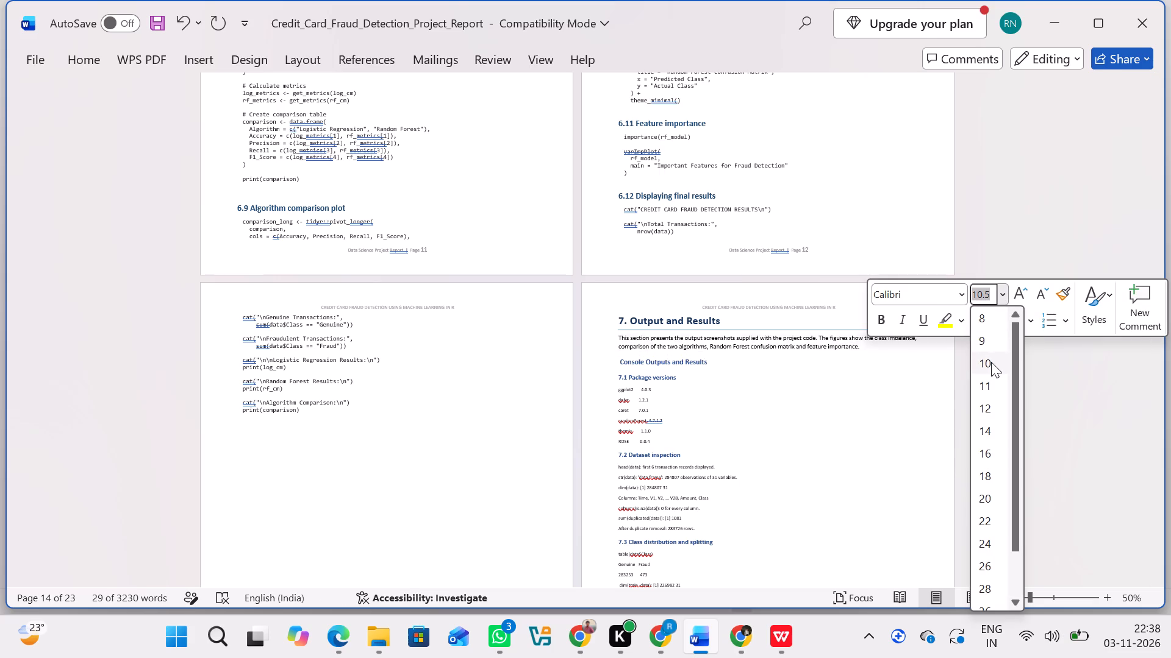
left_click(838, 419)
scroll(838, 419, "down", 2)
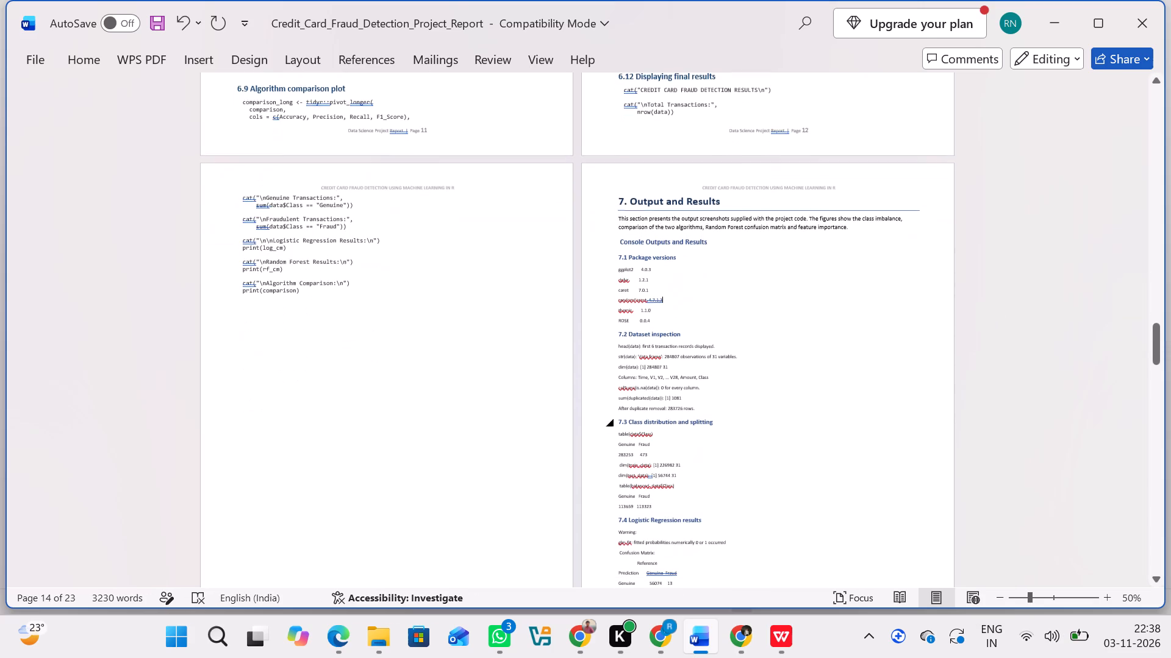
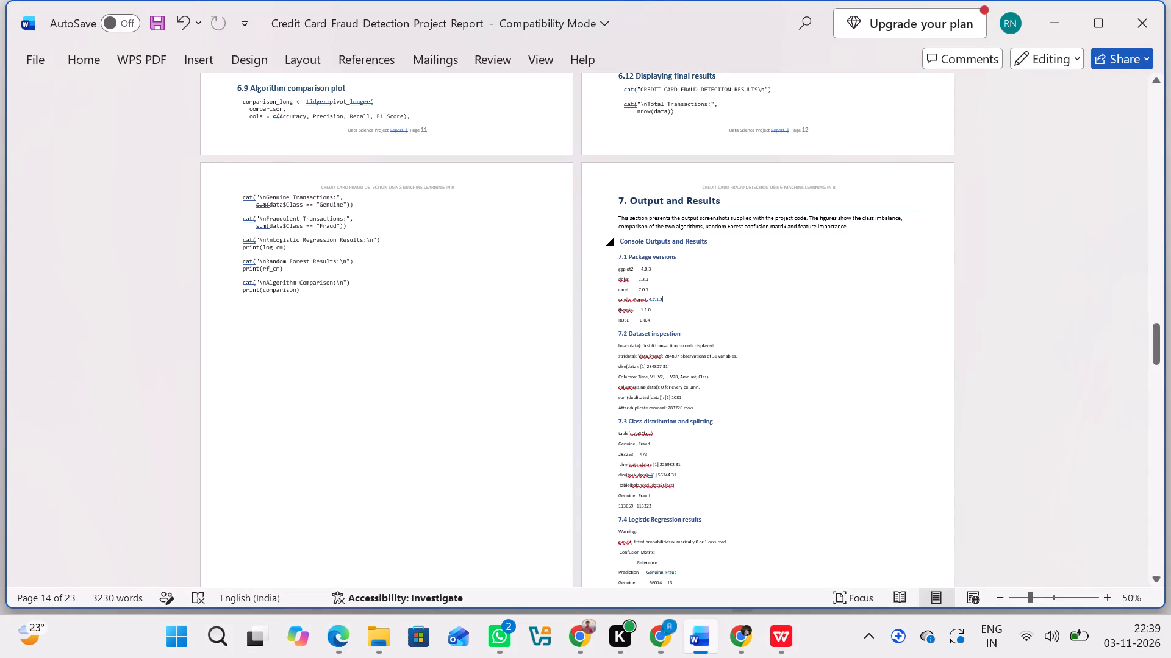
Set the font size of the subheading "Console Outputs and Results" on page 14 to 14.
left_click_drag(620, 244, 734, 245)
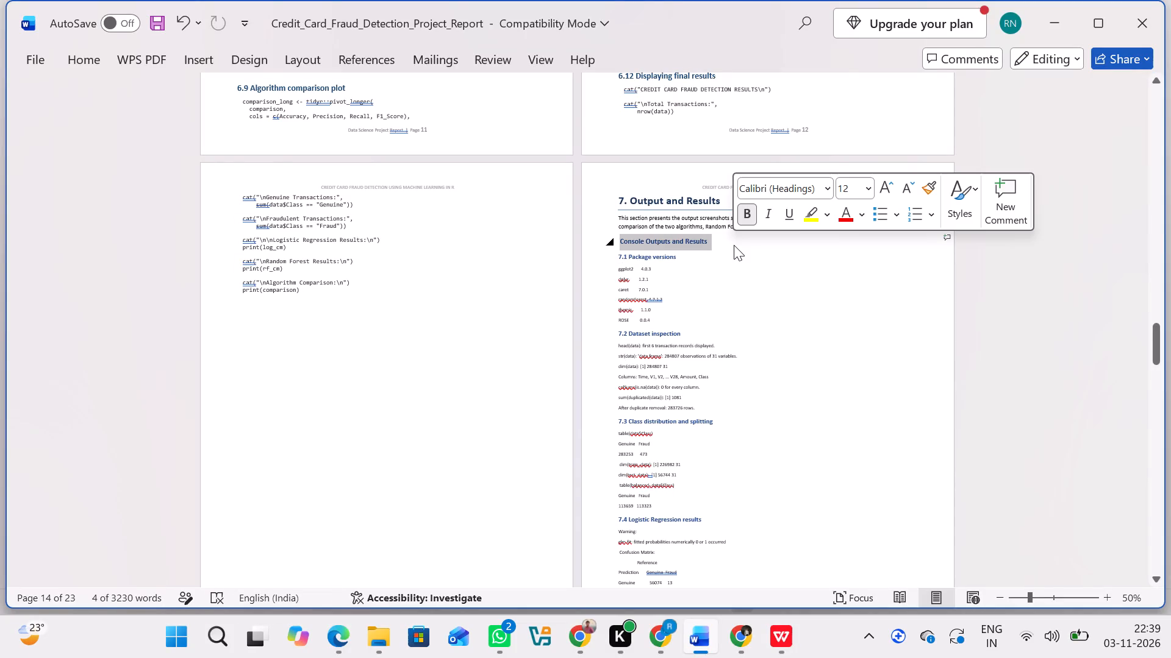
left_click(870, 189)
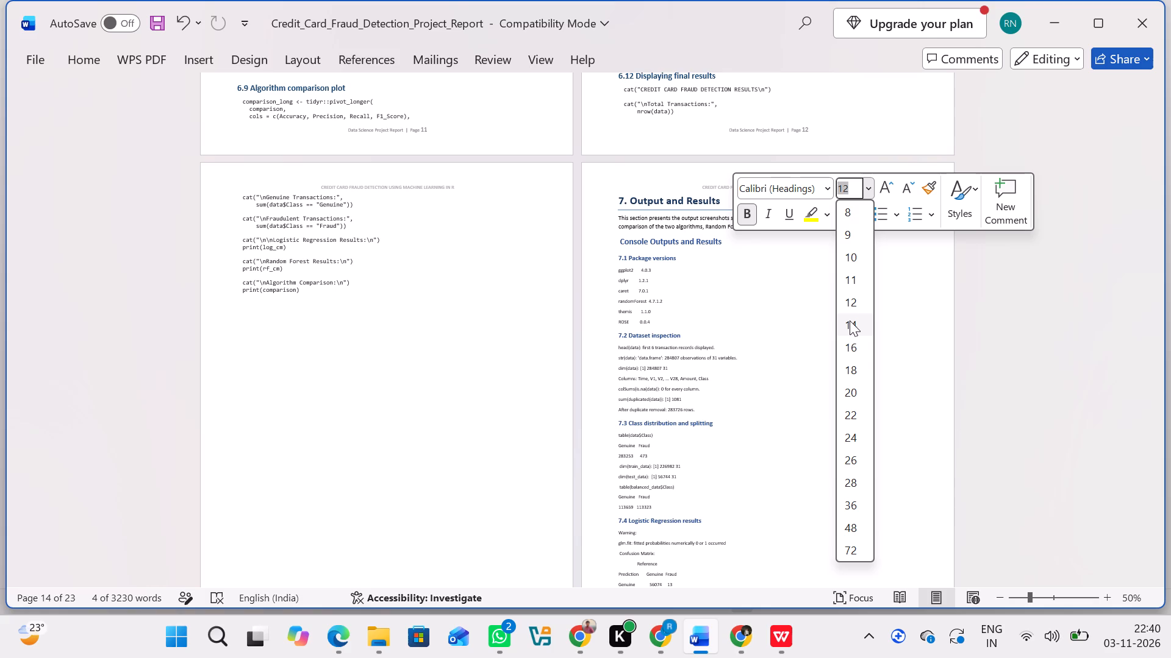
left_click(850, 320)
left_click(747, 269)
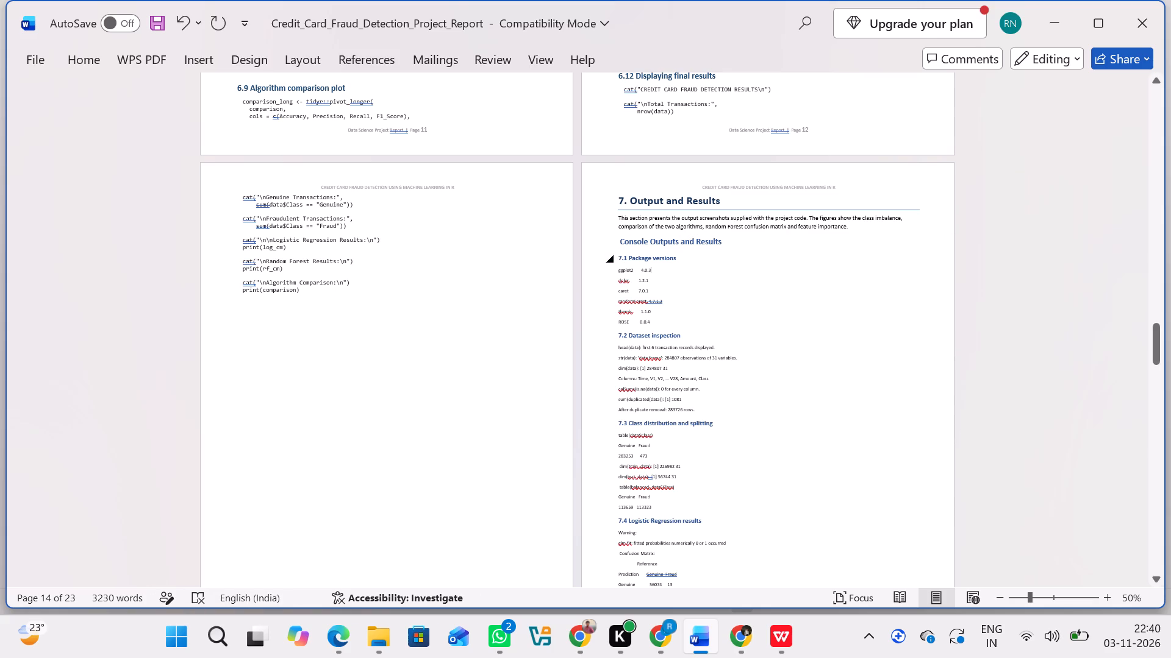
Set the font size of everything from the heading "7.1 Package versions" through the end of the document to 10.
left_click_drag(618, 256, 723, 534)
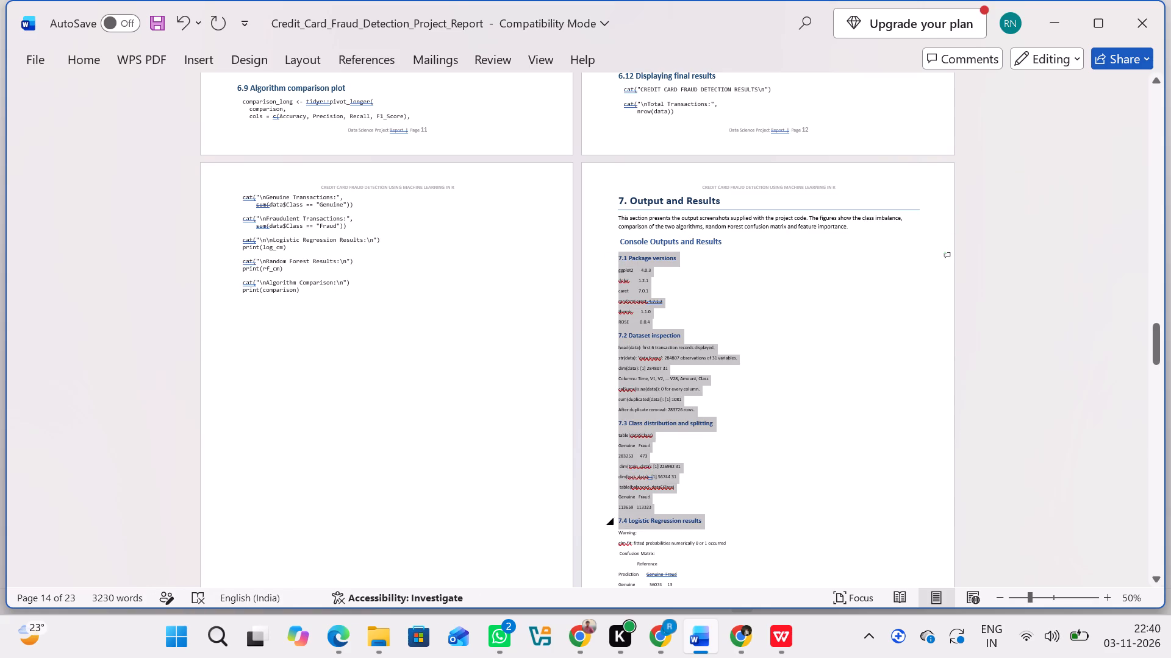
left_click_drag(723, 534, 708, 532)
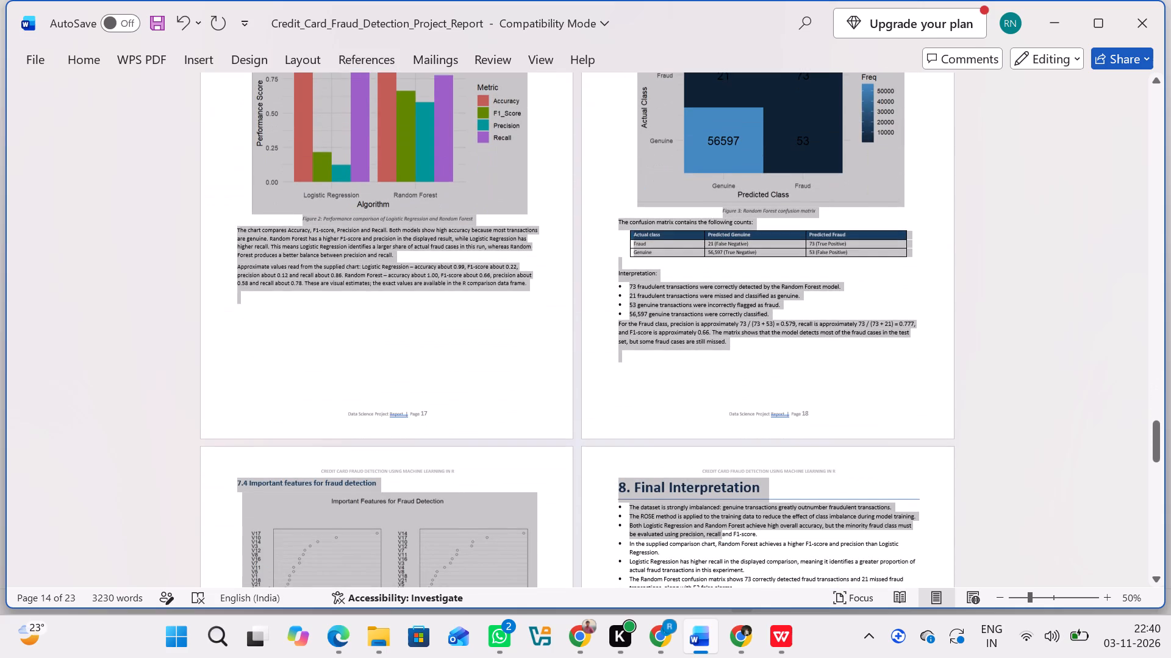
left_click_drag(708, 532, 715, 596)
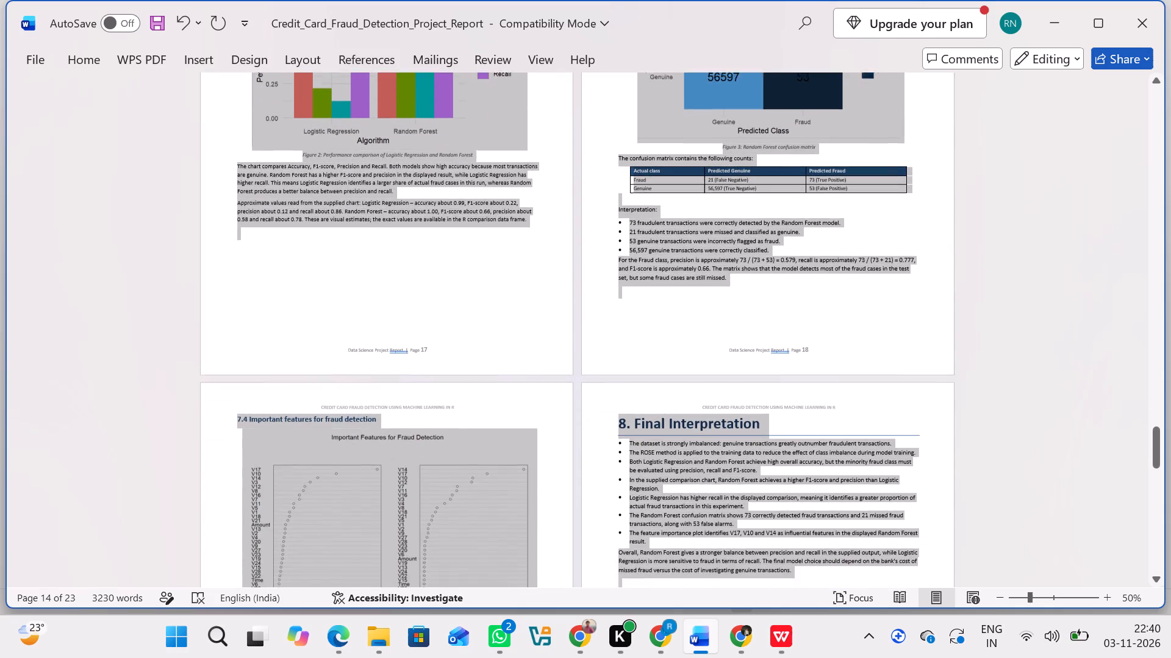
left_click_drag(715, 596, 715, 657)
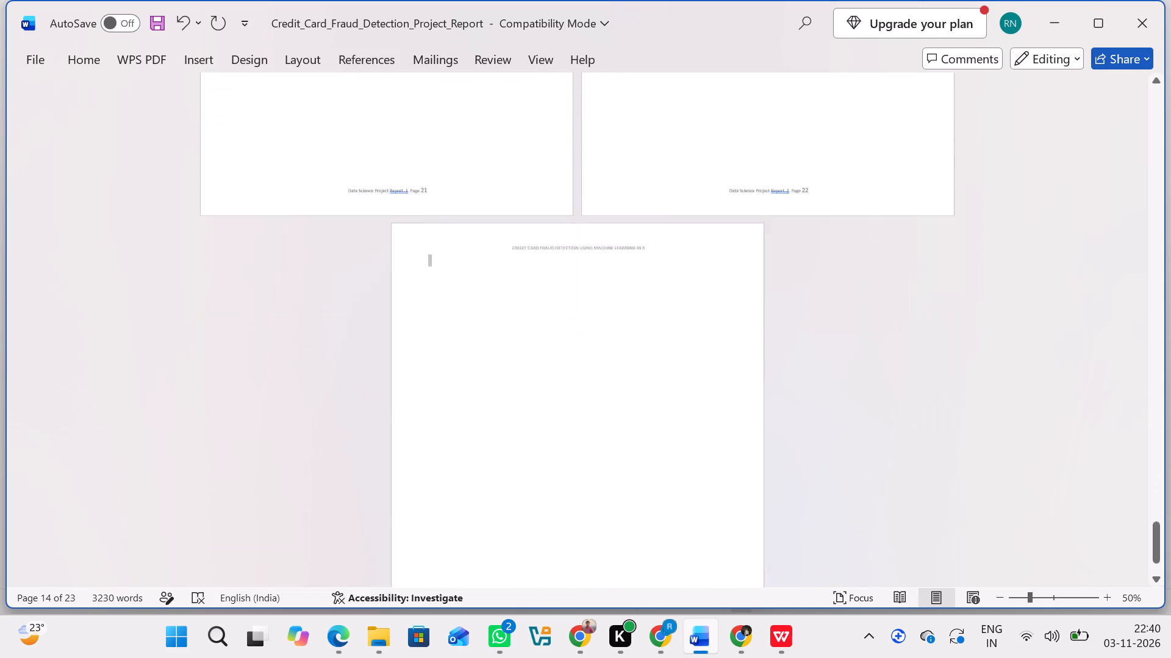
left_click_drag(715, 657, 626, 210)
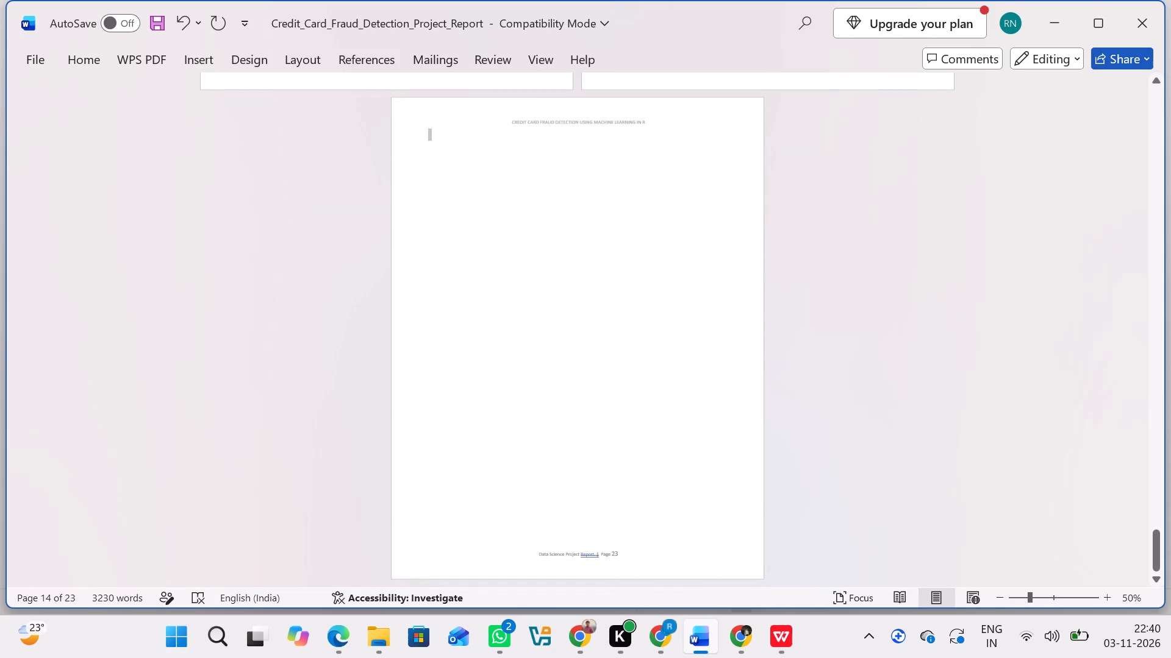
left_click_drag(626, 210, 637, 126)
scroll(637, 126, "up", 2)
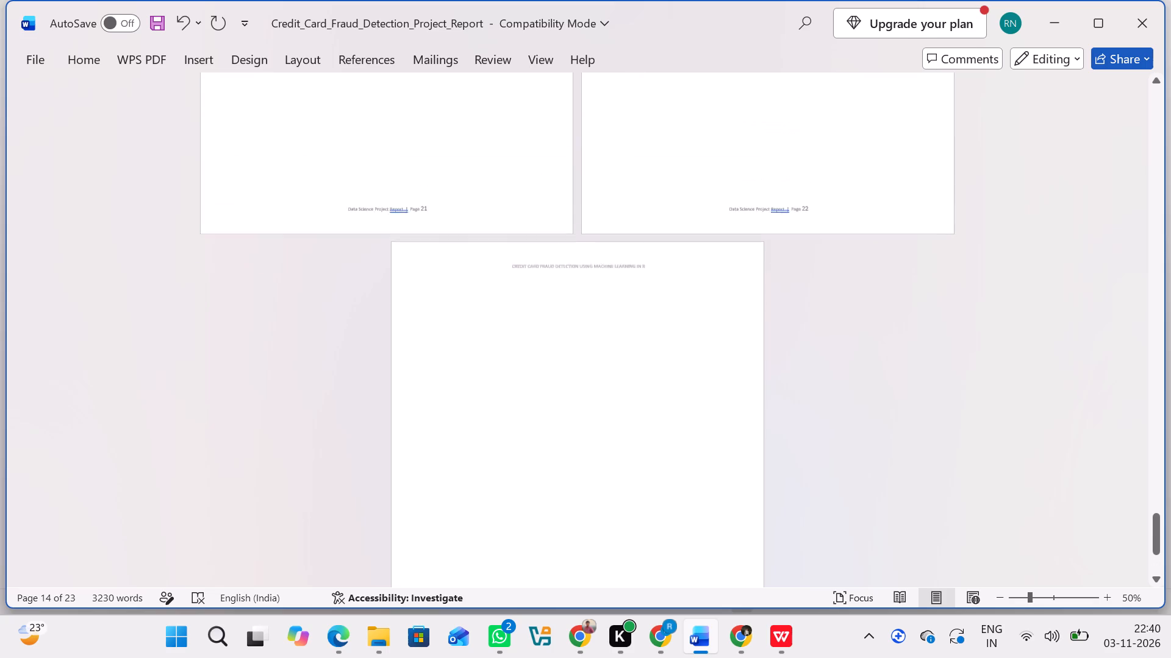
scroll(637, 126, "up", 3)
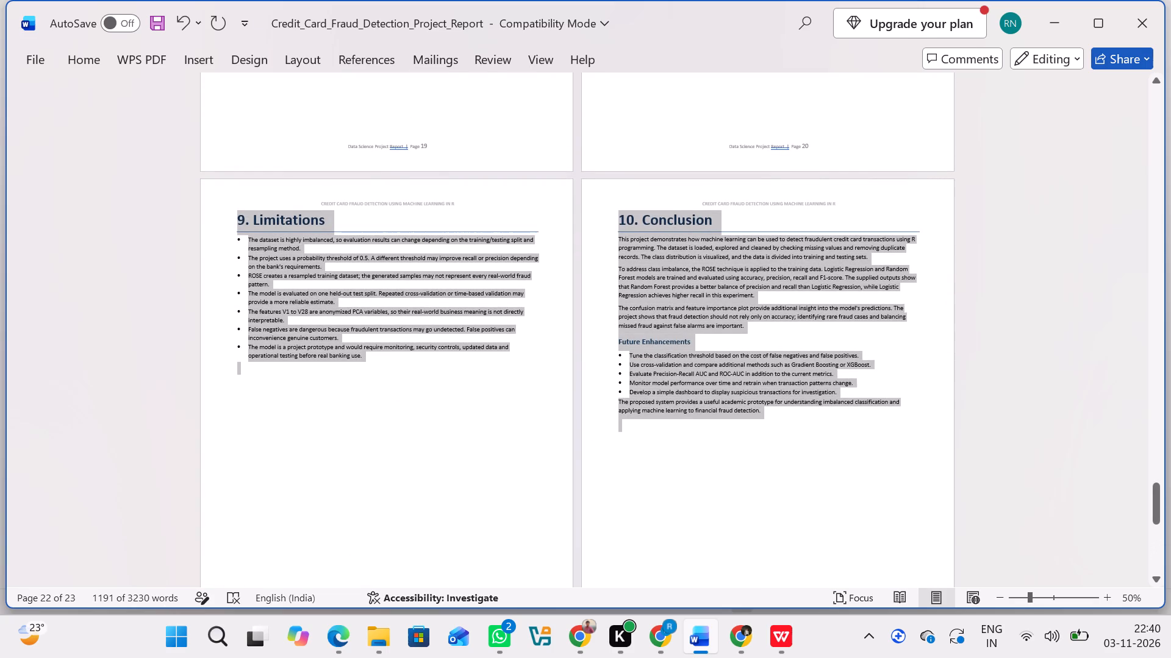
left_click(96, 59)
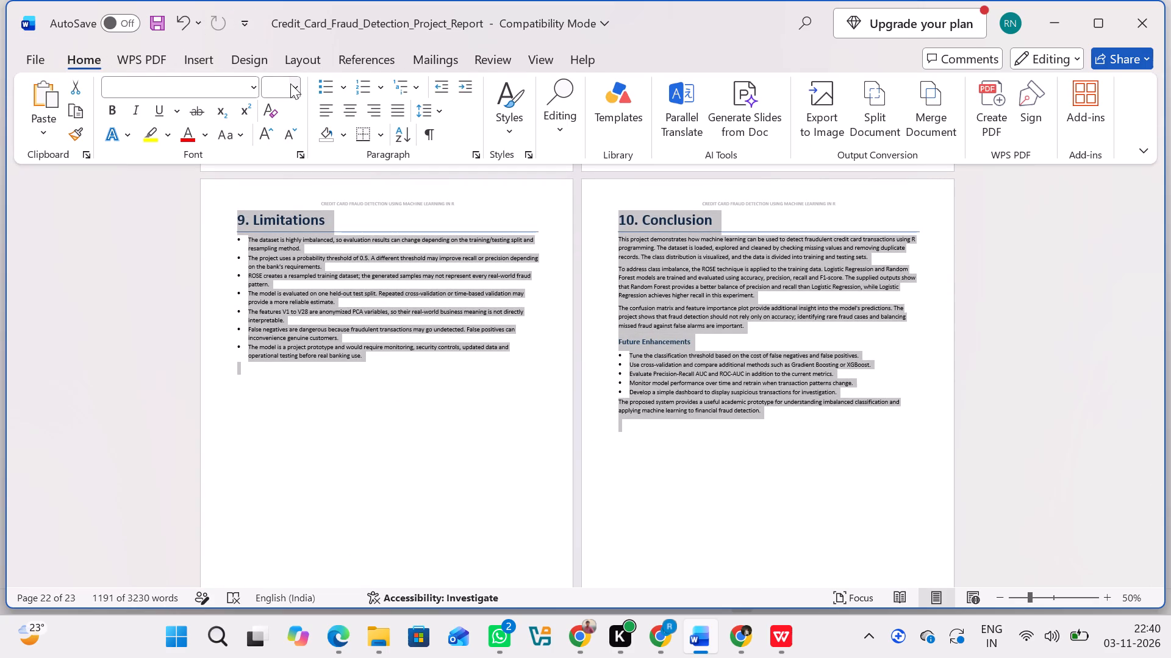
left_click(290, 83)
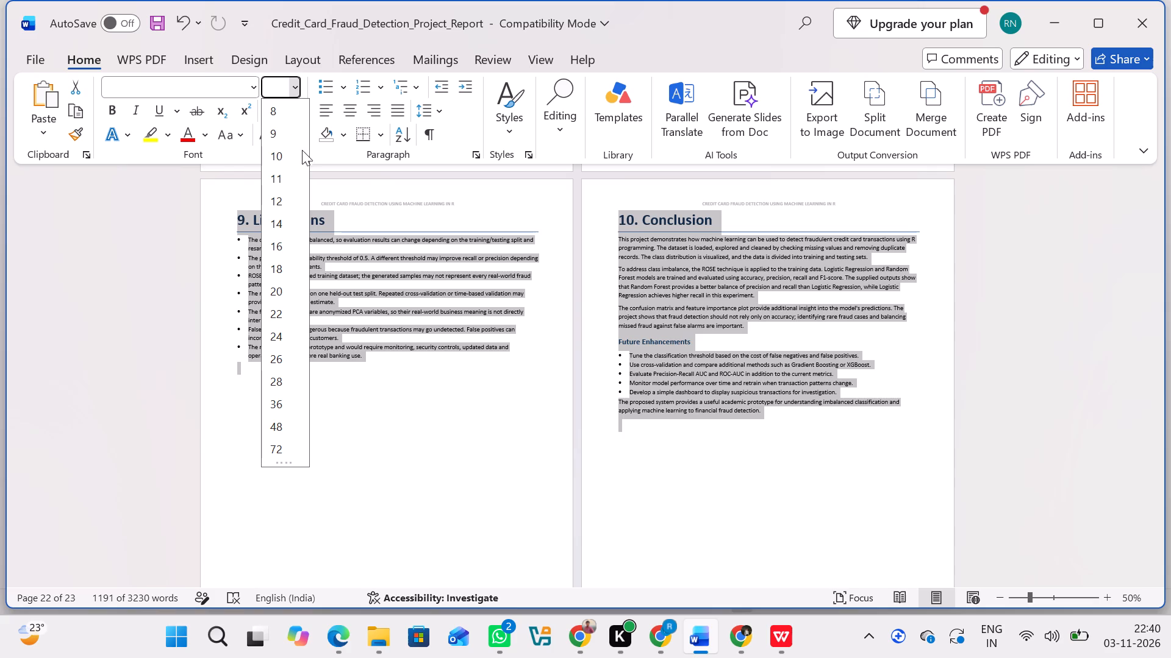
left_click(274, 157)
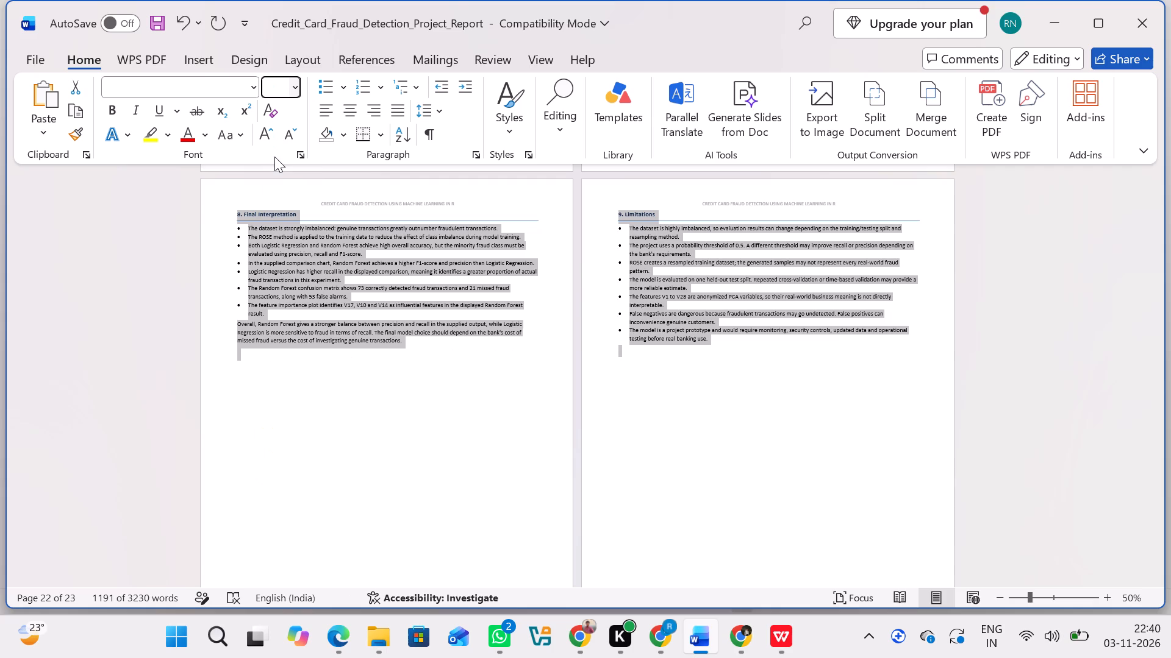
left_click(408, 400)
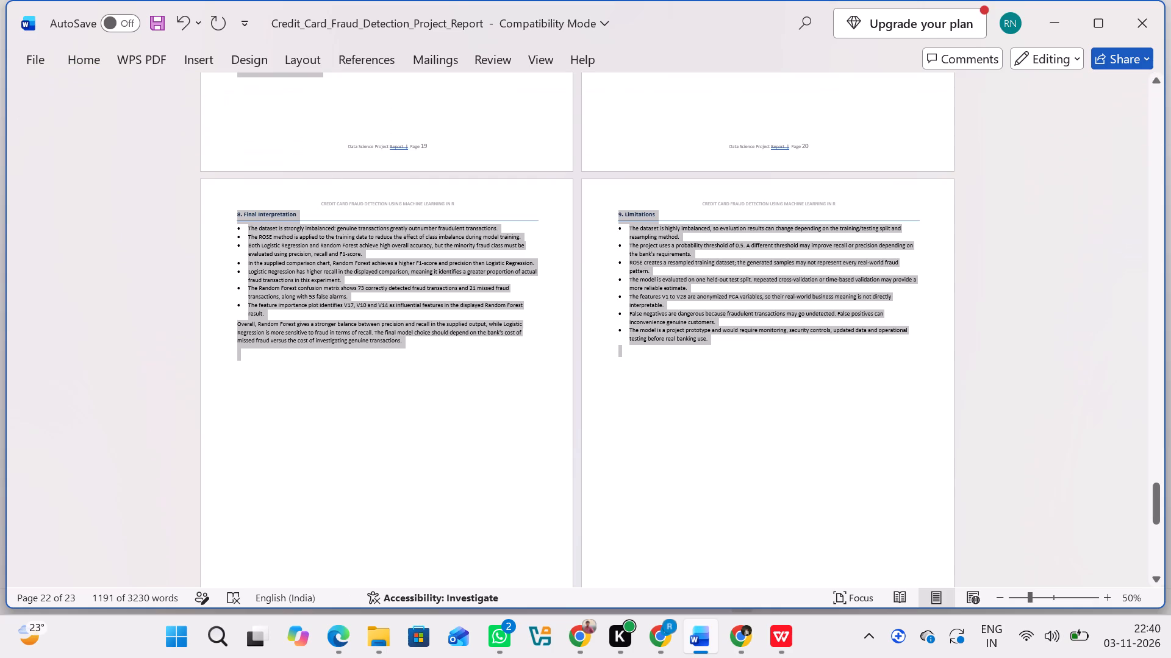
left_click(408, 400)
Set the font size of the subheading "7.1 Package versions" in section 7 to 14.
scroll(408, 400, "up", 8)
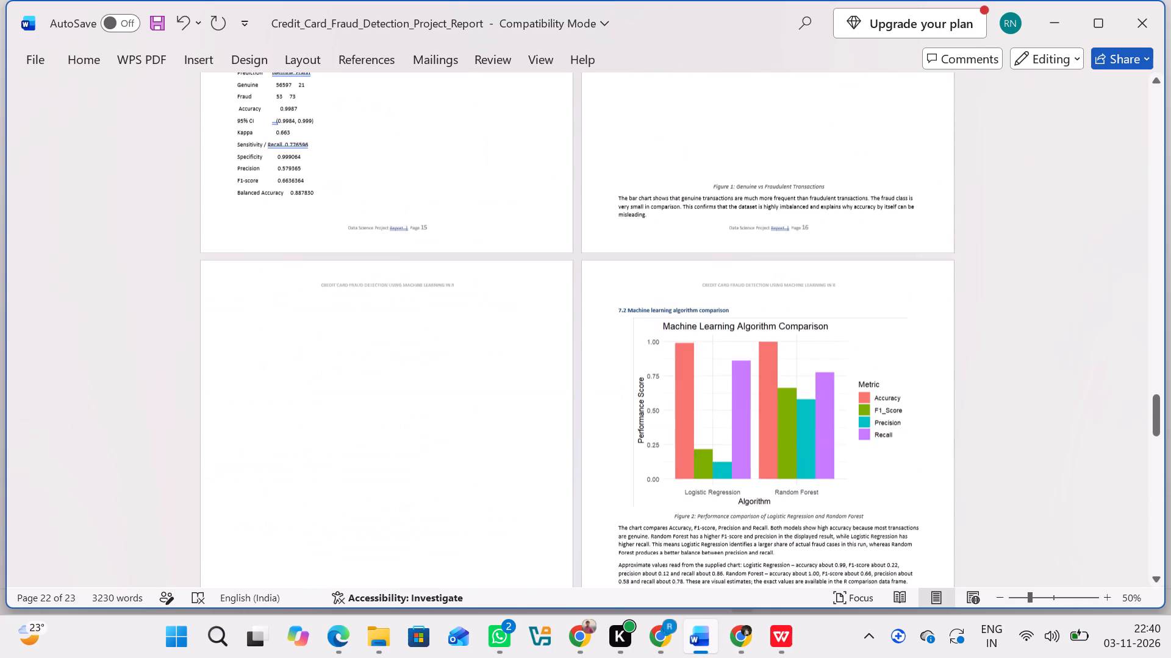
scroll(408, 400, "up", 11)
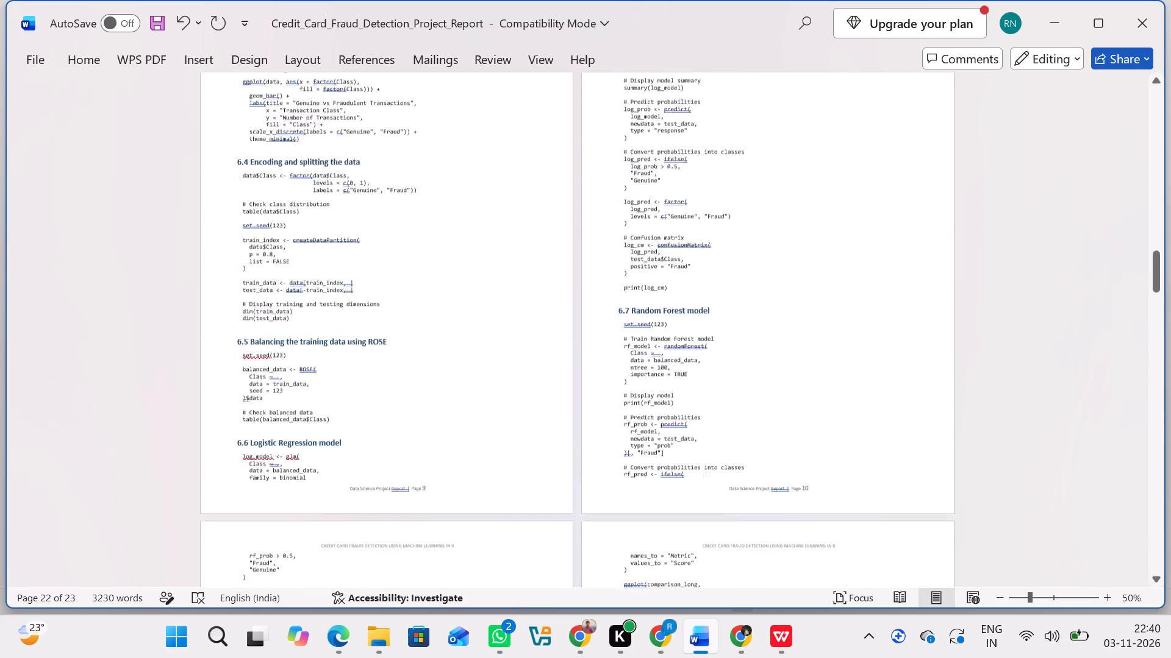
scroll(408, 400, "down", 5)
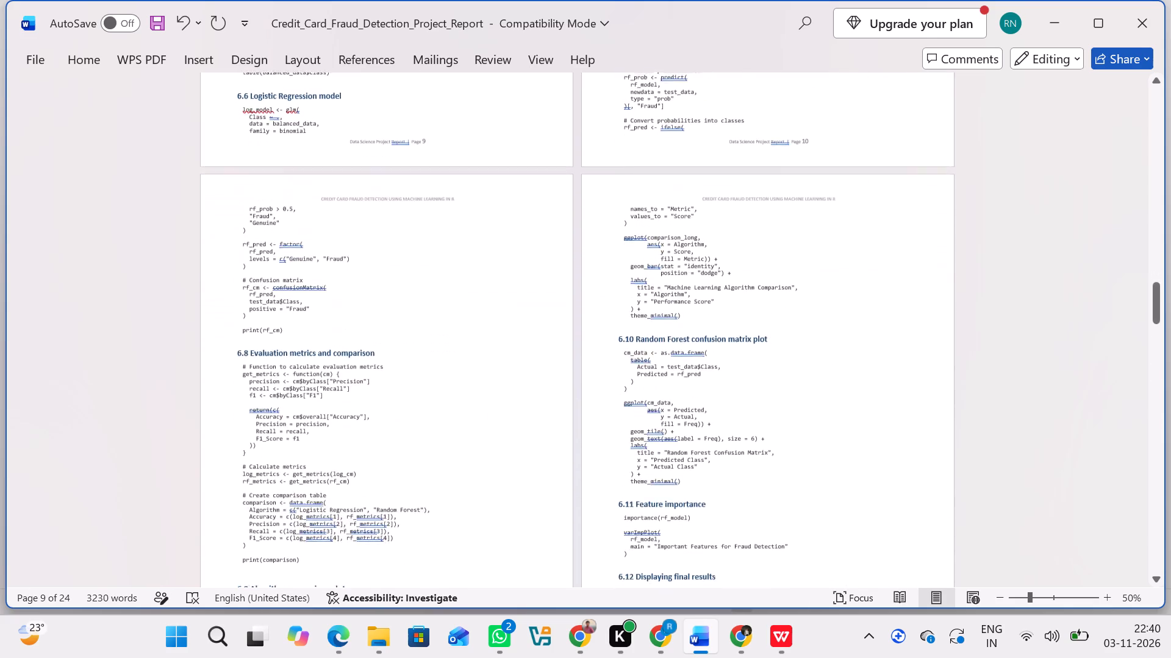
scroll(408, 400, "down", 2)
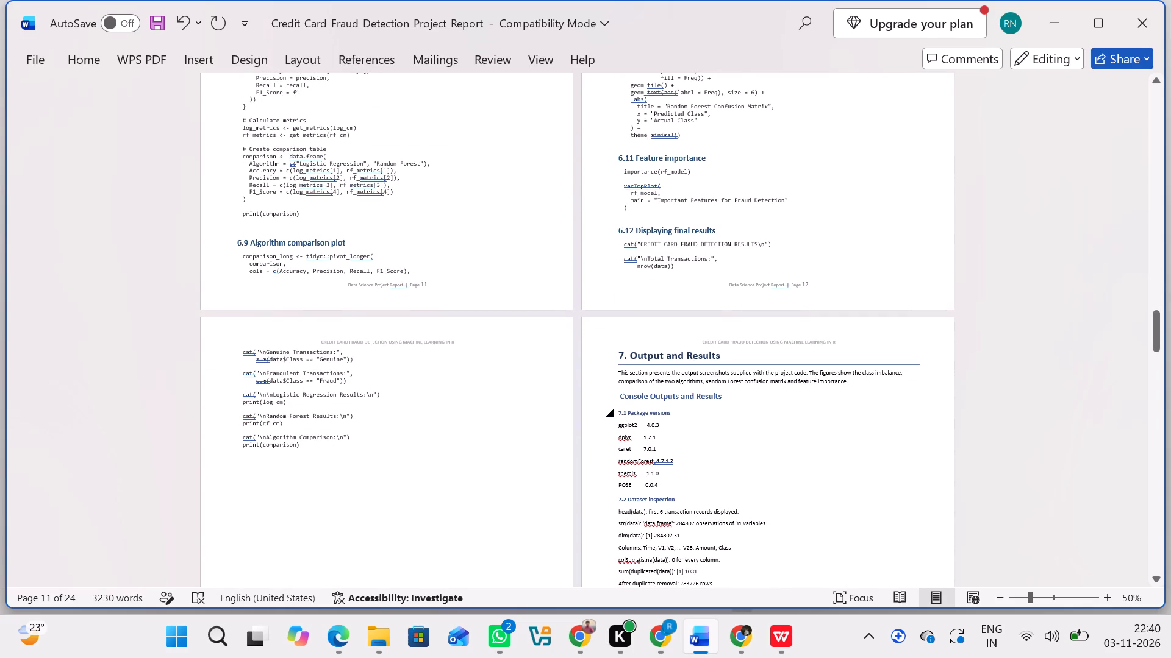
left_click_drag(620, 411, 688, 412)
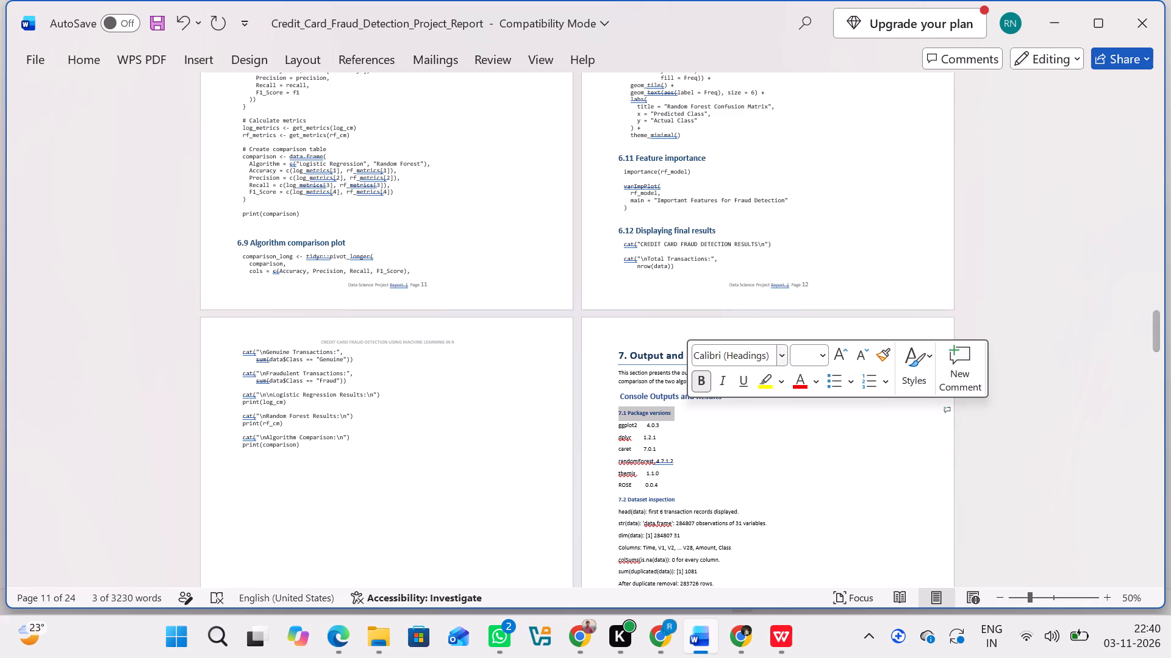
left_click(826, 359)
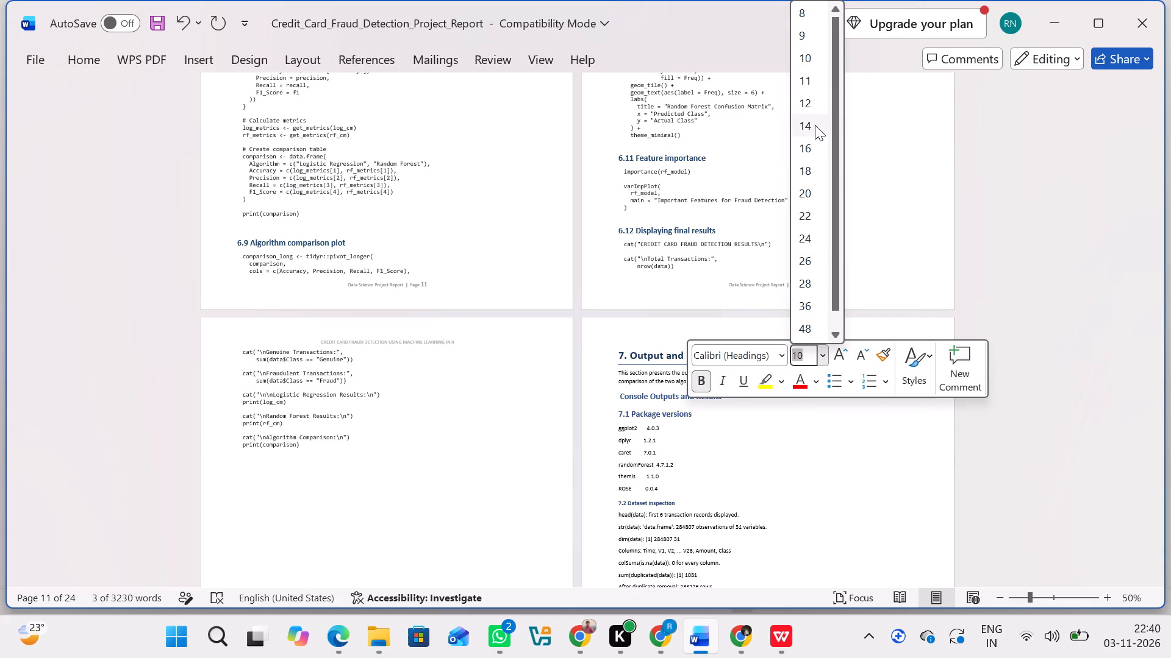
left_click(815, 125)
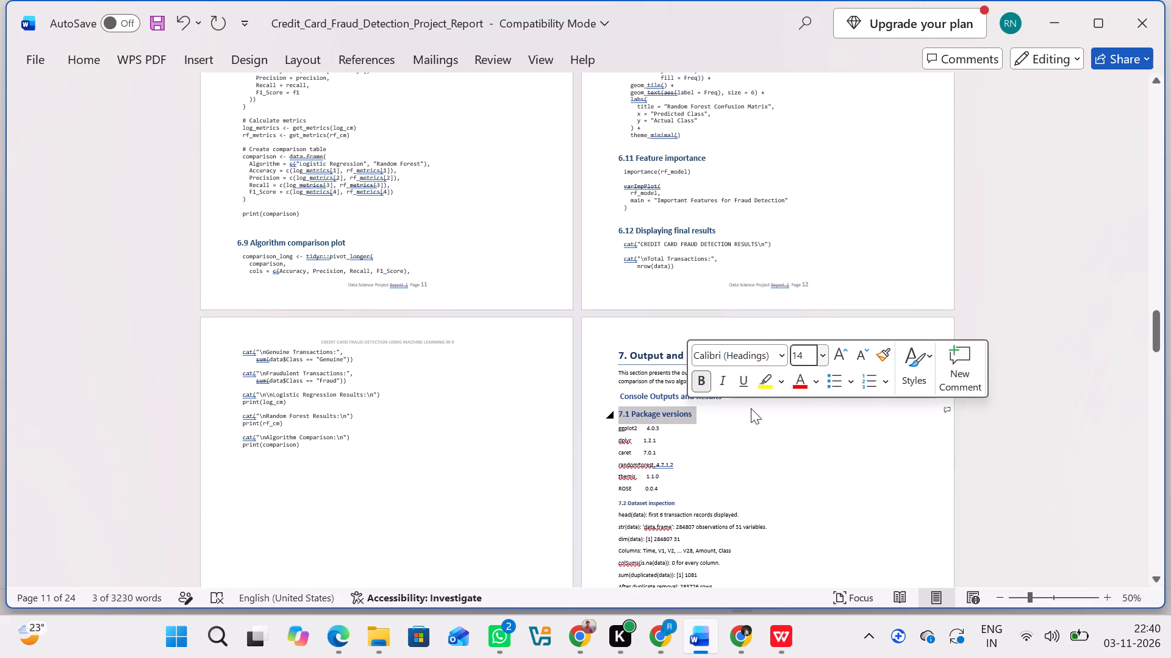
left_click(733, 429)
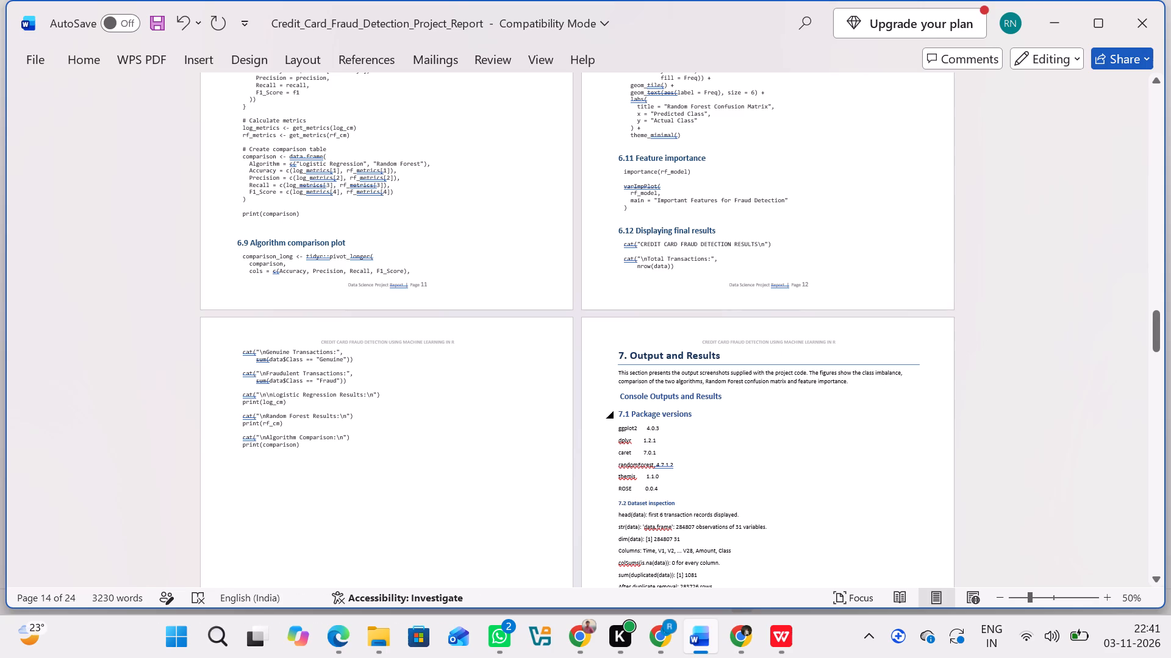
left_click(628, 414)
Append "(Console)" to the end of the heading "7. Output and Results".
scroll(733, 422, "down", 1)
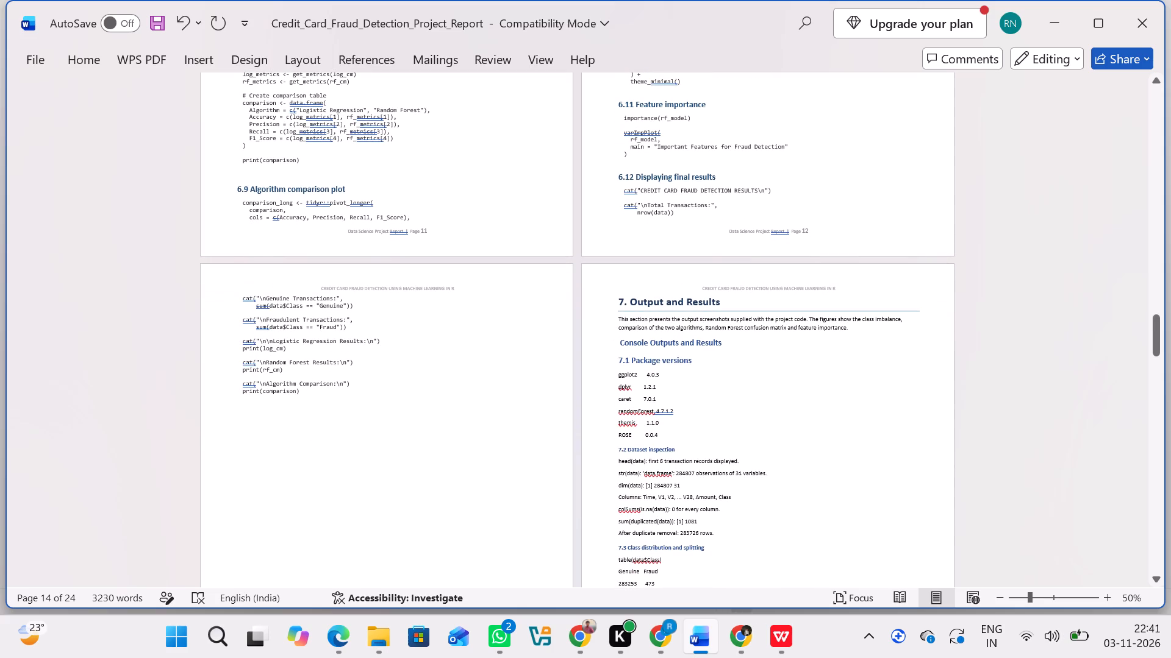
left_click(724, 295)
scroll(728, 352, "down", 1)
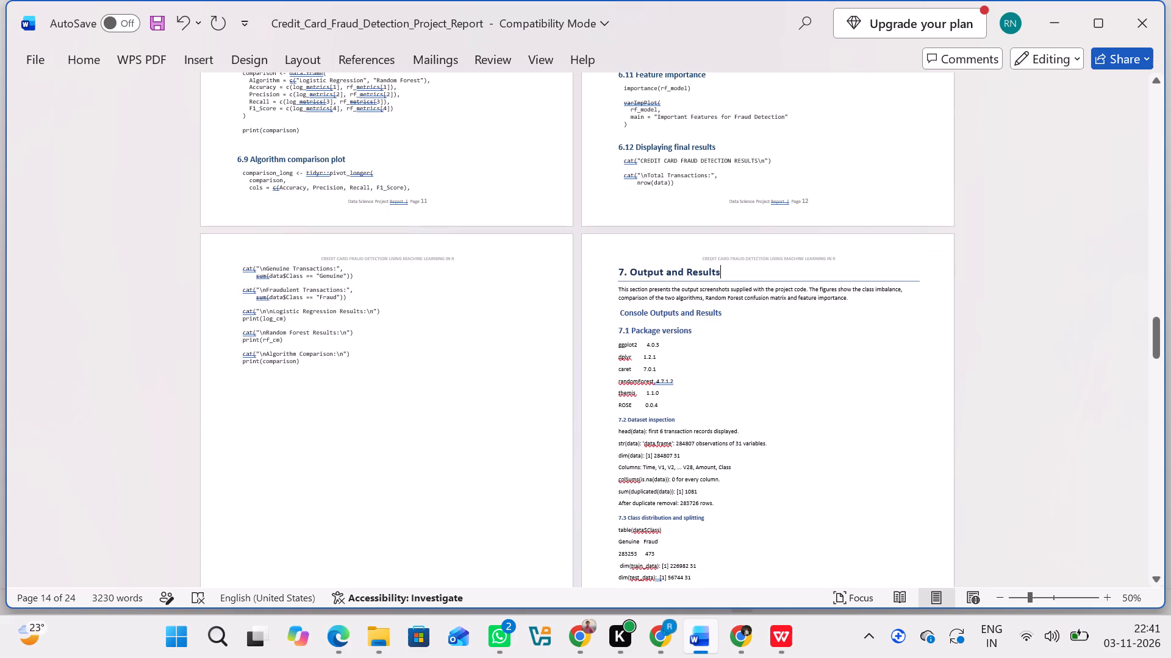
scroll(728, 352, "down", 2)
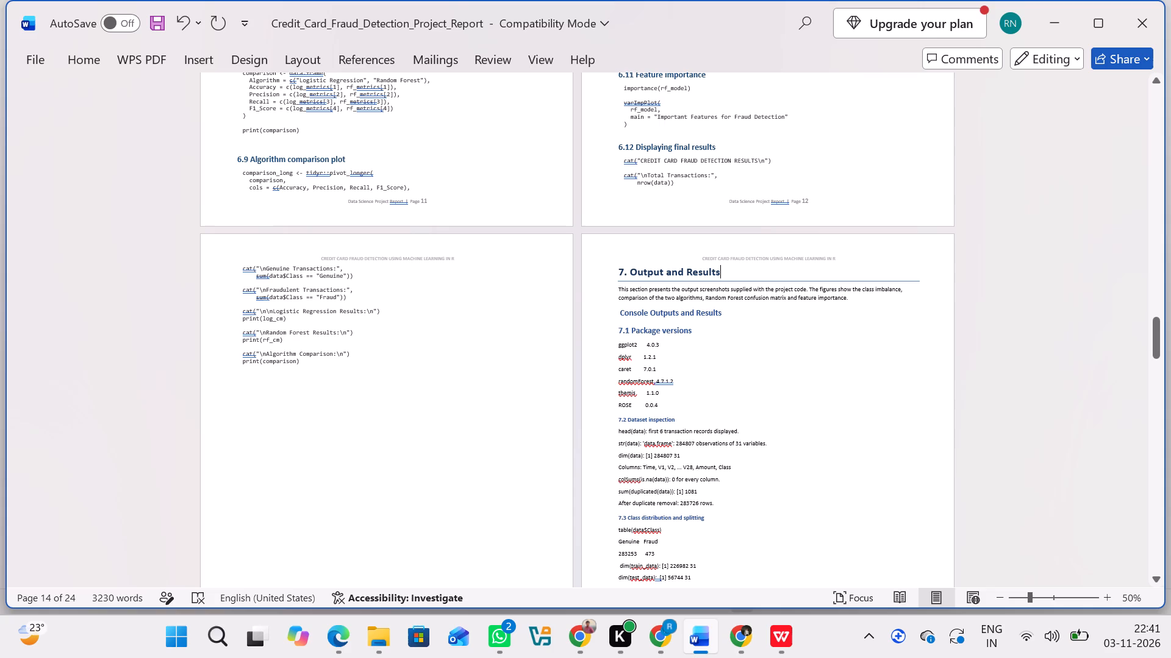
left_click(732, 269)
key("shift+parenleft")
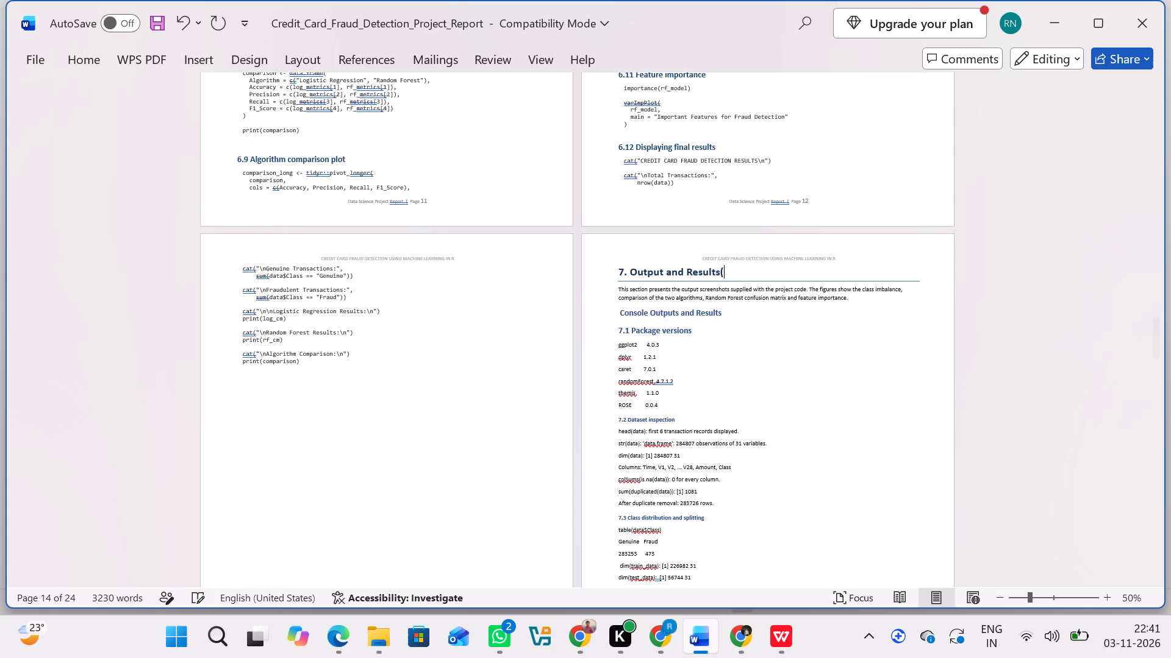
key("shift+parenright")
key("Left")
type("co")
key("BackSpace")
key("BackSpace")
key("shift+c")
key("o")
type("nso;e")
key("BackSpace")
key("BackSpace")
type("le")
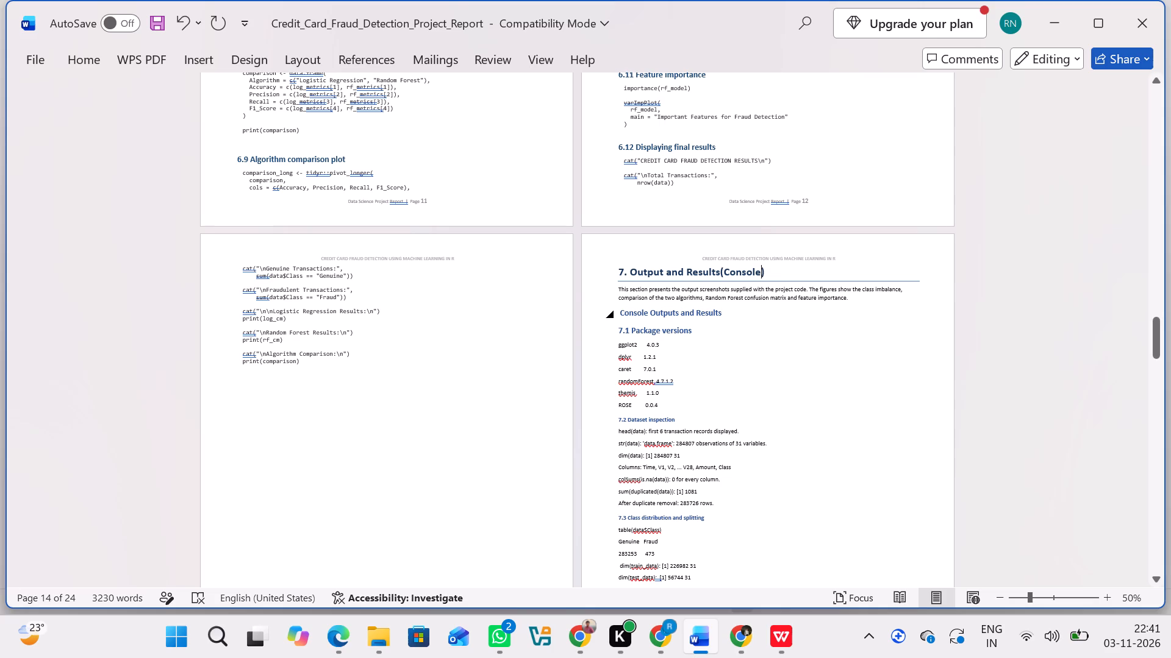
Delete the subheading "Console Outputs and Results" under the section 7 introduction, along with its leftover empty line.
left_click_drag(621, 314, 741, 320)
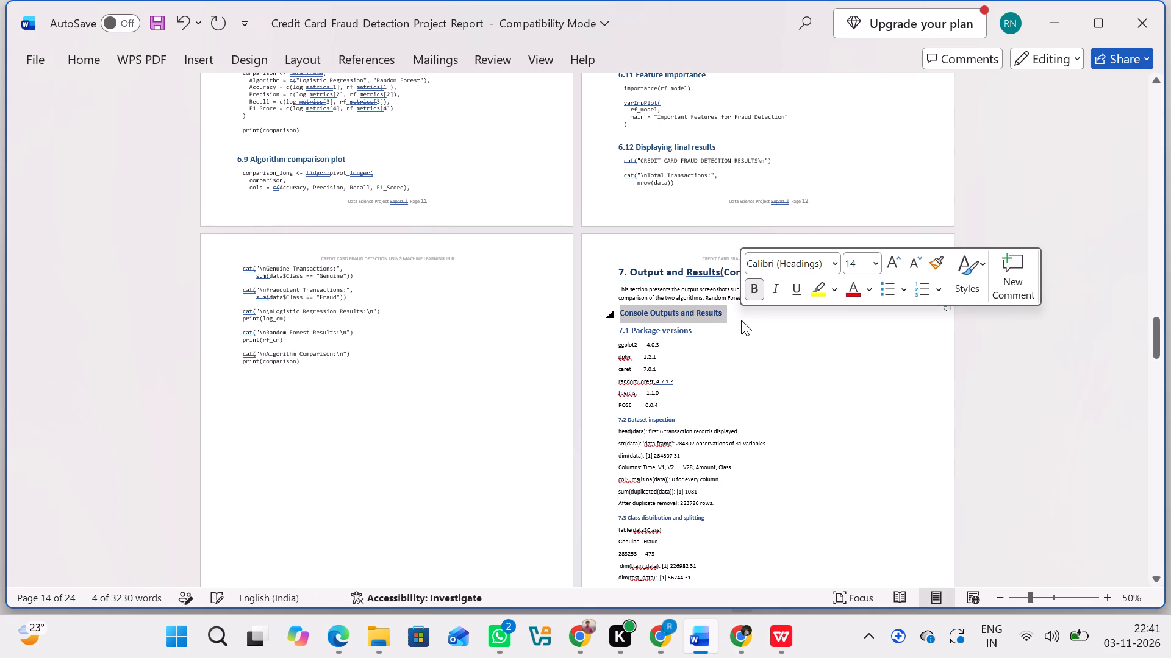
key("BackSpace")
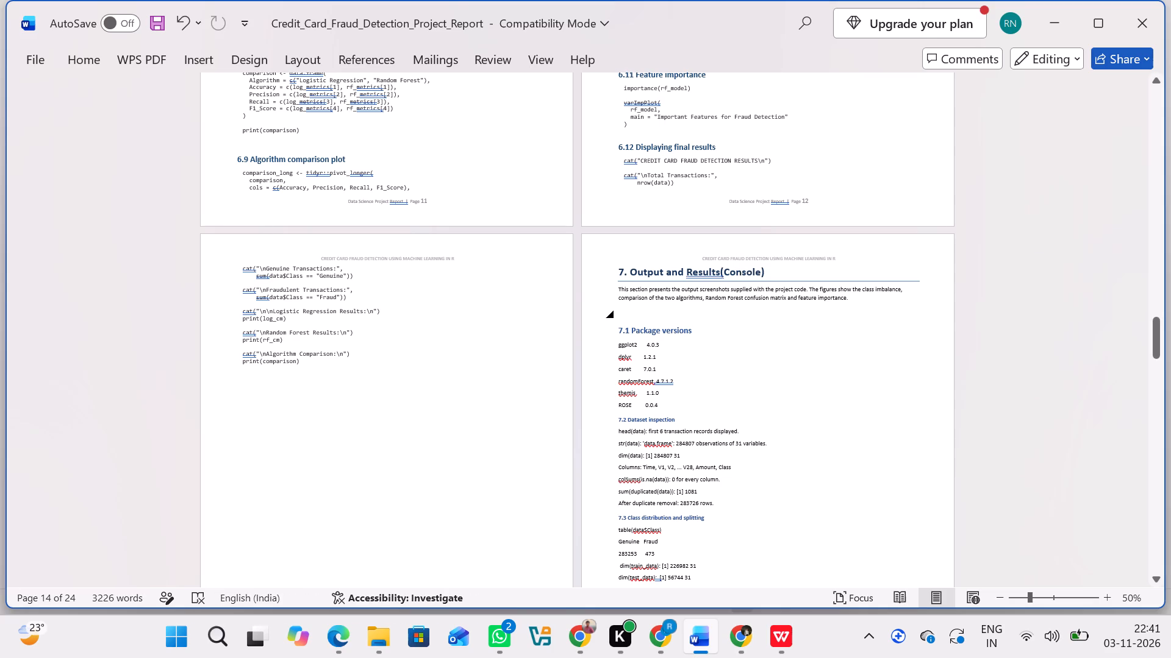
key("Down")
key("BackSpace")
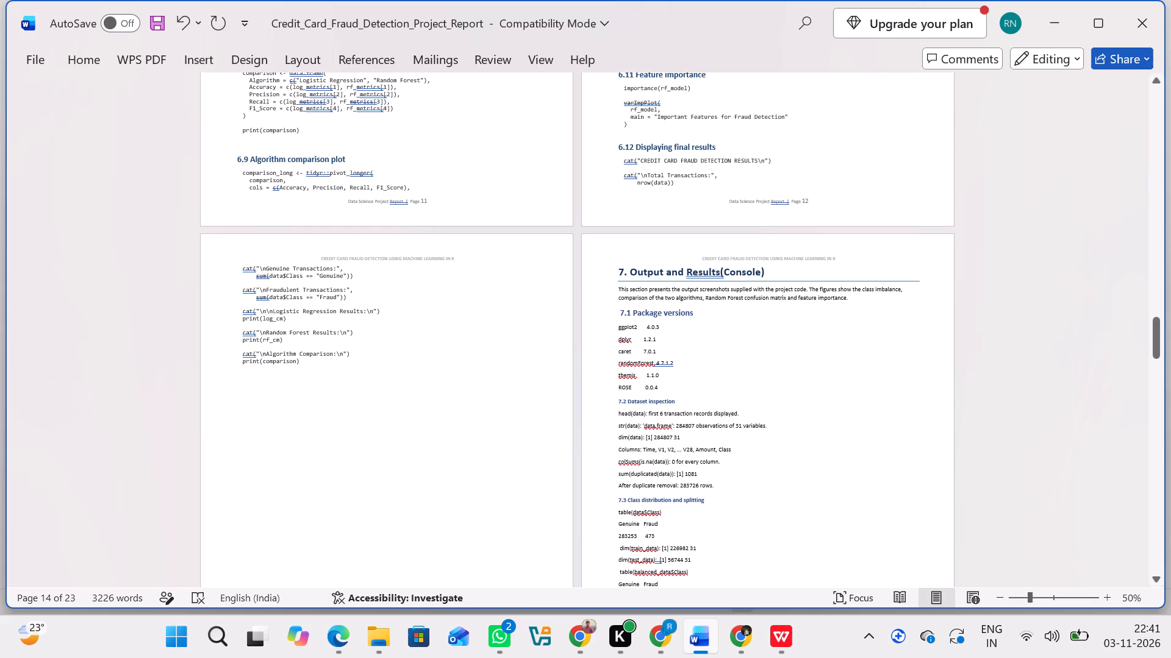
left_click(769, 339)
Set the font size of the subheading "7.2 Dataset inspection" to 14.
scroll(769, 339, "down", 1)
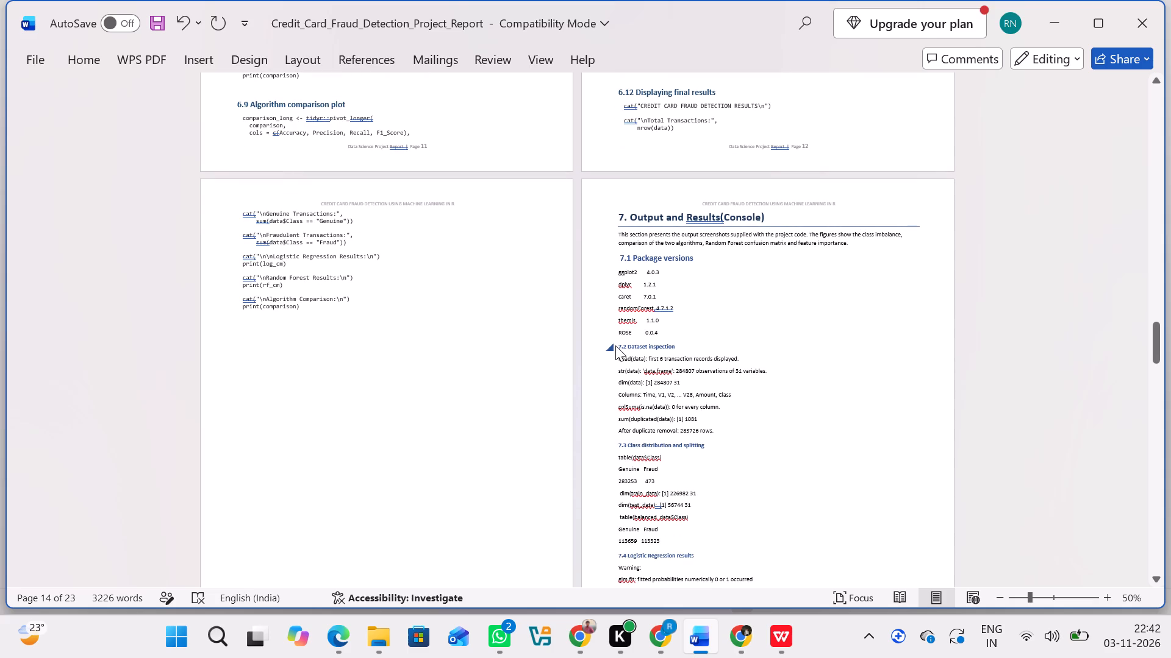
left_click(615, 345)
left_click(612, 346)
left_click_drag(618, 347, 704, 347)
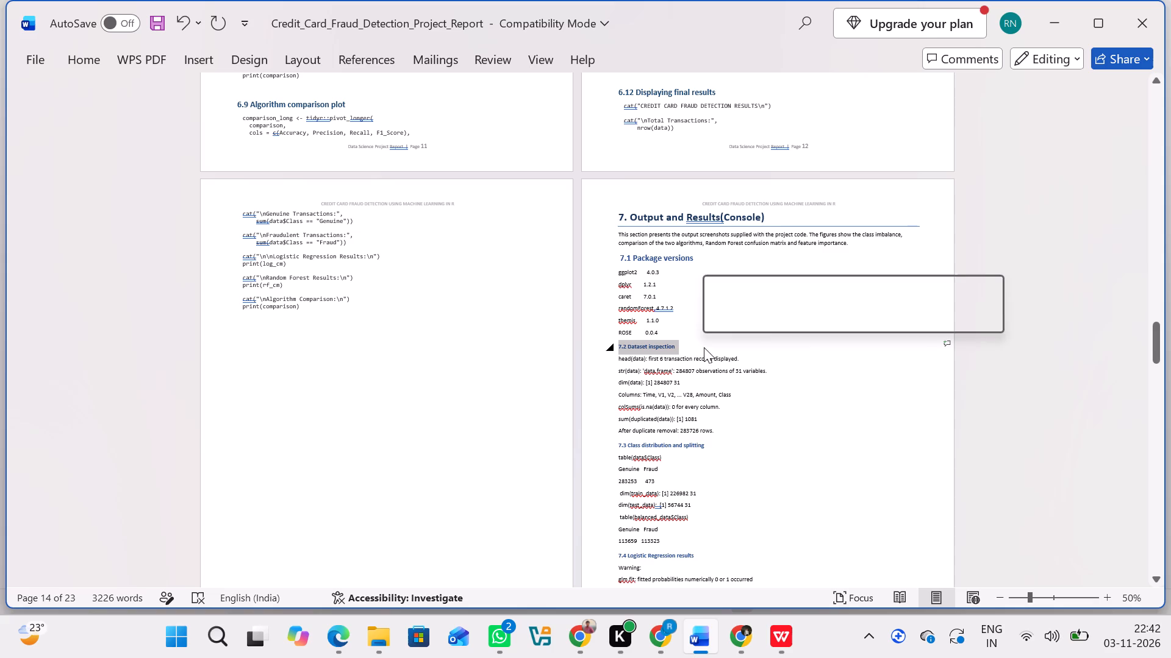
left_click(839, 292)
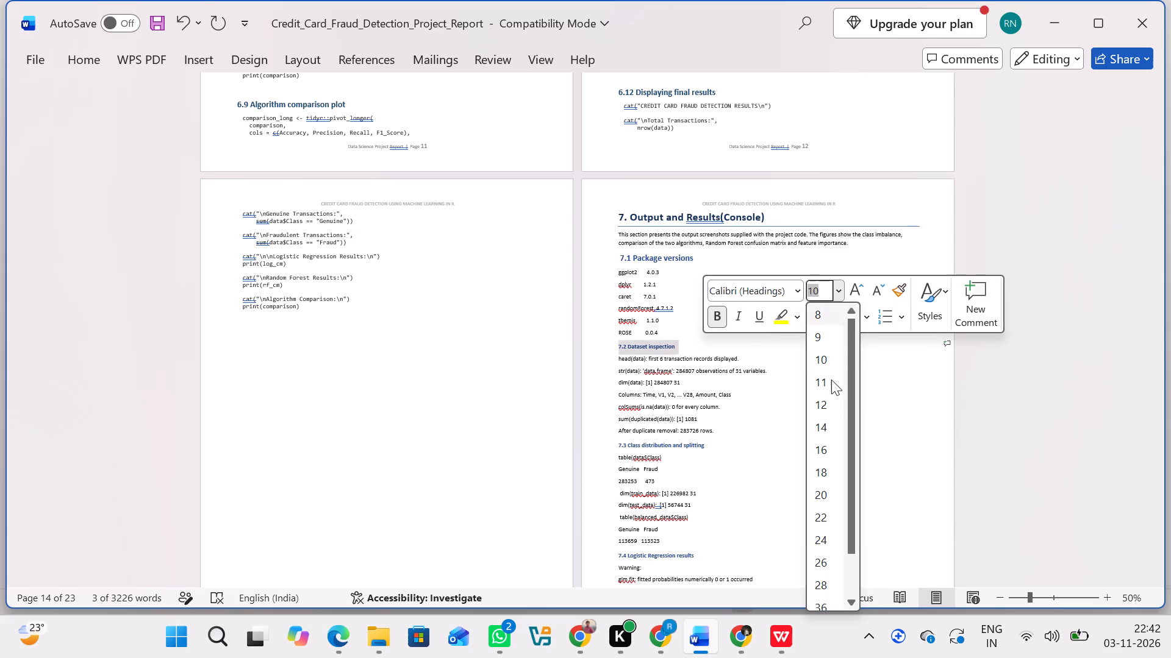
left_click(825, 422)
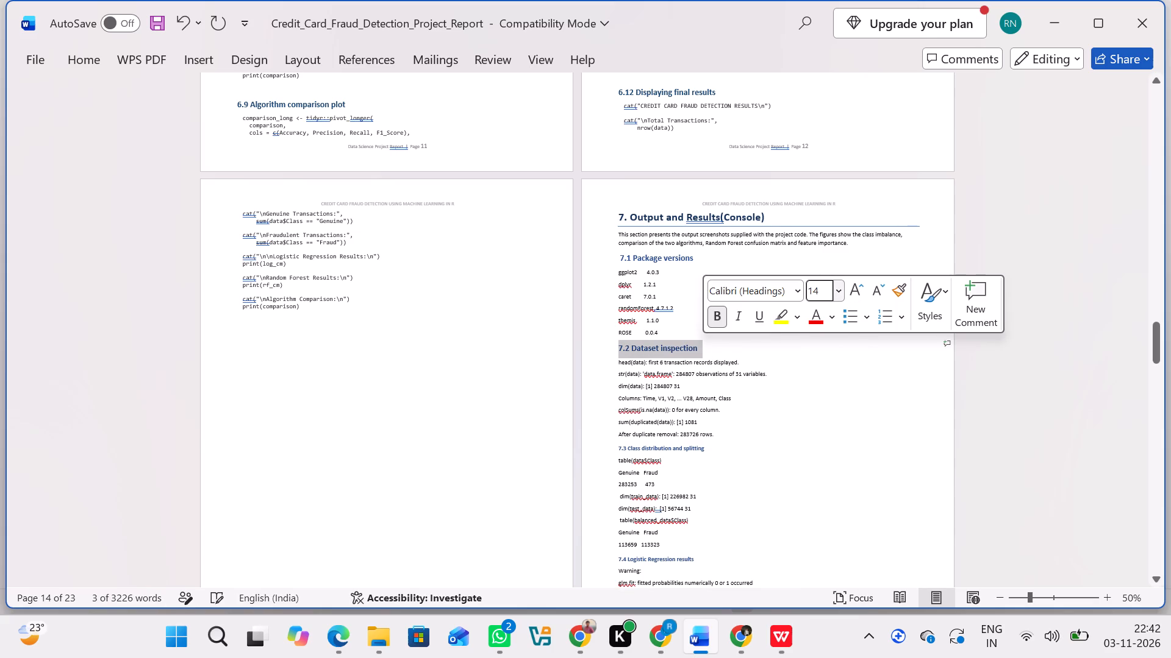
Set the font size of the subheading "7.3 Class distribution and splitting" to 14.
left_click_drag(712, 451, 613, 447)
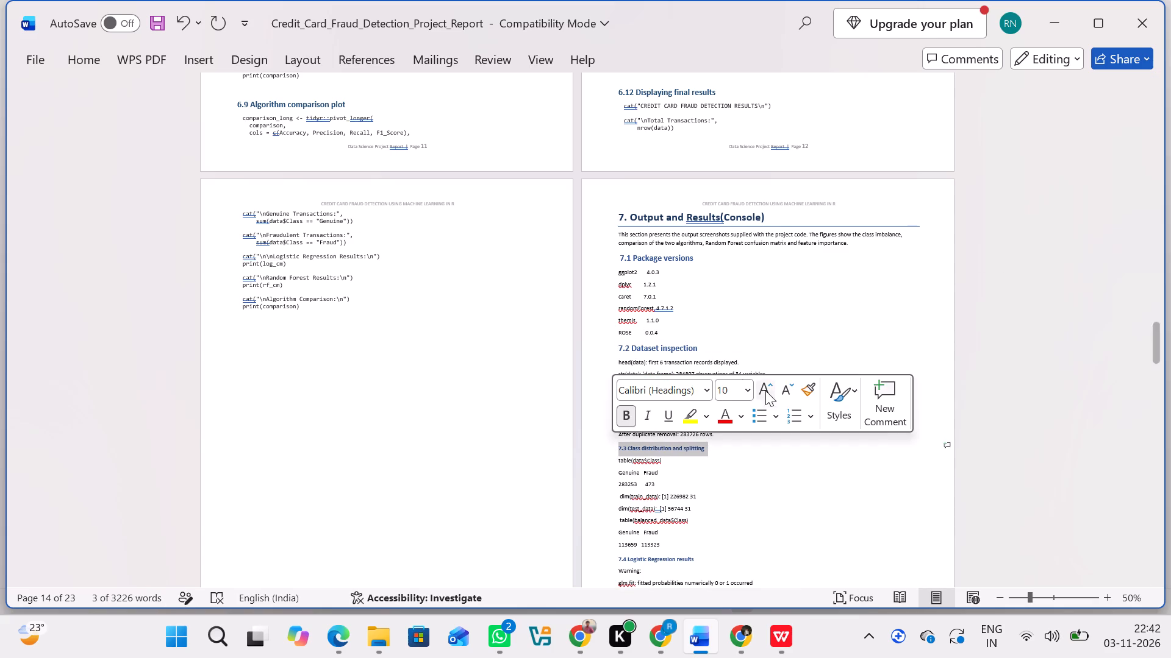
left_click(751, 393)
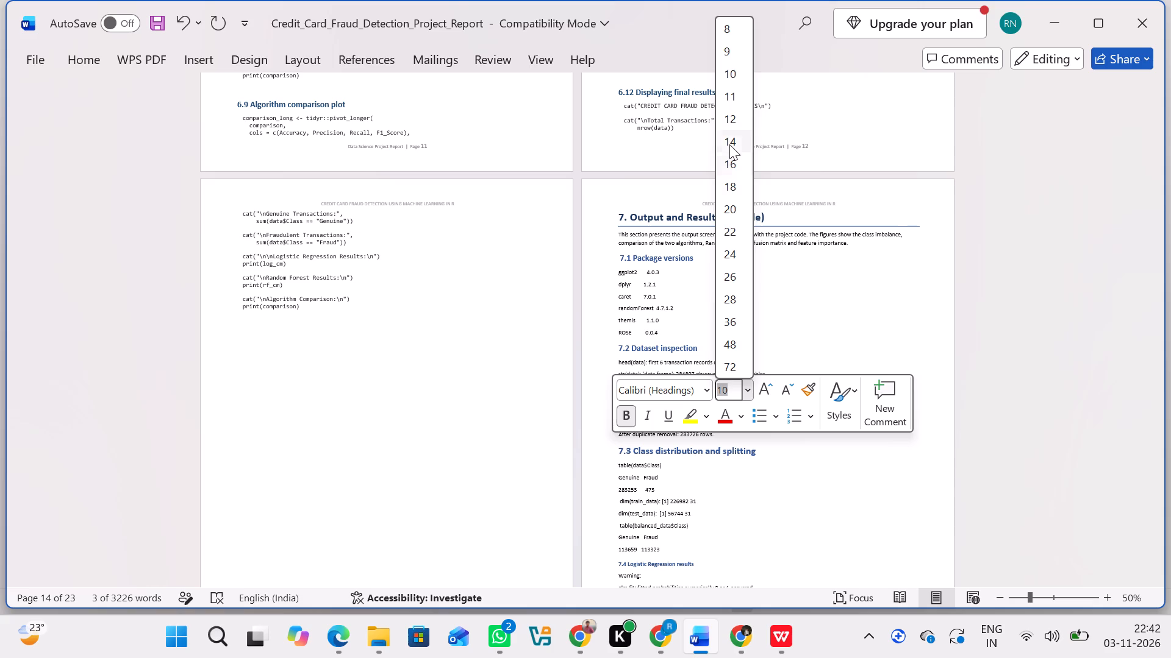
left_click(729, 144)
left_click(806, 479)
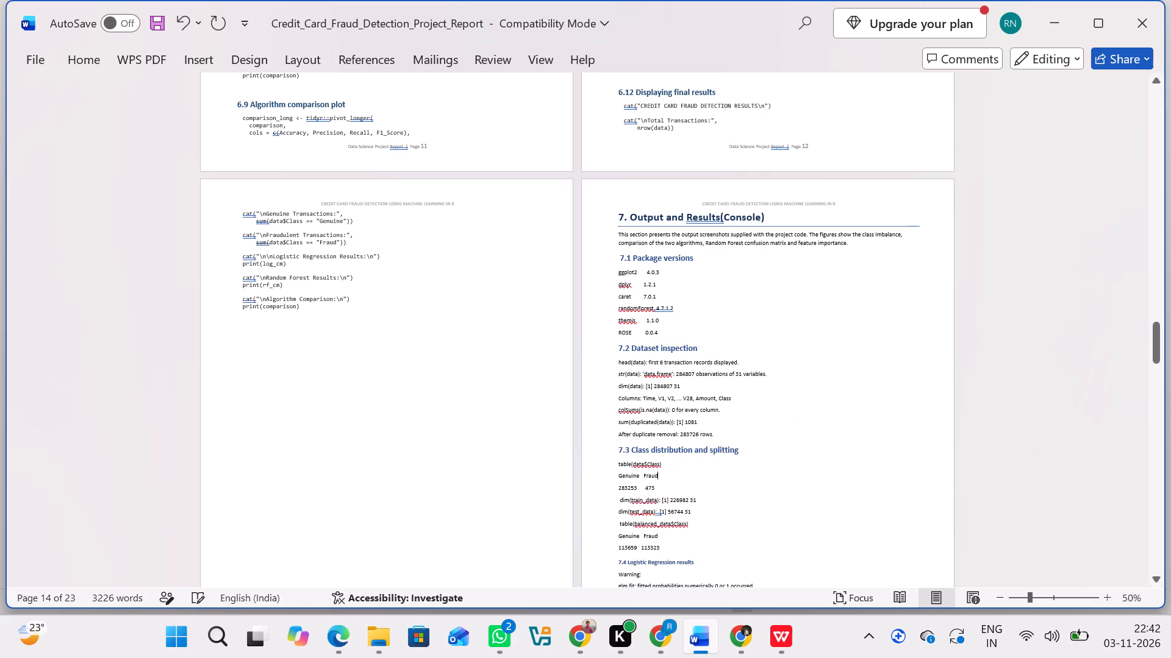
Set the font size of the subheading "7.4 Logistic Regression results" to 14.
scroll(806, 479, "down", 2)
left_click_drag(700, 442, 607, 448)
left_click(745, 391)
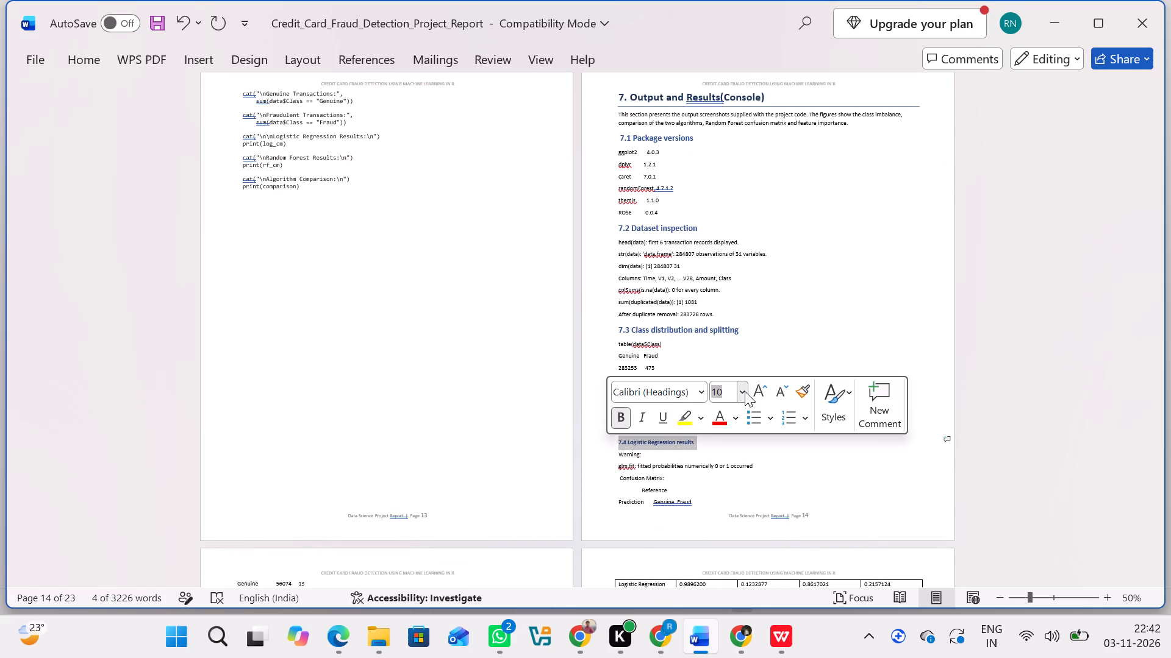
left_click(721, 150)
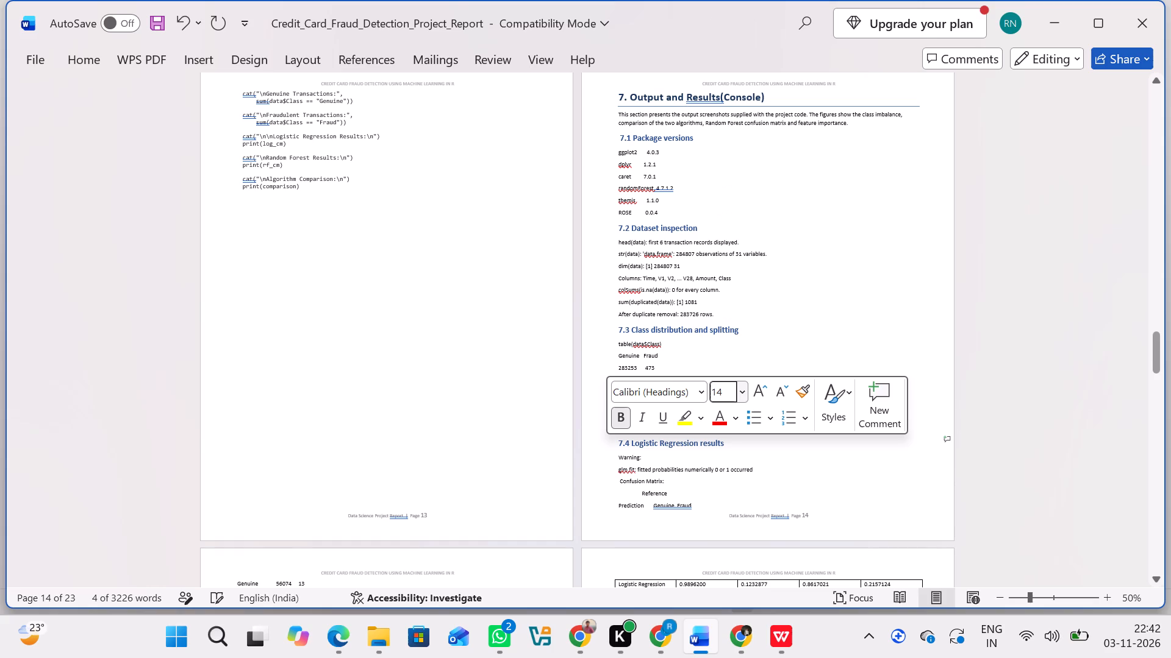
left_click(823, 300)
Set the font size of the subheading "7.5 Random Forest results" on page 15 to 14.
scroll(823, 300, "down", 2)
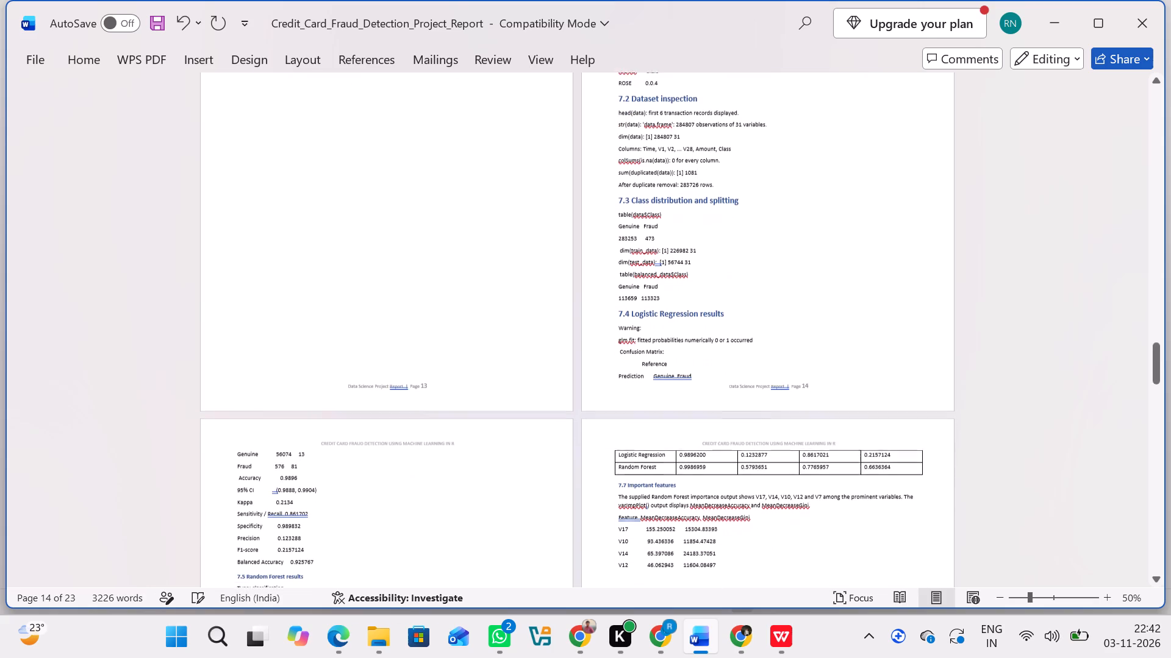
scroll(823, 300, "down", 1)
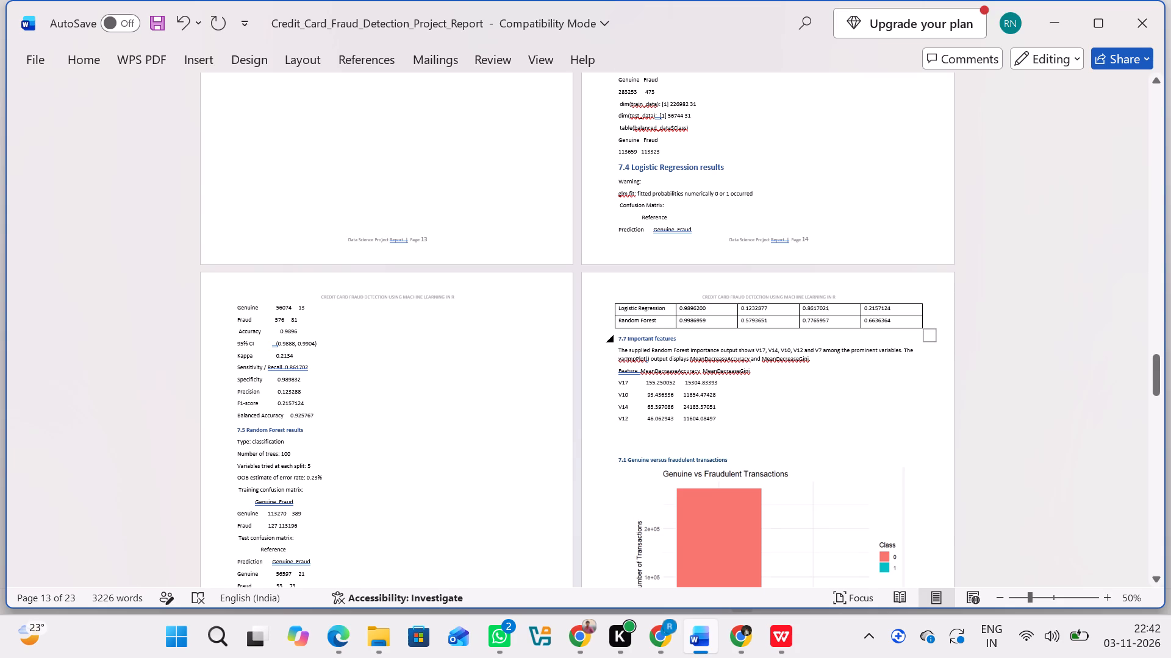
scroll(579, 358, "down", 1)
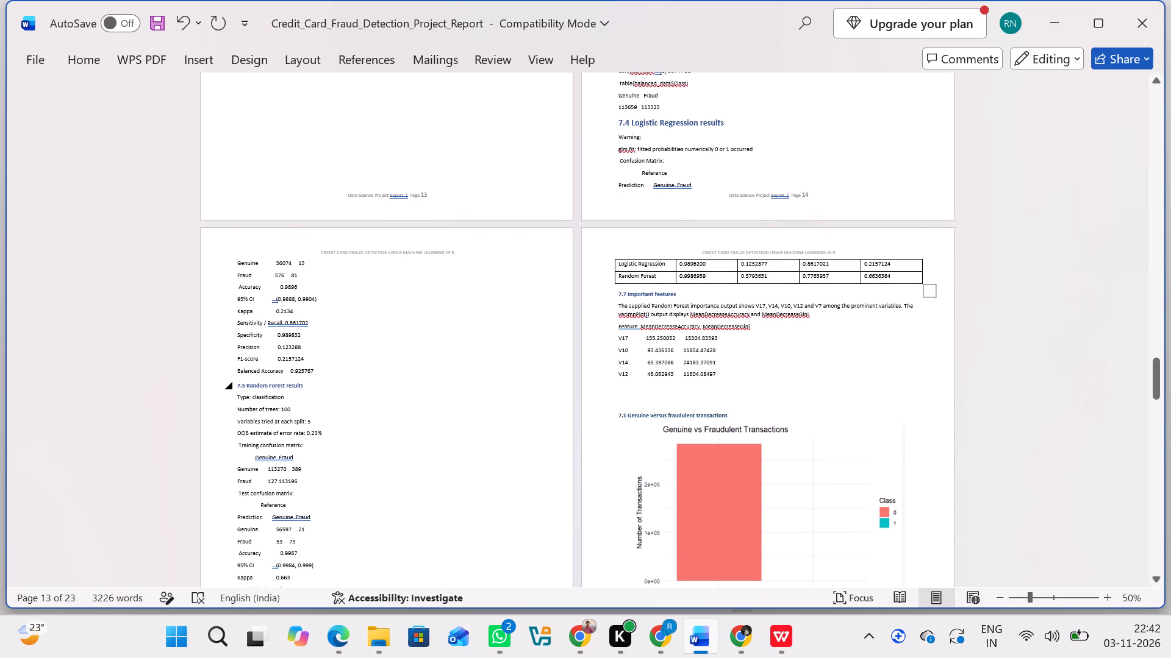
left_click_drag(237, 384, 326, 387)
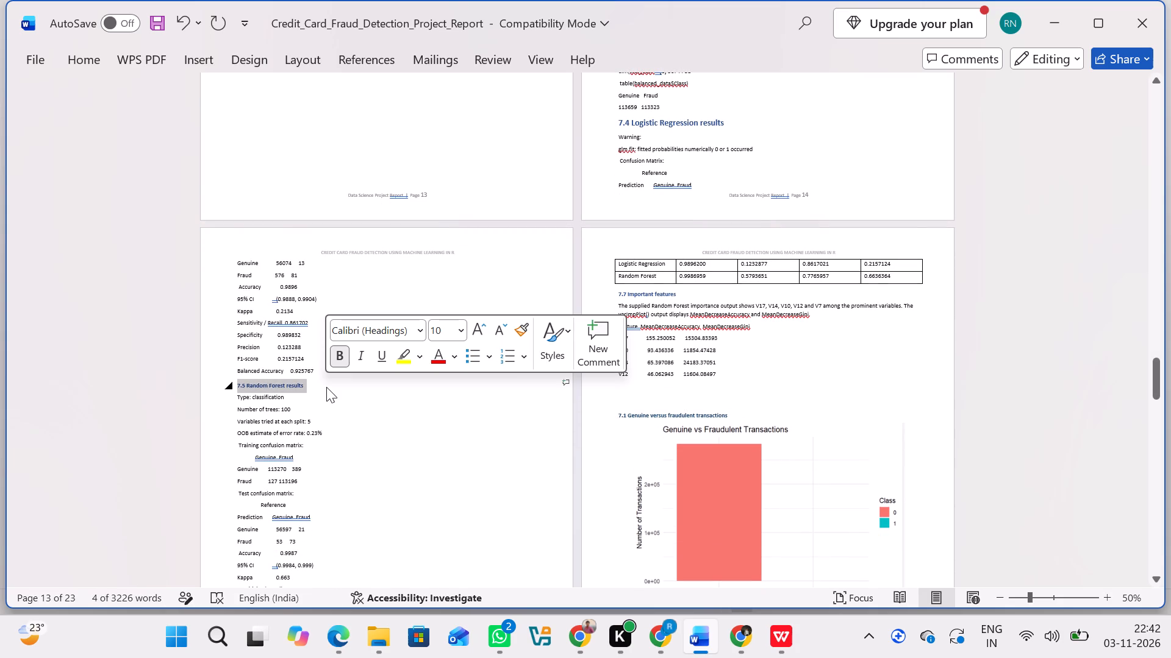
left_click(456, 330)
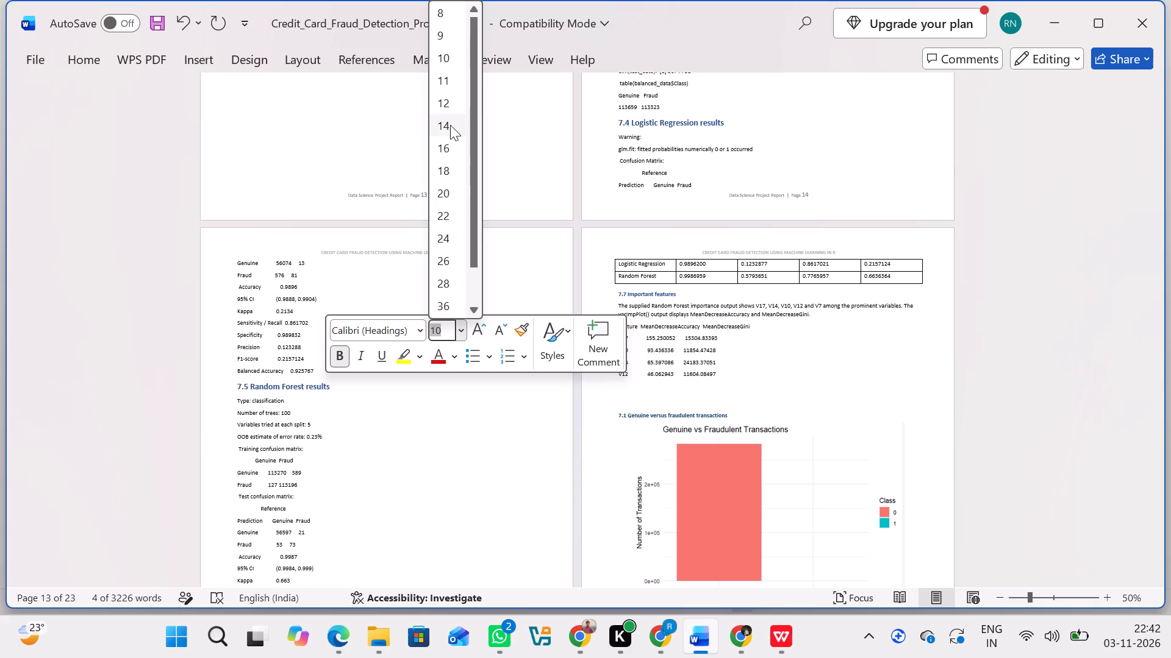
left_click(450, 125)
left_click(405, 451)
Set the font size of the subheading "7.6 Algorithm comparison" at the end of page 15 to 14.
scroll(405, 451, "down", 1)
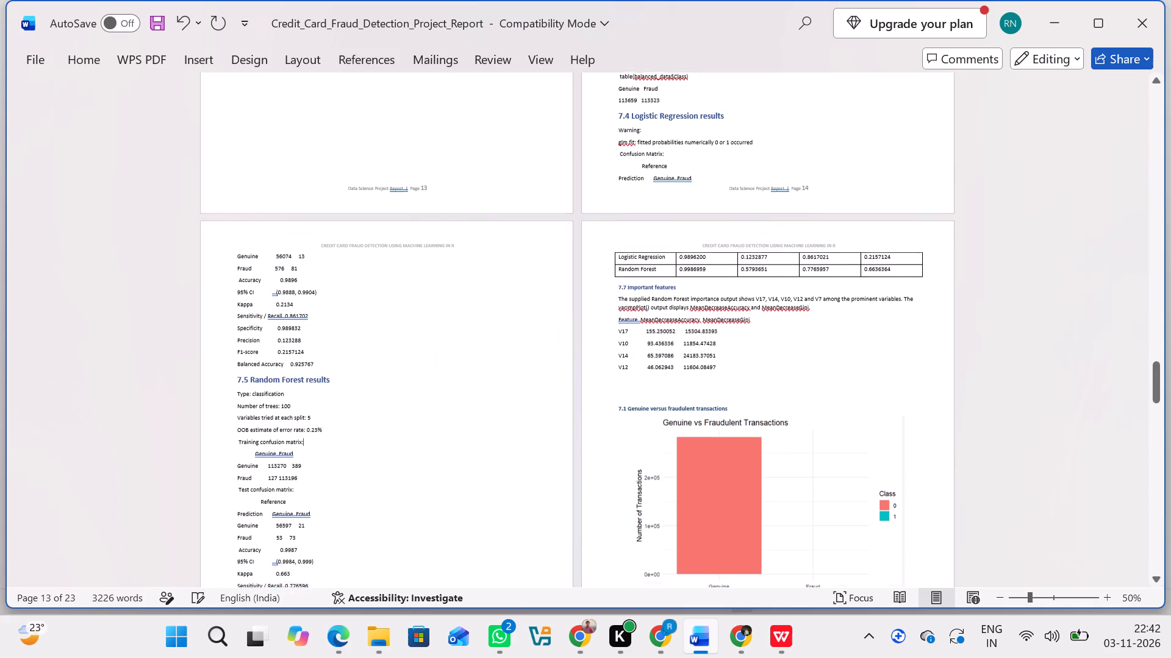
scroll(405, 451, "down", 2)
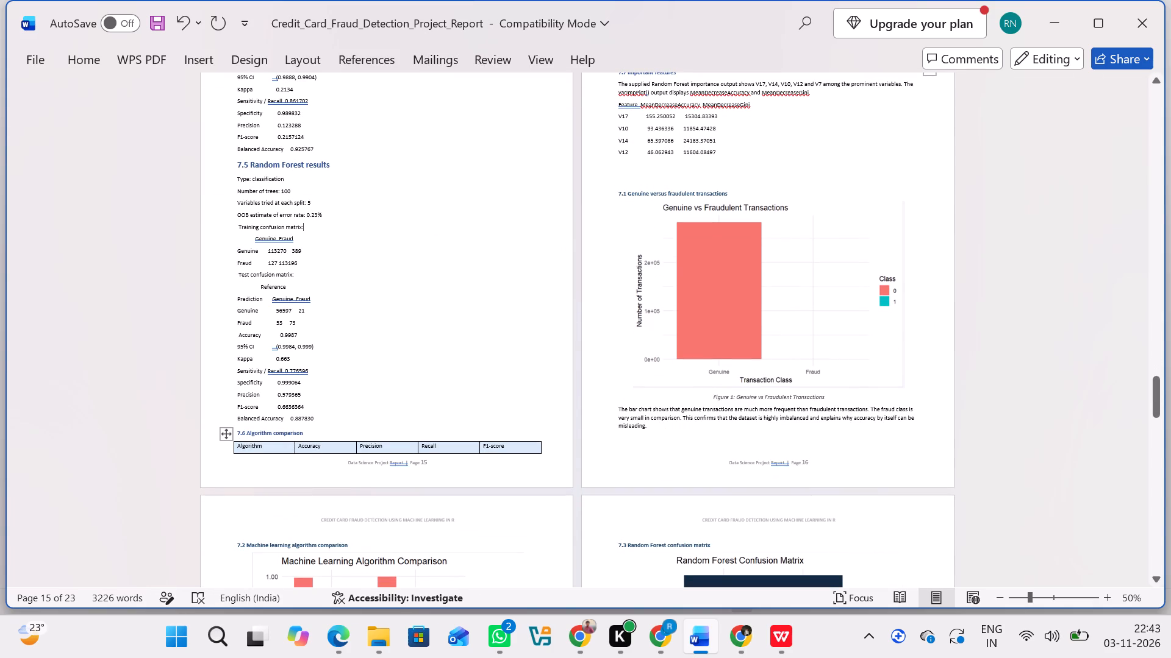
left_click_drag(238, 432, 303, 431)
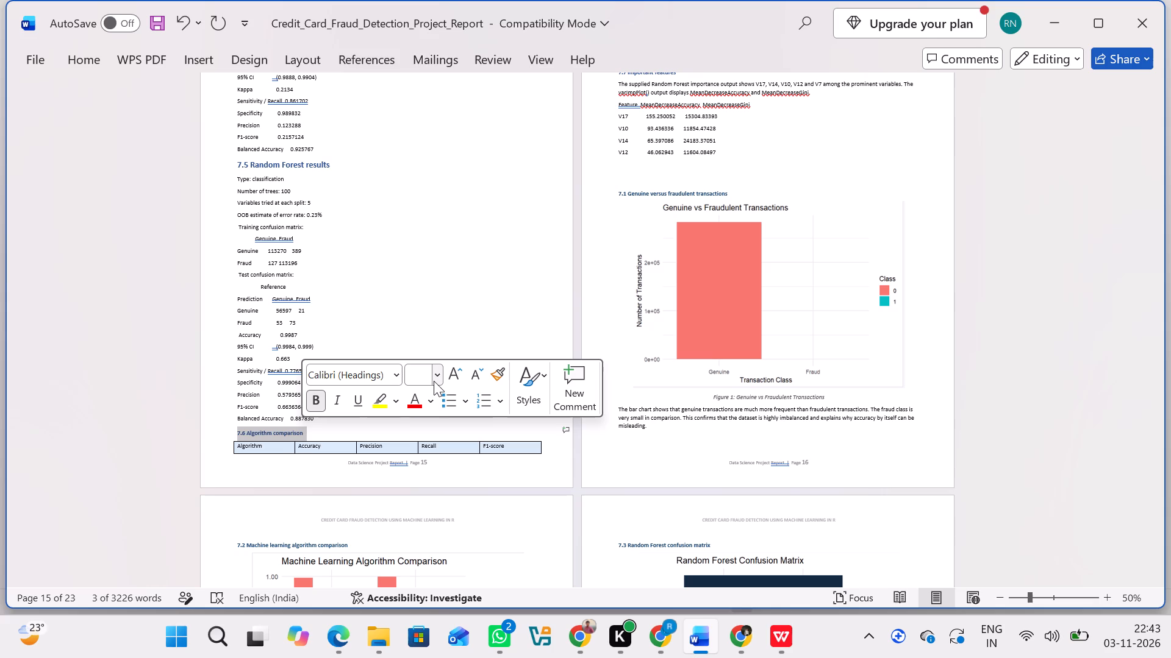
left_click(434, 381)
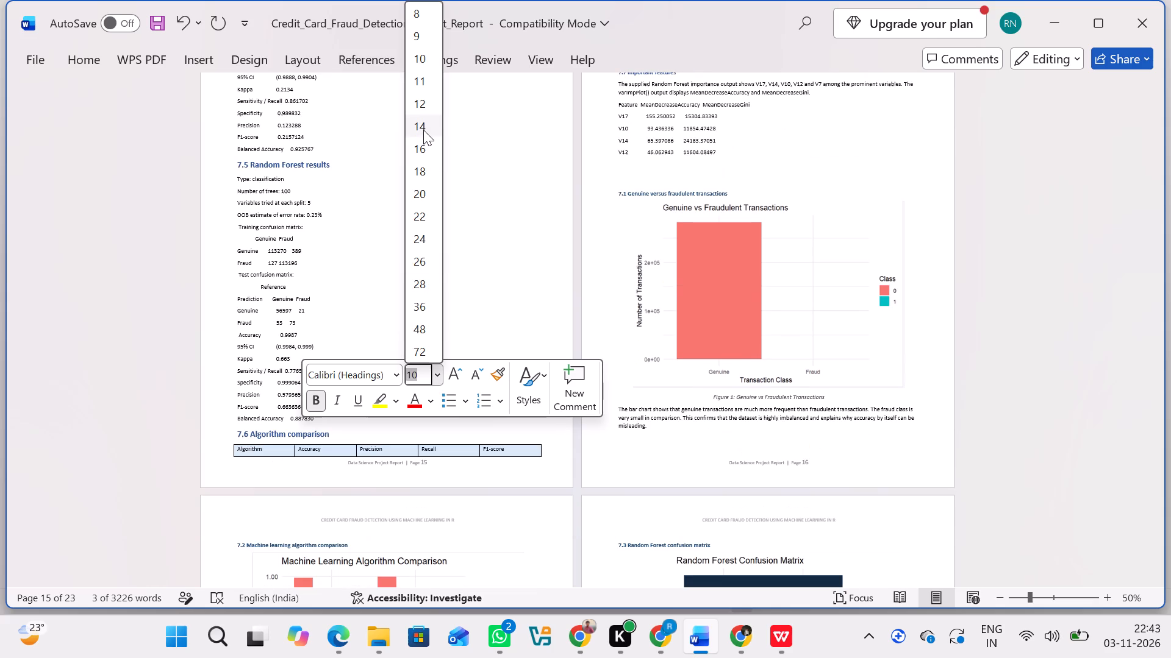
left_click(423, 130)
left_click(440, 252)
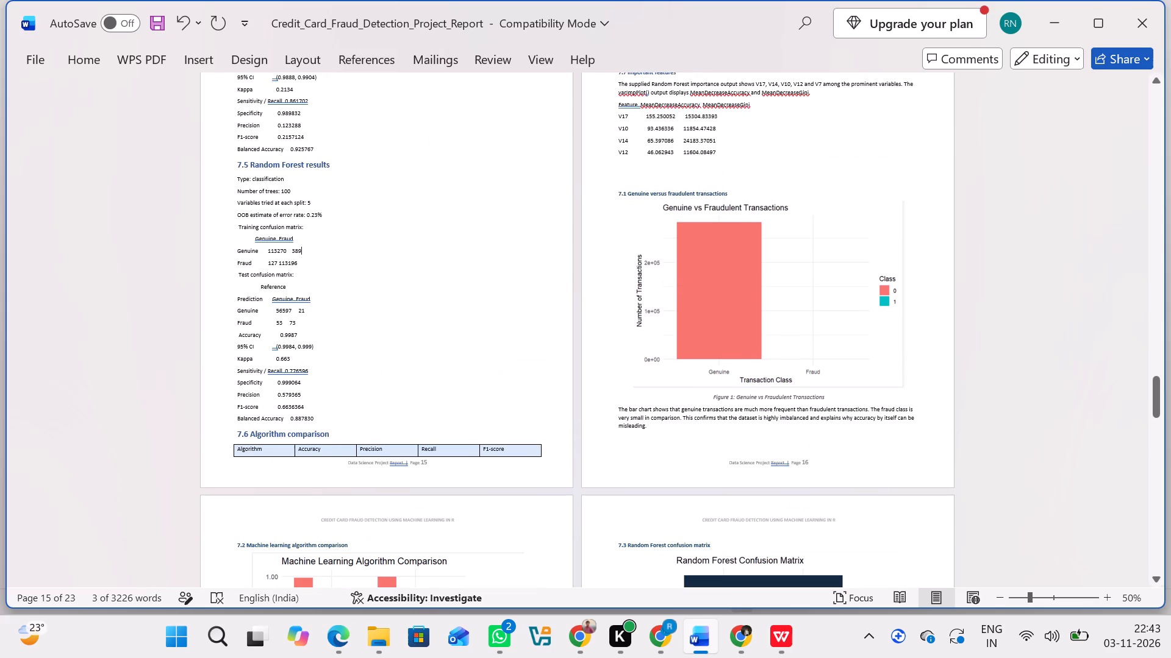
Insert an empty line before the subheading "7.6 Algorithm comparison" to move it and its table onto page 16.
scroll(440, 252, "up", 3)
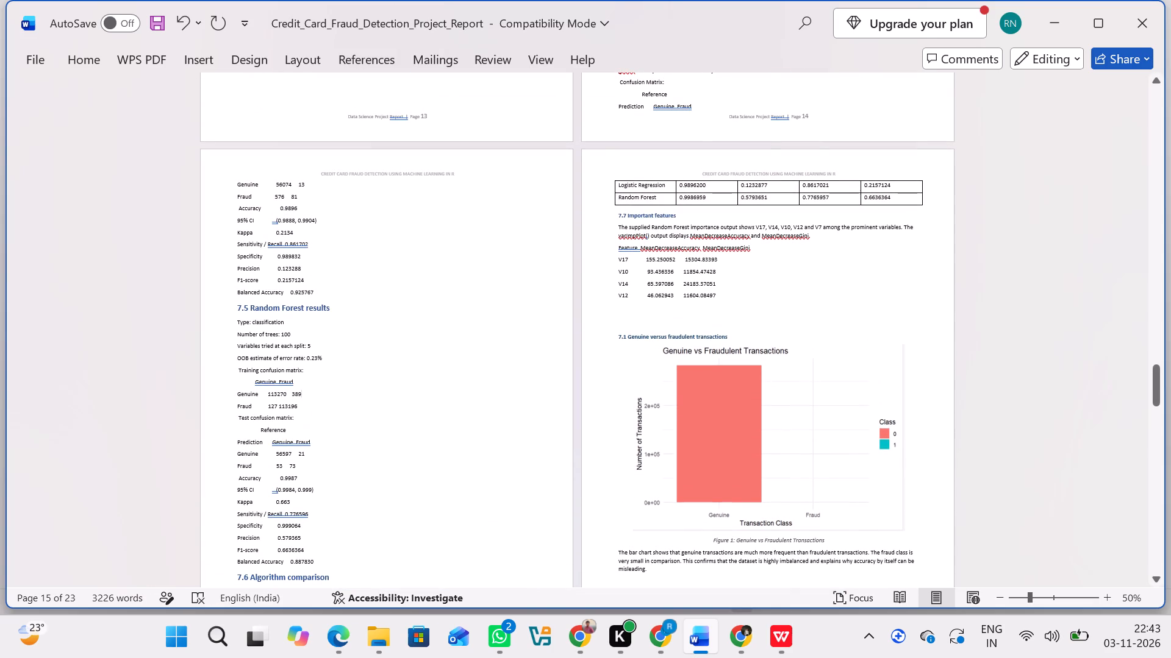
scroll(387, 440, "down", 2)
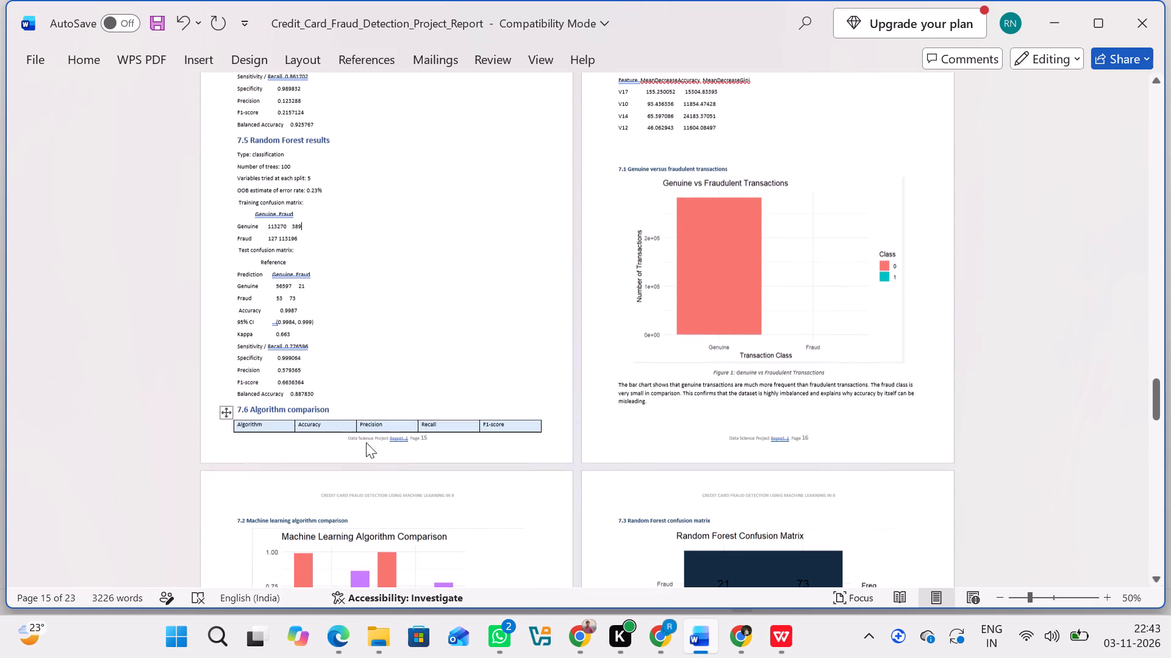
left_click(237, 409)
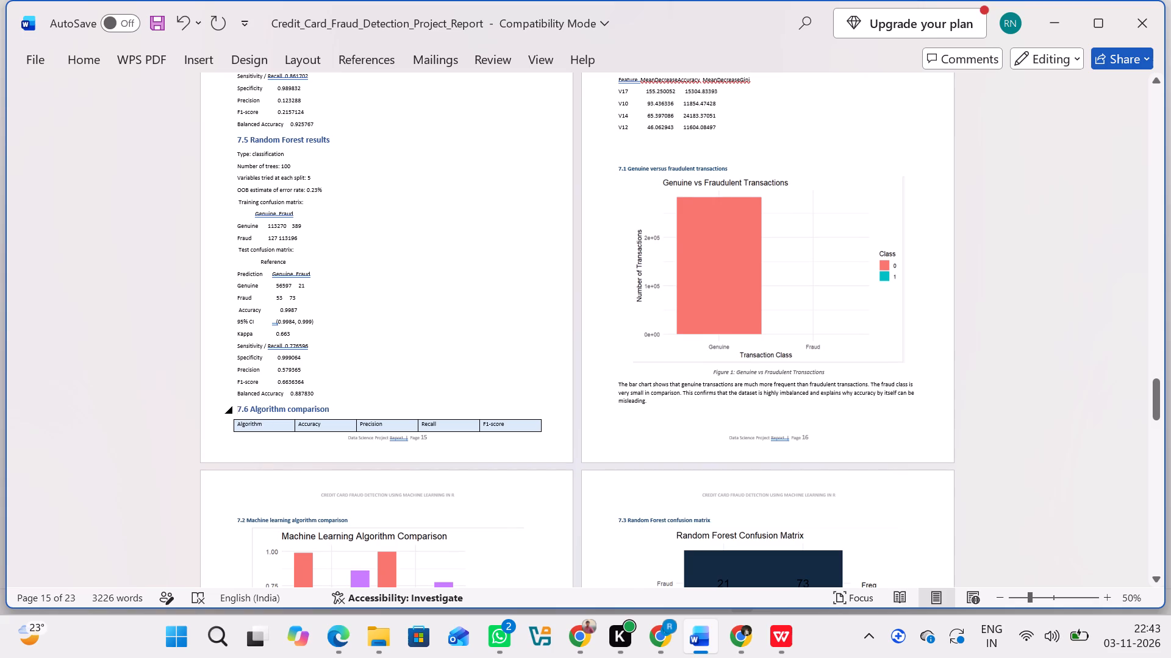
key("Return")
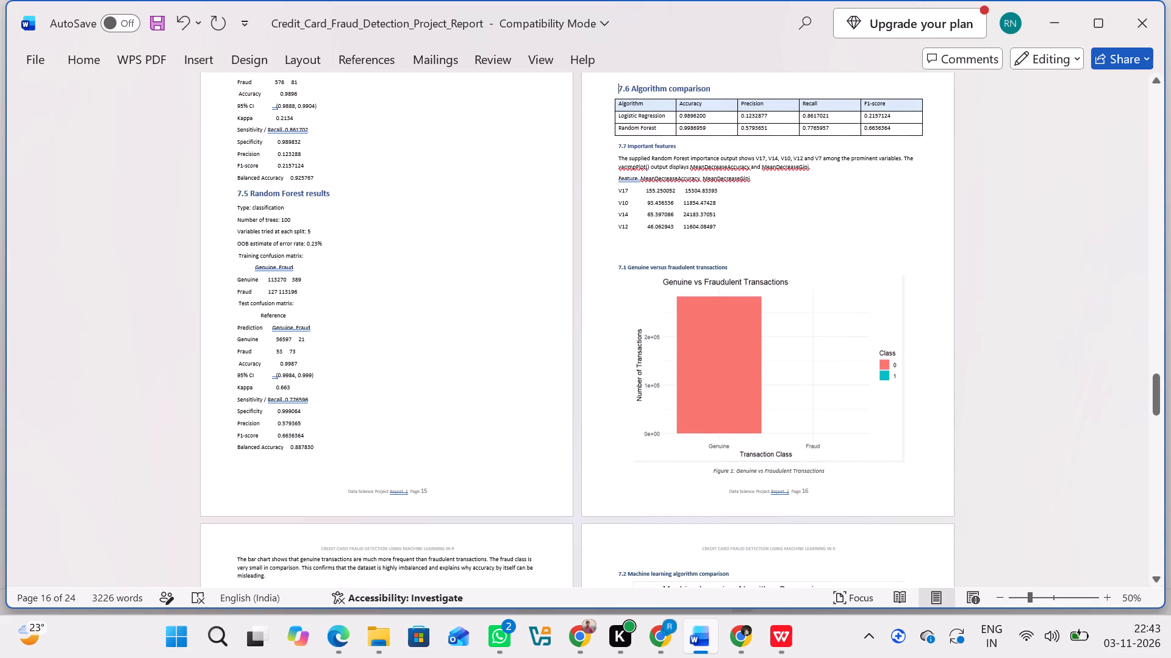
scroll(506, 292, "up", 1)
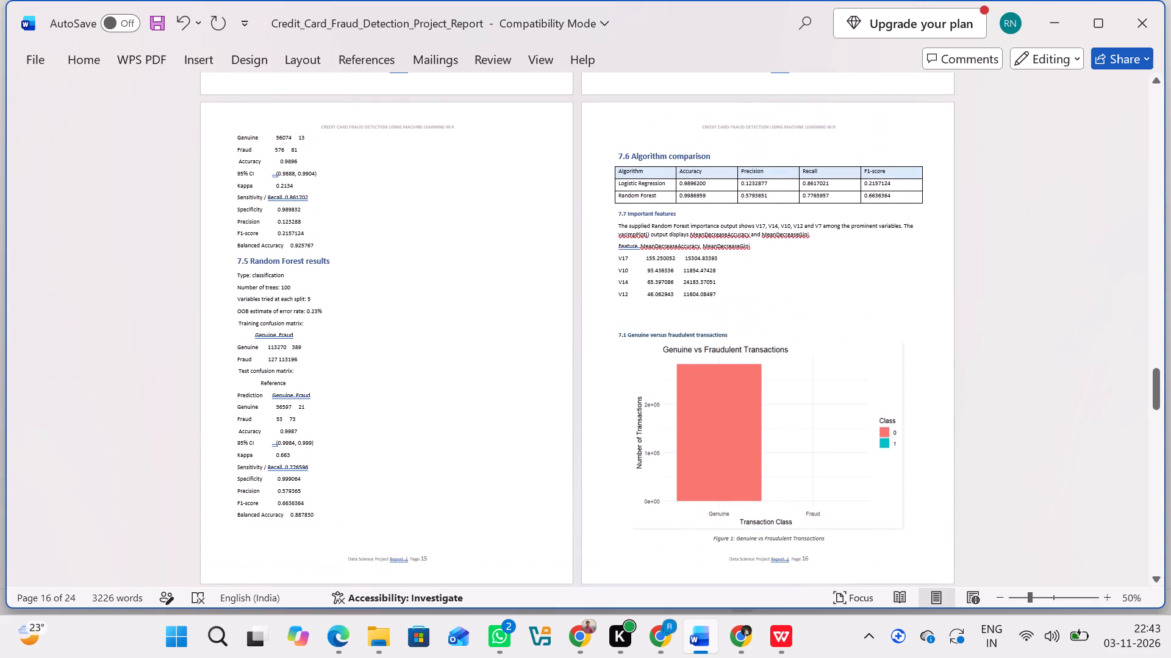
Set the font size of the subheading "7.7 Important features" on page 16 to 14.
left_click(826, 448)
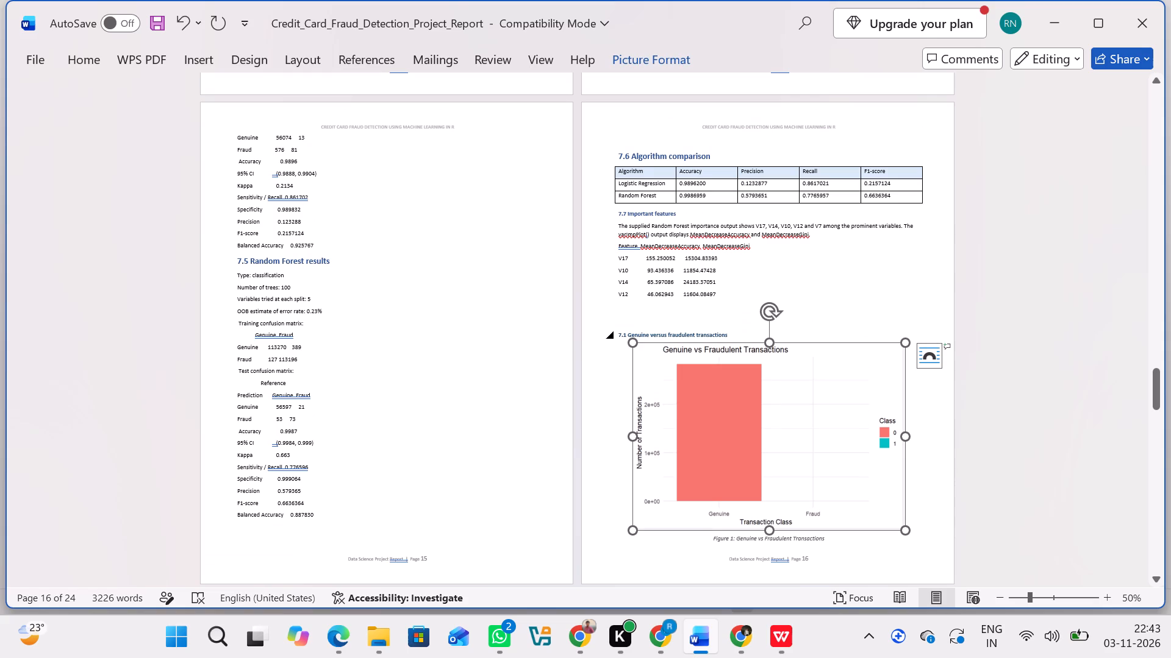
left_click(620, 337)
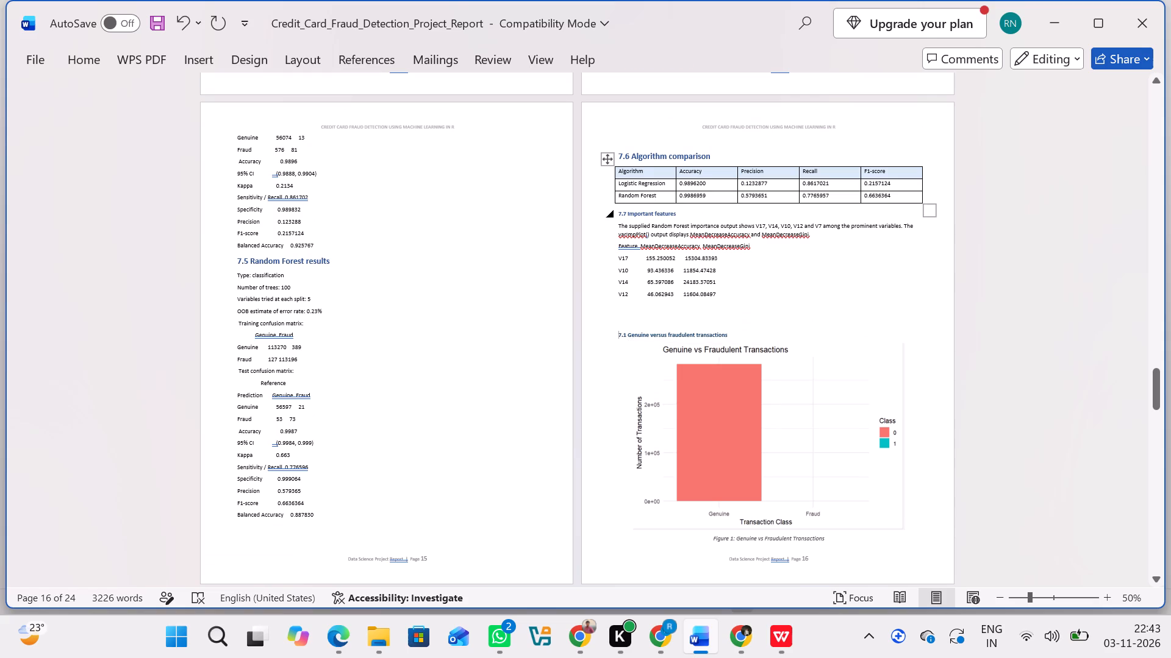
left_click_drag(617, 216, 755, 220)
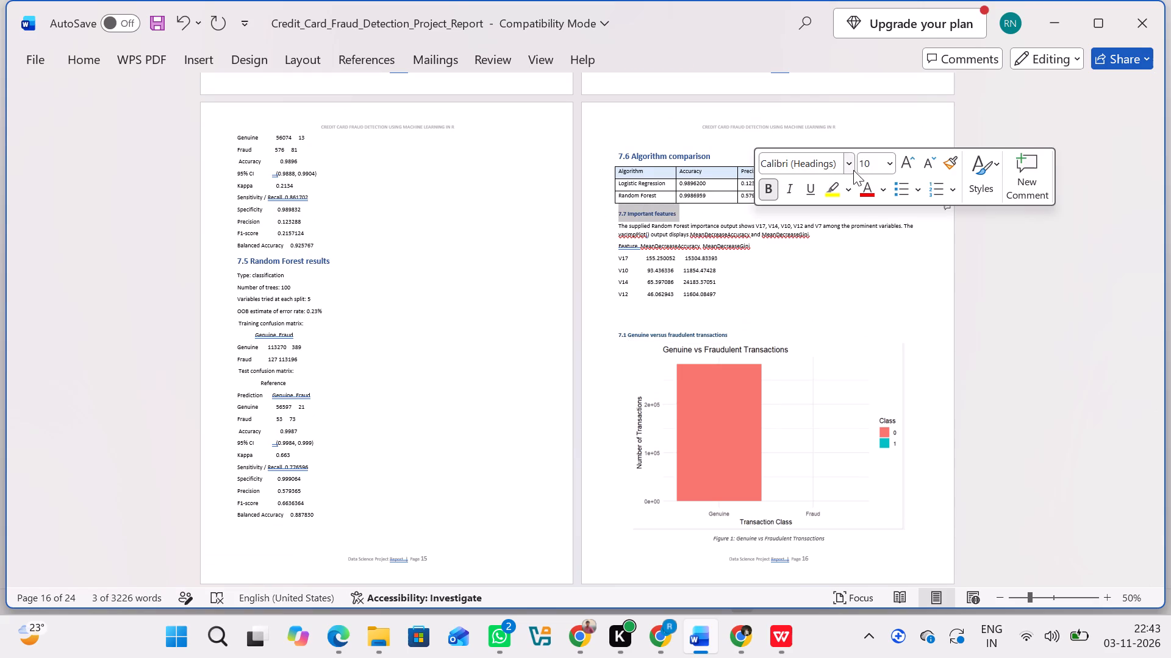
left_click(889, 166)
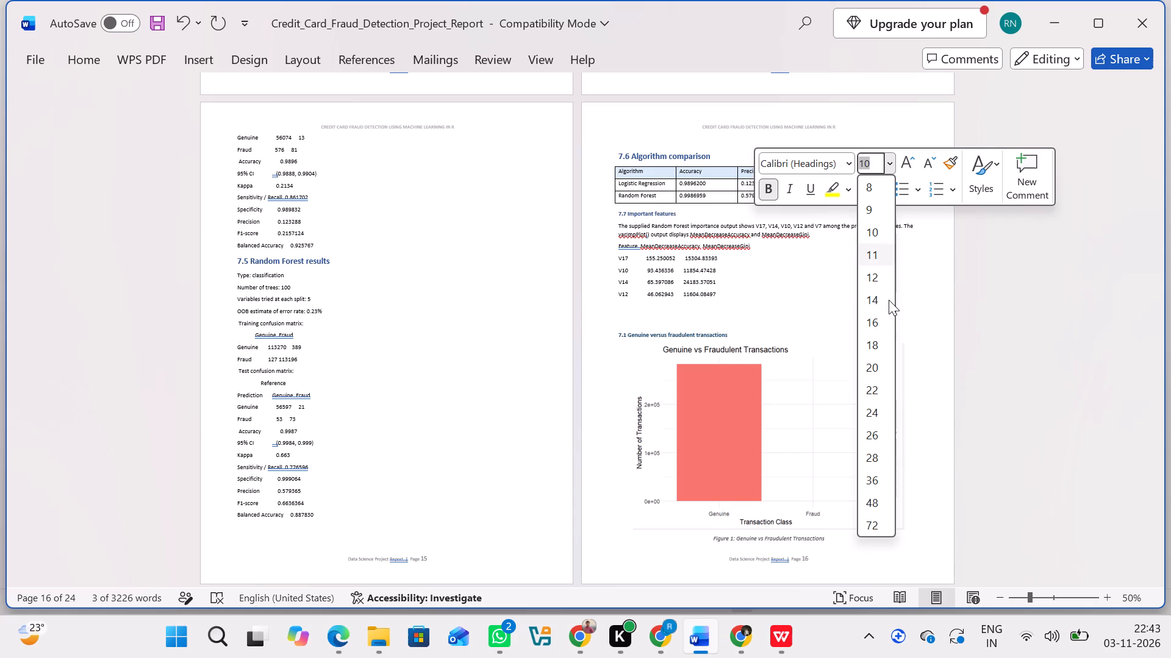
left_click(889, 300)
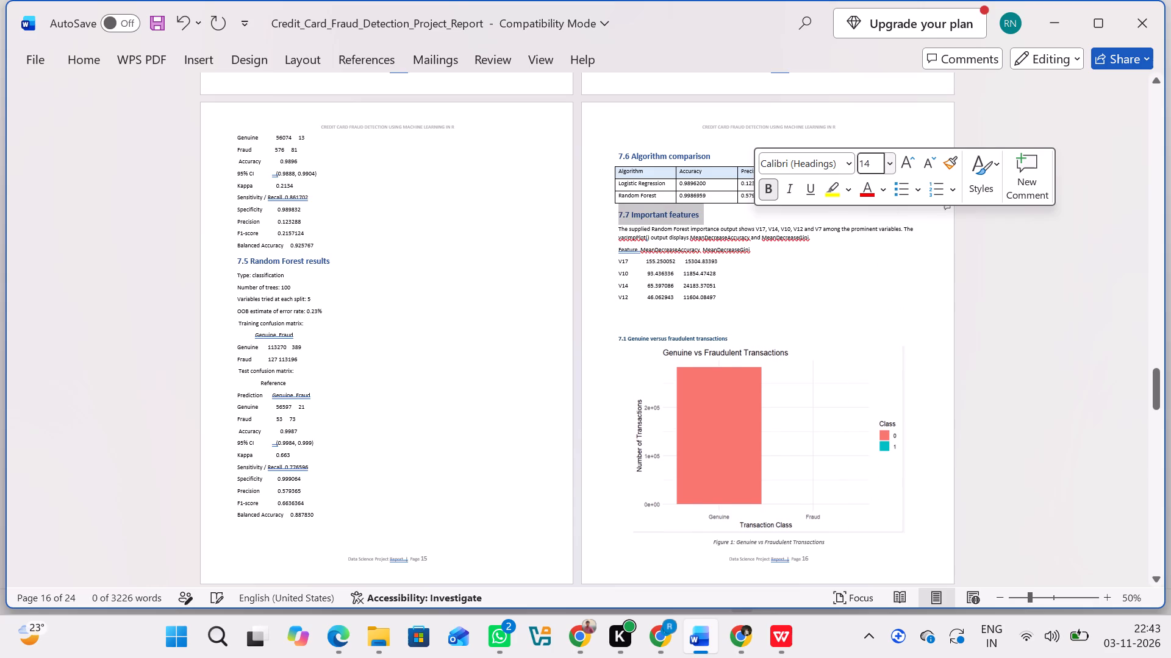
left_click(781, 228)
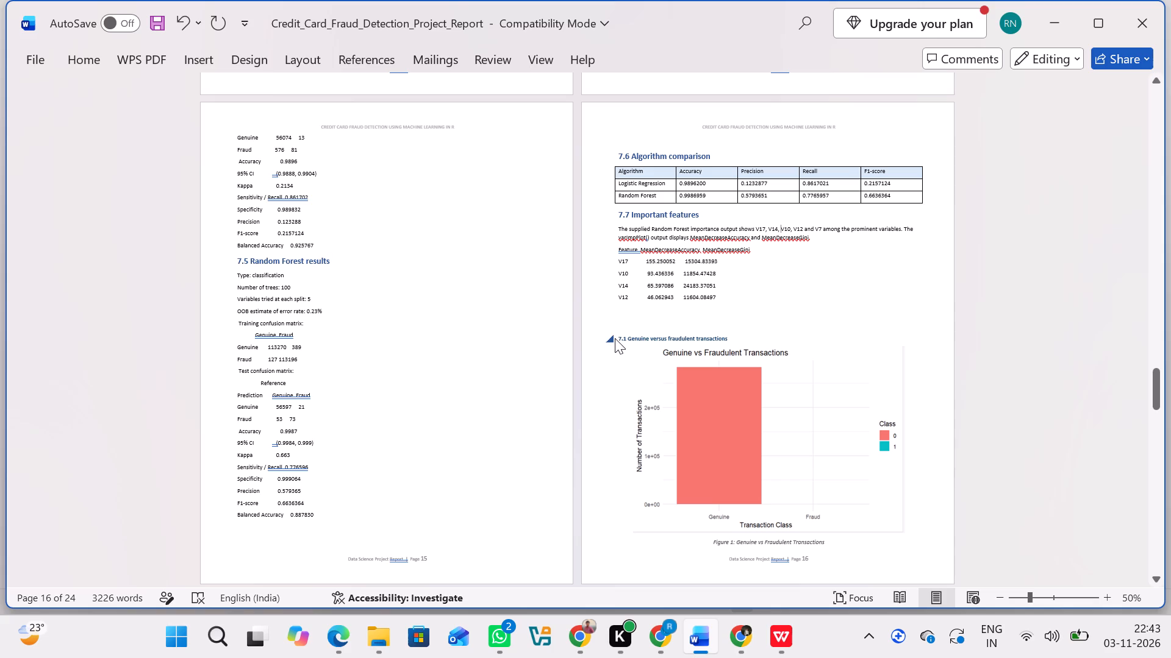
Set the font size of the subheading "7.1 Genuine versus fraudulent transactions" on page 16 to 14.
left_click_drag(617, 338, 797, 343)
left_click(931, 288)
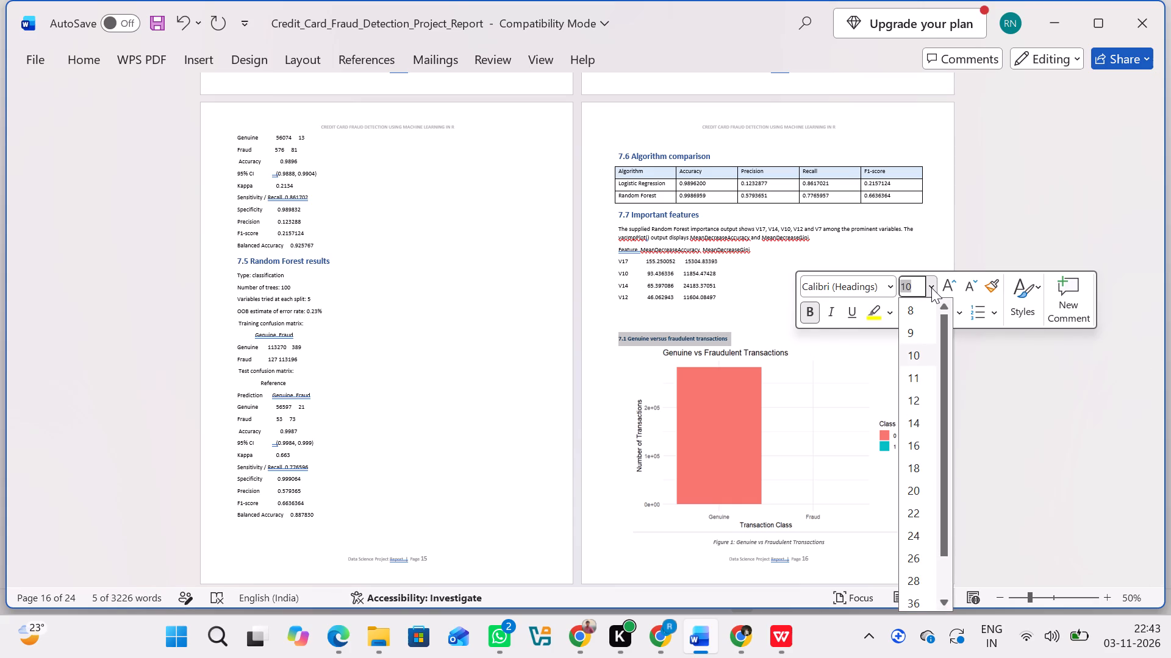
left_click(919, 416)
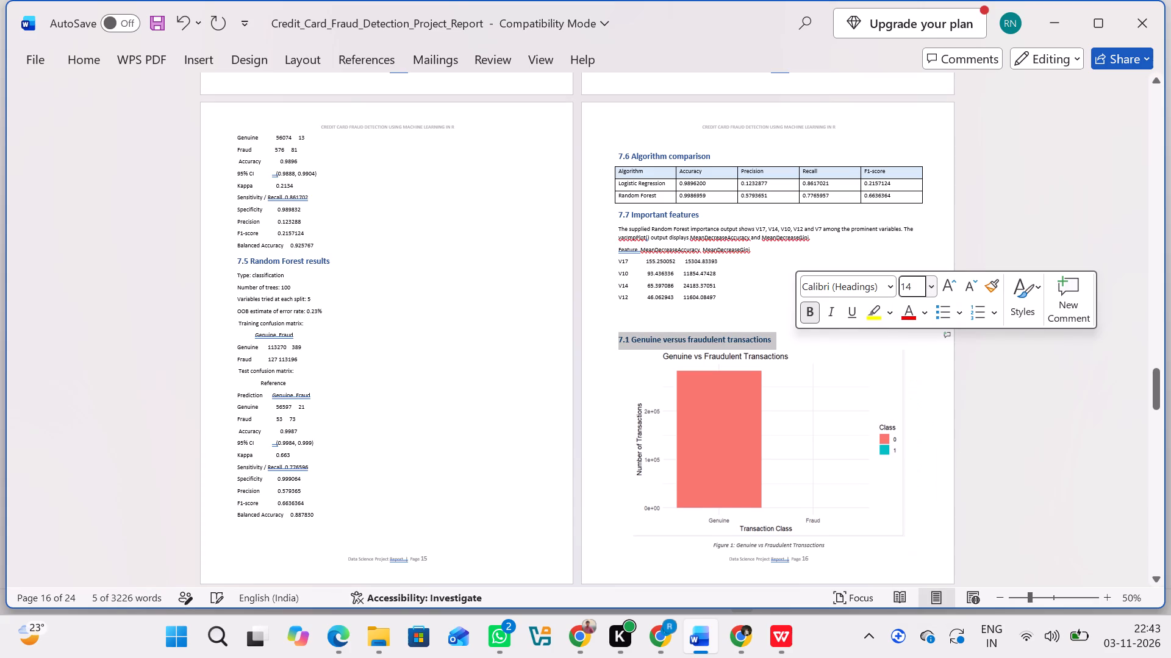
left_click(604, 365)
left_click(597, 380)
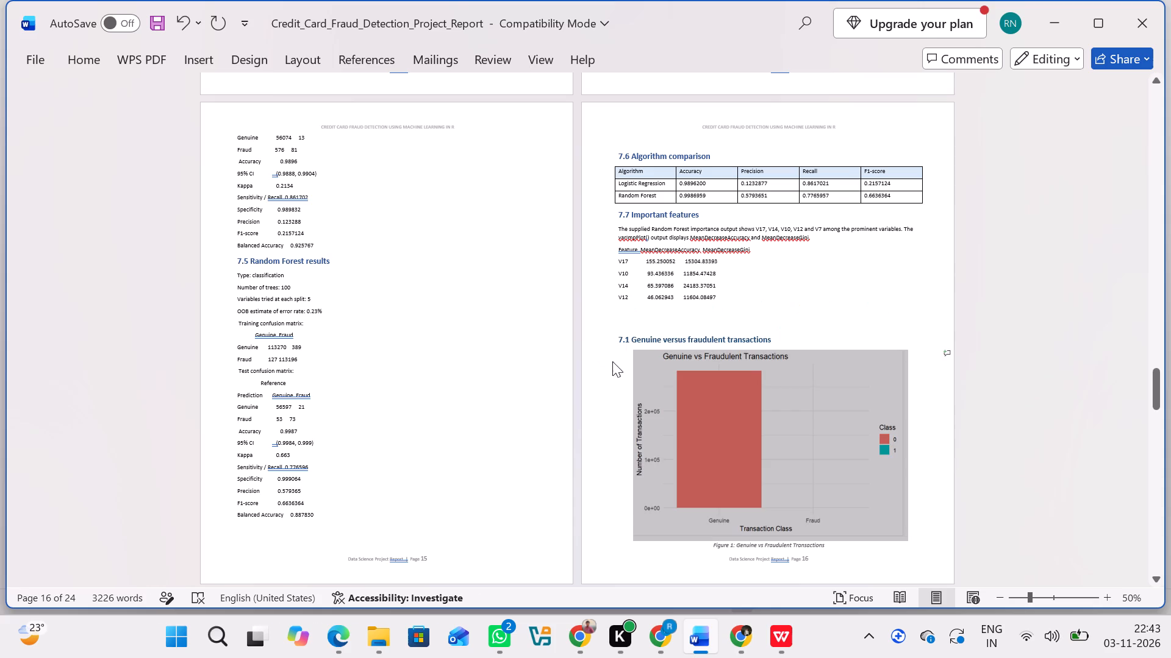
Remove the two empty lines above the subheading "7.1 Genuine versus fraudulent transactions" on page 16.
left_click(618, 338)
key("BackSpace")
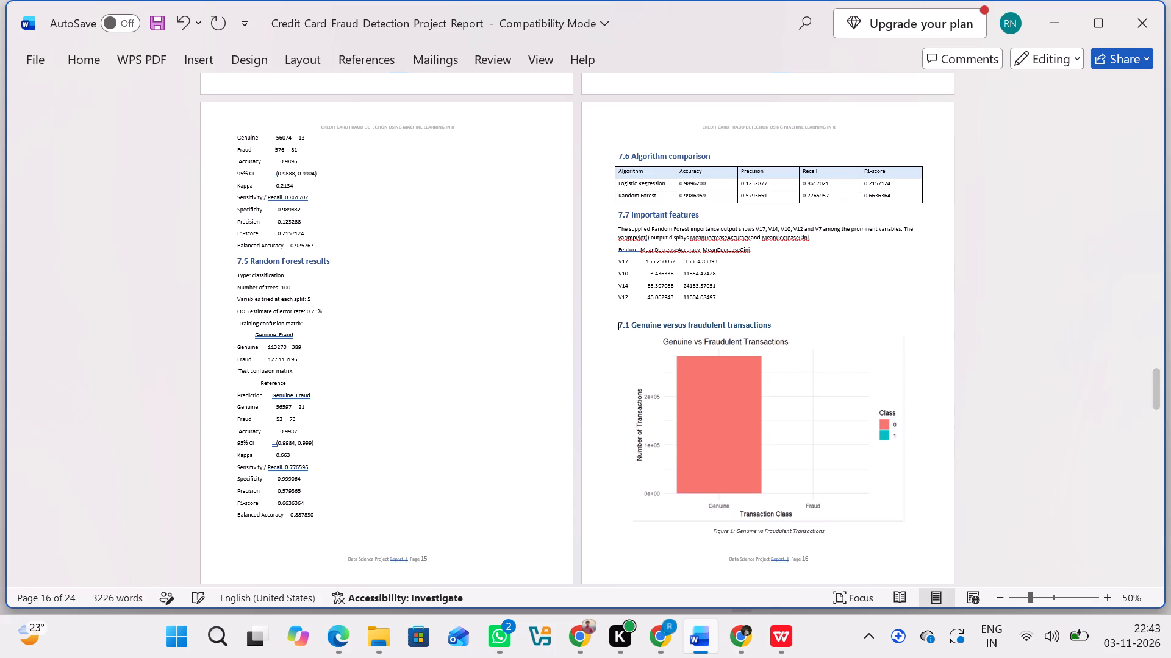
key("BackSpace")
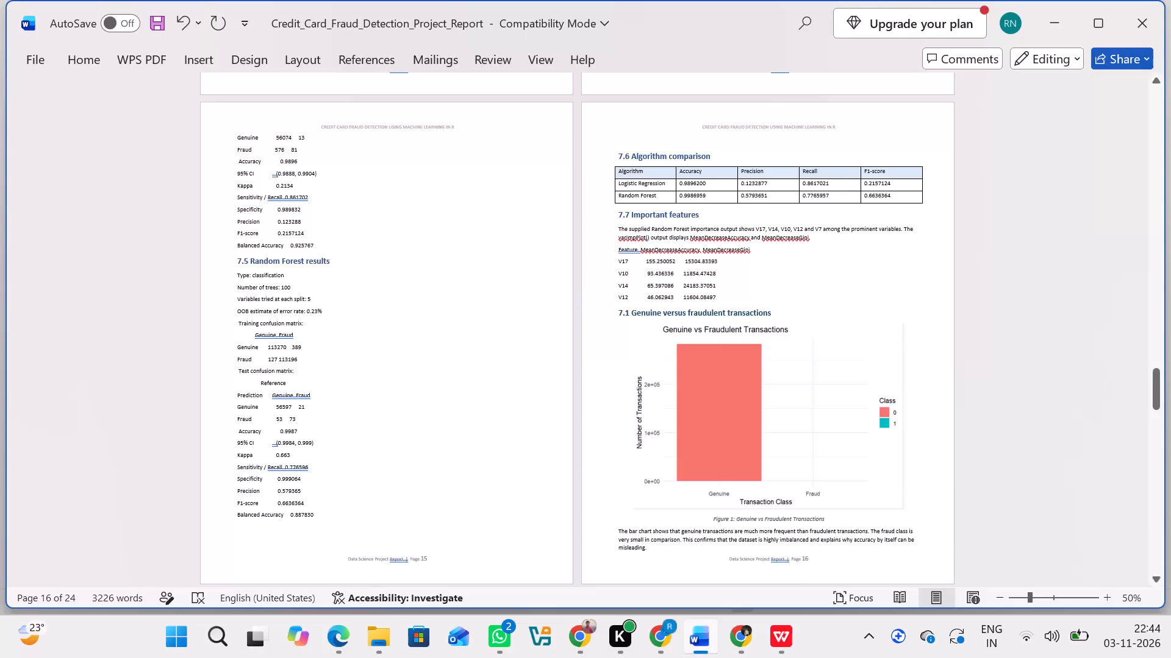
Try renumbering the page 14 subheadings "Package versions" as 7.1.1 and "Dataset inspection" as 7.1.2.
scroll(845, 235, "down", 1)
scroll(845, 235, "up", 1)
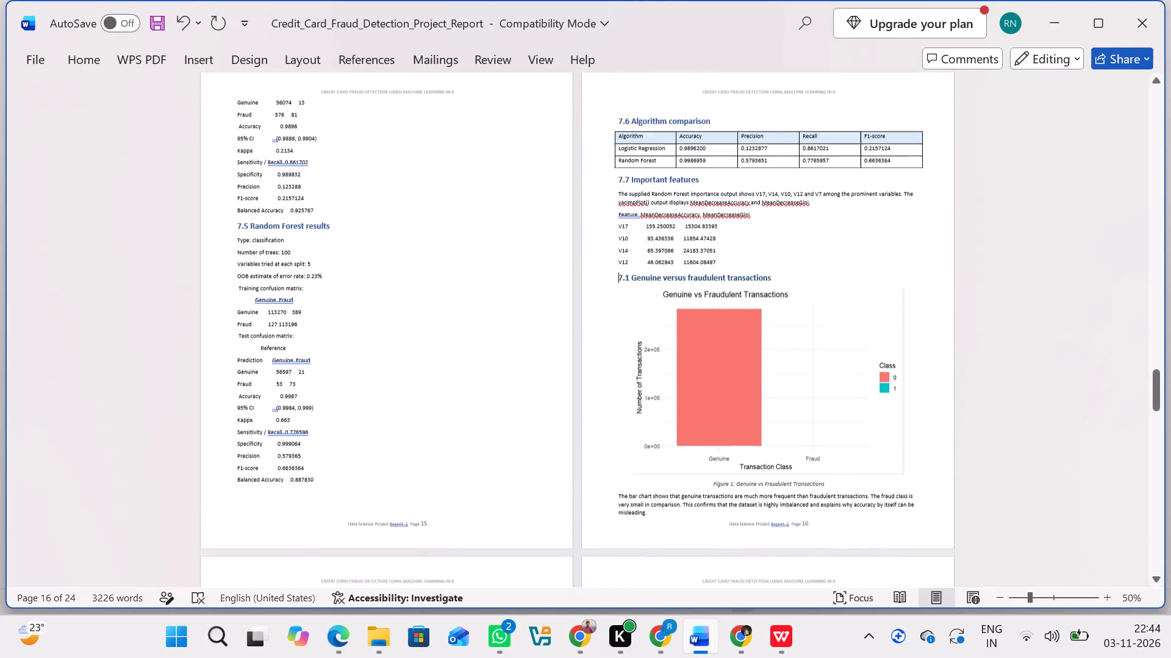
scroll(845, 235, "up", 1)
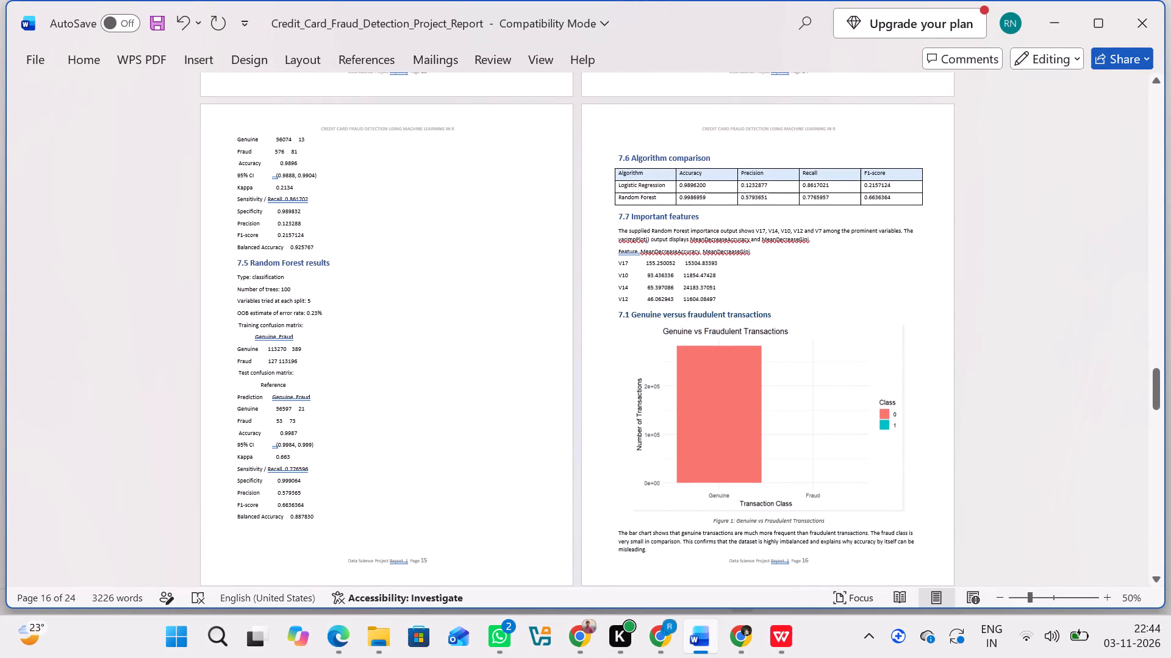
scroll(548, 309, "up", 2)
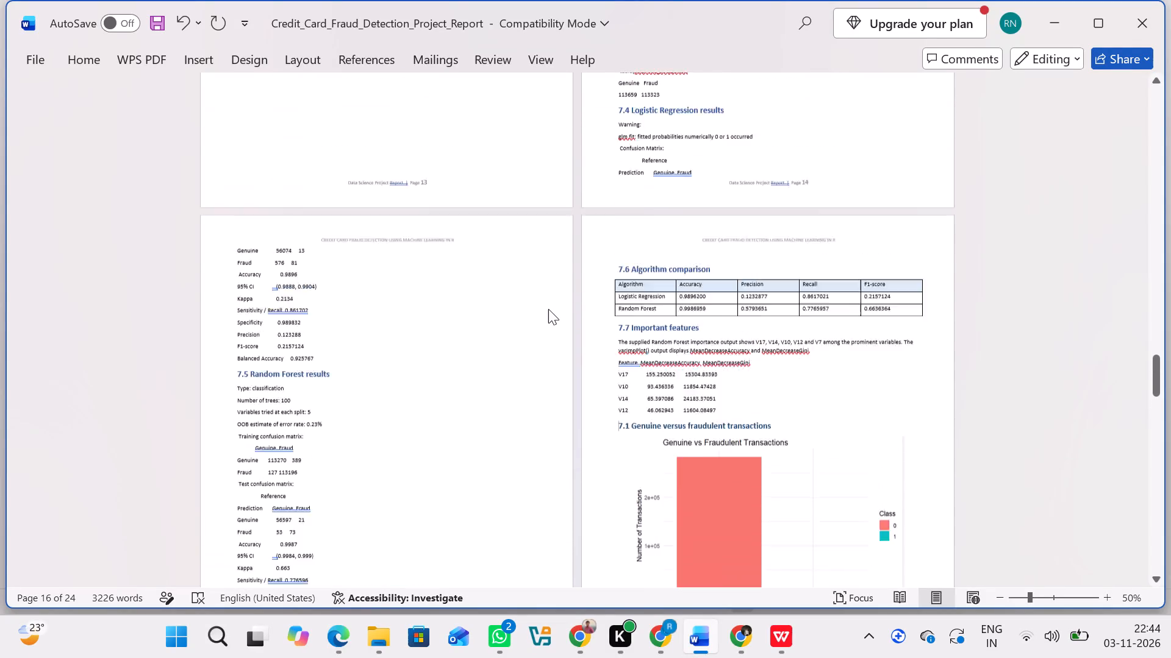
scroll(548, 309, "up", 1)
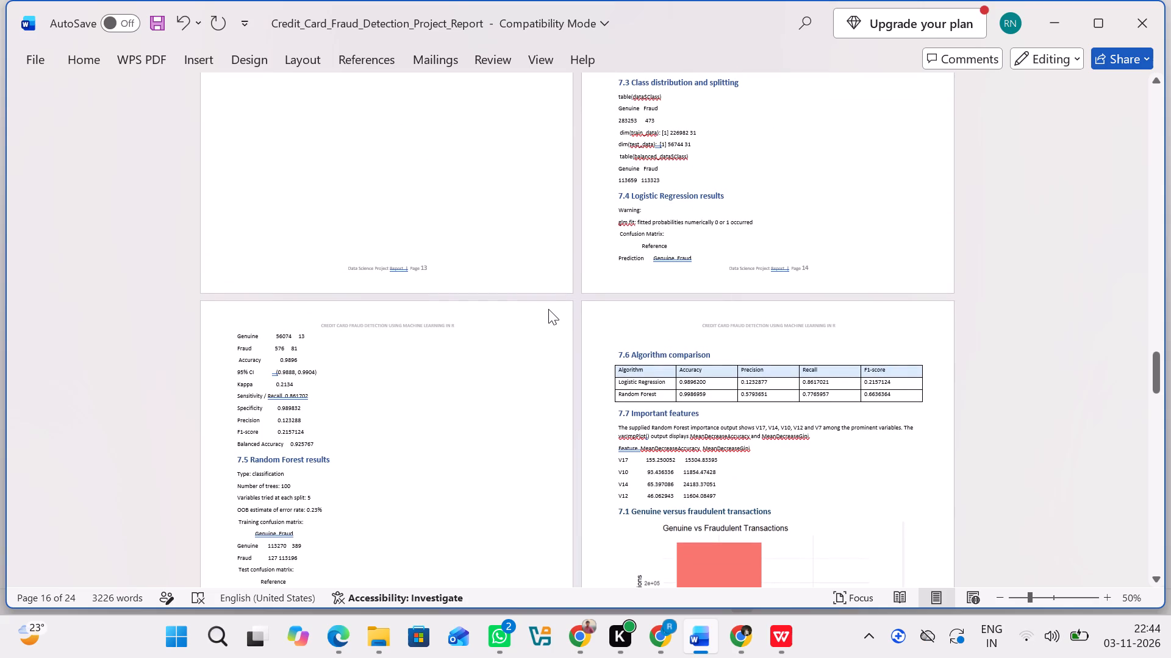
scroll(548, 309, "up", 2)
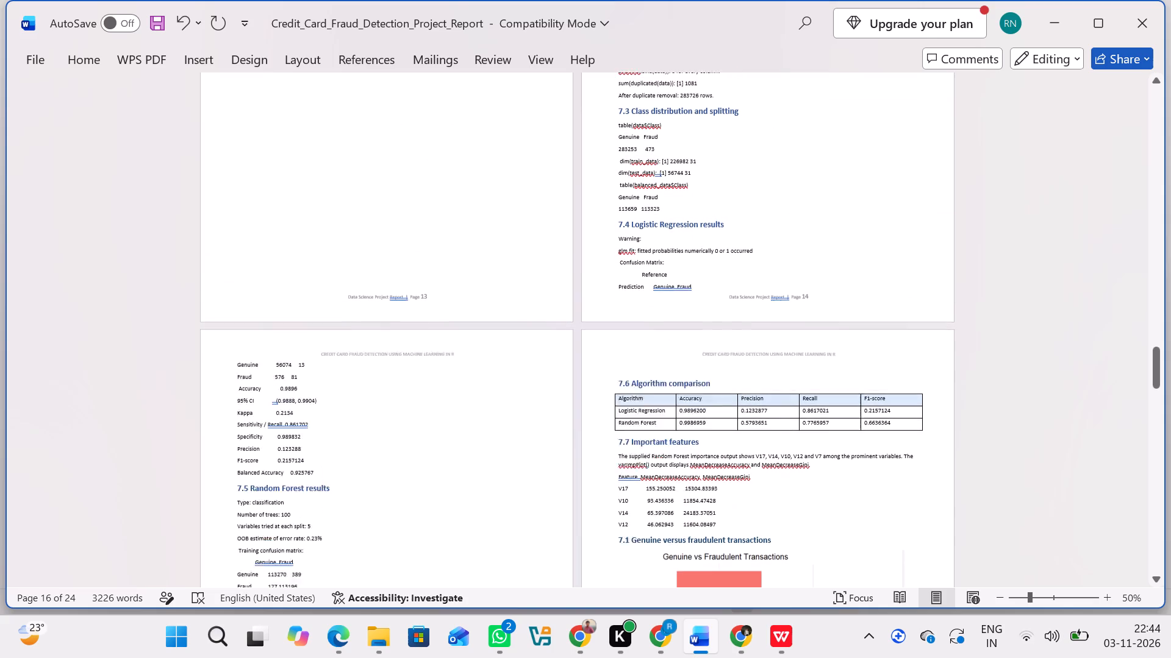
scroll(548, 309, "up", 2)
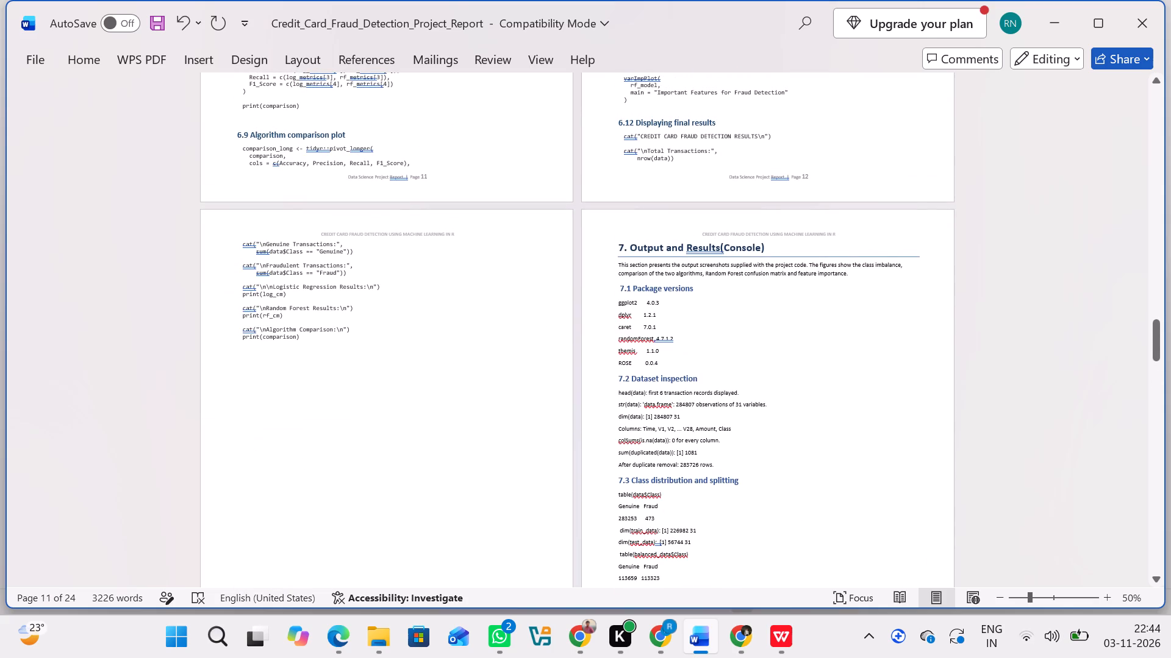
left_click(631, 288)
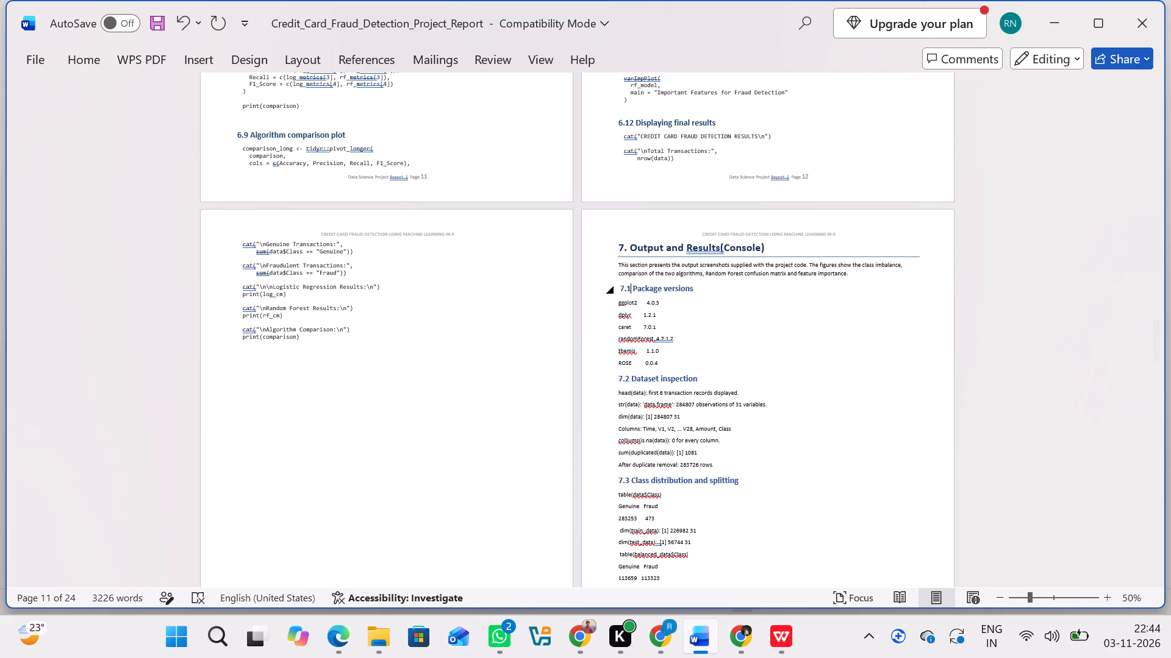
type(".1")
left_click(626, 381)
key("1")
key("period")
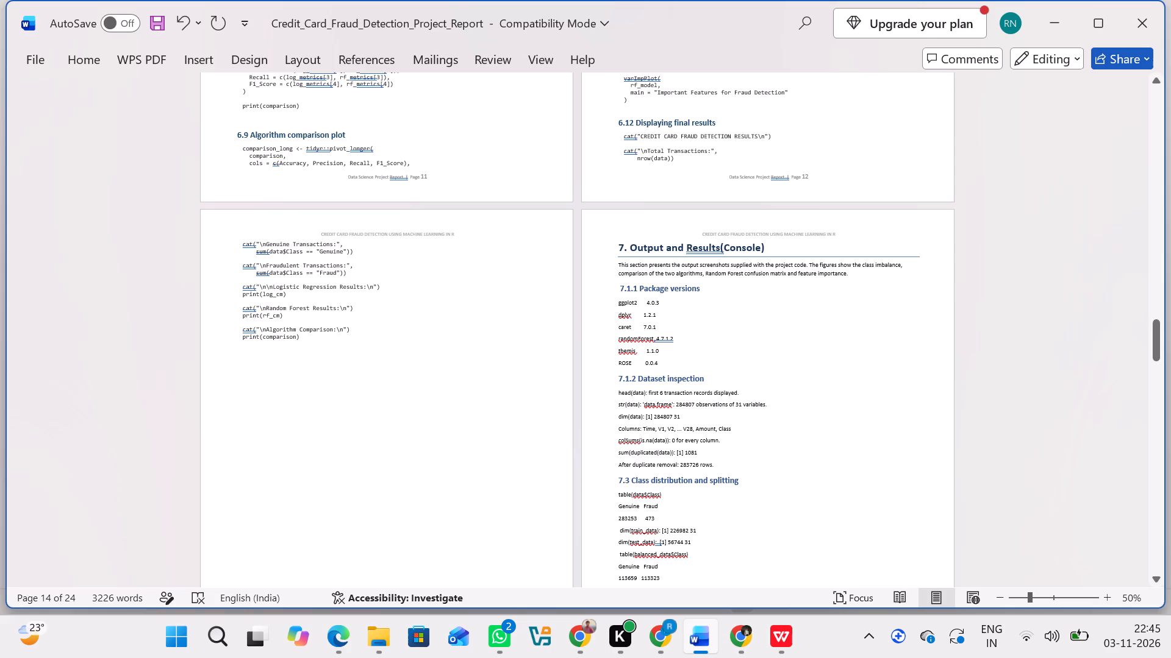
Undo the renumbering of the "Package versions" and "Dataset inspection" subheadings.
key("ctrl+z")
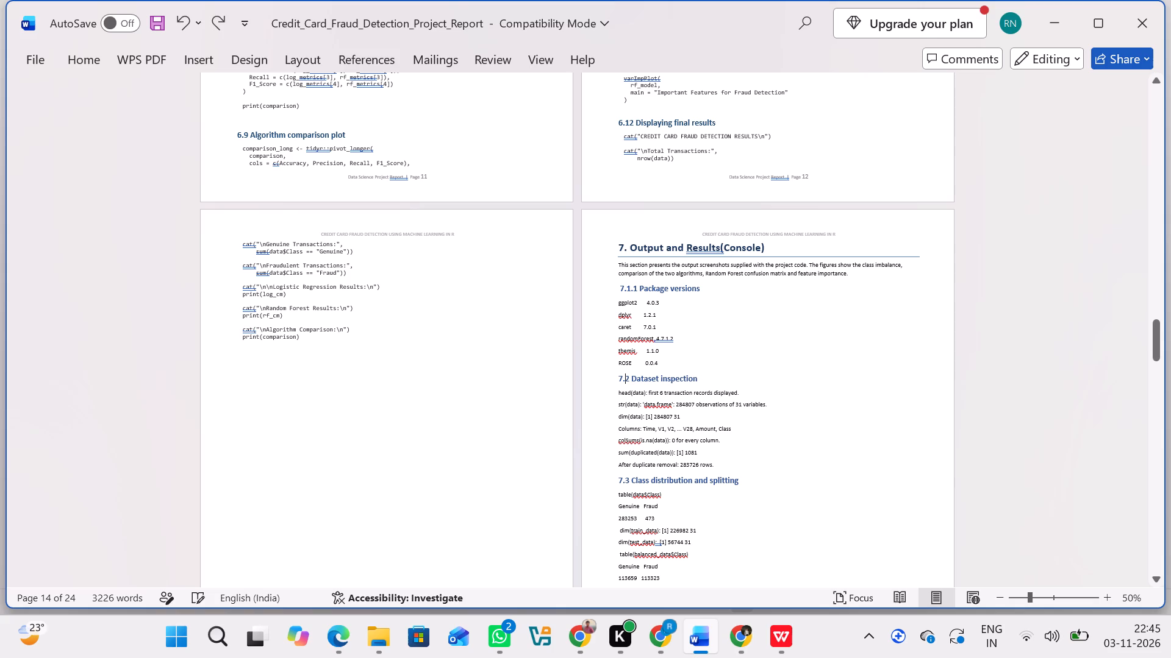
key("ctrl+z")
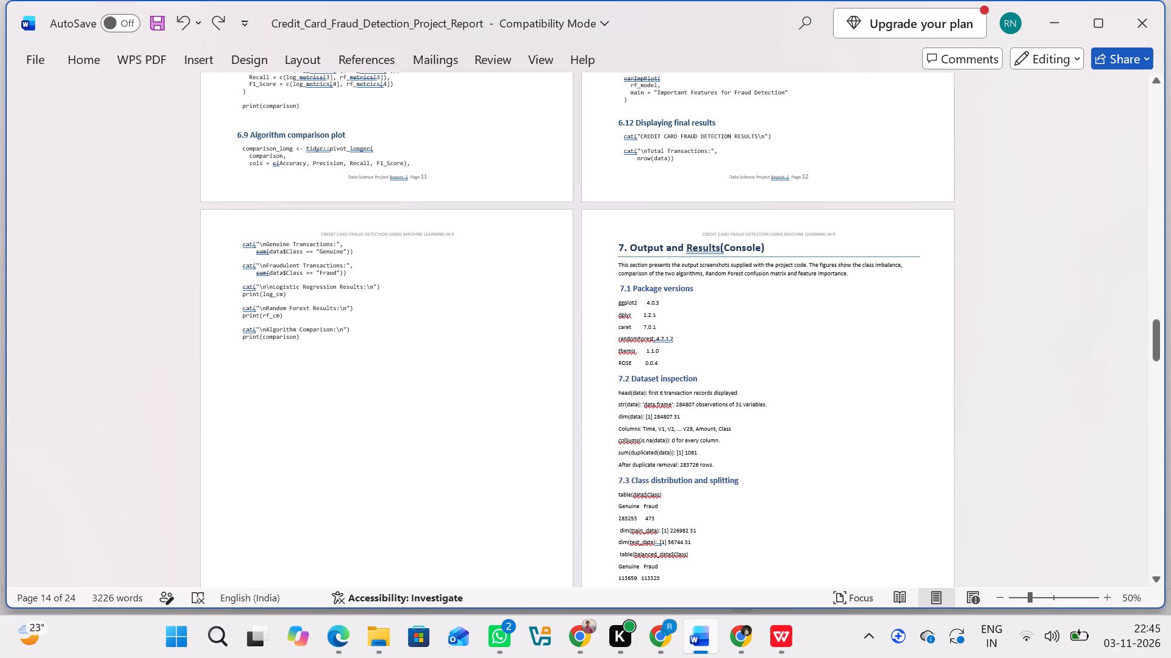
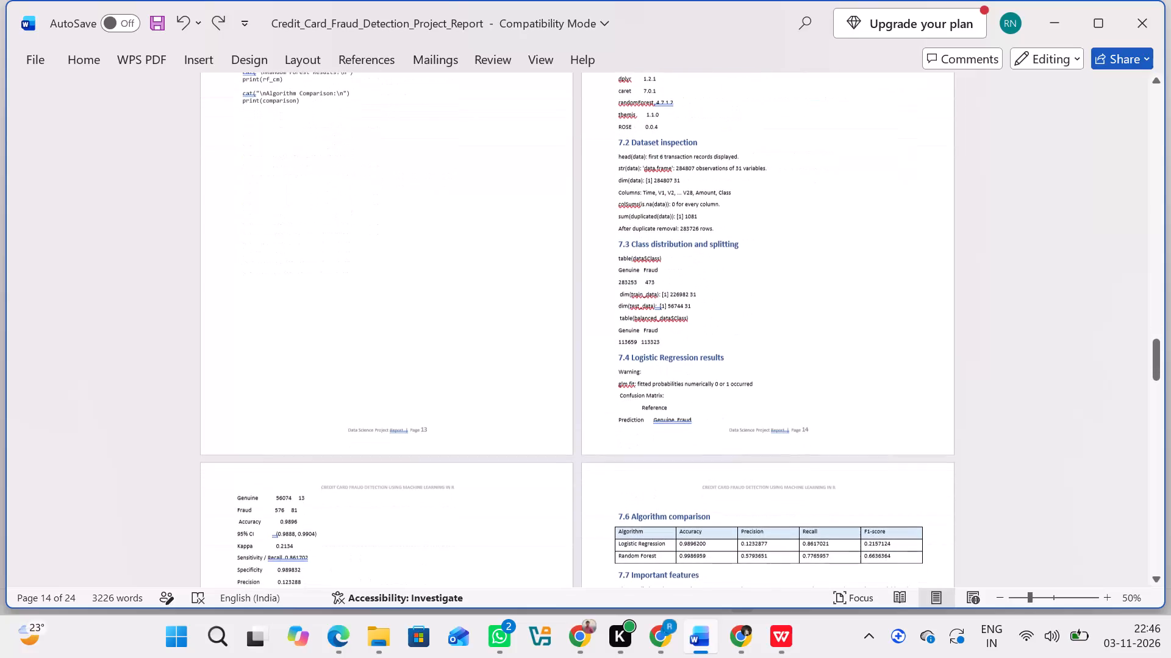
Remove the blank page 17 and the empty line above the subheading "7.2 Machine learning algorithm comparison".
scroll(768, 397, "down", 2)
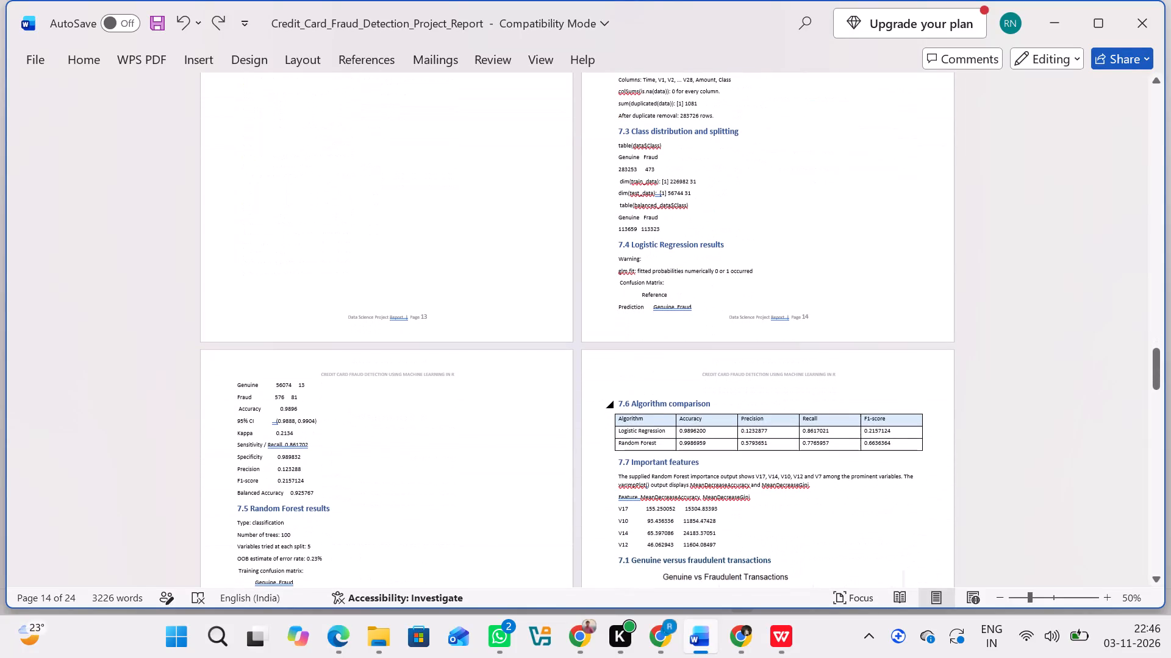
scroll(768, 397, "down", 4)
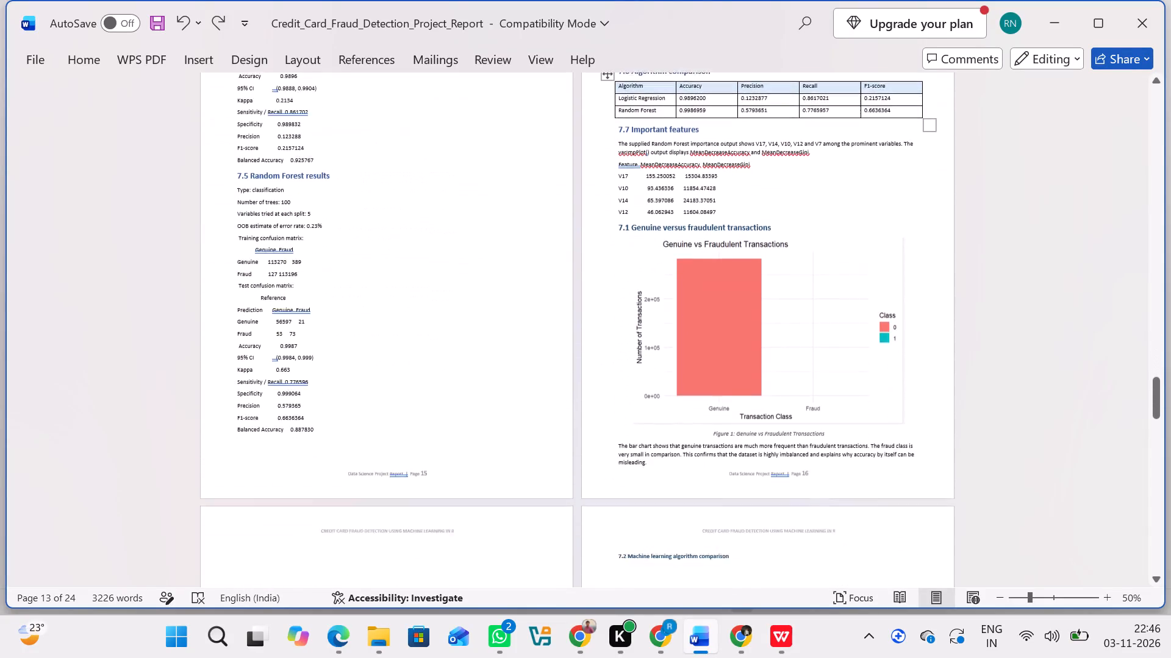
scroll(768, 397, "down", 2)
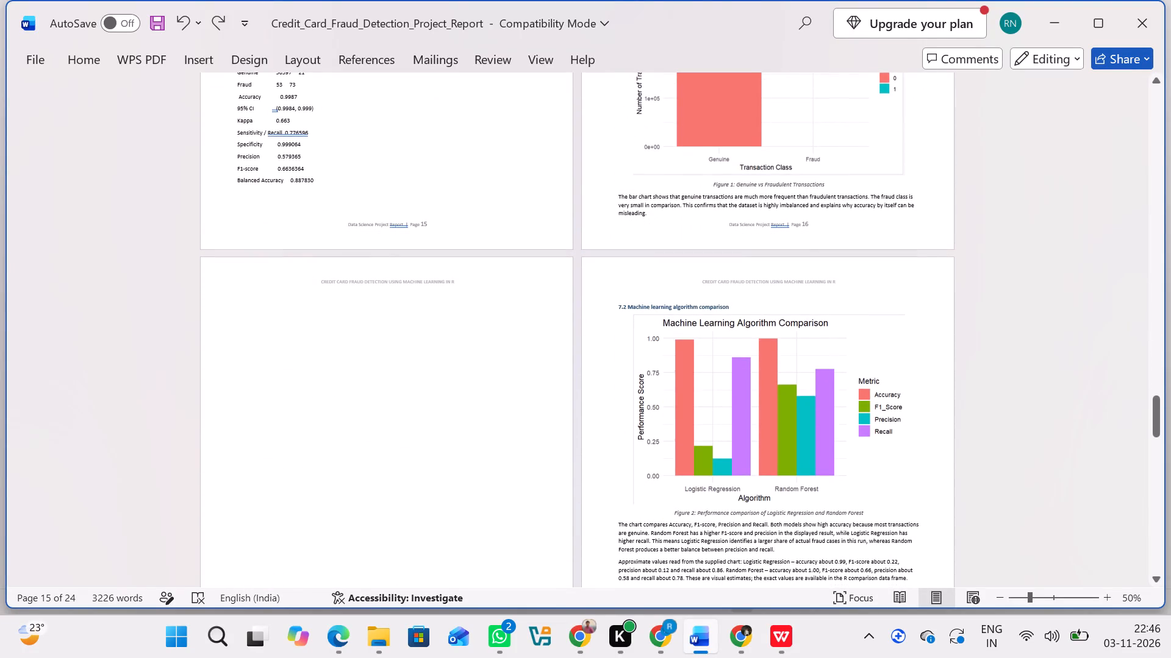
scroll(644, 325, "down", 2)
scroll(644, 325, "up", 4)
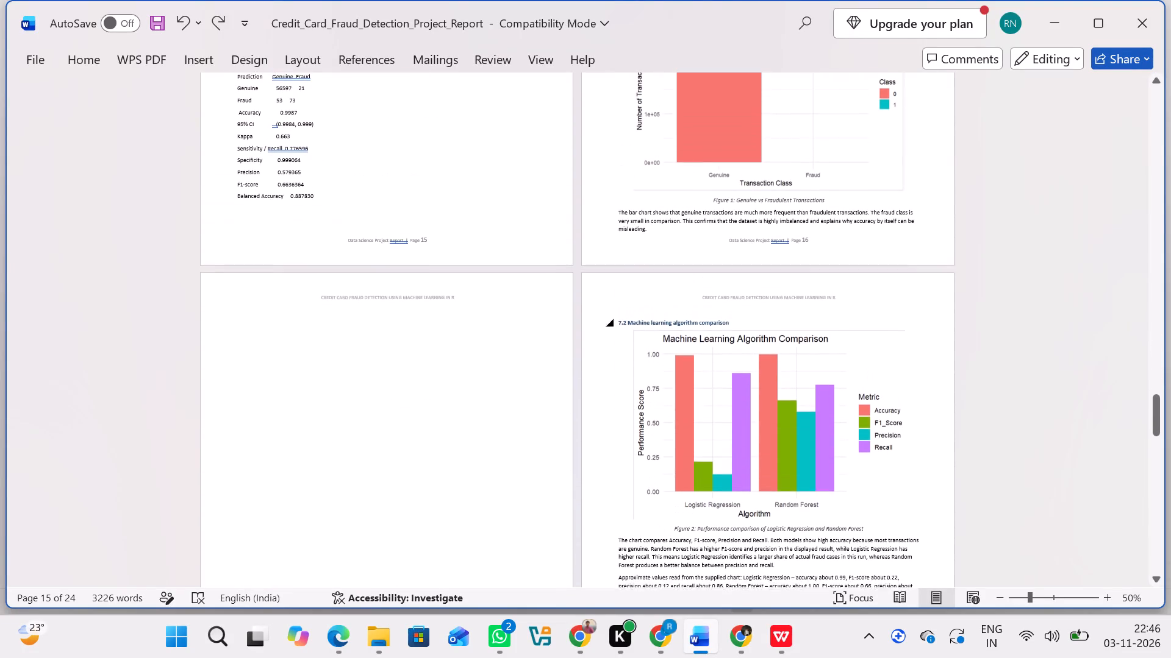
scroll(644, 325, "up", 1)
left_click(621, 327)
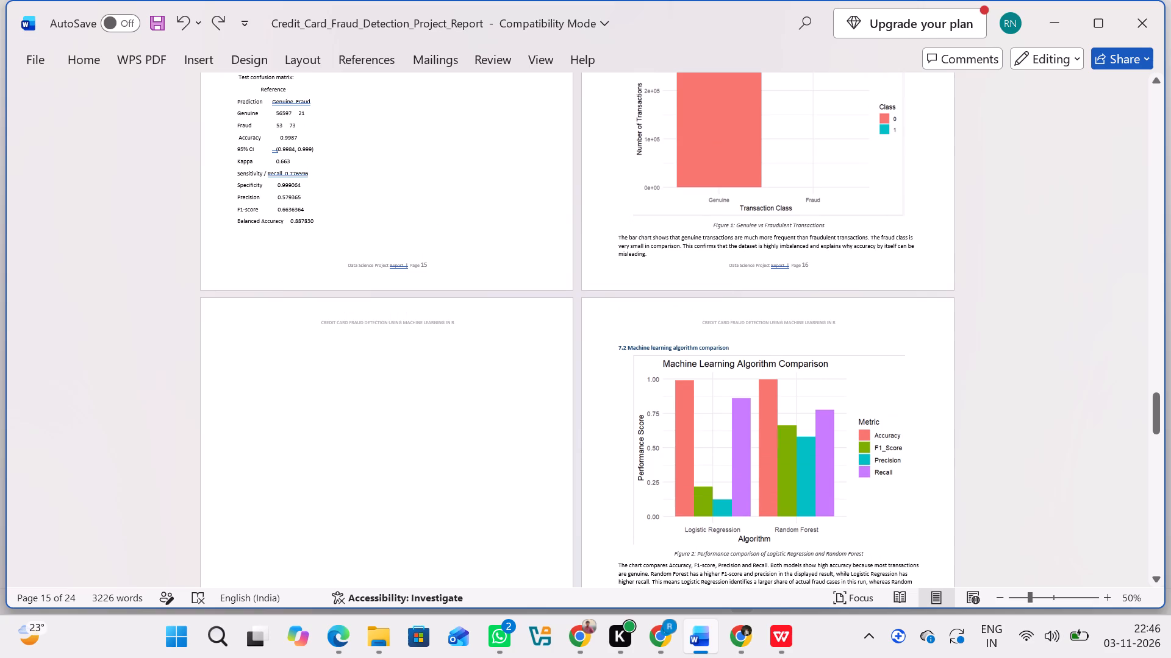
key("BackSpace")
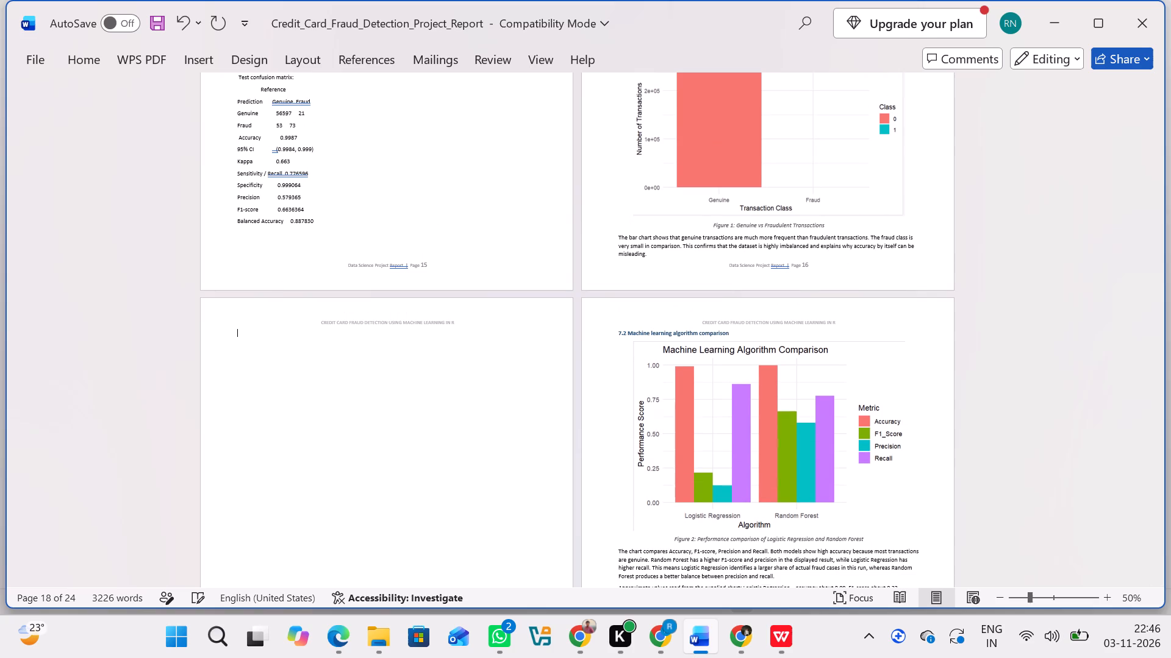
key("BackSpace")
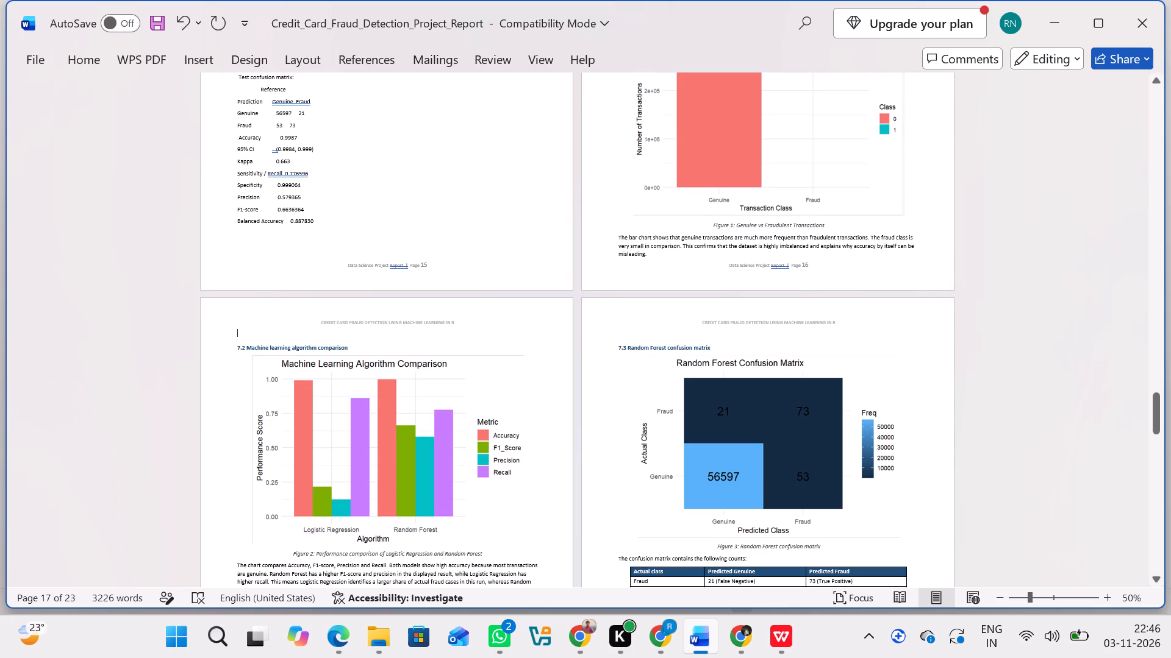
left_click(237, 353)
key("BackSpace")
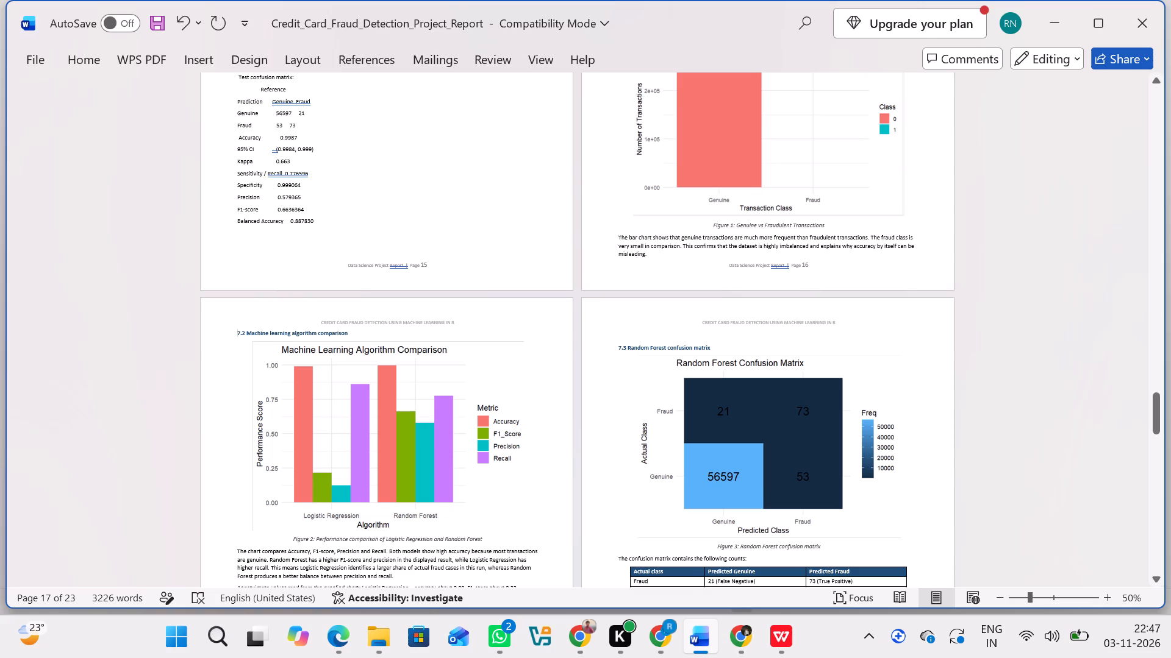
Set the font size of the subheading "7.2 Machine learning algorithm comparison" on page 17 to 14.
left_click_drag(236, 331, 324, 334)
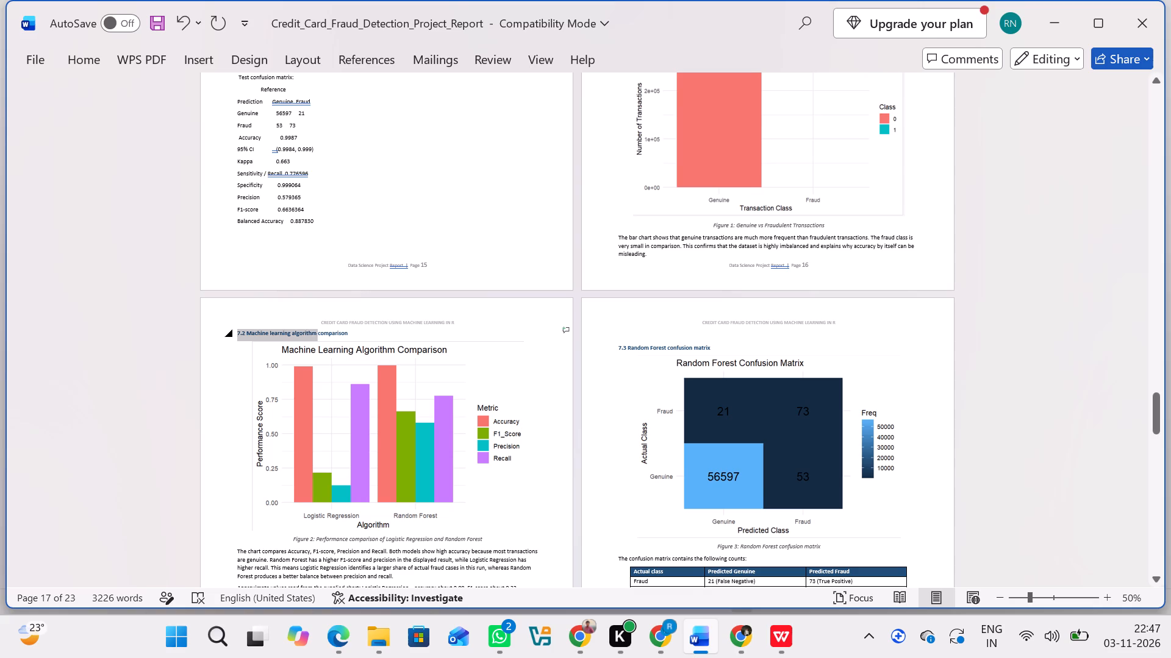
left_click_drag(324, 334, 350, 336)
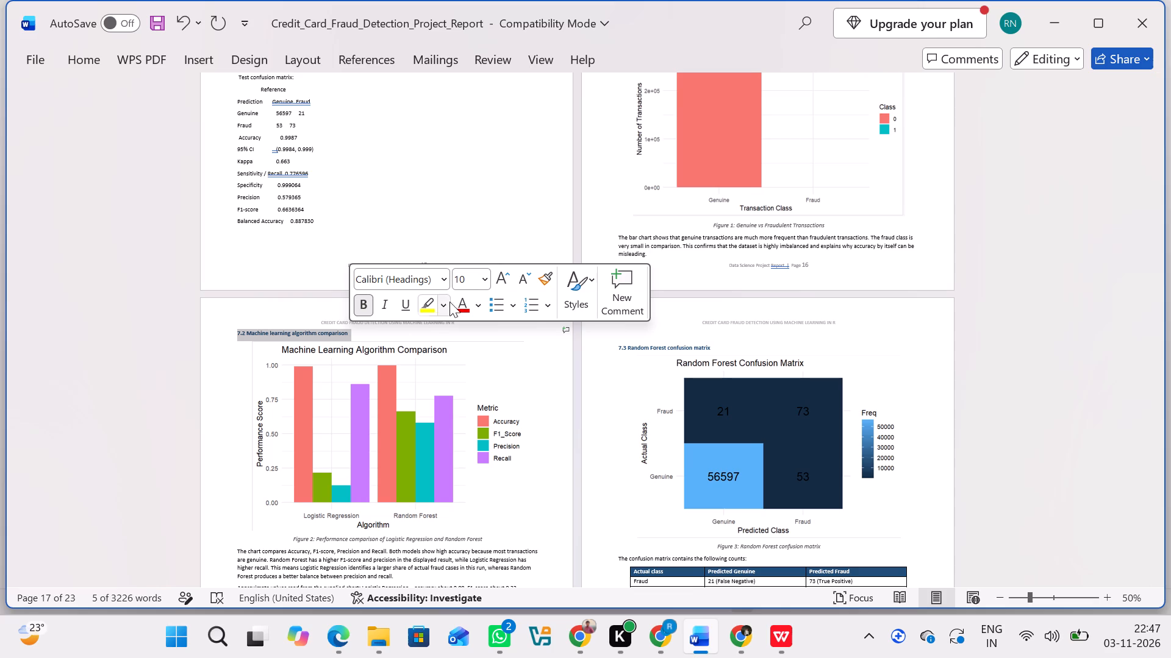
left_click(485, 283)
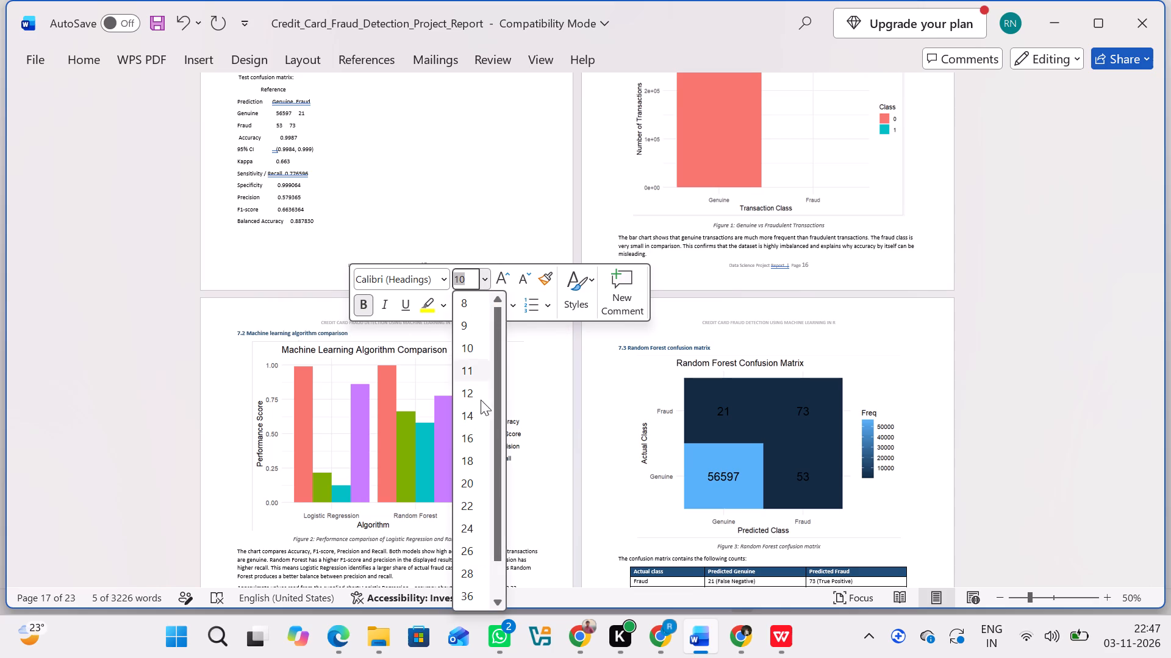
left_click(476, 411)
left_click(542, 394)
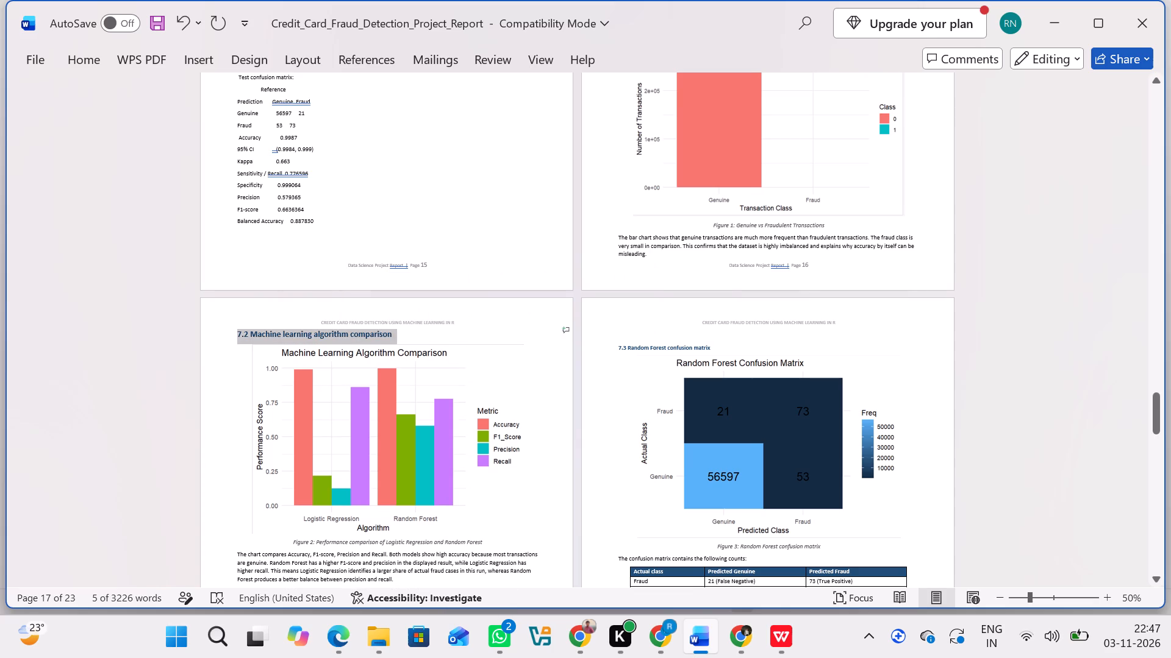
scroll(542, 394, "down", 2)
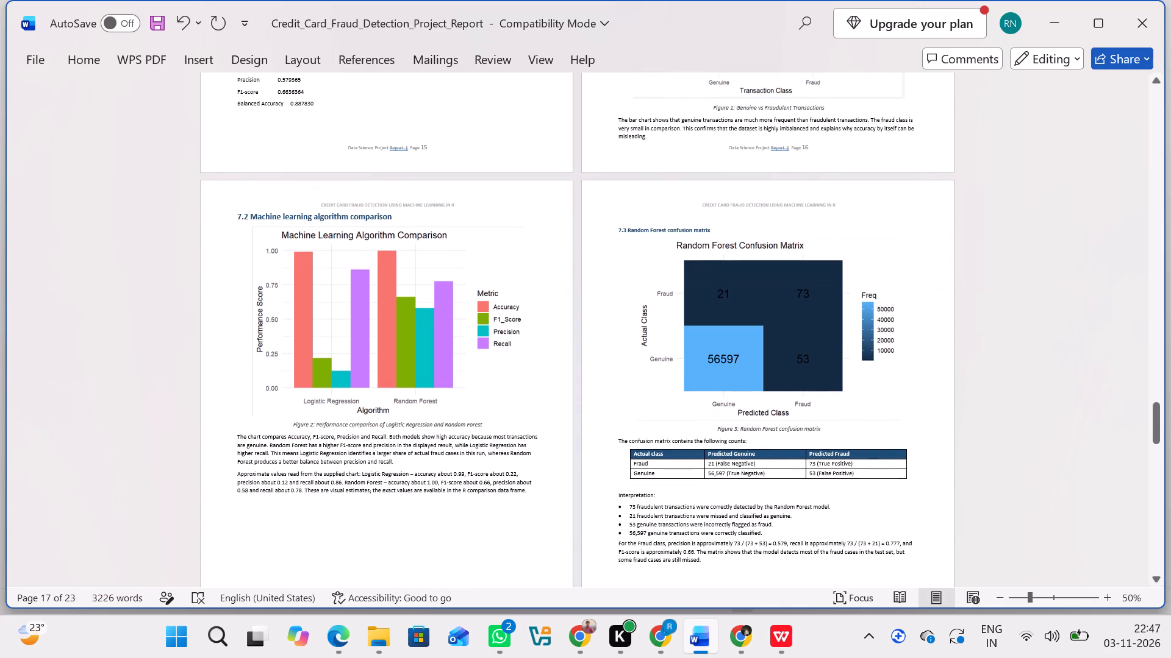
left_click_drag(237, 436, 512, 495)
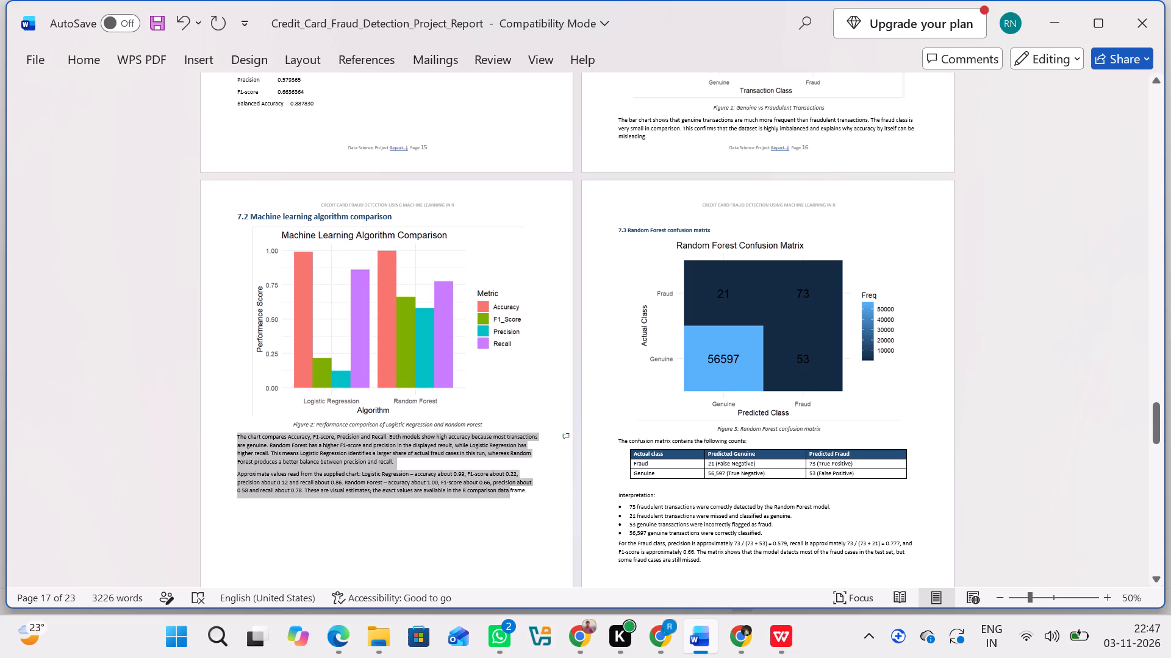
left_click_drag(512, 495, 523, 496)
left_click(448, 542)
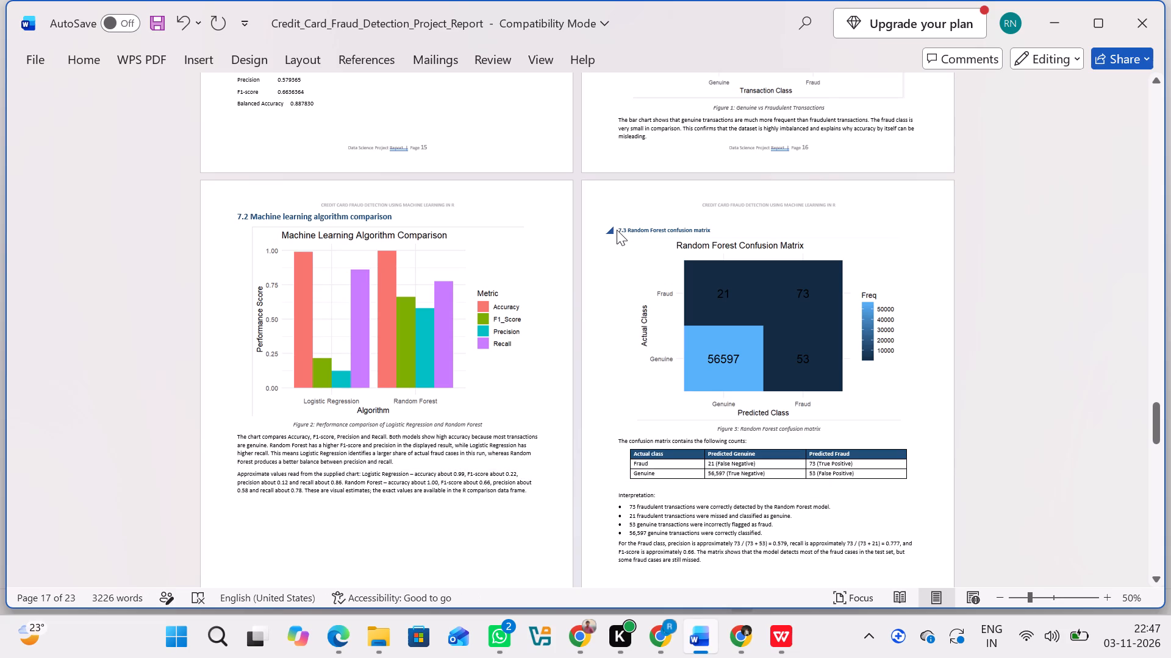
Set the font size of the subheading "7.3 Random Forest confusion matrix" on page 18 to 14.
left_click_drag(618, 229, 720, 233)
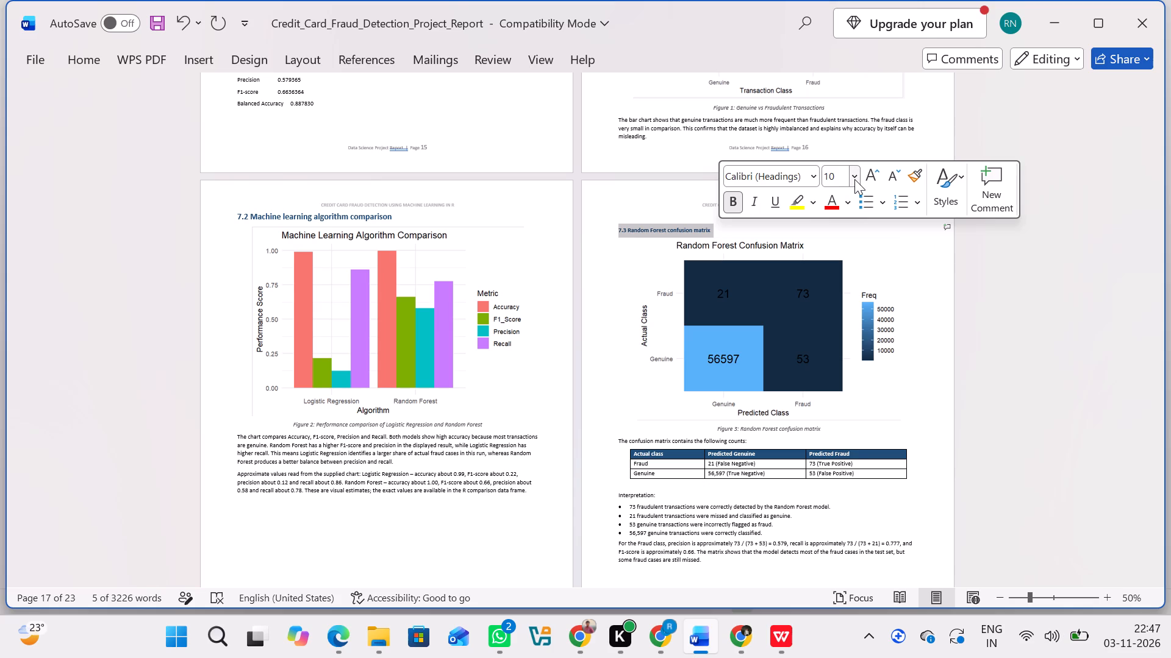
left_click(854, 179)
left_click(842, 311)
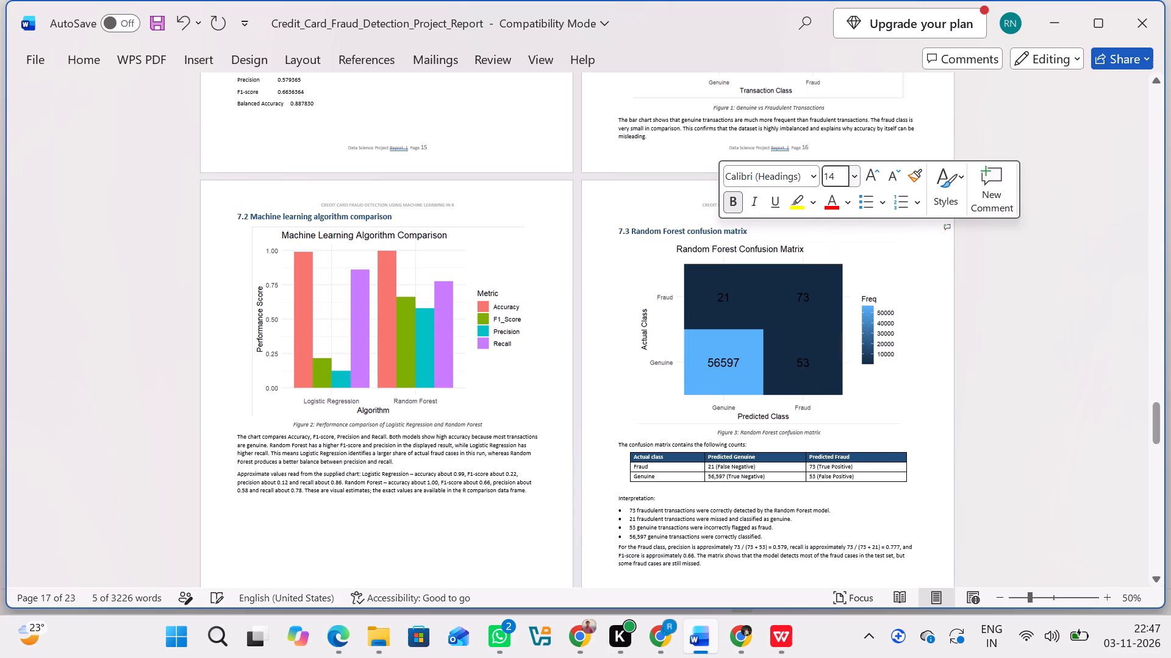
left_click(950, 347)
Set the font size of the subheading "7.4 Important features for fraud detection" on page 19 to 14.
scroll(950, 347, "down", 2)
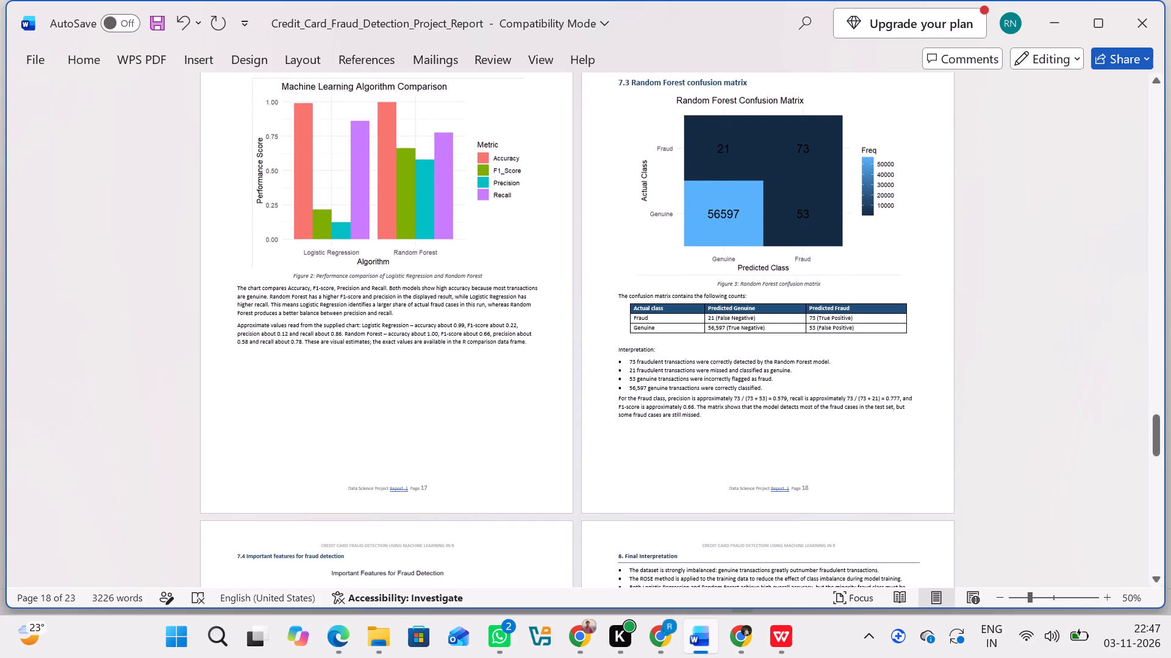
scroll(950, 347, "down", 1)
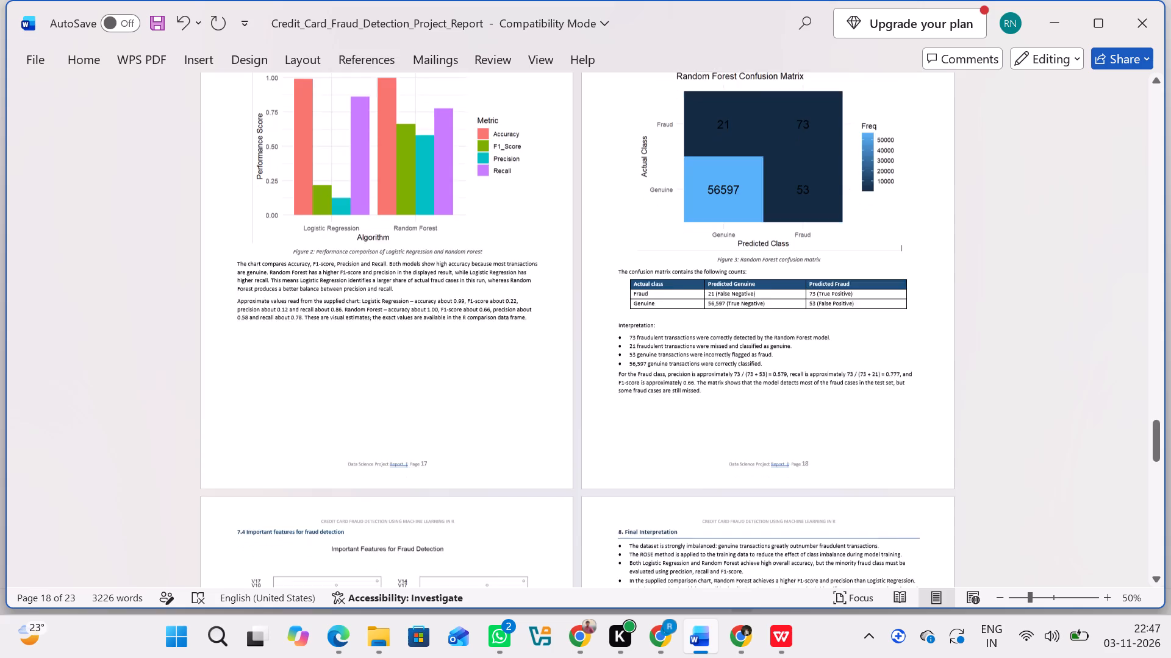
scroll(950, 347, "down", 1)
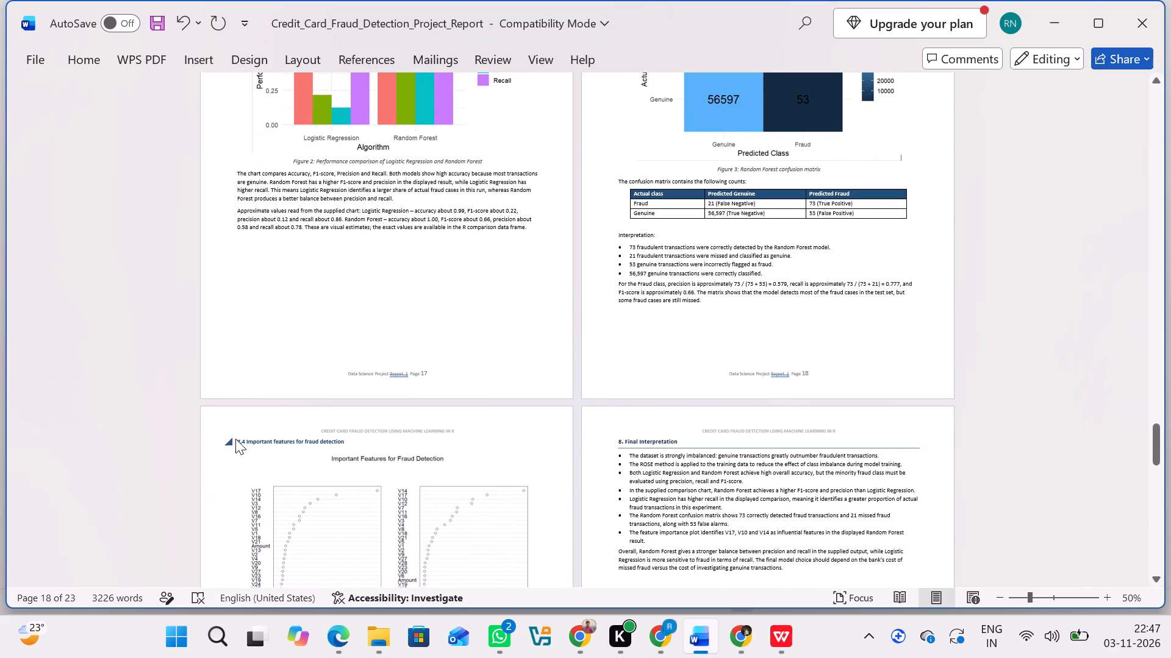
left_click_drag(237, 442, 343, 447)
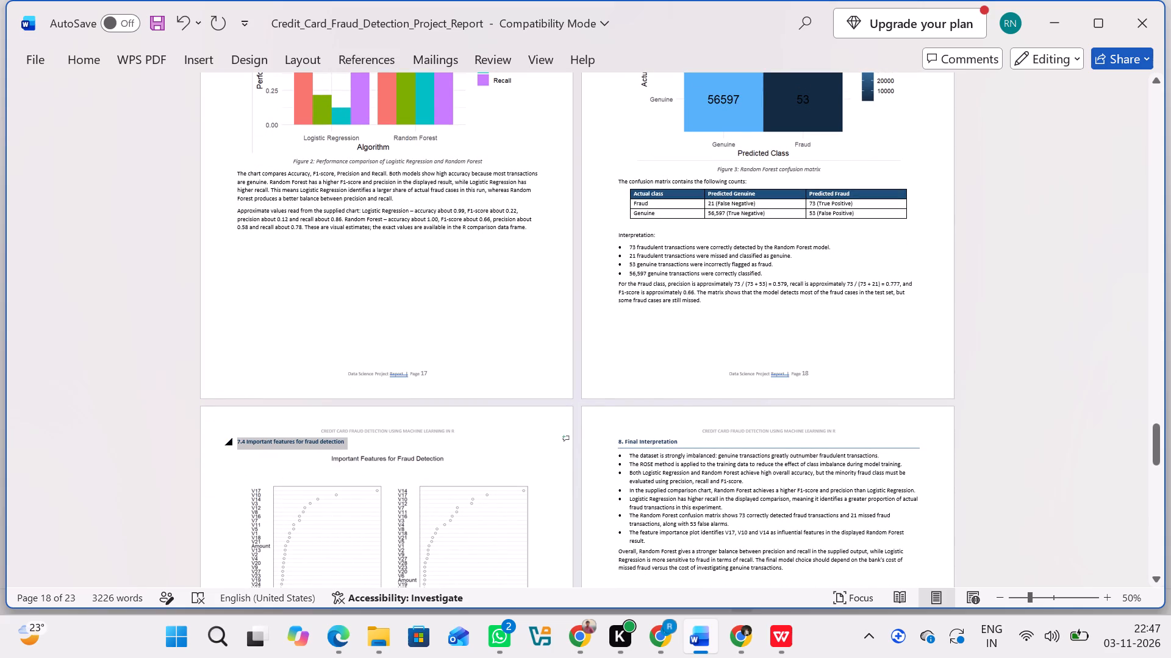
left_click_drag(343, 447, 344, 447)
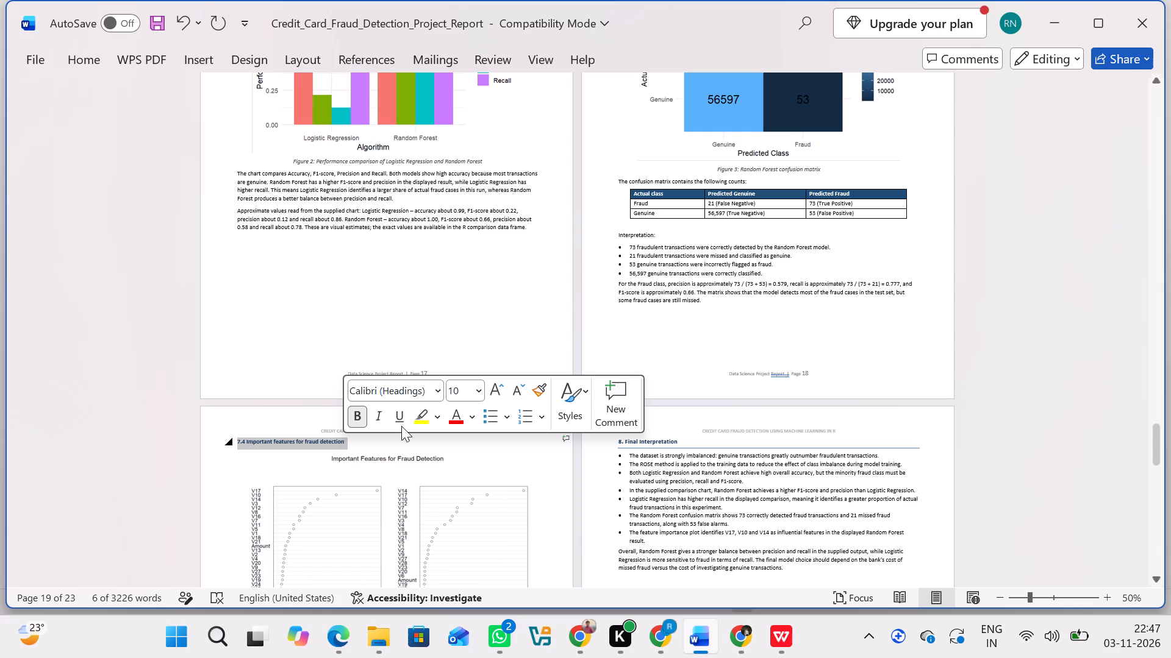
left_click(479, 394)
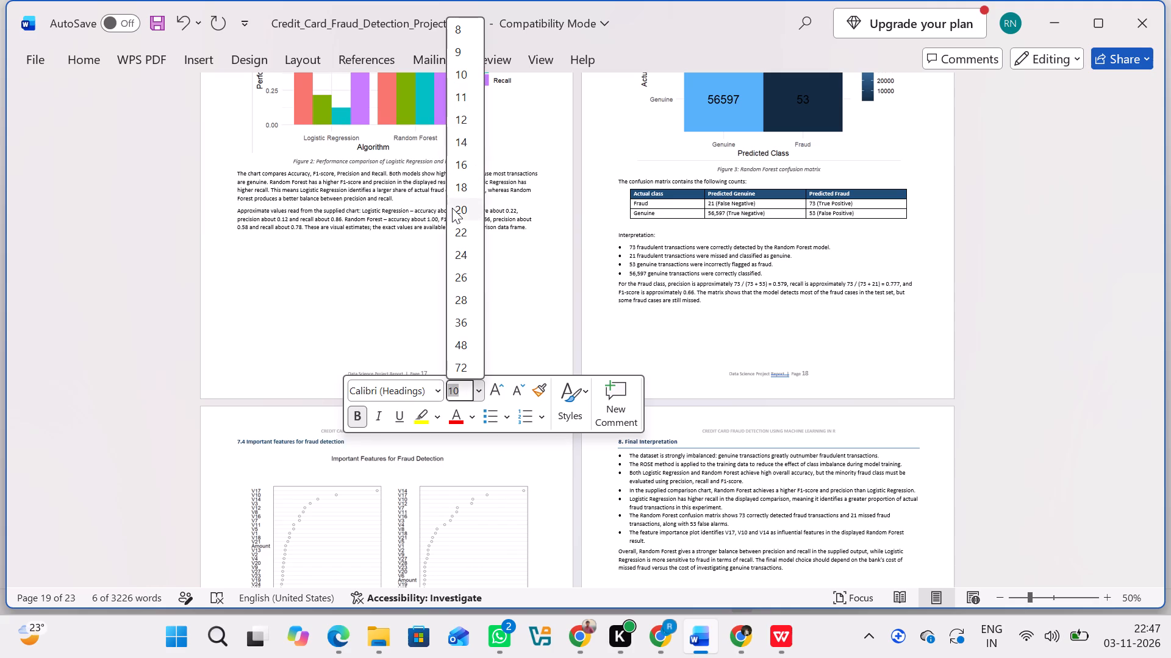
left_click(463, 141)
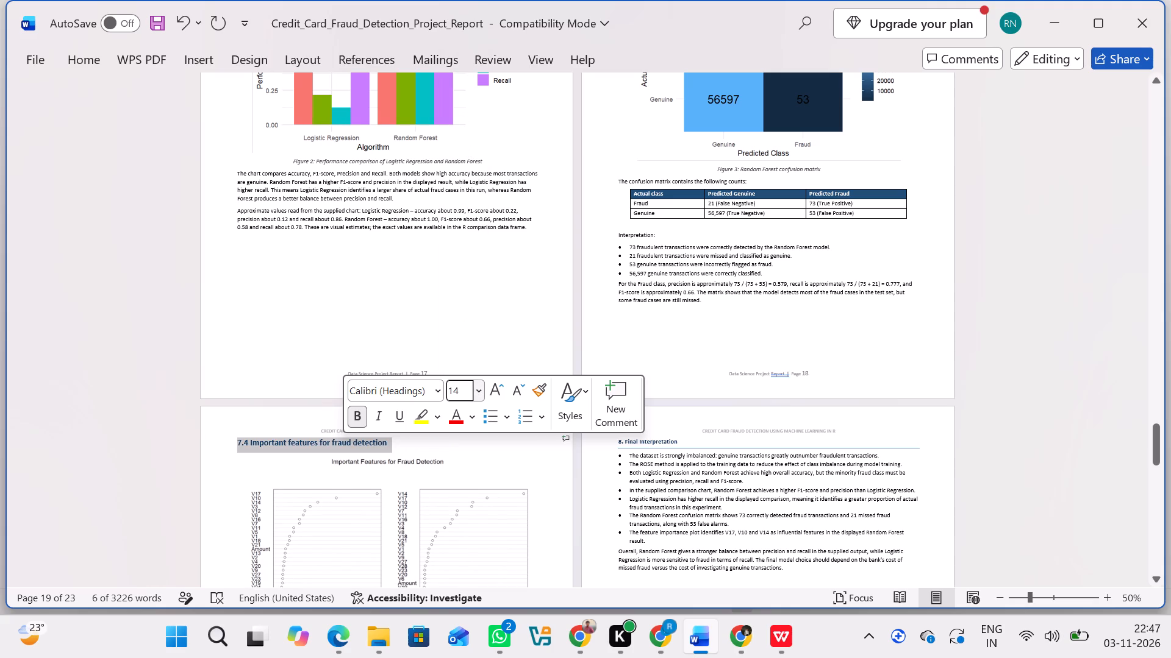
left_click(390, 322)
Set the font size of the section heading "8. Final Interpretation" on page 20 to 18.
scroll(390, 322, "down", 1)
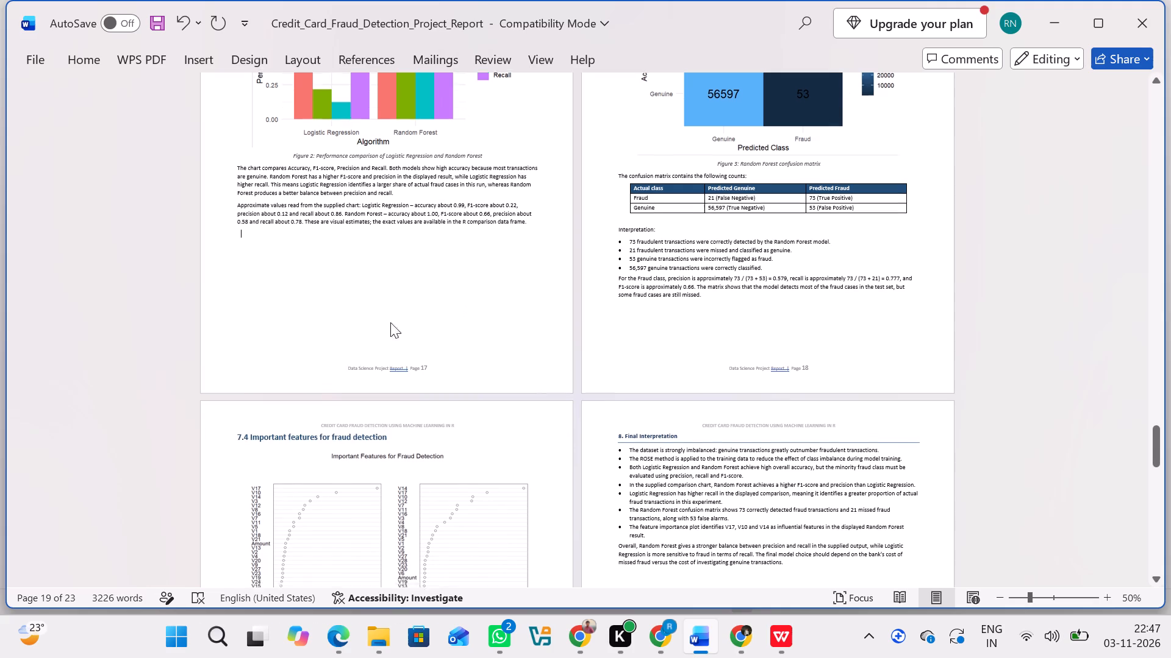
scroll(390, 322, "down", 3)
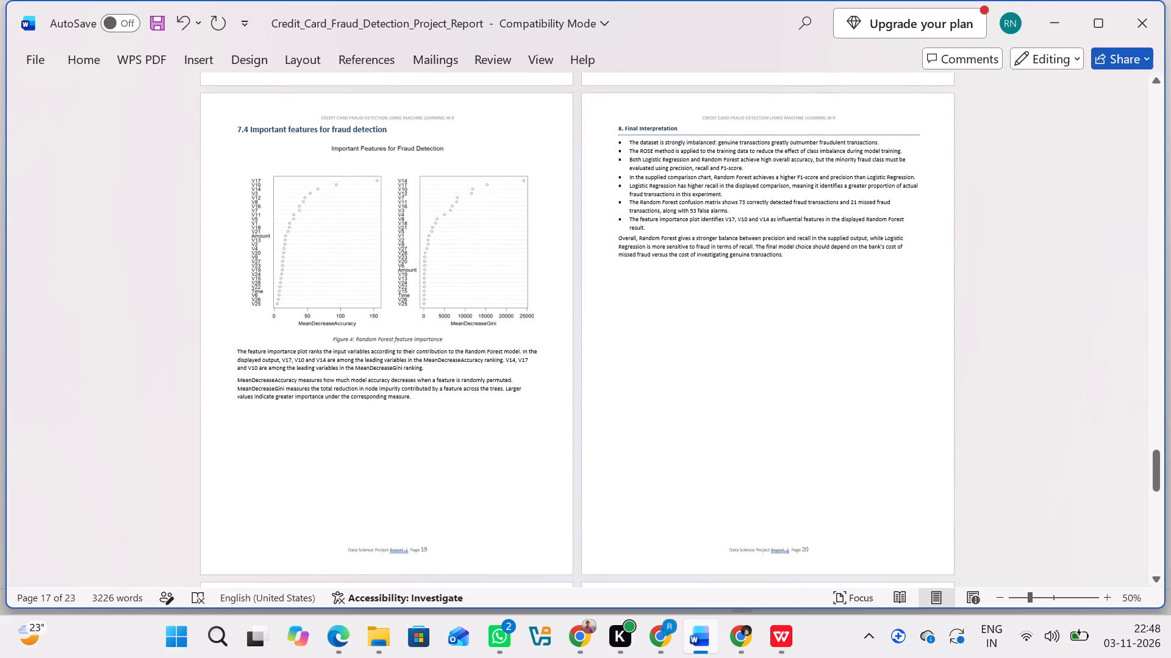
left_click_drag(236, 351, 464, 431)
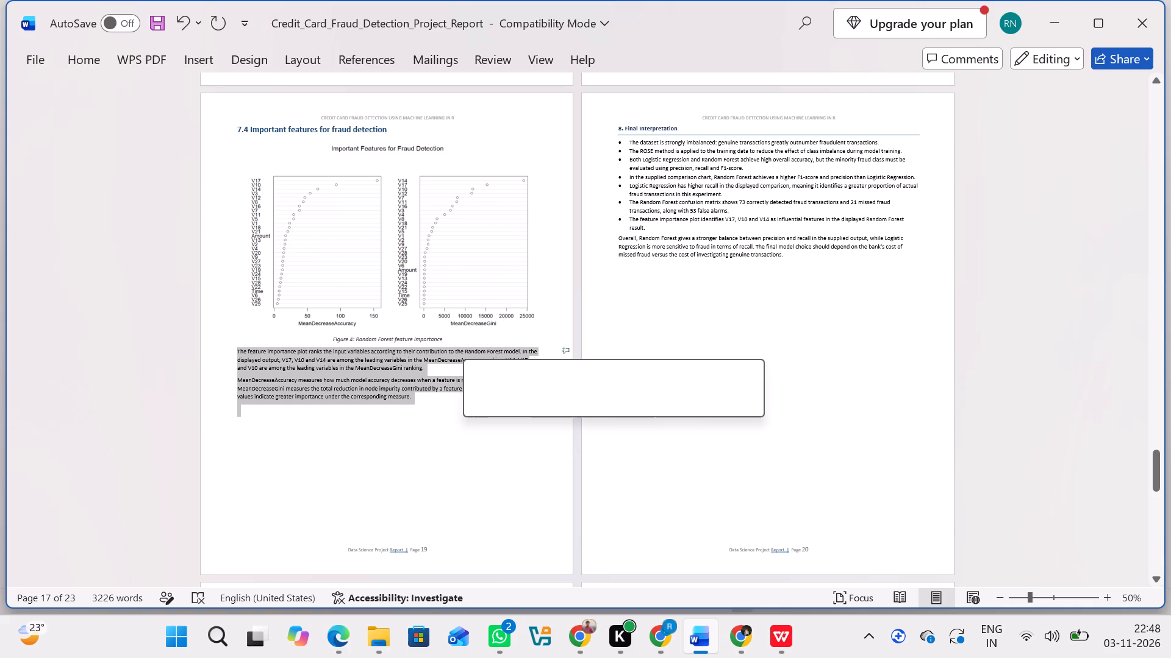
left_click(417, 464)
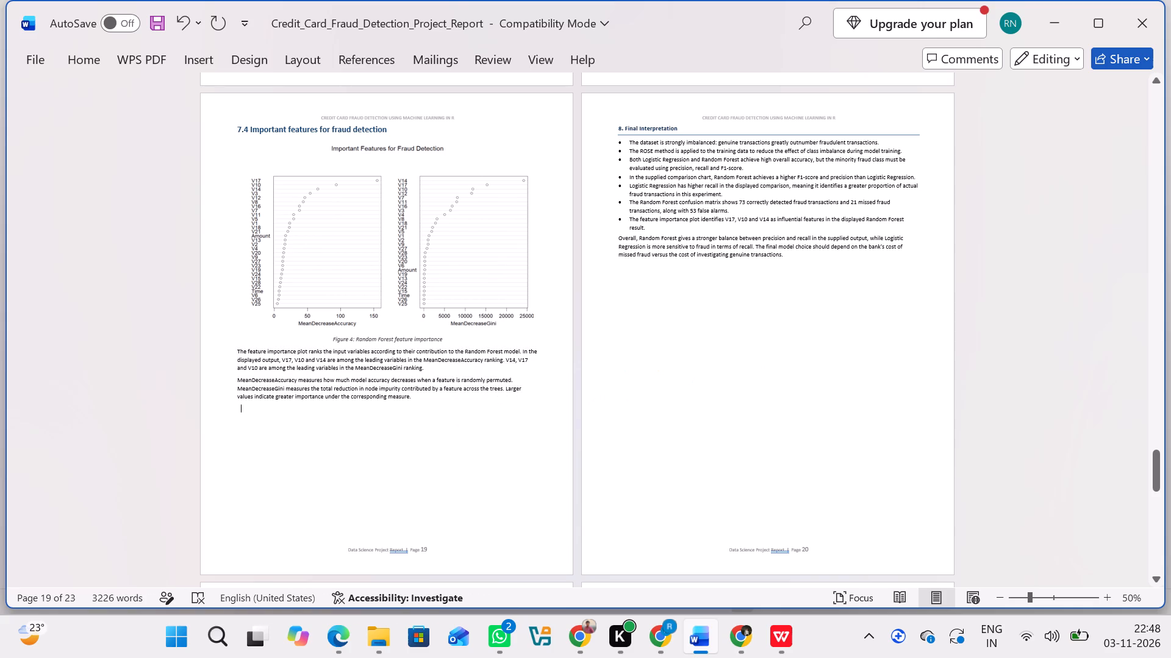
left_click_drag(614, 126, 702, 127)
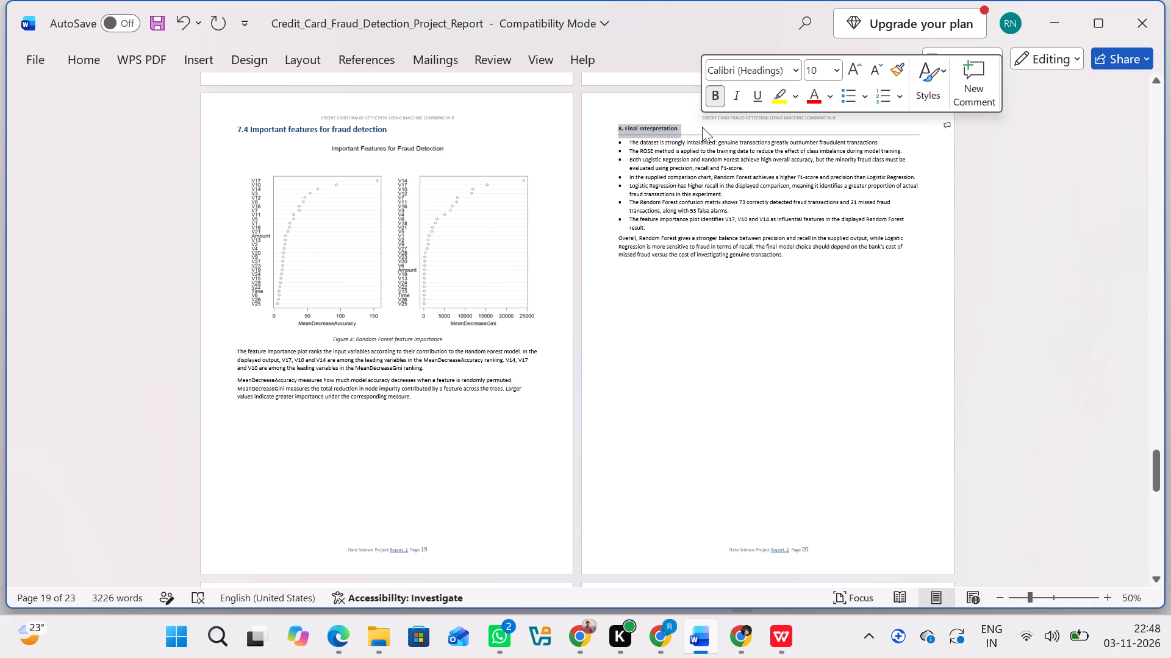
left_click(839, 69)
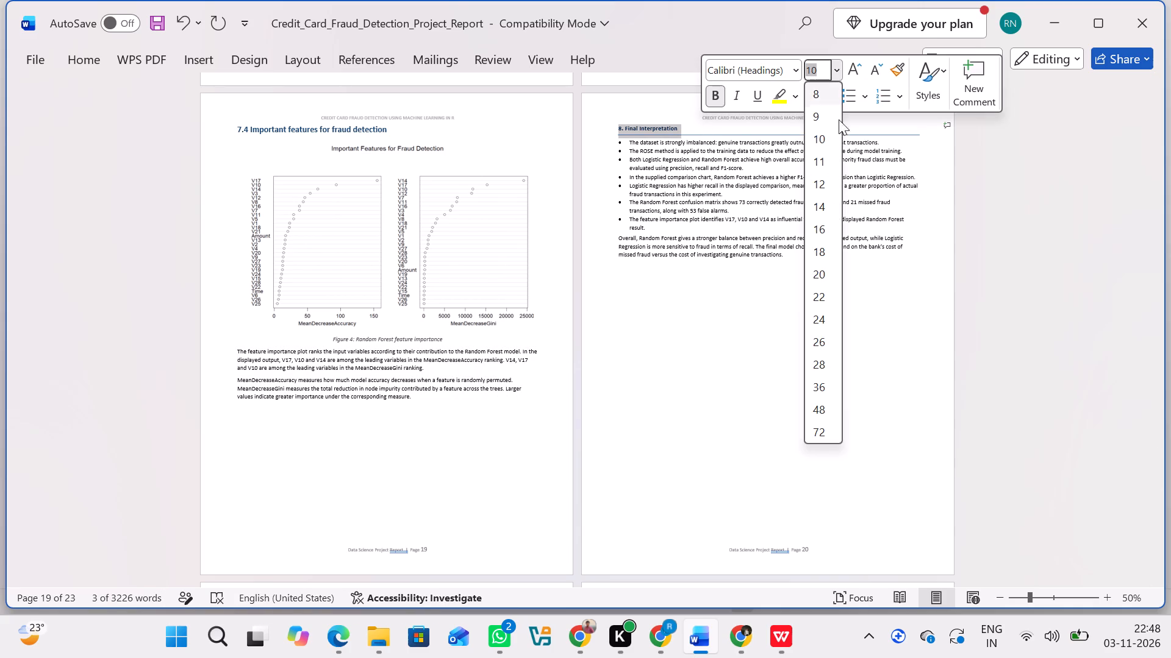
left_click(822, 247)
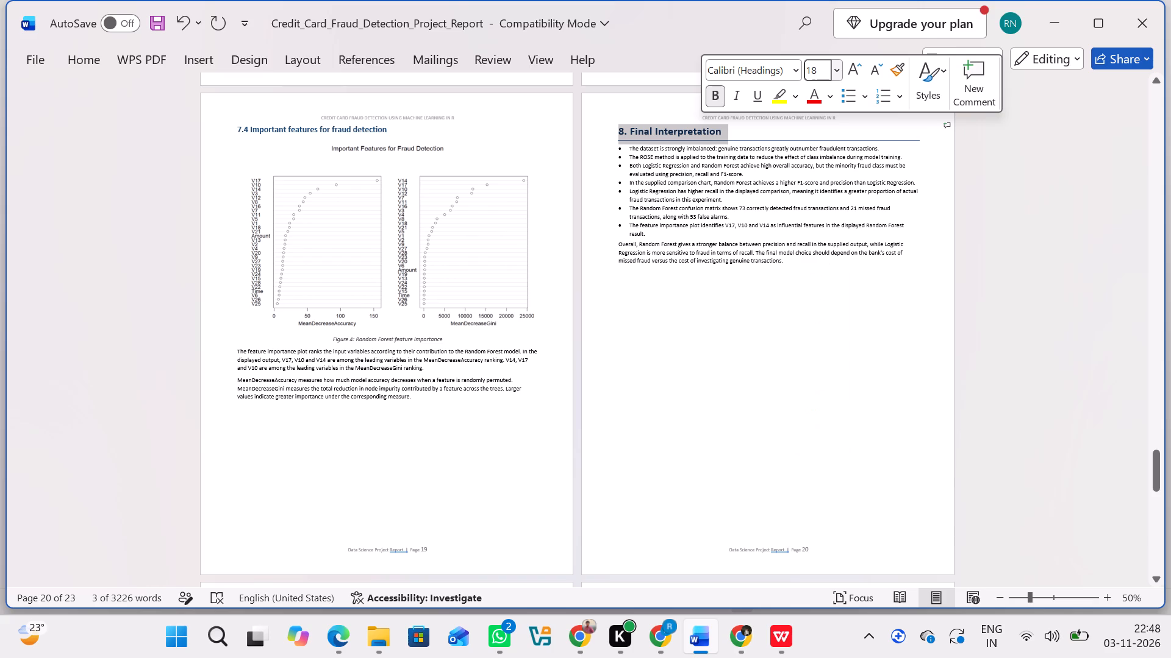
left_click(704, 374)
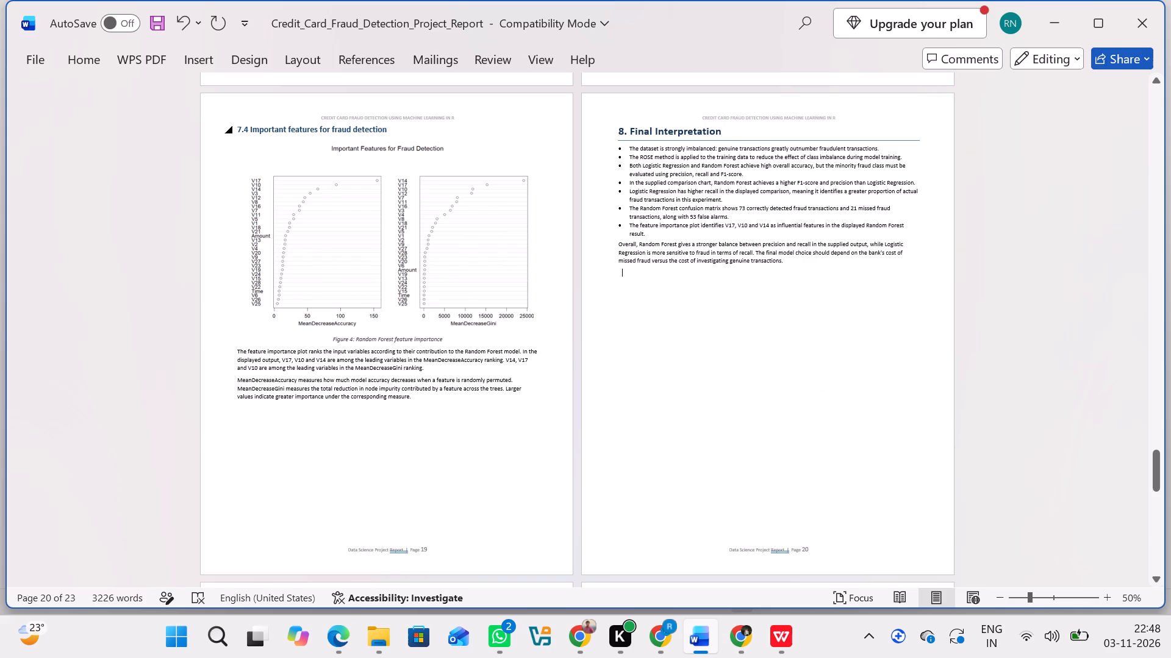
Check the font size of the subheading "7.4 Important features for fraud detection" on page 19.
left_click_drag(236, 131, 401, 133)
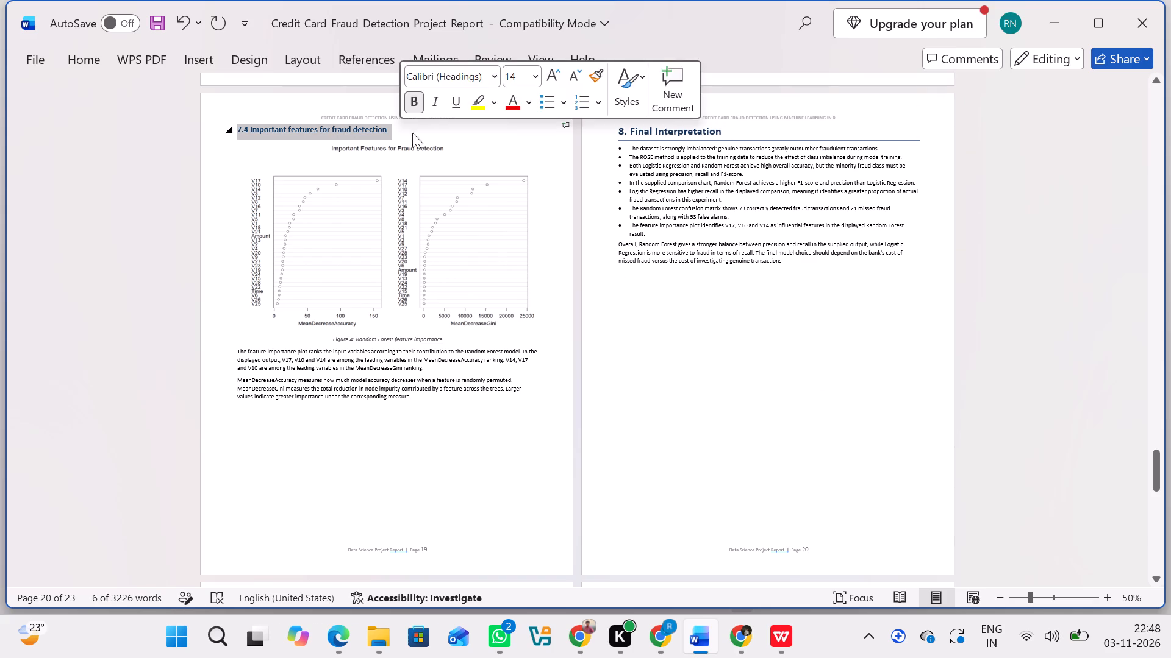
left_click(684, 322)
scroll(684, 322, "down", 2)
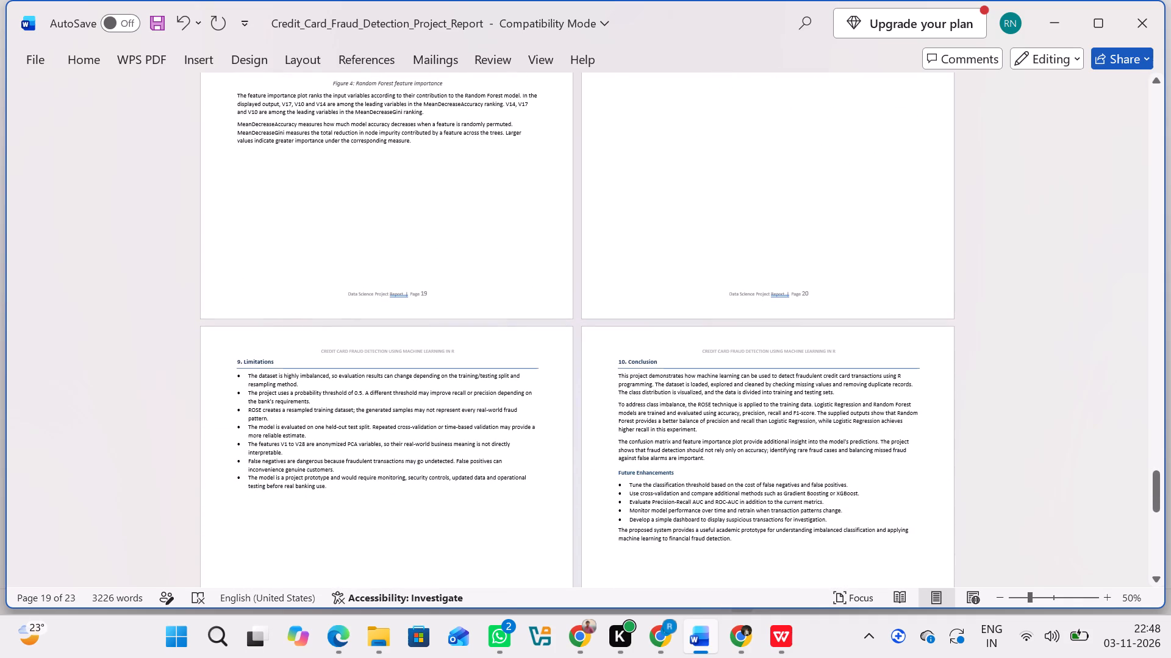
Set the font size of the section heading "9. Limitations" on page 21 to 18.
left_click_drag(237, 361, 291, 361)
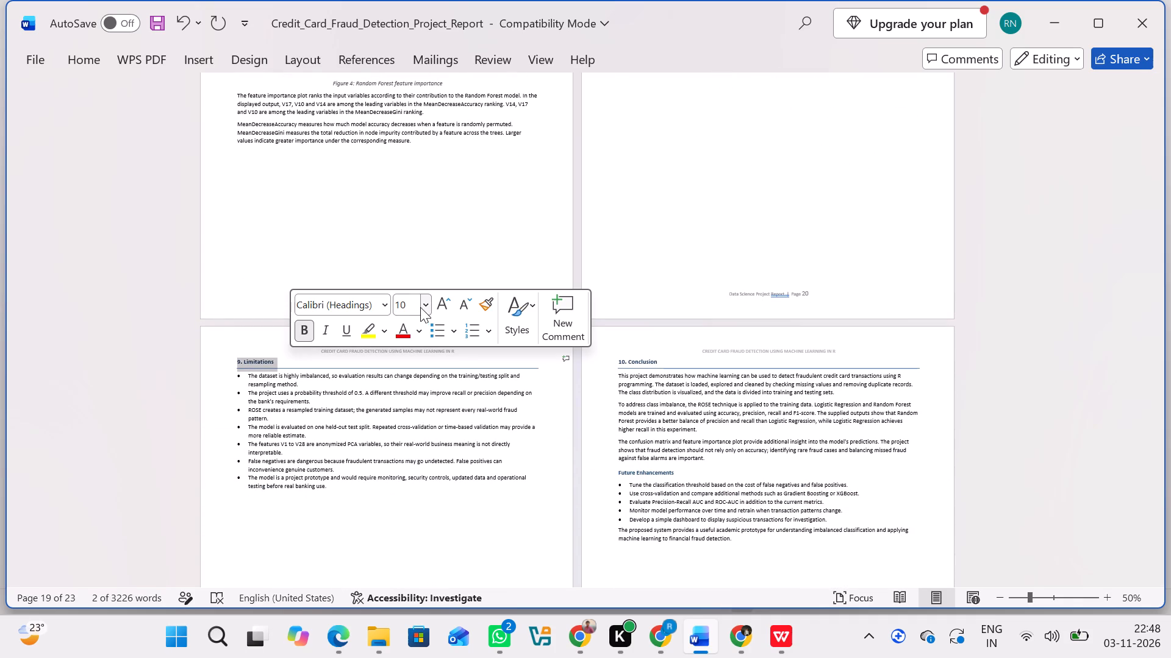
left_click(423, 309)
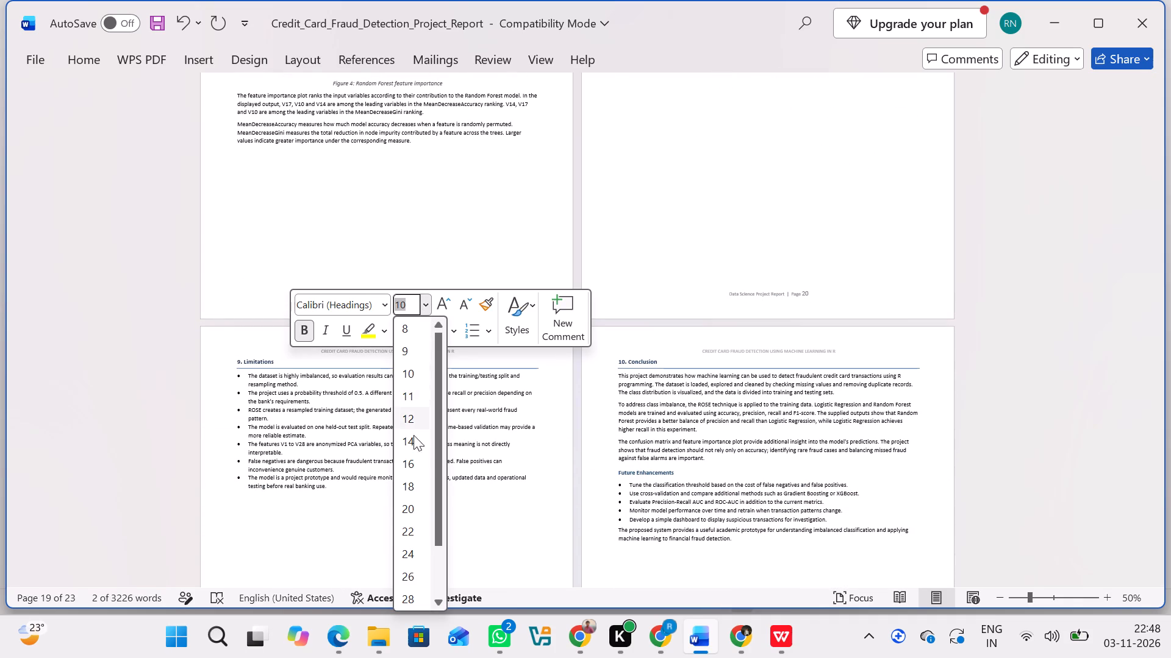
left_click(410, 488)
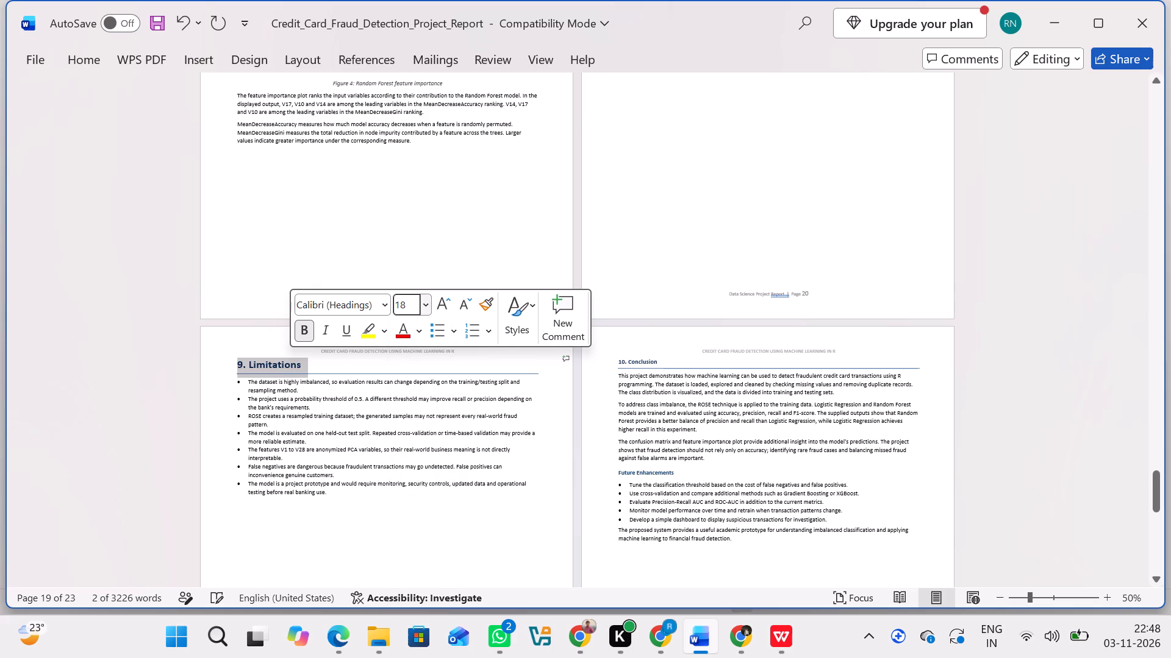
left_click(398, 573)
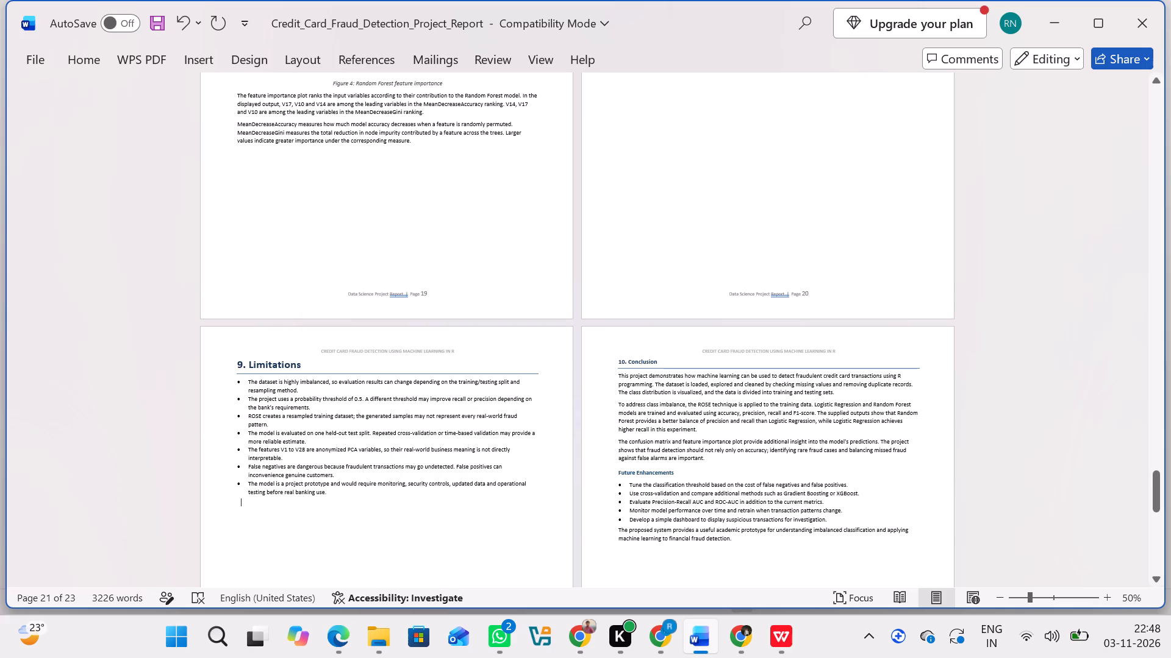
Set the font size of the section heading "10. Conclusion" on page 22 to 18.
left_click_drag(618, 359, 673, 357)
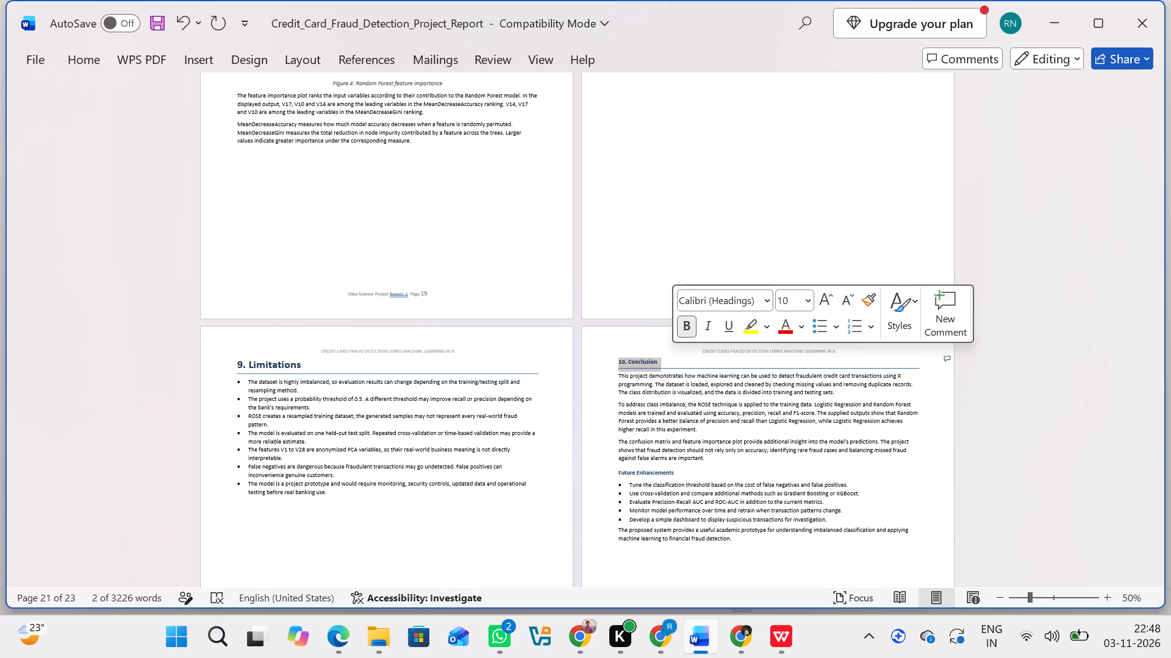
left_click(805, 302)
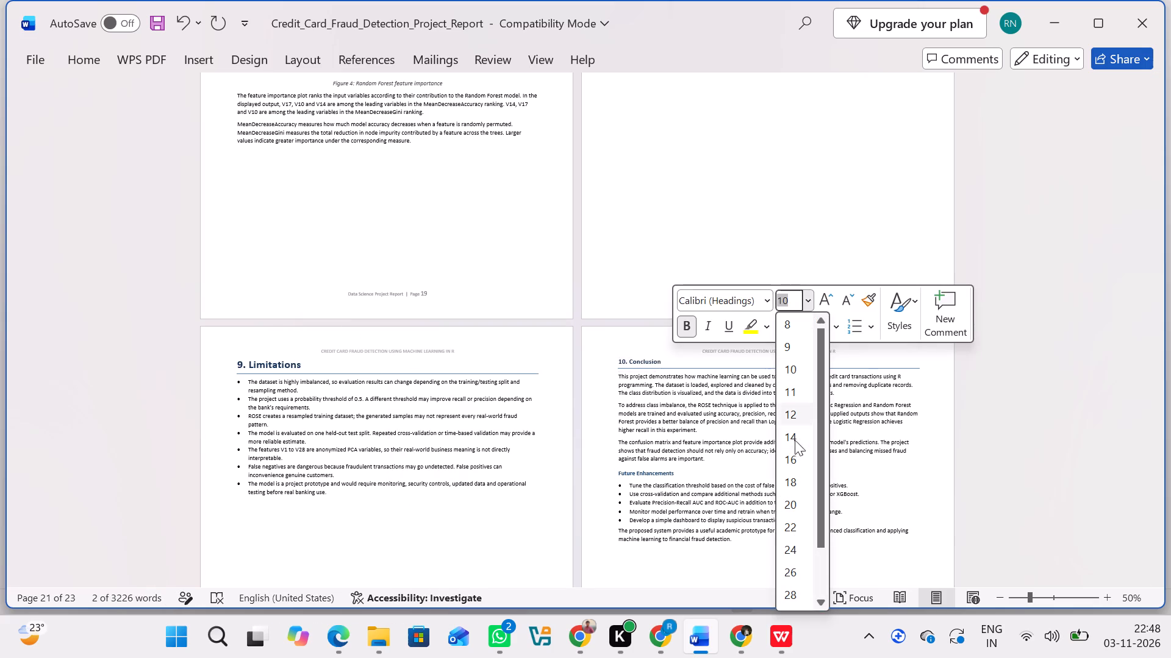
left_click(794, 438)
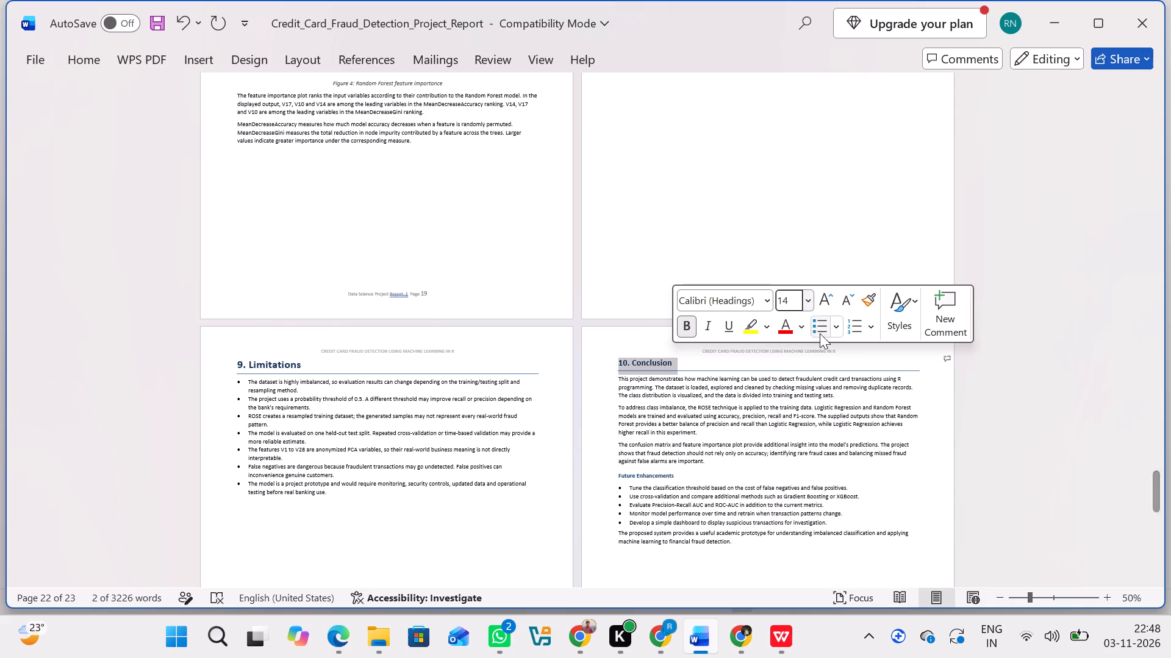
left_click(806, 301)
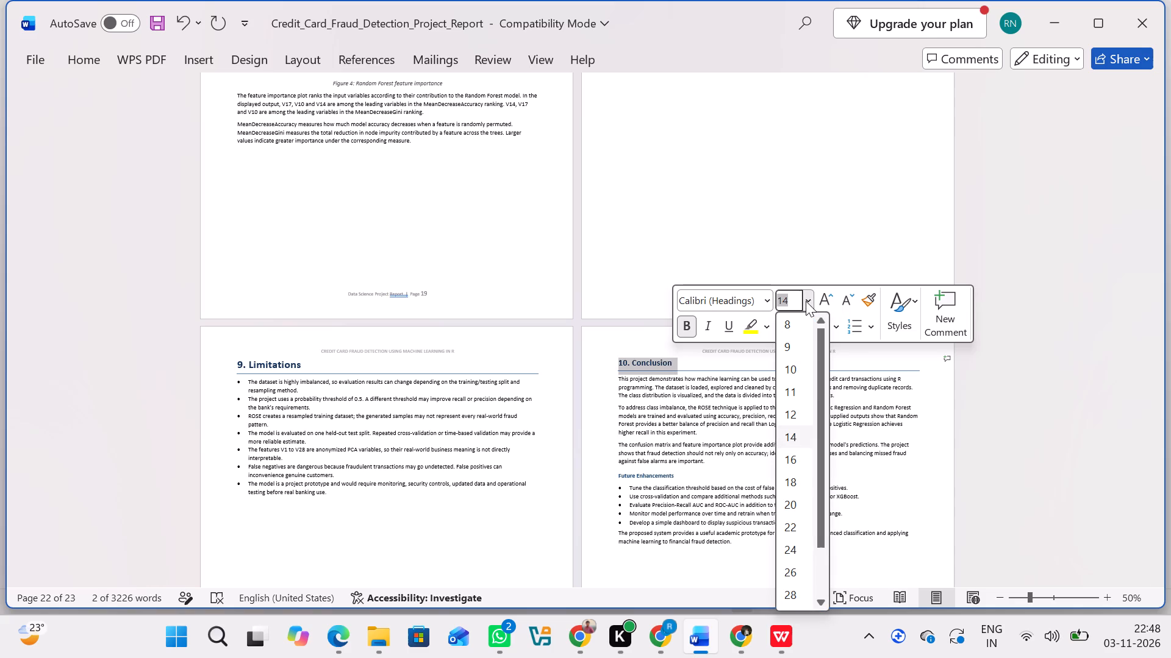
left_click(792, 483)
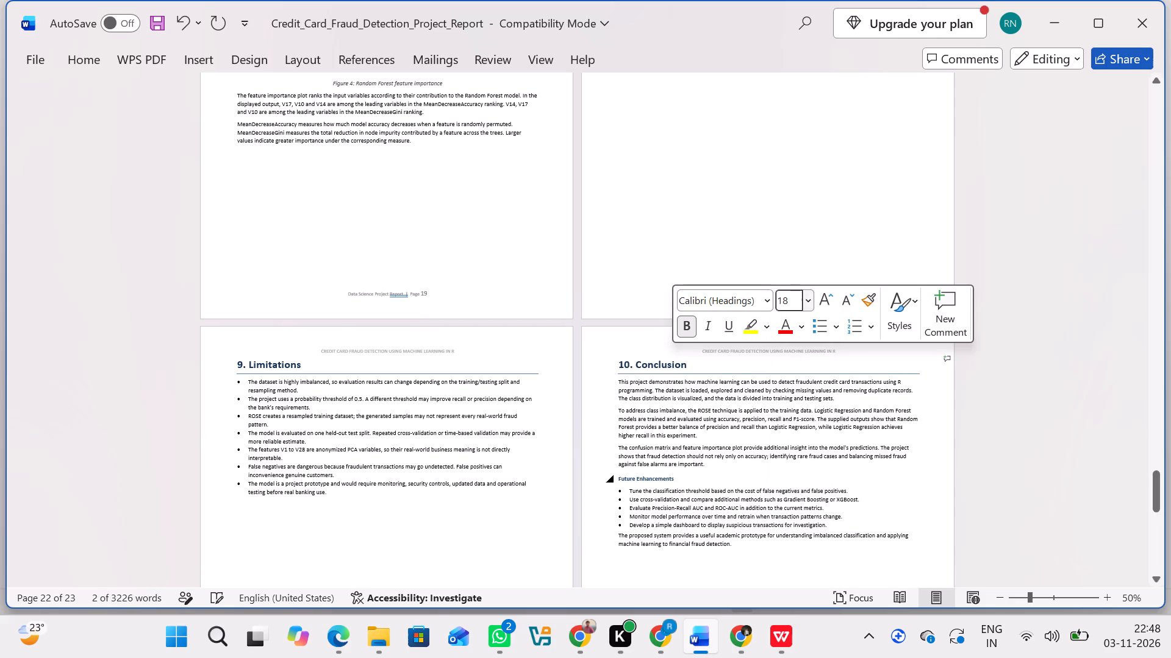
left_click(657, 195)
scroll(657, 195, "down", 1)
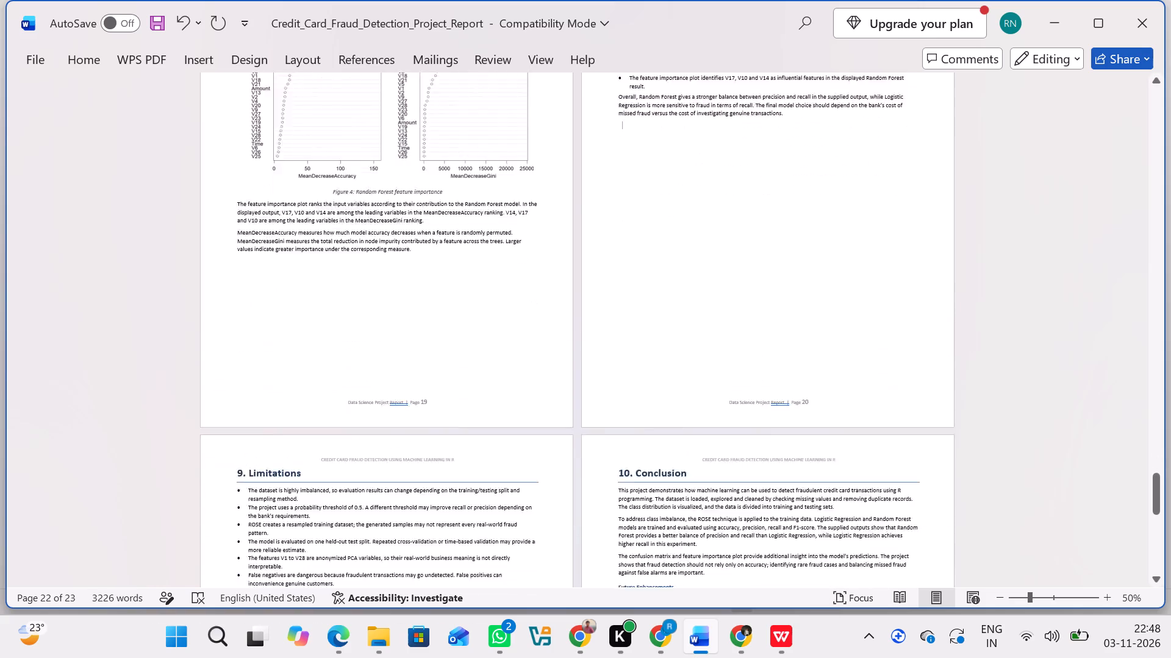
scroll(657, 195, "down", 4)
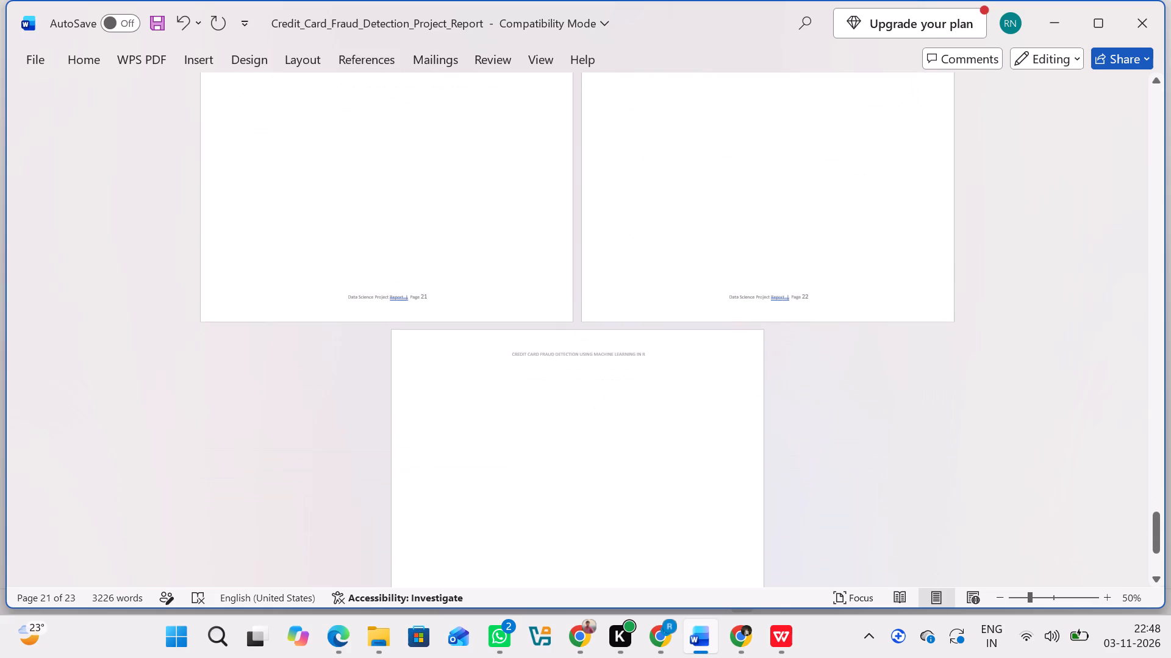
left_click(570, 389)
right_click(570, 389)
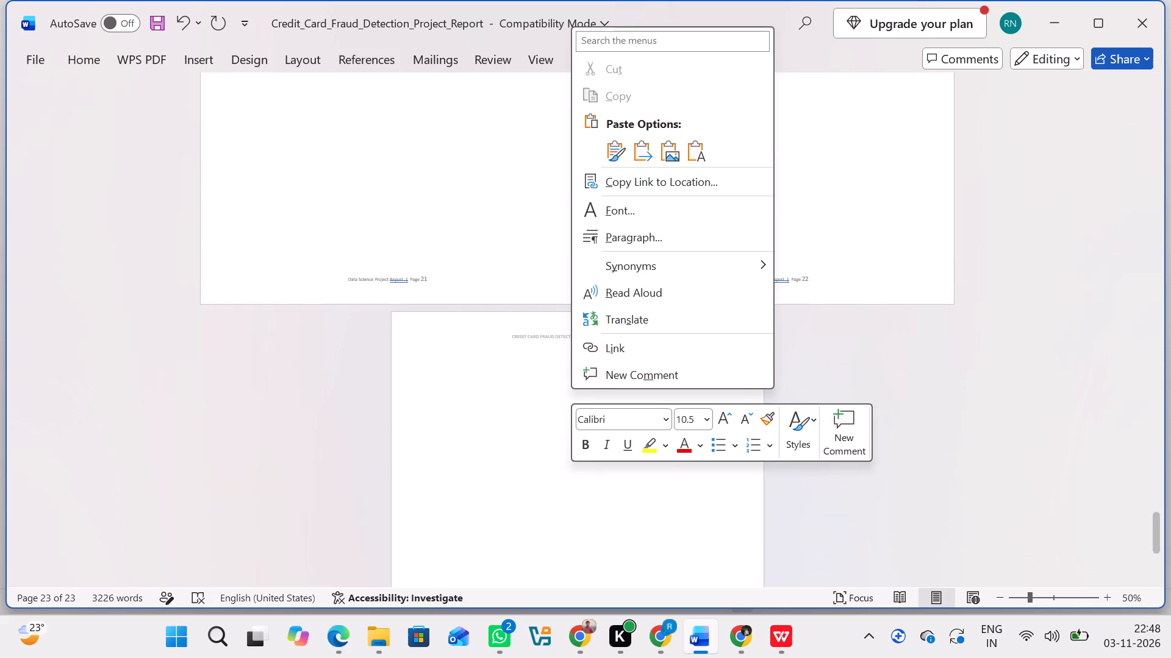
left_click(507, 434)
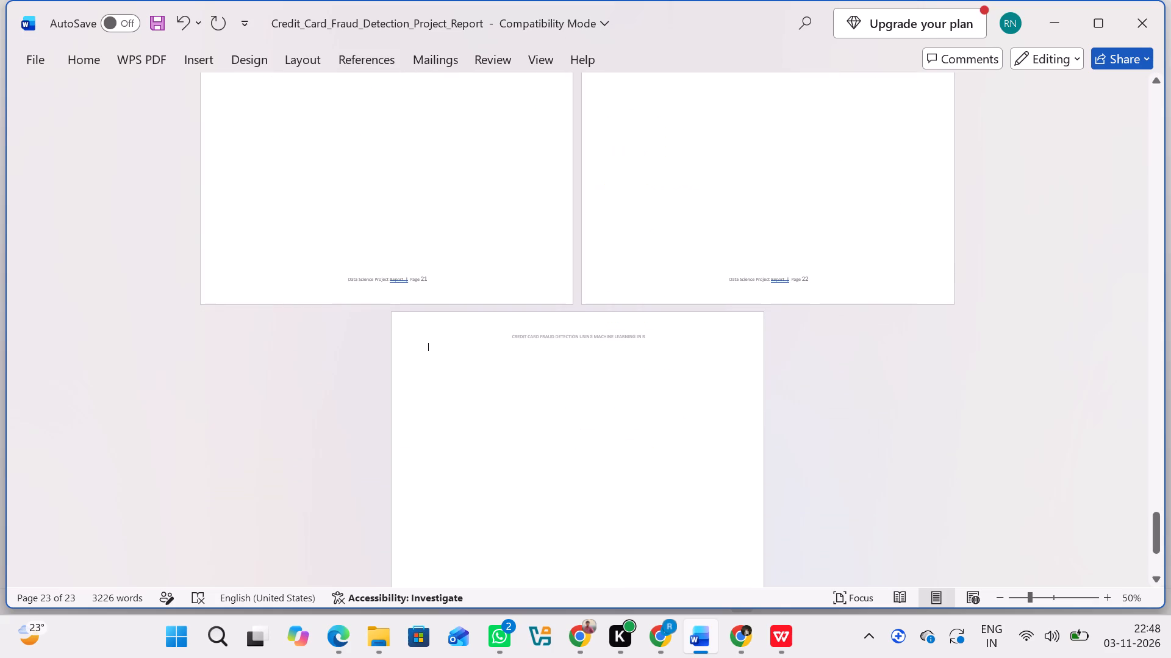
Set the font size of the subheading "Future Enhancements" under the Conclusion on page 22 to 14.
scroll(507, 434, "up", 4)
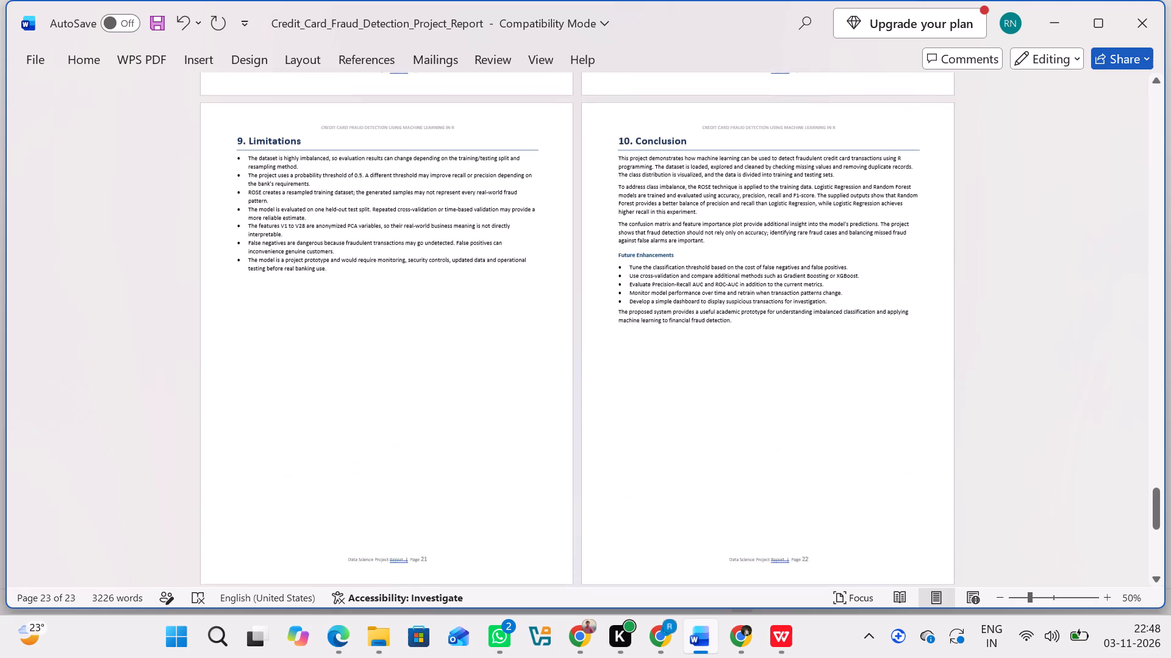
scroll(507, 434, "up", 2)
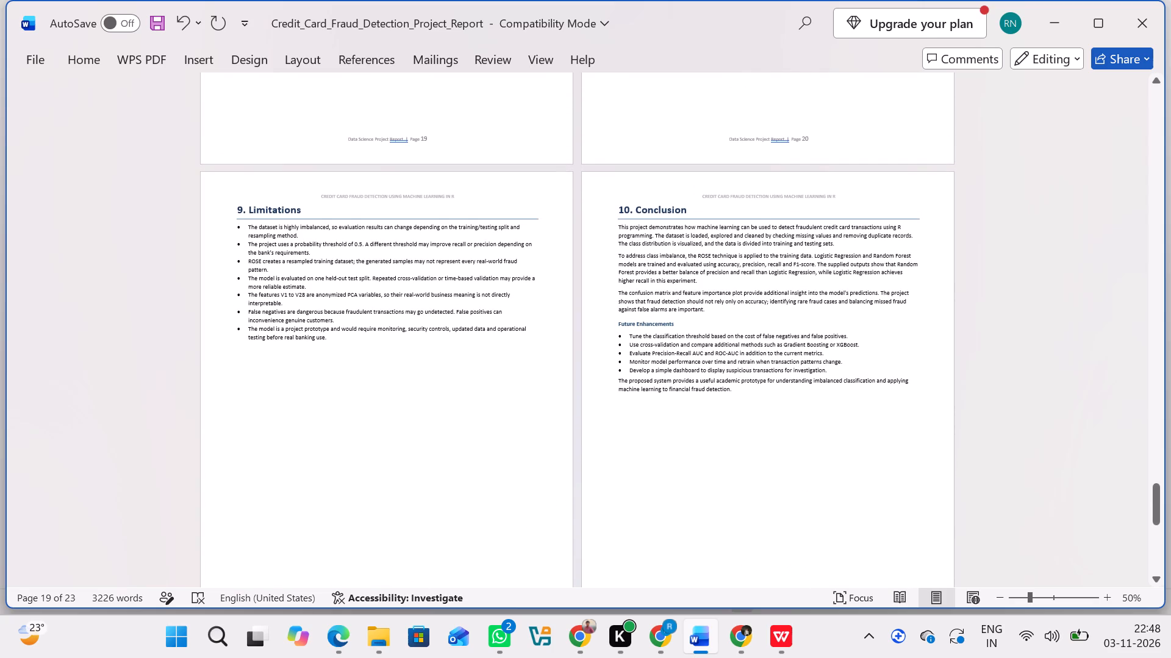
scroll(507, 434, "up", 1)
left_click_drag(675, 325, 667, 325)
left_click_drag(667, 325, 613, 327)
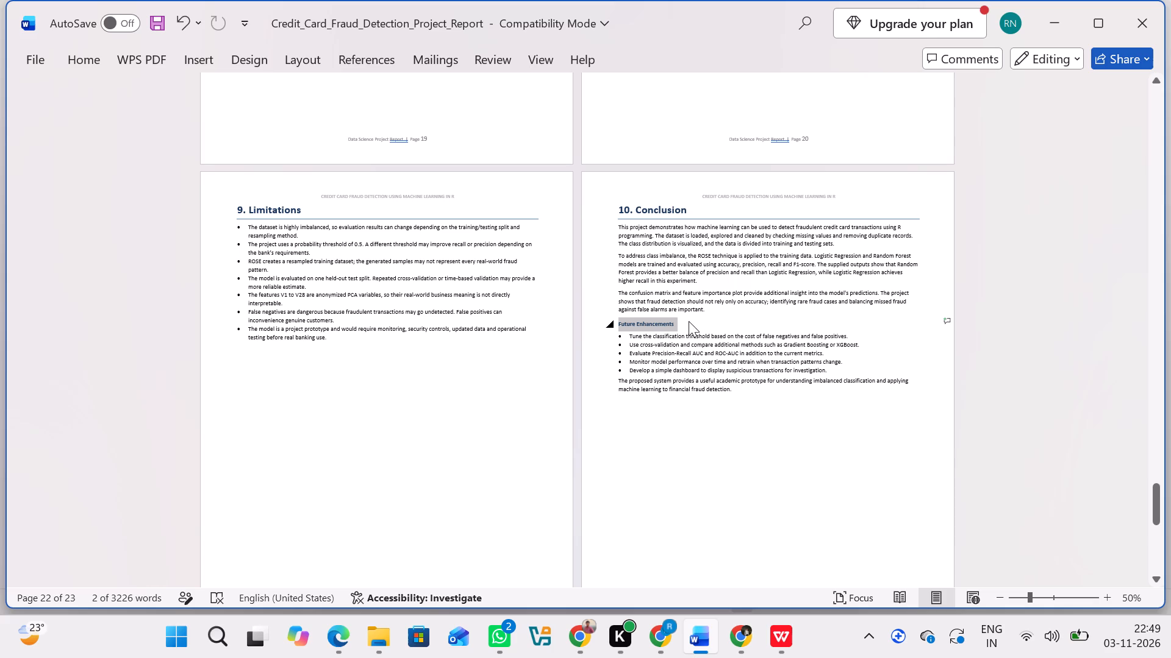
left_click(684, 324)
left_click(684, 324)
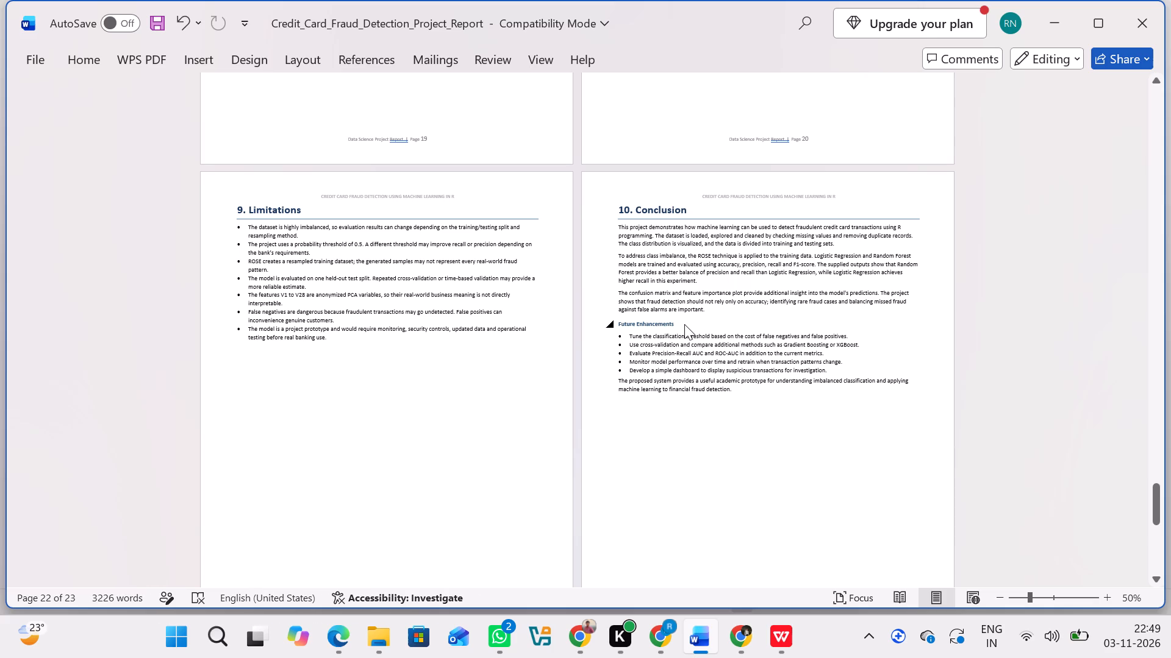
left_click_drag(684, 324, 607, 326)
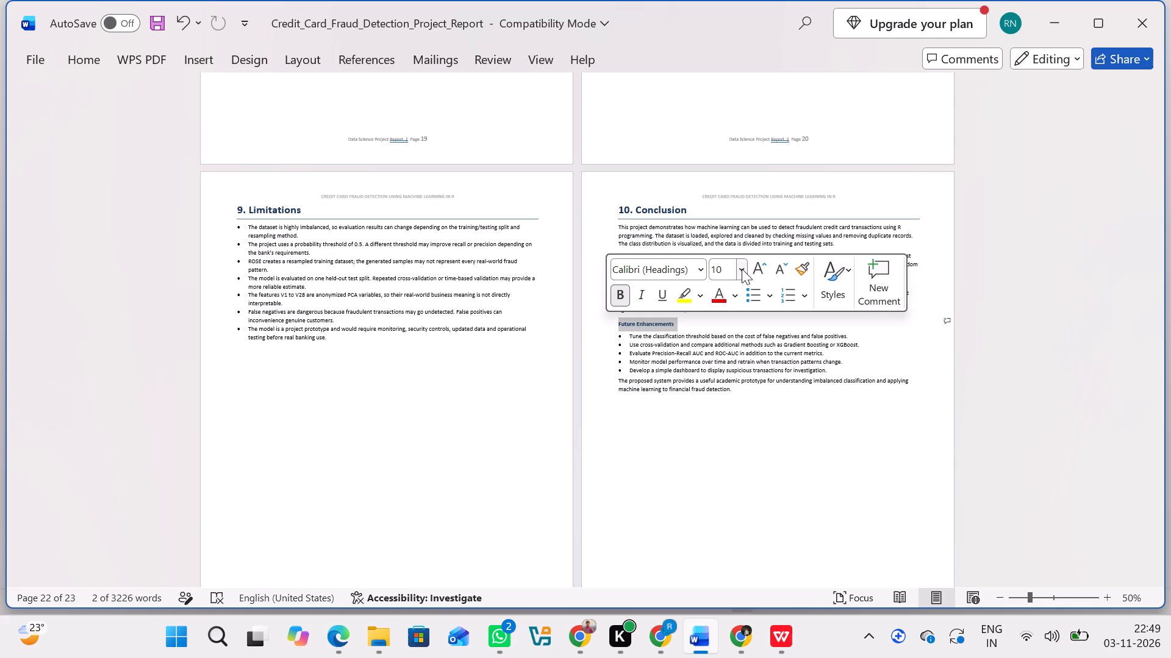
left_click(742, 269)
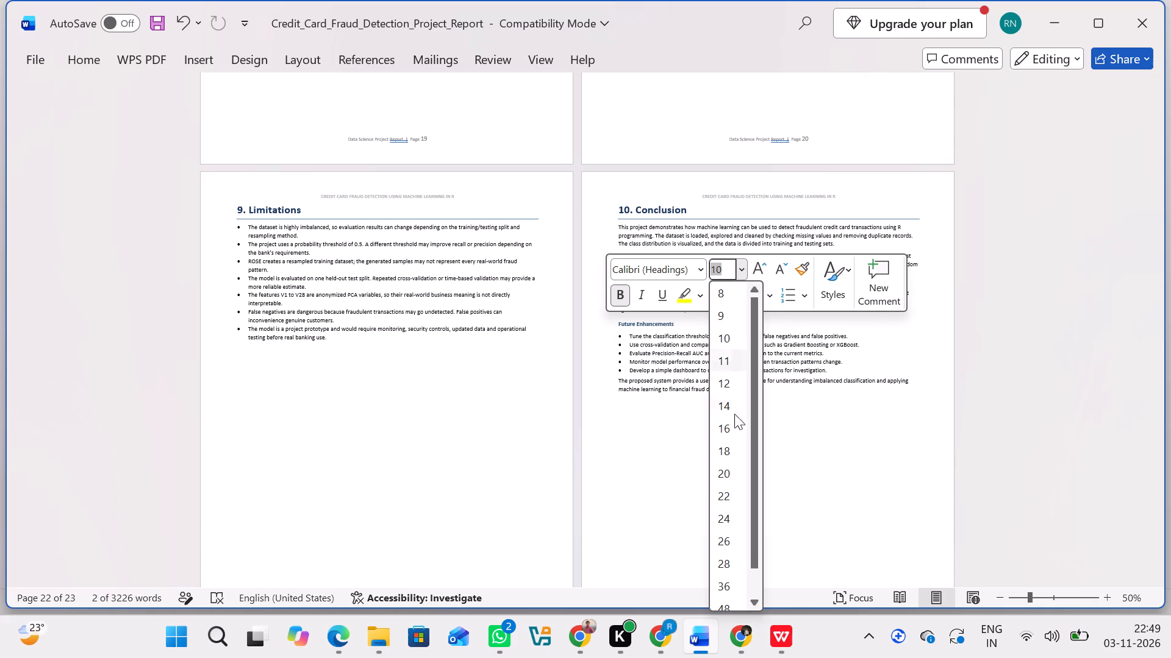
left_click(730, 409)
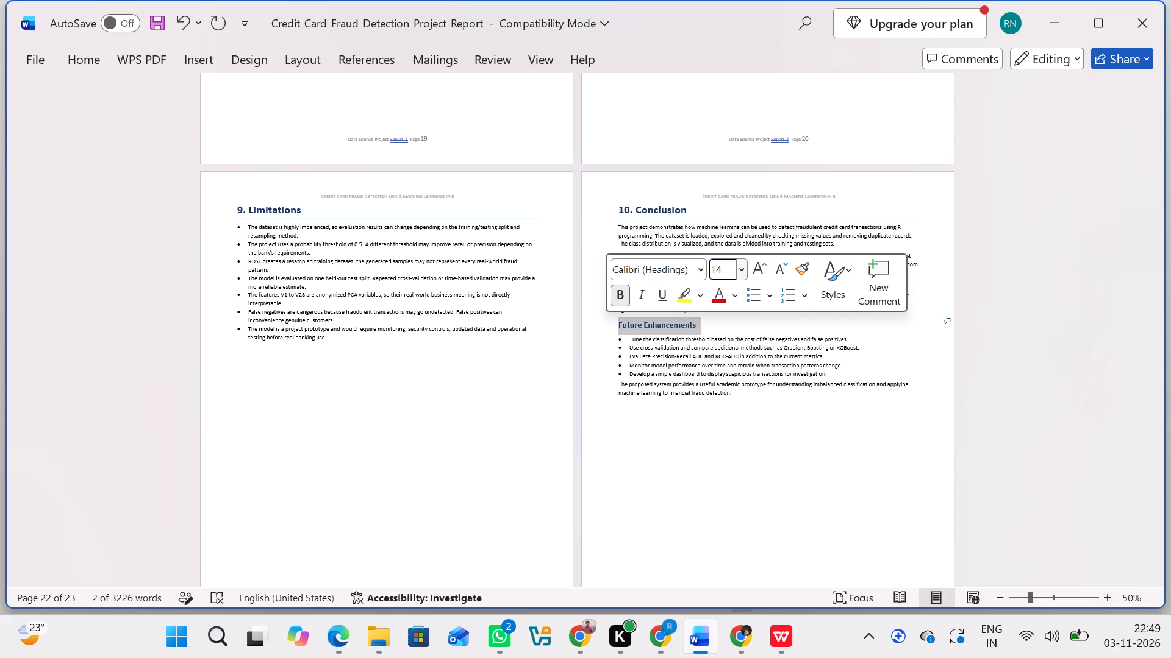
left_click(751, 454)
scroll(750, 440, "down", 1)
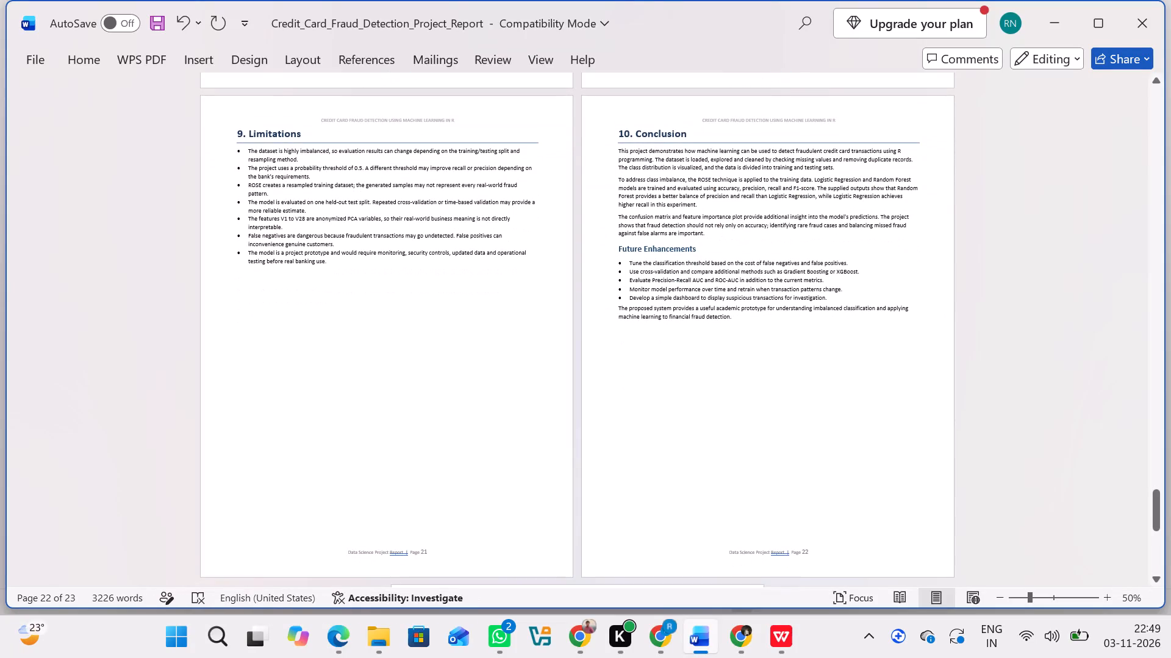
Place the cursor on the blank last page of the report, page 23.
scroll(750, 440, "down", 3)
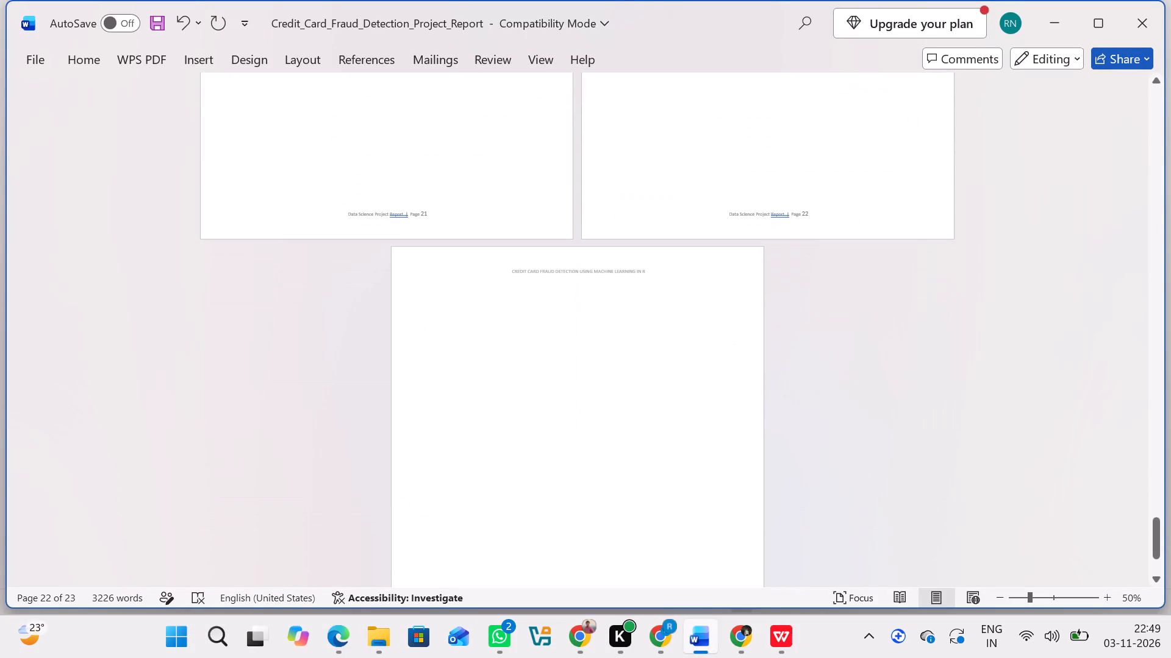
left_click(595, 506)
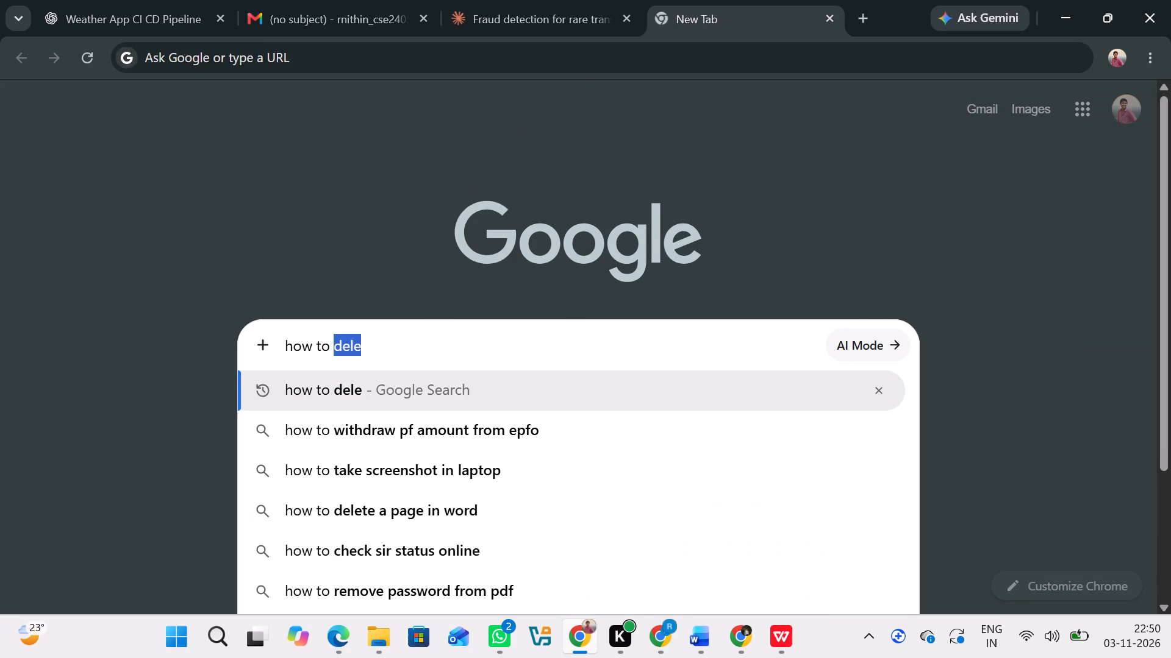
type("de")
left_click(406, 433)
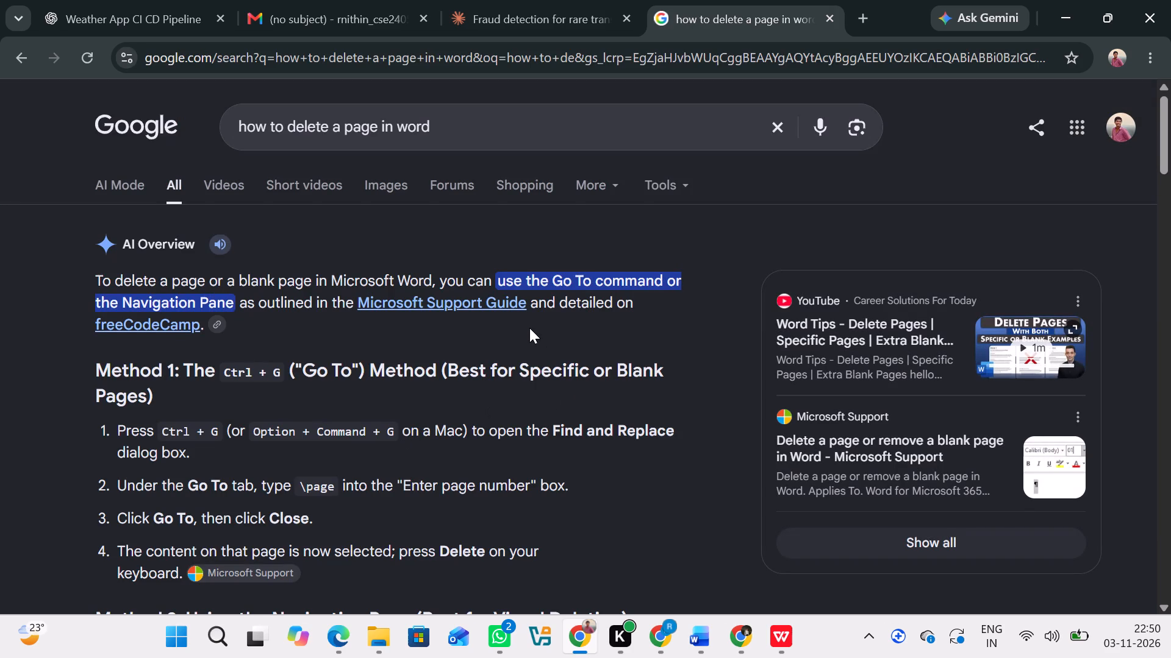
Read the full AI Overview on deleting pages in Word, including the method for an extra blank page at the document's end.
scroll(529, 328, "down", 2)
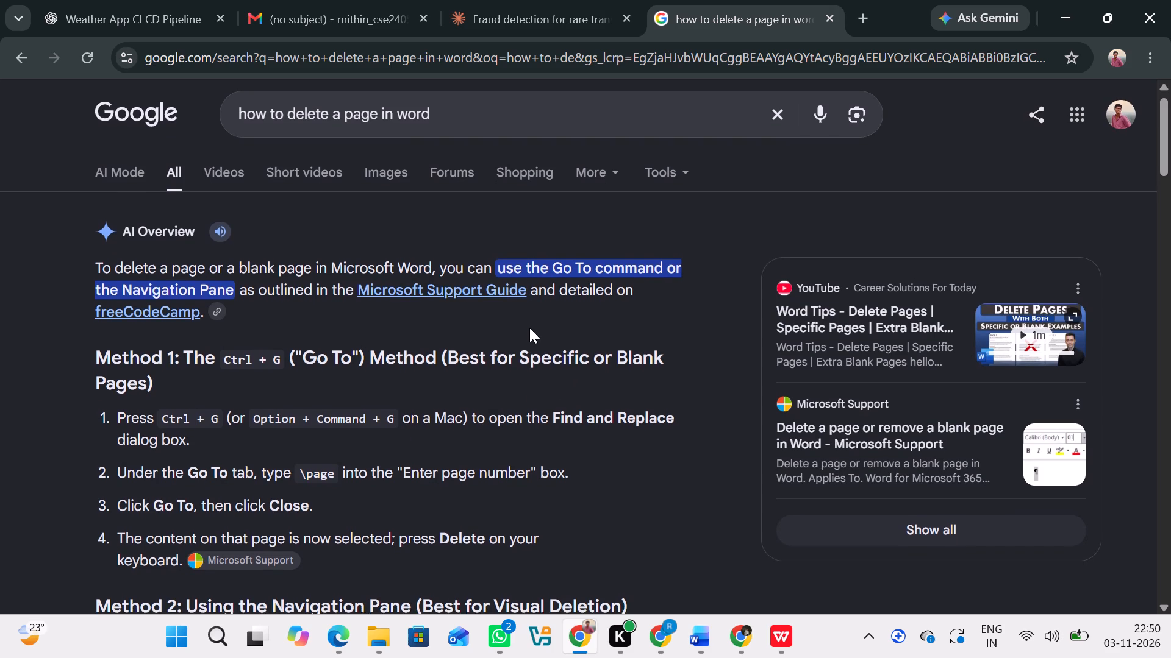
scroll(529, 328, "down", 2)
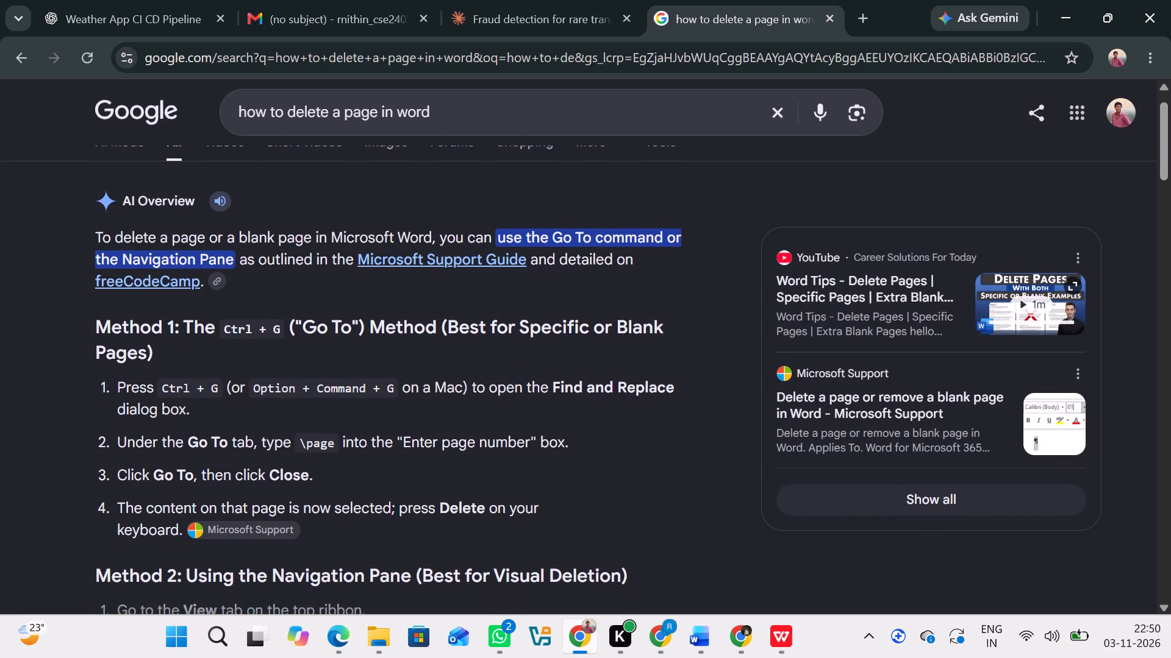
scroll(529, 328, "down", 2)
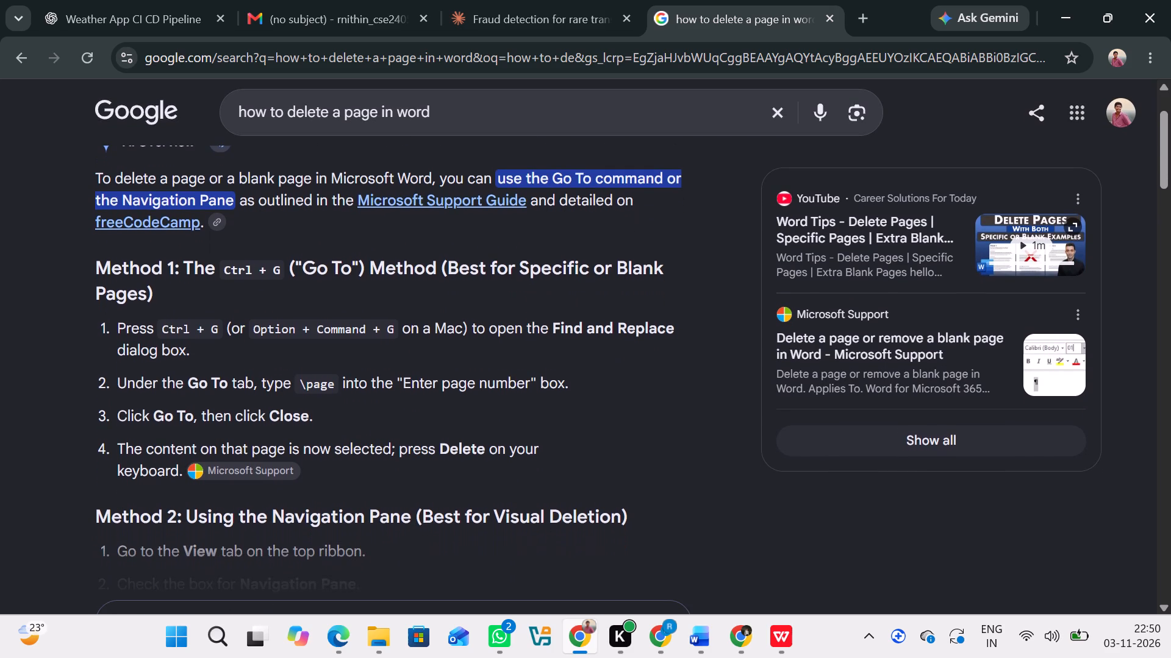
scroll(531, 321, "down", 2)
left_click(437, 521)
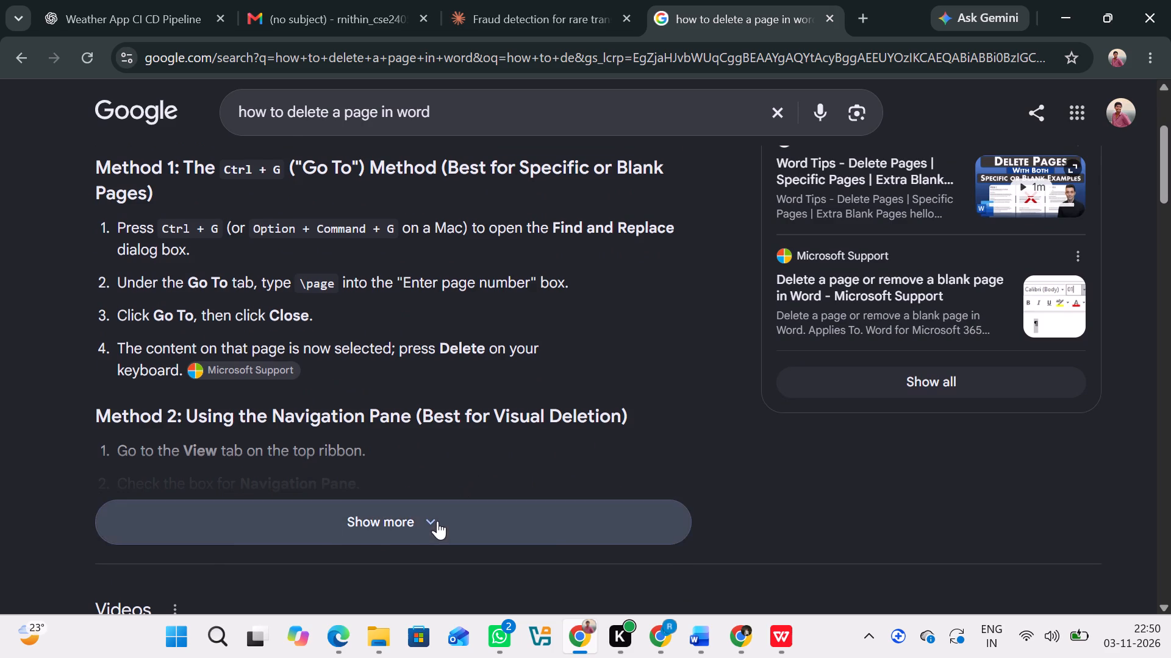
scroll(437, 521, "down", 2)
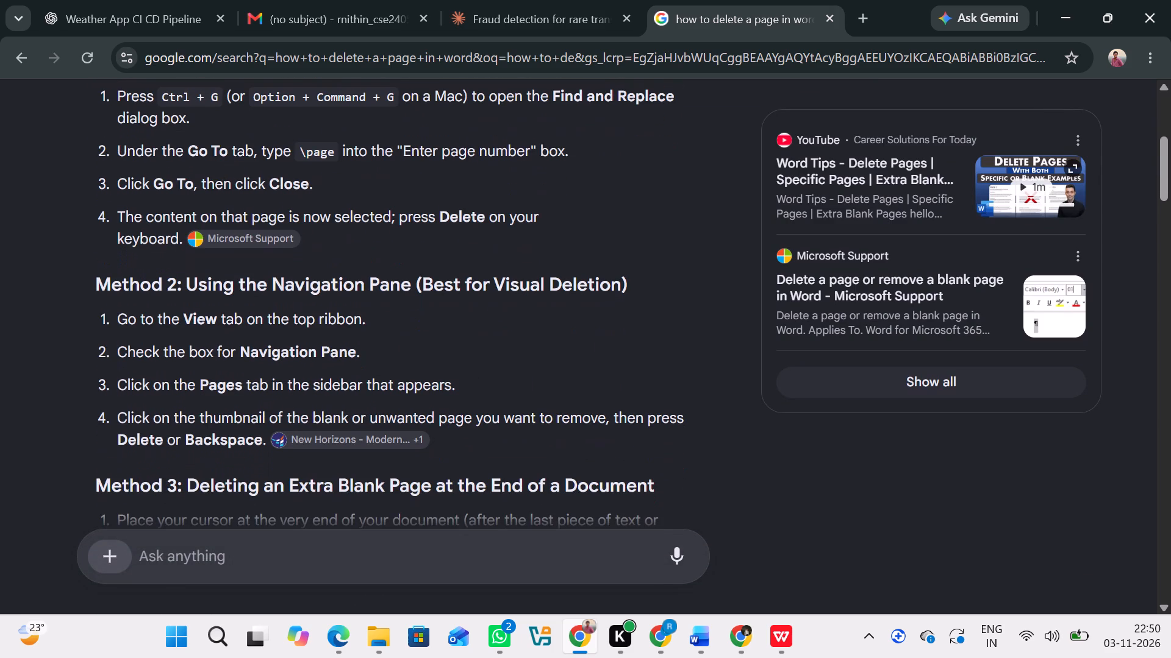
scroll(437, 521, "down", 3)
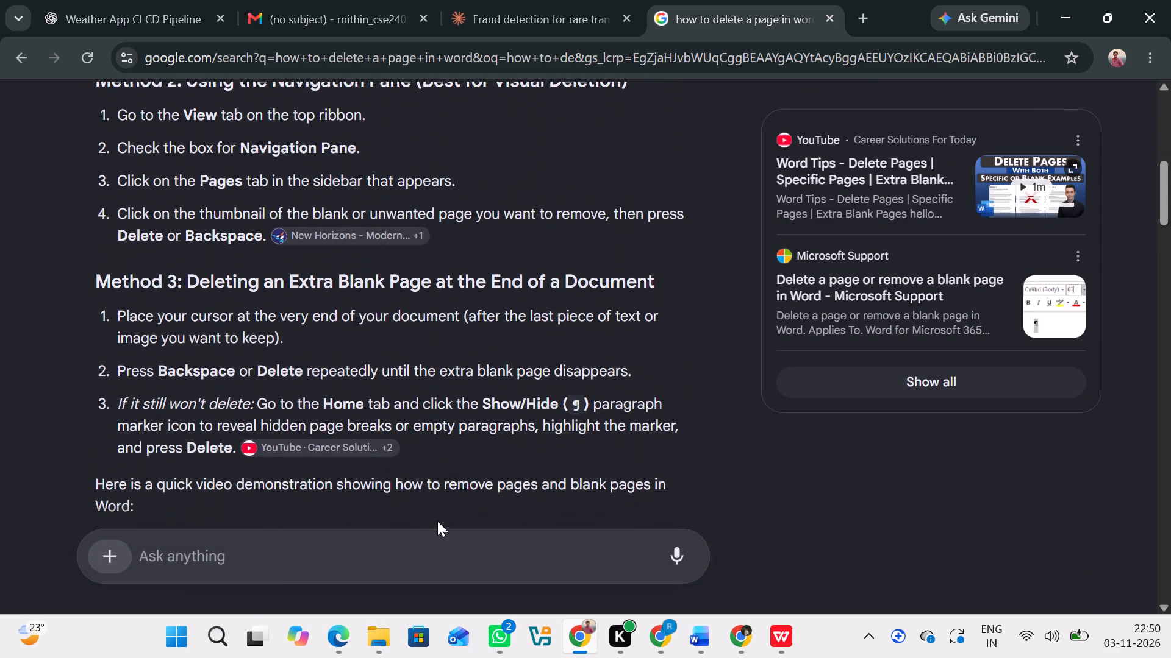
Ask the AI search a follow-up, "in window", about deleting a Word page.
left_click(347, 552)
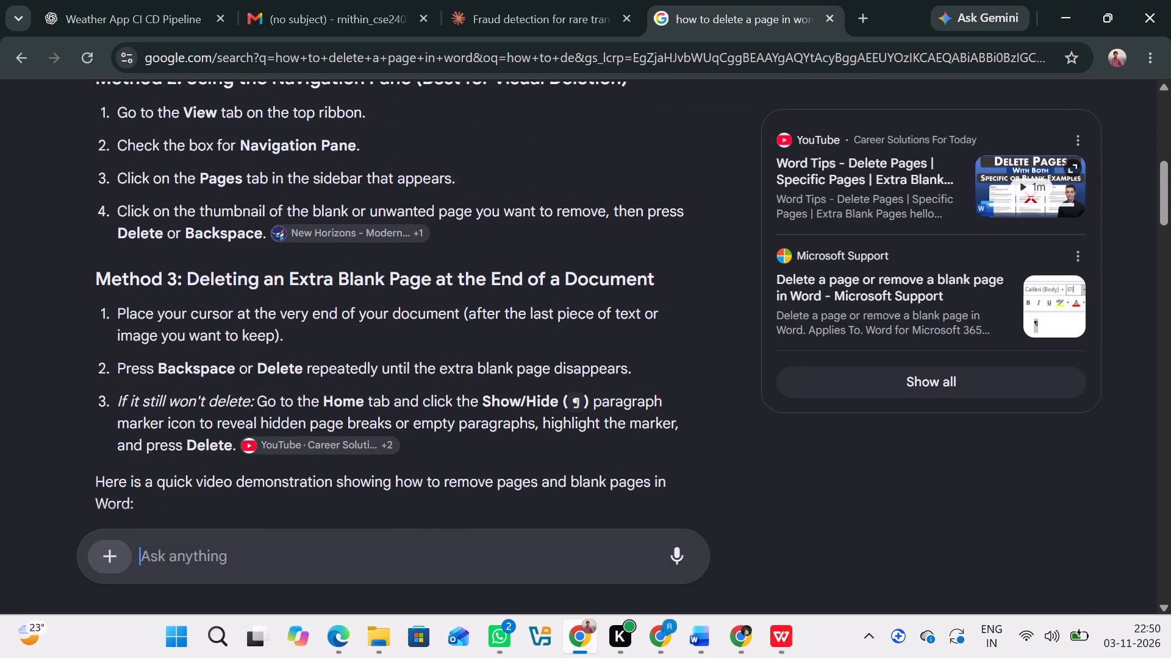
type("in")
key("space")
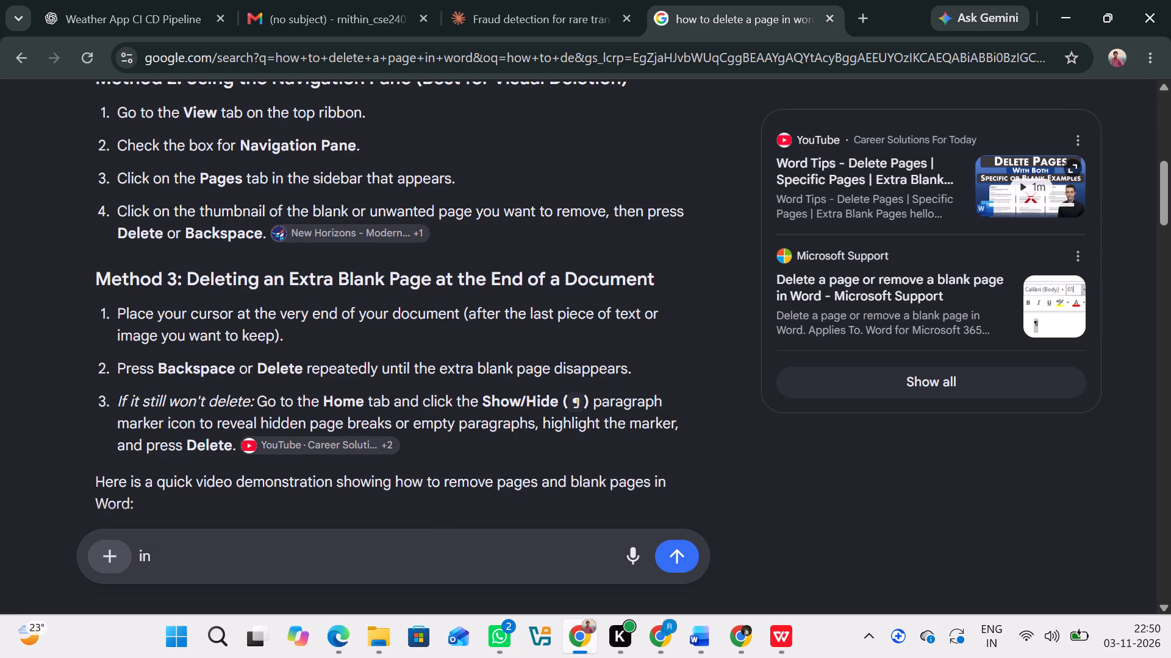
type("window")
key("Return")
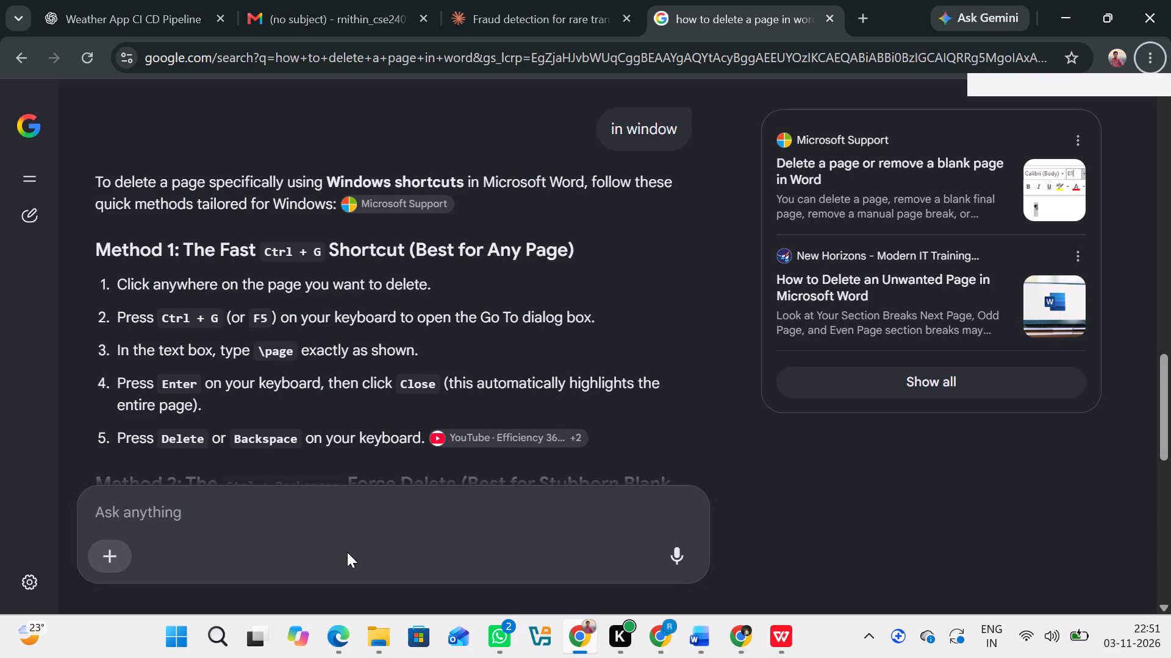
Back in Word, delete the blank last page, page 23, by selecting its content with Go To "\page".
key("alt+Tab")
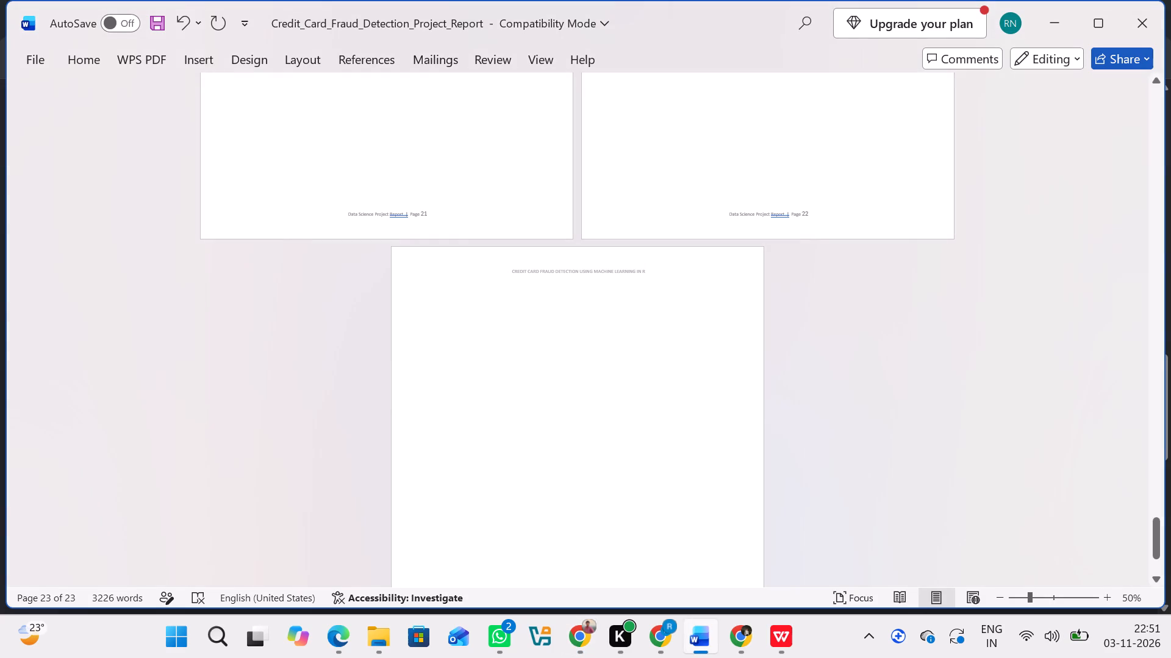
left_click(513, 430)
key("alt+Tab")
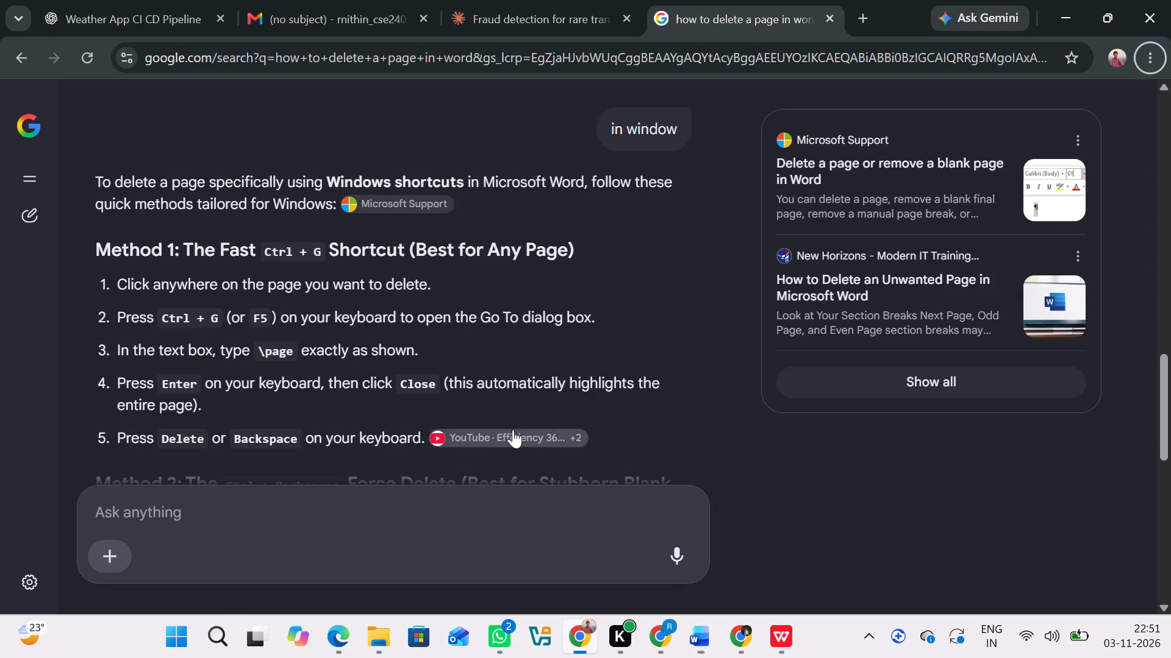
key("alt+Tab")
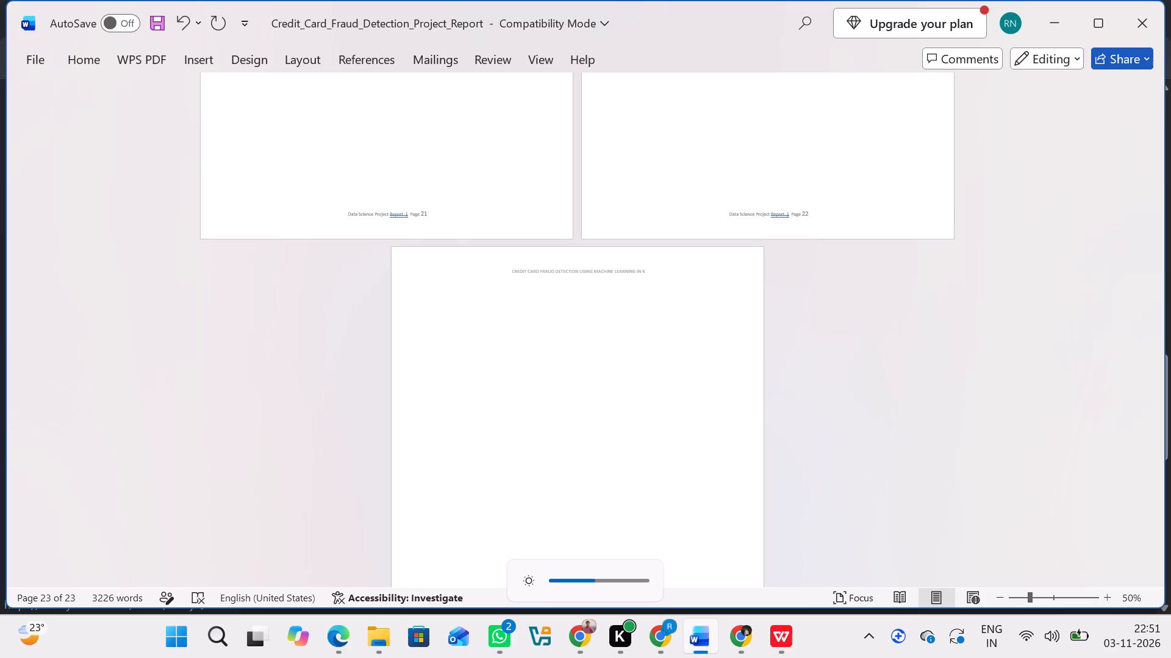
key("ctrl+g")
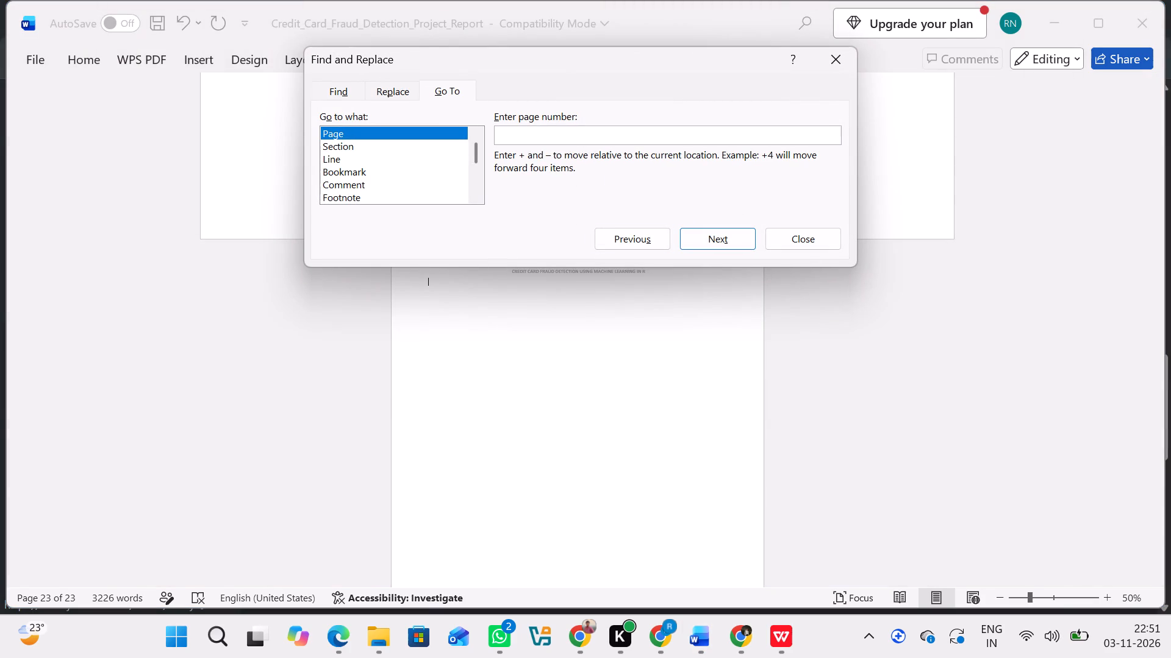
left_click(537, 134)
type("\\pag")
key("e")
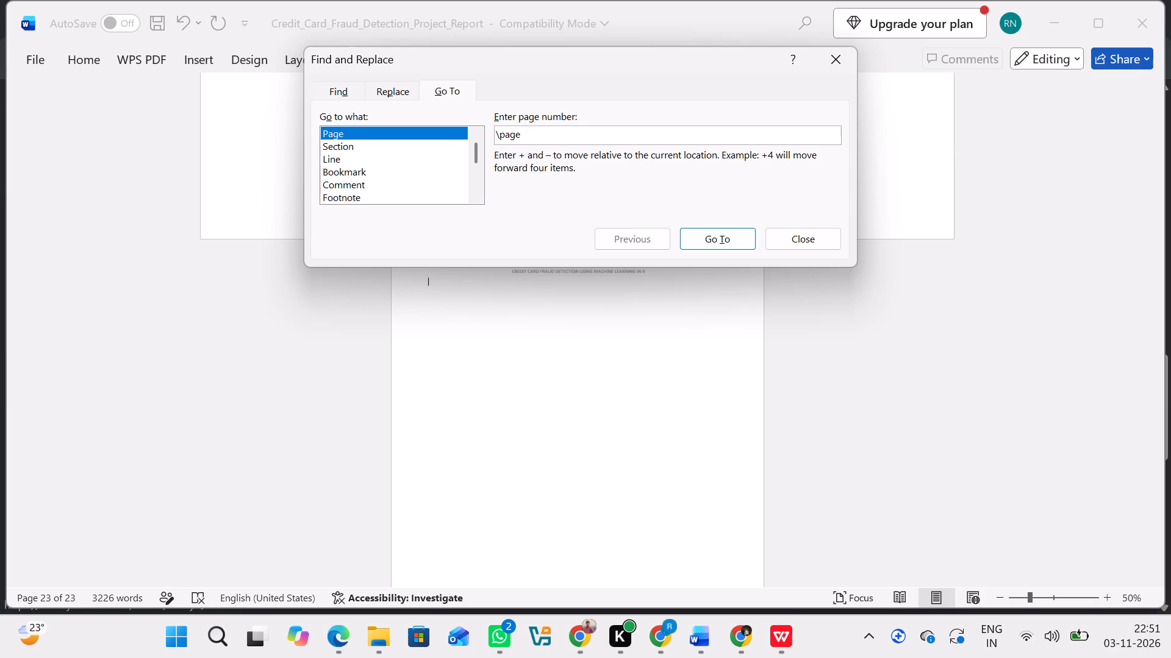
left_click(716, 236)
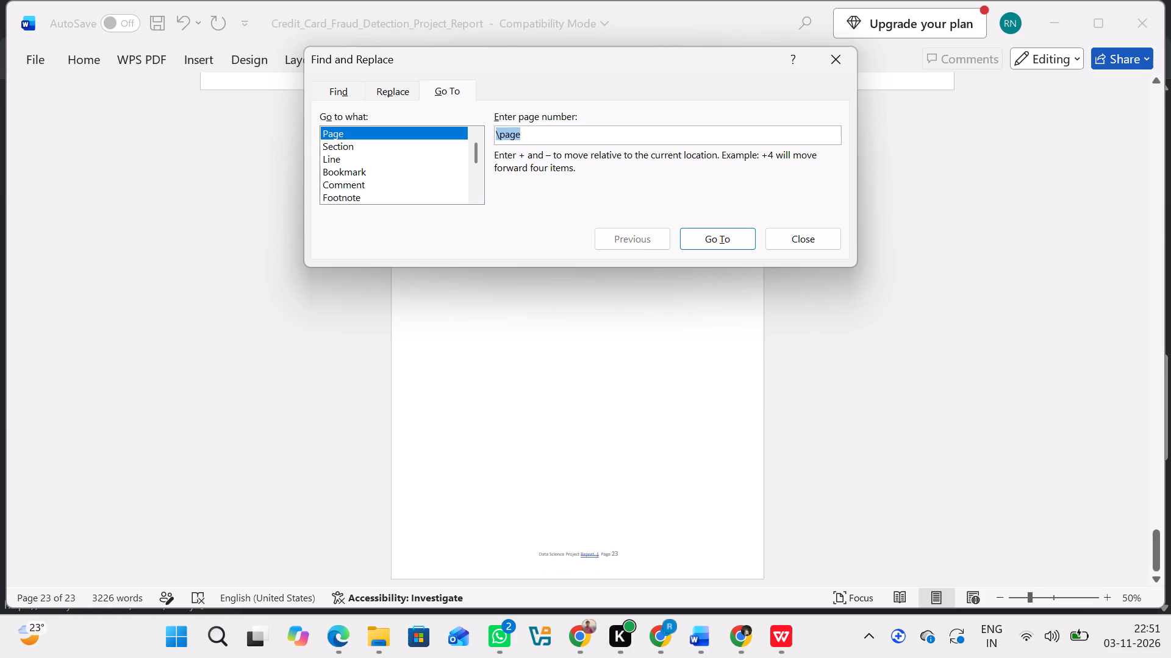
left_click(847, 57)
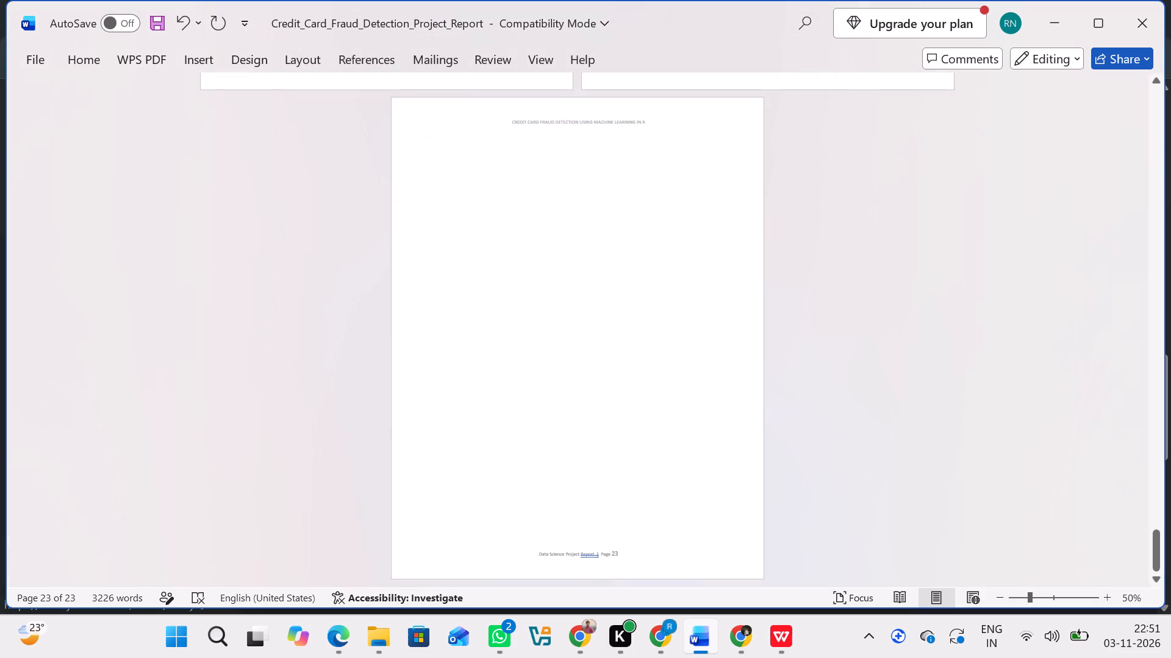
key("BackSpace")
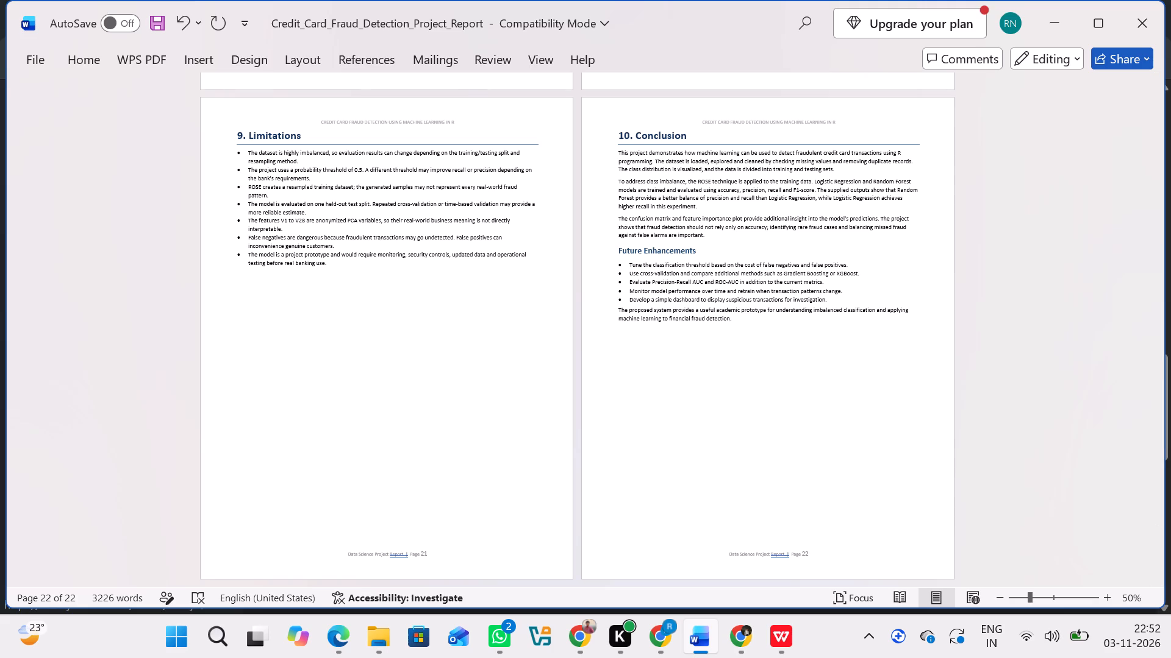
Insert a space before "(Console)" in the heading "7. Output and Results(Console)" on page 14.
scroll(401, 313, "up", 3)
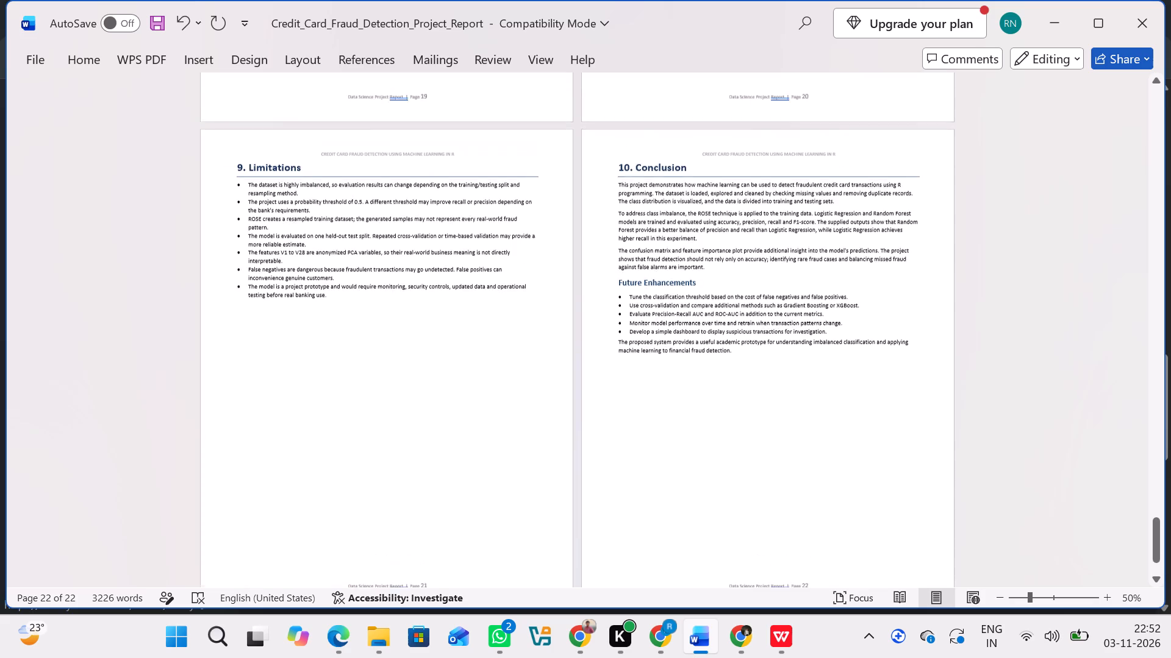
scroll(401, 313, "up", 5)
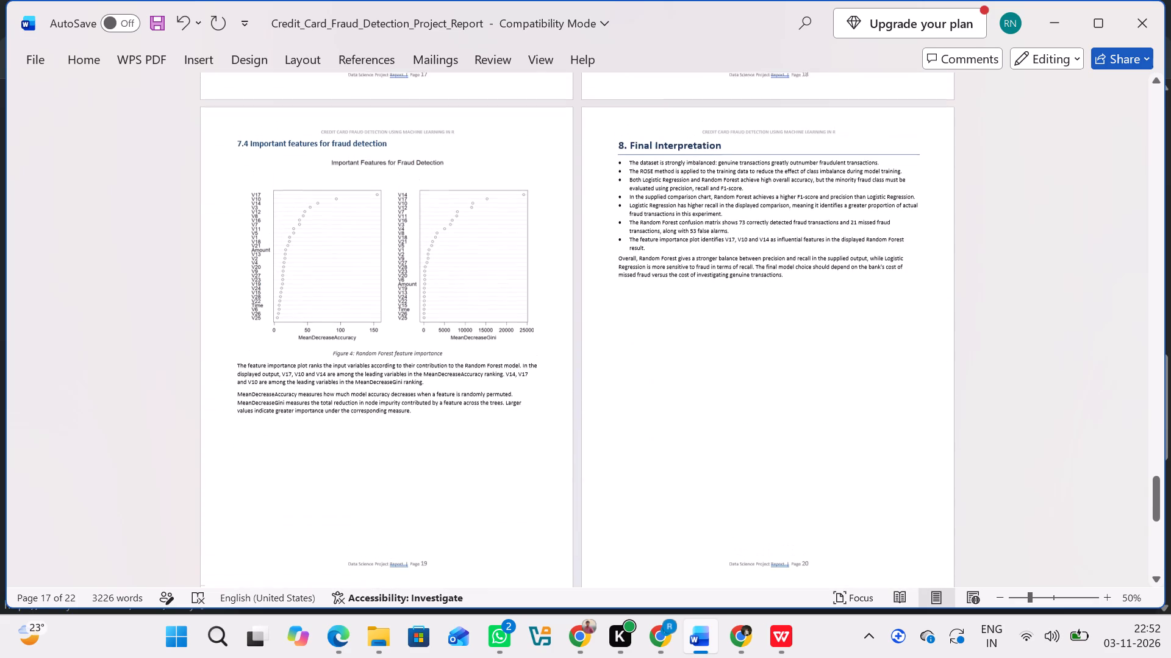
scroll(401, 313, "up", 2)
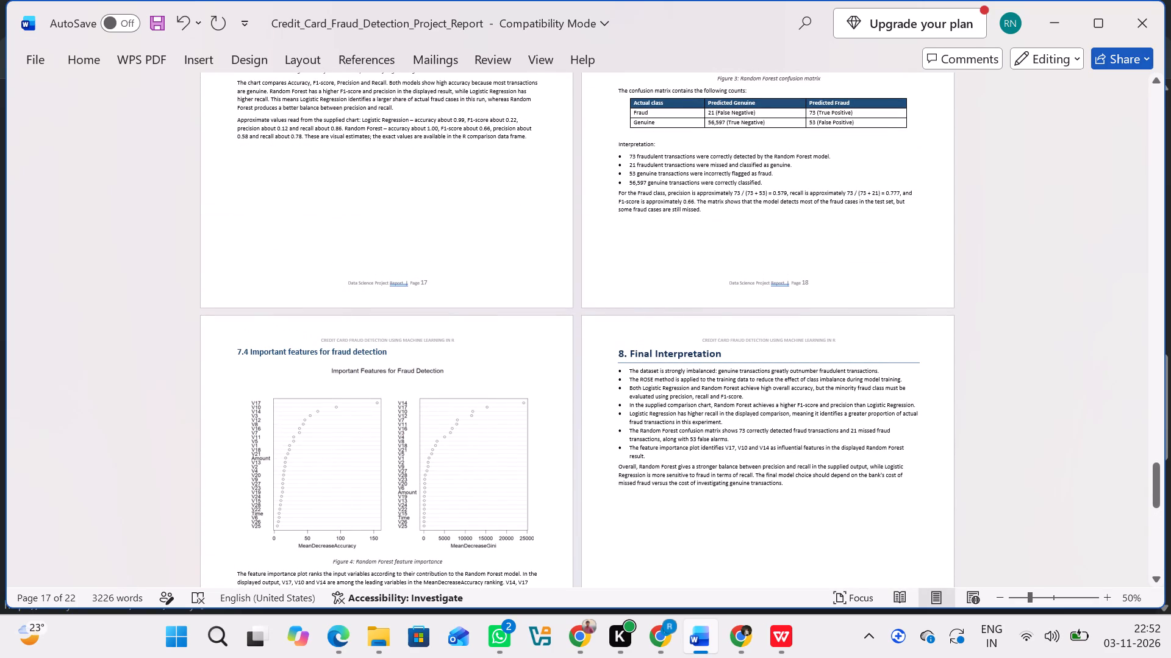
scroll(401, 313, "up", 2)
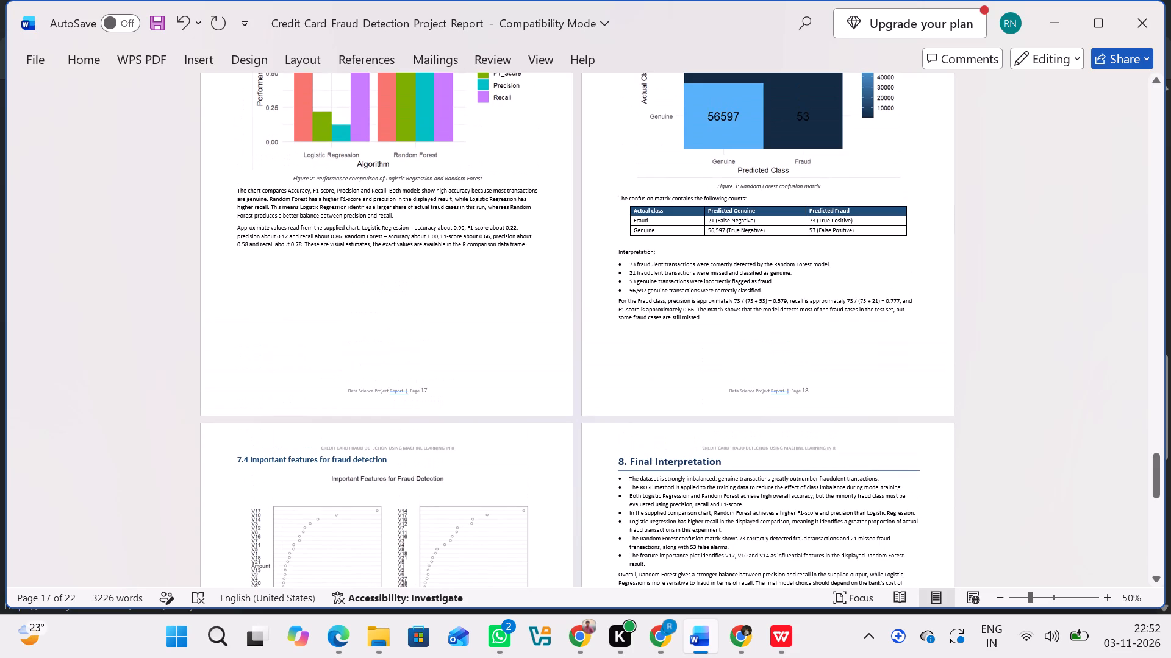
scroll(401, 313, "up", 6)
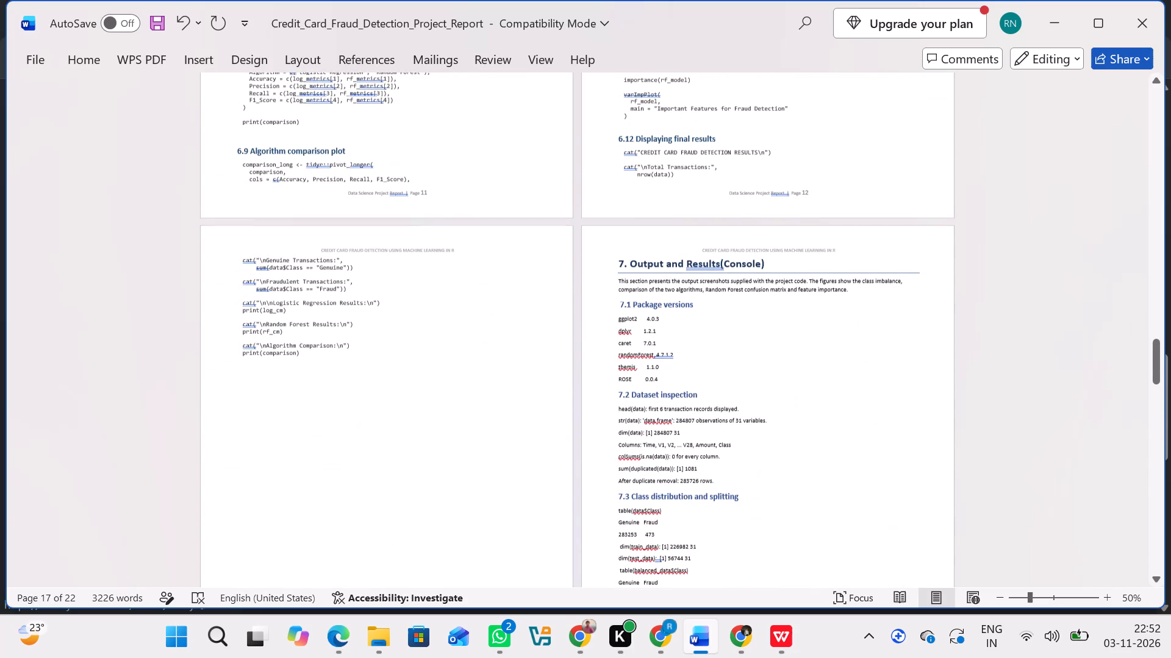
scroll(401, 313, "down", 1)
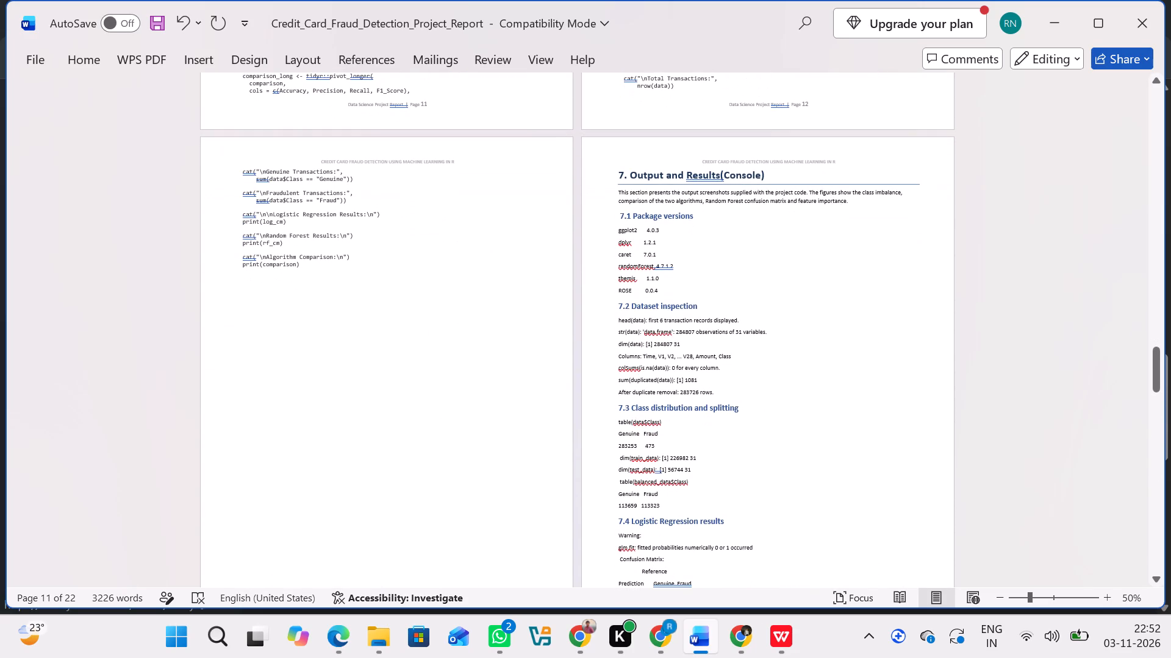
left_click(720, 174)
key("space")
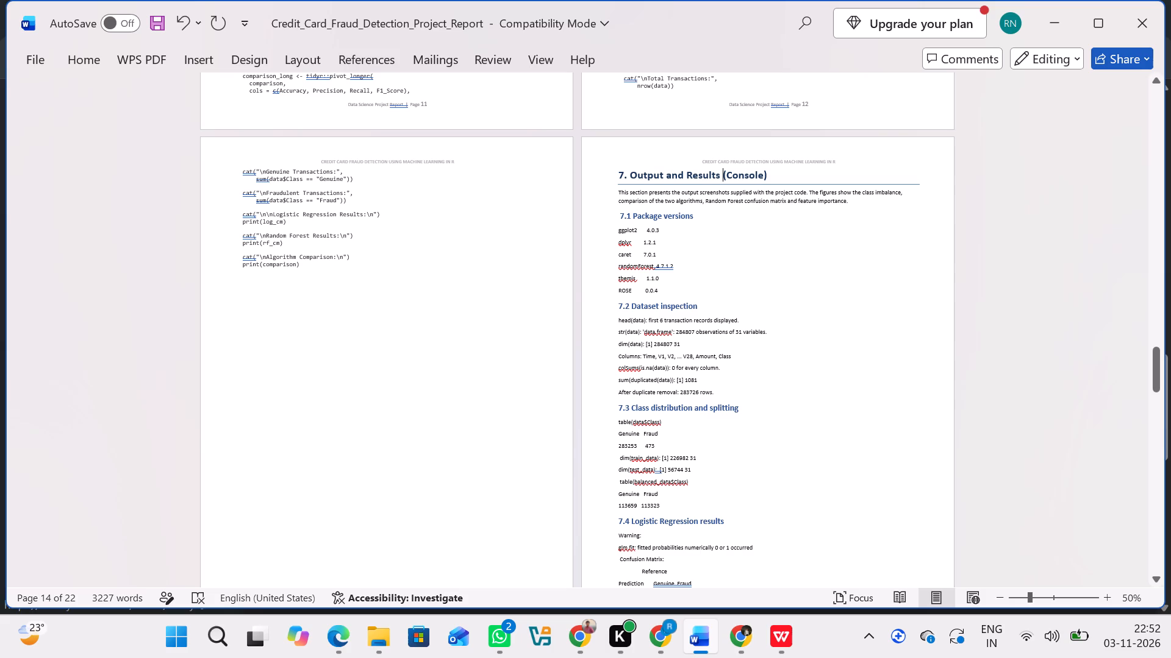
Review the report's pages from section 7 through the Conclusion on the last page.
scroll(767, 241, "down", 1)
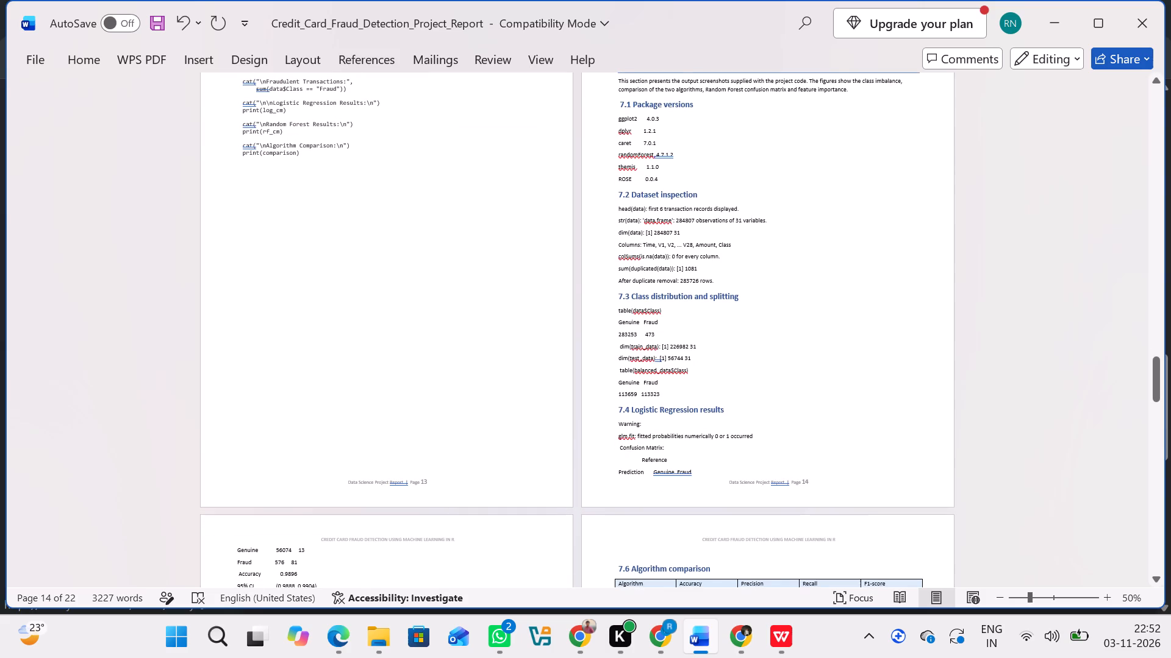
scroll(767, 241, "down", 4)
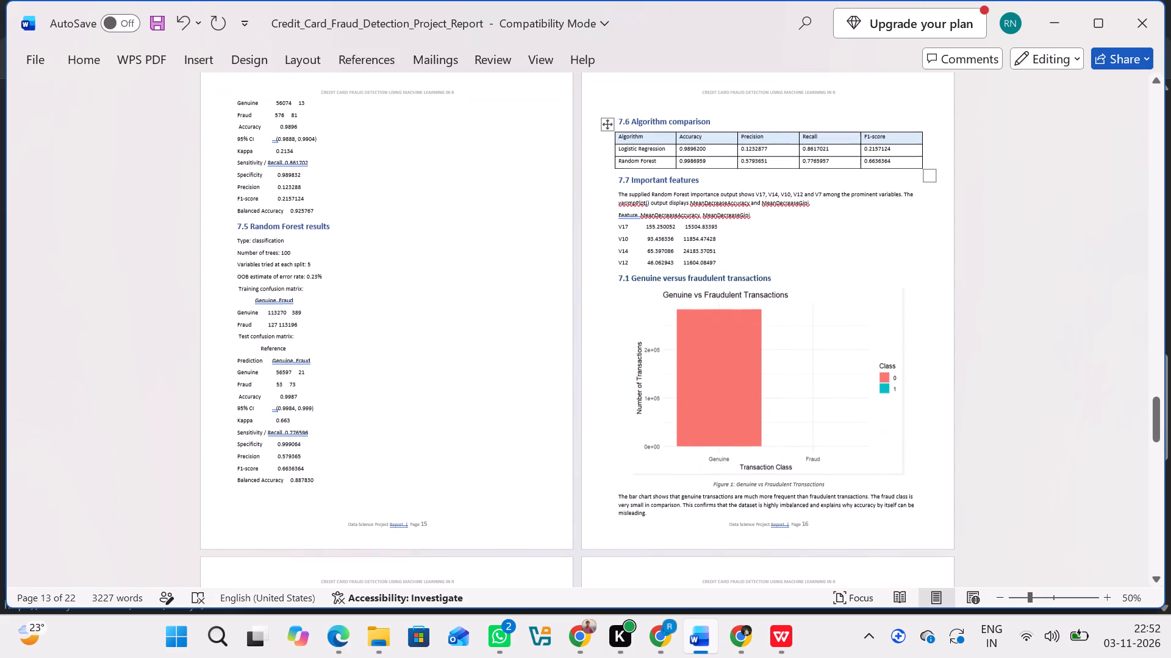
left_click(446, 277)
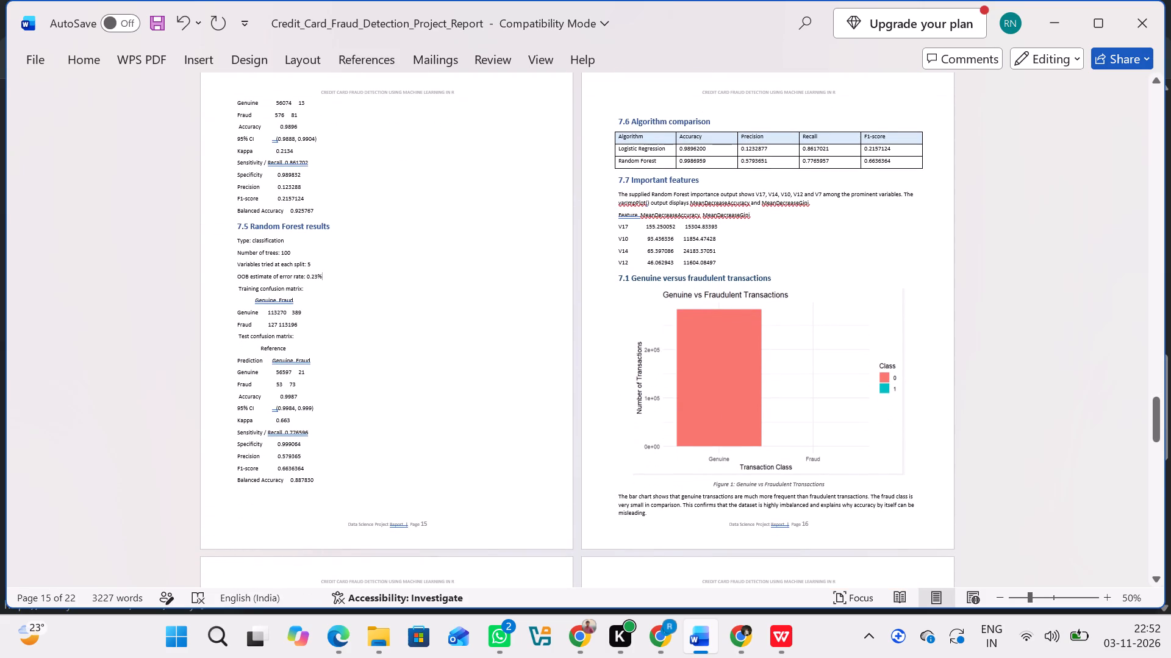
scroll(446, 277, "down", 6)
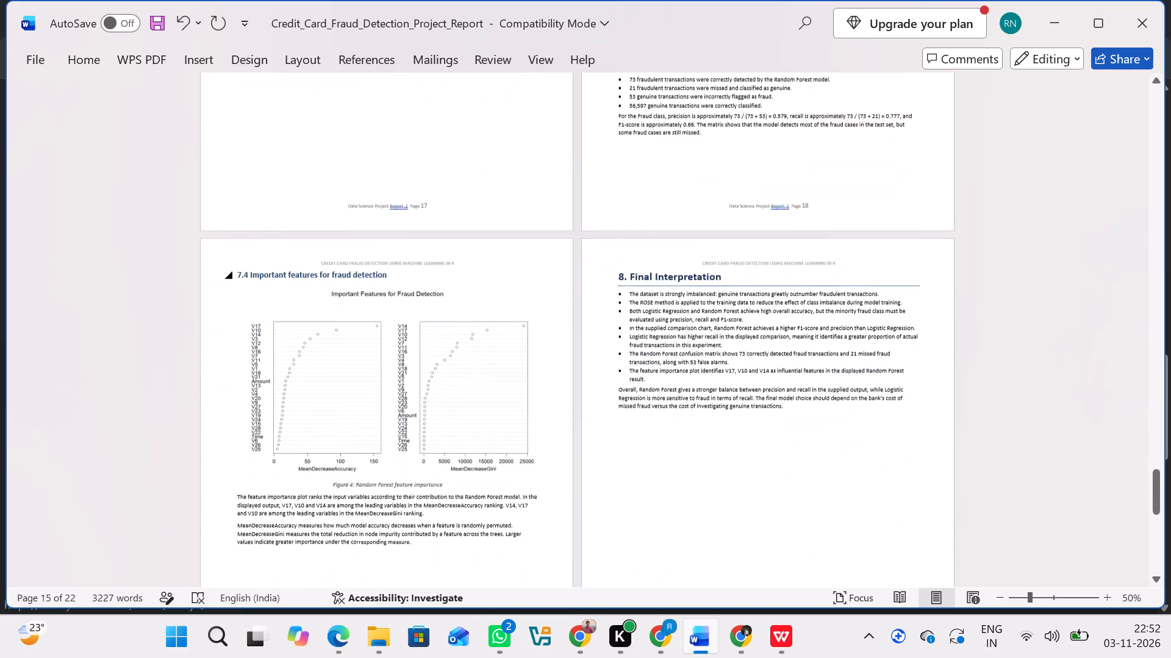
scroll(446, 277, "down", 8)
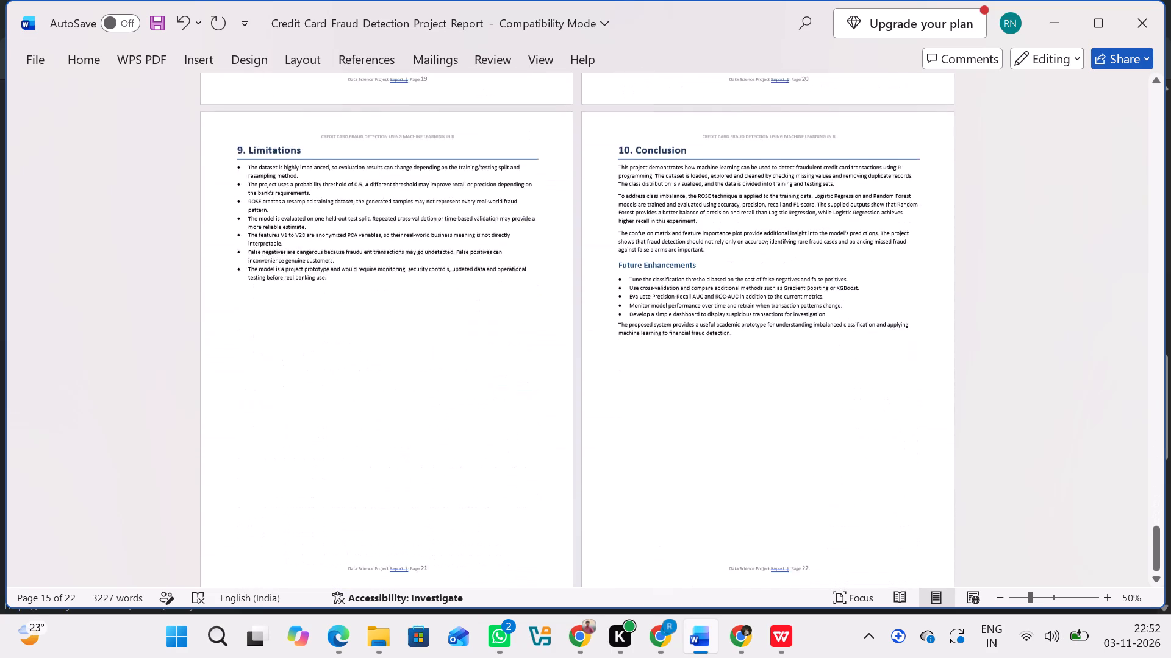
Make the student's name and roll number line on the cover page bold.
scroll(446, 277, "up", 16)
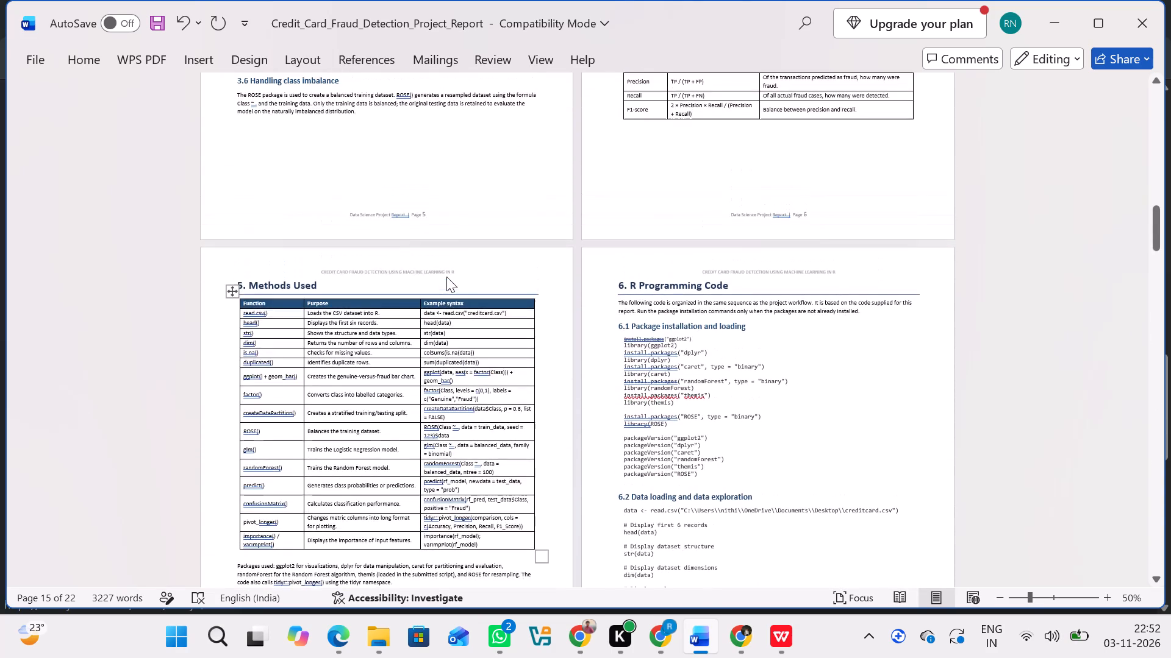
scroll(446, 277, "up", 8)
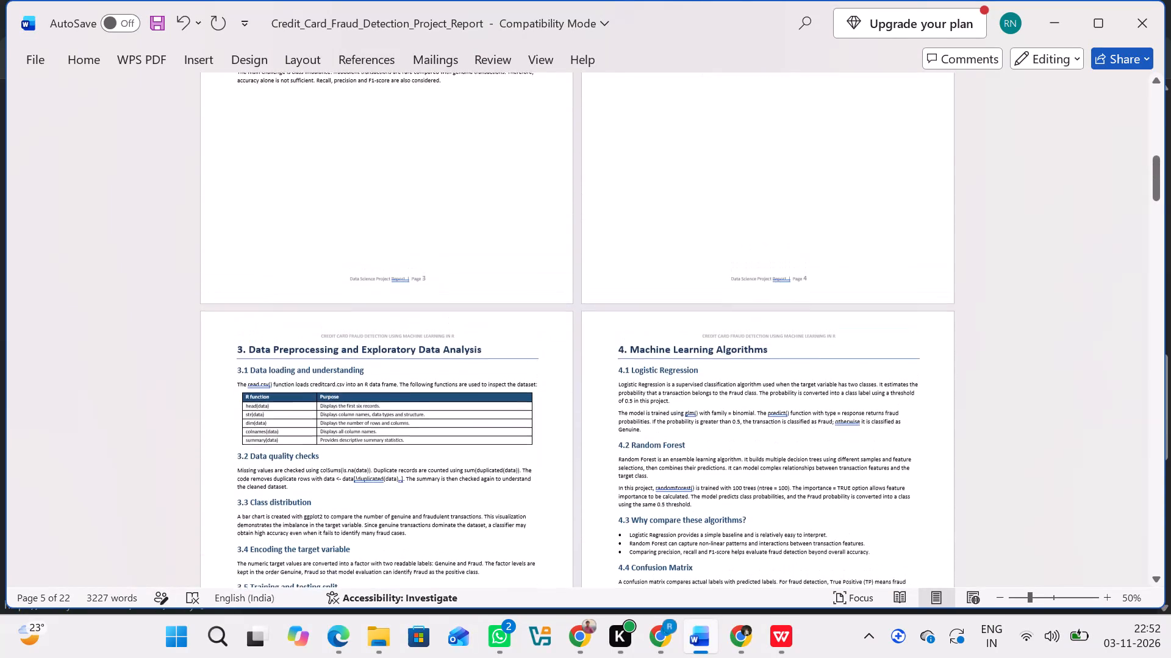
scroll(446, 277, "up", 7)
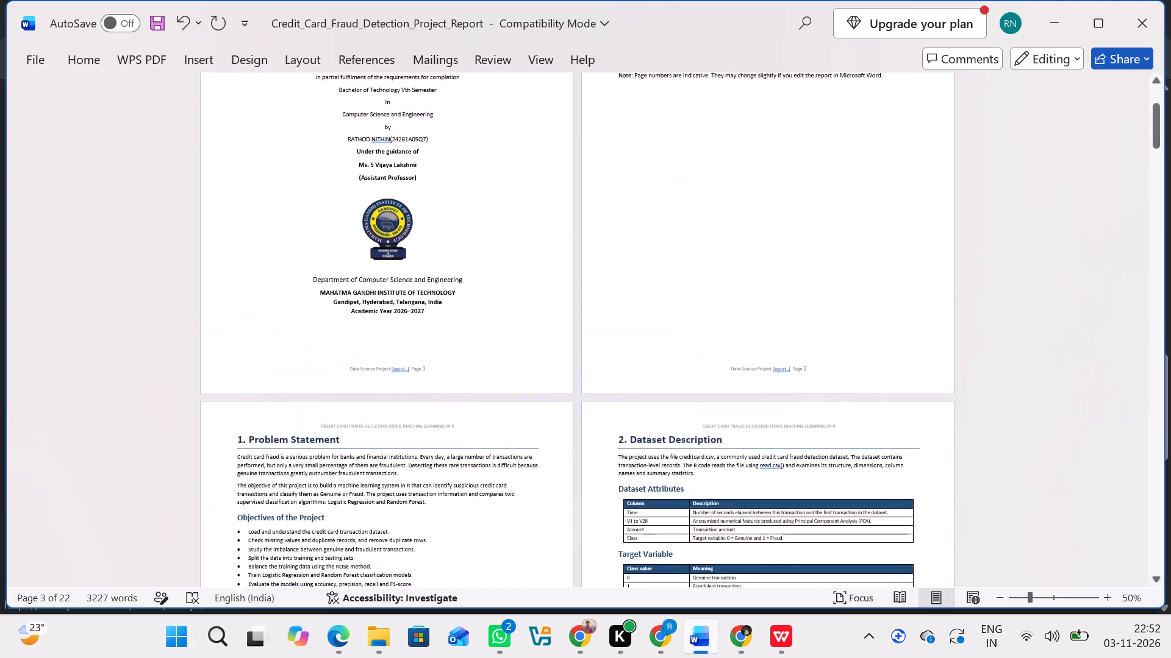
scroll(446, 277, "up", 4)
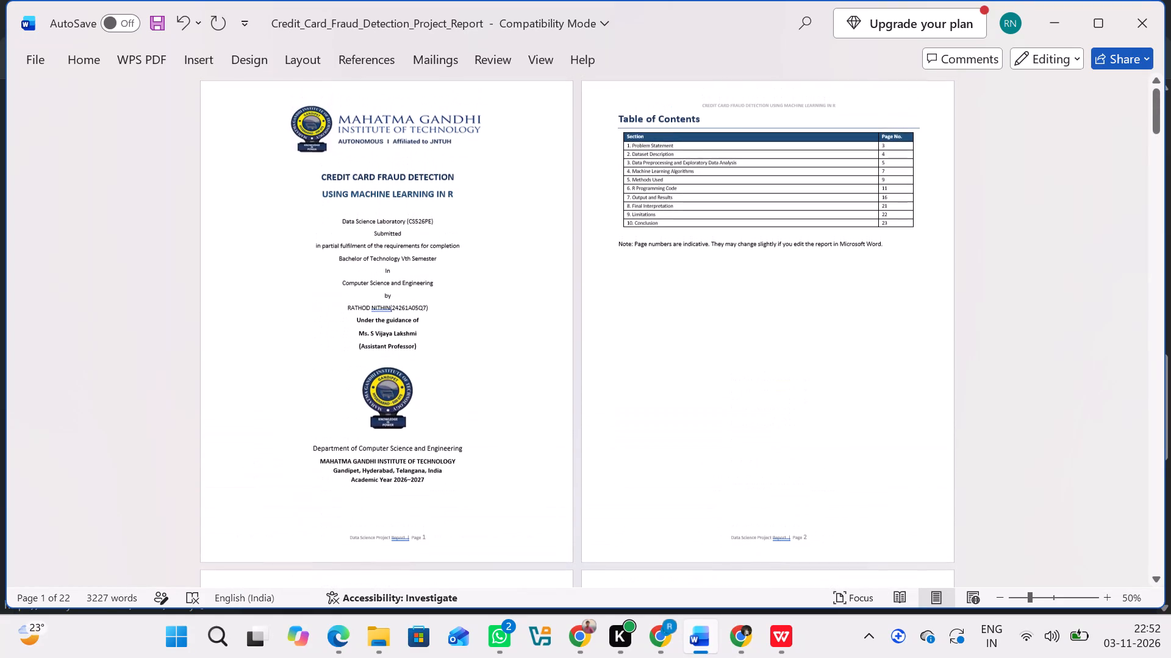
scroll(446, 277, "up", 1)
left_click_drag(345, 305, 444, 305)
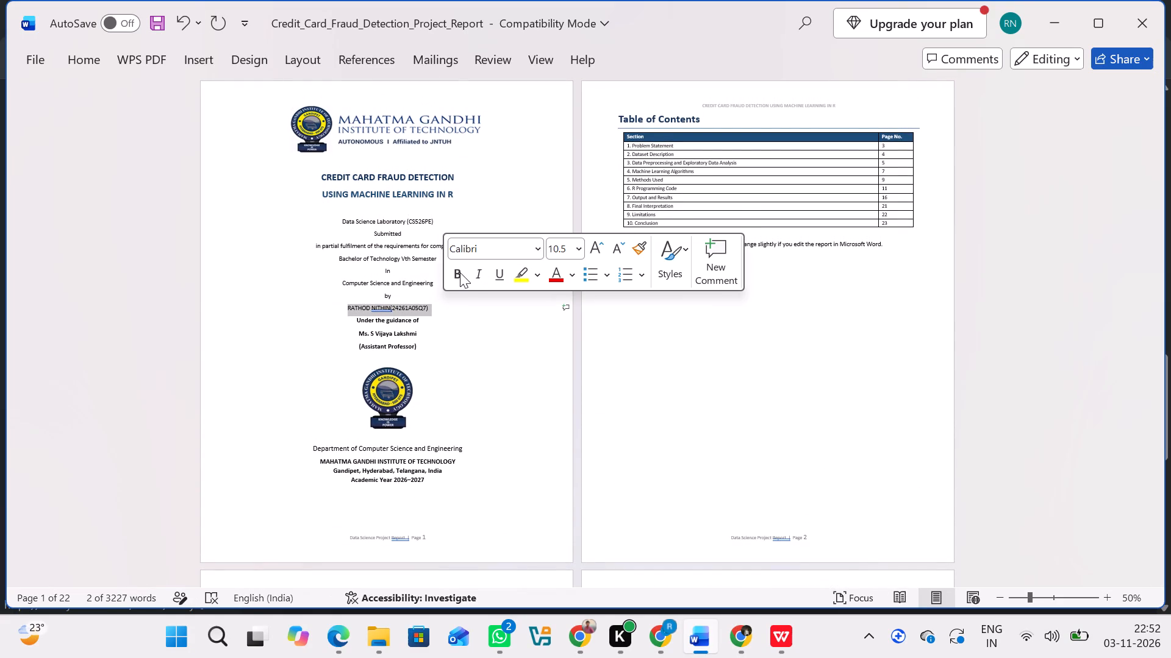
left_click(460, 272)
left_click(481, 360)
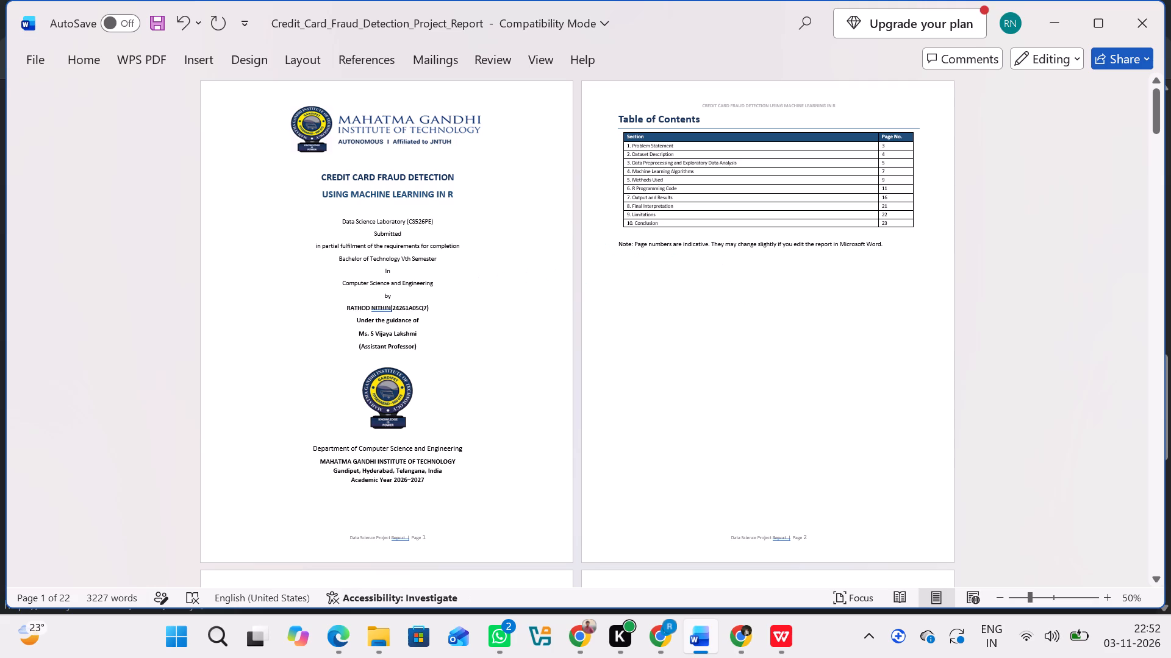
Set the font size of the cover page title "CREDIT CARD FRAUD DETECTION USING MACHINE LEARNING IN R" to 20.
left_click_drag(320, 174, 485, 208)
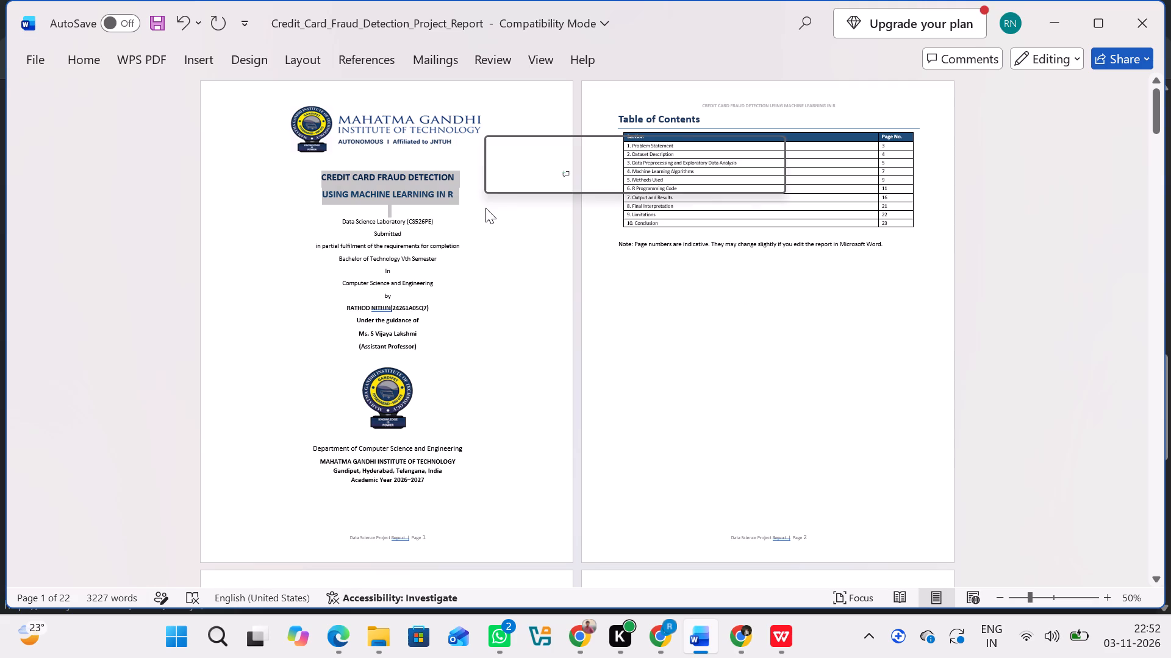
left_click(614, 155)
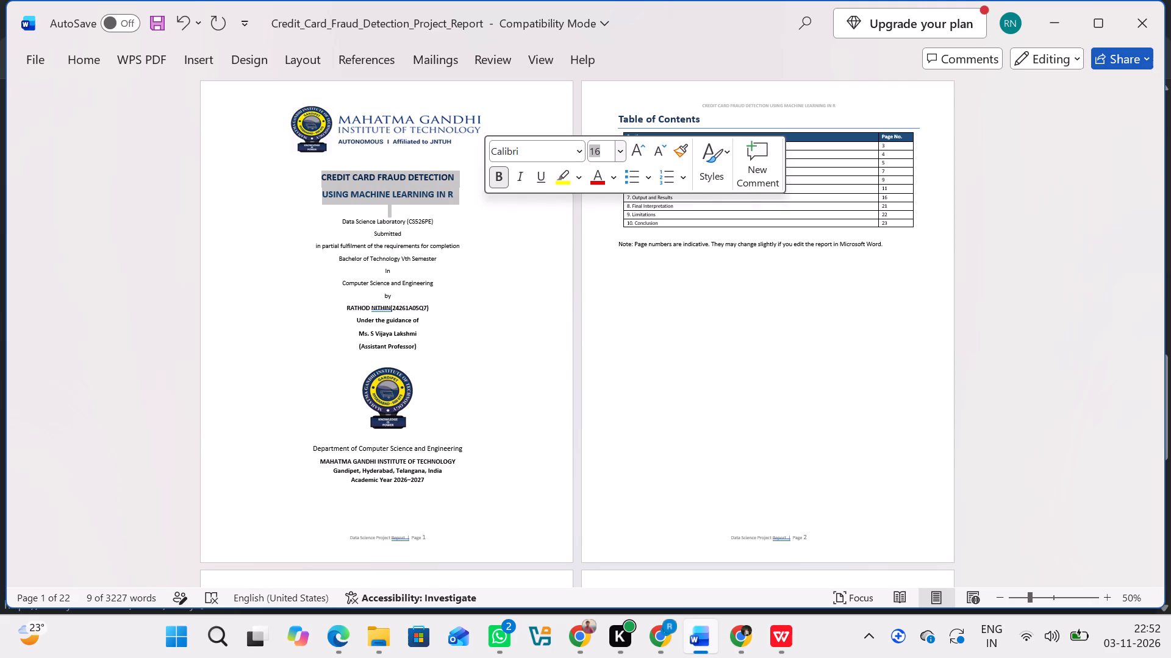
left_click(621, 154)
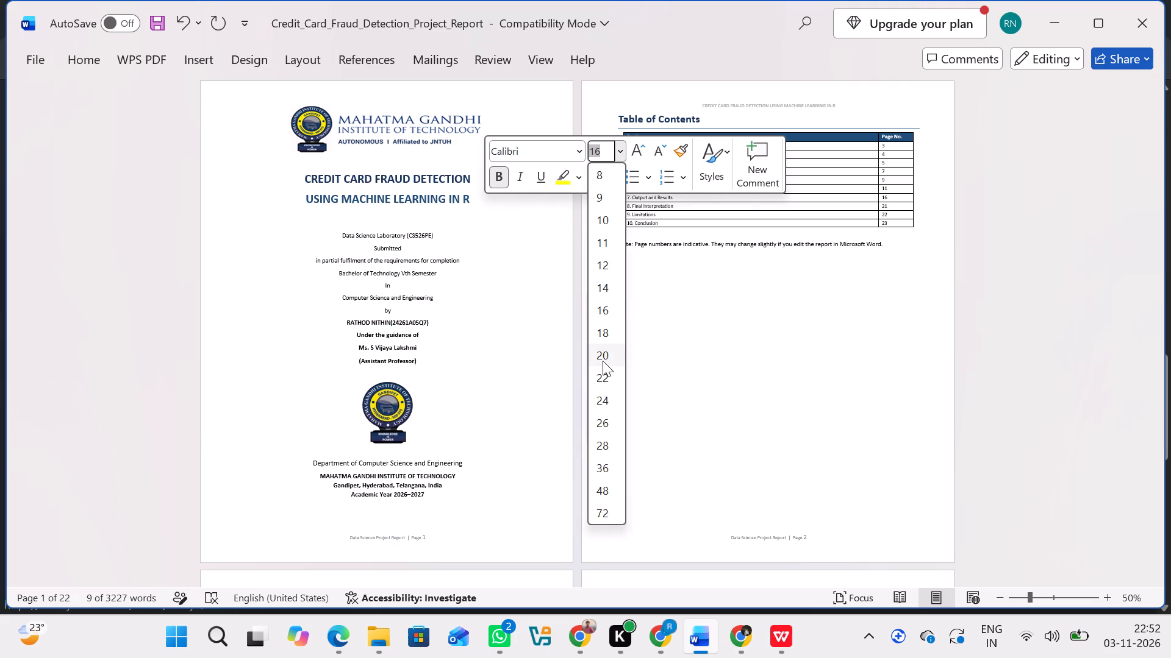
left_click(603, 350)
left_click(543, 254)
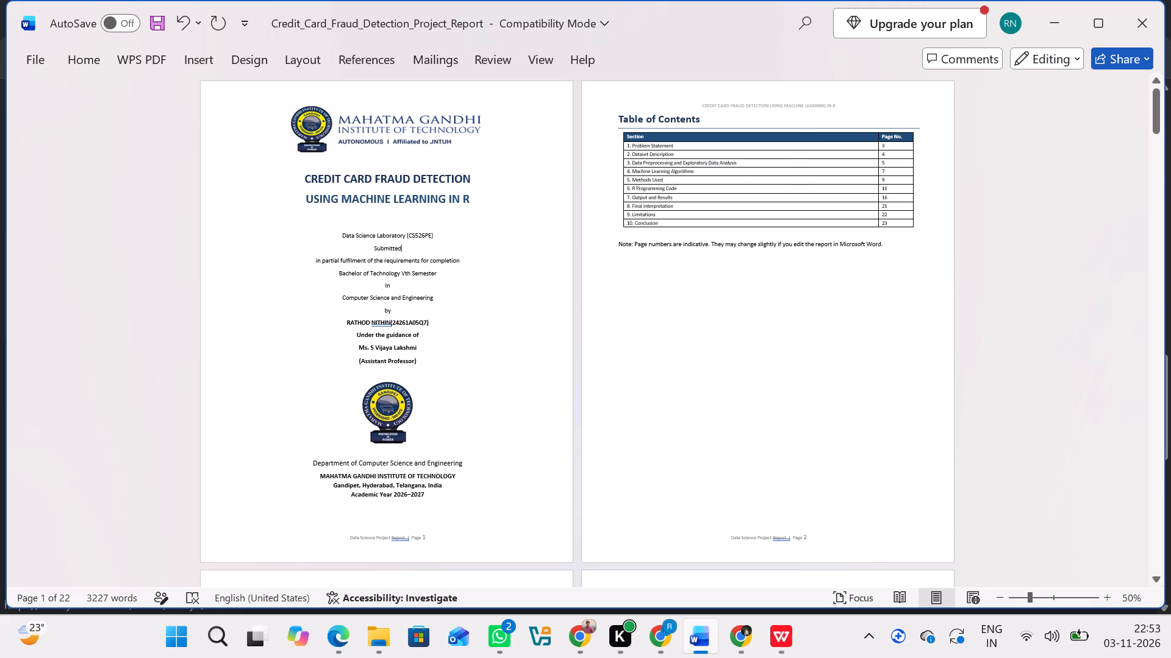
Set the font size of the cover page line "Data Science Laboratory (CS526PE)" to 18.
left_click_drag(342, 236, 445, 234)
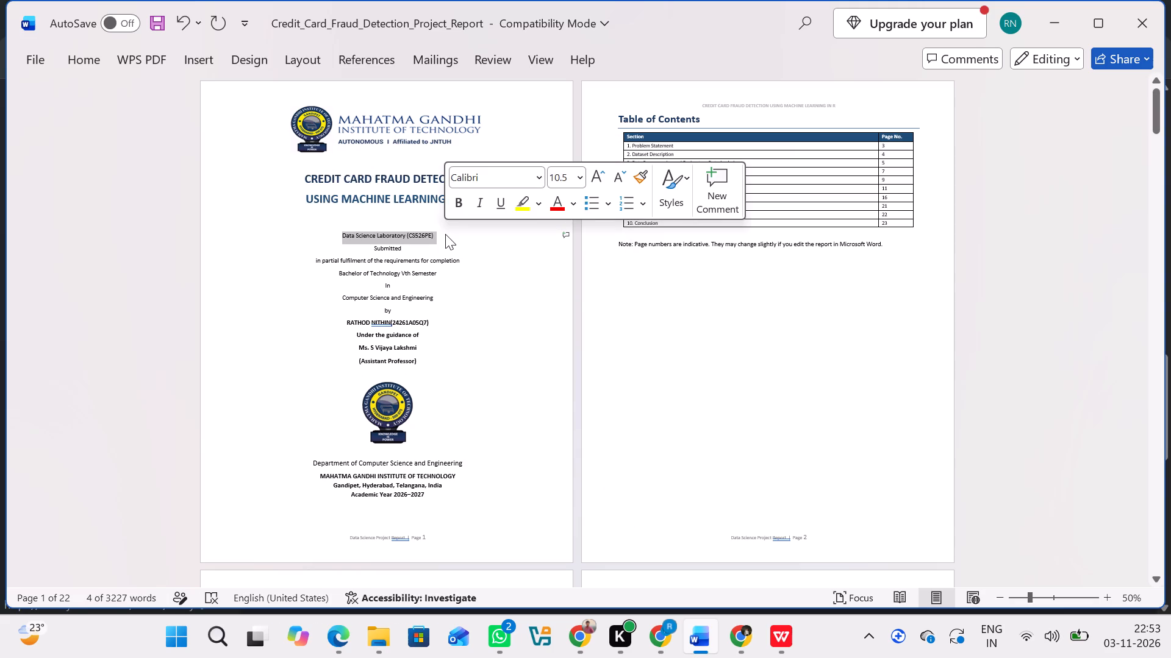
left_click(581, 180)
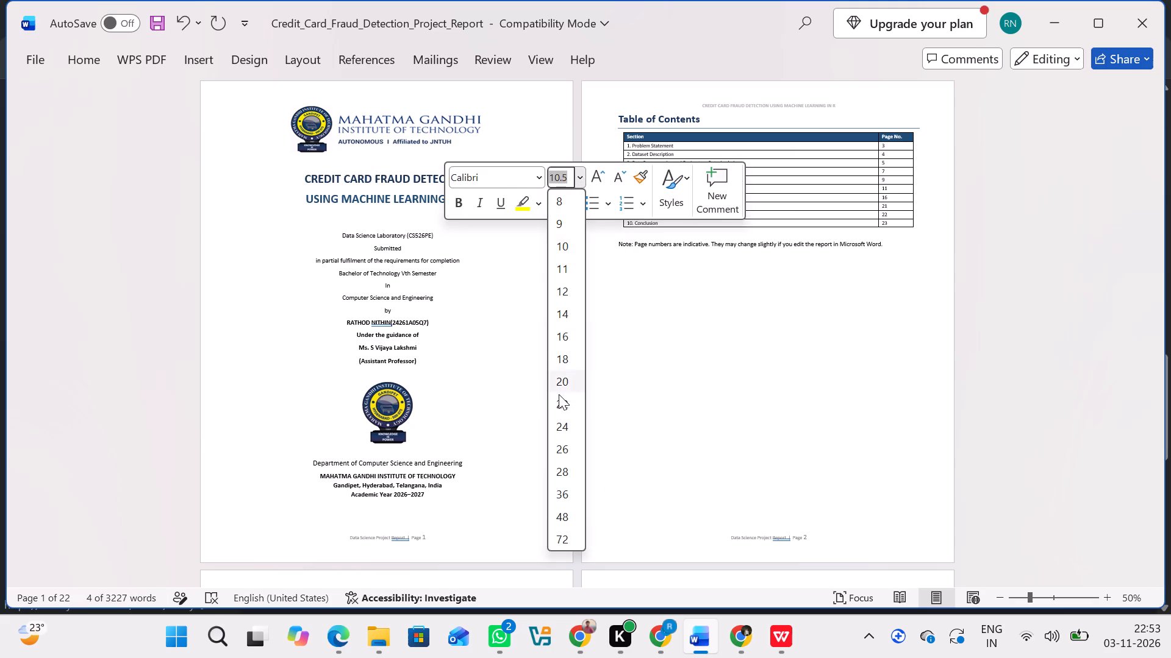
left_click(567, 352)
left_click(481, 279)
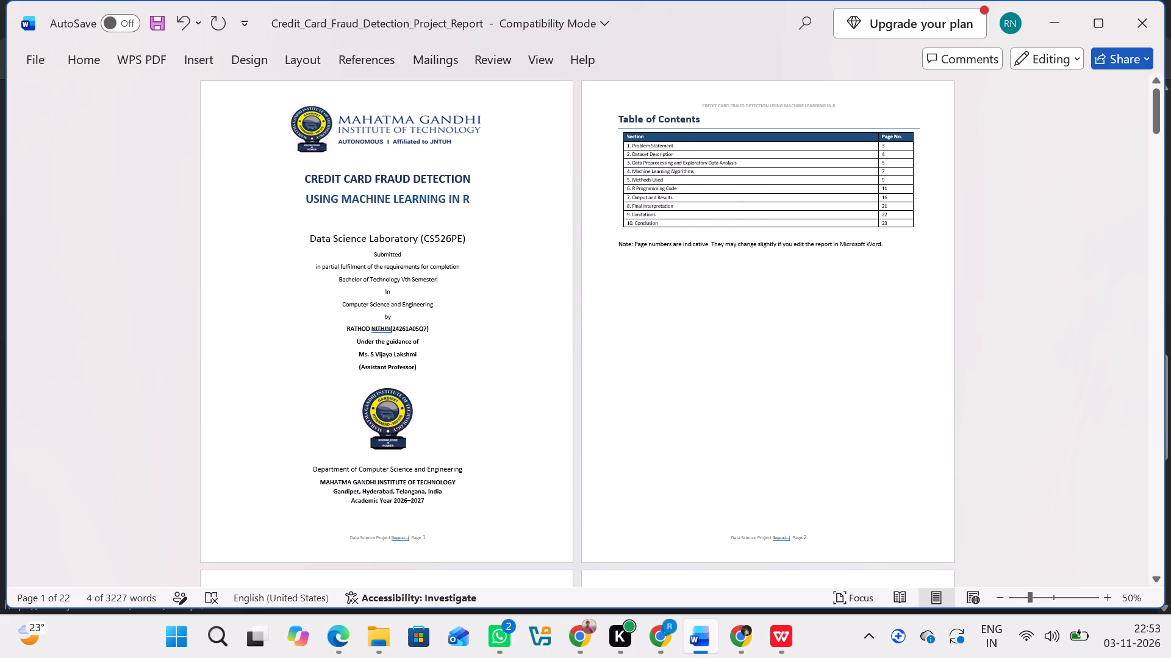
Remove the blank space between the cover page title and the line "Data Science Laboratory (CS526PE)".
left_click(312, 239)
key("BackSpace")
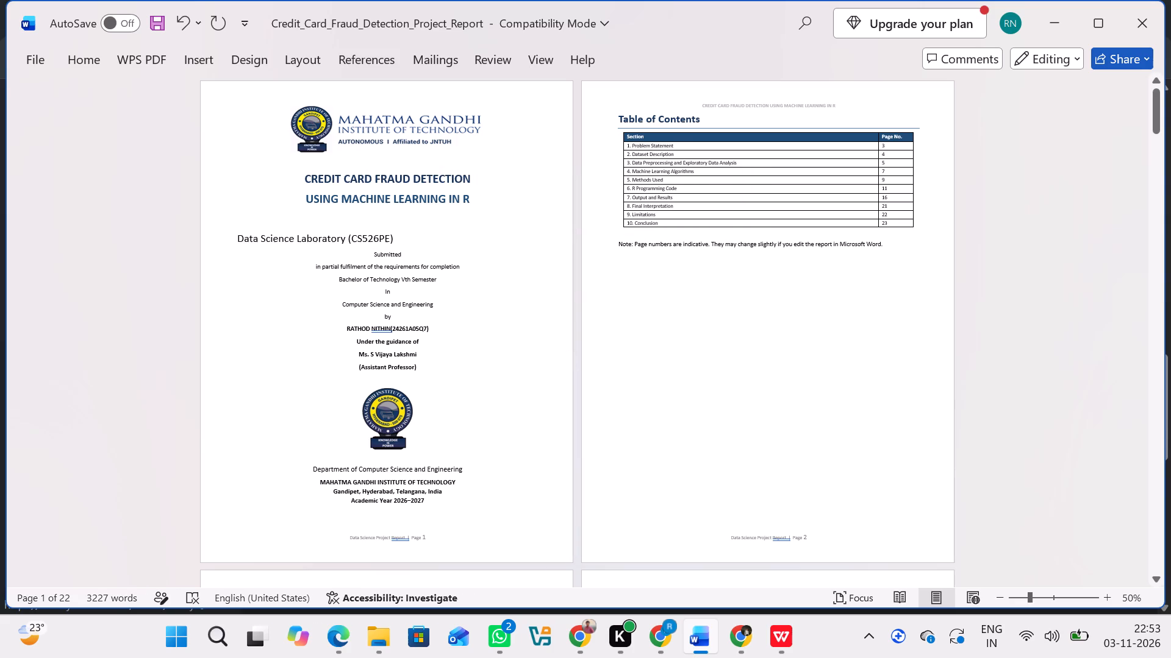
key("BackSpace")
key("space")
key("space")
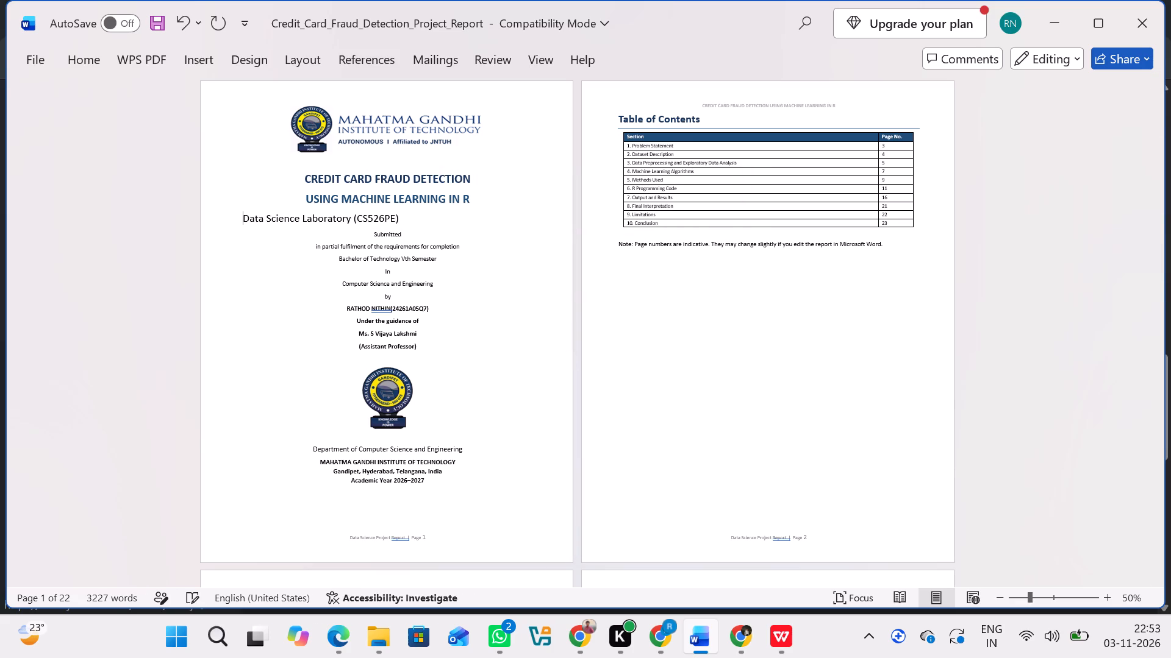
key("BackSpace")
key("BackSpace")
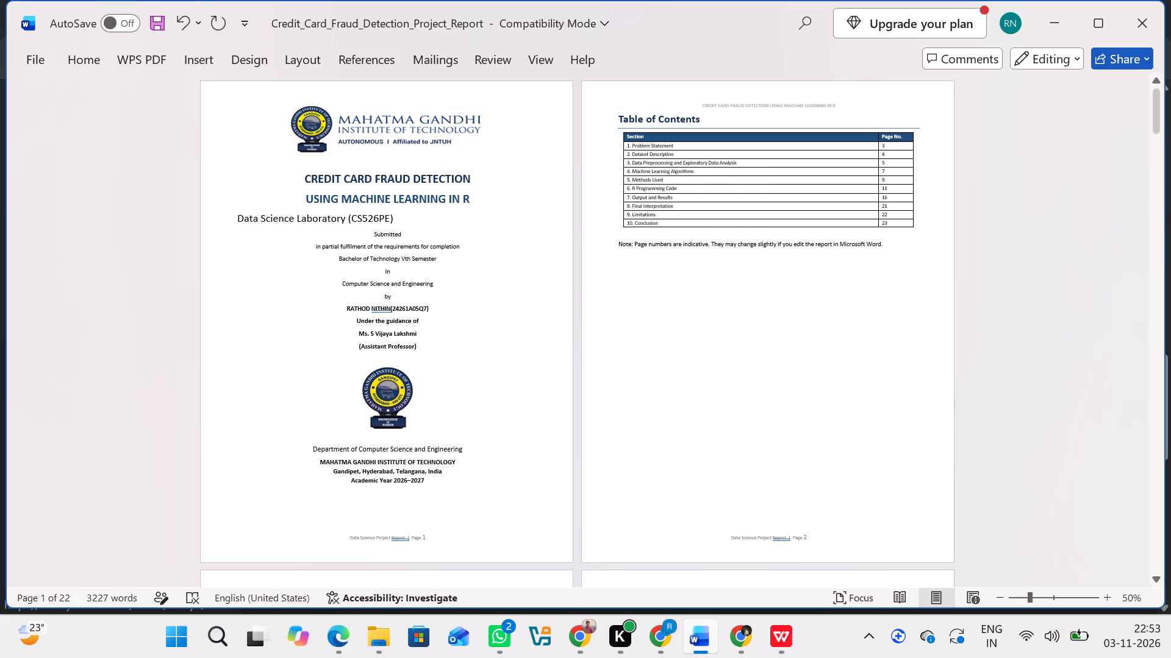
Center the line "Data Science Laboratory (CS526PE)" on the cover page.
left_click_drag(238, 216, 424, 214)
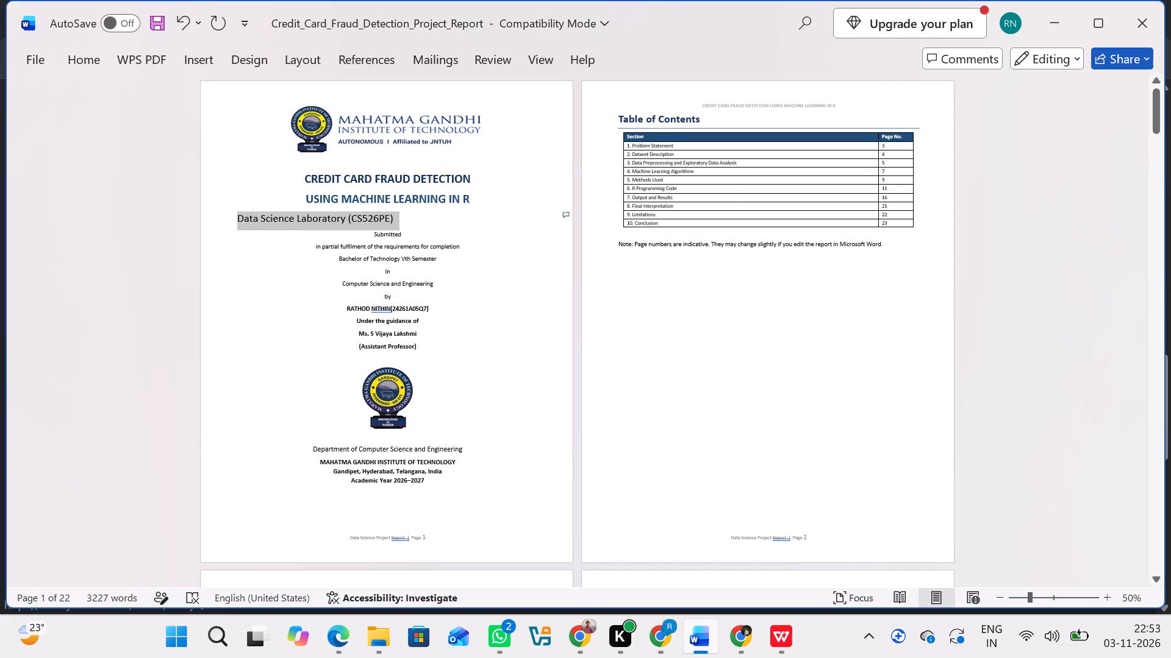
left_click_drag(424, 214, 428, 214)
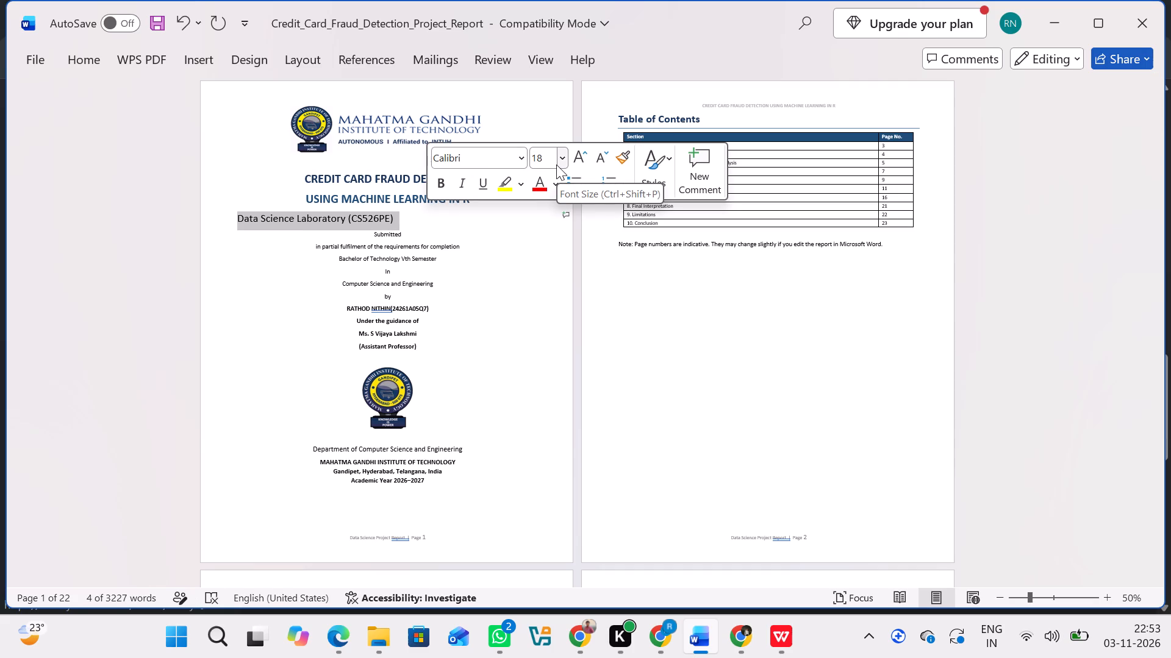
left_click(79, 57)
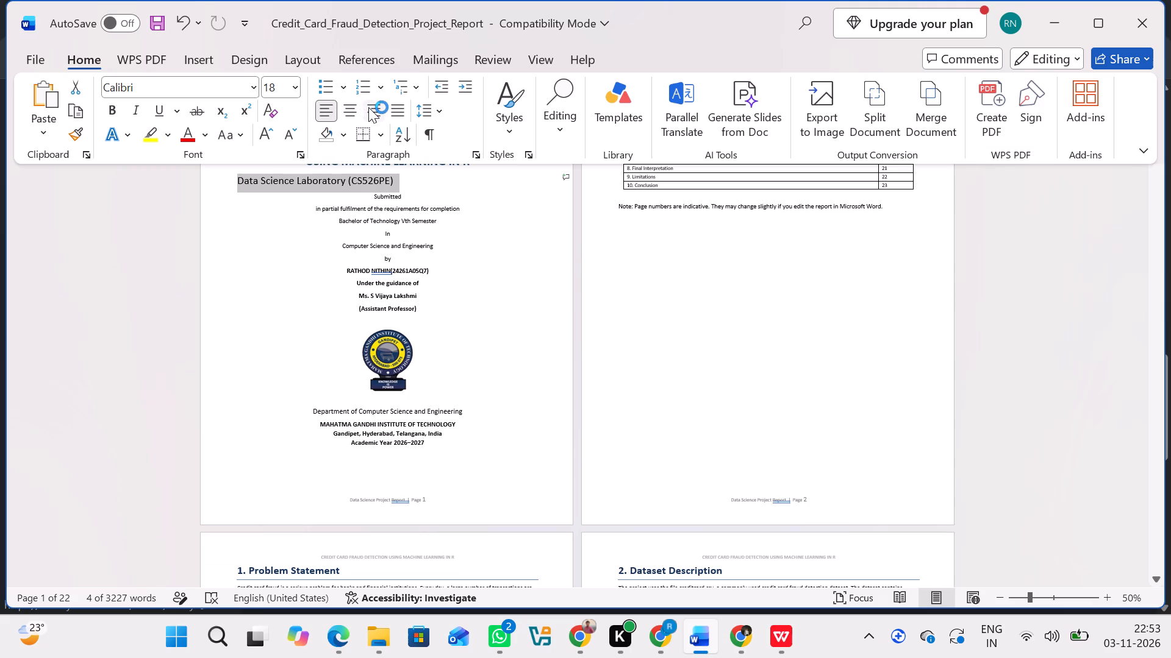
left_click(354, 108)
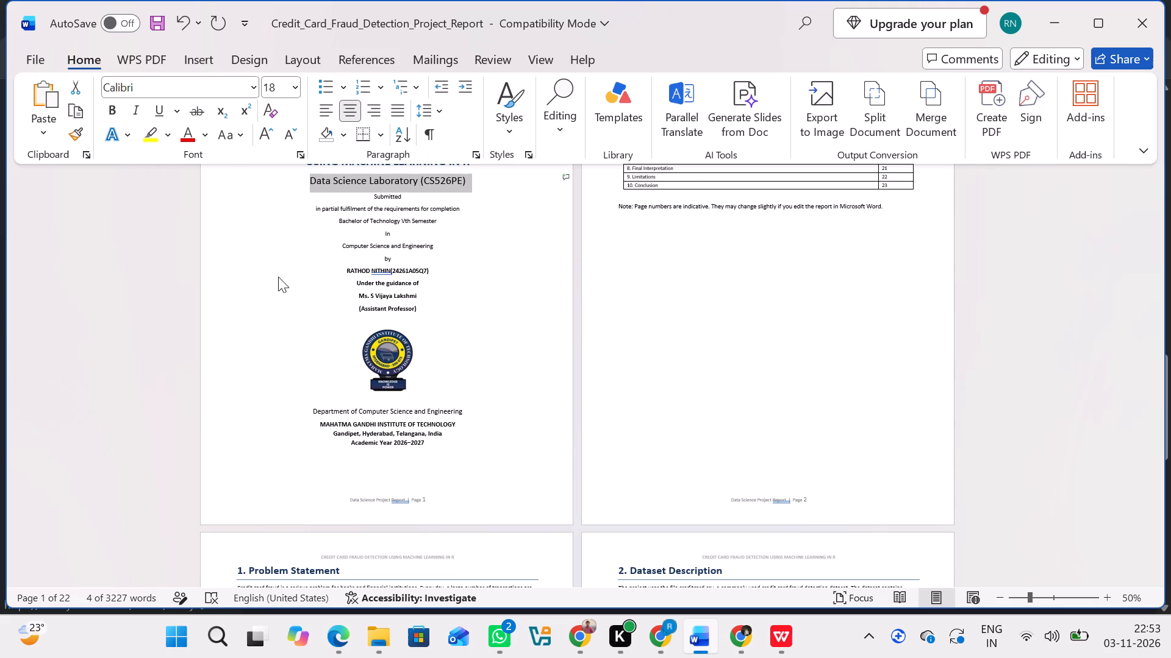
left_click(273, 224)
left_click(273, 224)
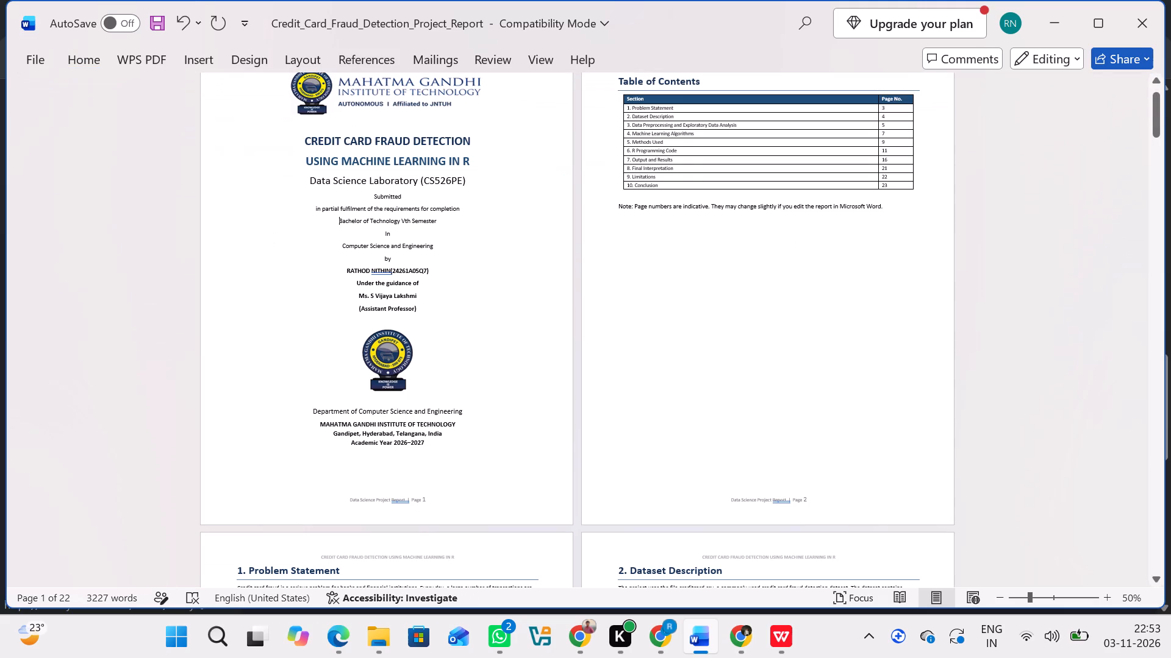
Set the font size of the cover page lines from "Submitted" through "(Assistant Professor)" to 14.
left_click(369, 196)
left_click_drag(369, 196, 509, 317)
left_click(643, 259)
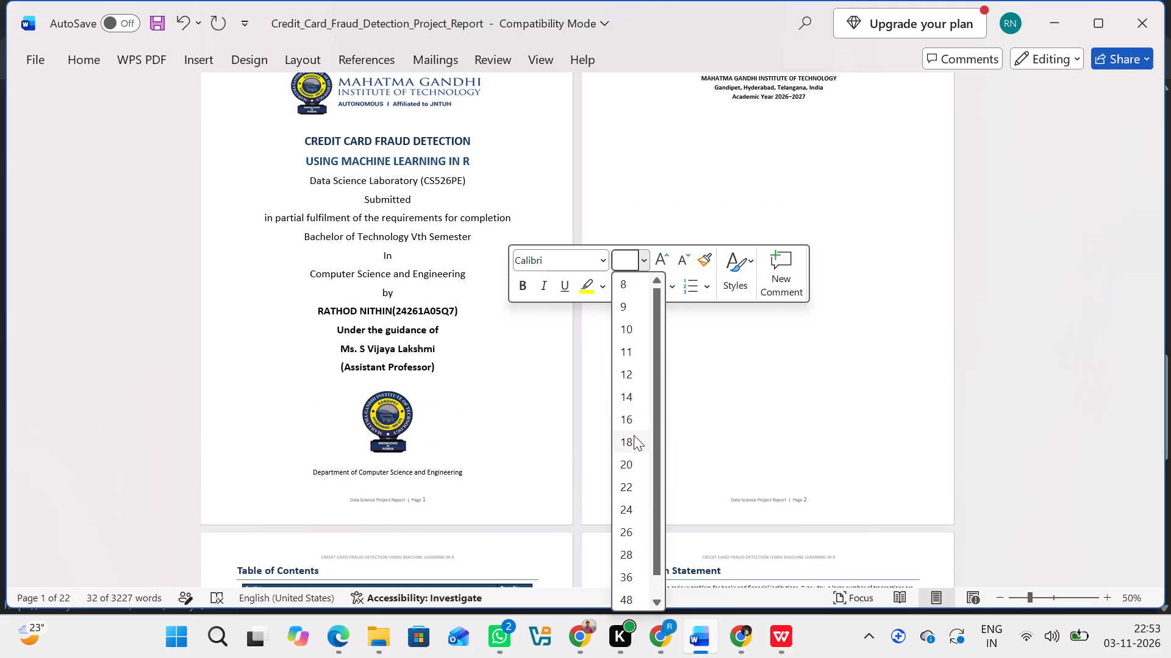
left_click(632, 399)
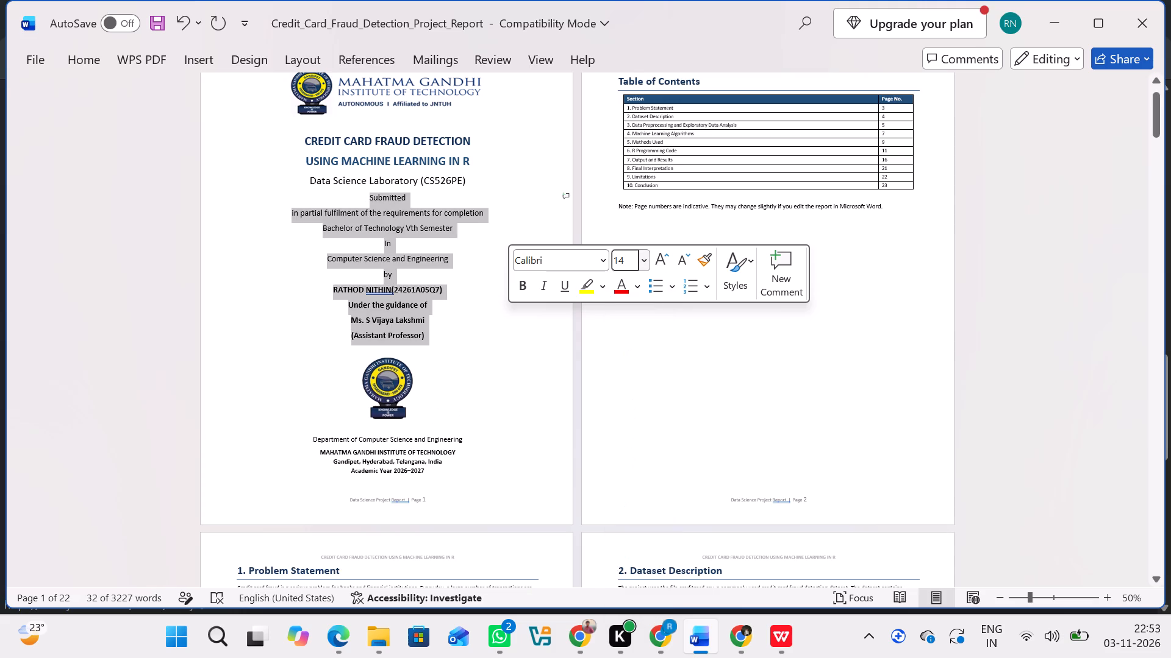
left_click(483, 334)
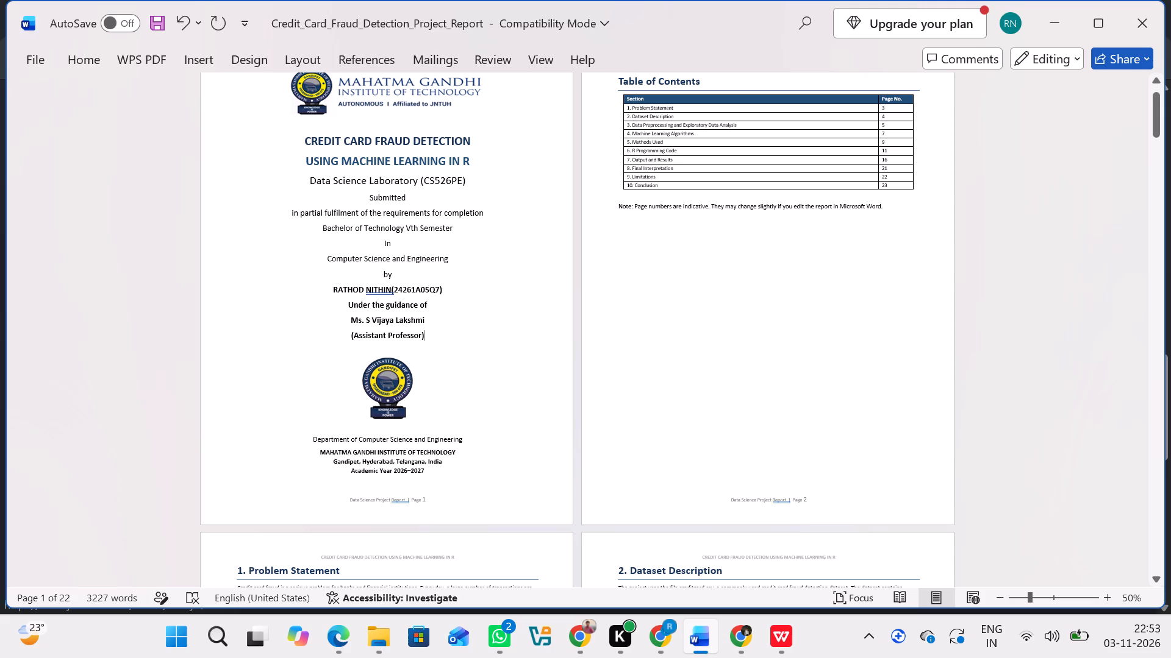
Set the font size of the cover page line "Data Science Laboratory (CS526PE)" to 14.
left_click_drag(308, 179, 476, 179)
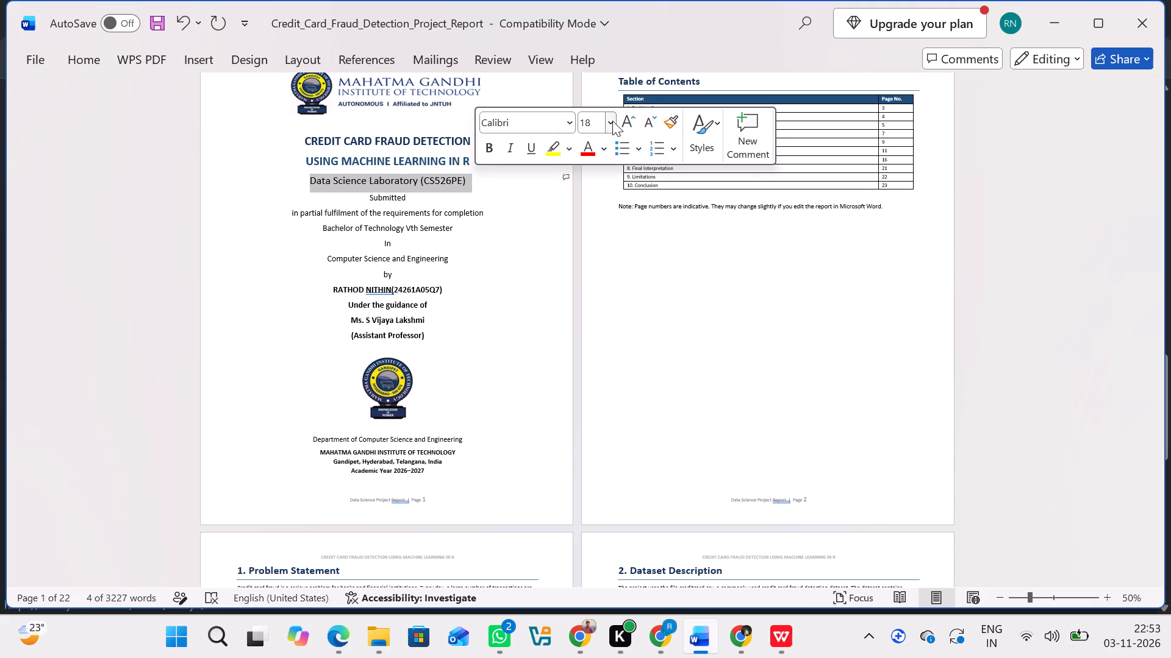
left_click(612, 122)
left_click(598, 260)
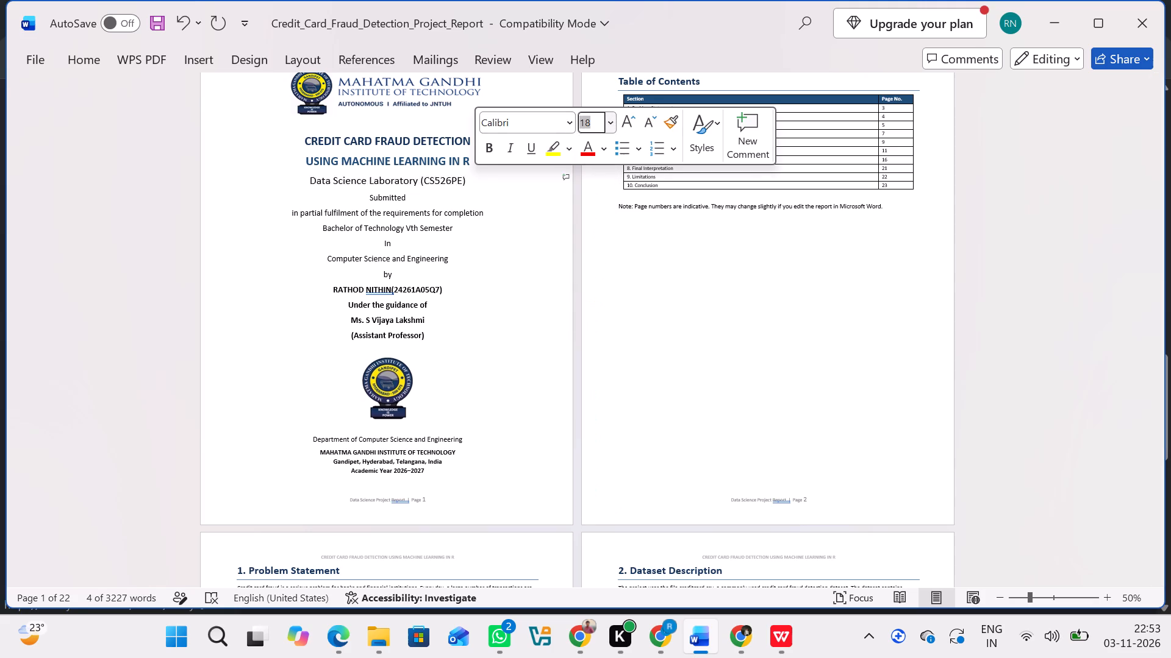
left_click(539, 254)
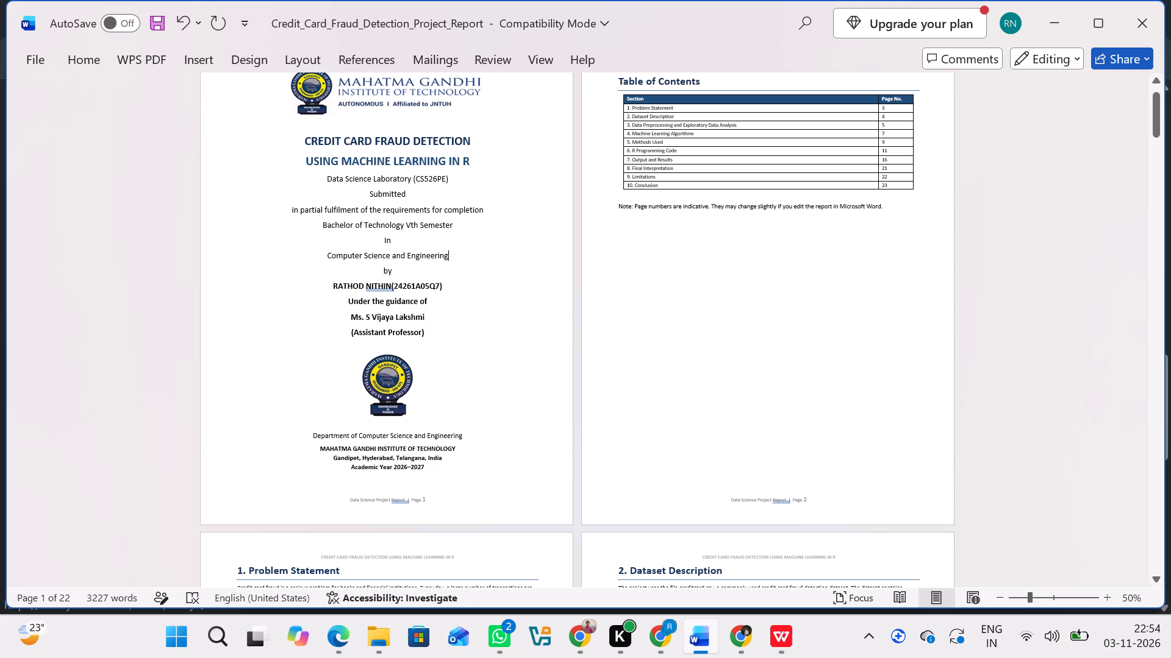
Set the font size of the department, institute, location and academic year lines at the end of the cover page to 14.
left_click_drag(306, 438, 461, 472)
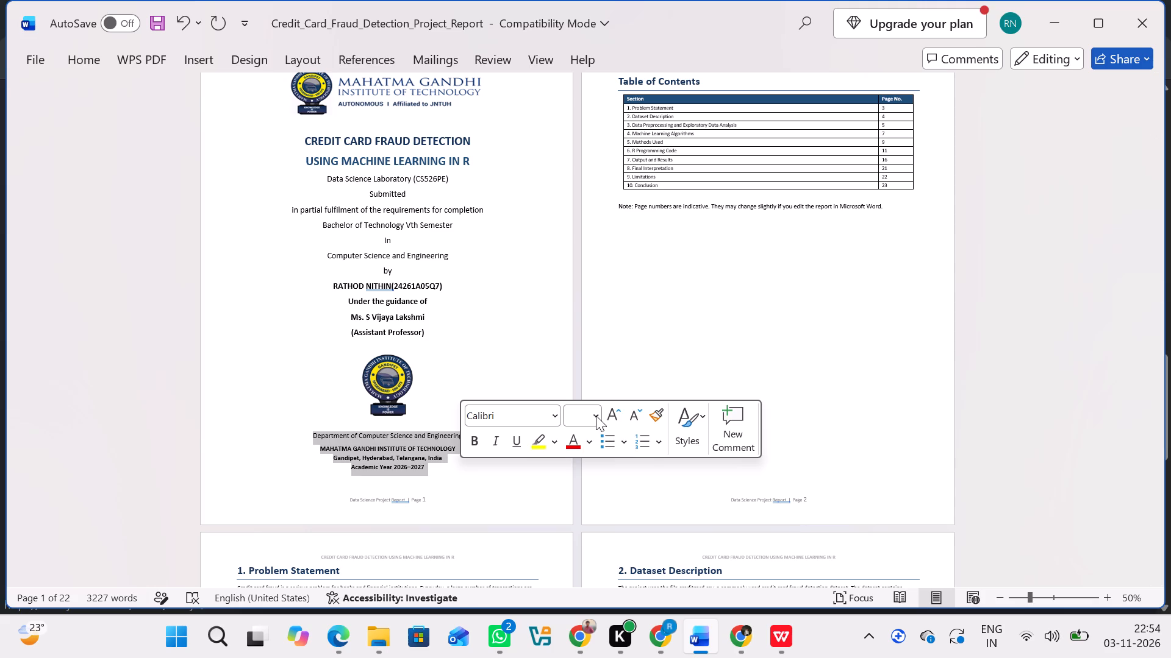
left_click(596, 415)
left_click(575, 164)
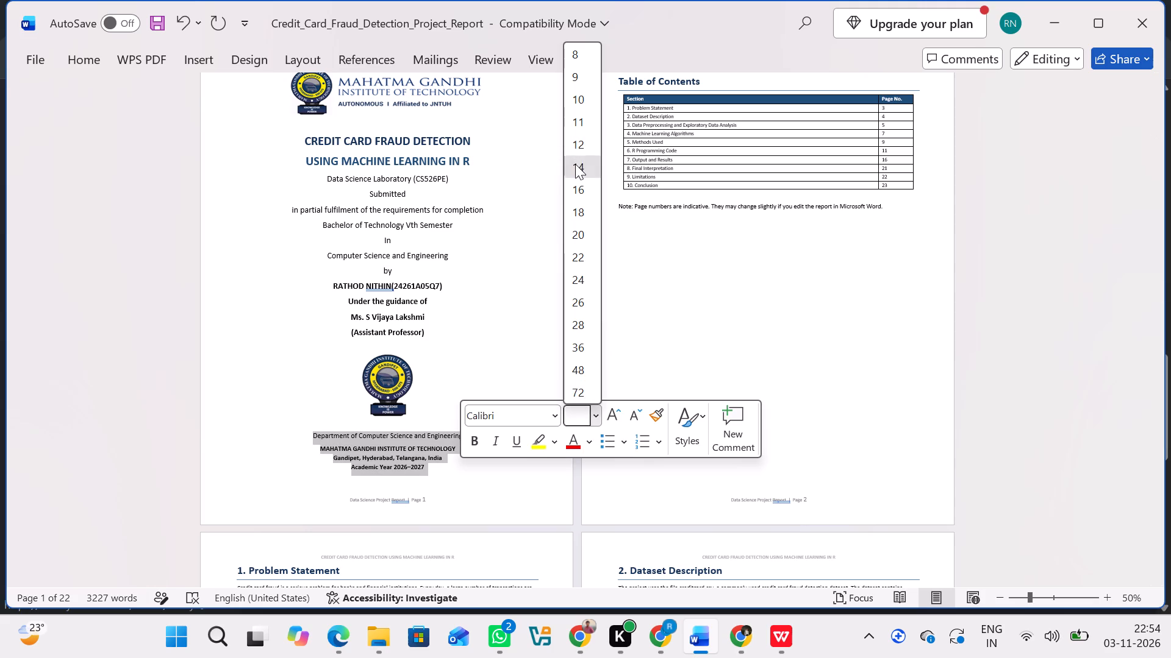
left_click(512, 319)
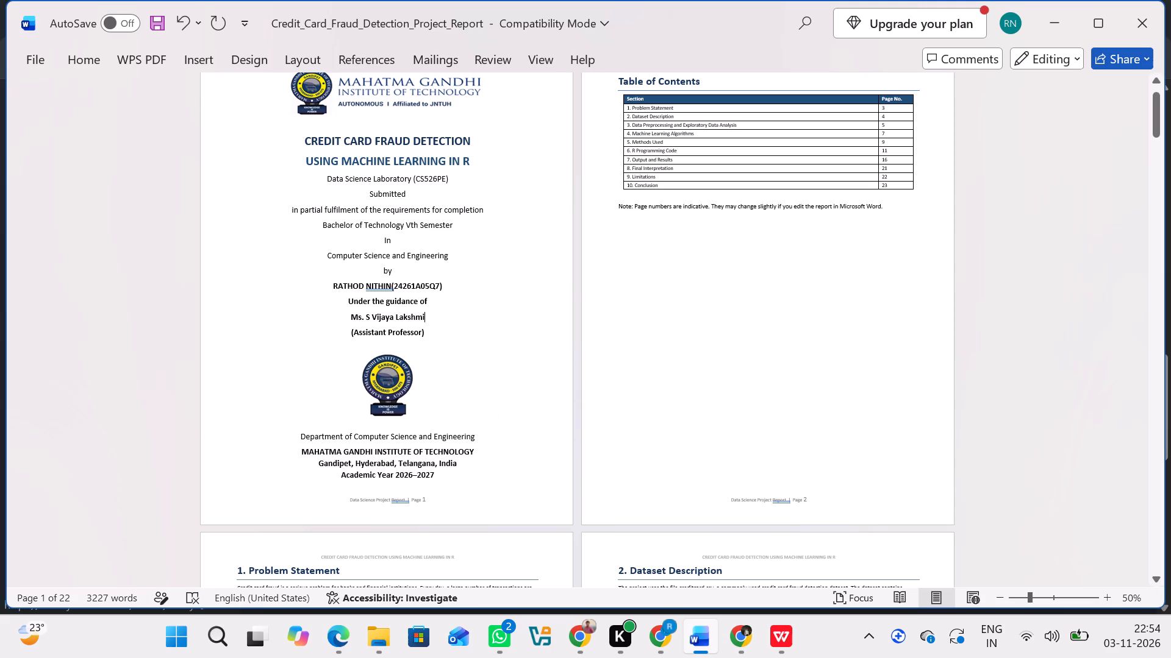
Make the line "Department of Computer Science and Engineering" below the cover page emblem bold.
left_click_drag(296, 434, 480, 438)
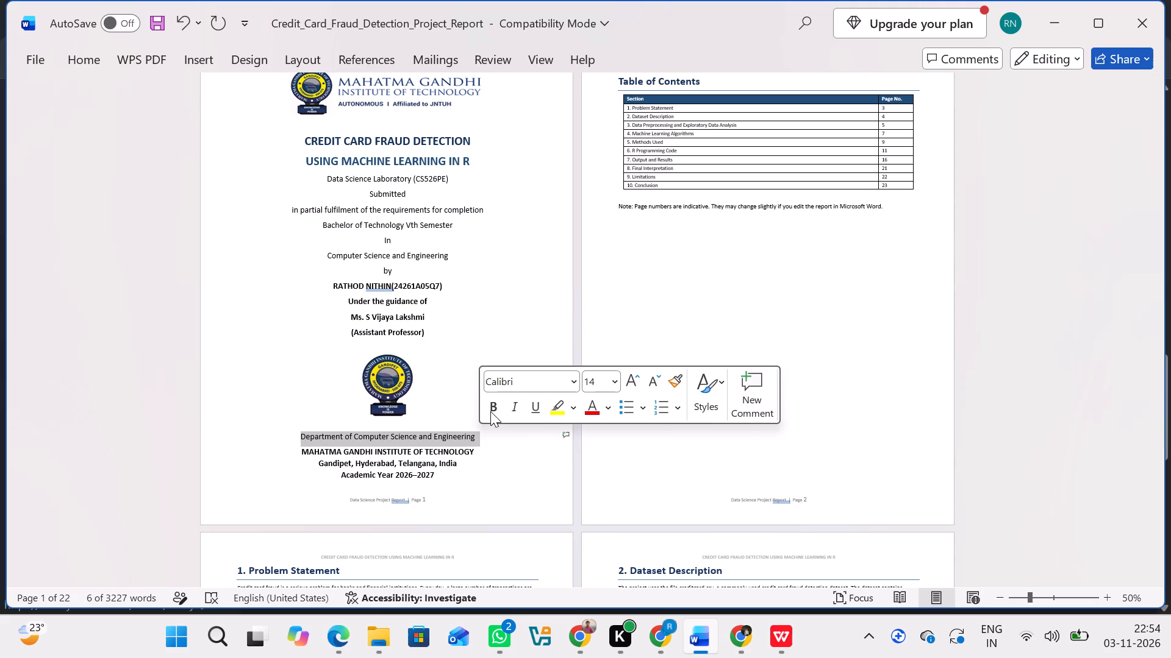
left_click(490, 411)
left_click(501, 481)
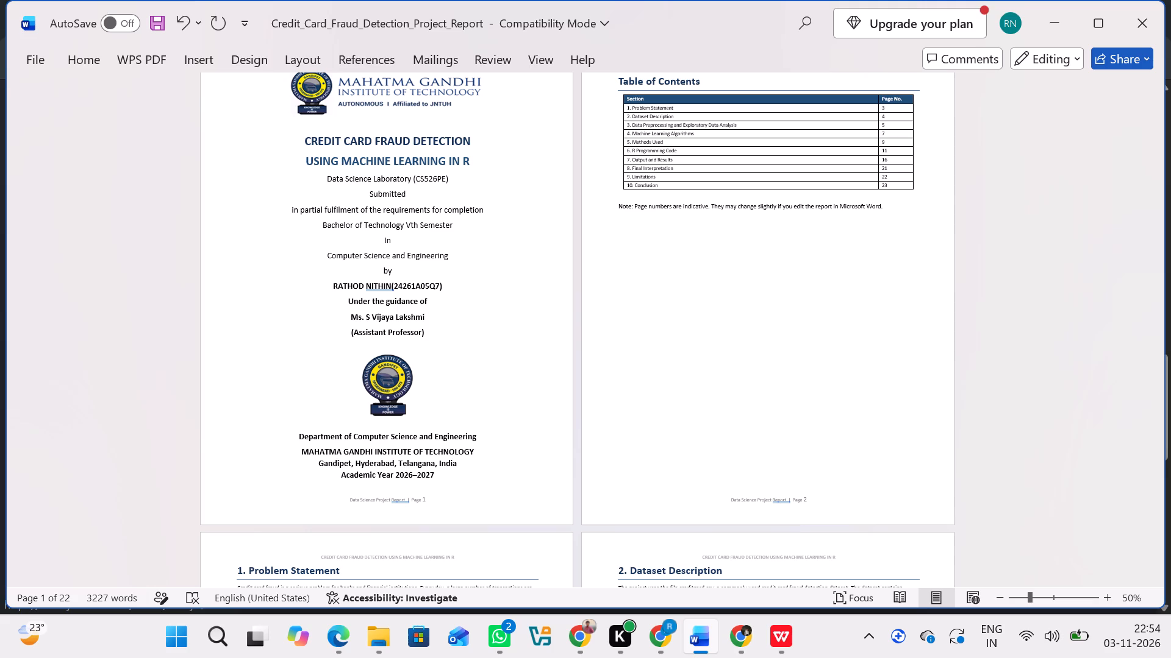
left_click(472, 339)
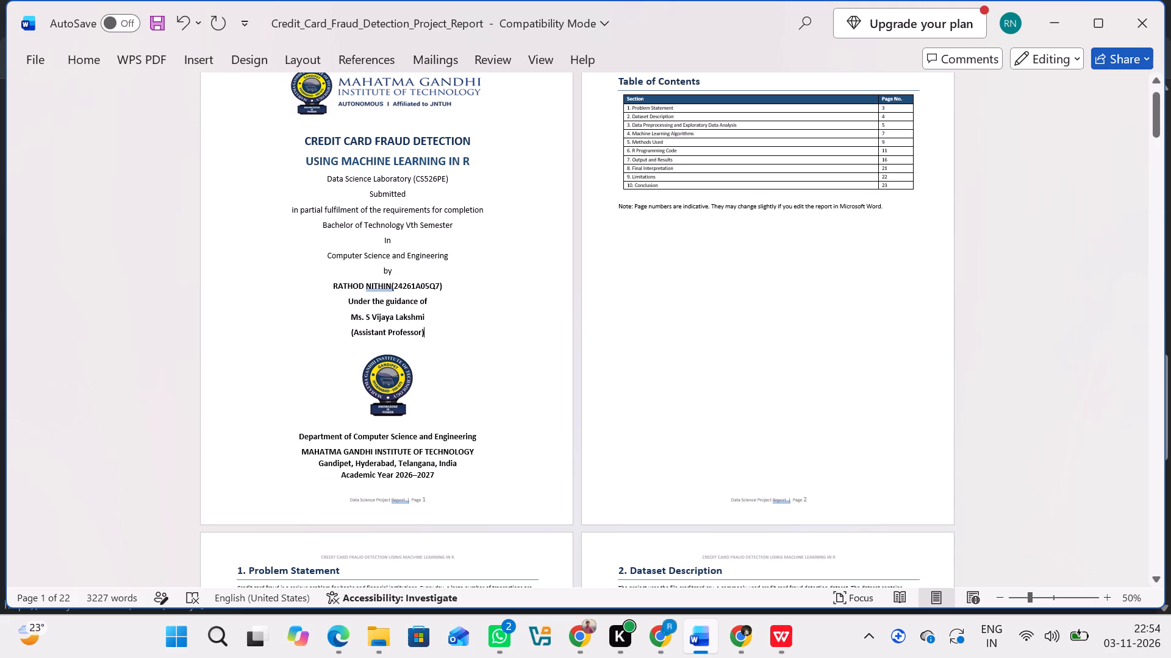
Remove bold from the line "Under the guidance of" on the cover page.
left_click_drag(351, 302, 434, 305)
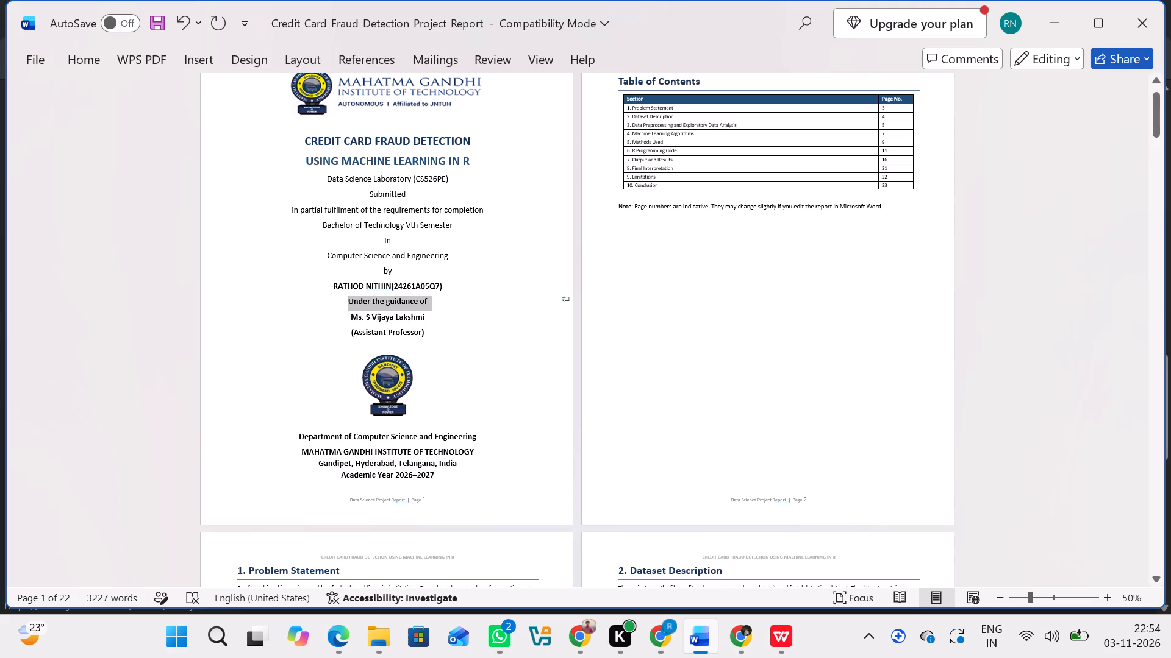
left_click(443, 279)
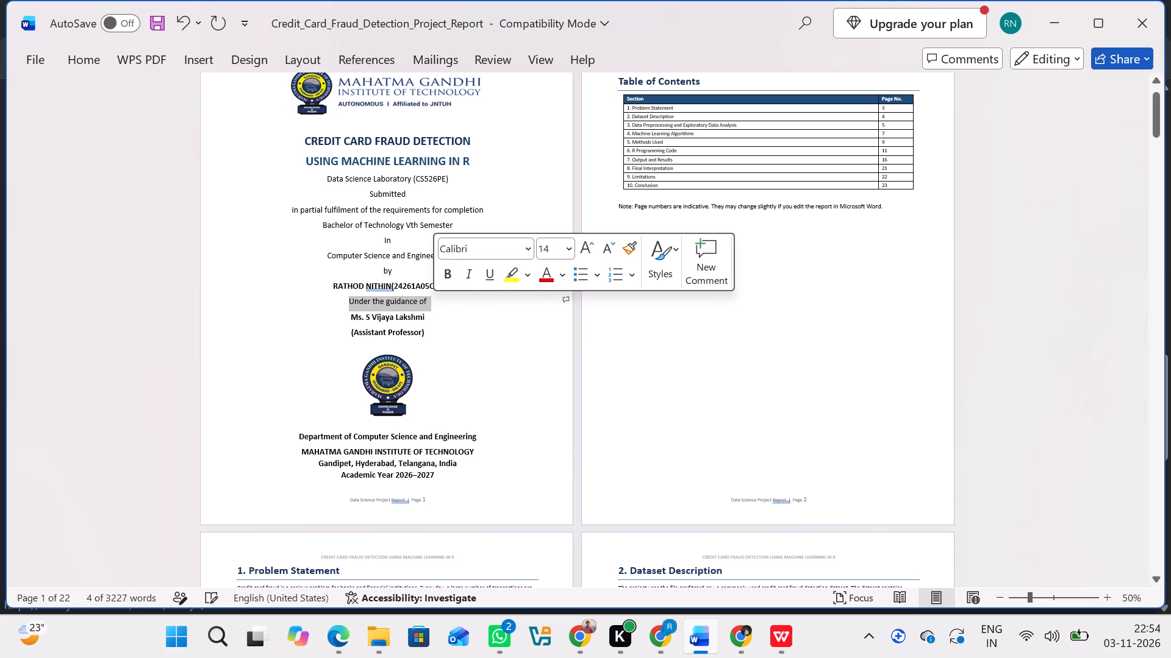
left_click(451, 314)
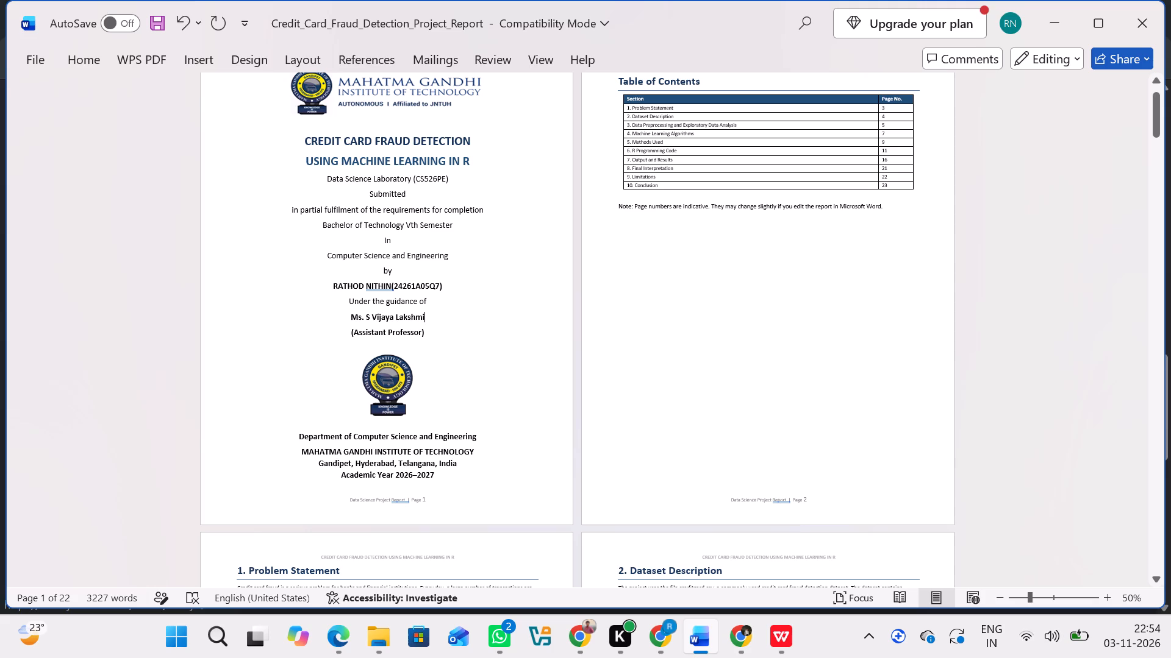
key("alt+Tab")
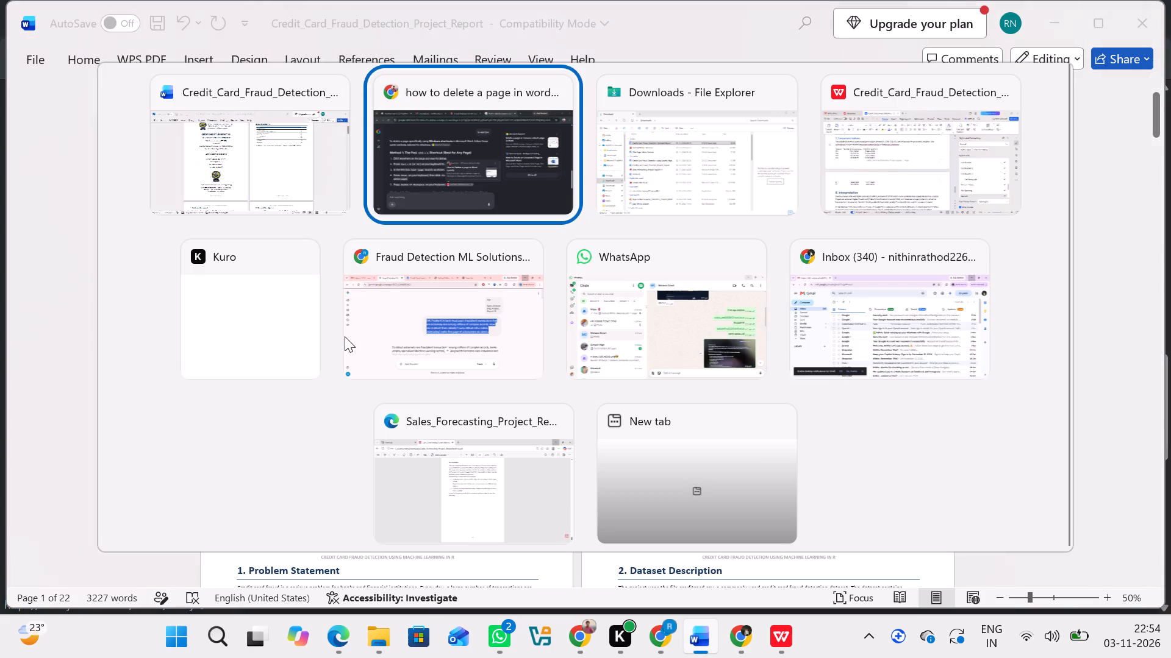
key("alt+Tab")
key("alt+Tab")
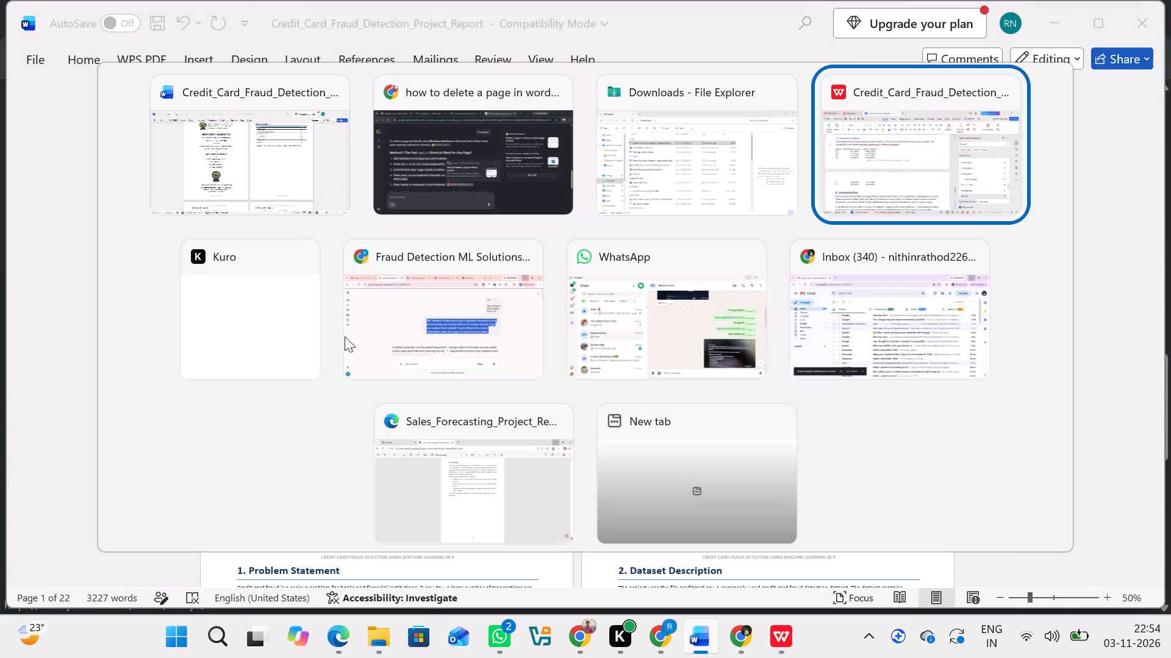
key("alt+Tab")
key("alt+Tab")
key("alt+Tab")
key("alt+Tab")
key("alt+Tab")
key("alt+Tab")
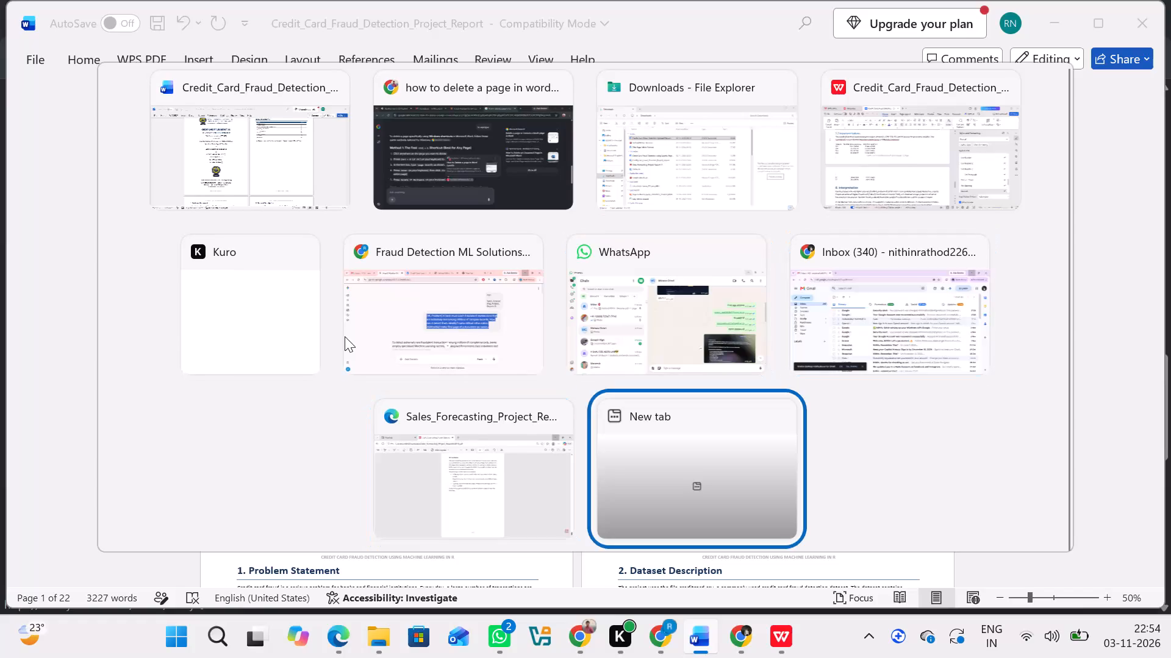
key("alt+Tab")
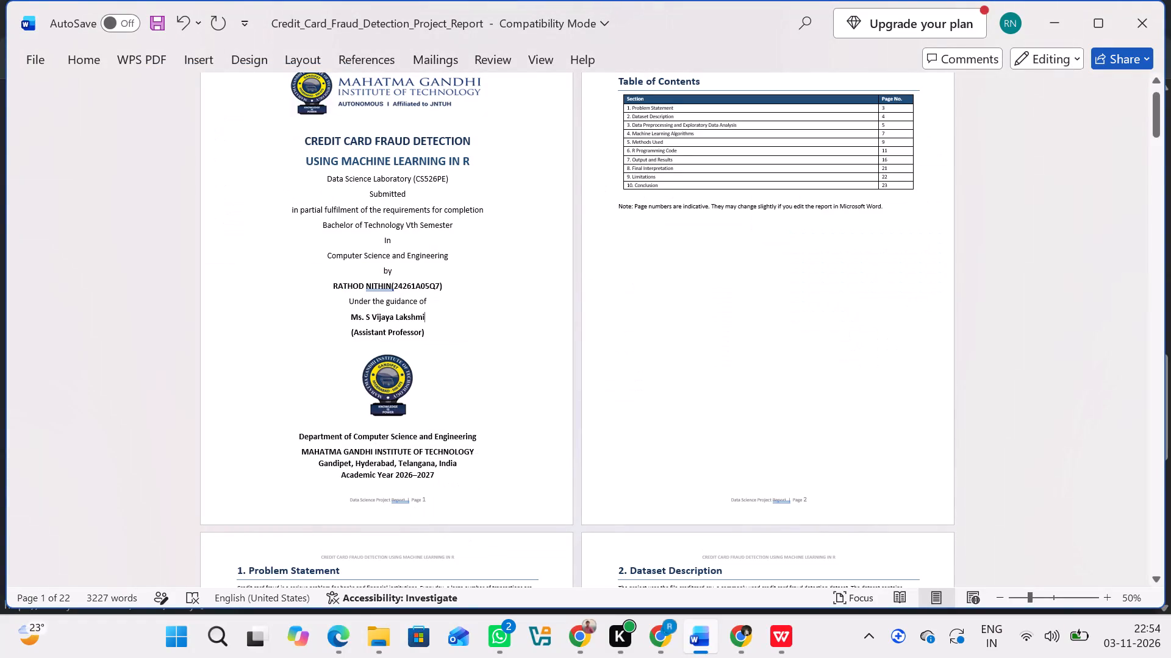
Switch to Microsoft Edge, examine the cover page formatting of the Sales_Forecasting_Project_Report PDF as a reference, and return to Word.
left_click(341, 642)
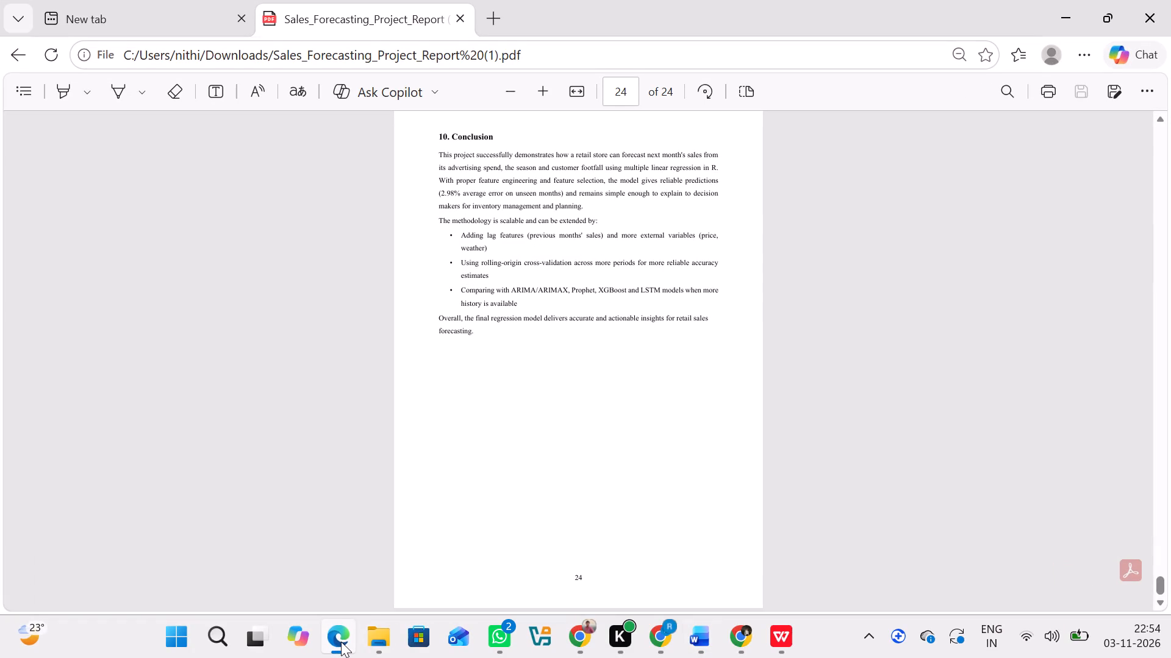
scroll(621, 447, "up", 18)
scroll(621, 447, "up", 7)
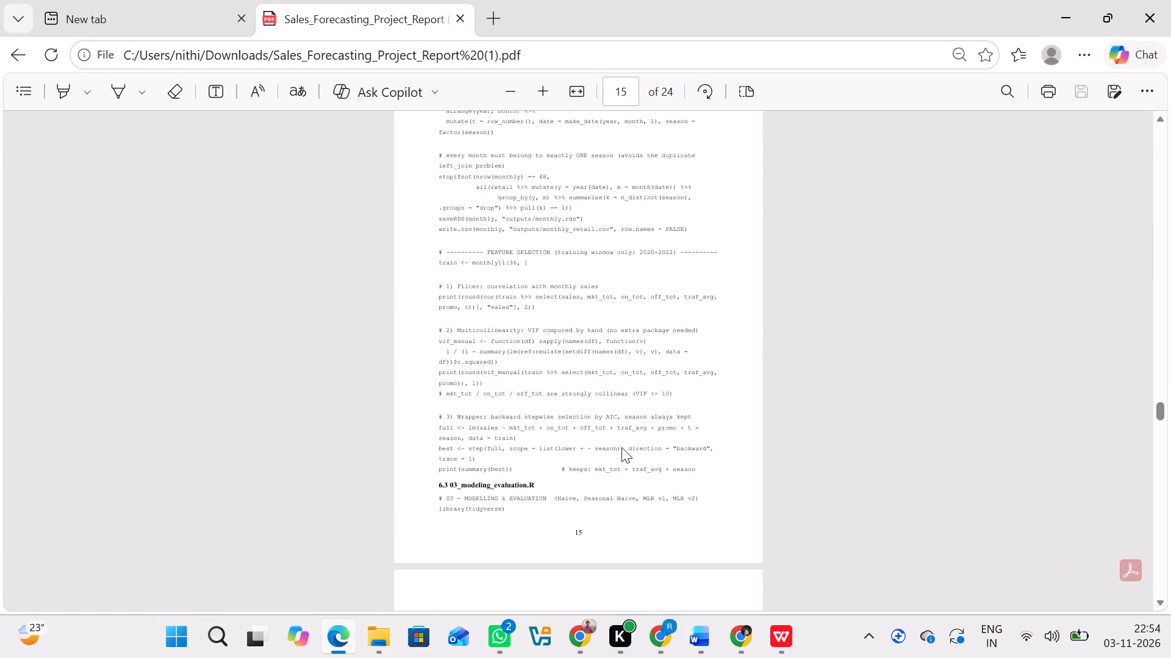
scroll(621, 447, "up", 19)
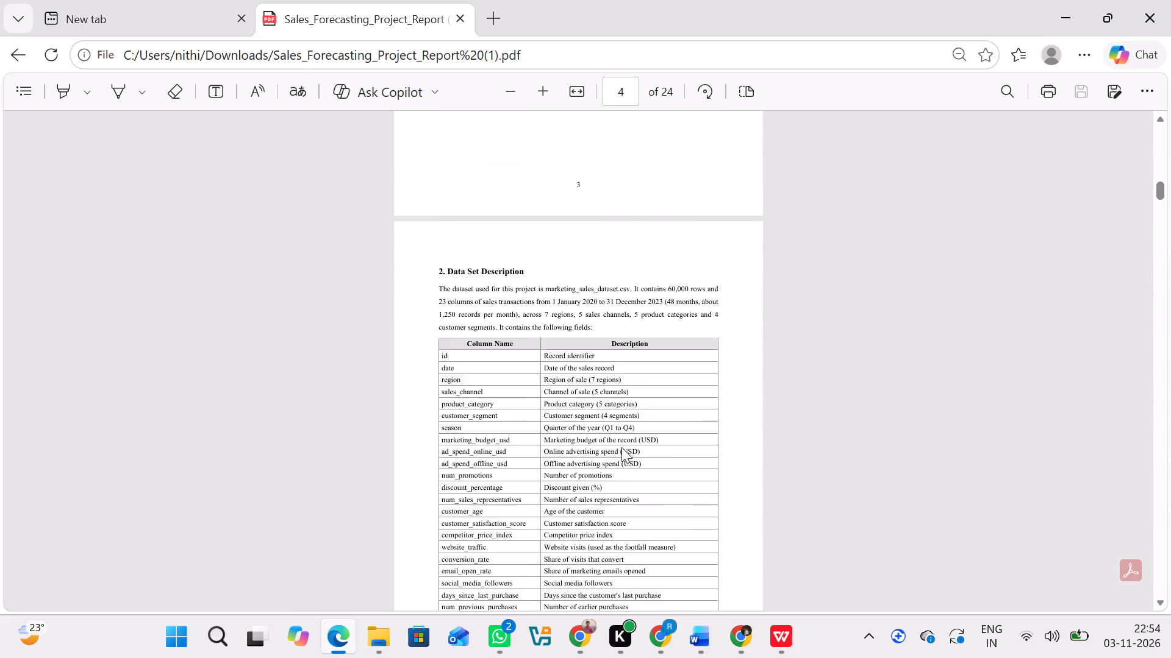
scroll(621, 447, "up", 18)
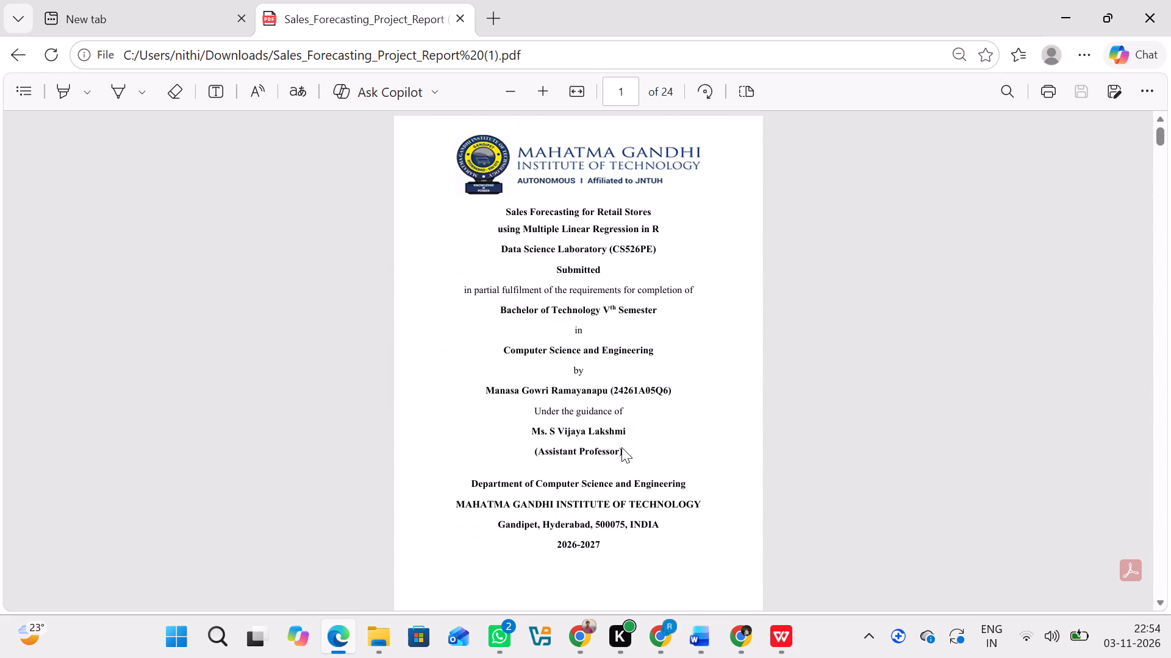
scroll(621, 447, "down", 1)
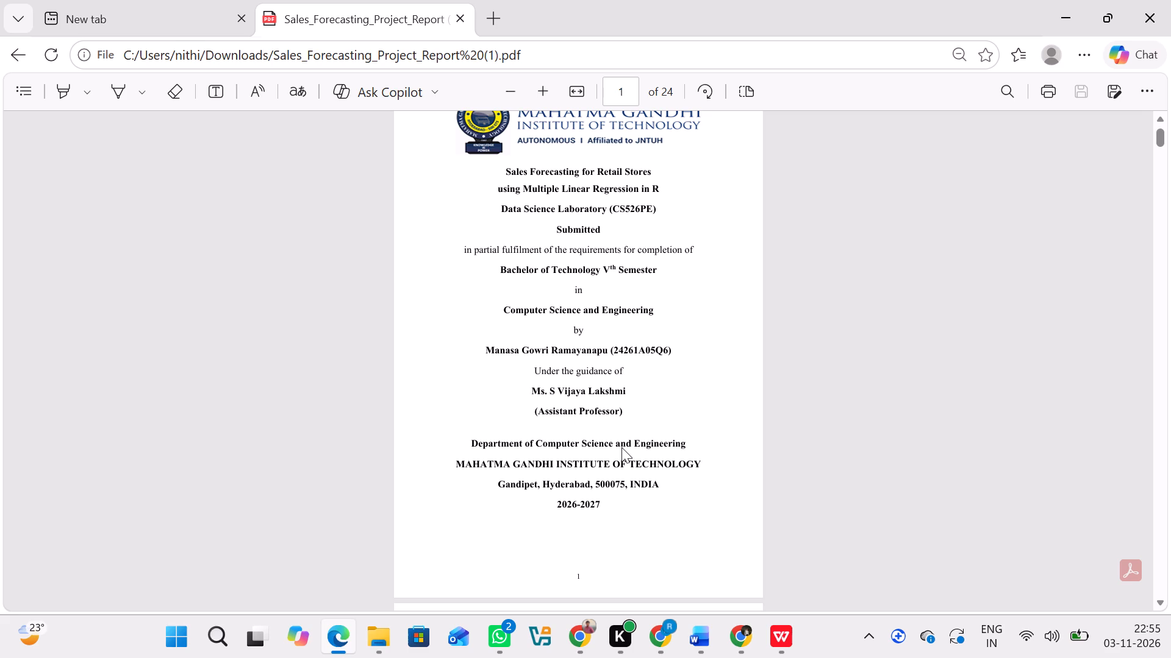
key("alt+Tab")
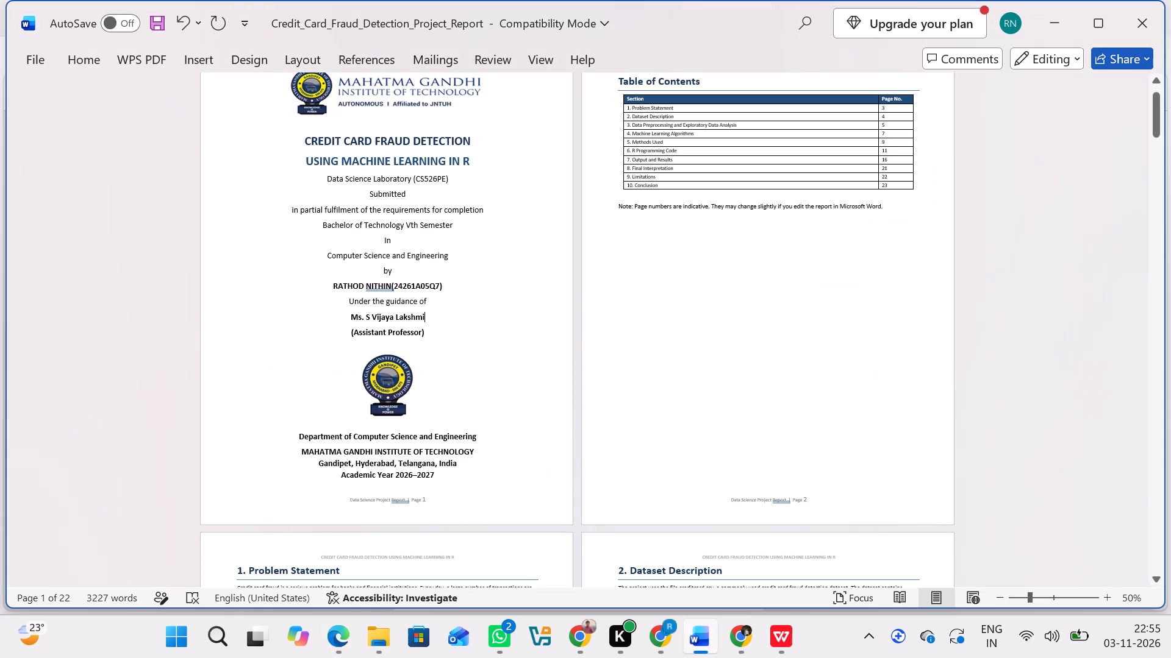
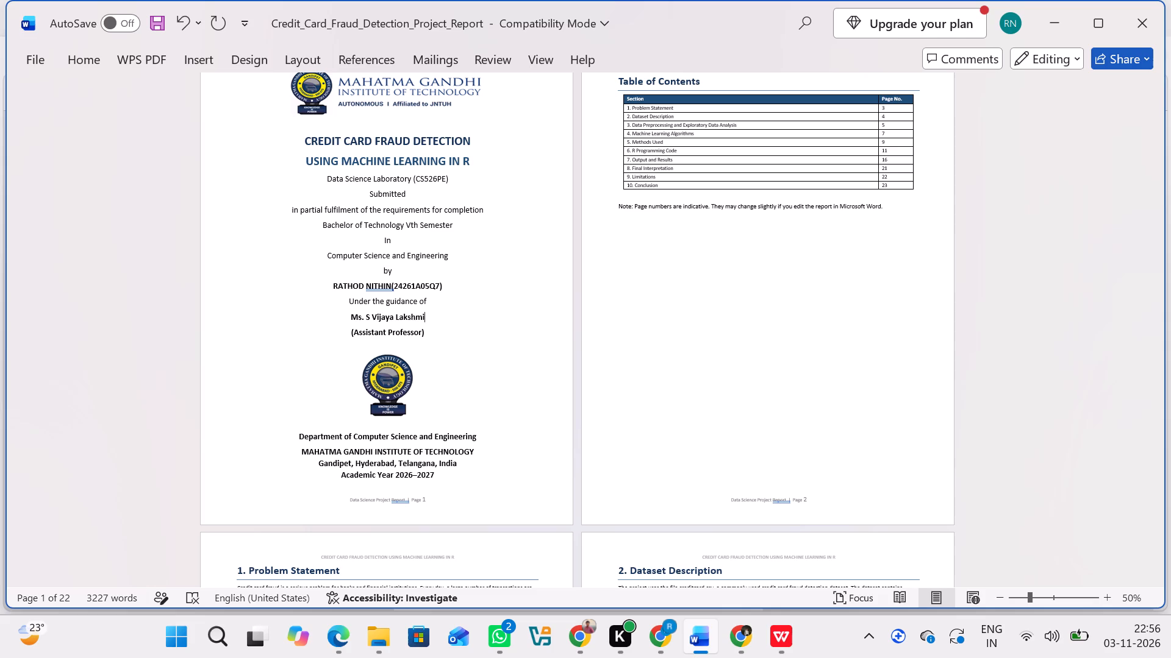
Insert a space between the student's name and the bracketed roll number on the cover page.
left_click(391, 288)
key("space")
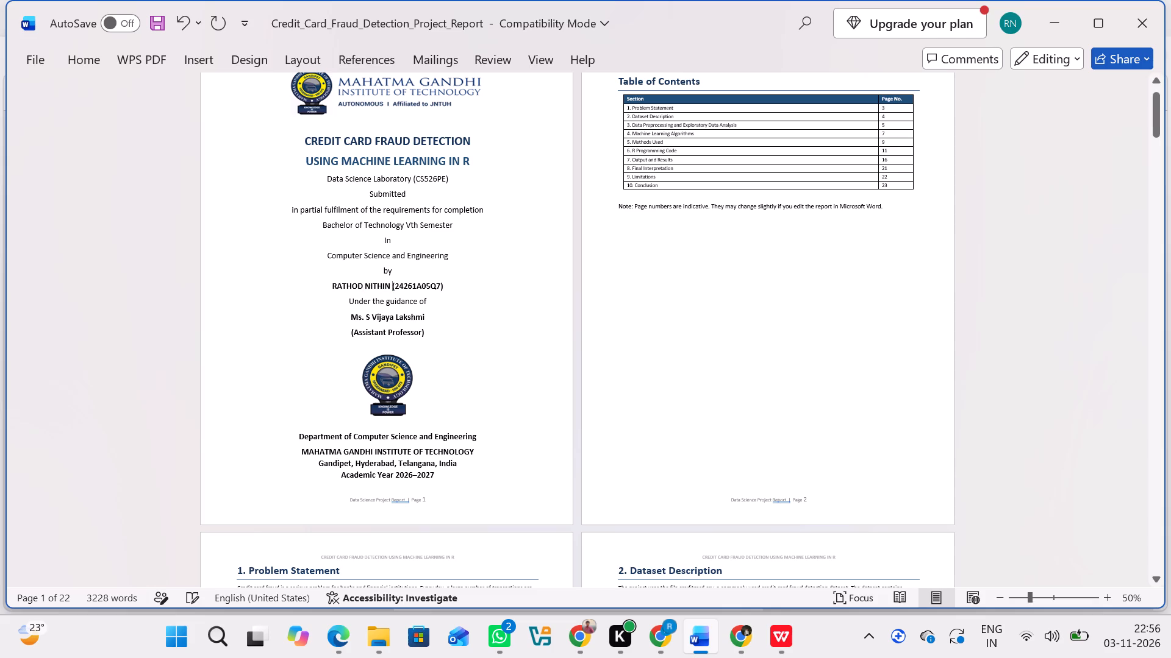
left_click(479, 285)
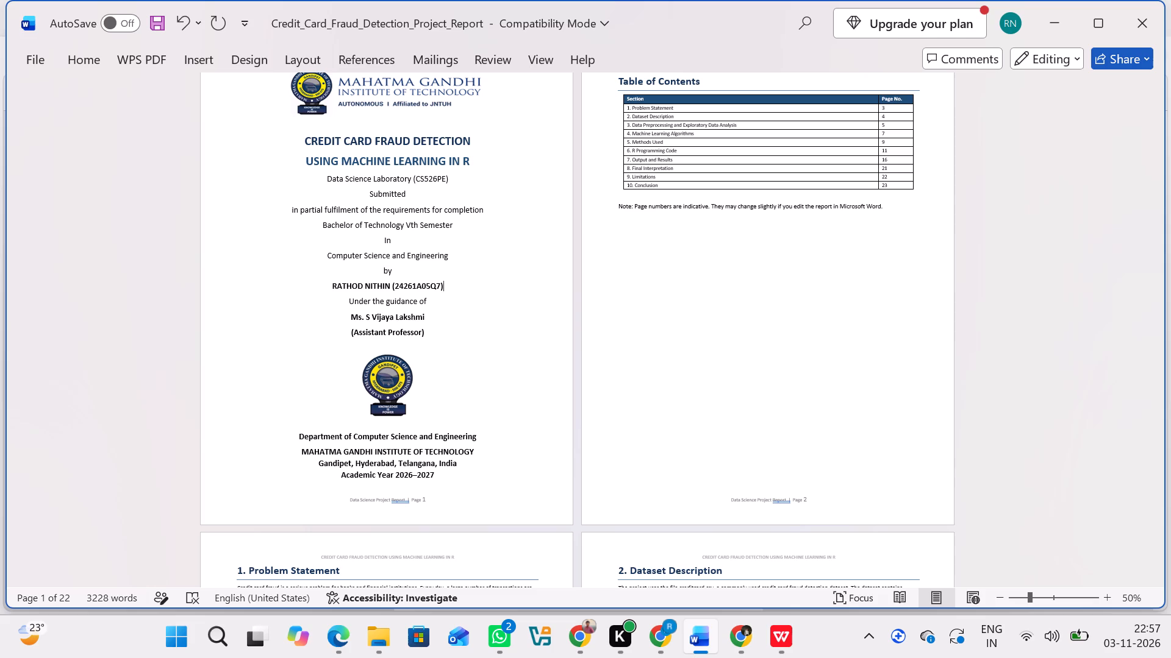
Make the cover page lines "Data Science Laboratory (CS526PE)", "Submitted", "Bachelor of Technology Vth Semester" and "Computer Science and Engineering" bold.
left_click_drag(371, 193, 384, 193)
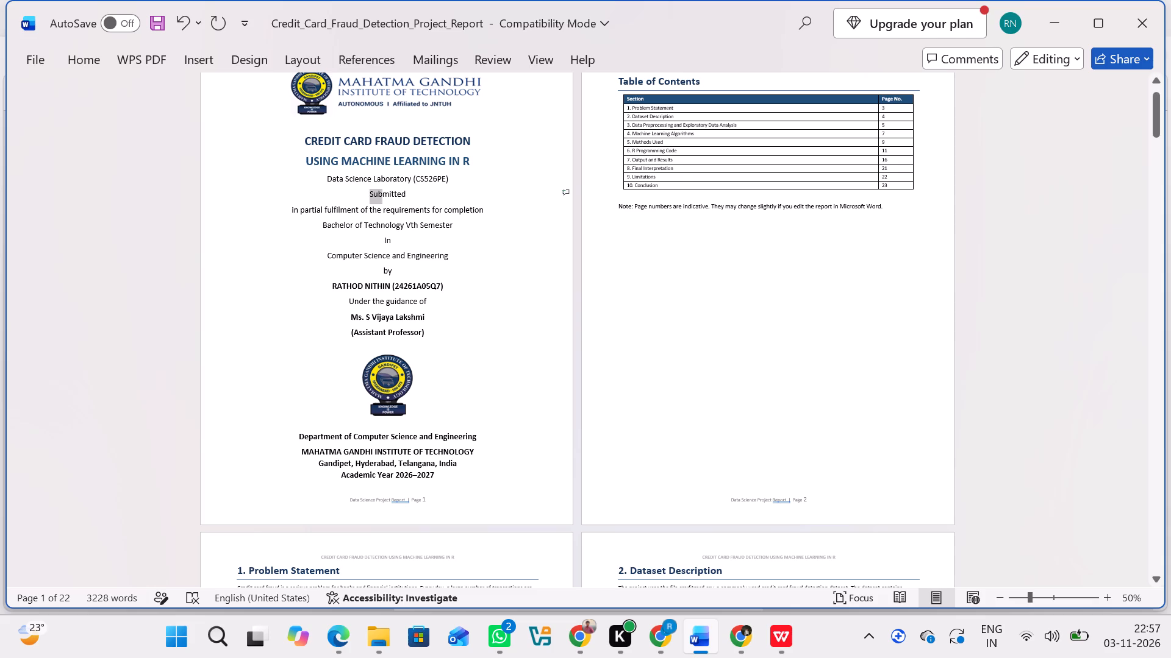
left_click_drag(384, 193, 385, 193)
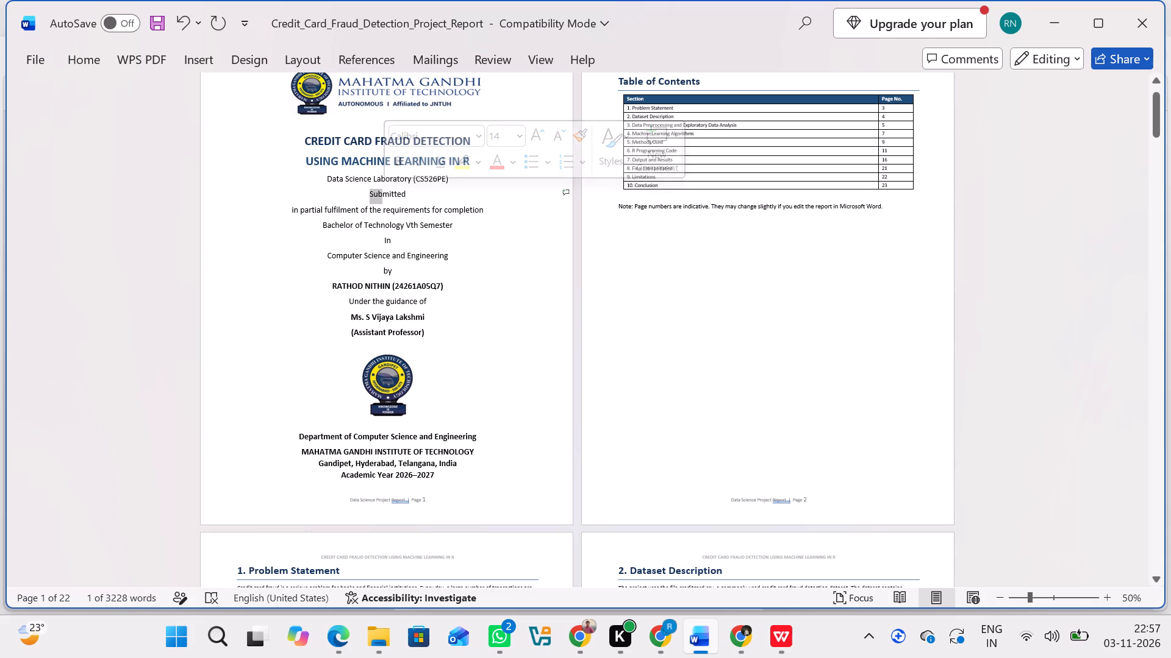
left_click(327, 177)
left_click_drag(327, 177, 430, 199)
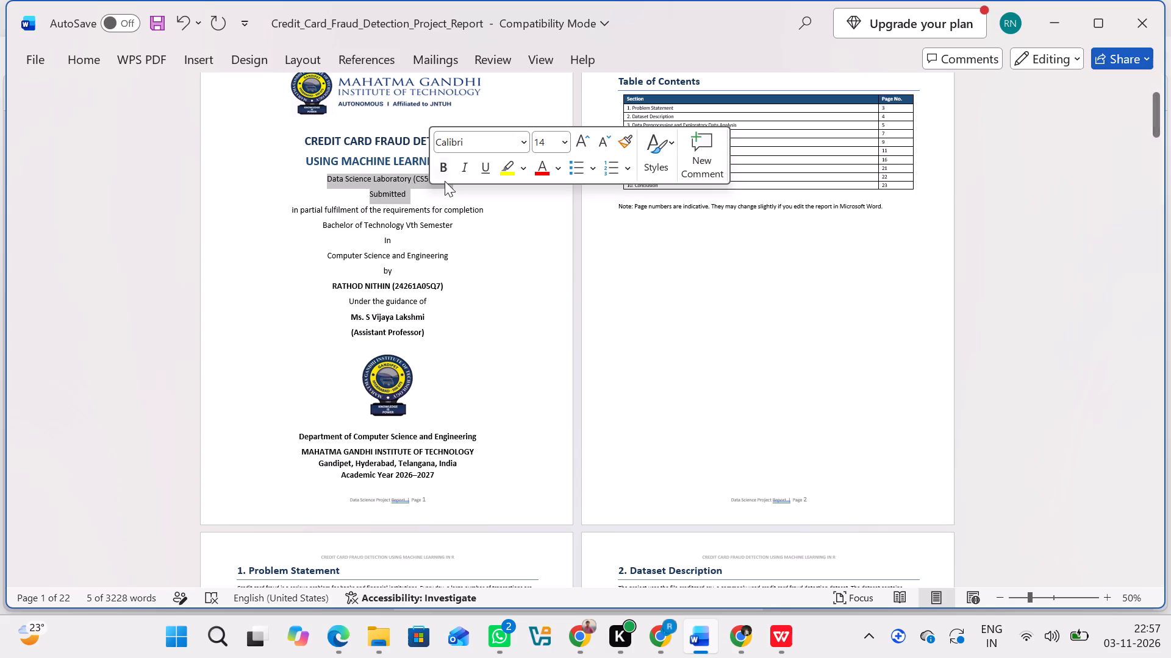
left_click(442, 169)
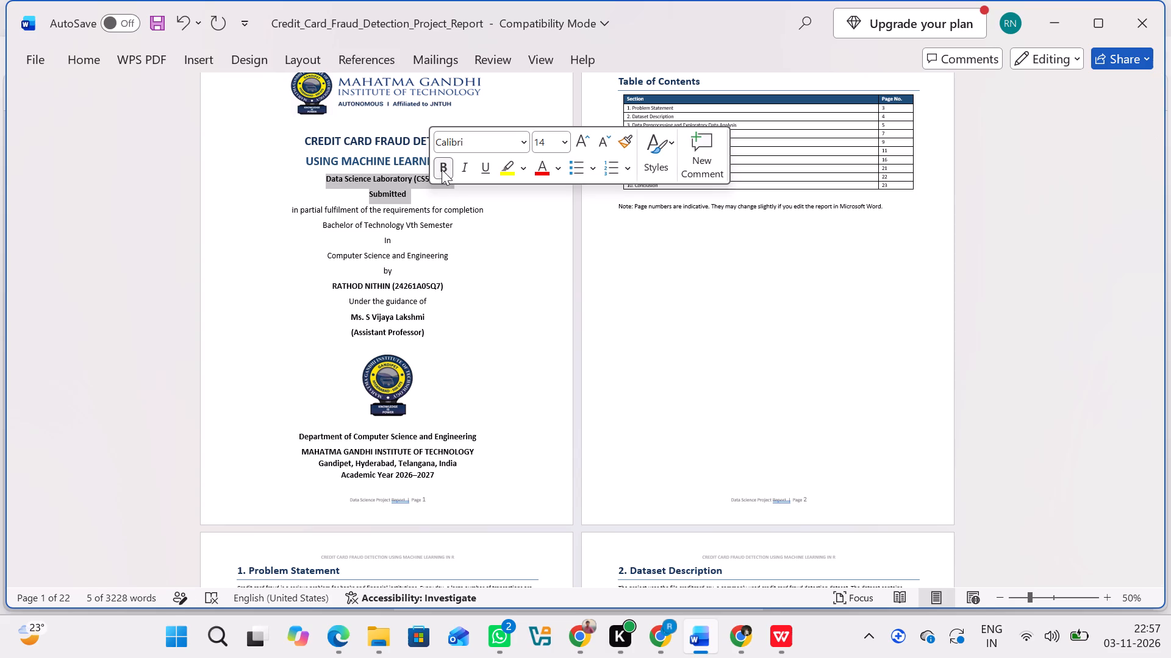
left_click(489, 253)
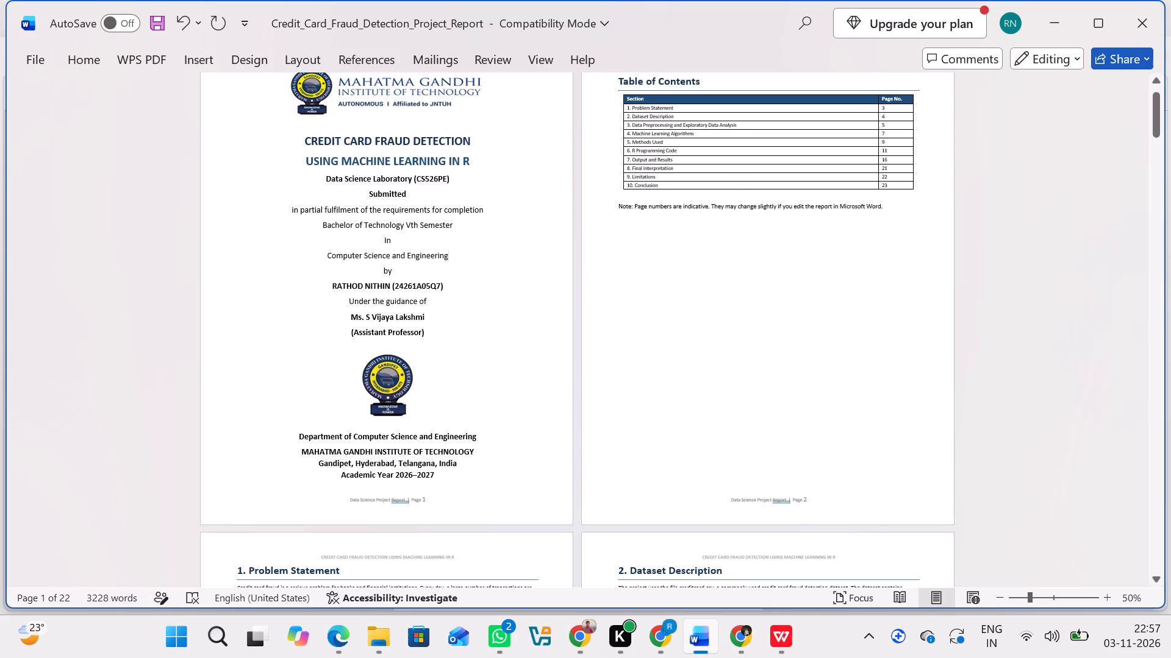
left_click_drag(323, 221, 482, 232)
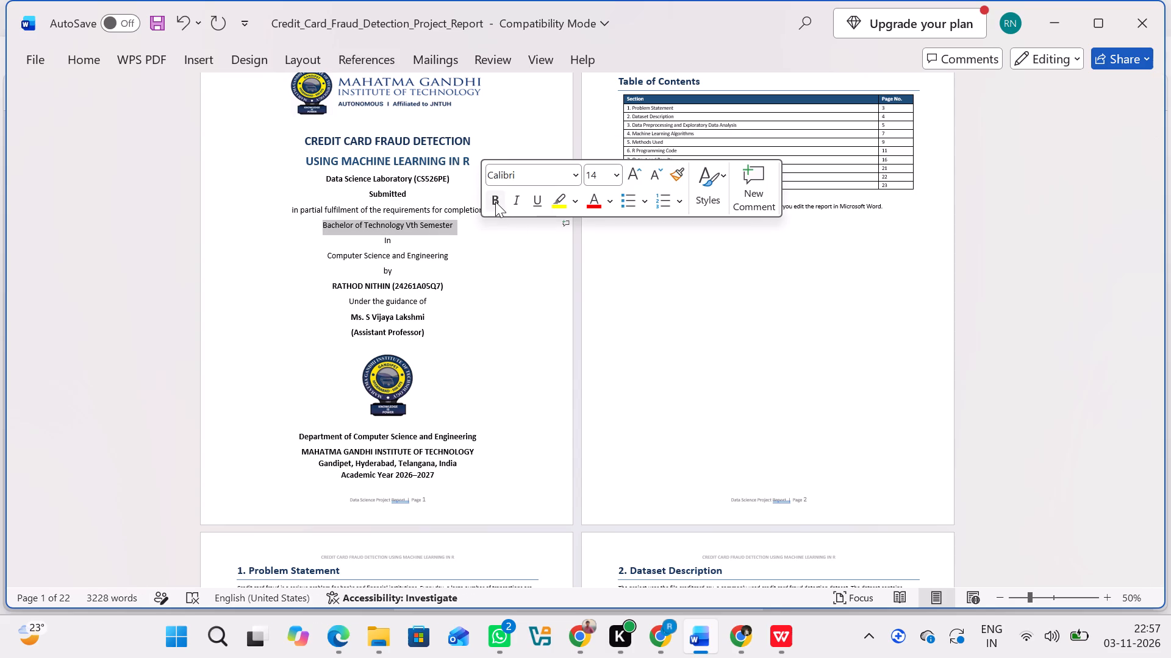
left_click(495, 202)
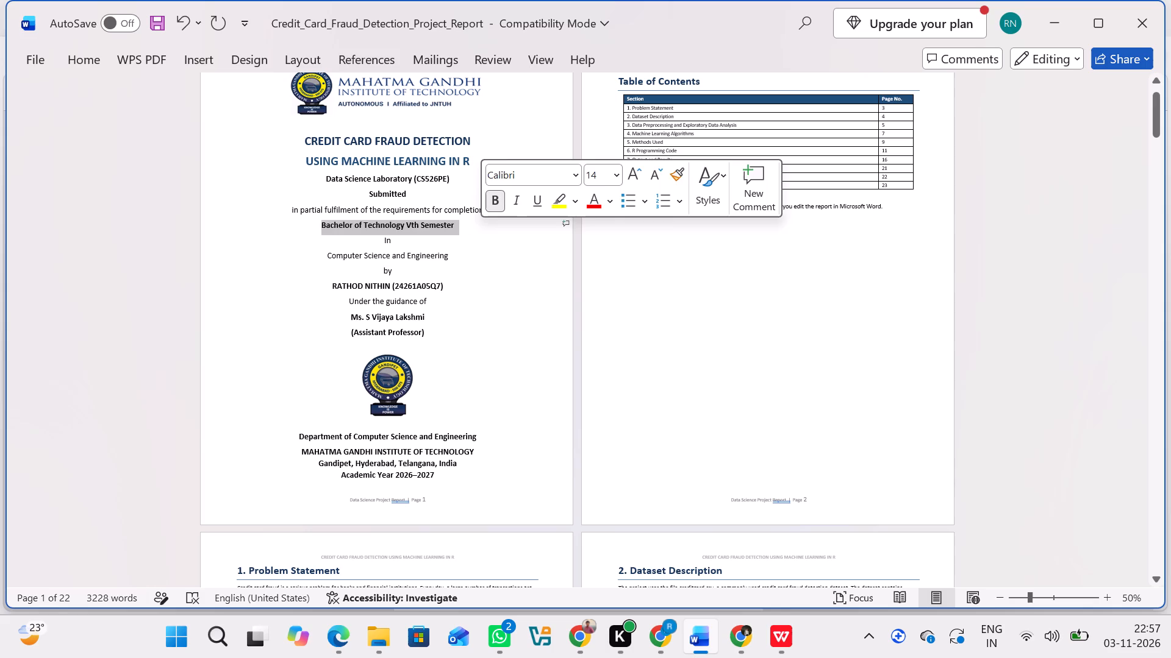
left_click_drag(327, 255, 470, 253)
left_click(484, 223)
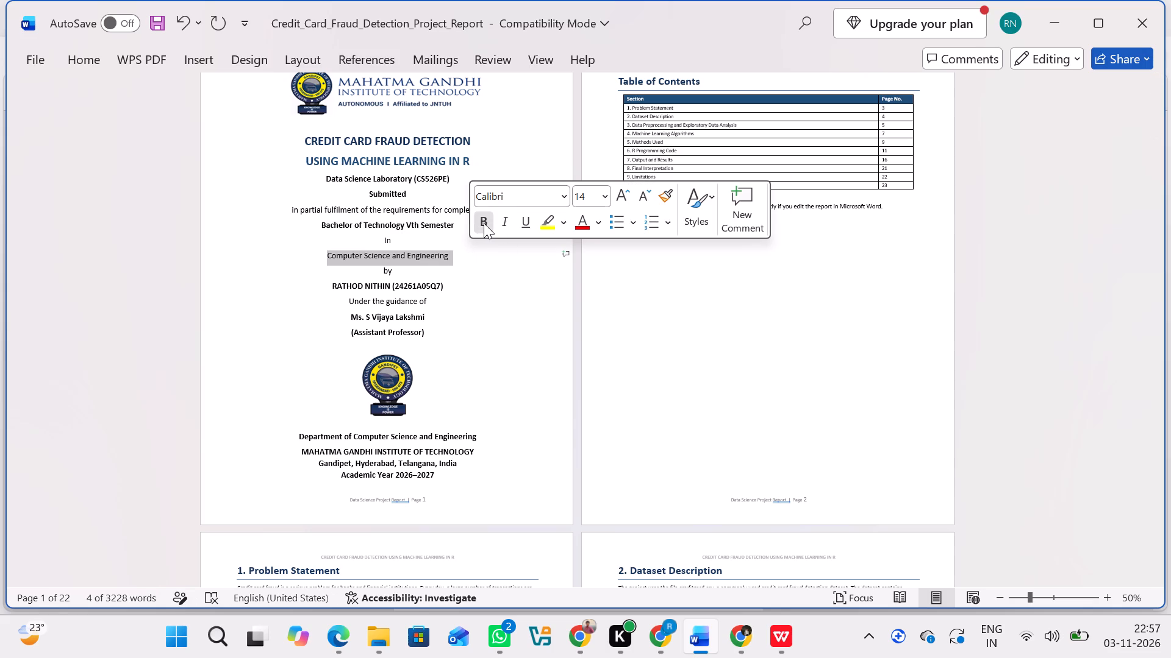
left_click(526, 304)
Review the layout of all report pages from the cover page through the Conclusion and back.
scroll(526, 304, "down", 4)
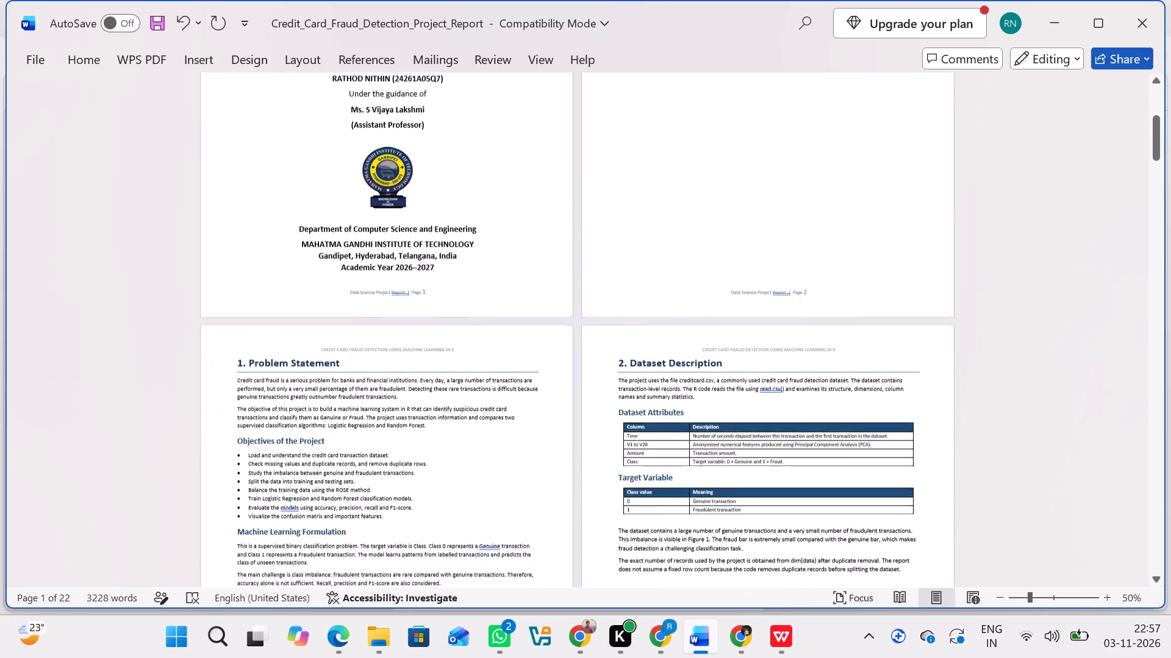
scroll(526, 304, "down", 8)
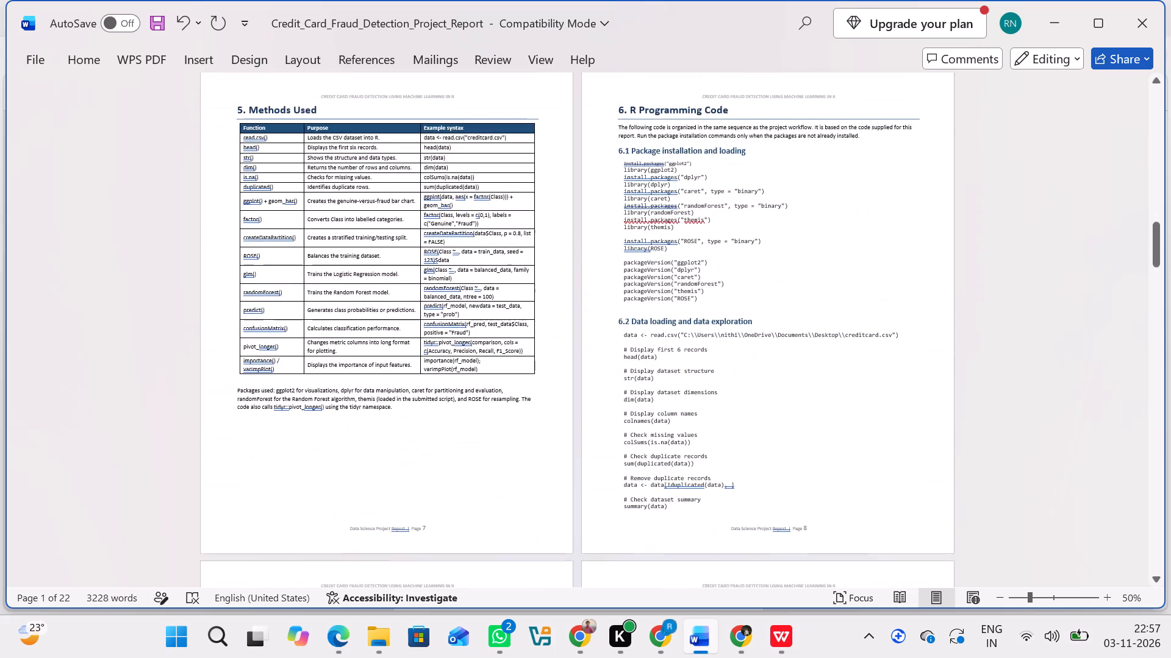
scroll(526, 304, "down", 17)
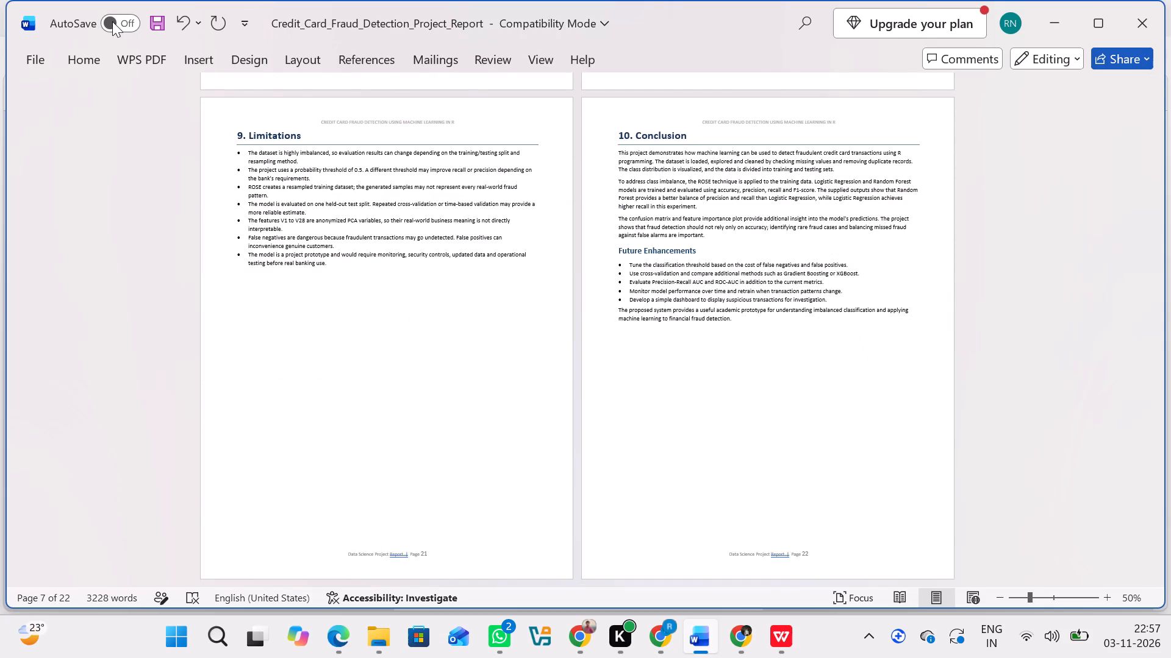
scroll(429, 174, "up", 7)
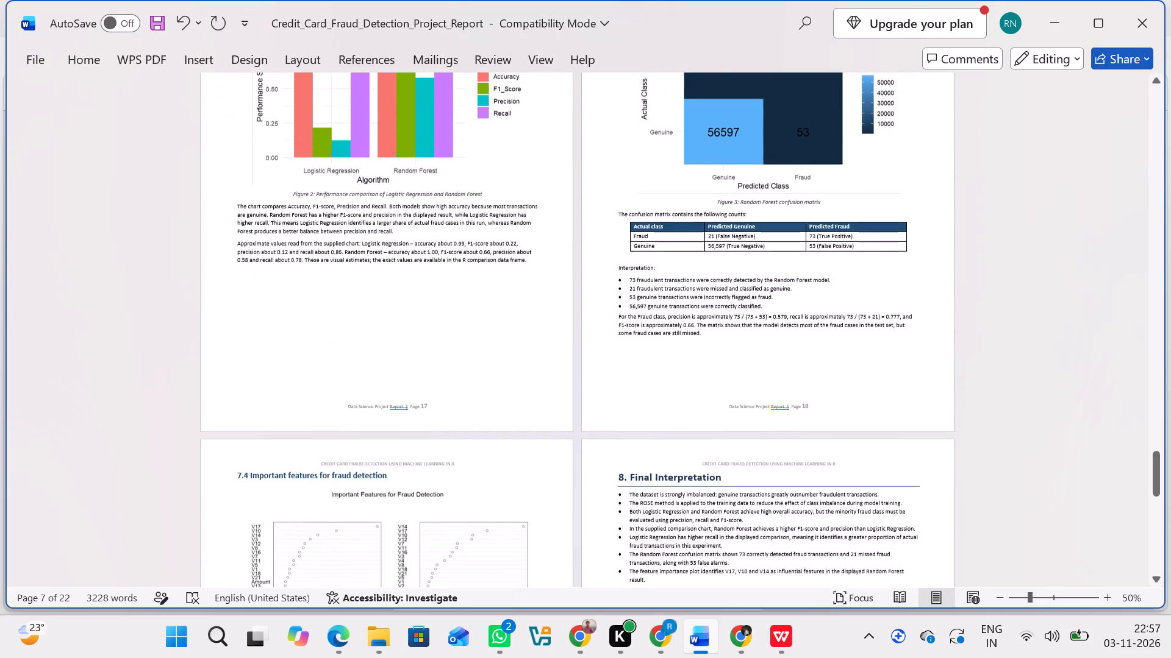
scroll(429, 174, "up", 4)
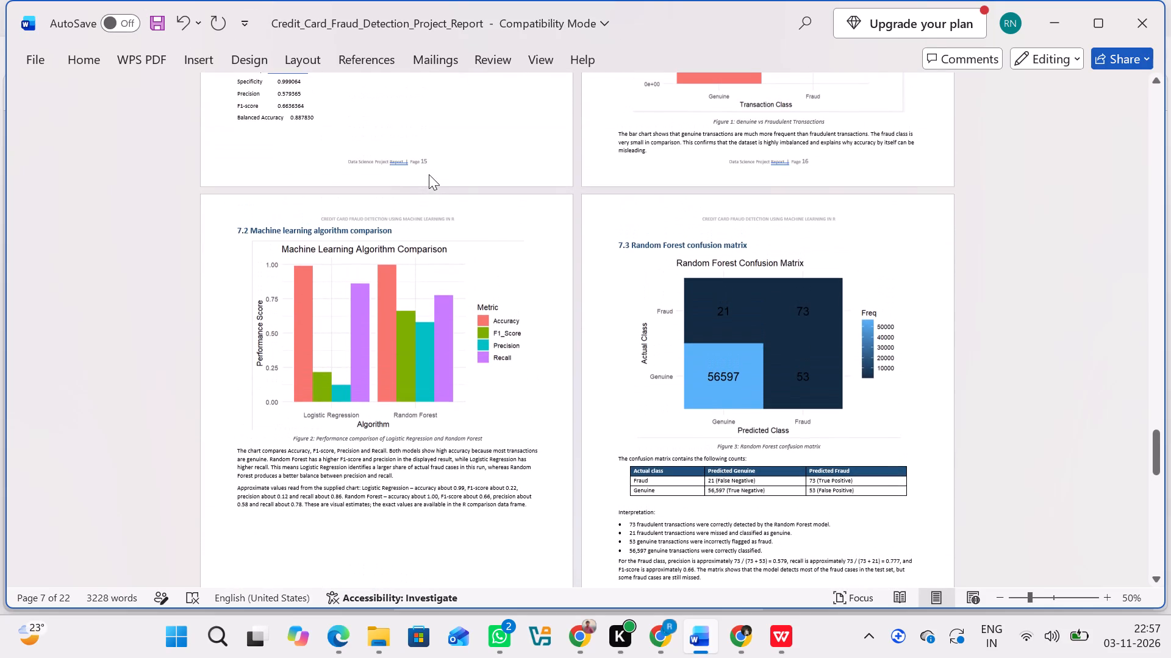
scroll(429, 174, "up", 6)
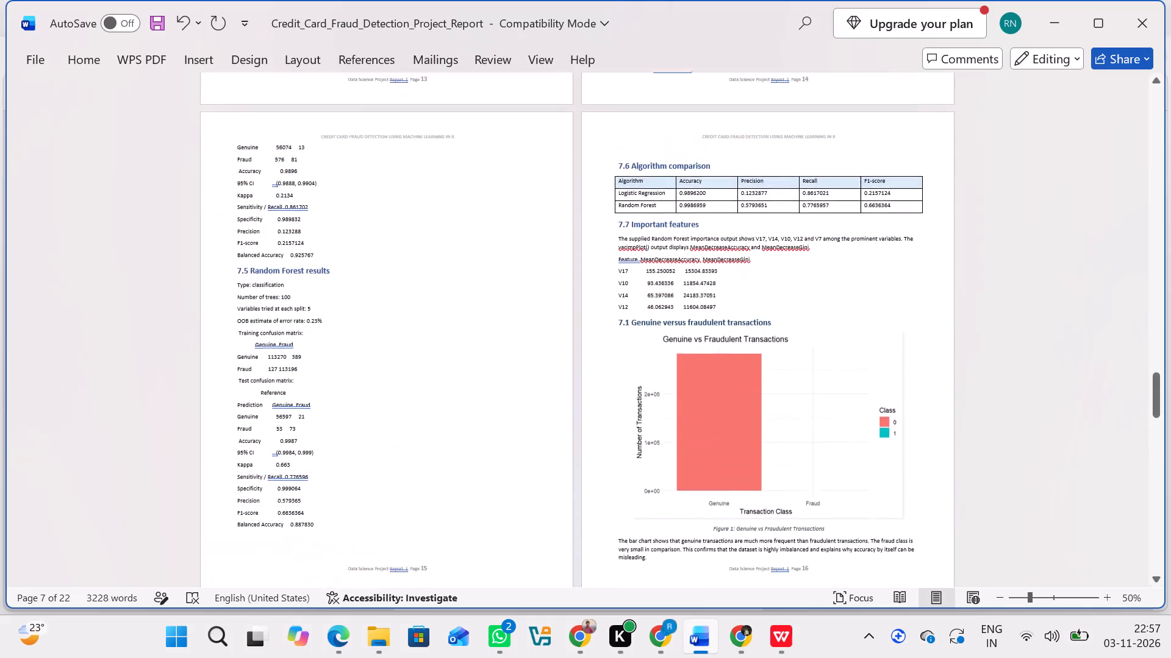
scroll(429, 174, "up", 9)
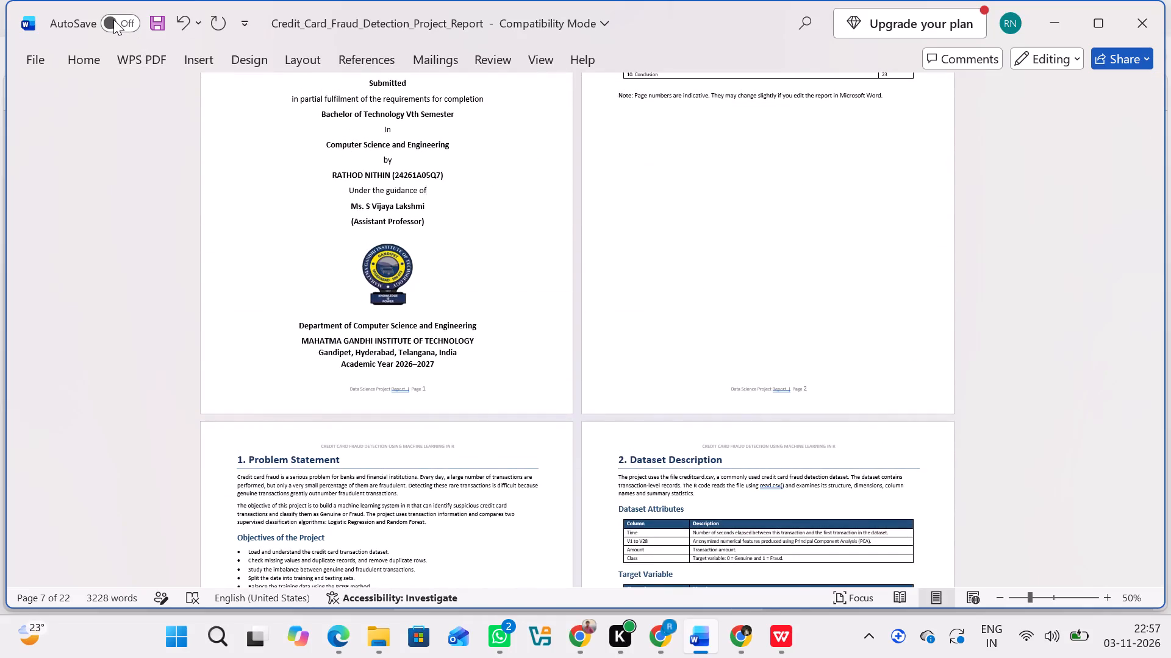
Turn on AutoSave for the report by uploading it to the personal OneDrive.
left_click(109, 19)
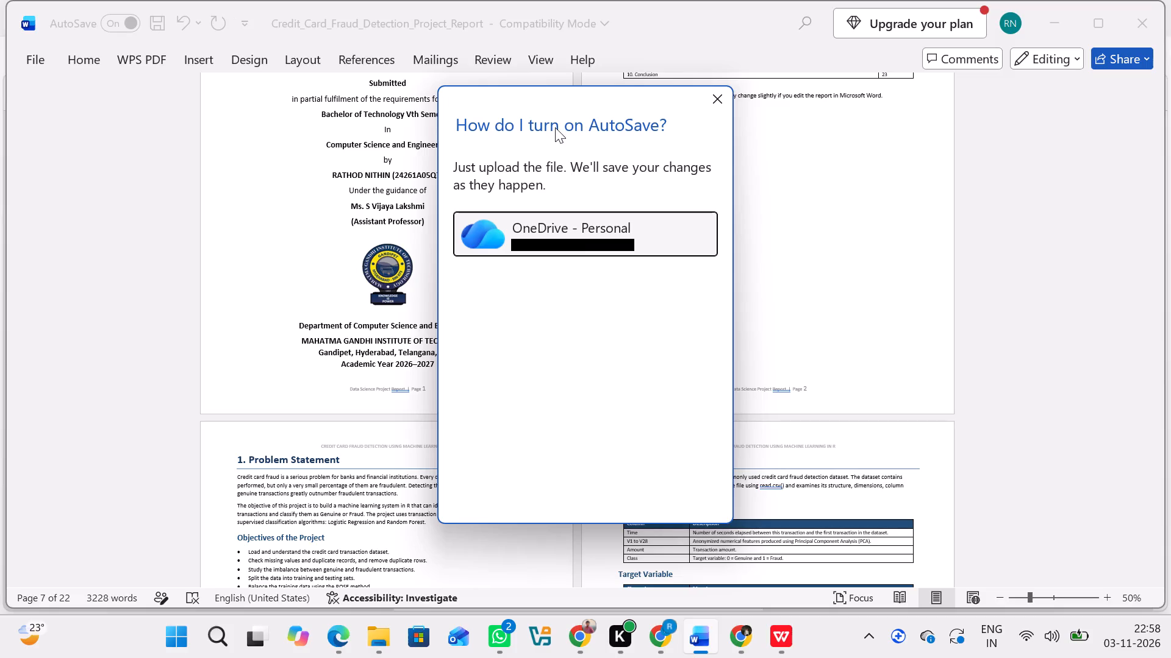
left_click(535, 226)
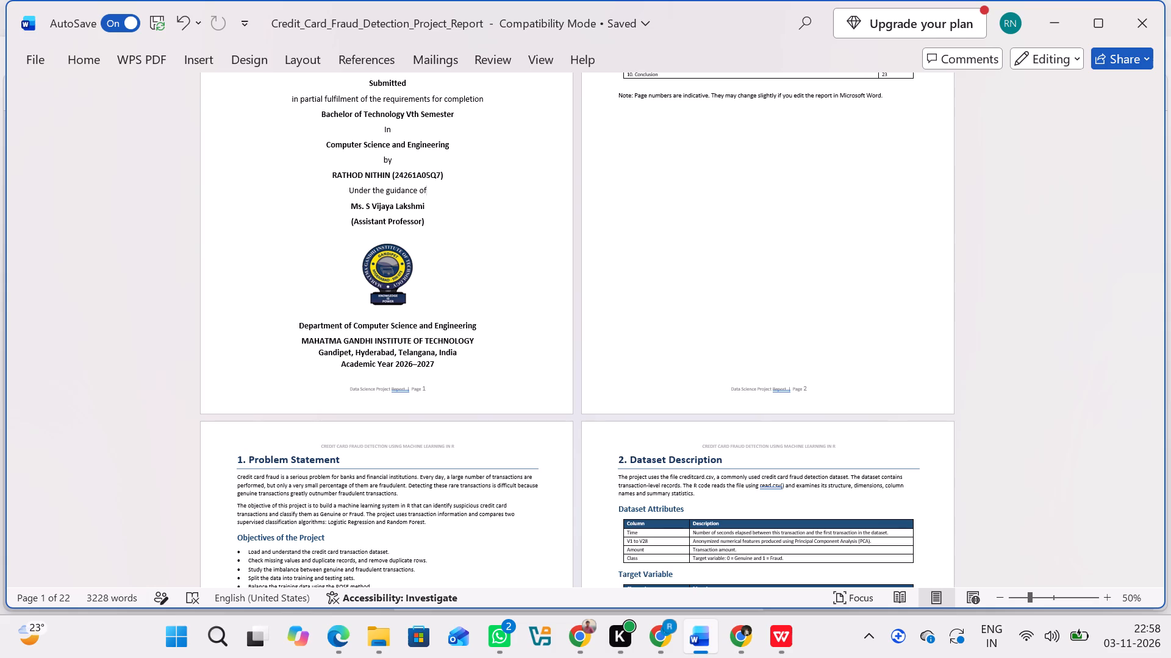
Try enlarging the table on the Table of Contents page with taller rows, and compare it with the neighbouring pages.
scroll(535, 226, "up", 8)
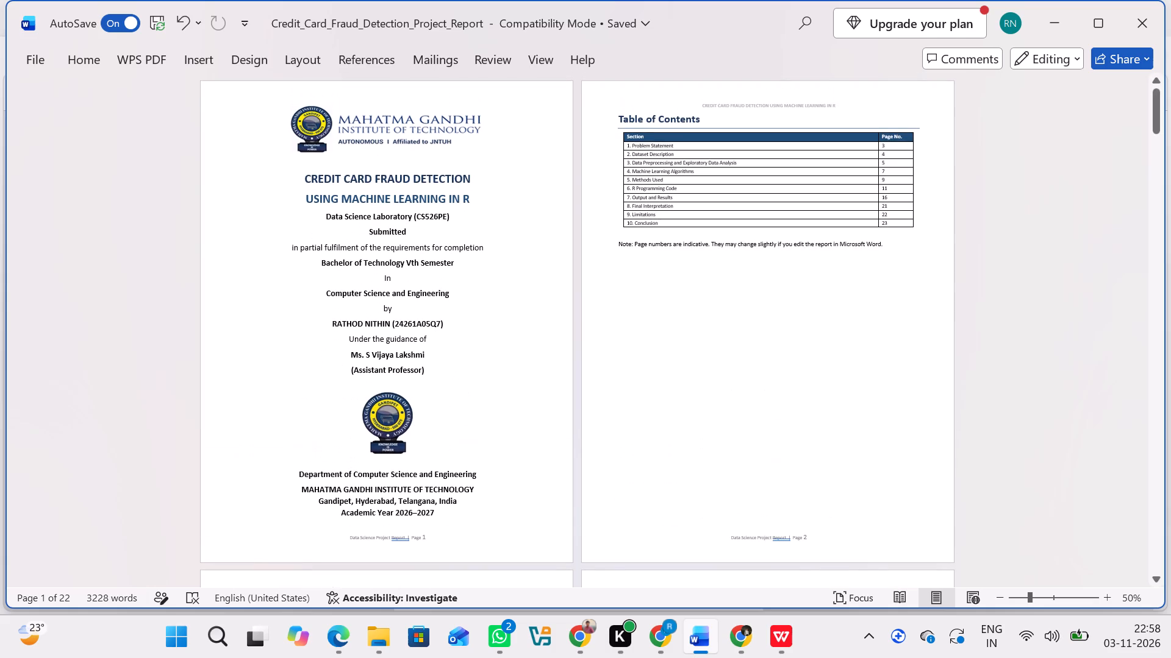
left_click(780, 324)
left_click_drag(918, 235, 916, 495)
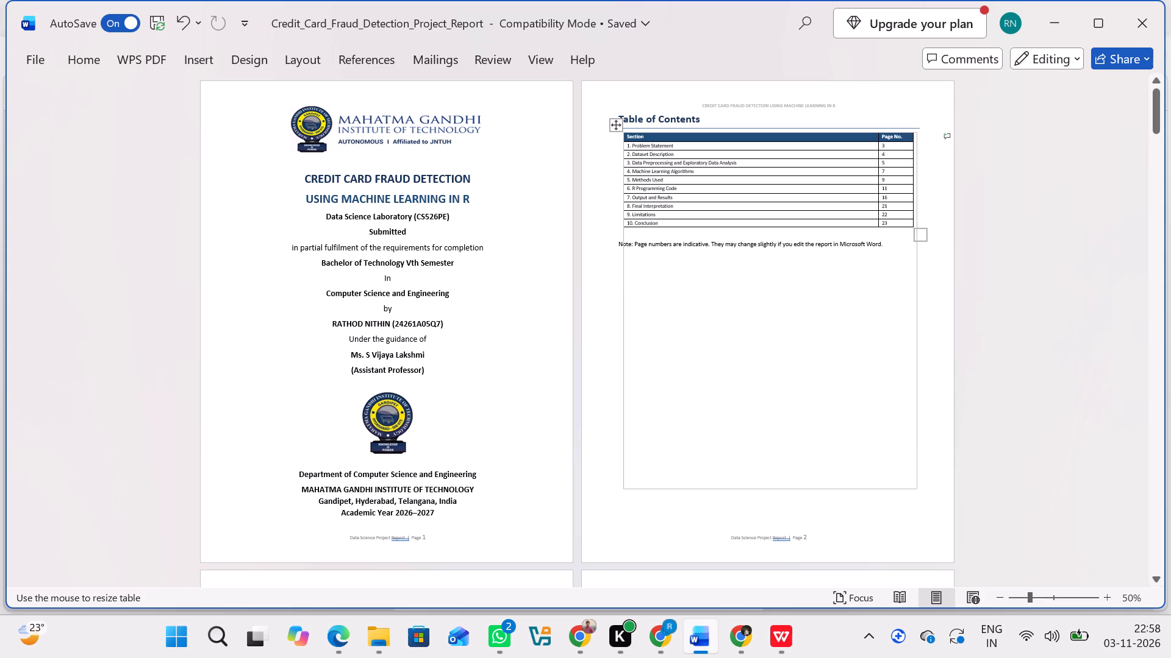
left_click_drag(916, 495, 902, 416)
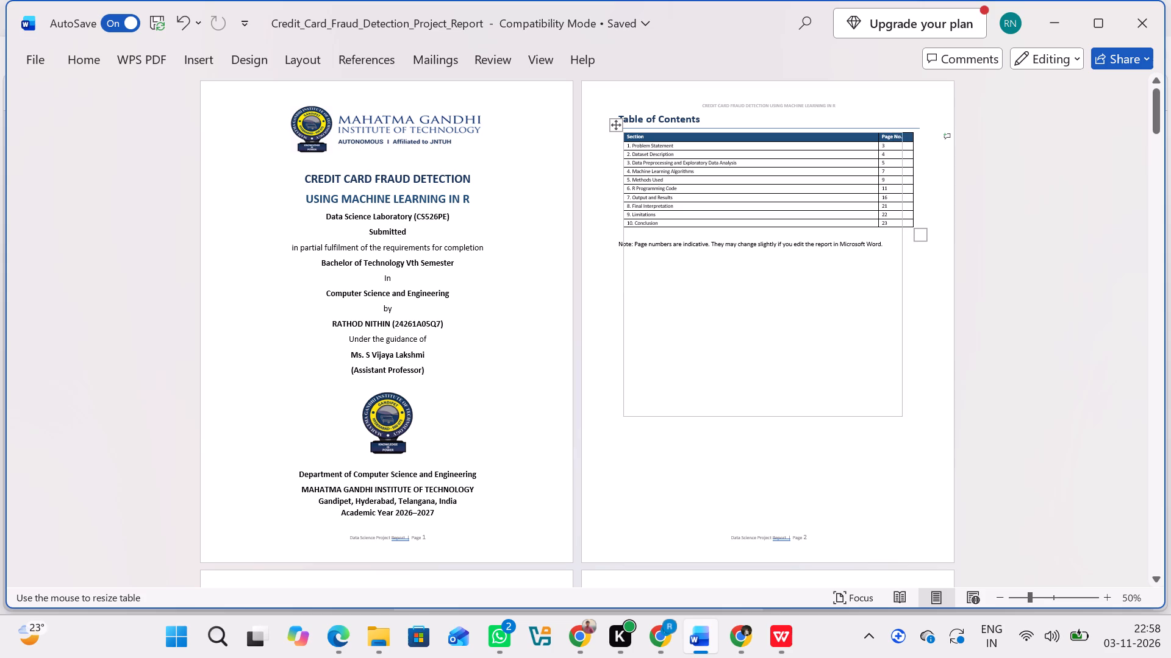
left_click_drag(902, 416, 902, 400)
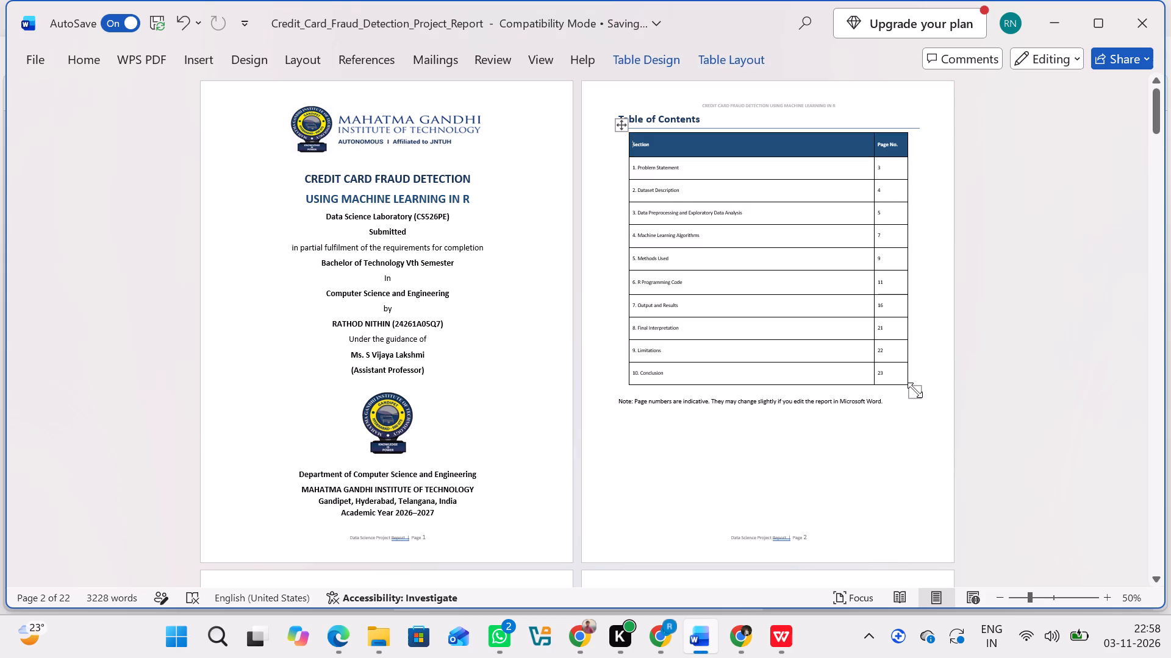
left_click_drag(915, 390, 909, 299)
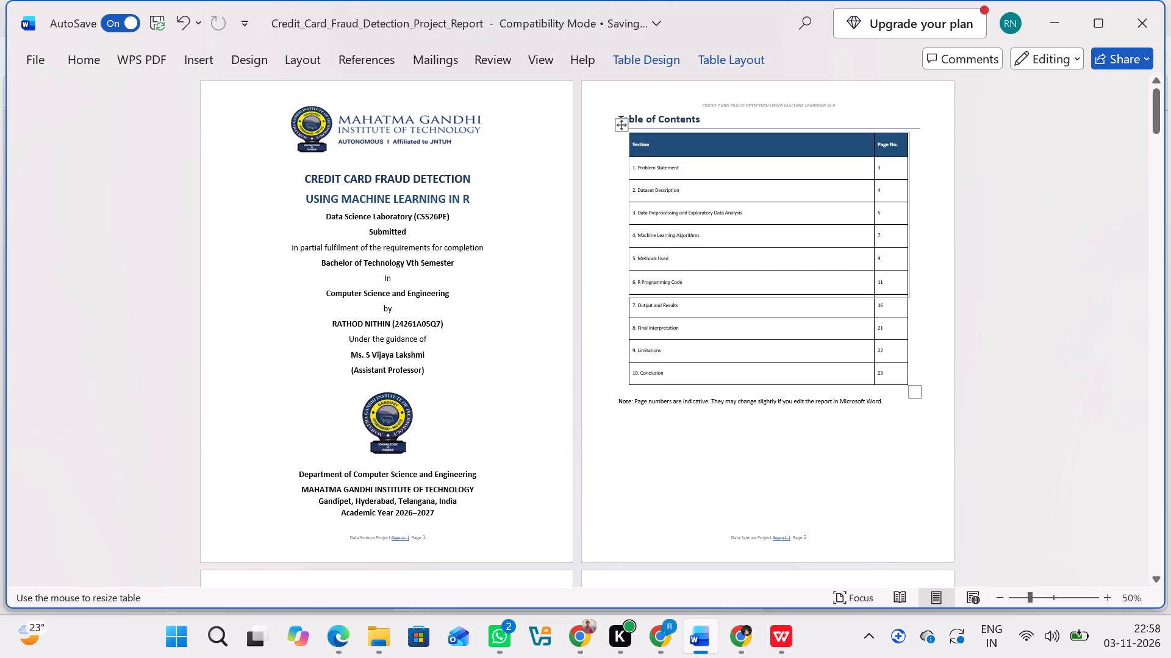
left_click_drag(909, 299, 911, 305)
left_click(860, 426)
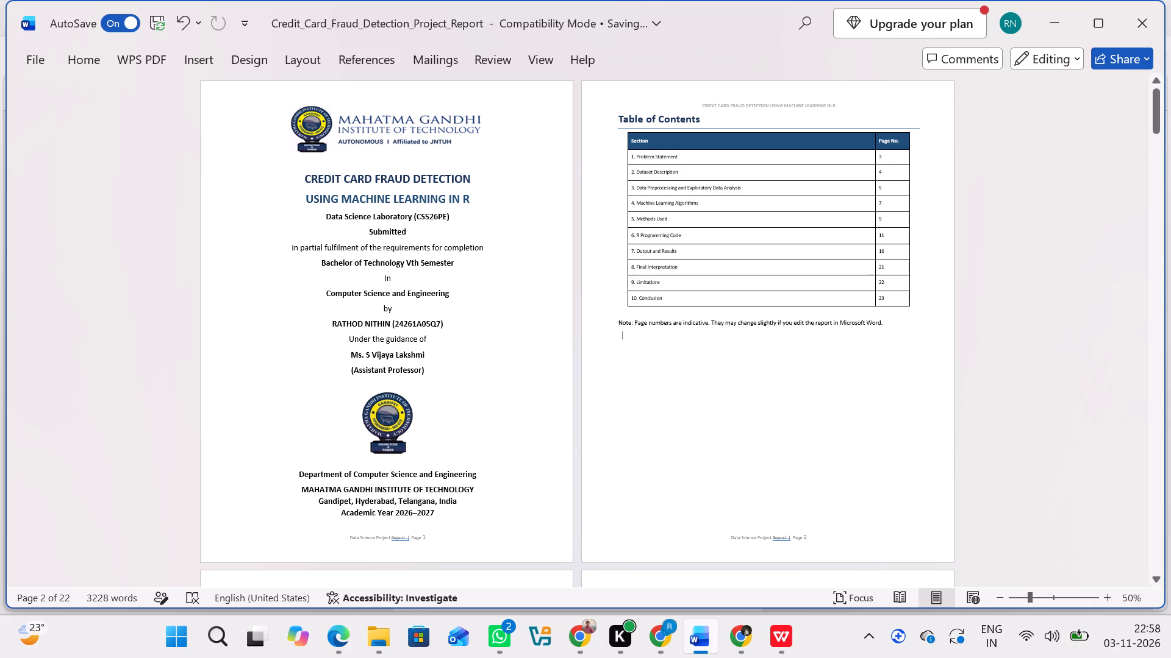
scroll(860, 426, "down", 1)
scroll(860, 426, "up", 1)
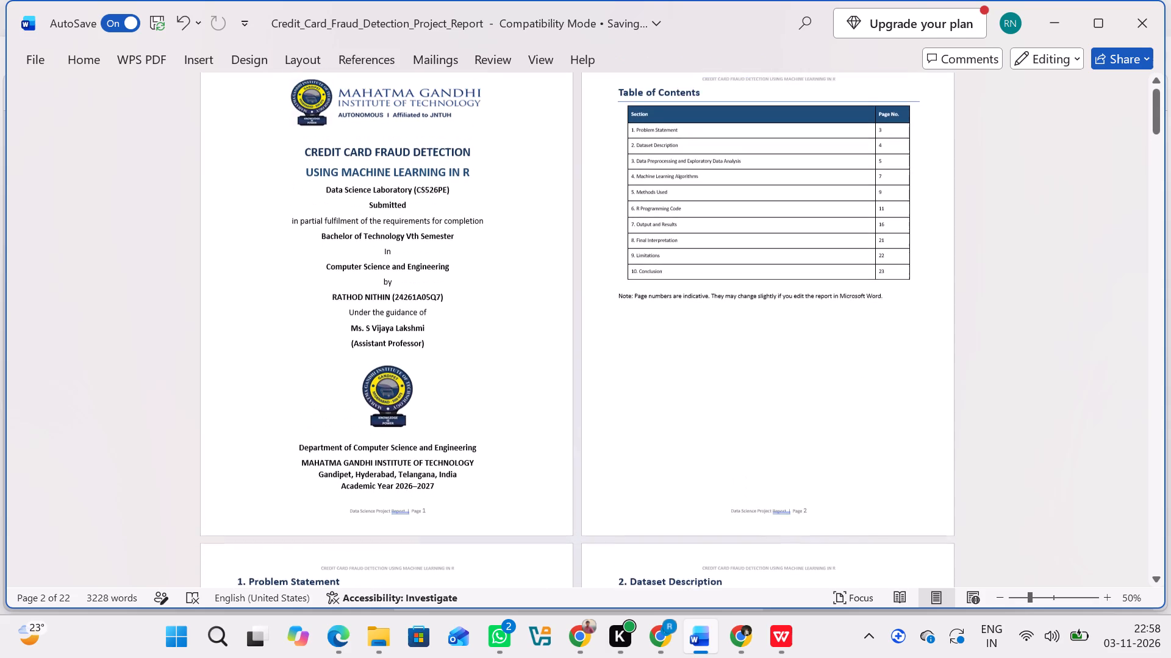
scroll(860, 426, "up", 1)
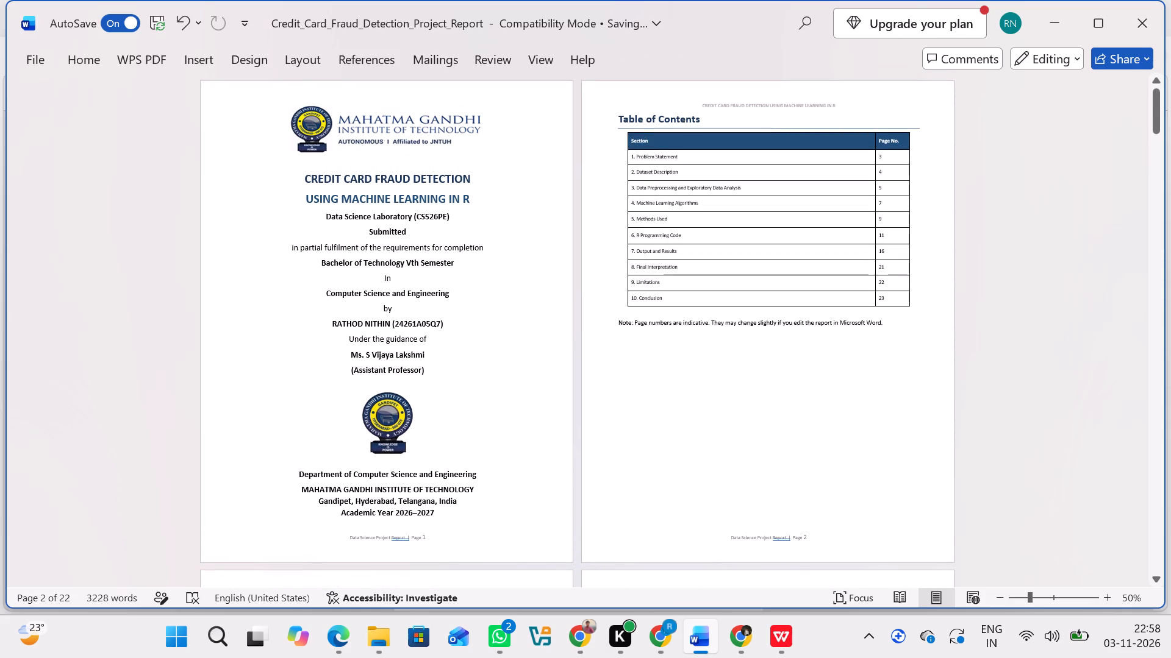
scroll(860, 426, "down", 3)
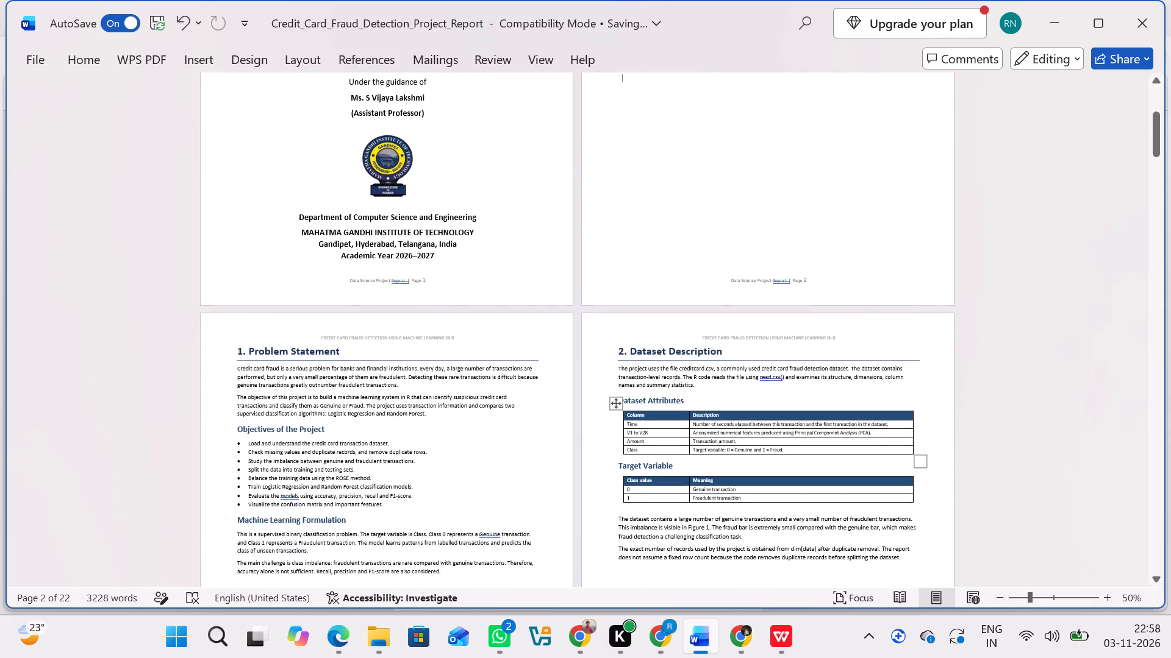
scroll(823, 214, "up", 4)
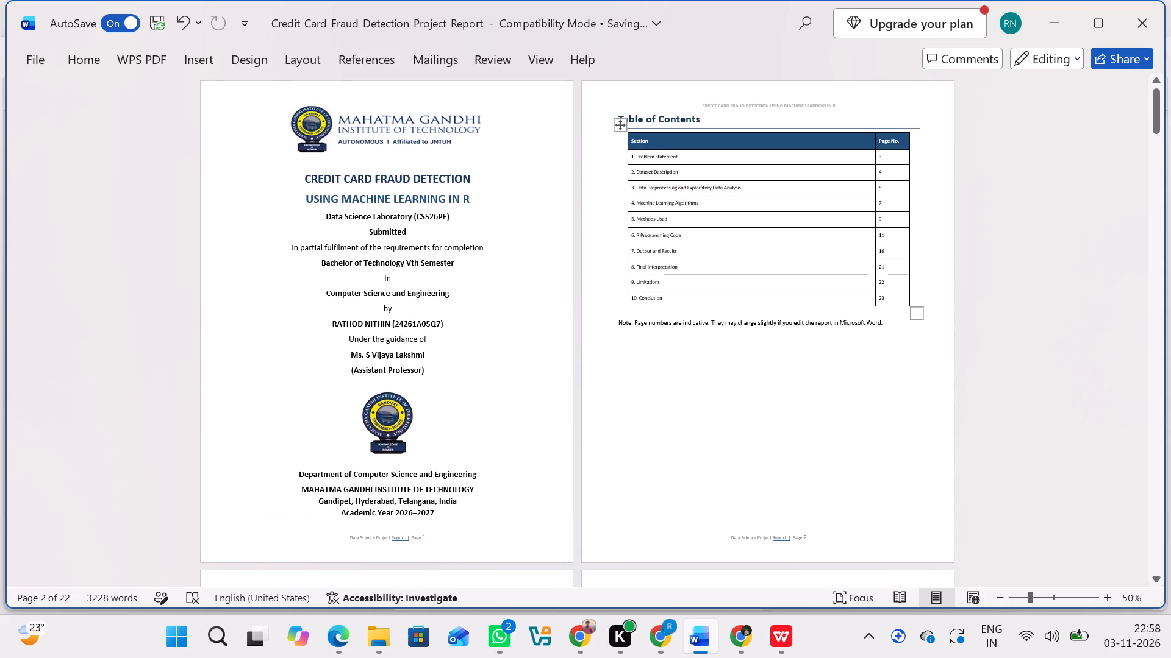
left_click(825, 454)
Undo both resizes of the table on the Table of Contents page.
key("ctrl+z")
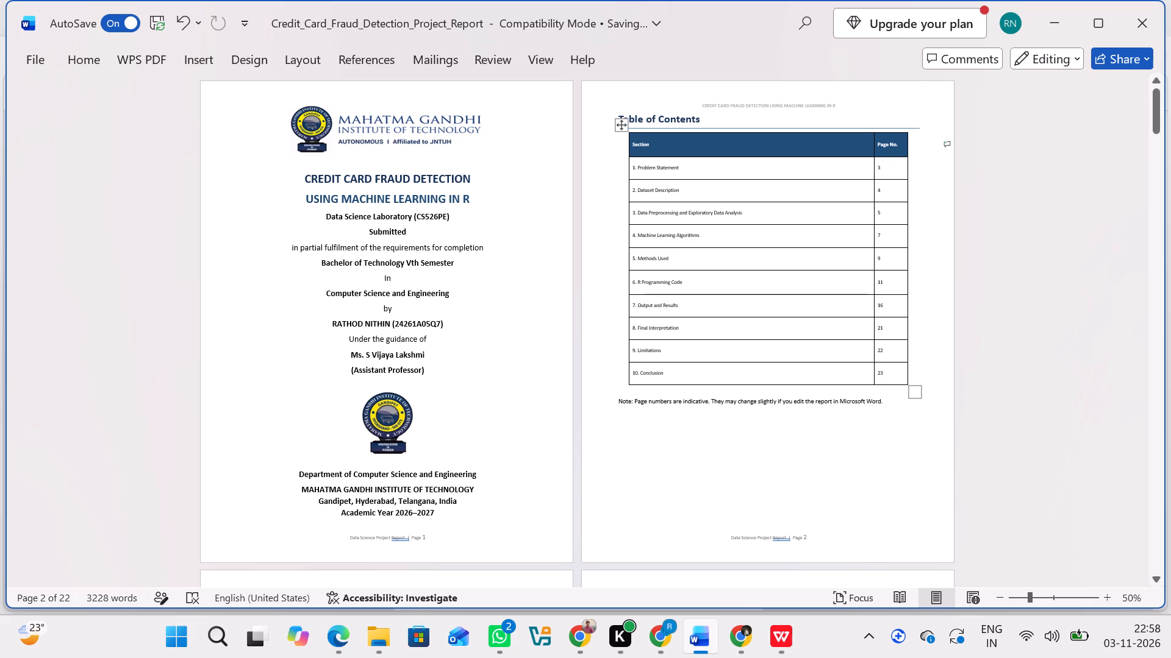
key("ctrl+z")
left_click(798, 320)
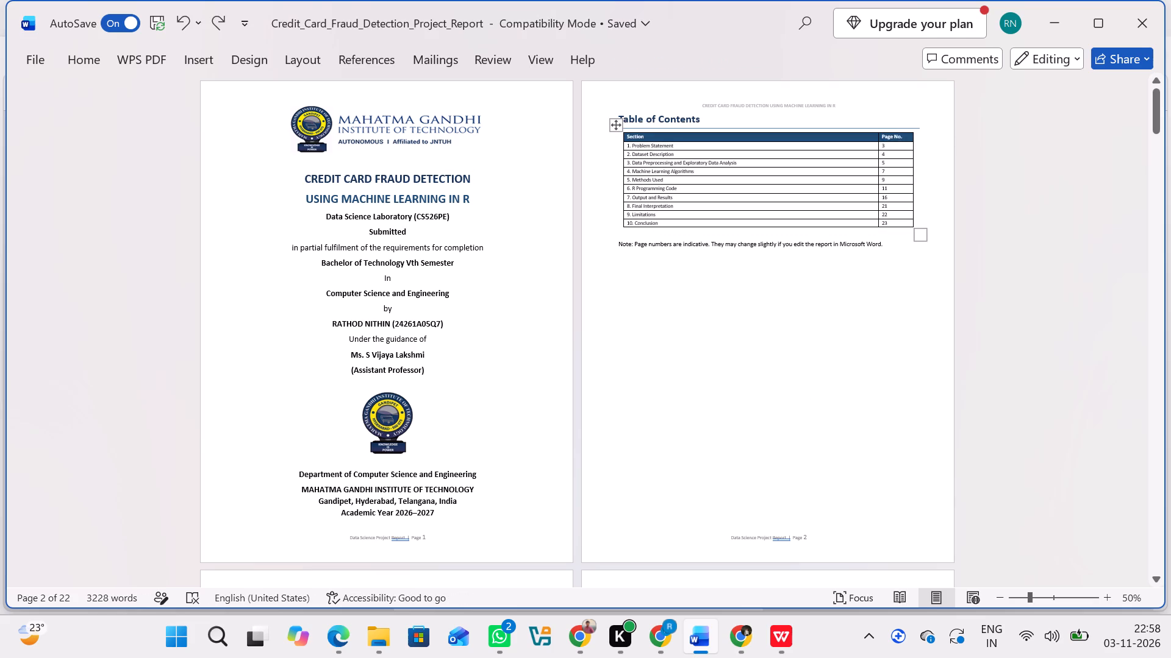
Resize the table on the Table of Contents page to about twice its height, keeping nearly its full width.
left_click_drag(918, 233, 909, 329)
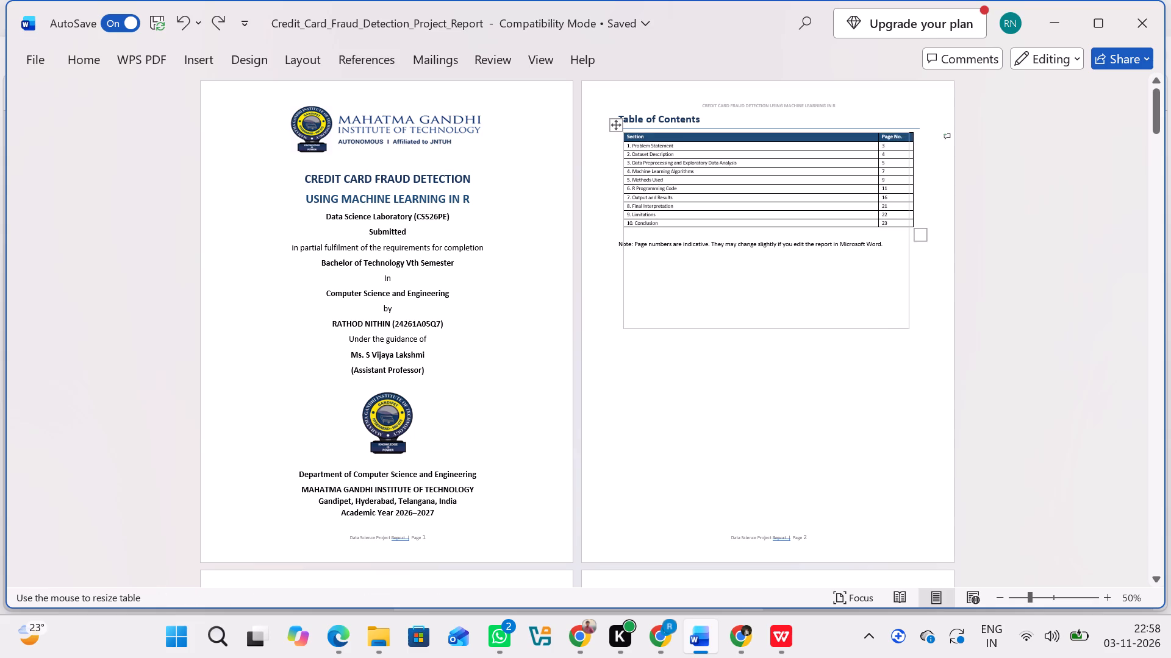
left_click_drag(909, 329, 907, 345)
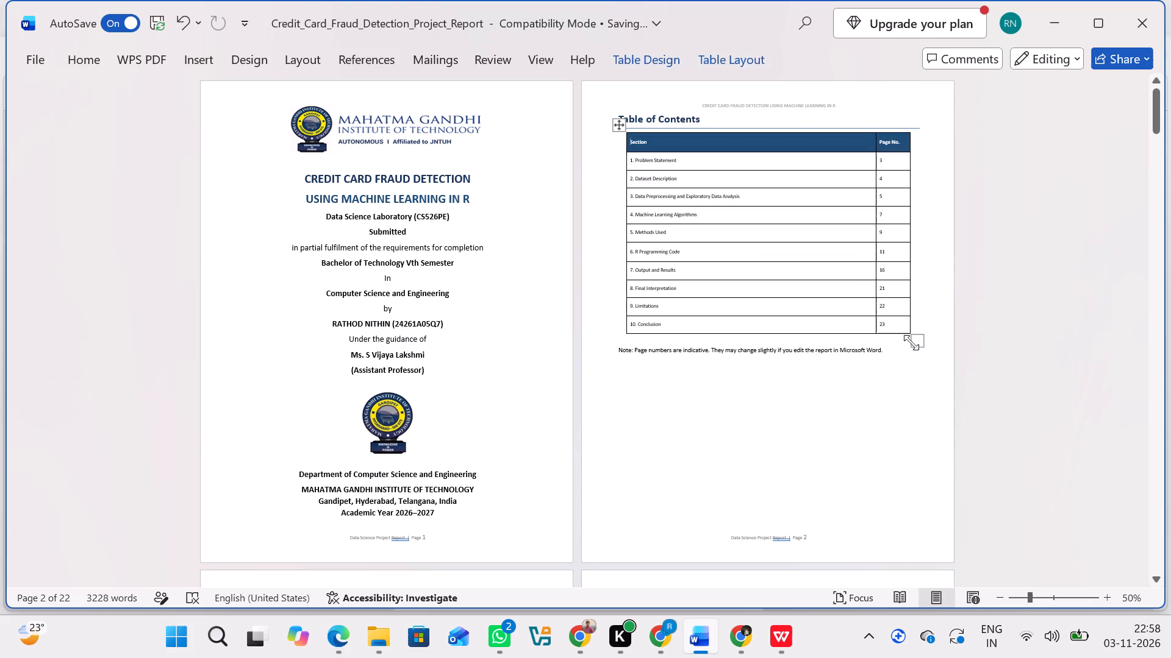
left_click_drag(912, 338, 914, 325)
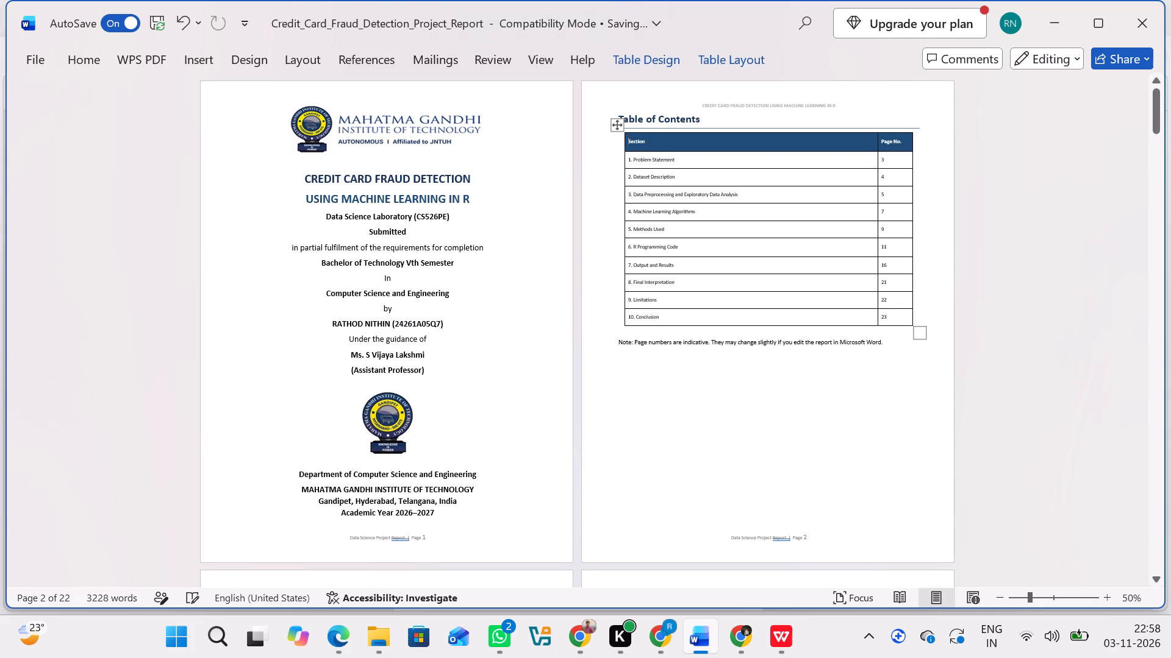
left_click(876, 403)
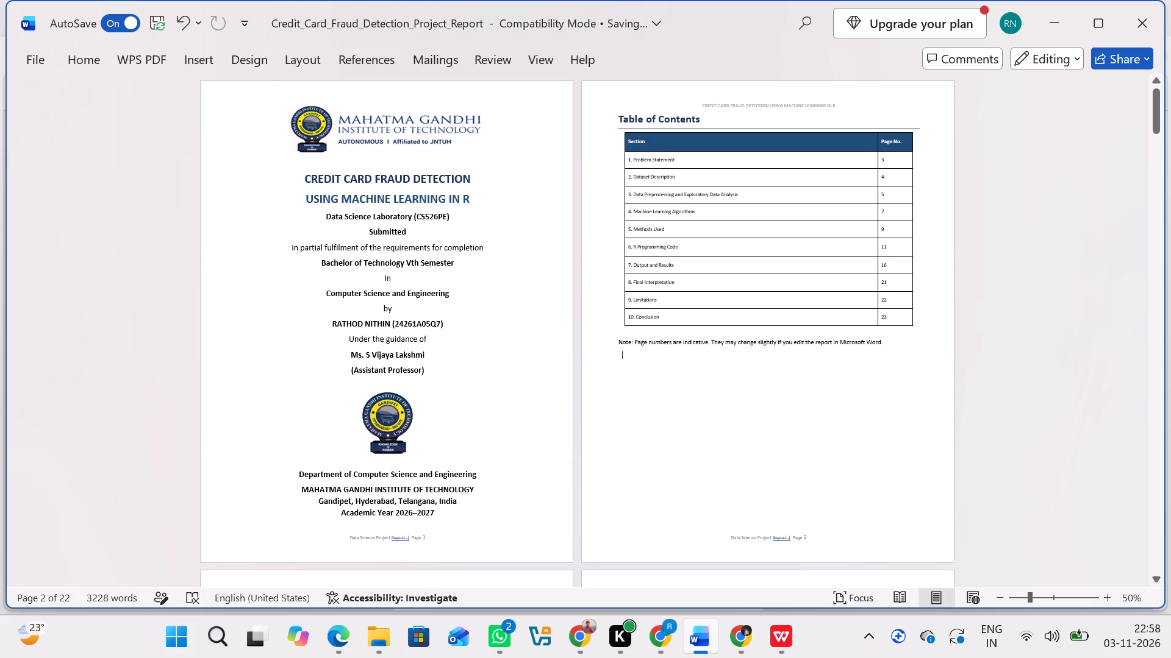
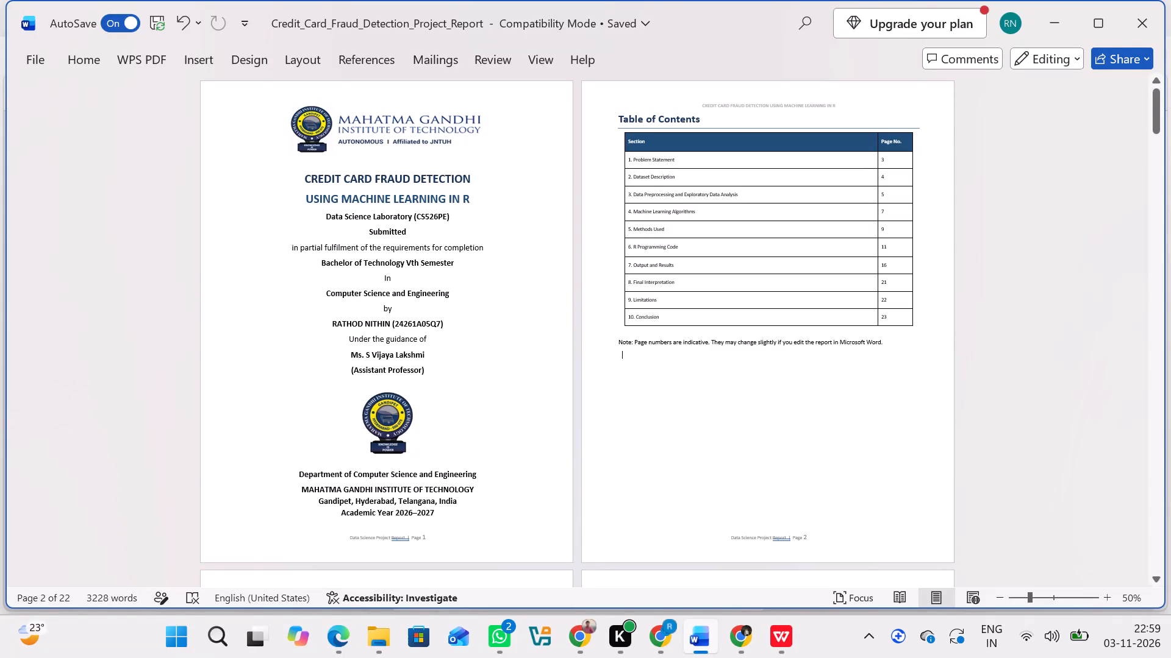
Apply the plain left-aligned body text style to the two-line project title on the cover page.
left_click_drag(299, 179, 483, 199)
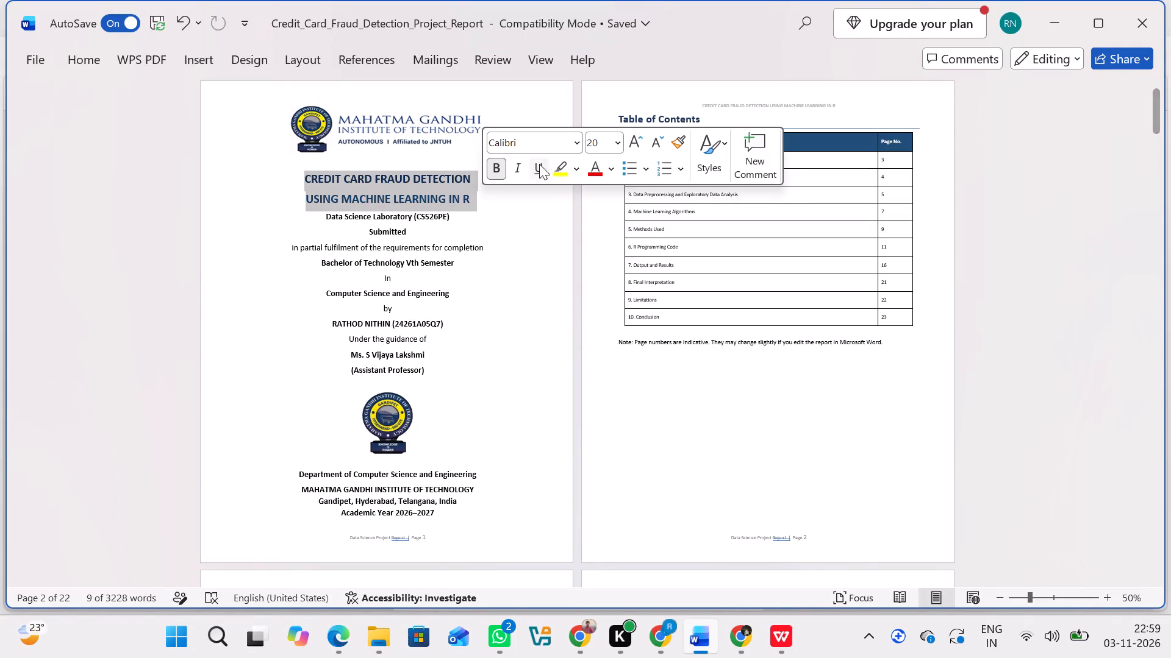
left_click(398, 233)
left_click_drag(412, 230, 338, 231)
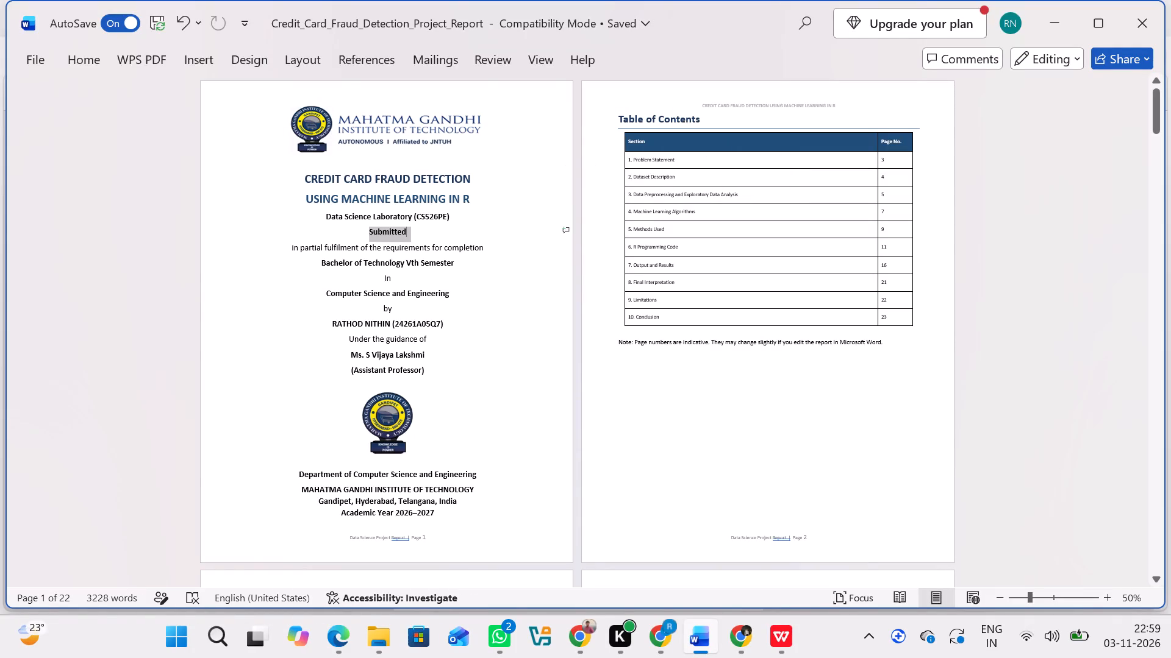
left_click_drag(338, 231, 334, 231)
left_click(312, 208)
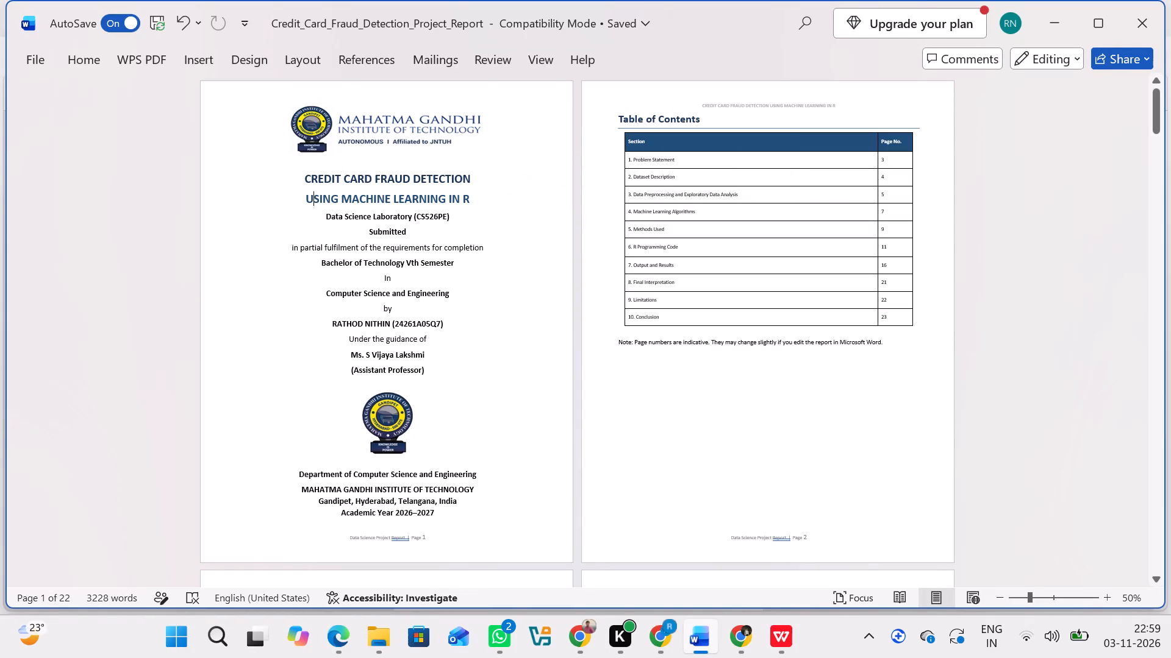
left_click_drag(301, 180, 499, 196)
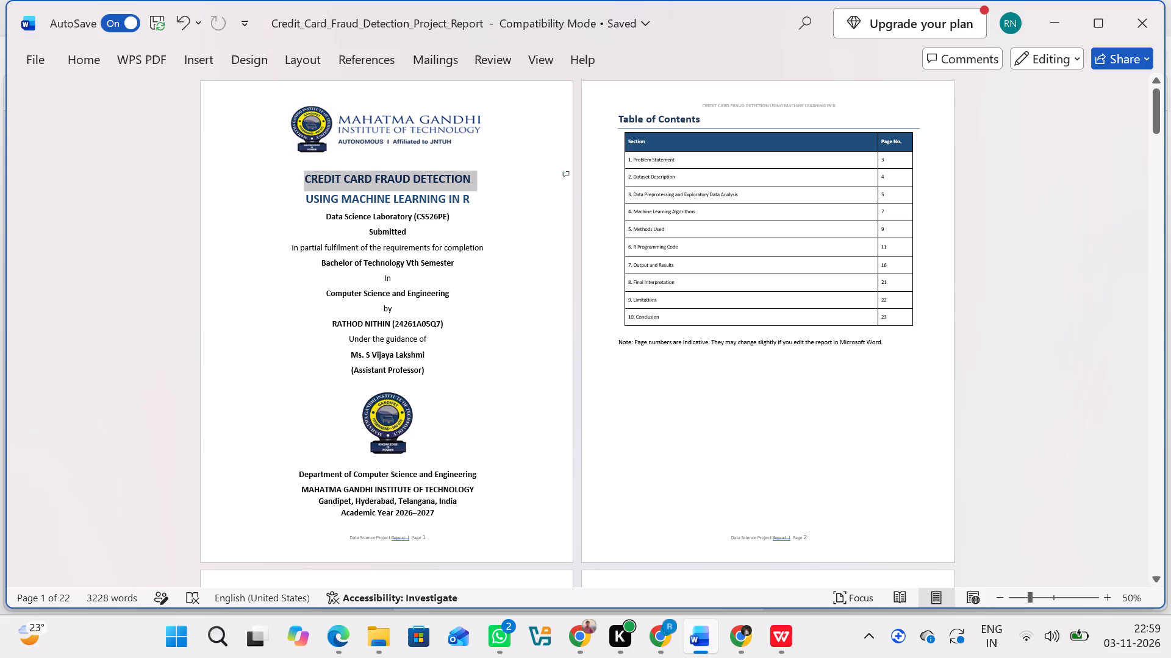
left_click_drag(499, 196, 496, 202)
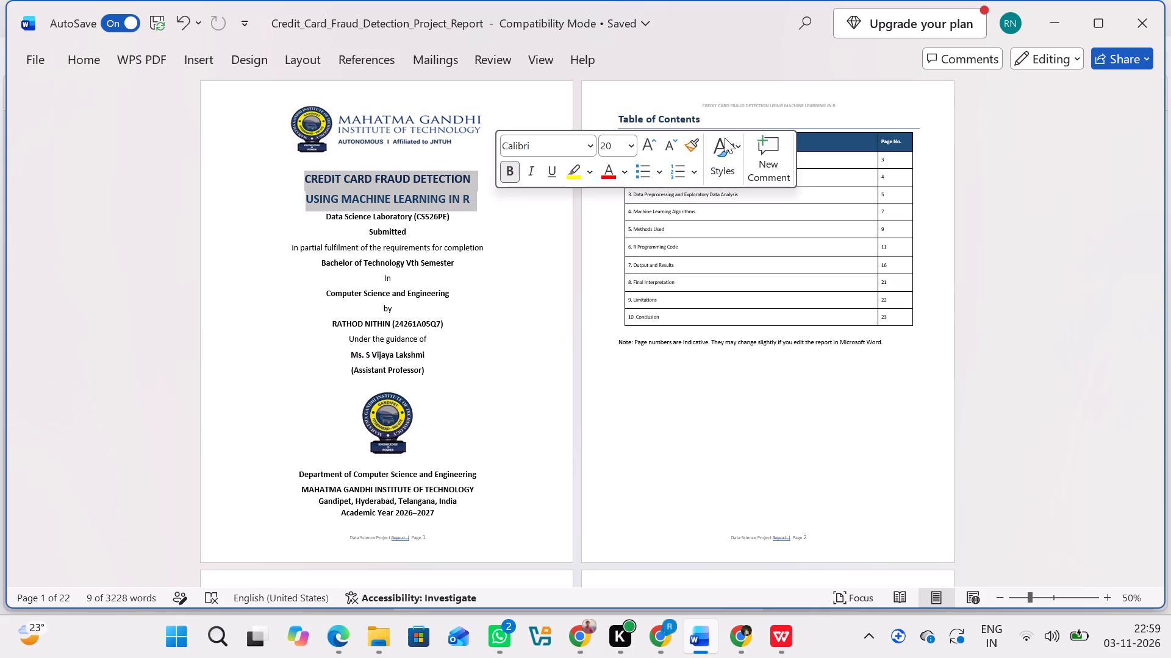
left_click(725, 138)
left_click(737, 218)
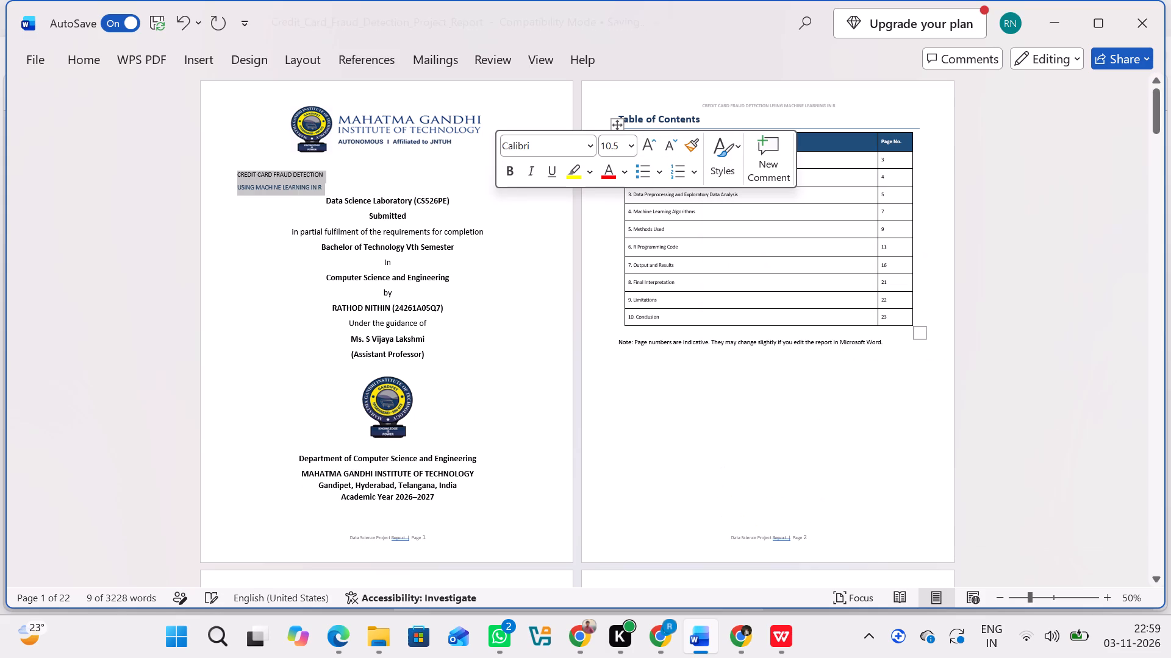
Set both lines of the cover page's project title to 16 pt and centre them.
left_click(627, 150)
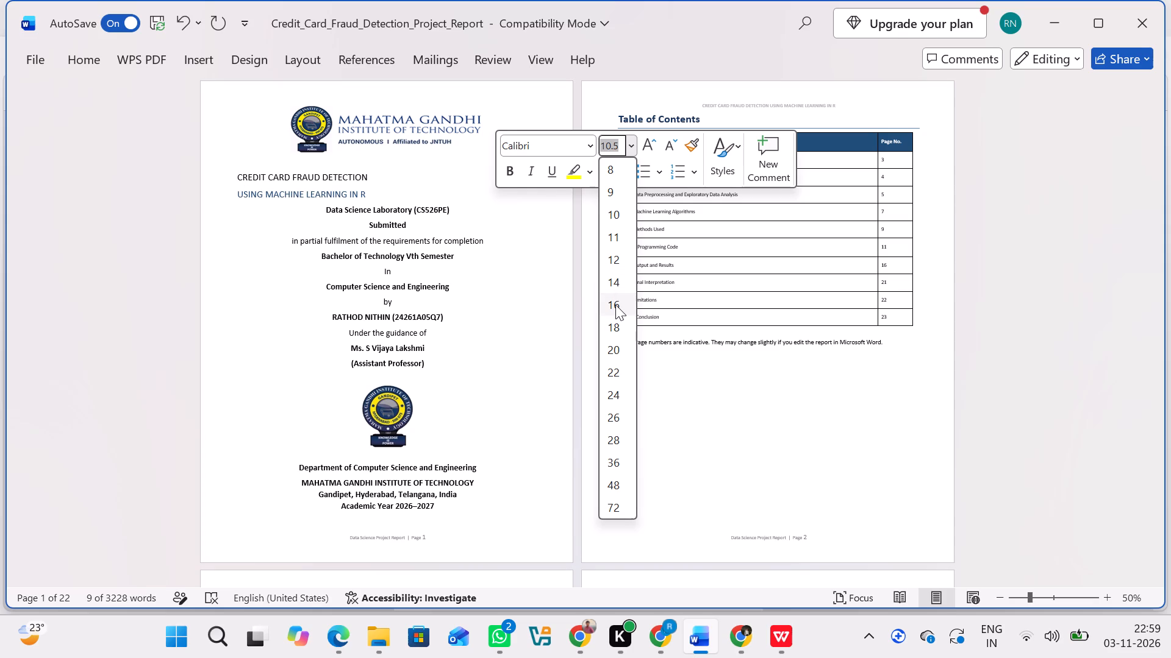
left_click(615, 305)
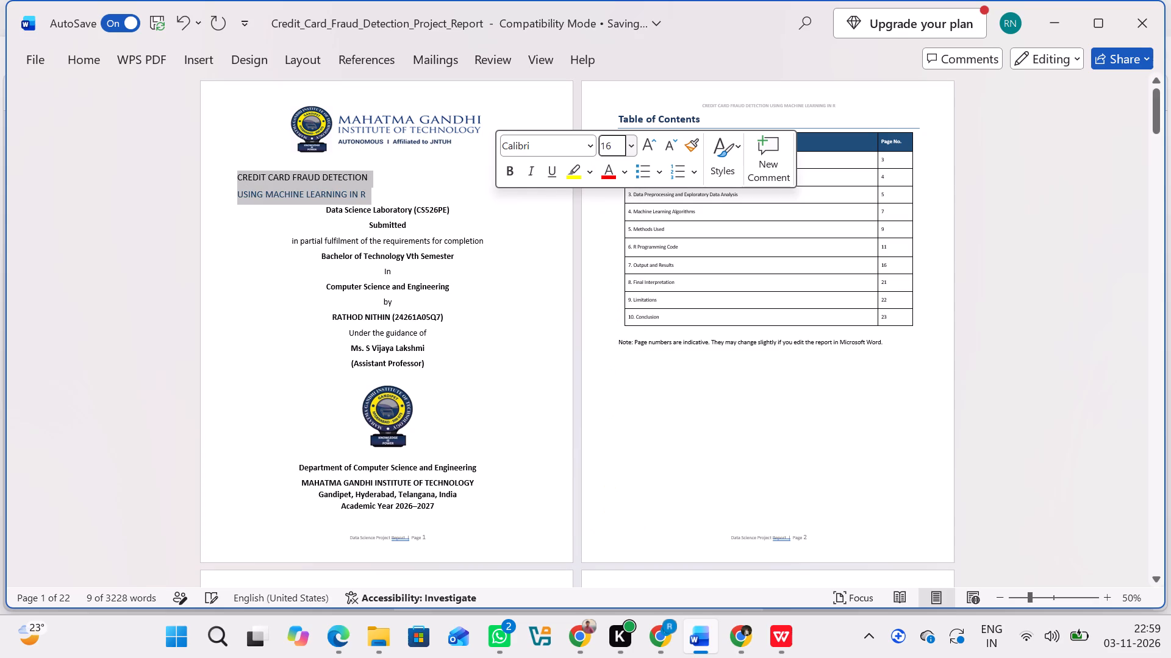
left_click(74, 55)
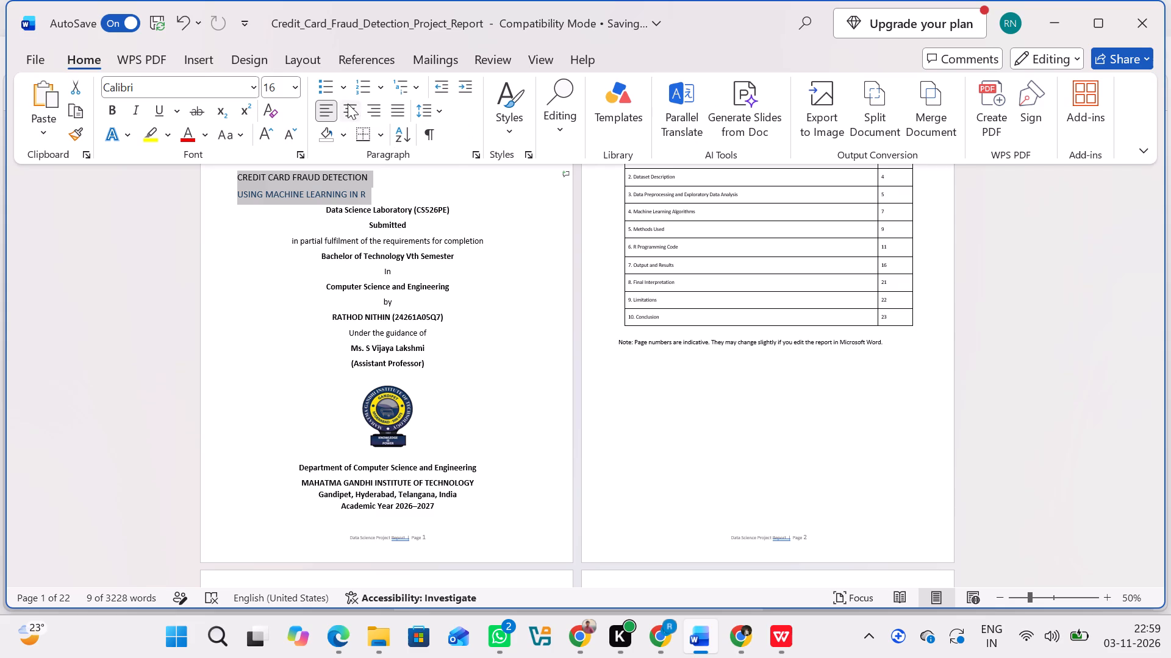
left_click(348, 104)
left_click(286, 228)
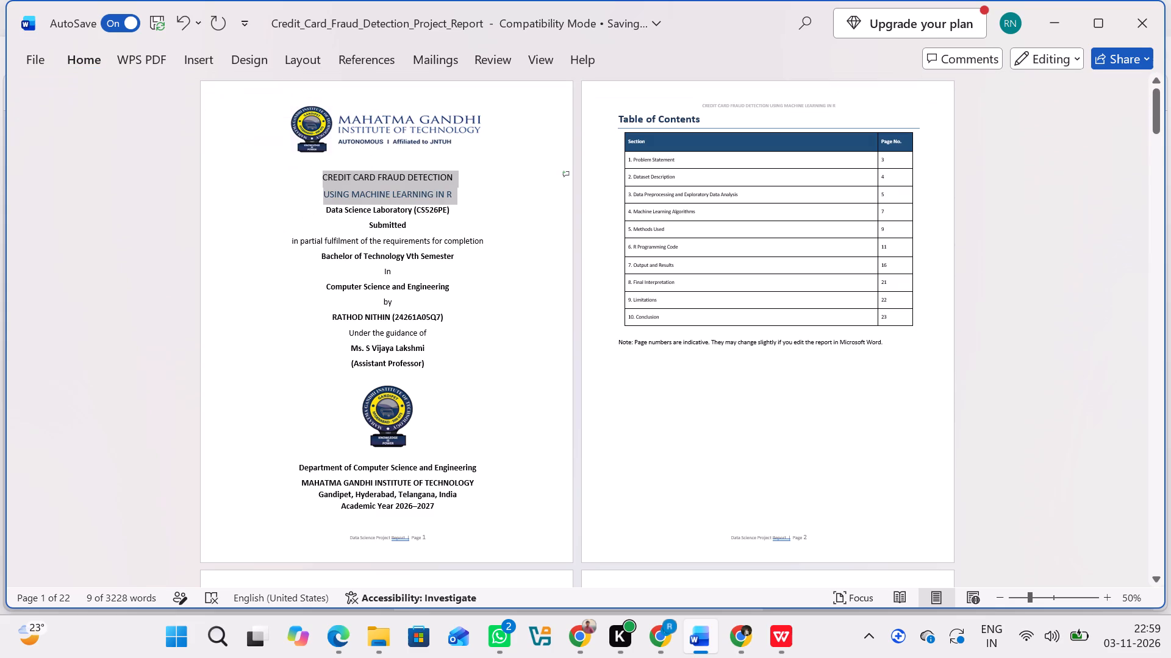
Make both lines of the cover page's project title bold.
left_click(278, 193)
left_click_drag(321, 176, 480, 196)
left_click(500, 165)
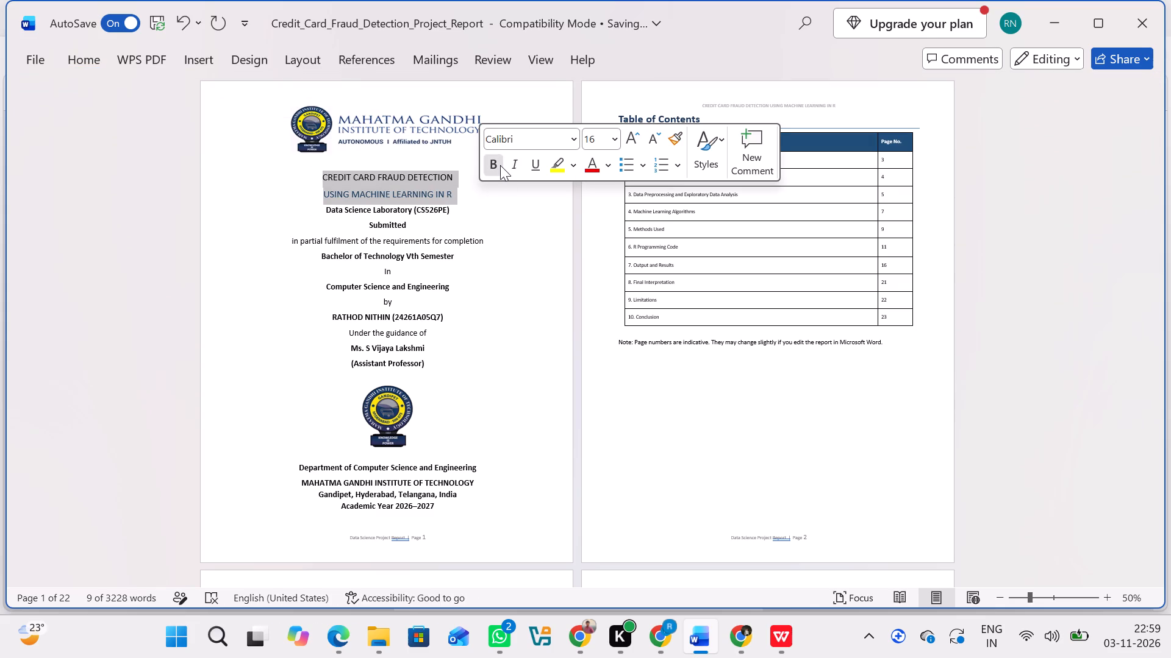
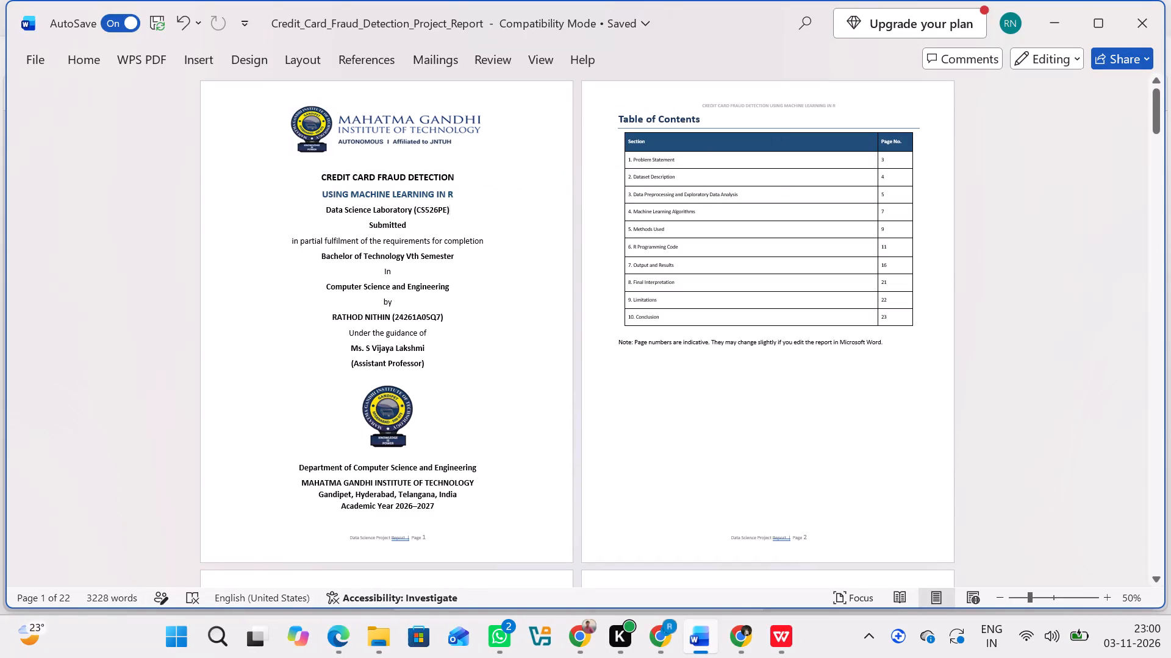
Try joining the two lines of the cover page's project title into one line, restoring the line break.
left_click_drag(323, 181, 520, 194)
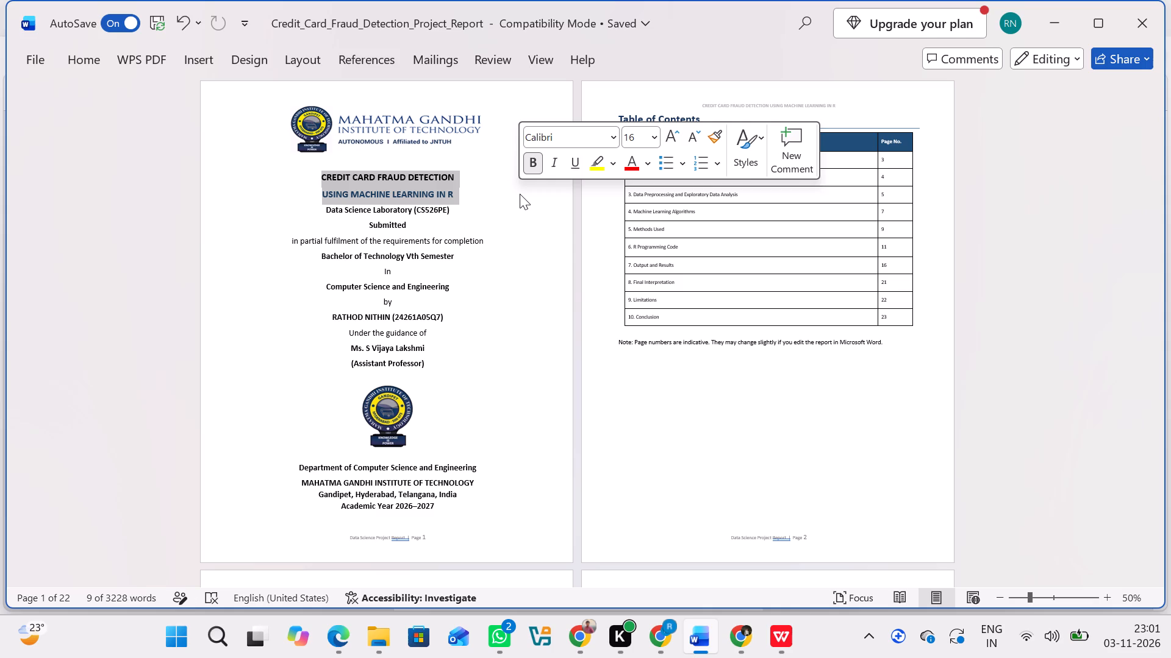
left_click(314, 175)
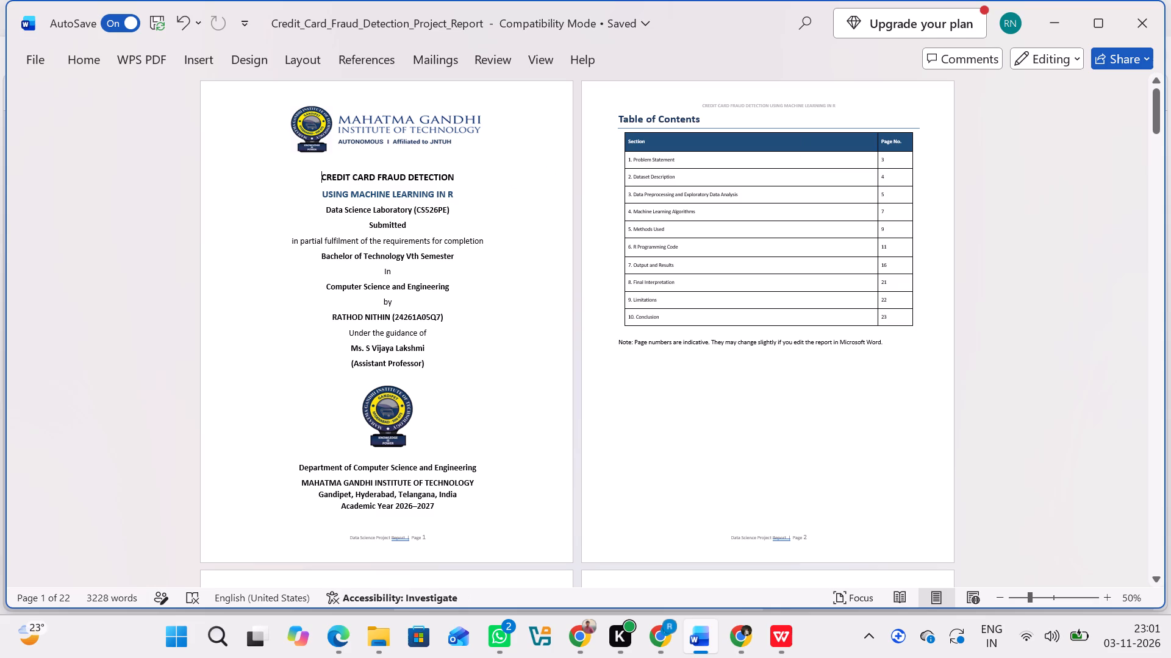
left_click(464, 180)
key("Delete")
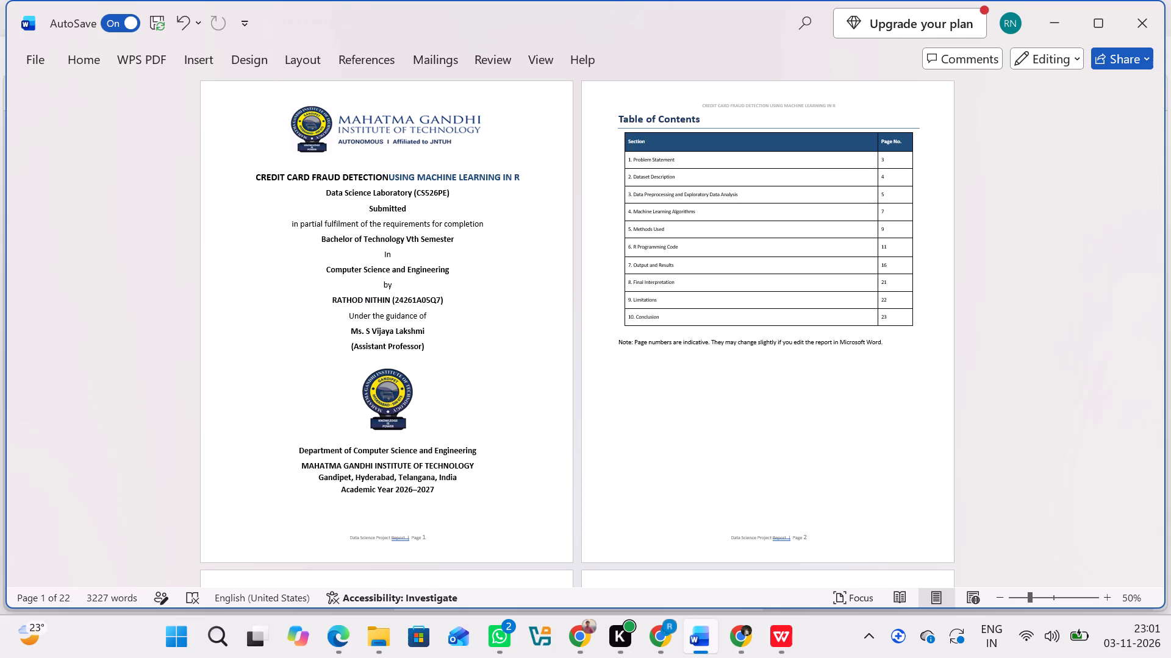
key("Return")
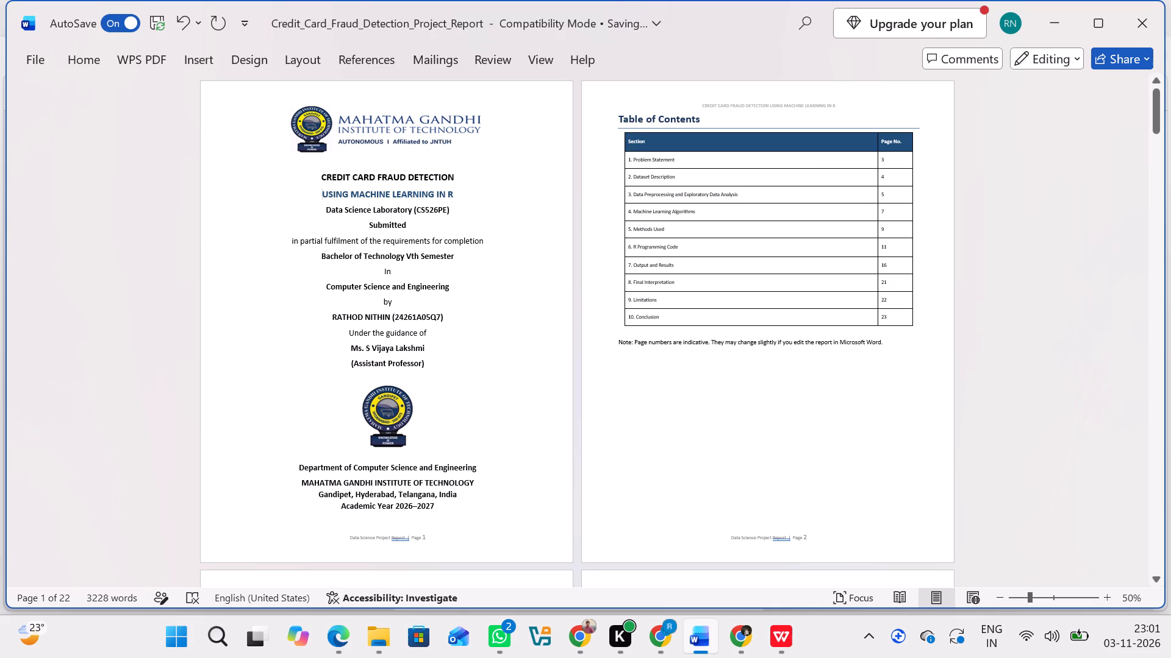
Apply the Normal style to the title line "USING MACHINE LEARNING IN R" on the cover page.
left_click_drag(320, 190, 471, 201)
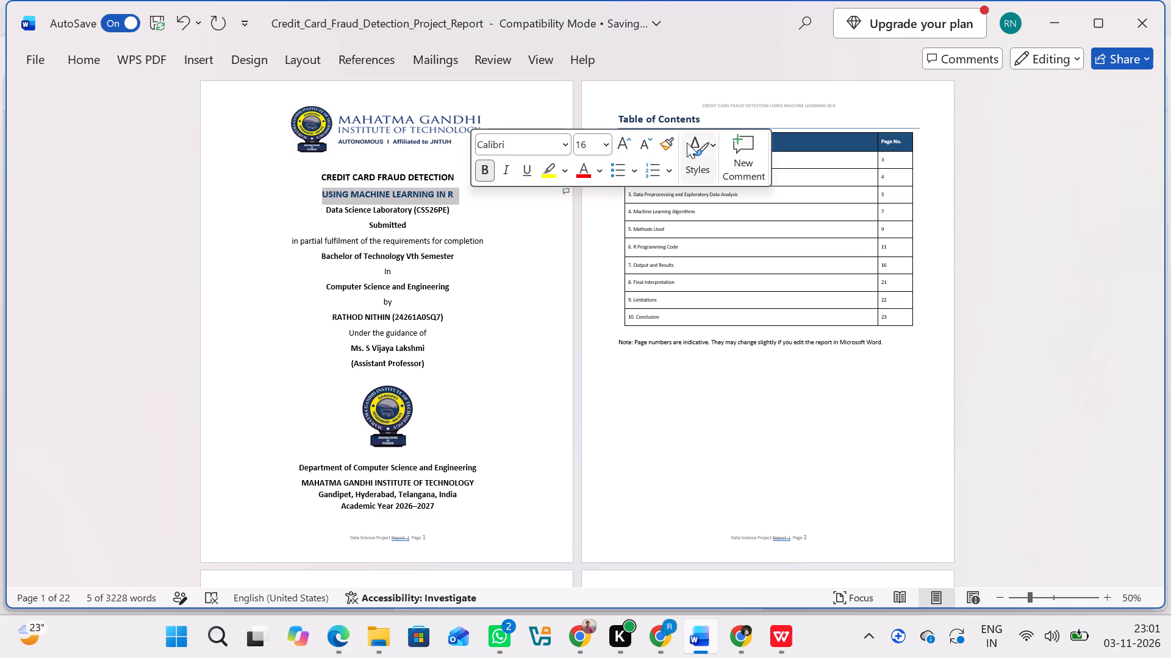
left_click(690, 140)
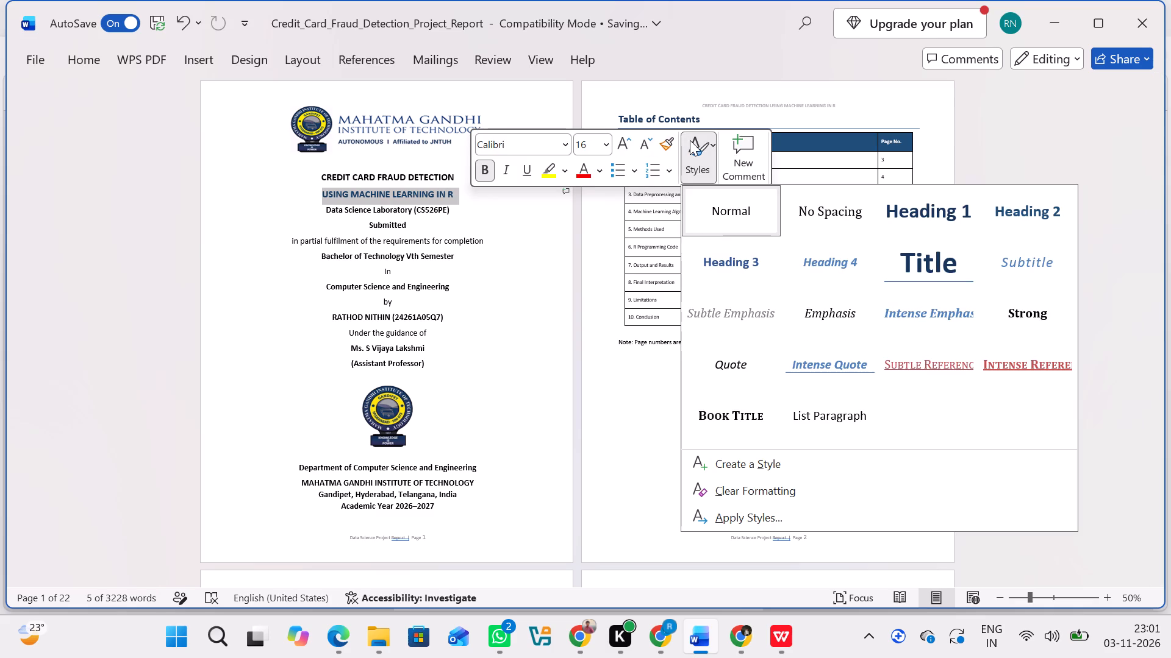
left_click(714, 205)
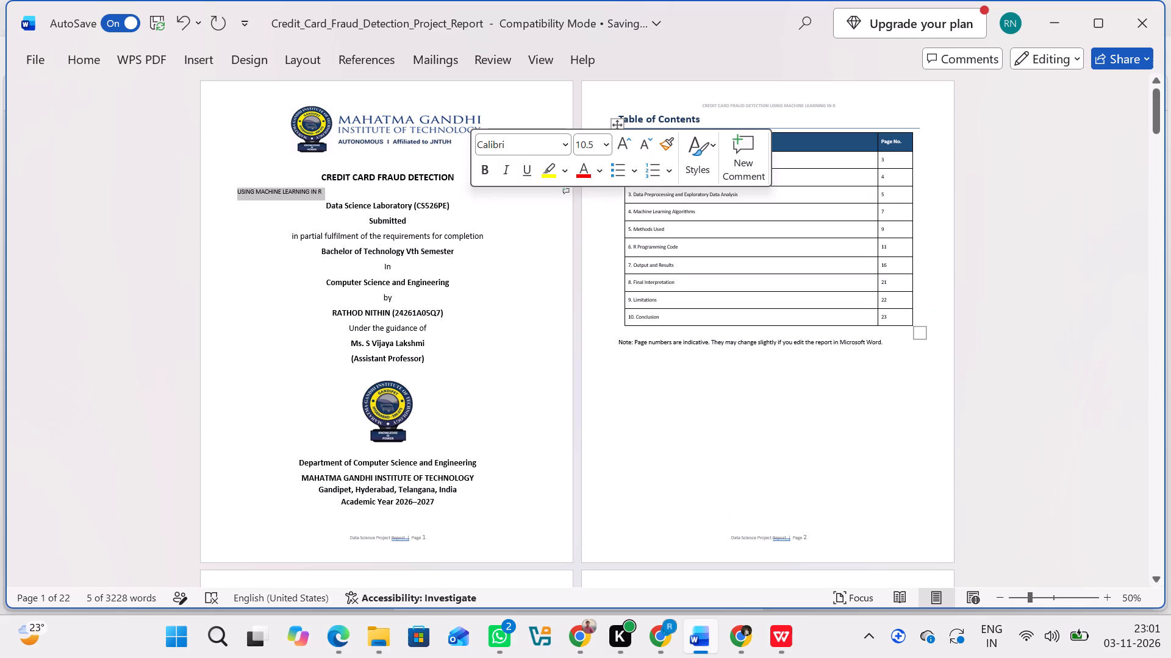
left_click(207, 273)
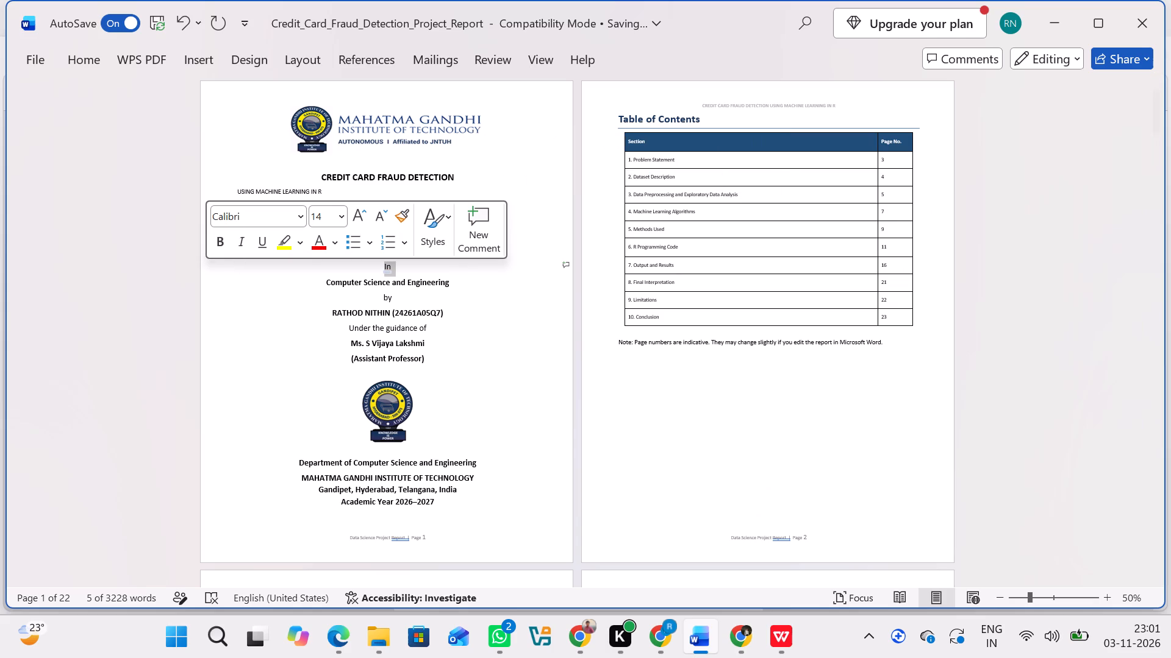
Set the title line "USING MACHINE LEARNING IN R" to 16 pt and centre it on the cover page.
left_click_drag(235, 188, 326, 186)
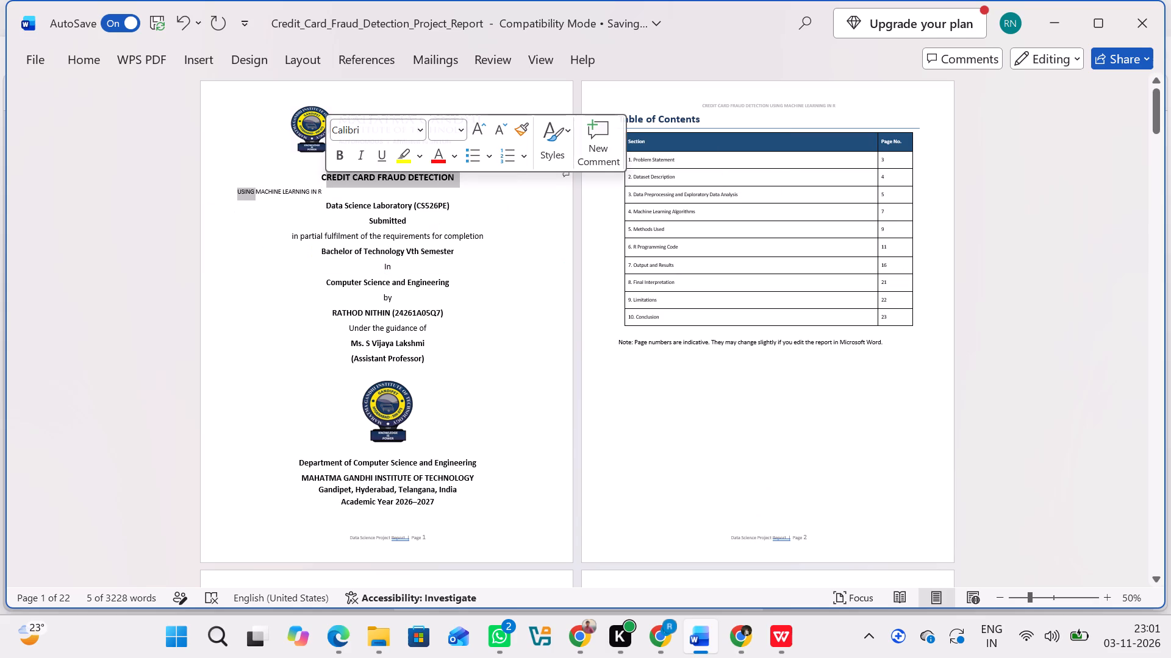
left_click_drag(323, 191, 238, 191)
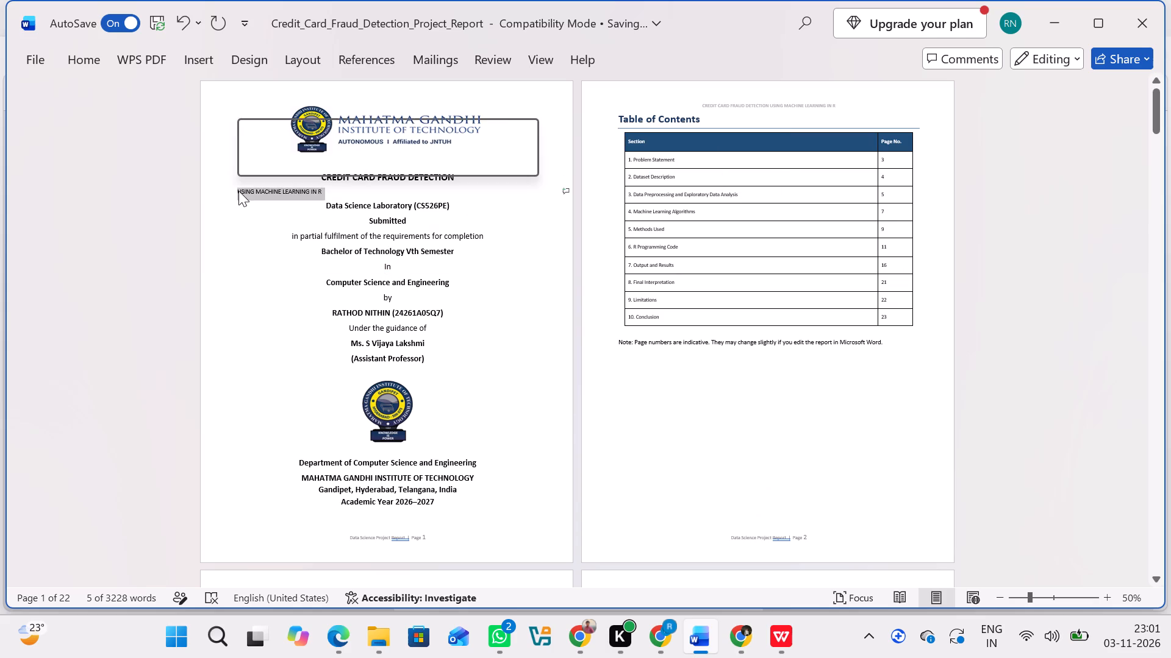
left_click(372, 133)
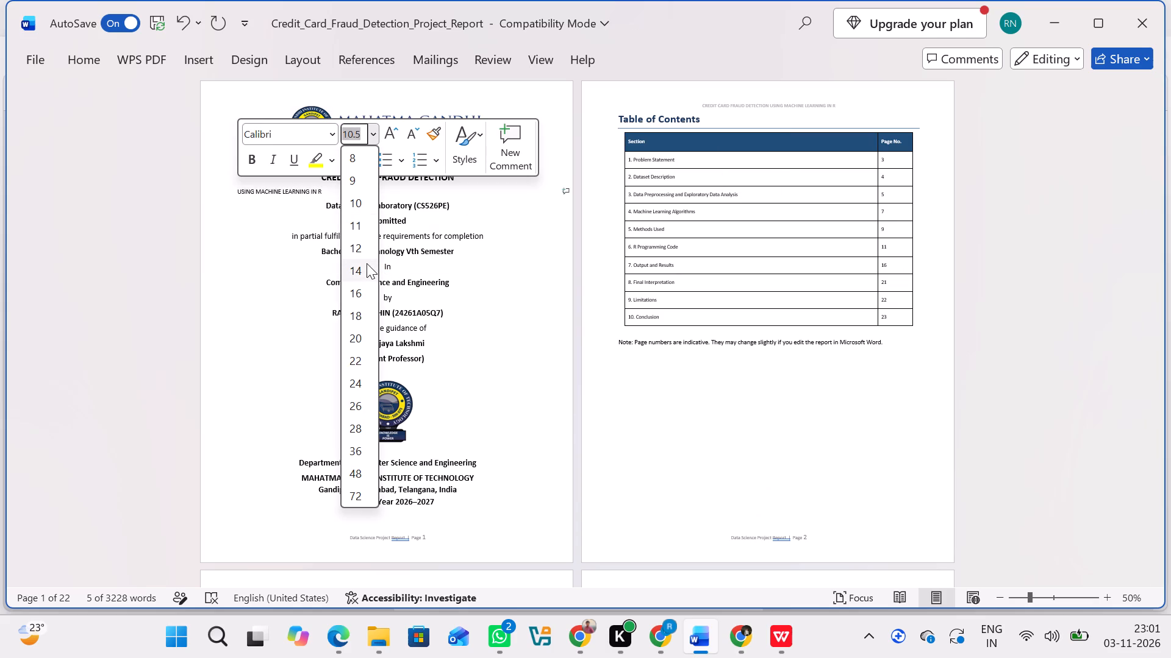
left_click(358, 286)
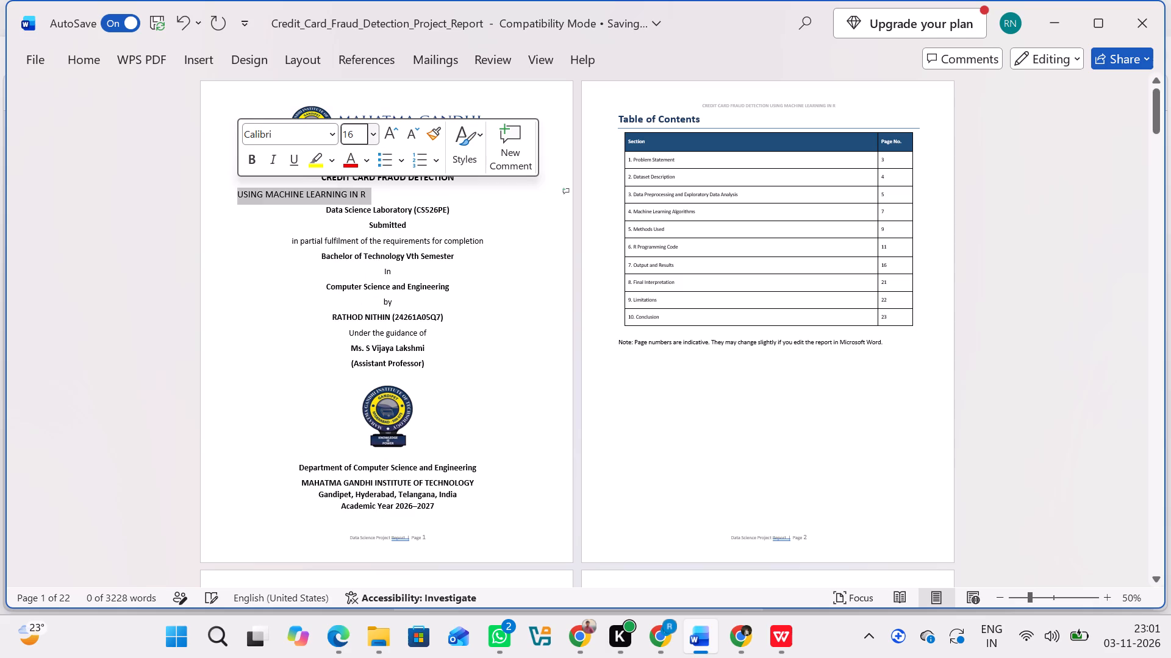
left_click(251, 213)
left_click_drag(320, 166, 381, 174)
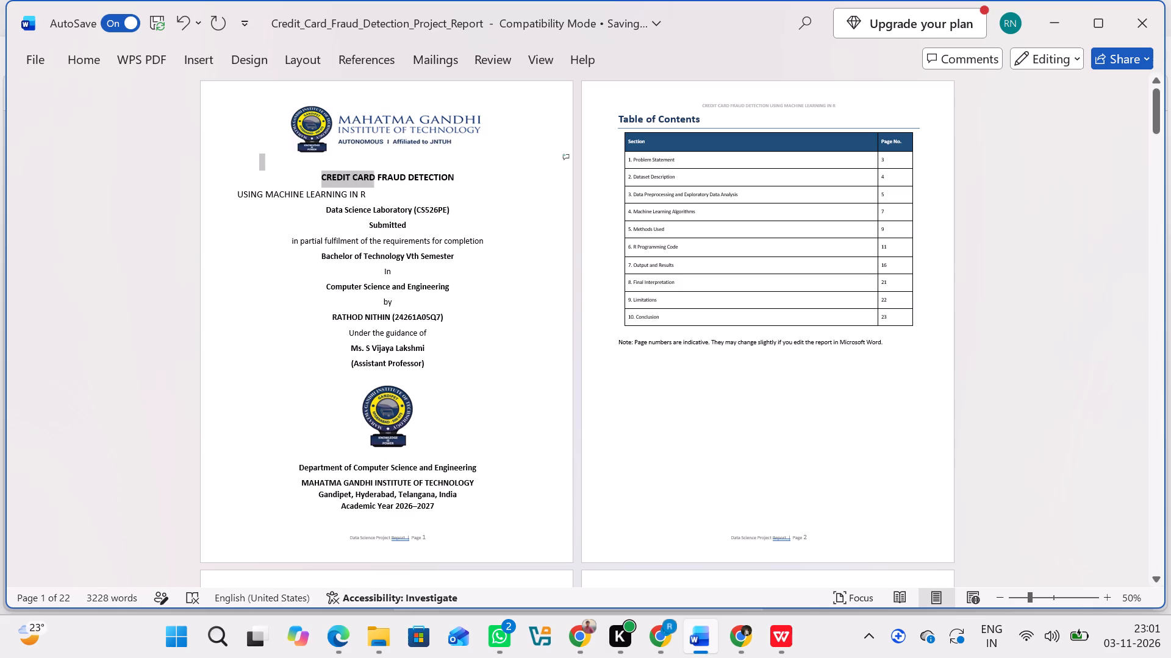
left_click_drag(381, 174, 457, 169)
left_click_drag(460, 182, 358, 169)
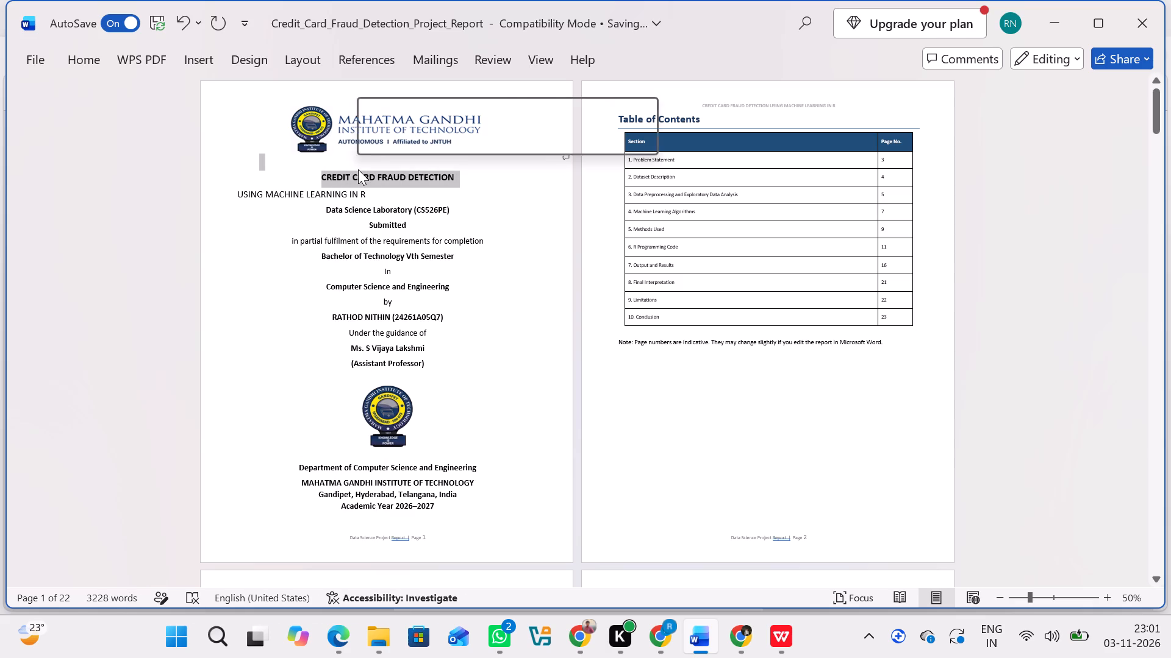
left_click(309, 213)
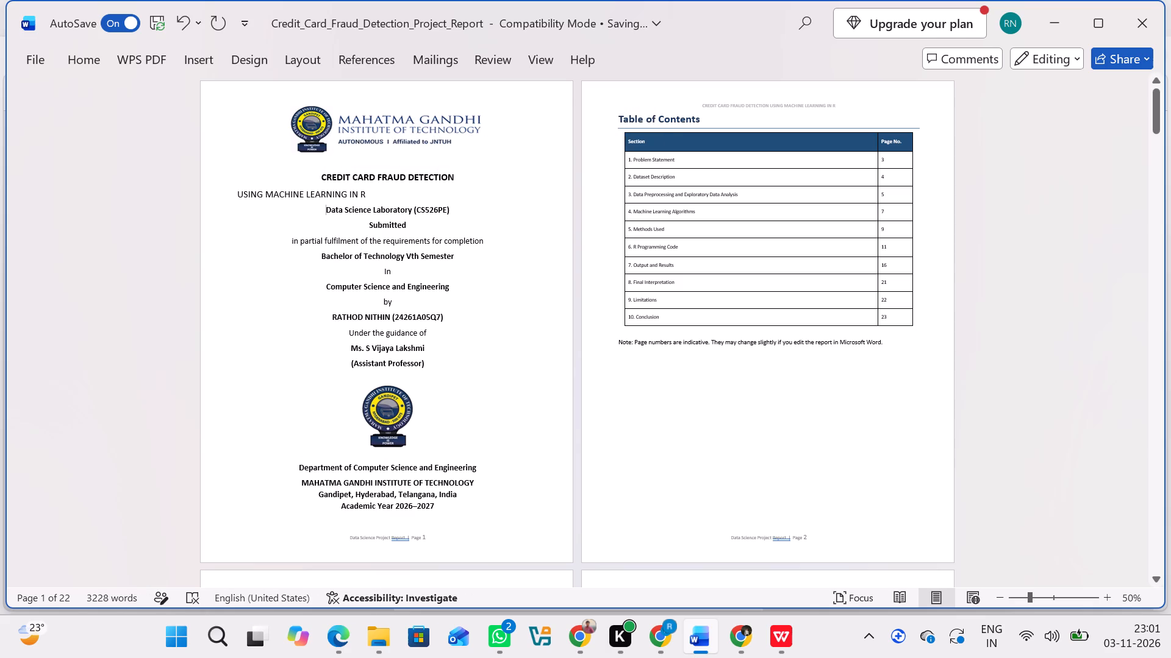
left_click_drag(235, 196, 396, 193)
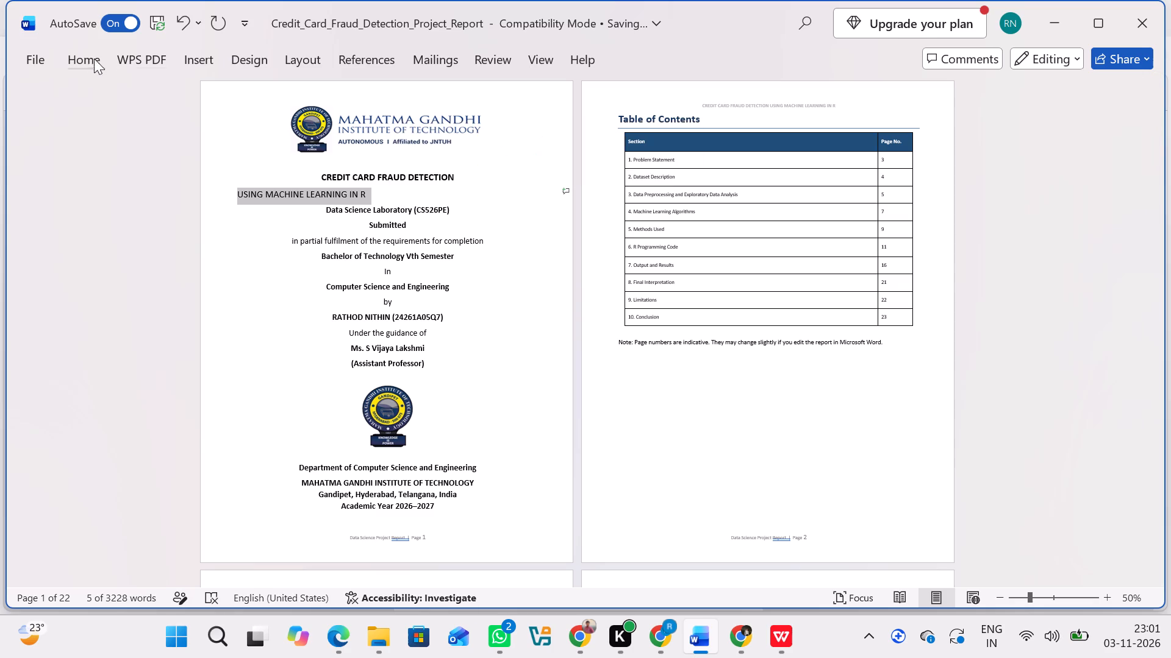
left_click(88, 59)
left_click(357, 101)
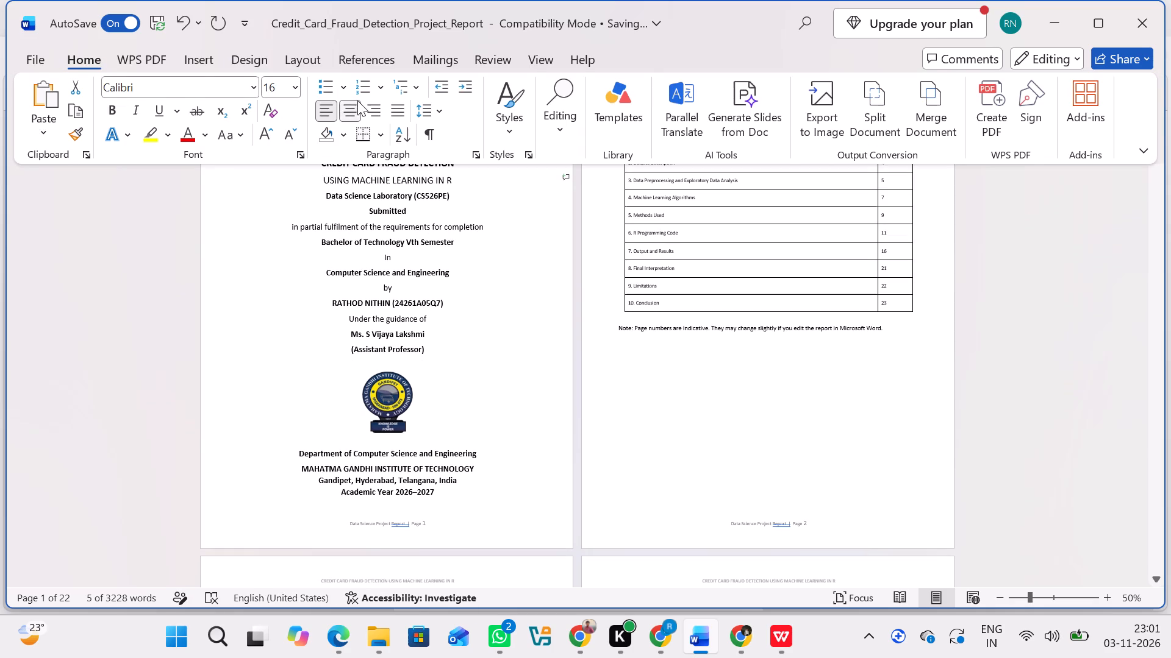
left_click(287, 208)
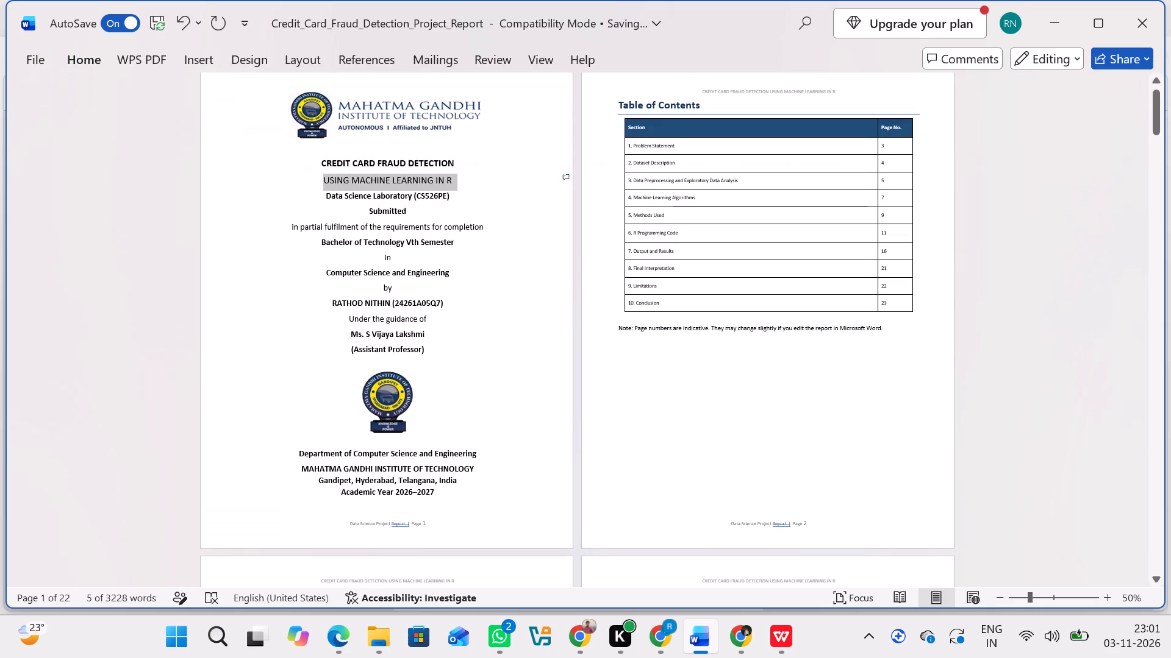
Make both lines of the cover page's project title bold.
left_click(324, 174)
left_click_drag(324, 174, 480, 172)
left_click_drag(464, 180, 336, 171)
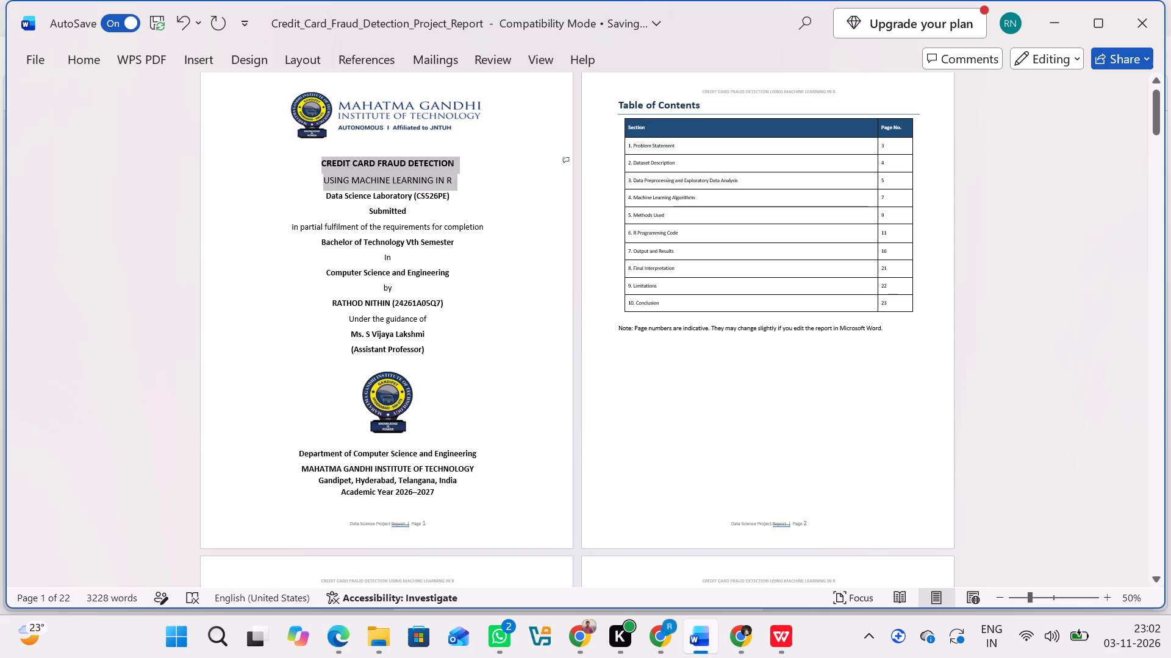
left_click_drag(336, 171, 314, 172)
left_click(321, 143)
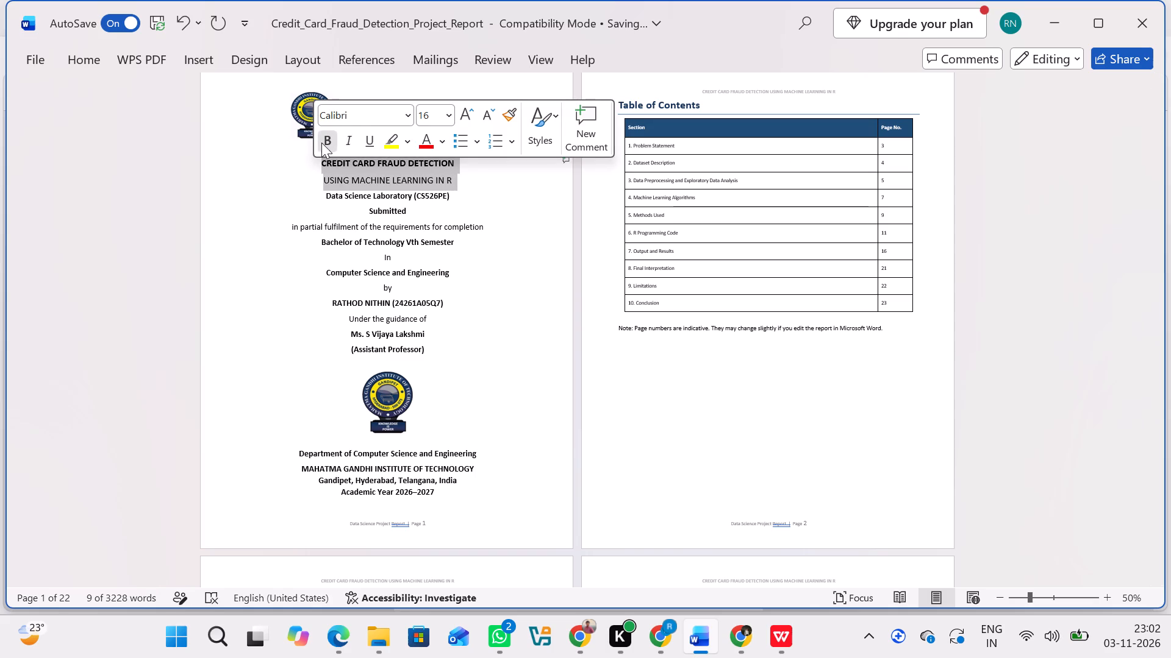
left_click(523, 202)
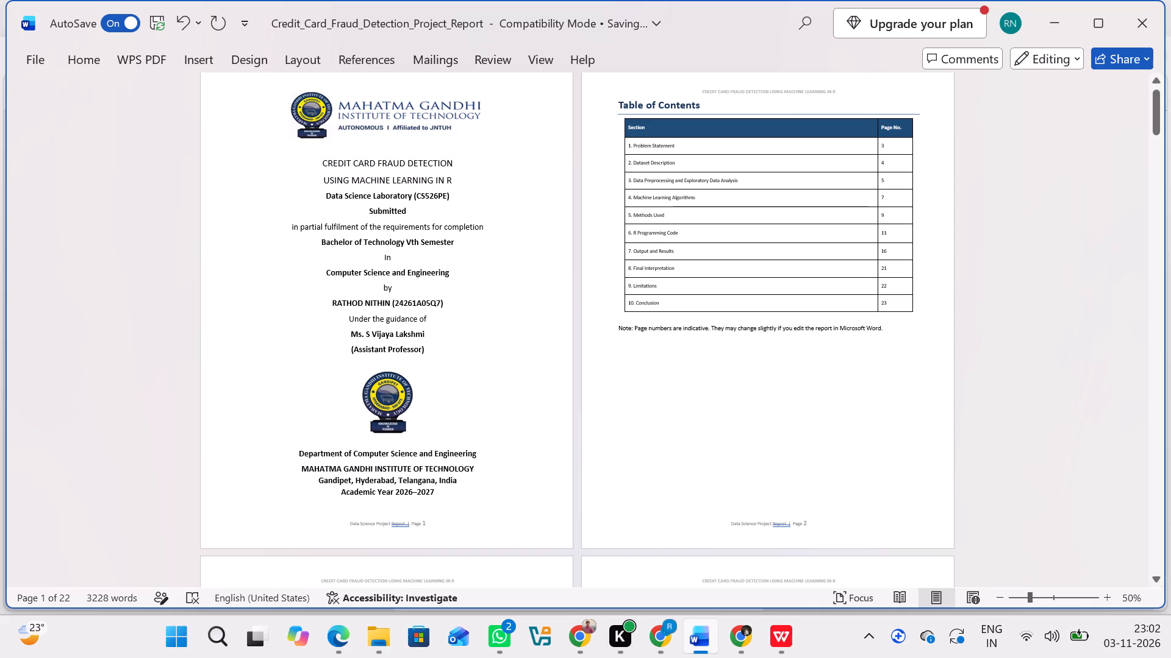
left_click_drag(315, 163, 488, 182)
left_click(508, 150)
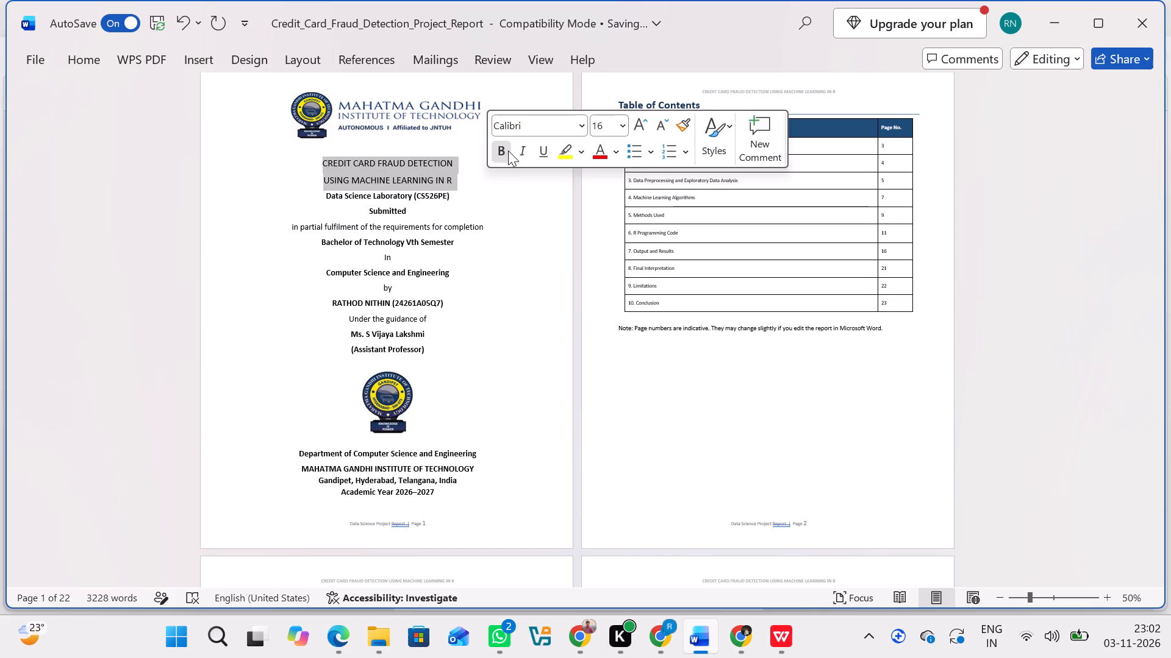
left_click(522, 221)
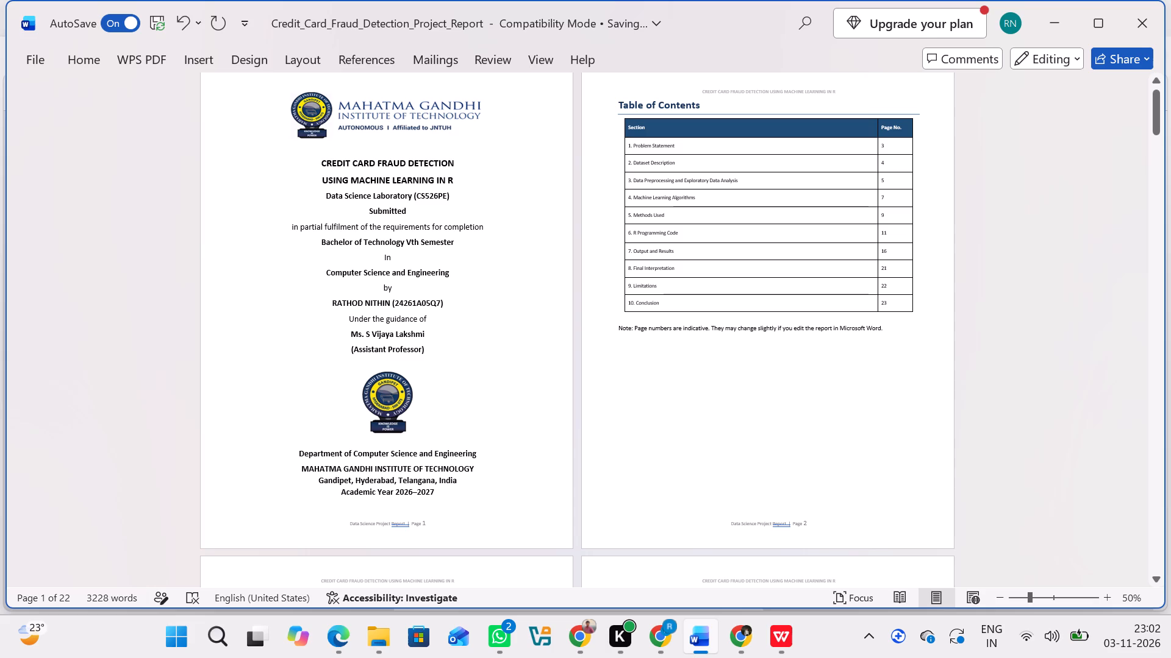
Set both lines of the cover page's project title to 18 pt.
left_click(324, 160)
left_click_drag(319, 160, 445, 183)
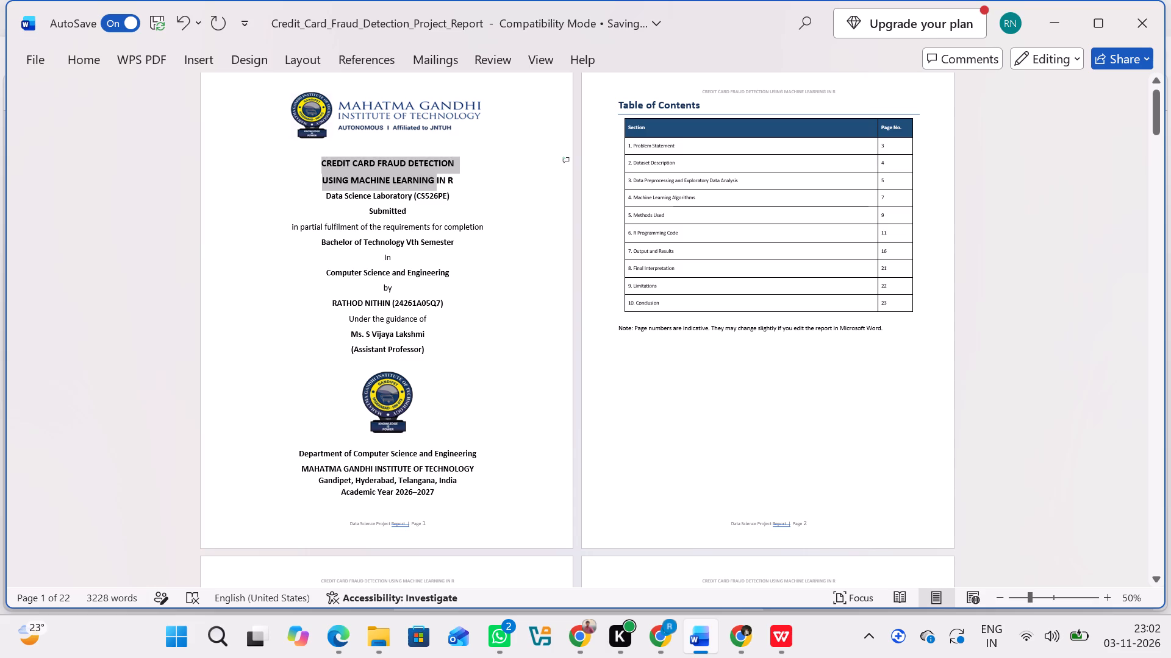
left_click_drag(445, 183, 469, 183)
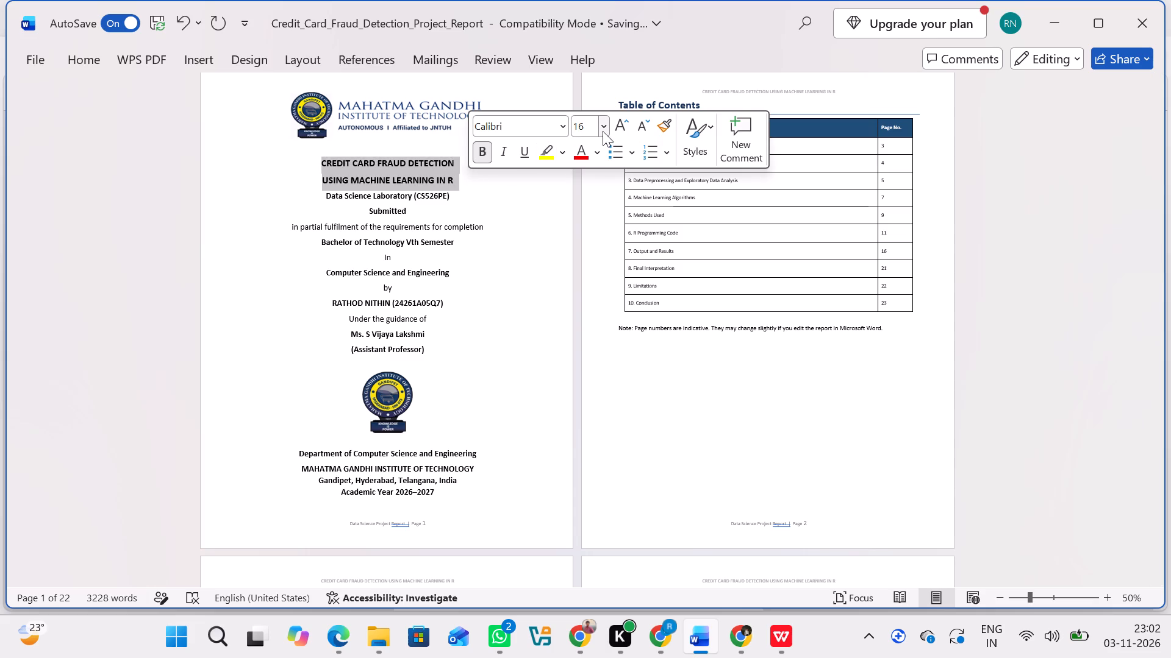
left_click(604, 131)
left_click(590, 306)
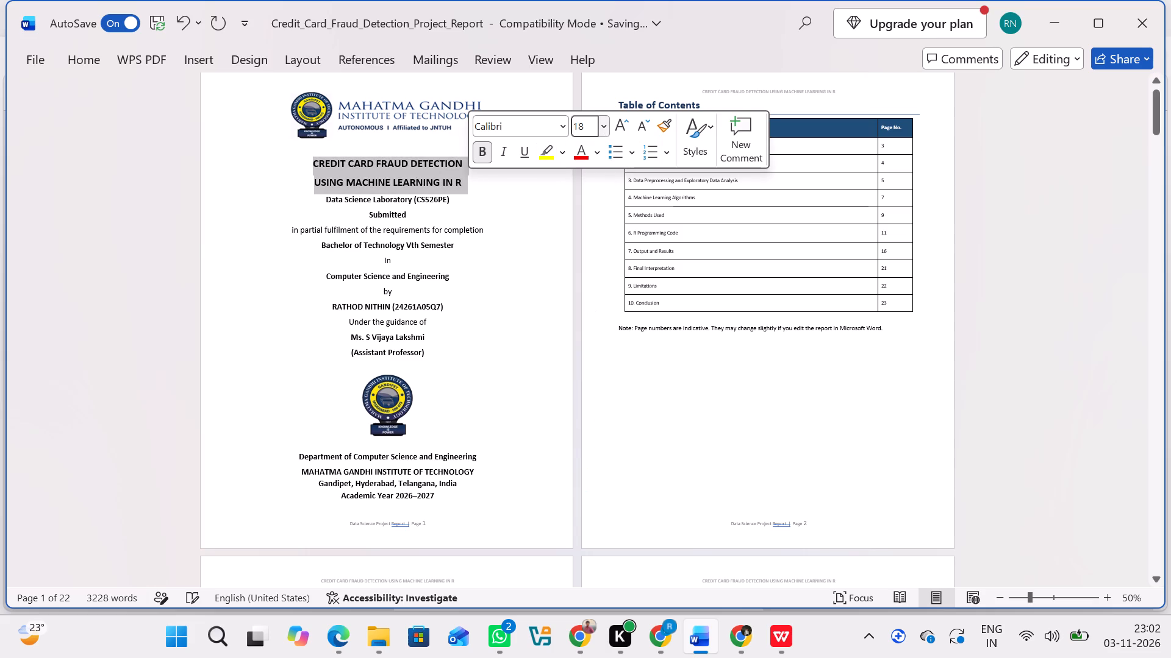
left_click(529, 264)
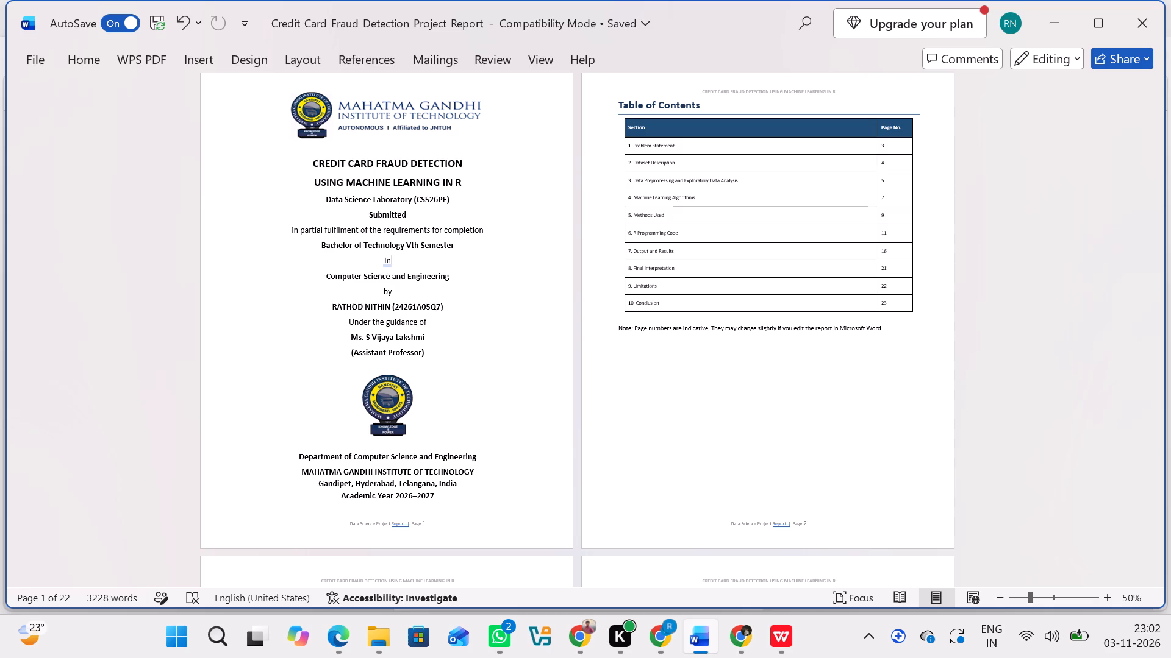
Delete the words "Academic Year" from the last line of the cover page, leaving only 2026–2027.
left_click(395, 496)
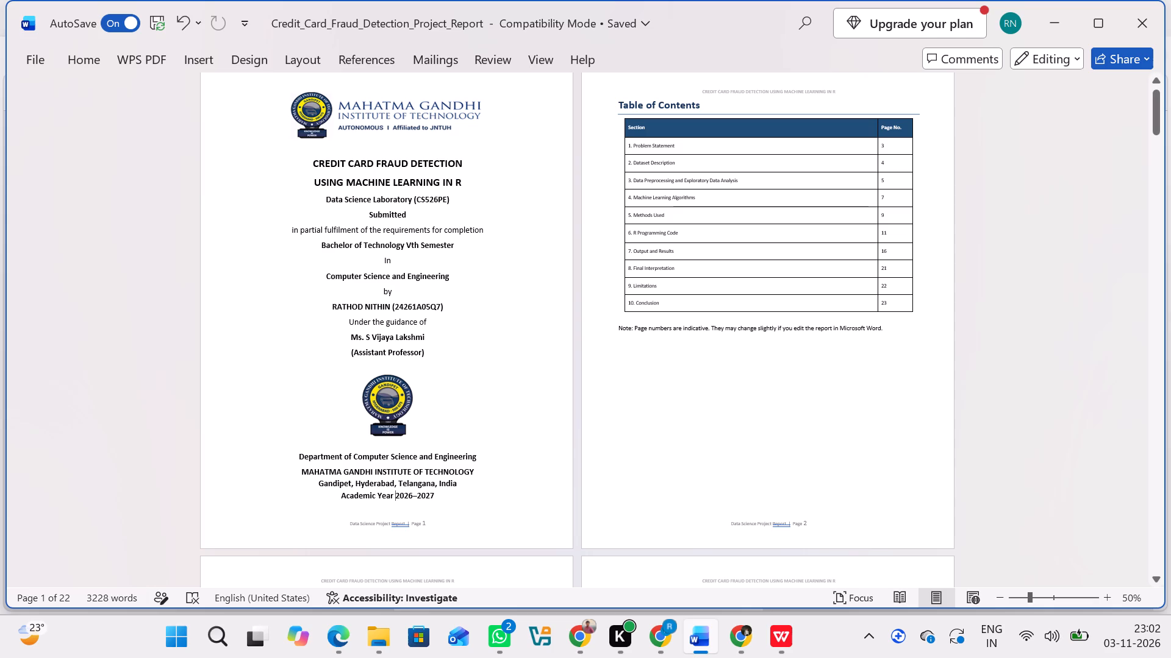
key("BackSpace")
key("BackSpace")
key("BackSpace")
key("BackSpace")
key("BackSpace")
key("BackSpace")
key("BackSpace")
key("BackSpace")
key("BackSpace")
key("BackSpace")
key("BackSpace")
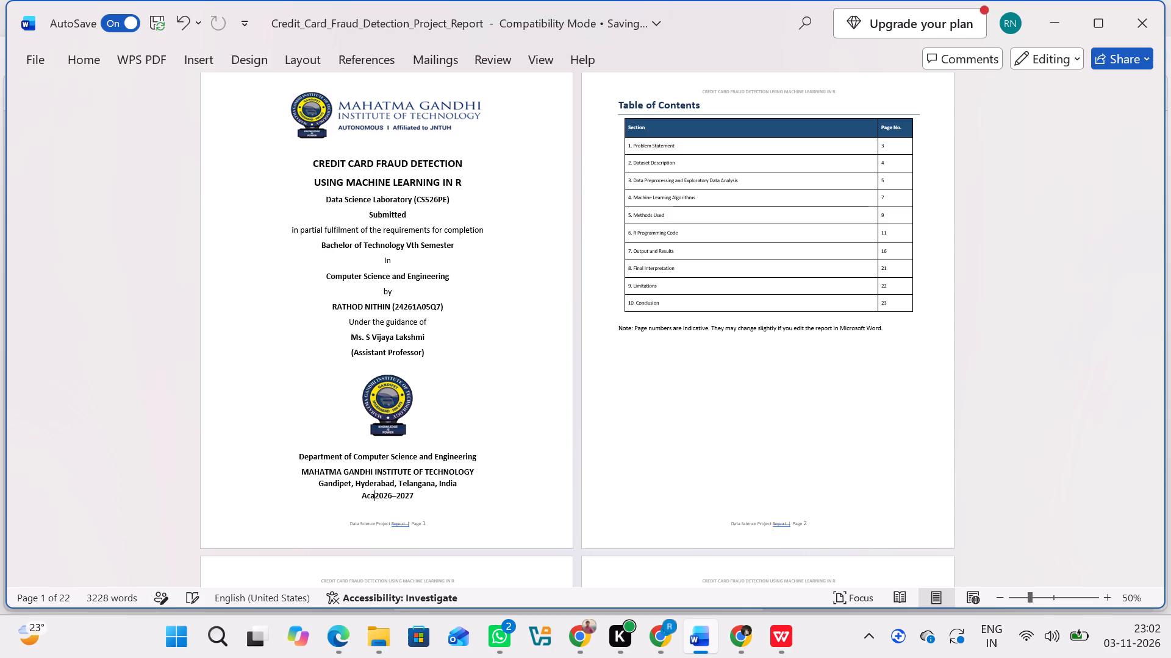
key("BackSpace")
key("BackSpace")
key("BackSpace")
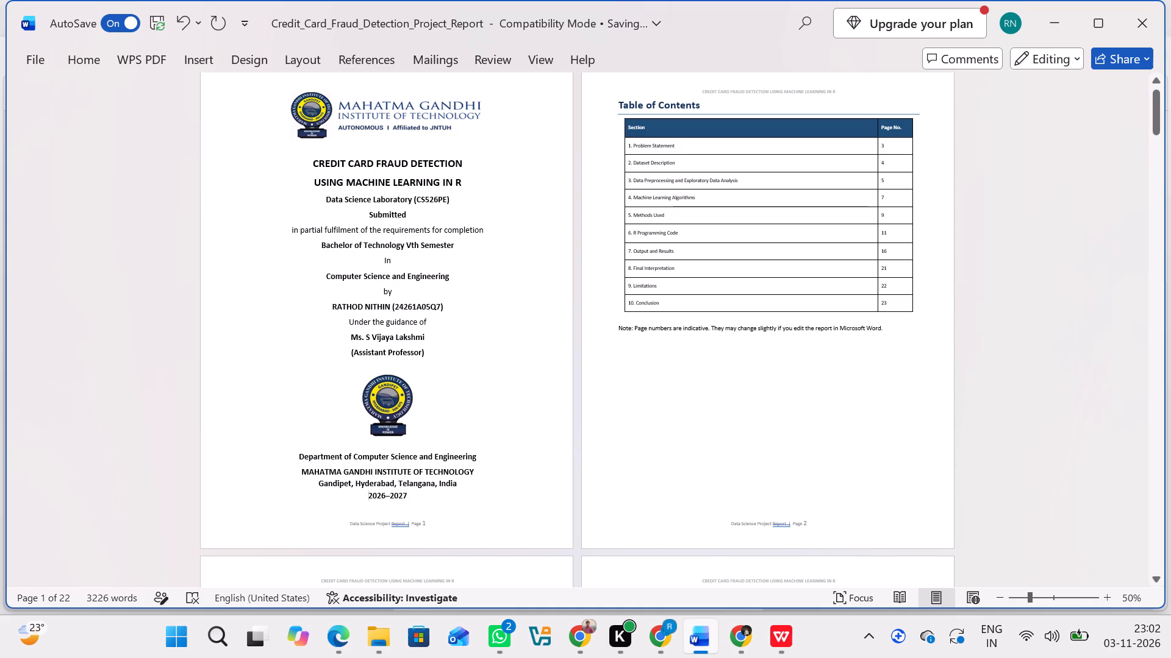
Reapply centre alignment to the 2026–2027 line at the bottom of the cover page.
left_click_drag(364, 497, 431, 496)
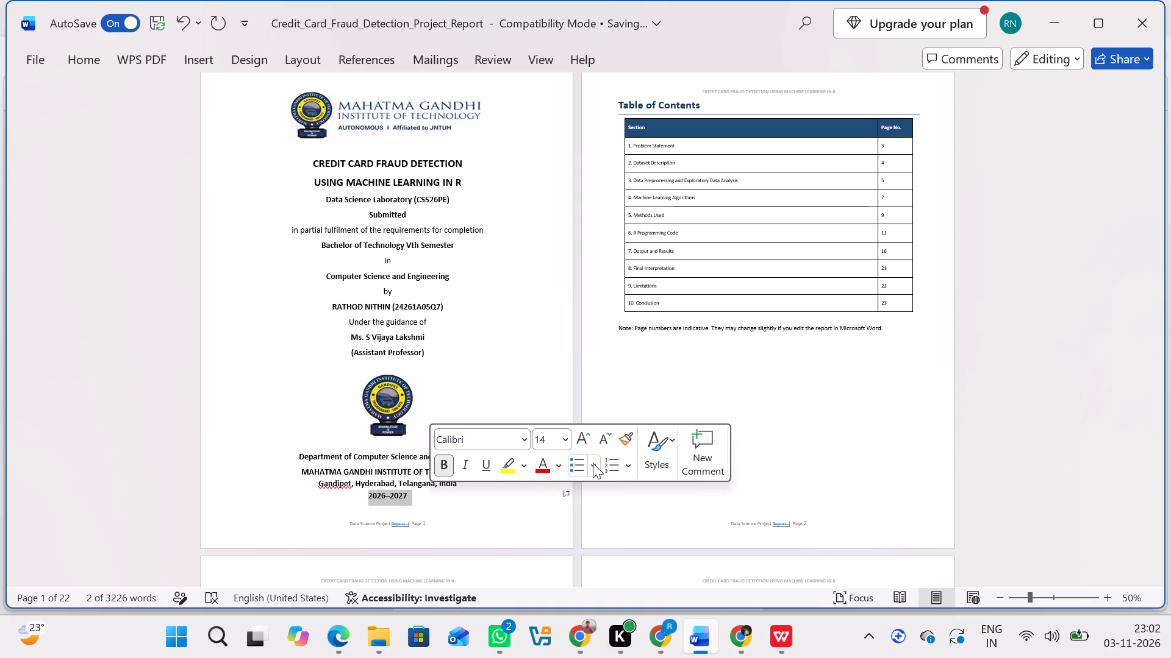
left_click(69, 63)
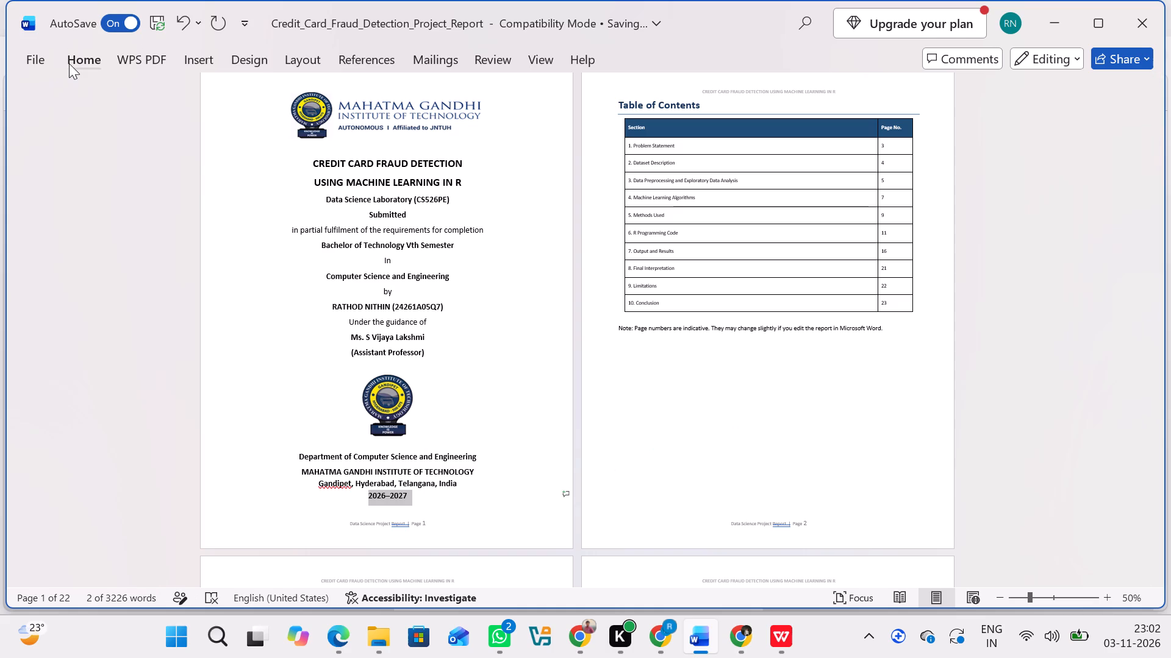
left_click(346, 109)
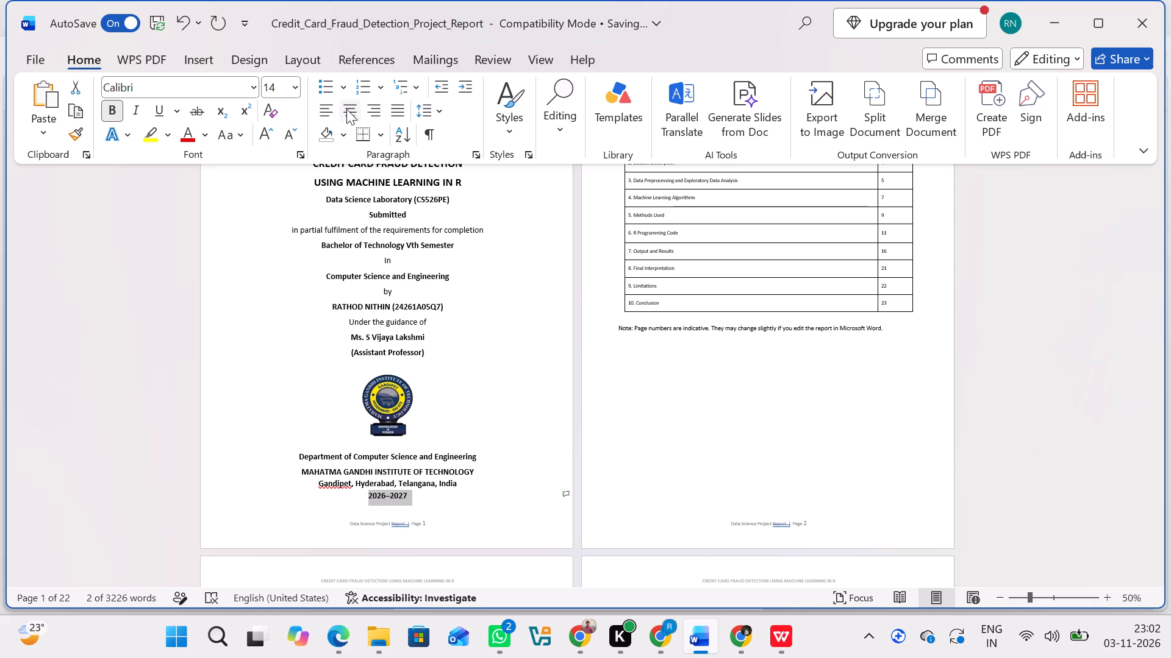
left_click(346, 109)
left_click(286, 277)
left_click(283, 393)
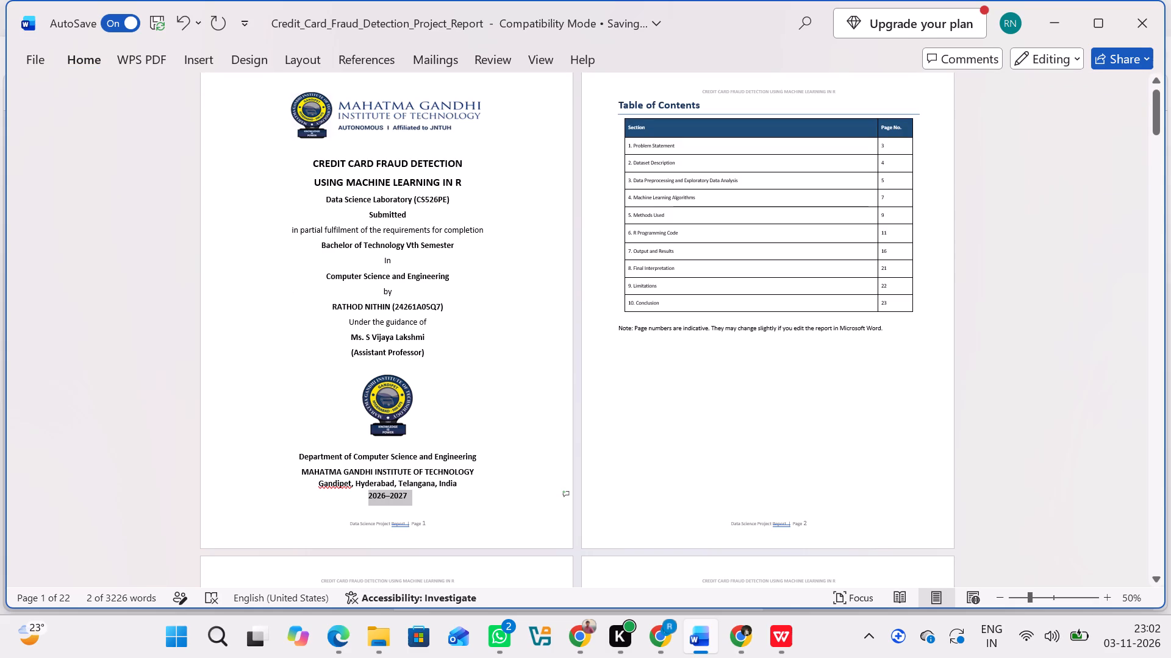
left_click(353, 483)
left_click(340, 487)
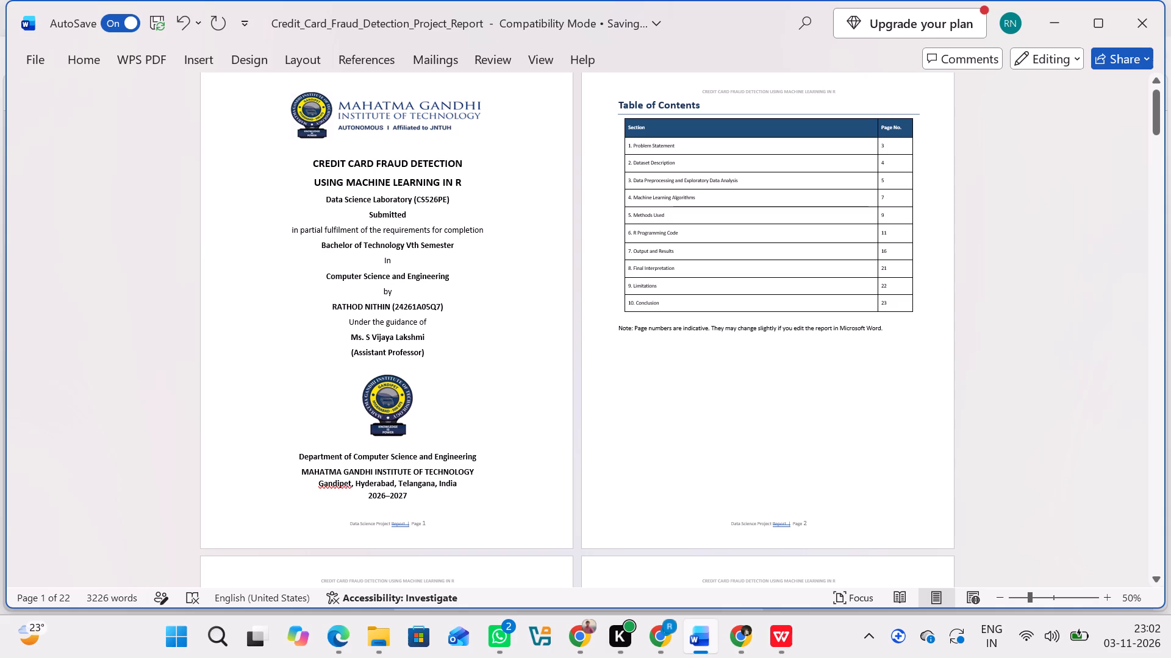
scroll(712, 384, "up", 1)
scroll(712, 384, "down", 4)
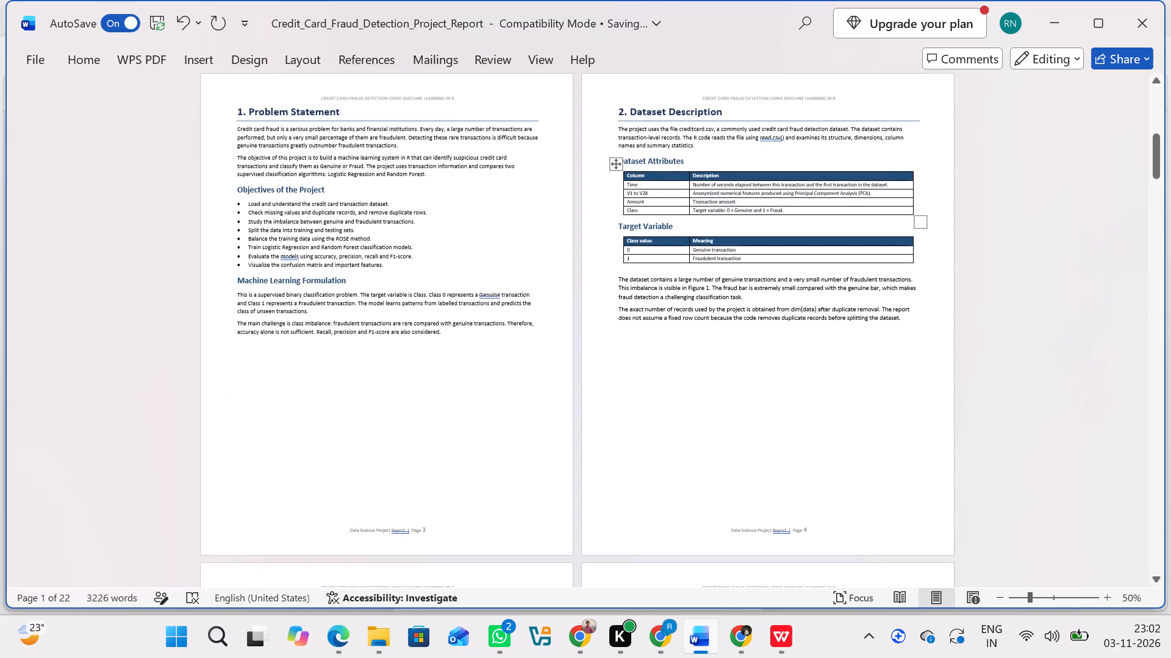
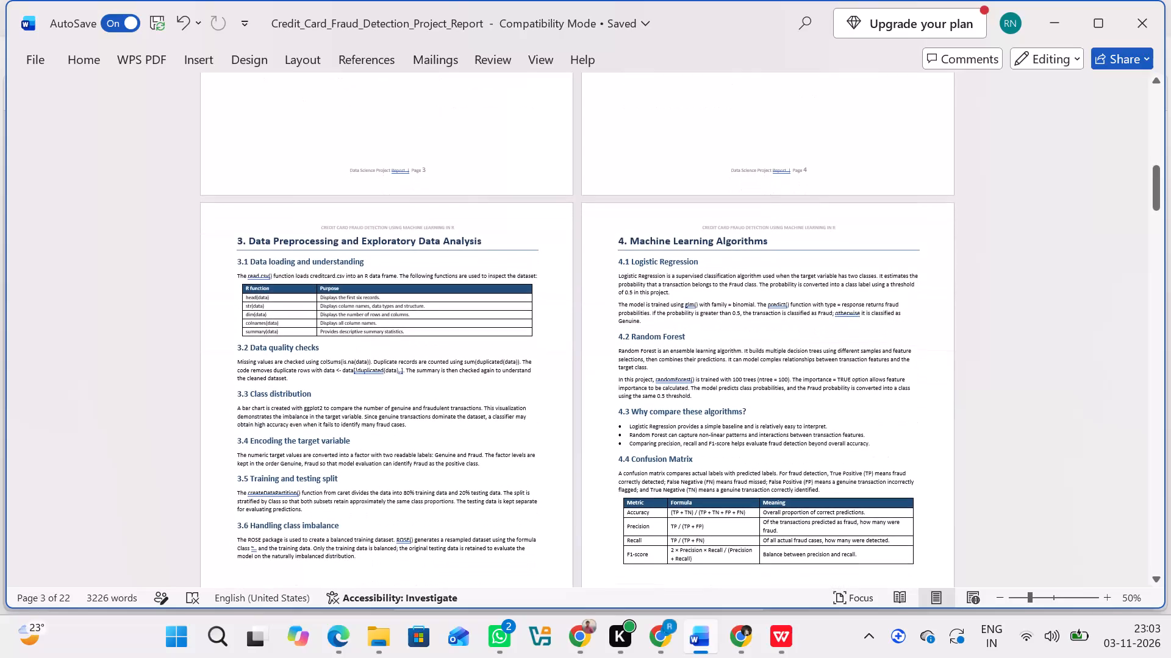
Check where the final sections start, and set the Conclusion entry's page number to 22 in the table of contents.
scroll(712, 384, "down", 15)
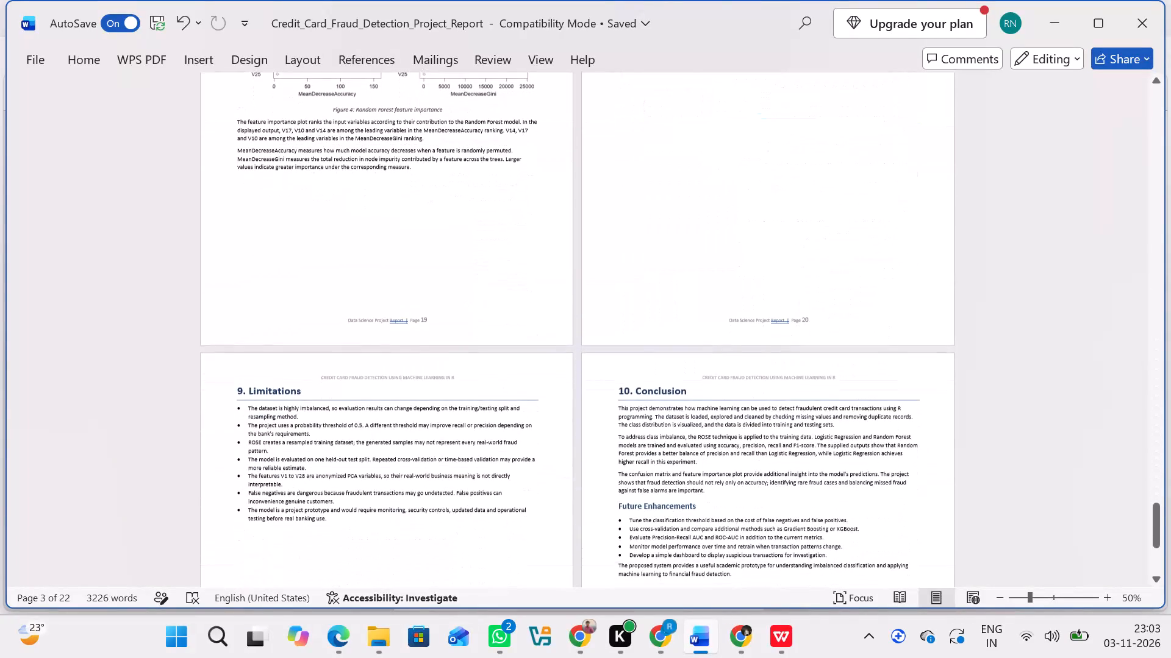
scroll(712, 384, "down", 6)
scroll(712, 384, "up", 7)
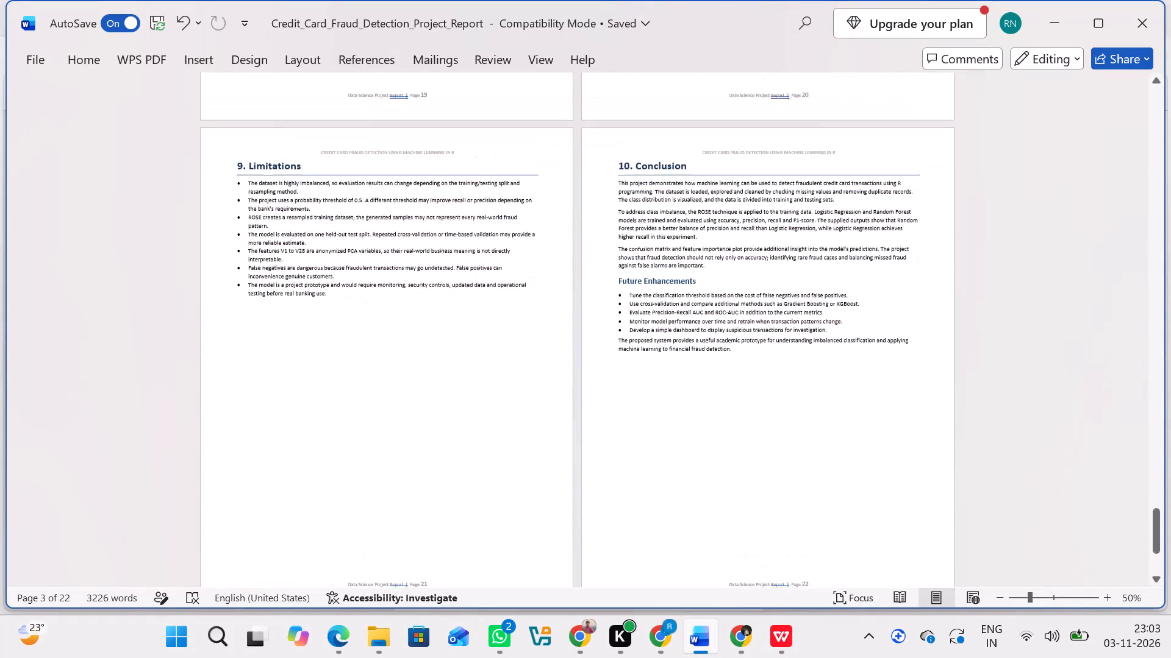
scroll(712, 384, "up", 12)
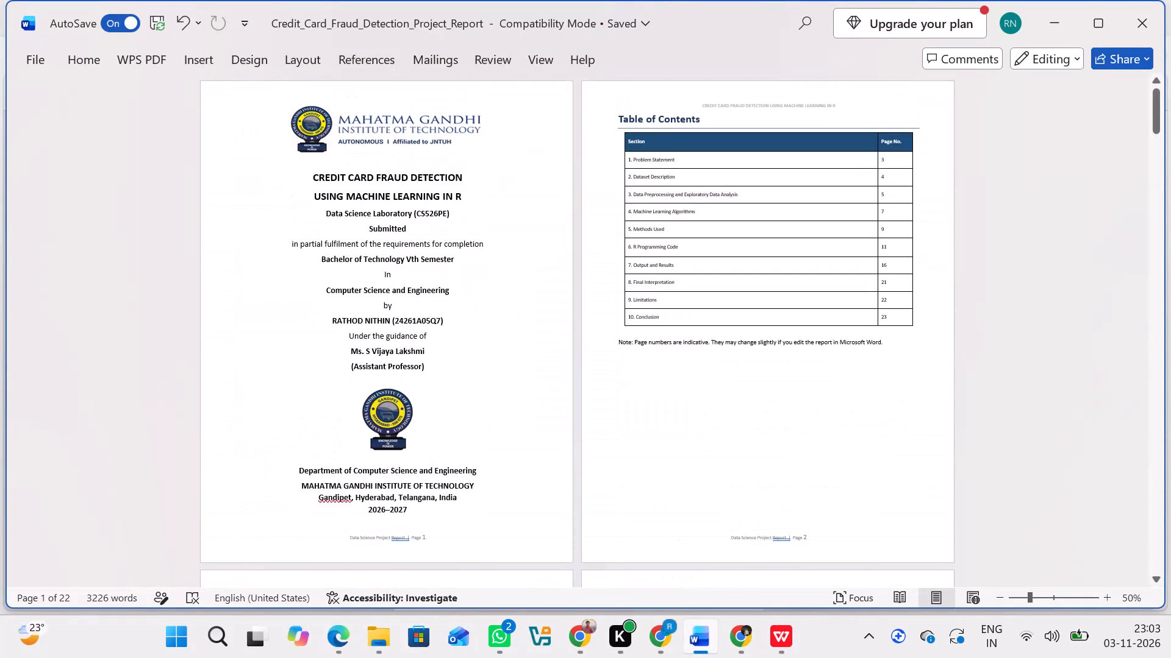
left_click(889, 317)
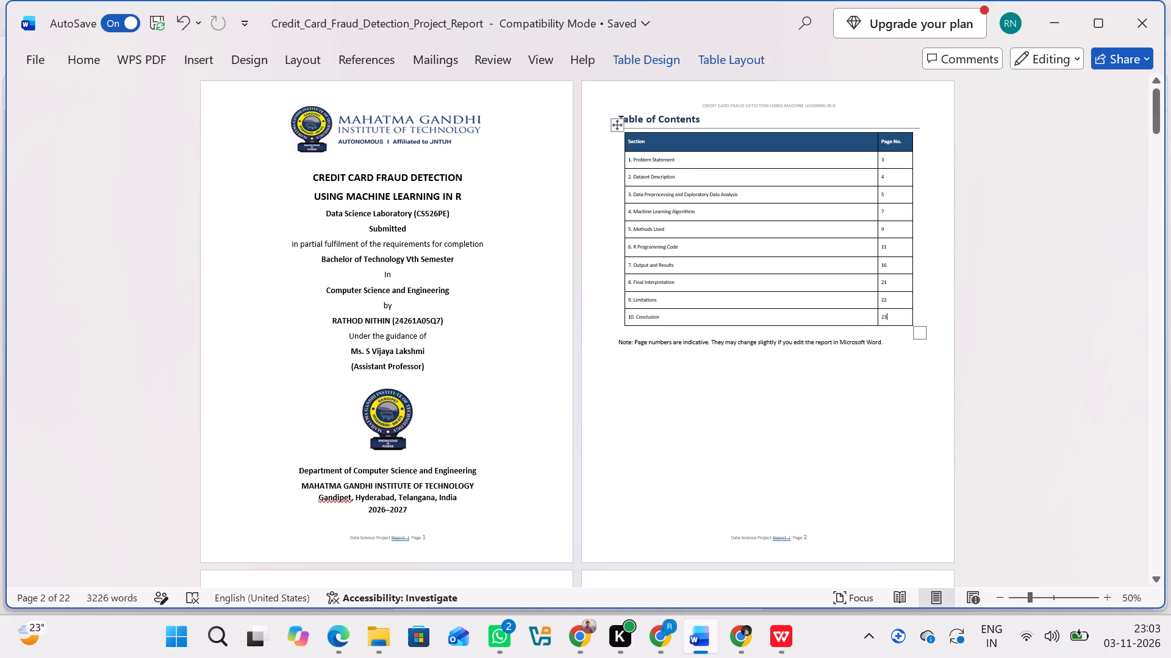
scroll(889, 317, "up", 5, "ctrl")
scroll(826, 439, "up", 1)
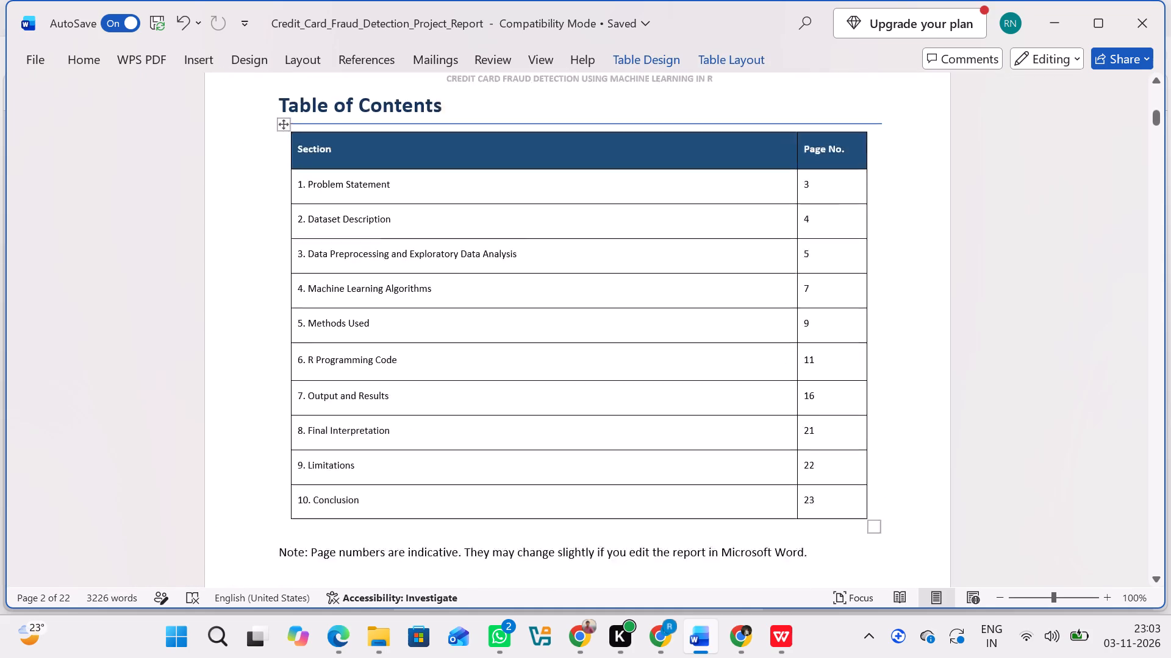
scroll(826, 439, "up", 1)
scroll(826, 439, "down", 1)
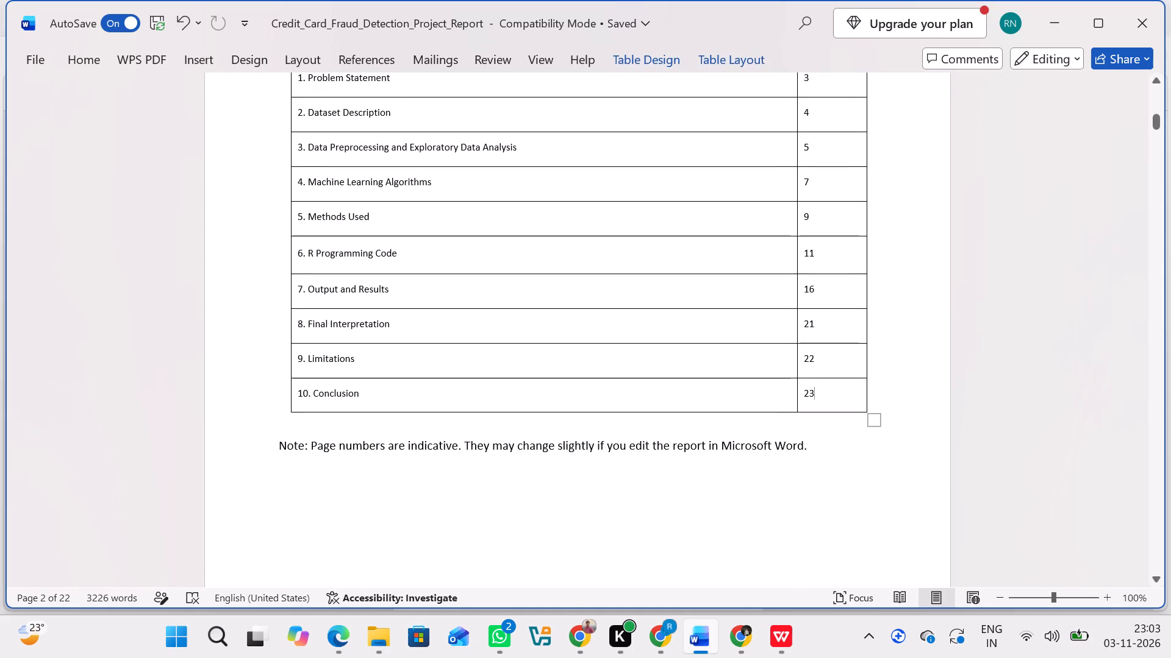
key("BackSpace")
key("2")
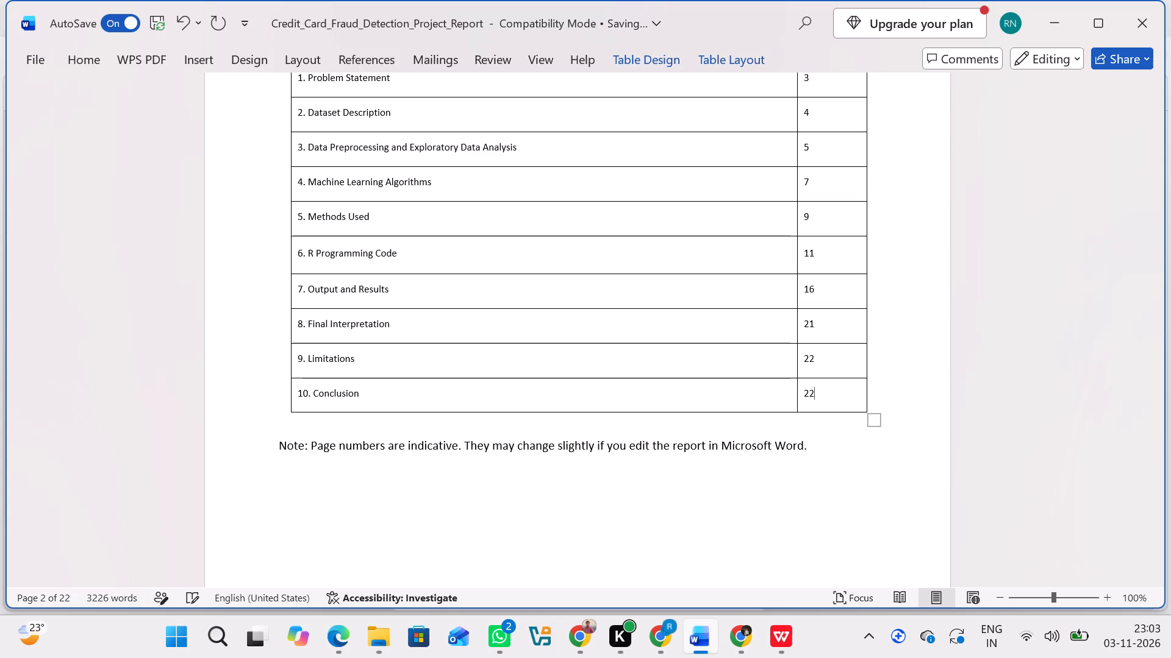
In the table of contents, set the page numbers to 21 for Limitations and 20 for Final Interpretation.
left_click(818, 361)
key("BackSpace")
key("1")
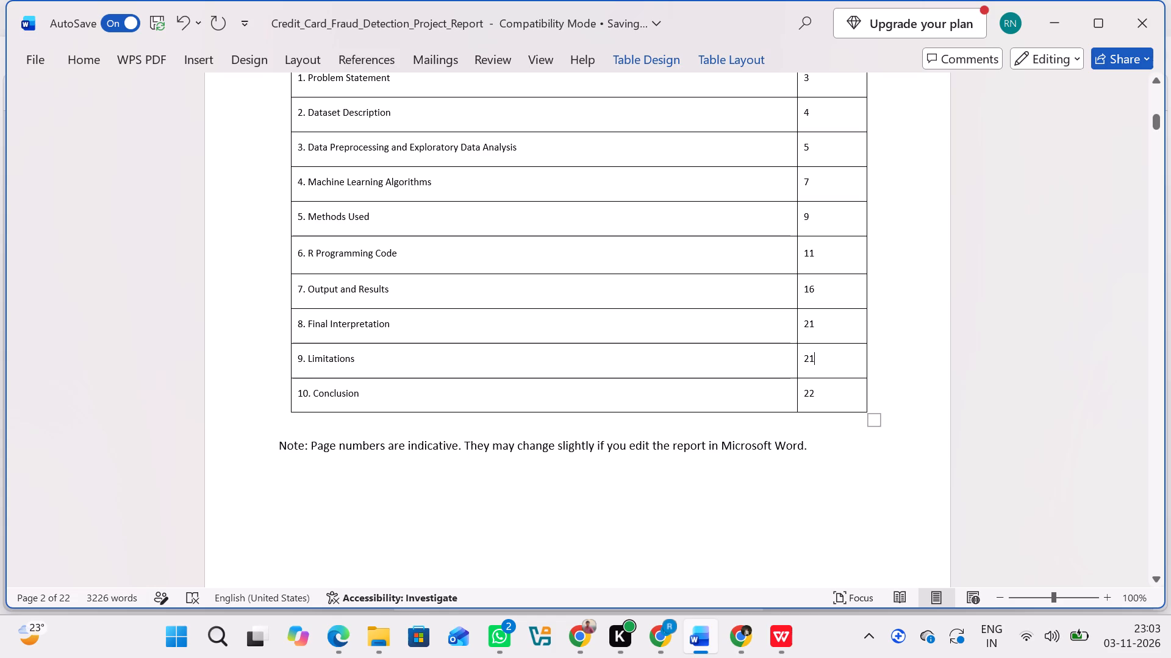
left_click(821, 323)
key("BackSpace")
key("0")
Switch to the Sales Forecasting sample report PDF in Edge and look through its pages and section layout.
key("alt+Tab")
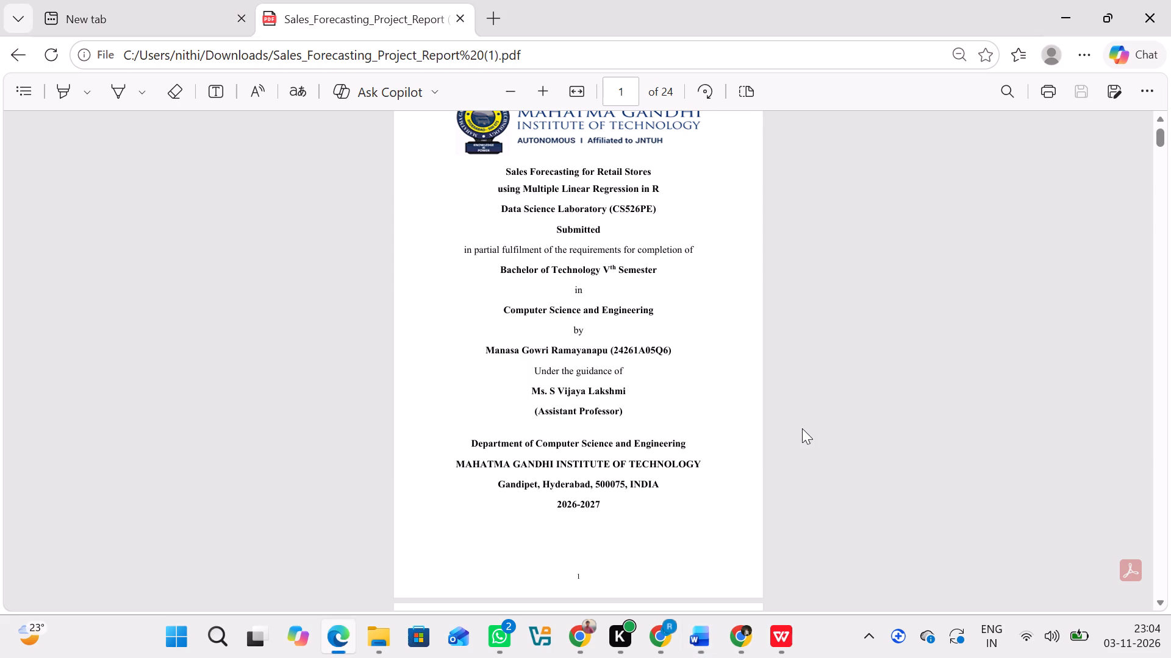
scroll(716, 380, "down", 16)
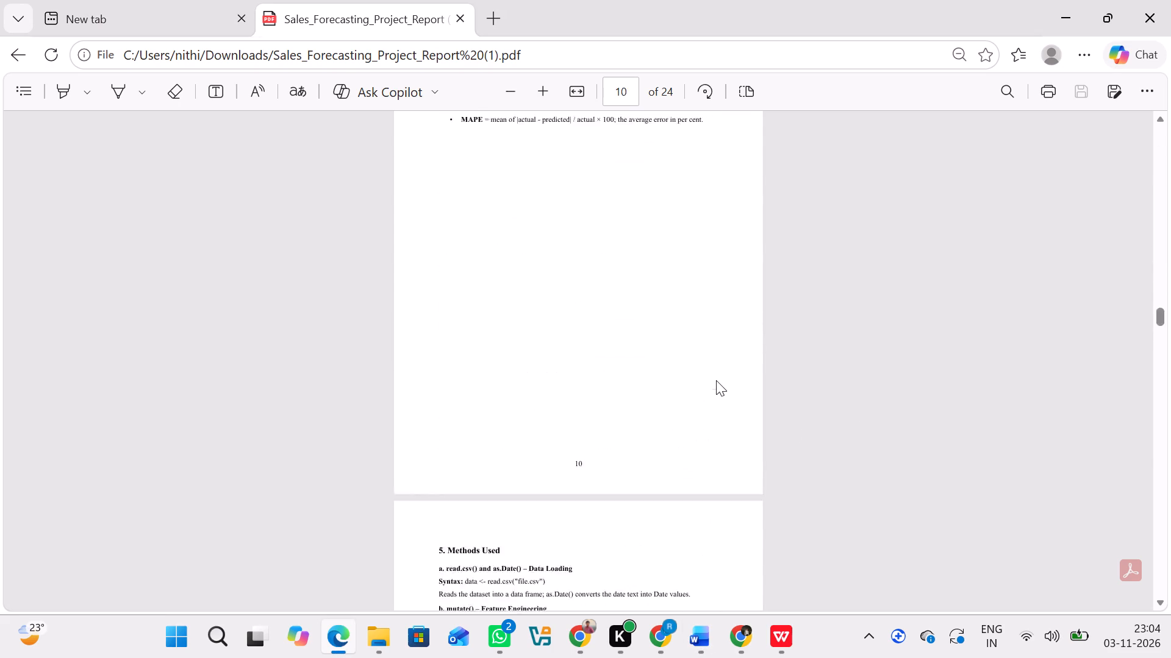
scroll(716, 380, "down", 6)
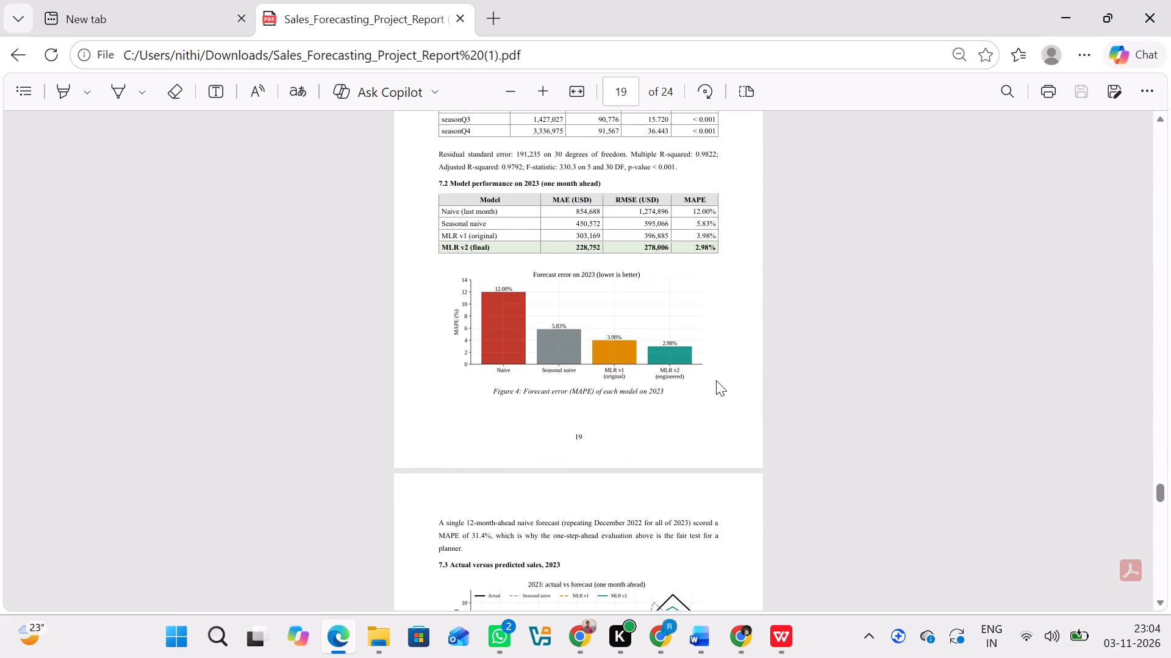
scroll(716, 380, "down", 1)
scroll(716, 380, "up", 3)
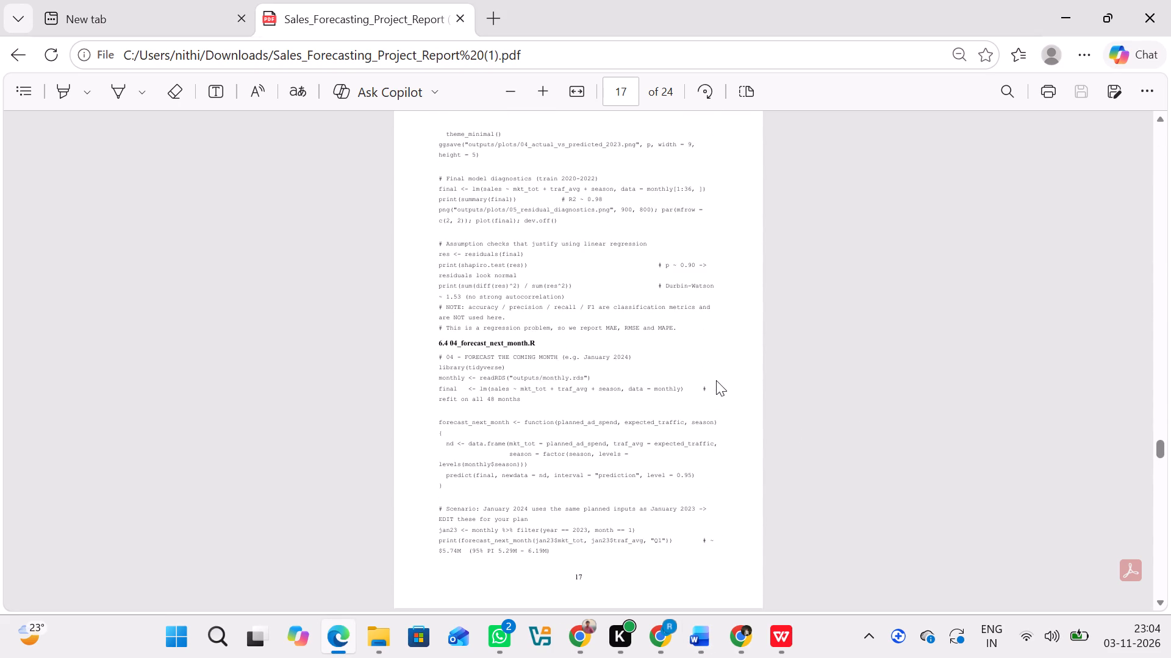
scroll(716, 380, "up", 3)
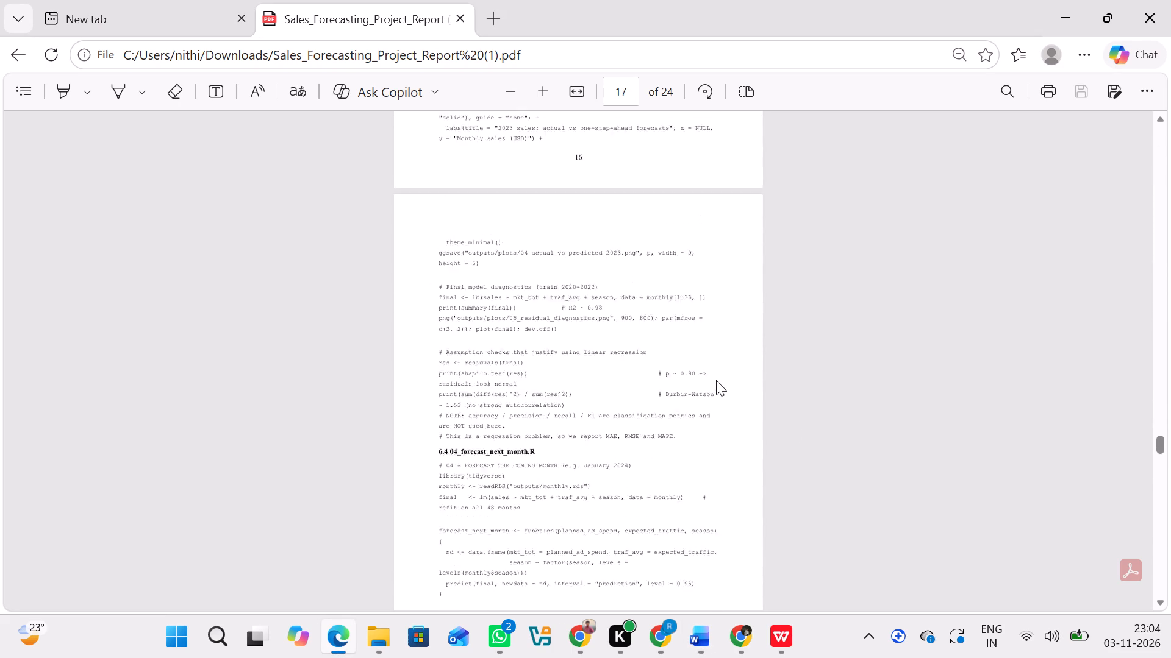
scroll(716, 380, "up", 13)
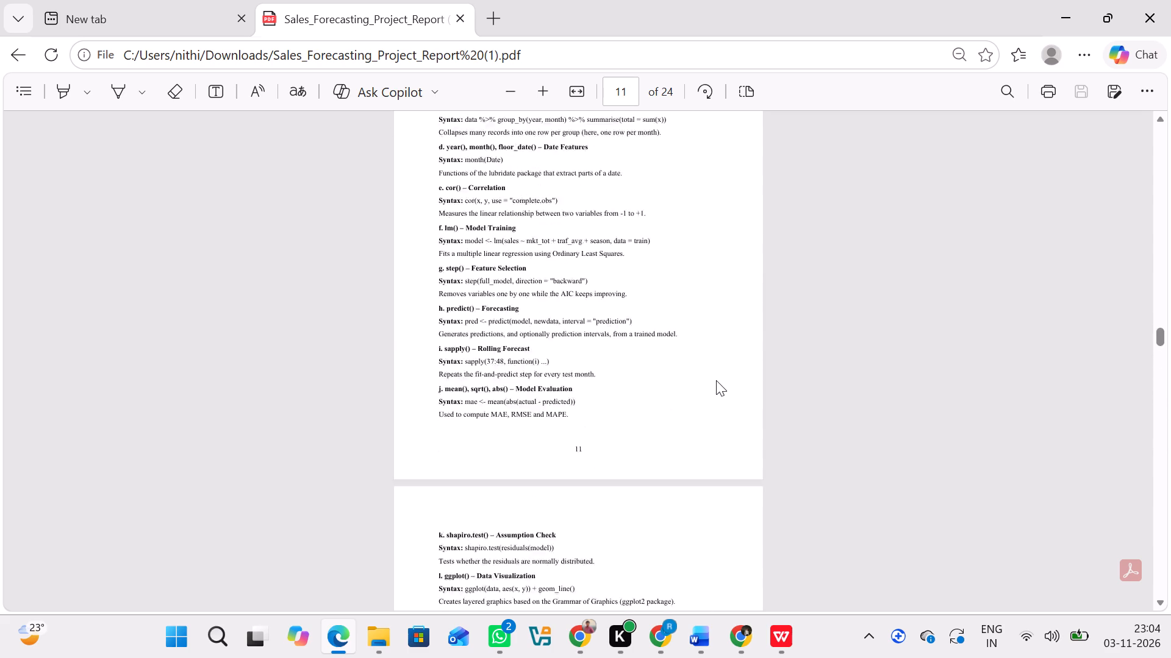
scroll(716, 380, "up", 7)
Back in the Word report, find where section 7 starts and set the Output and Results contents entry to page 14.
left_click(704, 633)
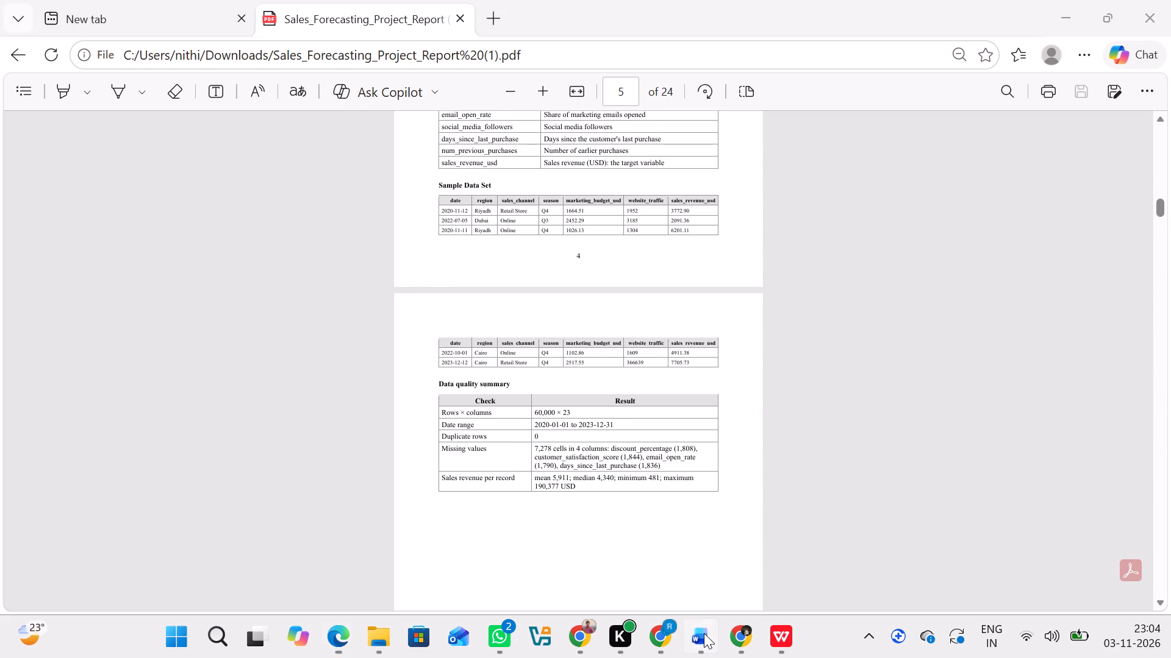
scroll(646, 234, "down", 5)
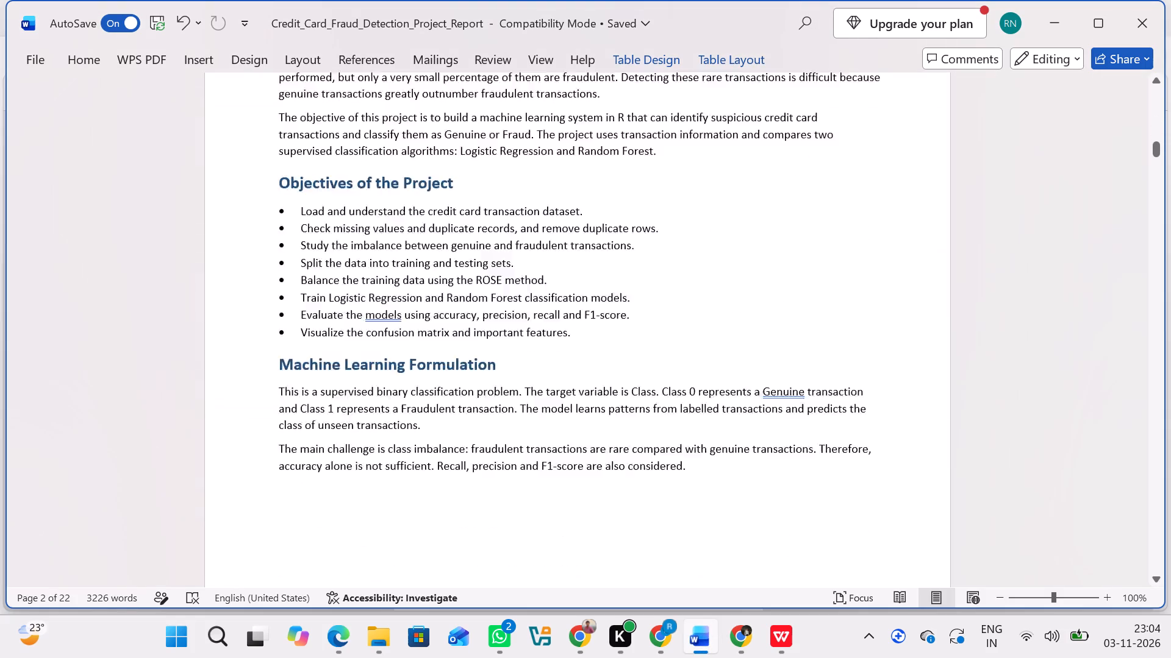
scroll(646, 234, "down", 5)
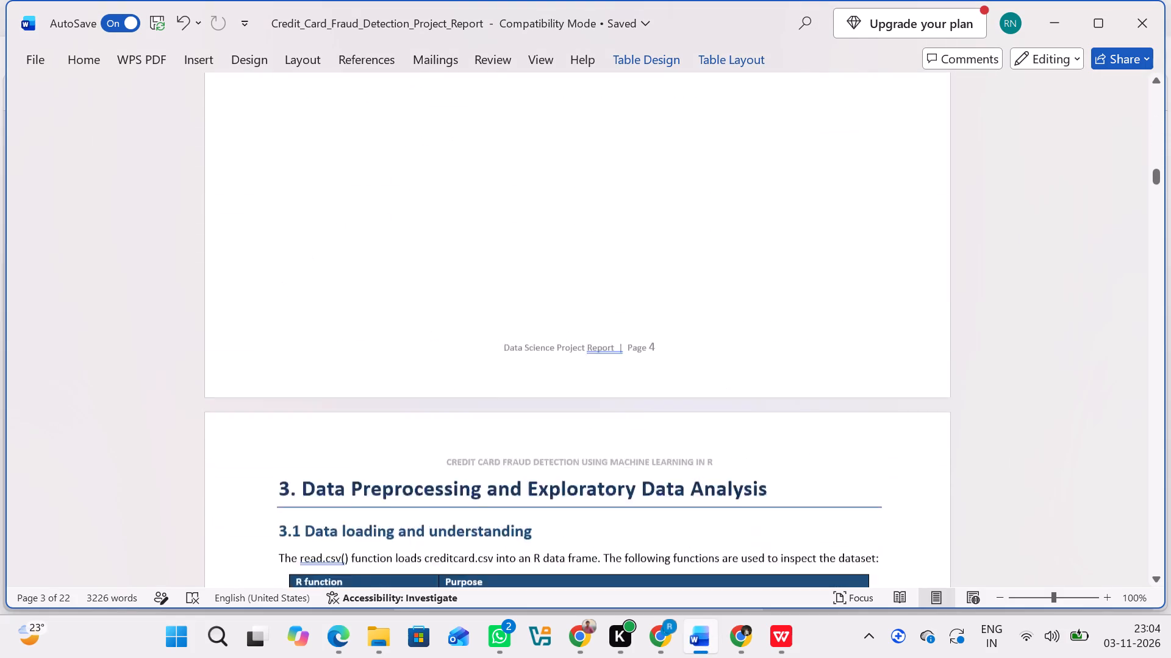
scroll(646, 234, "down", 11)
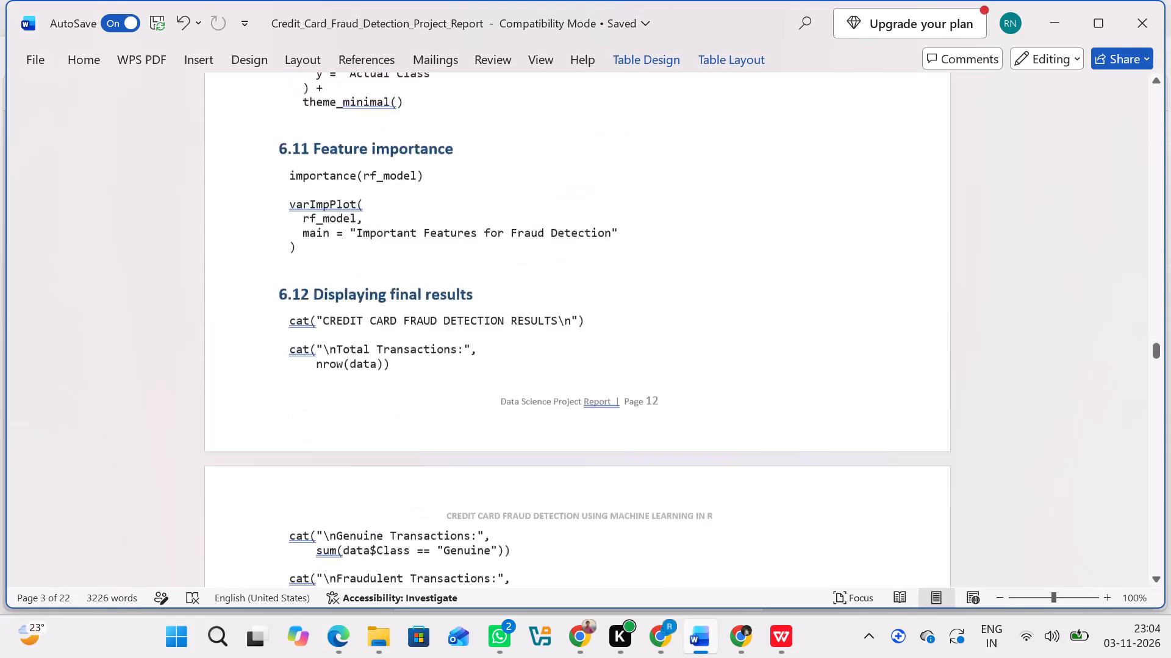
scroll(646, 234, "down", 4, "ctrl")
scroll(646, 234, "down", 5)
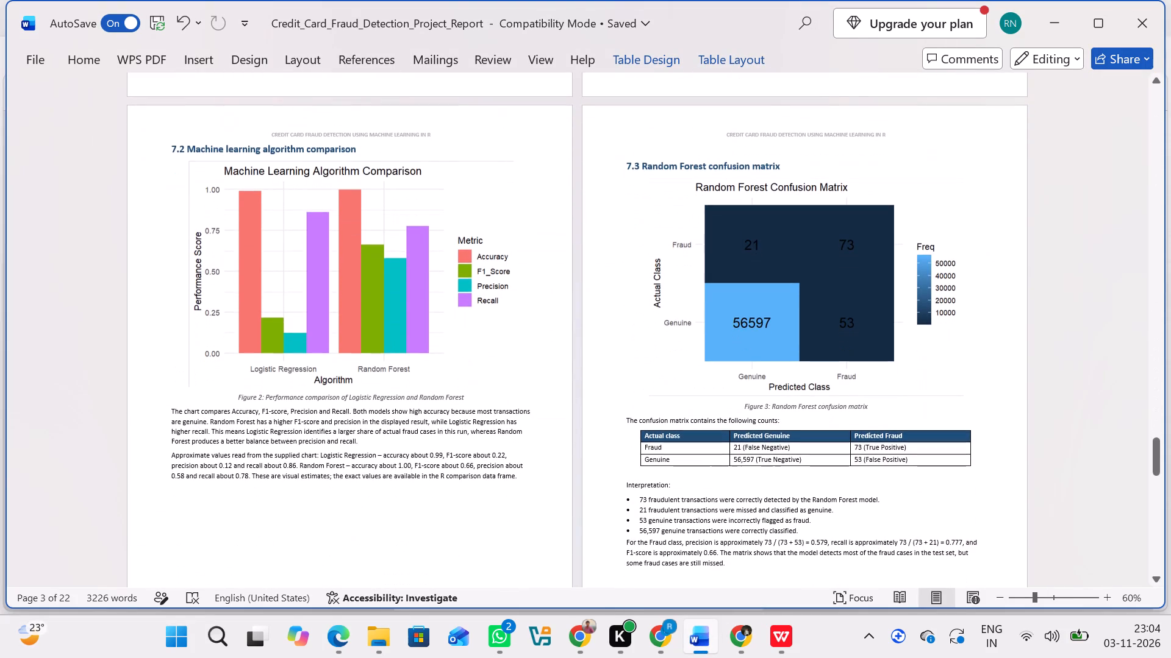
scroll(646, 234, "up", 2)
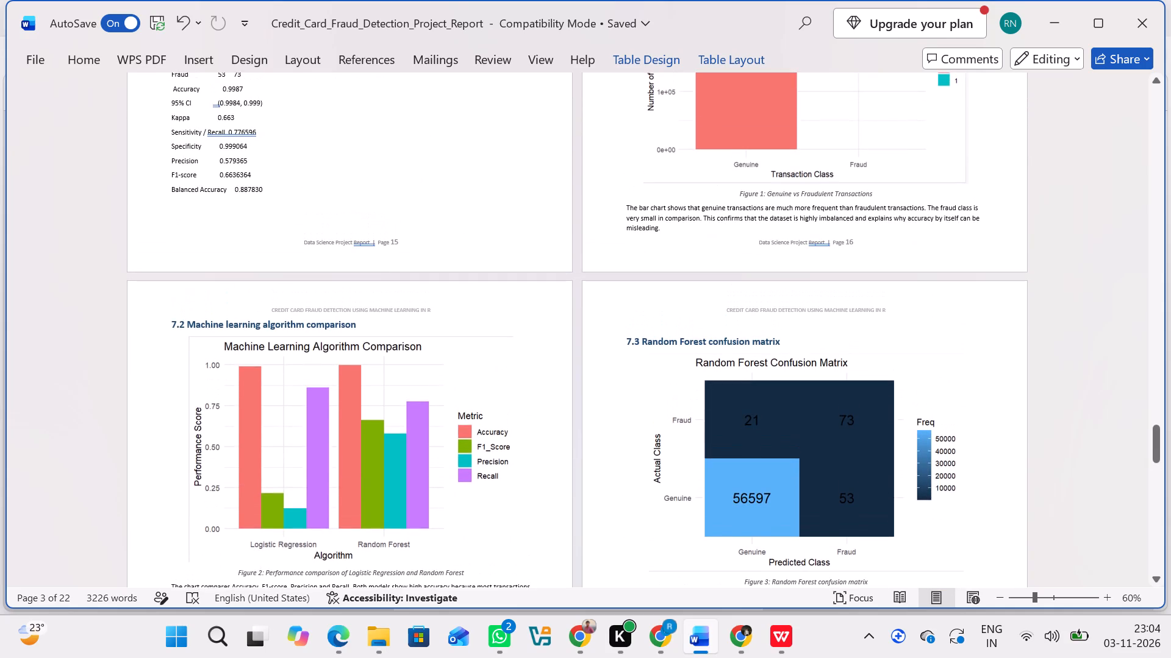
scroll(646, 234, "up", 4)
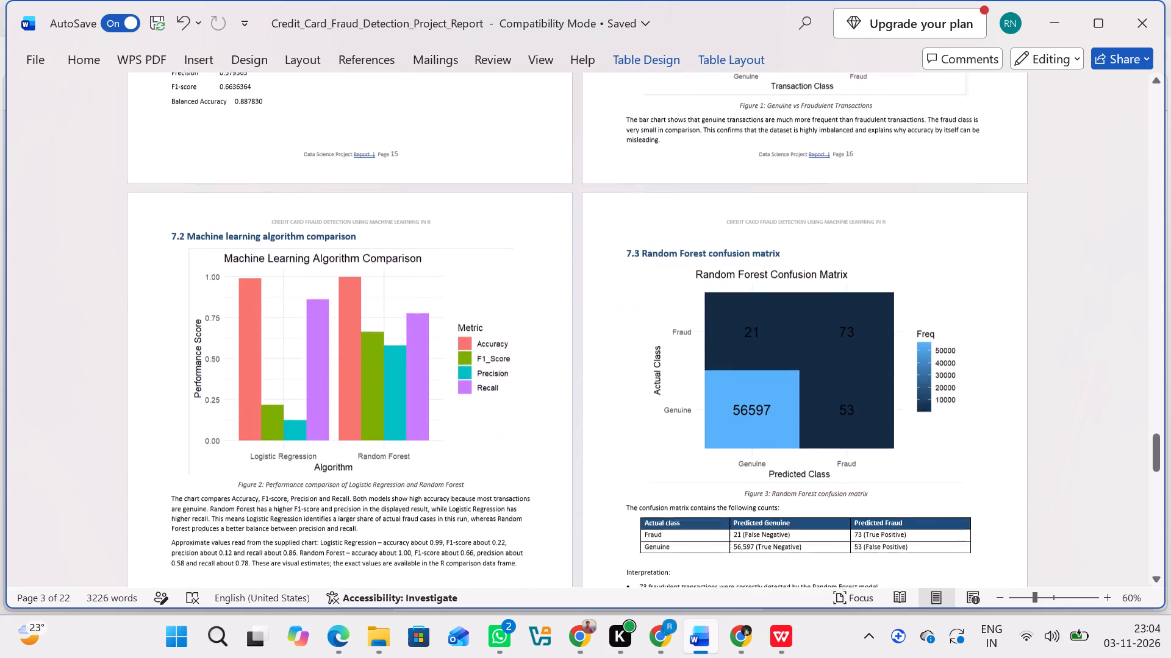
scroll(646, 234, "up", 8)
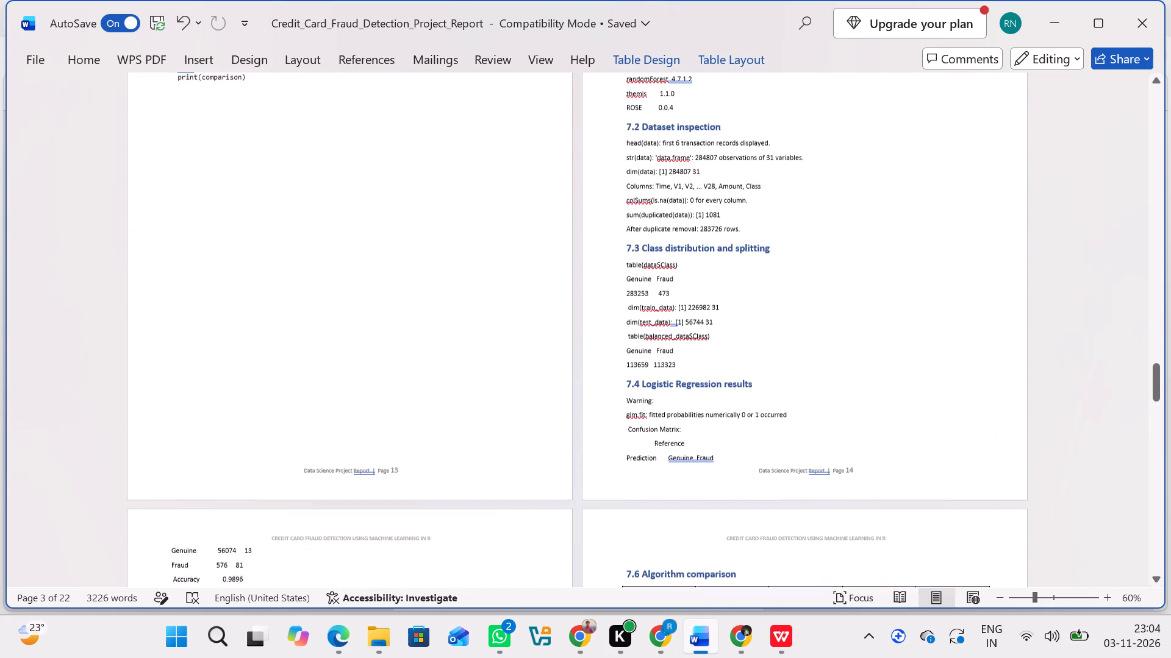
scroll(646, 234, "up", 3)
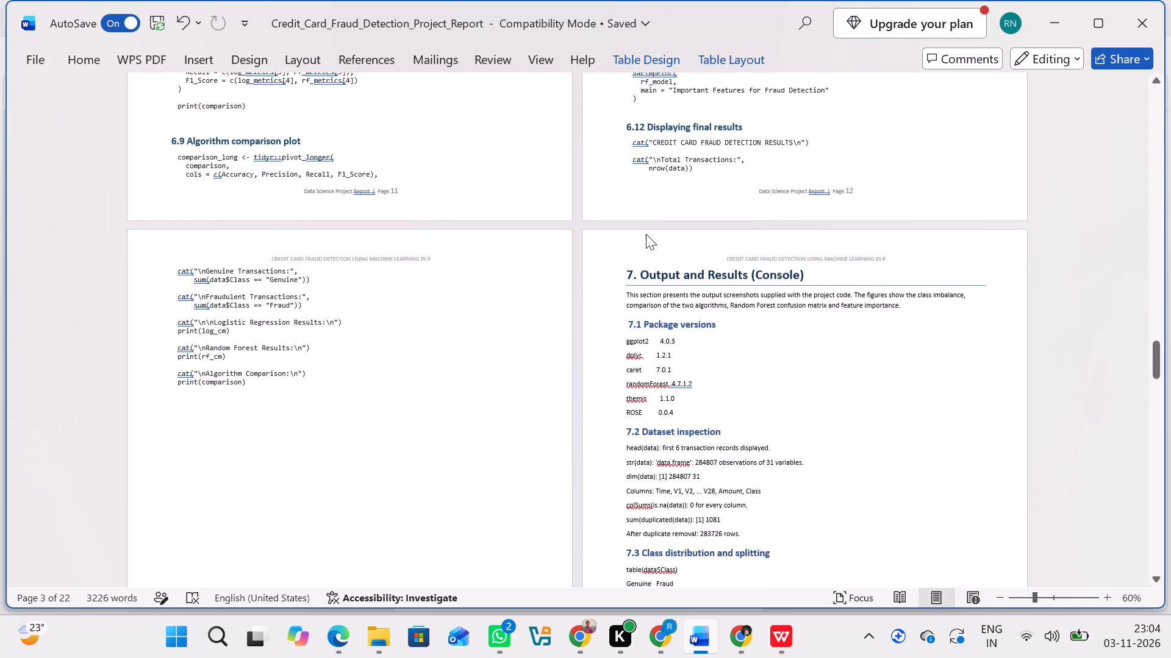
scroll(646, 234, "up", 14)
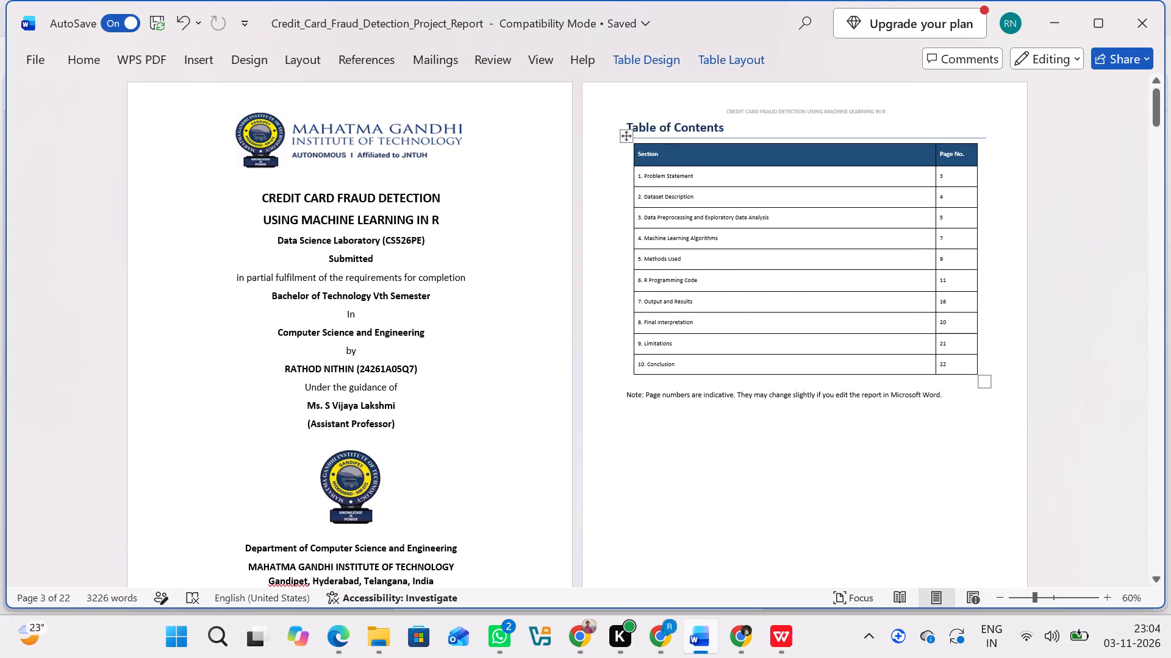
left_click(951, 303)
key("BackSpace")
key("4")
left_click(1020, 303)
left_click(861, 581)
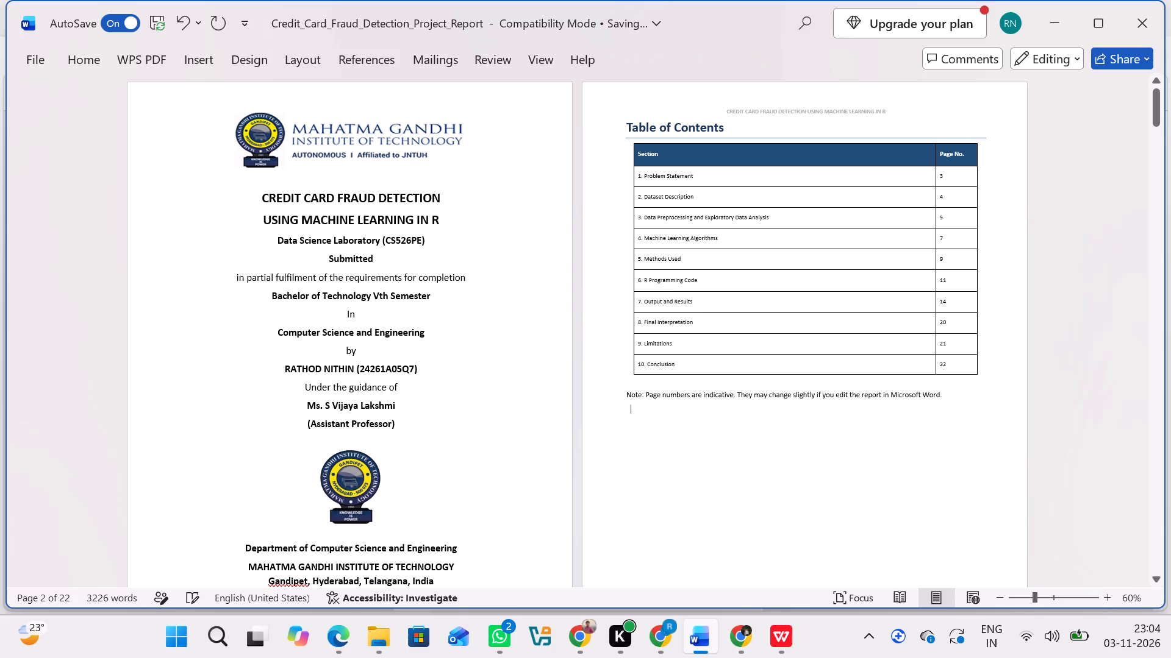
Review the report's pages through to the Conclusion, comparing the section starting pages with the table of contents.
scroll(838, 487, "down", 5)
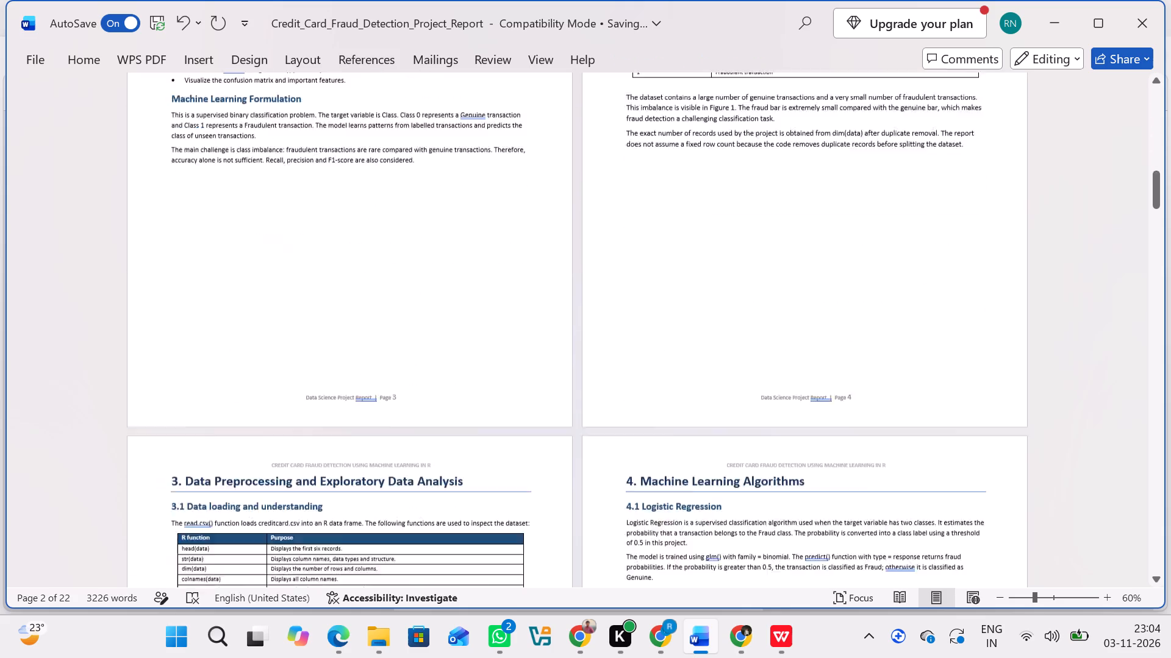
scroll(838, 487, "down", 12)
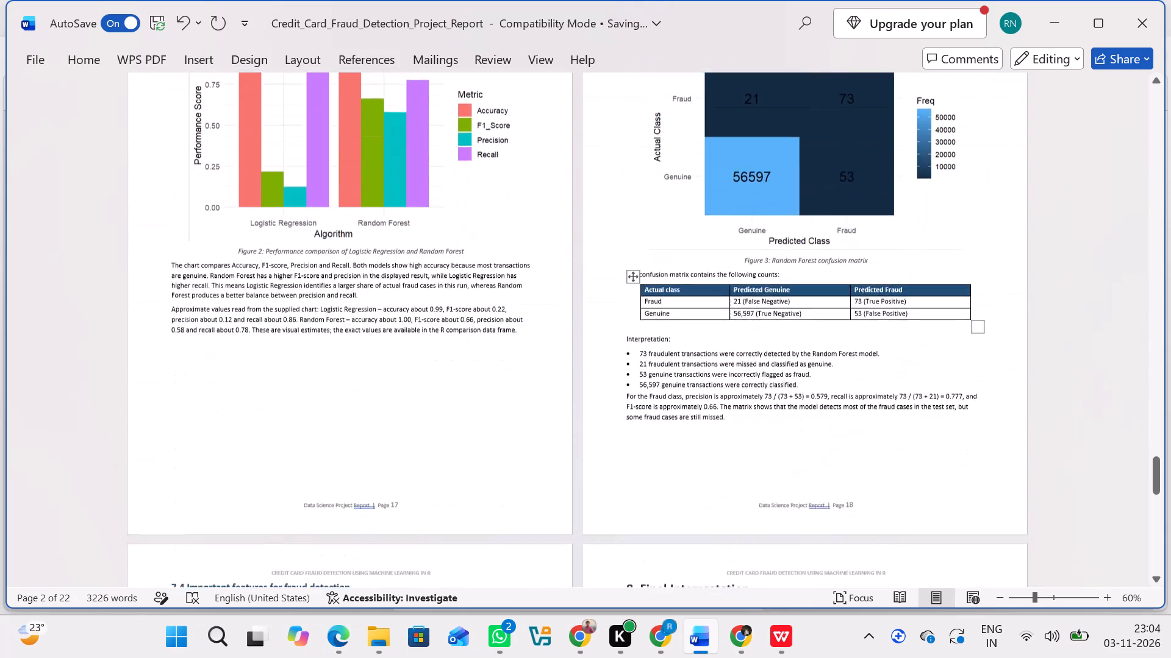
scroll(838, 487, "down", 6)
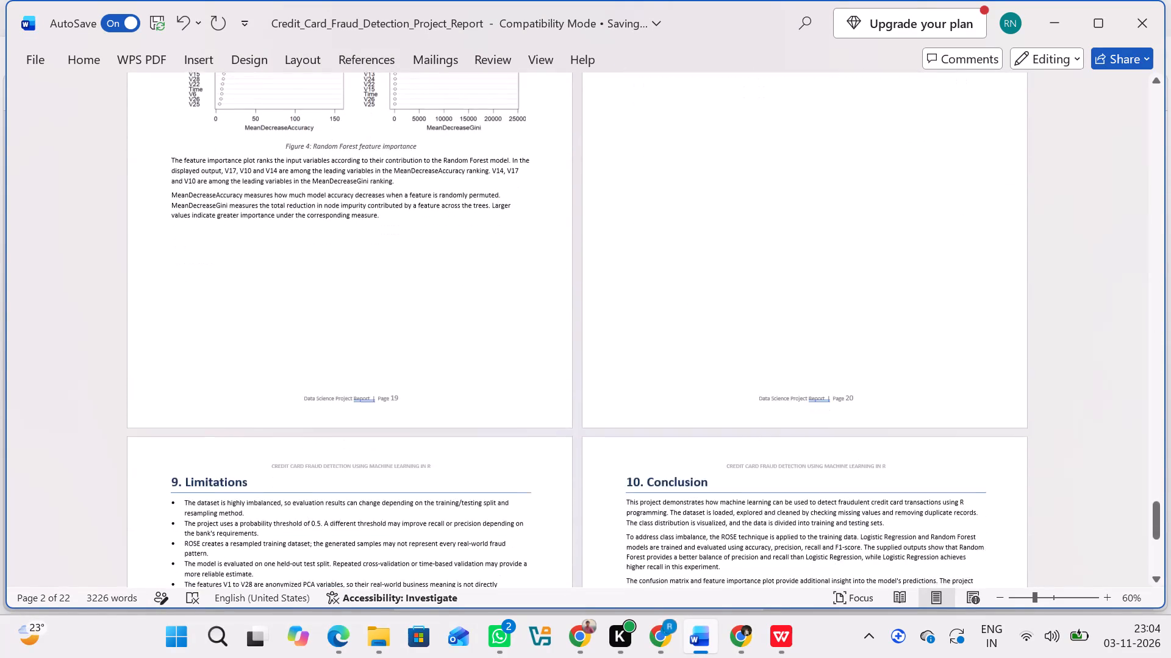
scroll(838, 487, "up", 11)
scroll(838, 487, "up", 20)
scroll(838, 487, "up", 20)
scroll(838, 487, "up", 20)
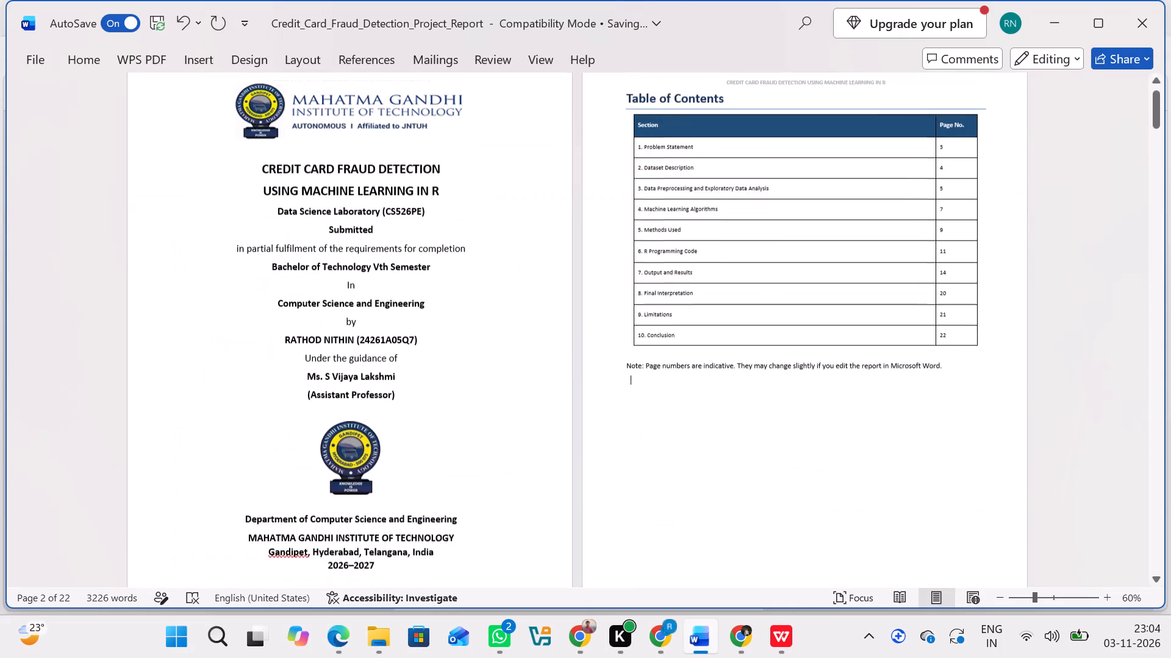
scroll(838, 487, "up", 4)
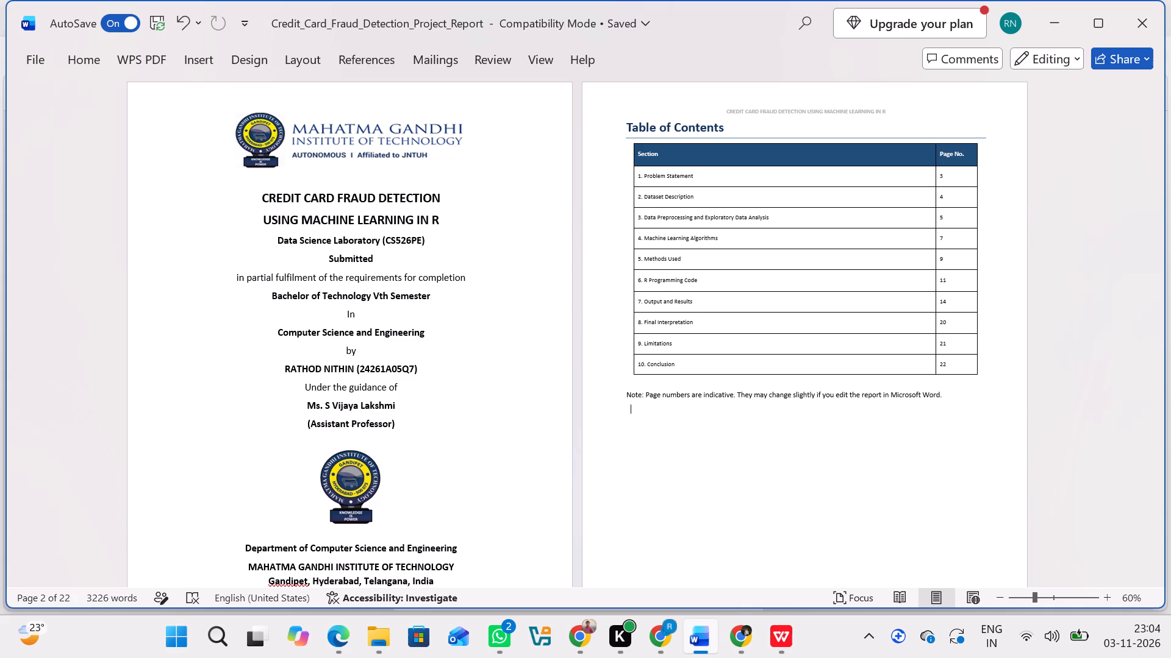
scroll(545, 419, "up", 1)
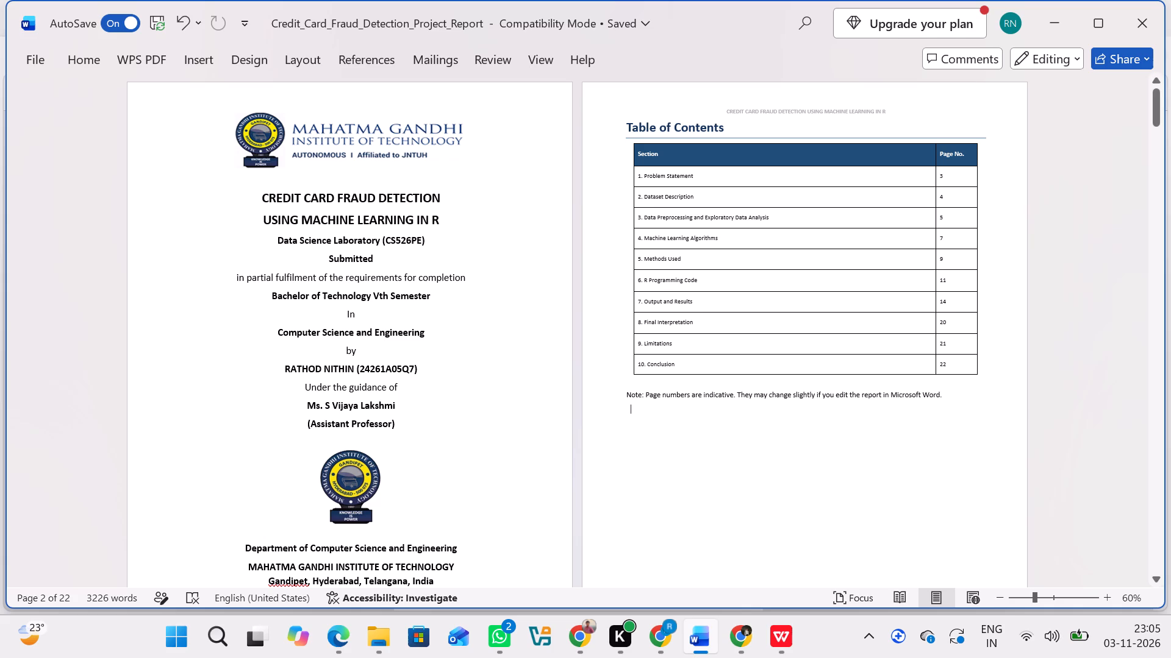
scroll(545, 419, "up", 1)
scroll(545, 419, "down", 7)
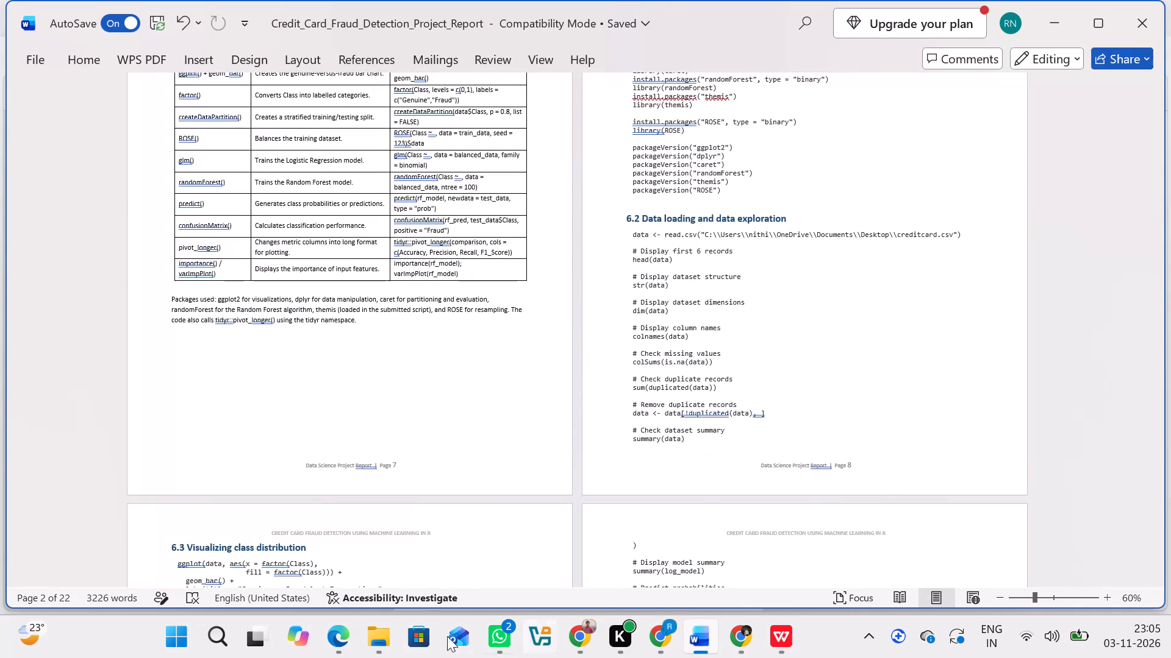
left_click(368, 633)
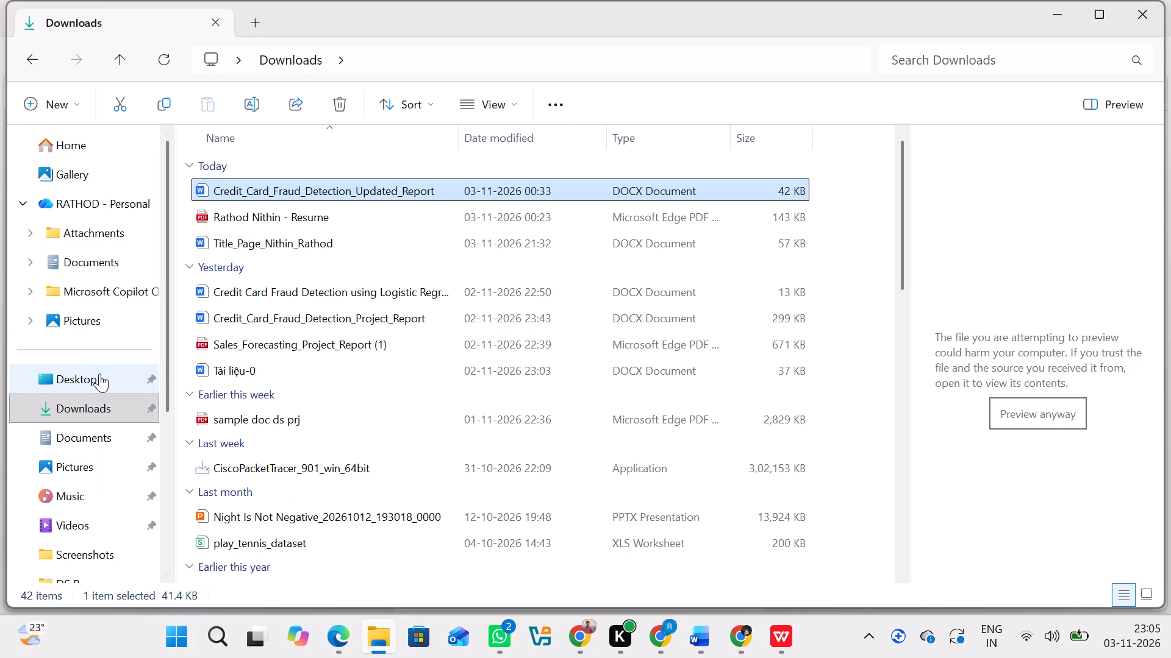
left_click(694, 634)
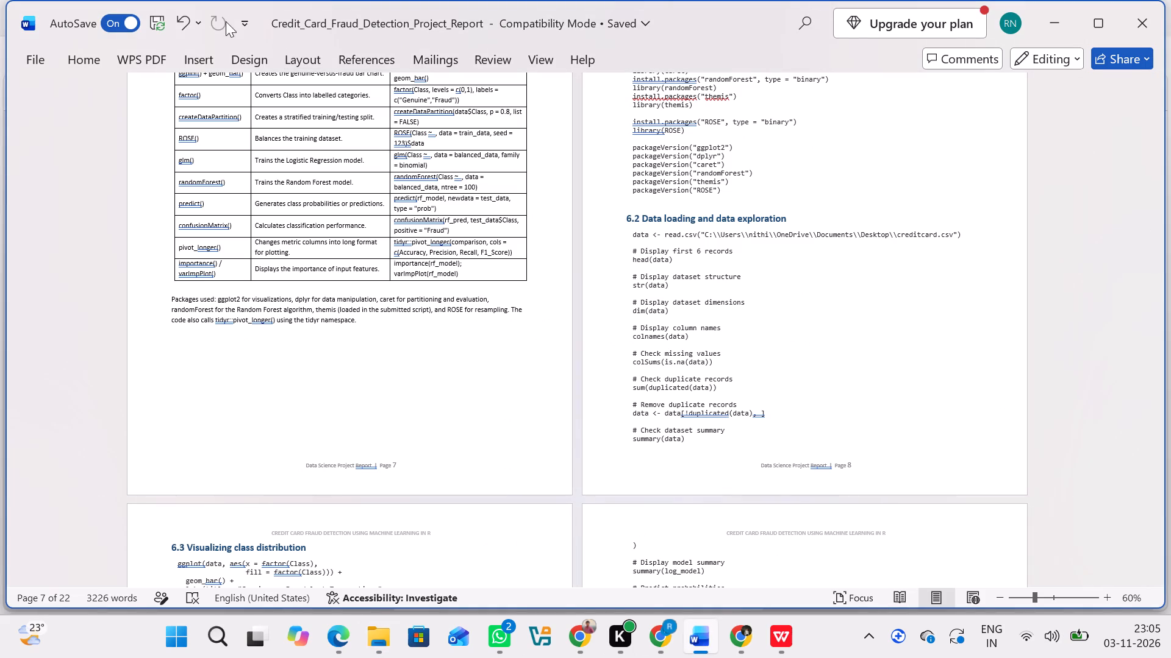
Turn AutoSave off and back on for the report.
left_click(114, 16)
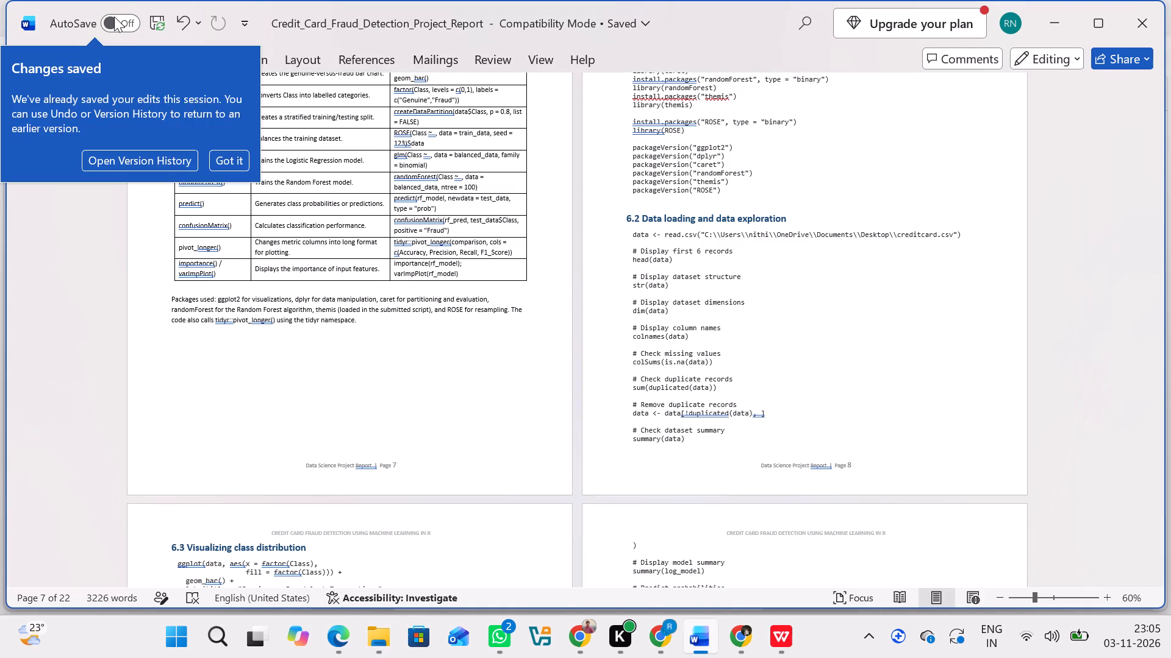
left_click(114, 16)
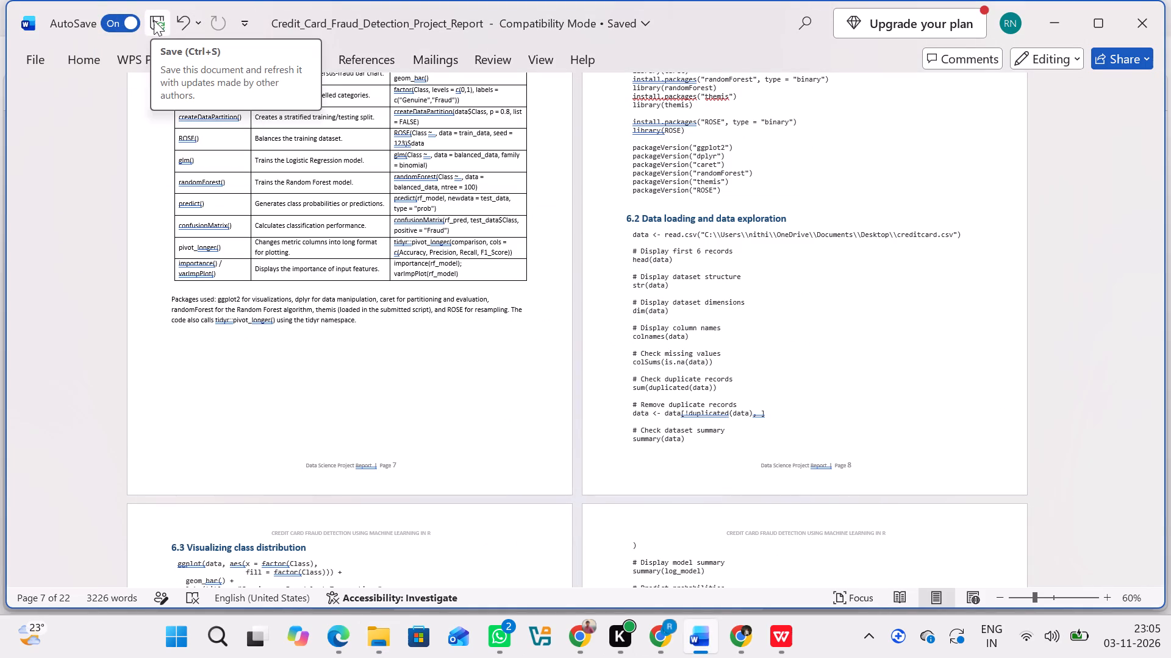
Check the folder in which the report is saved, leaving the location chooser without moving the file.
left_click(617, 19)
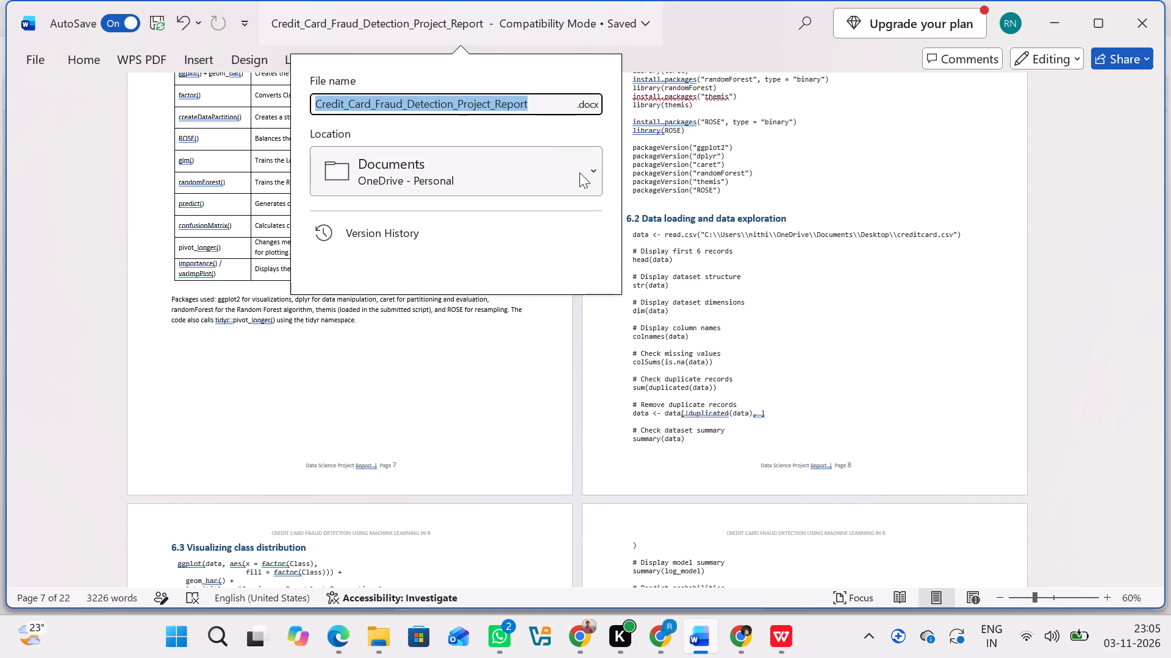
left_click(579, 172)
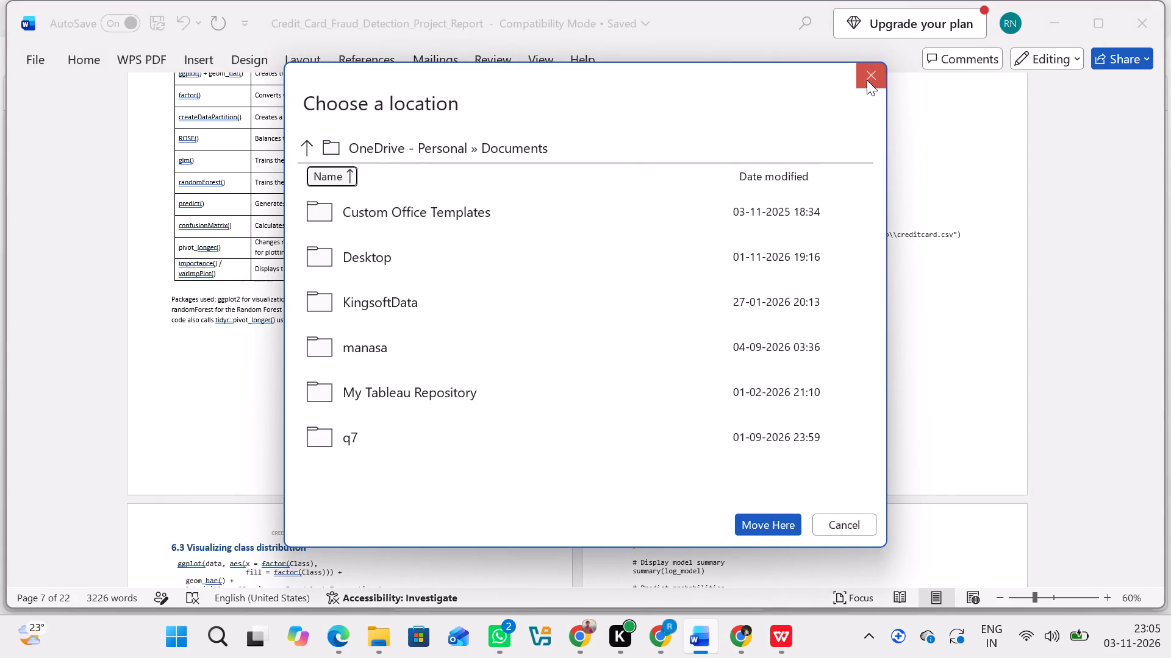
left_click(867, 80)
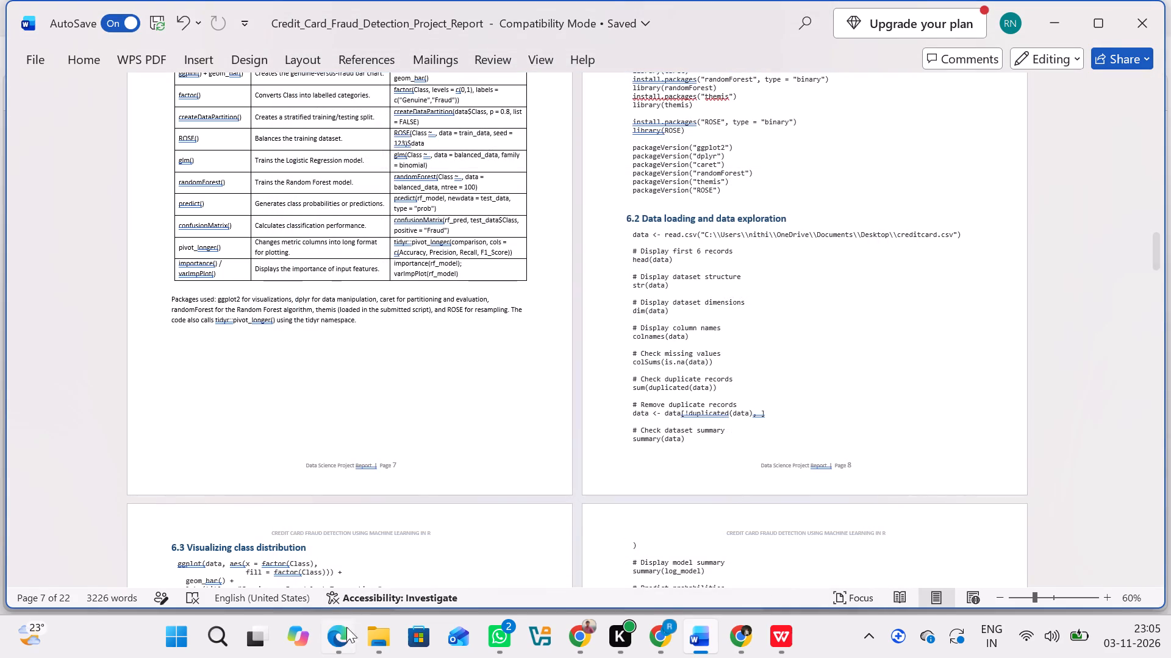
Switch to File Explorer and select the Credit_Card_Fraud_Detection_Project_Report file in the Documents folder.
left_click(378, 633)
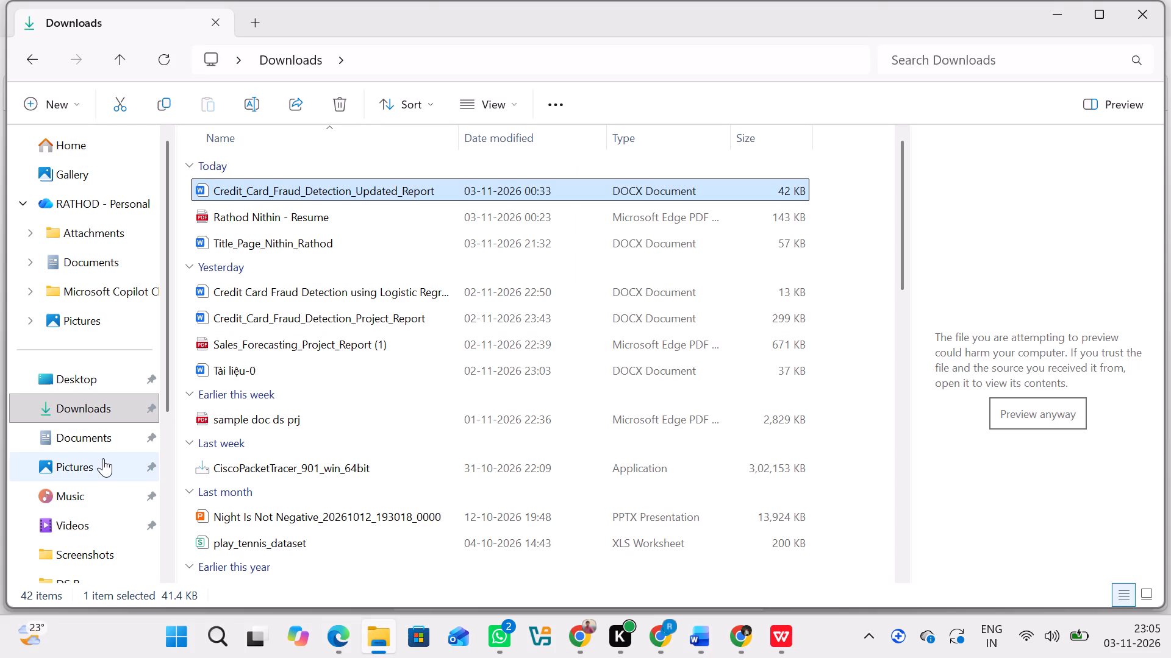
left_click(90, 439)
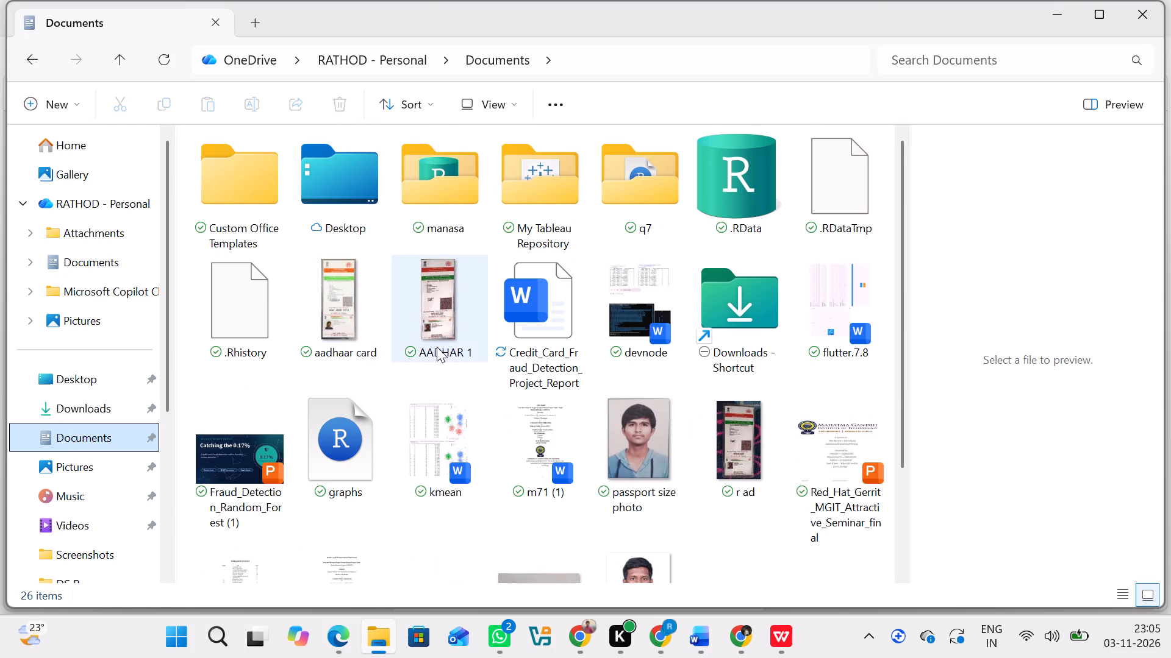
scroll(437, 347, "down", 1)
left_click(532, 251)
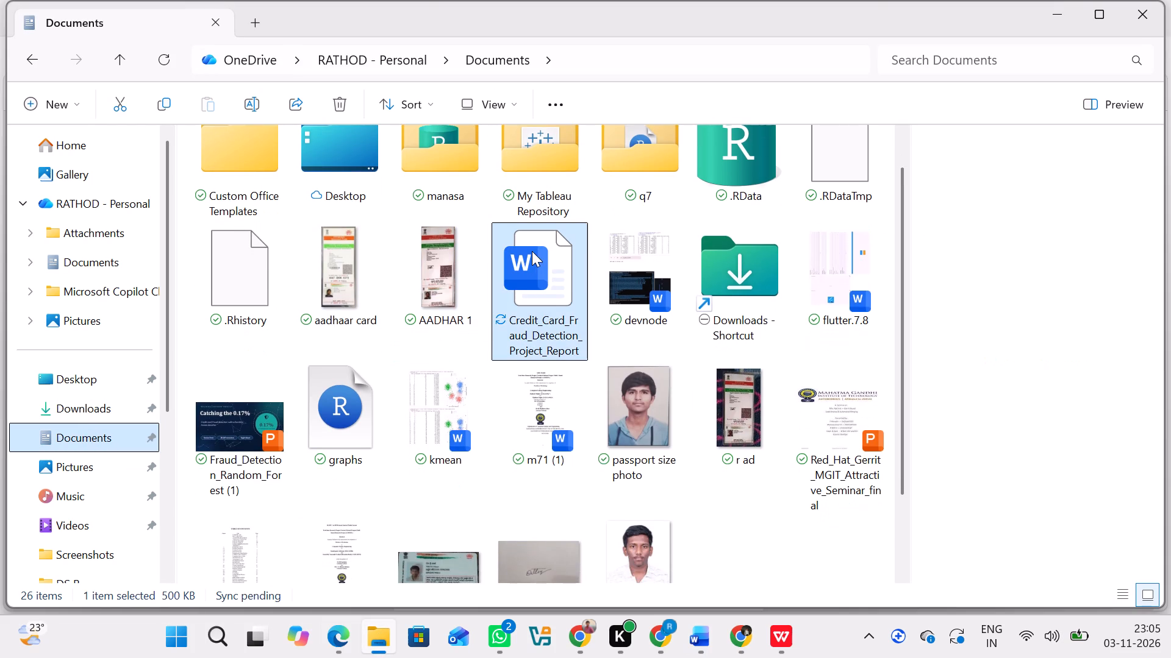
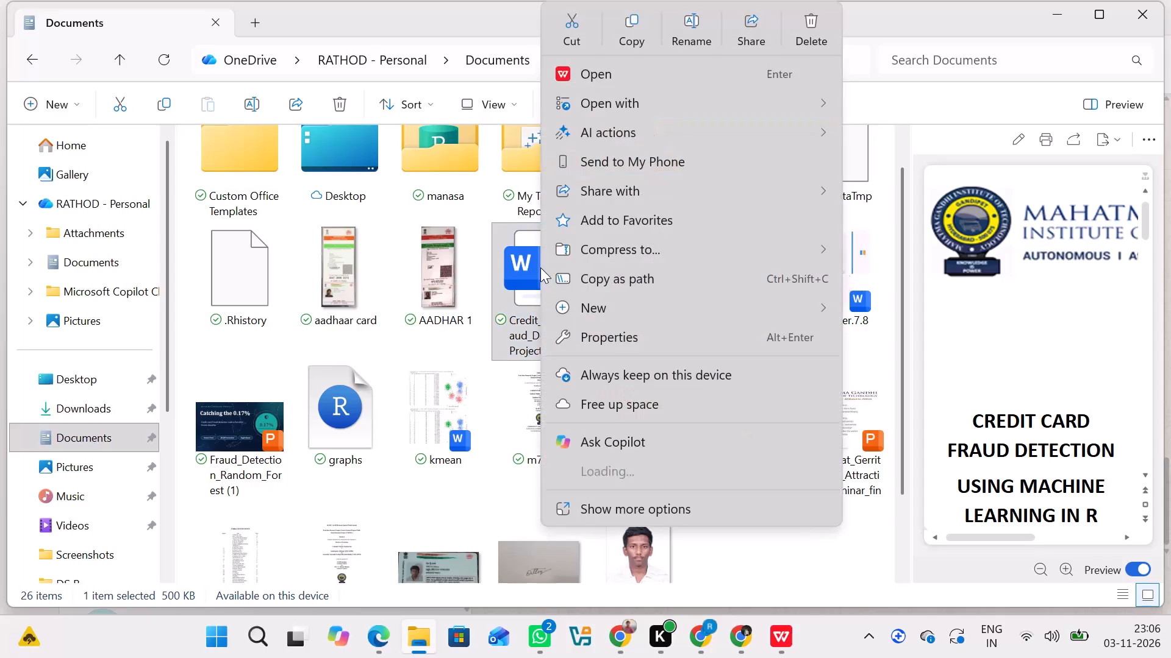
Open the selected Credit_Card_Fraud_Detection_Project_Report file with Word.
left_click(611, 106)
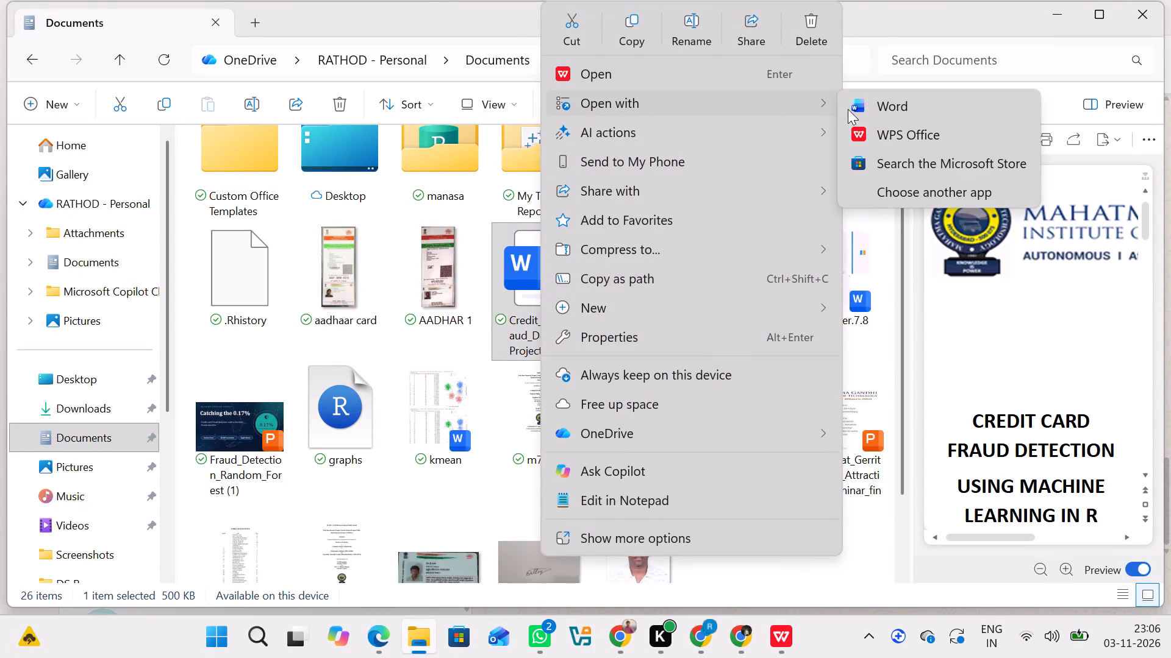
left_click(881, 107)
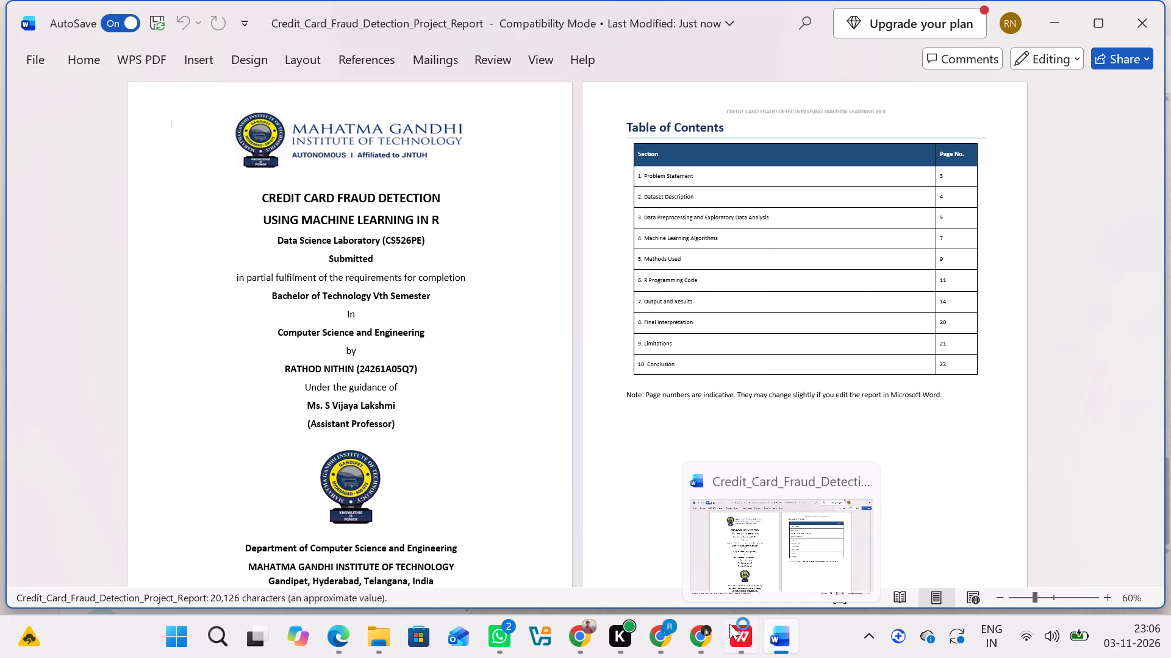
Switch to WPS Office and examine the layout of section 7, Console Outputs and Results, in the other report version.
left_click(740, 632)
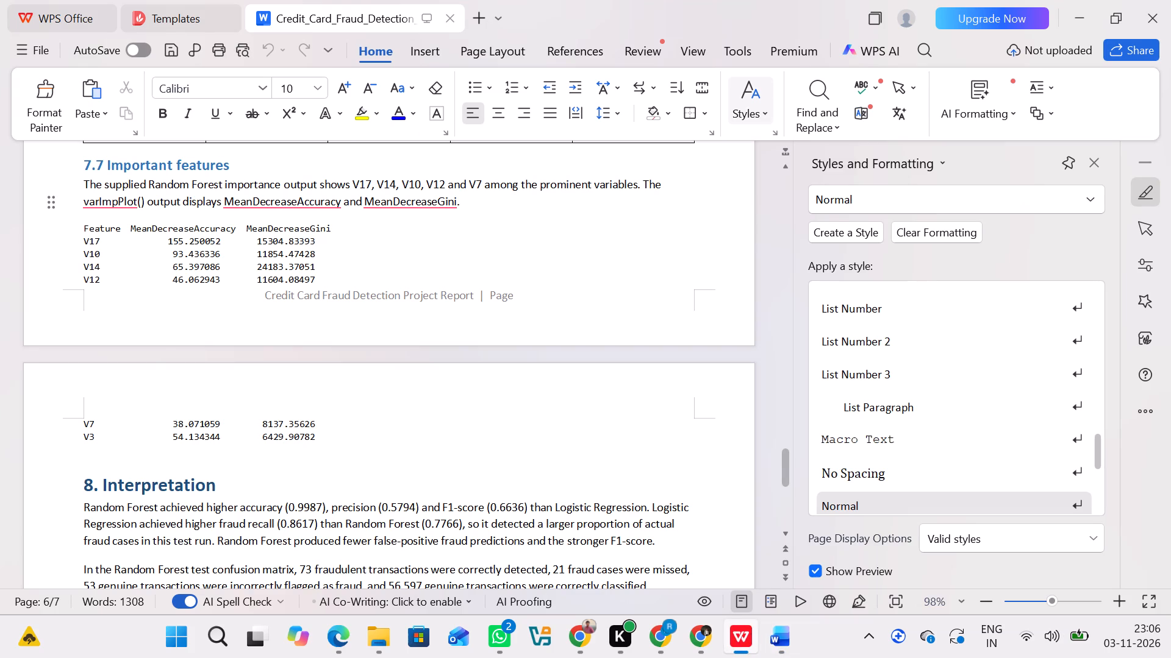
scroll(587, 315, "down", 7)
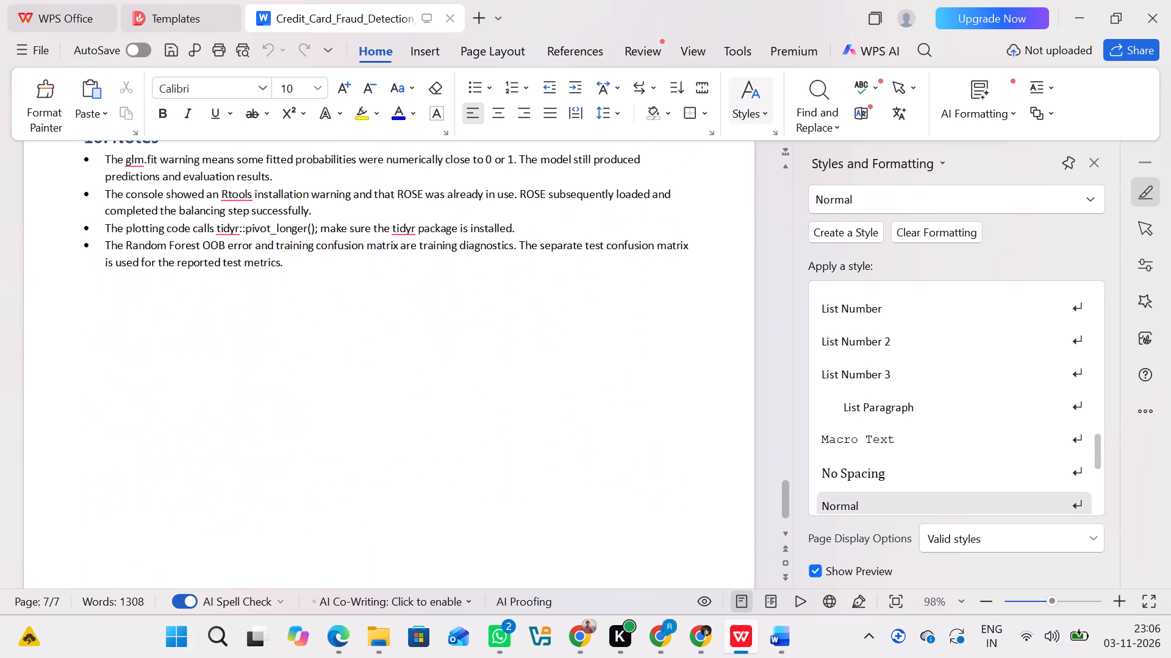
scroll(587, 315, "down", 1)
scroll(587, 315, "up", 3)
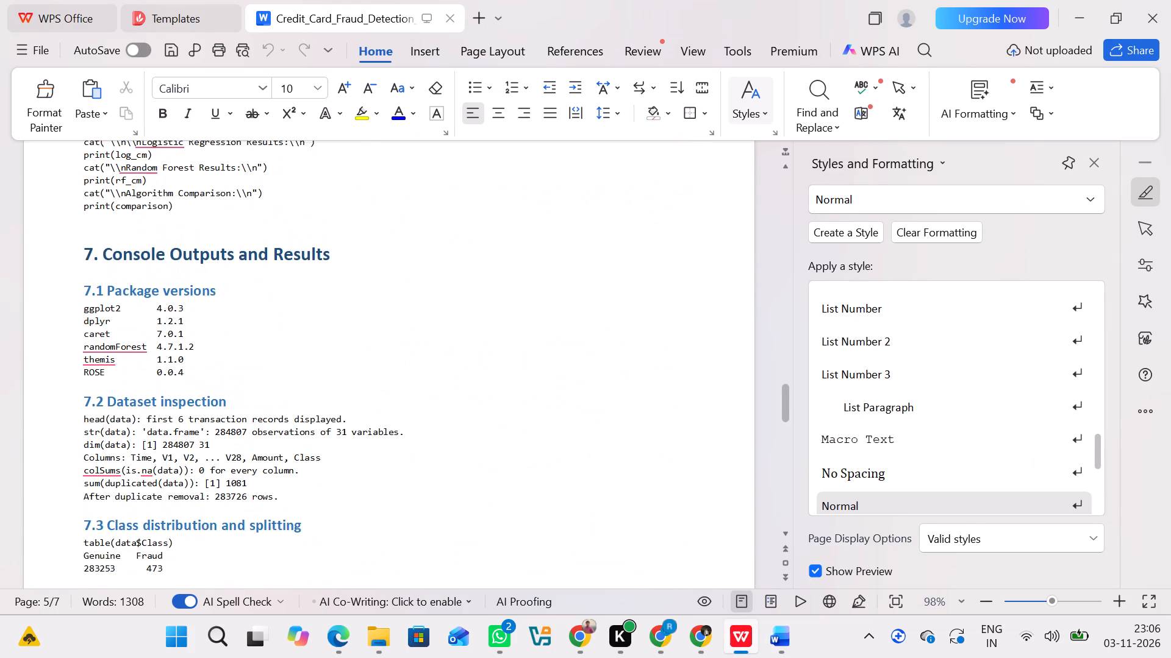
scroll(587, 315, "up", 2)
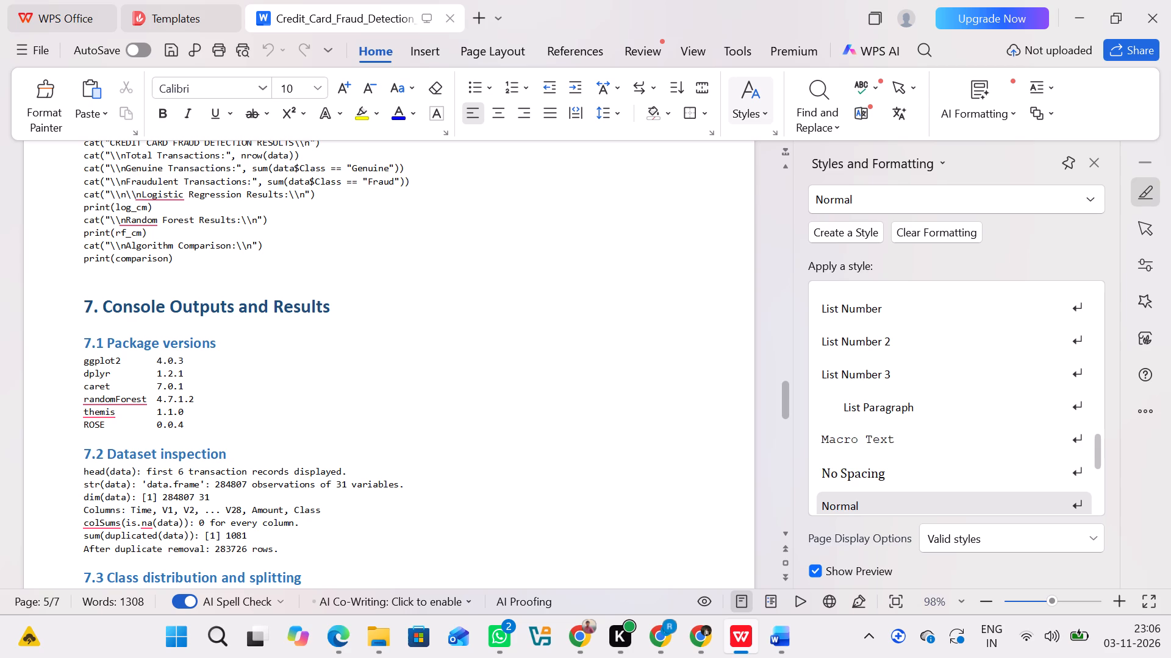
Switch back to Word and delete the package list from ggplot2 through ROSE under heading 7.1 Package versions.
key("alt+Tab")
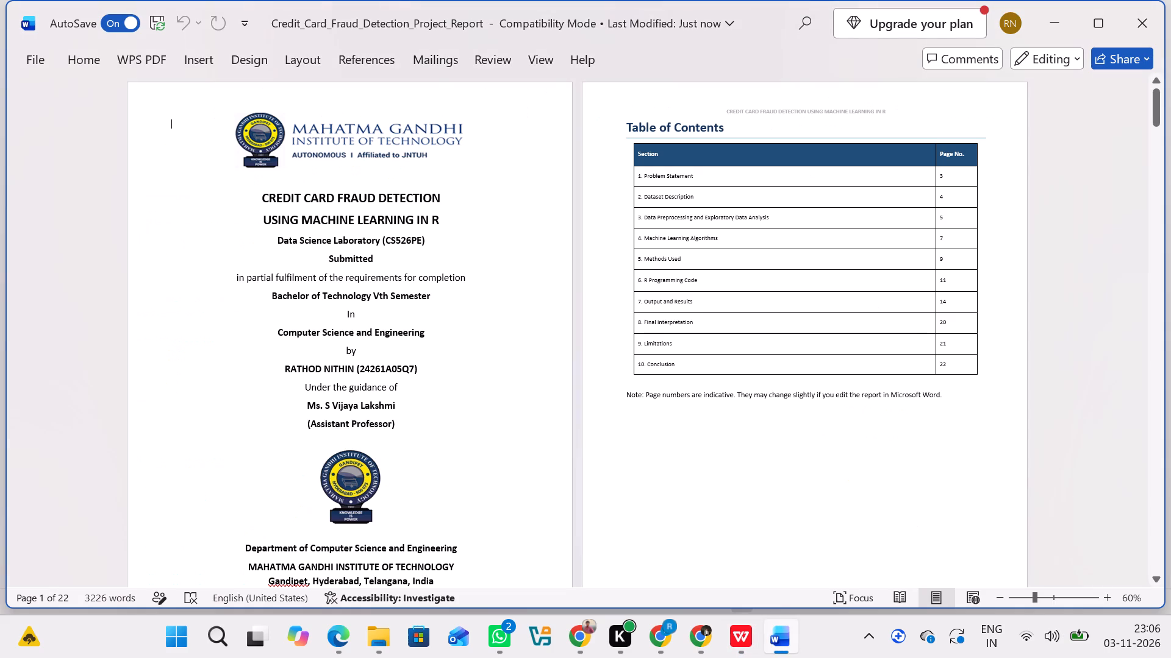
scroll(587, 315, "down", 16)
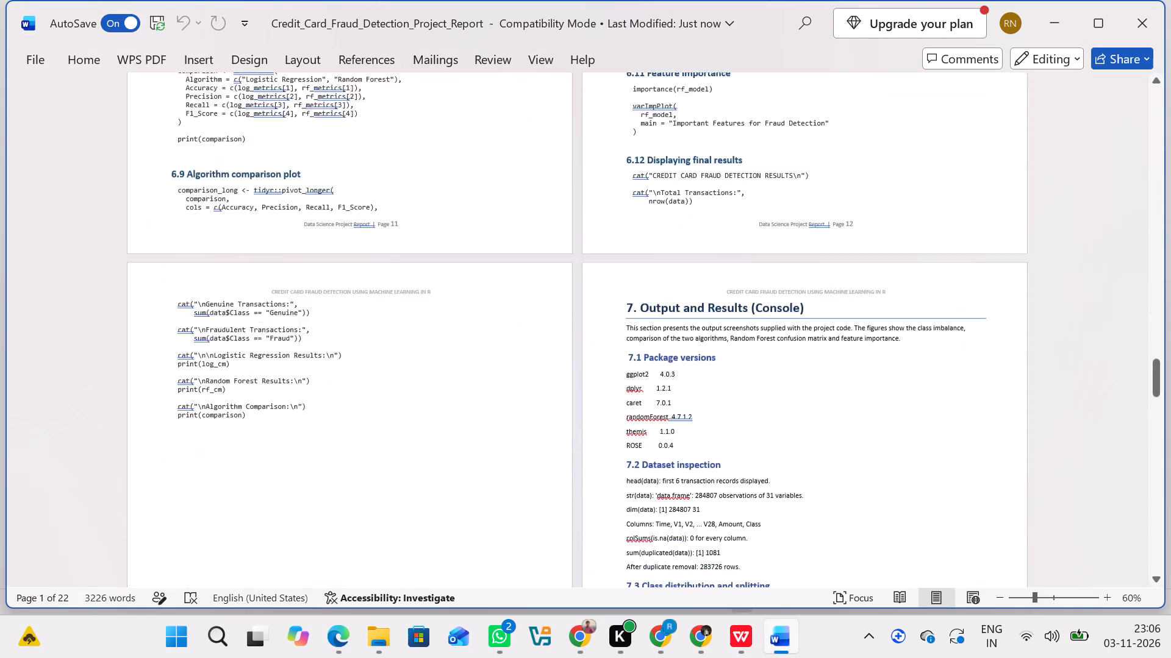
scroll(587, 315, "down", 1)
scroll(587, 315, "up", 4)
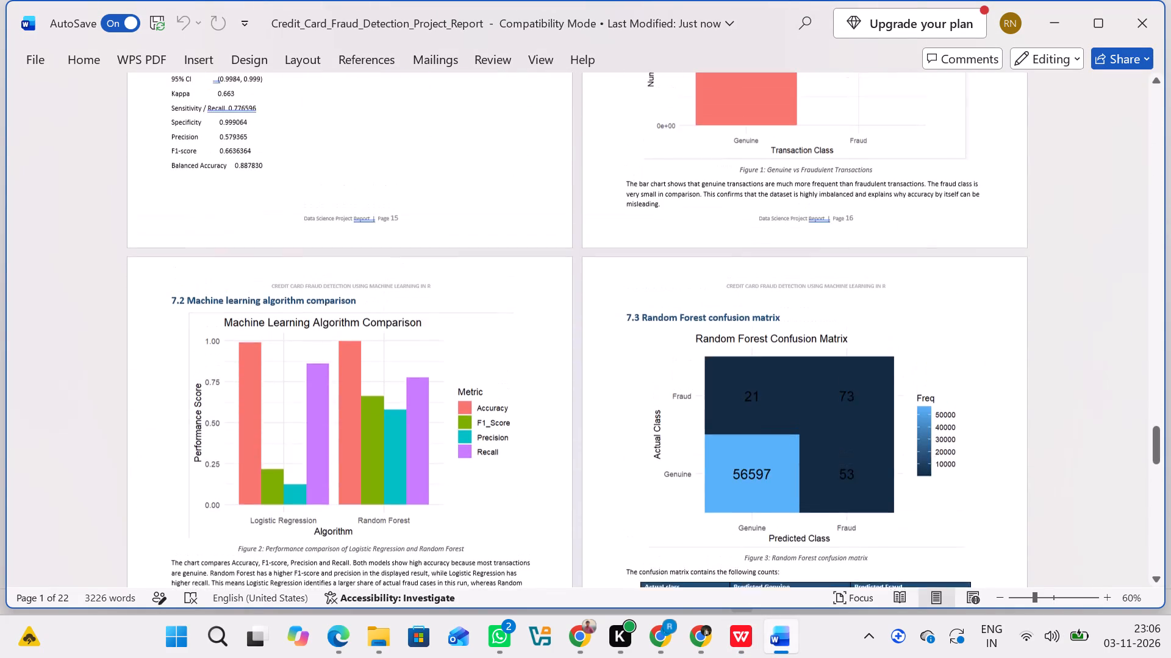
scroll(587, 315, "up", 10)
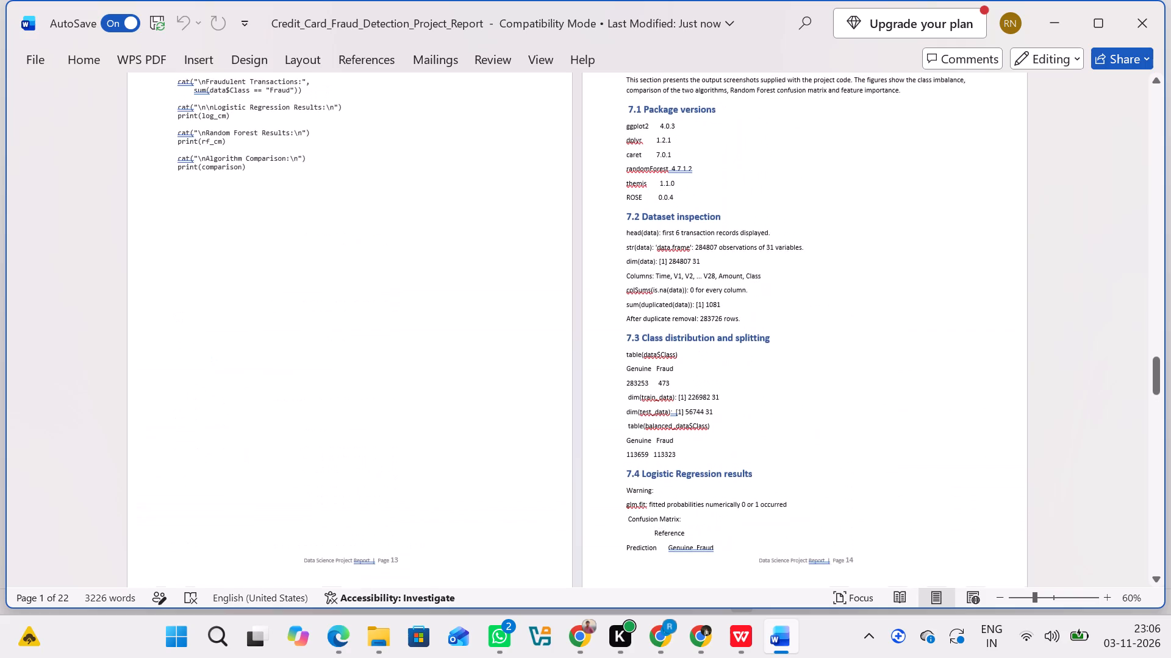
scroll(587, 315, "up", 2)
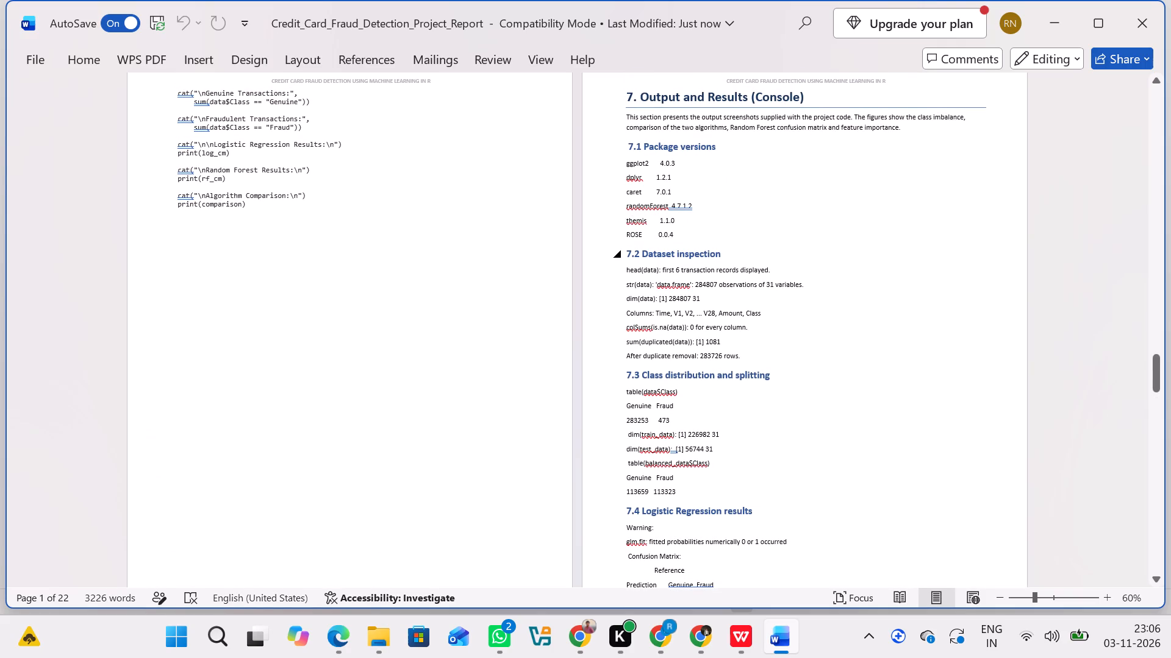
left_click_drag(625, 163, 695, 246)
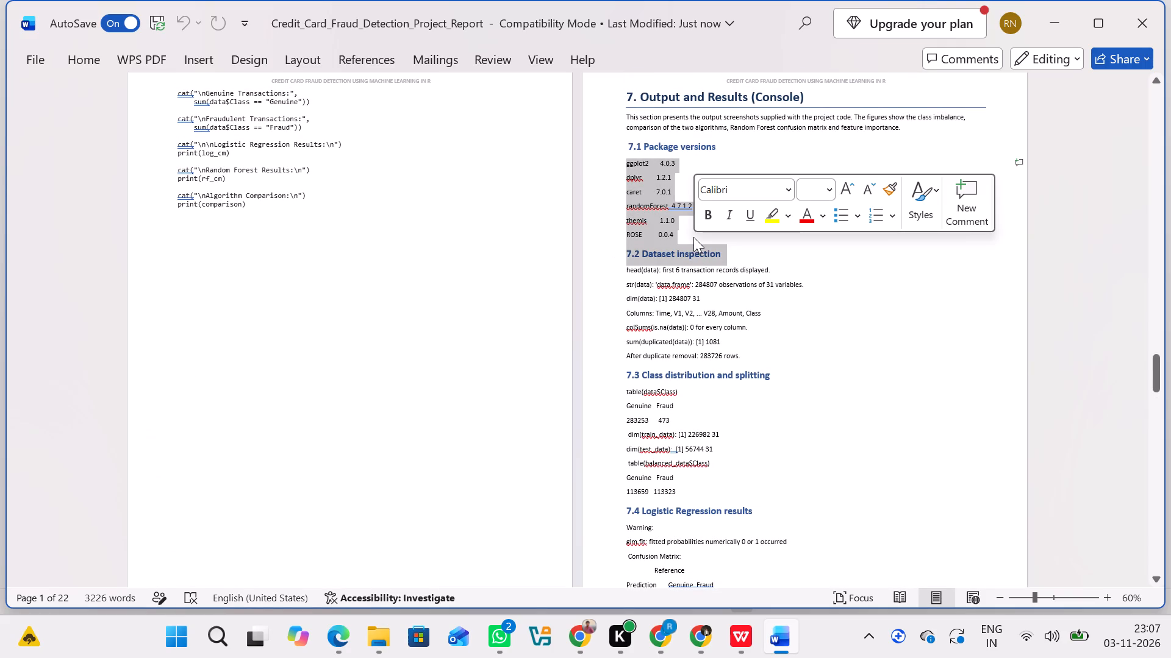
left_click(620, 164)
left_click_drag(624, 161, 677, 242)
key("BackSpace")
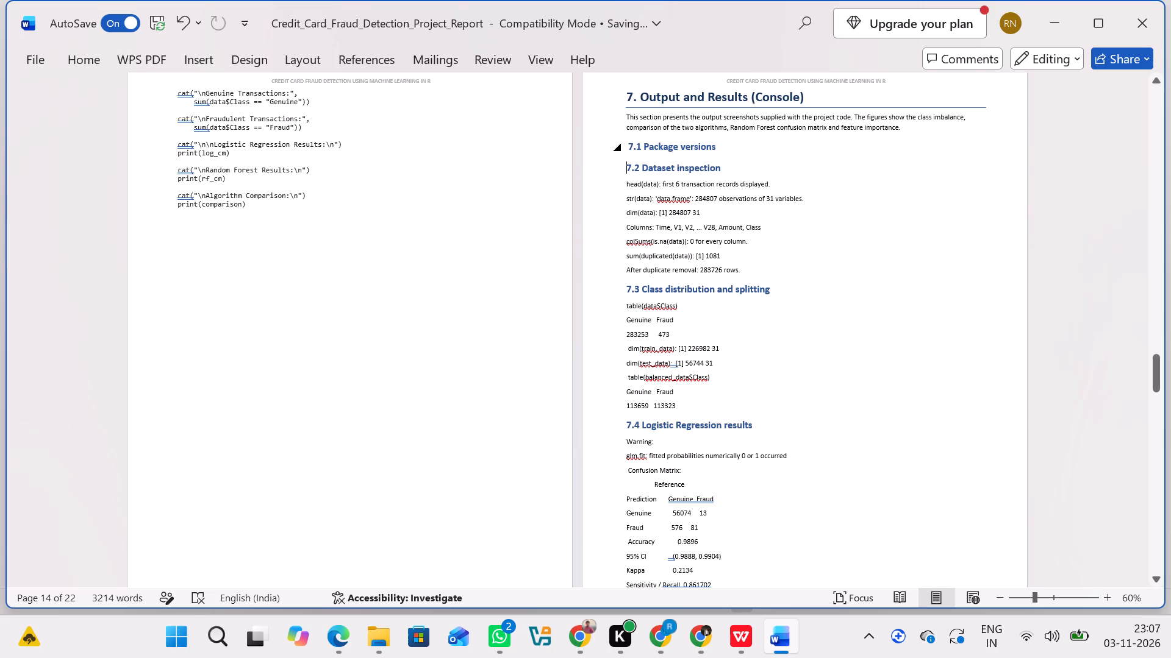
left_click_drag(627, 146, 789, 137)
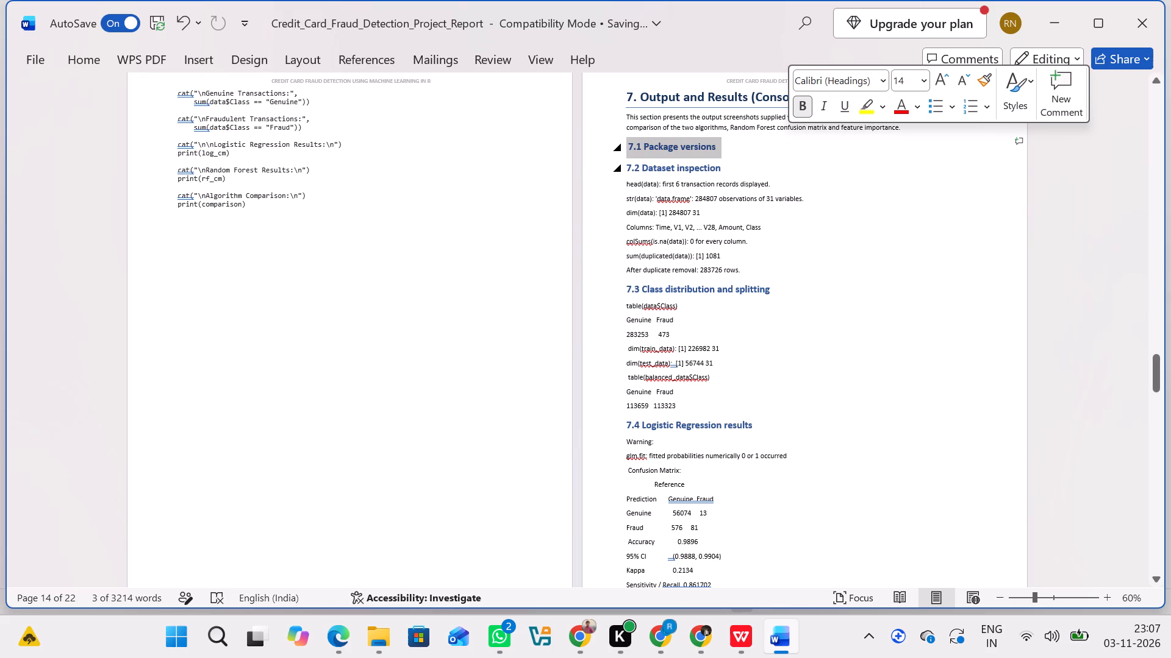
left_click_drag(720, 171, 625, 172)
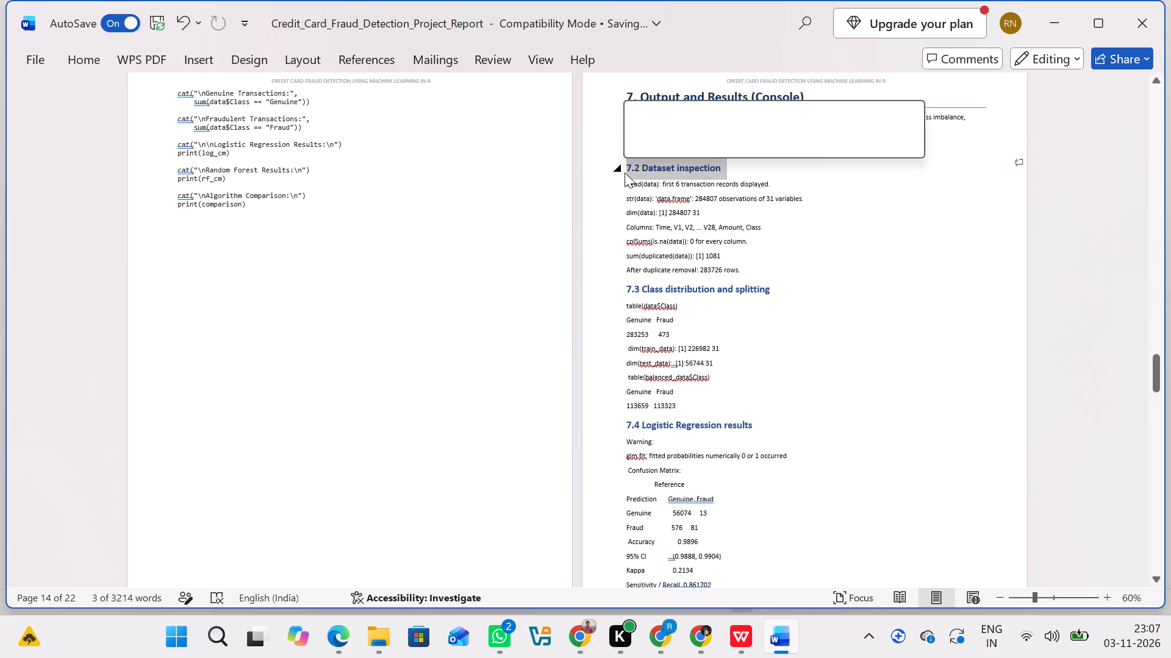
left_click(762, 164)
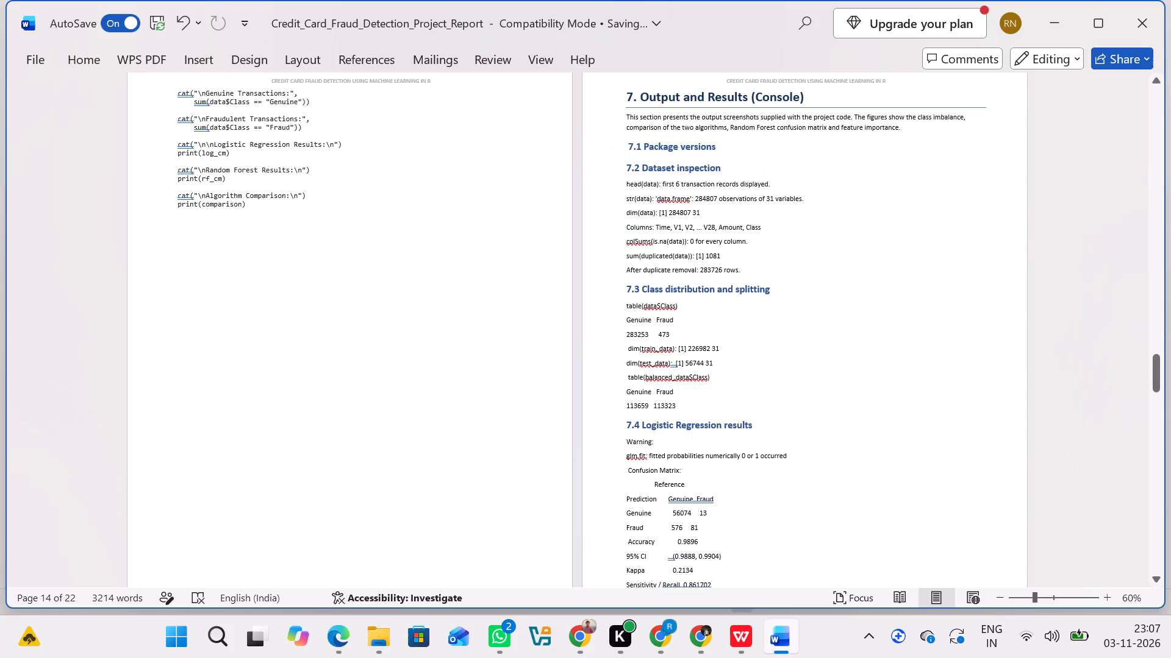
Copy the package version lines, ggplot2 through ROSE, from the WPS Office report into a new line under heading 7.1 in Word.
left_click(717, 151)
key("Return")
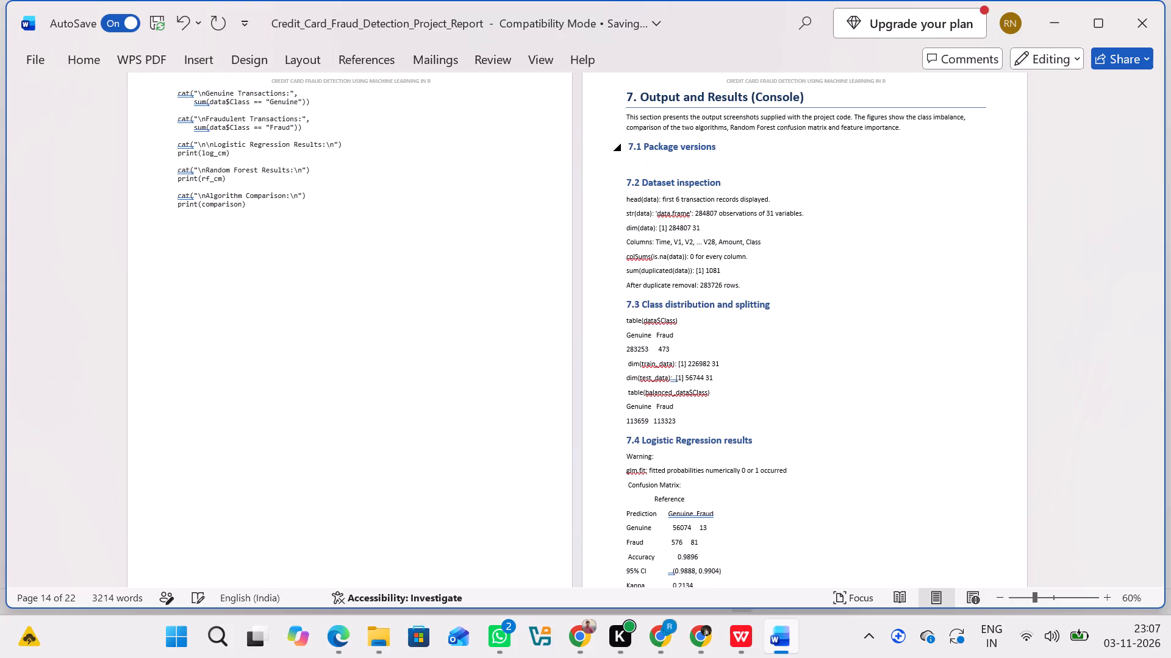
key("alt+Tab")
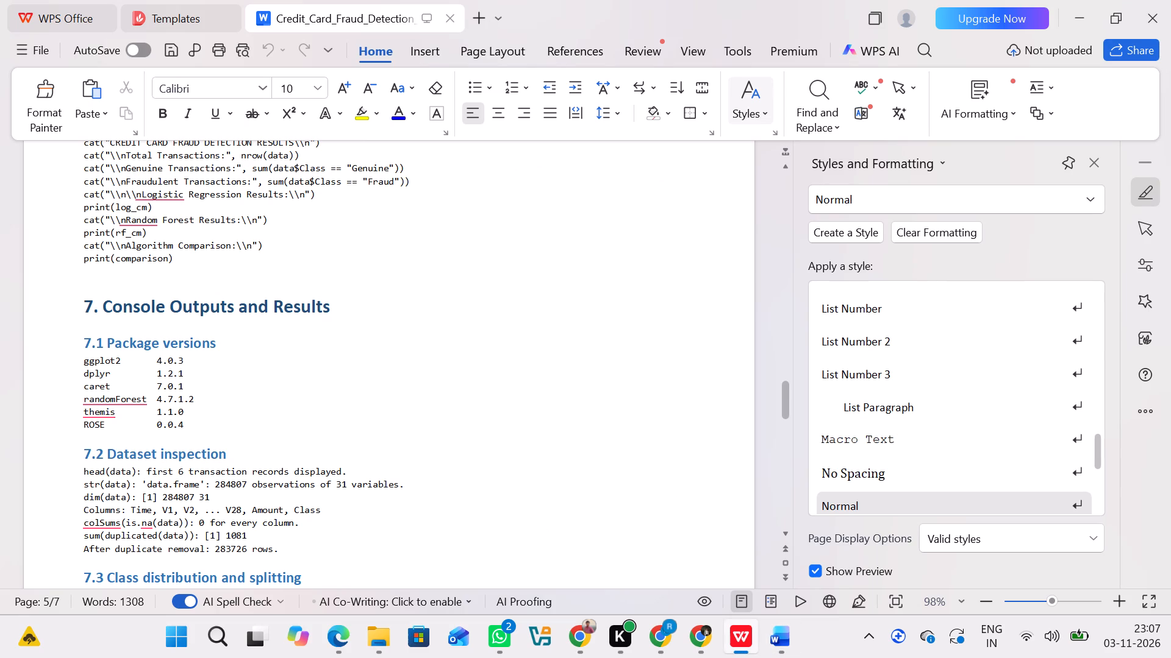
left_click_drag(81, 363, 197, 420)
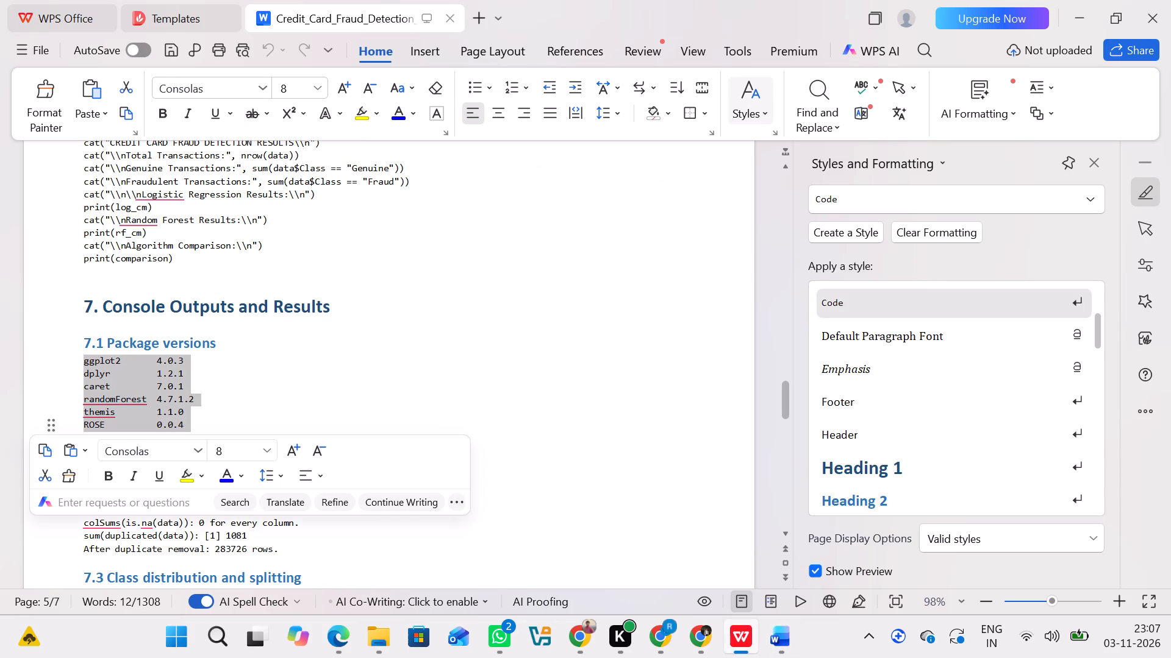
key("ctrl+c")
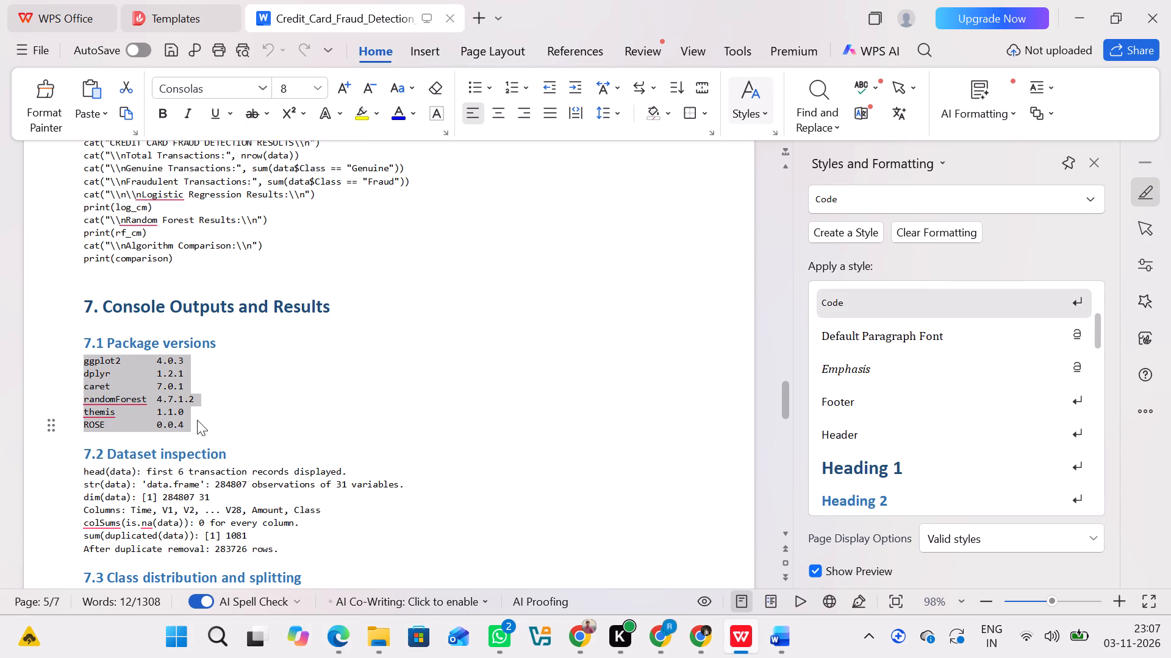
key("alt+Tab")
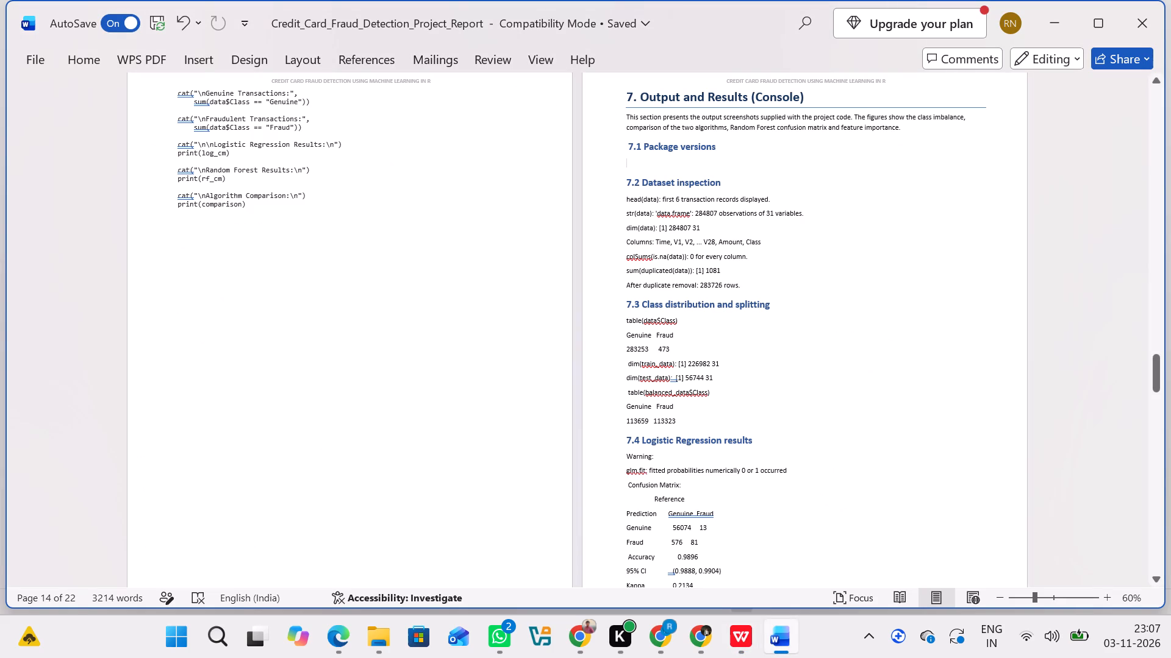
key("ctrl+v")
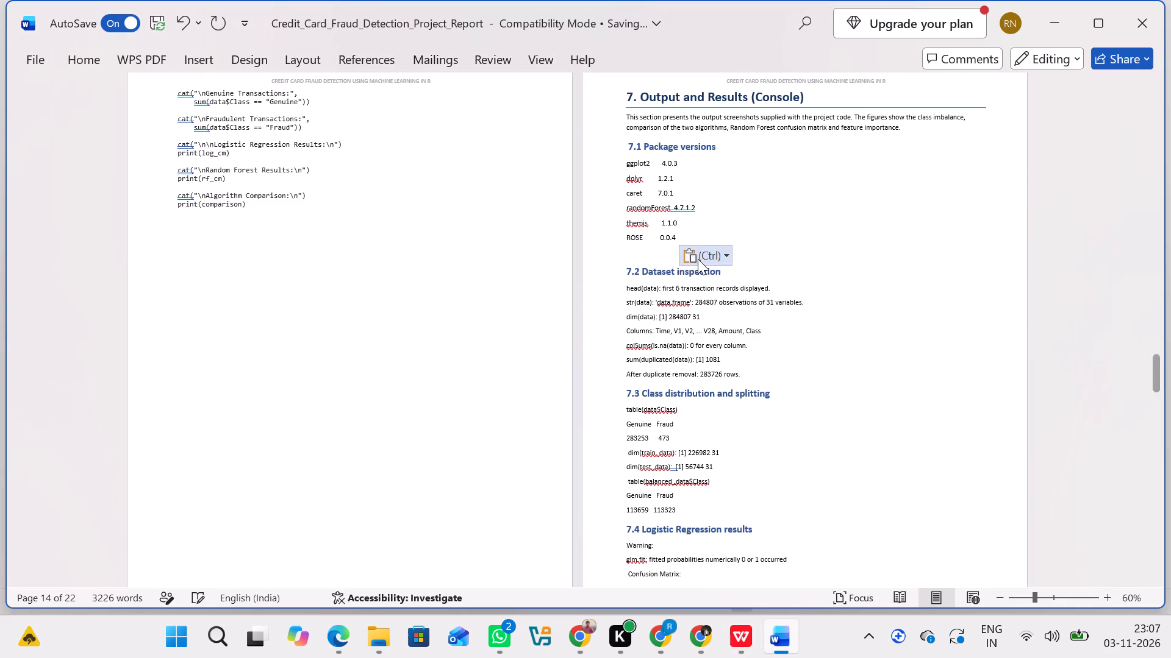
left_click(753, 202)
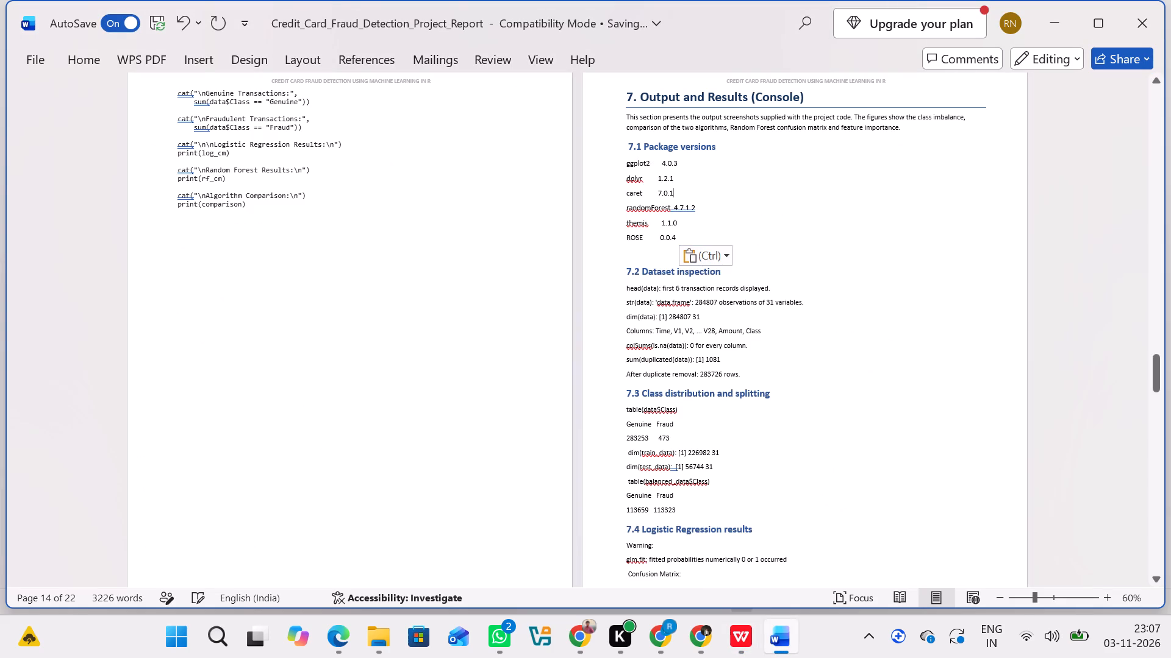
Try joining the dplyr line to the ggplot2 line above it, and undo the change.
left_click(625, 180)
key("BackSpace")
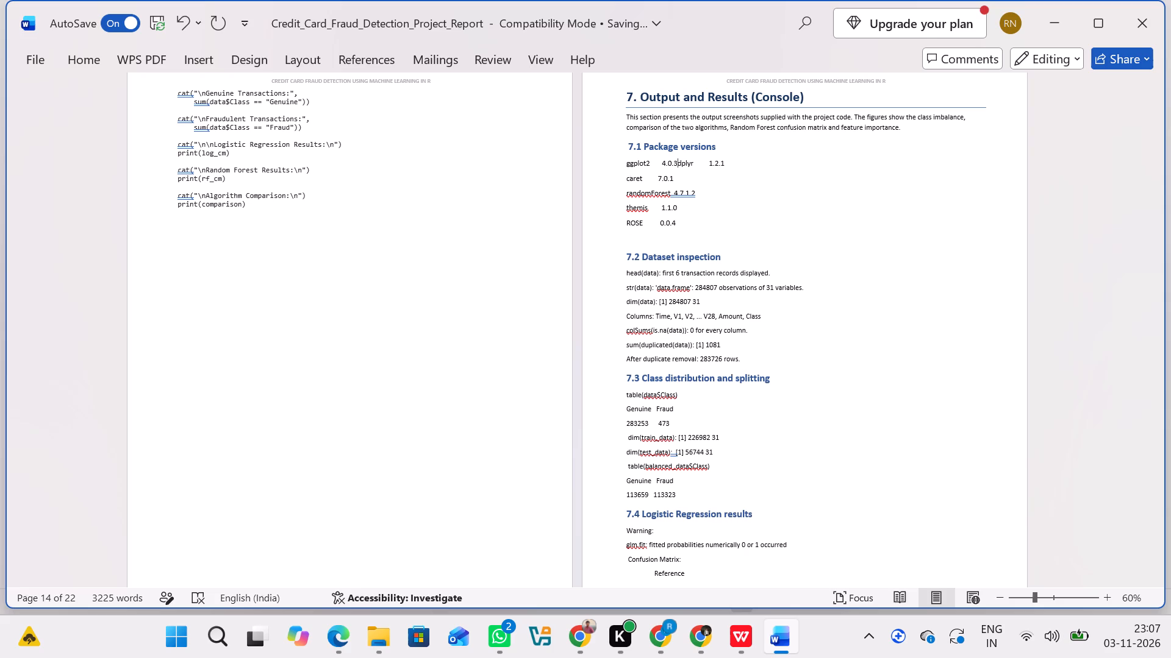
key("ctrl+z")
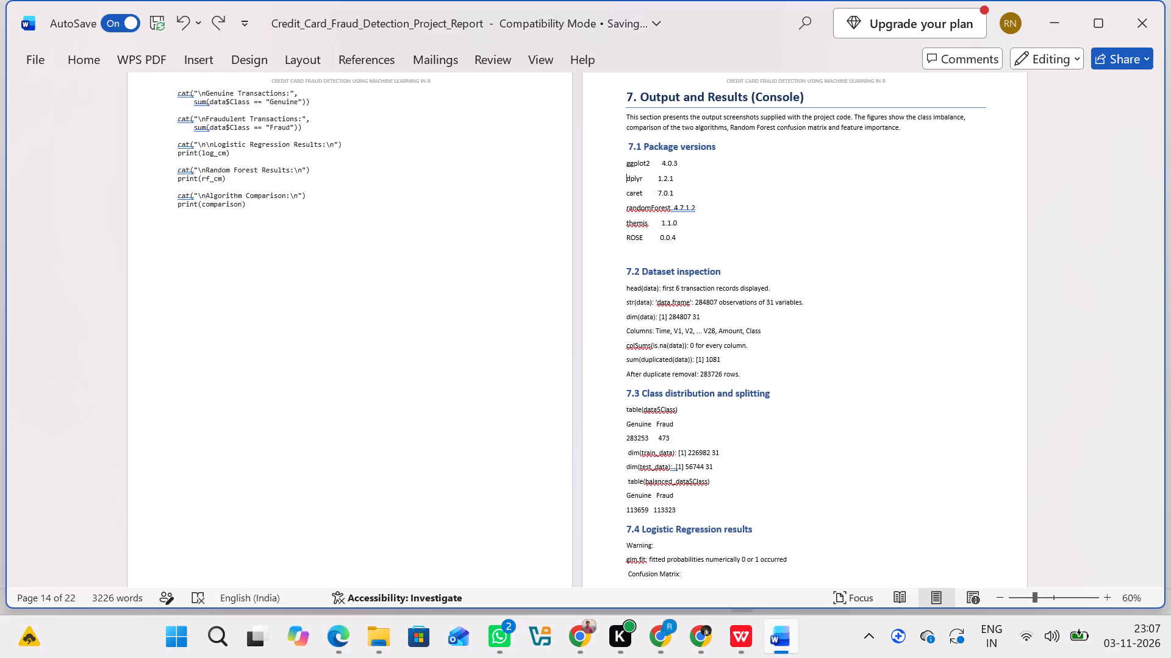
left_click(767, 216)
Check the version column alignment in WPS Office and add spaces before 4.0.3 in Word's ggplot2 line to align it with randomForest's version.
key("alt+Tab")
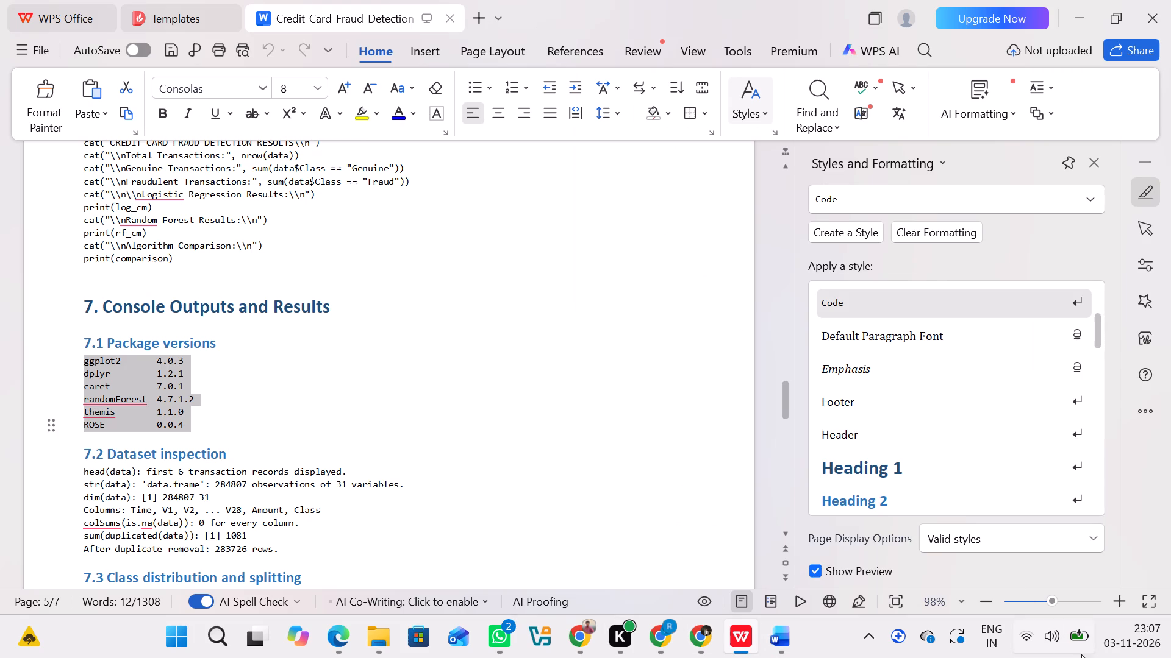
left_click(782, 631)
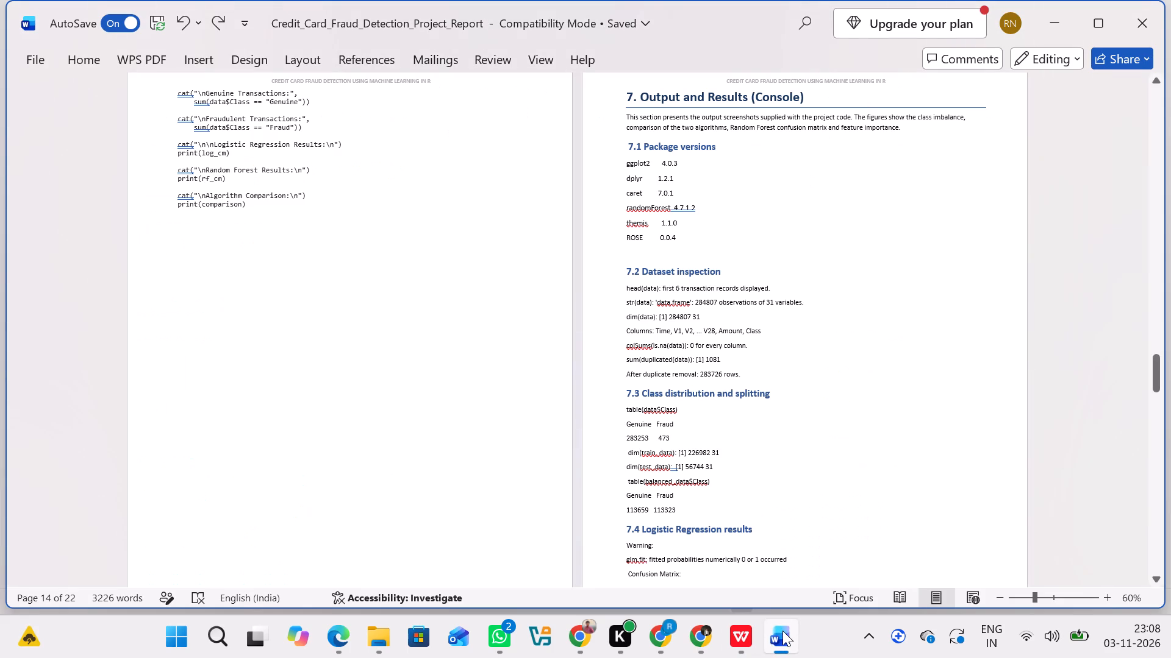
left_click(775, 244)
left_click(664, 163)
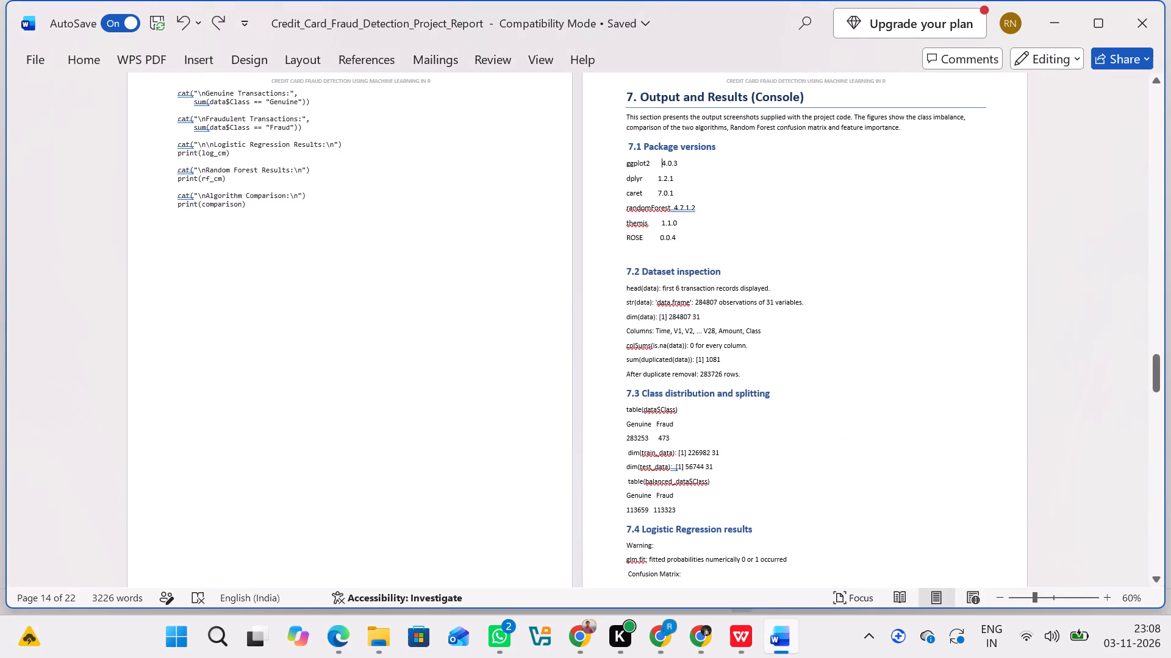
left_click(664, 164)
key("space")
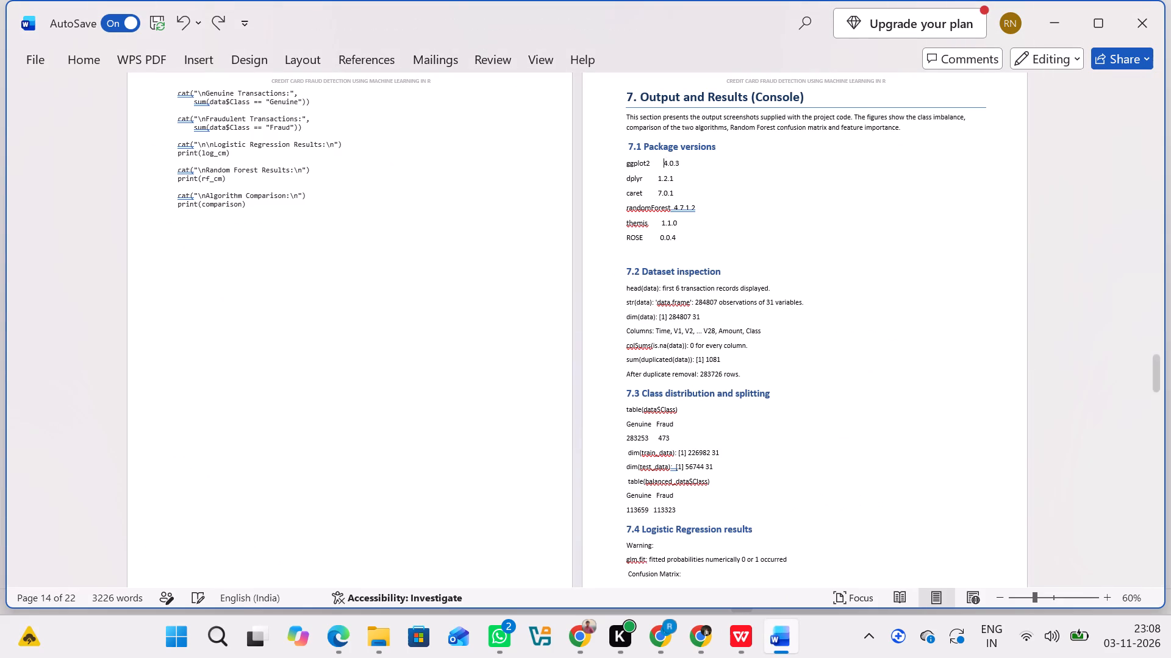
key("space")
key("space")
key("space")
key("space")
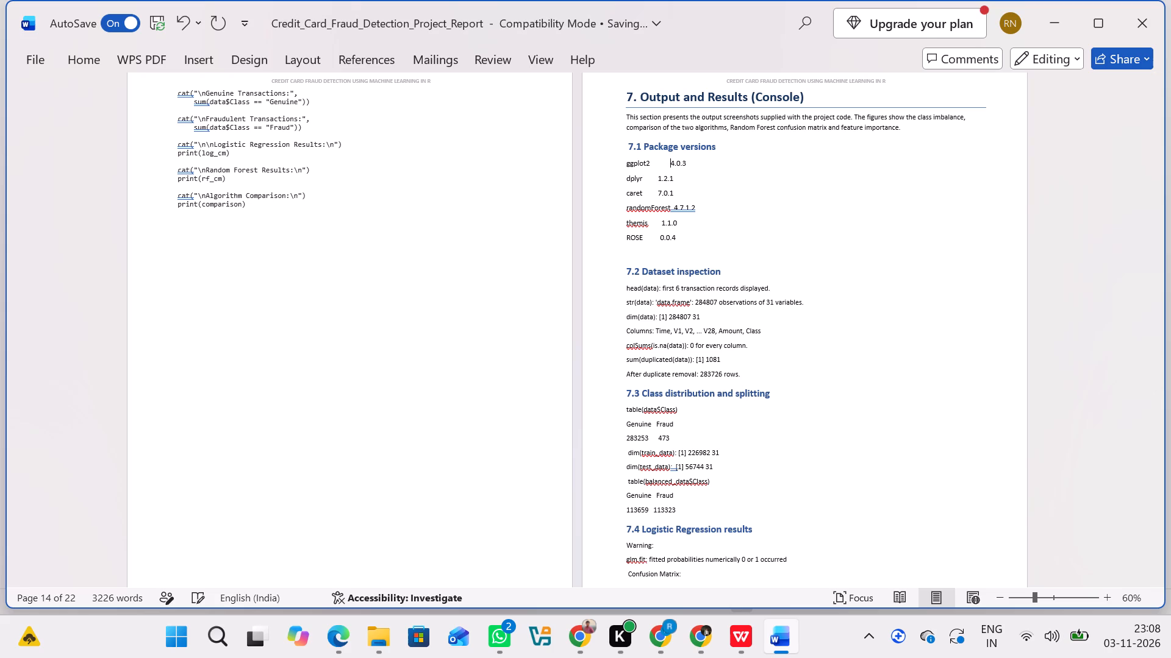
key("space")
key("space")
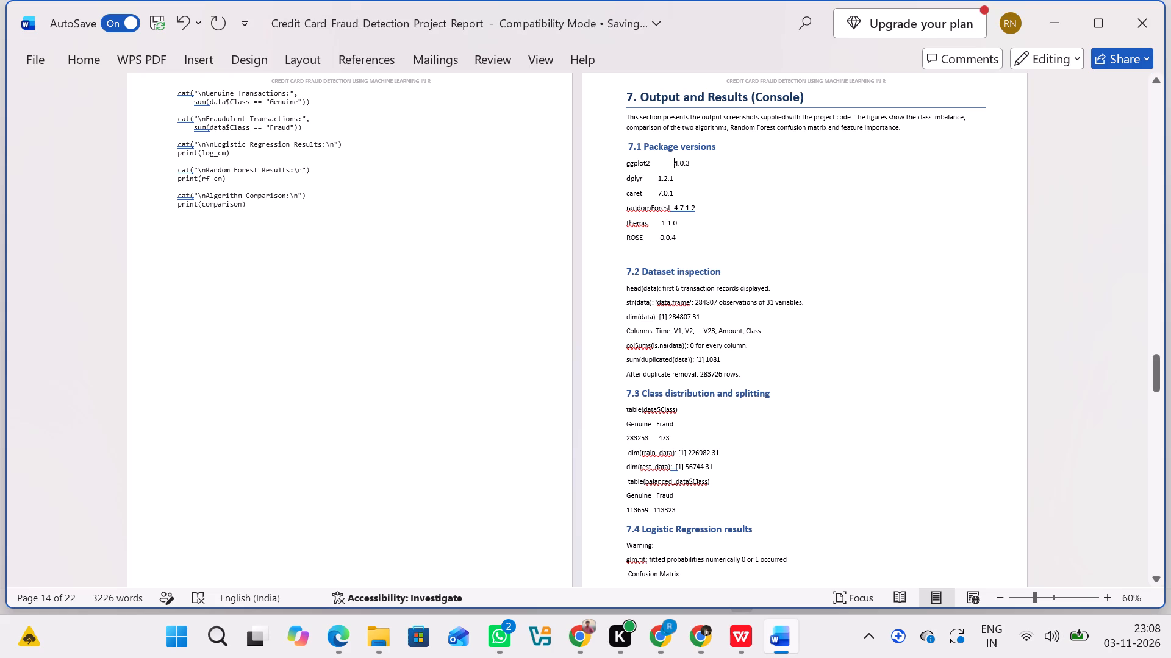
Add spaces before 1.2.1 in the dplyr line and one before 4.0.3 in the ggplot2 line to align the two versions.
key("Down")
key("Left")
key("Left")
key("Left")
key("Left")
key("Left")
key("space")
key("space")
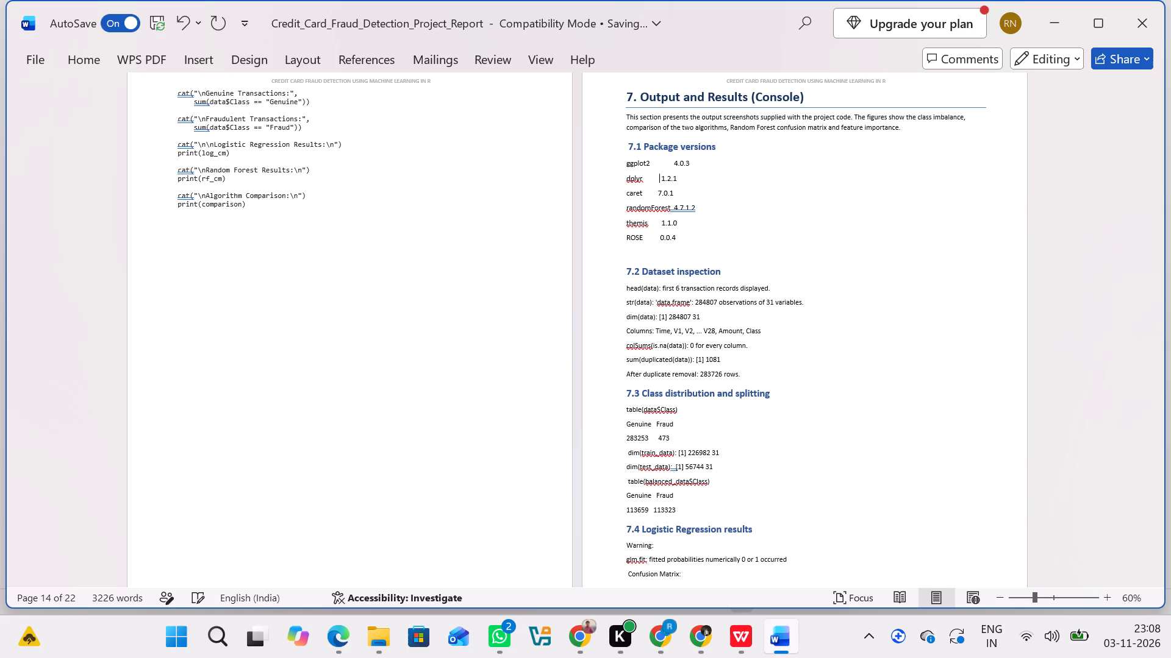
key("space")
key("space")
key("space")
key("space")
key("space")
key("space")
key("space")
key("space")
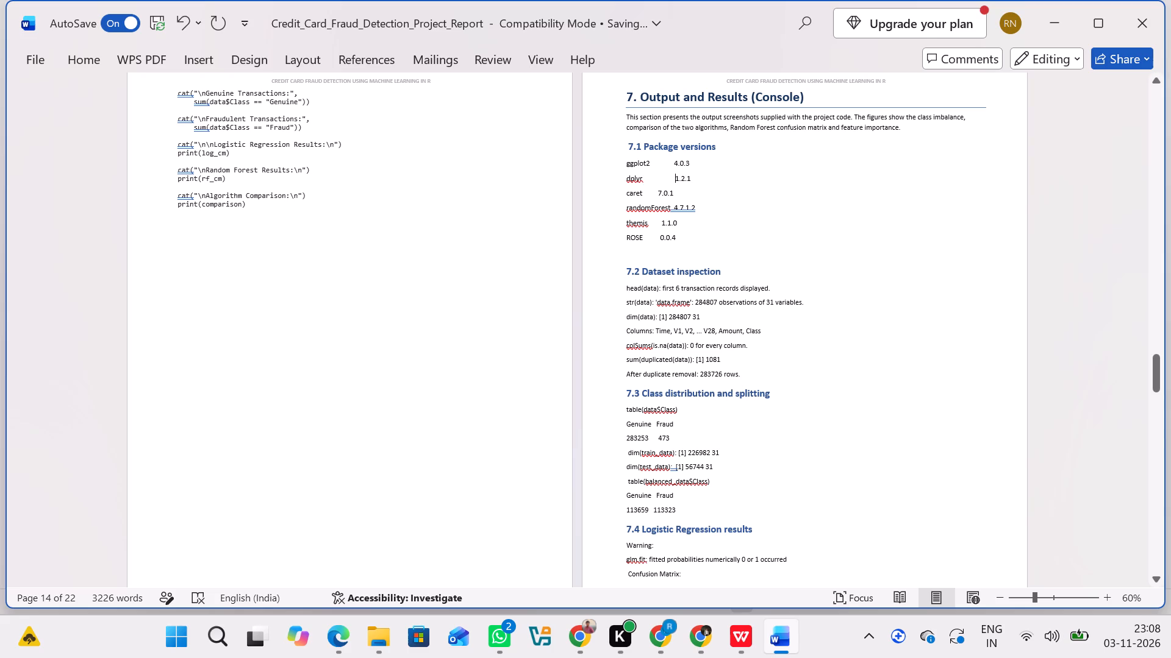
key("Up")
key("space")
Add spaces before 7.0.1 in the caret line to align it with the dplyr version above.
key("Down")
key("Down")
key("Down")
key("Up")
key("Left")
key("Left")
key("Left")
key("Left")
key("Left")
key("Left")
key("space")
key("space")
key("space")
key("space")
key("space")
key("space")
key("space")
key("space")
key("space")
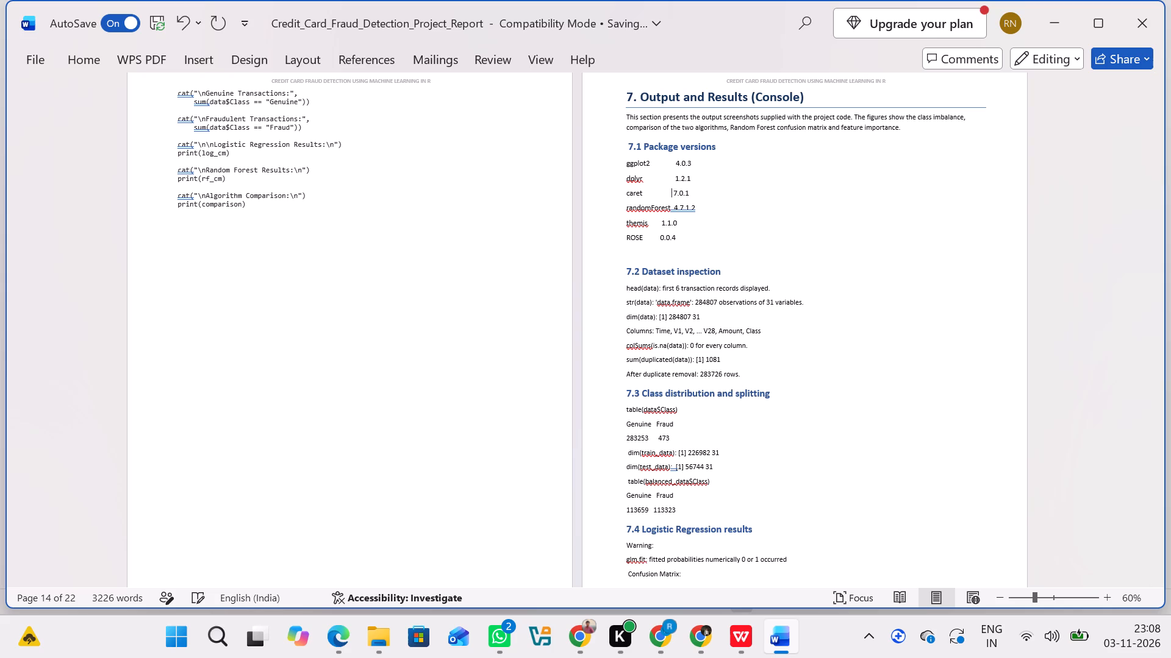
key("space")
Add one space before 4.7.1.2 in the randomForest line to align it with the caret version above.
key("Down")
key("space")
key("BackSpace")
key("space")
key("space")
key("BackSpace")
Add spaces before 1.1.0 in the themis line to align it with the randomForest version above.
key("Down")
key("Left")
key("Left")
key("Left")
key("Left")
key("space")
key("BackSpace")
key("Left")
key("space")
key("space")
key("space")
key("space")
key("space")
key("space")
key("space")
key("space")
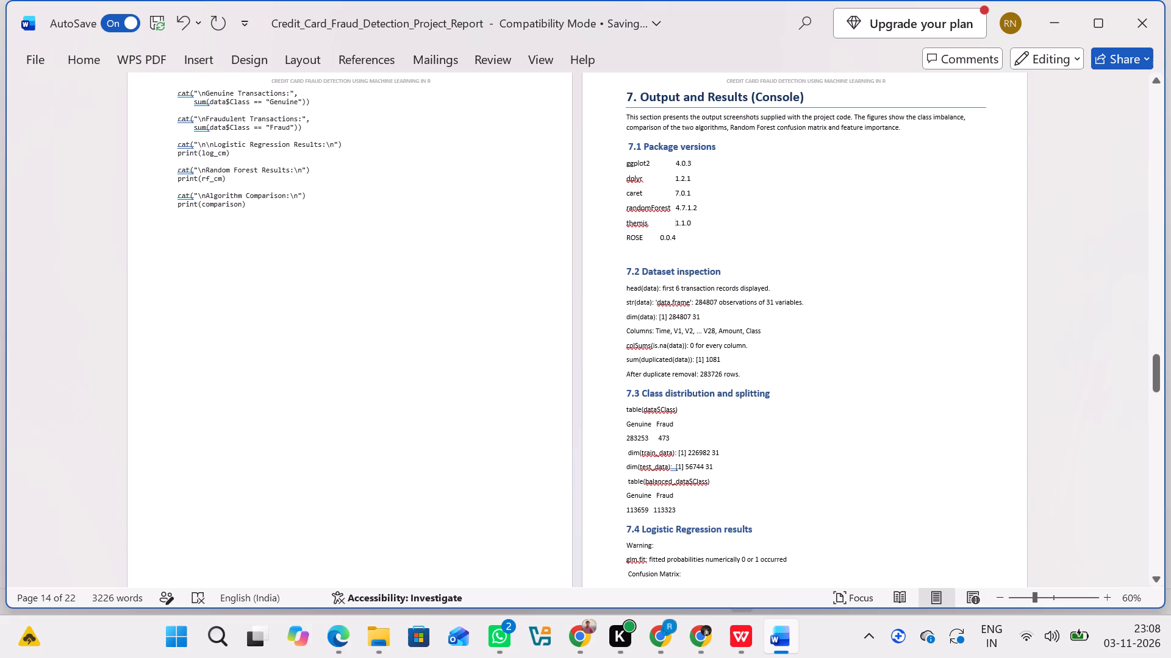
Add spaces before 0.0.4 in the ROSE line to align it with the version column.
key("Down")
key("Left")
key("Left")
key("Left")
key("Left")
key("Left")
key("space")
key("space")
key("space")
key("space")
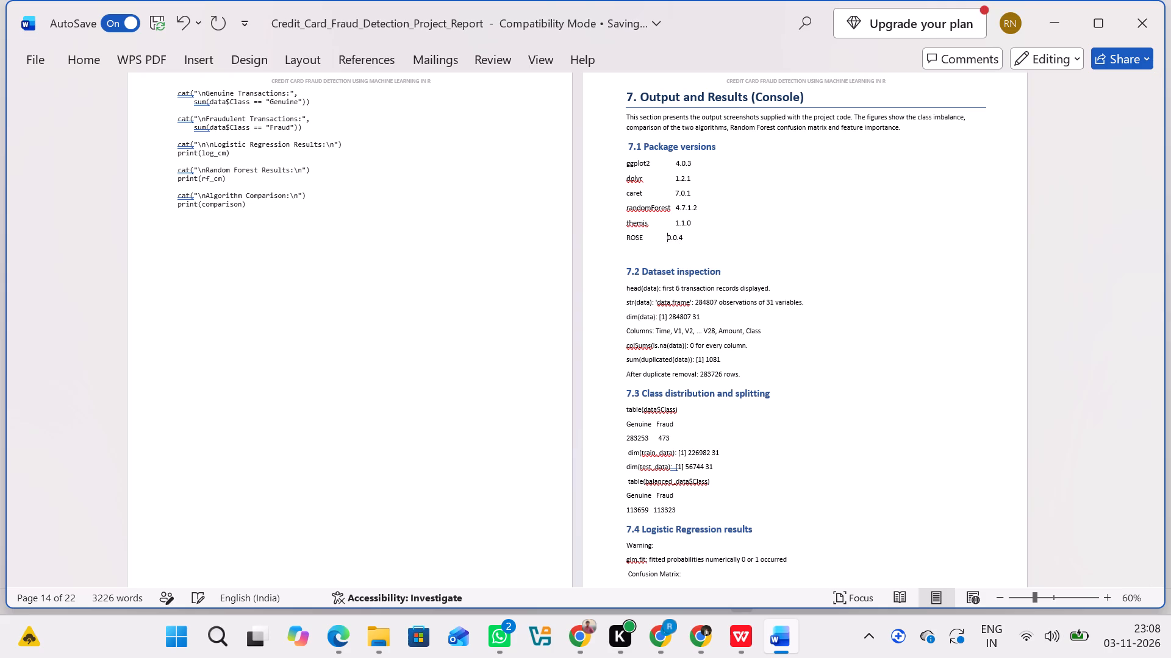
key("space")
key("space")
key("space")
key("space")
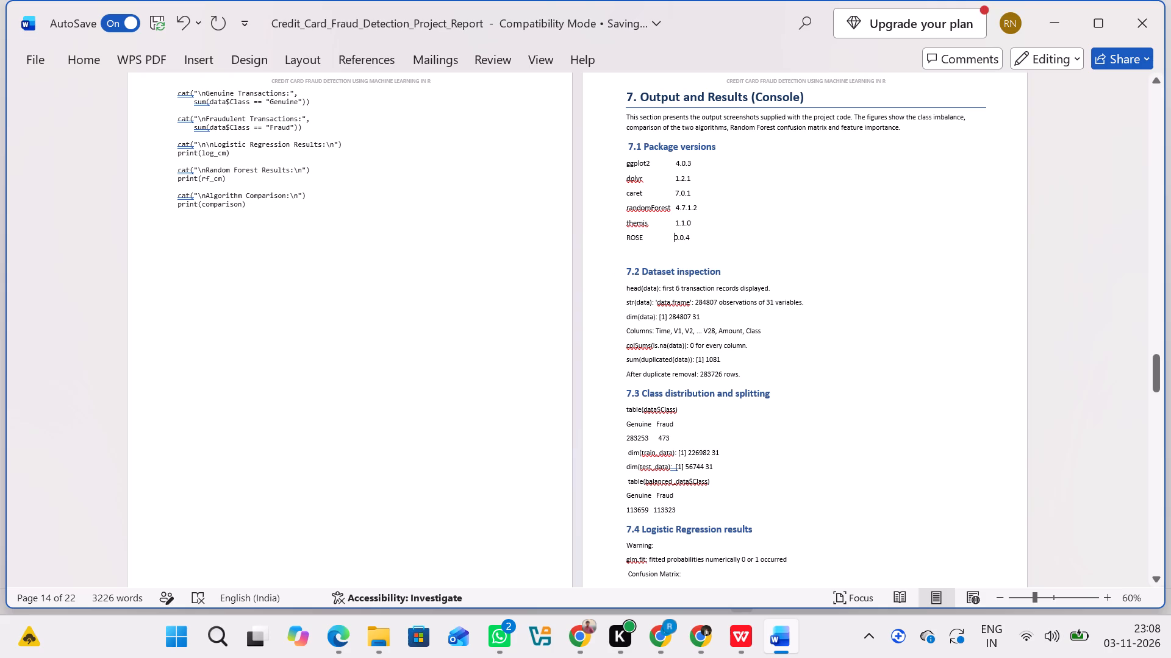
Remove the blank line between the ROSE line and heading 7.2 Dataset inspection, keeping the section expanded.
left_click(624, 271)
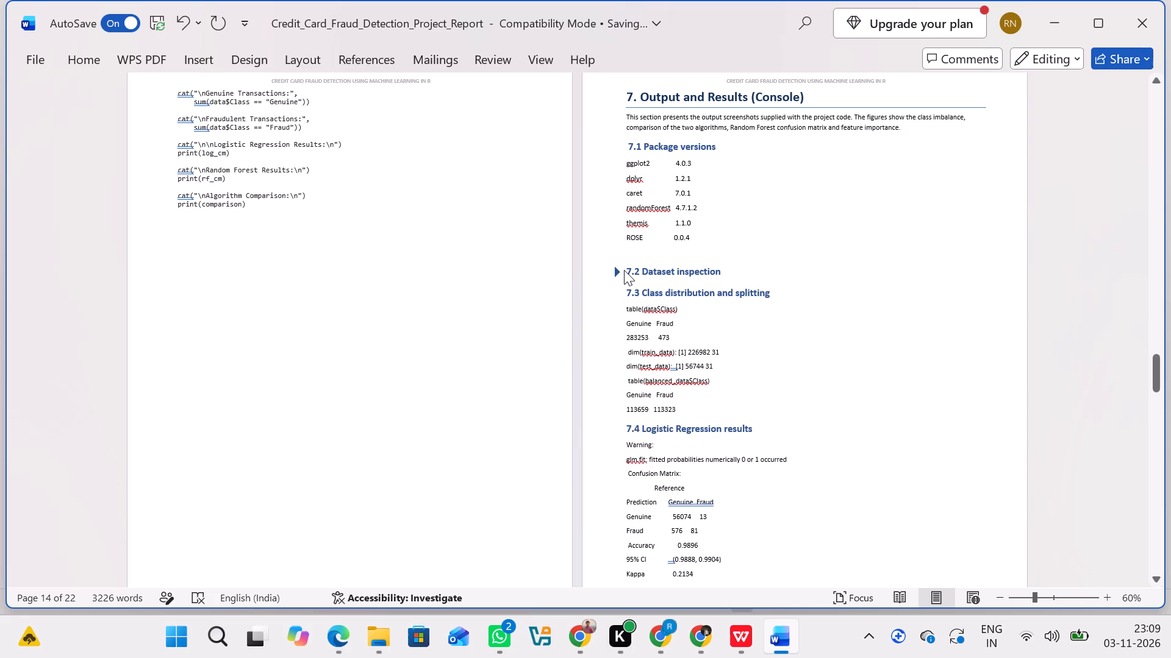
left_click(623, 270)
left_click_drag(623, 270, 629, 270)
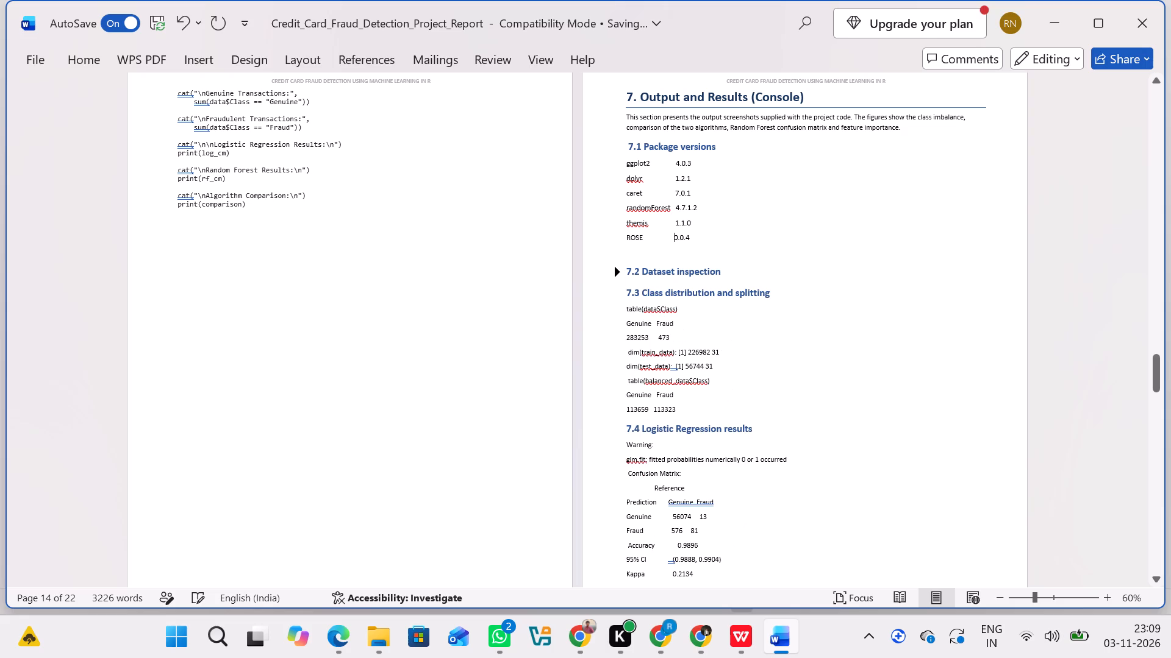
left_click(629, 270)
key("Left")
key("BackSpace")
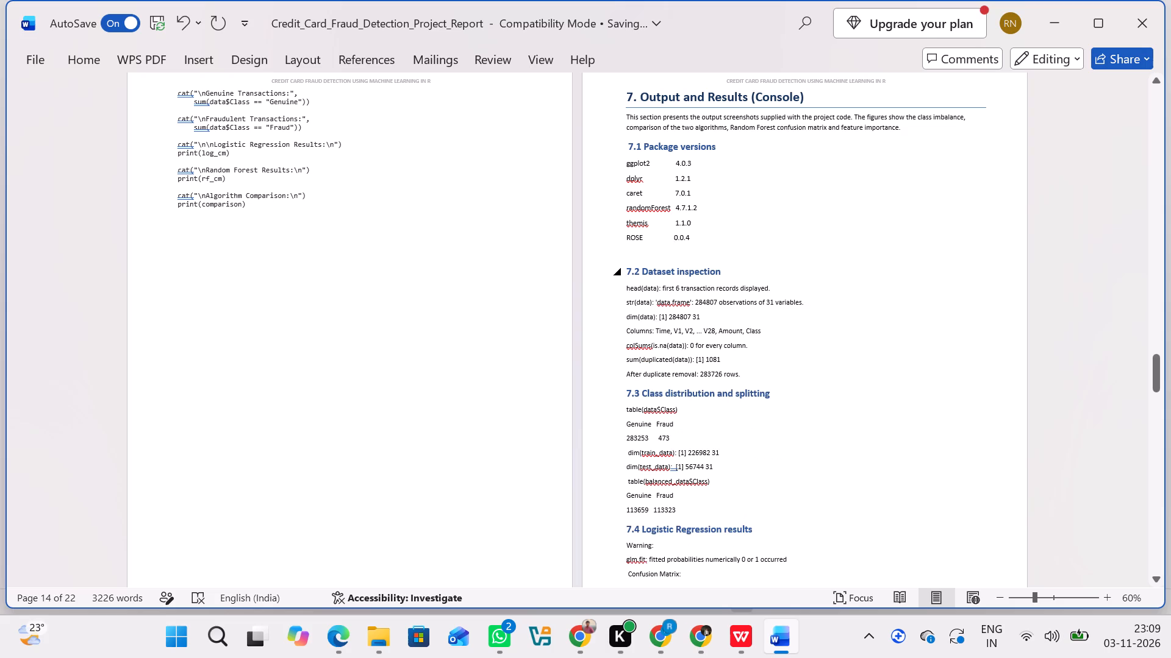
key("BackSpace")
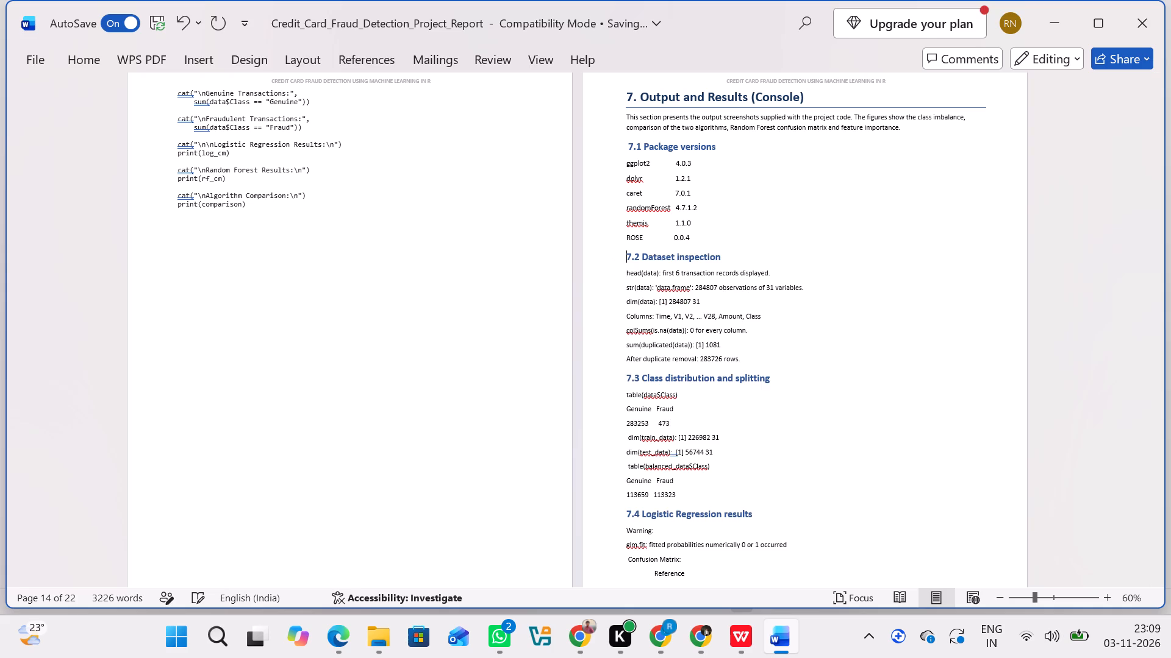
Review the rest of the report from section 7.2 through Future Enhancements on the last page.
scroll(761, 356, "down", 3)
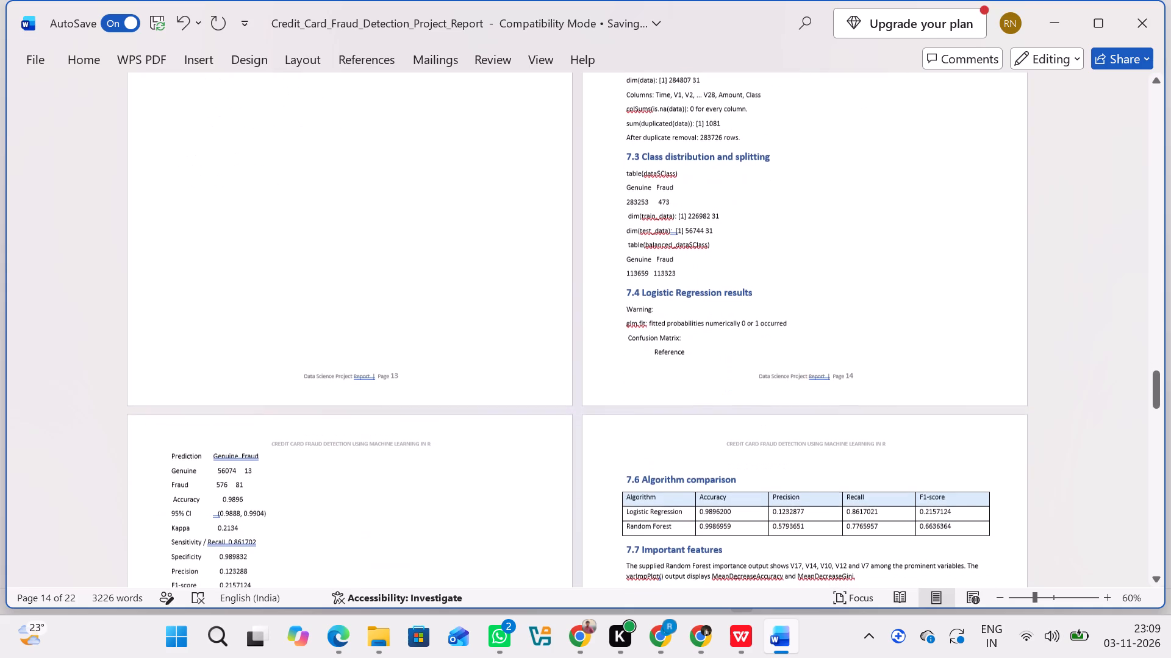
scroll(761, 356, "down", 2)
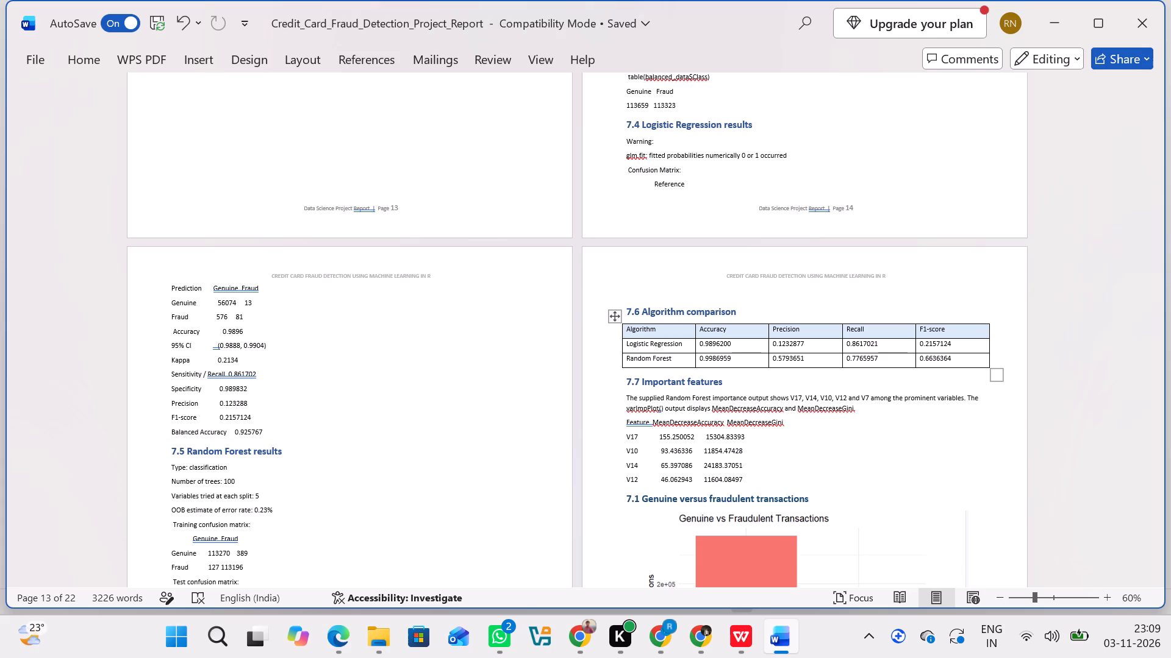
scroll(761, 356, "down", 2)
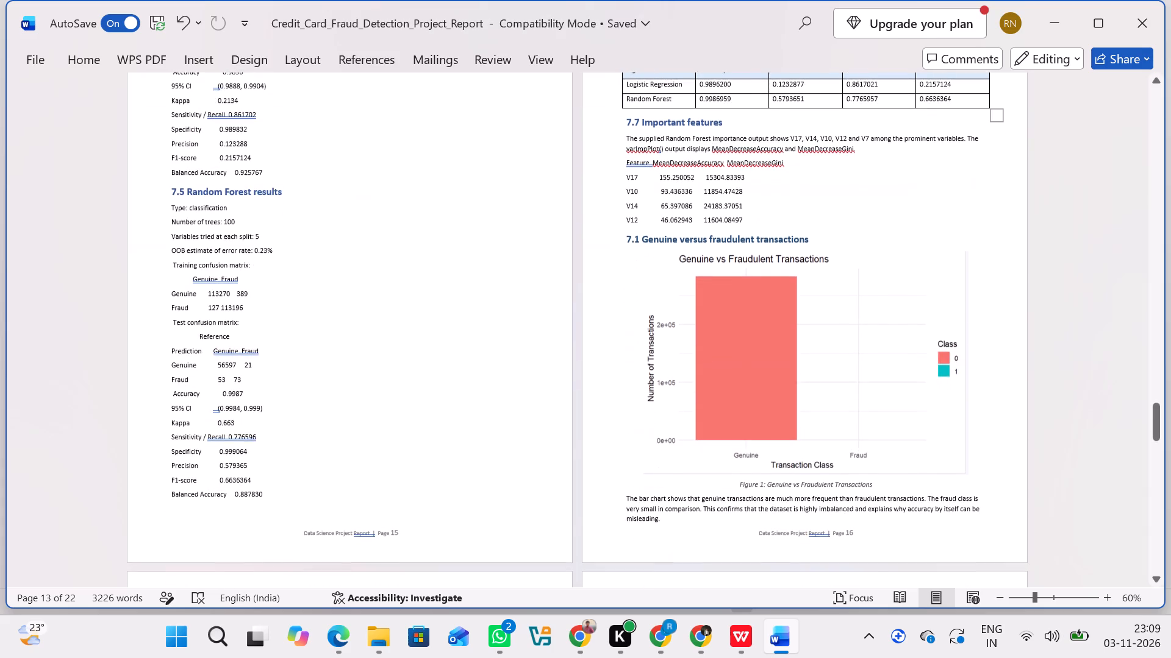
scroll(761, 356, "down", 10)
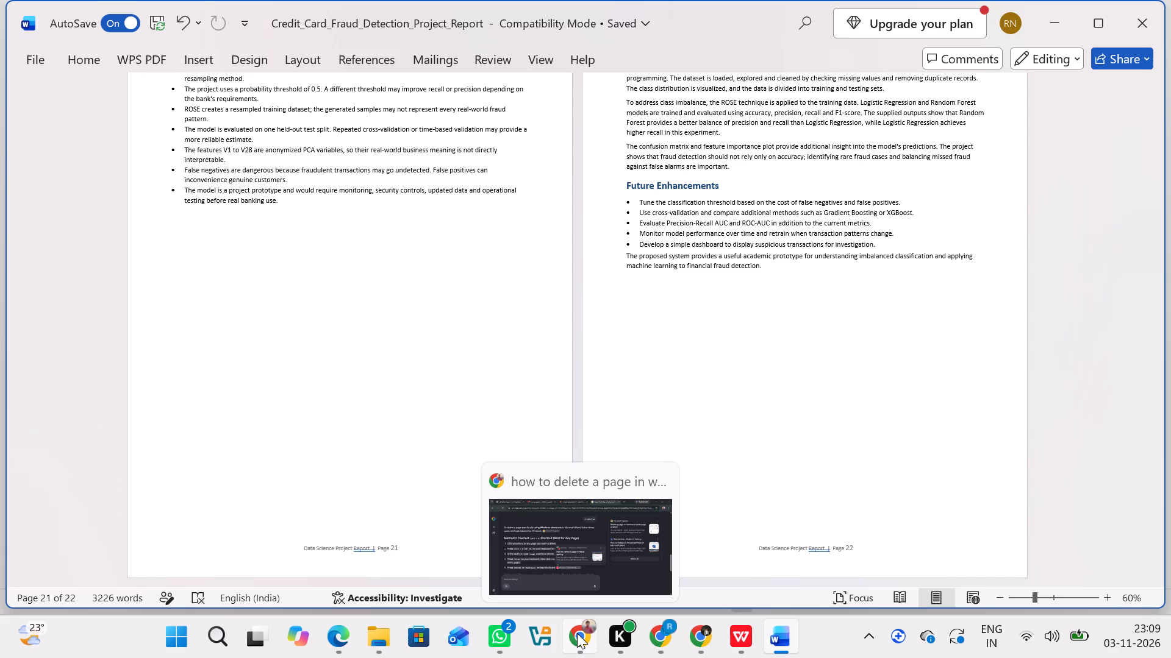
Switch to Google Chrome.
left_click(577, 633)
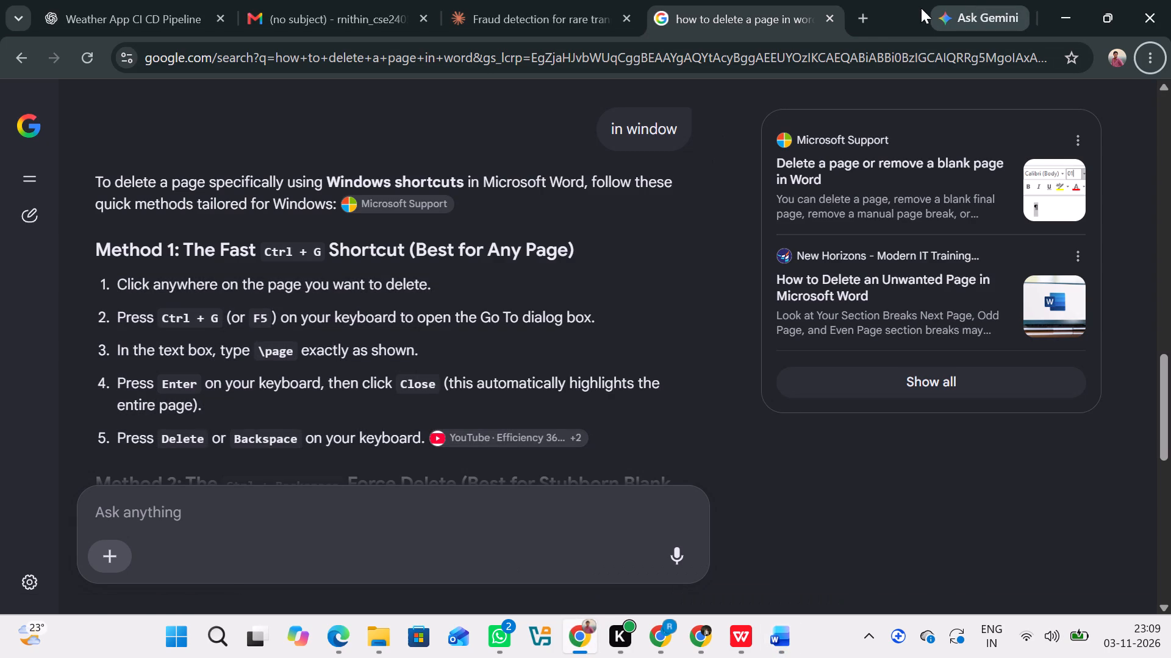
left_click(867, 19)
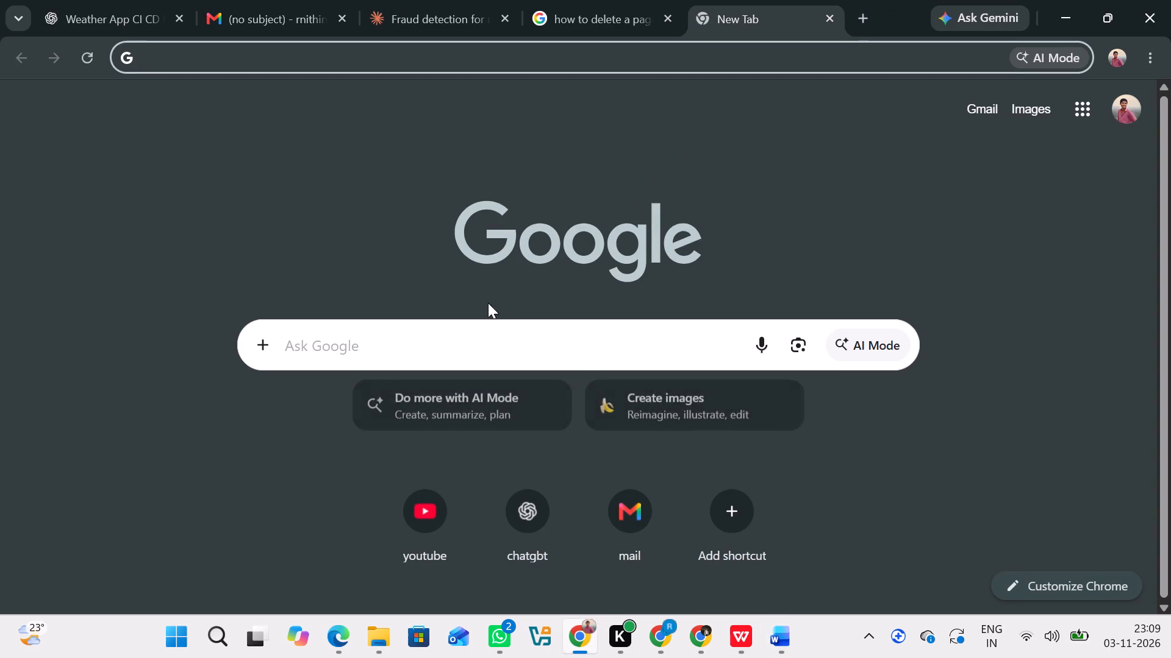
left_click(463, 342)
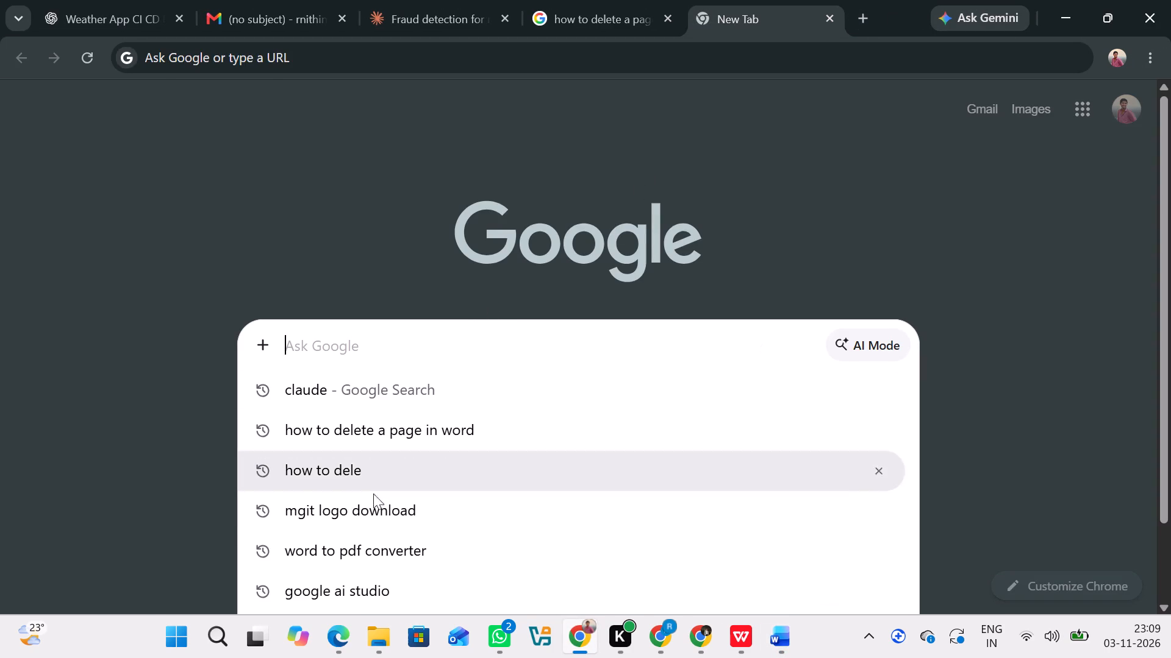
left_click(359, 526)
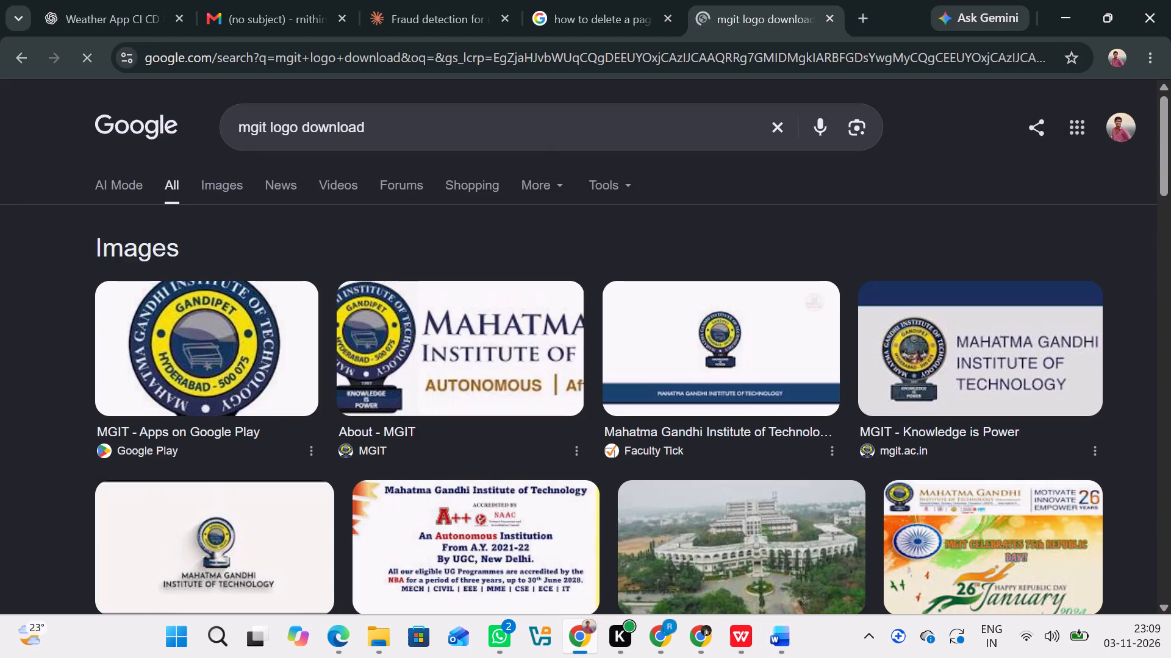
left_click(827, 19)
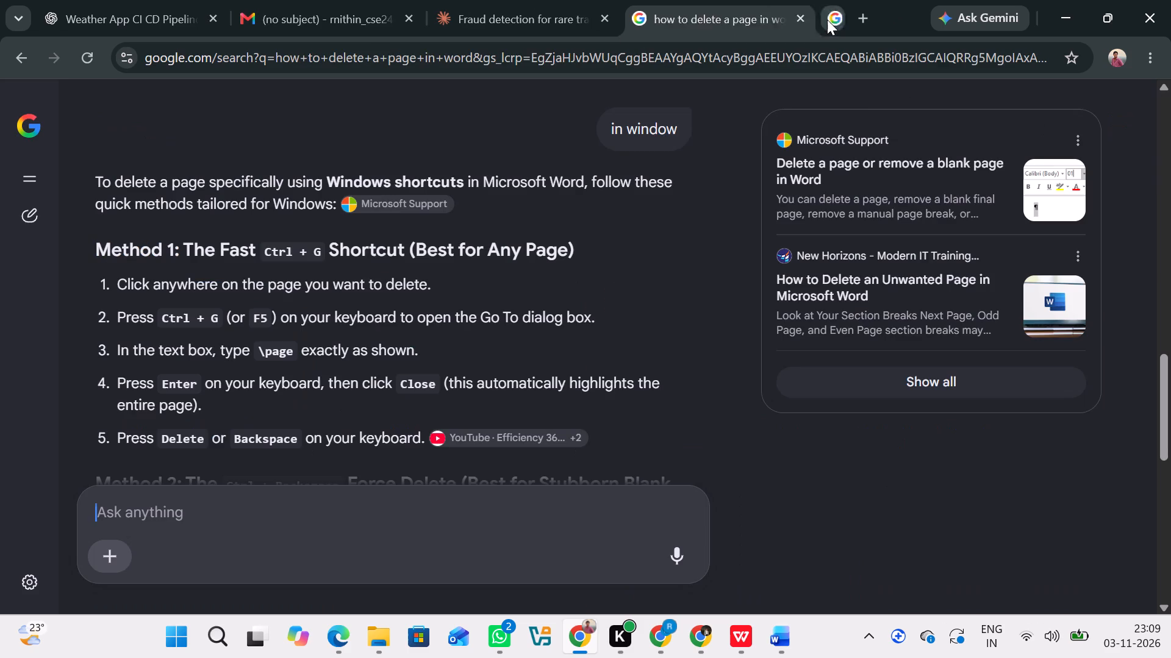
Search Google for word to pdf converter in a new tab and open iLovePDF's Word to PDF page.
left_click(862, 14)
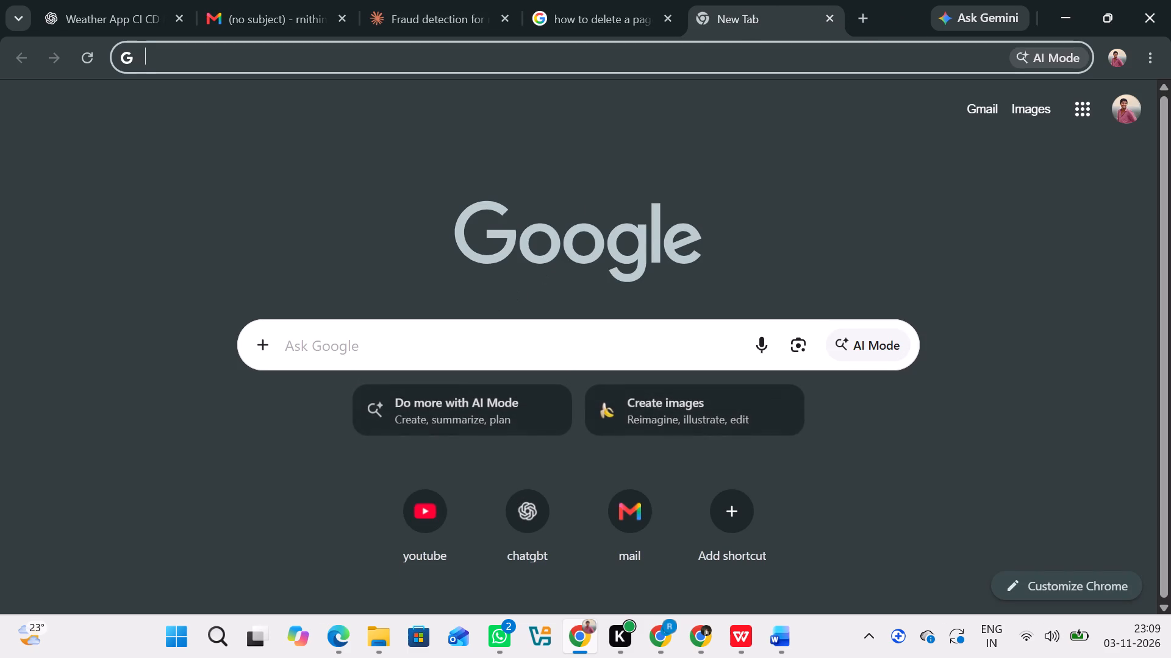
left_click(466, 341)
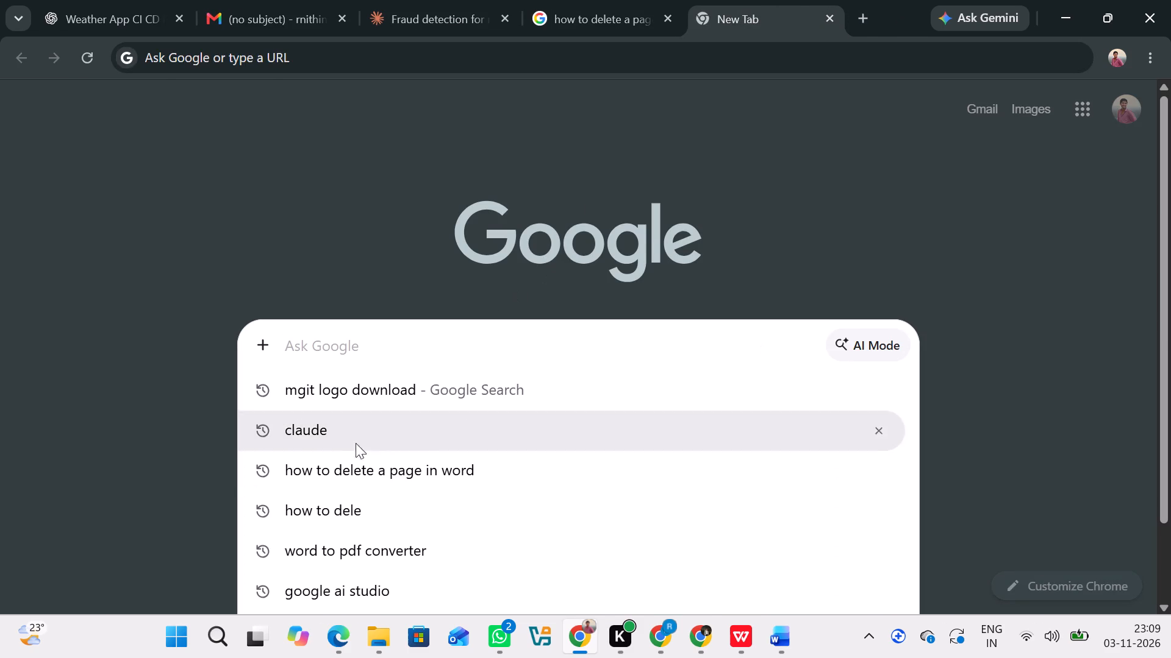
left_click(337, 548)
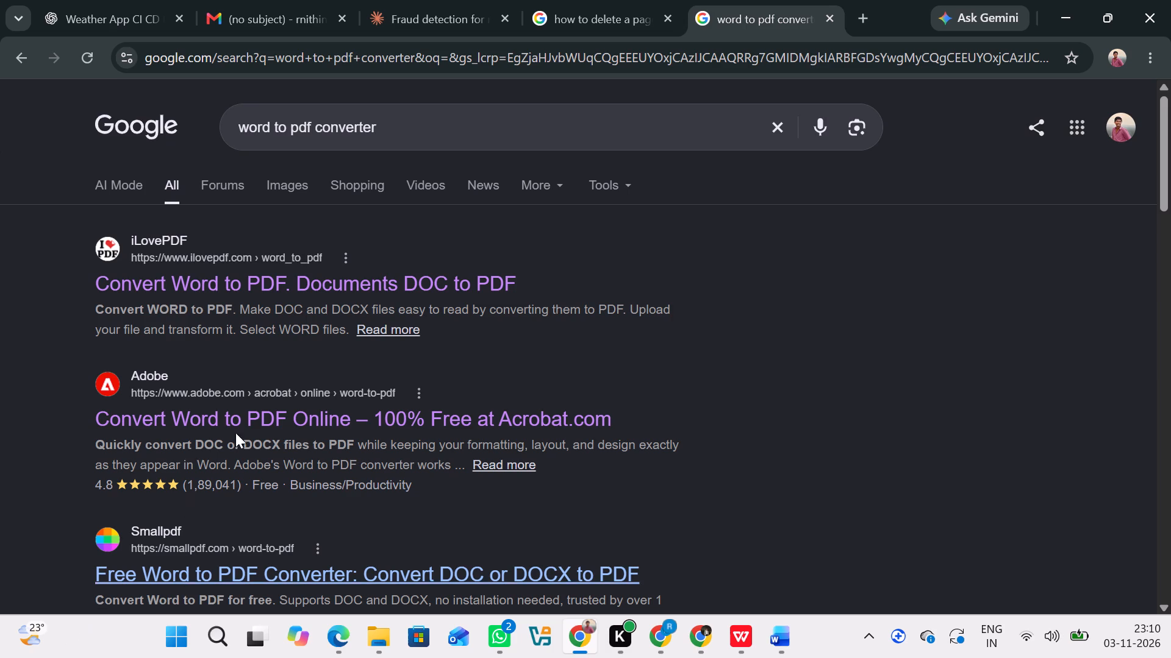
left_click(262, 282)
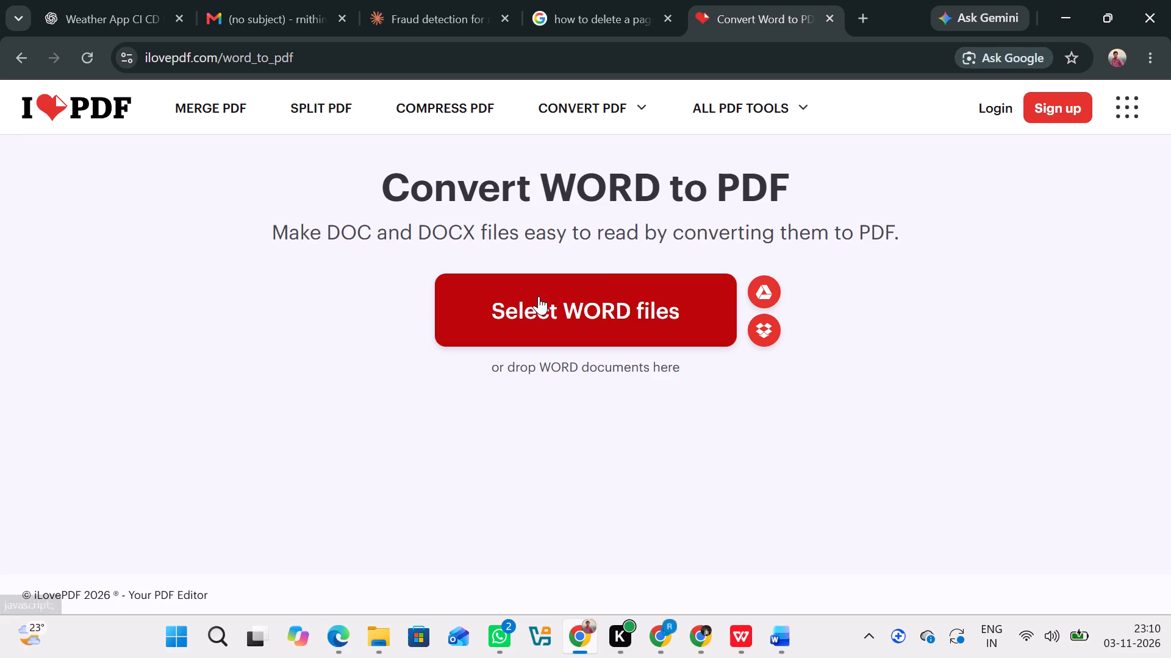
Try to load Credit_Card_Fraud_Detection_Project_Report from the Documents folder into the Word to PDF converter.
left_click(575, 302)
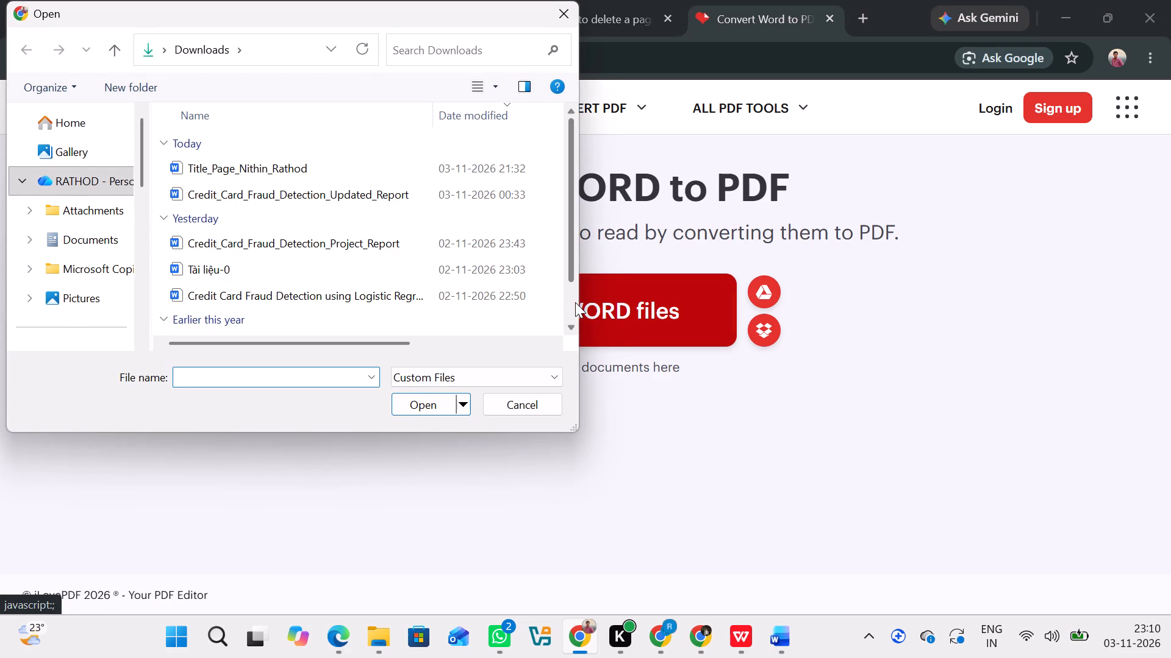
left_click(82, 234)
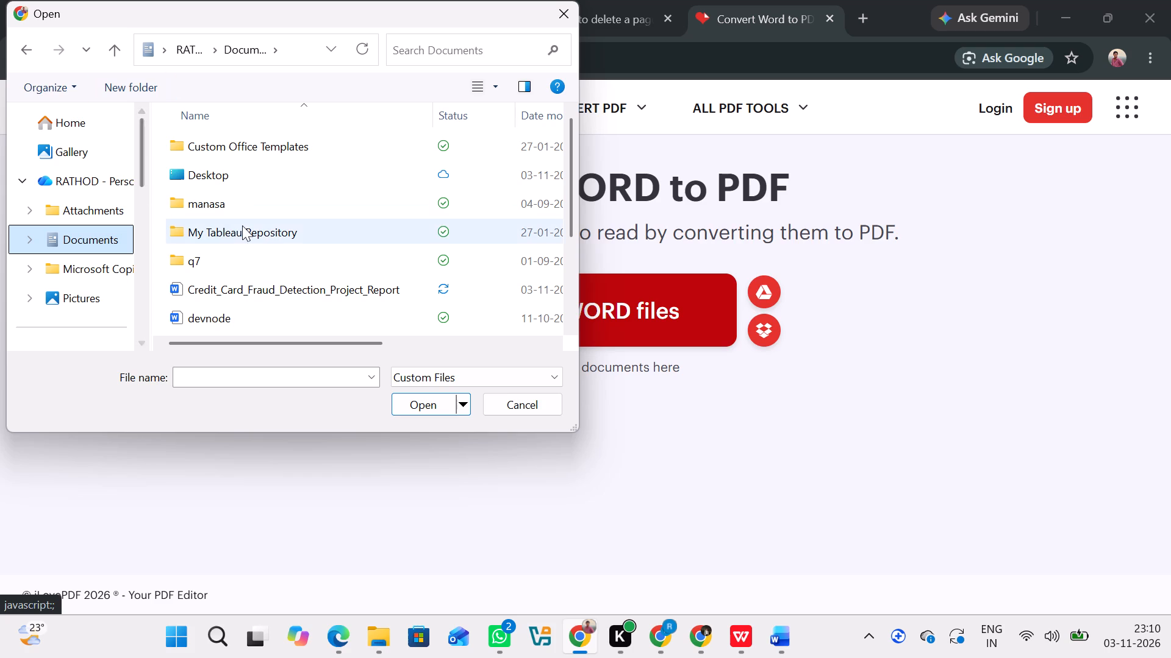
left_click(220, 285)
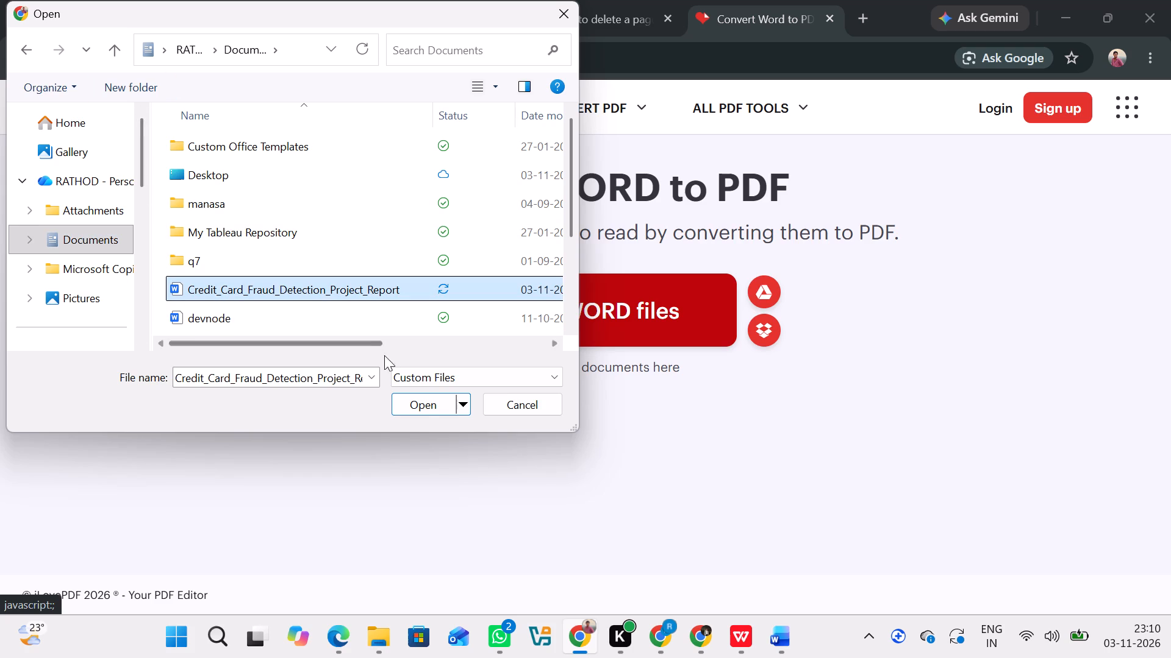
left_click(420, 402)
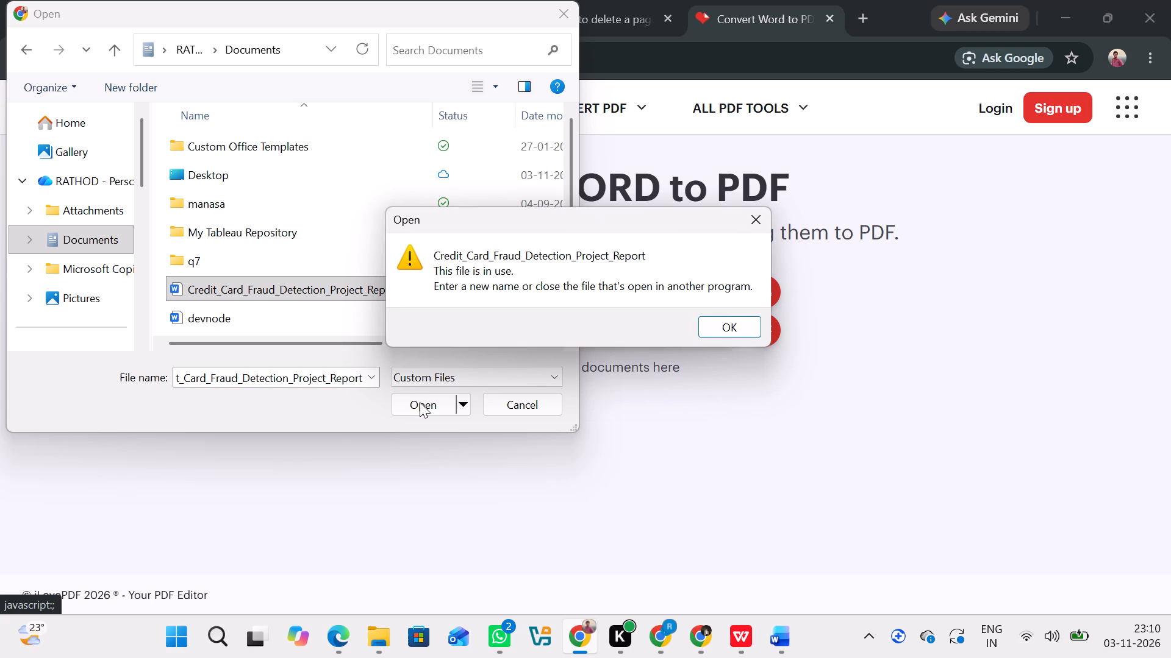
left_click(716, 330)
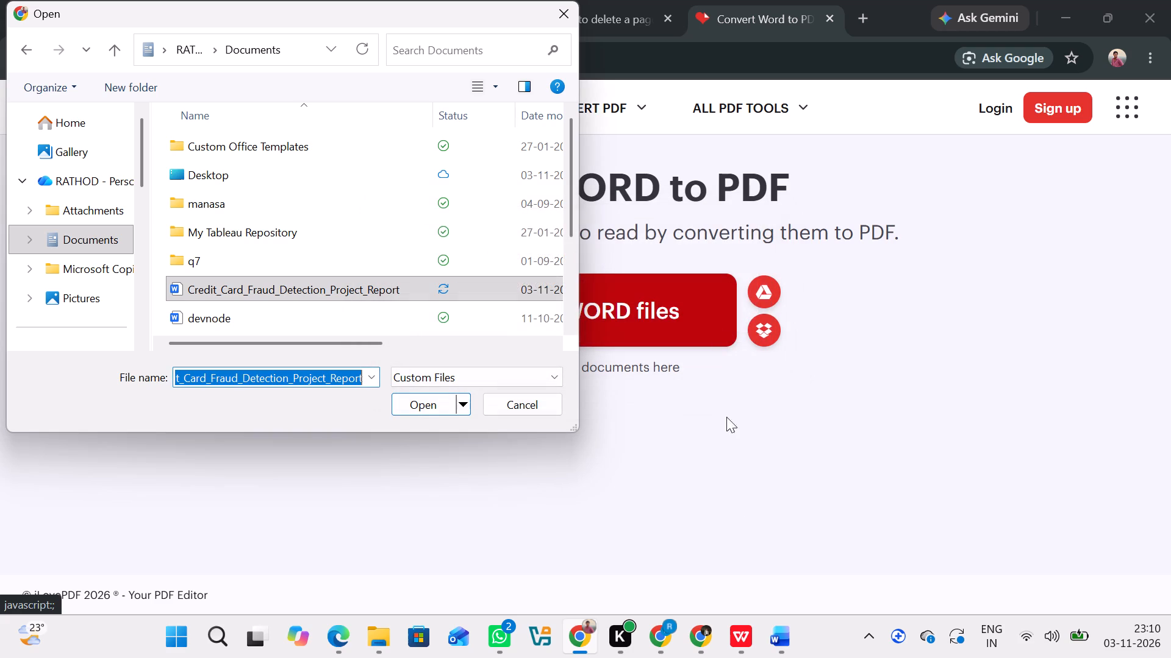
Switch to Microsoft Word and close the Credit_Card_Fraud_Detection_Project_Report document.
left_click(773, 626)
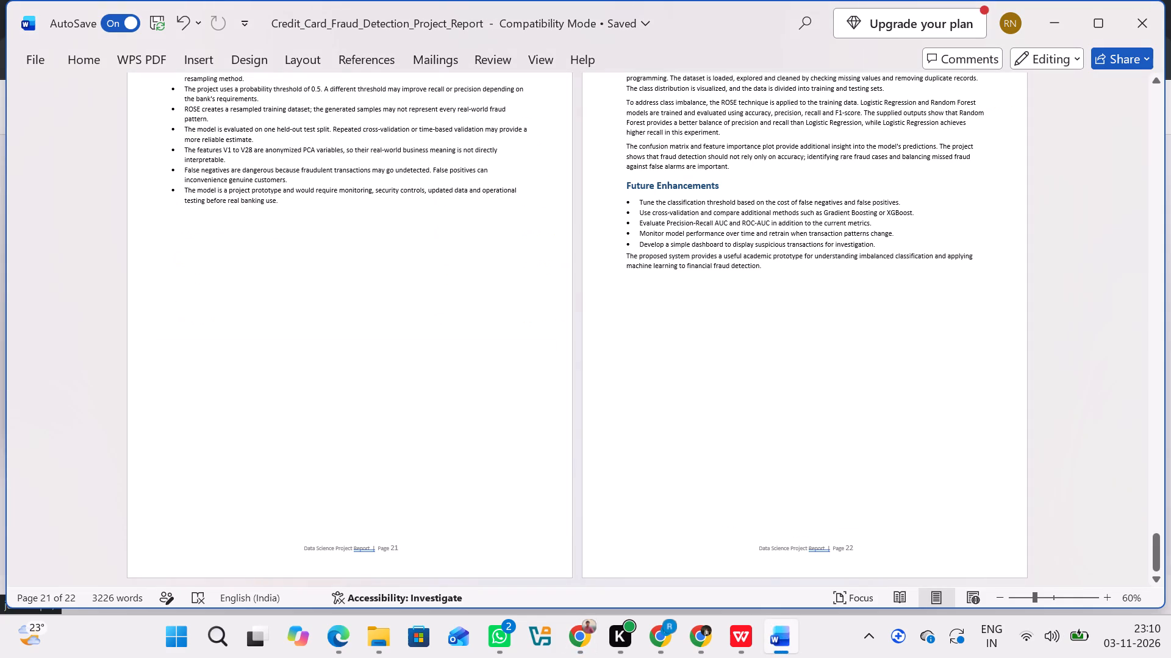
left_click(1140, 32)
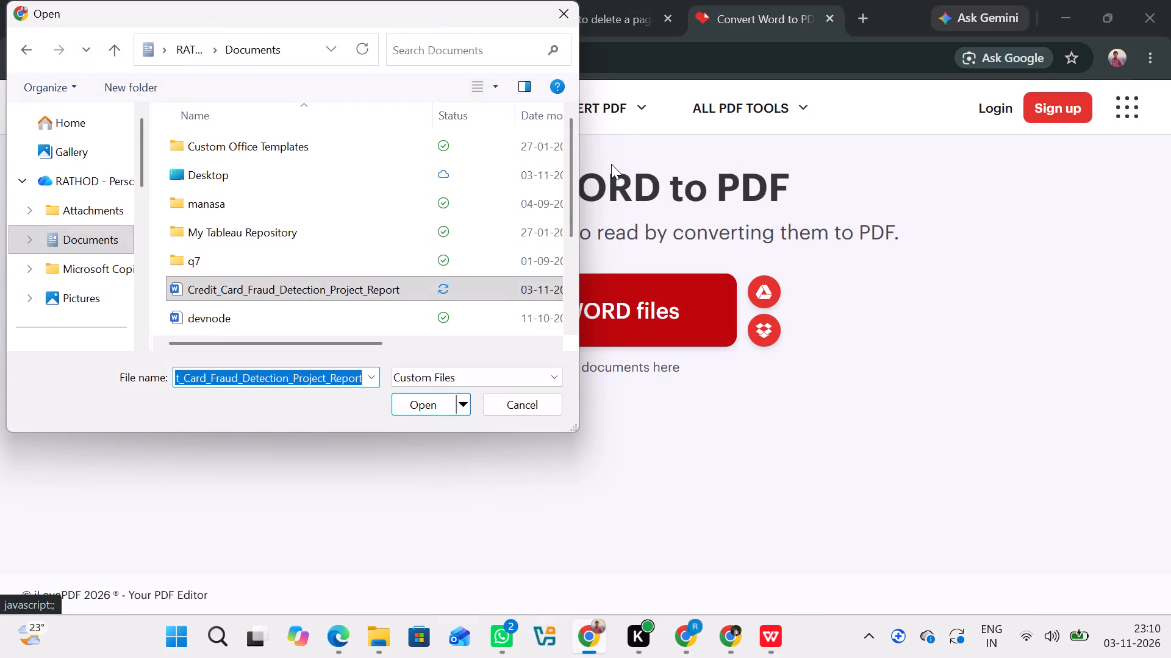
Load the selected Credit_Card_Fraud_Detection_Project_Report file into iLovePDF and convert it to PDF.
left_click(421, 401)
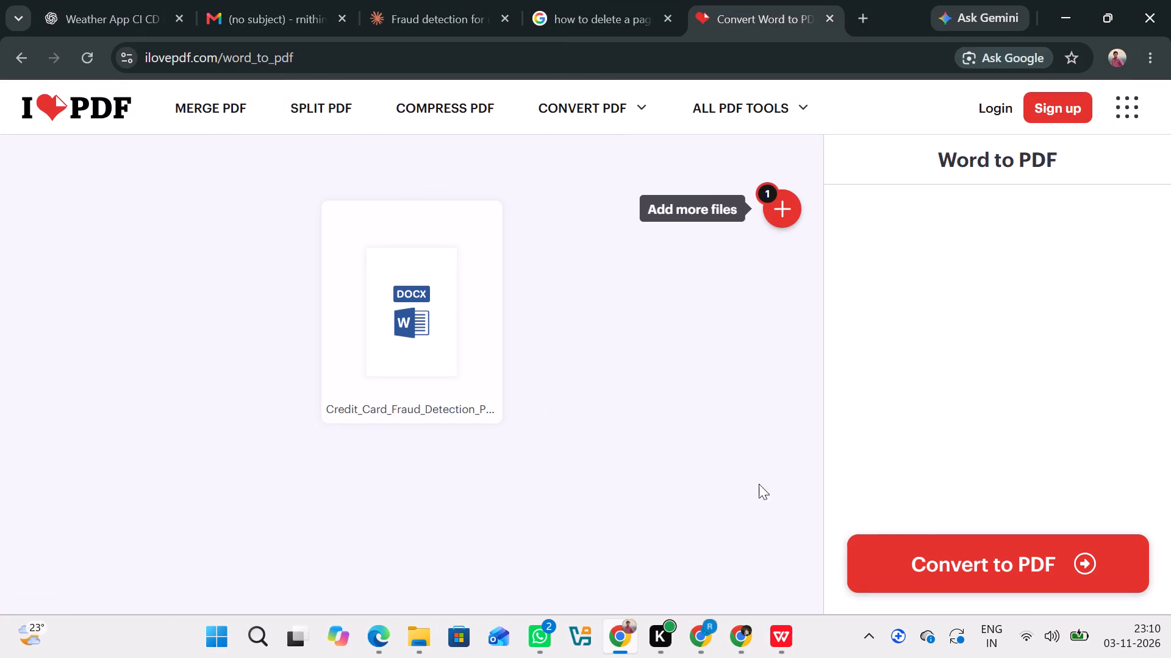
left_click(934, 549)
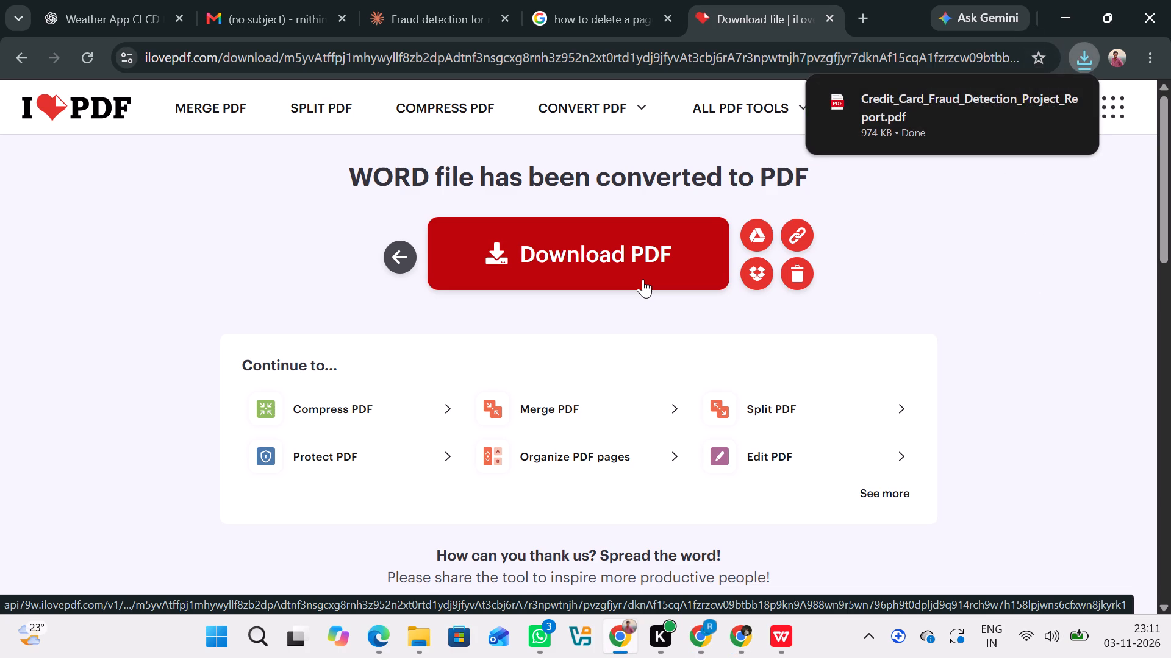
Open the downloaded Credit_Card_Fraud_Detection_Project_Report.pdf and review its pages from the title page to section 7, Output and Results.
left_click(934, 116)
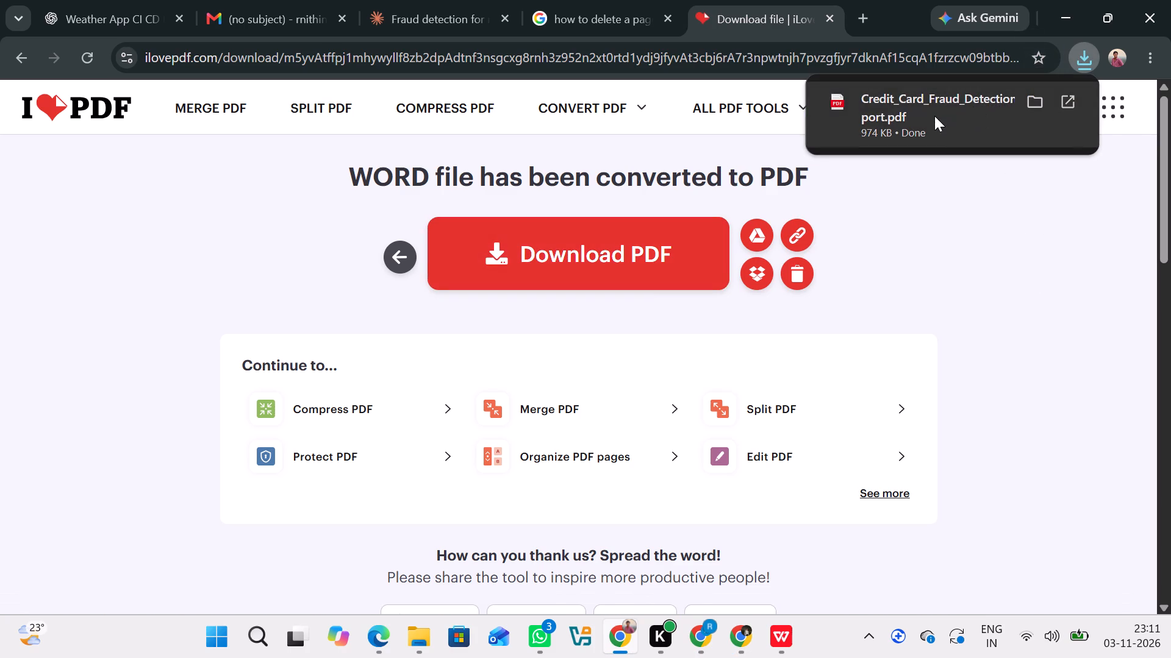
scroll(777, 253, "down", 4)
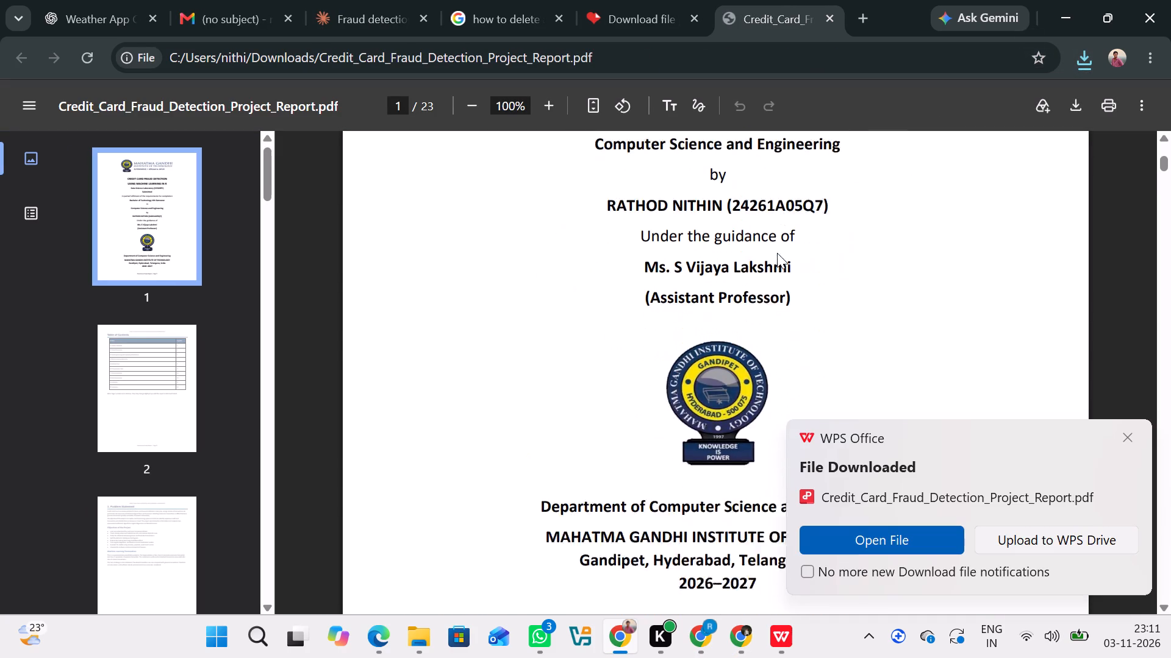
scroll(777, 253, "down", 7)
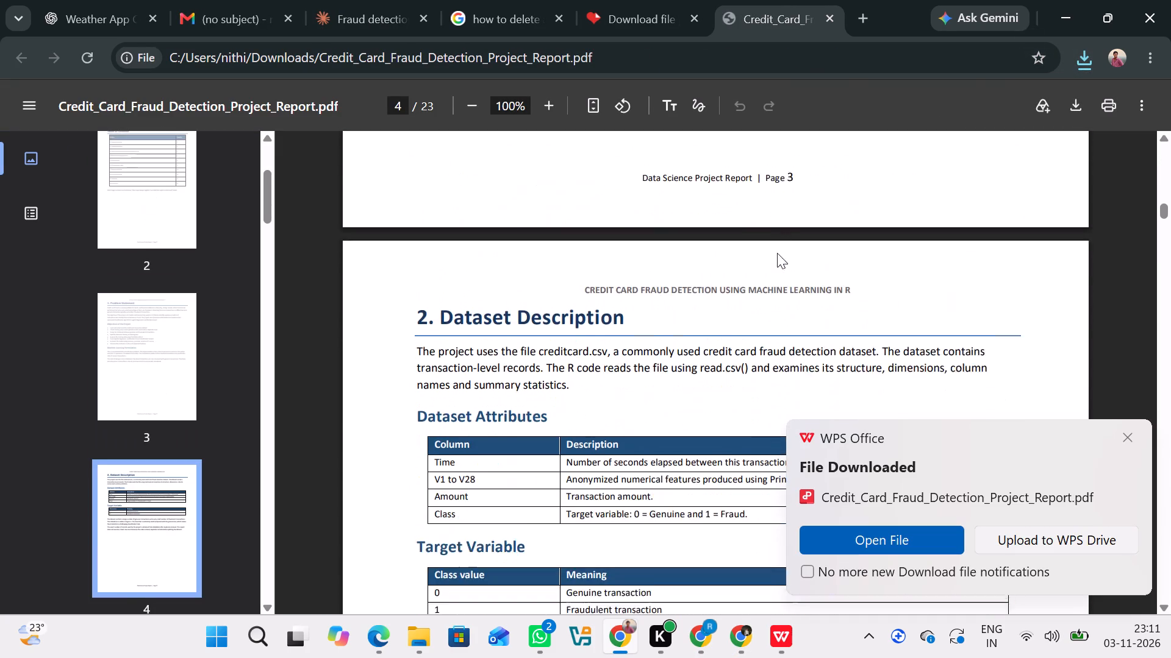
scroll(777, 253, "down", 13)
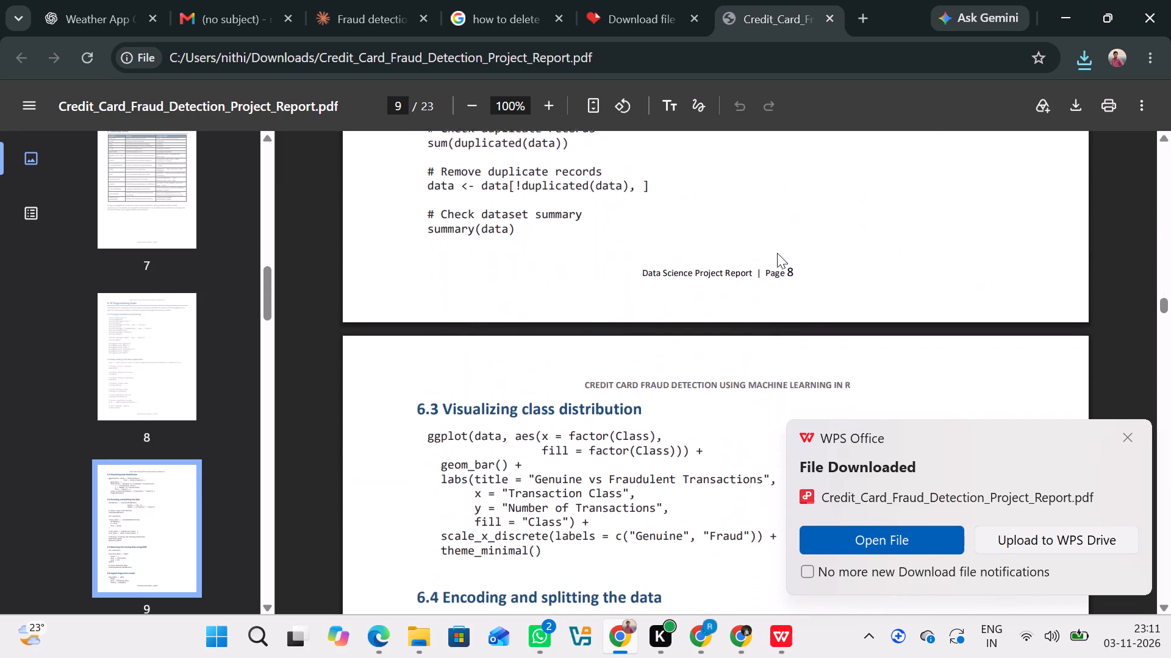
scroll(777, 253, "down", 7)
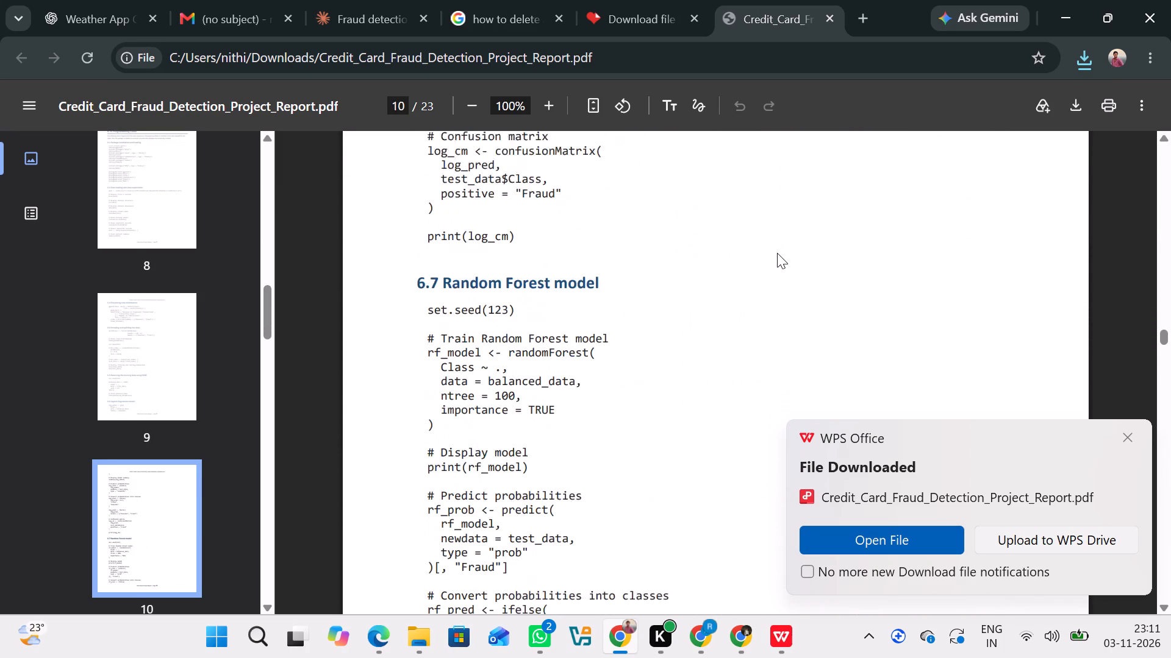
scroll(777, 253, "down", 2)
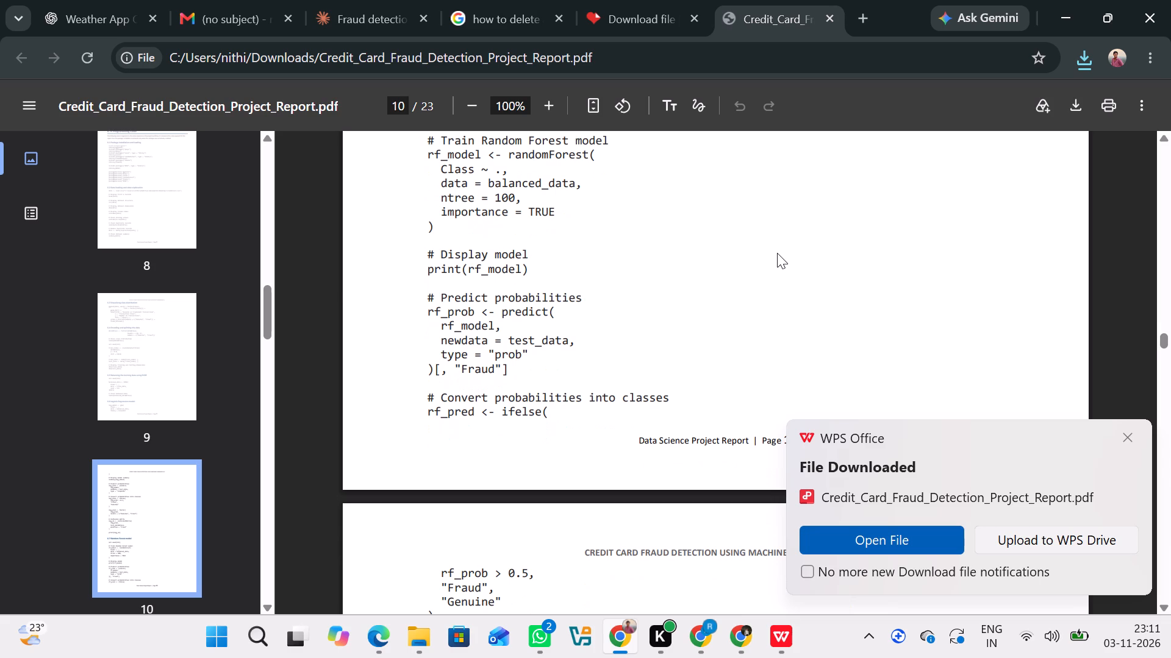
scroll(777, 253, "down", 5)
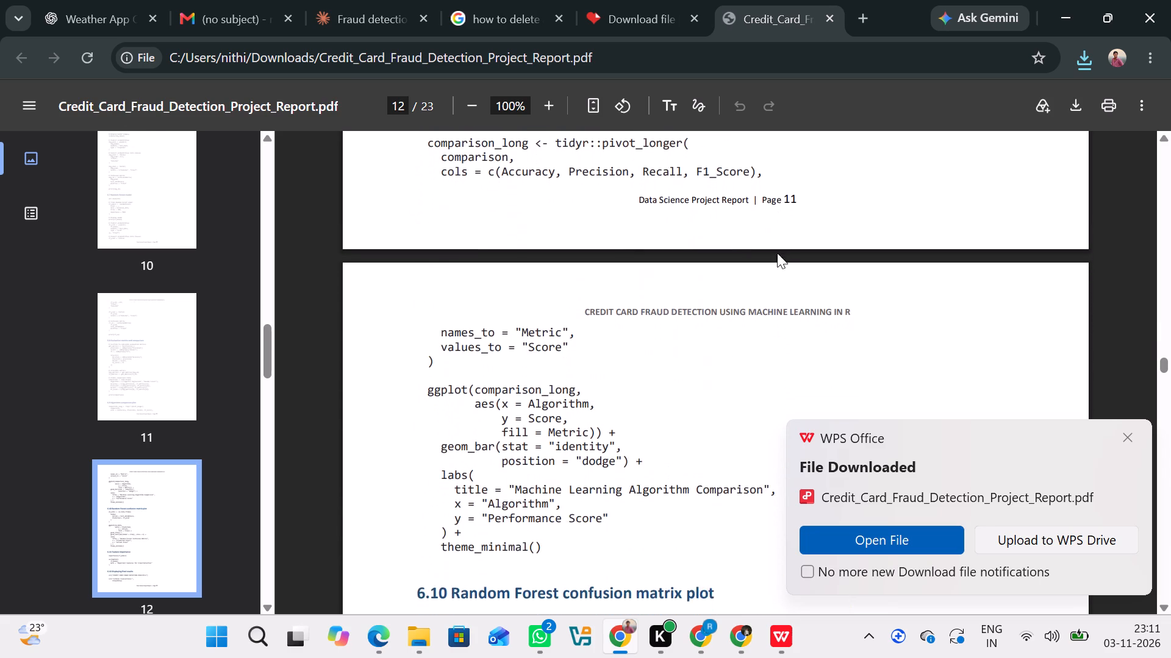
scroll(777, 253, "down", 7)
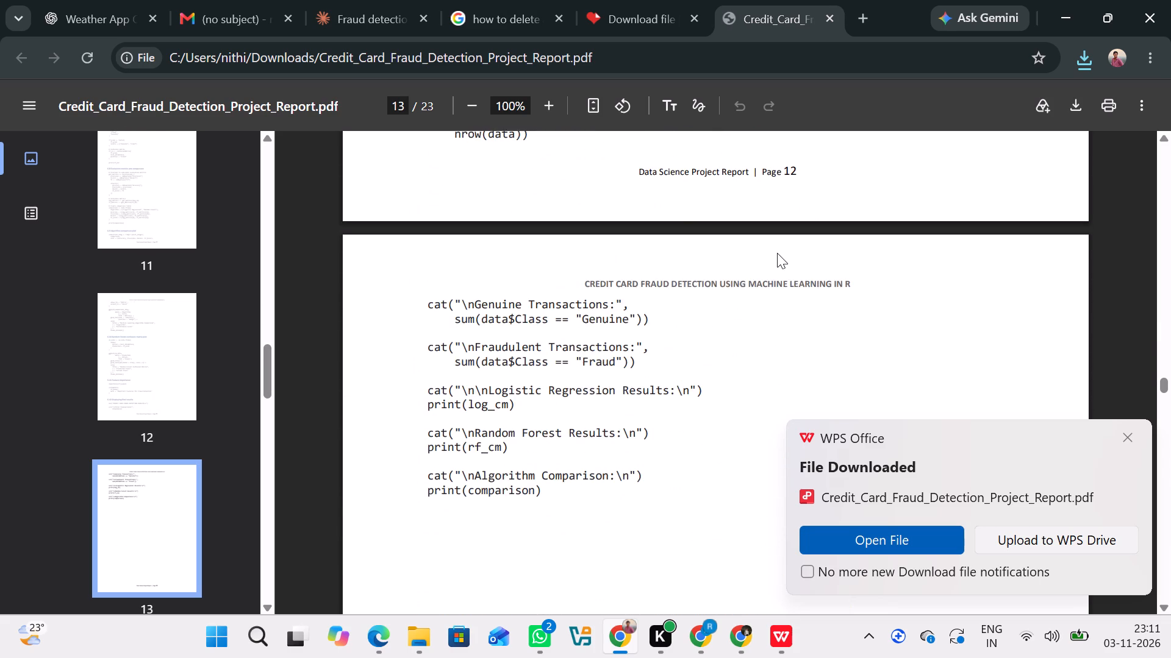
scroll(777, 253, "down", 5)
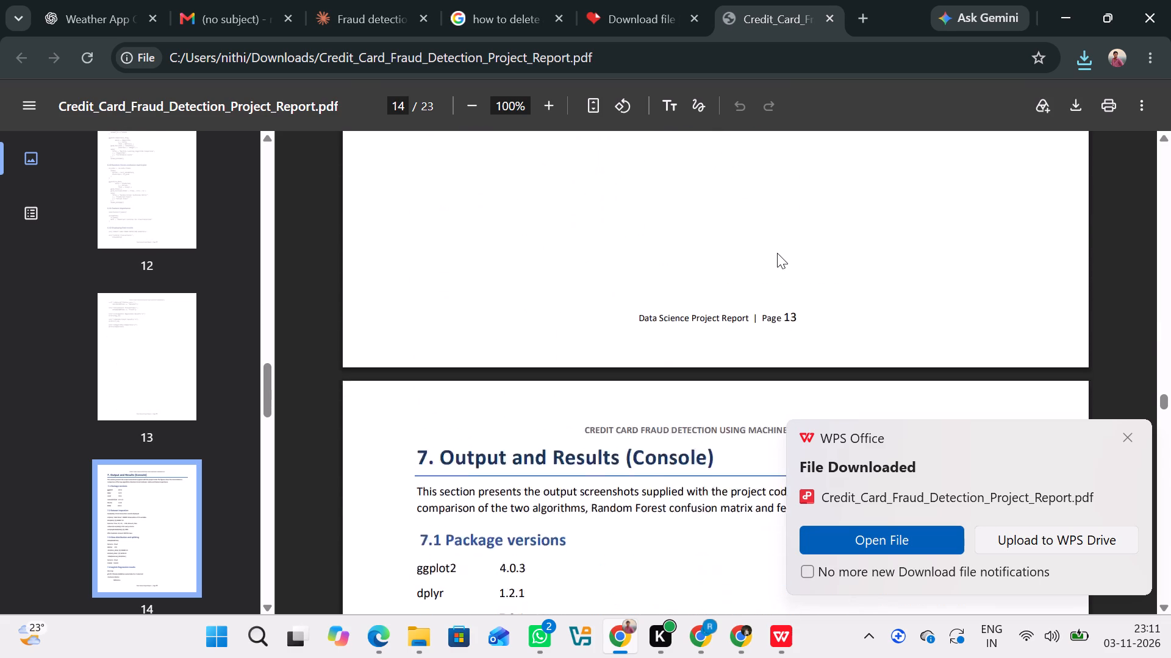
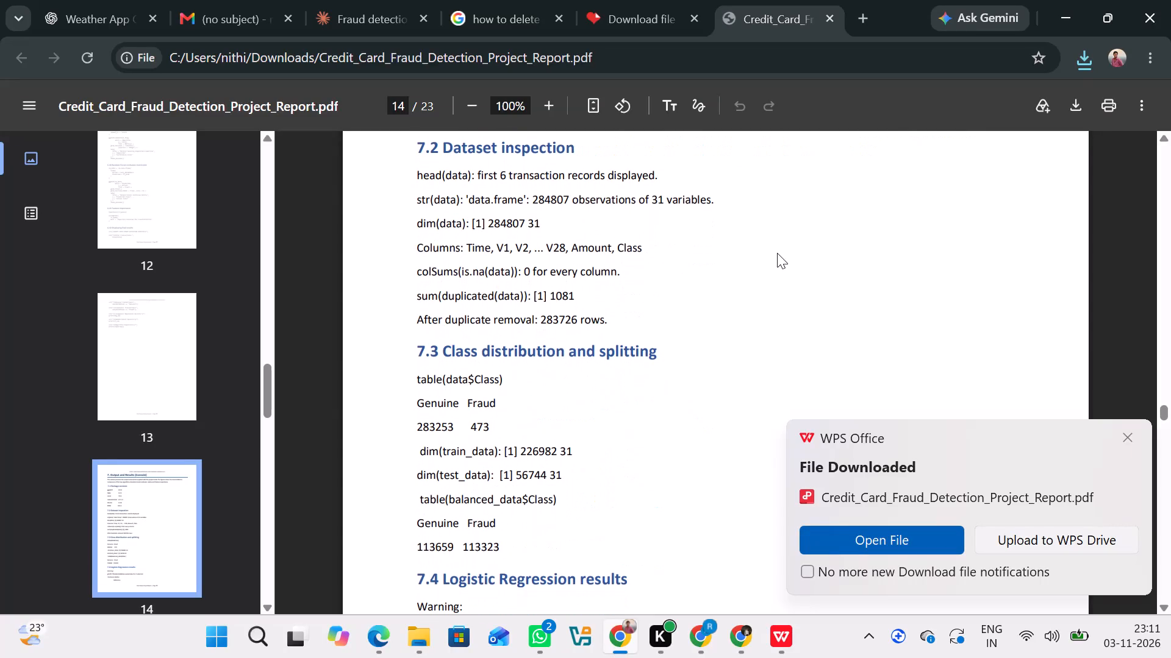
Review the rest of section 7 in the PDF, from dataset inspection through the model results, algorithm comparison and charts.
scroll(777, 253, "down", 2)
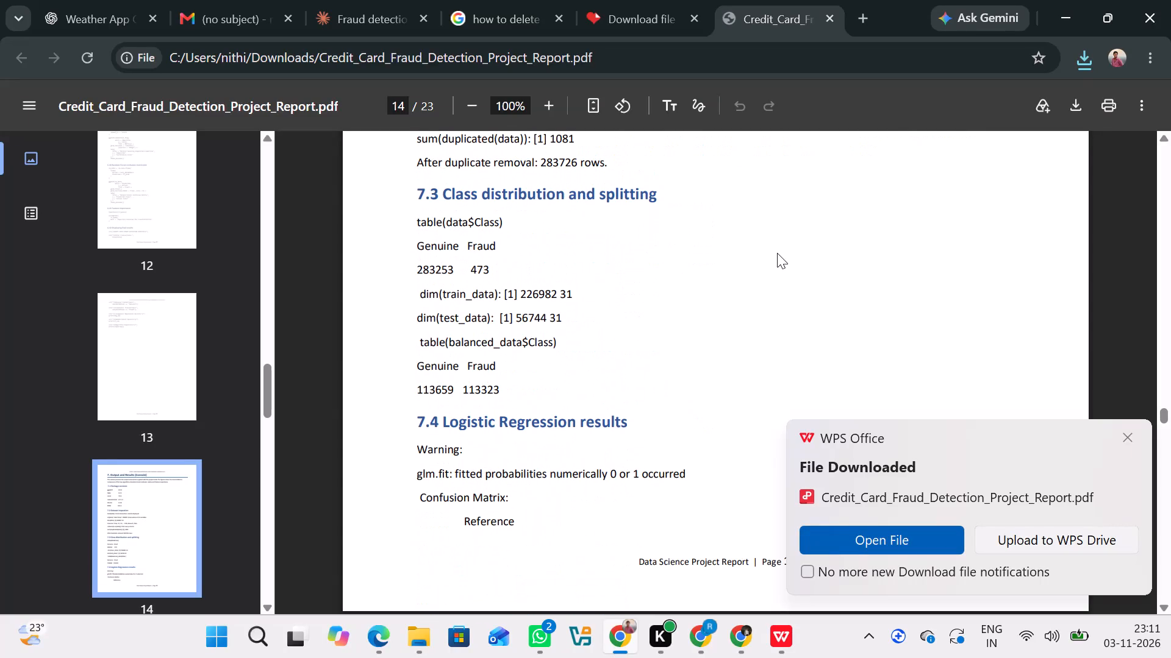
scroll(777, 253, "down", 4)
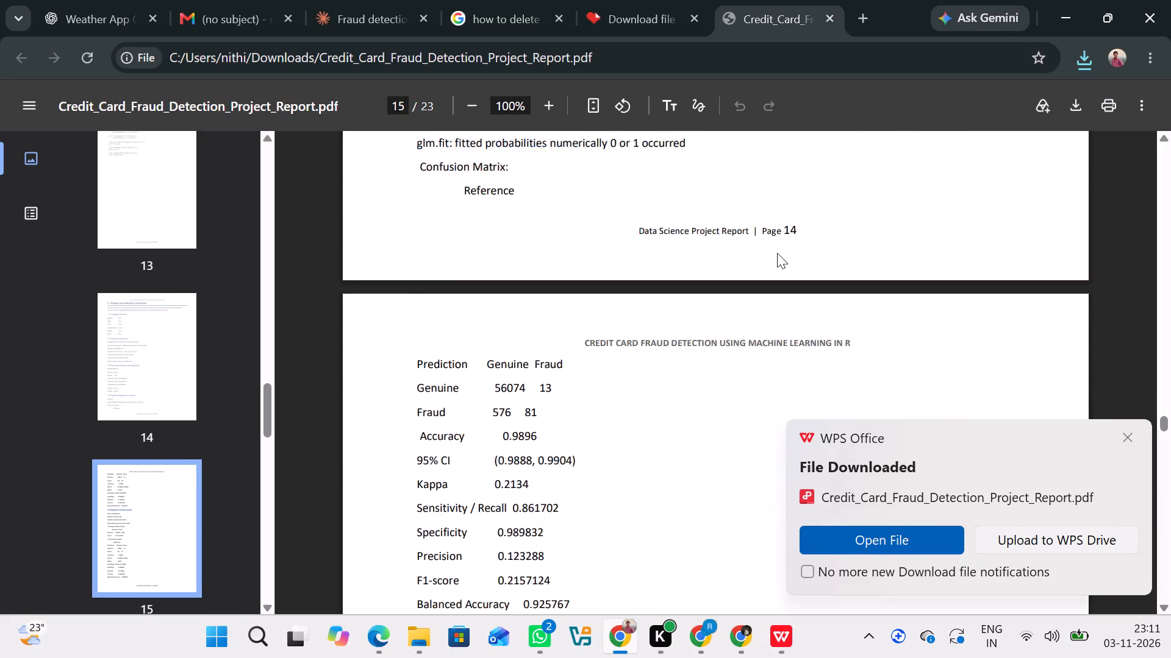
scroll(777, 253, "down", 1)
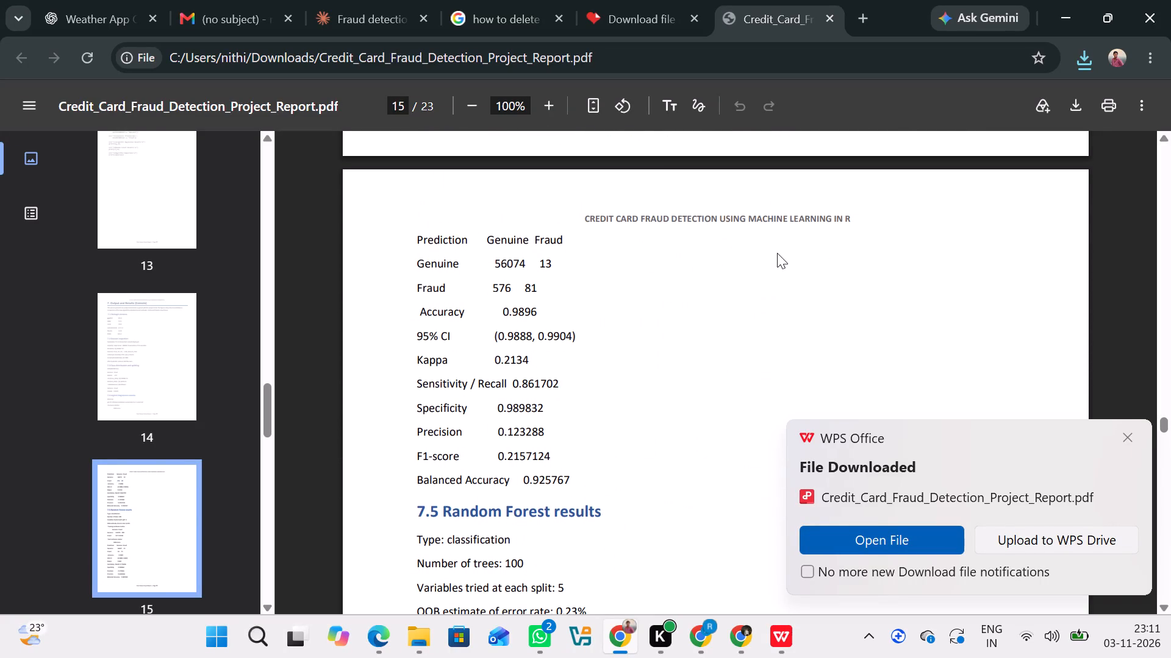
scroll(777, 253, "down", 1)
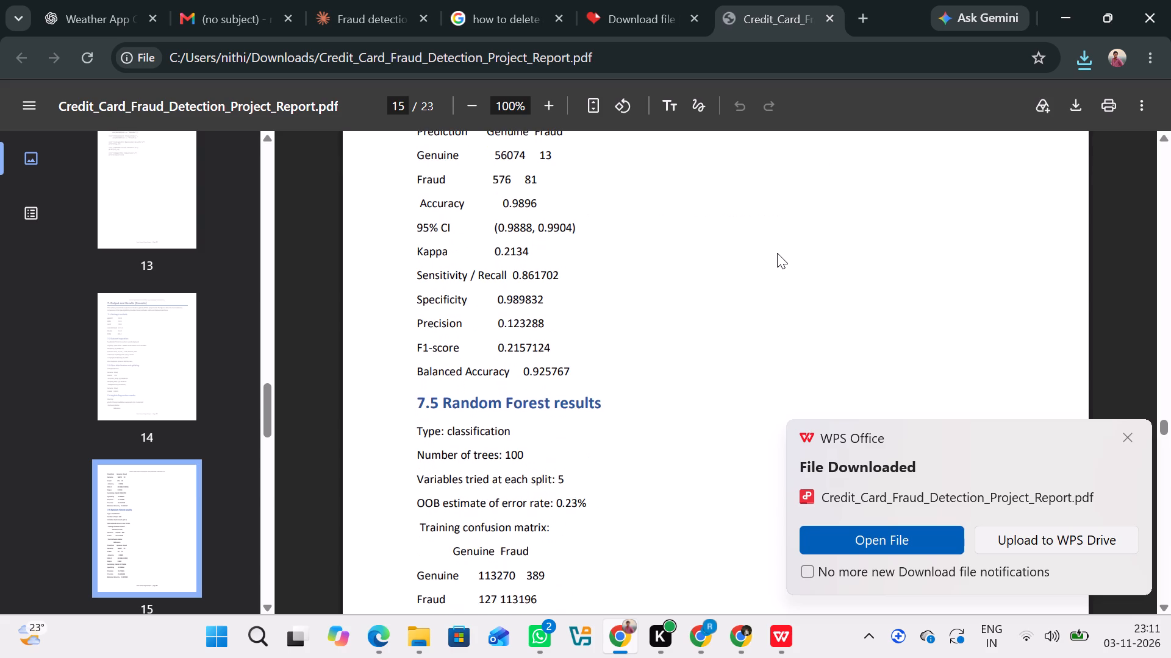
scroll(777, 253, "down", 1)
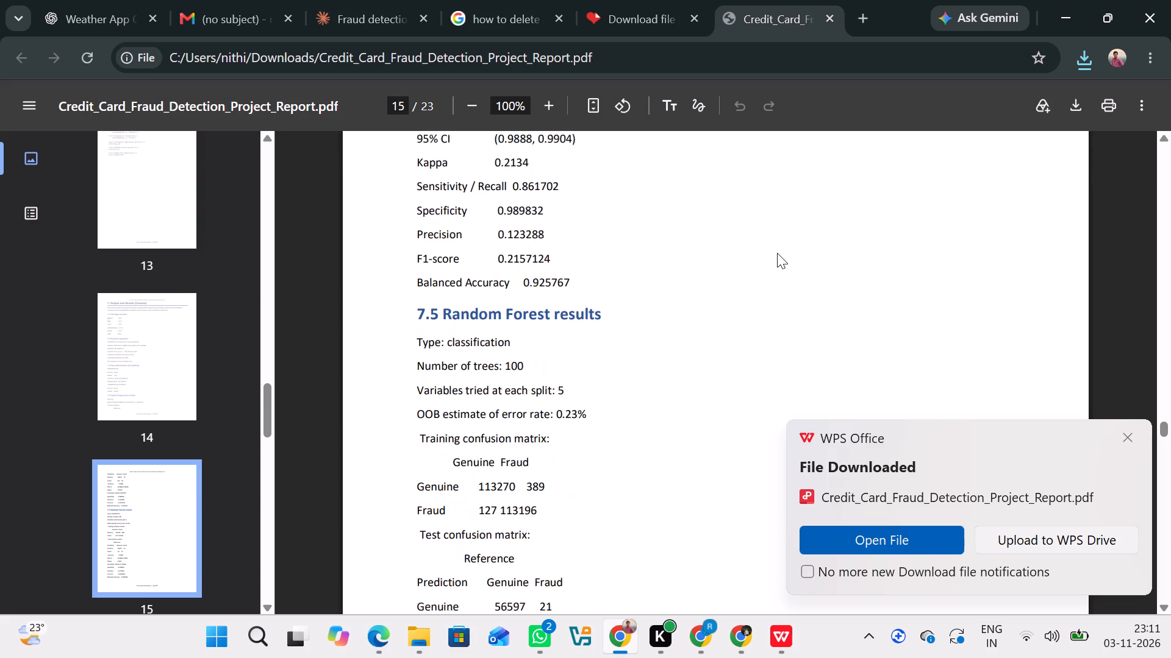
scroll(777, 253, "down", 1)
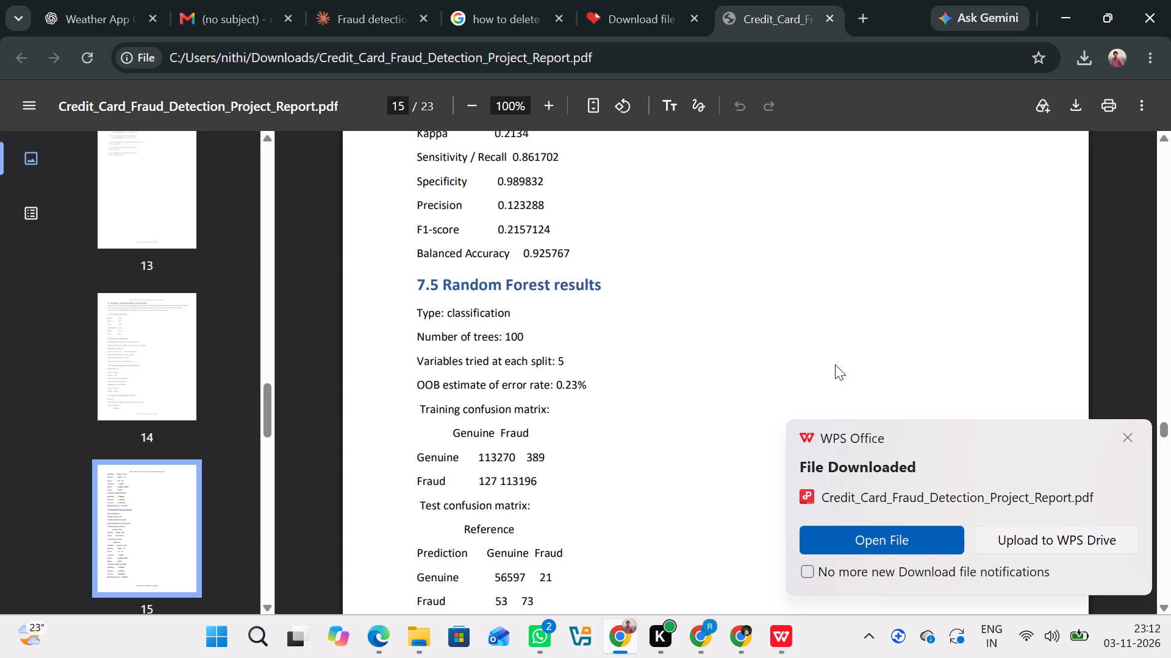
scroll(835, 364, "down", 6)
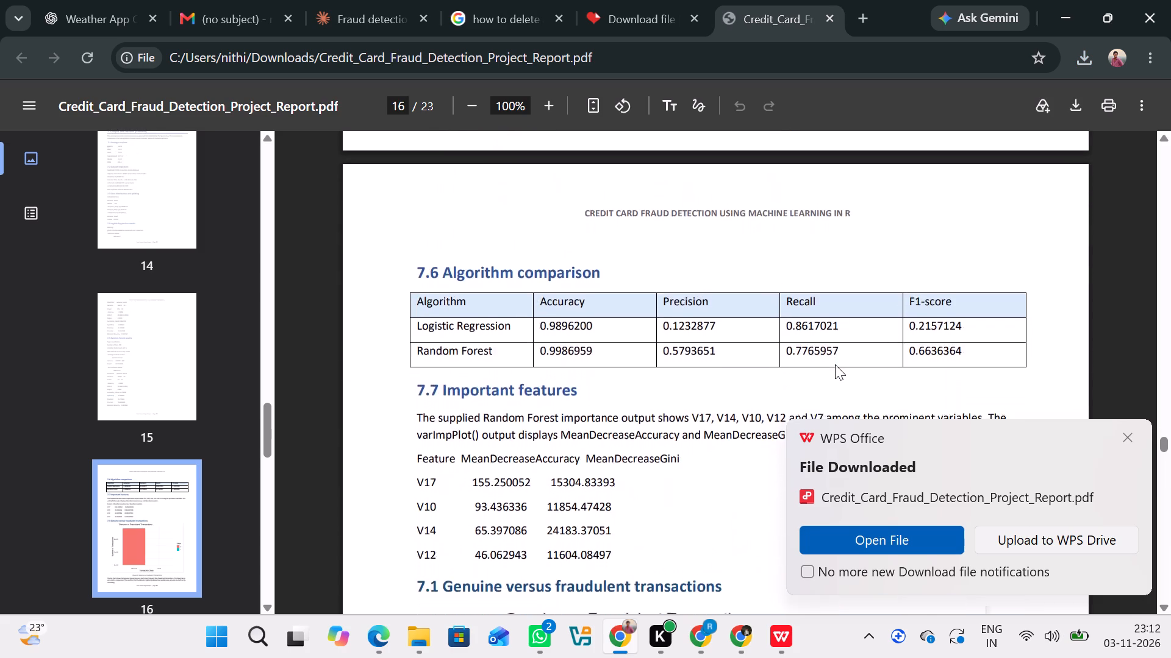
scroll(835, 364, "down", 5)
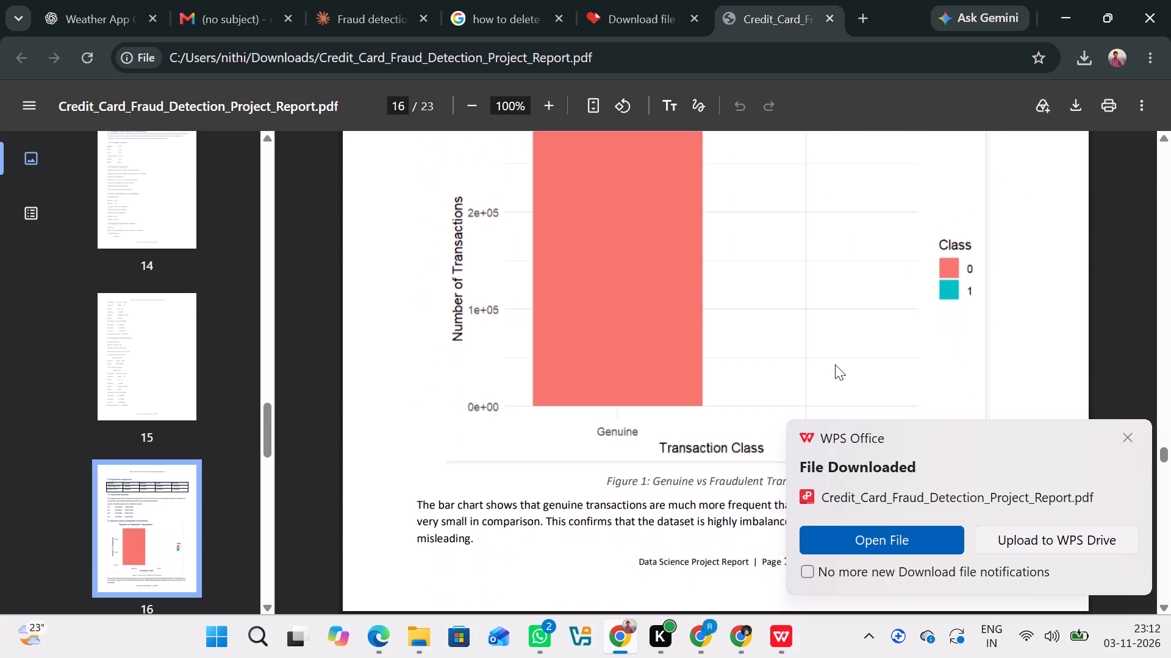
scroll(835, 364, "down", 5)
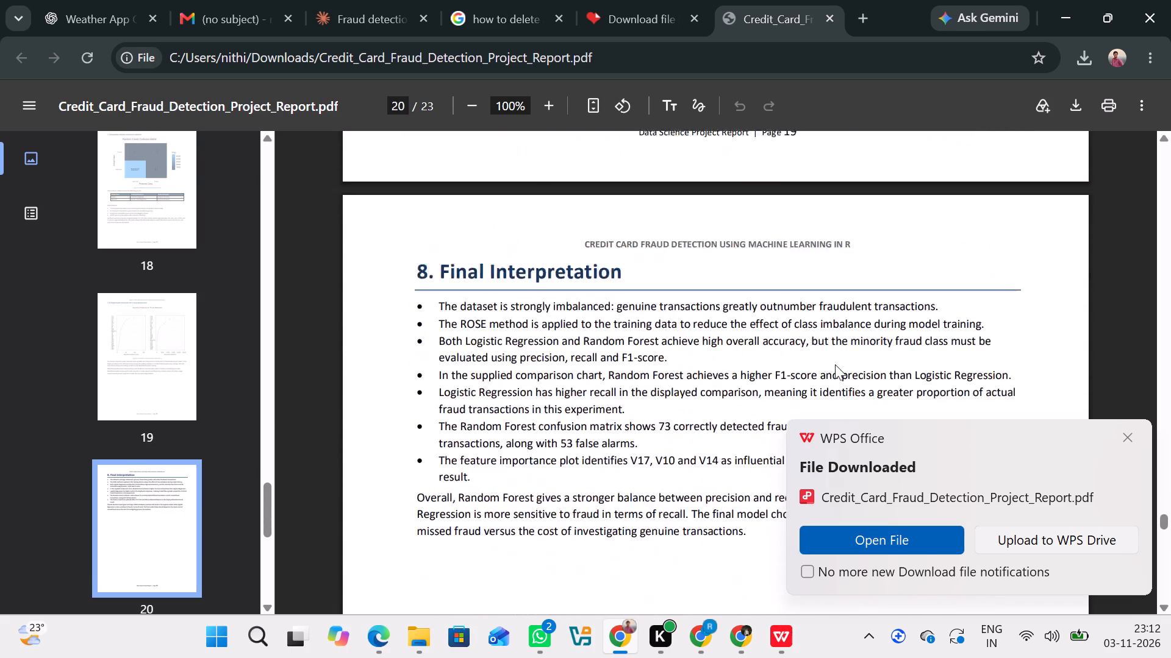
Review the PDF from section 8, Final Interpretation, to the last page, and zoom out to 25% to view the ending pages.
scroll(835, 364, "down", 2)
scroll(835, 364, "up", 3)
scroll(835, 364, "down", 6)
scroll(835, 364, "up", 2)
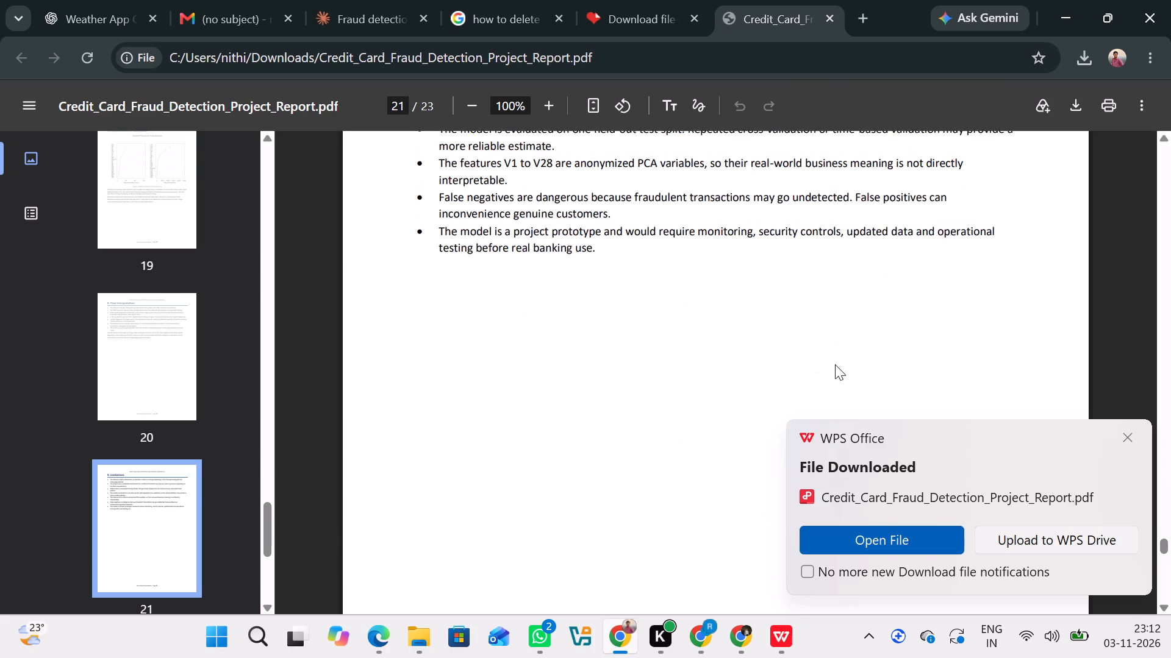
scroll(835, 364, "down", 2)
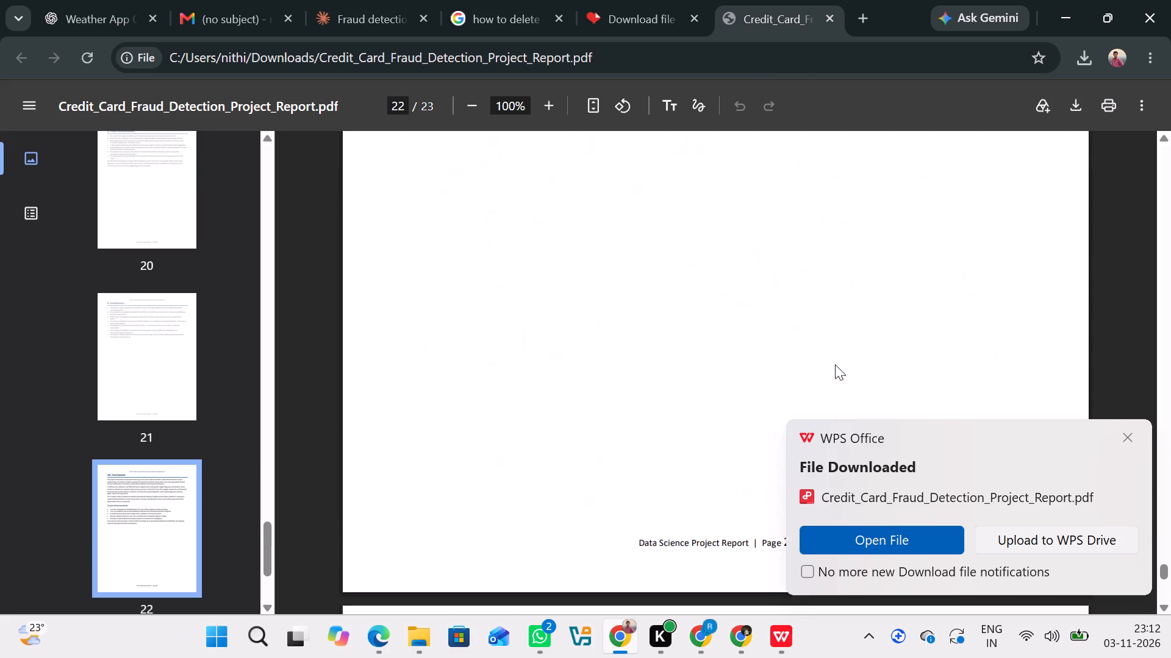
scroll(835, 364, "up", 4)
scroll(835, 364, "right", 1)
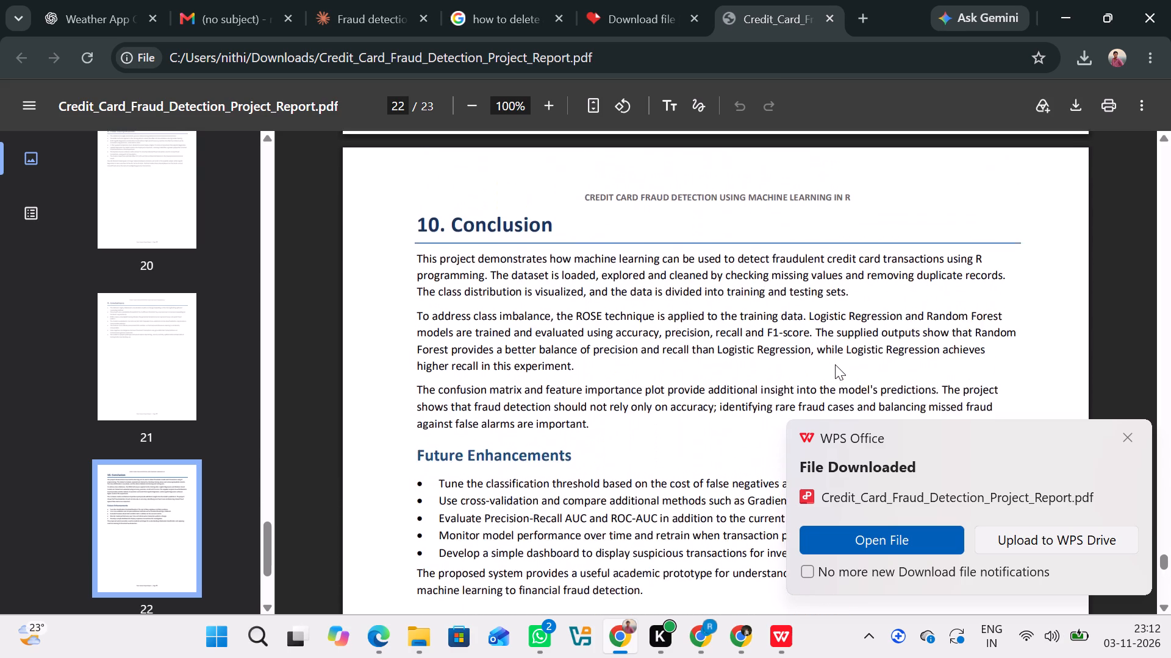
scroll(835, 364, "right", 1)
scroll(835, 364, "down", 2)
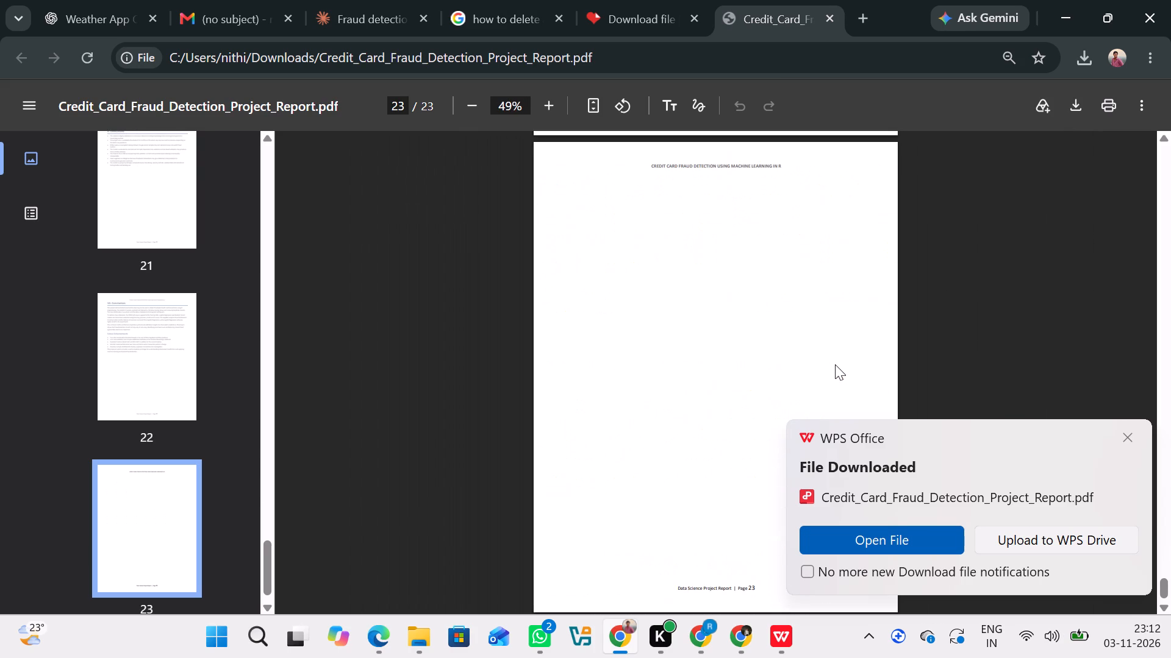
scroll(835, 364, "down", 1)
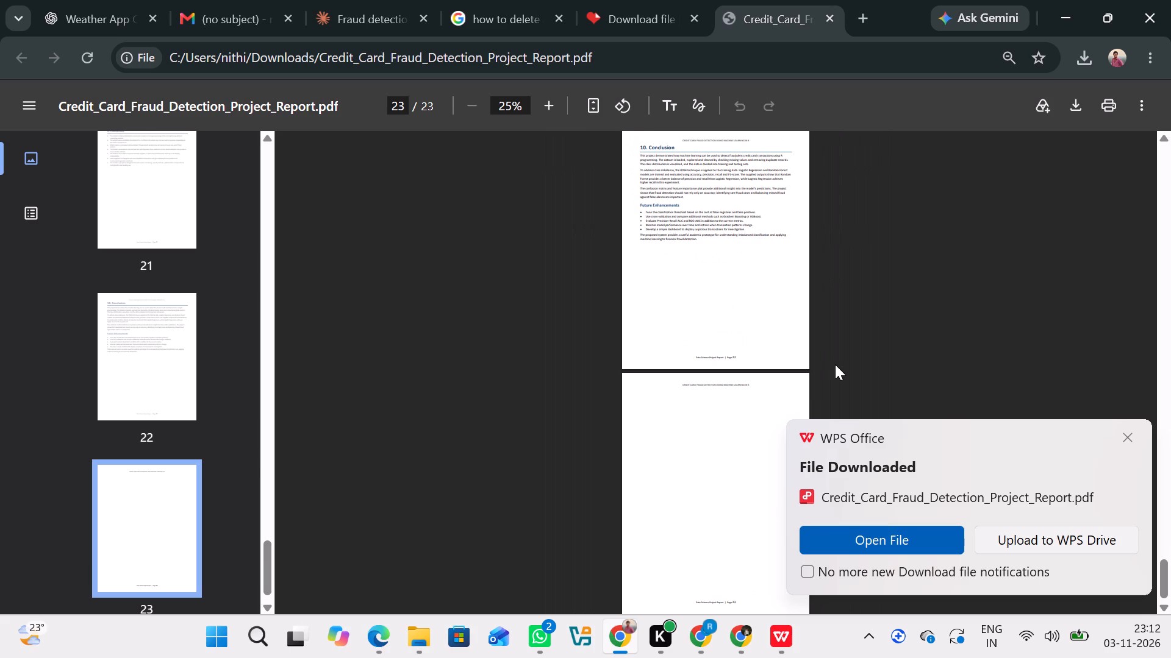
scroll(835, 364, "down", 1)
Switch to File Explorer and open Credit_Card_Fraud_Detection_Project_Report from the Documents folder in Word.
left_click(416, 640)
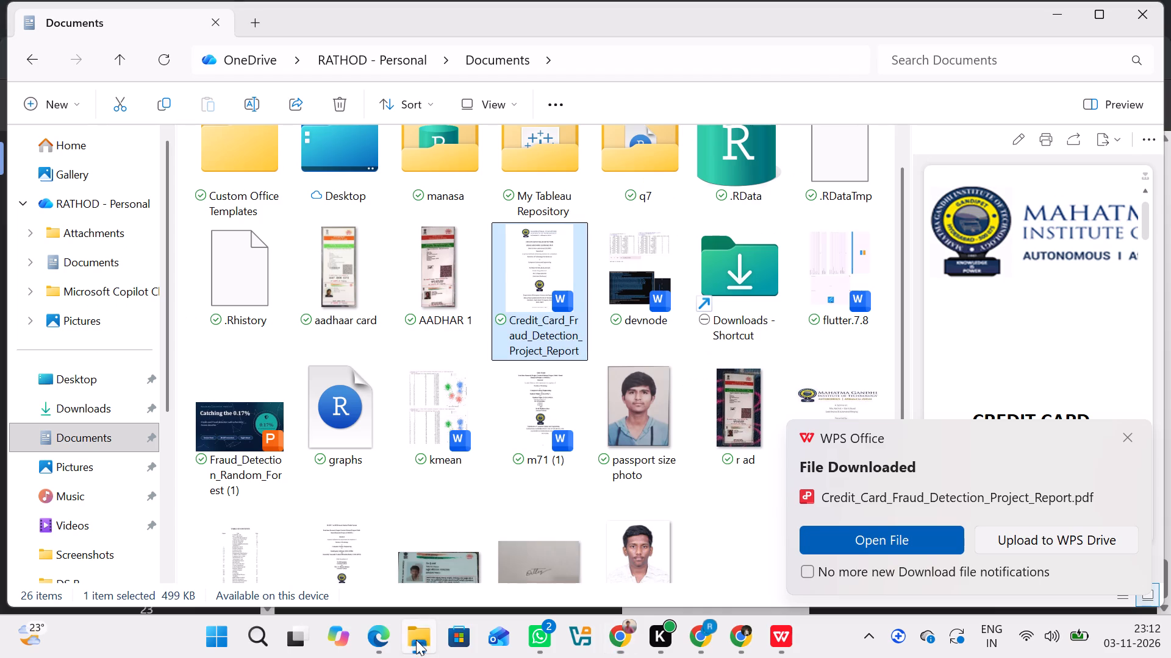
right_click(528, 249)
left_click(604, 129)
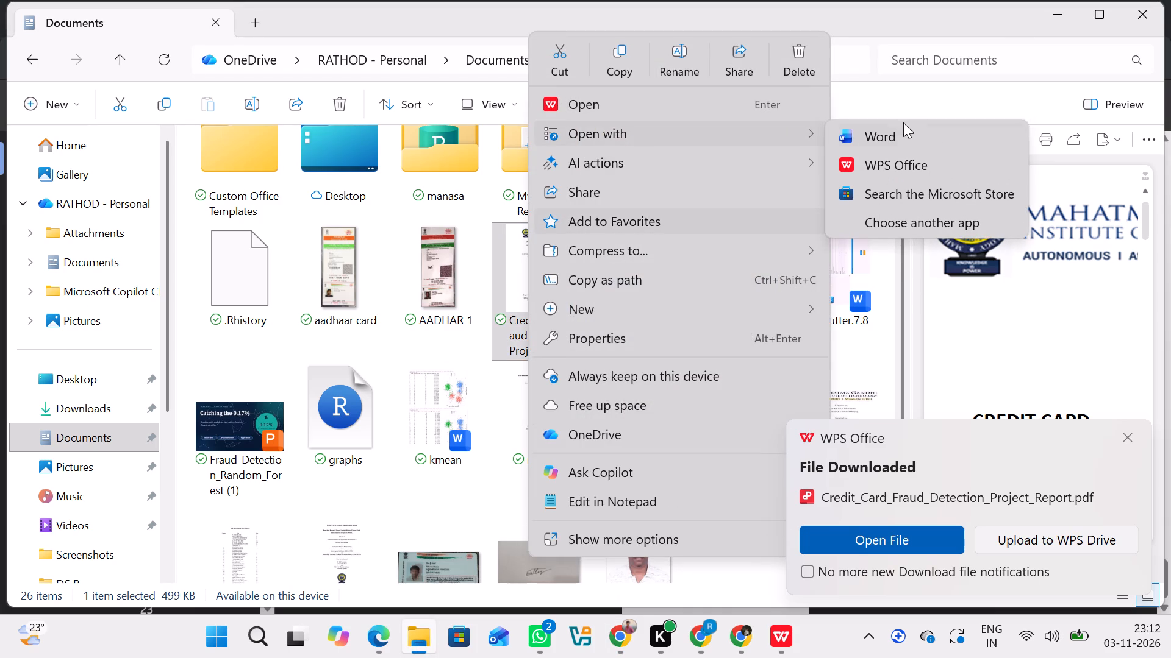
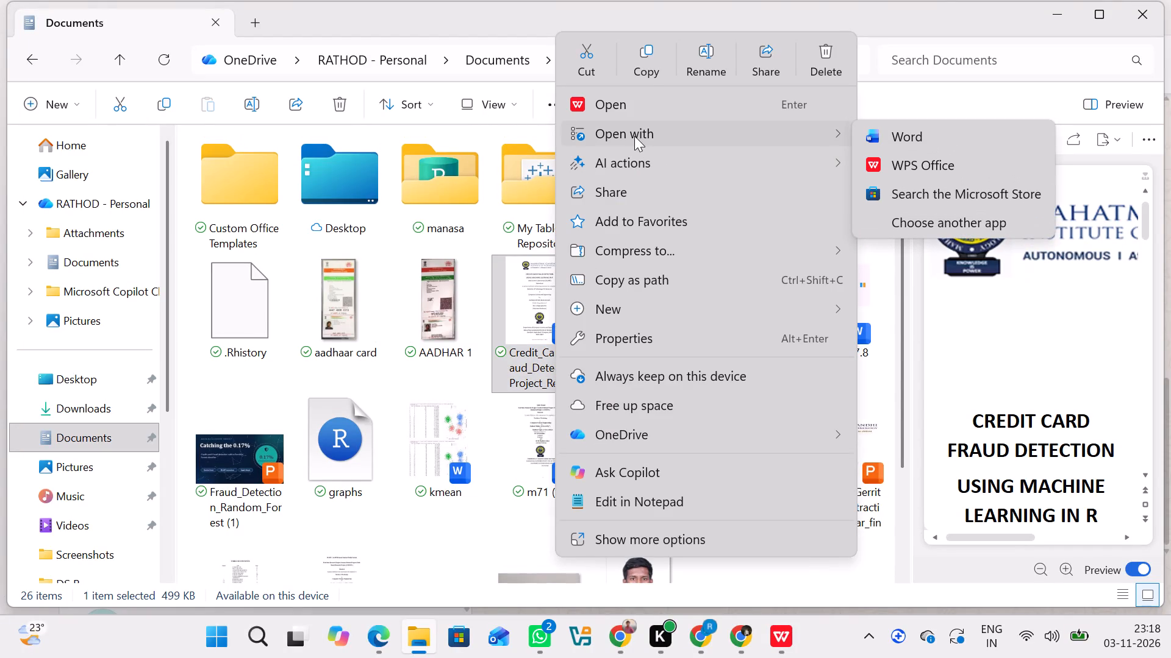
left_click(873, 136)
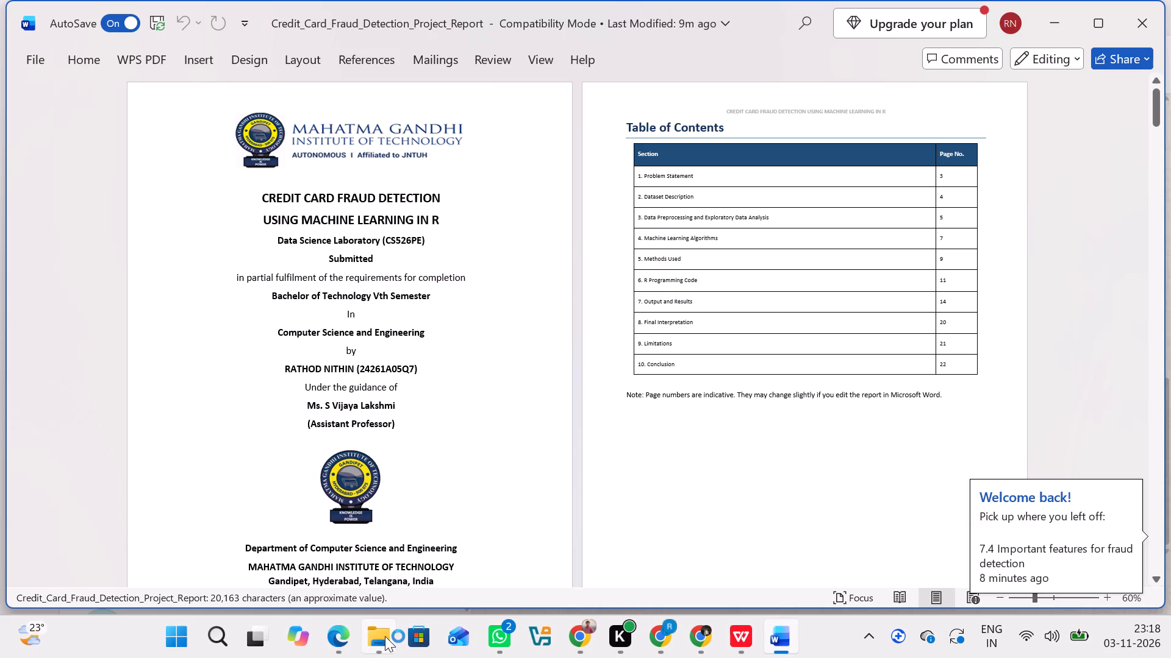
Open Credit_Card_Fraud_Detection_Project_Report (1) from the Downloads folder in Word and enable editing.
left_click(385, 636)
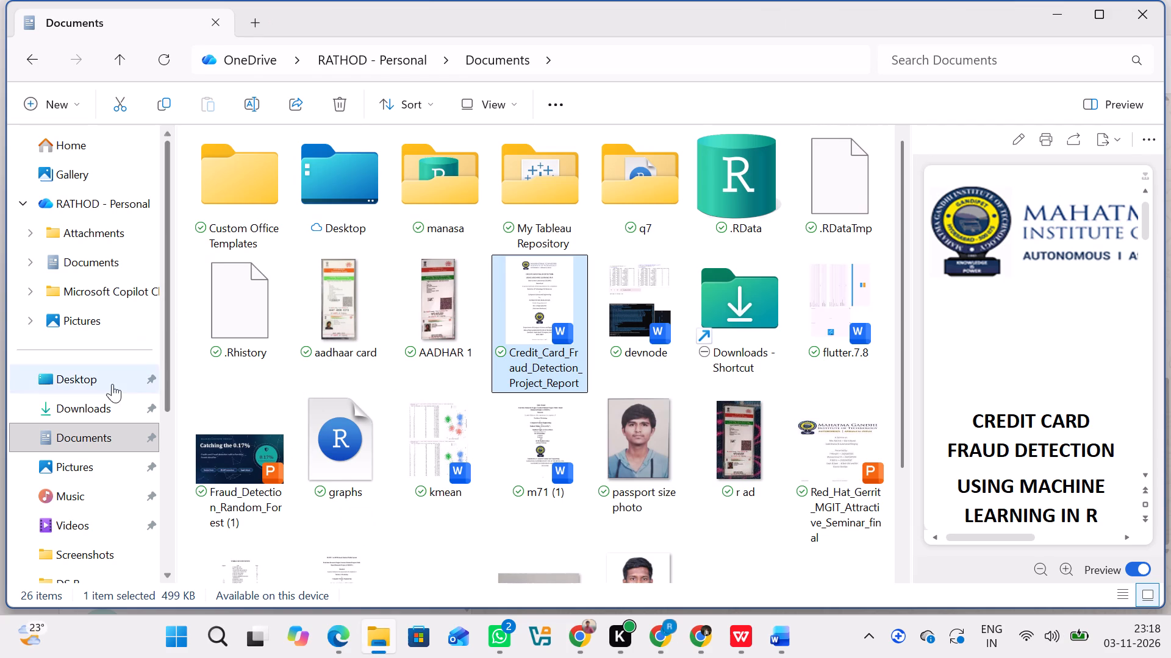
left_click(96, 408)
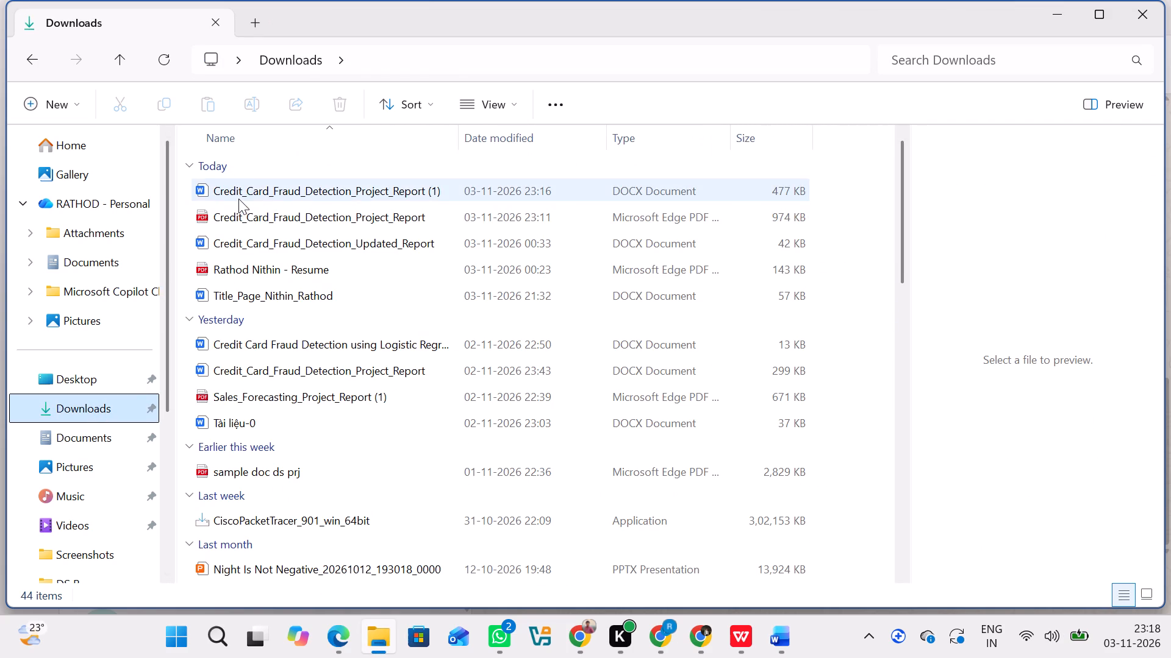
right_click(238, 199)
left_click(338, 208)
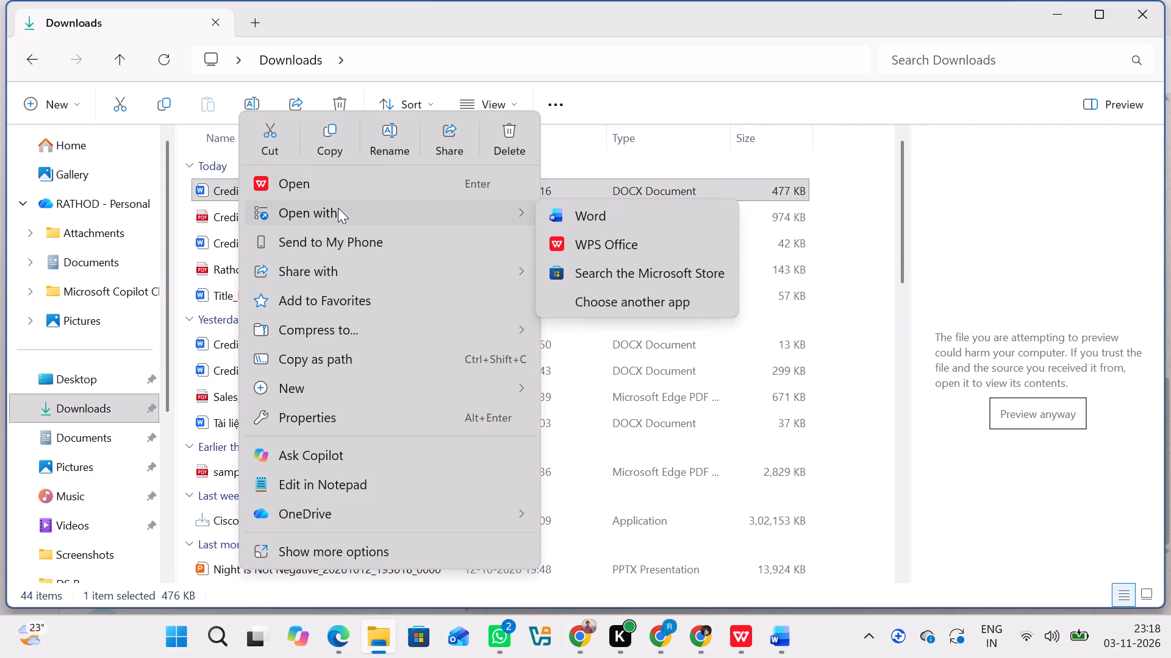
left_click(576, 210)
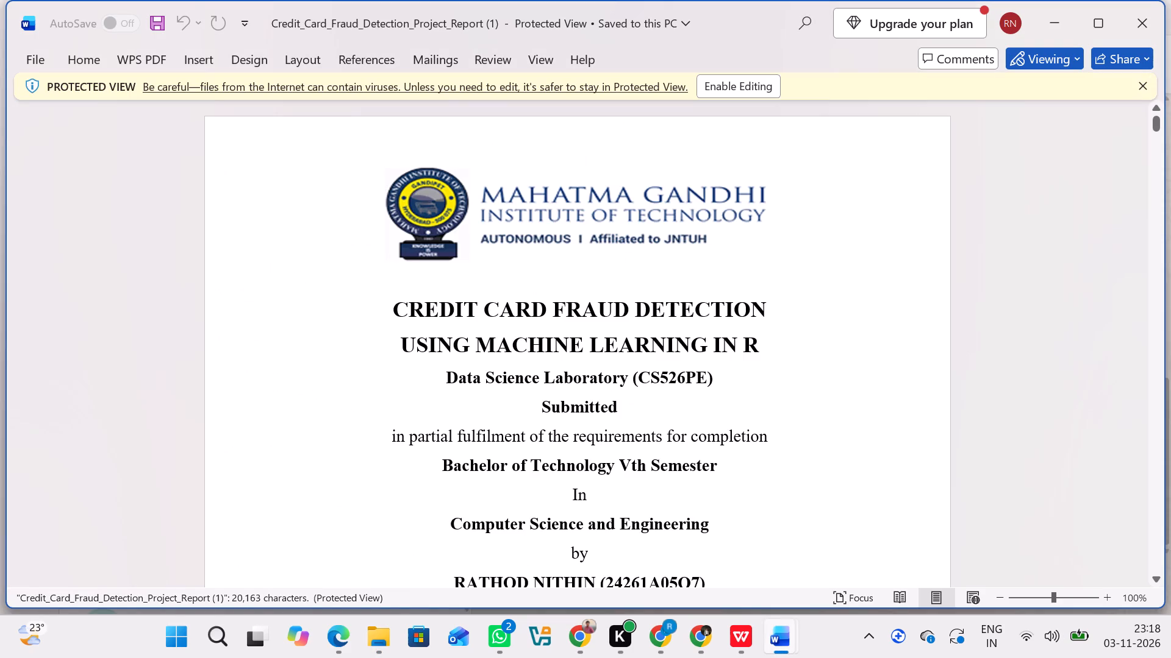
left_click(737, 91)
Check the cover page and table of contents of the font-corrected report.
scroll(746, 344, "down", 20)
scroll(746, 344, "down", 10)
scroll(746, 344, "up", 1)
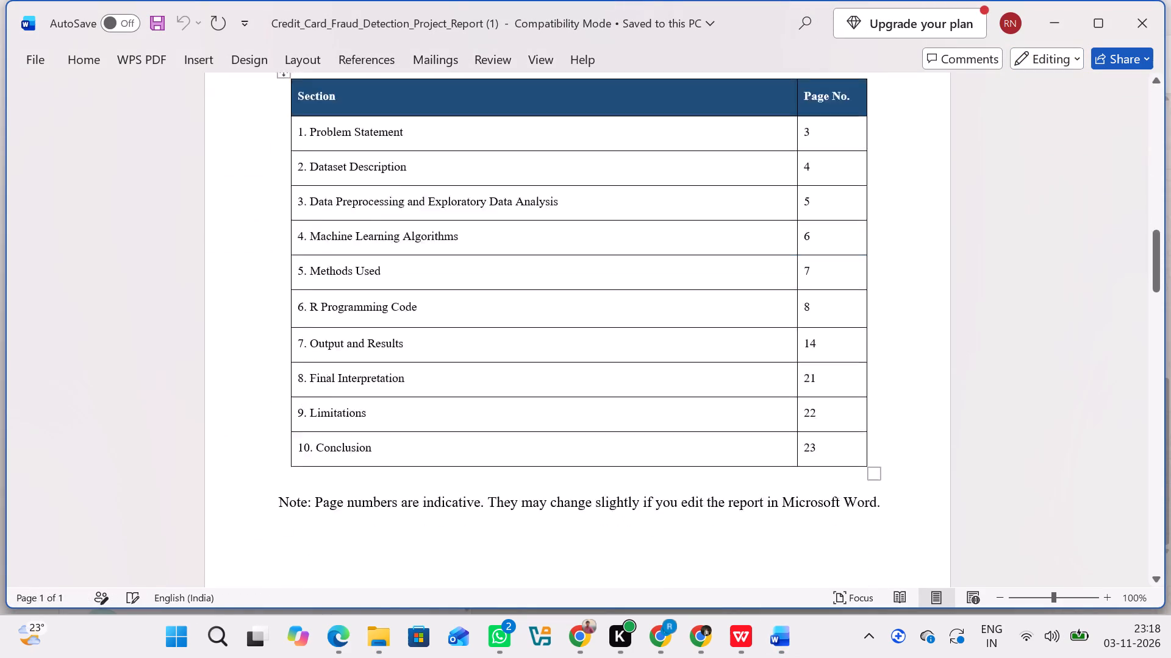
scroll(746, 344, "up", 2)
scroll(746, 344, "down", 2)
scroll(746, 344, "up", 1)
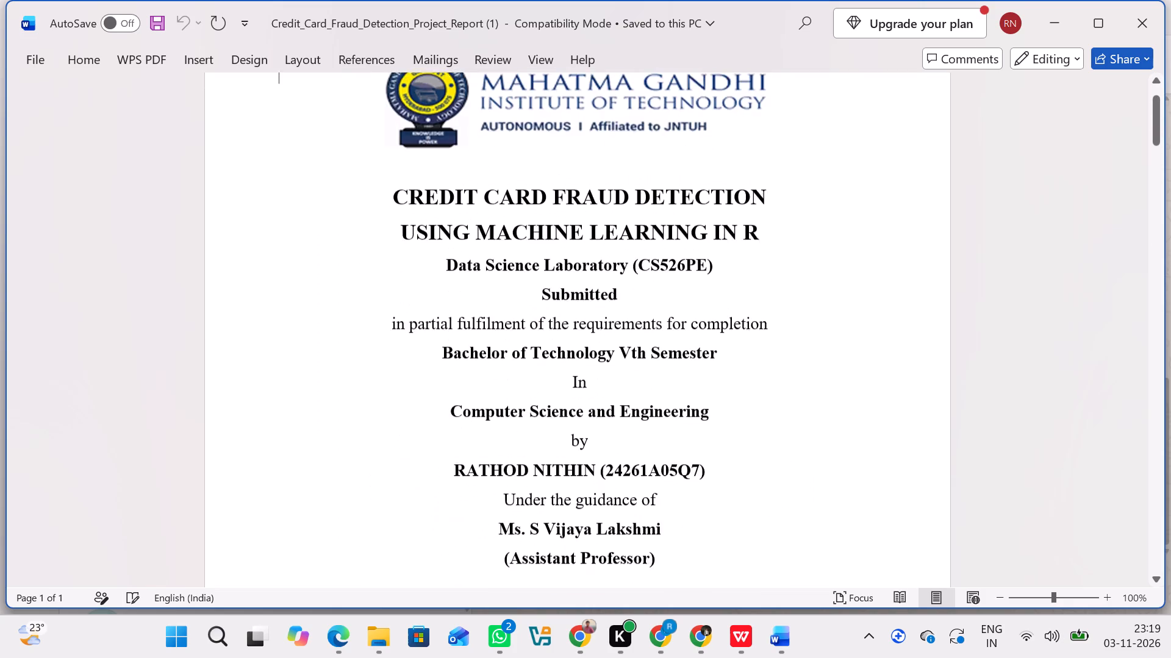
scroll(746, 344, "down", 3, "ctrl")
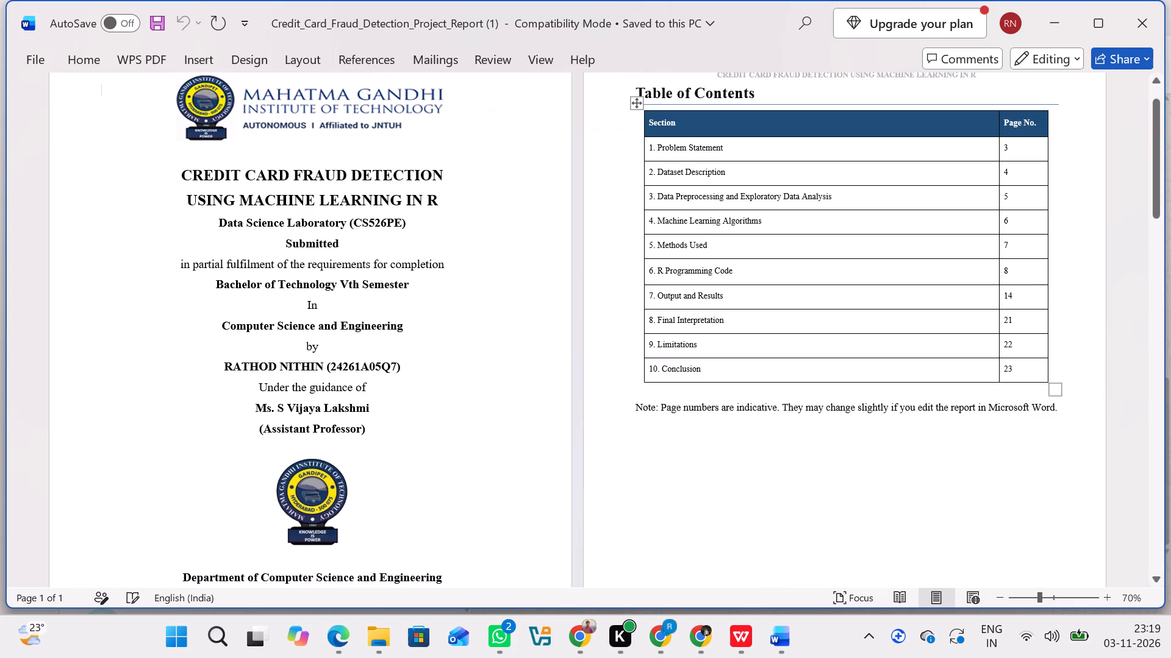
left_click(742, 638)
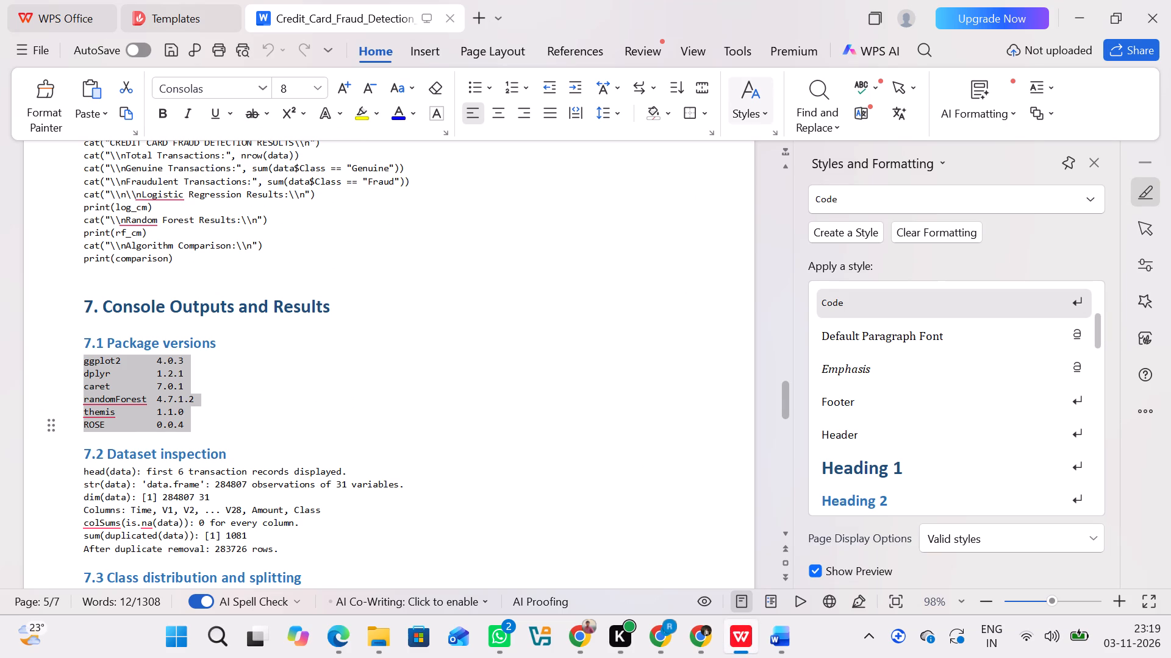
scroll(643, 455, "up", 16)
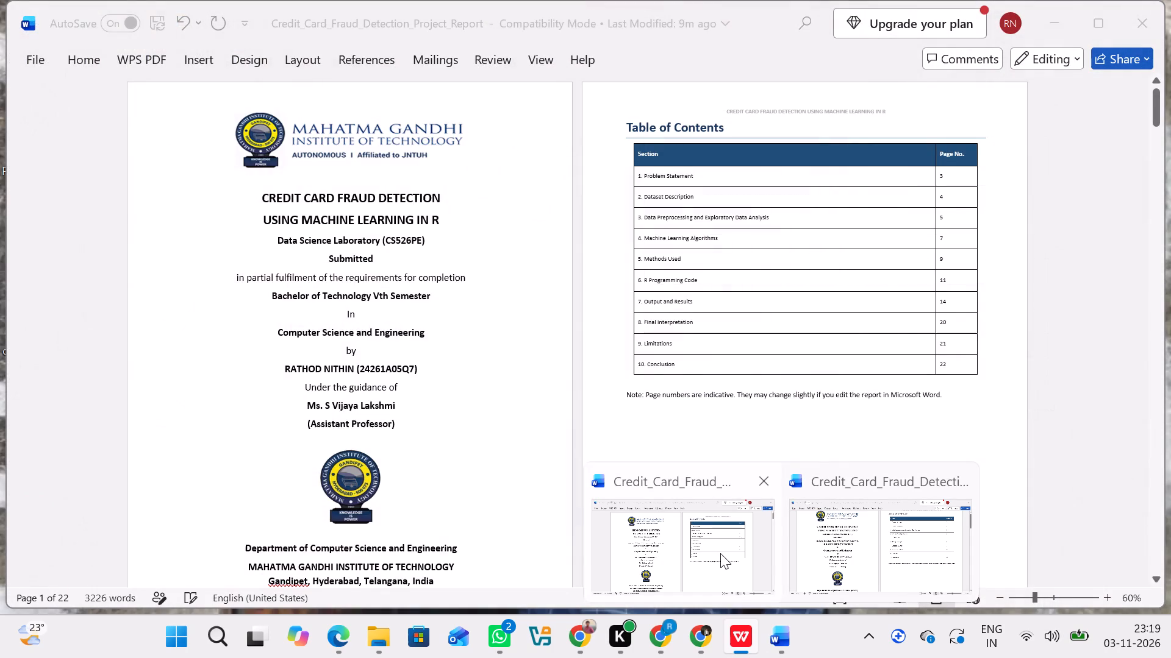
Return to Credit_Card_Fraud_Detection_Project_Report (1) in Word and review the font and layout from Problem Statement through R Programming Code.
left_click(828, 551)
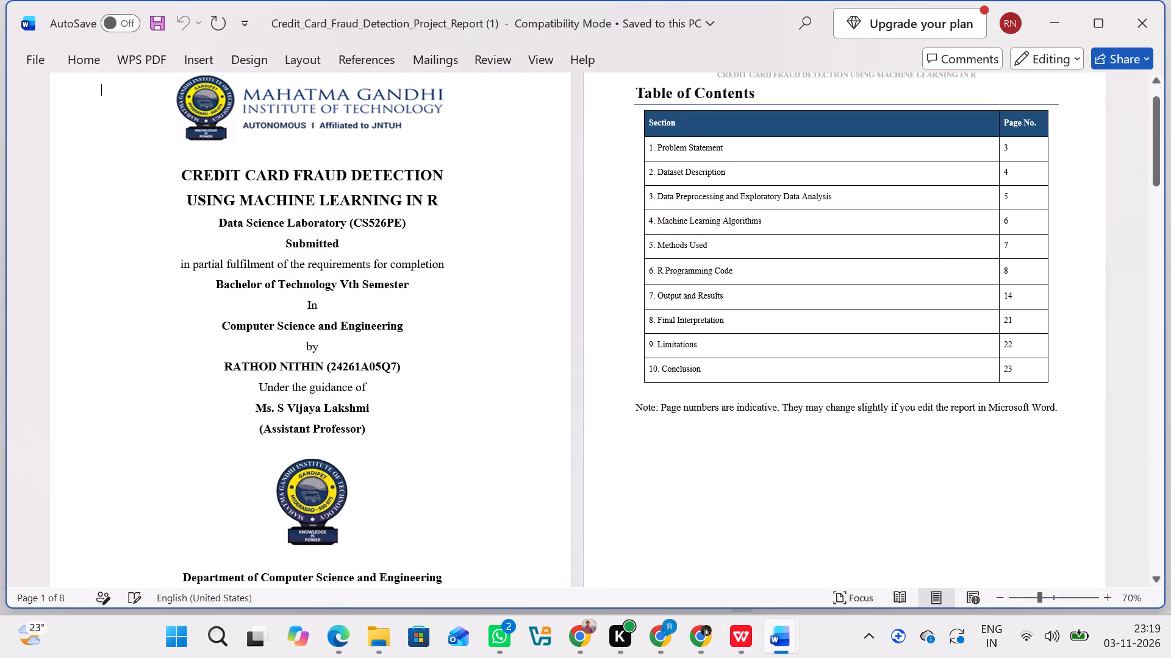
scroll(757, 400, "down", 4)
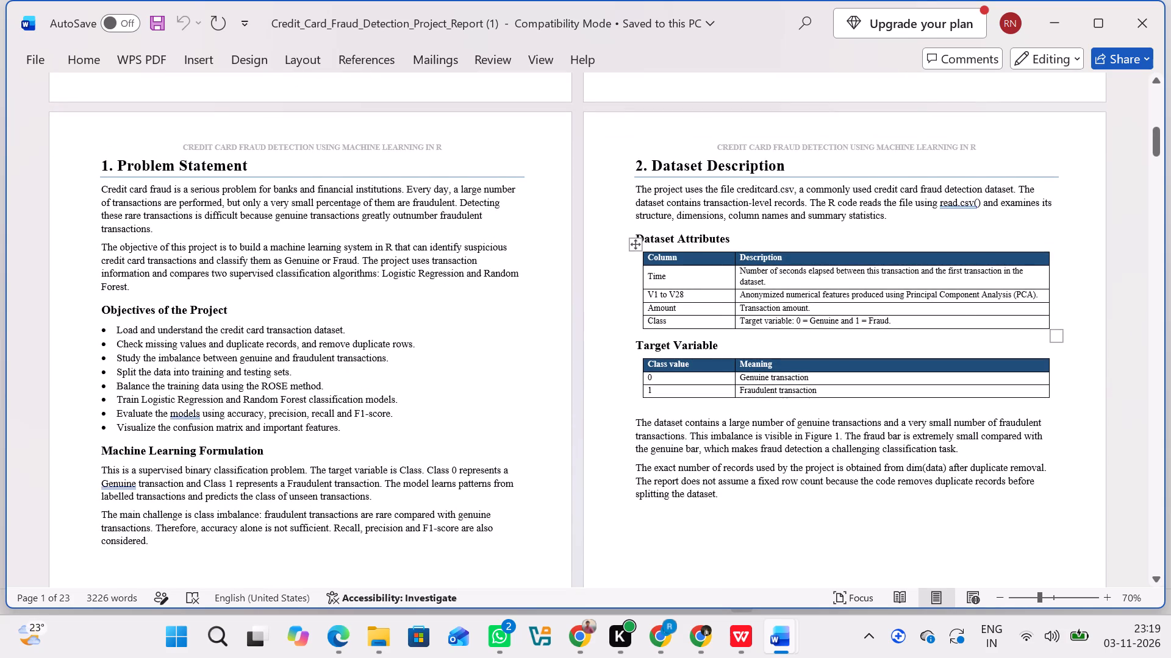
scroll(757, 400, "down", 4)
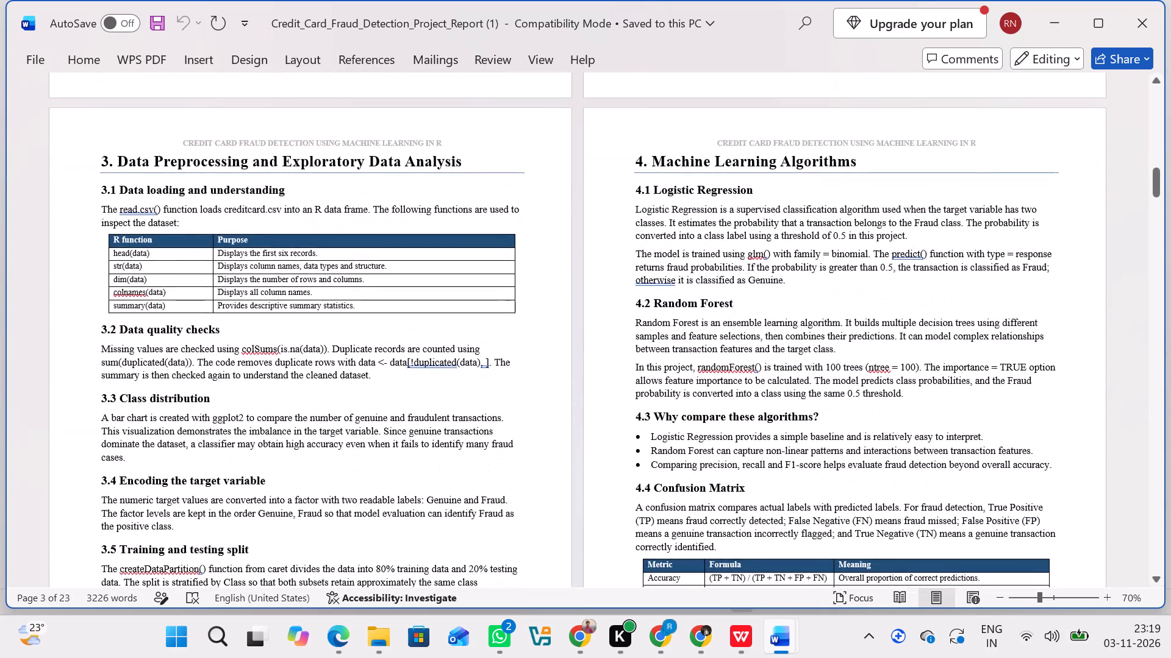
scroll(757, 400, "down", 4)
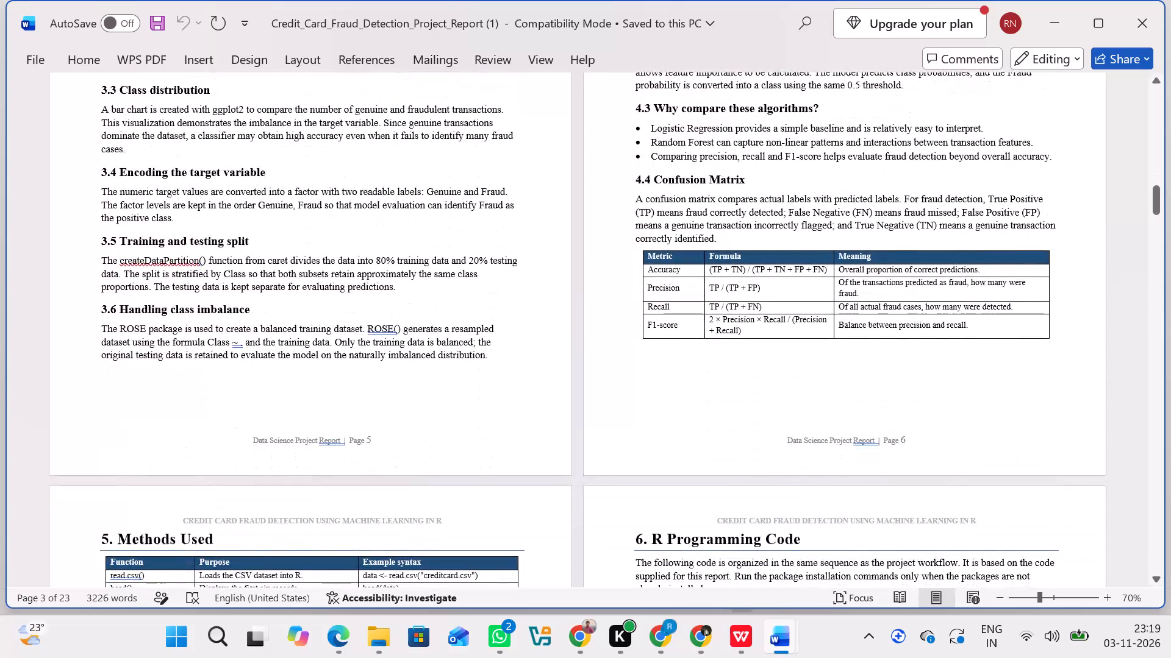
scroll(757, 400, "down", 1)
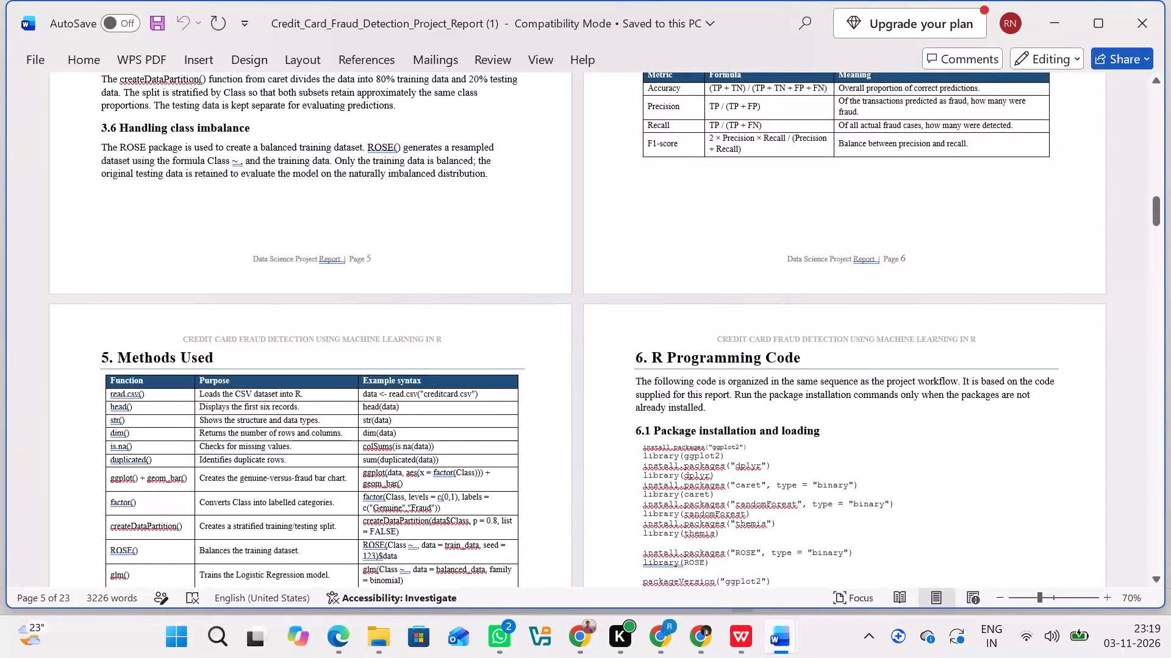
scroll(757, 400, "down", 3)
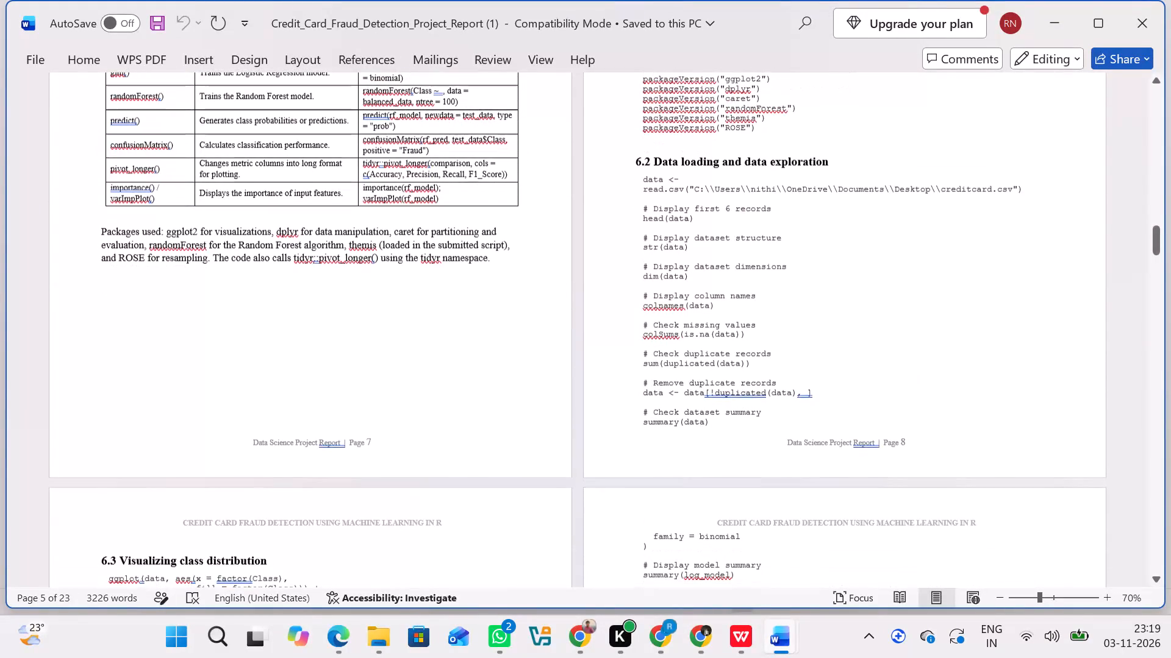
scroll(757, 400, "down", 3)
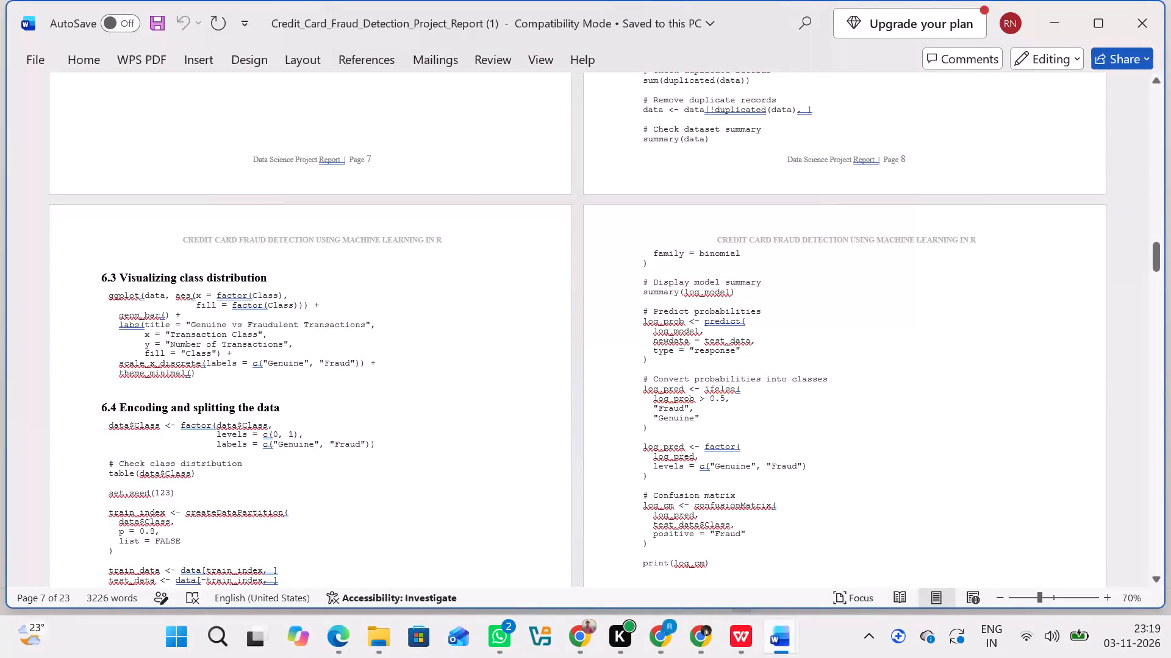
scroll(757, 400, "down", 2)
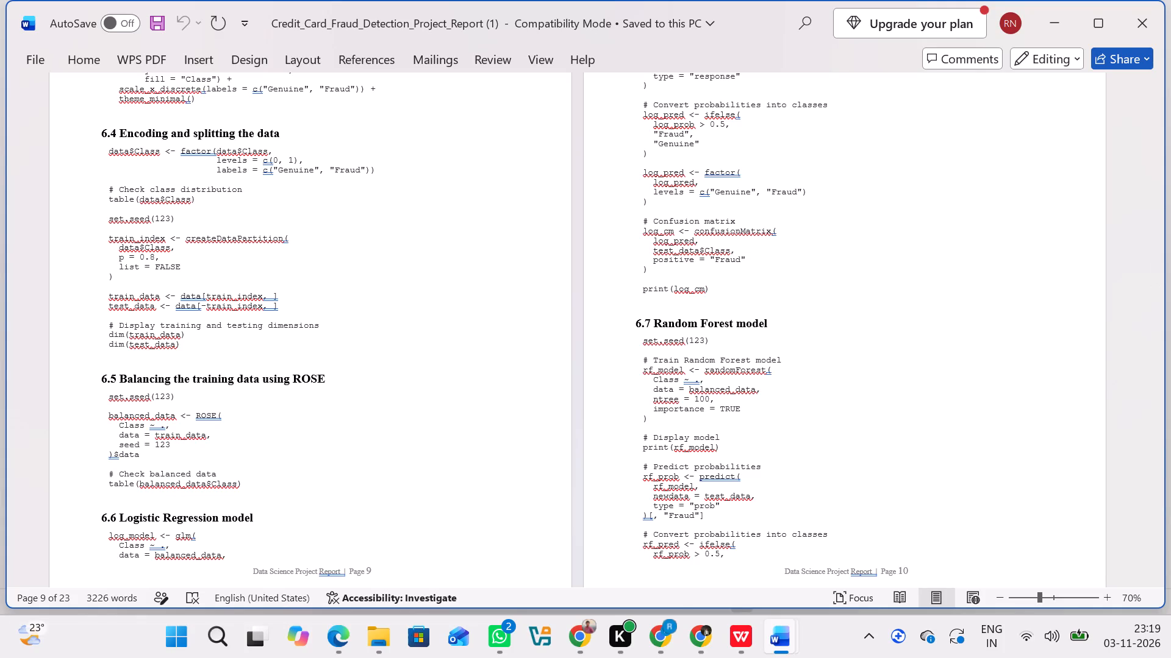
scroll(757, 400, "down", 3)
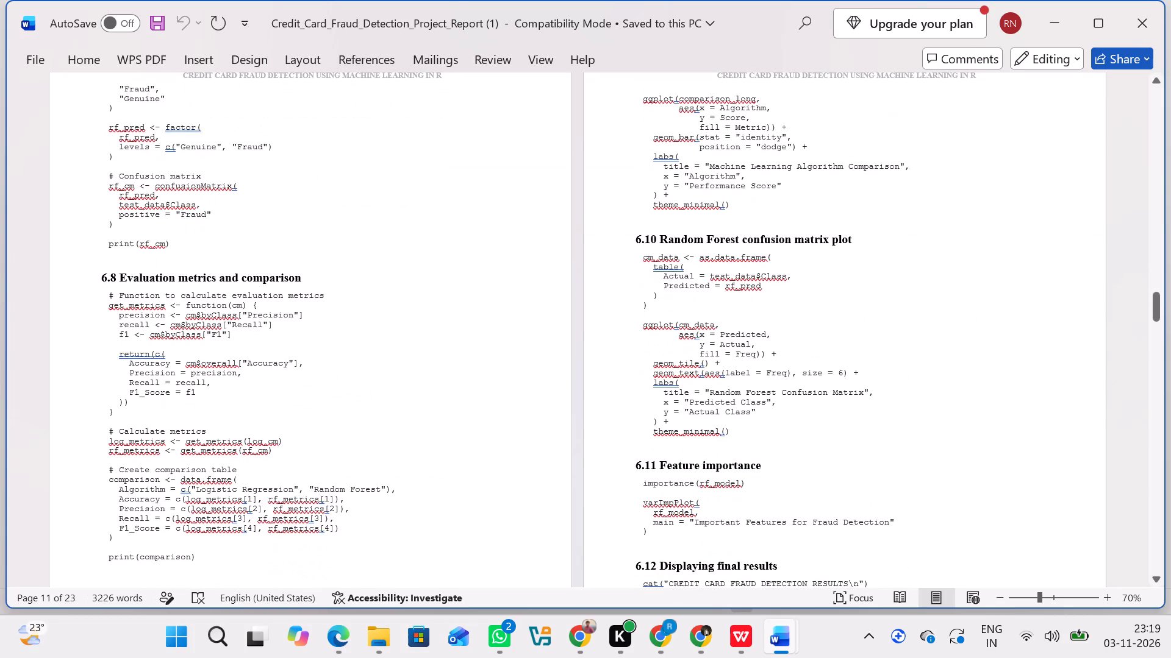
scroll(757, 400, "down", 2)
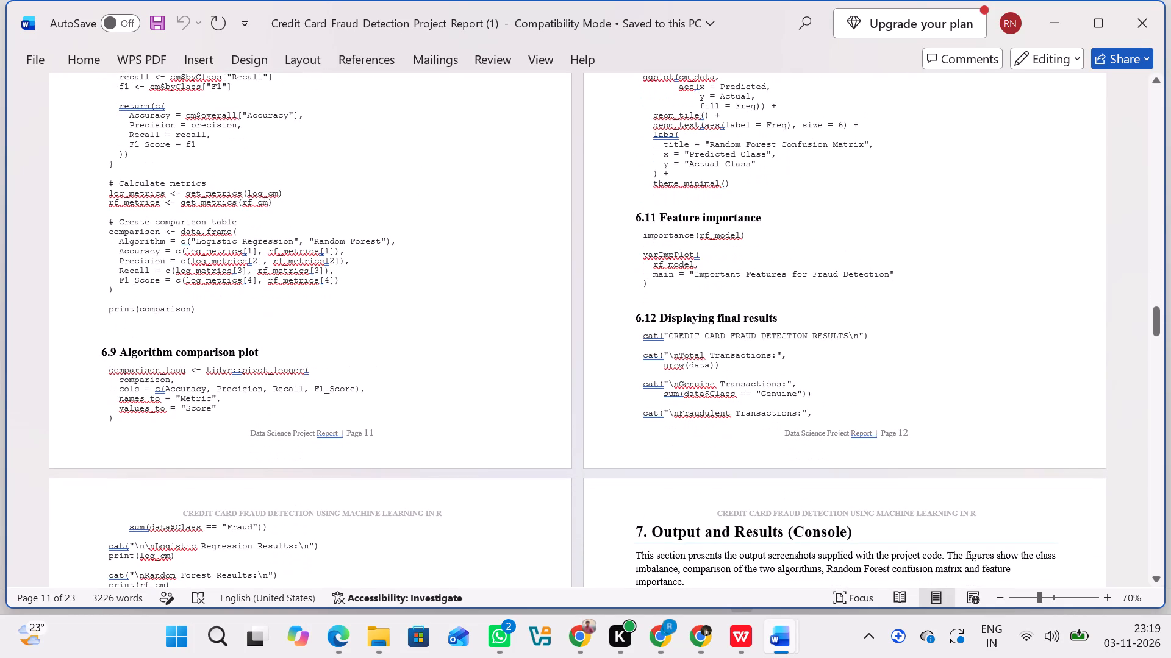
scroll(757, 400, "down", 2)
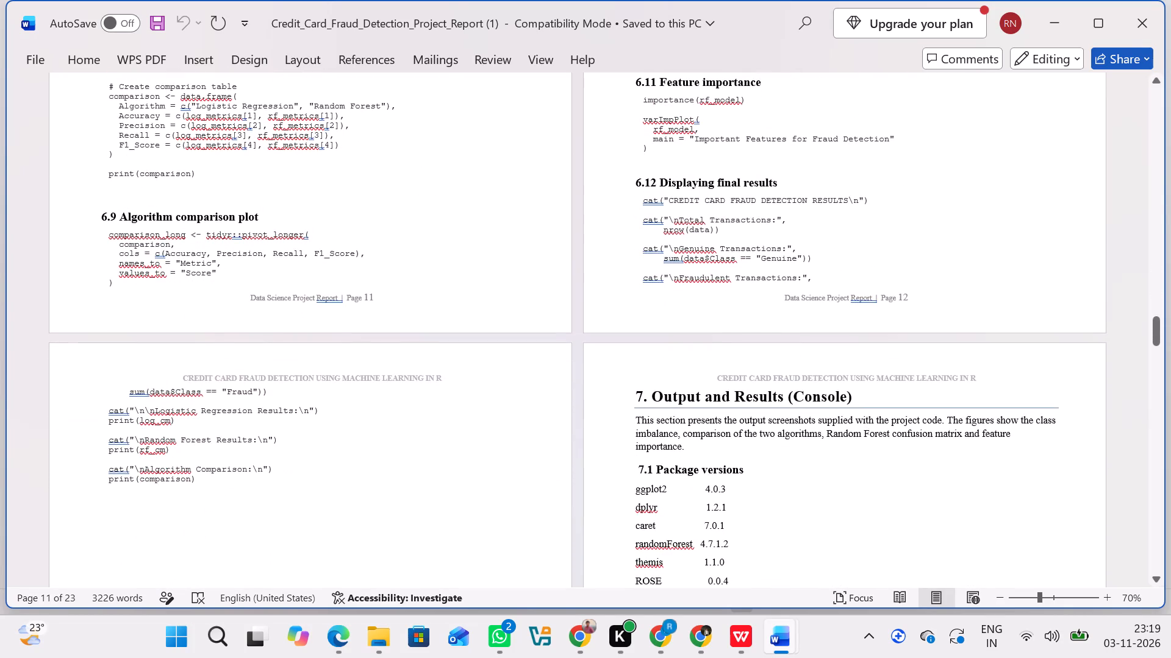
Review the formatting of the report from Output and Results (Console) through the conclusion, and look back over the console output pages.
scroll(757, 400, "down", 3)
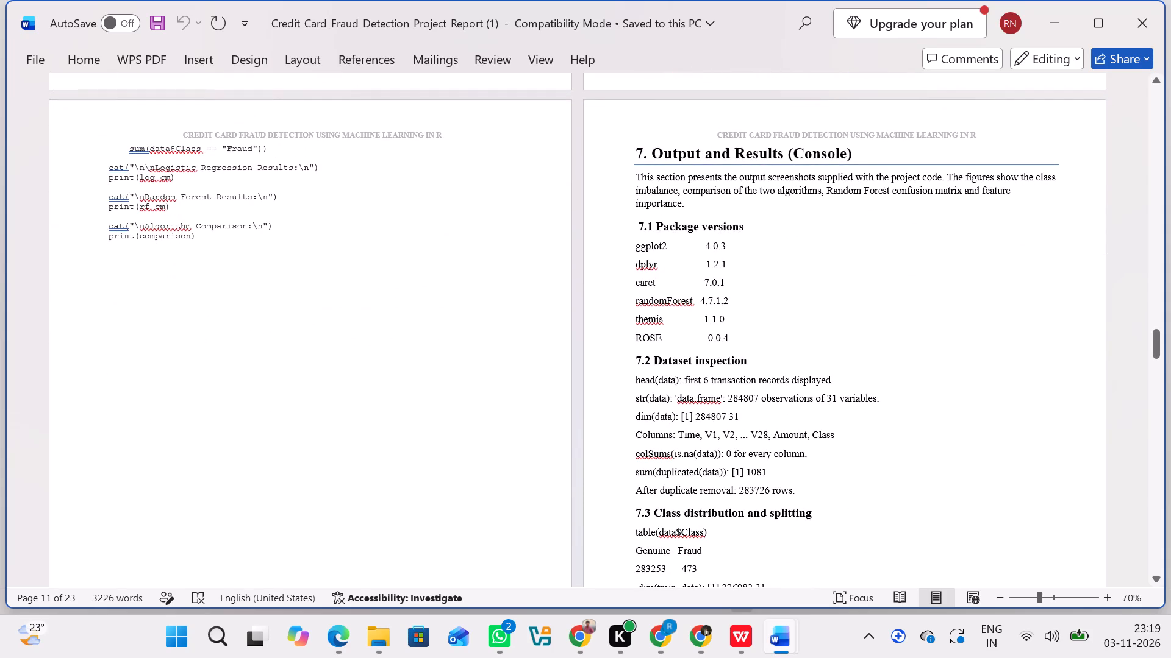
left_click(427, 132)
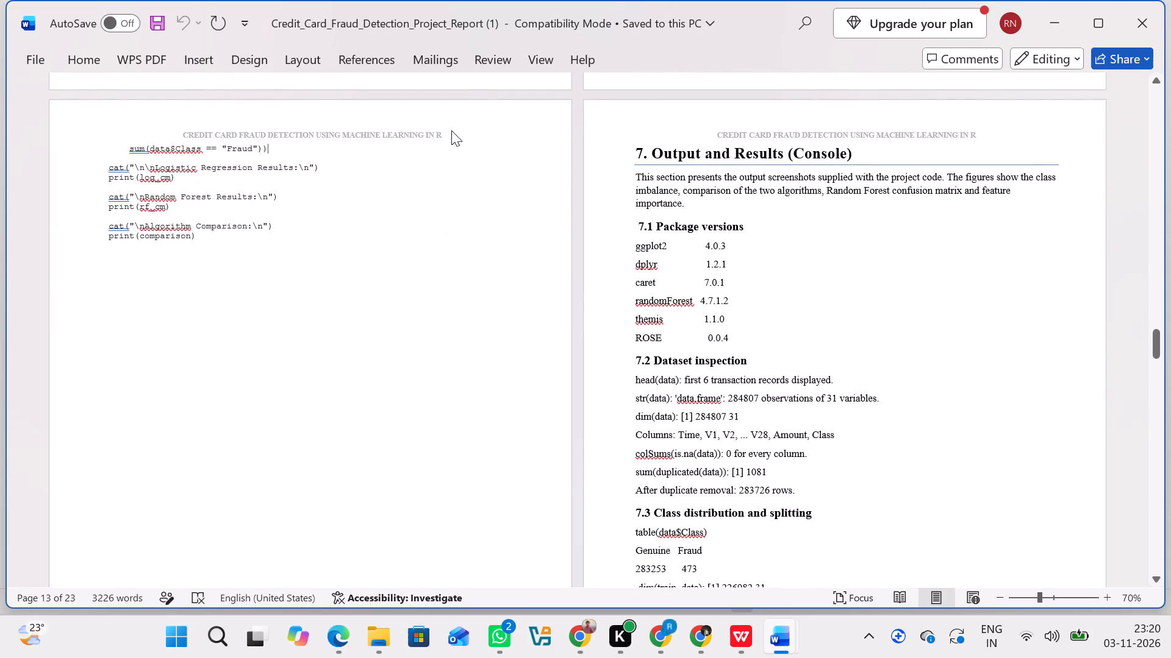
left_click(452, 130)
scroll(888, 280, "down", 3)
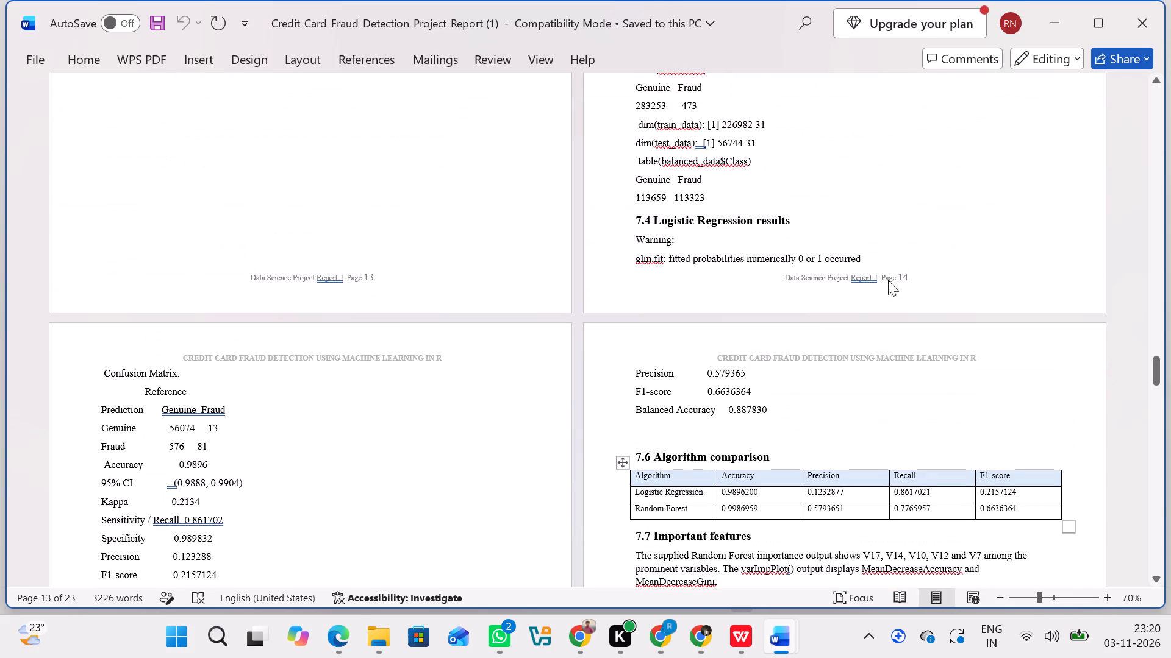
scroll(888, 280, "down", 5)
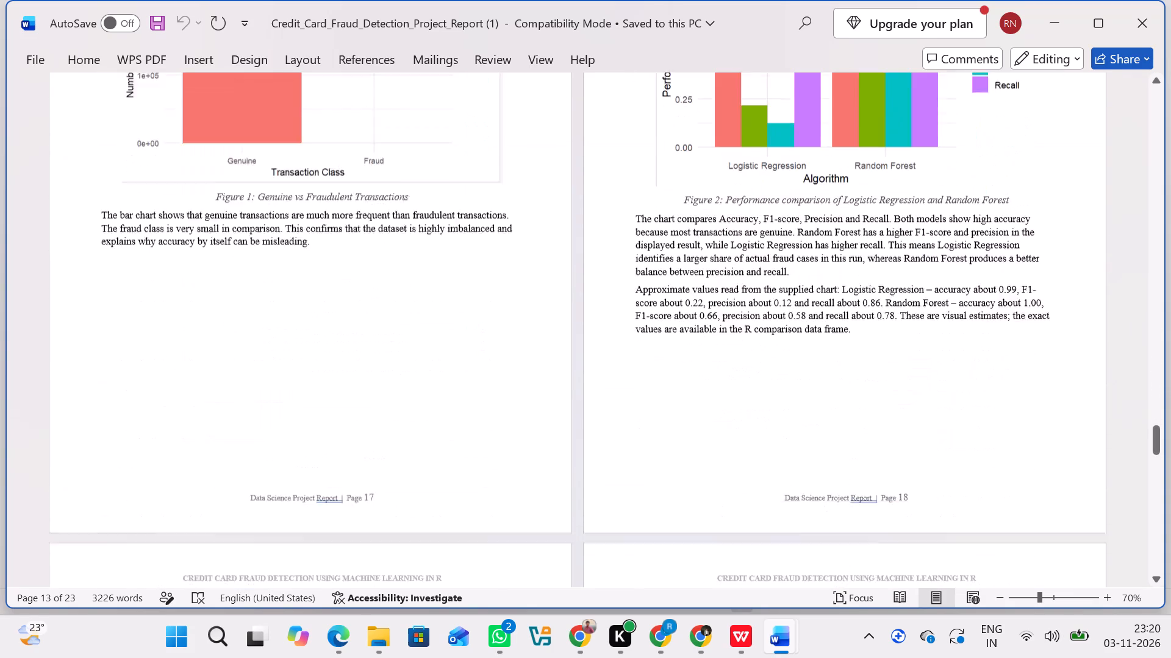
scroll(888, 280, "down", 4)
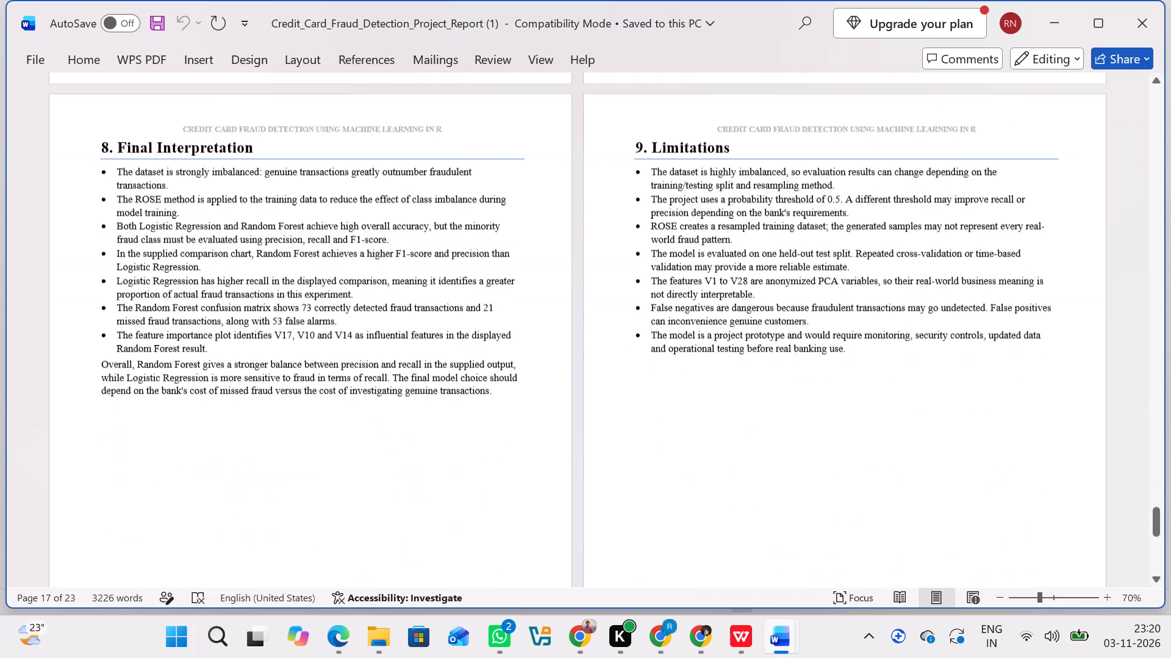
scroll(888, 280, "down", 3)
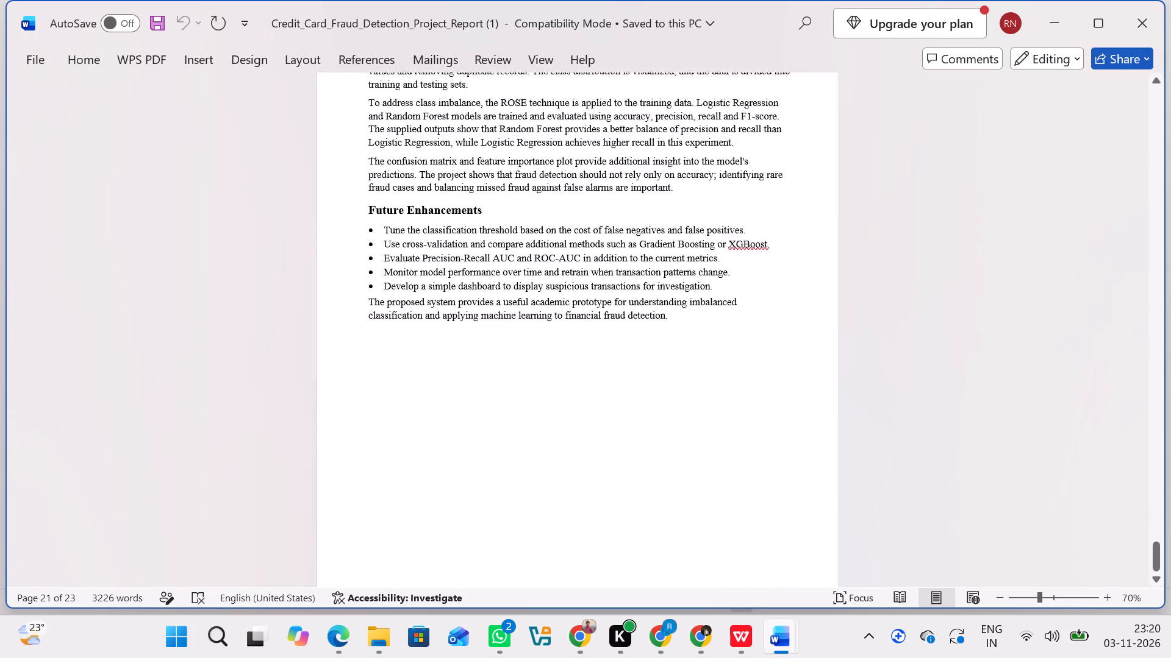
scroll(888, 280, "down", 4)
scroll(888, 280, "up", 6)
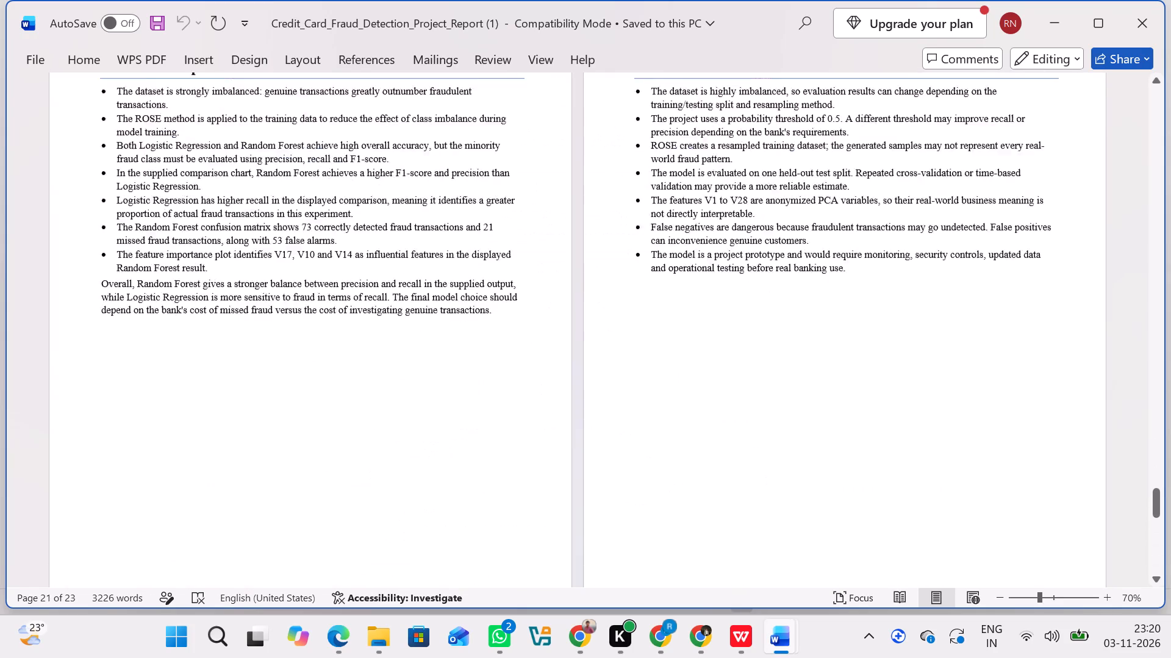
scroll(888, 280, "up", 6)
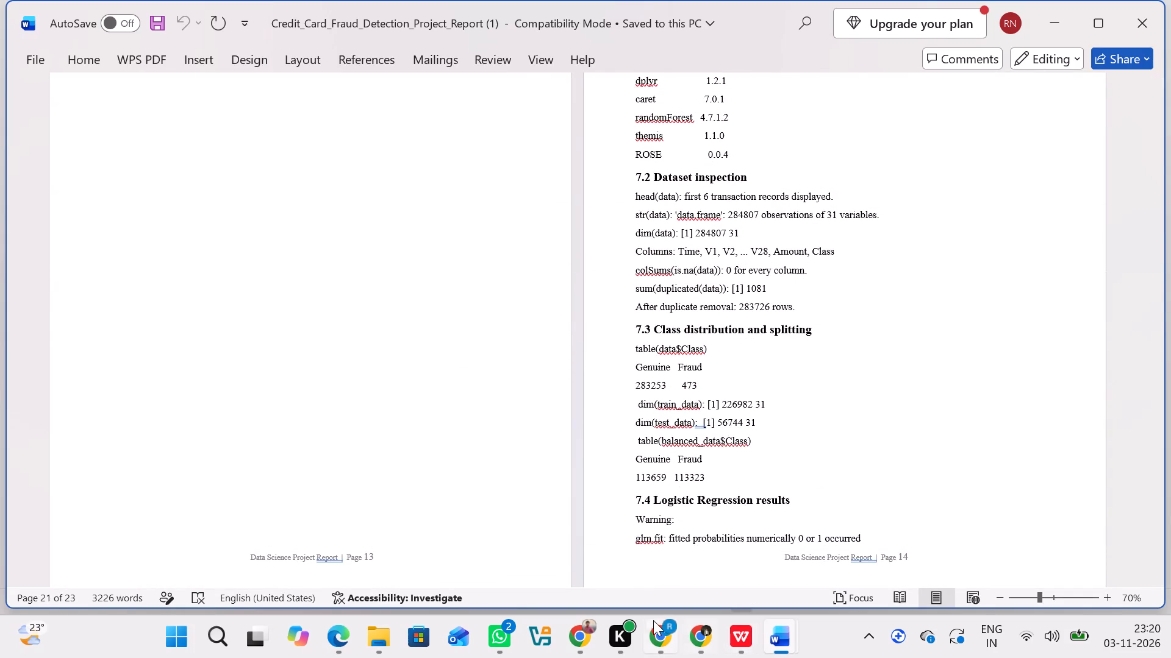
left_click(584, 634)
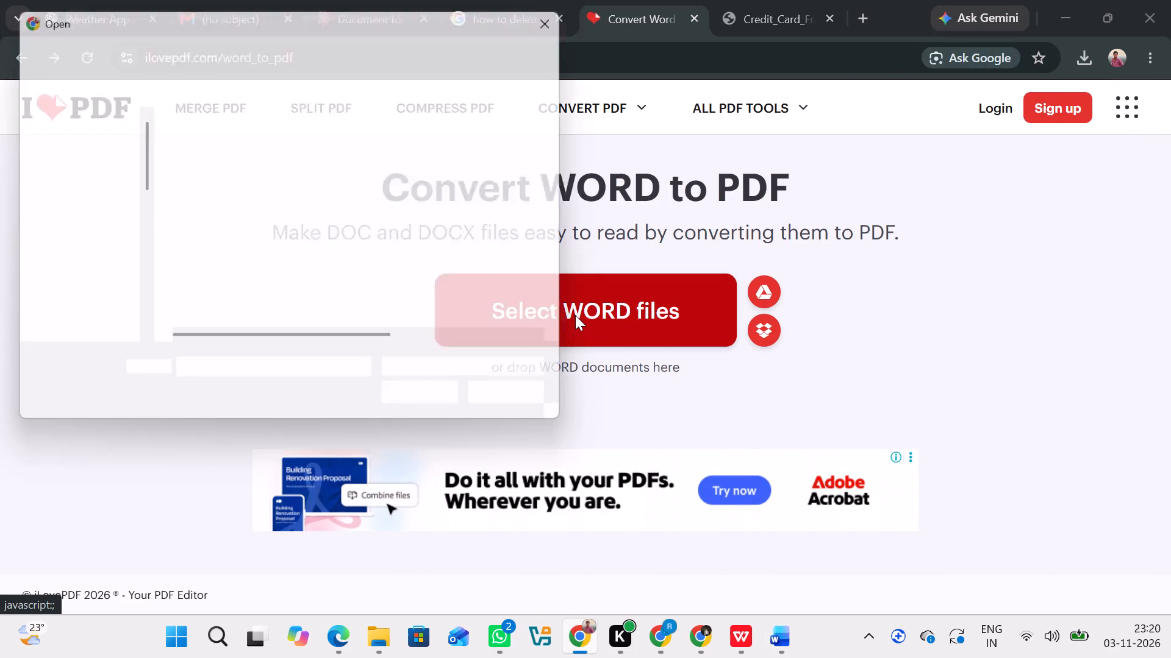
left_click(88, 258)
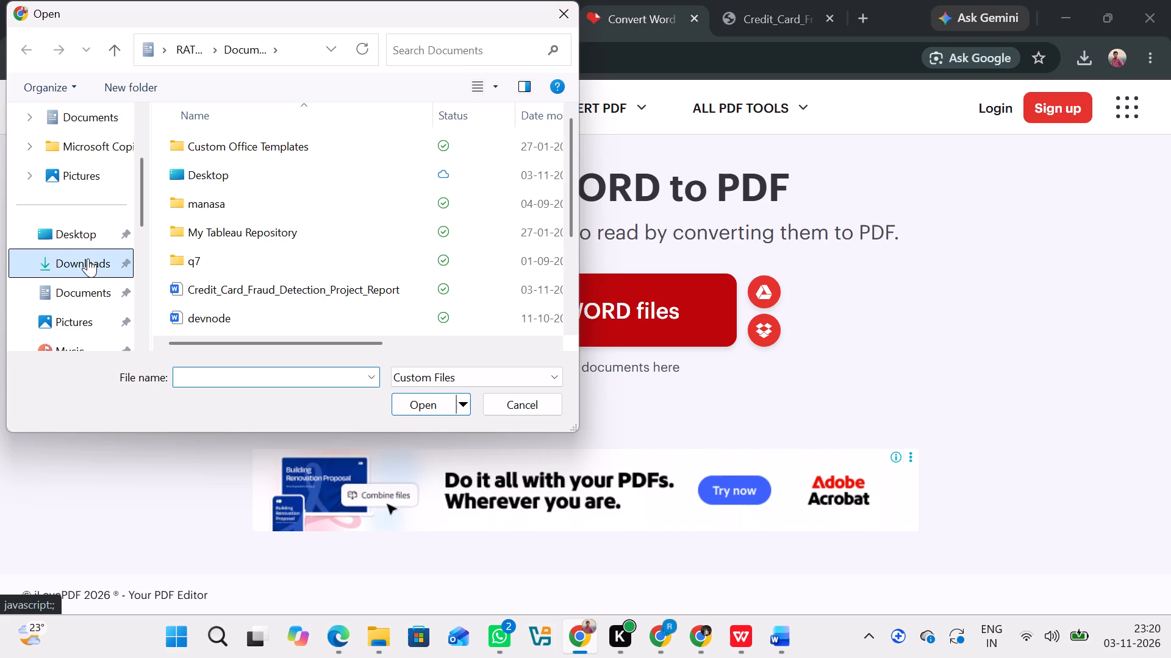
left_click(249, 169)
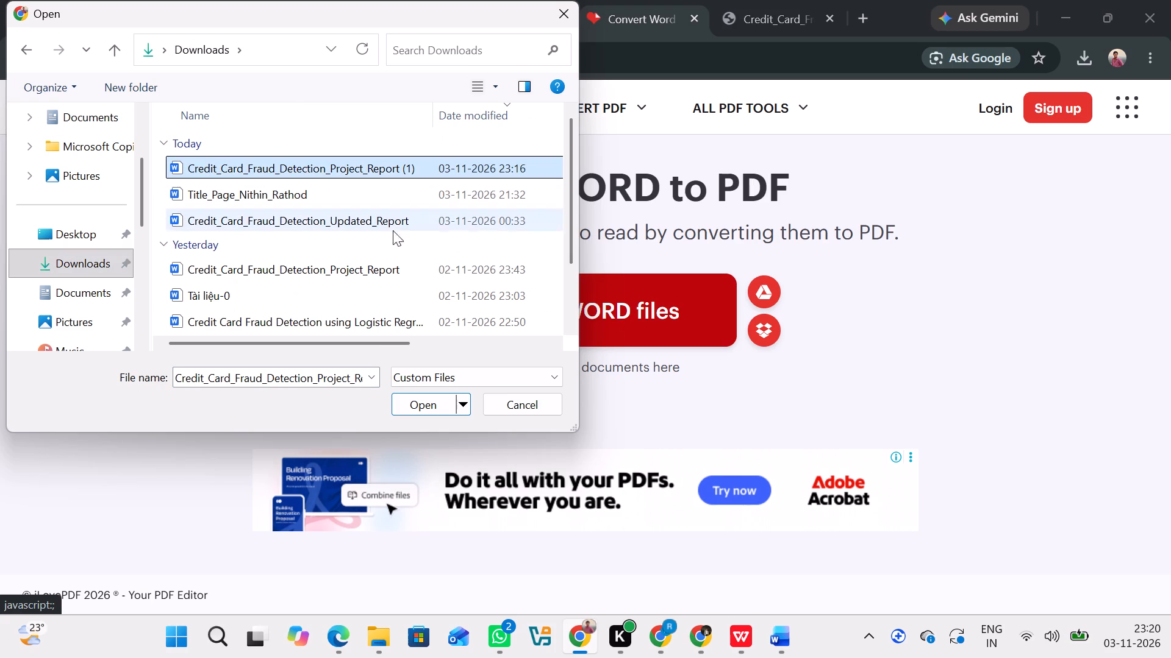
left_click(425, 410)
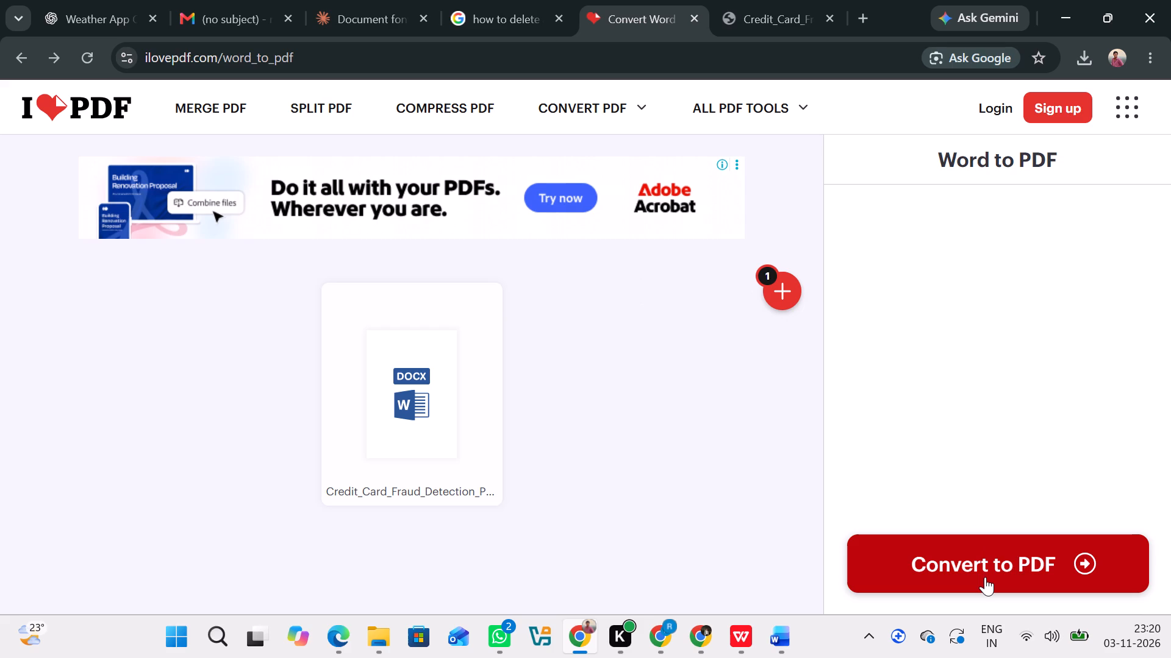
left_click(1001, 571)
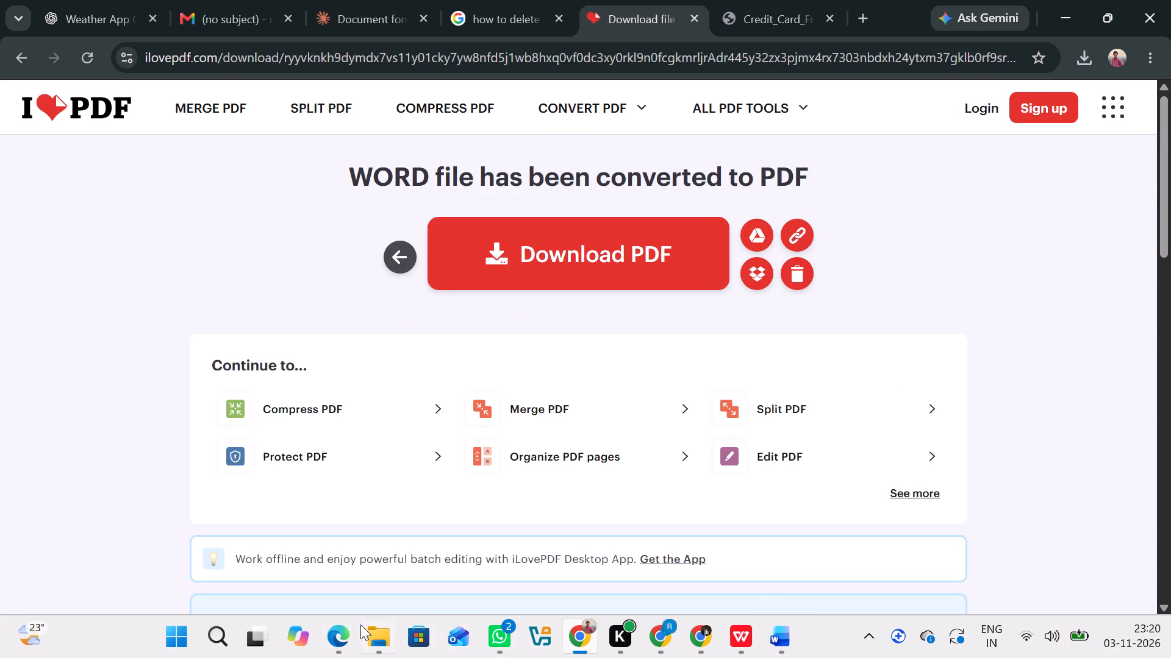
In the Downloads folder, try to delete the older Credit_Card_Fraud_Detection_Project_Report PDF together with the Credit_Card_Fraud_Detection_Updated_Report document.
left_click(371, 640)
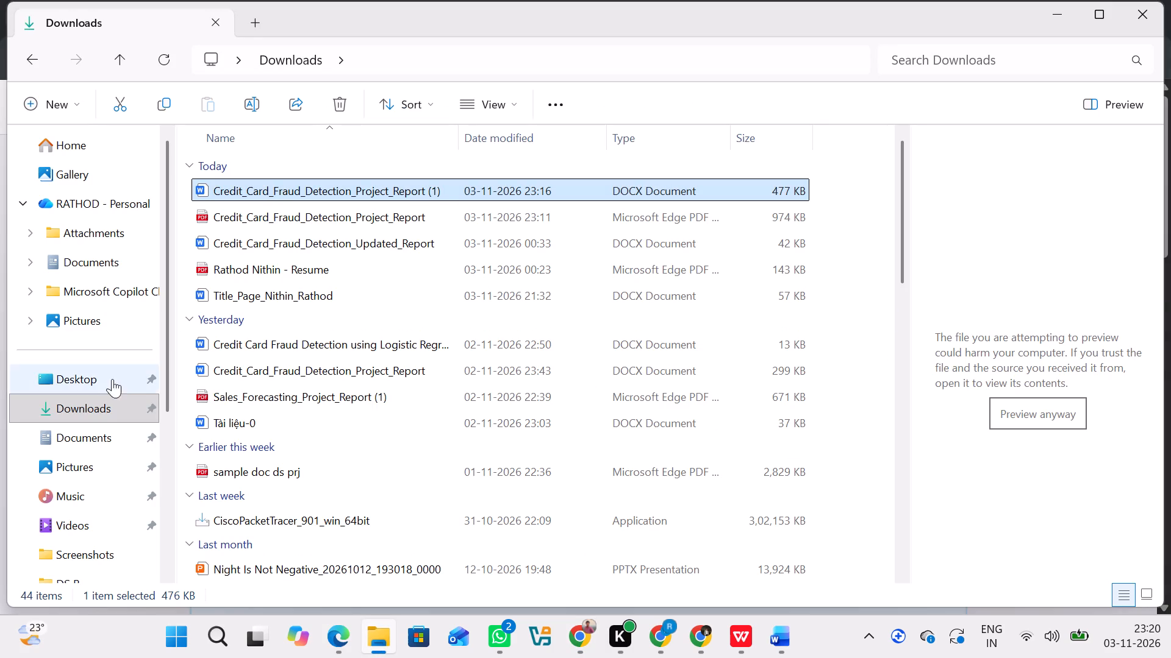
left_click(213, 214)
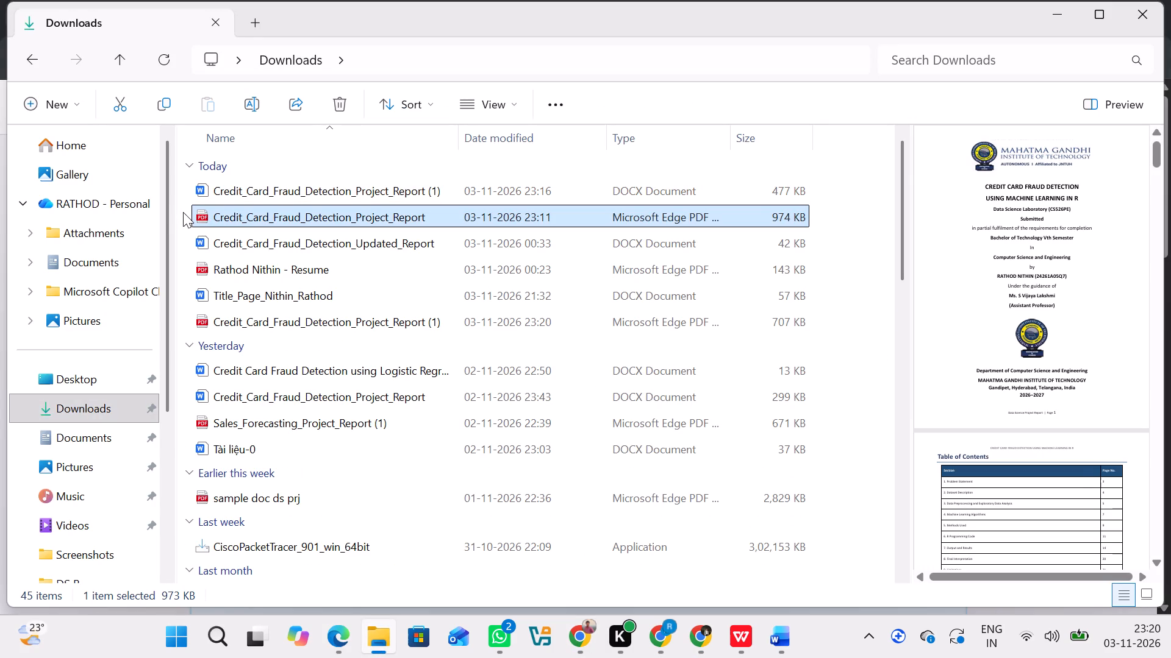
left_click_drag(183, 212, 301, 250)
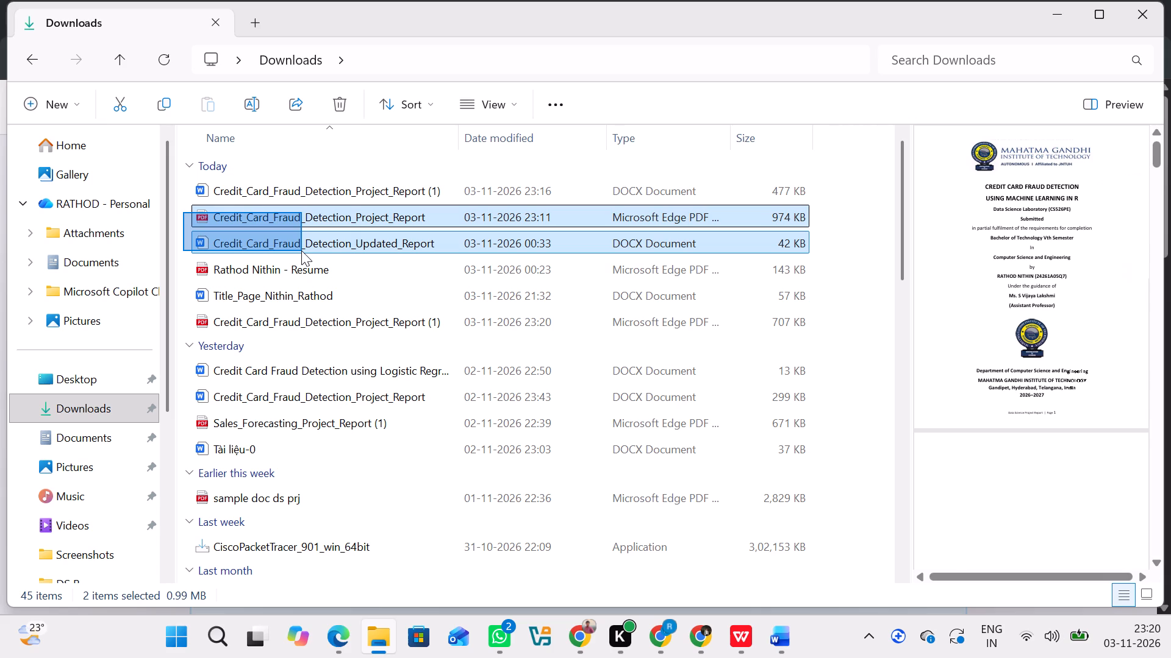
left_click_drag(301, 250, 303, 249)
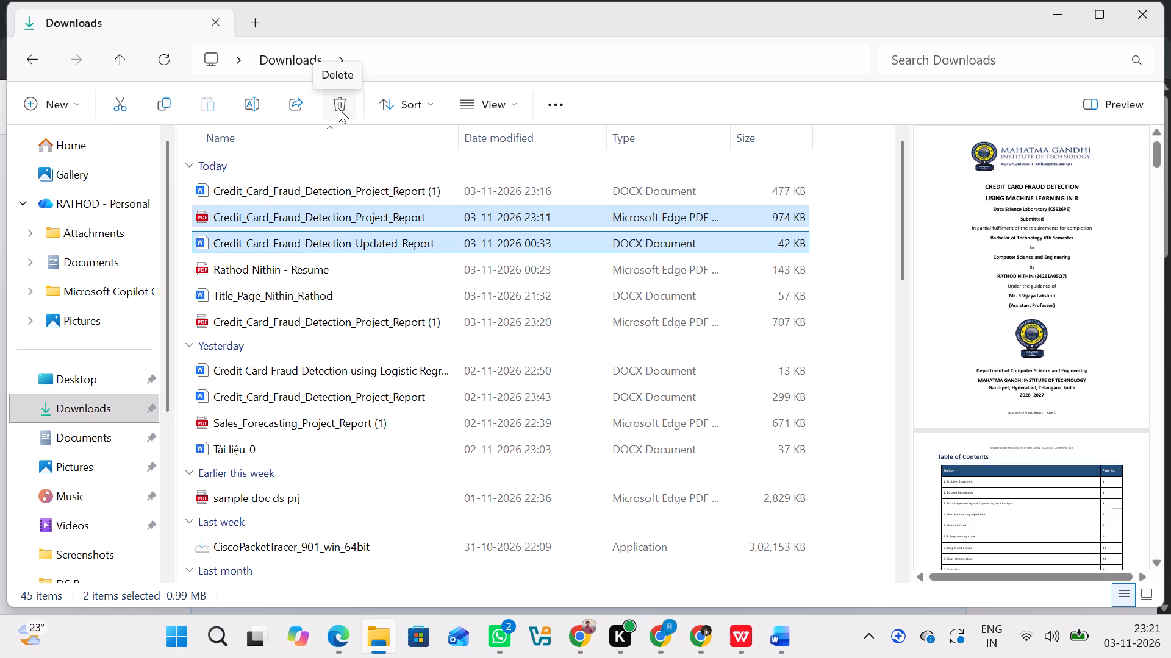
left_click(338, 108)
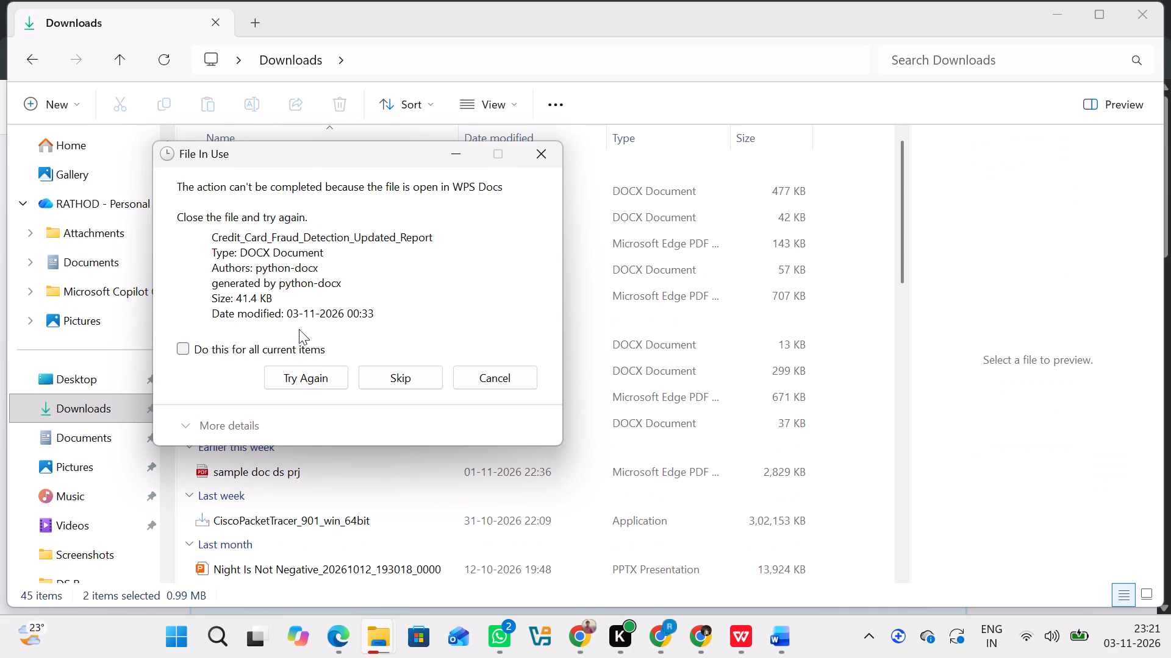
left_click(303, 378)
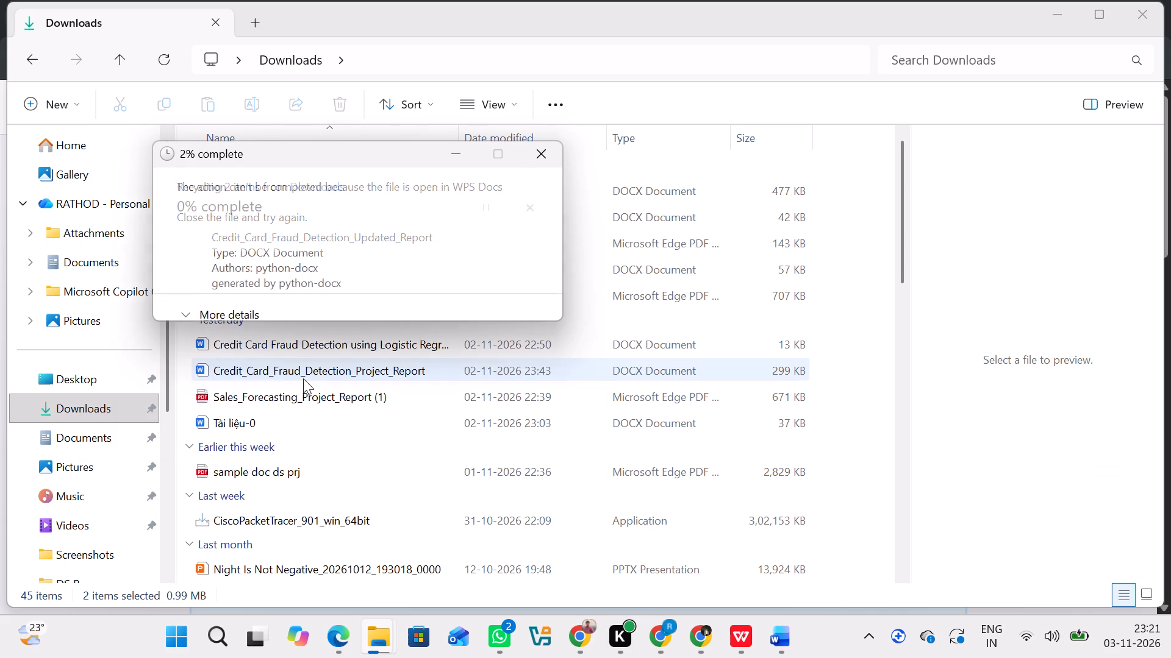
left_click(535, 150)
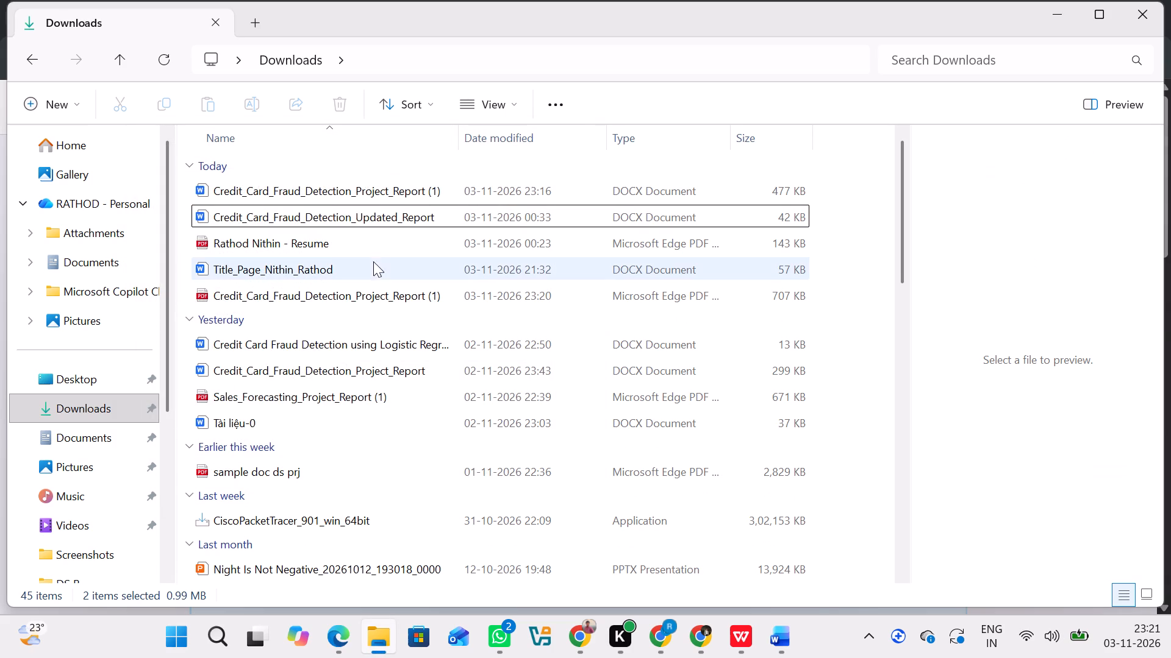
scroll(372, 267, "down", 1)
scroll(372, 267, "up", 5)
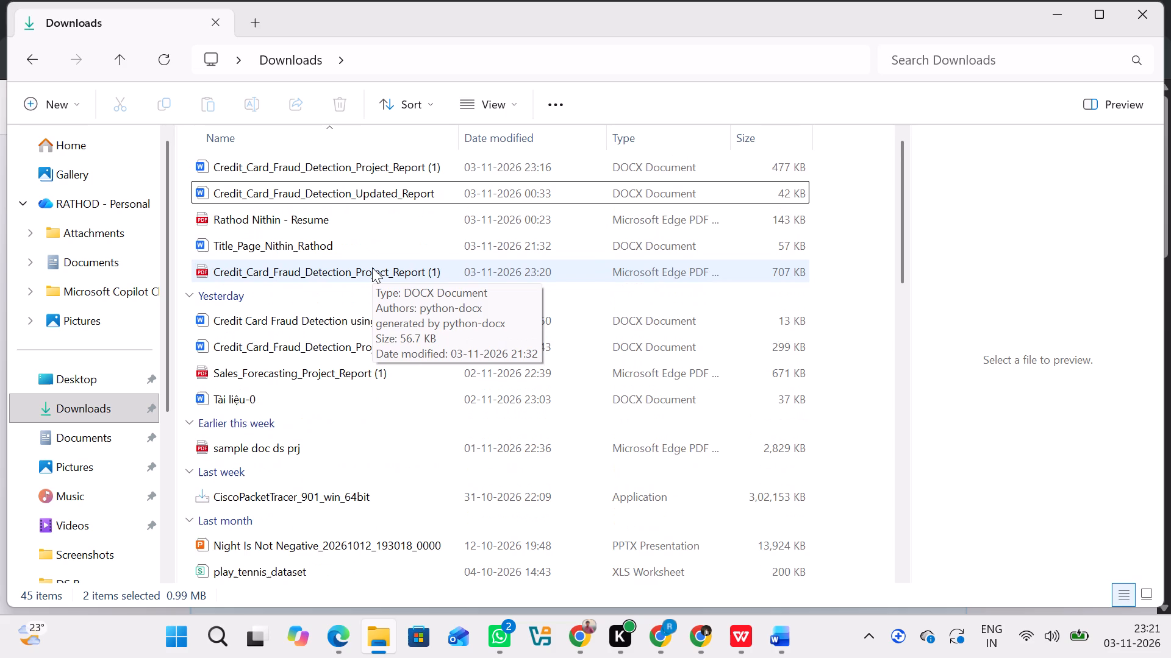
Open the newly converted Credit_Card_Fraud_Detection_Project_Report (1).pdf in Chrome and check its pages from the cover through the end of the R code.
left_click(581, 634)
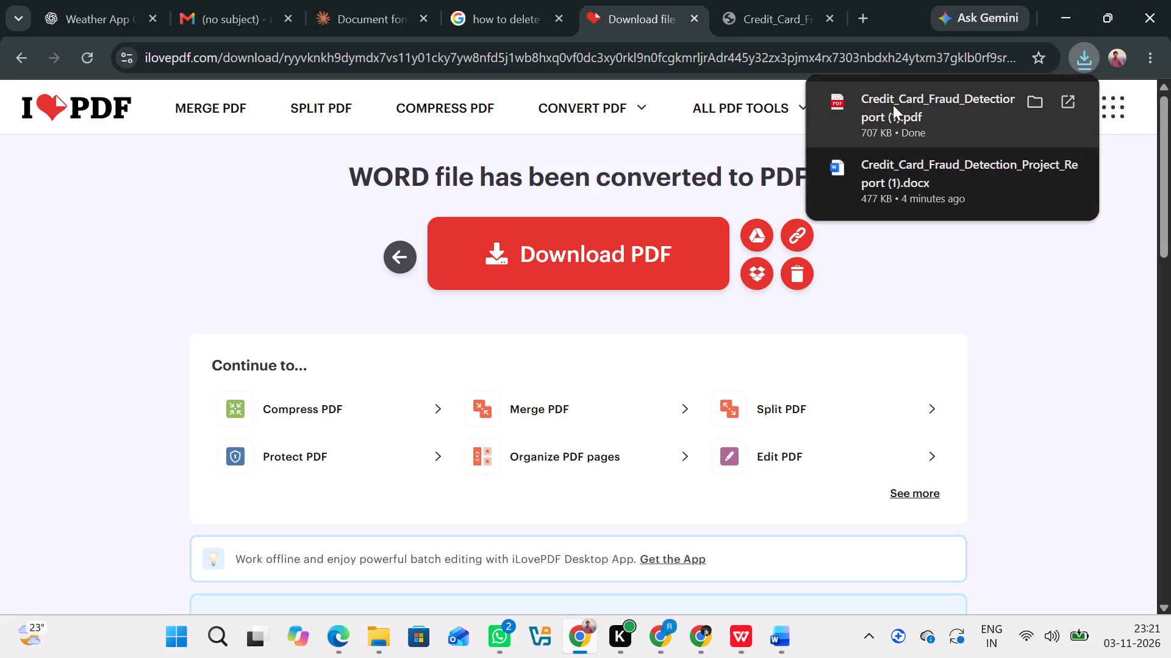
left_click(893, 105)
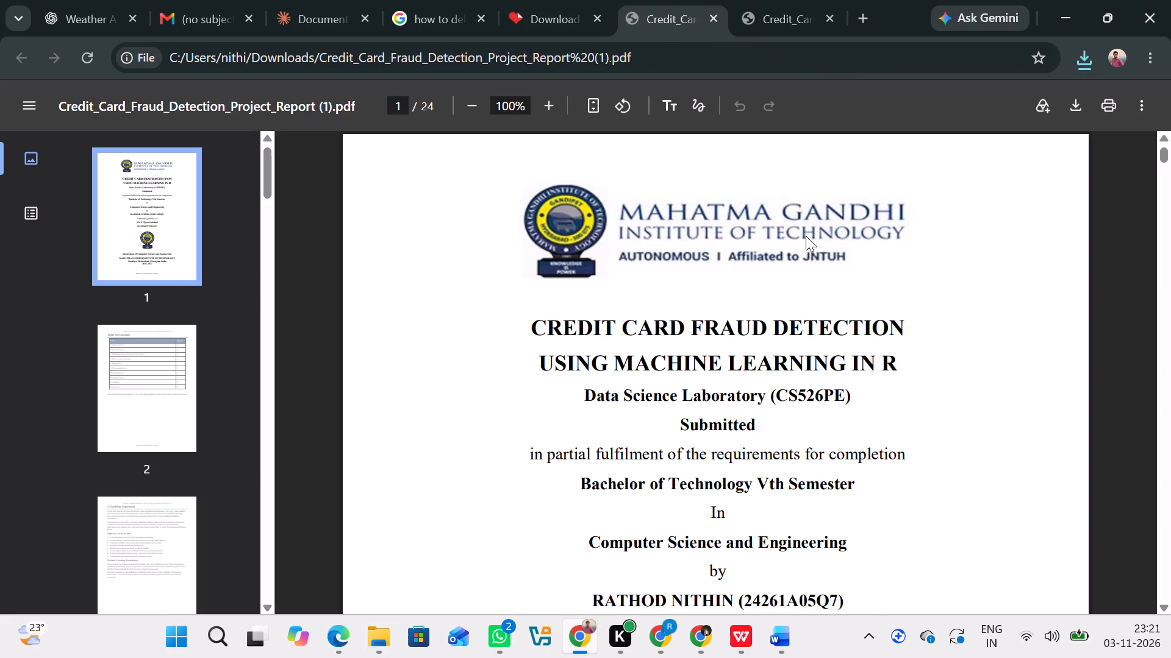
scroll(806, 236, "down", 16)
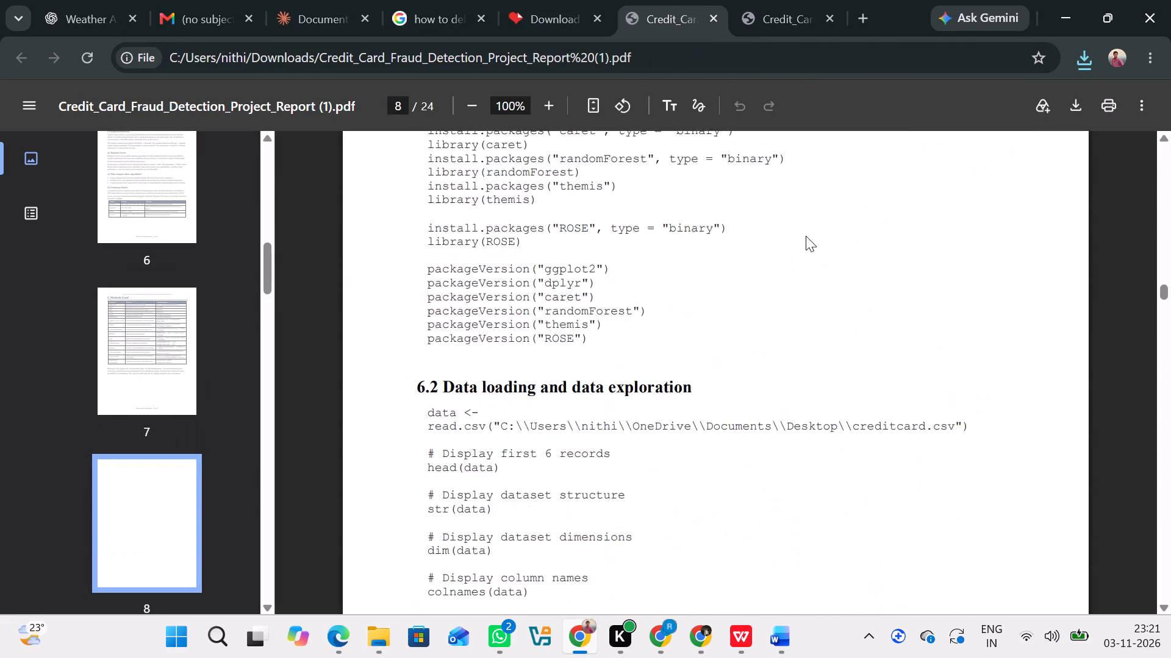
scroll(806, 236, "down", 7)
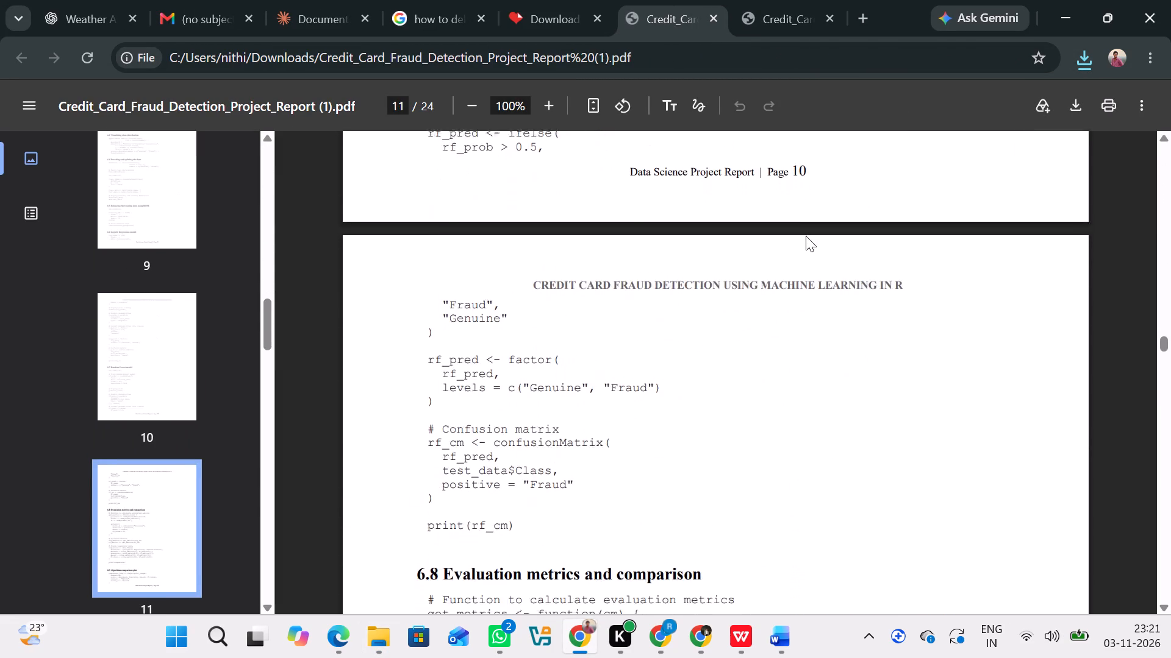
scroll(806, 236, "down", 2)
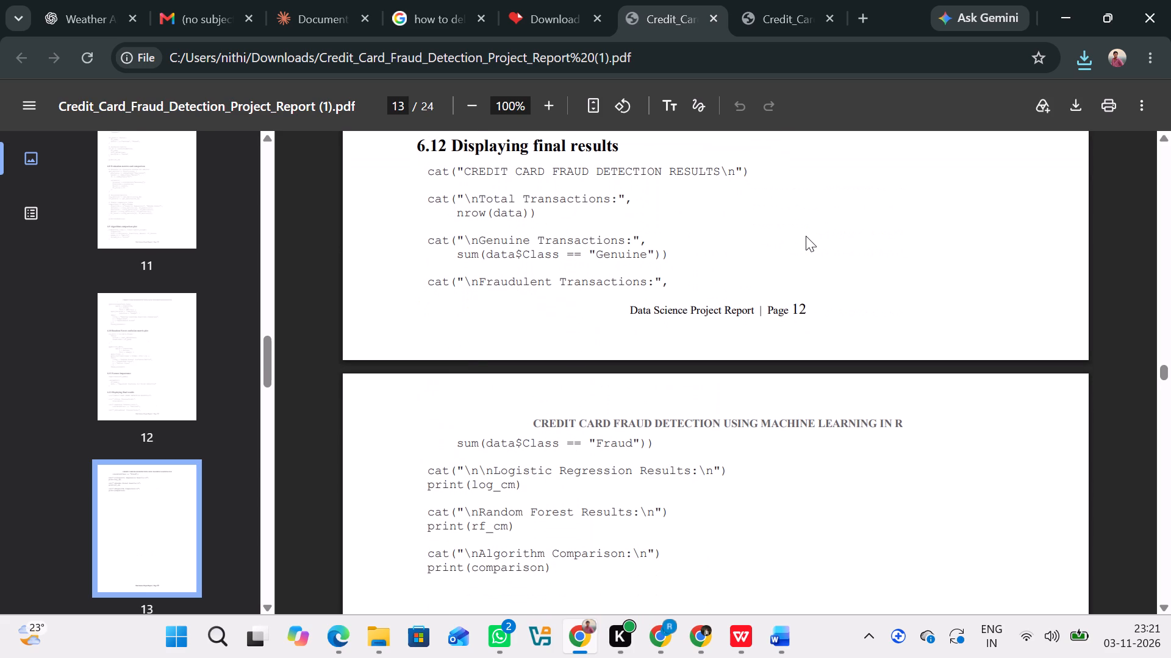
scroll(806, 236, "down", 2)
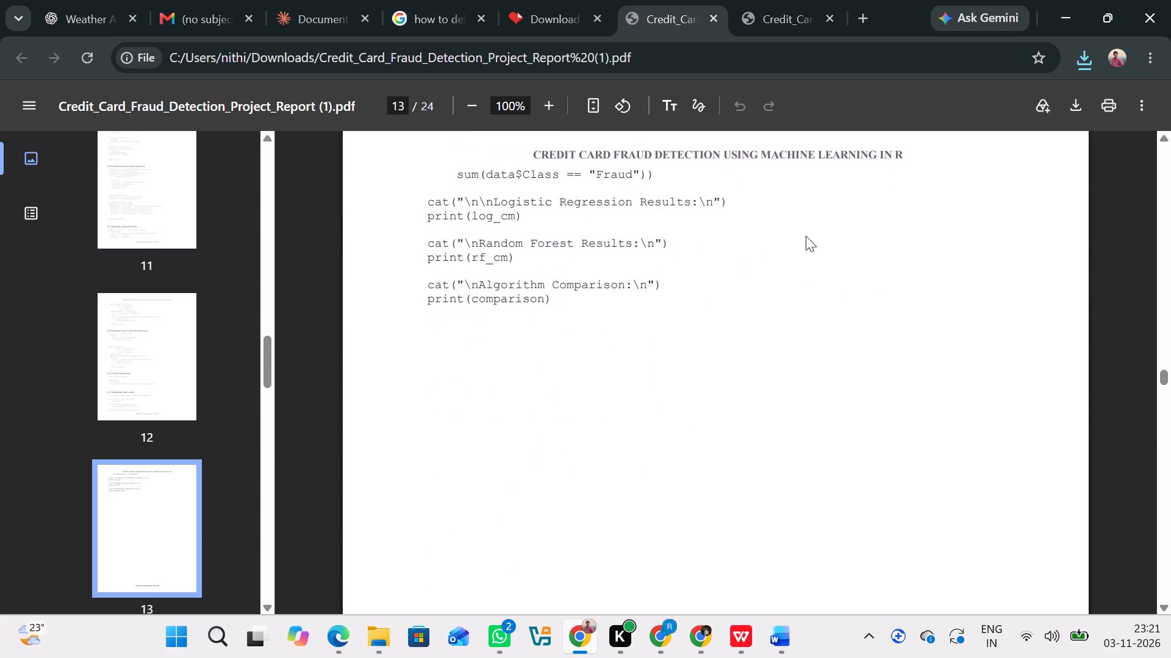
scroll(806, 236, "down", 2)
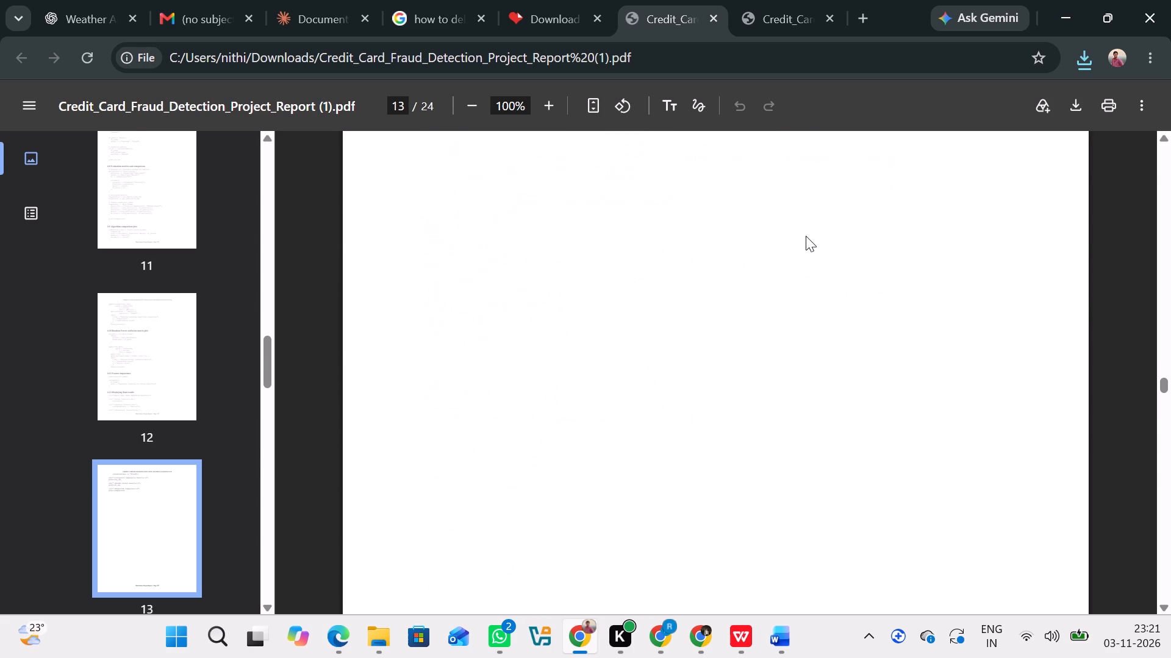
Review the PDF's console output pages, from dataset inspection through the Logistic Regression, Random Forest and important features results.
scroll(806, 236, "down", 5)
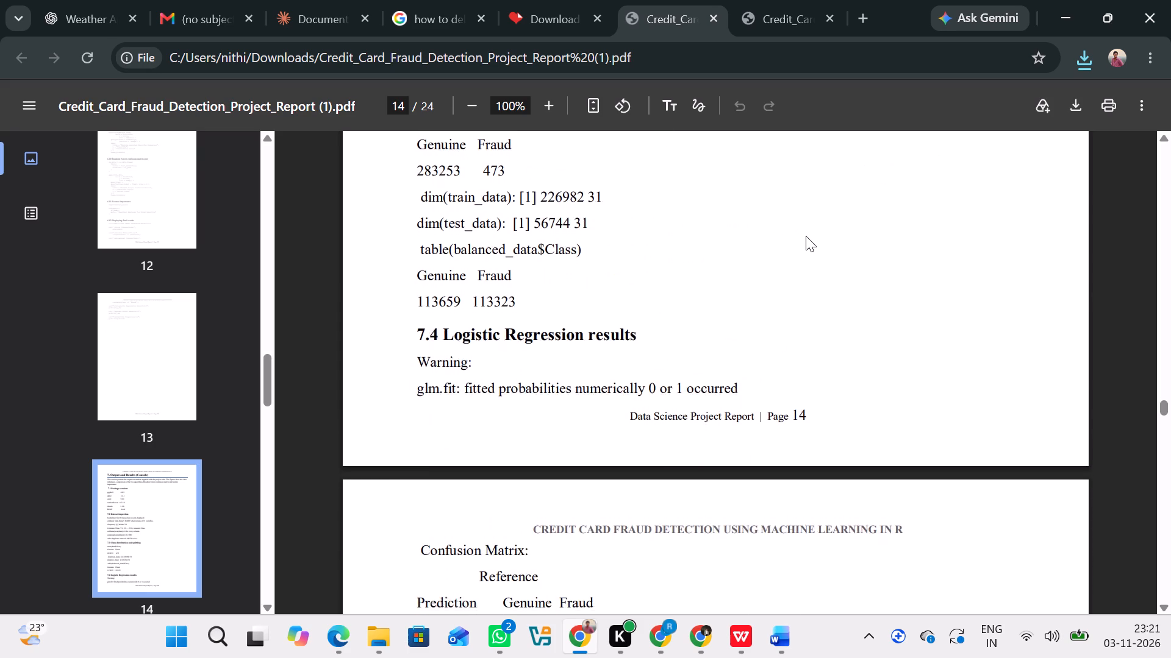
scroll(806, 236, "down", 3)
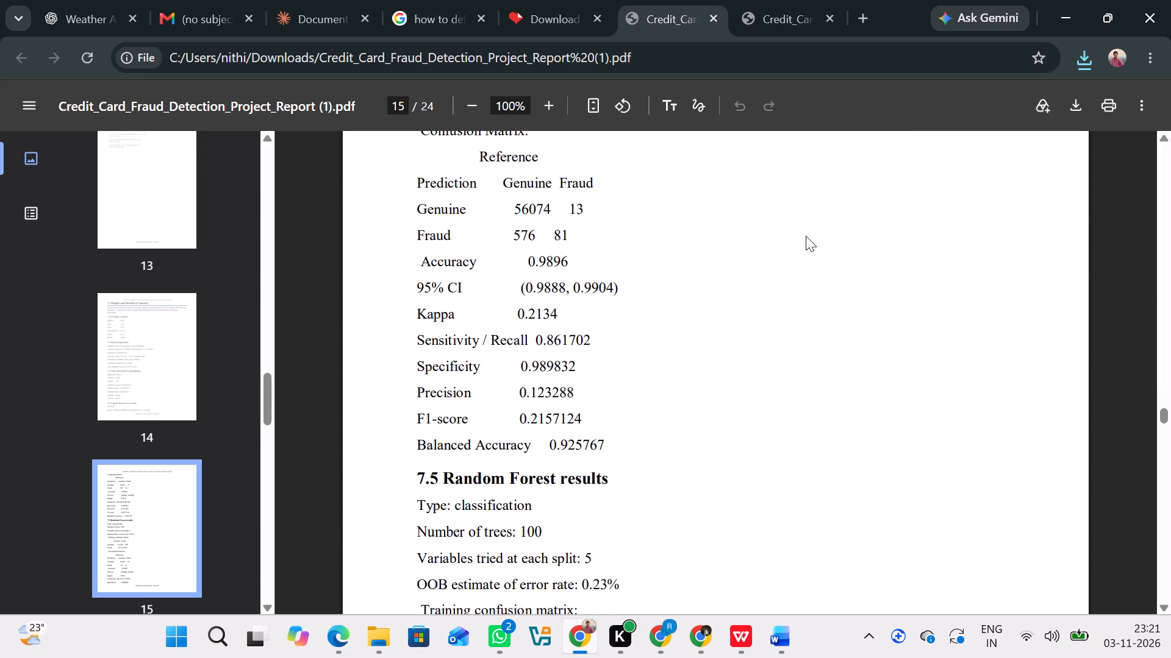
scroll(806, 236, "up", 1)
scroll(806, 236, "down", 3)
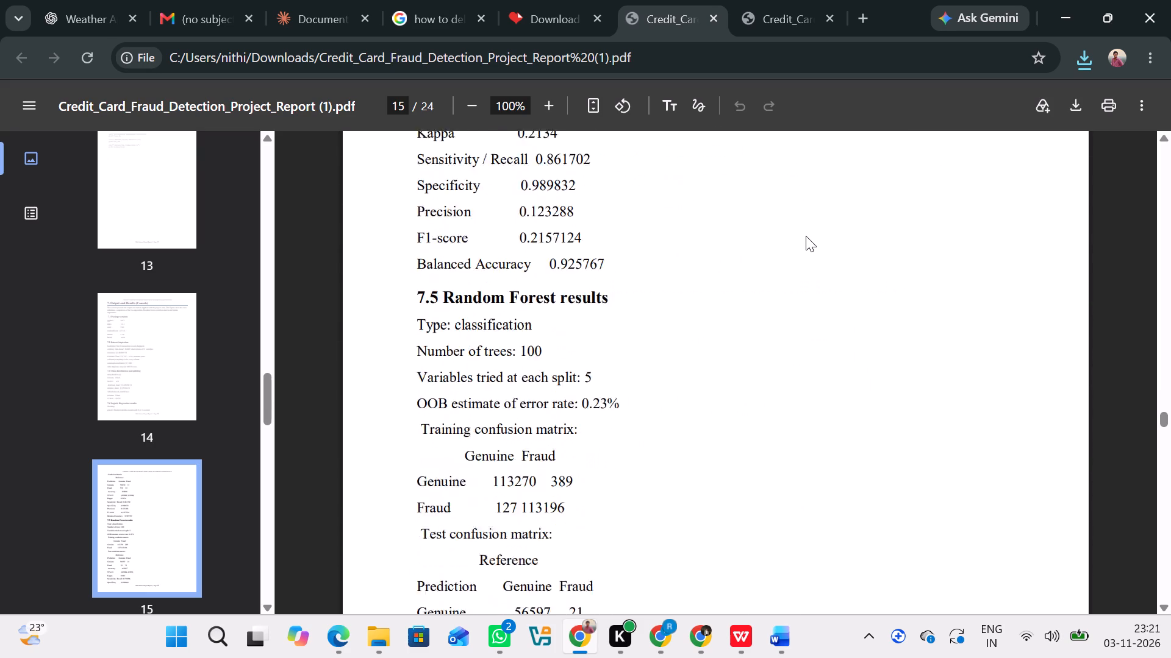
scroll(806, 236, "down", 4)
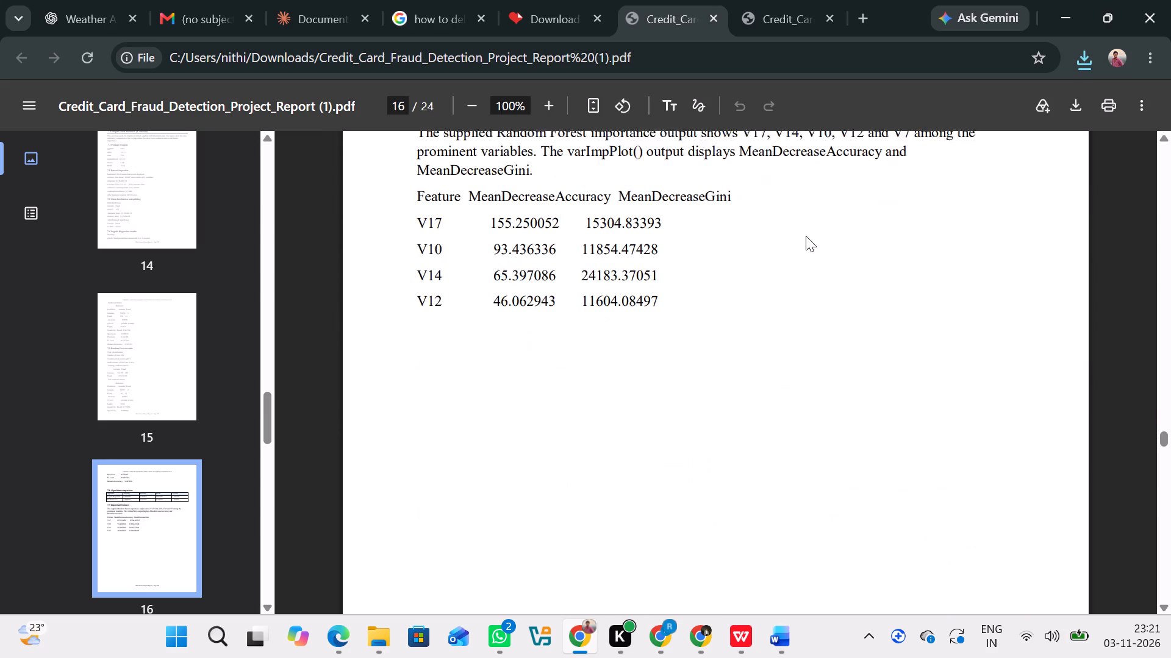
Review the PDF's chart pages, Final Interpretation, Limitations and Conclusion through to the last page.
scroll(806, 236, "down", 5)
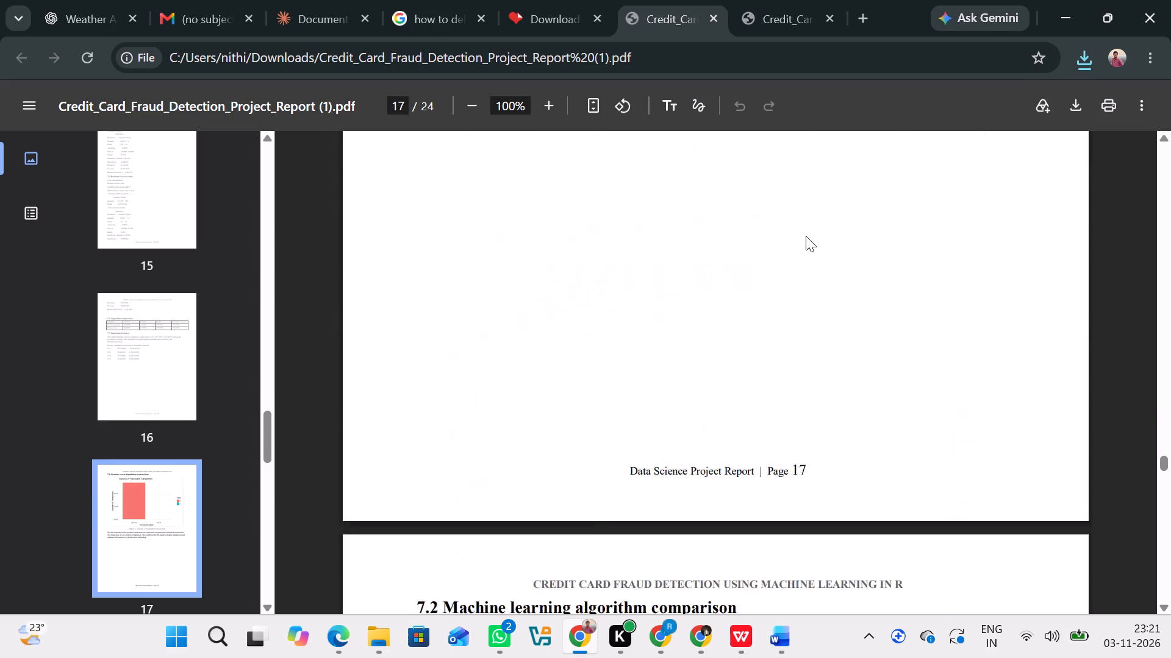
scroll(806, 236, "down", 2)
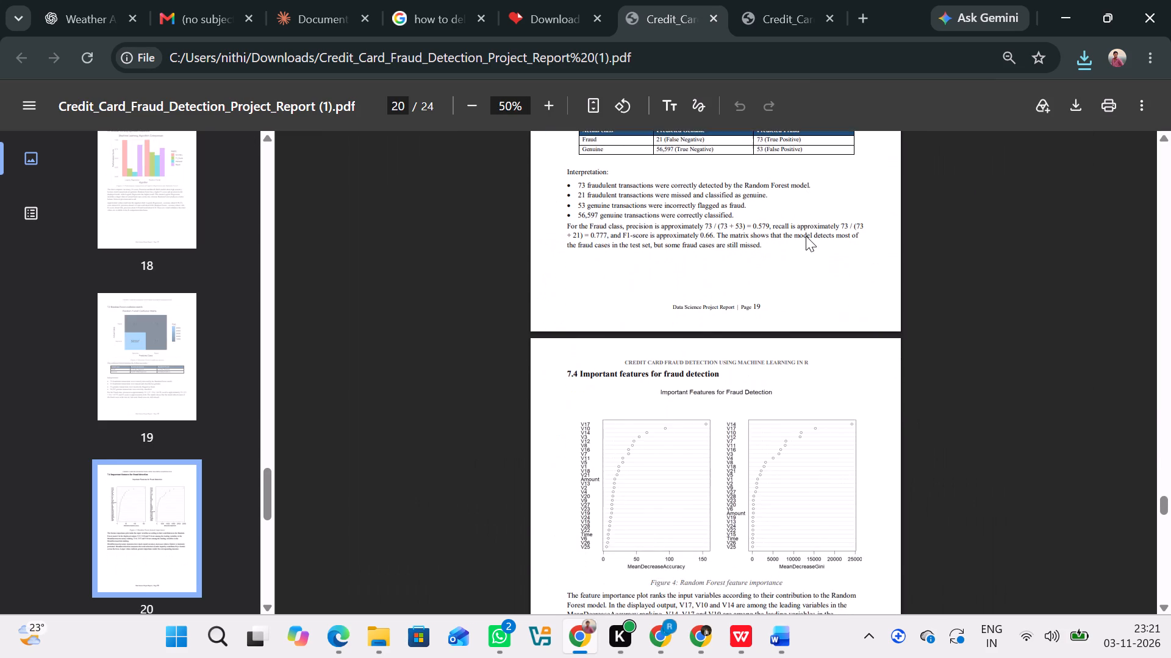
scroll(806, 236, "down", 4)
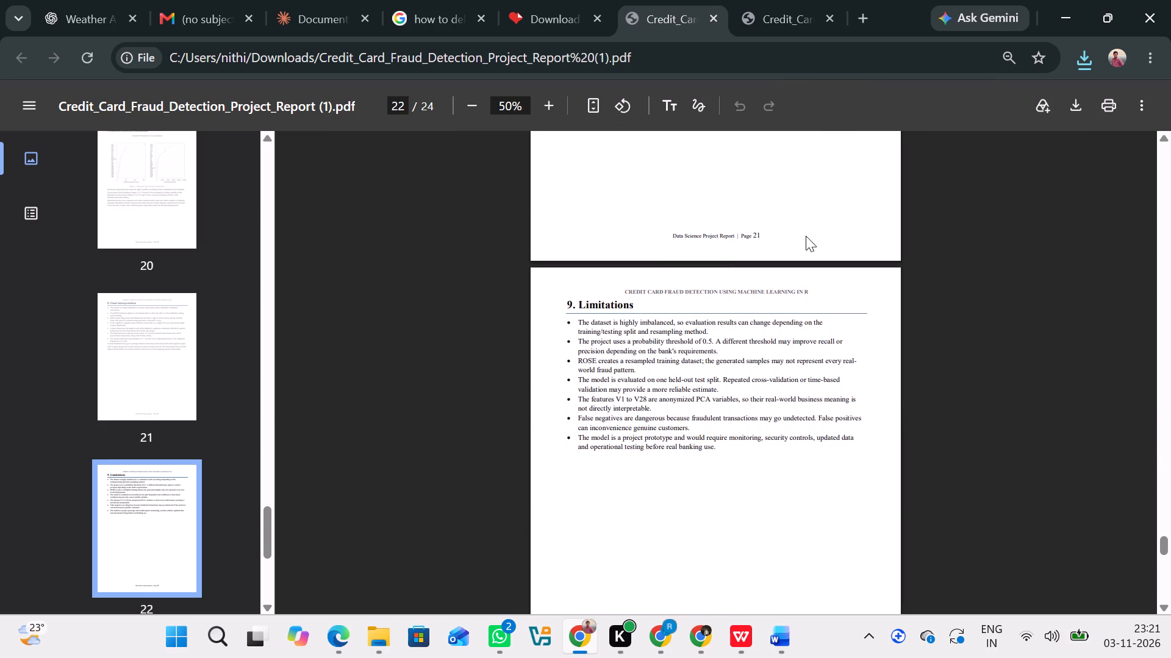
scroll(806, 236, "down", 5)
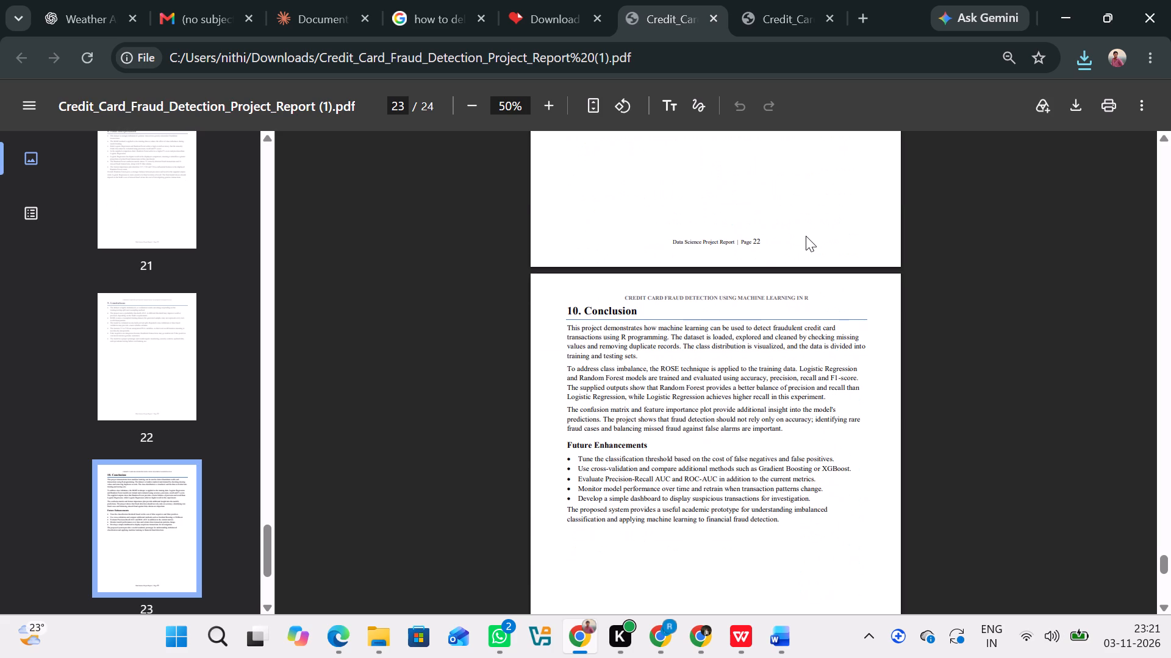
scroll(806, 236, "down", 5)
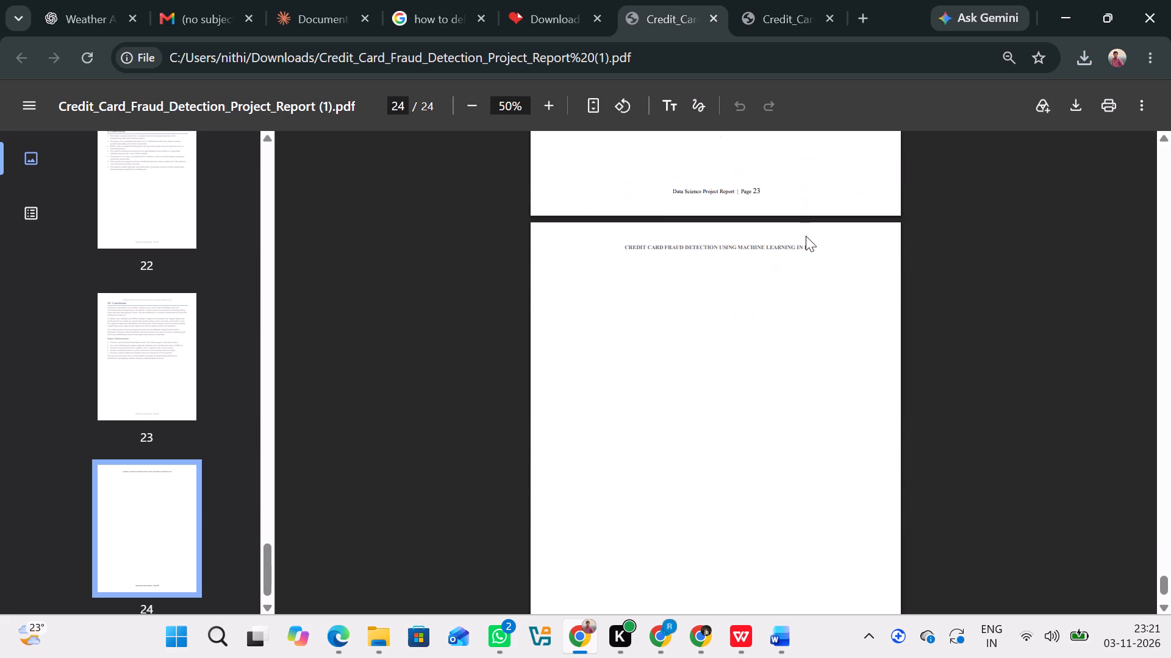
Look back through the PDF from the last page to the Algorithm comparison and Important features sections on page 16.
scroll(806, 236, "up", 8)
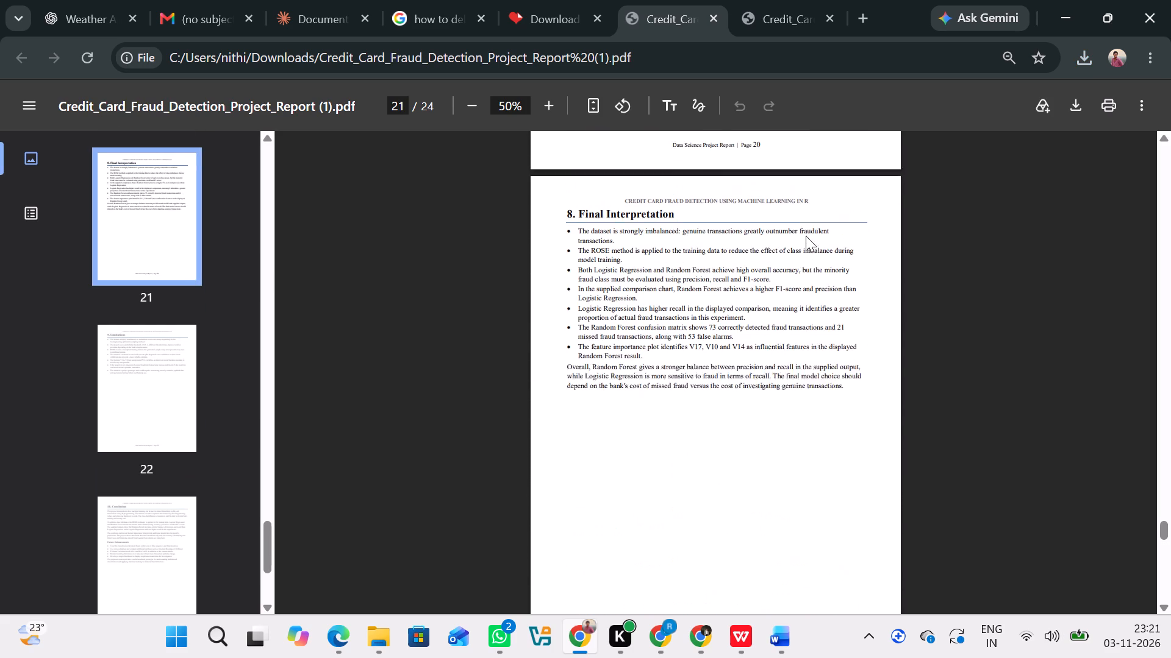
scroll(806, 236, "up", 6)
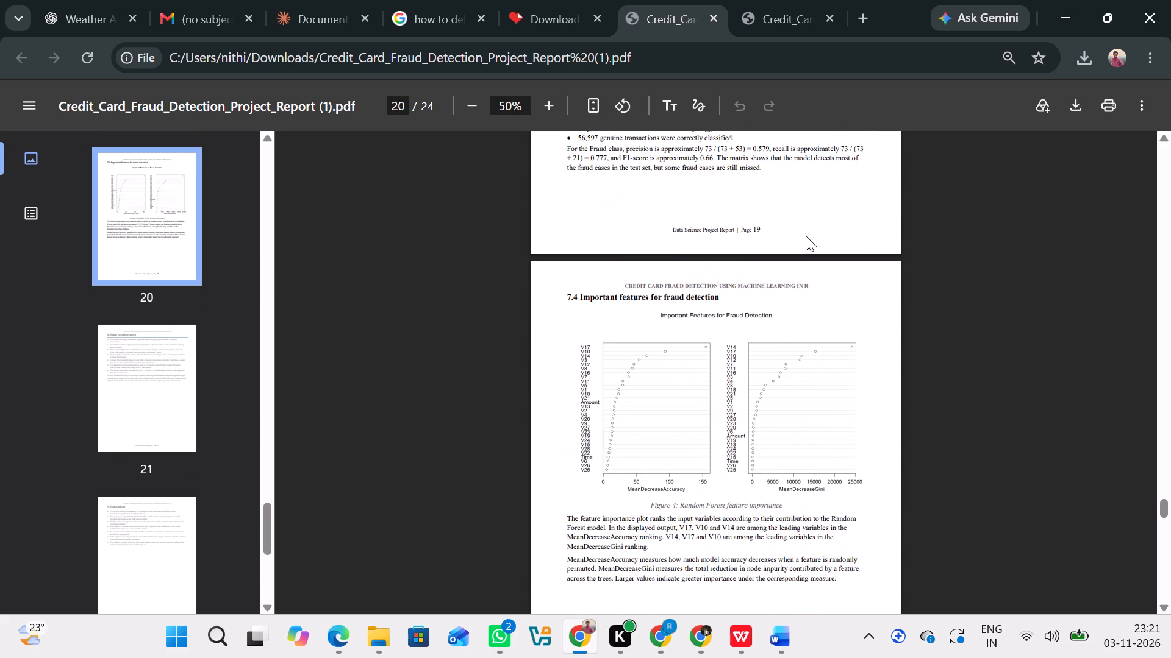
scroll(806, 236, "up", 5)
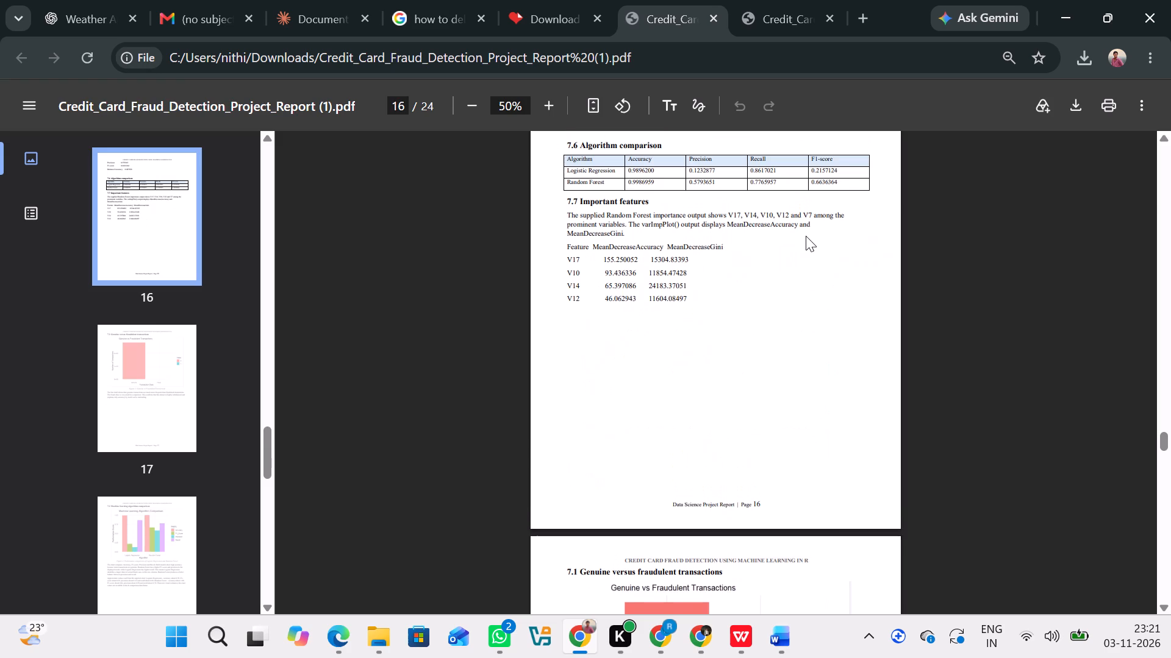
Recheck the PDF's chart pages from the algorithm comparison to the feature importance plots, and look back to the Random Forest results on page 15.
scroll(806, 236, "down", 7)
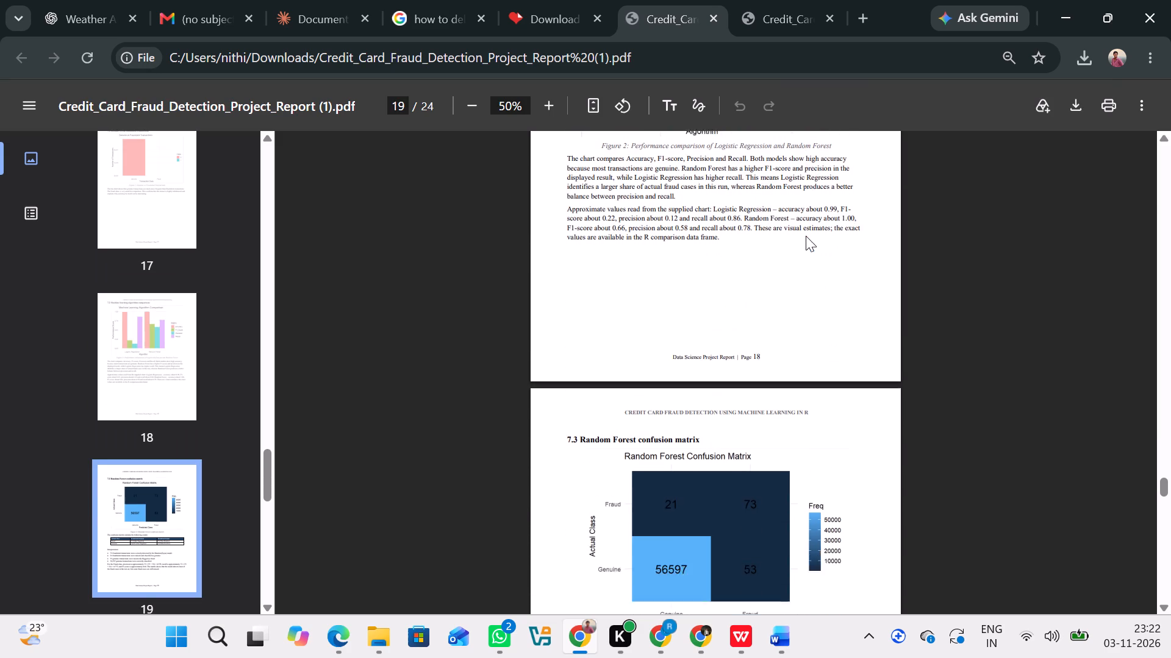
scroll(806, 236, "down", 3)
scroll(806, 236, "up", 1)
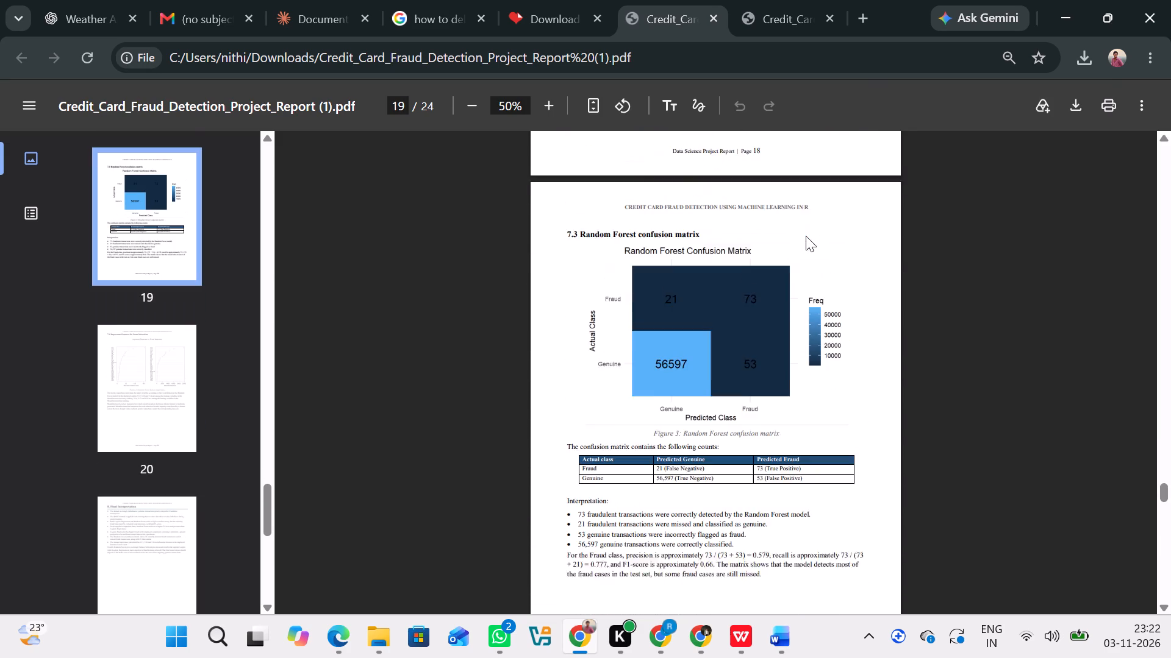
scroll(806, 236, "down", 4)
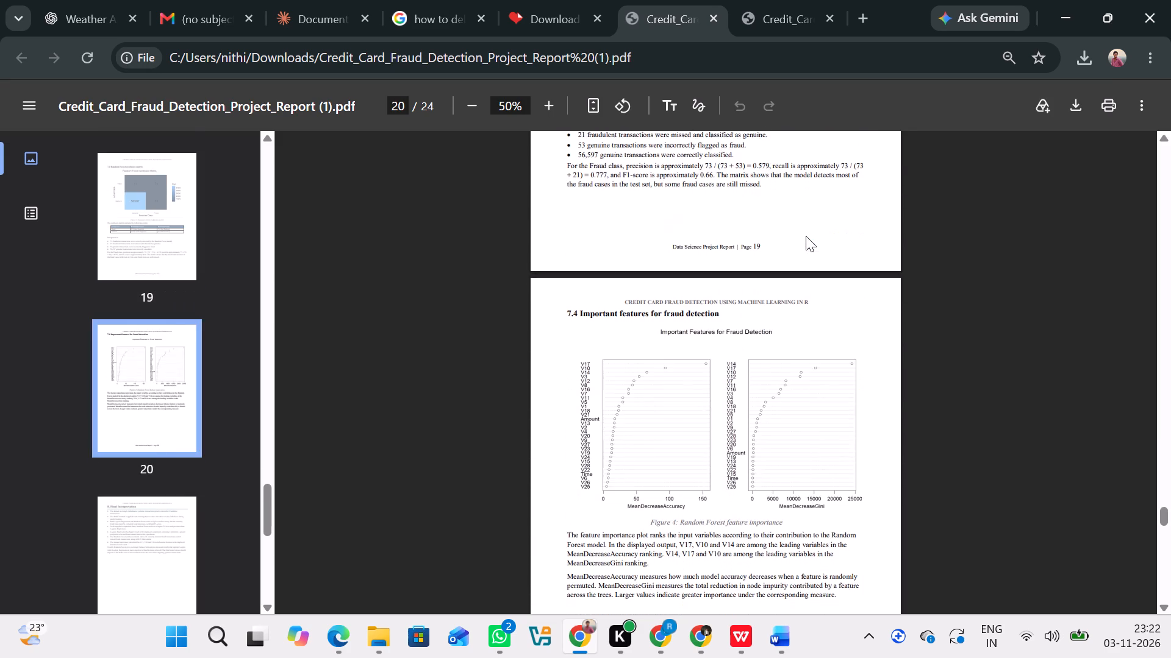
scroll(806, 236, "down", 2)
scroll(806, 236, "up", 6)
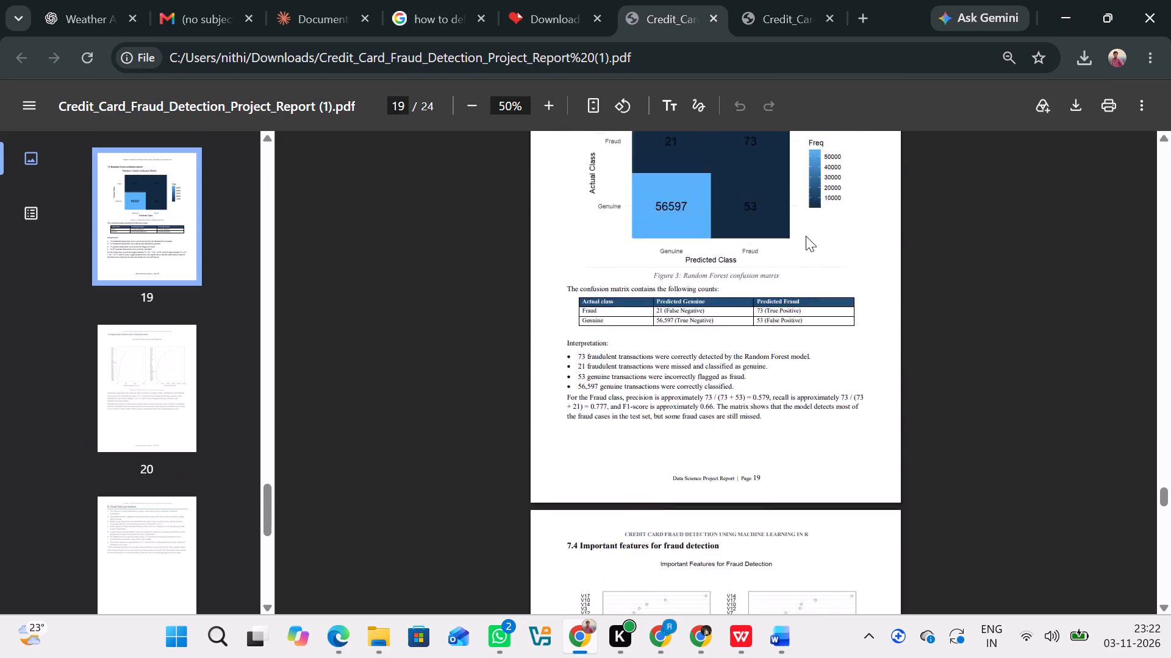
scroll(806, 236, "up", 4)
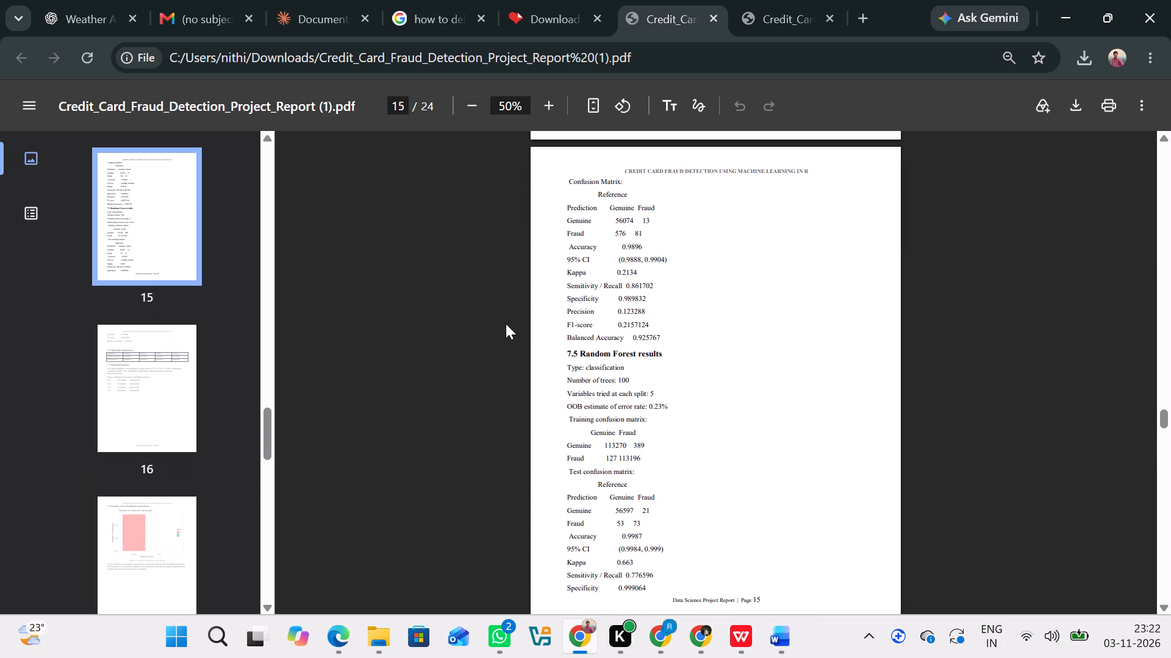
Switch to File Explorer and refresh the Downloads folder's file list.
left_click(384, 634)
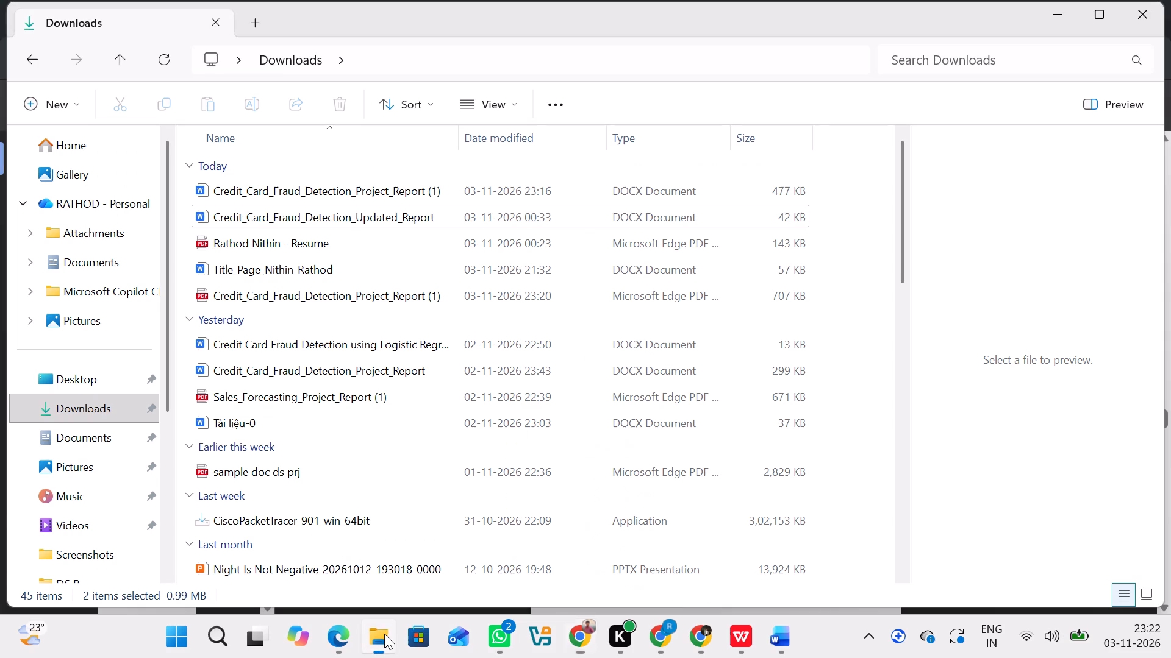
left_click(152, 51)
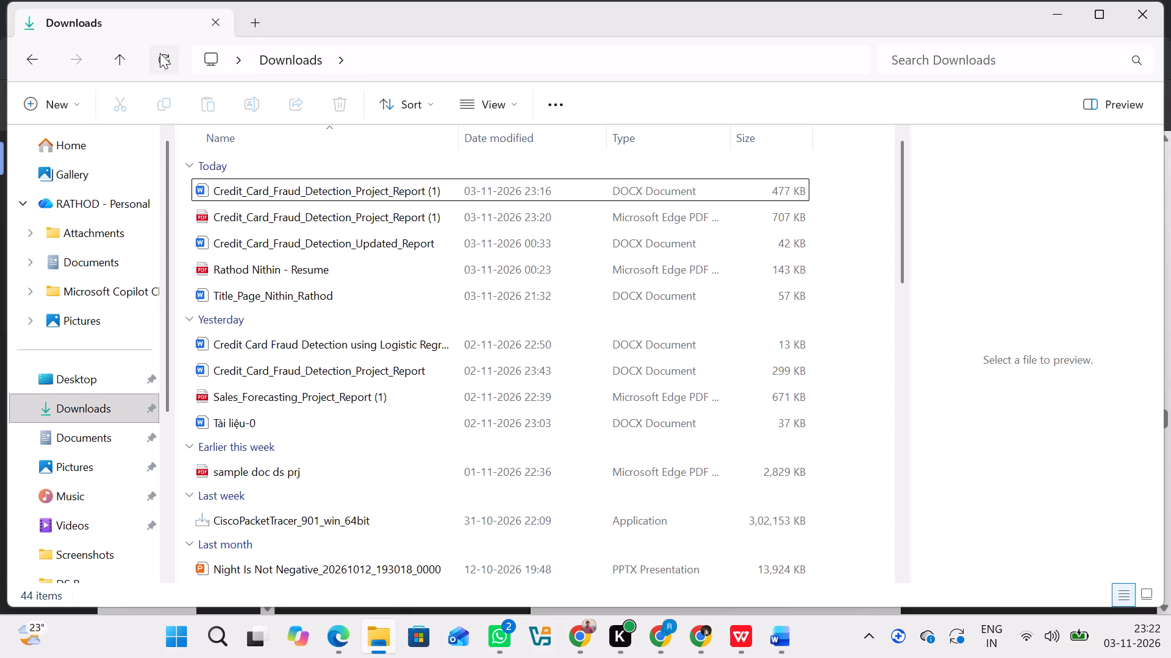
left_click(160, 53)
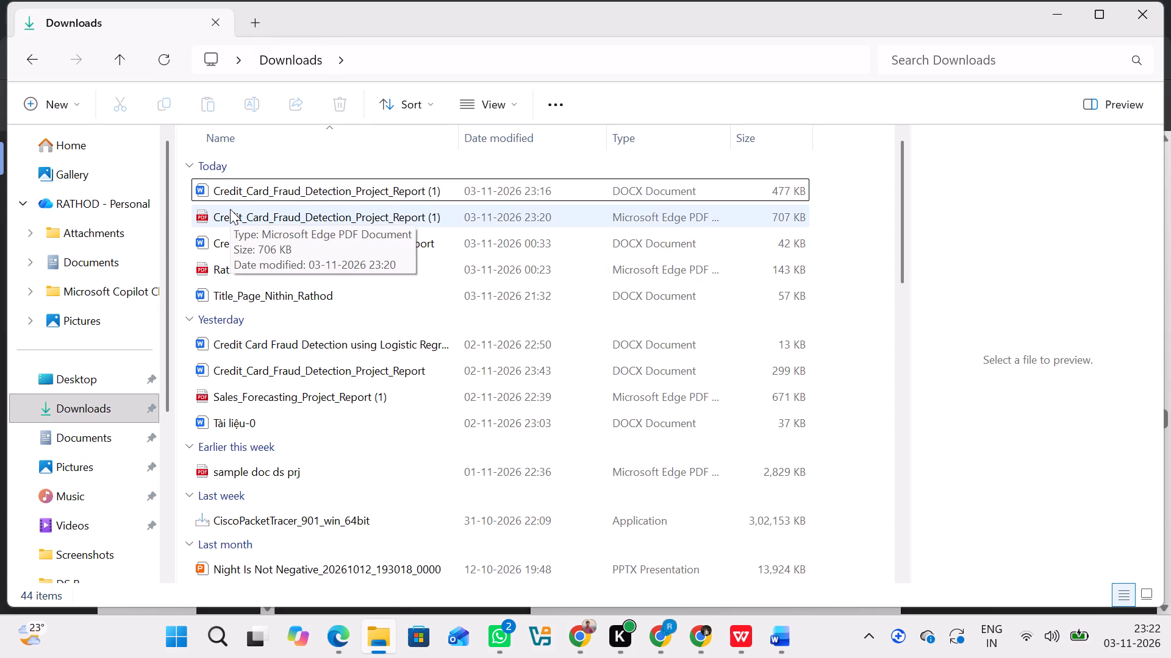
Return to Chrome and close both open Credit Card Fraud Detection report PDFs, keeping the iLovePDF download page open.
left_click(581, 634)
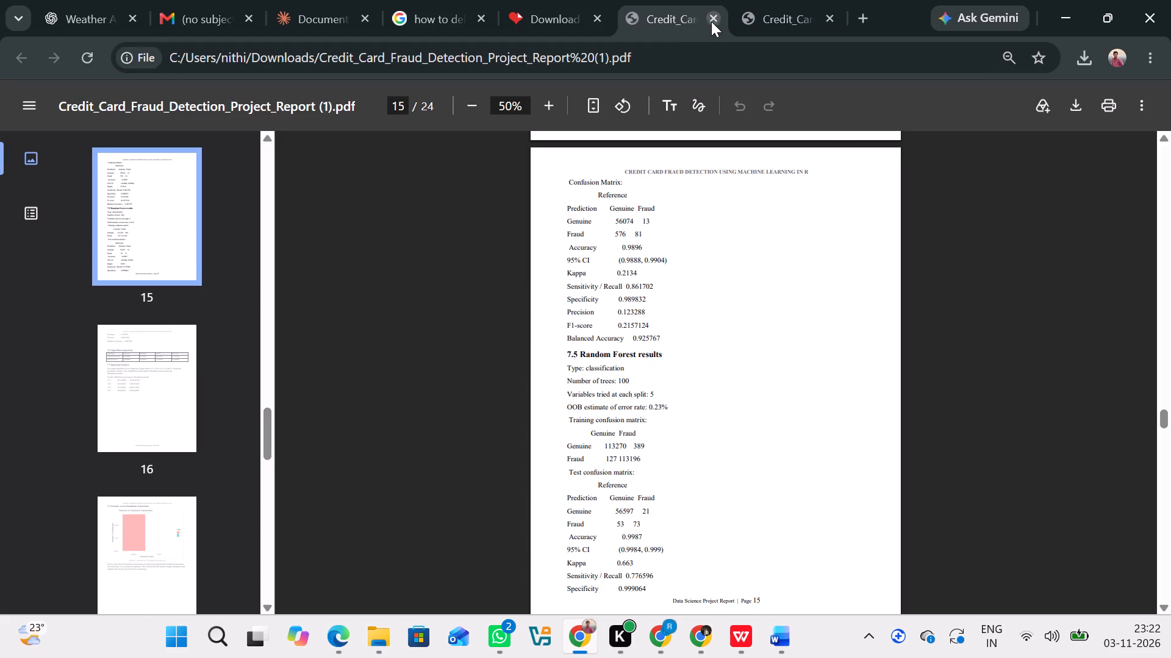
left_click(709, 17)
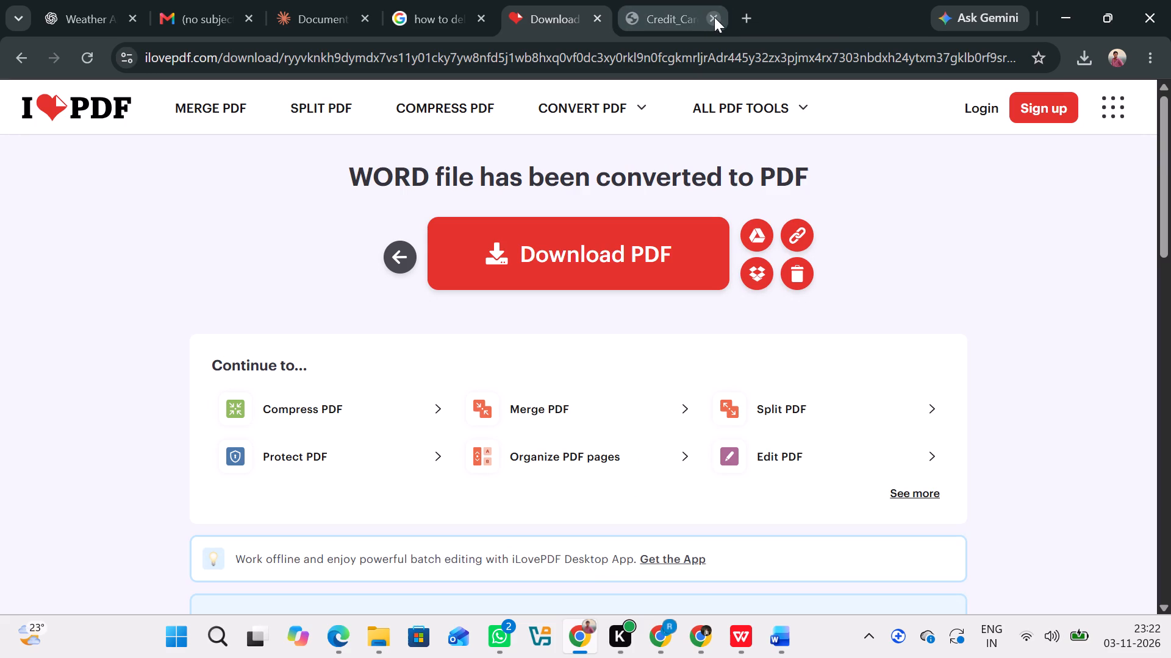
left_click(714, 17)
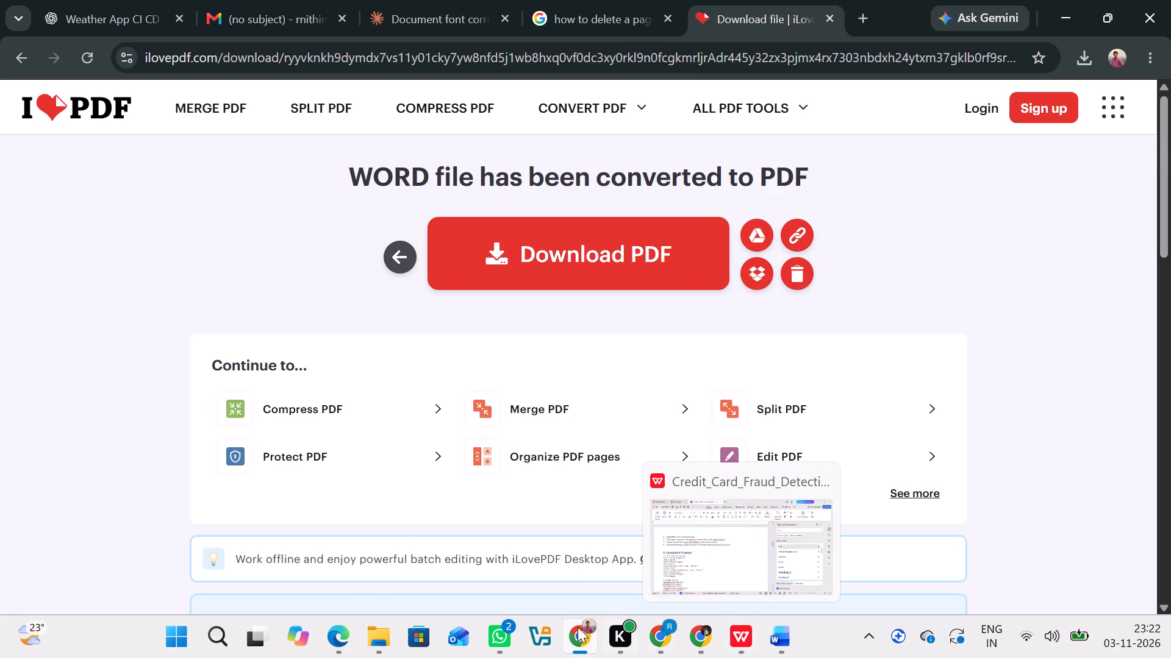
Delete the PDF file Credit_Card_Fraud_Detection_Project_Report (1) from the Downloads folder in File Explorer.
left_click(381, 635)
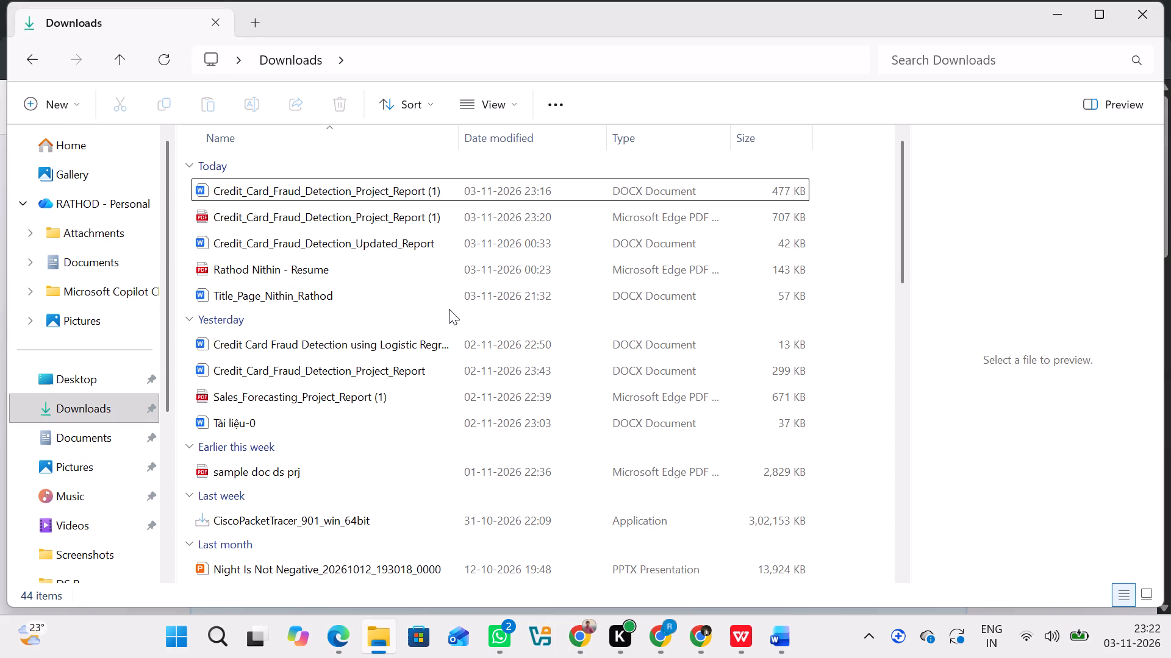
right_click(260, 218)
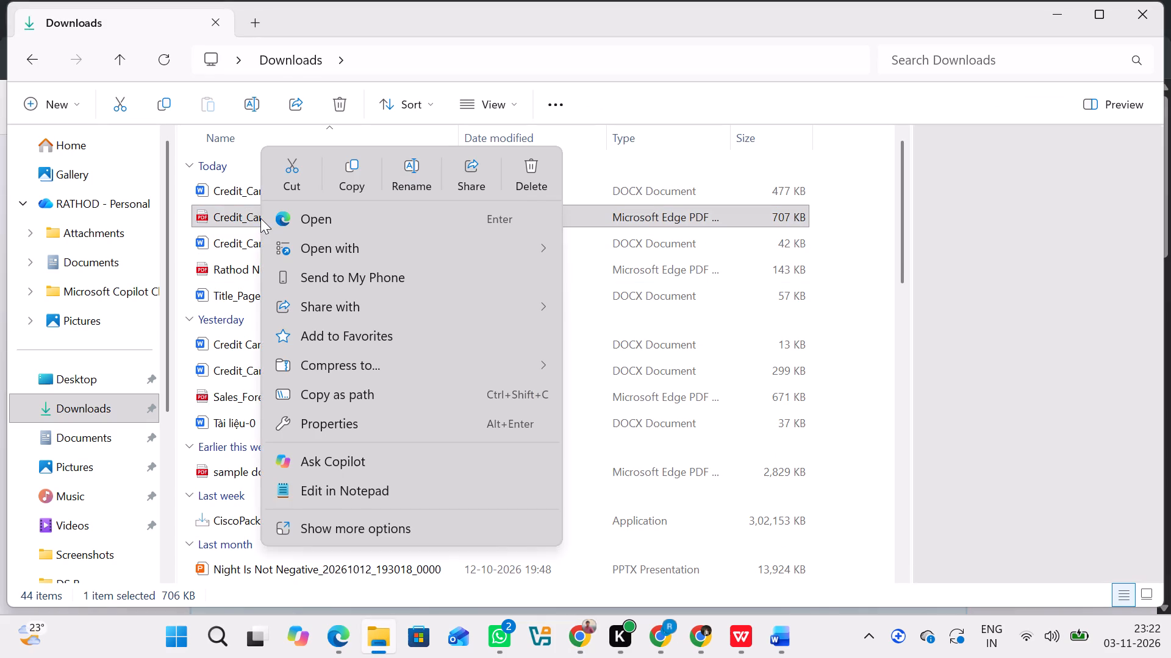
left_click(534, 168)
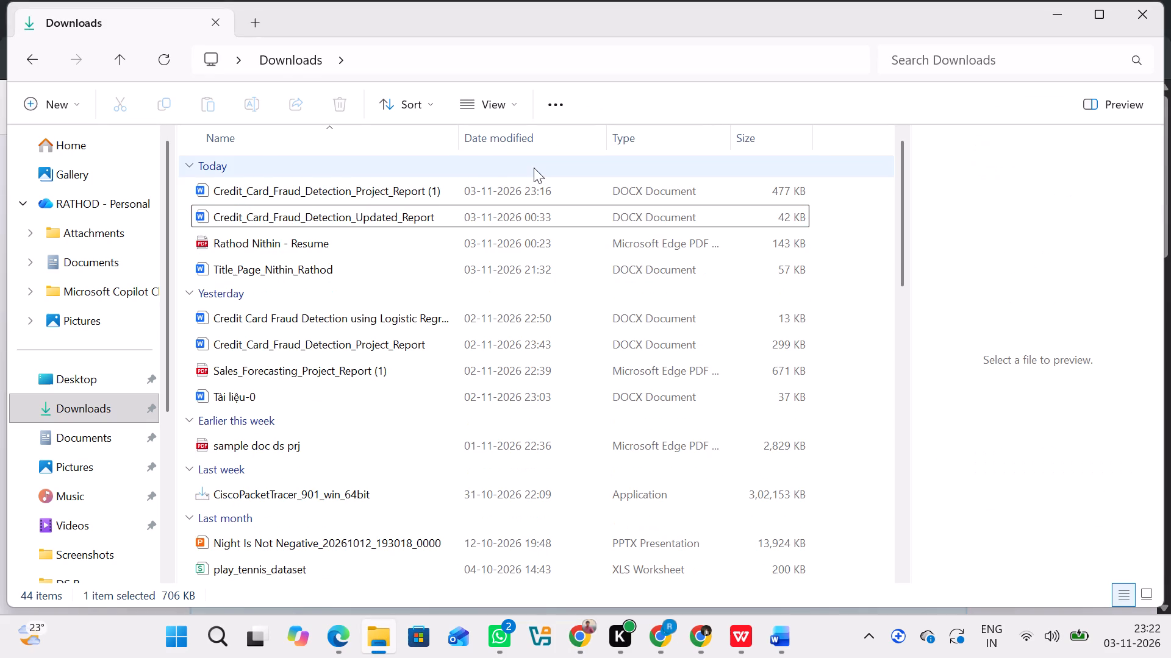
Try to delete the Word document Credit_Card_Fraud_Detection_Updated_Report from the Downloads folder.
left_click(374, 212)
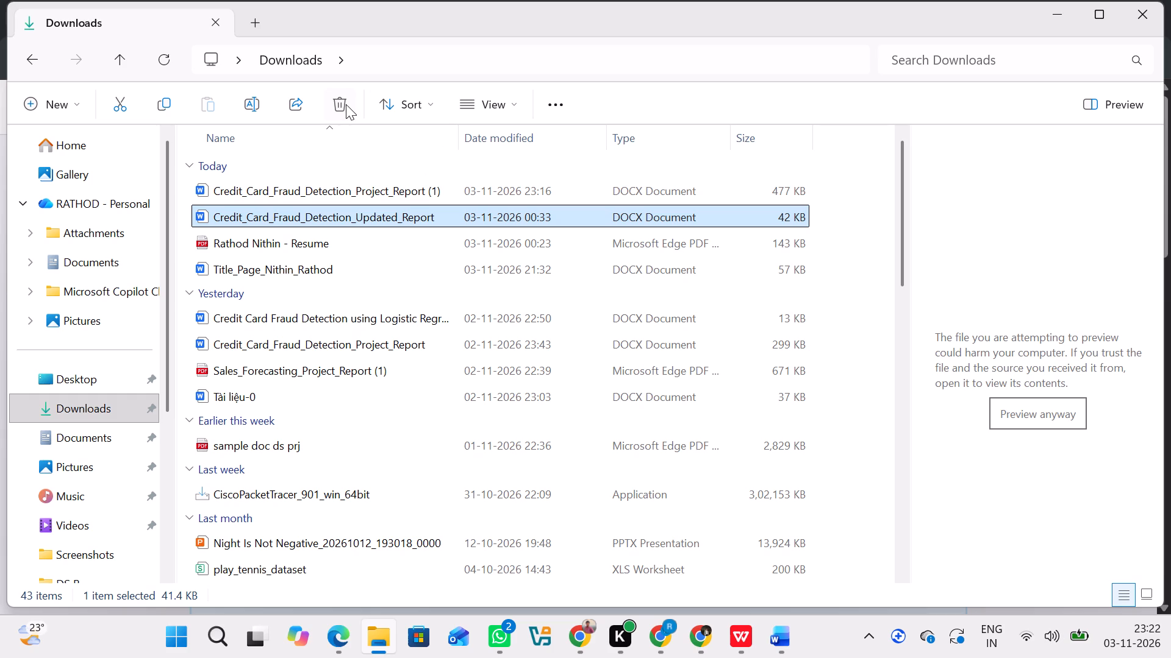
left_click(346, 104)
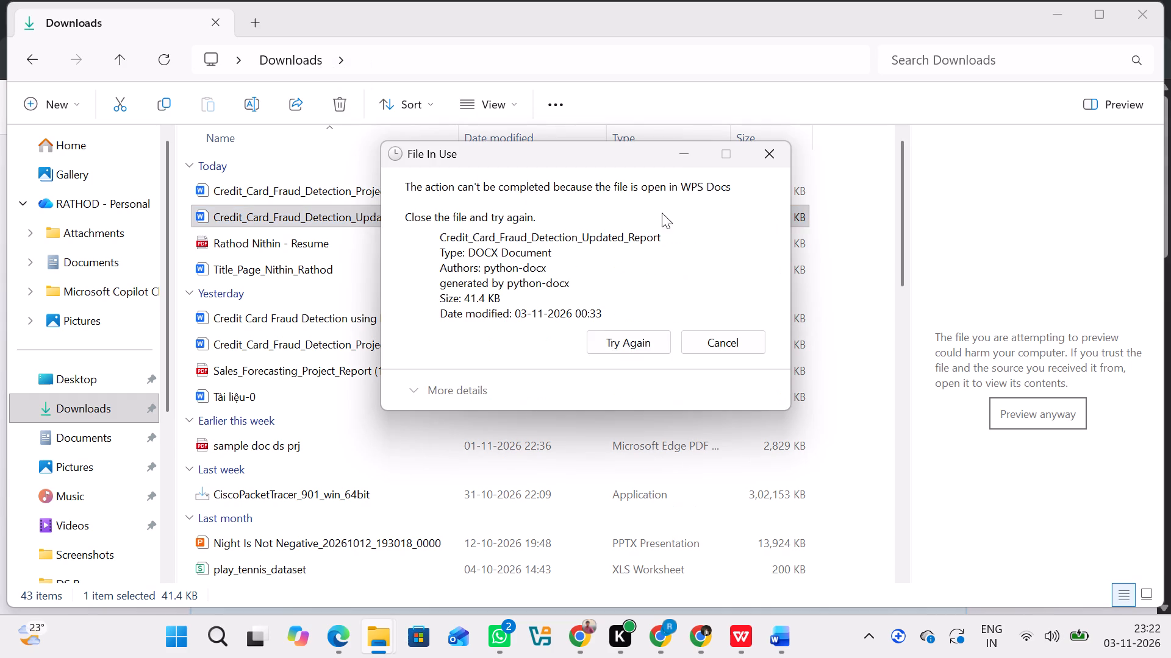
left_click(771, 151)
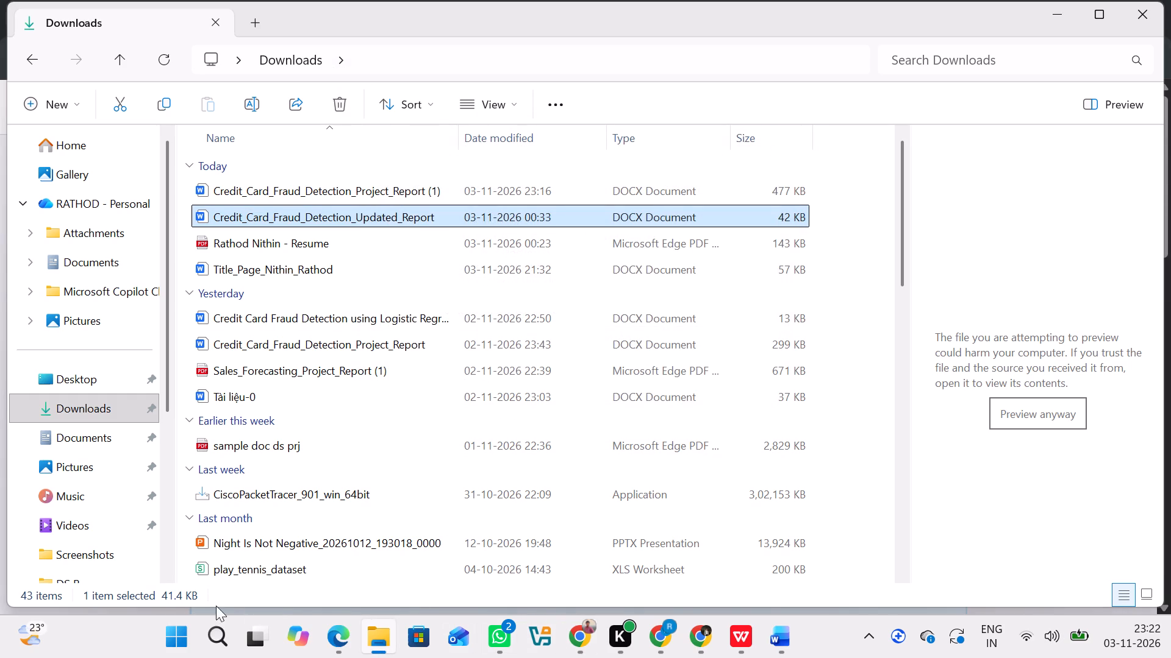
Switch to Chrome and download the converted fraud detection report PDF again from the iLovePDF download page.
left_click(578, 635)
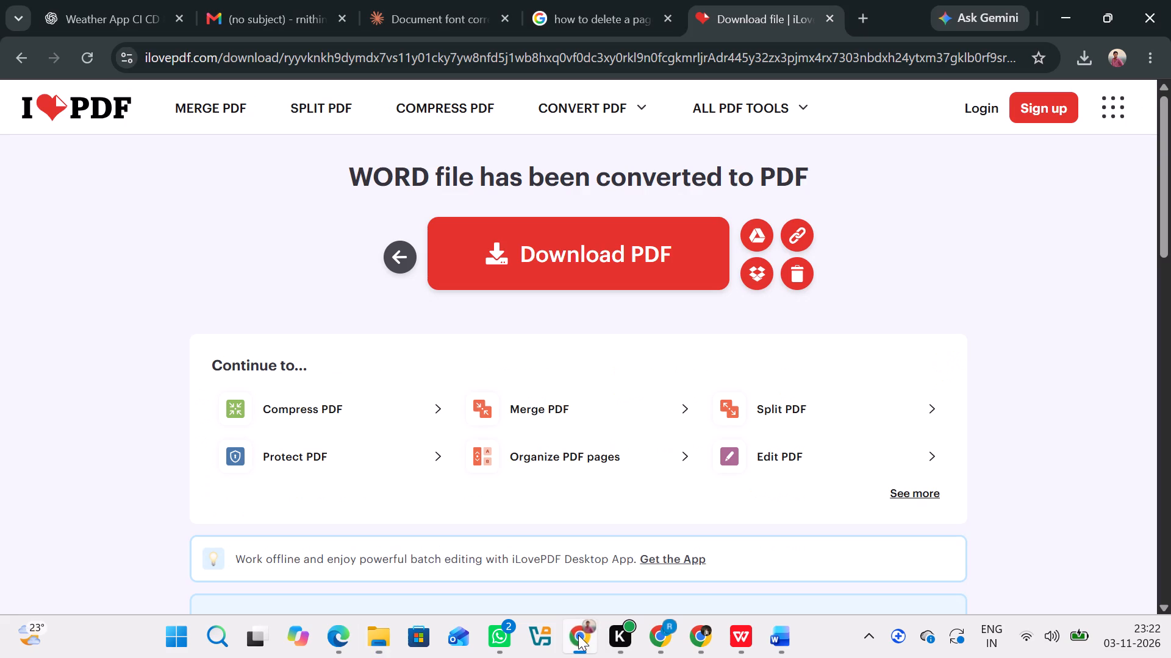
left_click(590, 264)
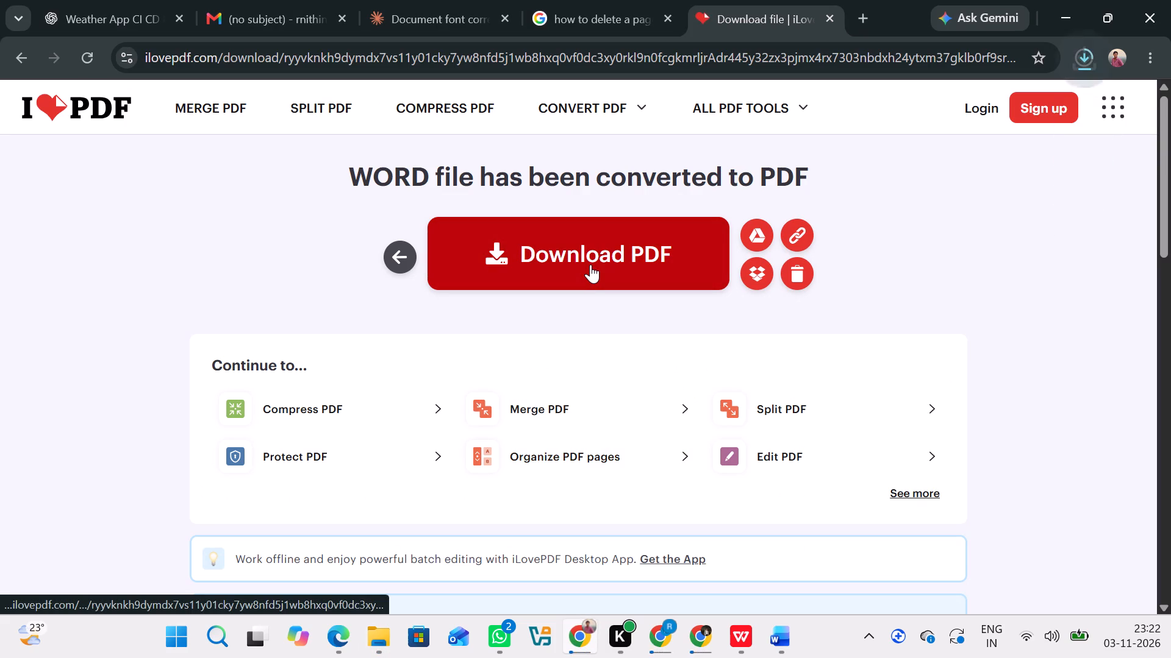
left_click(910, 257)
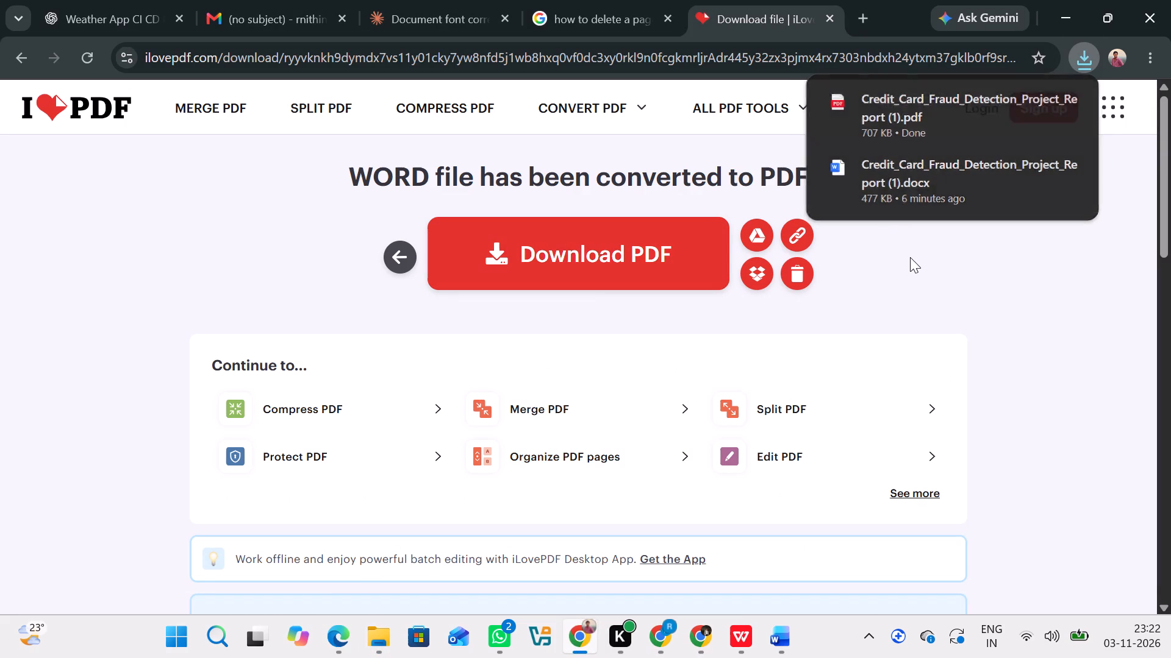
Return to File Explorer, refresh the Downloads folder and preview the newly downloaded PDF Credit_Card_Fraud_Detection_Project_Report (1).
left_click(387, 626)
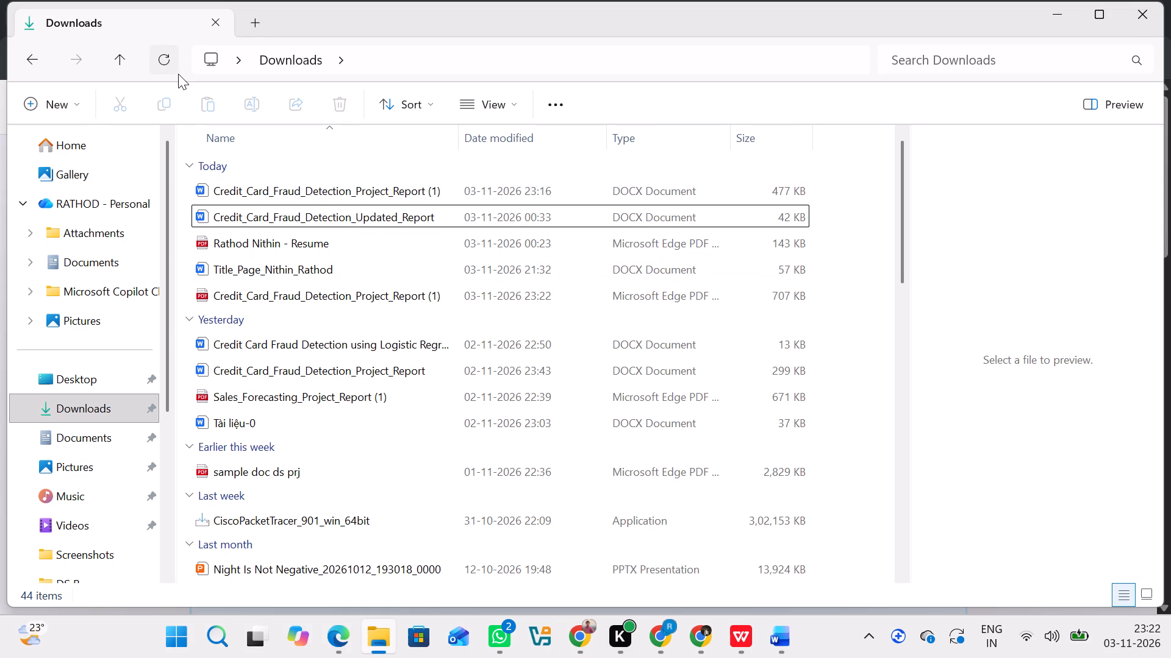
left_click(163, 53)
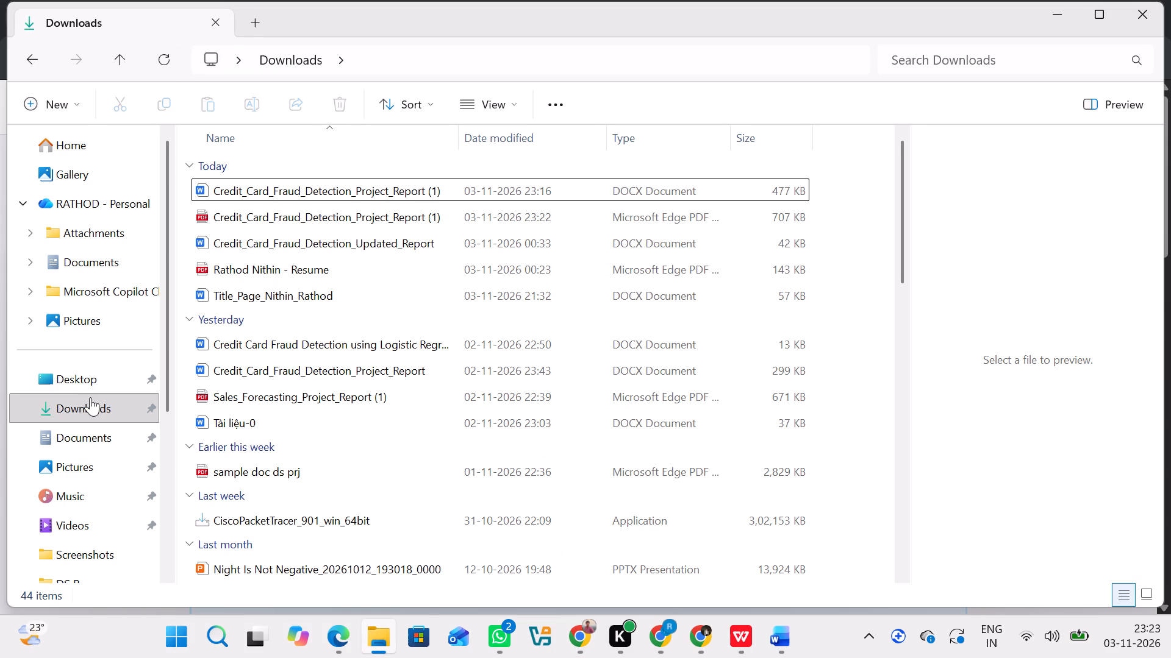
left_click(271, 210)
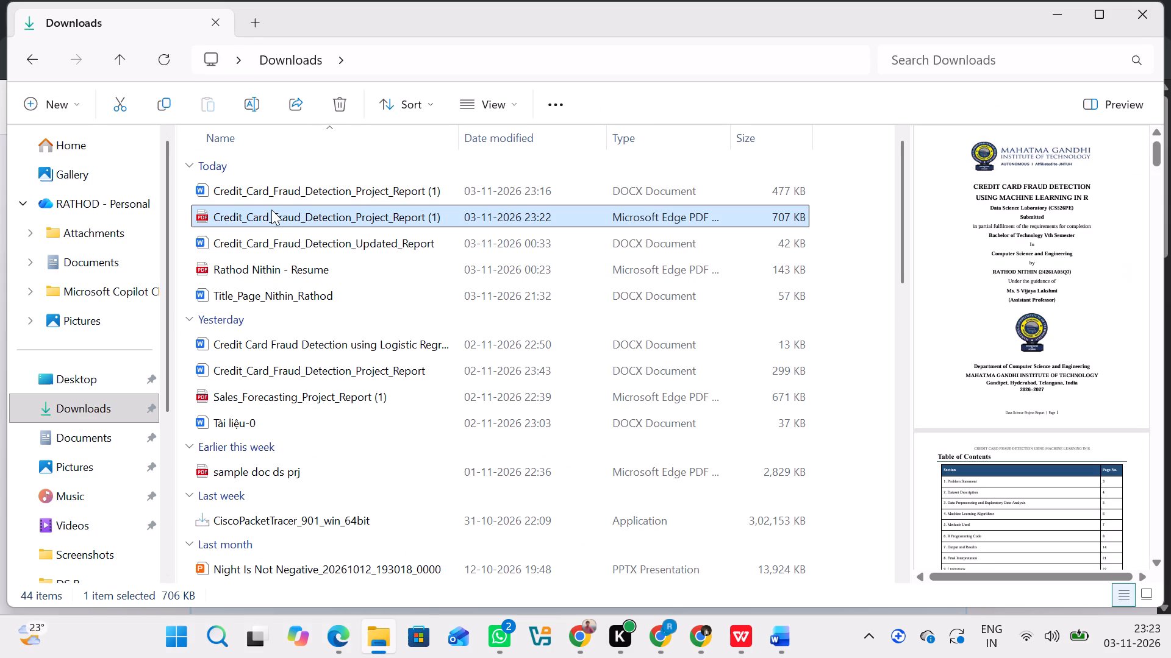
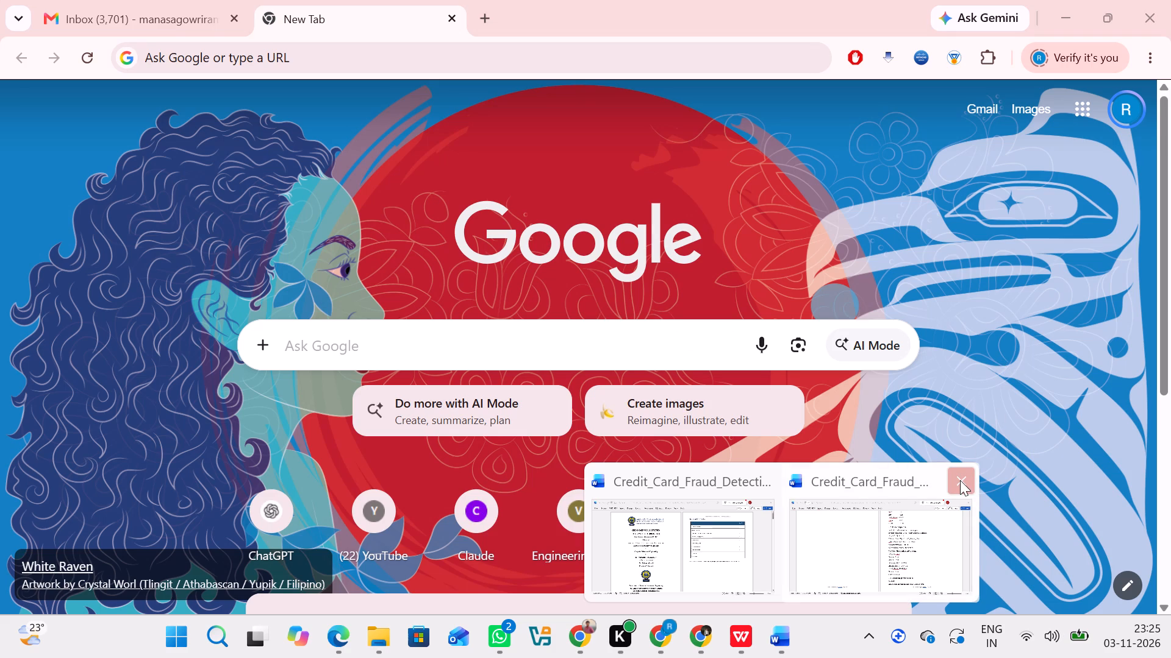
Close both open Word report windows and the WPS Office window.
left_click(960, 480)
left_click(861, 481)
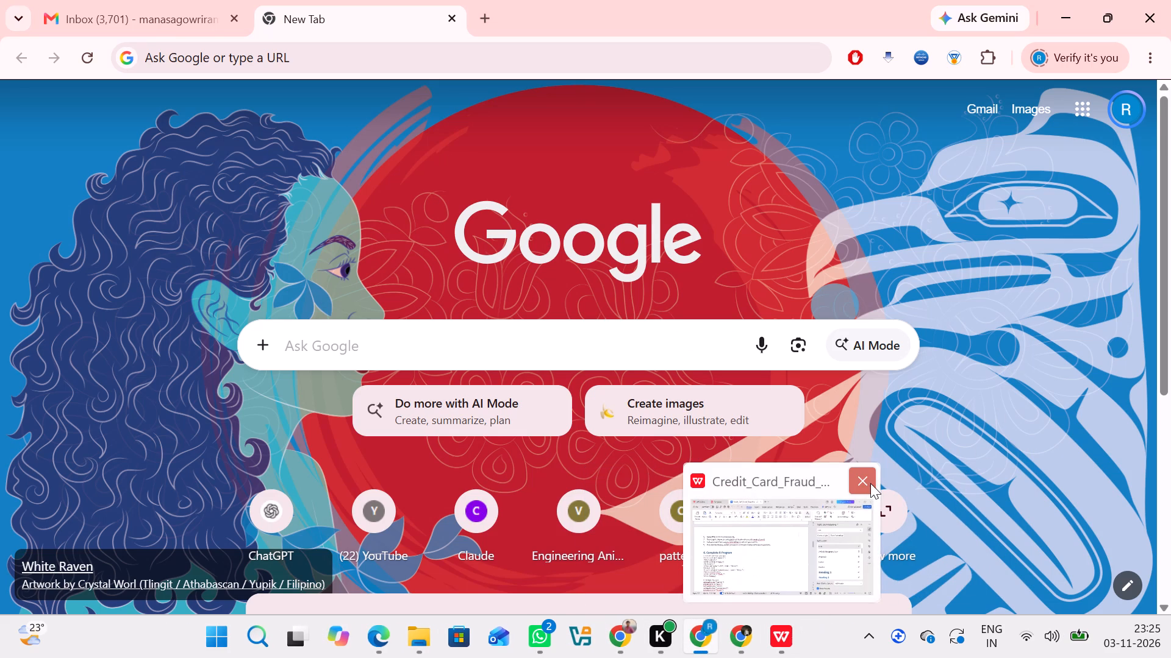
left_click(870, 483)
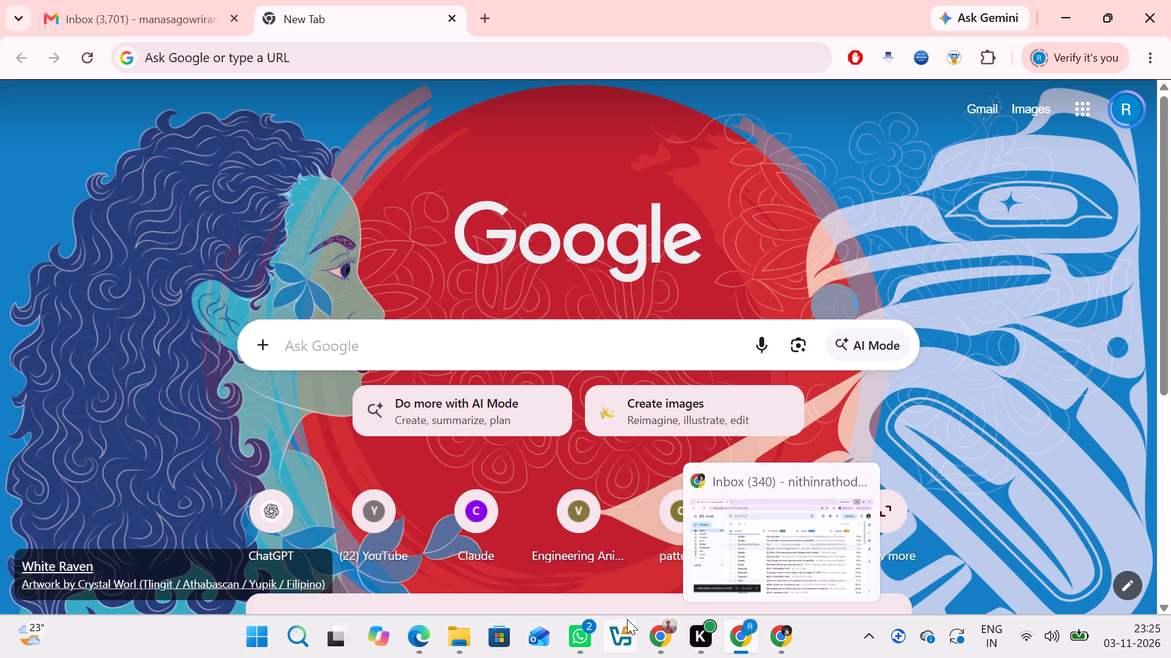
Open the Word document Credit_Card_Fraud_Detection_Project_Report (1) from Downloads in Word and skim its pages.
left_click(450, 657)
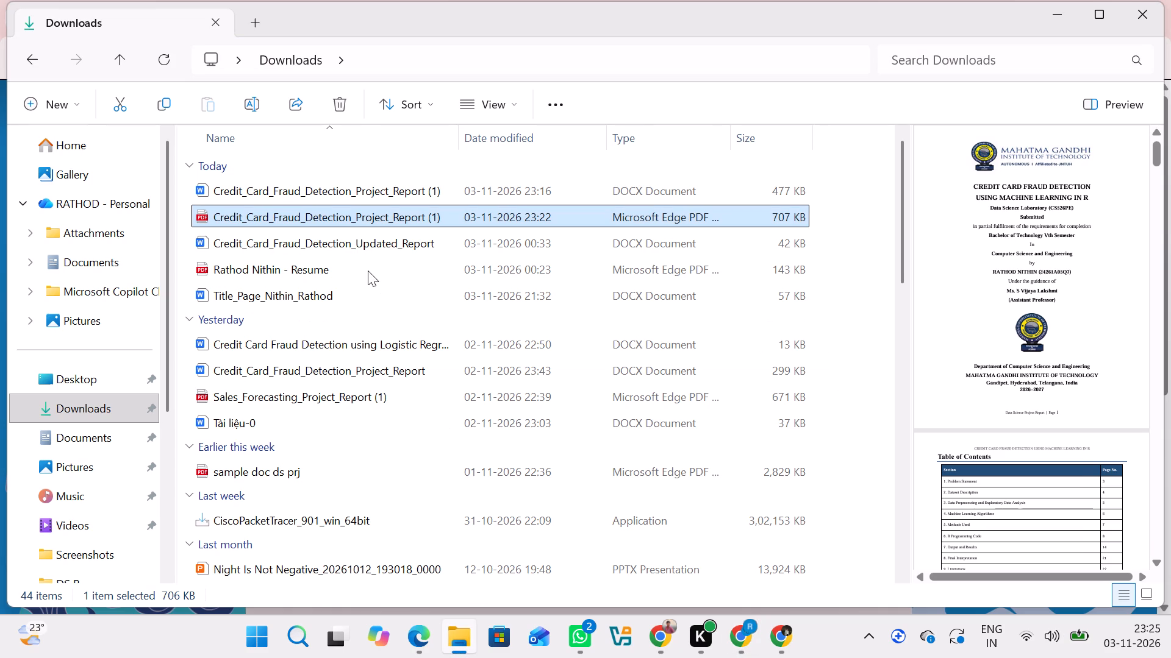
left_click(281, 183)
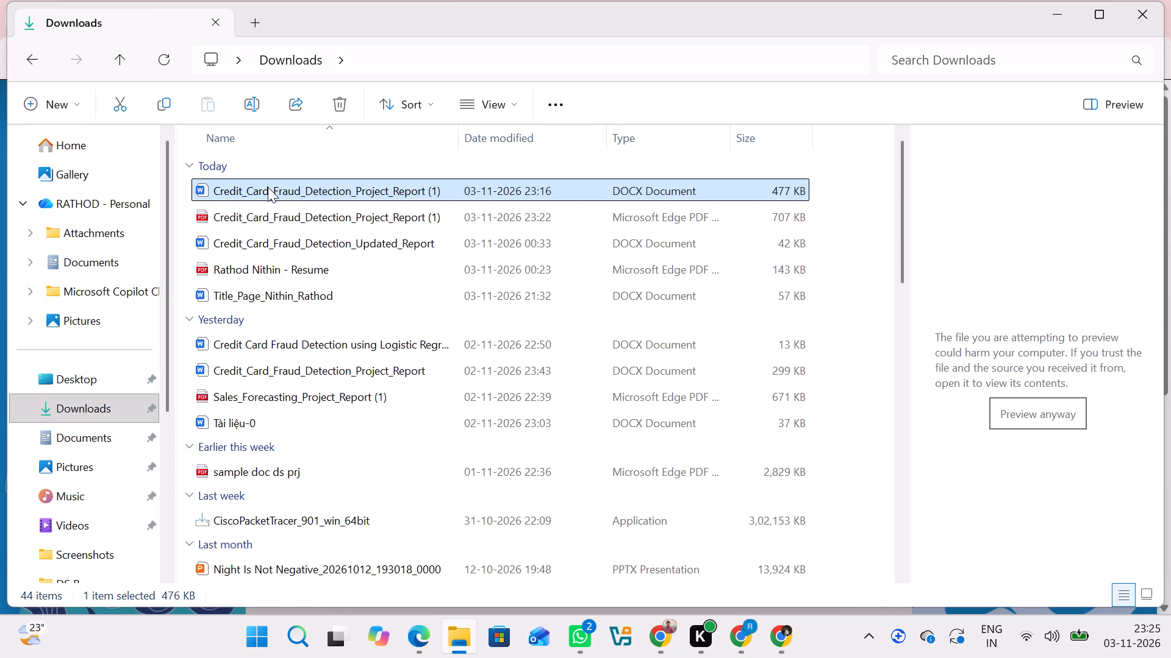
right_click(268, 187)
left_click(318, 210)
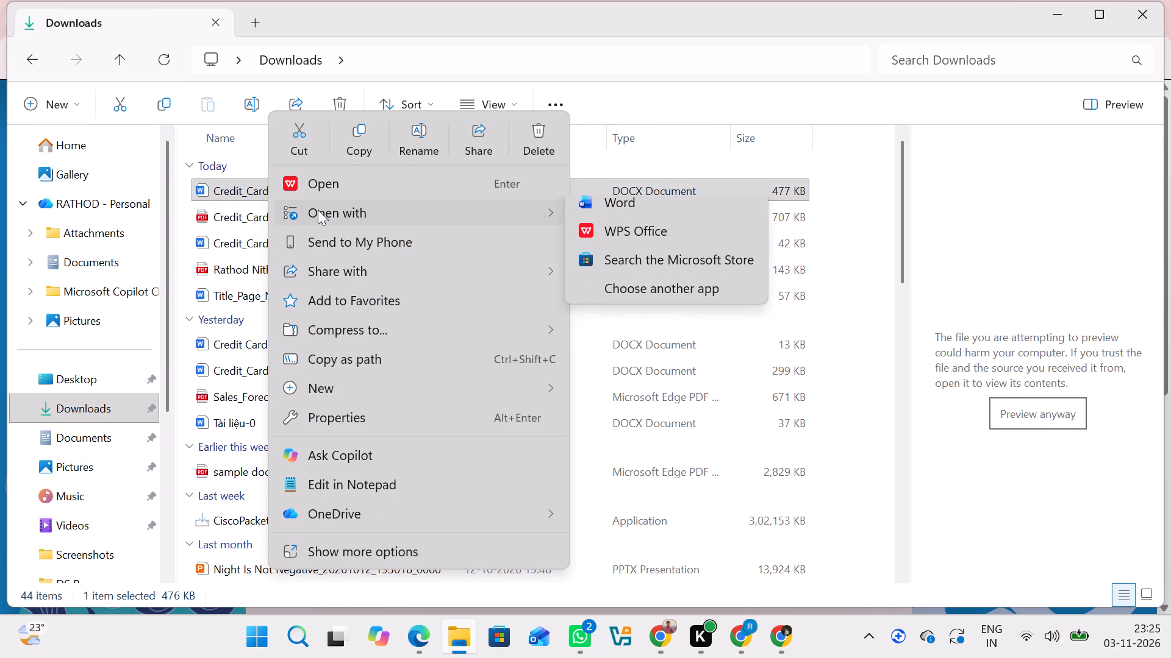
left_click(622, 214)
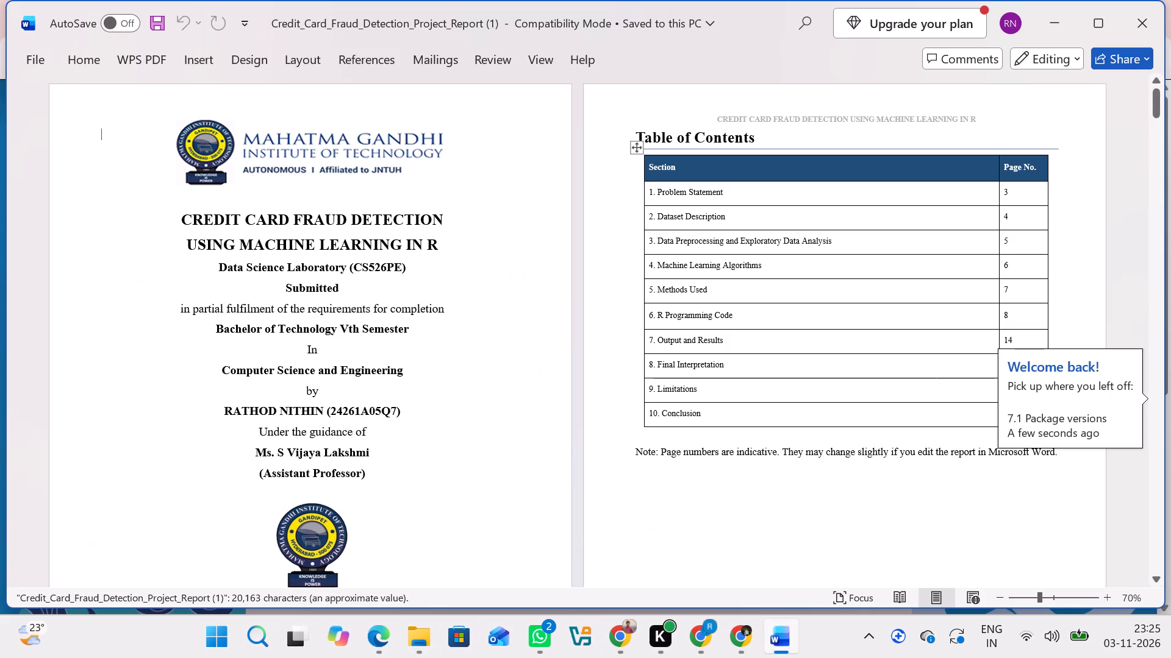
scroll(540, 281, "down", 14)
scroll(540, 281, "up", 16)
scroll(540, 281, "up", 6)
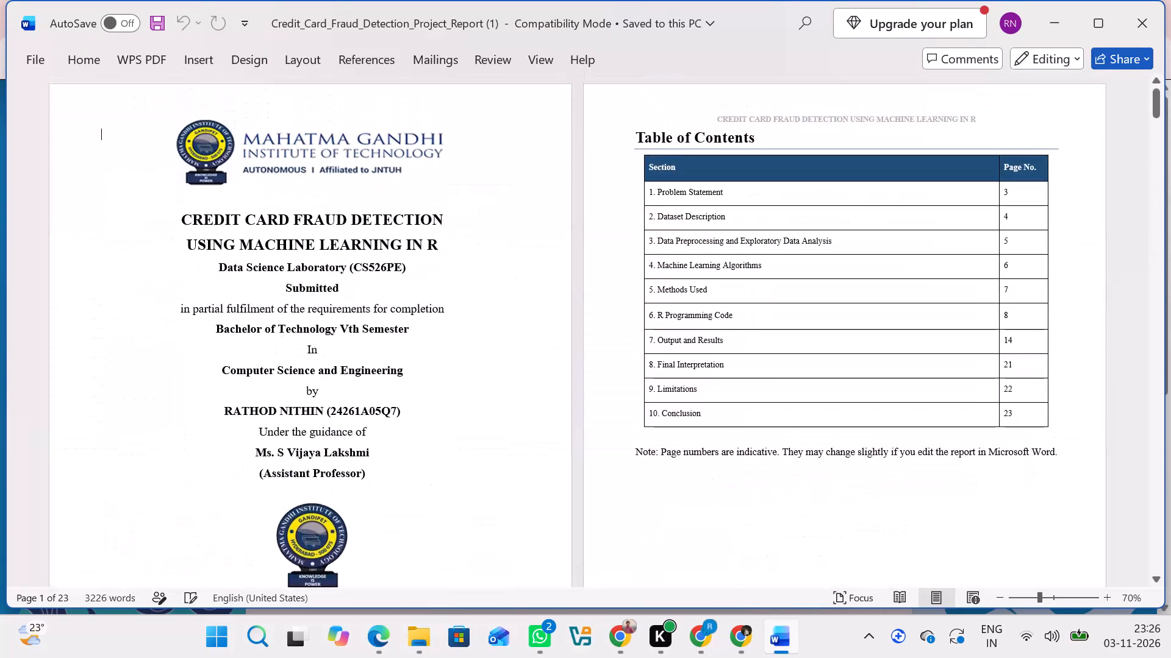
Return to File Explorer and delete the Word document Credit_Card_Fraud_Detection_Updated_Report from Downloads.
key("alt+Tab")
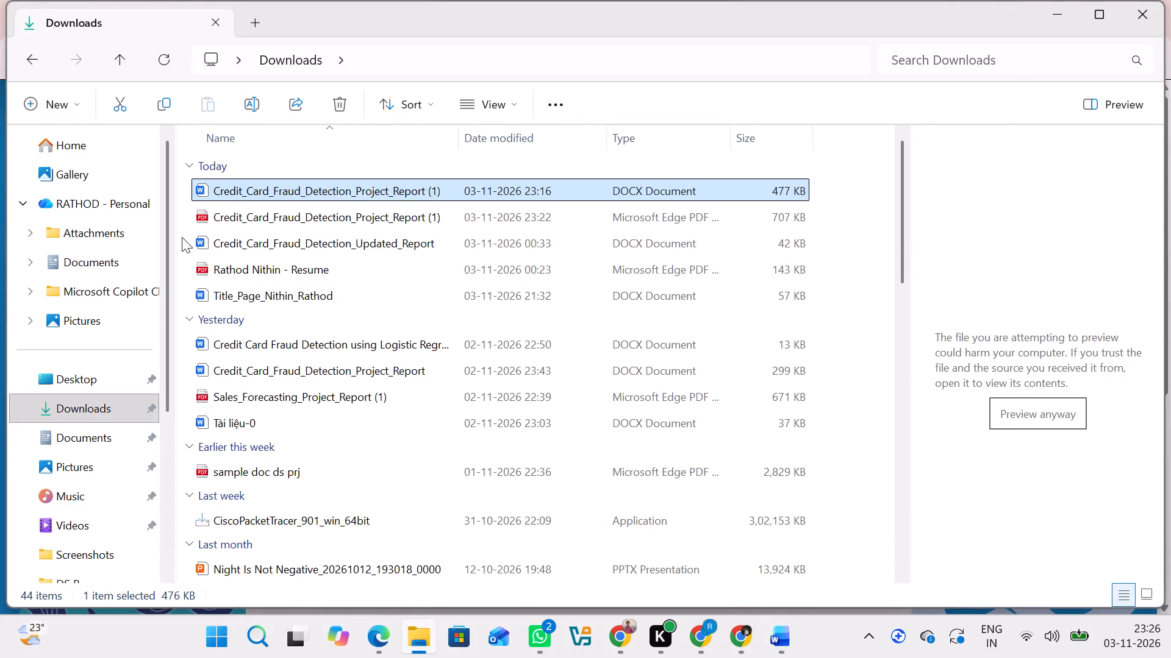
left_click_drag(181, 236, 301, 236)
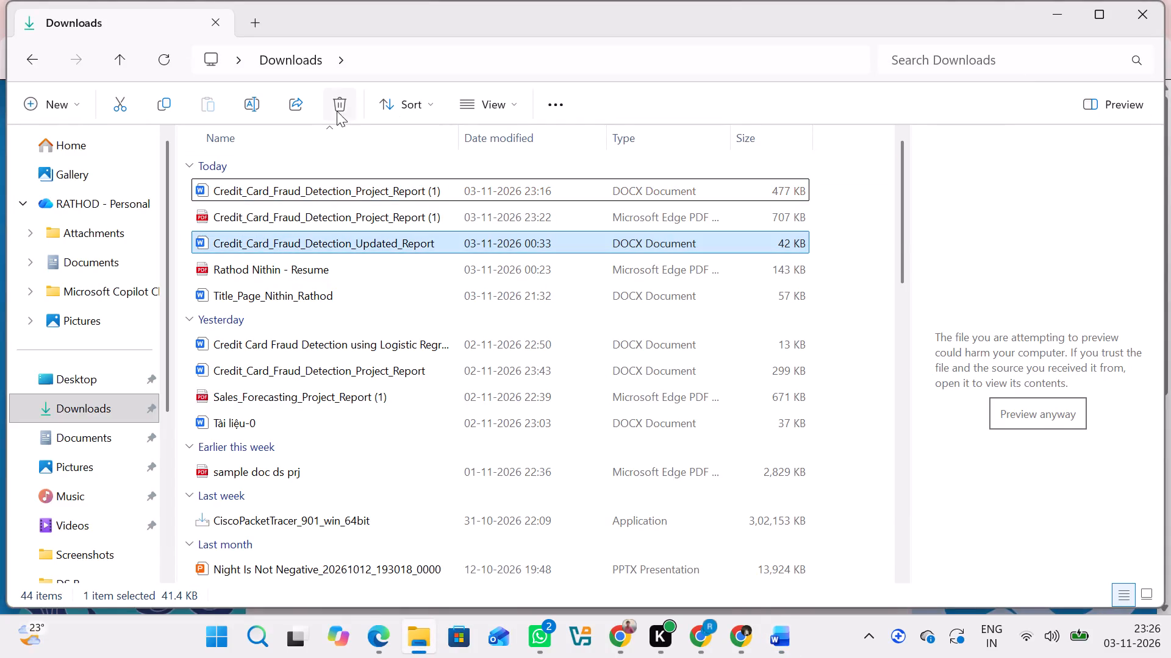
left_click(339, 109)
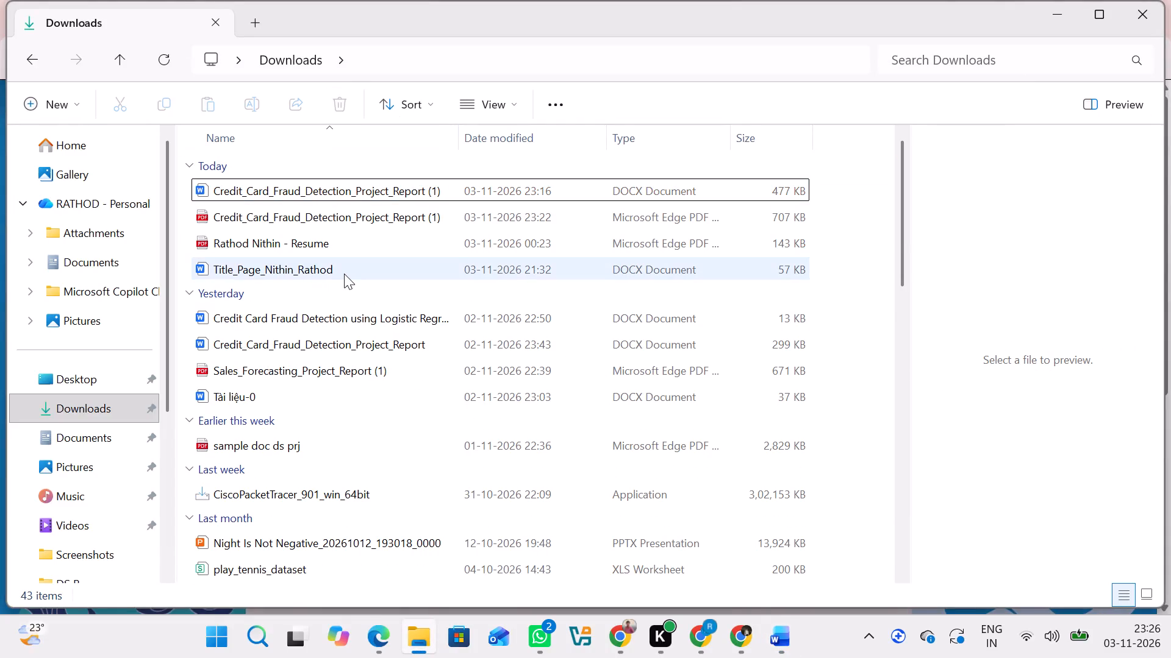
Check the contents of the document Tài liệu-0 in WPS Office, close it, and delete it from Downloads.
scroll(348, 272, "down", 1)
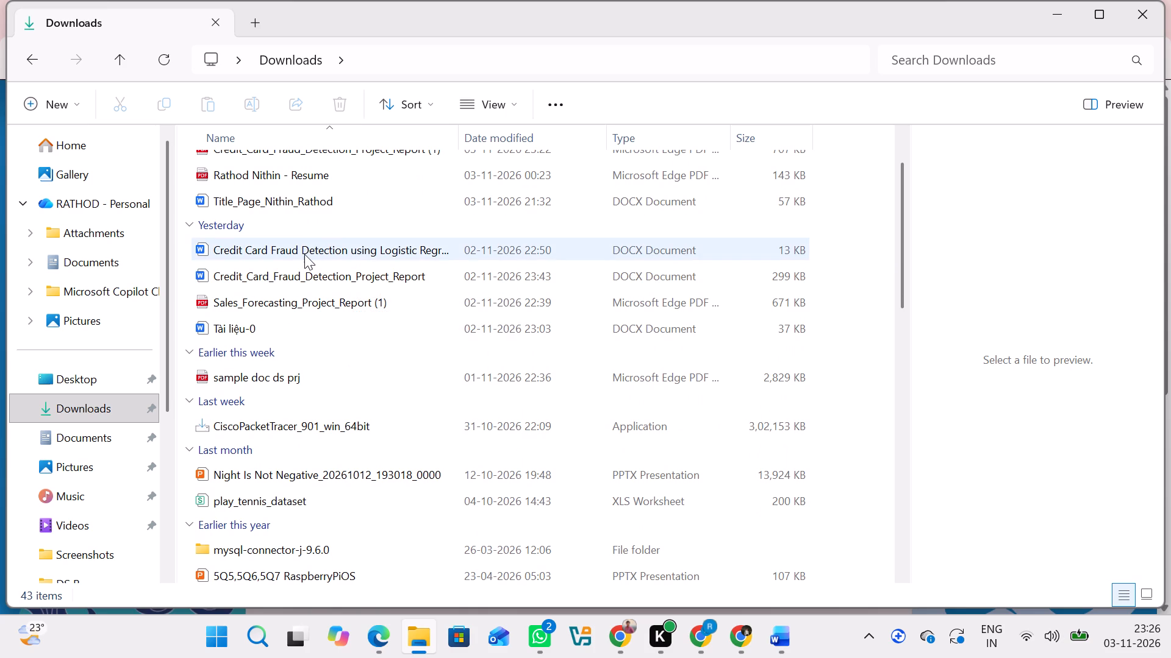
double_click(242, 326)
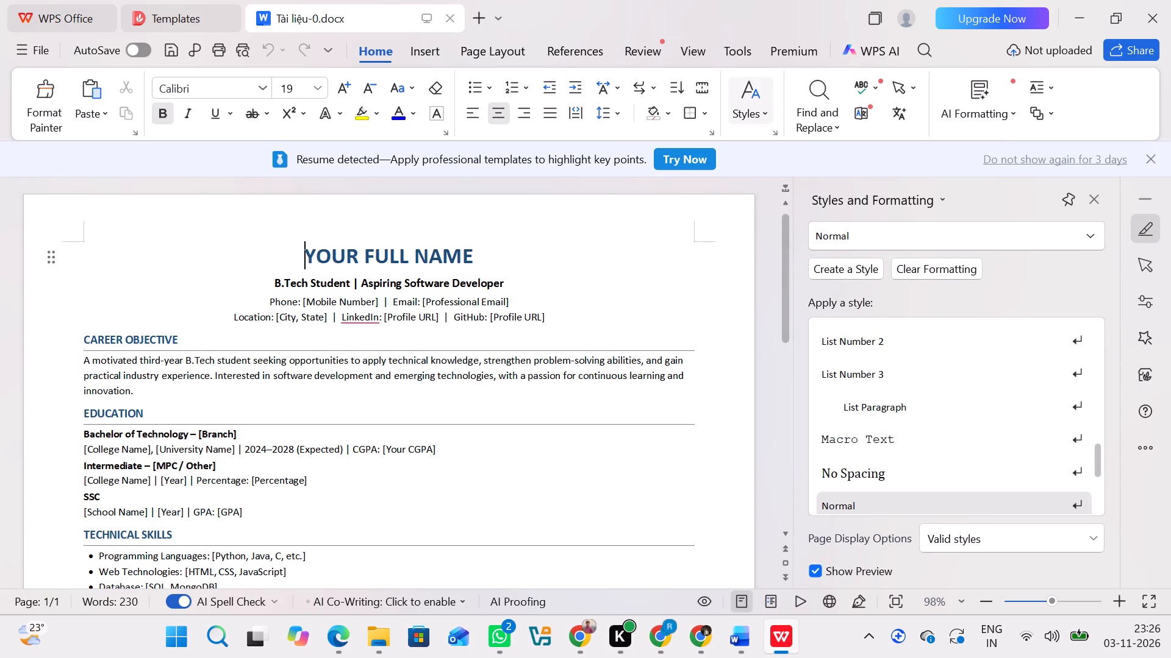
scroll(570, 472, "down", 6)
left_click(1154, 27)
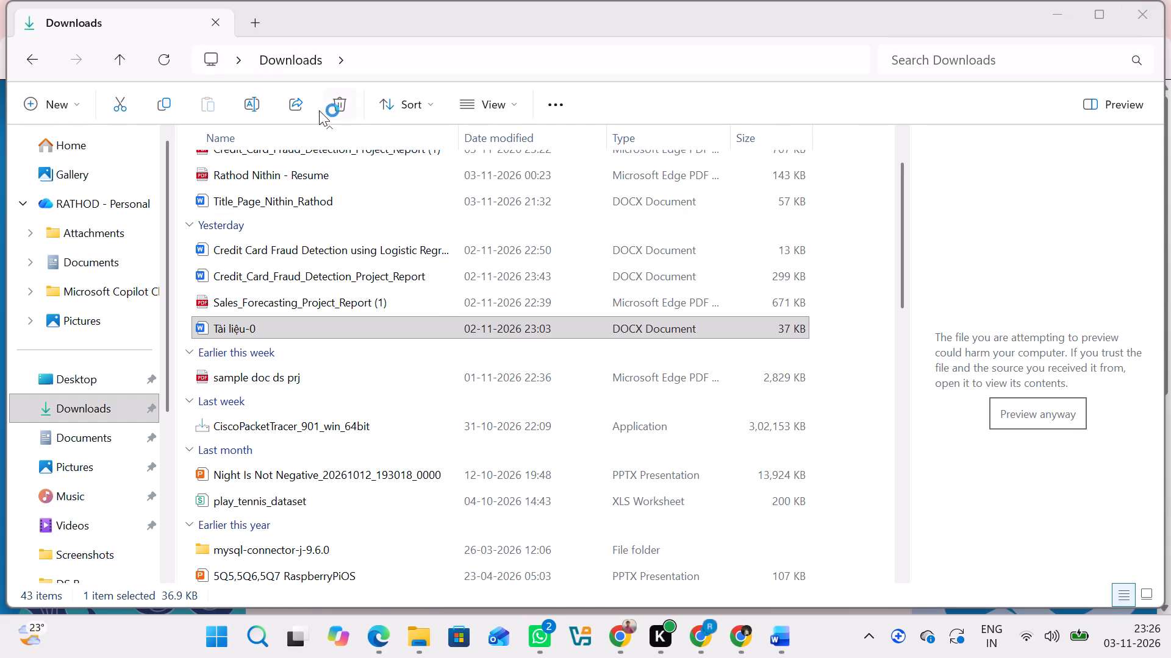
left_click(340, 101)
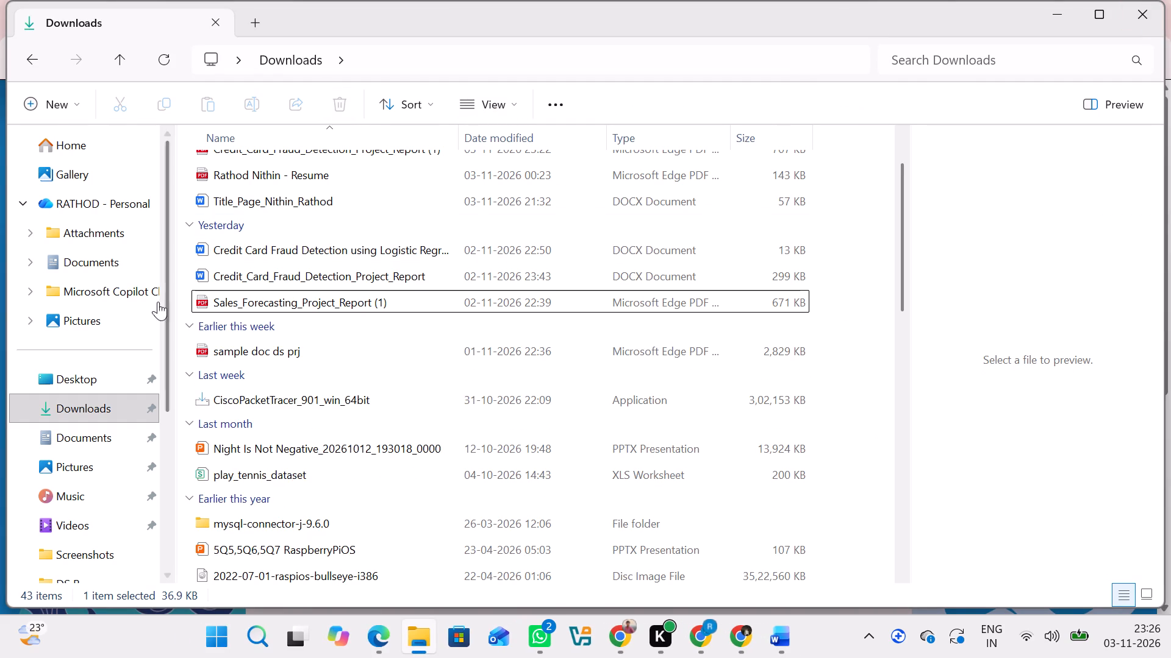
Open the document Credit Card Fraud Detection using Logistic Regression and Random Forest in R in Word, skim its sections, and close it.
scroll(354, 236, "up", 2)
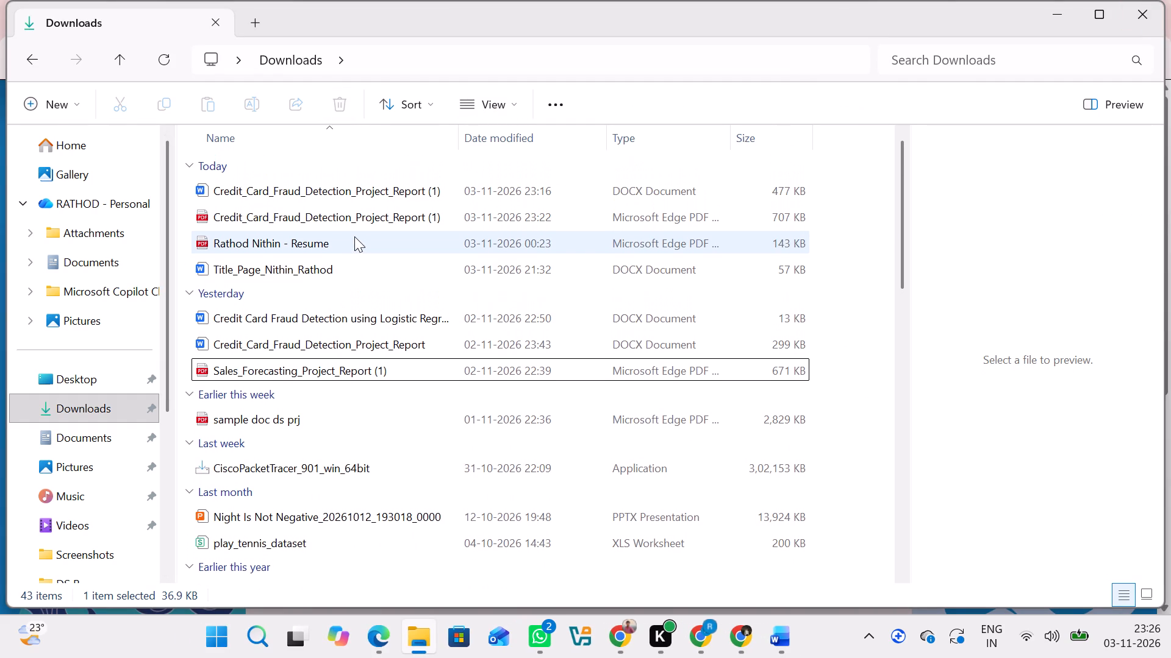
left_click(356, 322)
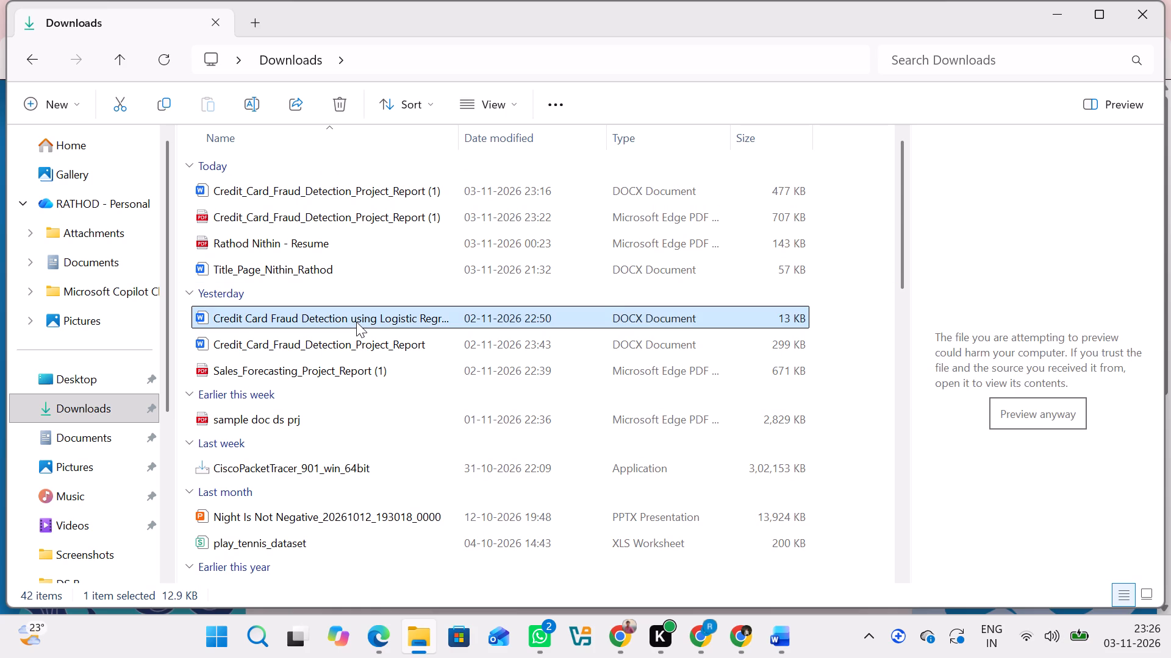
right_click(356, 322)
left_click(454, 216)
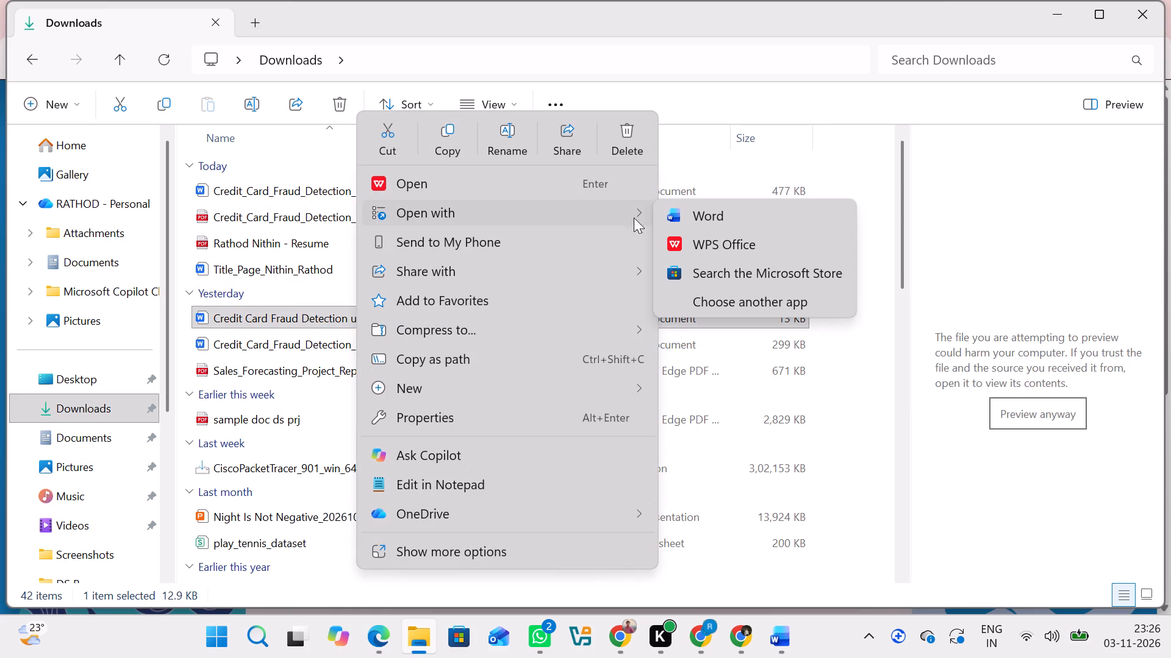
left_click(715, 213)
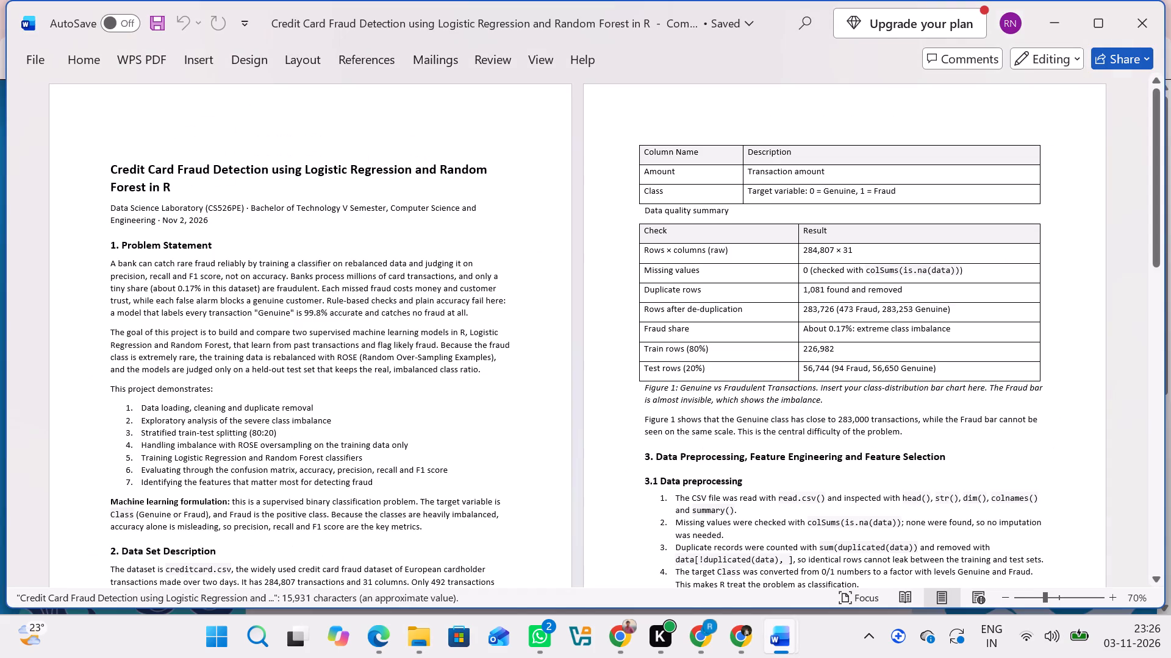
scroll(497, 417, "down", 4)
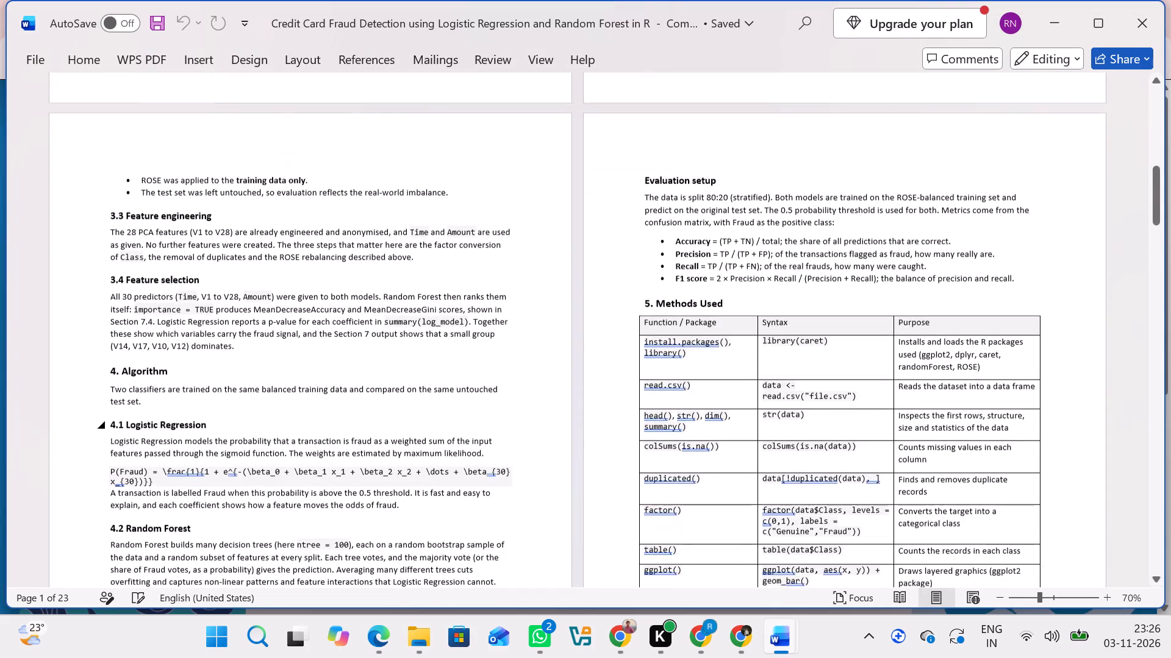
scroll(497, 417, "down", 16)
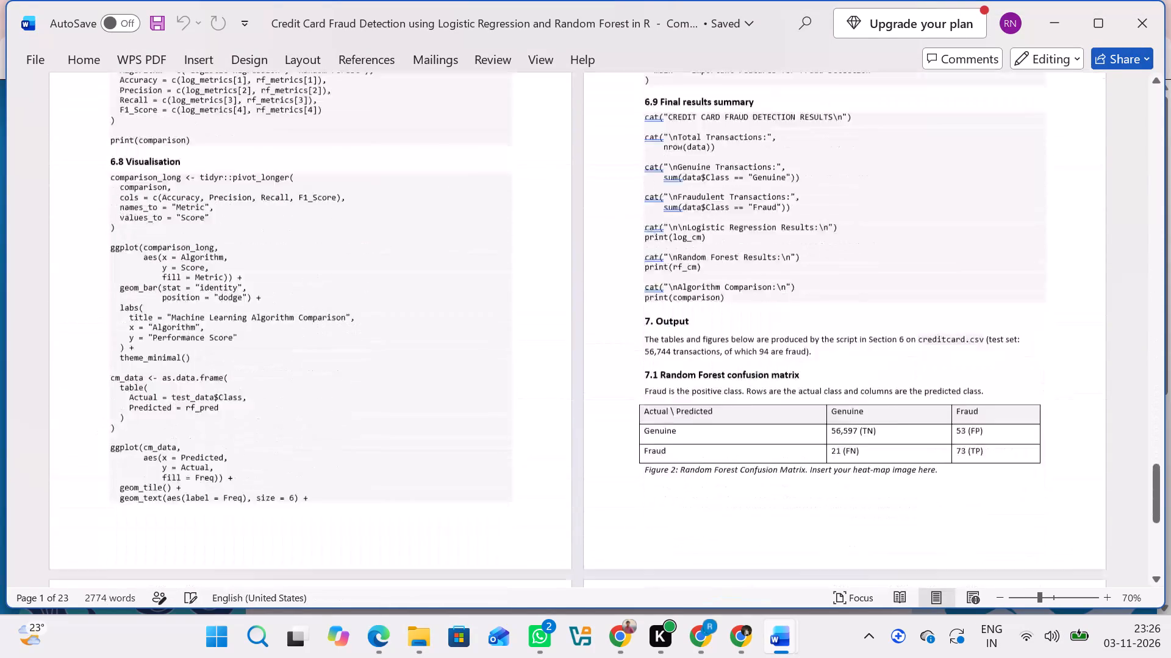
scroll(497, 417, "down", 6)
scroll(497, 417, "up", 11)
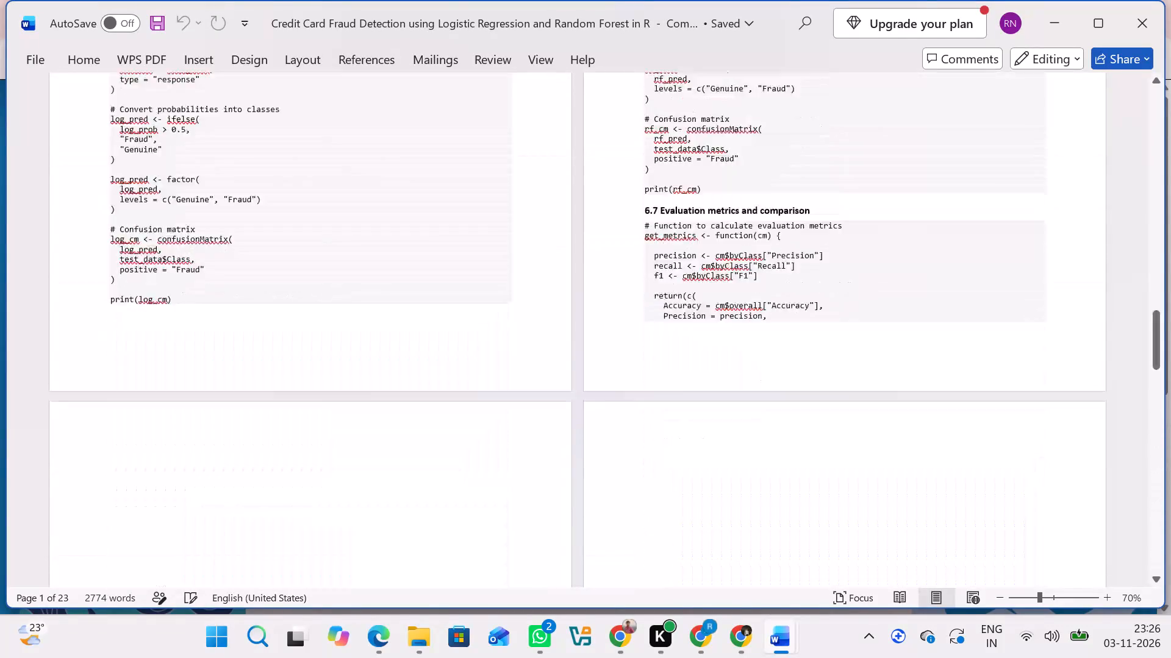
left_click(1147, 15)
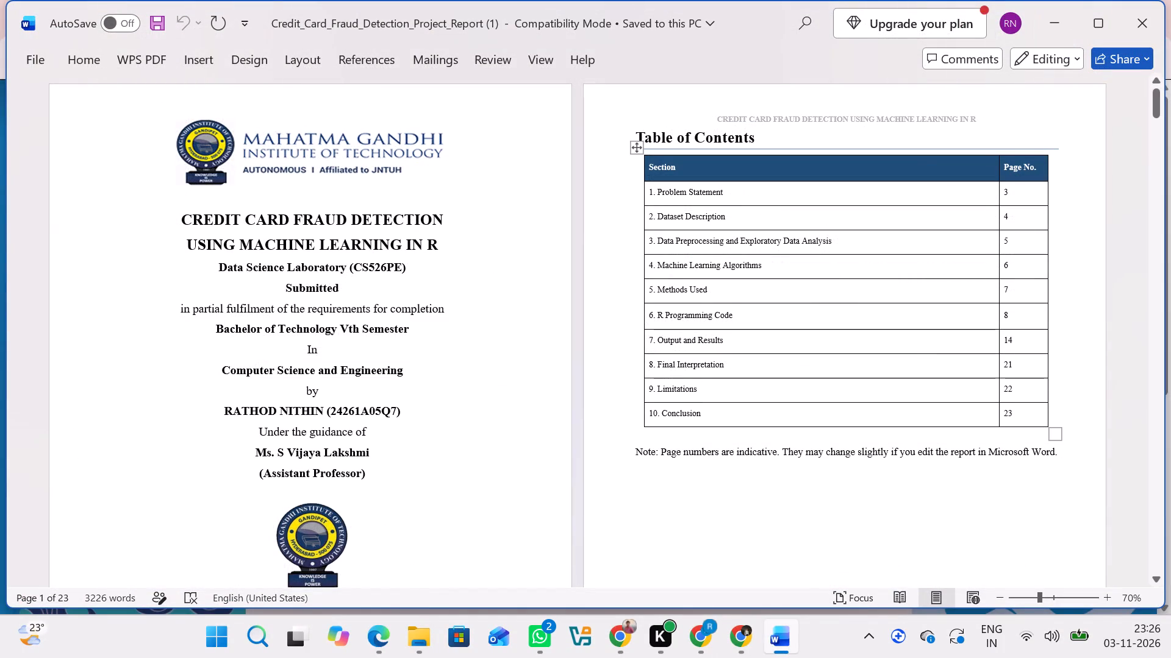
Open yesterday's Word document Credit_Card_Fraud_Detection_Project_Report from Downloads in Word and examine it through to the last page.
left_click(424, 634)
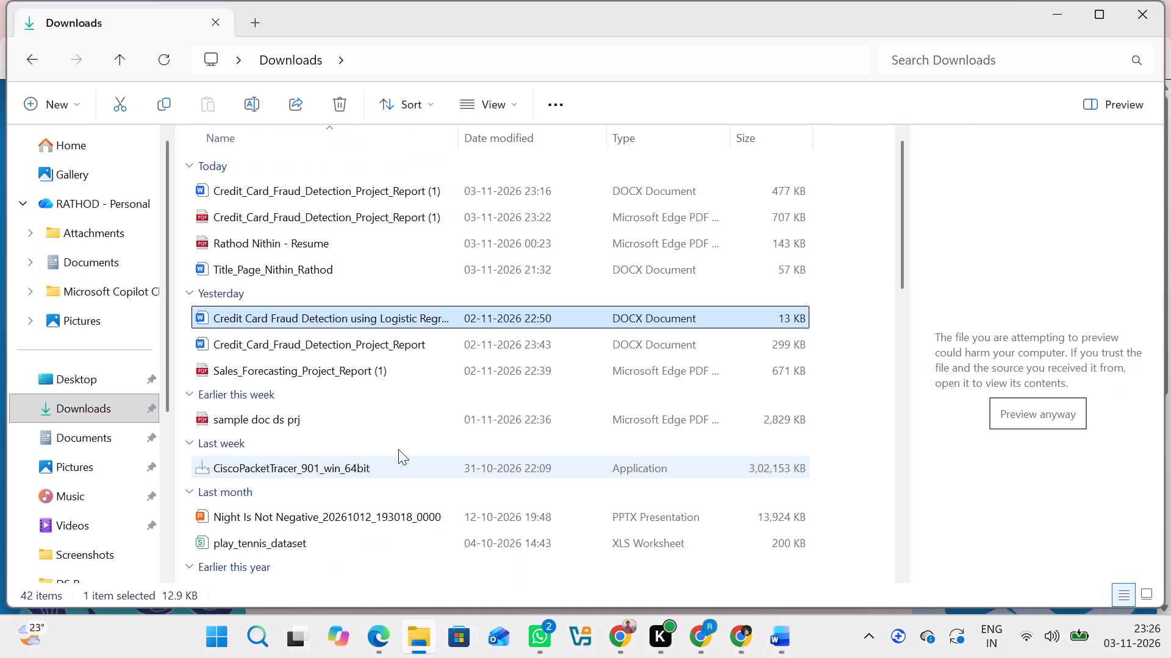
left_click(383, 352)
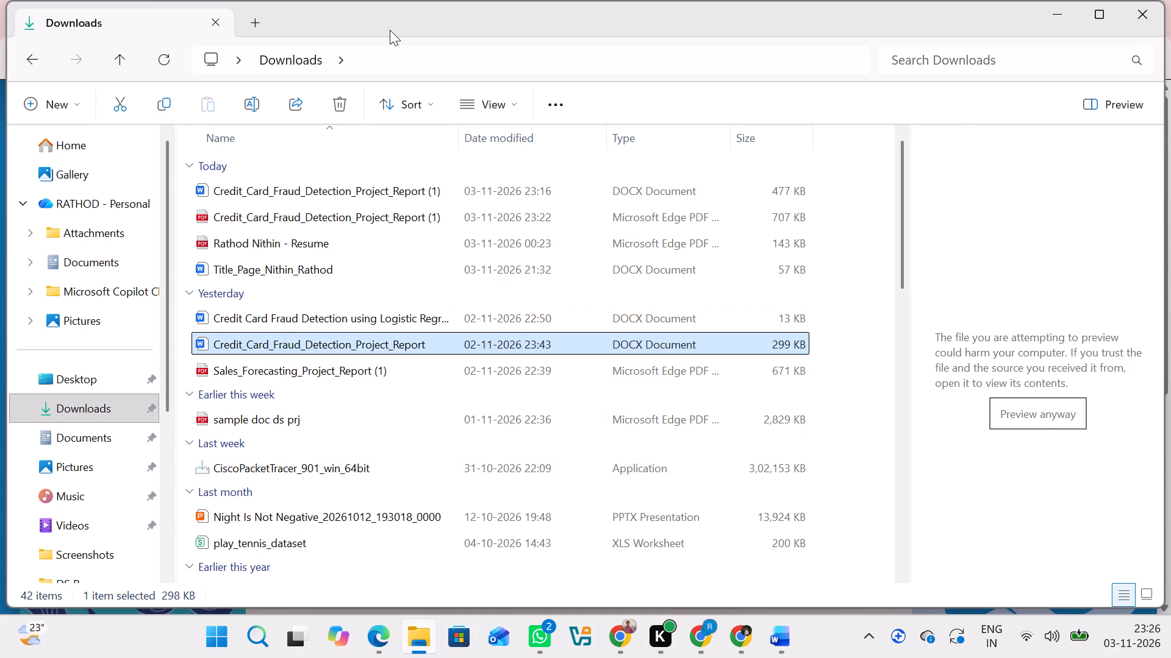
right_click(286, 333)
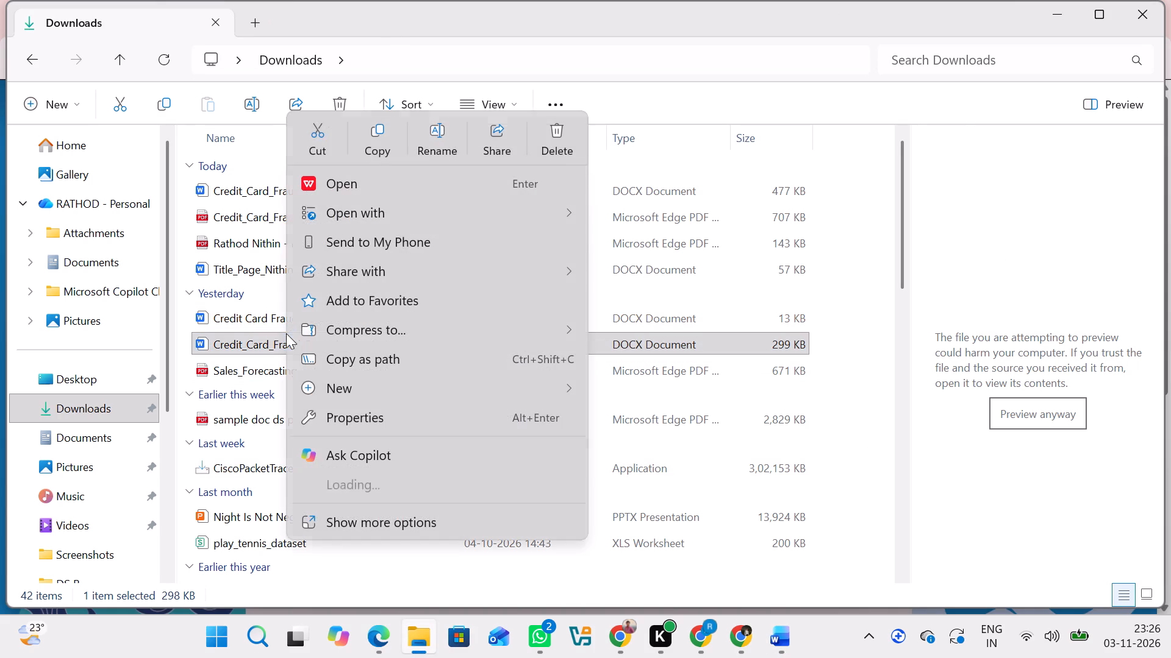
left_click(395, 207)
left_click(675, 213)
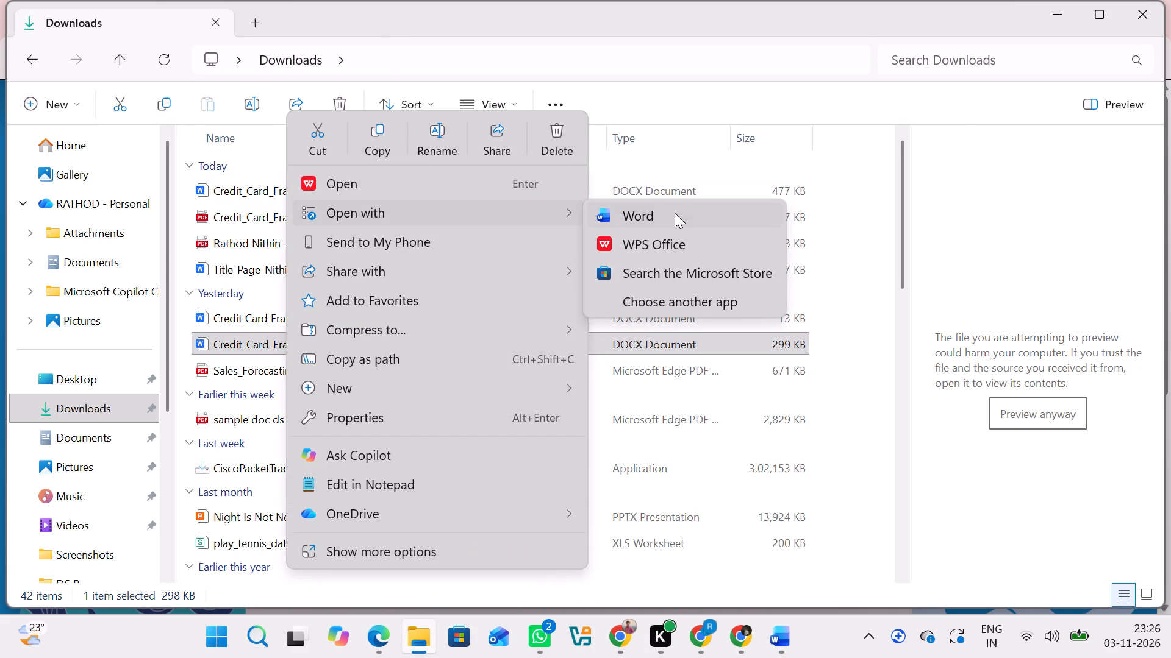
scroll(514, 395, "down", 3)
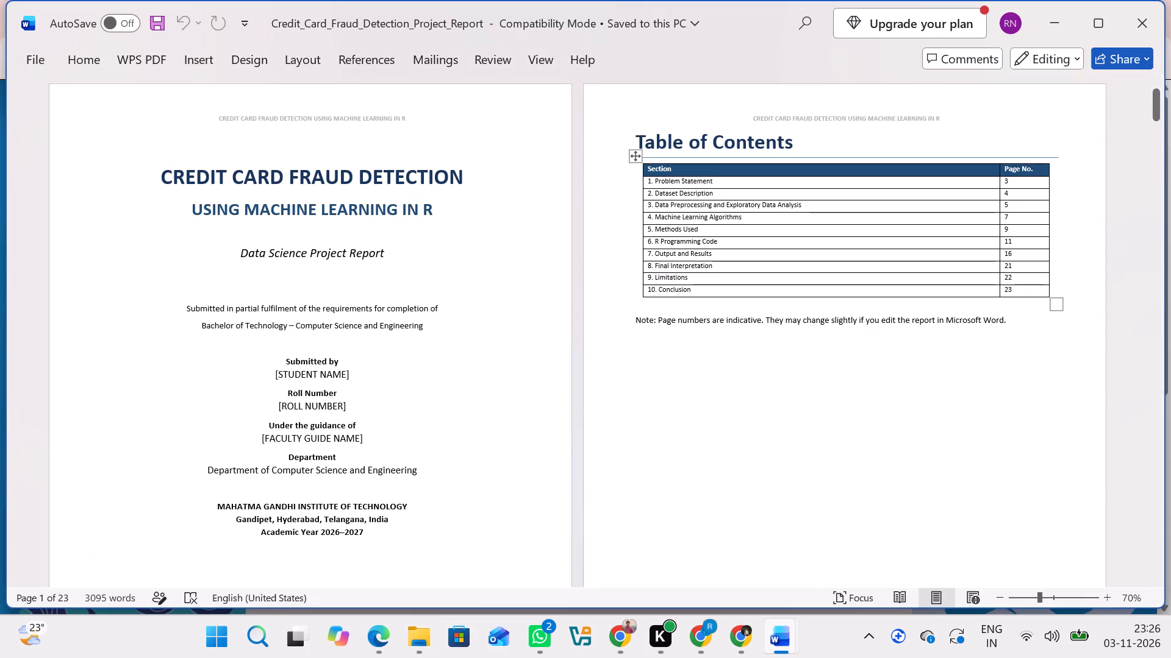
scroll(514, 395, "down", 15)
scroll(514, 395, "down", 6)
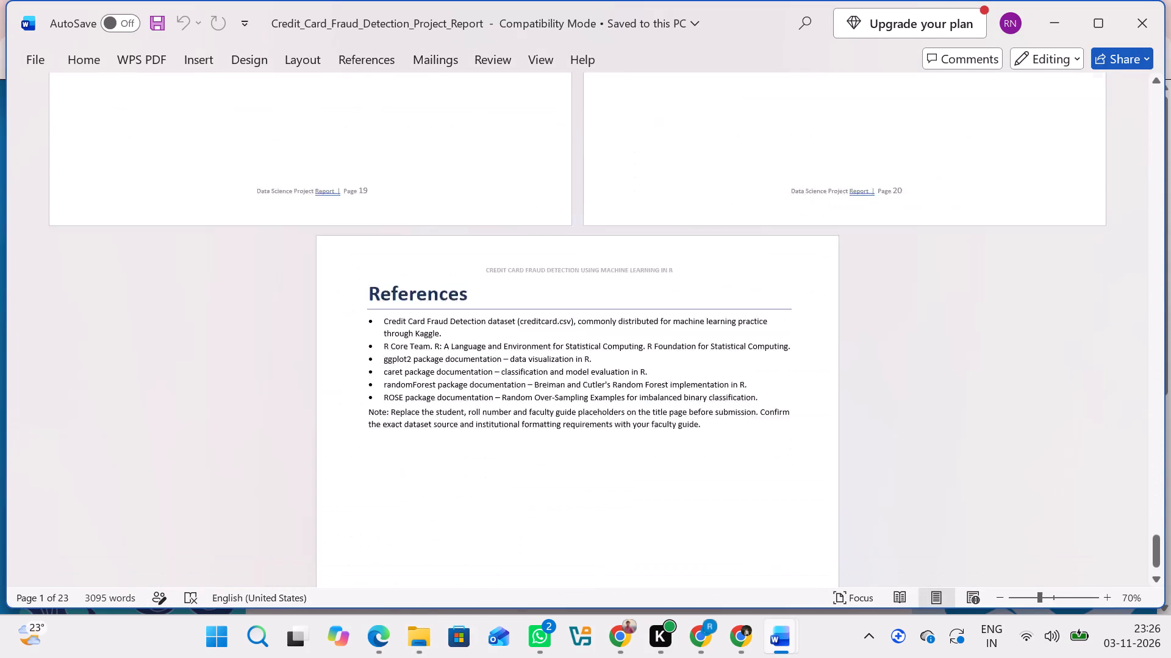
scroll(514, 395, "down", 6)
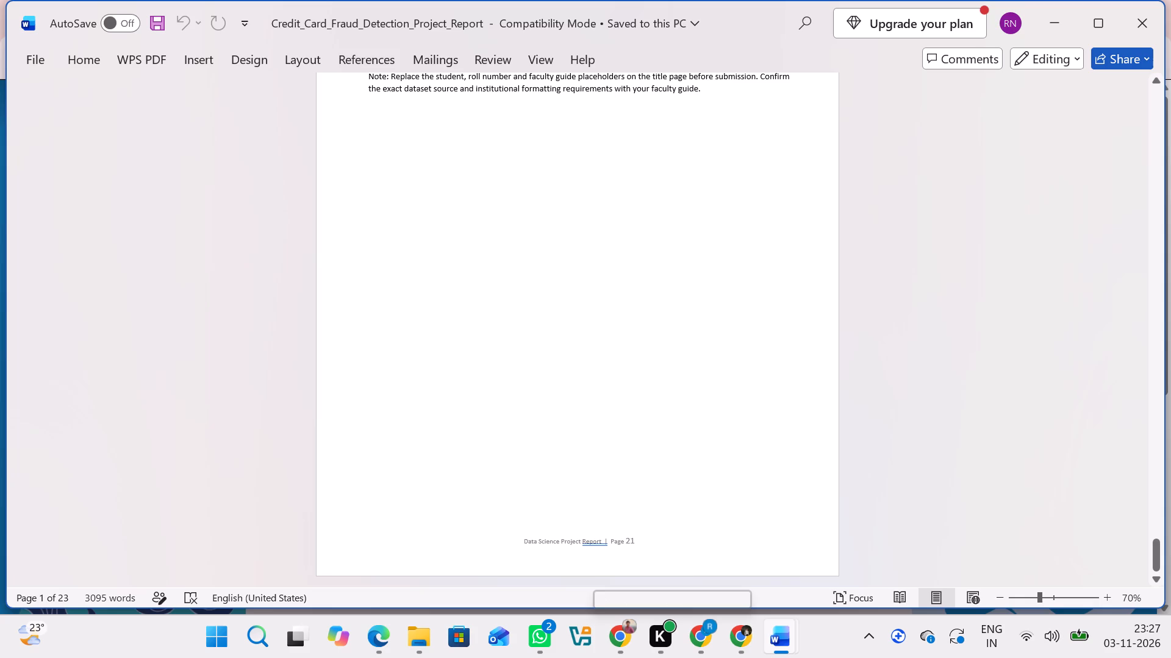
Delete the Word document Credit_Card_Fraud_Detection_Project_Report from Downloads, closing both open Word documents.
left_click(420, 640)
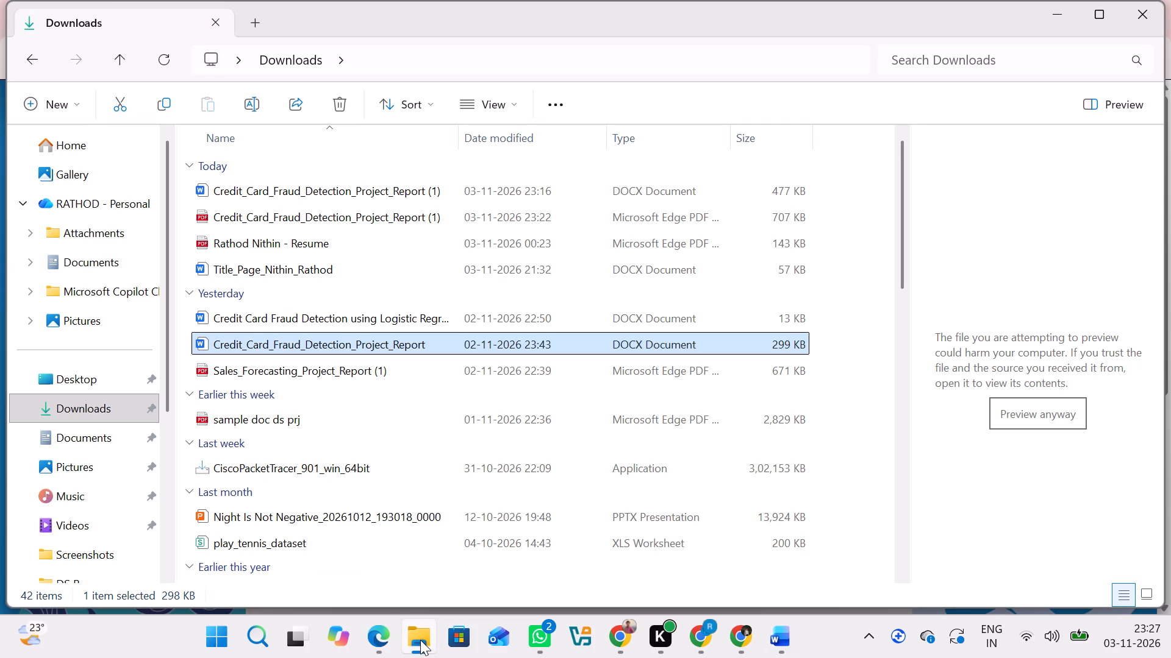
left_click(343, 104)
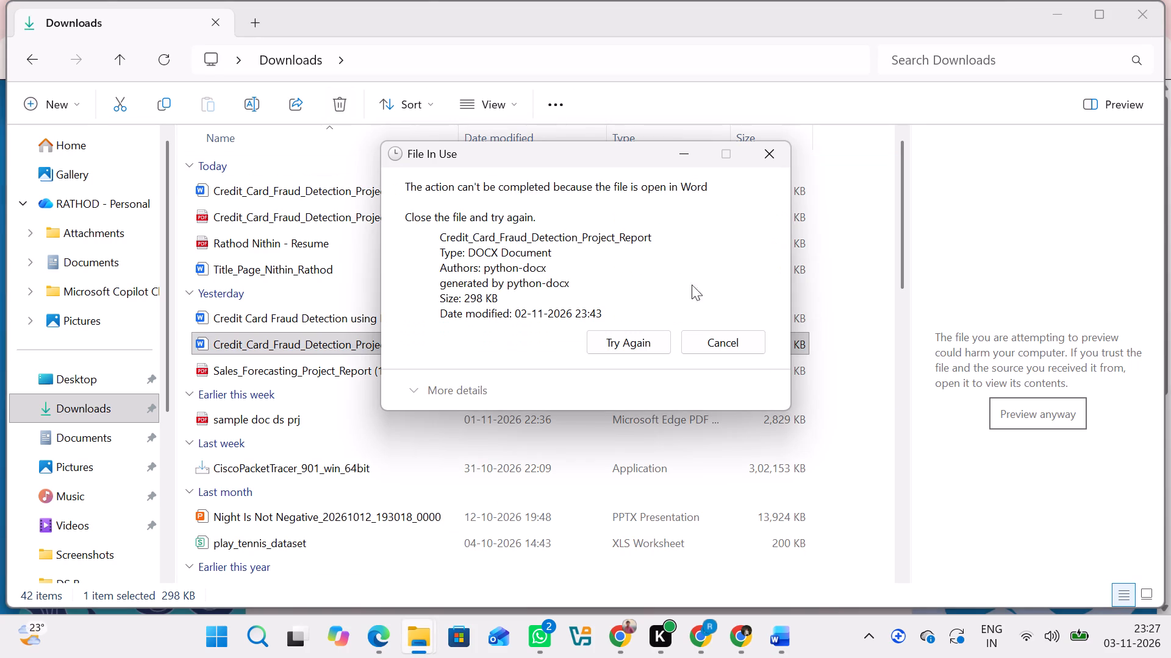
left_click(773, 158)
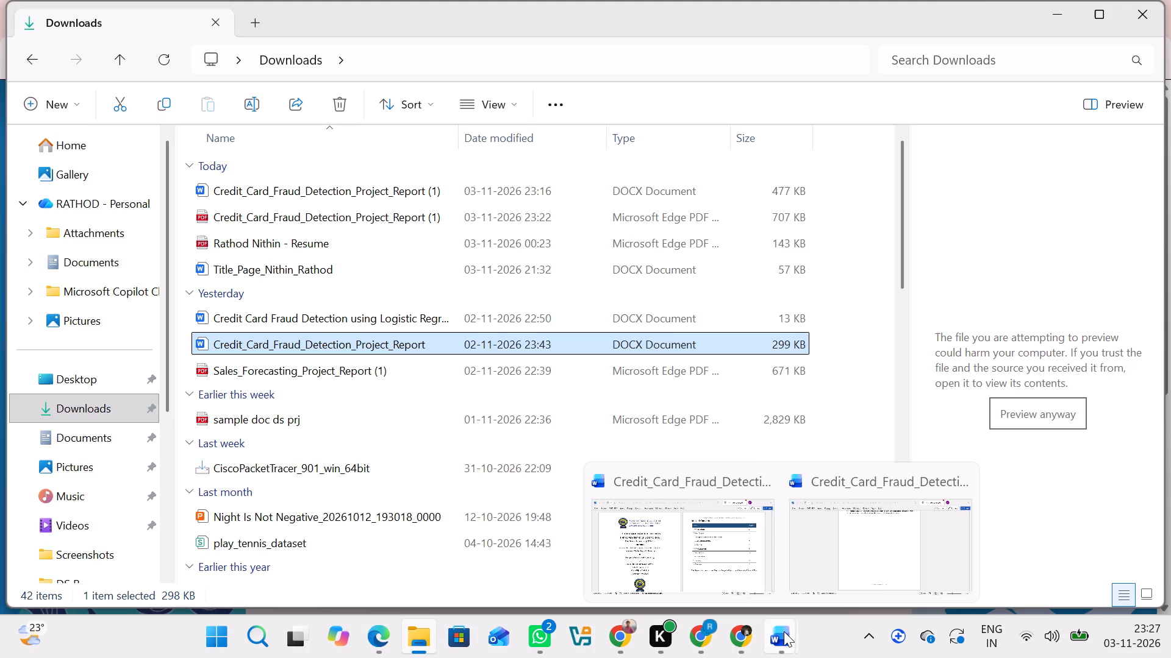
left_click(767, 487)
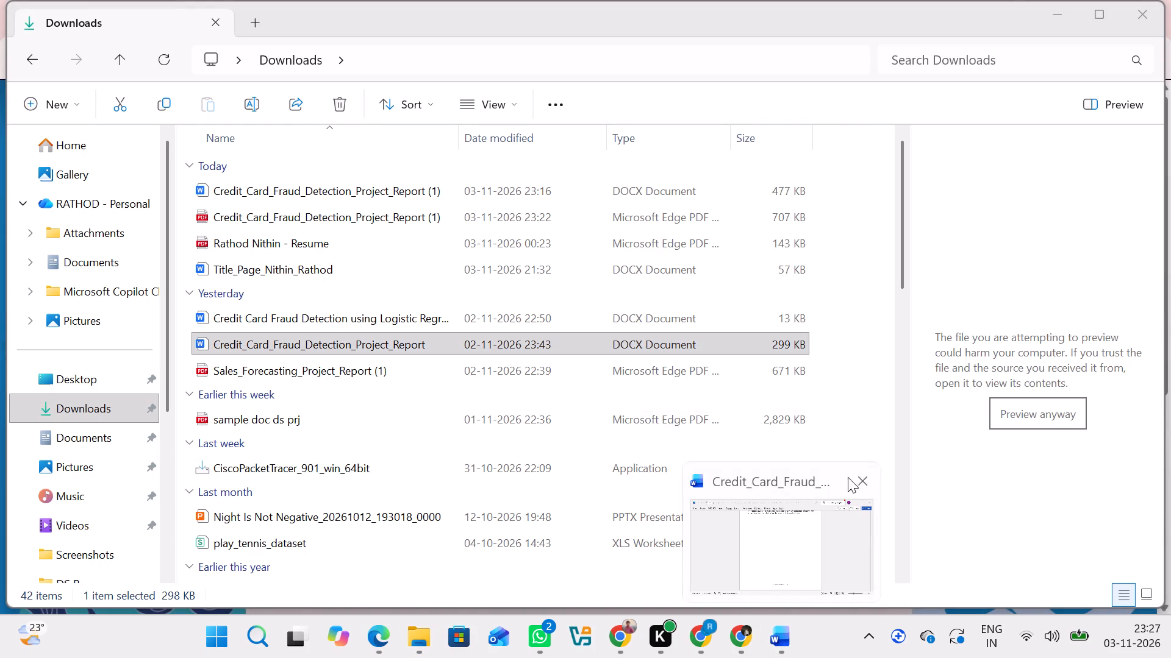
left_click(859, 479)
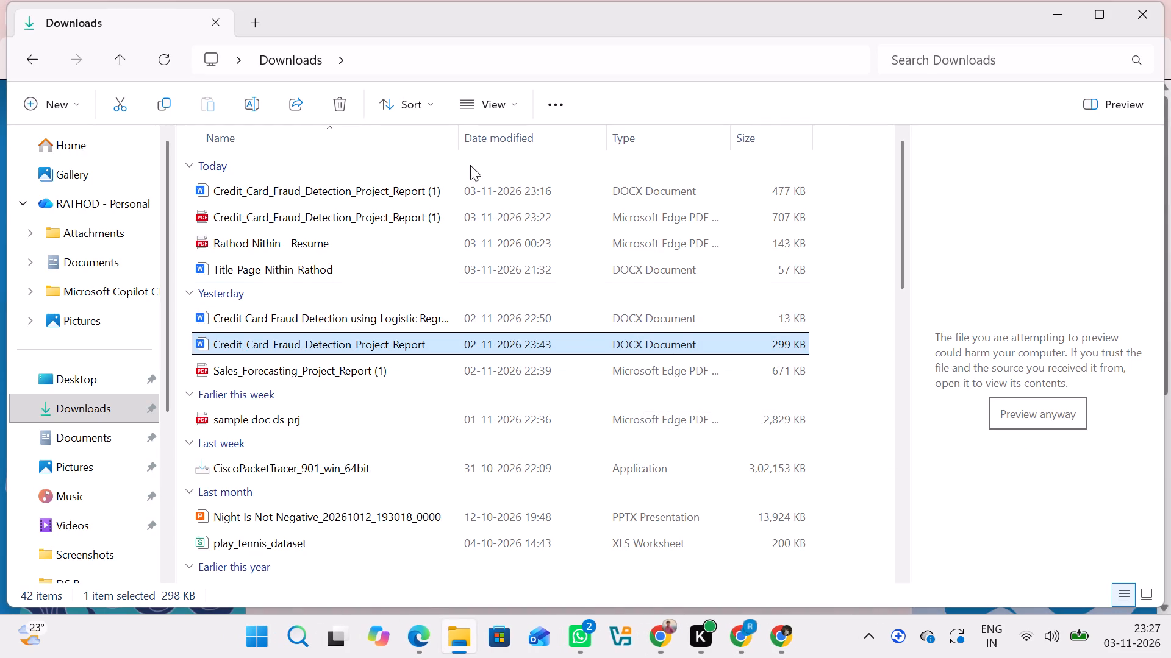
left_click(342, 99)
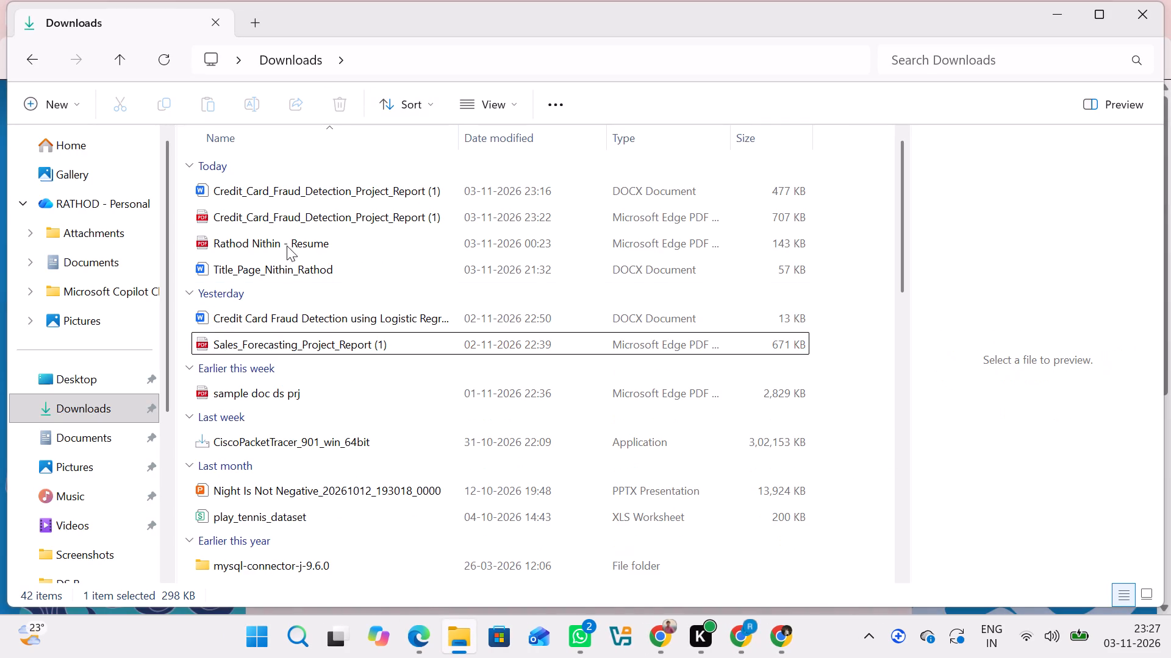
Try to reopen the document Credit Card Fraud Detection using Logistic Regression and Random Forest in R from Downloads.
left_click(240, 314)
right_click(240, 314)
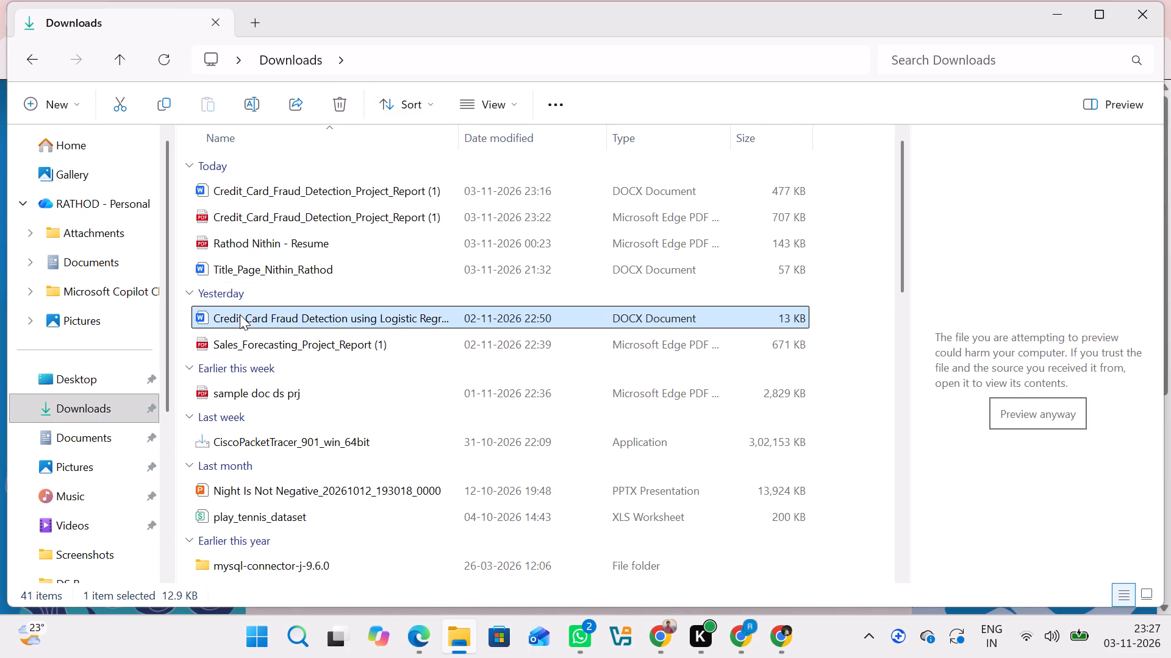
left_click(317, 228)
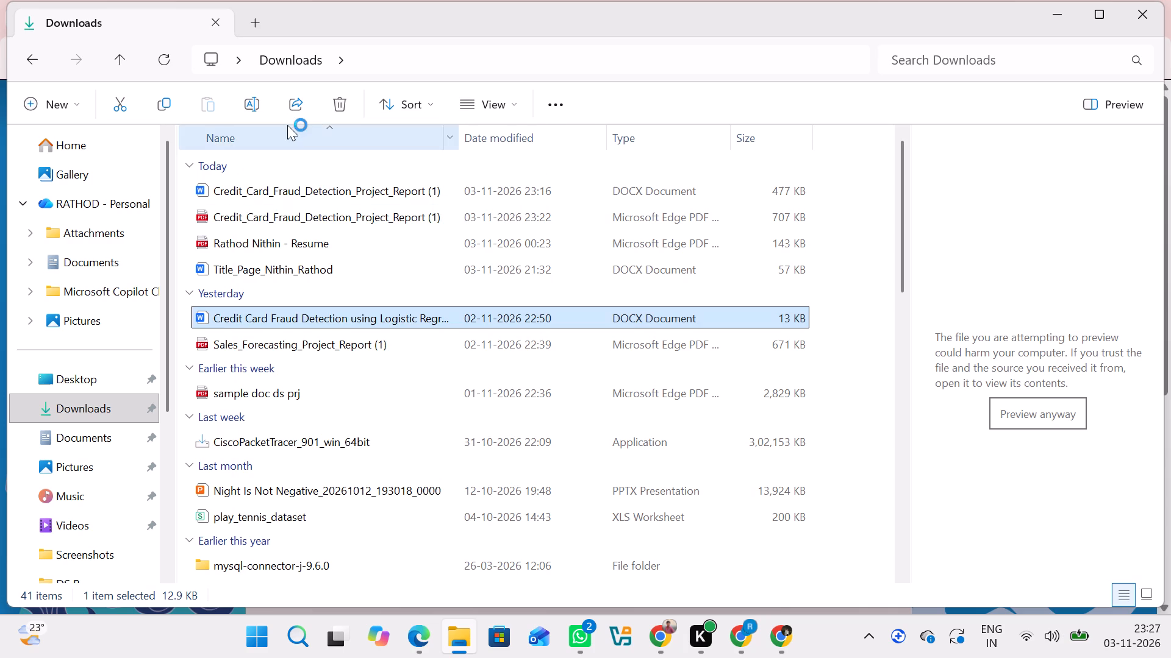
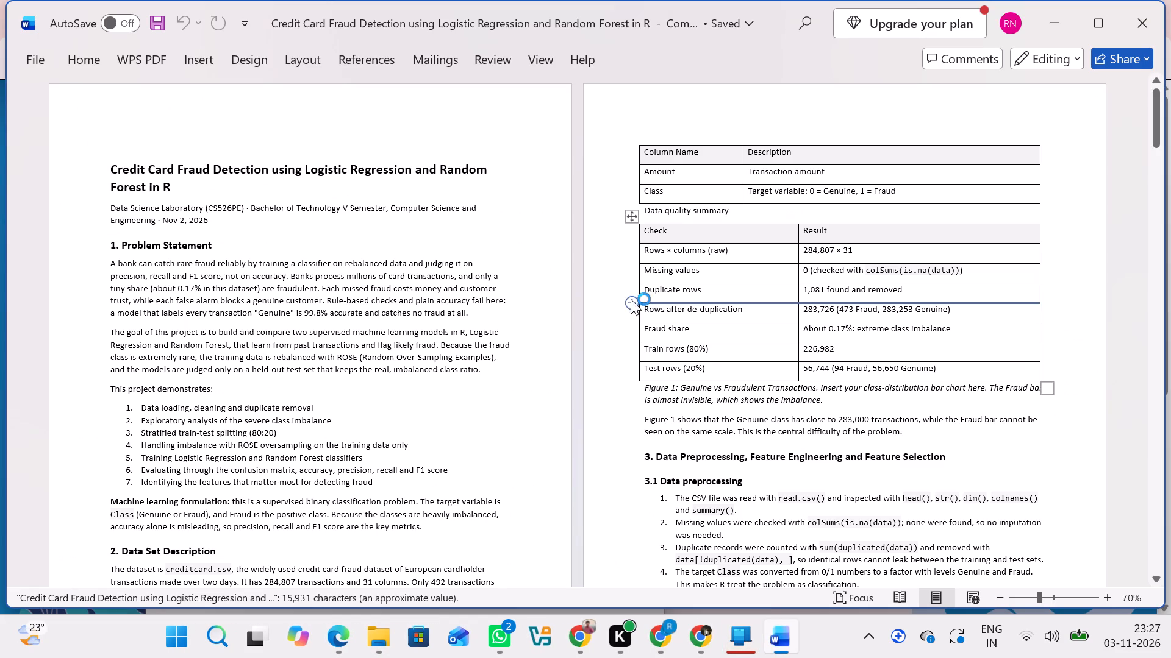
Examine the reopened fraud detection report through to its final sections, including model performance, interpretation, limitations and conclusion.
scroll(474, 322, "down", 6)
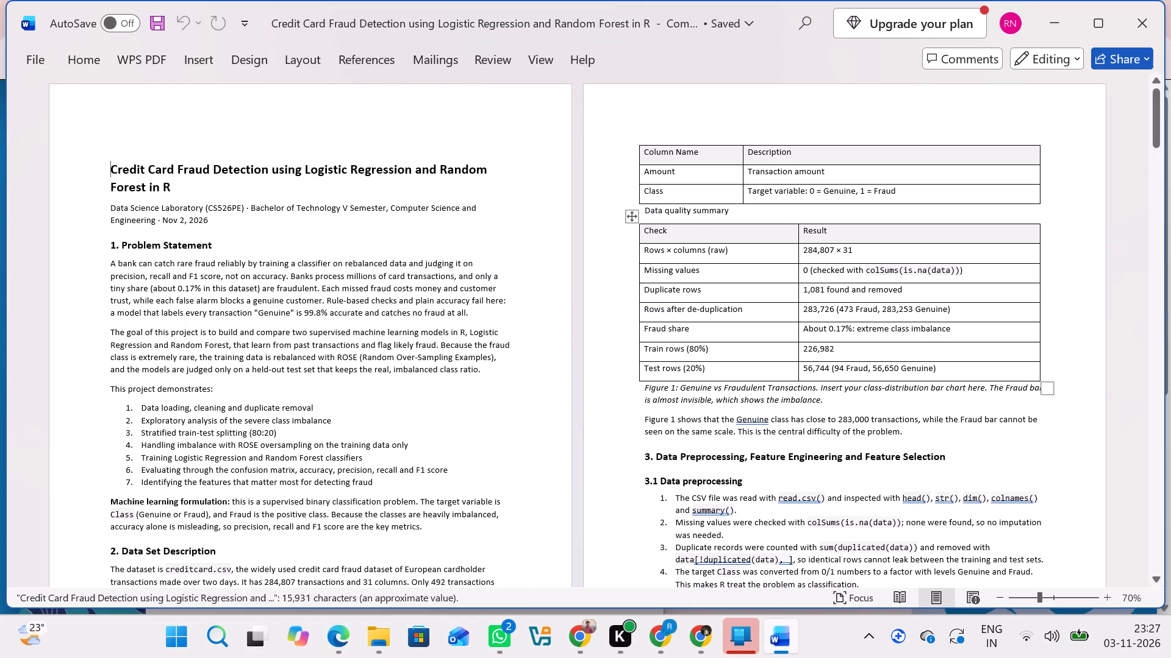
scroll(474, 322, "down", 13)
scroll(474, 322, "up", 1)
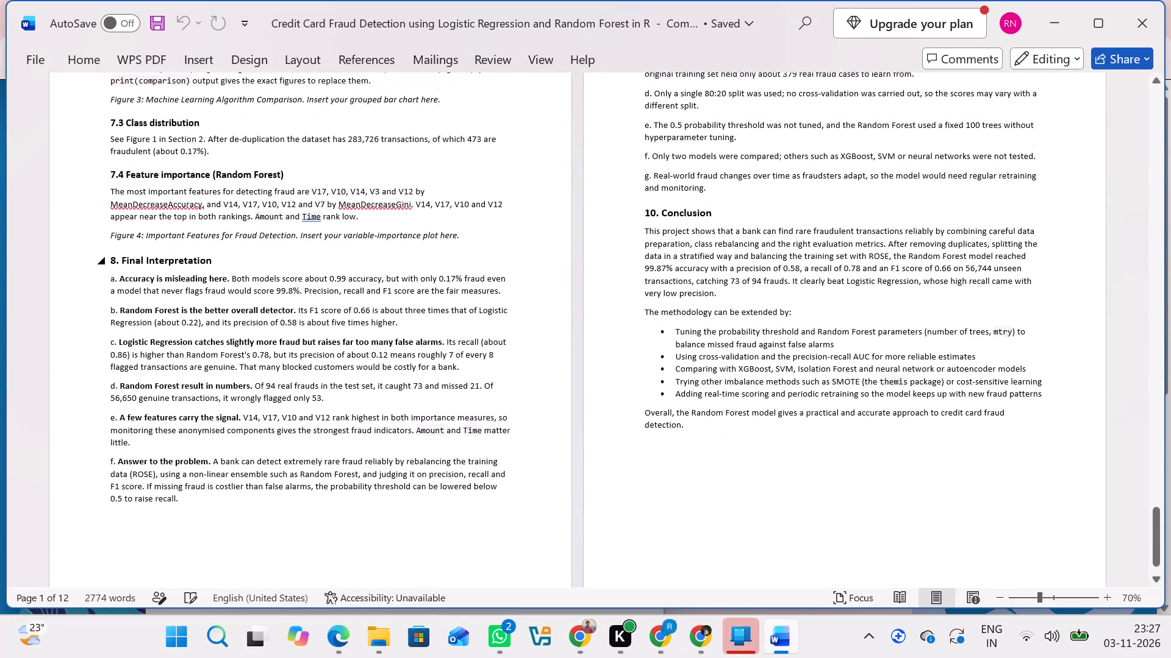
scroll(474, 322, "up", 2)
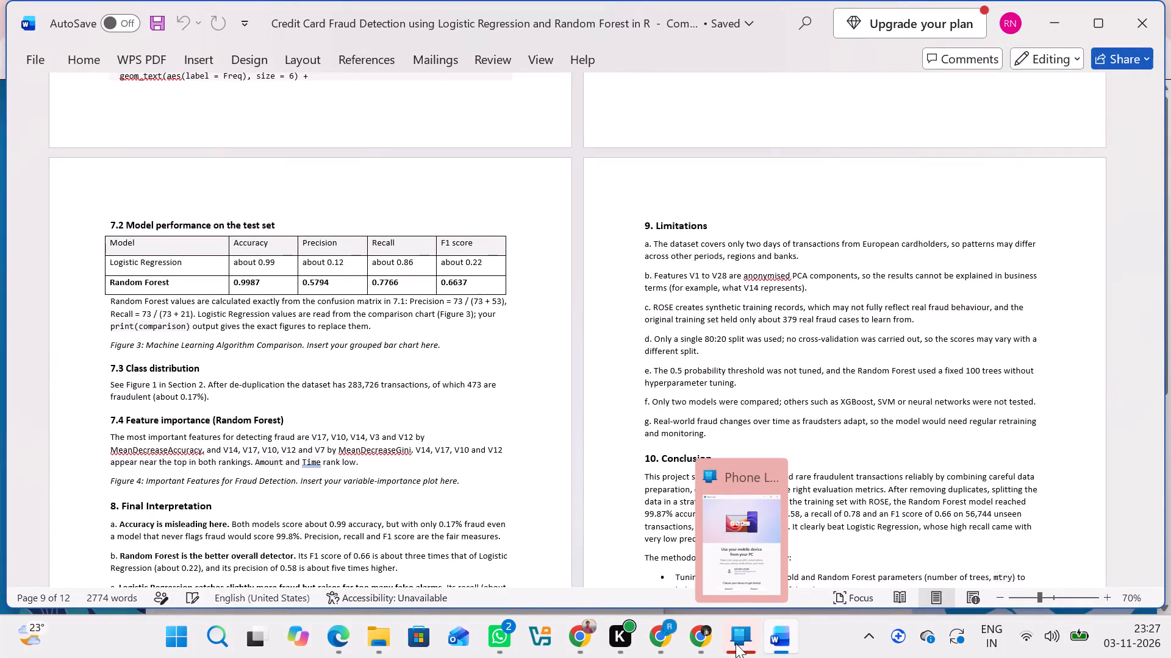
Close the Phone Link window.
left_click(776, 470)
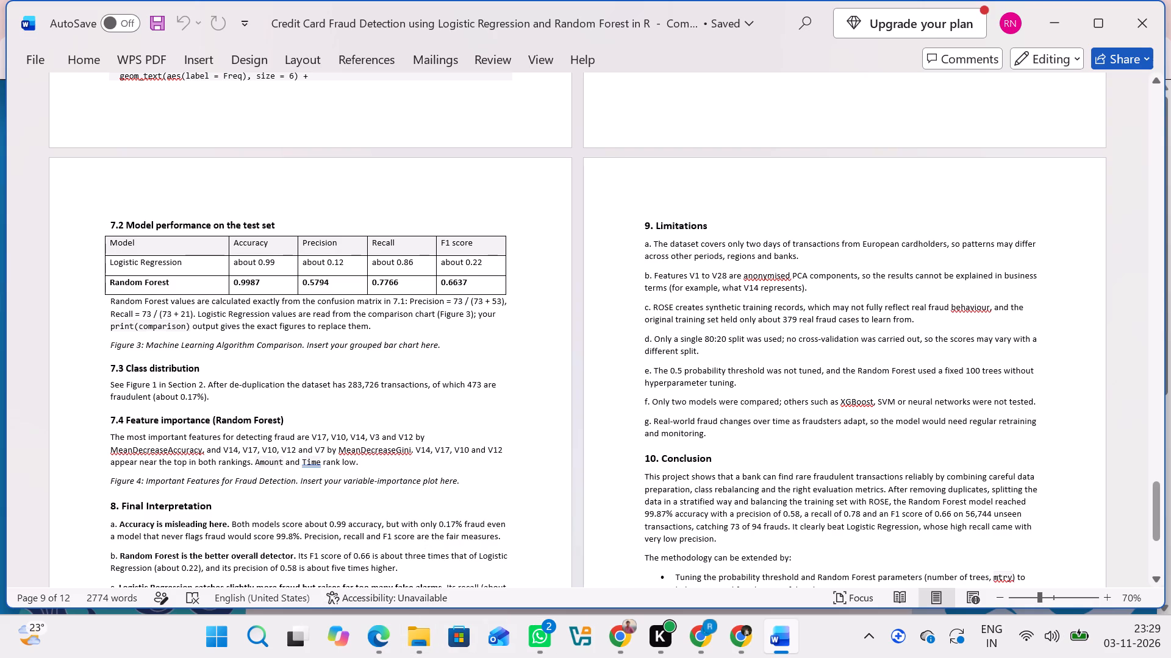
Review the report's pages around the Random Forest confusion matrix and model performance table.
scroll(555, 344, "up", 1)
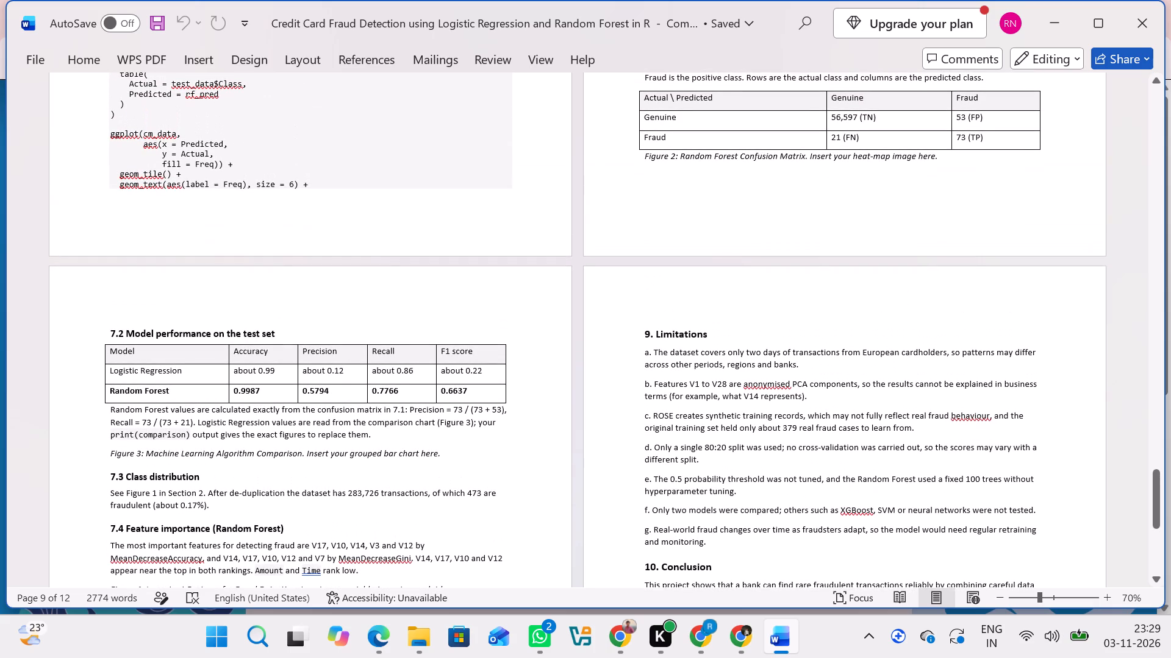